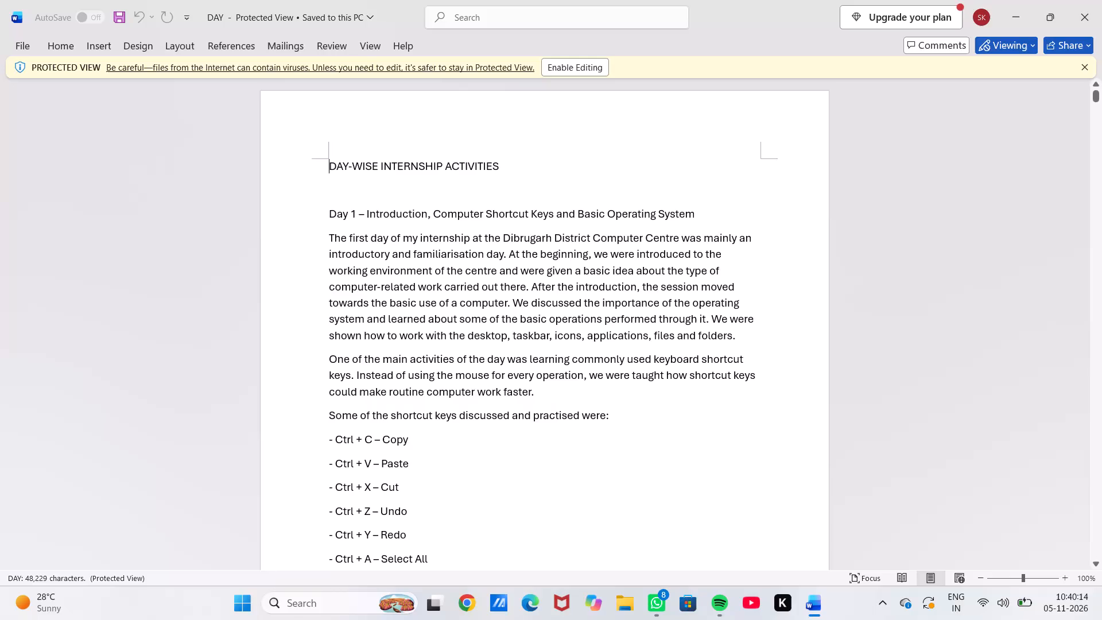
# Skim the day-wise internship activities document from Day 1 through to the survey learning outcomes at its end.
pyautogui.scroll(1, 487, 172)
pyautogui.scroll(-3, 488, 236)
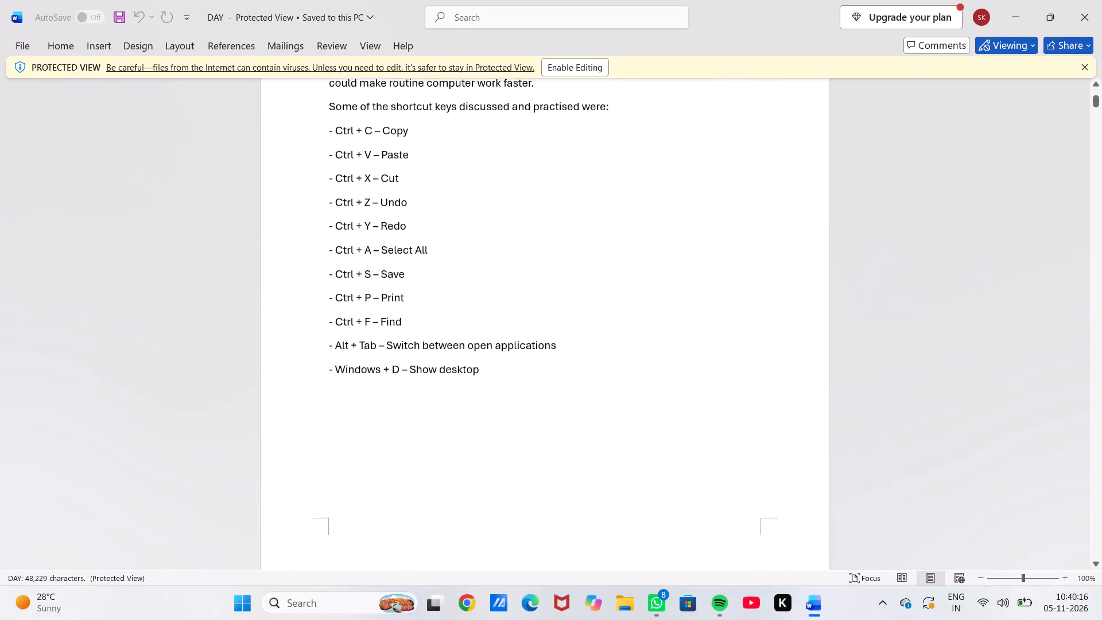
pyautogui.scroll(-8, 488, 236)
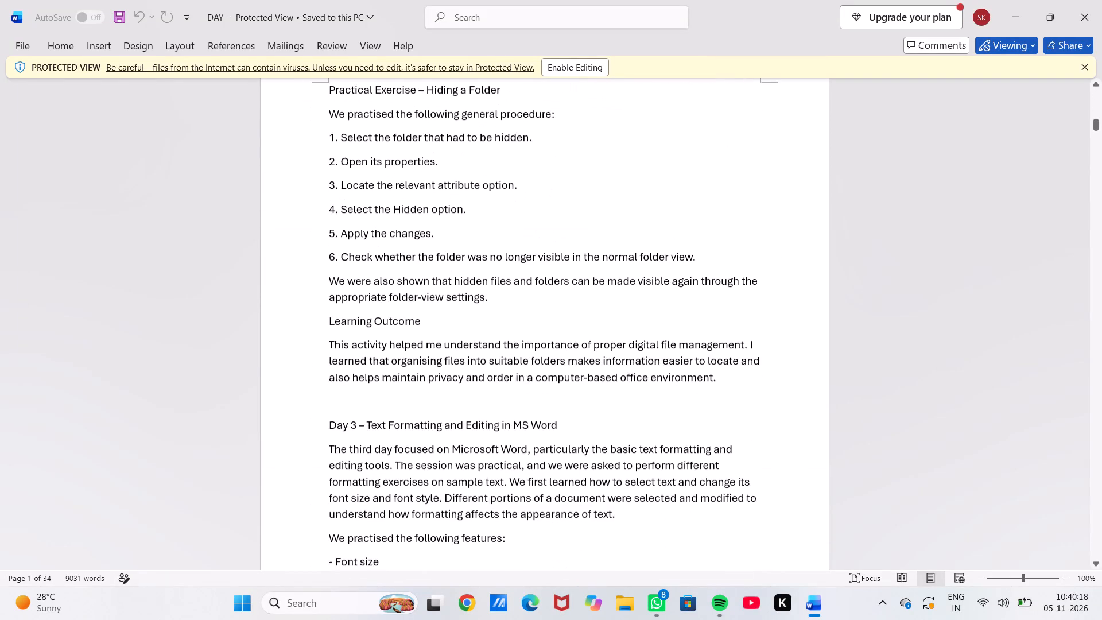
pyautogui.scroll(-16, 488, 236)
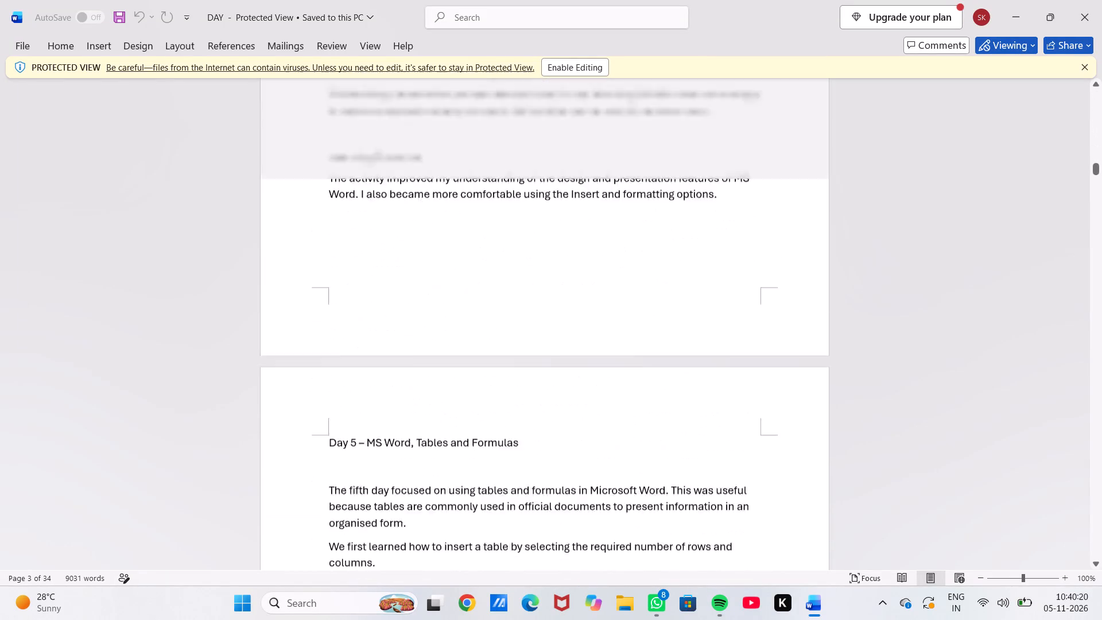
pyautogui.scroll(-18, 488, 236)
pyautogui.scroll(-3, 488, 236)
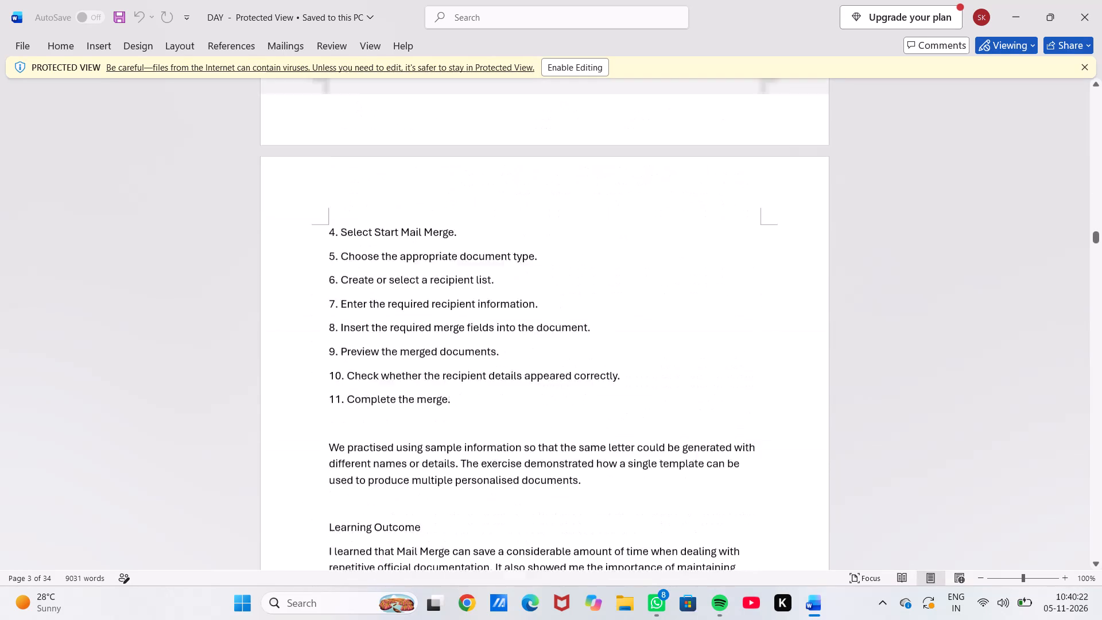
pyautogui.scroll(-10, 488, 236)
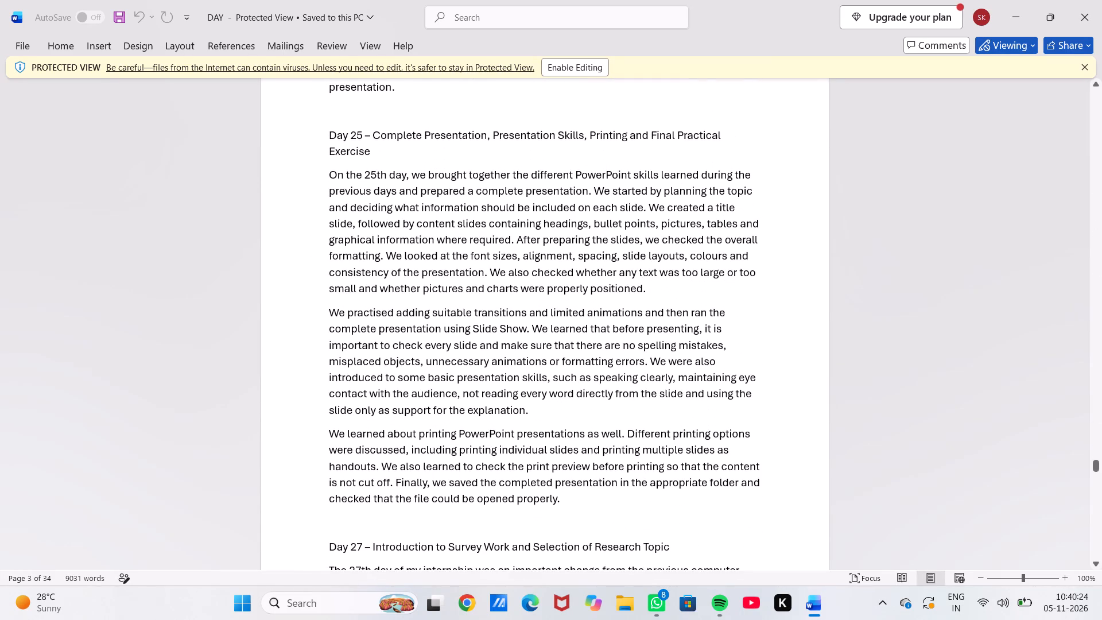
pyautogui.click(454, 254)
pyautogui.scroll(-14, 454, 254)
# Look back through the document from the survey learning outcomes to the DAY-WISE INTERNSHIP ACTIVITIES title on the first page.
pyautogui.scroll(2, 454, 254)
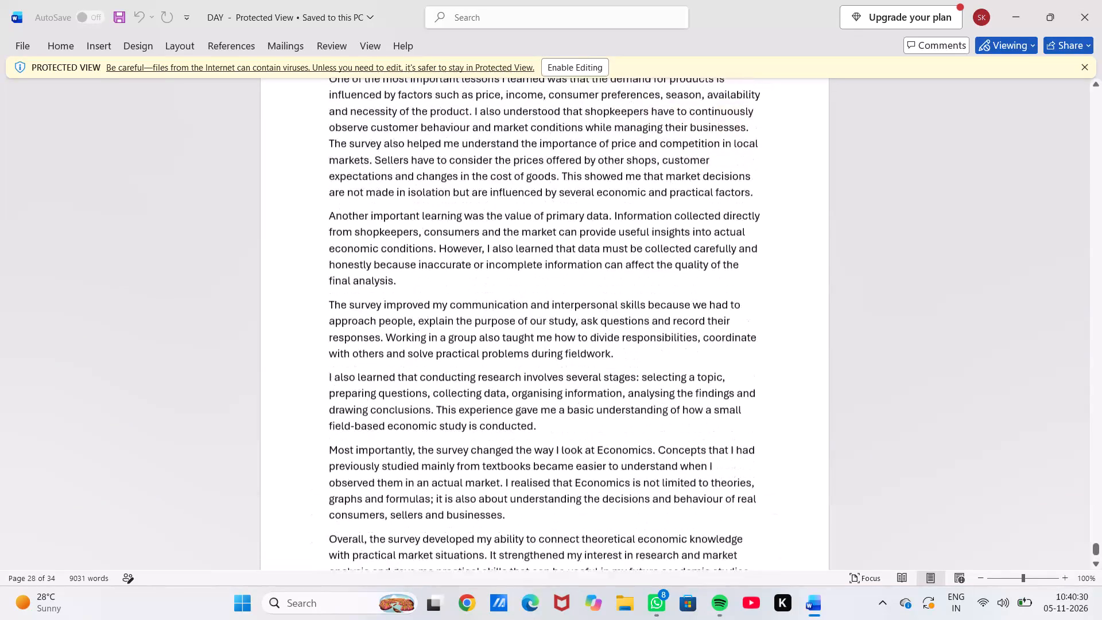
pyautogui.scroll(6, 454, 254)
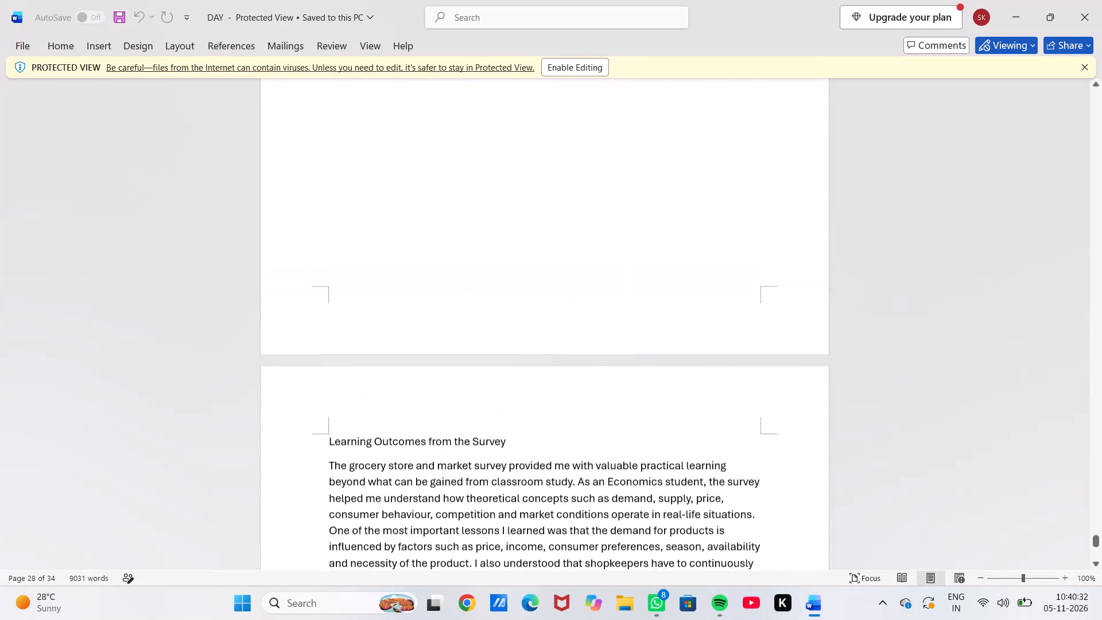
pyautogui.scroll(17, 454, 254)
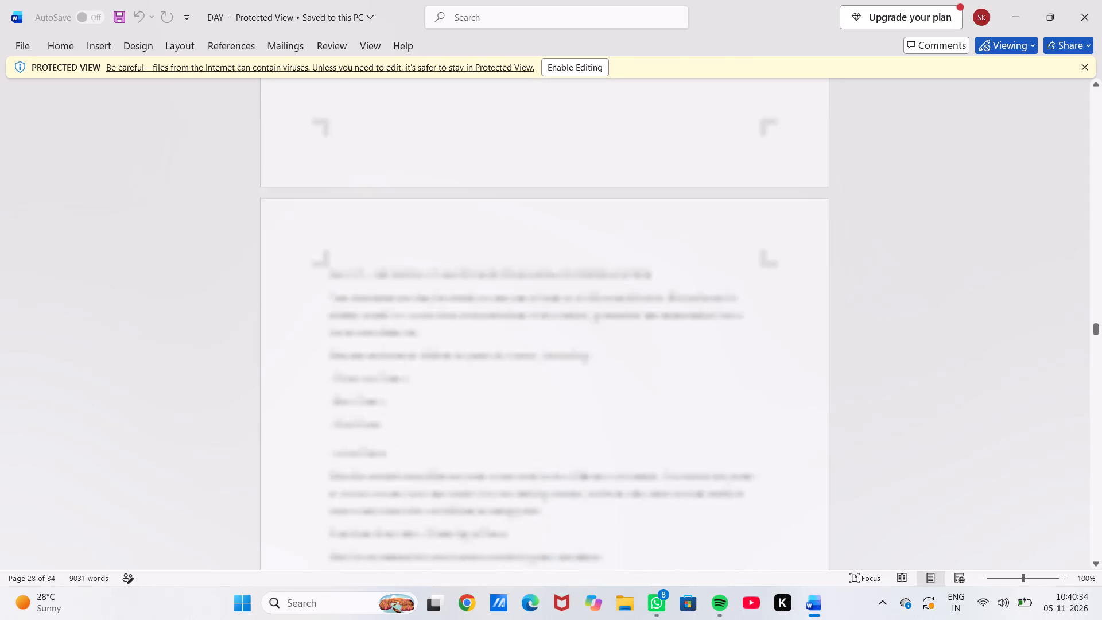
pyautogui.scroll(15, 454, 254)
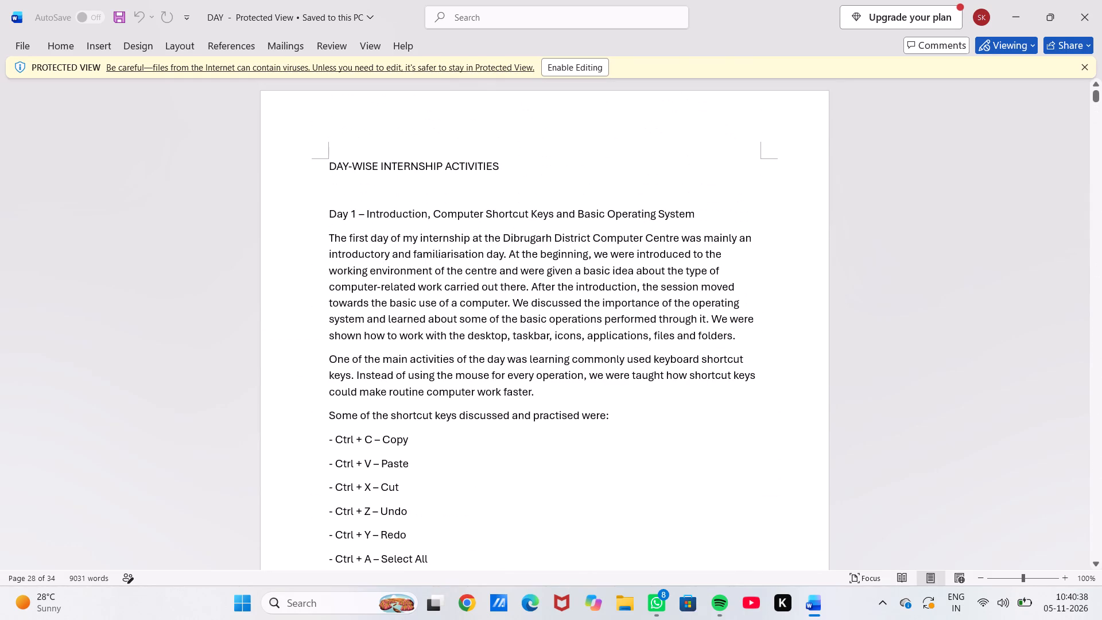
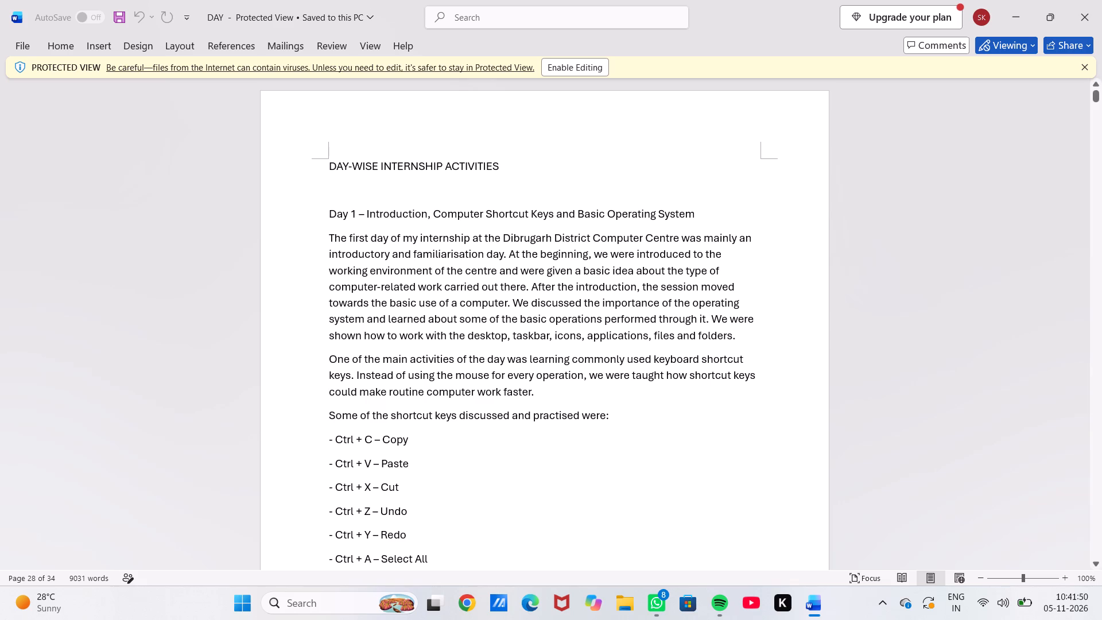
# Read the Day 1 shortcut keys, Practical Exercise and Learning Outcome, continuing to the Day 2 section on folder management.
pyautogui.scroll(-3, 379, 252)
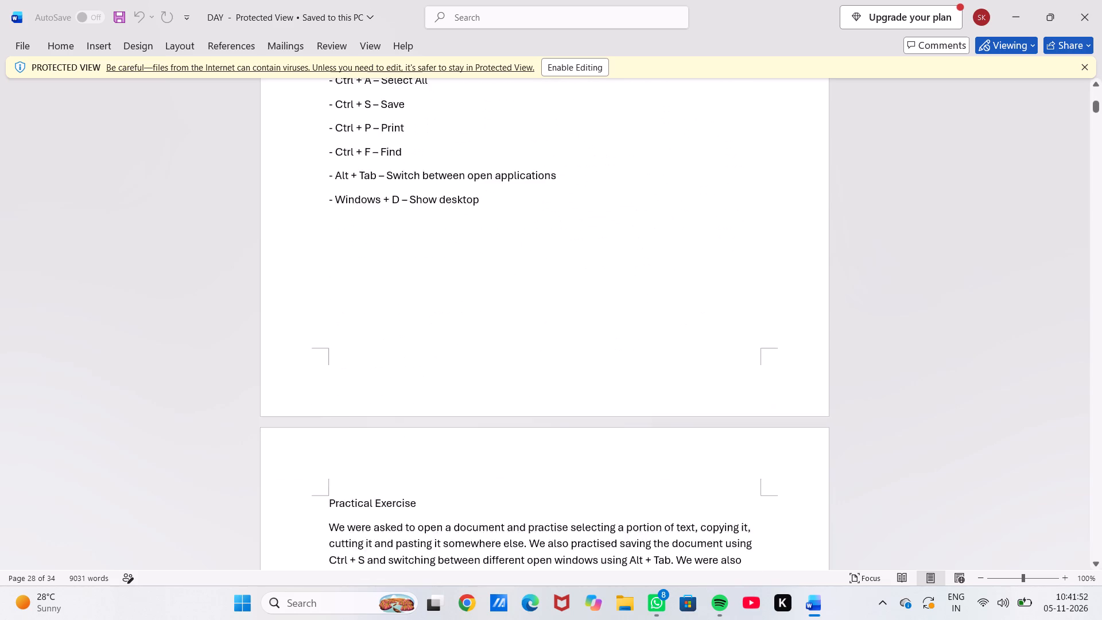
pyautogui.scroll(-3, 379, 252)
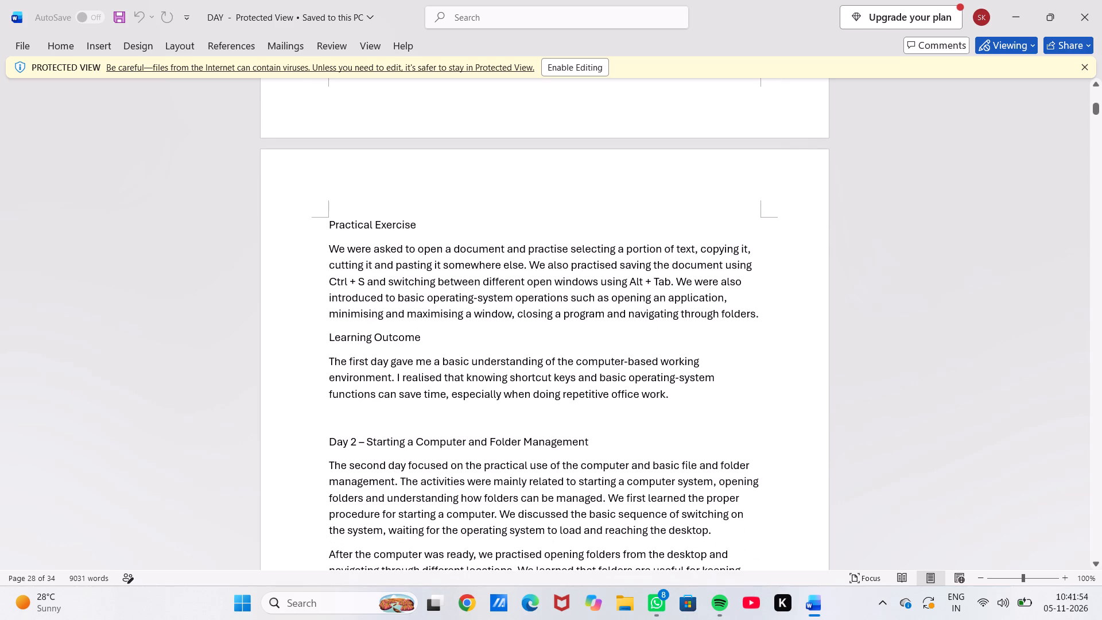
pyautogui.scroll(-5, 379, 252)
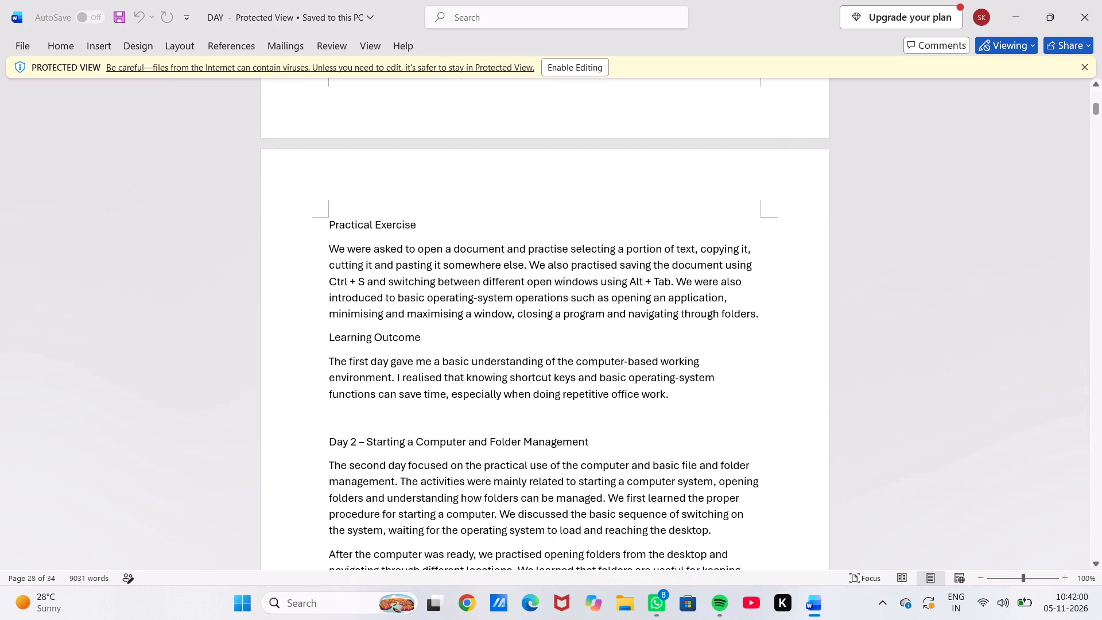
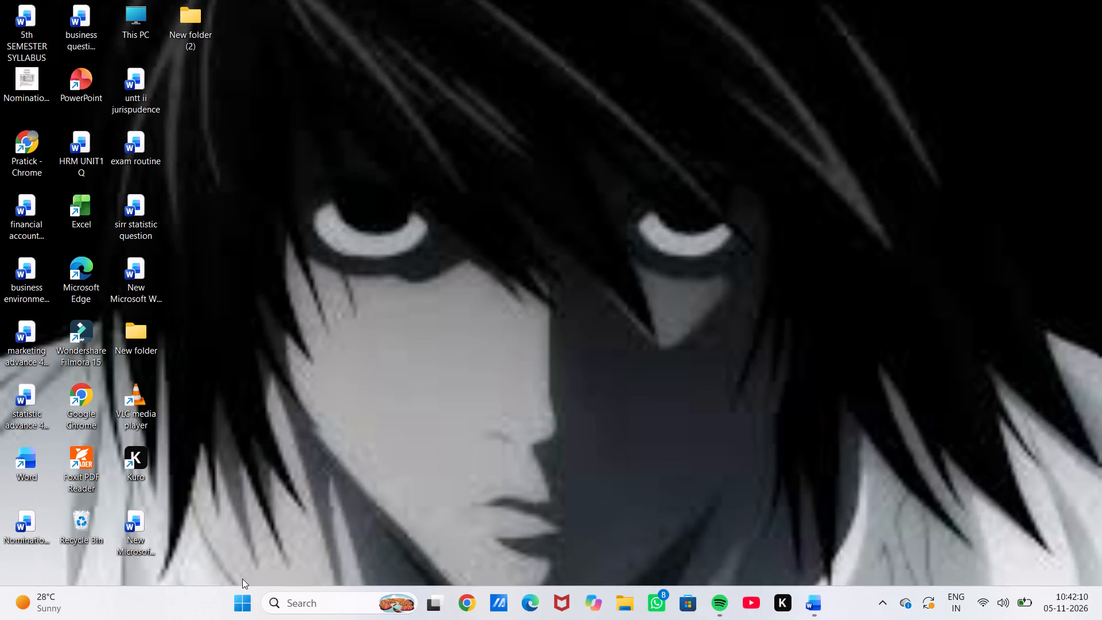
# Launch Word and open the recent document DAY from the Downloads folder.
pyautogui.click(238, 606)
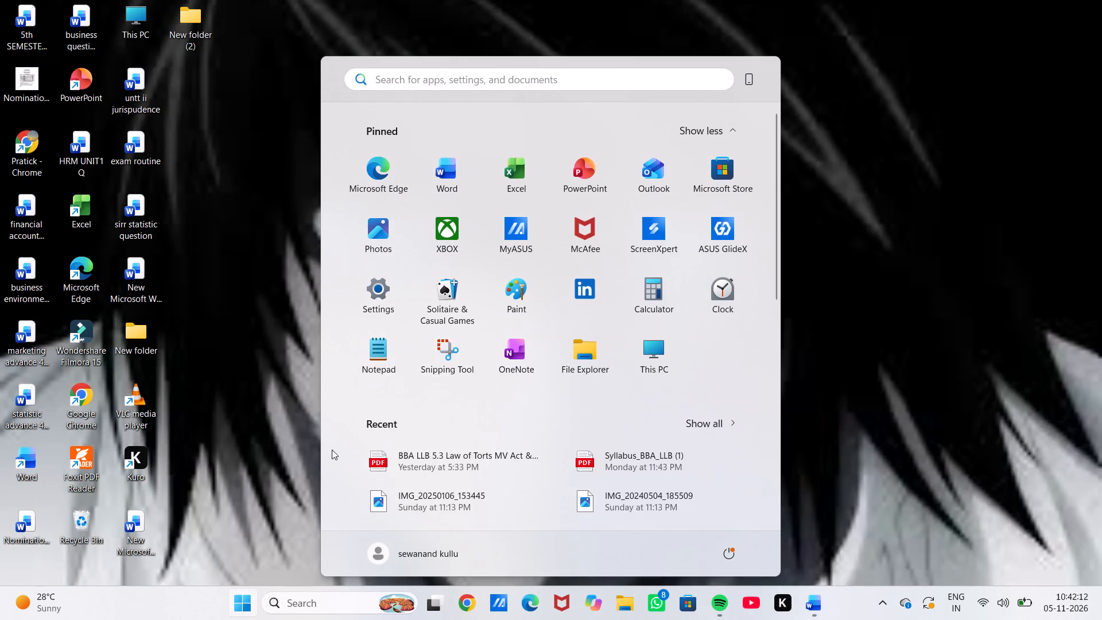
pyautogui.doubleClick(448, 188)
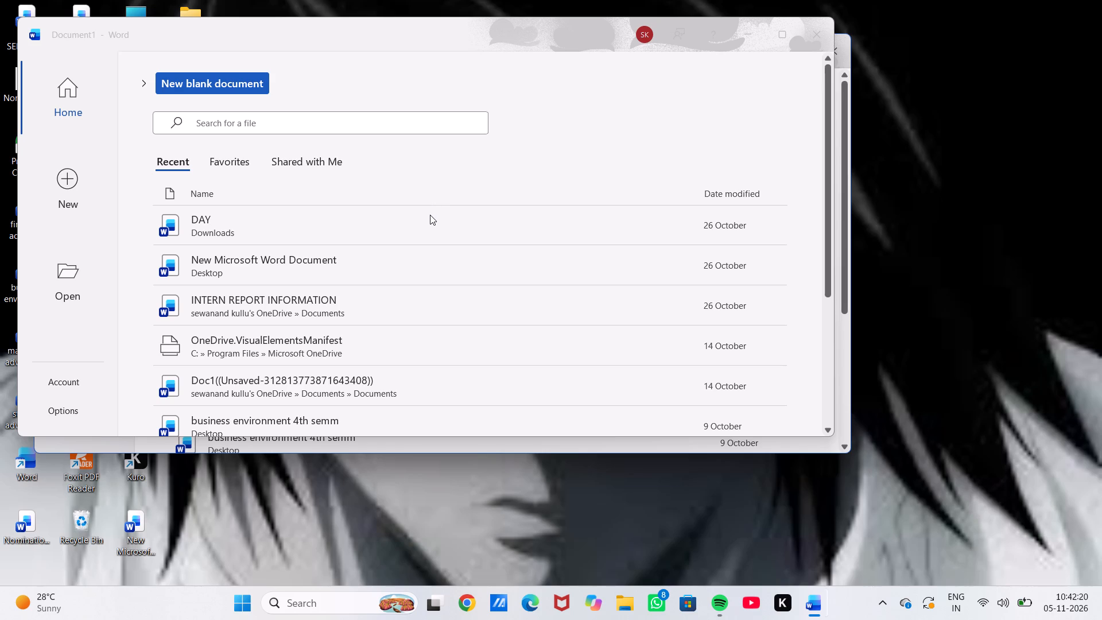
pyautogui.scroll(1, 430, 215)
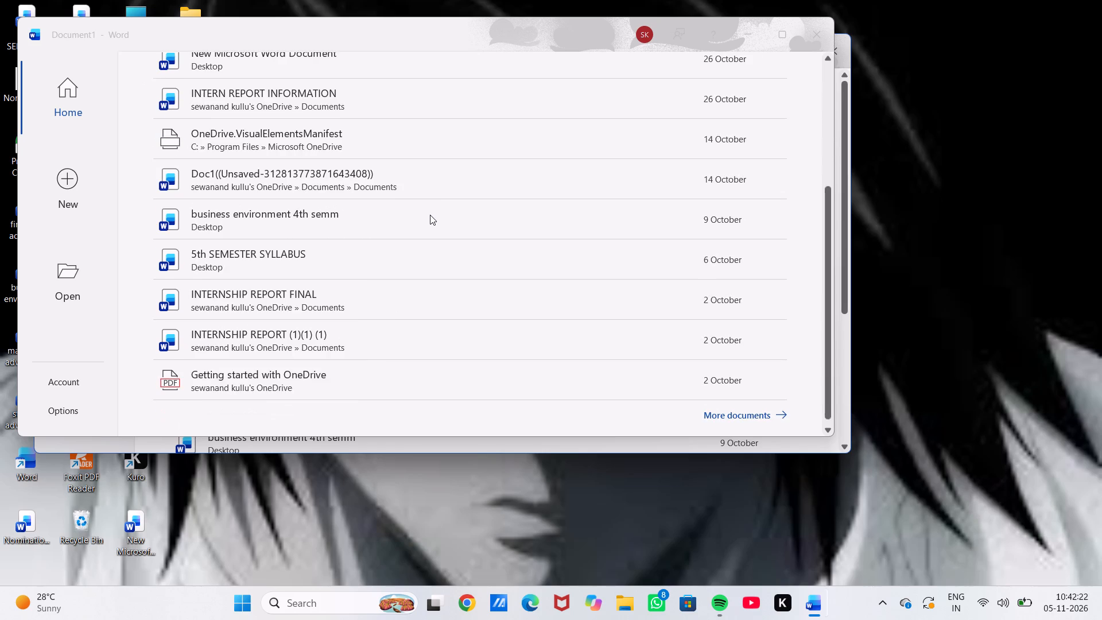
pyautogui.scroll(2, 430, 215)
pyautogui.tripleClick(430, 215)
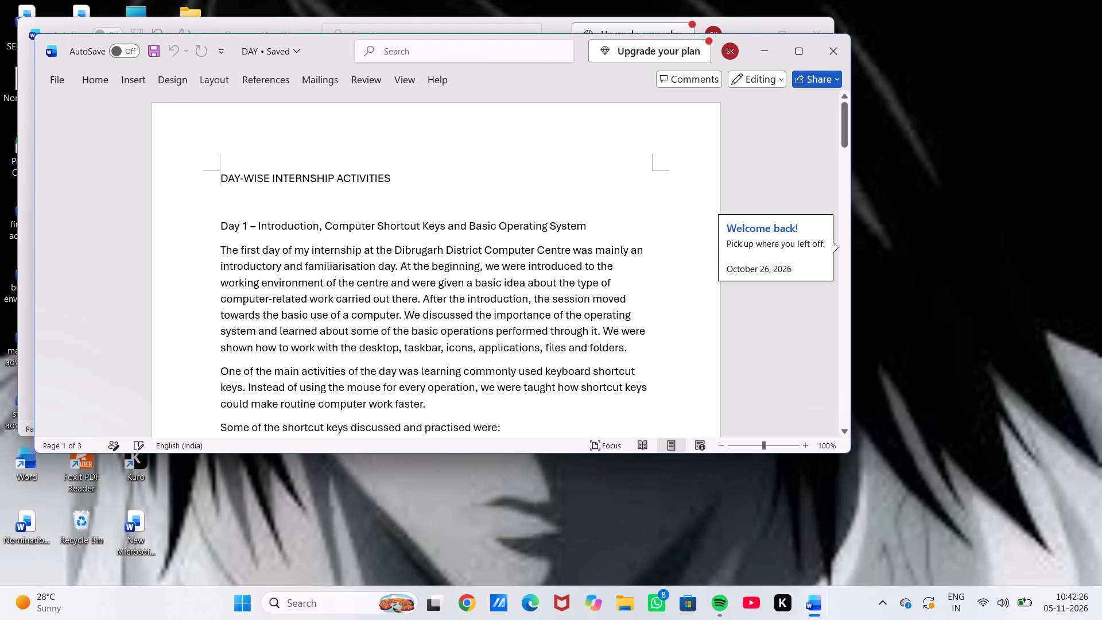
# Close the extra Word window behind the DAY document and maximize the remaining DAY window.
pyautogui.scroll(-10, 460, 300)
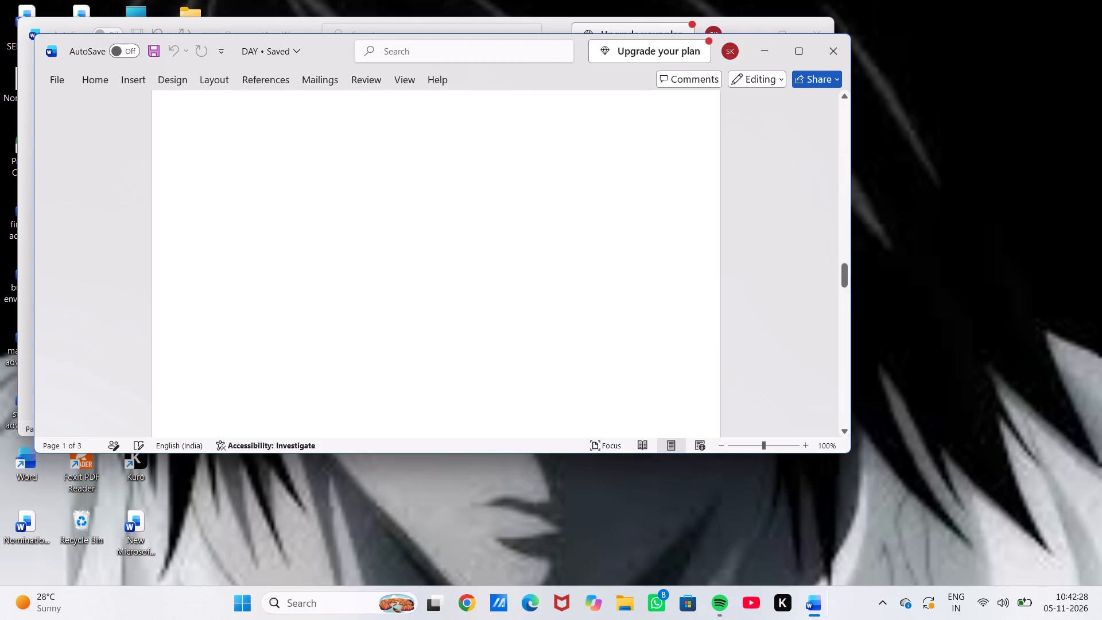
pyautogui.scroll(-8, 460, 300)
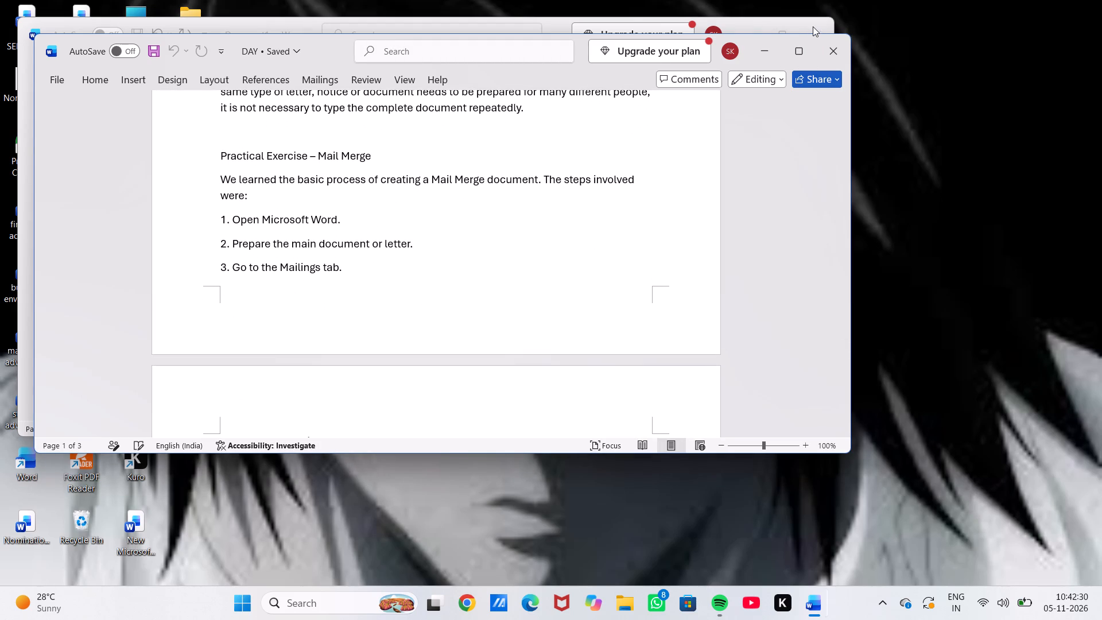
pyautogui.click(820, 27)
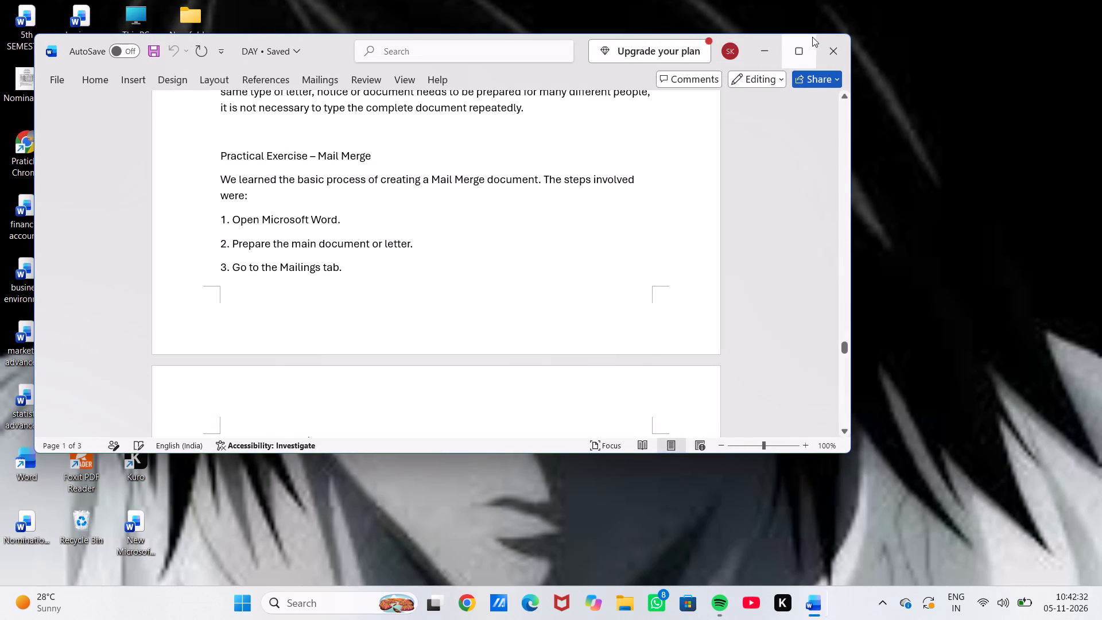
pyautogui.click(797, 53)
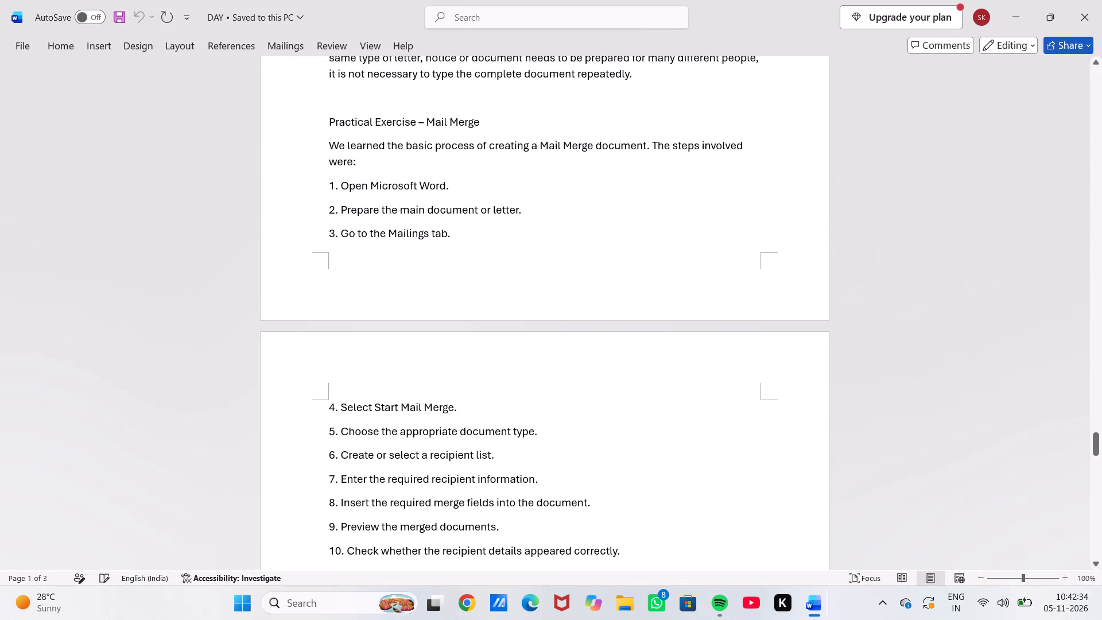
# Skim the internship activities through to Learning Outcomes from the Survey, returning to the Day 1 heading at the document's start.
pyautogui.scroll(20, 401, 215)
pyautogui.scroll(6, 401, 215)
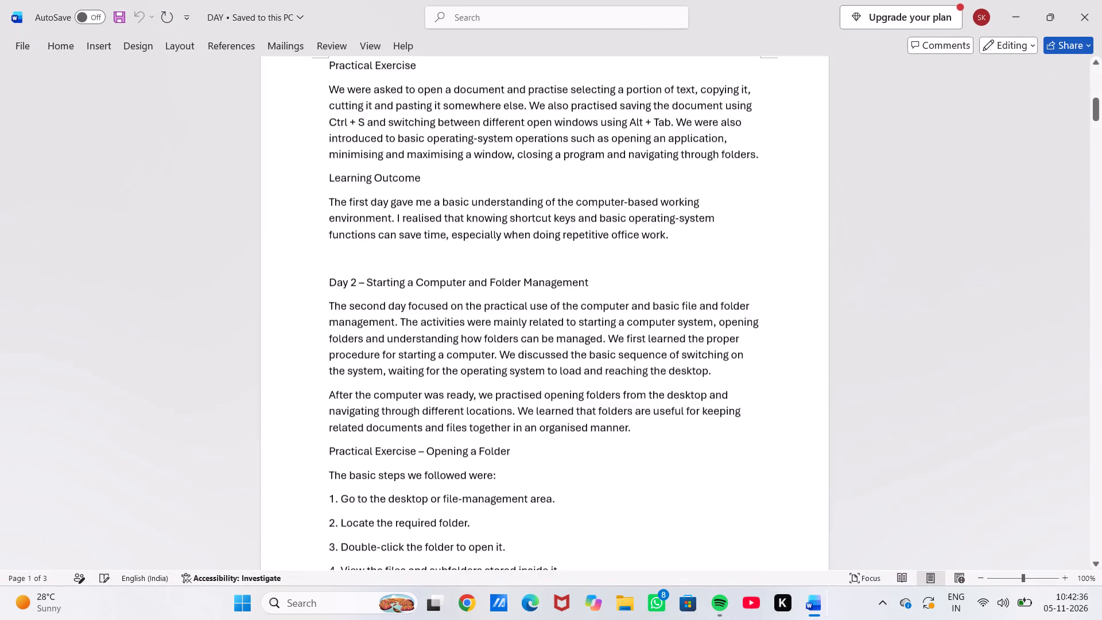
pyautogui.scroll(17, 401, 215)
pyautogui.scroll(-16, 401, 215)
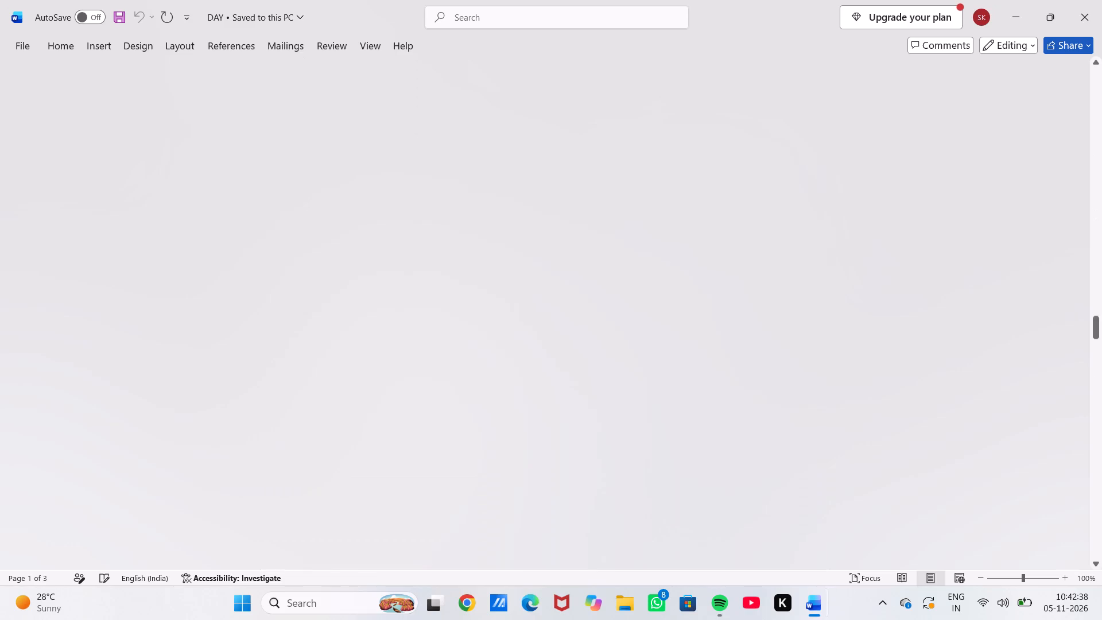
pyautogui.scroll(-11, 401, 215)
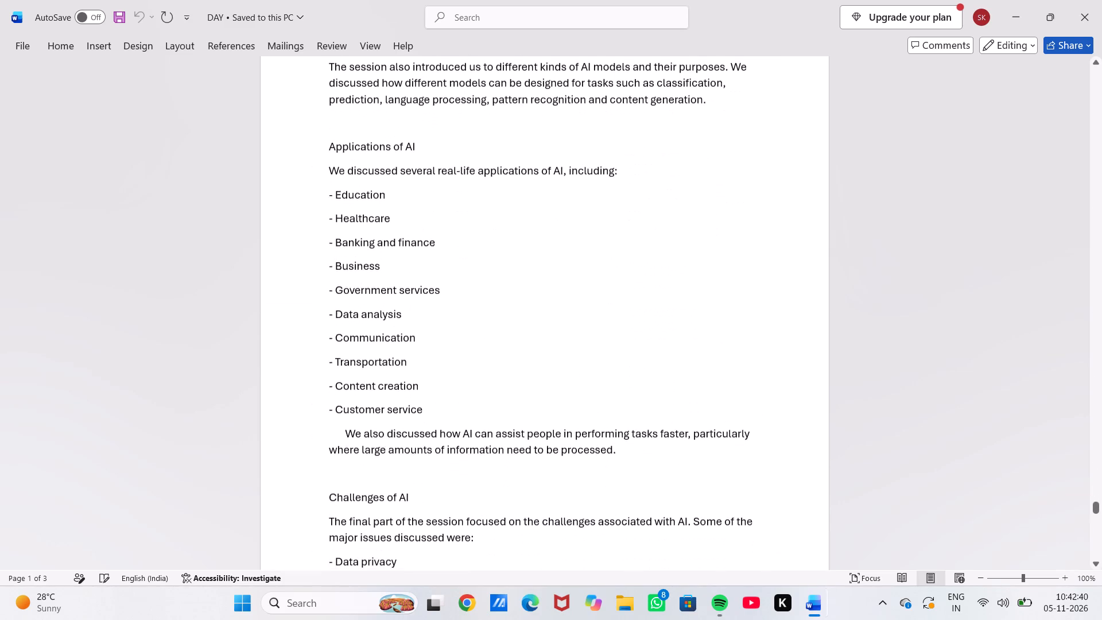
pyautogui.scroll(-10, 401, 215)
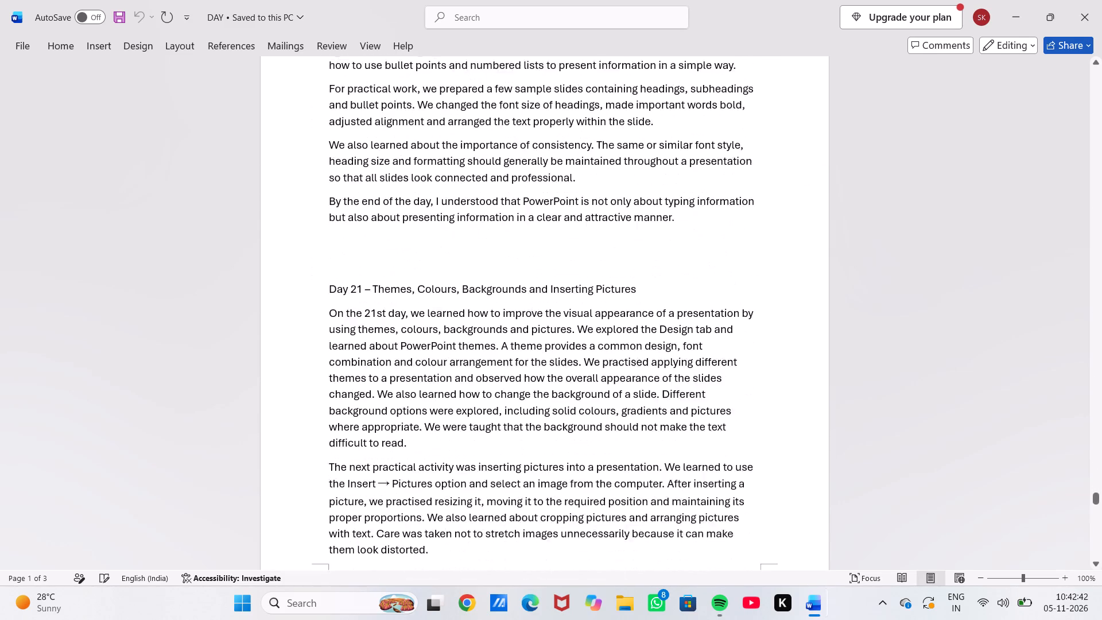
pyautogui.scroll(-10, 401, 215)
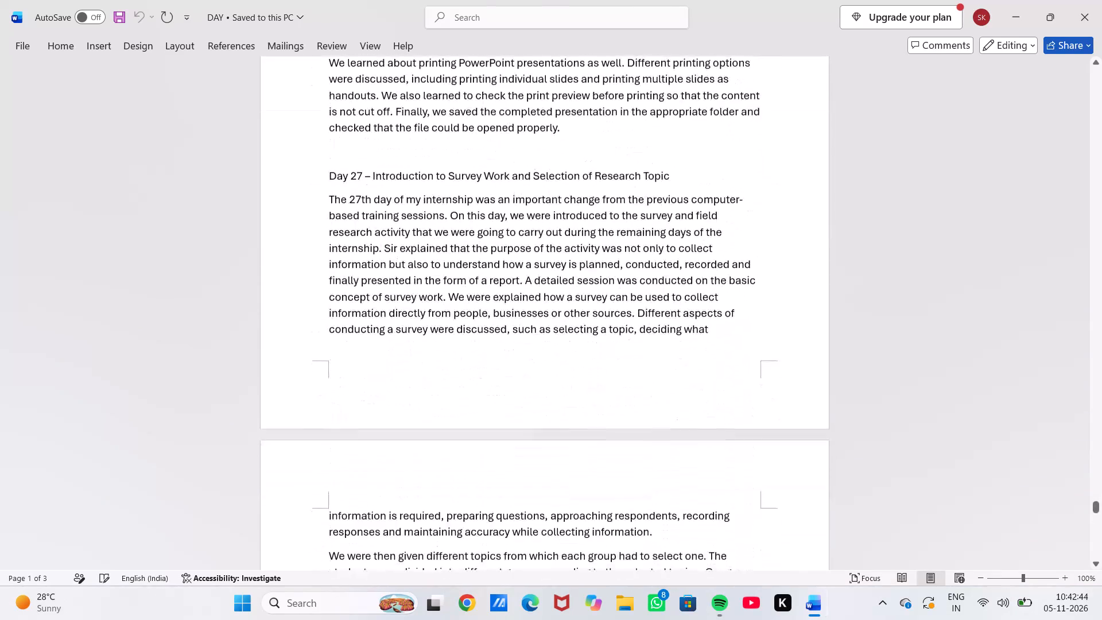
pyautogui.scroll(-12, 401, 215)
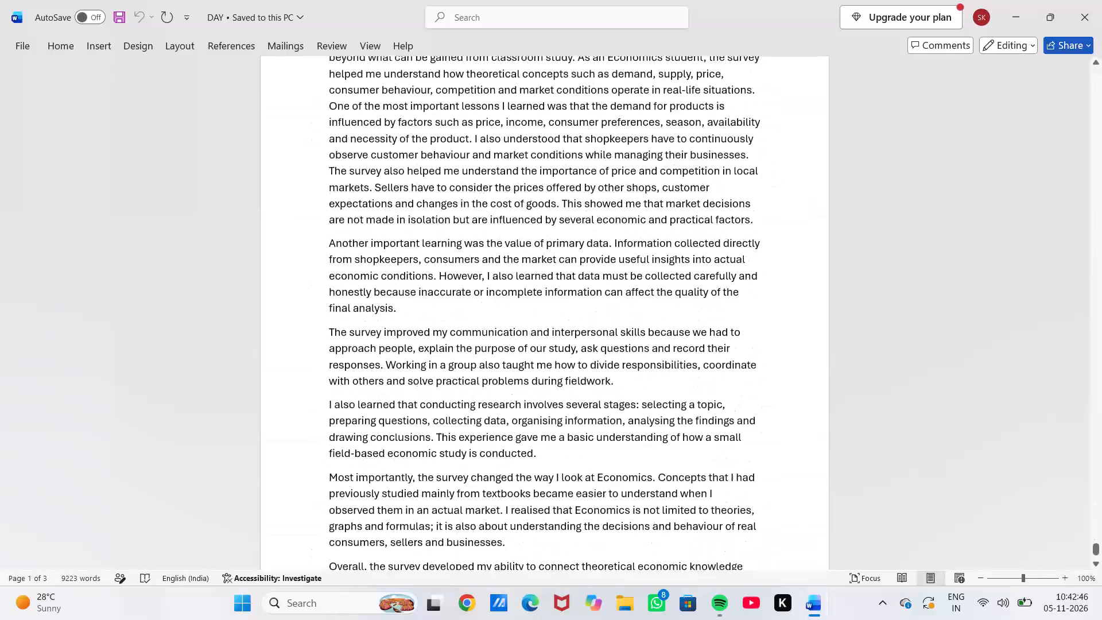
pyautogui.scroll(-1, 401, 215)
pyautogui.scroll(3, 401, 215)
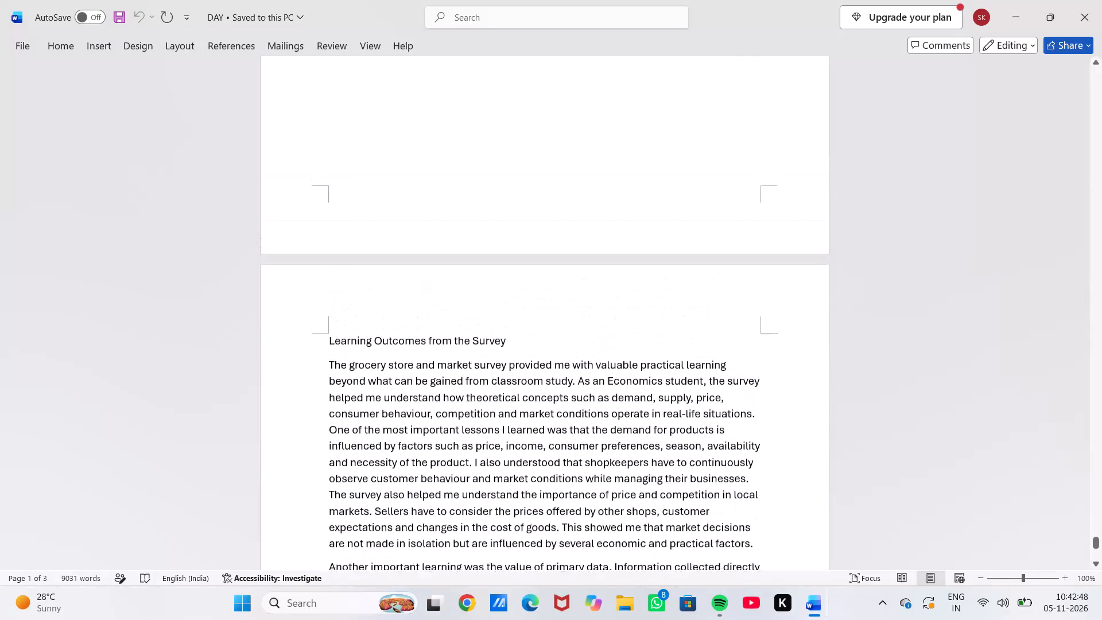
pyautogui.scroll(14, 401, 215)
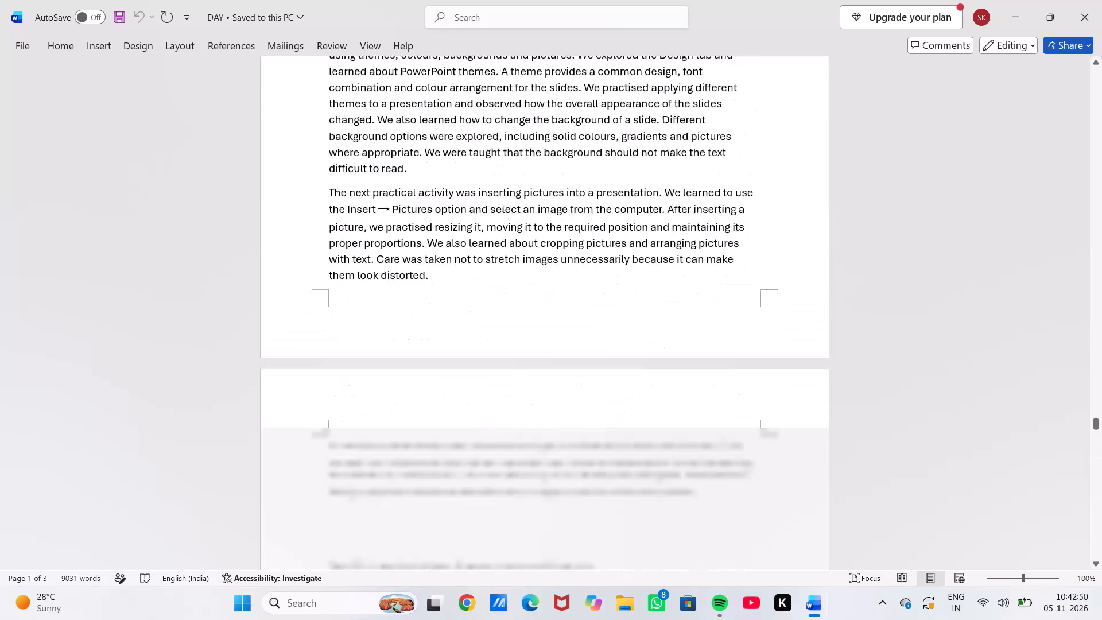
pyautogui.scroll(16, 401, 215)
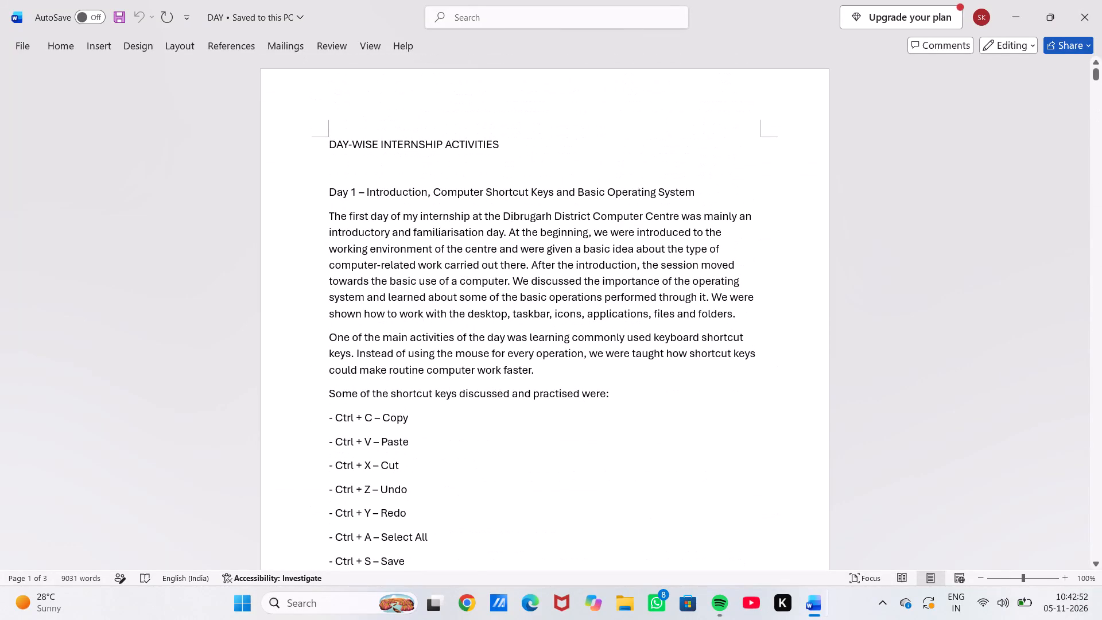
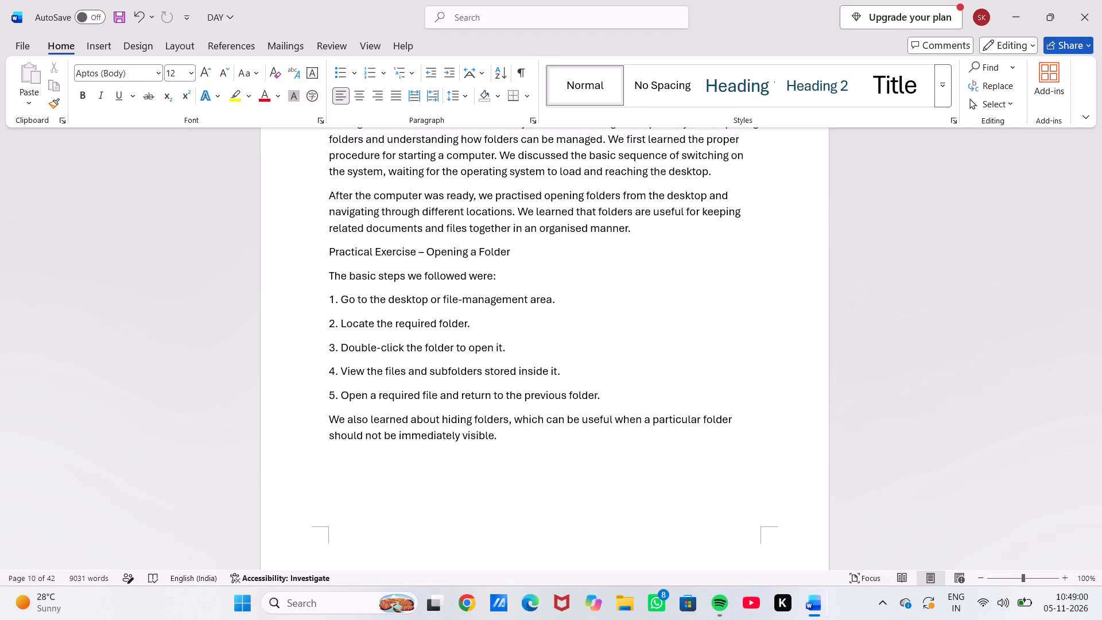
# Review the document backwards from the Day 2 folder-management section through Day 1 and the pages preceding it.
pyautogui.scroll(1, 428, 245)
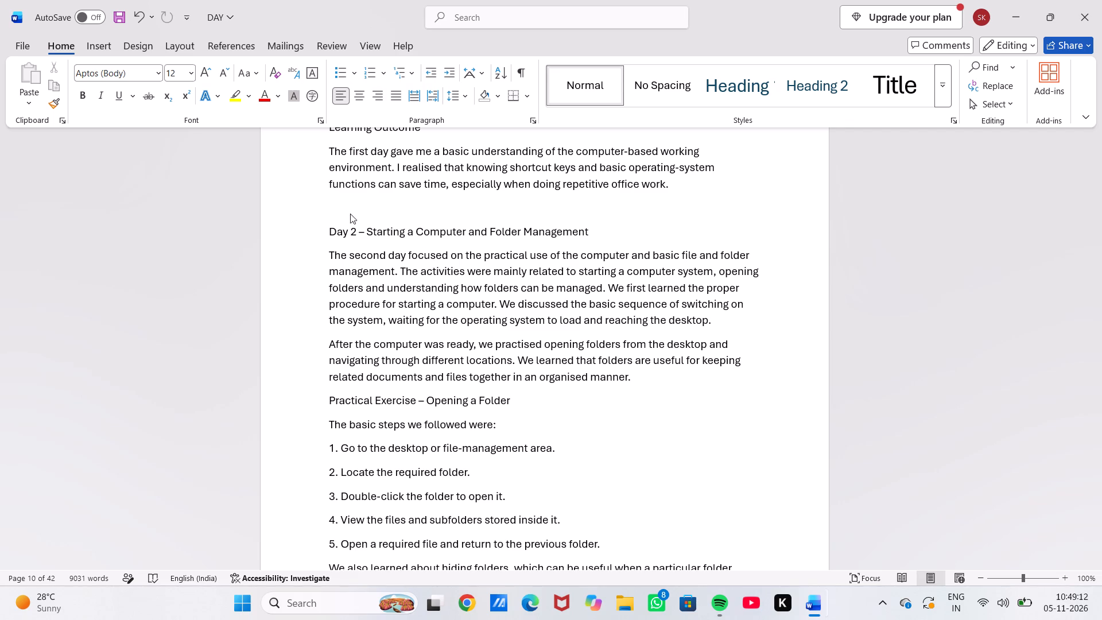
pyautogui.scroll(3, 351, 228)
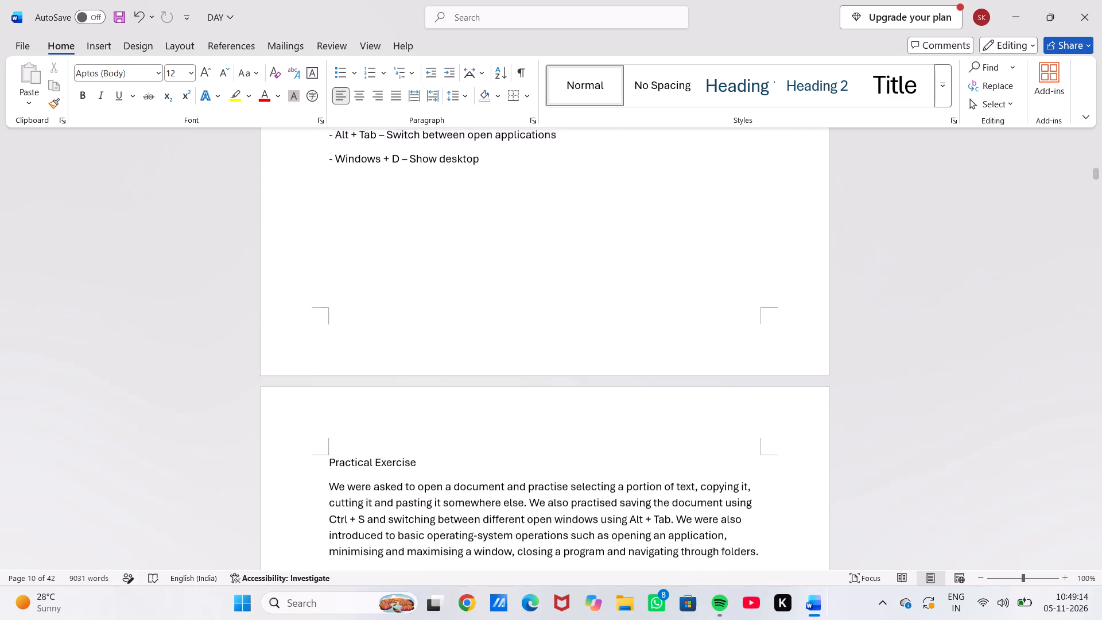
pyautogui.scroll(10, 351, 228)
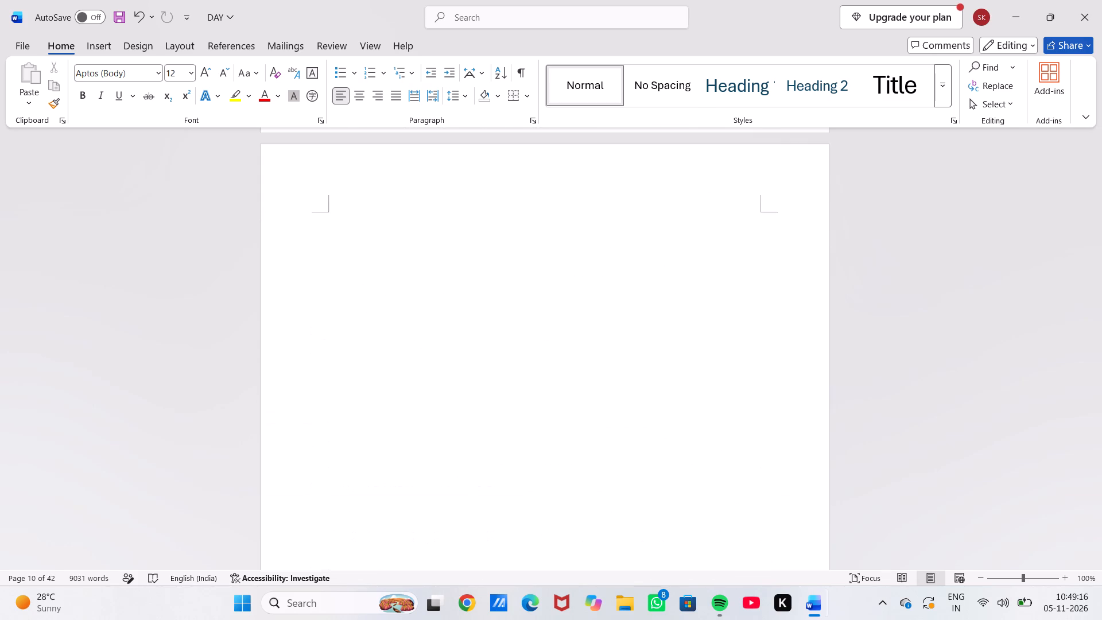
pyautogui.scroll(14, 351, 228)
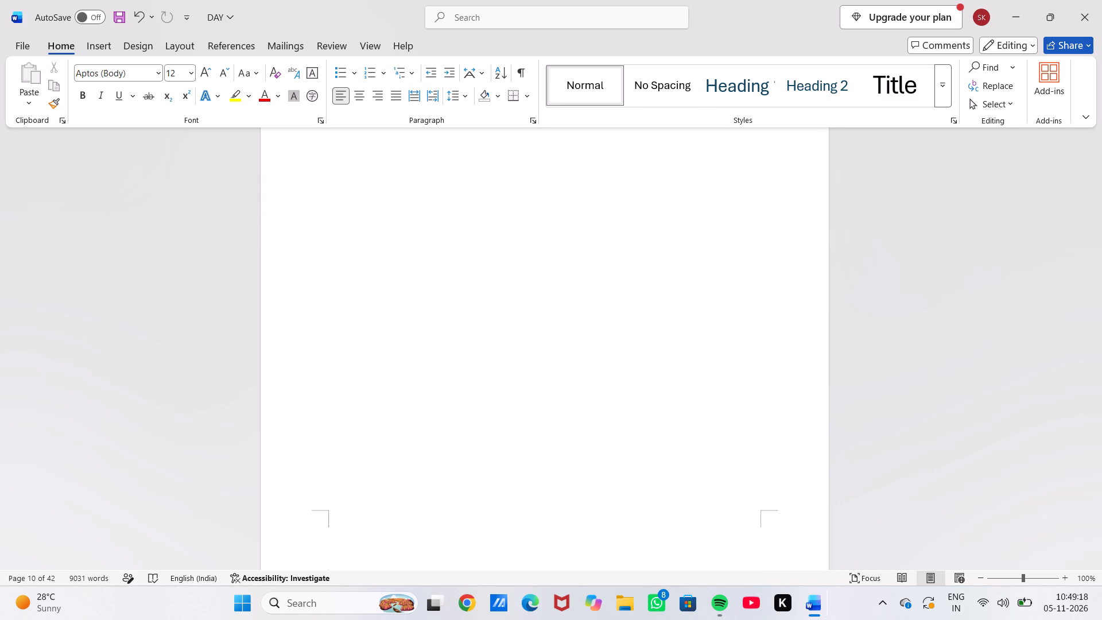
pyautogui.scroll(15, 351, 228)
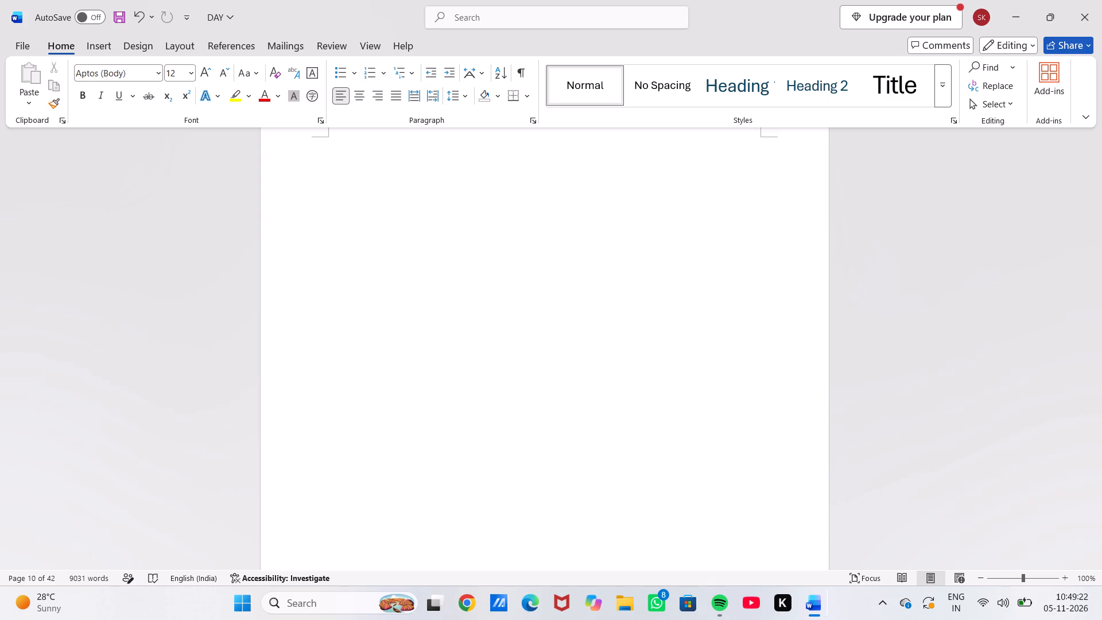
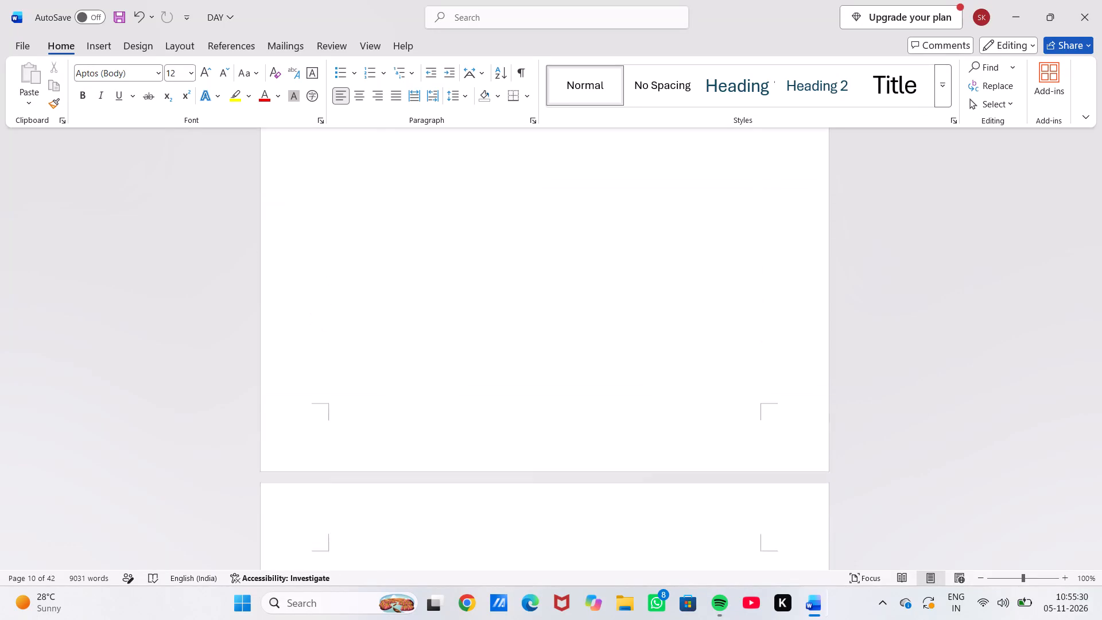
# Review the day-wise activities backwards from the start of Day 4 through Days 3 and 2 to the Day 1 introduction.
pyautogui.scroll(-4, 351, 228)
pyautogui.scroll(2, 351, 228)
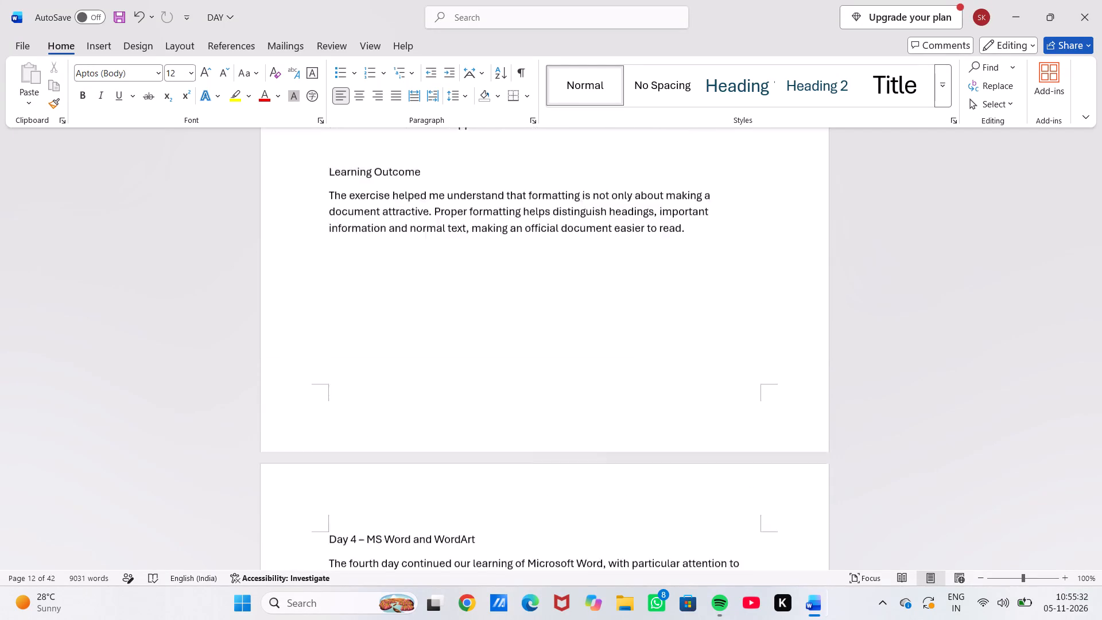
pyautogui.scroll(7, 351, 228)
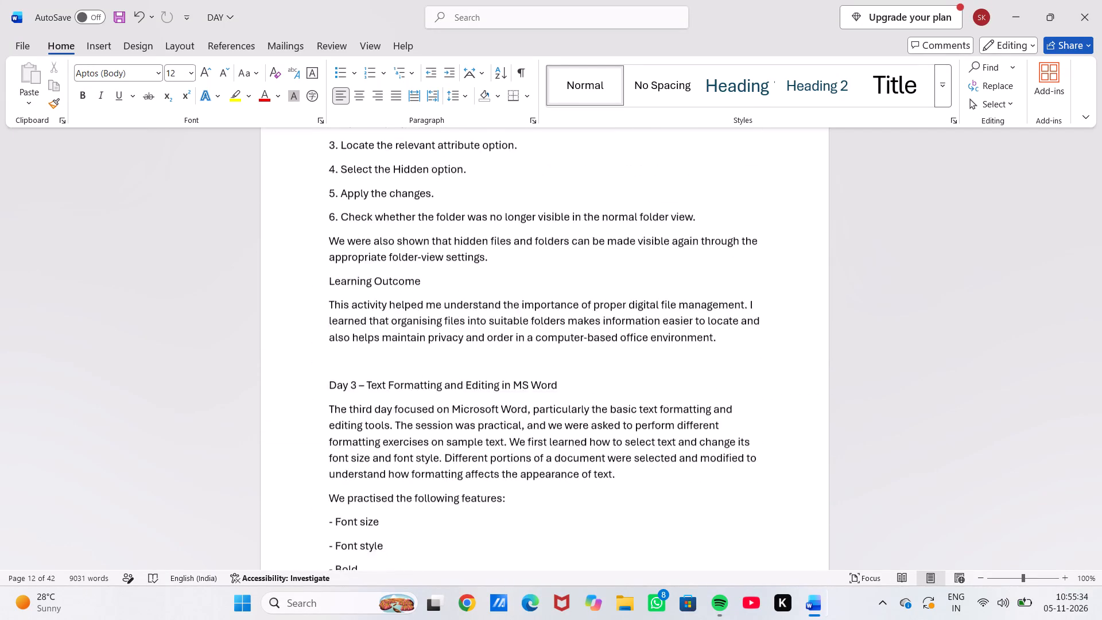
pyautogui.scroll(6, 351, 228)
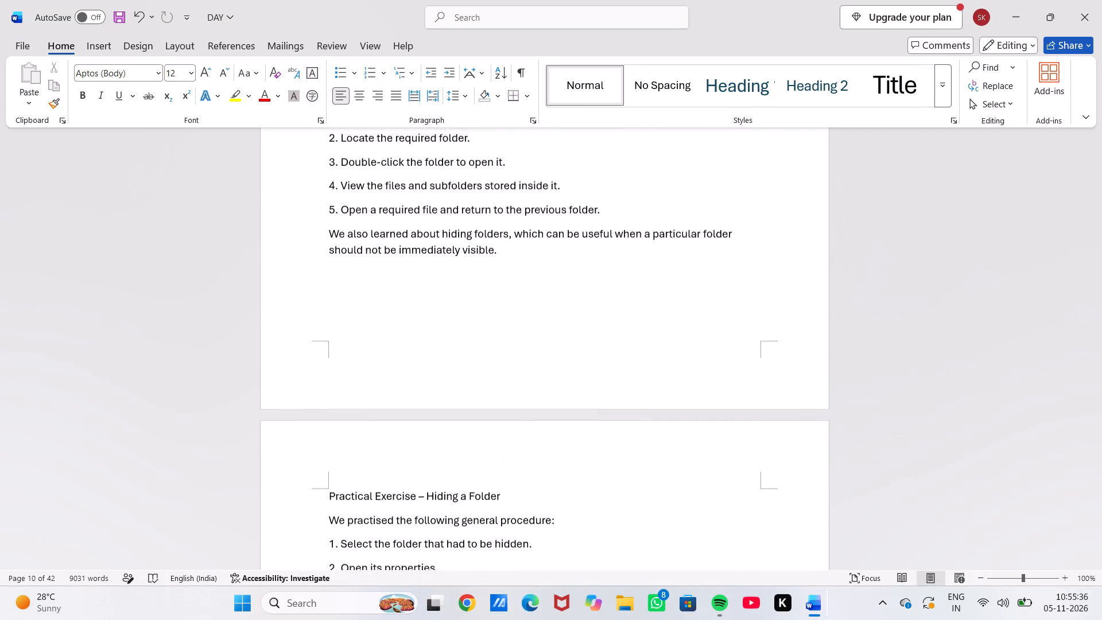
pyautogui.scroll(5, 351, 228)
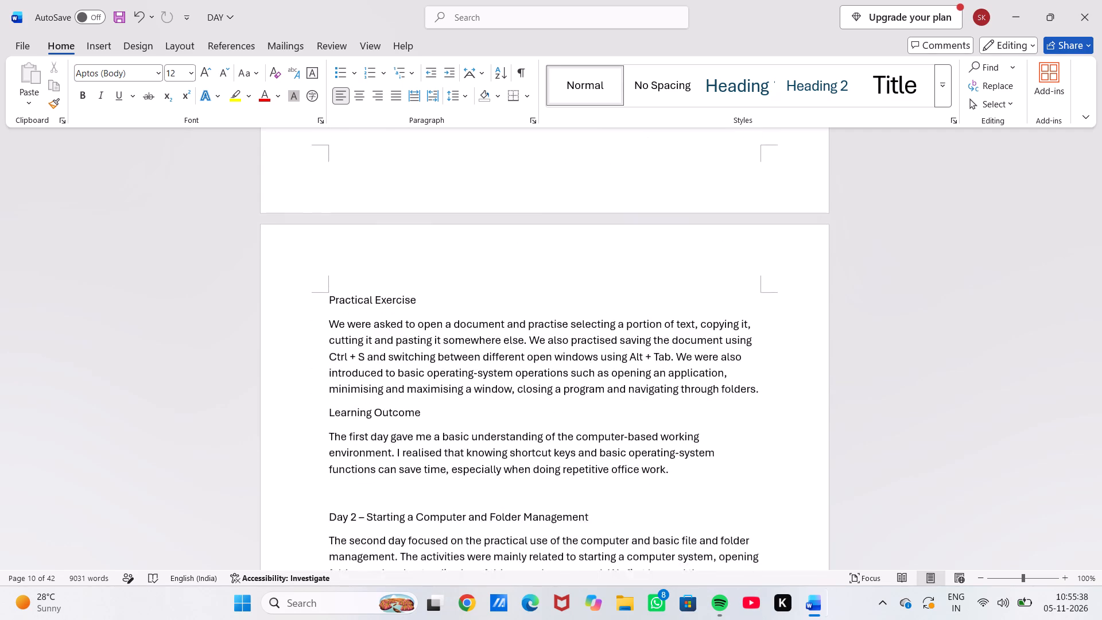
pyautogui.scroll(5, 351, 228)
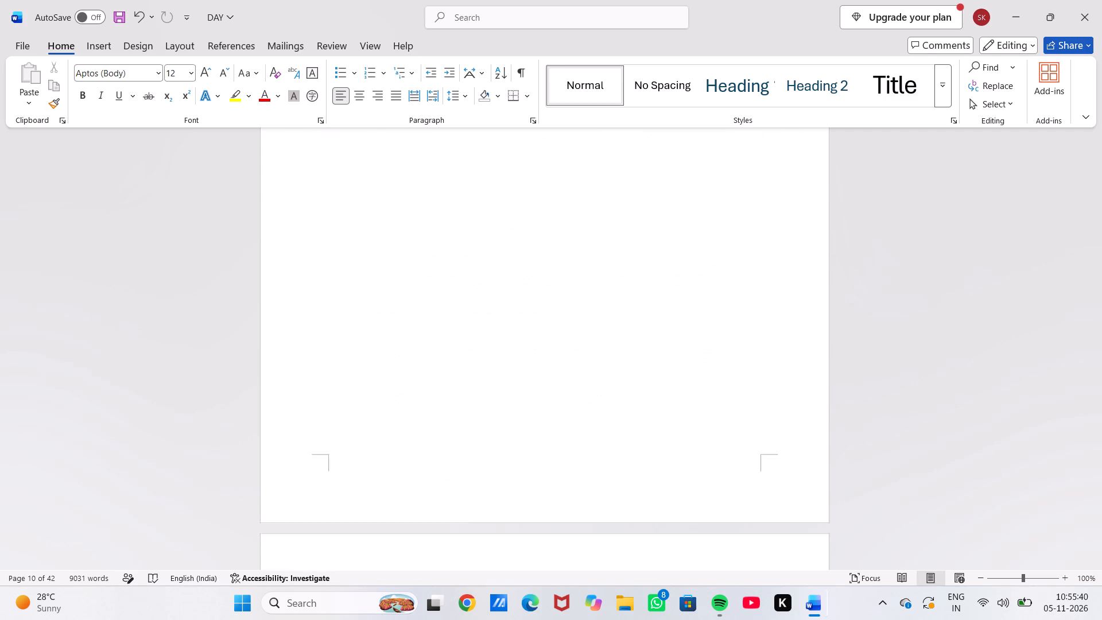
pyautogui.scroll(1, 351, 228)
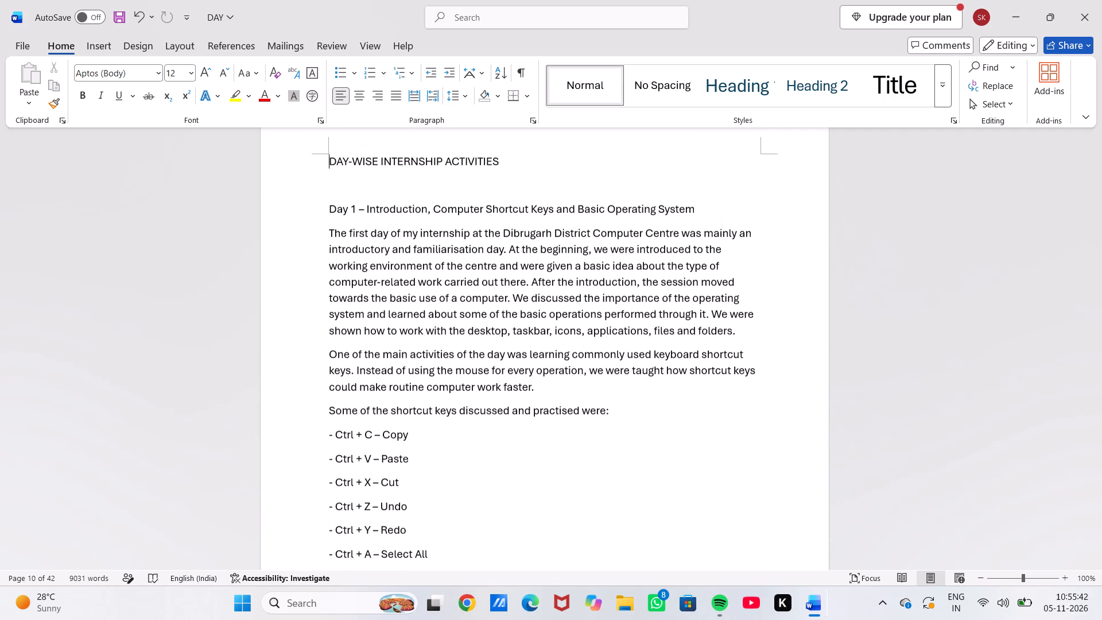
pyautogui.scroll(1, 351, 228)
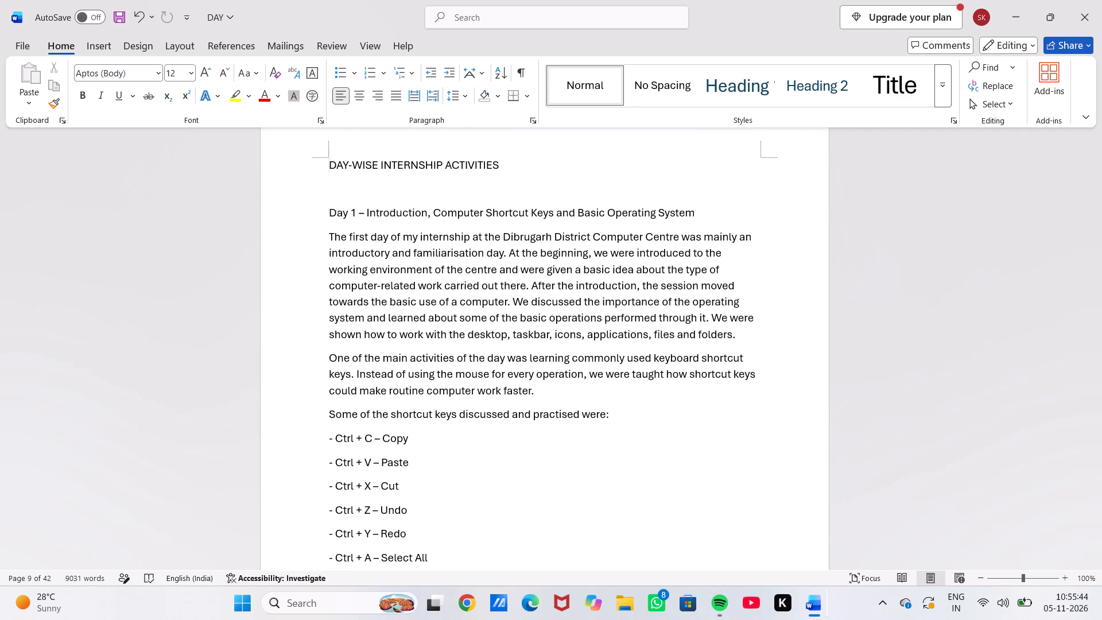
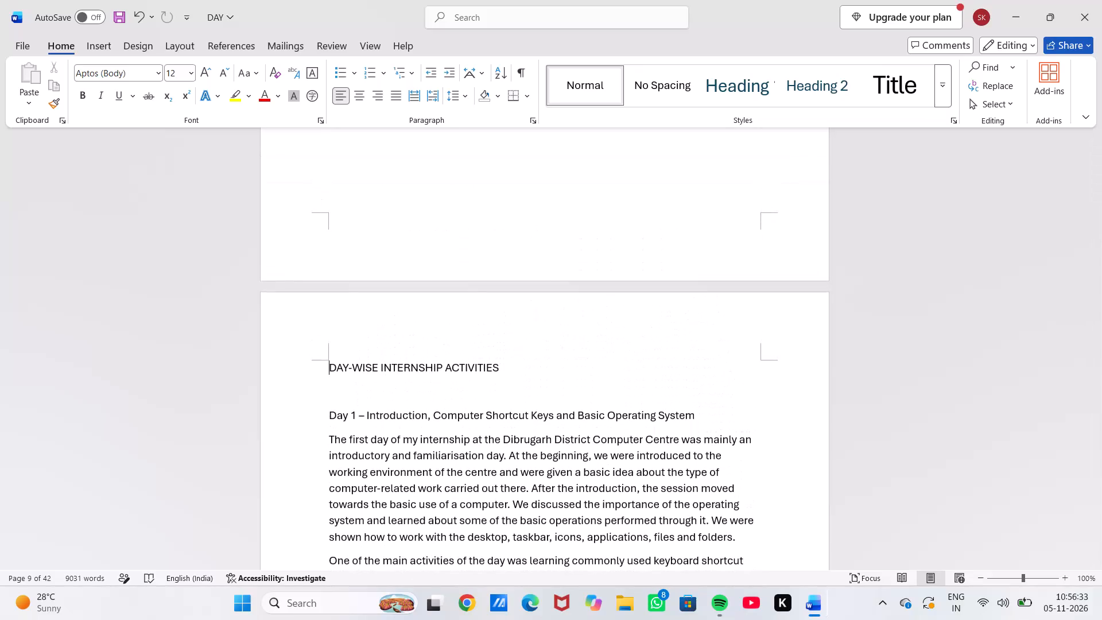
# Delete the heading DAY-WISE INTERNSHIP ACTIVITIES above the Day 1 section.
pyautogui.scroll(1, 351, 228)
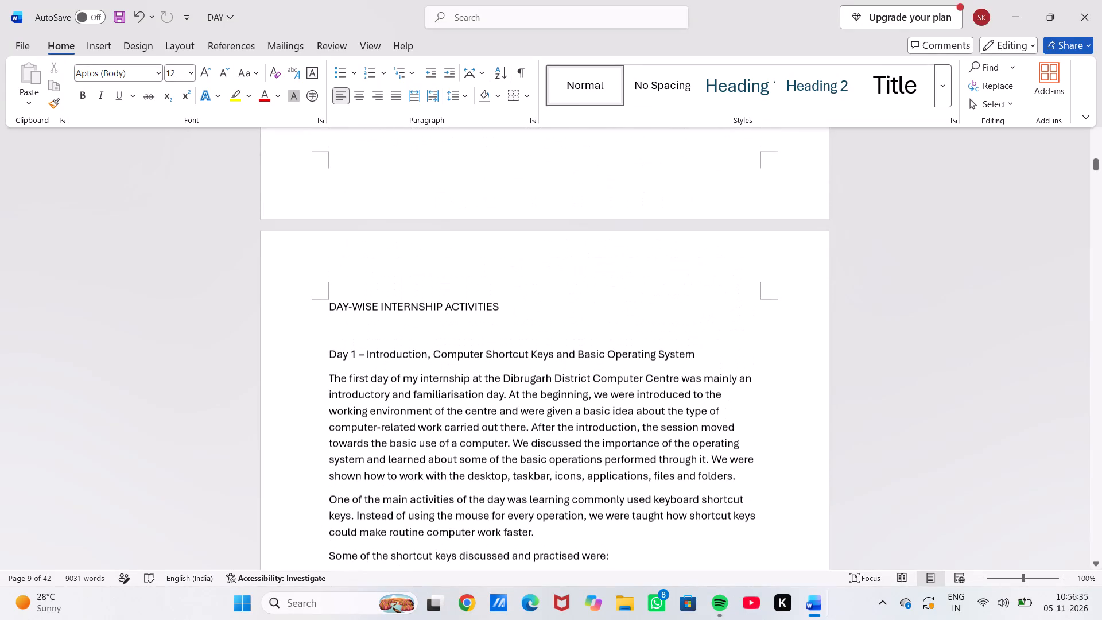
pyautogui.click(500, 314)
pyautogui.click(500, 311)
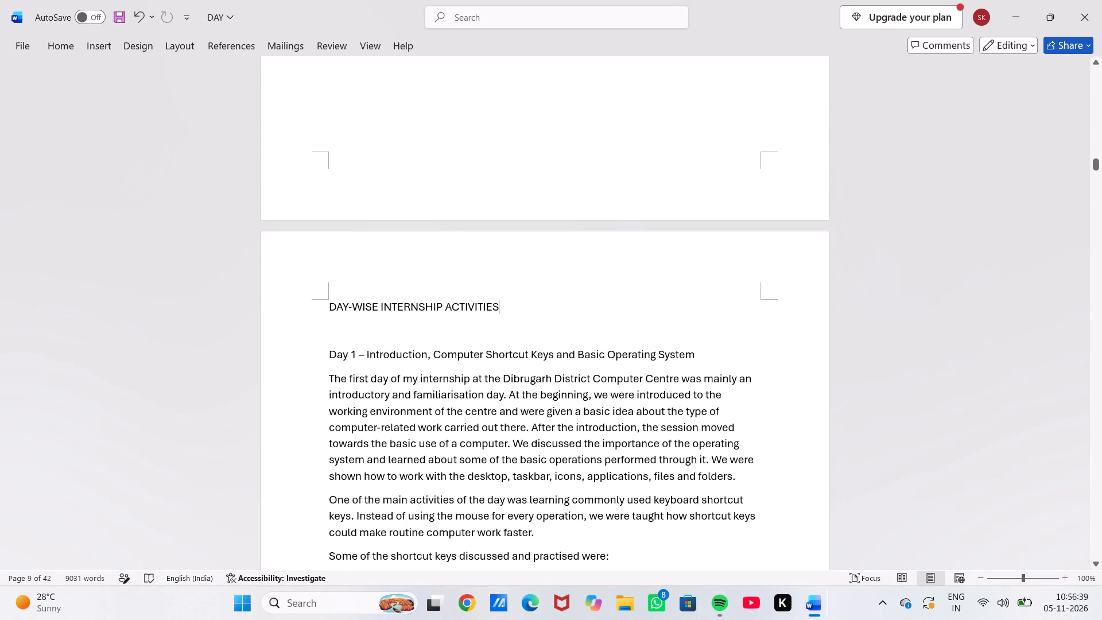
pyautogui.press('BackSpace')
pyautogui.press('BackSpace')
pyautogui.press('BackSpace')
pyautogui.press('BackSpace')
pyautogui.press('BackSpace')
pyautogui.press('BackSpace')
pyautogui.press('BackSpace')
pyautogui.press('BackSpace')
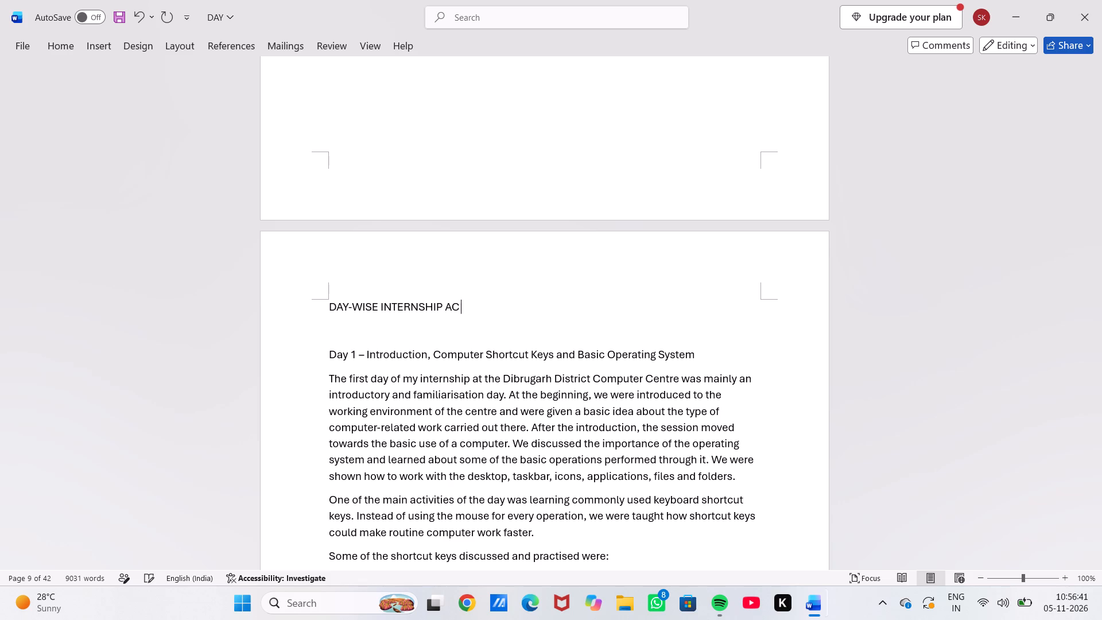
pyautogui.press('BackSpace')
pyautogui.press('BackSpace')
pyautogui.press('BackSpace')
pyautogui.press('BackSpace')
pyautogui.press('BackSpace')
pyautogui.press('BackSpace')
pyautogui.press('BackSpace')
pyautogui.press('BackSpace')
pyautogui.press('BackSpace')
pyautogui.press('BackSpace')
pyautogui.press('BackSpace')
pyautogui.press('BackSpace')
pyautogui.press('BackSpace')
pyautogui.press('BackSpace')
pyautogui.press('BackSpace')
pyautogui.press('BackSpace')
pyautogui.press('BackSpace')
pyautogui.press('BackSpace')
pyautogui.press('BackSpace')
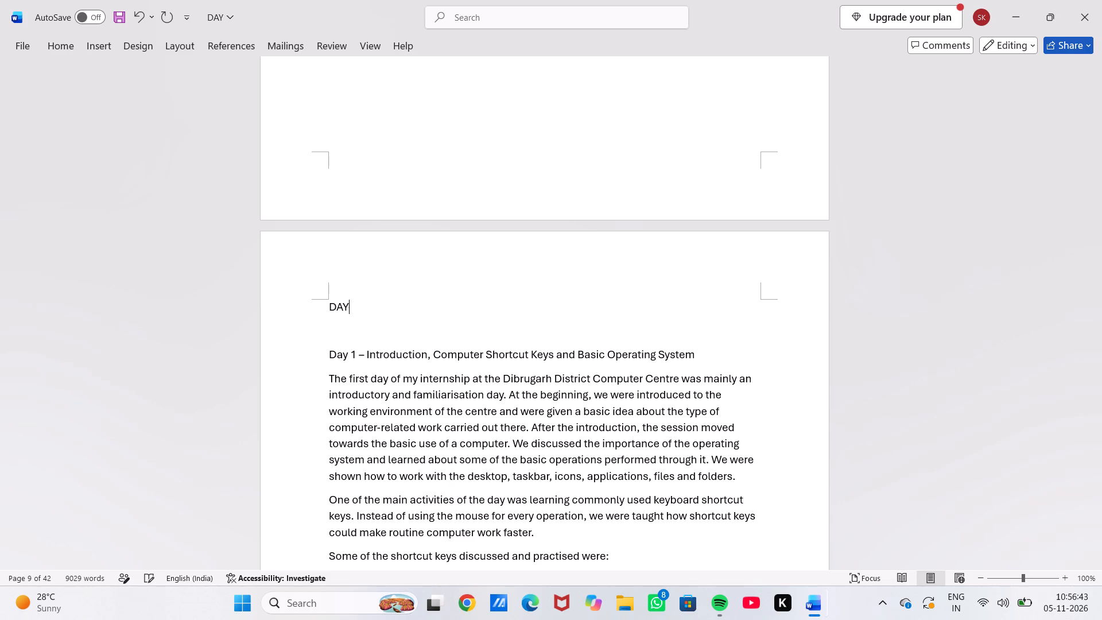
pyautogui.press('BackSpace')
pyautogui.press('BackSpace')
pyautogui.press('BackSpace')
pyautogui.press('BackSpace')
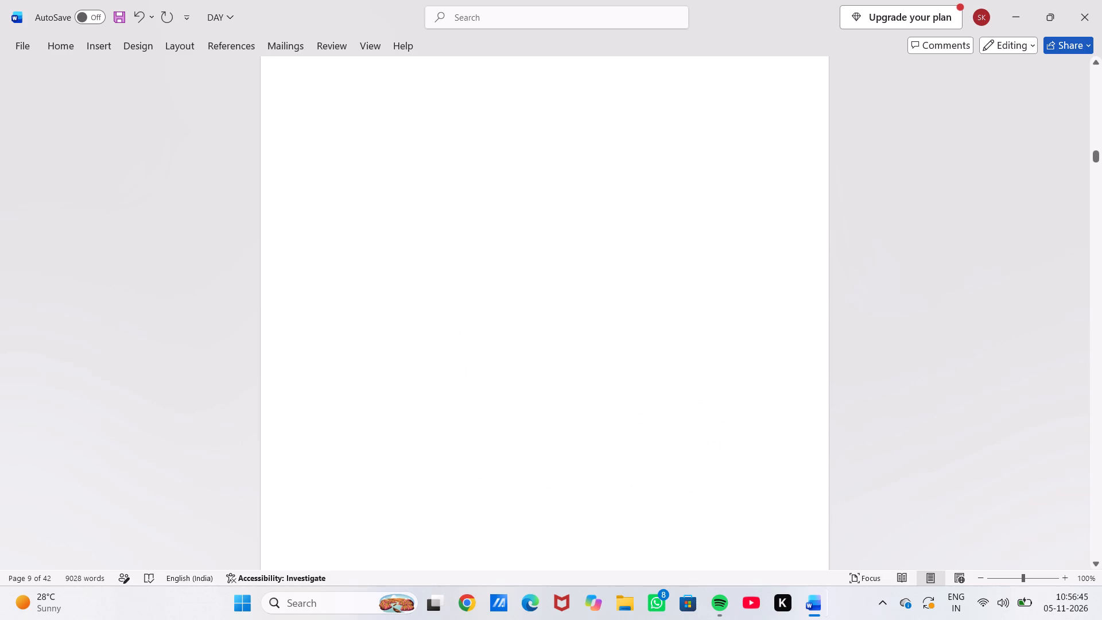
# Remove the remaining blank line above the Day 1 heading so the heading starts at the top of its page.
pyautogui.scroll(-2, 500, 311)
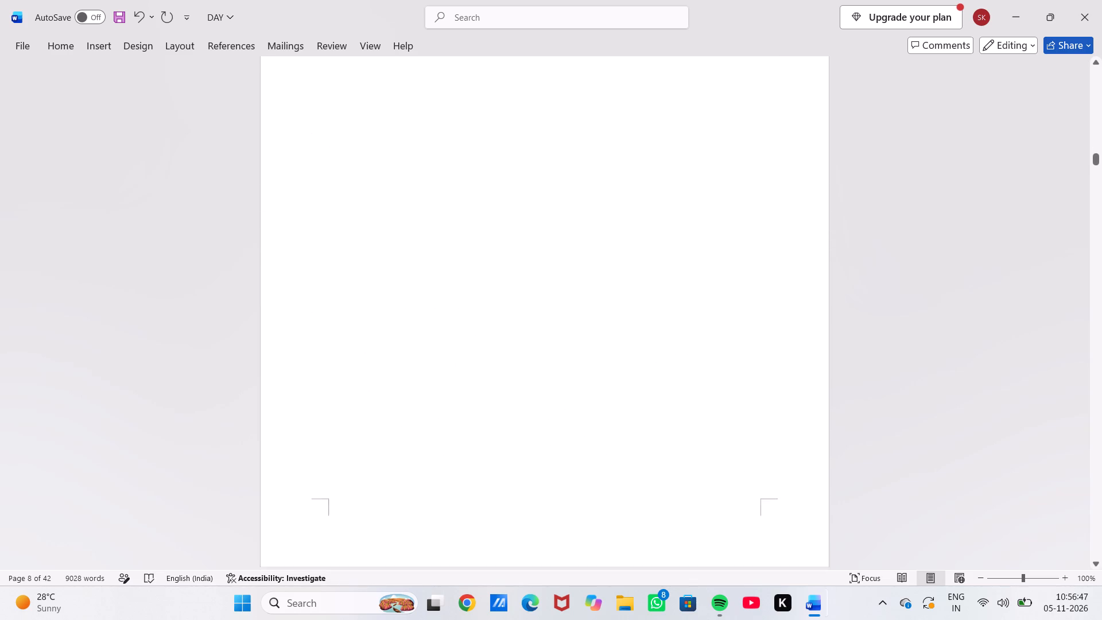
pyautogui.scroll(-1, 500, 311)
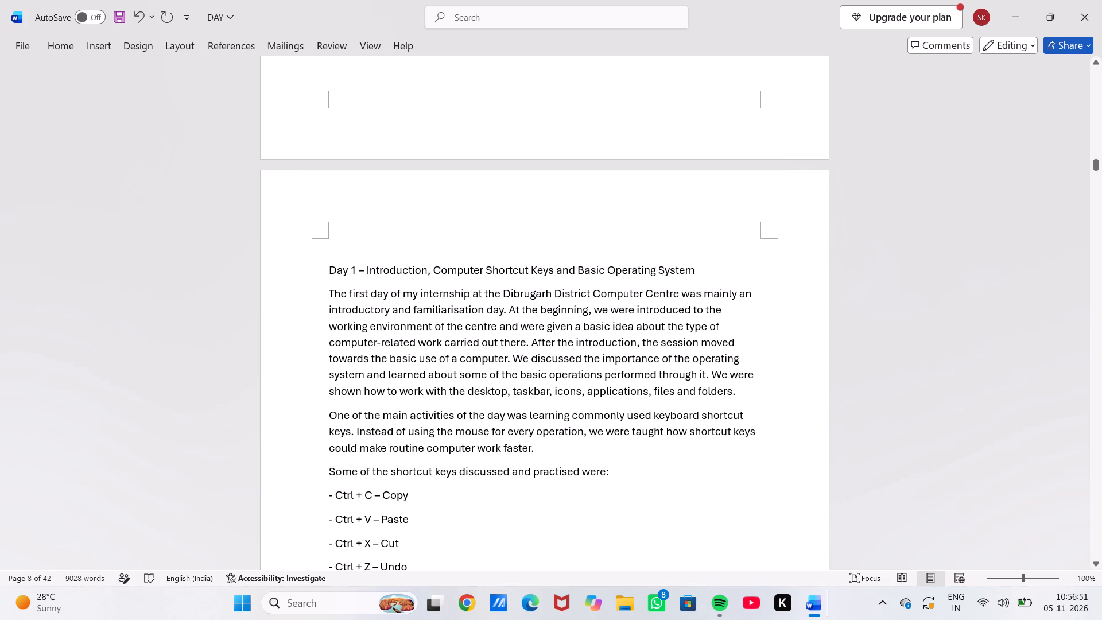
pyautogui.click(326, 266)
pyautogui.press('BackSpace')
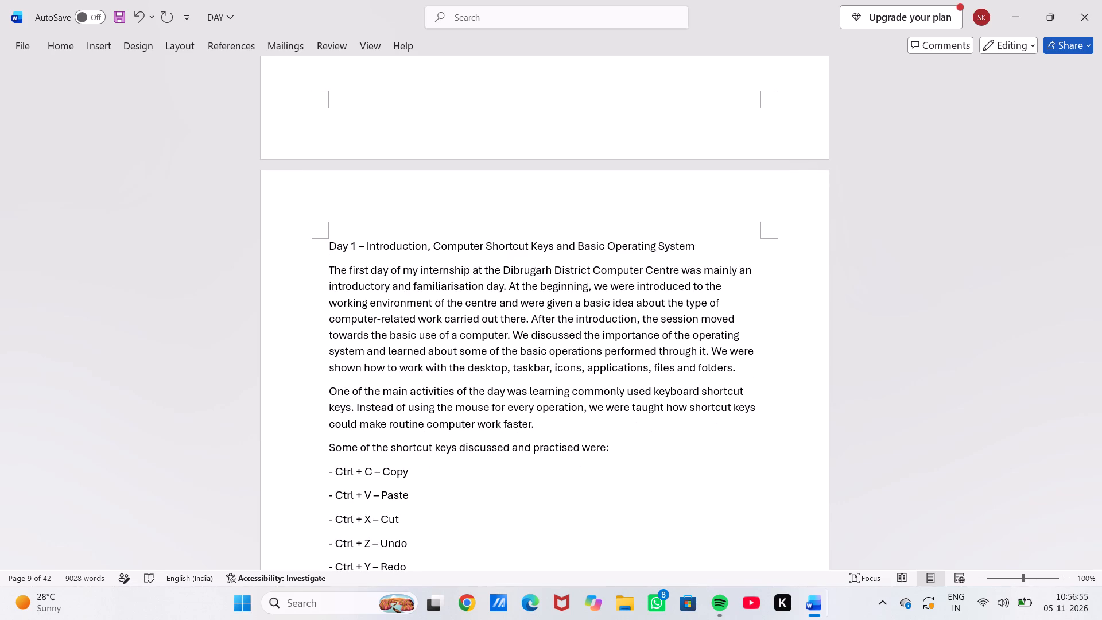
# Check the layout around the Day 1 section, from the blank page before it to the Practical Exercise part.
pyautogui.scroll(3, 326, 266)
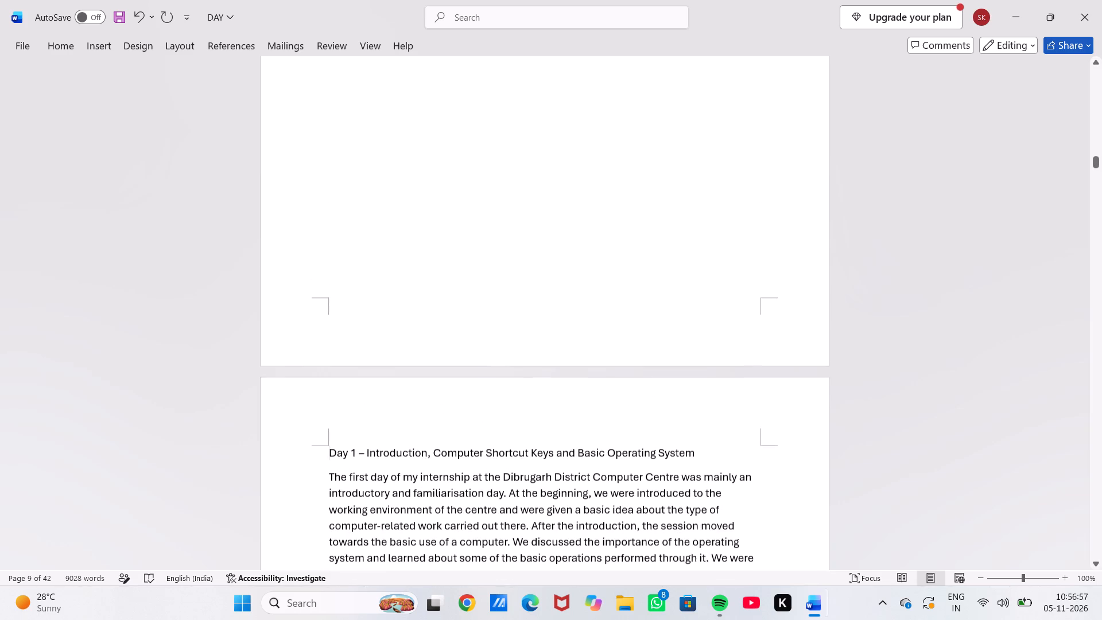
pyautogui.scroll(3, 326, 266)
pyautogui.scroll(-1, 326, 266)
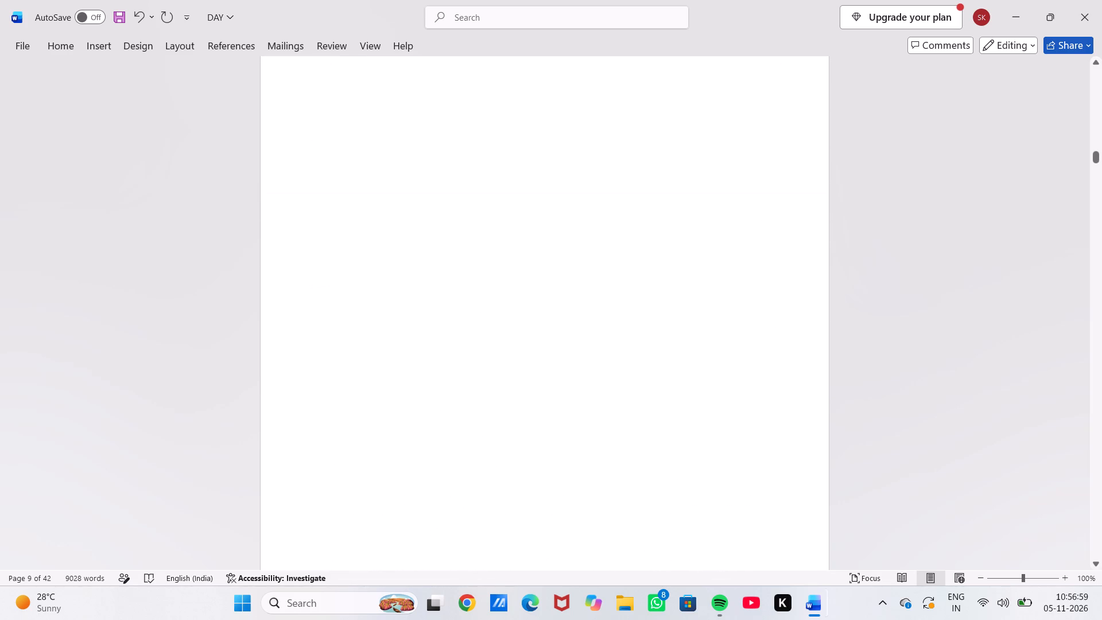
pyautogui.scroll(-7, 326, 266)
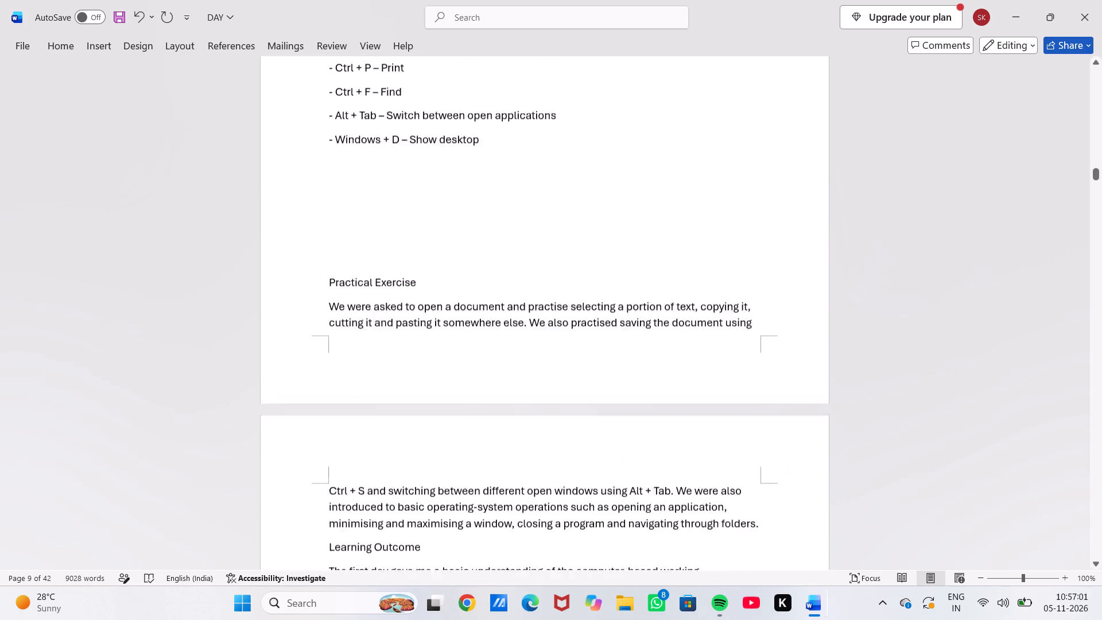
pyautogui.scroll(1, 326, 266)
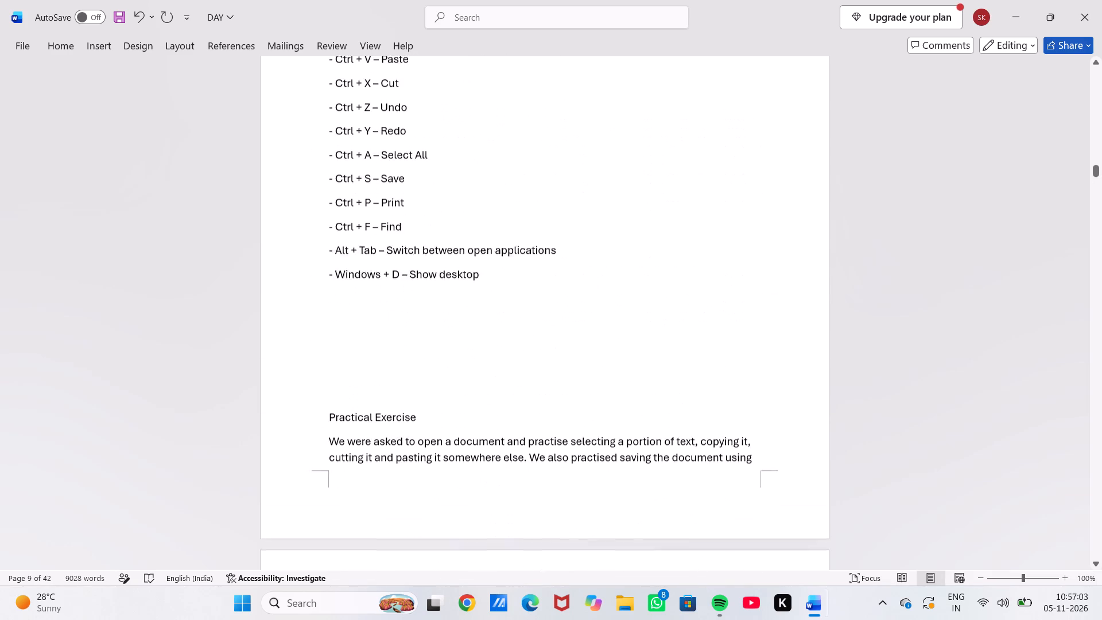
pyautogui.scroll(3, 326, 266)
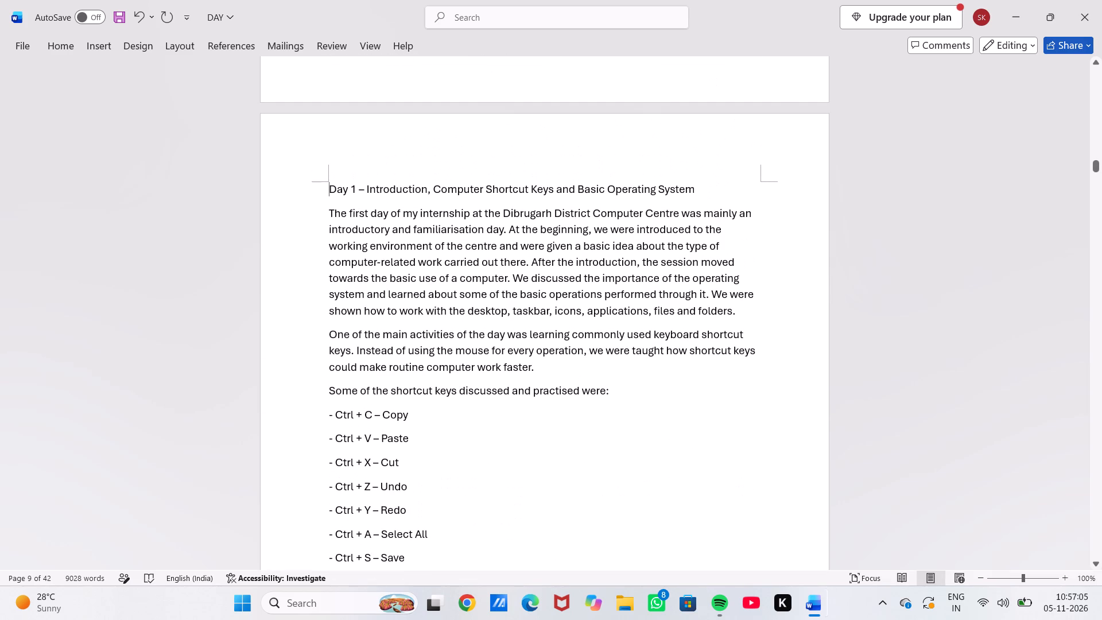
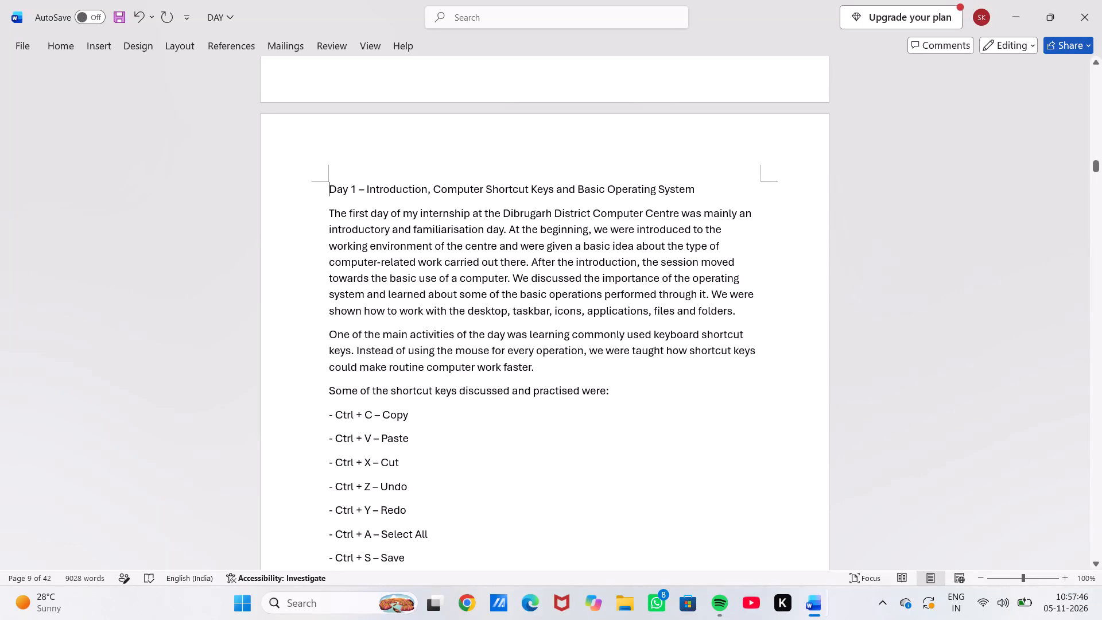
# Review the Day 1 section from its heading through the Practical Exercise and Learning Outcome to the start of Day 2.
pyautogui.scroll(-1, 306, 299)
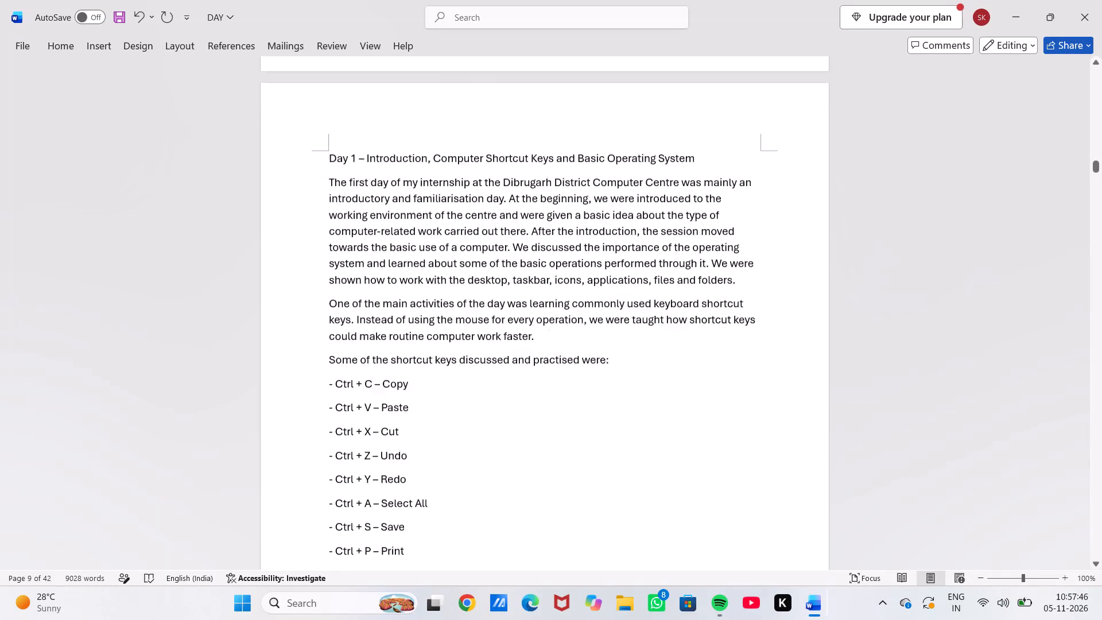
pyautogui.scroll(-3, 306, 299)
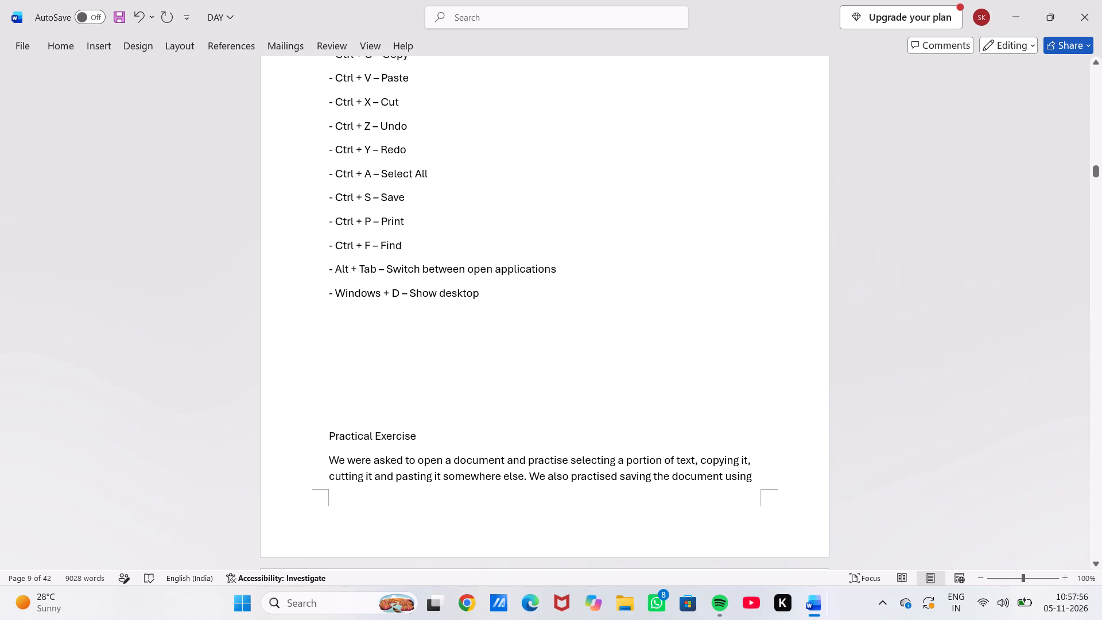
pyautogui.scroll(-3, 364, 417)
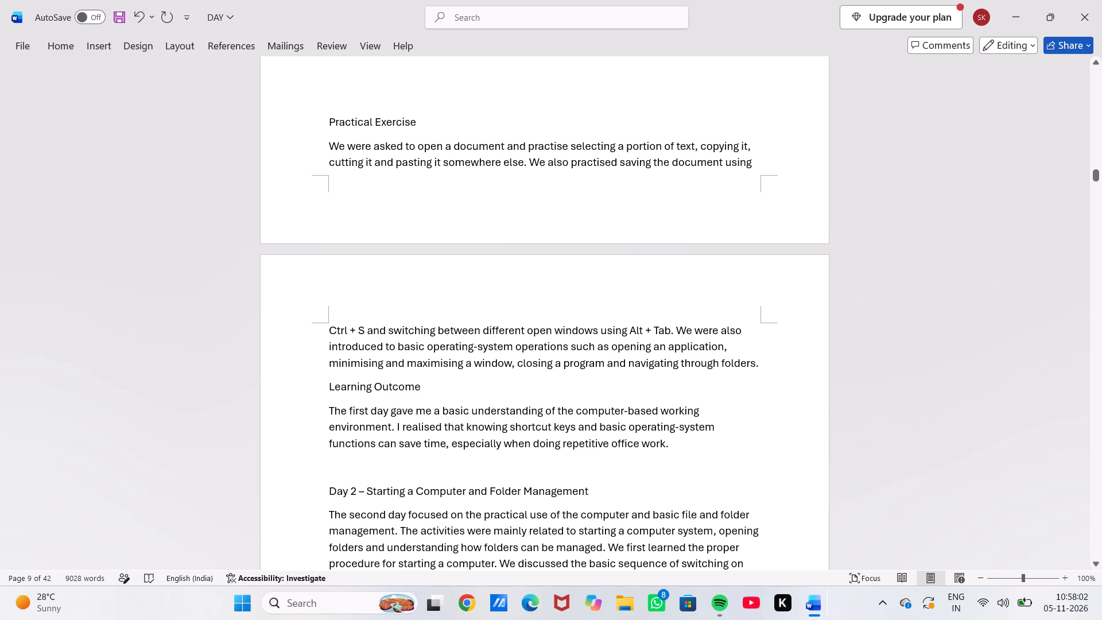
pyautogui.scroll(2, 403, 619)
pyautogui.scroll(3, 421, 355)
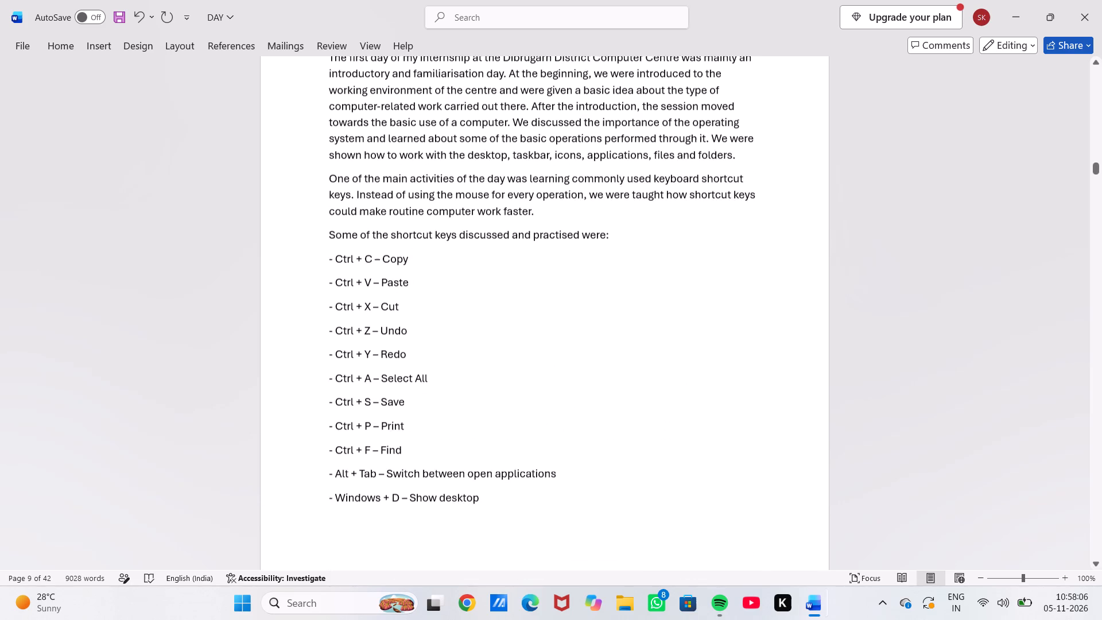
pyautogui.scroll(1, 421, 355)
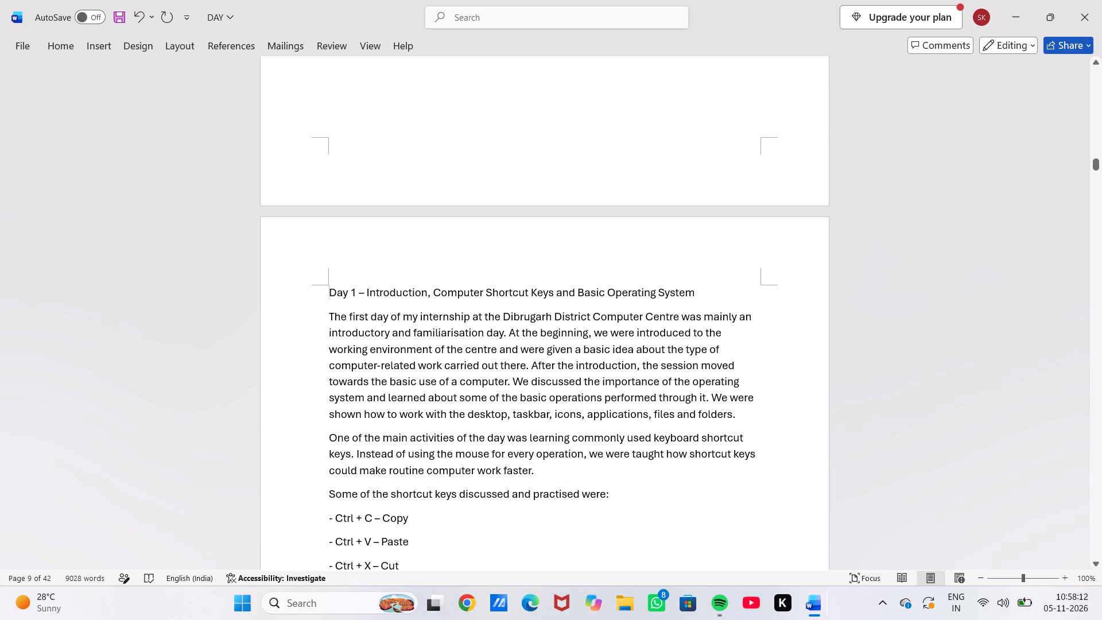
# Skim the remaining day-wise entries from Day 2 through to the Learning Outcomes from the Survey at the document's end.
pyautogui.scroll(-9, 447, 434)
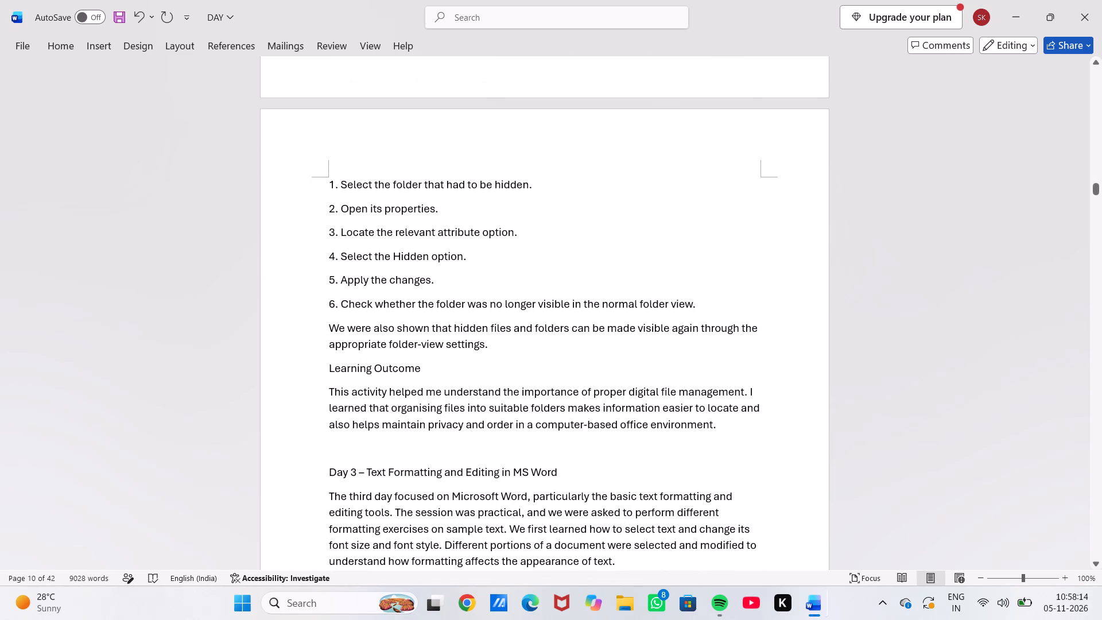
pyautogui.scroll(-6, 447, 434)
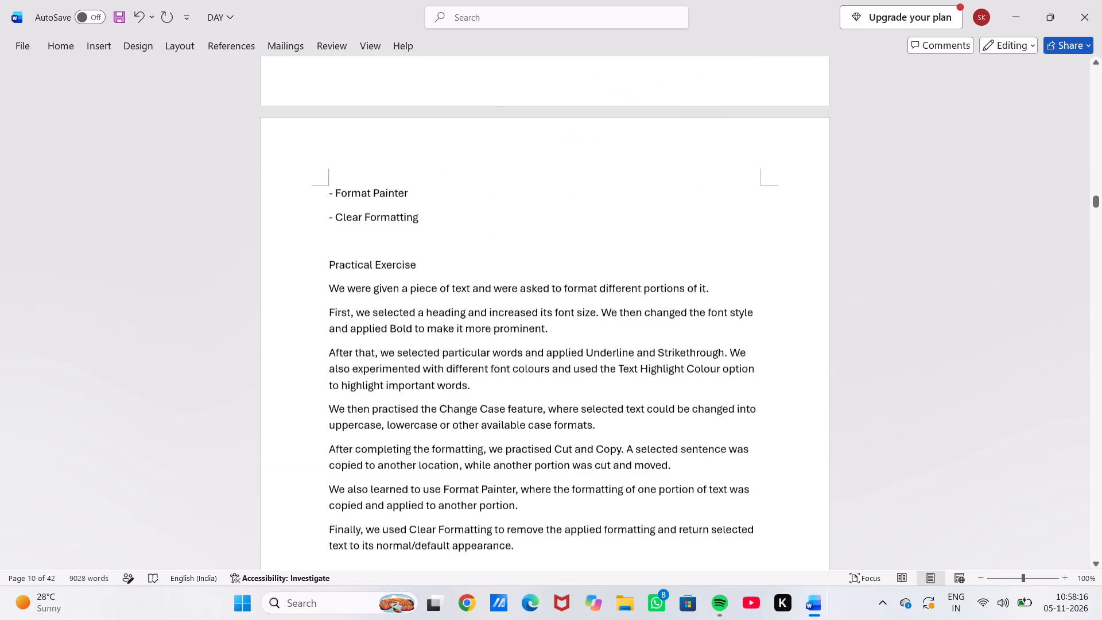
pyautogui.scroll(-4, 447, 434)
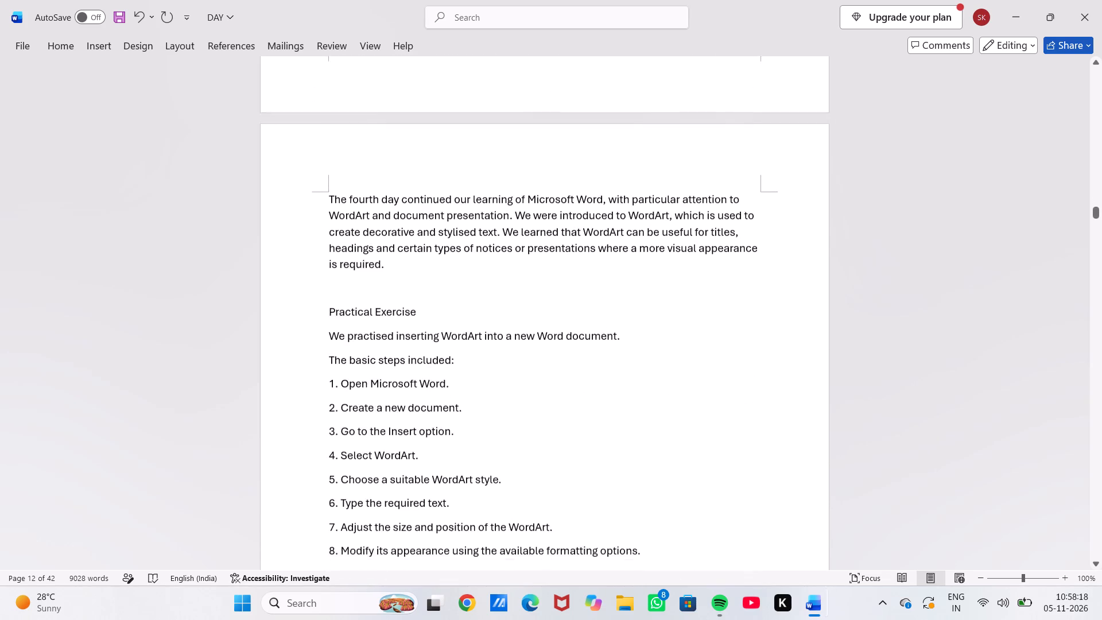
pyautogui.scroll(-3, 447, 434)
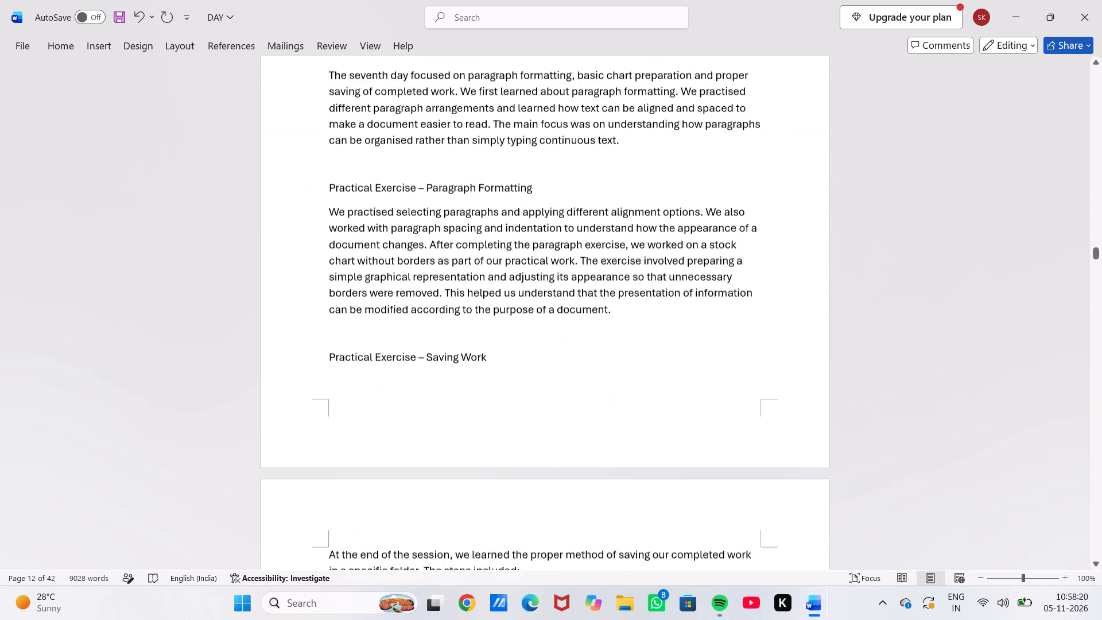
pyautogui.scroll(-1, 447, 434)
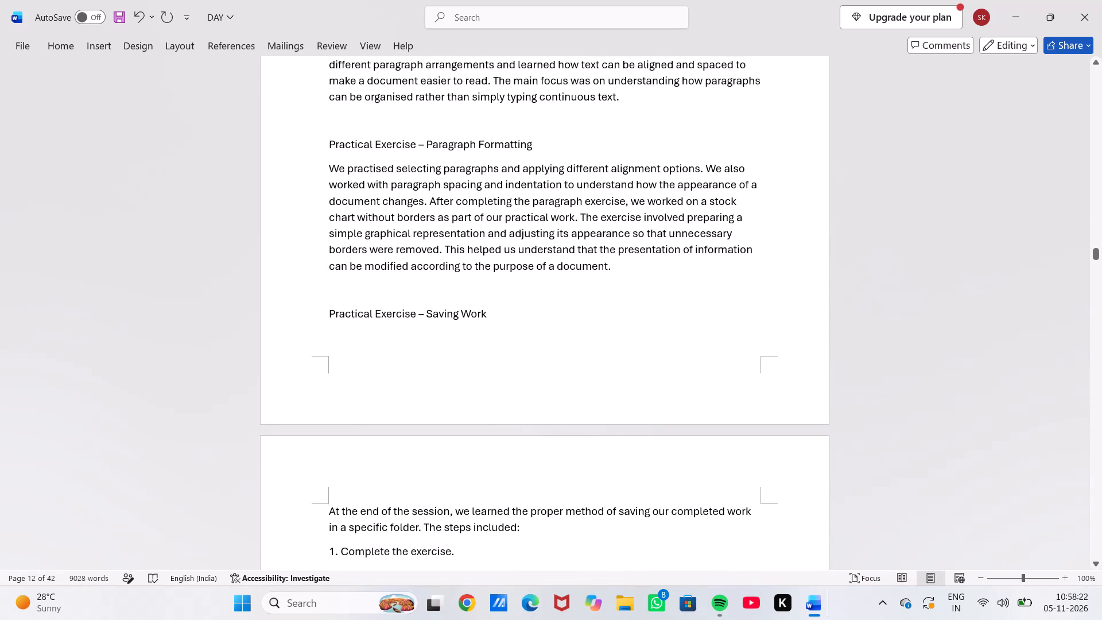
pyautogui.scroll(-12, 447, 434)
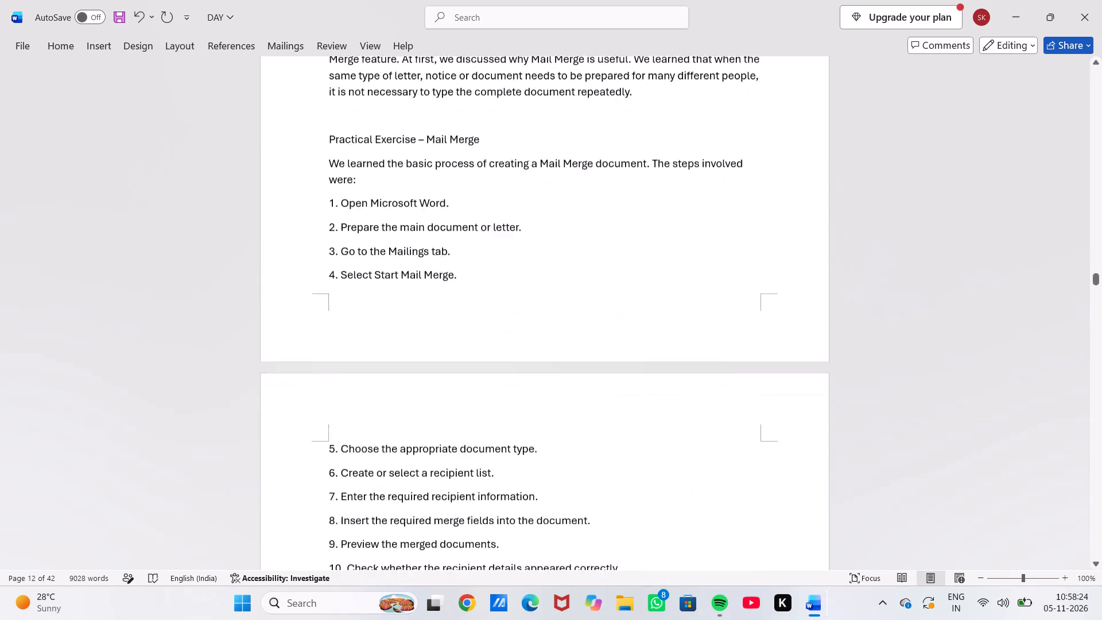
pyautogui.scroll(-10, 447, 434)
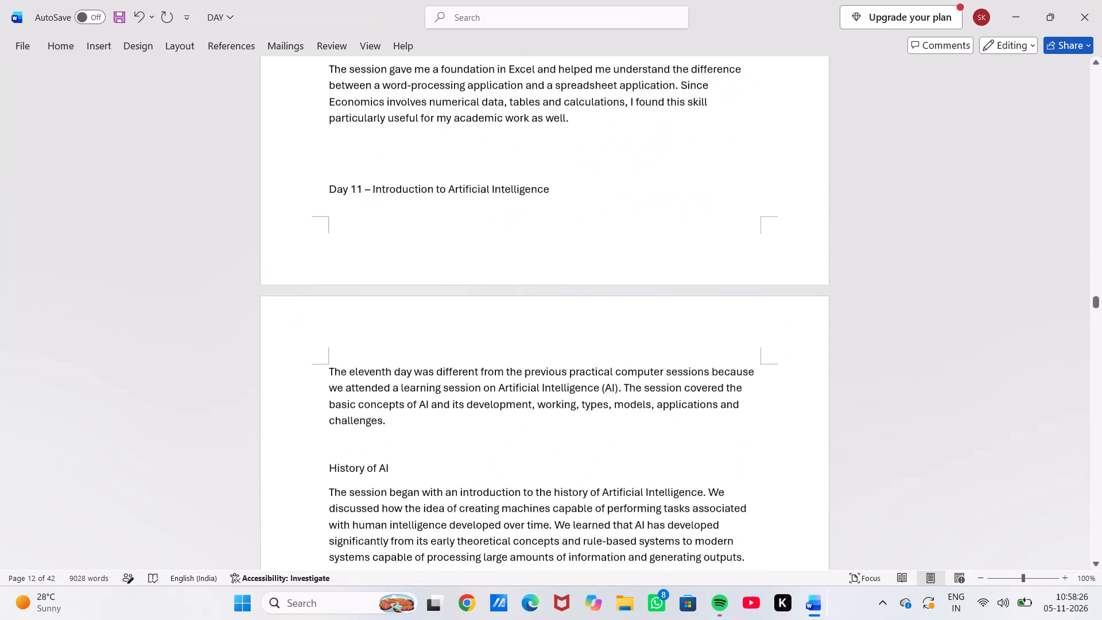
pyautogui.scroll(-11, 447, 434)
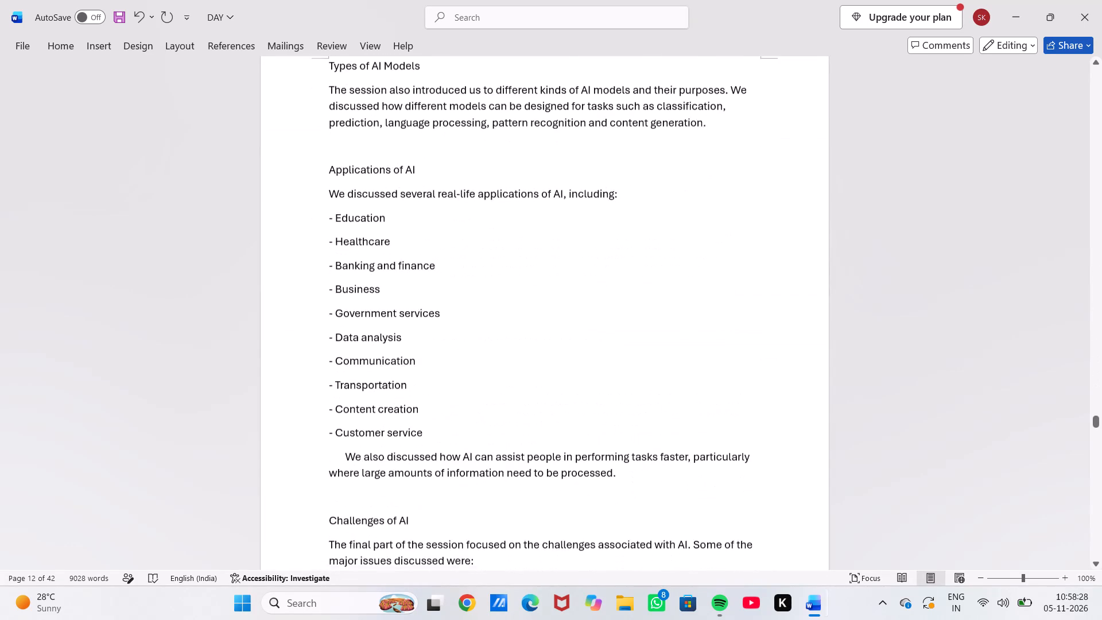
pyautogui.scroll(-13, 412, 174)
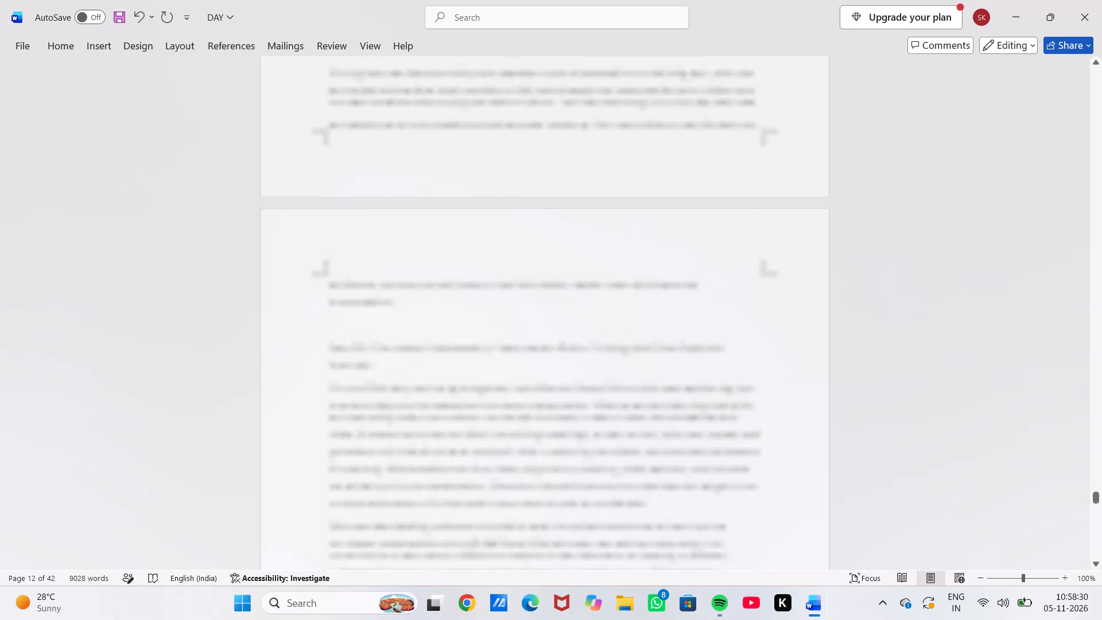
pyautogui.scroll(-15, 412, 174)
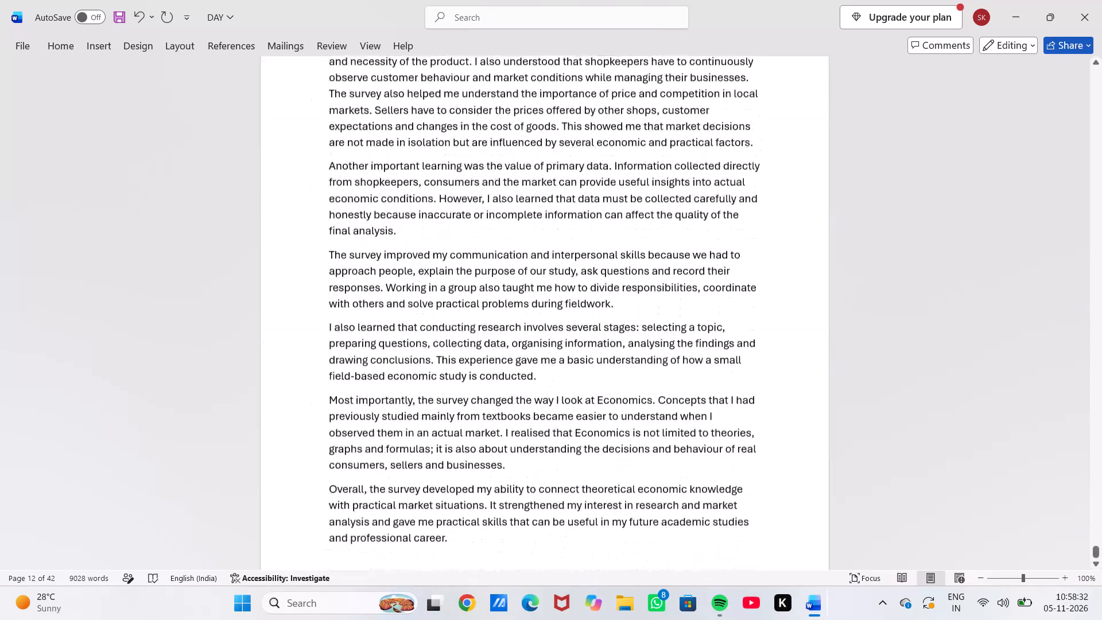
pyautogui.scroll(-5, 412, 174)
# Review the closing sections and survey entries backwards, from Learning Outcomes from the Survey to the Day 27 heading.
pyautogui.scroll(3, 412, 174)
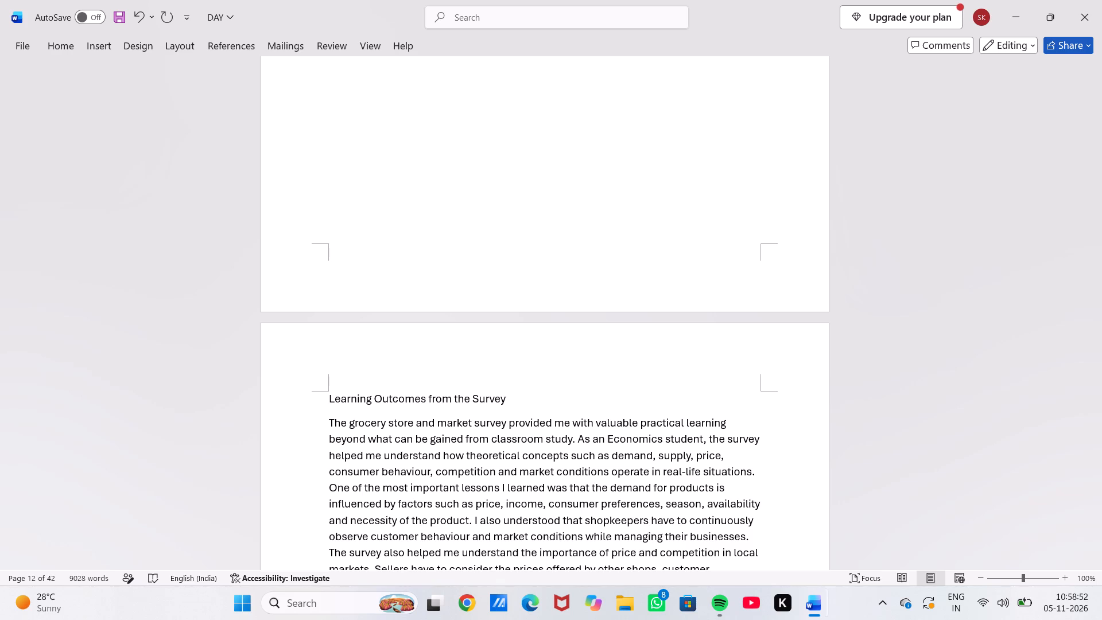
pyautogui.scroll(5, 412, 174)
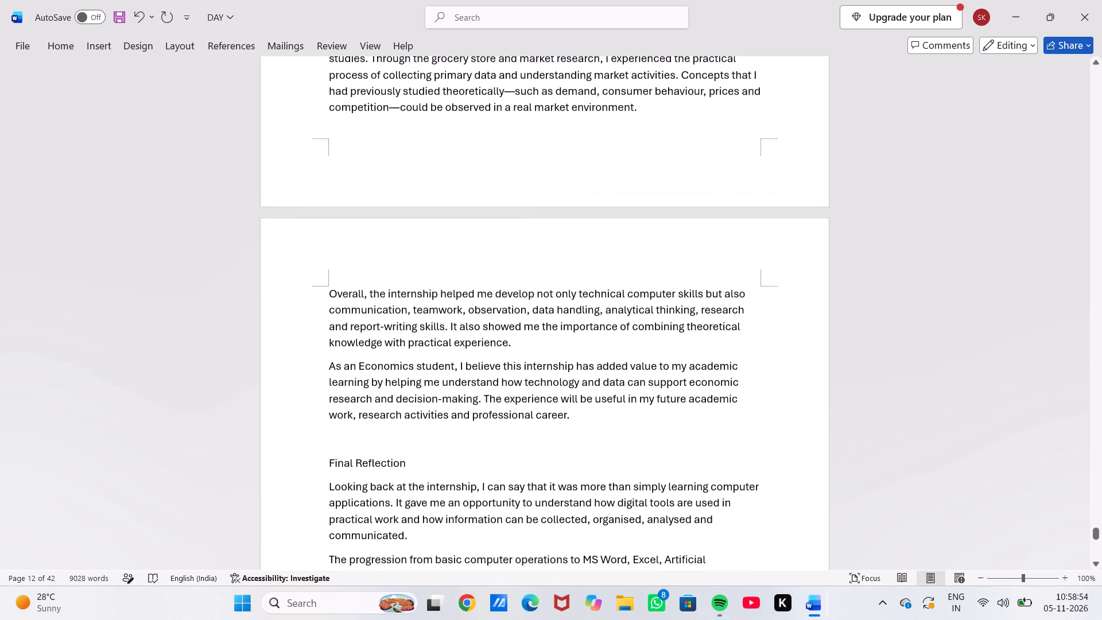
pyautogui.scroll(1, 412, 174)
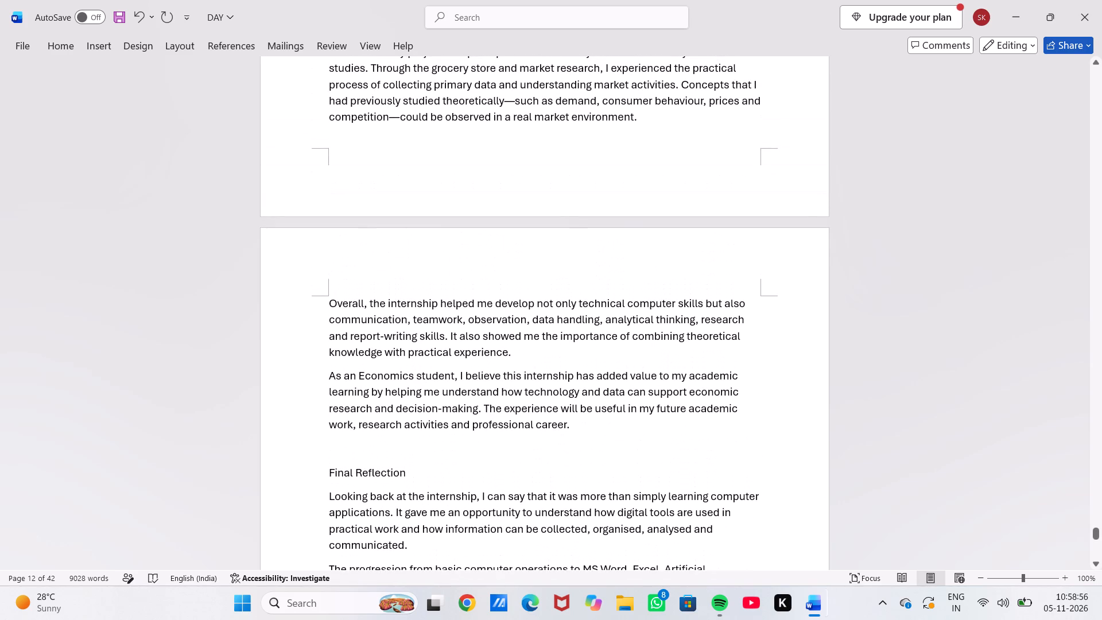
pyautogui.scroll(5, 412, 174)
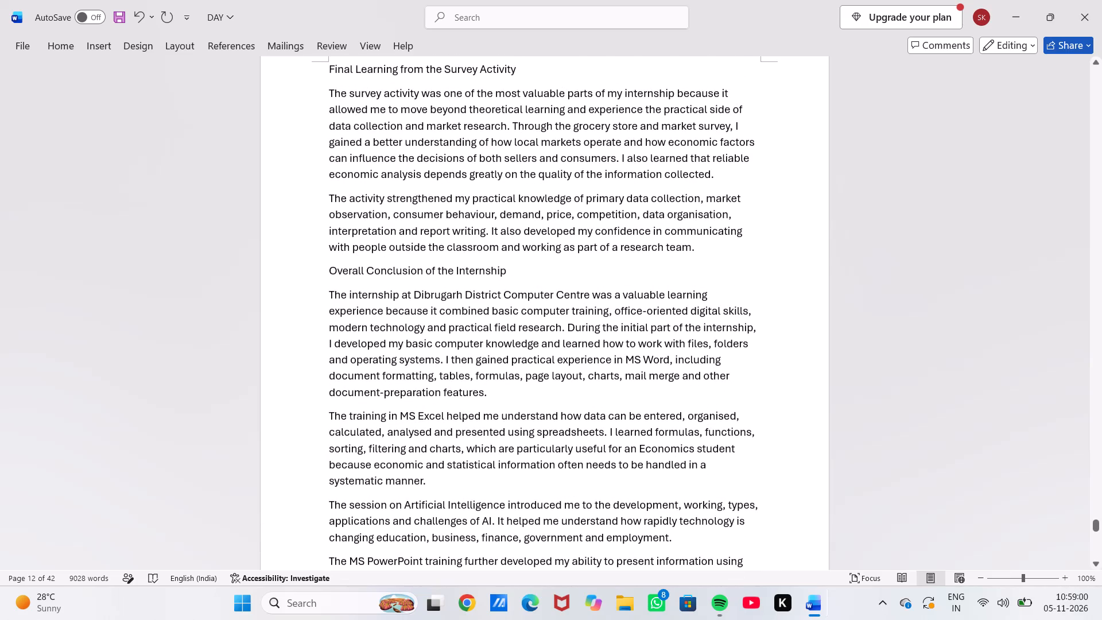
pyautogui.scroll(1, 412, 174)
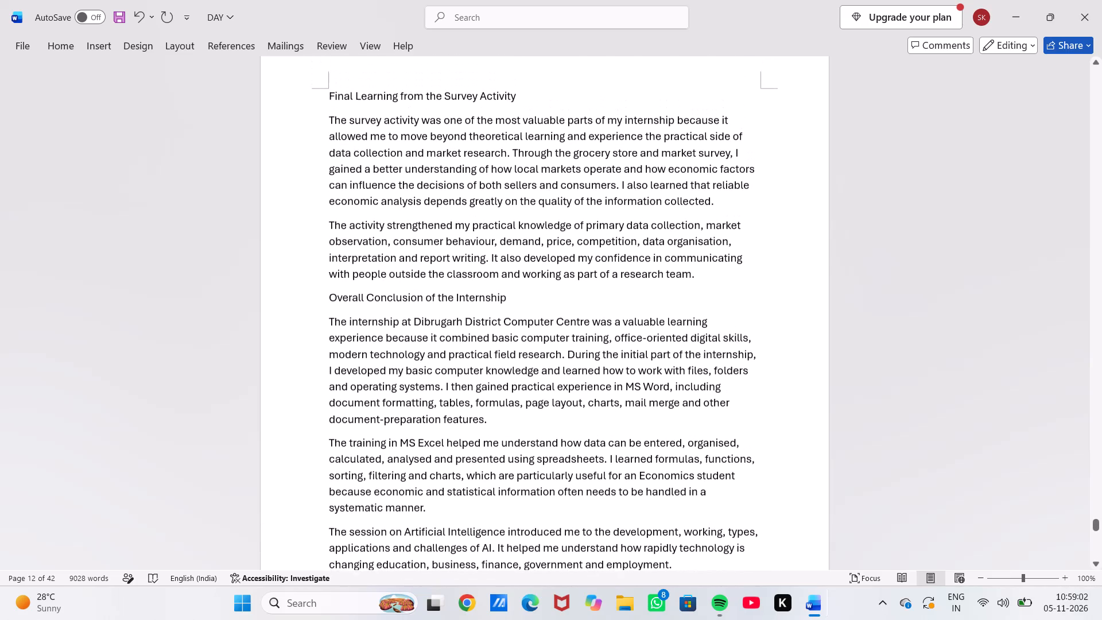
pyautogui.scroll(3, 412, 174)
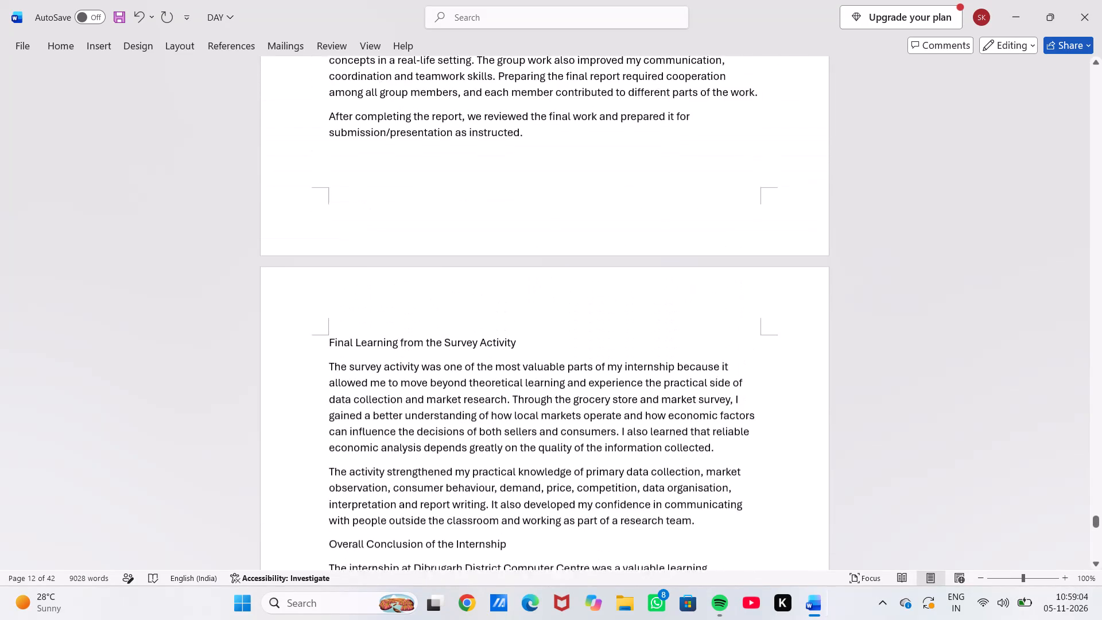
pyautogui.scroll(3, 412, 174)
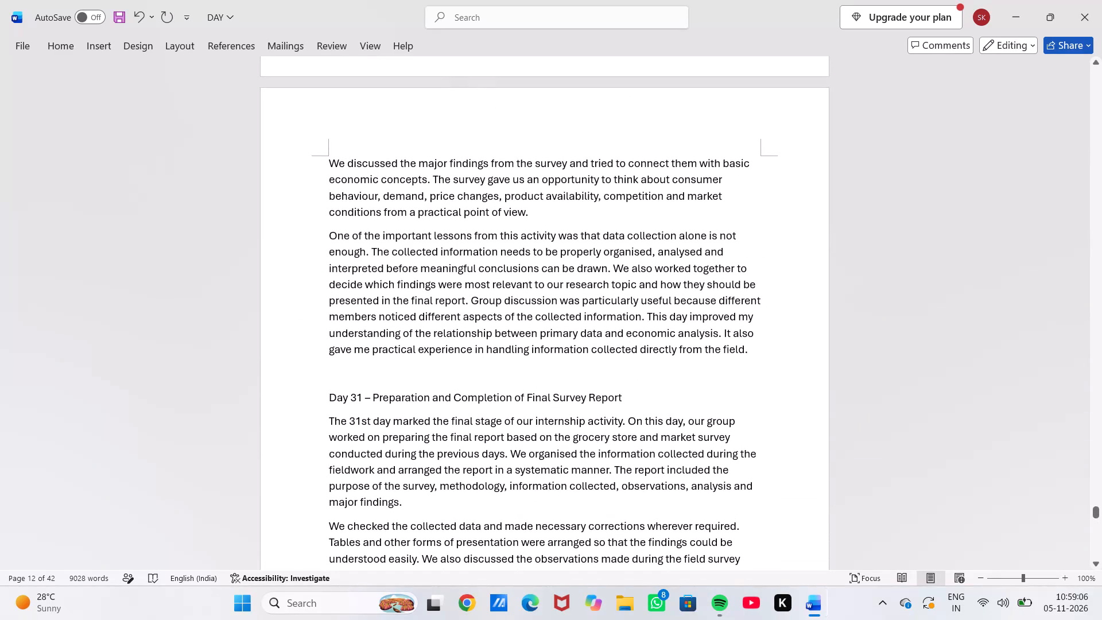
pyautogui.scroll(1, 412, 174)
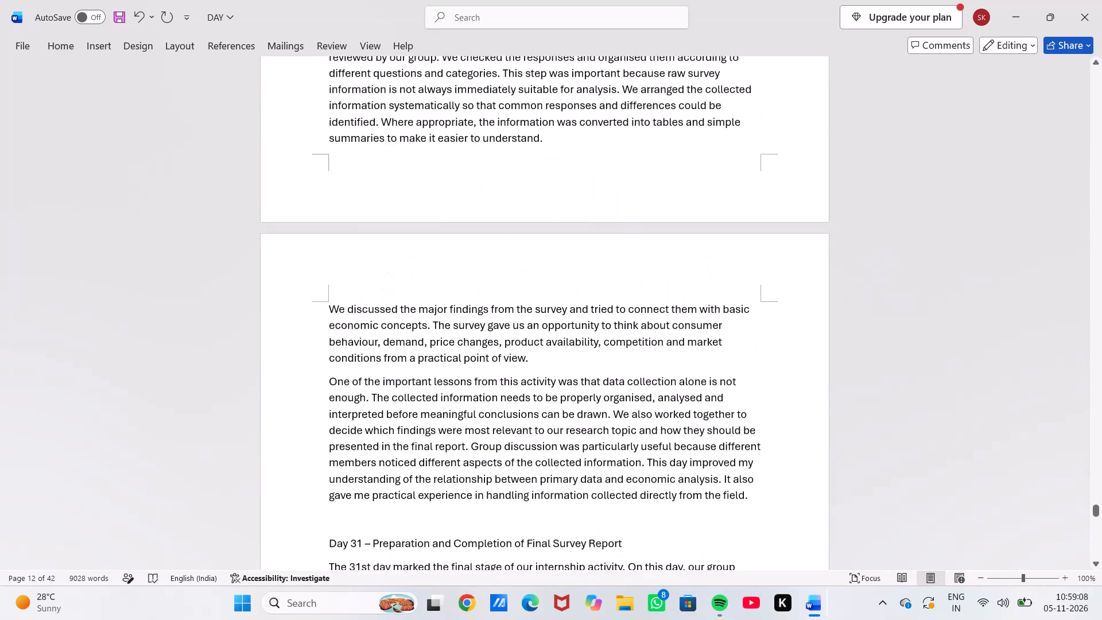
pyautogui.scroll(4, 412, 174)
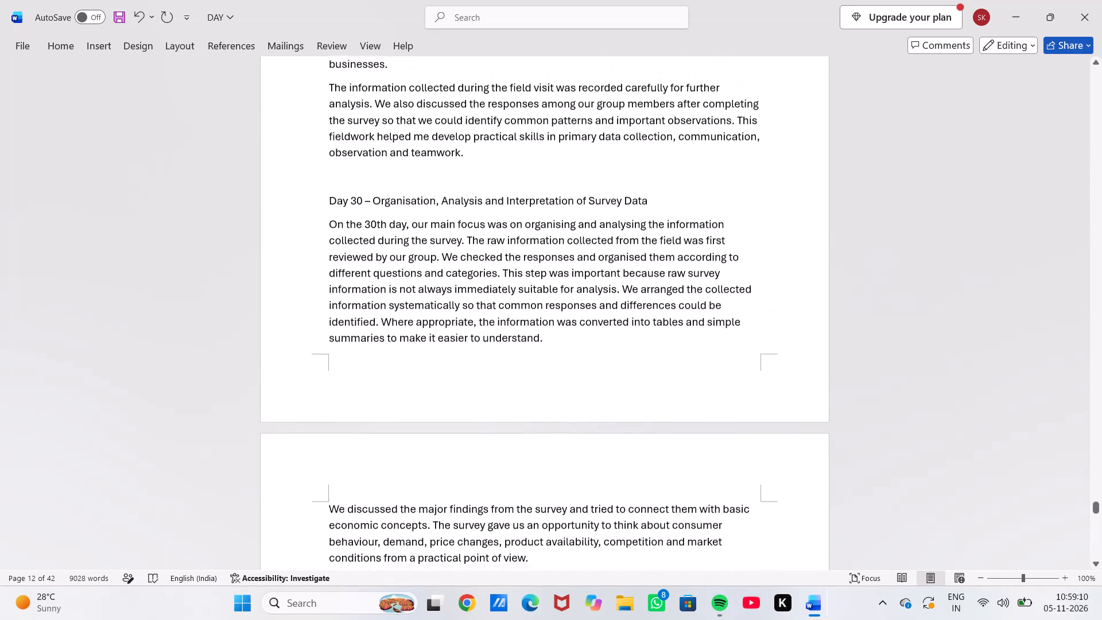
pyautogui.scroll(4, 412, 174)
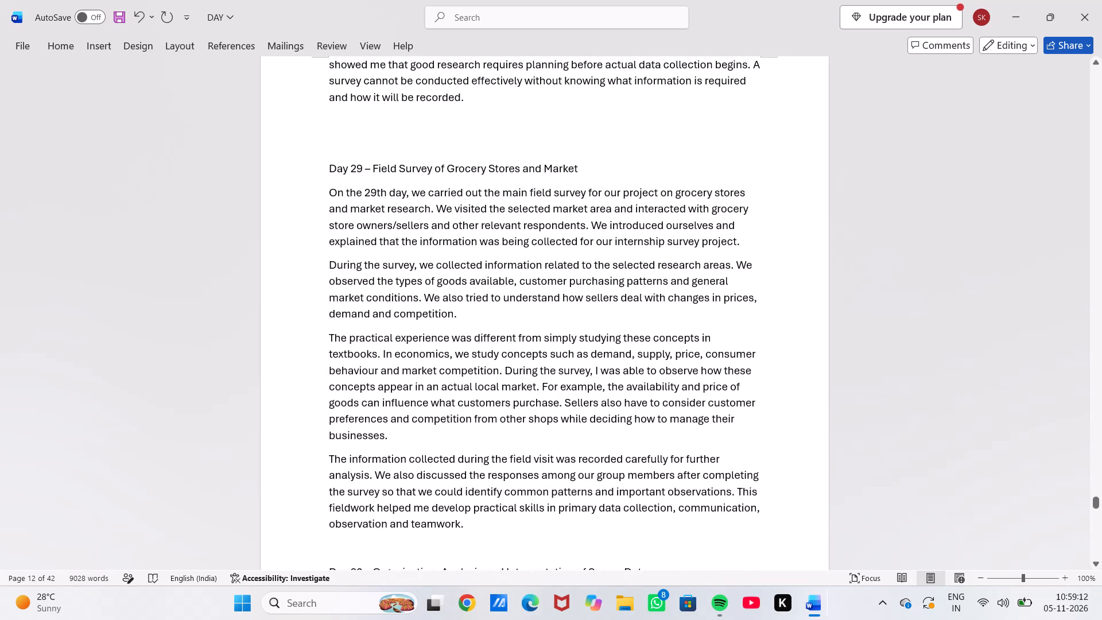
pyautogui.scroll(1, 412, 174)
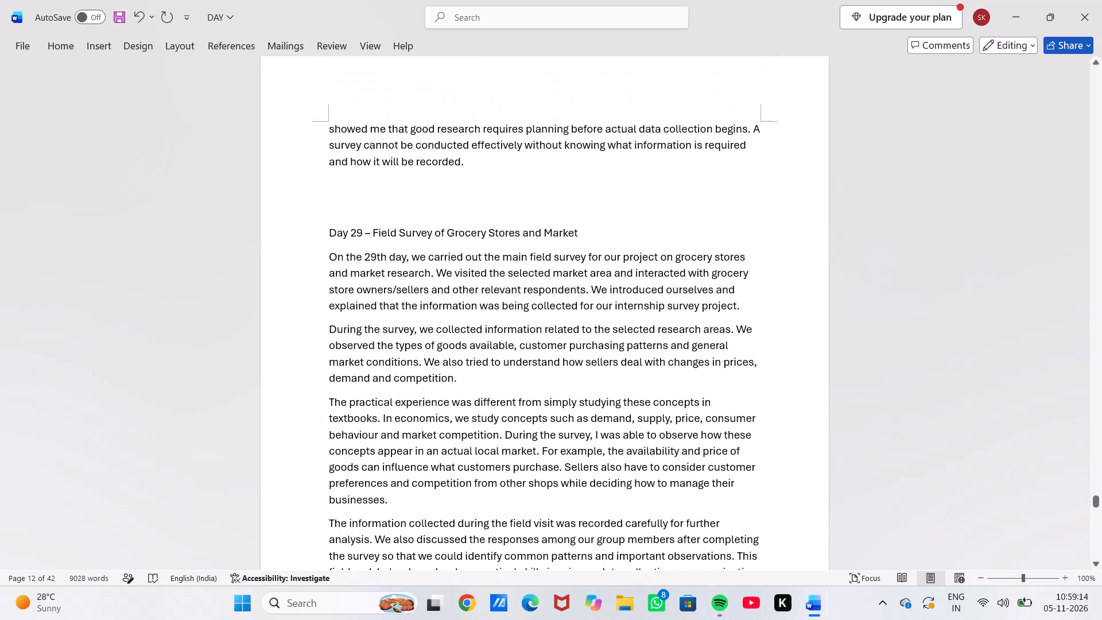
pyautogui.scroll(2, 412, 174)
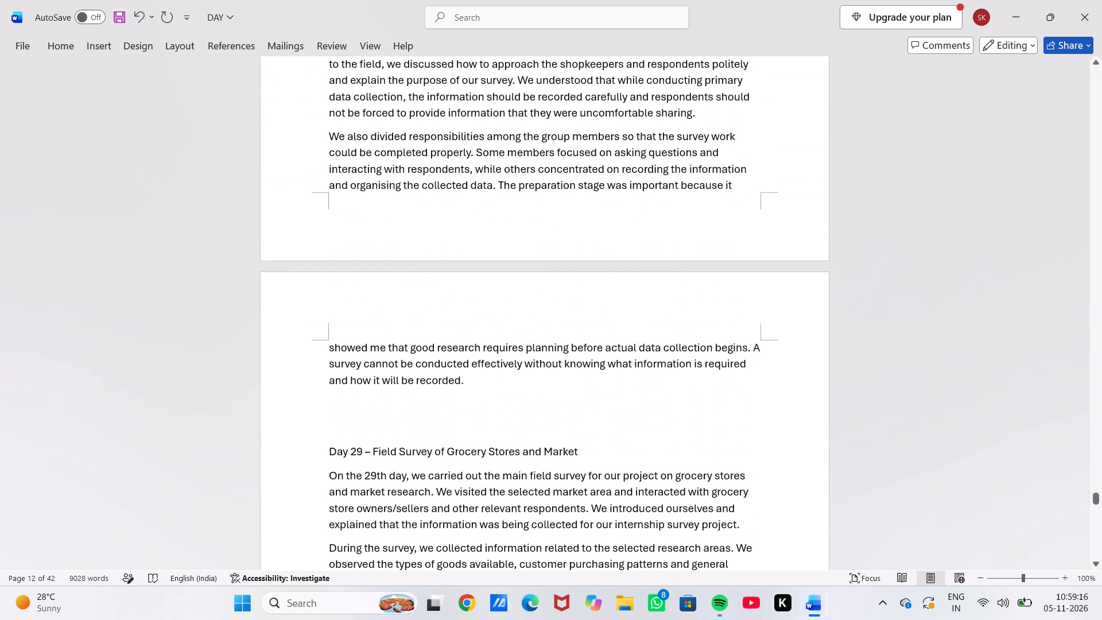
pyautogui.scroll(2, 412, 174)
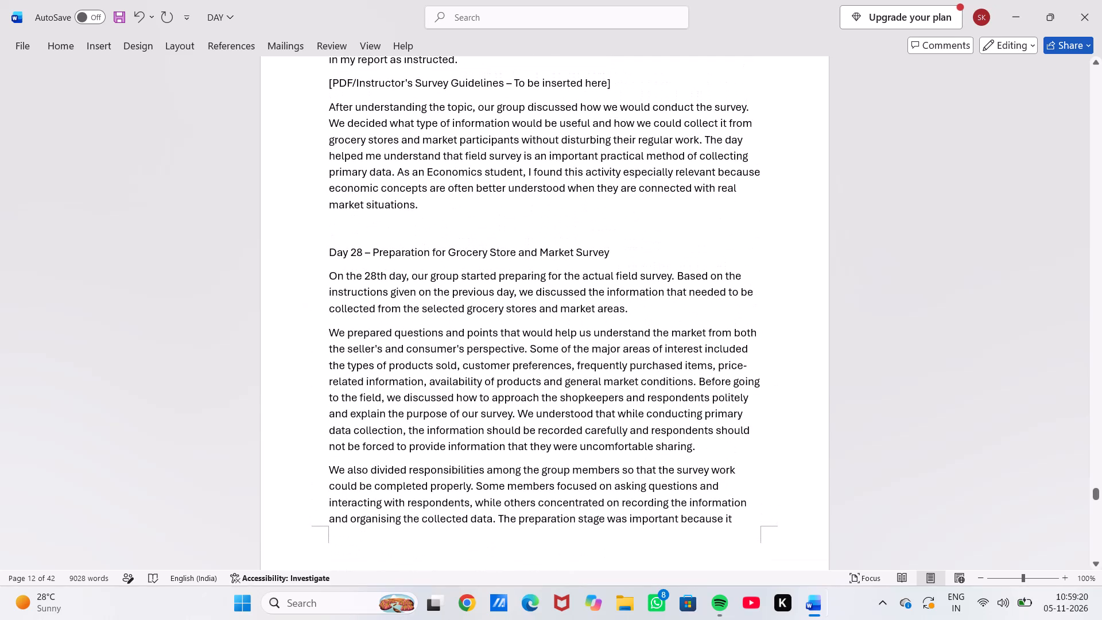
pyautogui.scroll(4, 412, 174)
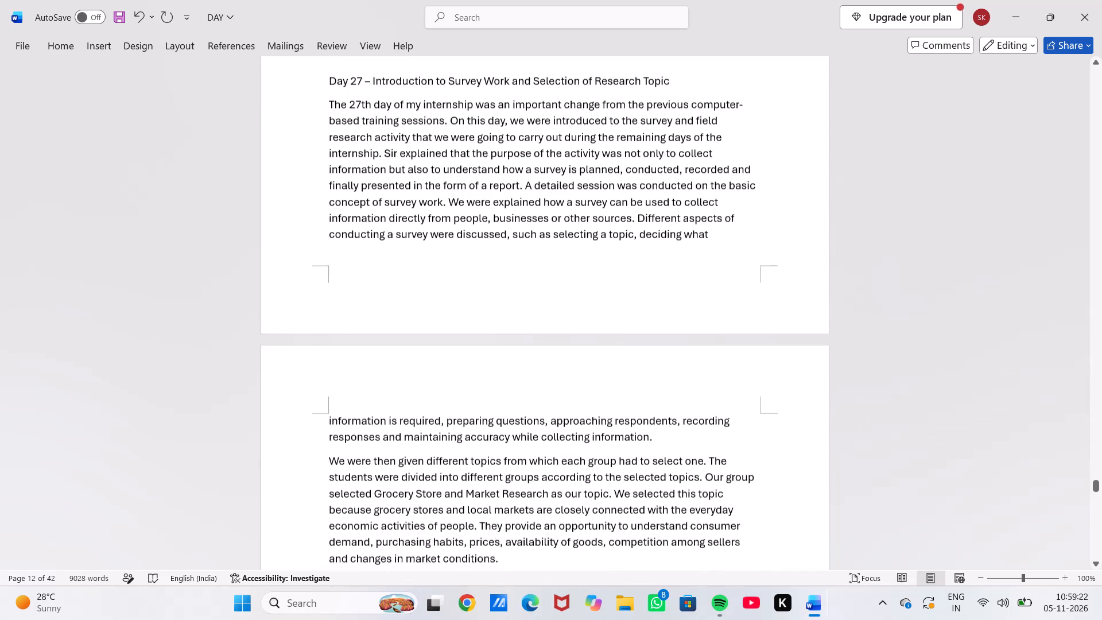
pyautogui.scroll(1, 412, 174)
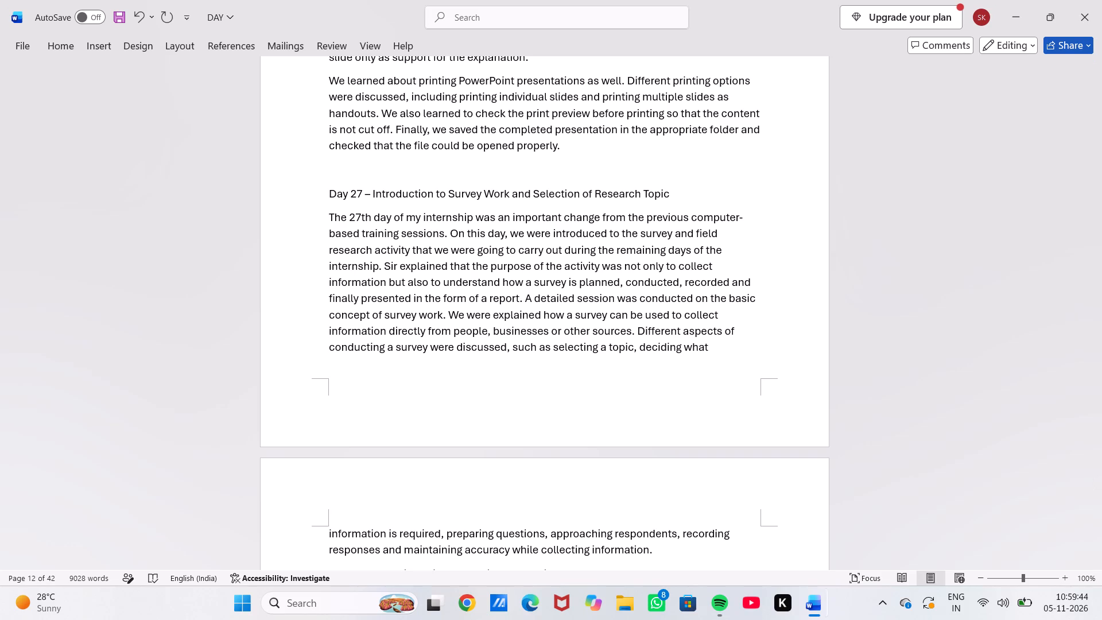
# Recheck the survey entries from Day 27 forward through Day 31 to the Final Learning and Overall Conclusion sections.
pyautogui.scroll(-1, 437, 233)
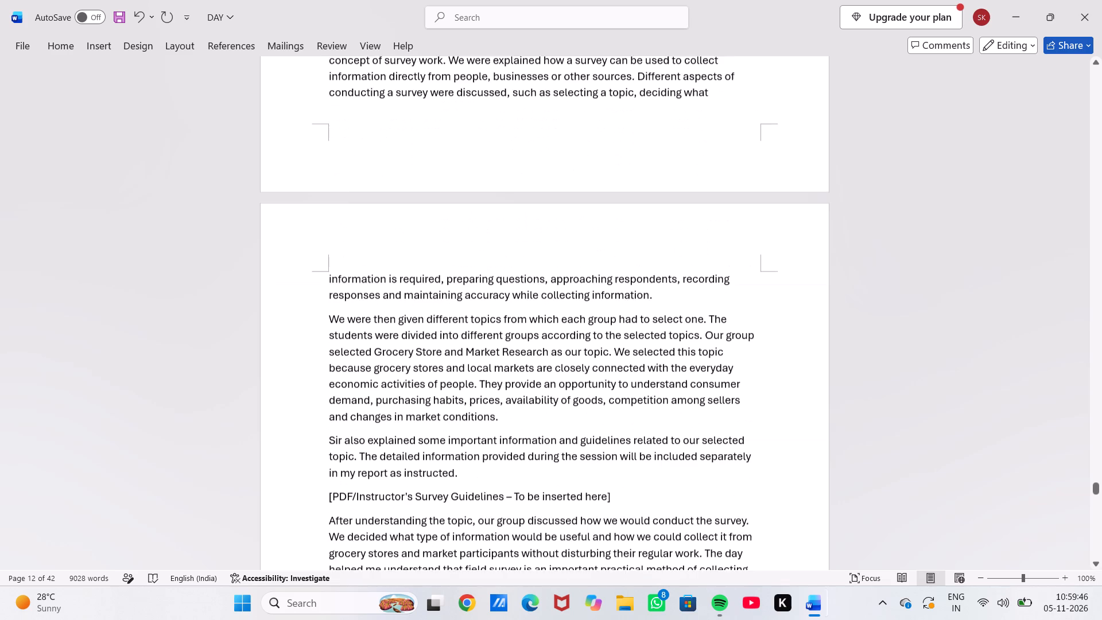
pyautogui.scroll(-5, 437, 233)
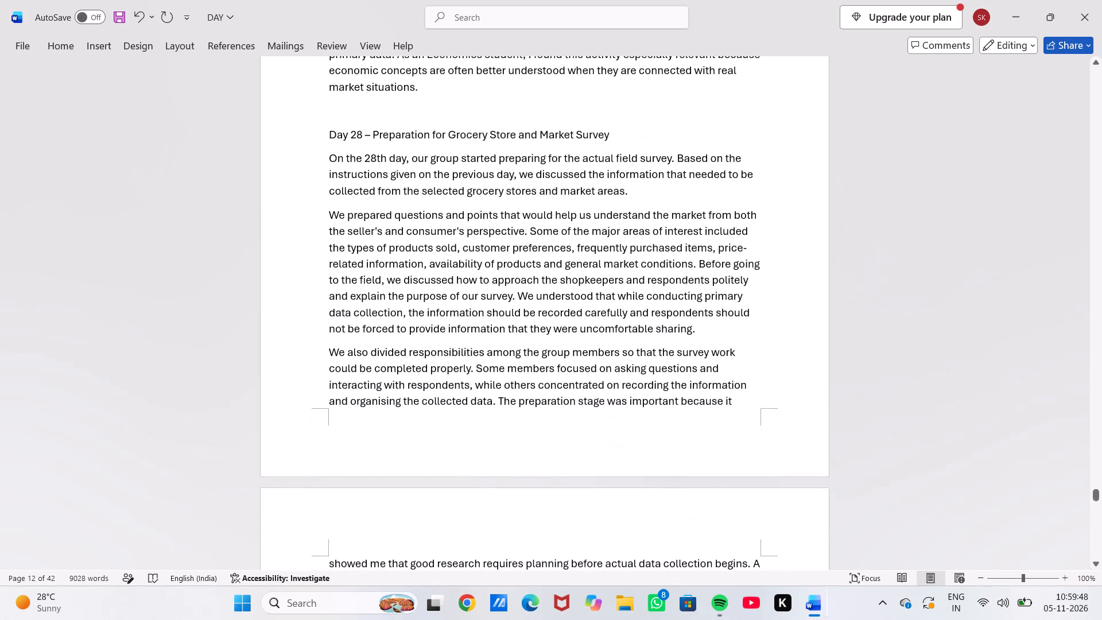
pyautogui.scroll(-2, 437, 233)
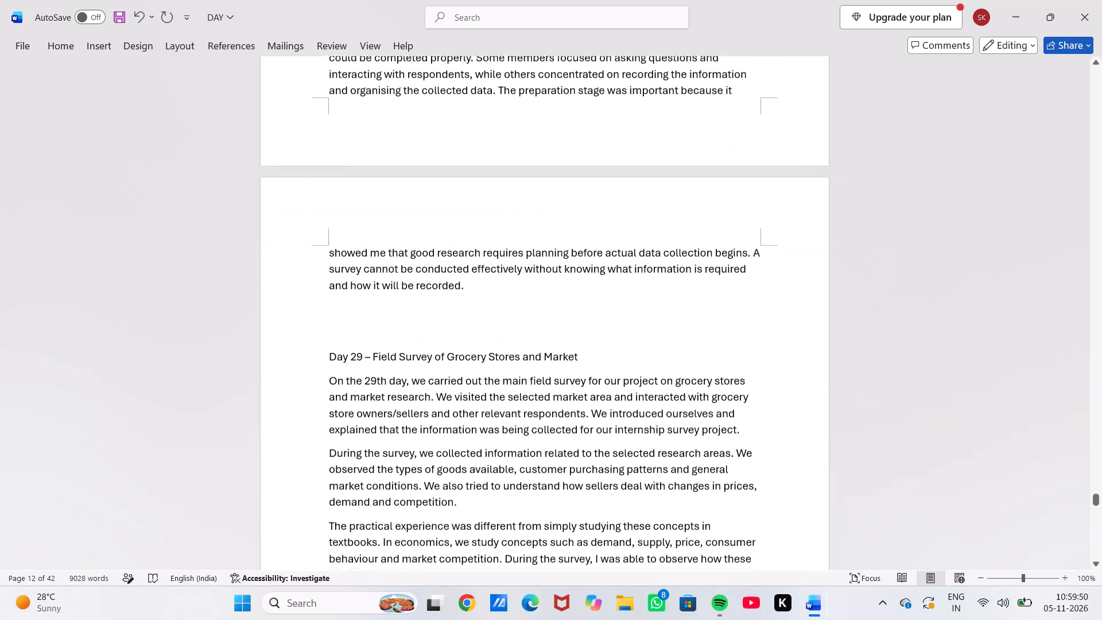
pyautogui.scroll(-1, 437, 233)
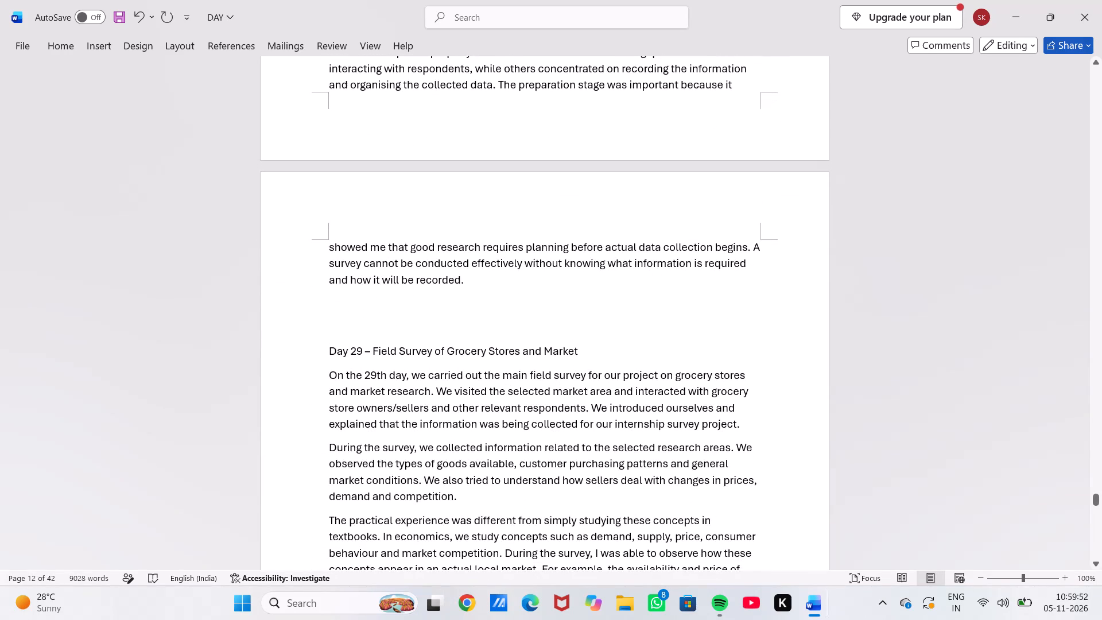
pyautogui.scroll(-2, 437, 233)
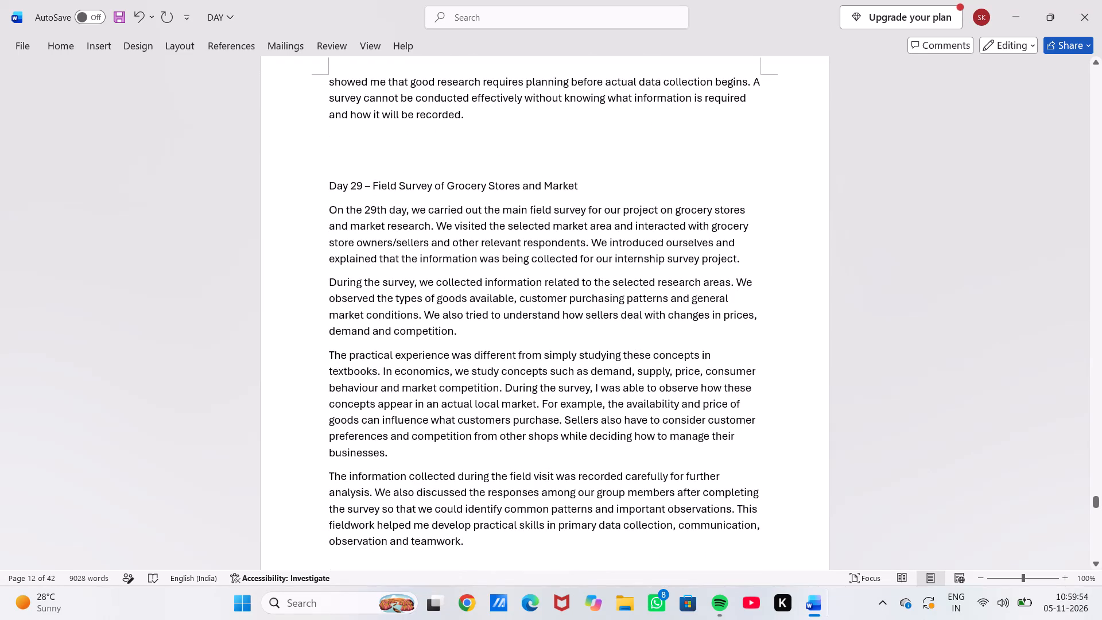
pyautogui.scroll(-2, 437, 233)
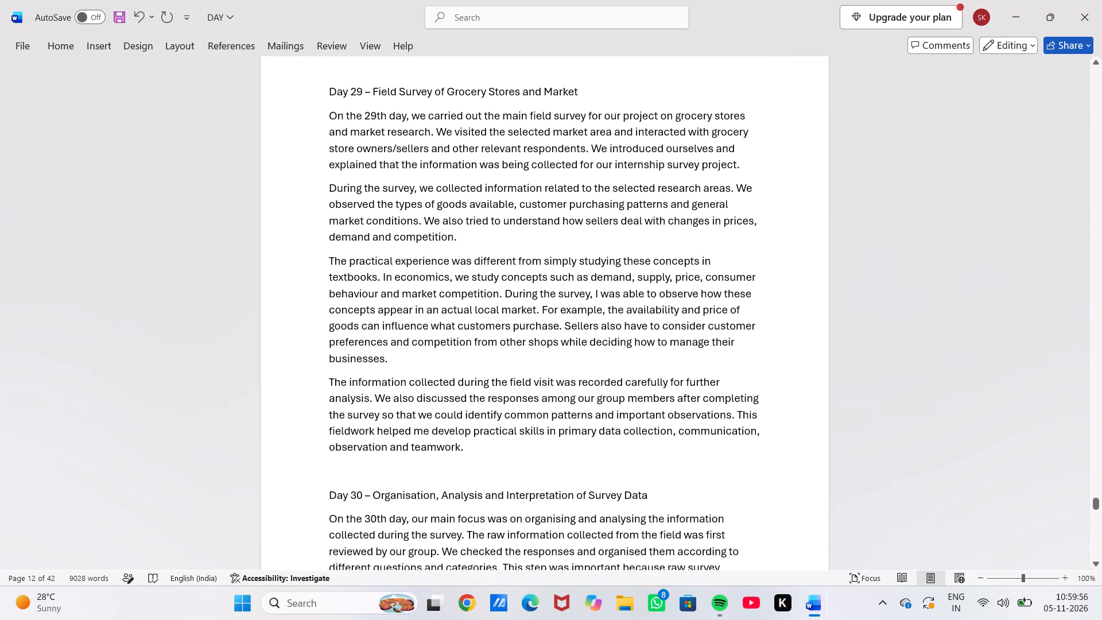
pyautogui.scroll(-2, 437, 233)
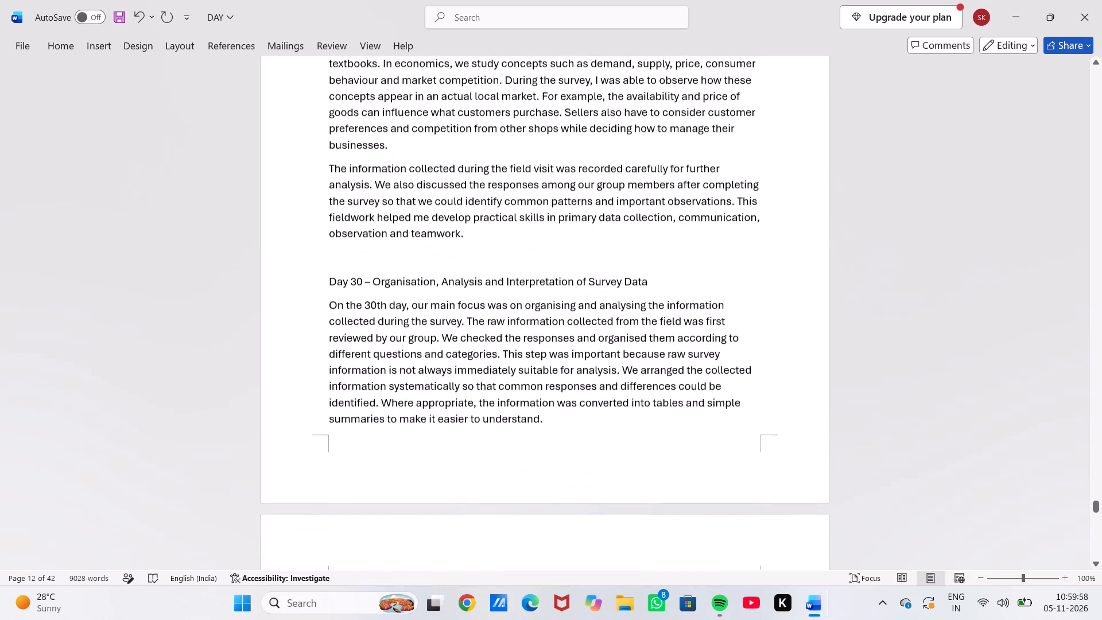
pyautogui.scroll(-5, 437, 233)
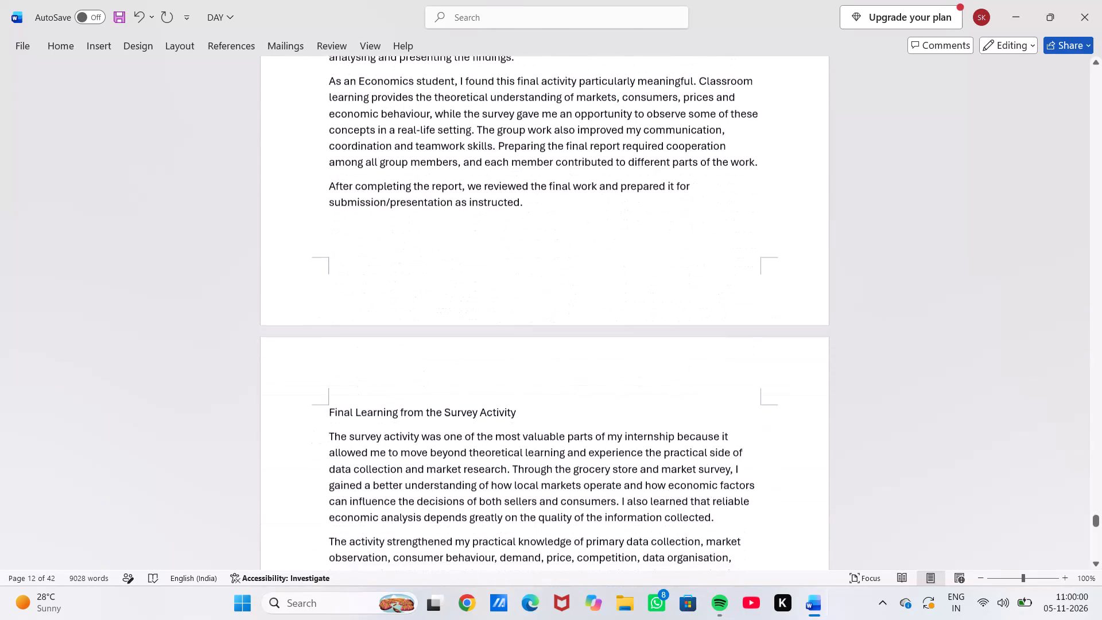
pyautogui.scroll(-2, 437, 233)
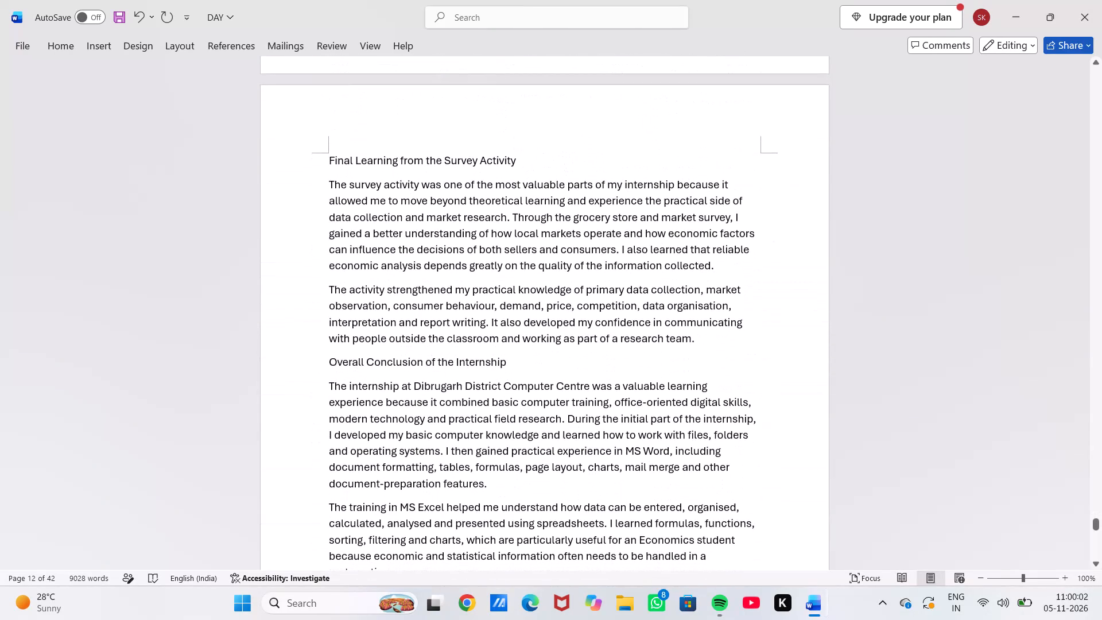
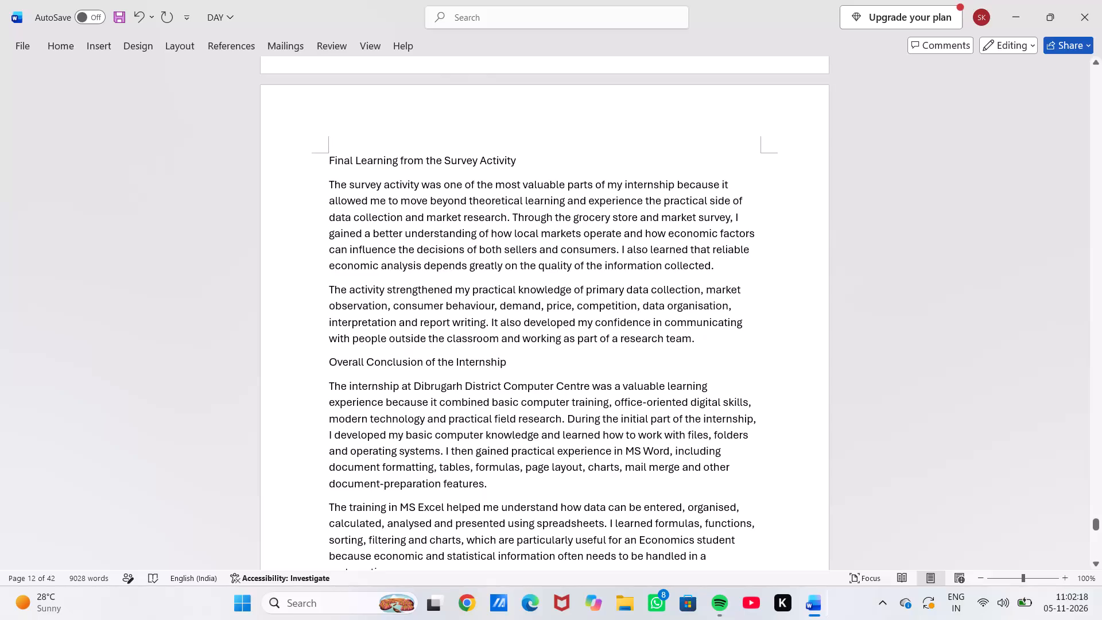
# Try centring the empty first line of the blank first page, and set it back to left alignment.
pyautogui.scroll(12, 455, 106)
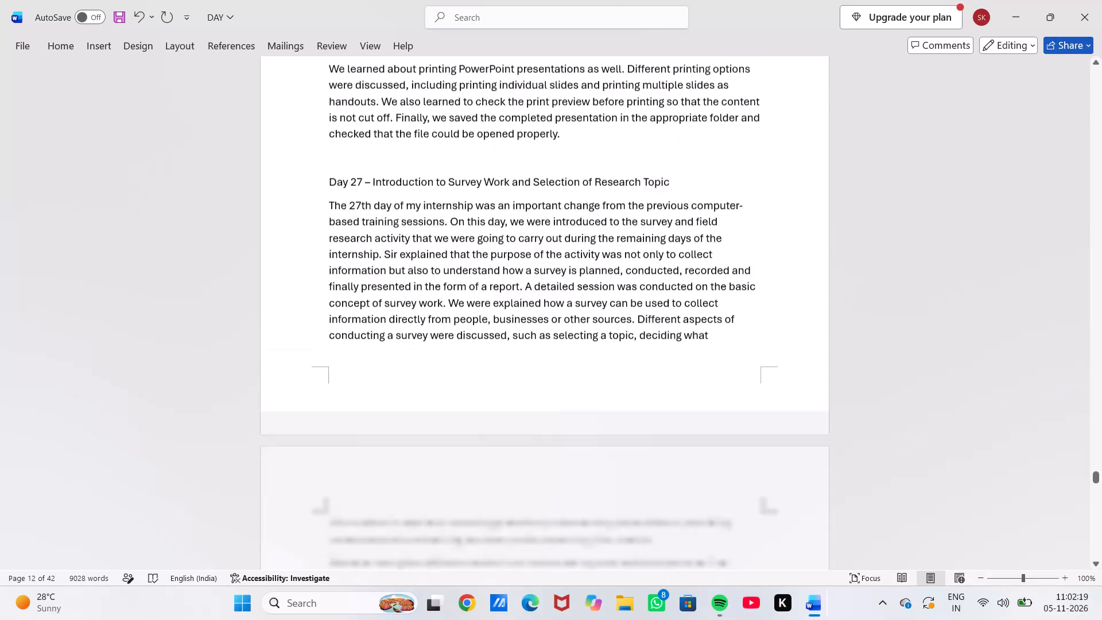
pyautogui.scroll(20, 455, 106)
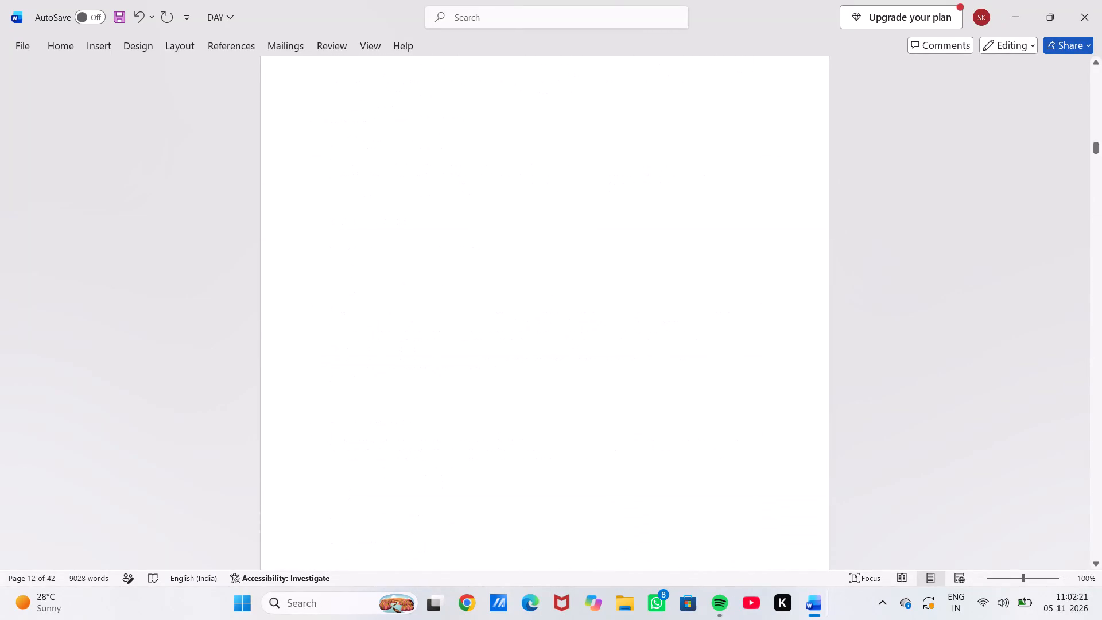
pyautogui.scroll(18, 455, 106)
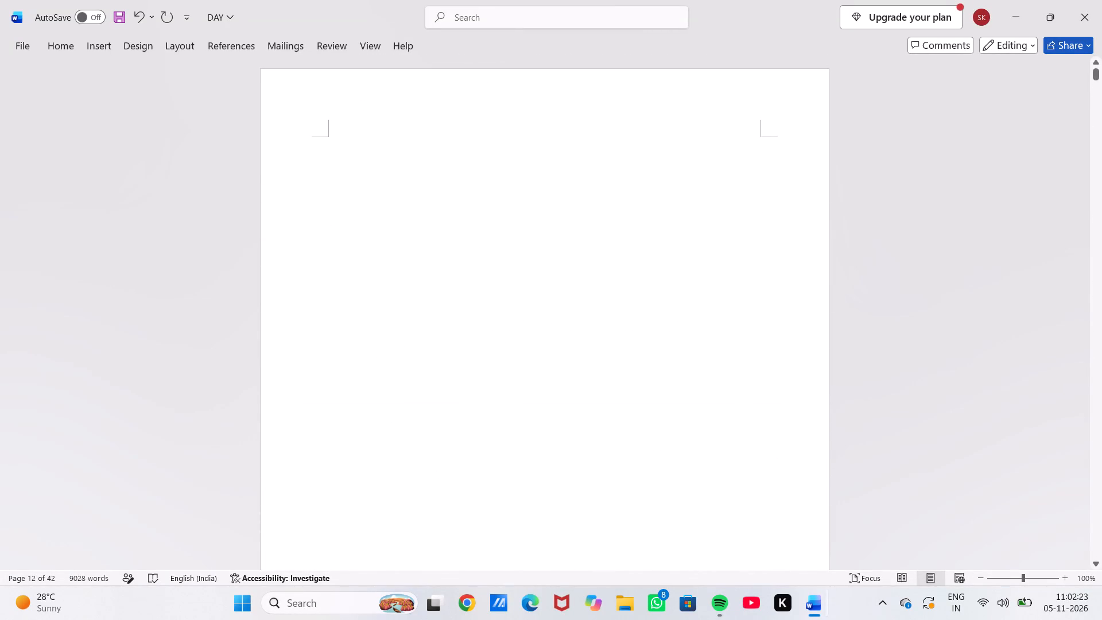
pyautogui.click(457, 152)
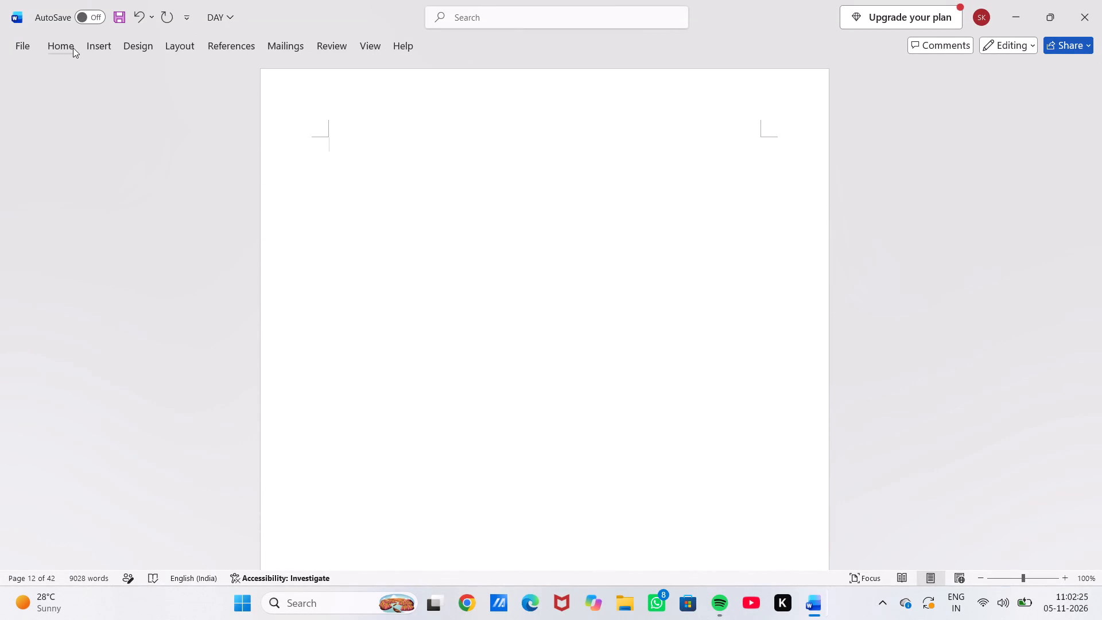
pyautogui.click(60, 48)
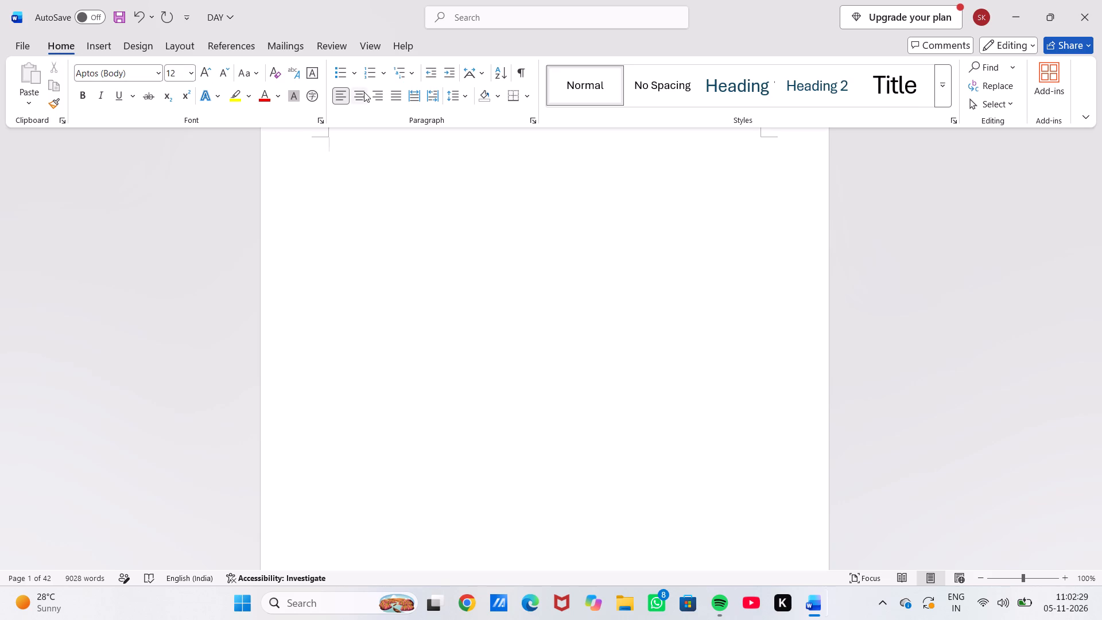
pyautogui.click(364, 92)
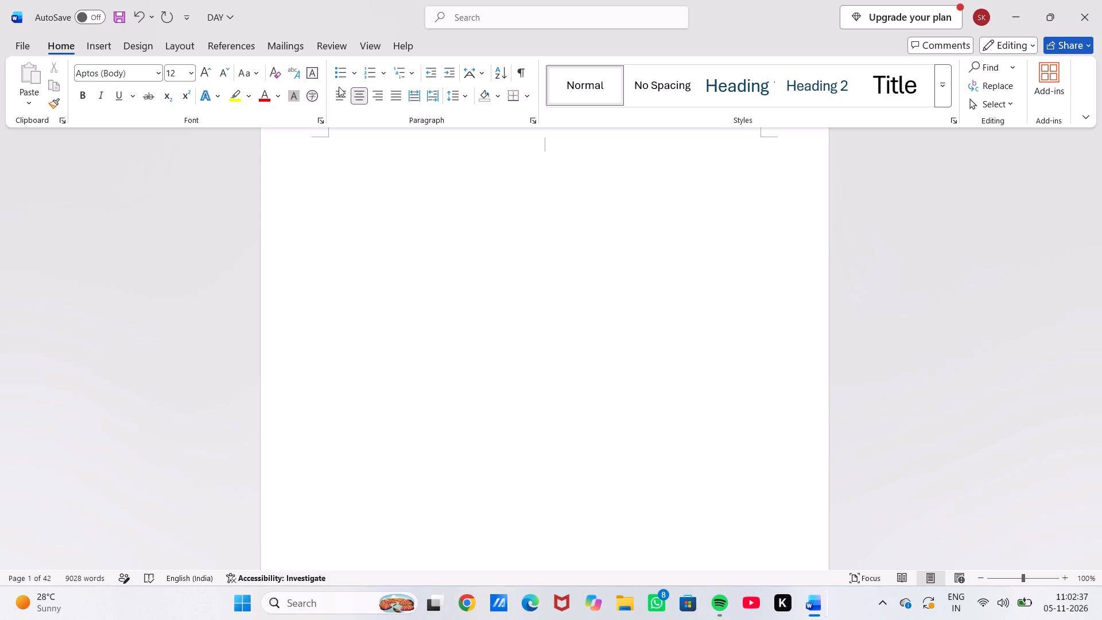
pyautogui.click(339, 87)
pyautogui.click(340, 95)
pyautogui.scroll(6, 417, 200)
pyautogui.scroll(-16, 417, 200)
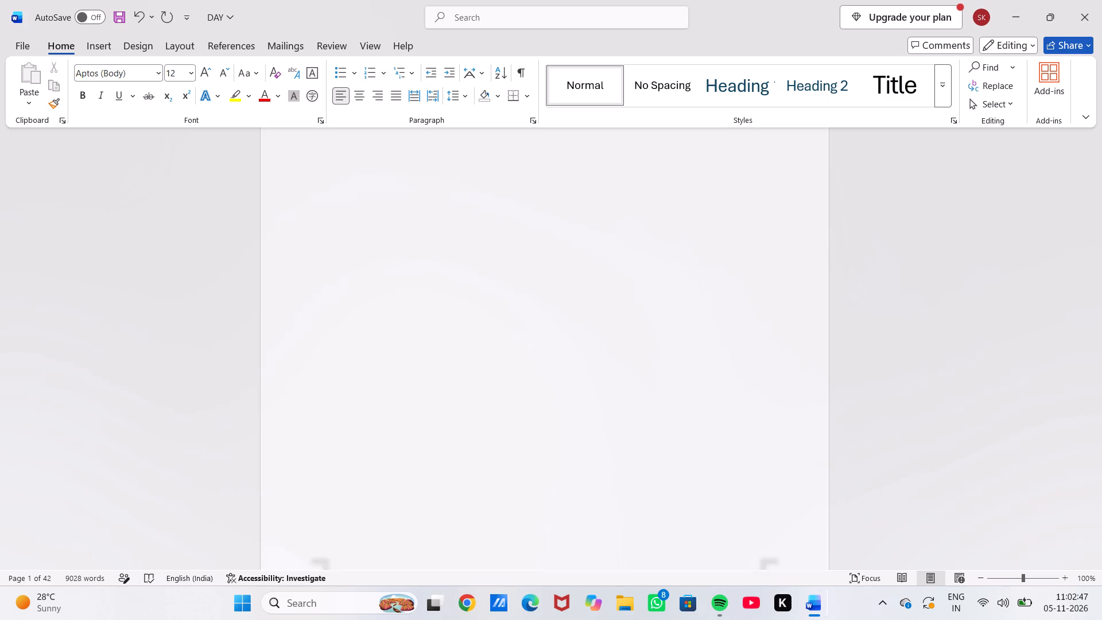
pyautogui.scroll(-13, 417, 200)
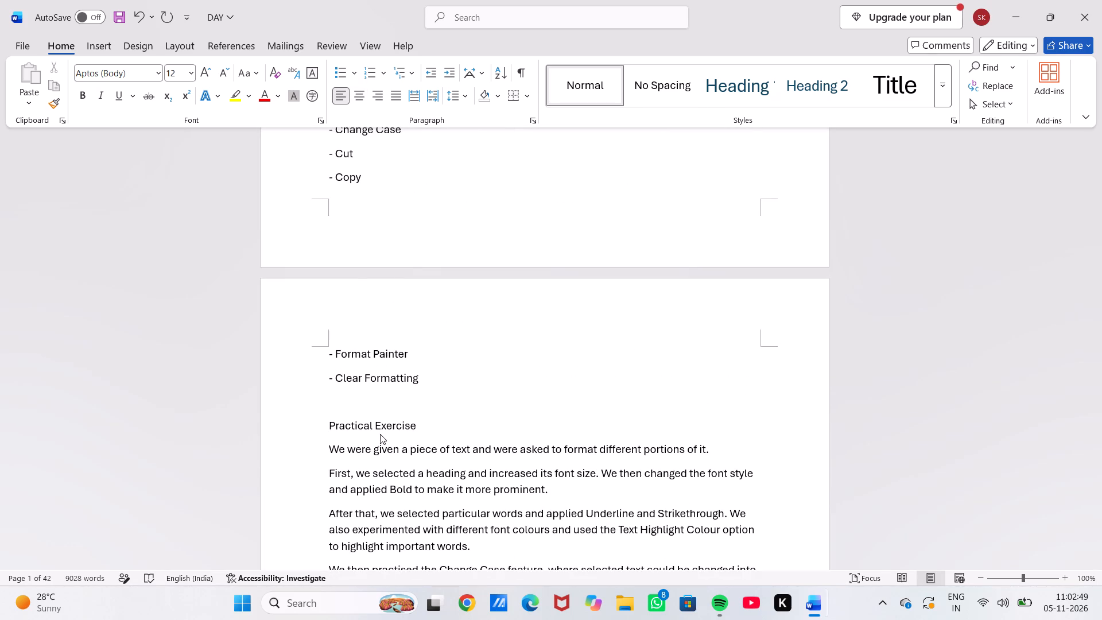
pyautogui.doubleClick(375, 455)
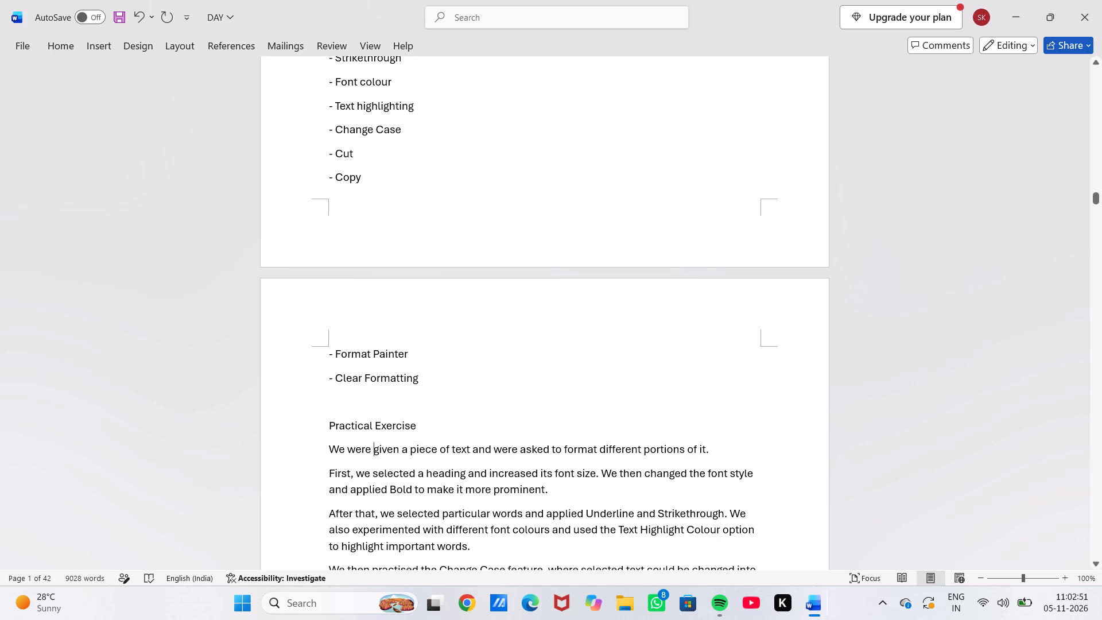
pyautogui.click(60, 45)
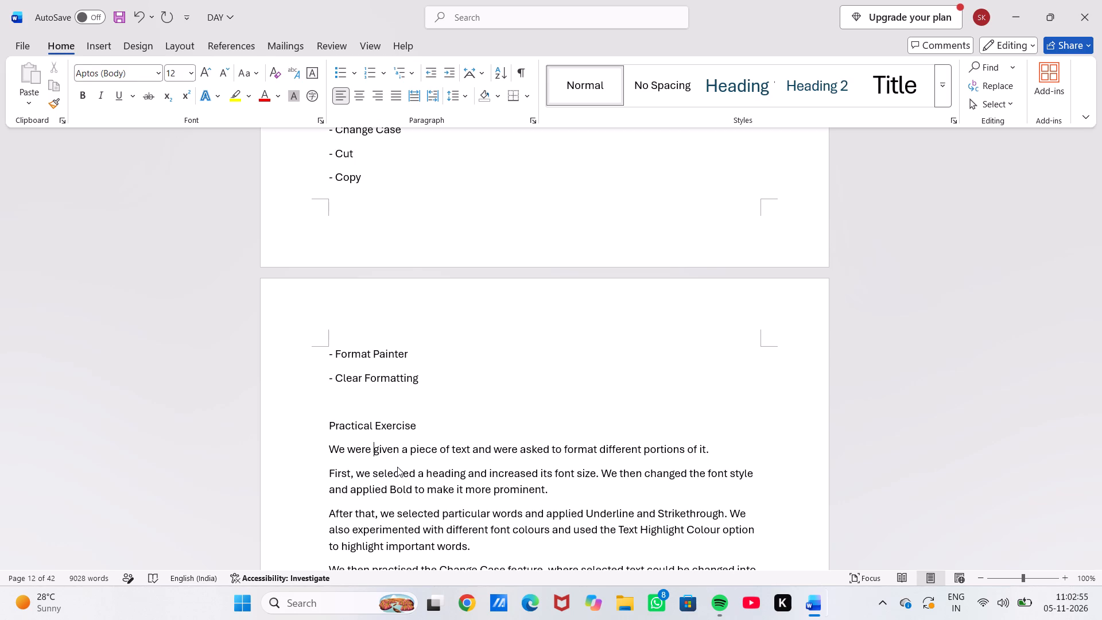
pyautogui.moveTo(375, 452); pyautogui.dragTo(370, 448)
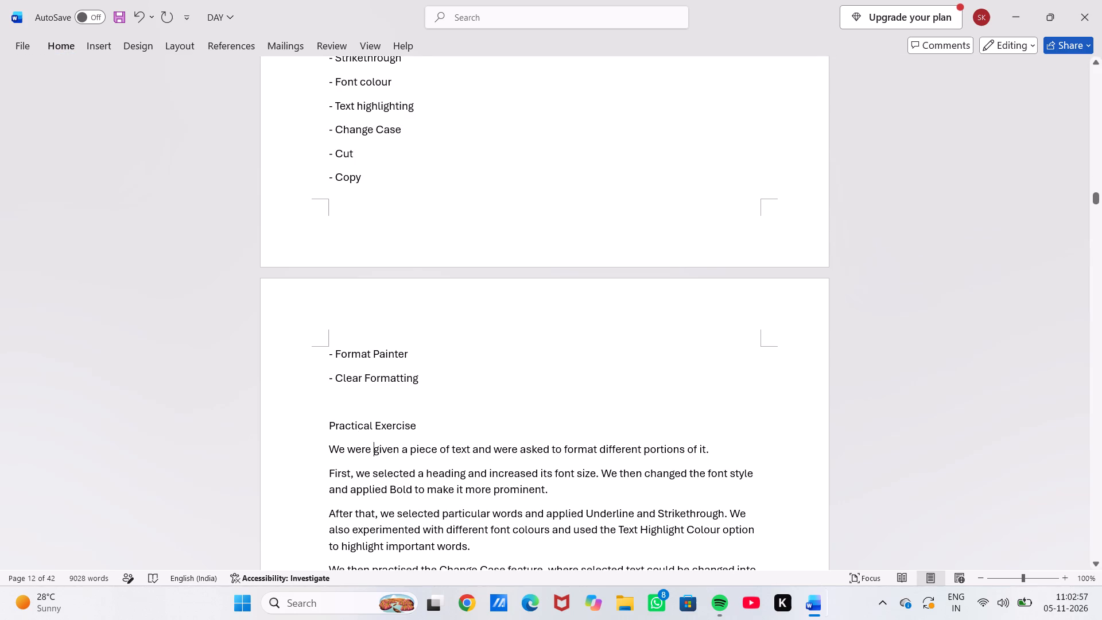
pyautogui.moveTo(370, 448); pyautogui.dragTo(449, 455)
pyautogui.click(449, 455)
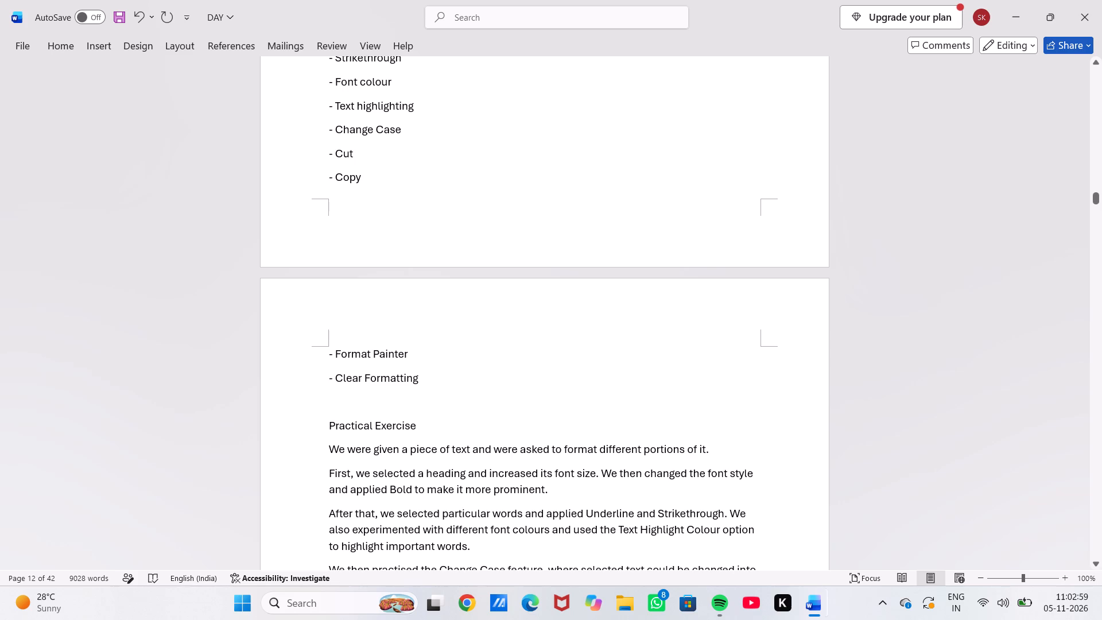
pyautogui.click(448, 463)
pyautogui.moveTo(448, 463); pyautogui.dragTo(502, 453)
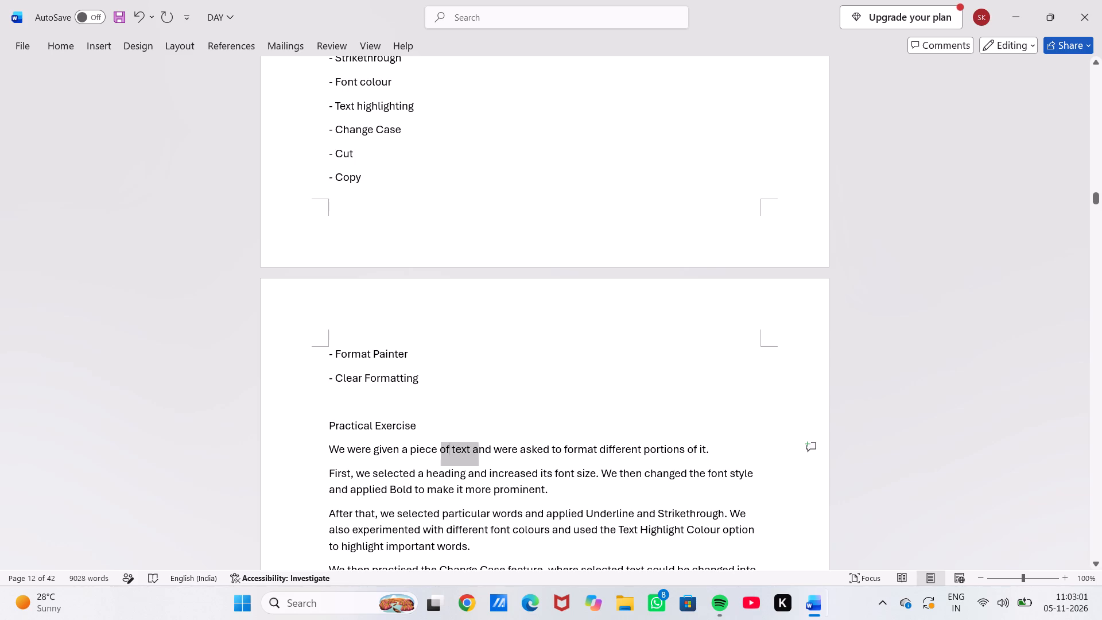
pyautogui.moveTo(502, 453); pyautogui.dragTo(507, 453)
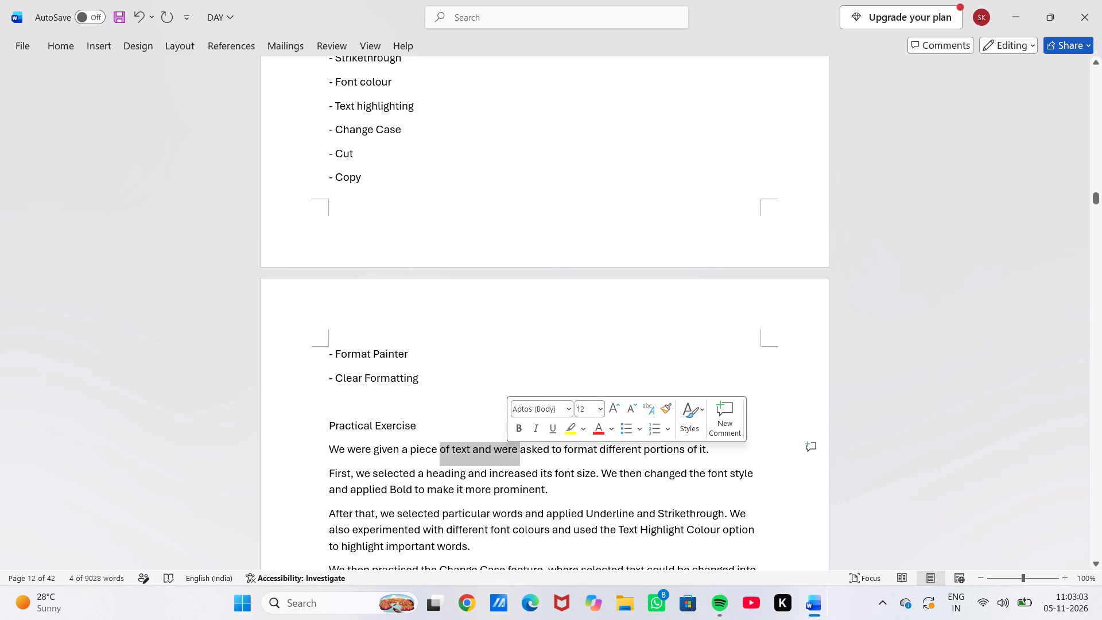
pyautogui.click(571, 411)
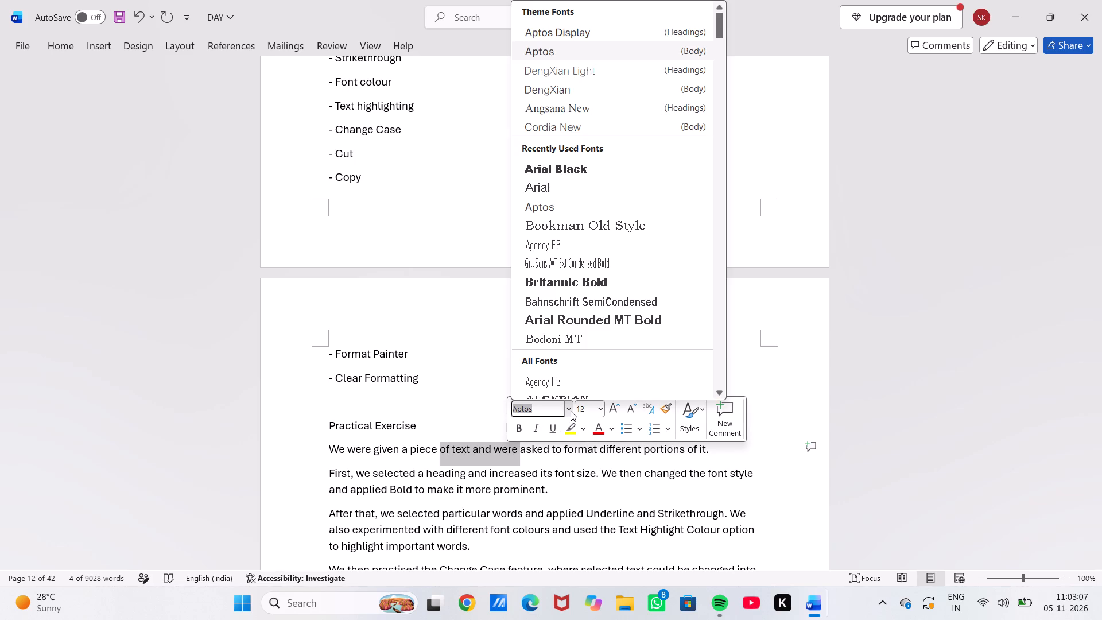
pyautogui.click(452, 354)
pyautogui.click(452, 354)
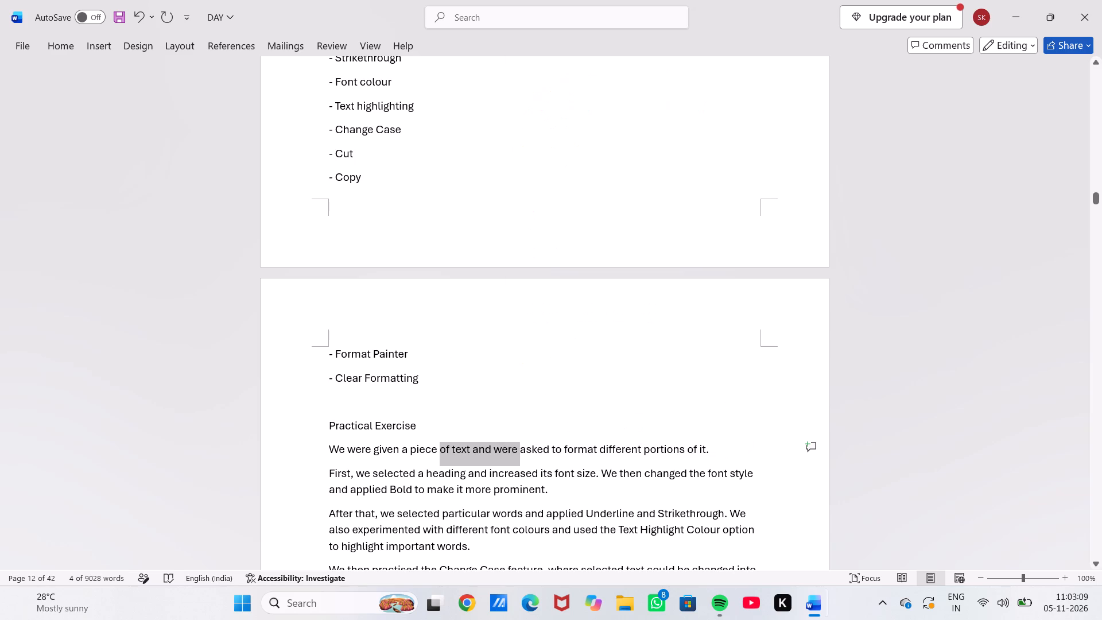
# Return to the document's blank first page and place the text cursor at its start.
pyautogui.scroll(13, 452, 354)
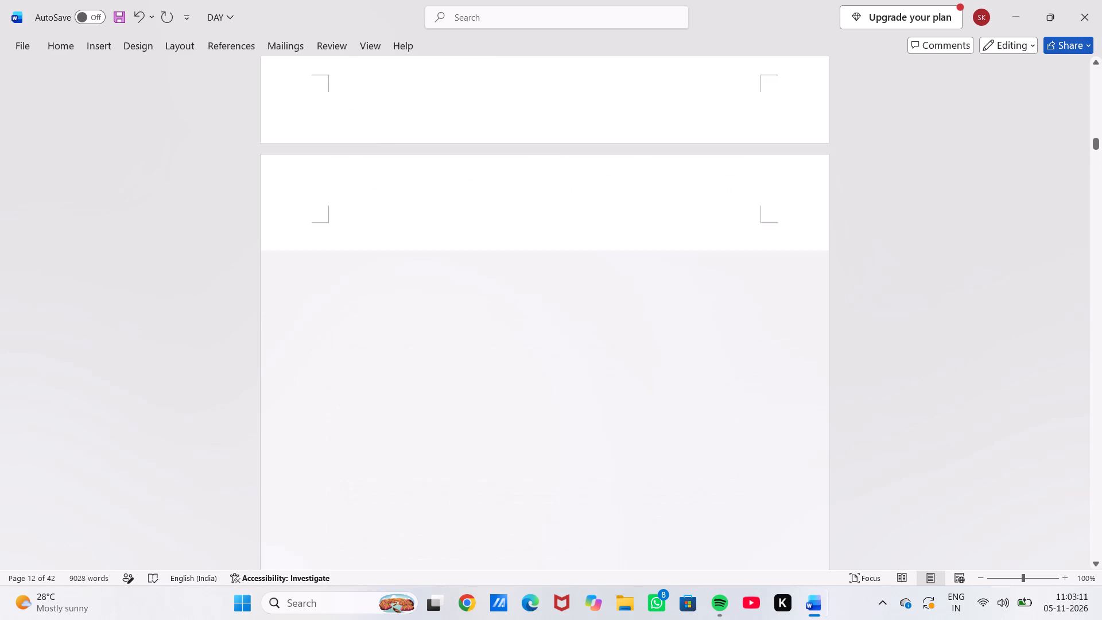
pyautogui.scroll(7, 452, 354)
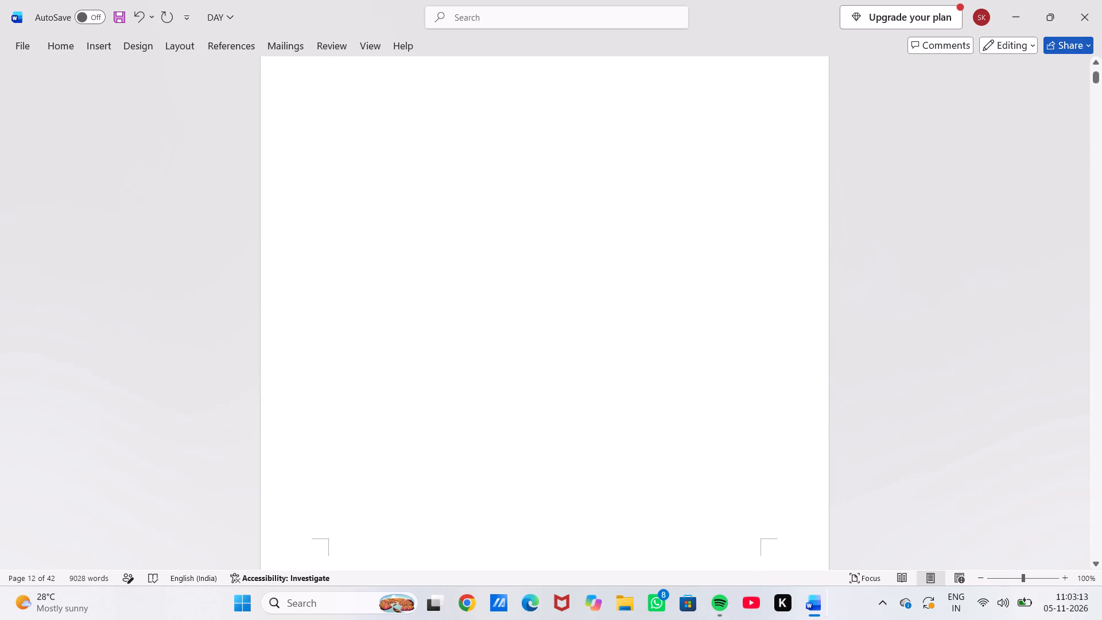
pyautogui.scroll(5, 452, 354)
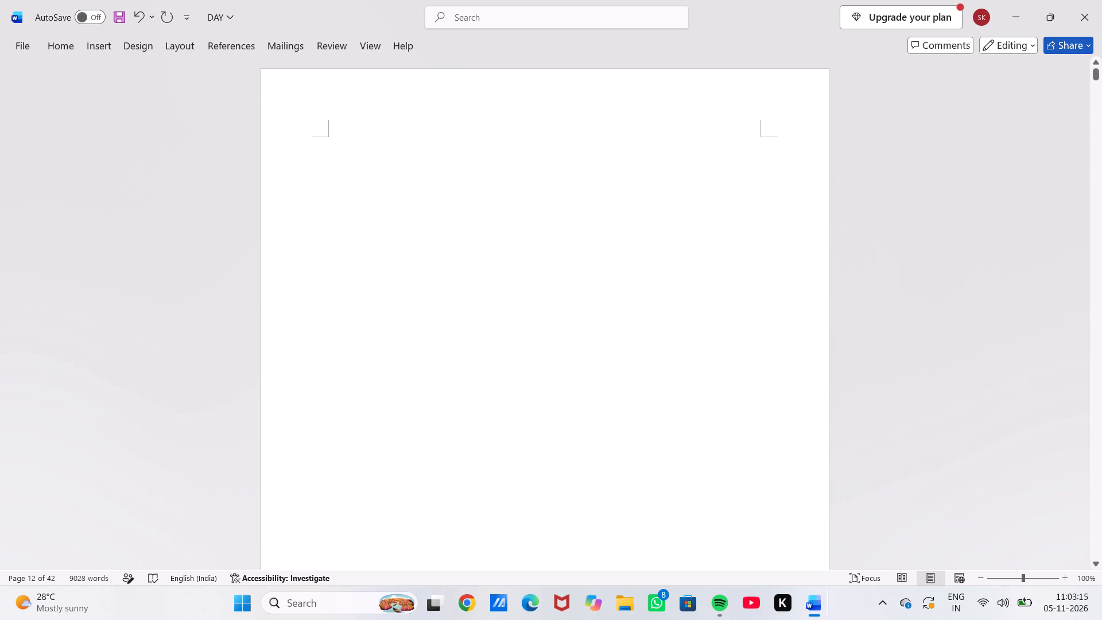
pyautogui.click(370, 111)
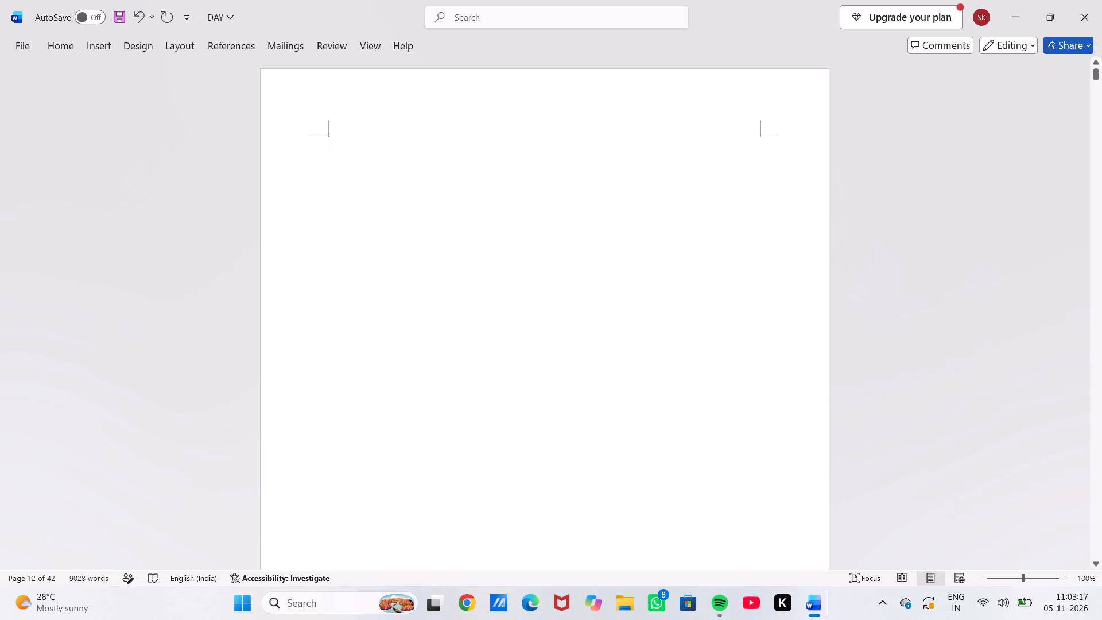
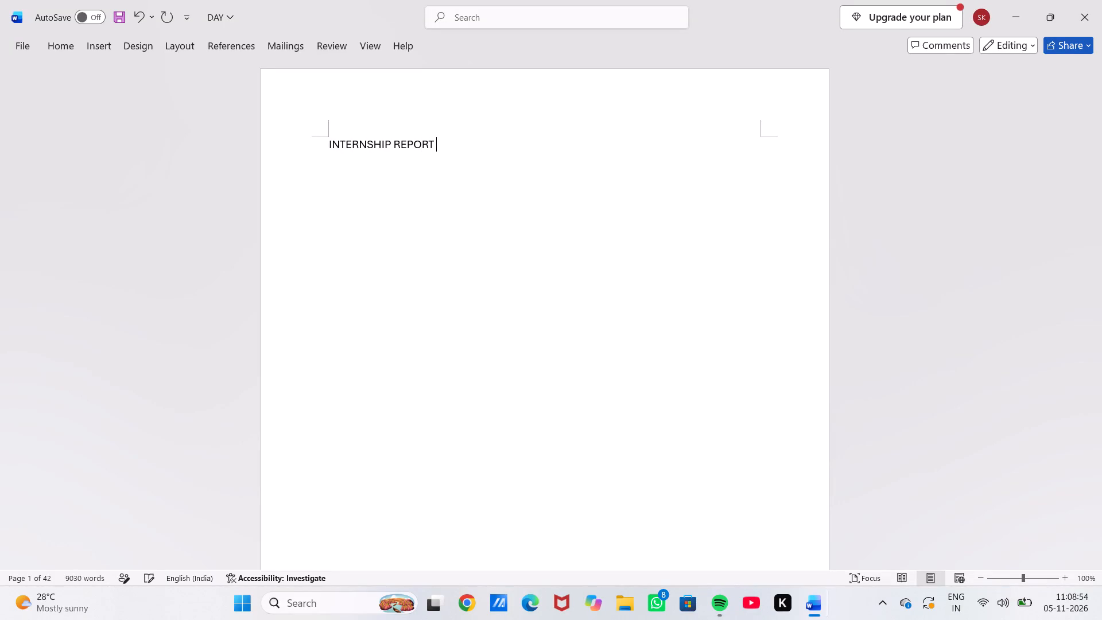
# Add the line "ON" beneath the INTERNSHIP REPORT title on the first page, and start a new line below it.
pyautogui.press('Return')
pyautogui.click(72, 57)
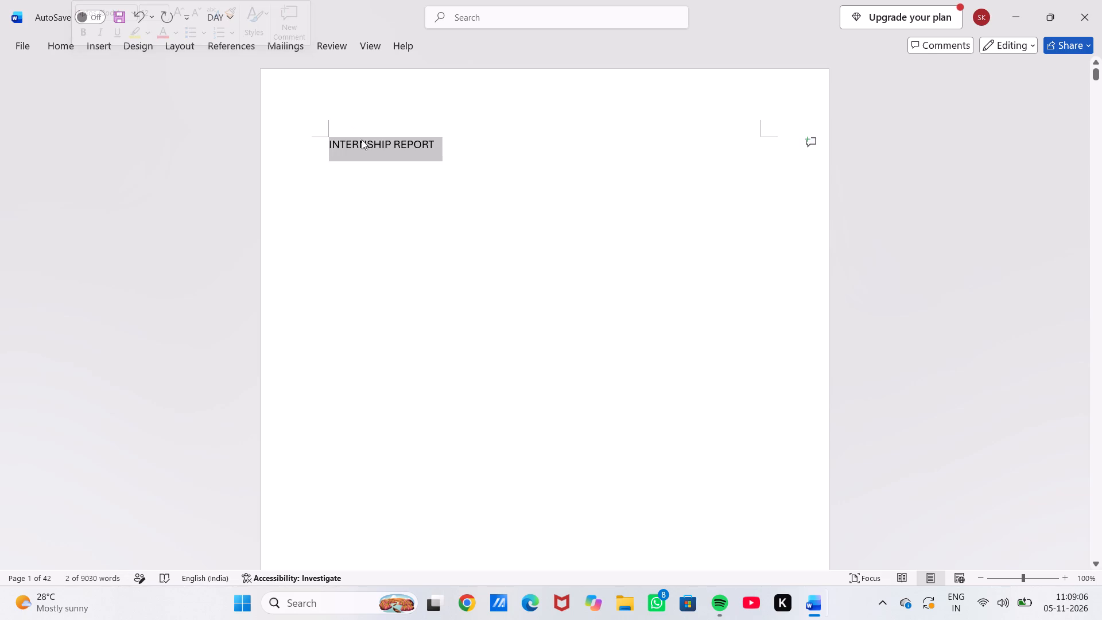
pyautogui.click(429, 147)
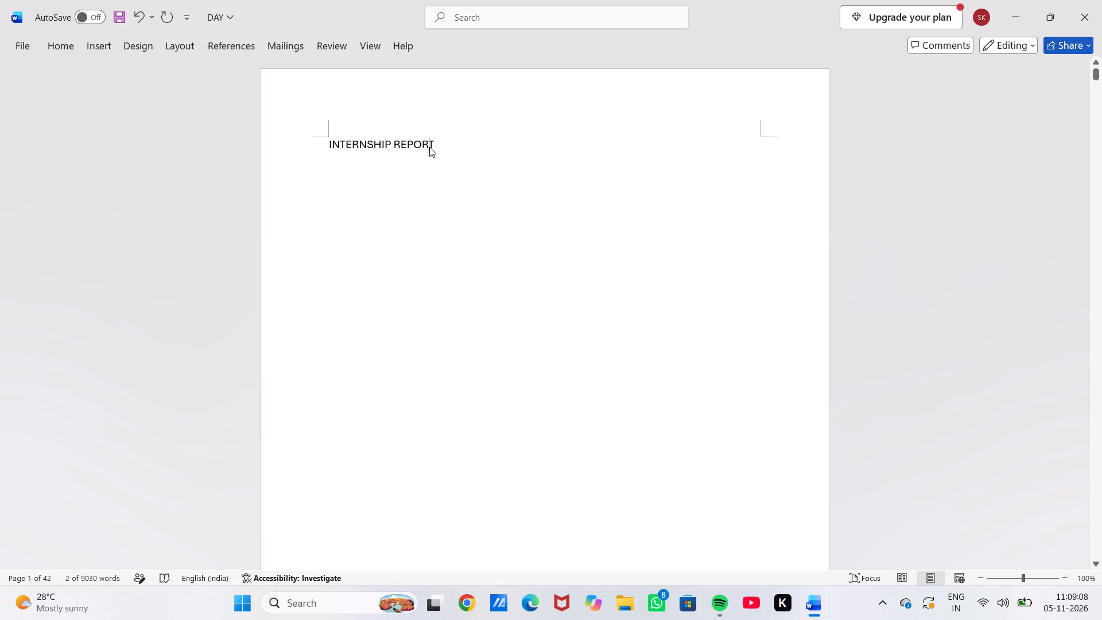
pyautogui.click(436, 146)
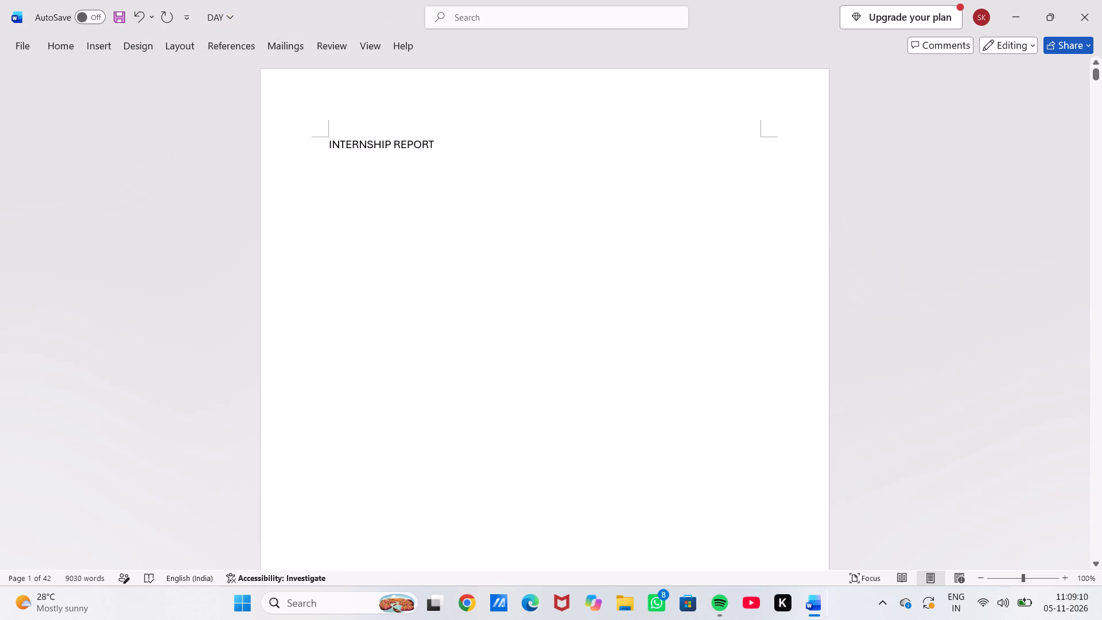
pyautogui.press('Return')
pyautogui.write('ON')
pyautogui.press('Return')
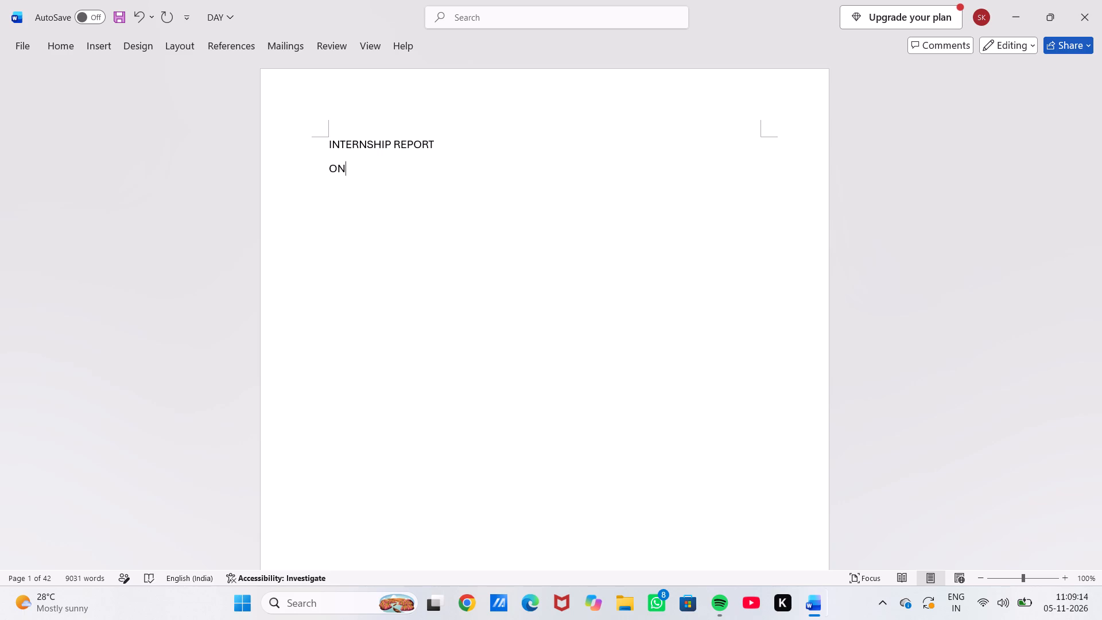
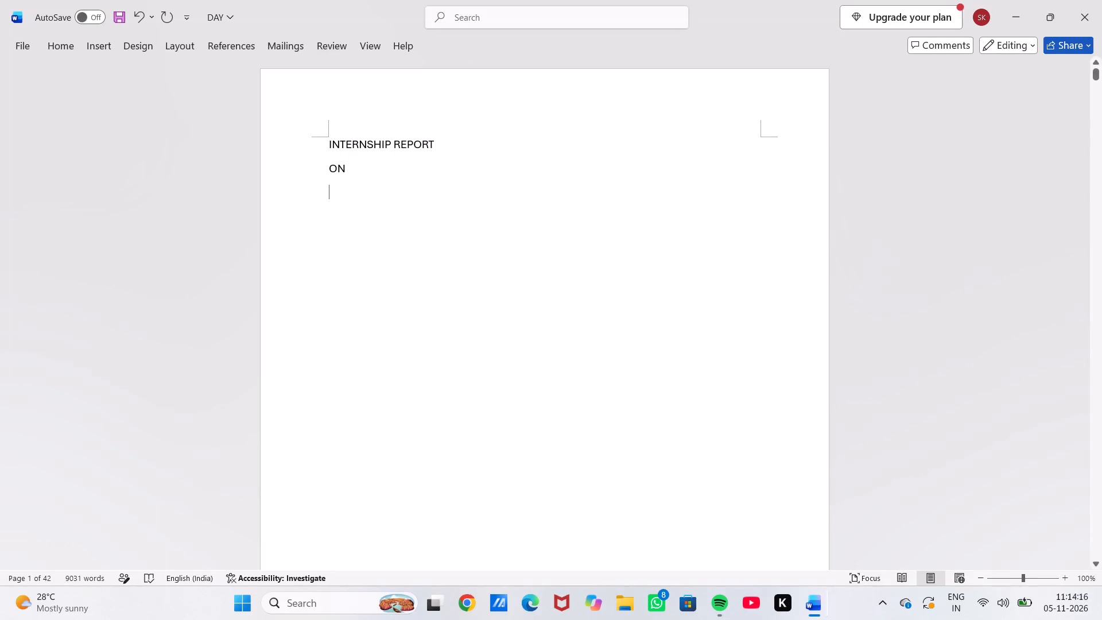
# Delete the word "ON" from the line beneath the INTERNSHIP REPORT title.
pyautogui.click(348, 167)
pyautogui.press('BackSpace')
pyautogui.press('BackSpace')
# Center the INTERNSHIP REPORT title on the first page.
pyautogui.click(326, 144)
pyautogui.moveTo(326, 144); pyautogui.dragTo(367, 146)
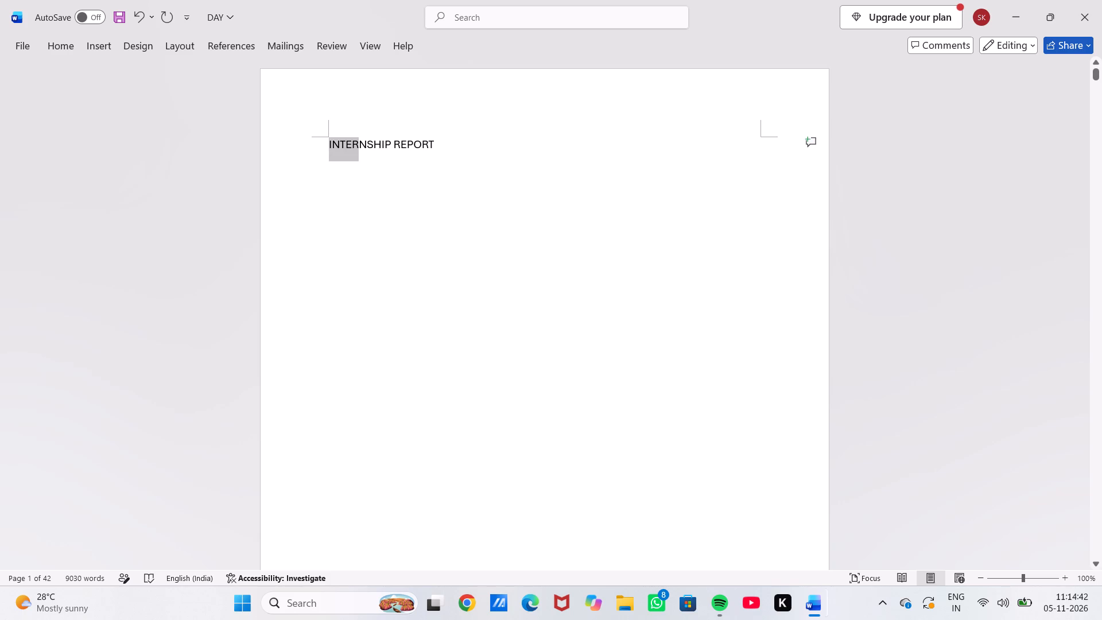
pyautogui.moveTo(367, 146); pyautogui.dragTo(436, 138)
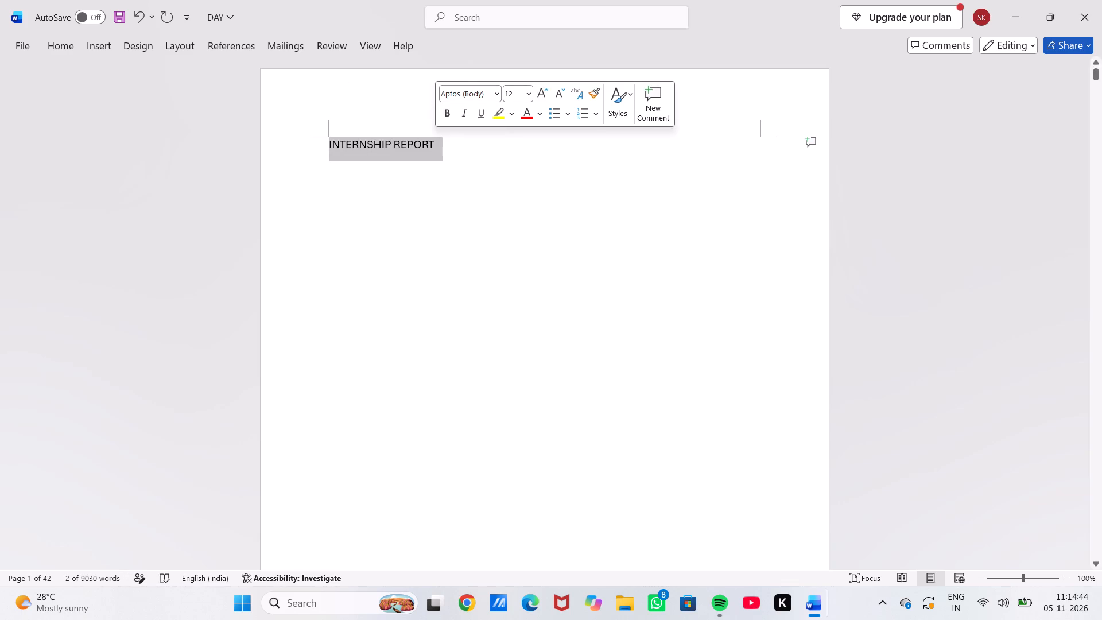
pyautogui.click(70, 48)
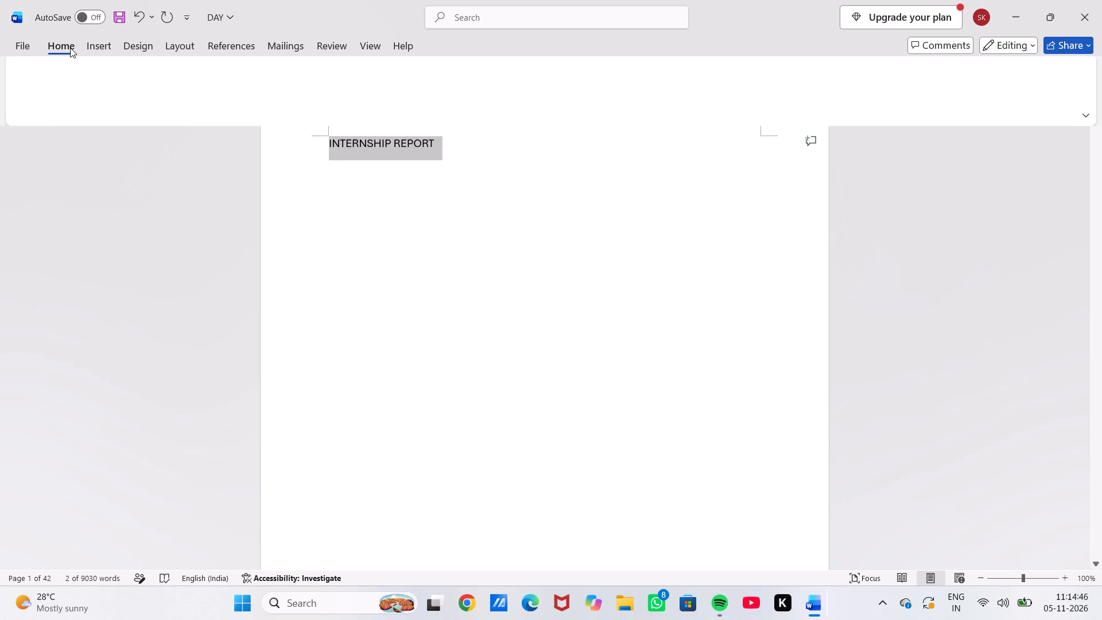
pyautogui.click(358, 99)
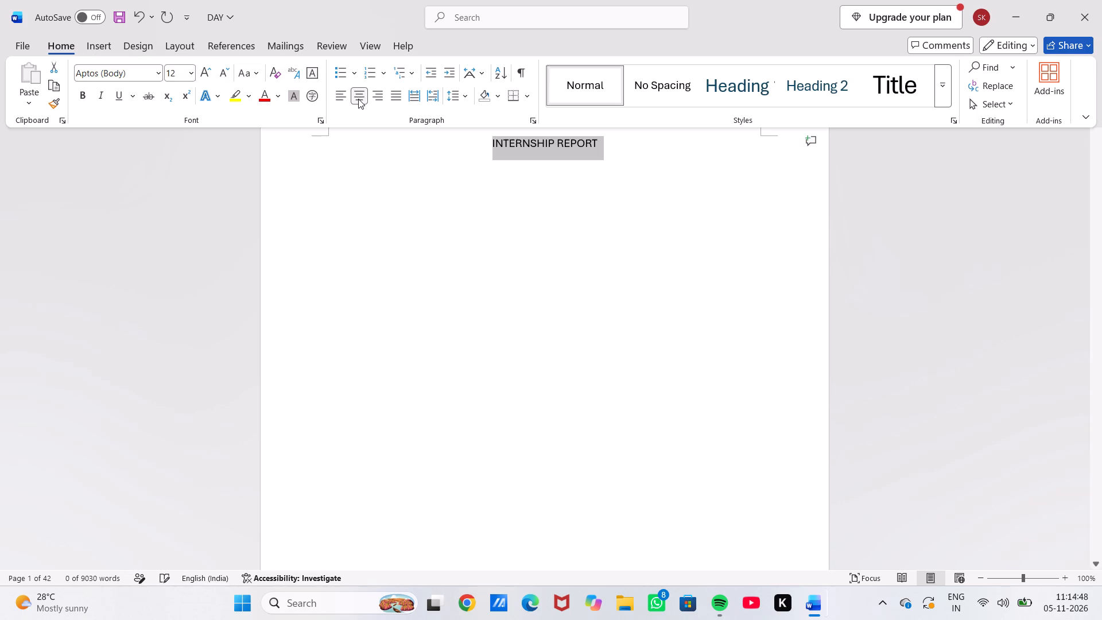
pyautogui.click(441, 281)
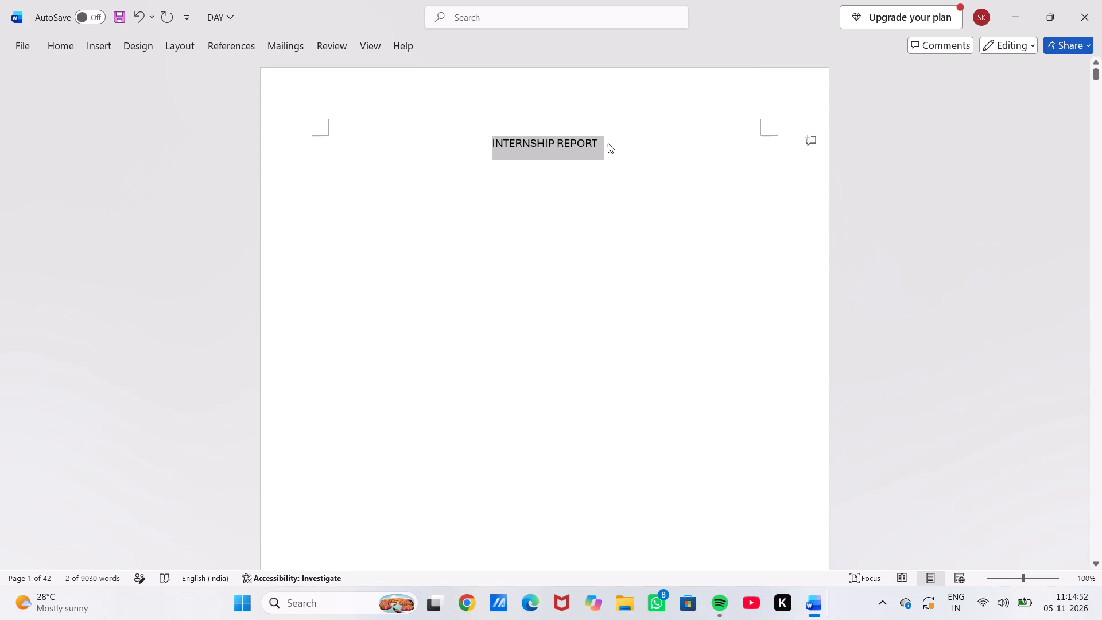
# Beneath the title, add a centered line with an opening quotation mark followed by: Internship undertaken at DISTRICT COMPUTER CENTRE(DCC),.
pyautogui.click(608, 143)
pyautogui.press('Return')
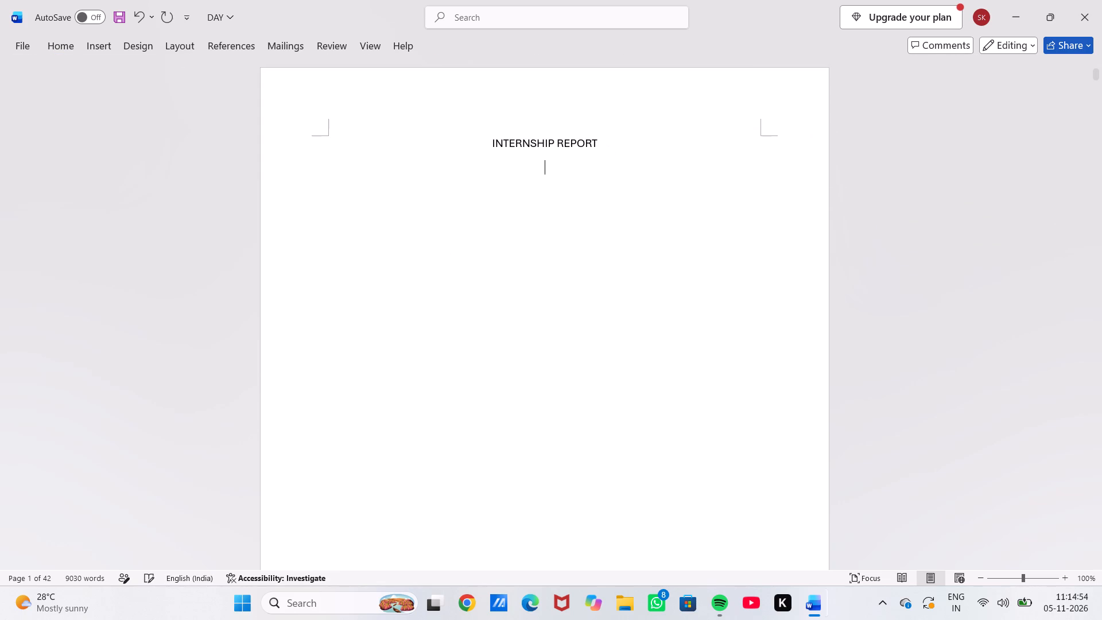
pyautogui.moveTo(421, 149); pyautogui.dragTo(412, 132)
pyautogui.moveTo(412, 132); pyautogui.dragTo(629, 144)
pyautogui.click(629, 144)
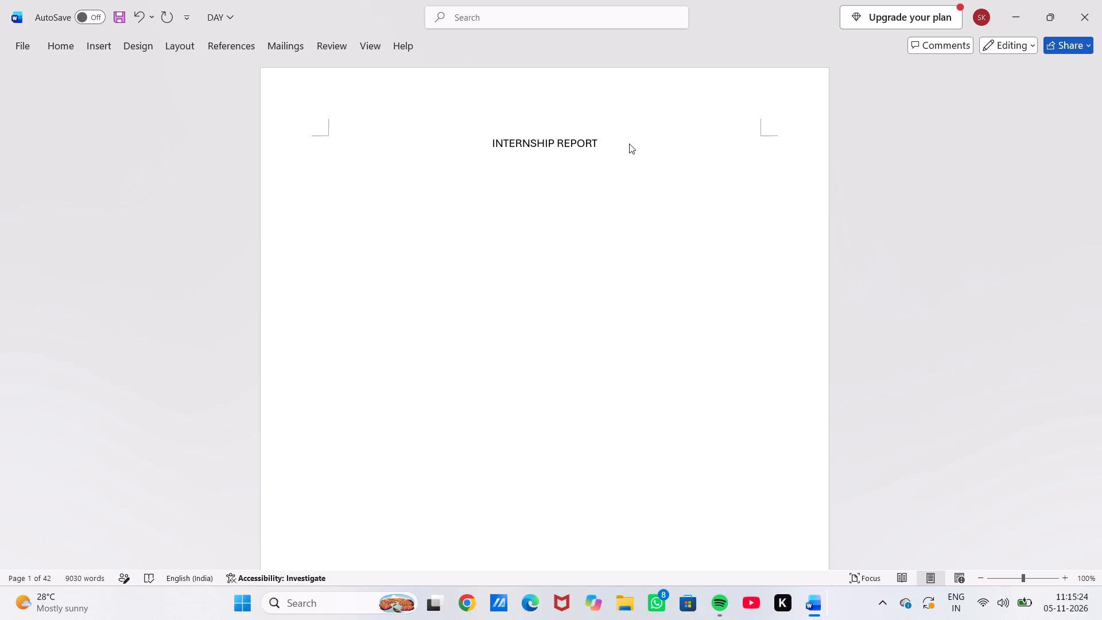
pyautogui.press('Return')
pyautogui.hotkey('shift', '"')
pyautogui.press('i')
pyautogui.press('n')
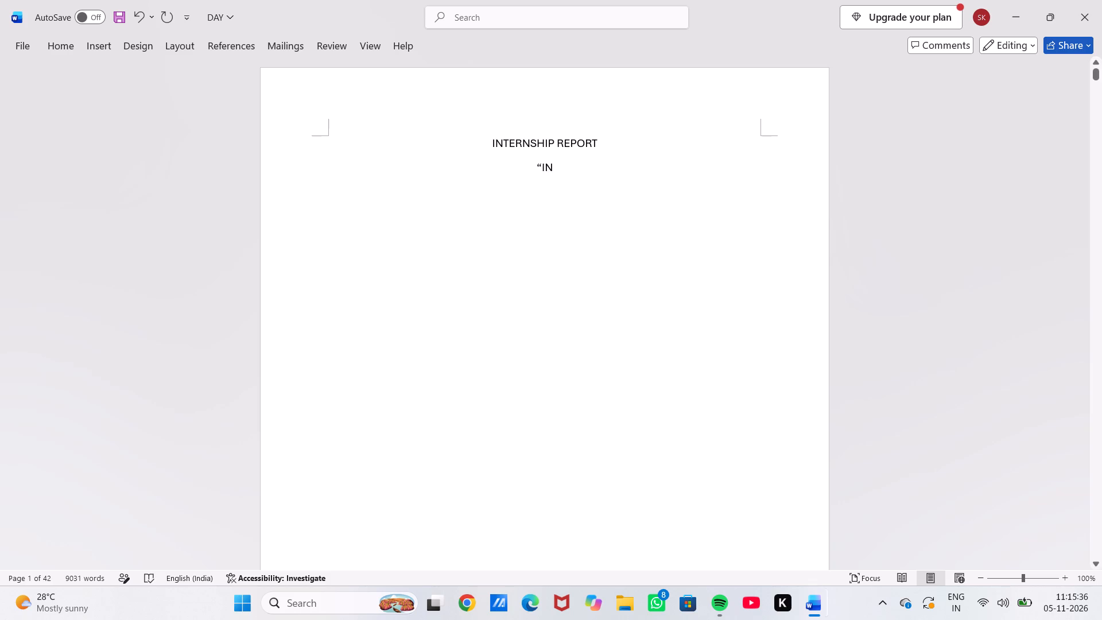
pyautogui.press('BackSpace')
pyautogui.write('nternship')
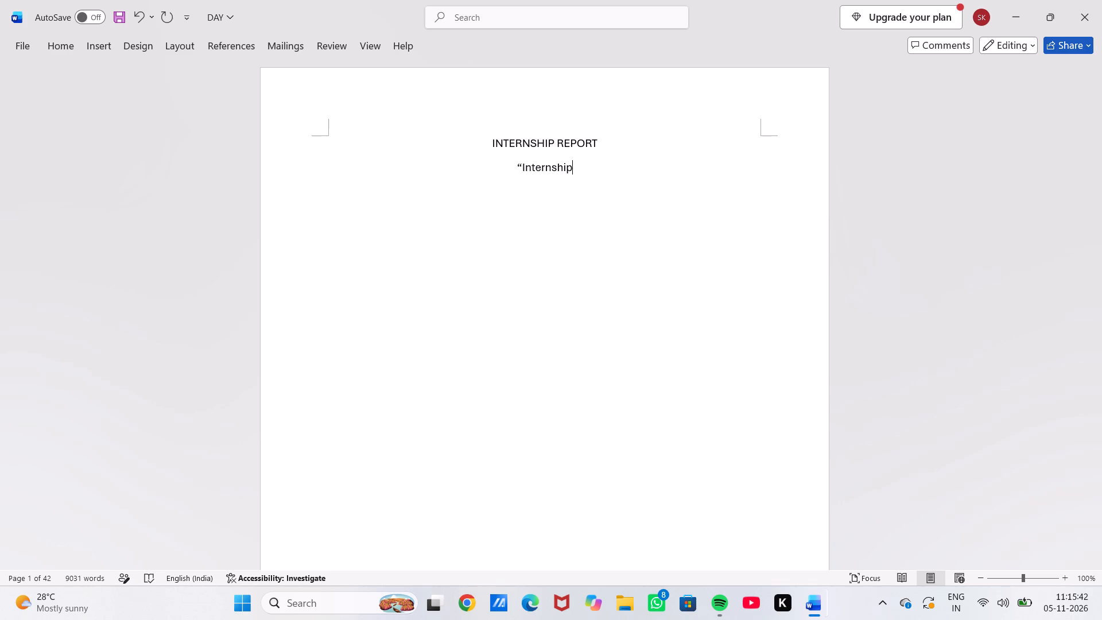
pyautogui.press('space')
pyautogui.write('under')
pyautogui.write('taken')
pyautogui.press('space')
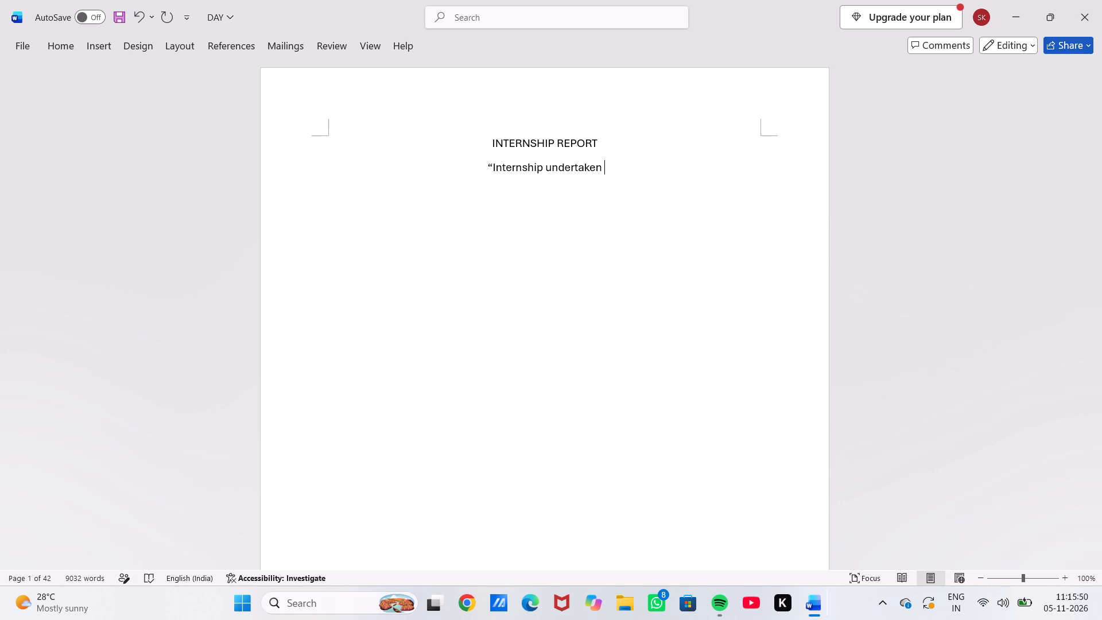
pyautogui.write('at')
pyautogui.press('space')
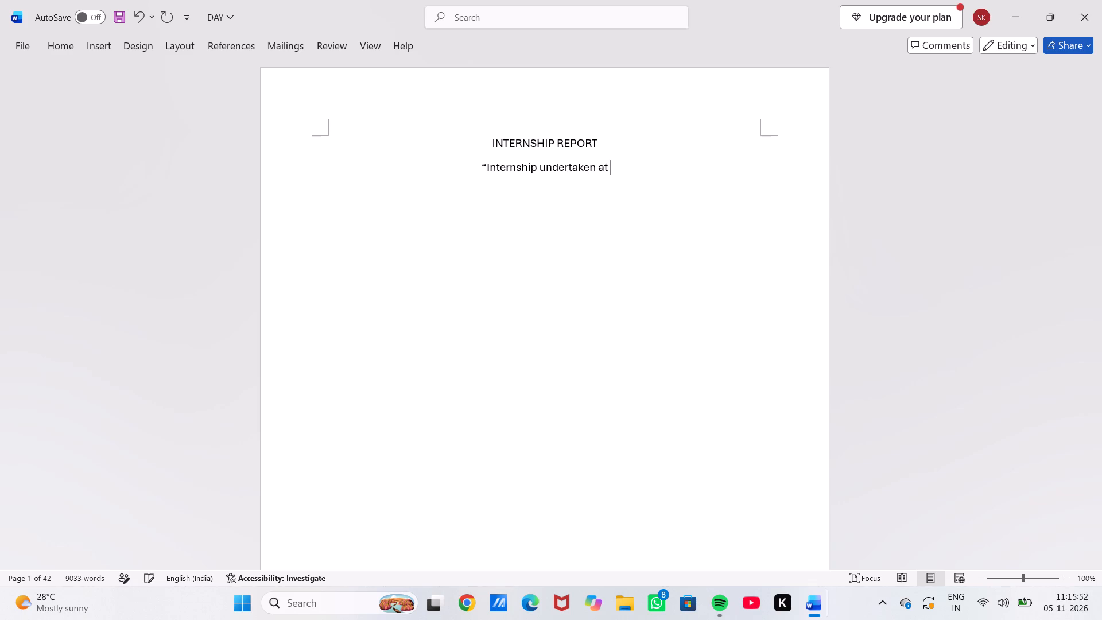
pyautogui.write('DISTRICT COMPUTER CENTRE')
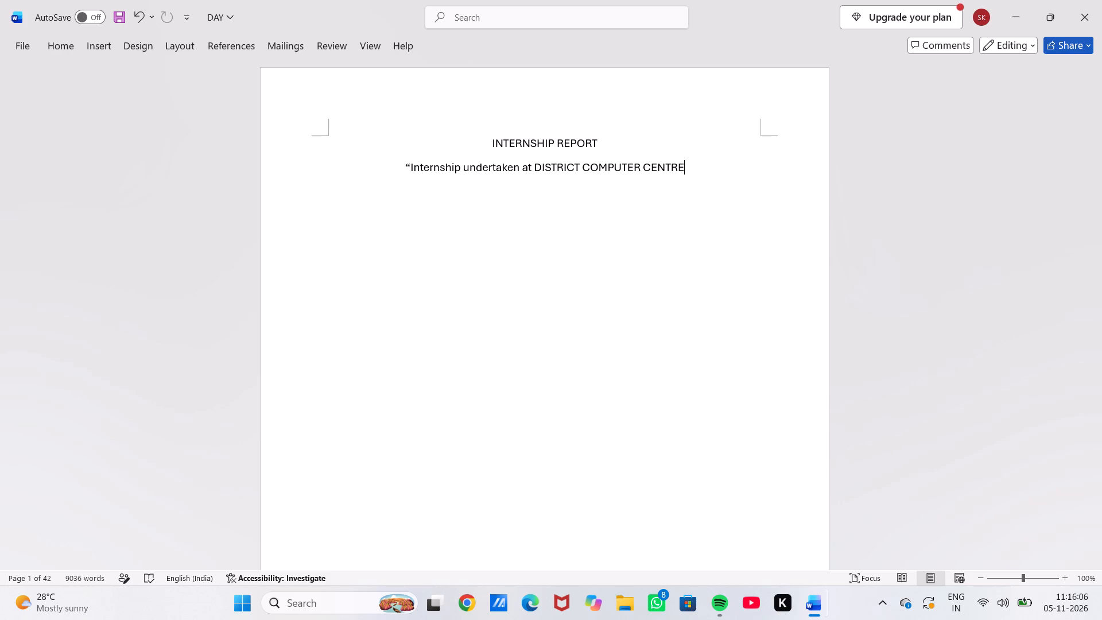
pyautogui.write('(DCC')
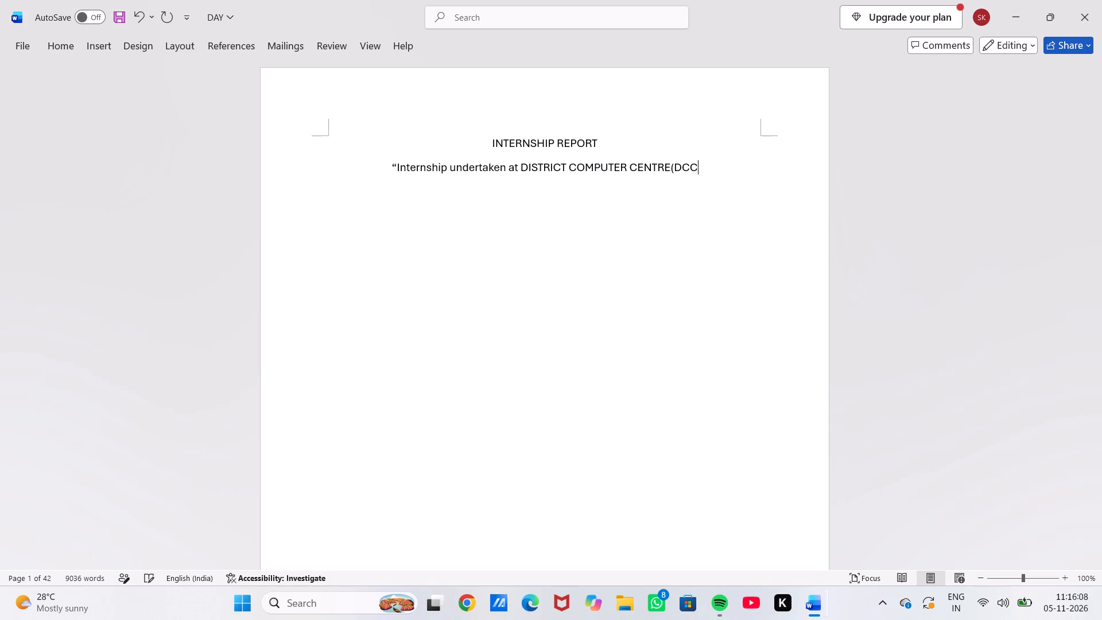
pyautogui.hotkey('shift', ')')
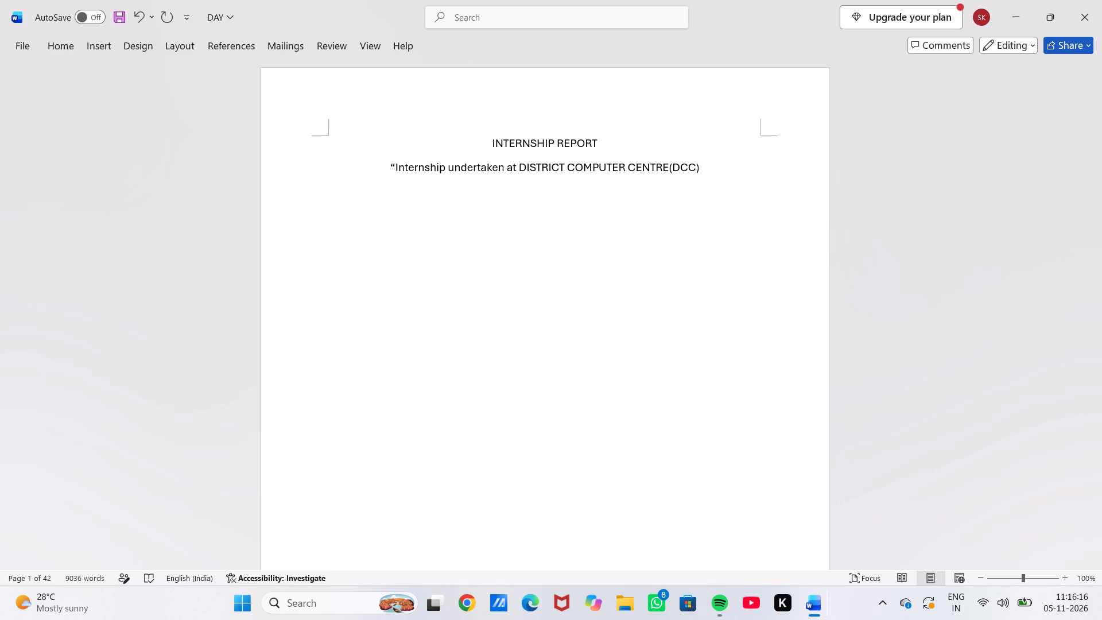
pyautogui.press(',')
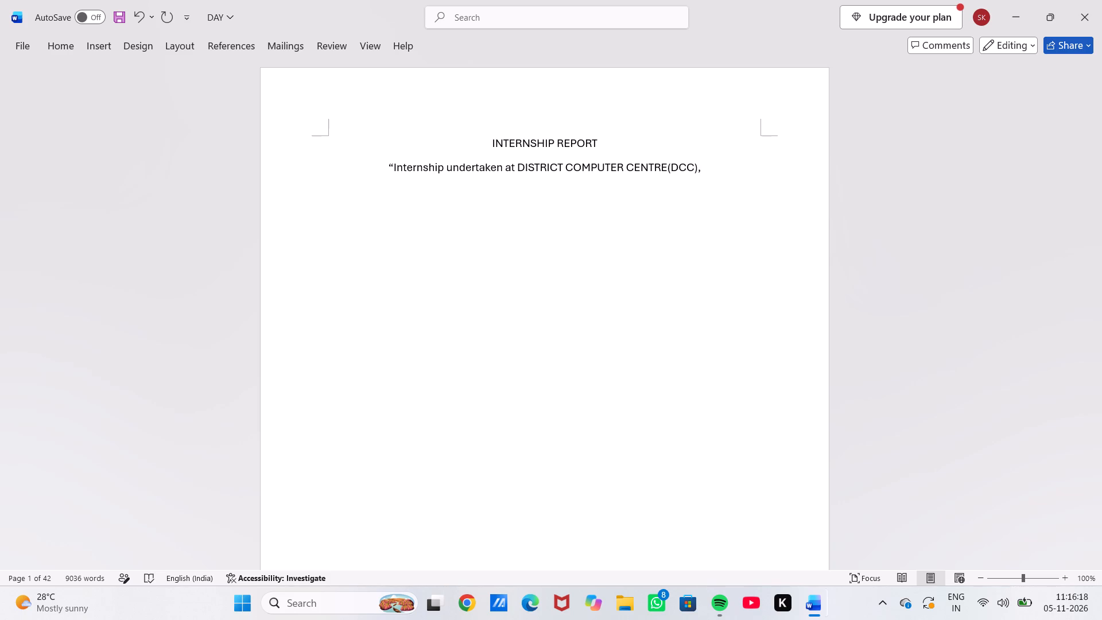
# Add the centered line "Dibrugarh, Assam" beneath the DISTRICT COMPUTER CENTRE(DCC) line.
pyautogui.press('Return')
pyautogui.write('DIBRUGARH')
pyautogui.press('BackSpace')
pyautogui.press('BackSpace')
pyautogui.press('BackSpace')
pyautogui.press('BackSpace')
pyautogui.press('BackSpace')
pyautogui.press('BackSpace')
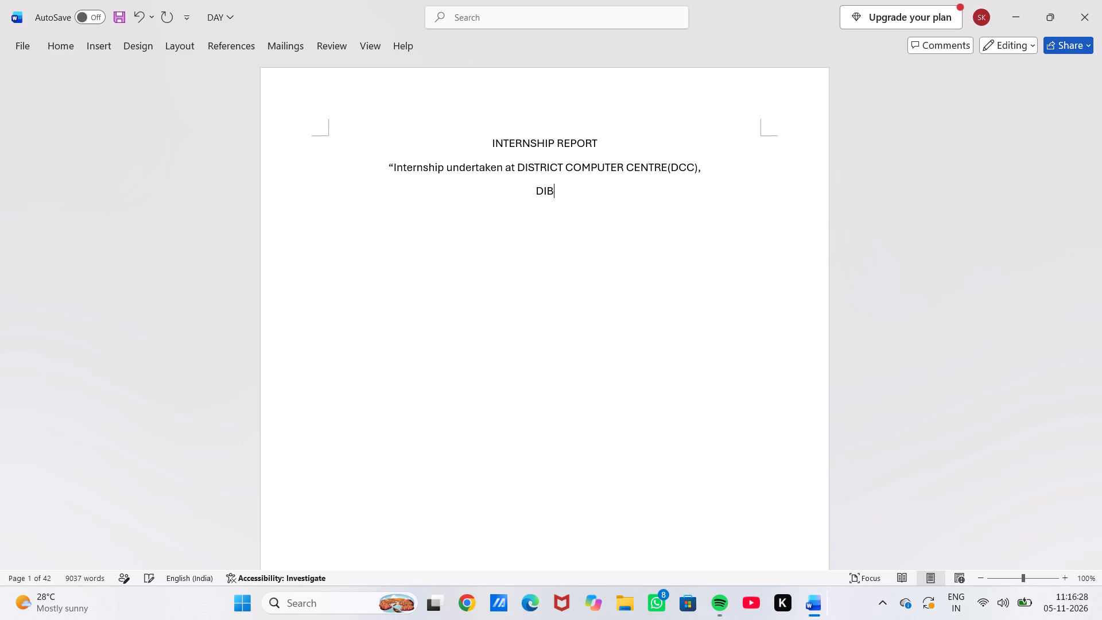
pyautogui.press('BackSpace')
pyautogui.press('BackSpace')
pyautogui.write('ibrugarh')
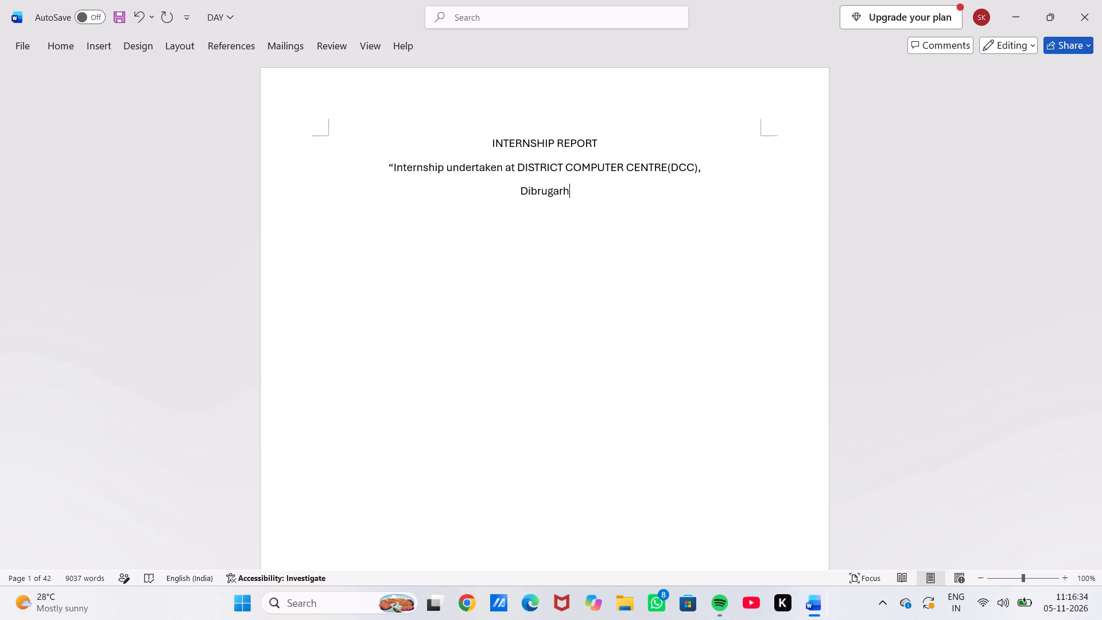
pyautogui.press(',')
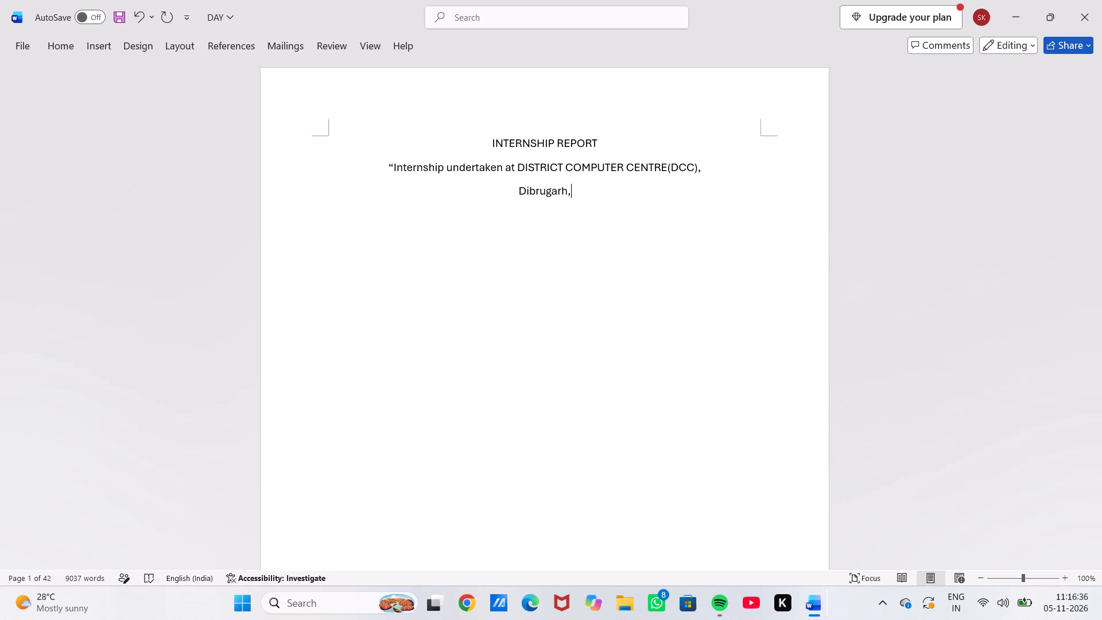
pyautogui.press('space')
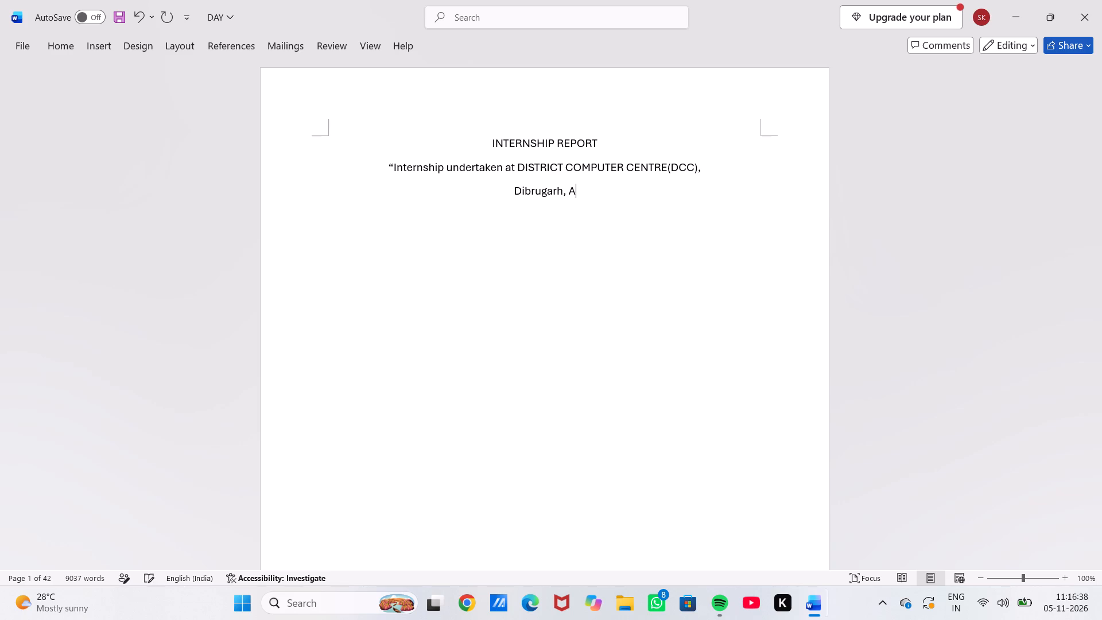
pyautogui.write('ssam')
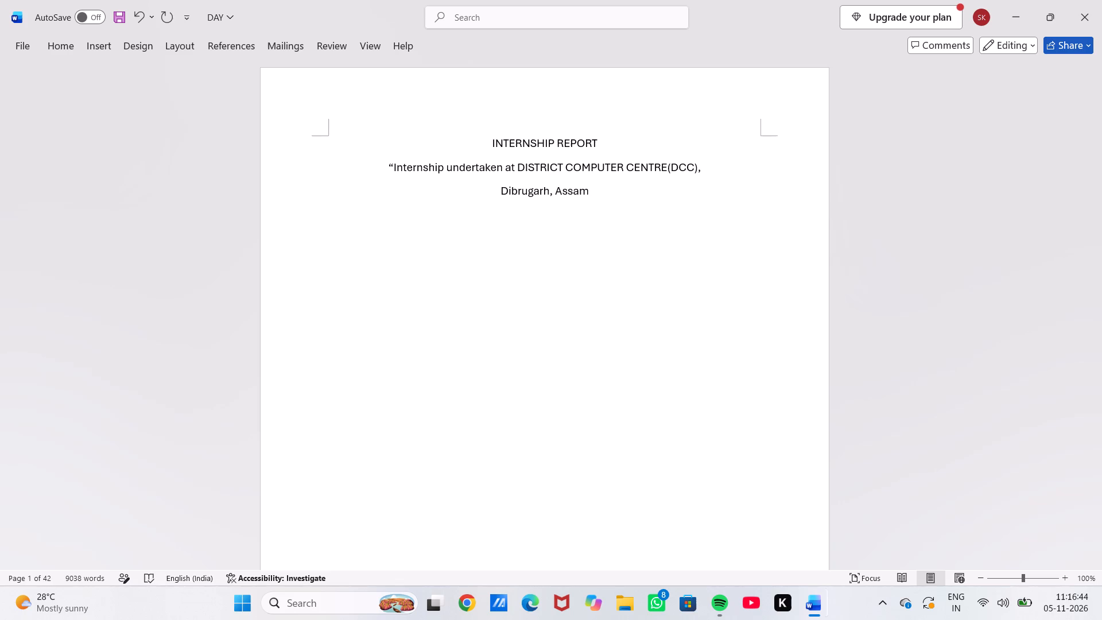
# Remove the opening quotation mark before "Internship undertaken at" in the second line.
pyautogui.click(393, 164)
pyautogui.press('BackSpace')
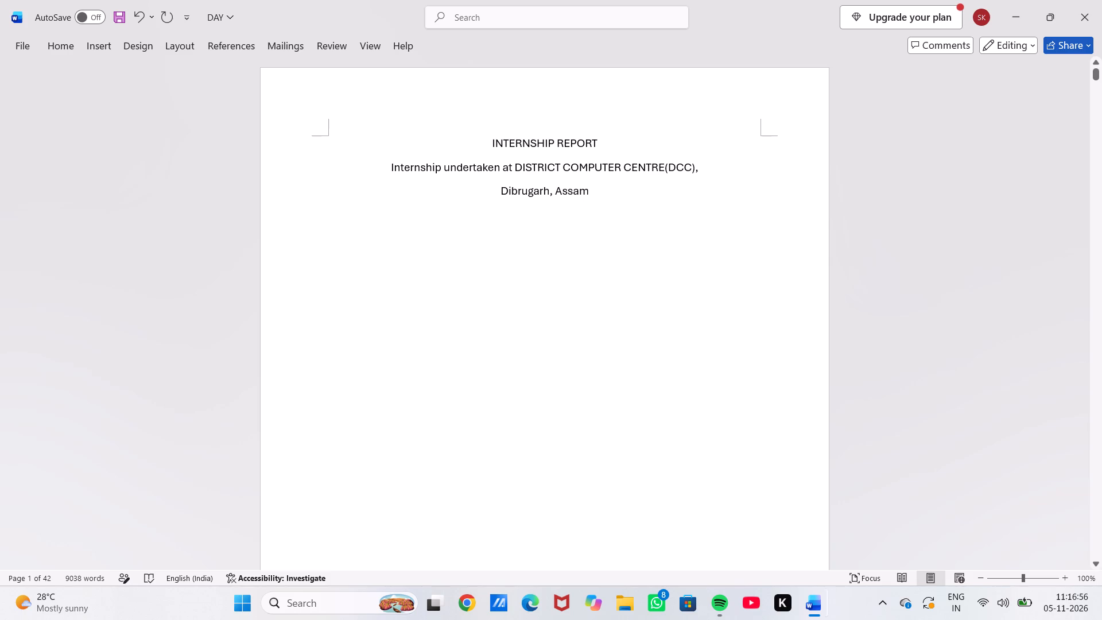
# Start a new centered line beneath "Dibrugarh, Assam" on the title page.
pyautogui.click(590, 187)
pyautogui.press('Return')
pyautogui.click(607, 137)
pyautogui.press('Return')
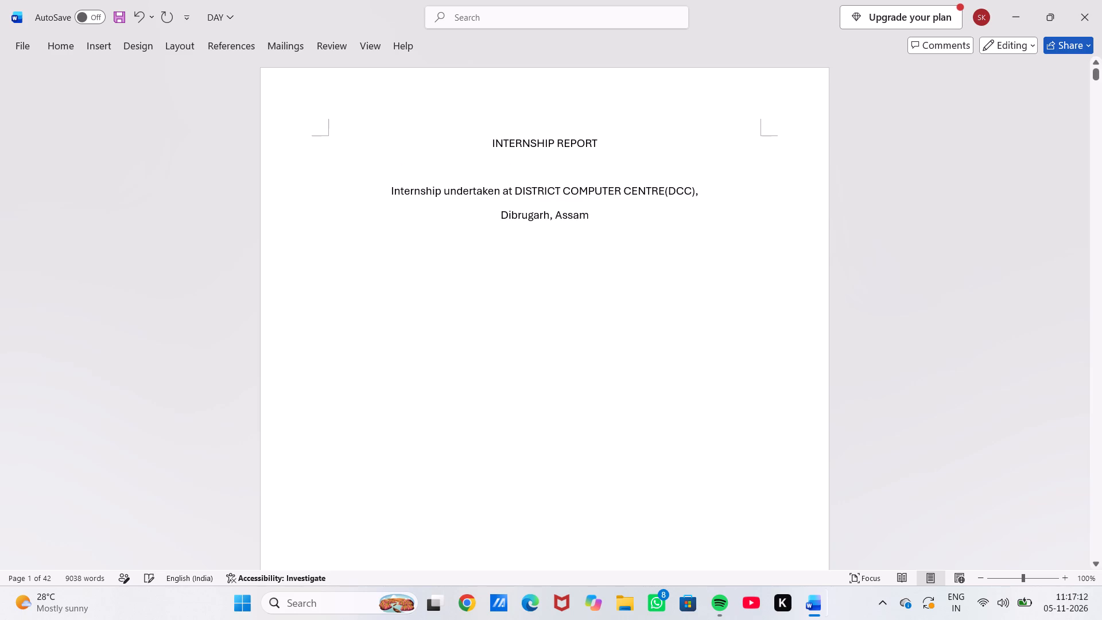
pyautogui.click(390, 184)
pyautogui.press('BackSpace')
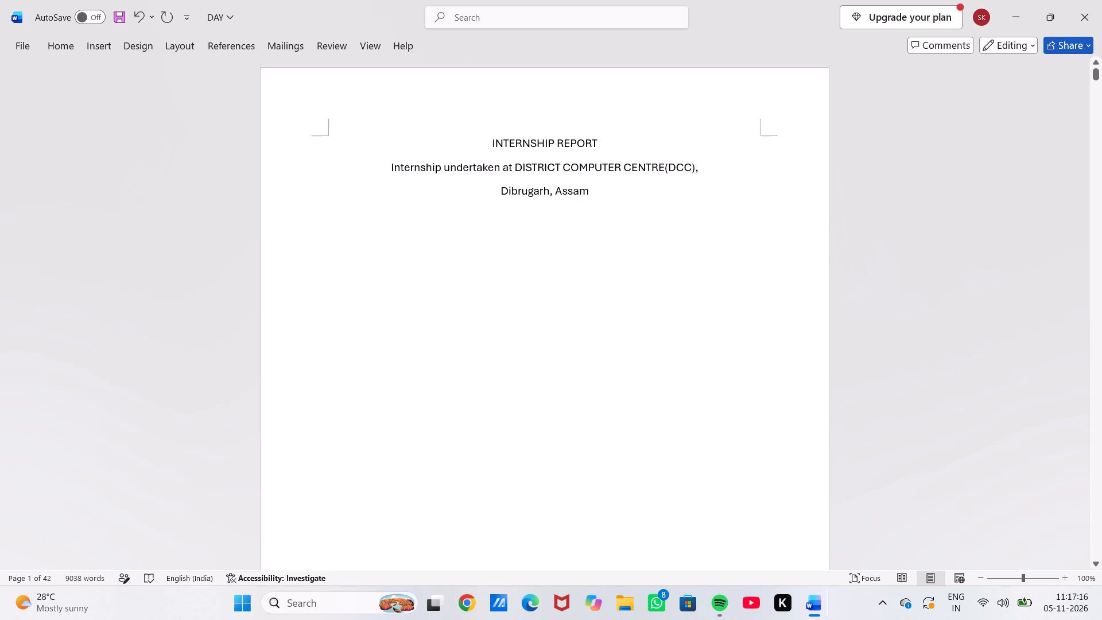
# Add the centered line "Submitted in partial fulfillment" directly beneath "Dibrugarh, Assam".
pyautogui.click(588, 190)
pyautogui.press('Return')
pyautogui.write('ub')
pyautogui.write('mittde')
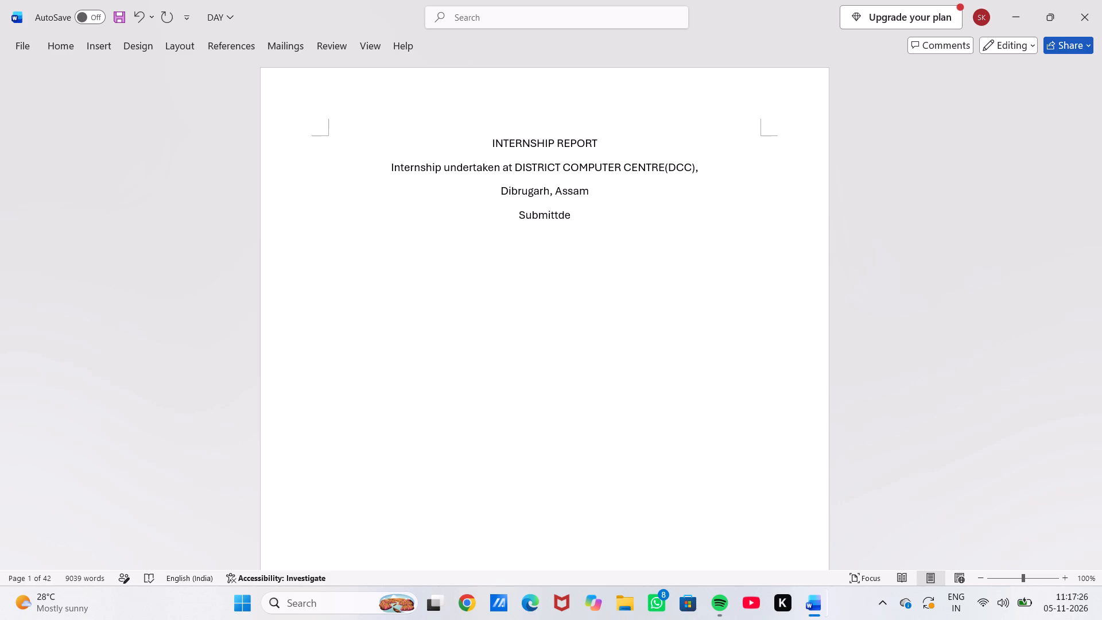
pyautogui.press('BackSpace')
pyautogui.press('BackSpace')
pyautogui.write('ed')
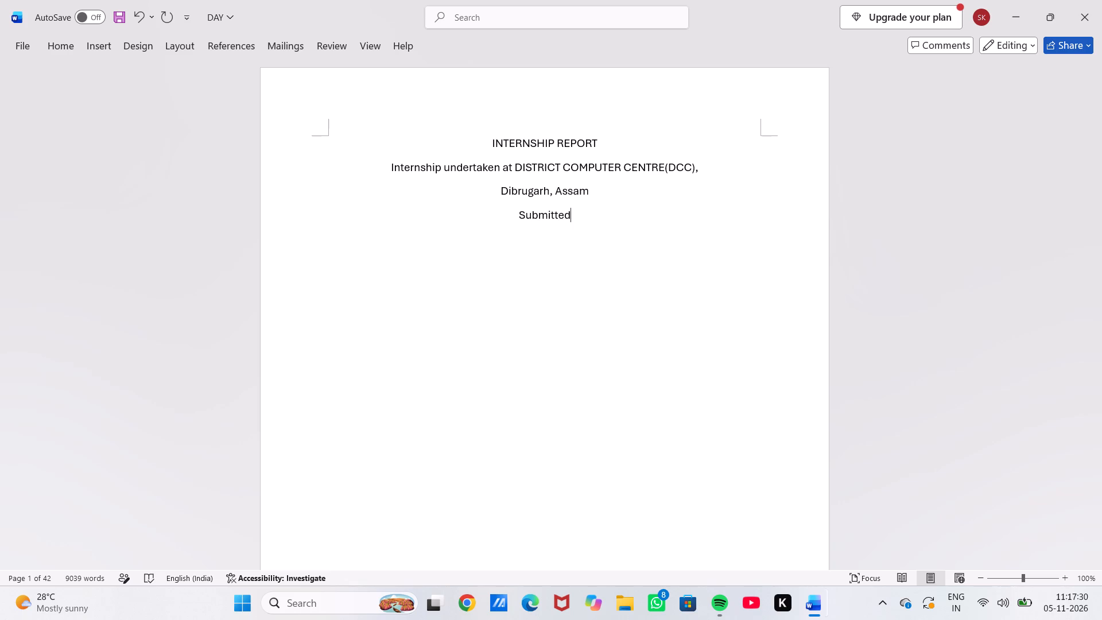
pyautogui.press('space')
pyautogui.write('in')
pyautogui.press('space')
pyautogui.write('partial')
pyautogui.press('space')
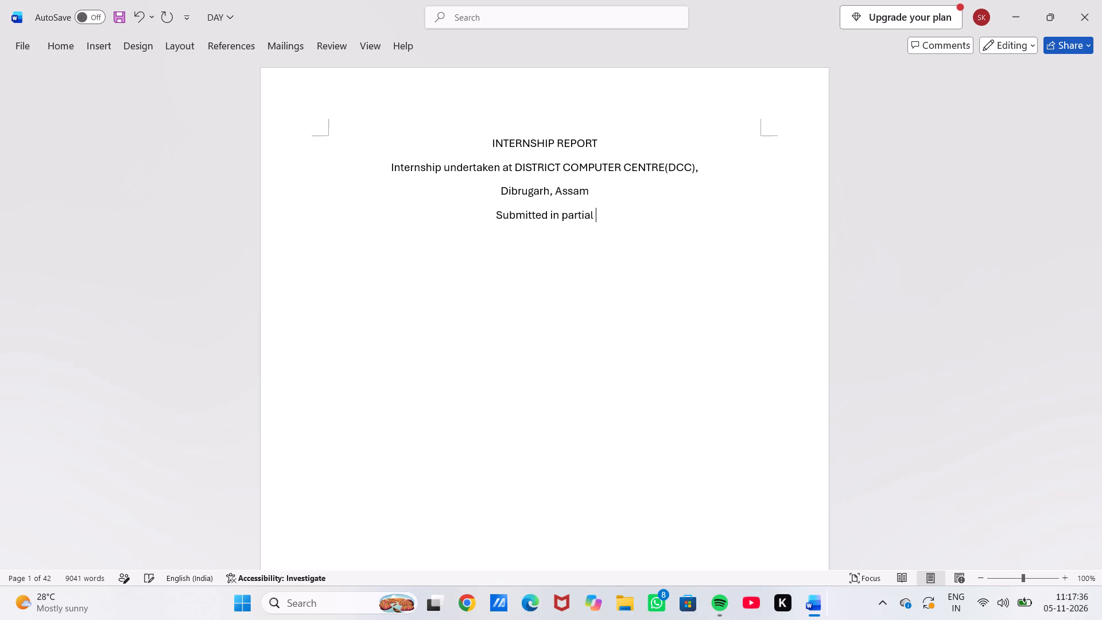
pyautogui.write('fulfillment')
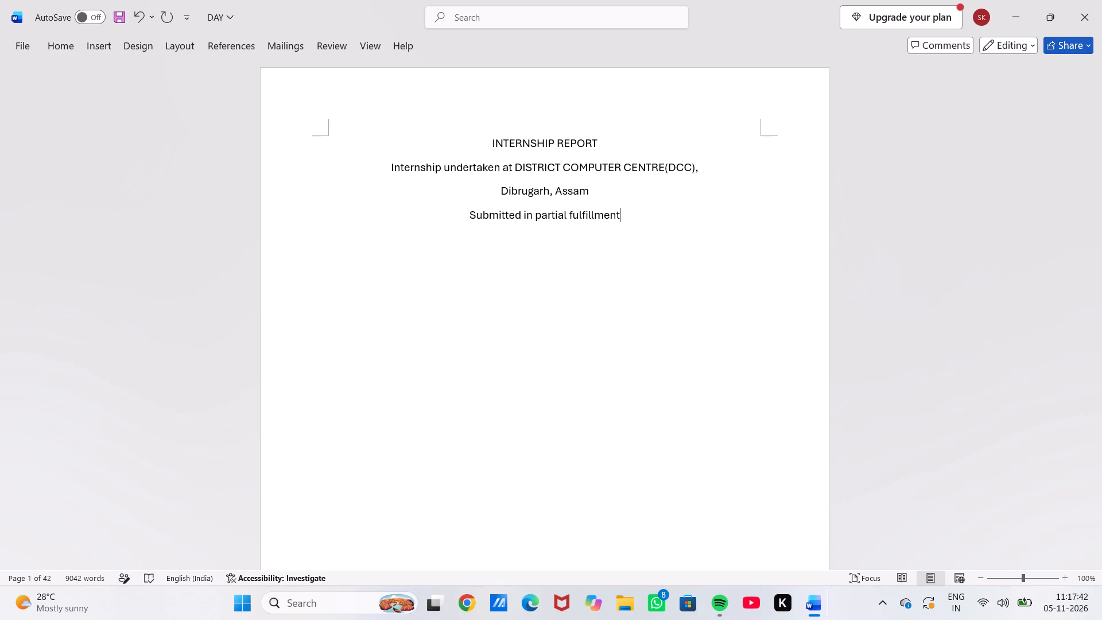
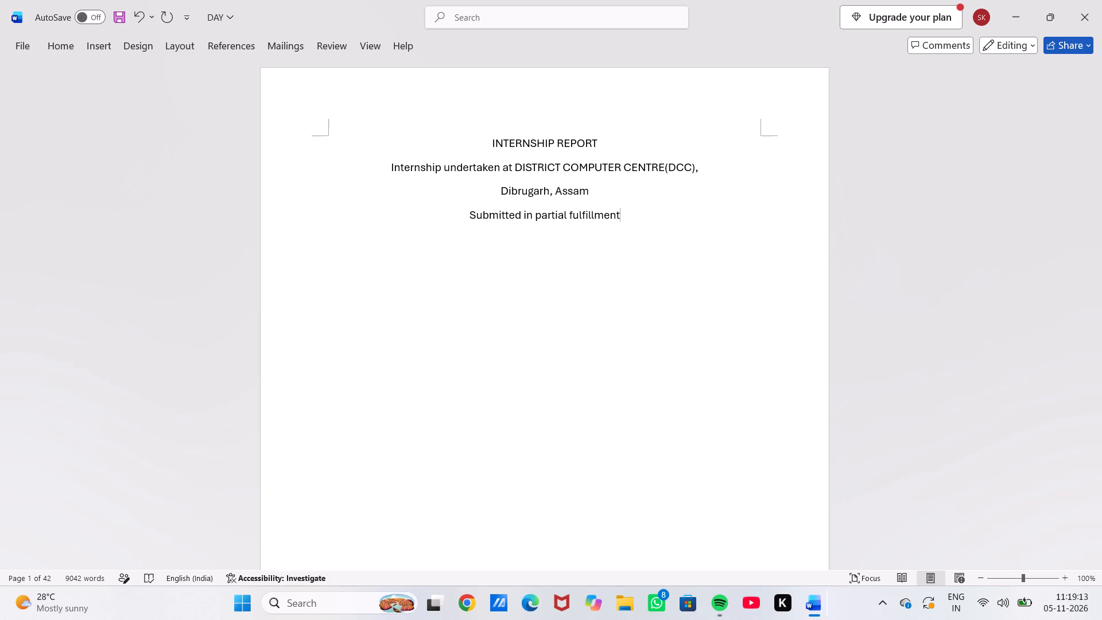
# Continue the "Submitted in partial" line on the title page with "of the requirements" at its end.
pyautogui.click(594, 215)
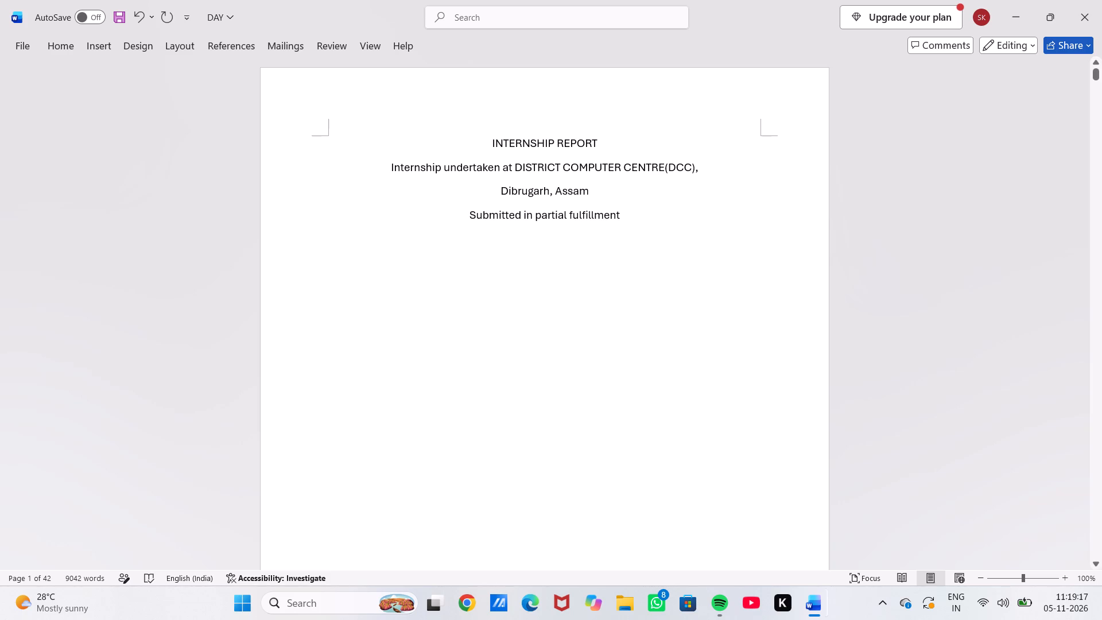
pyautogui.click(620, 212)
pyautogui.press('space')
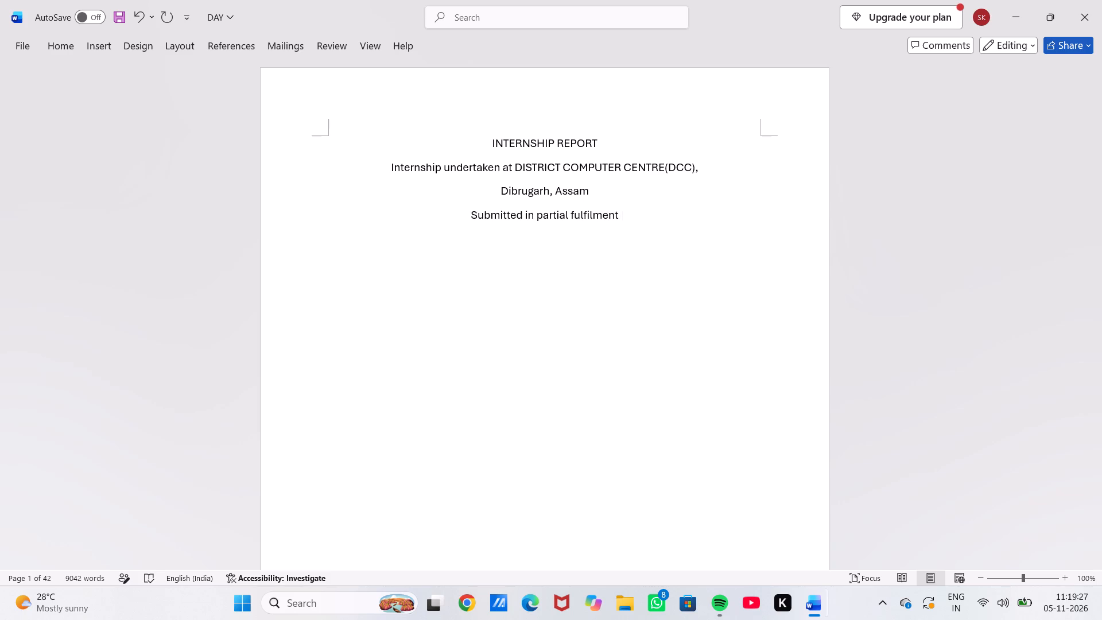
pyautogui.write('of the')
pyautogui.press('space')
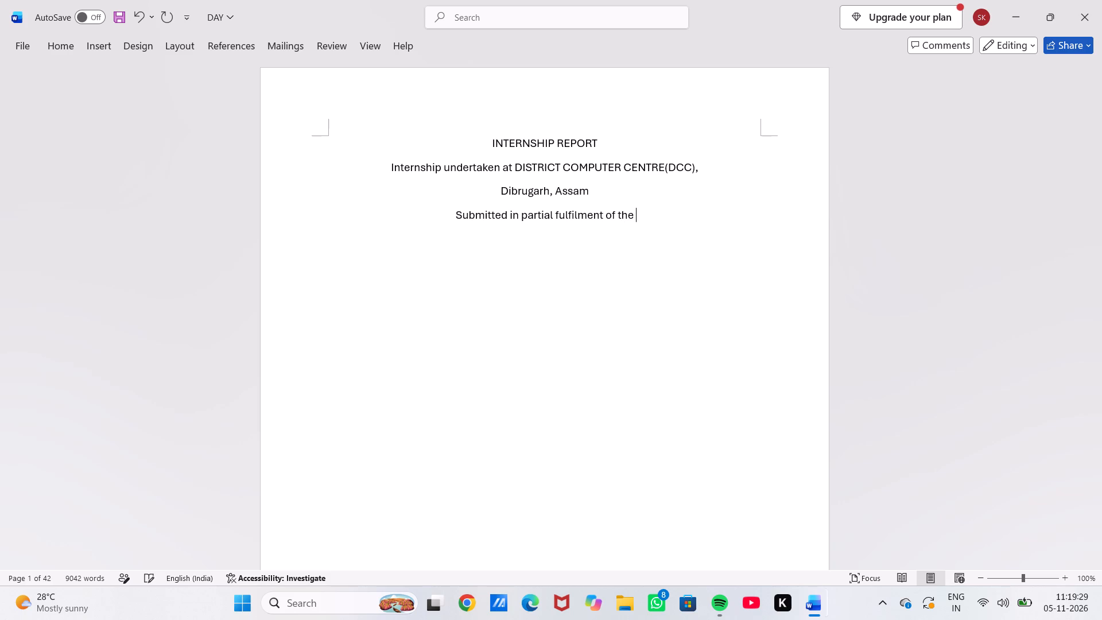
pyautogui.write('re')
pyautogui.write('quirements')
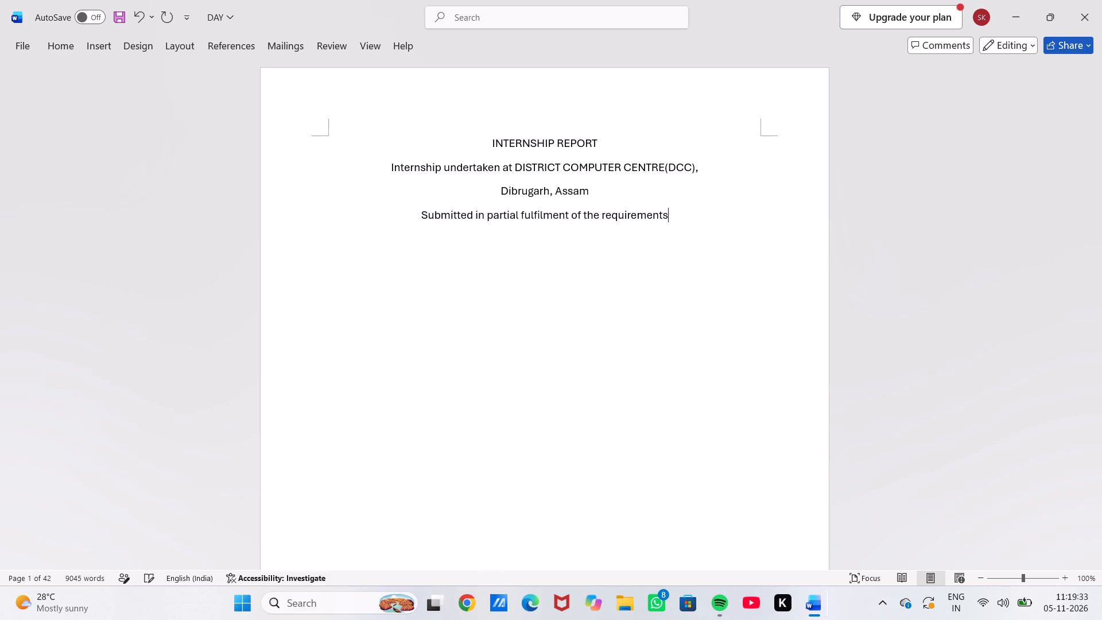
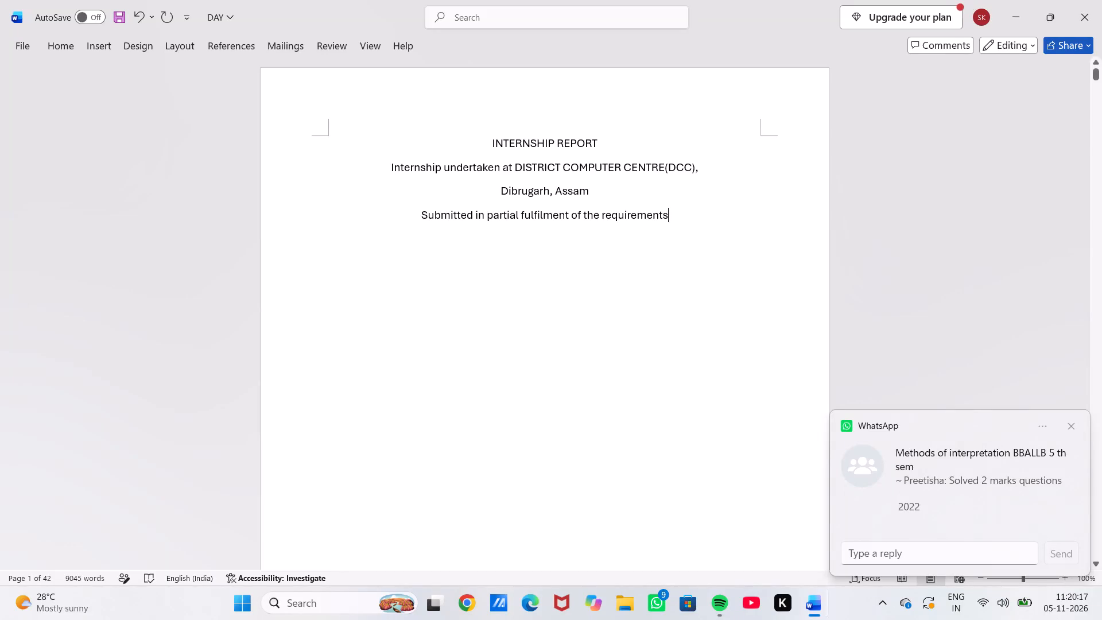
# Dismiss the chat notification and extend the "Submitted in partial fulfilment of the requirements" line with "for the degree of".
pyautogui.click(1069, 422)
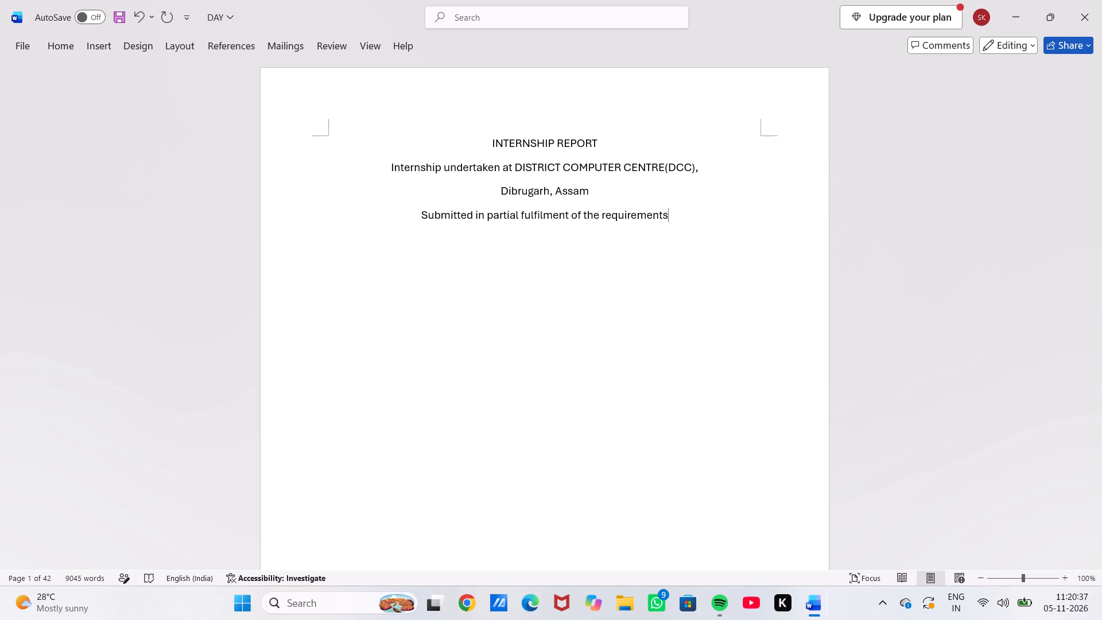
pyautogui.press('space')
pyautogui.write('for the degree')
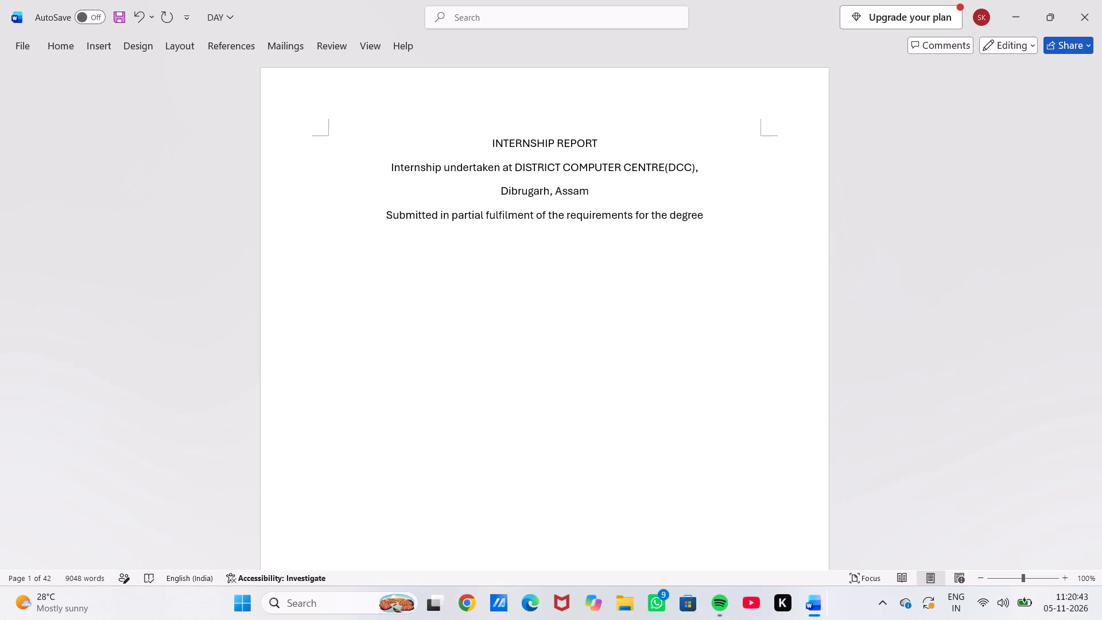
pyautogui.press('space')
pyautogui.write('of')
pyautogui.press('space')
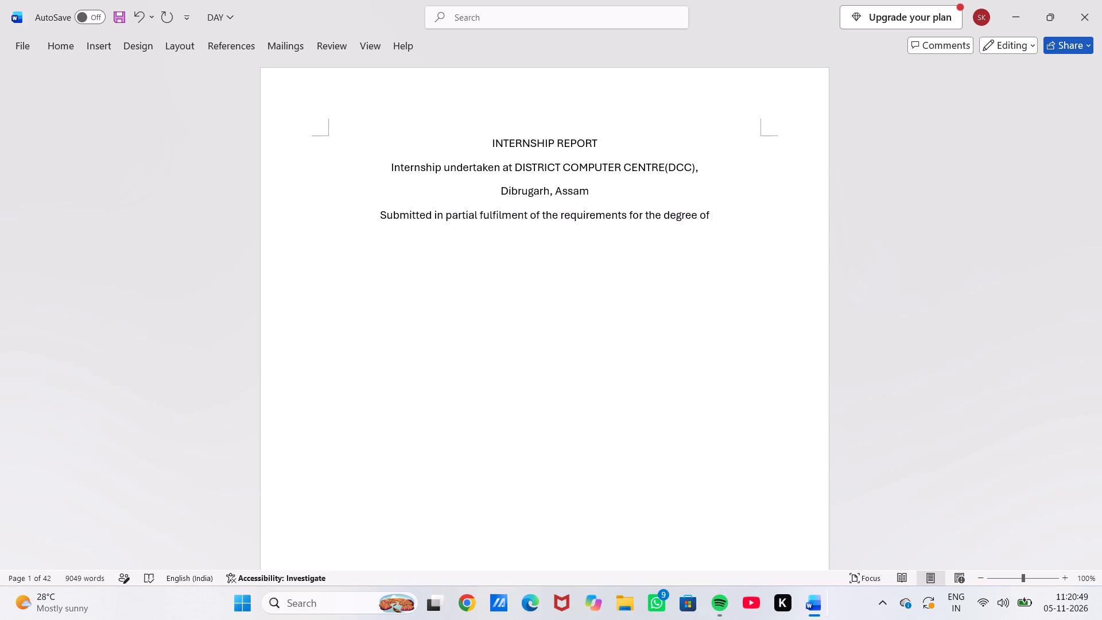
# Add the line "Bachelor of Arts in Economics under" below the "Submitted in partial fulfilment" line on the title page.
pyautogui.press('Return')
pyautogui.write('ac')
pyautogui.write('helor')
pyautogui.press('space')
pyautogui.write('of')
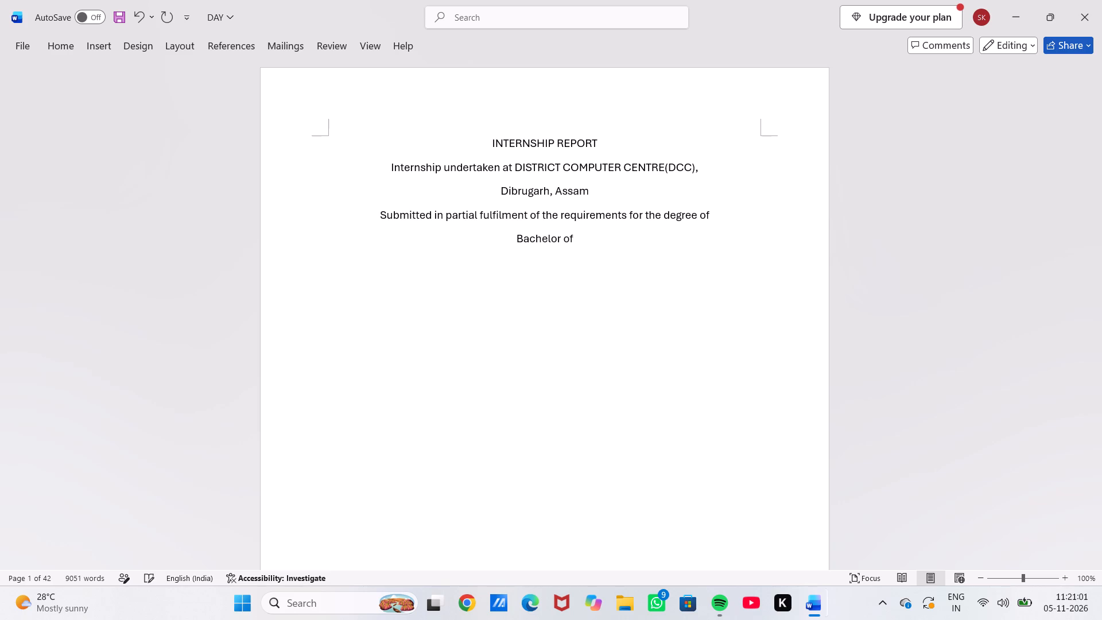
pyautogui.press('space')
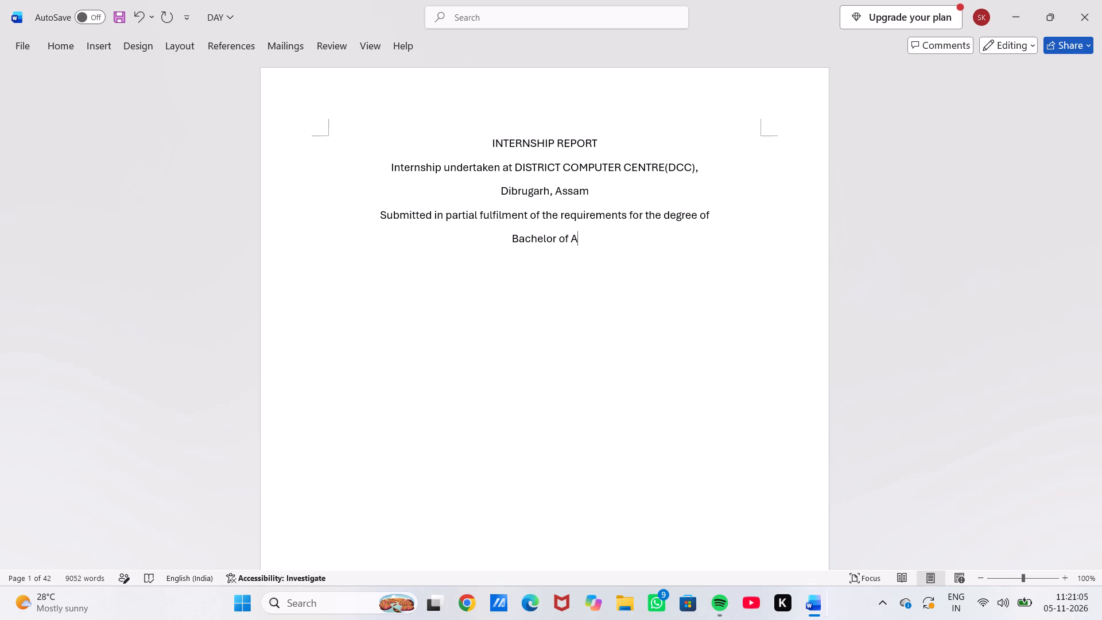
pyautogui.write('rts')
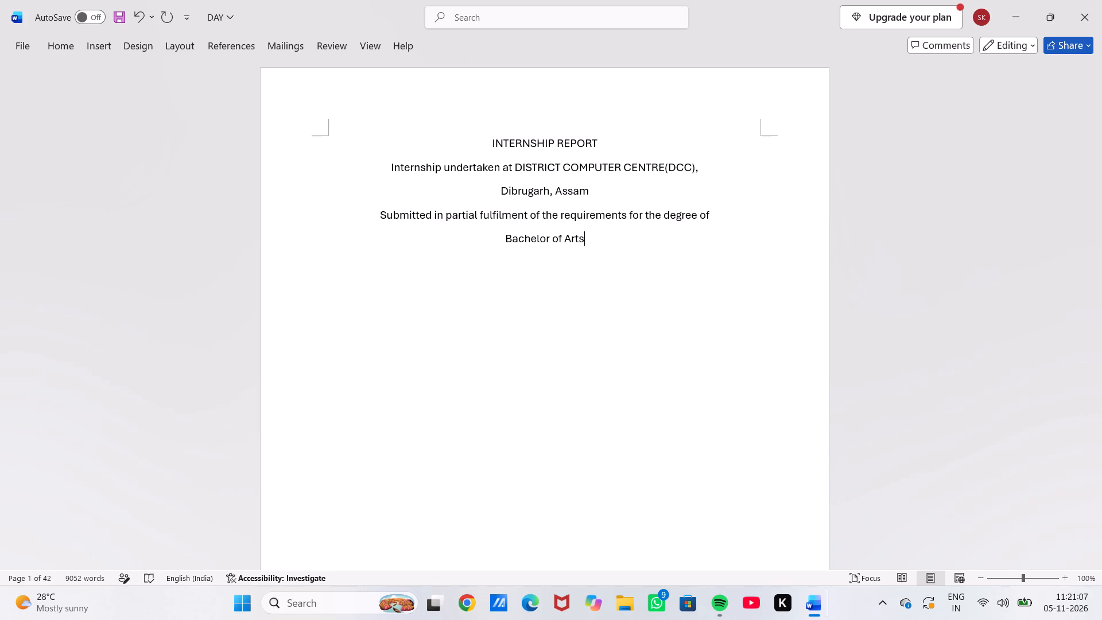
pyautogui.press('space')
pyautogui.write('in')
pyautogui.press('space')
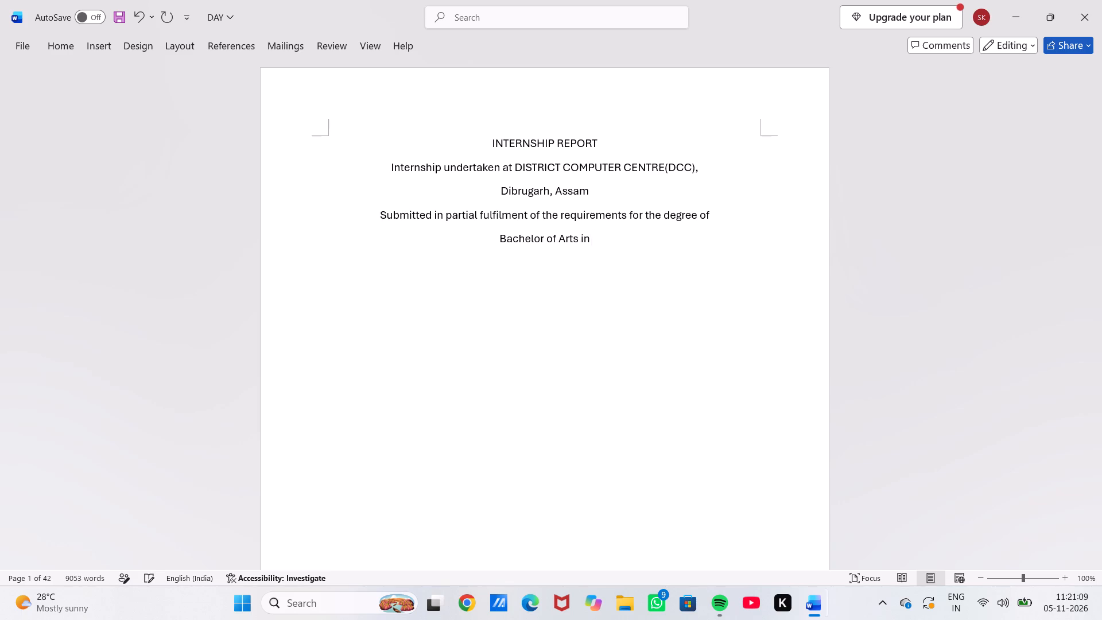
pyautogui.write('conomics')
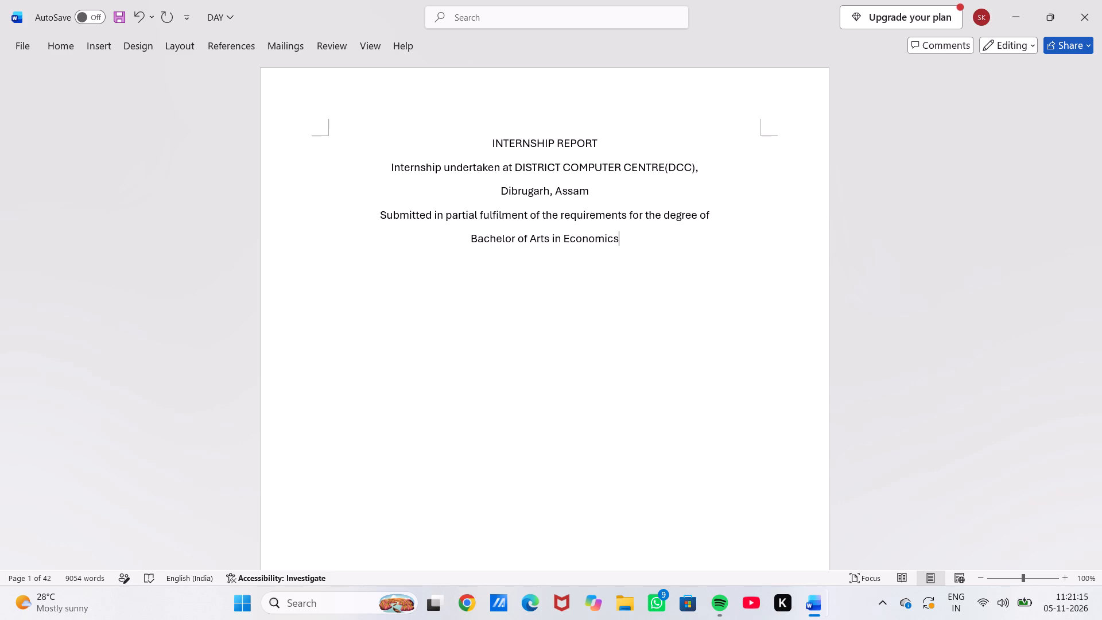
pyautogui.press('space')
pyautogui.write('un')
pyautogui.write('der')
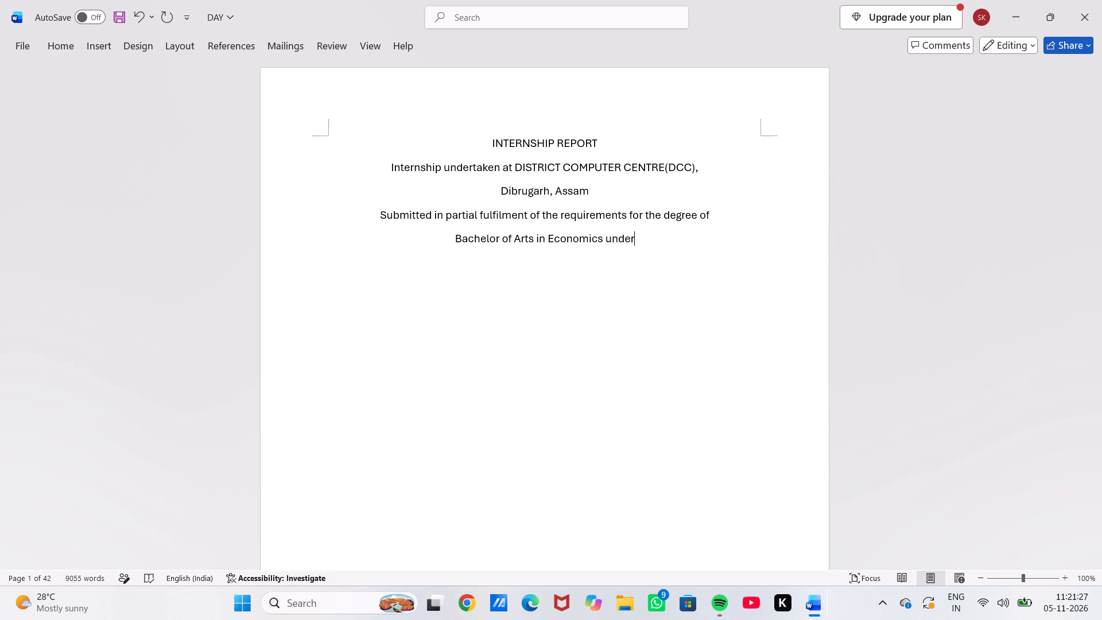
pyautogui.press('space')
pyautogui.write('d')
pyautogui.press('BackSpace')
# Complete the "Bachelor of Arts in Economics under" line on the title page with "Dibrugarh University".
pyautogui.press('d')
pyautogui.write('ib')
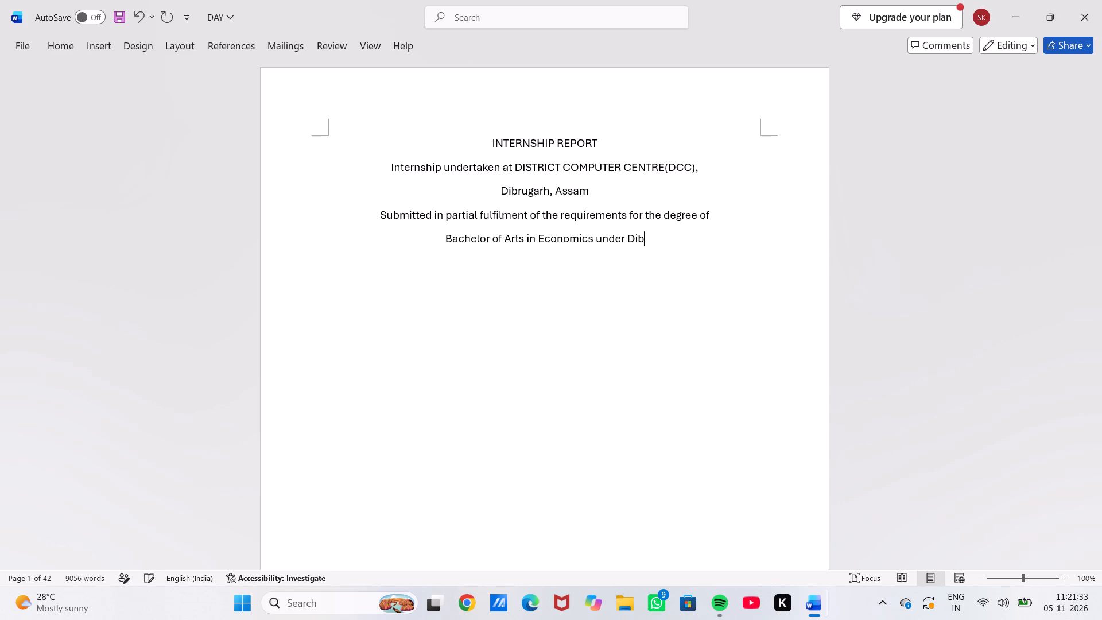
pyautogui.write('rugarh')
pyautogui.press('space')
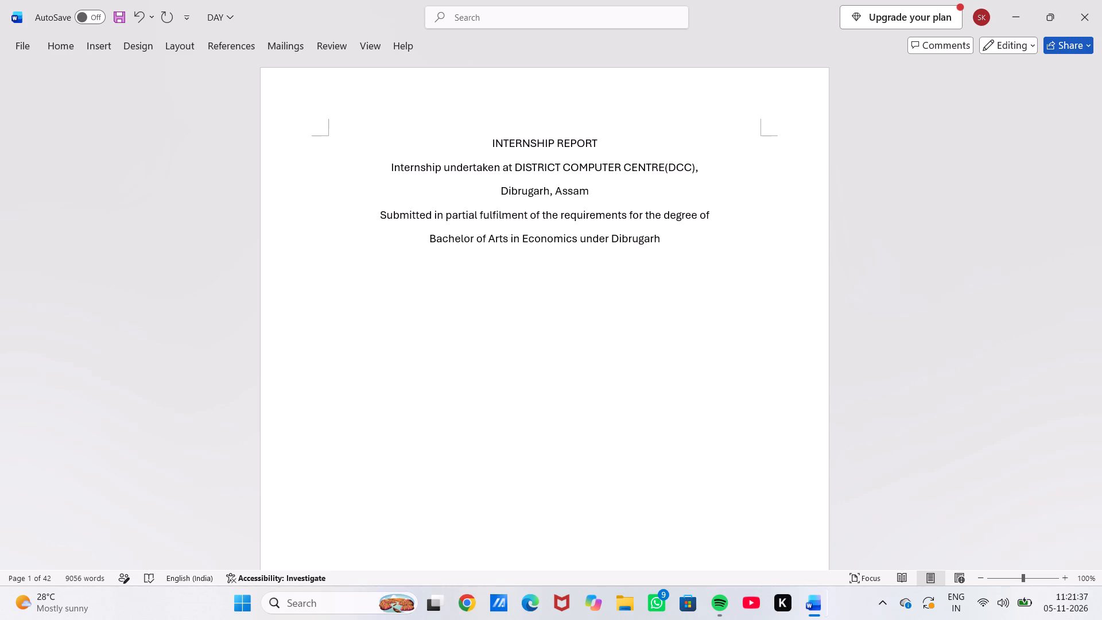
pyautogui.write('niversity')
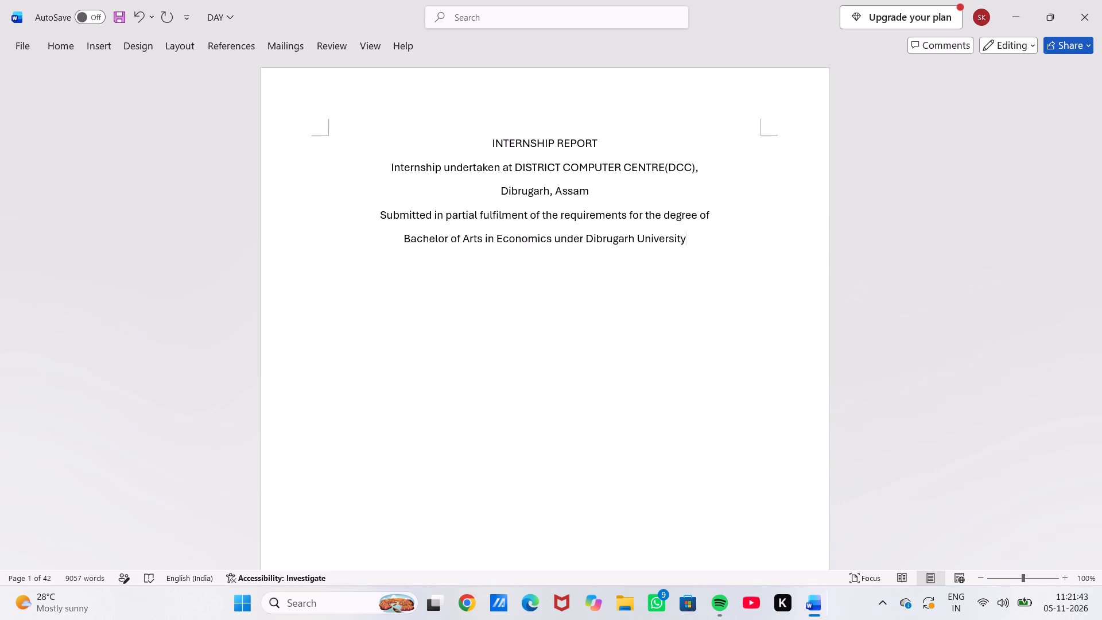
# Add the line "Submitted by" below the Dibrugarh University line, with the submitter's name on its own line beneath it.
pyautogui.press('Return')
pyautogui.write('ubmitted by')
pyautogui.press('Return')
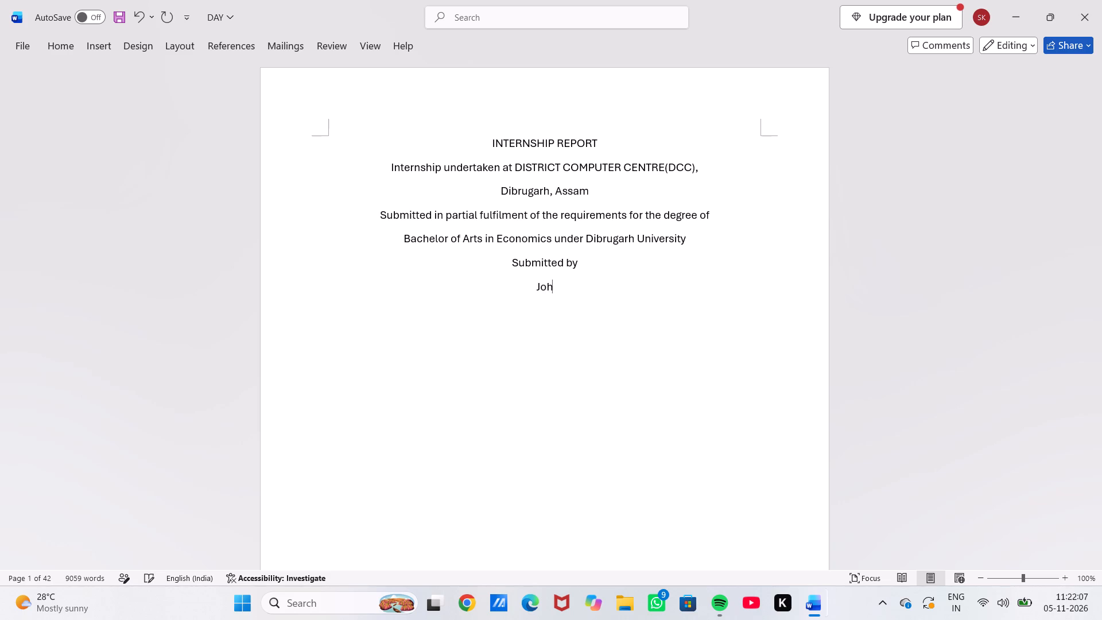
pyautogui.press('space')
# Complete the student's full name below "Submitted by", with only the first letter of each name capitalised.
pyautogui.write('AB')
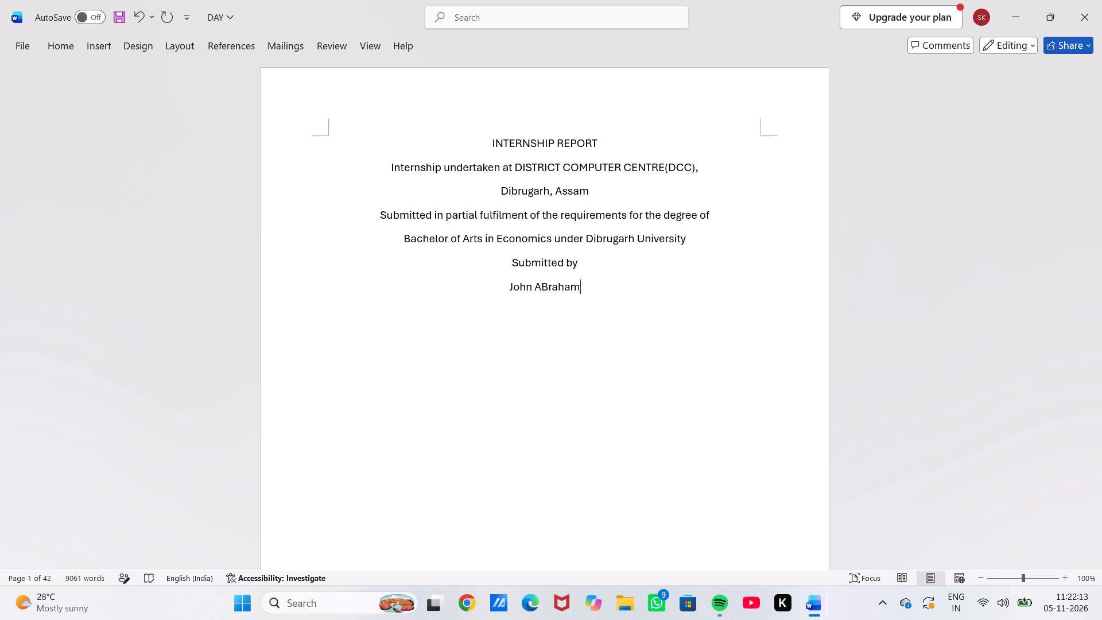
pyautogui.click(548, 288)
pyautogui.press('BackSpace')
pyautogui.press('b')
pyautogui.click(591, 289)
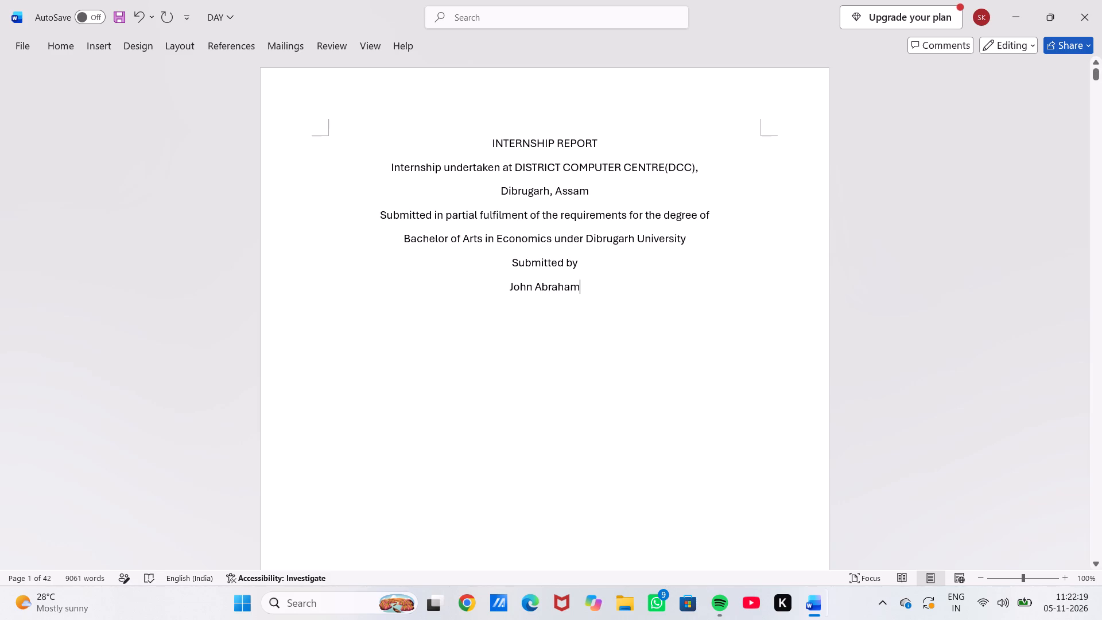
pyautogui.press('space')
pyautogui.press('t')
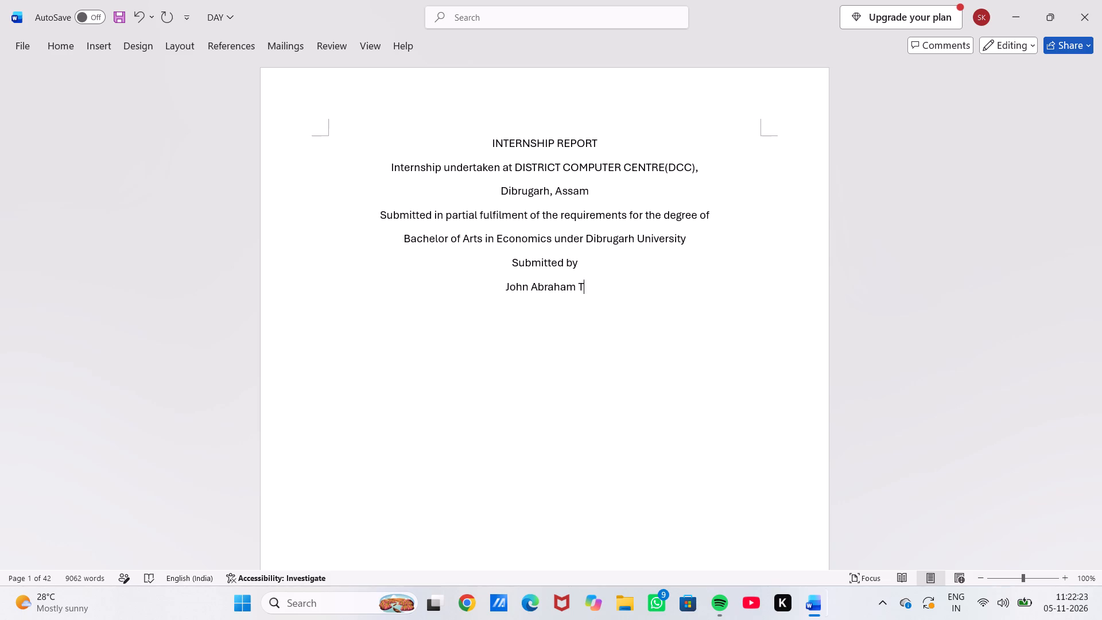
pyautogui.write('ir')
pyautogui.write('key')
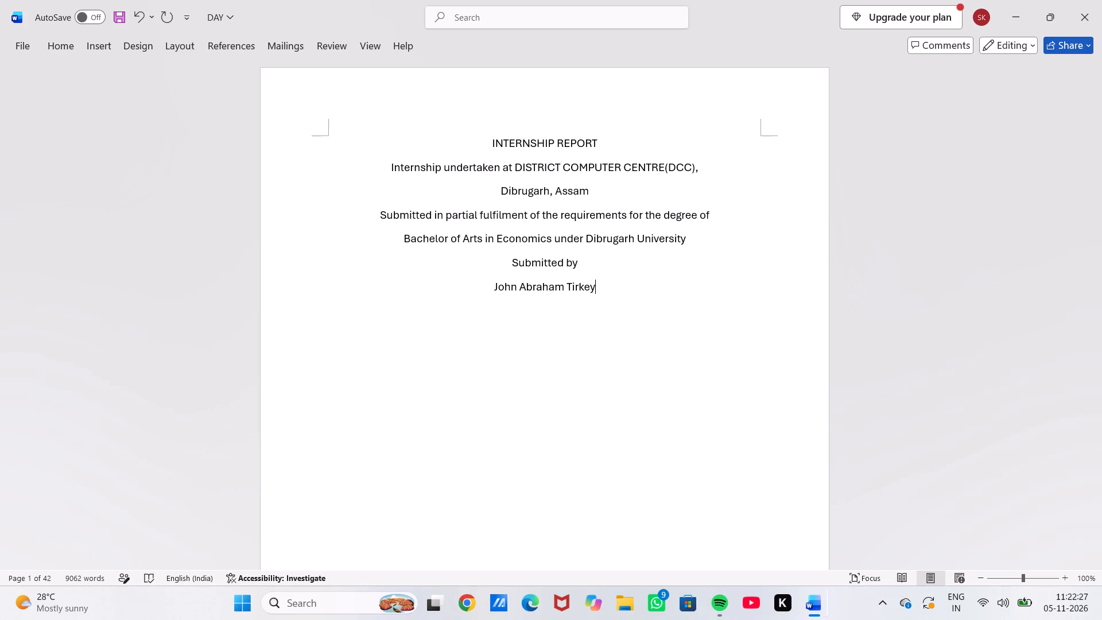
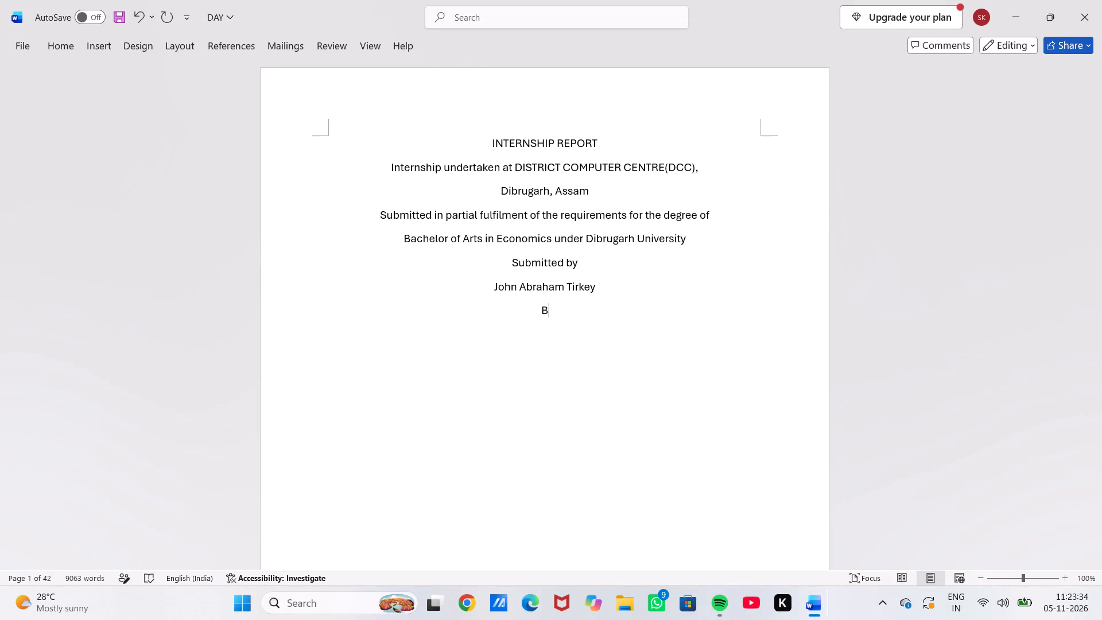
# Begin the course line below the student's name on the title page with "B.A. 5".
pyautogui.write('.A')
pyautogui.press('.')
pyautogui.press('space')
pyautogui.press('5')
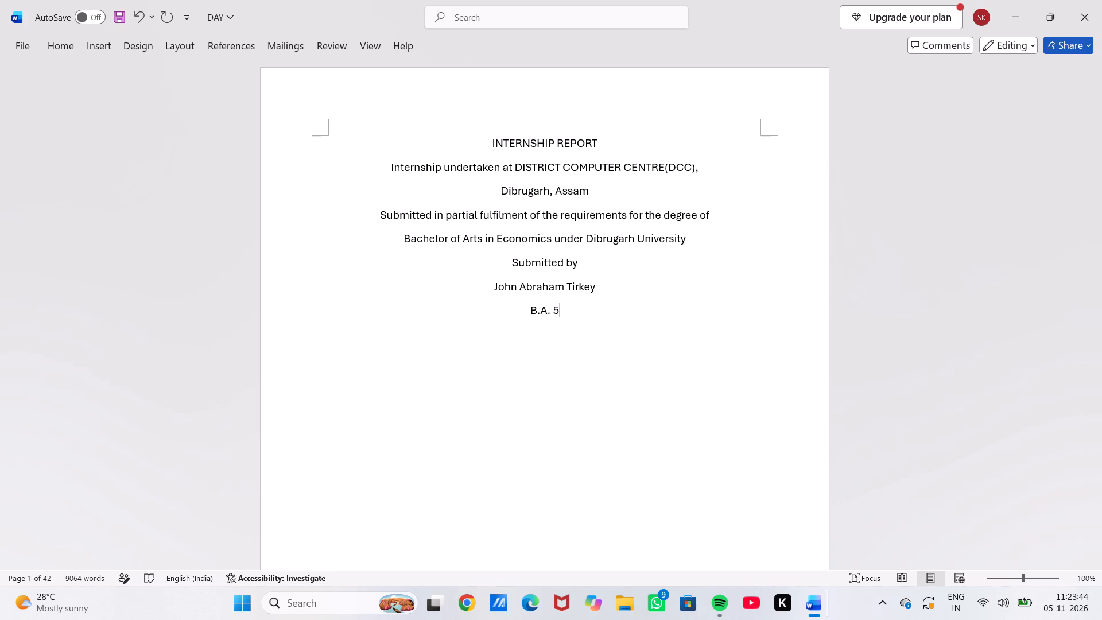
pyautogui.hotkey('shift', 't')
pyautogui.press('BackSpace')
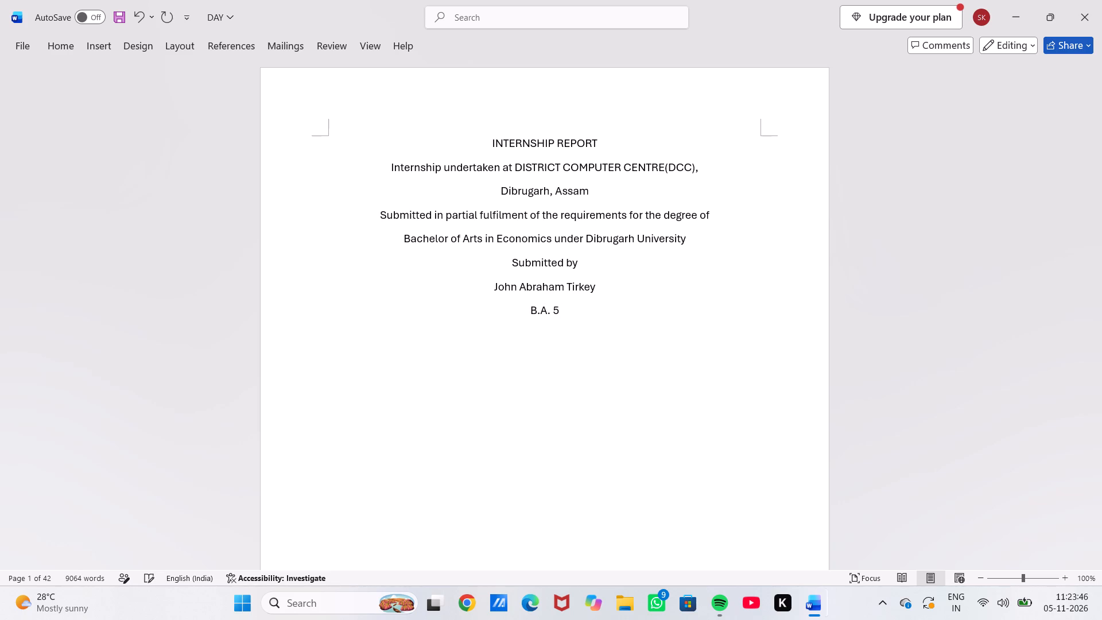
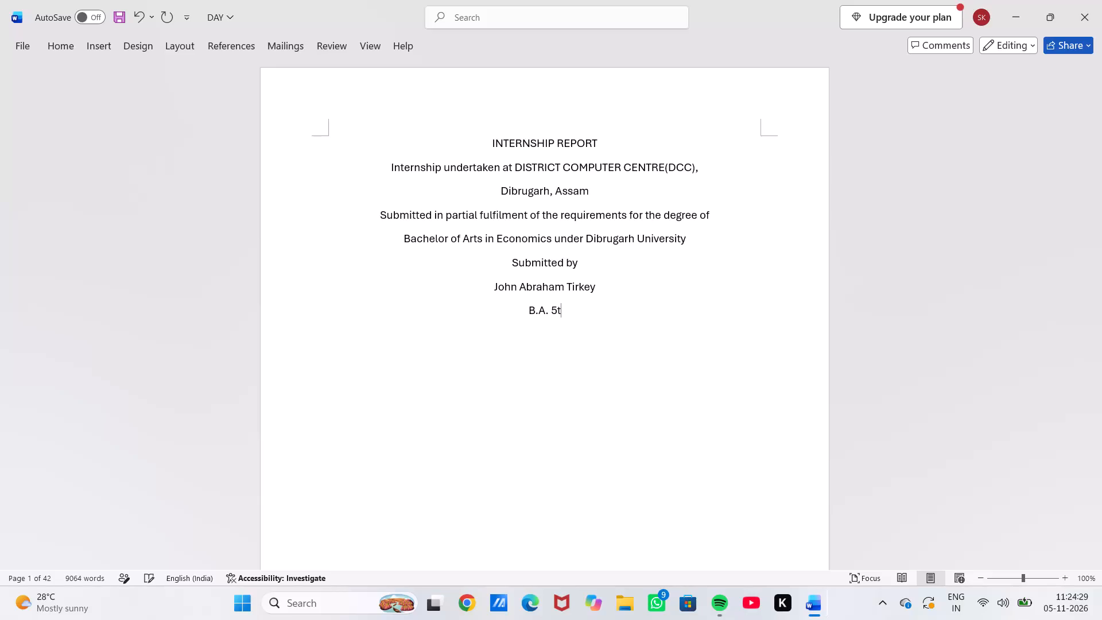
# Complete the ordinal in the course line as "5th", with the "th" in superscript.
pyautogui.press('h')
pyautogui.hotkey('ctrl', 'shift', '=')
pyautogui.hotkey('ctrl', 'shift', '=')
pyautogui.hotkey('ctrl', 'shift', '=')
pyautogui.hotkey('ctrl', 'shift', '=')
pyautogui.hotkey('ctrl', 'shift', '=')
pyautogui.hotkey('ctrl', 'shift', '=')
pyautogui.hotkey('ctrl', 'shift', '=')
pyautogui.hotkey('ctrl', 'shift', '=')
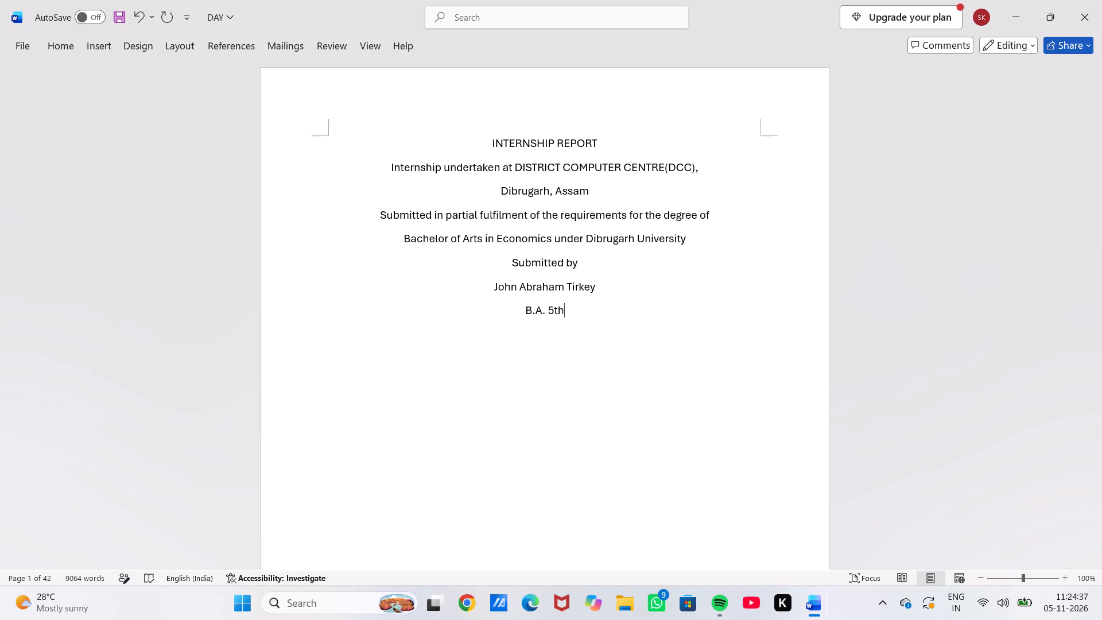
pyautogui.hotkey('shift', '+')
pyautogui.press('Return')
pyautogui.press('BackSpace')
pyautogui.press('BackSpace')
pyautogui.press('BackSpace')
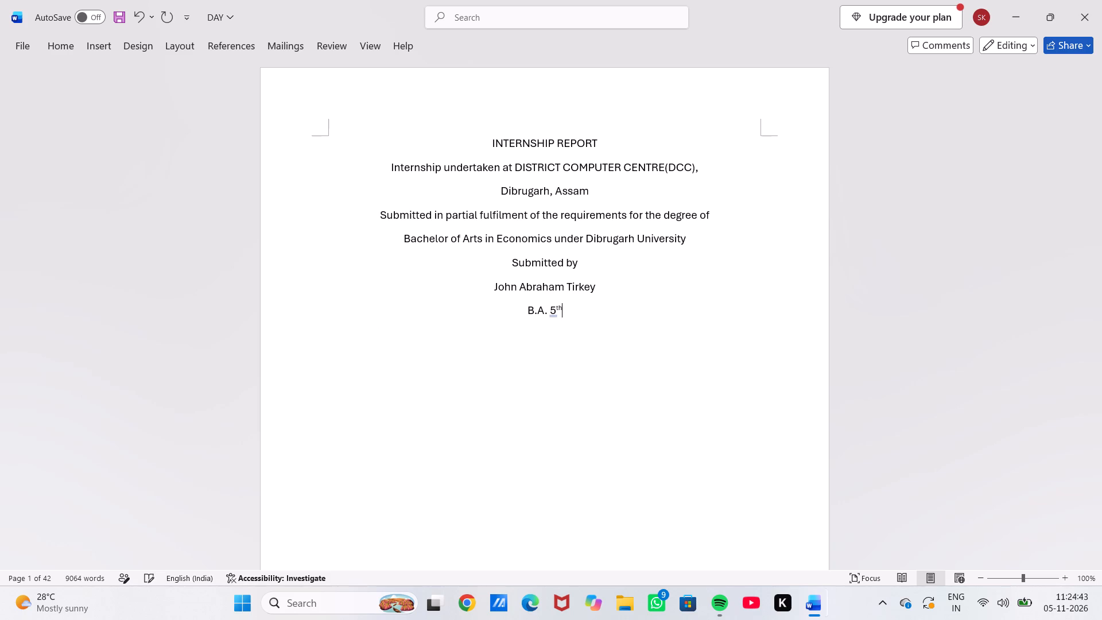
# Continue the course line after the ordinal with "Semester, Department of Economics".
pyautogui.press('space')
pyautogui.press('s')
pyautogui.press('BackSpace')
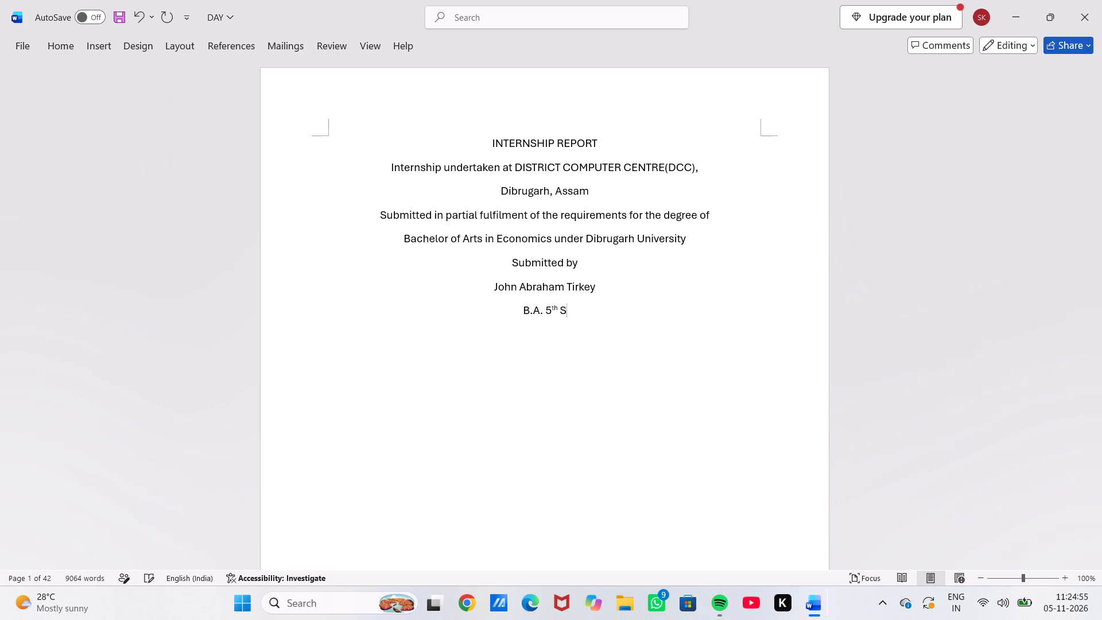
pyautogui.write('em')
pyautogui.write('ester')
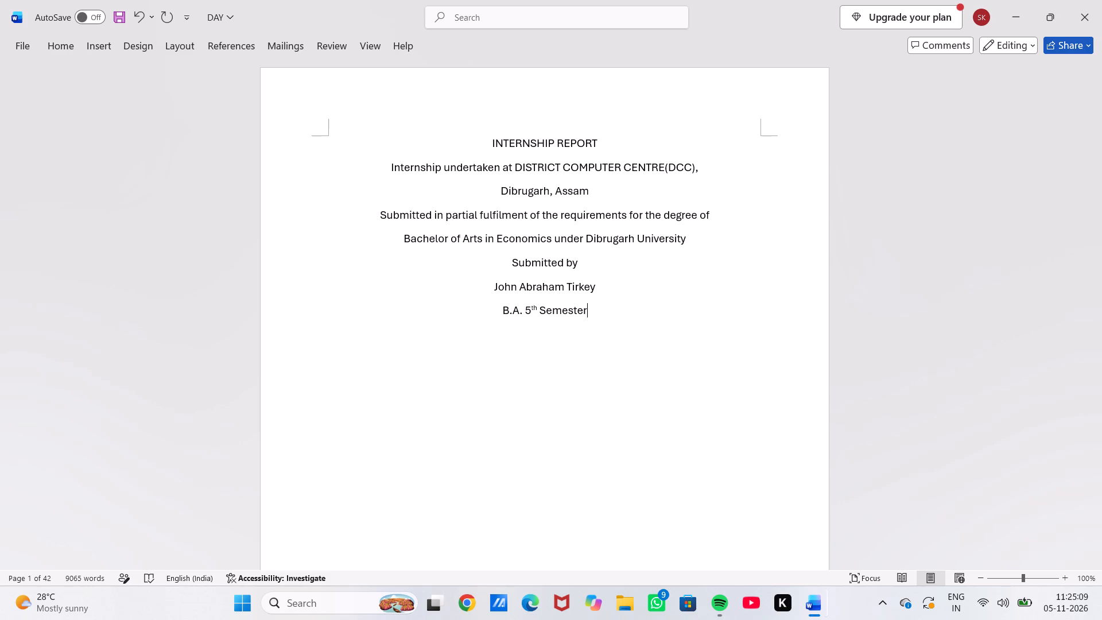
pyautogui.press(',')
pyautogui.press('space')
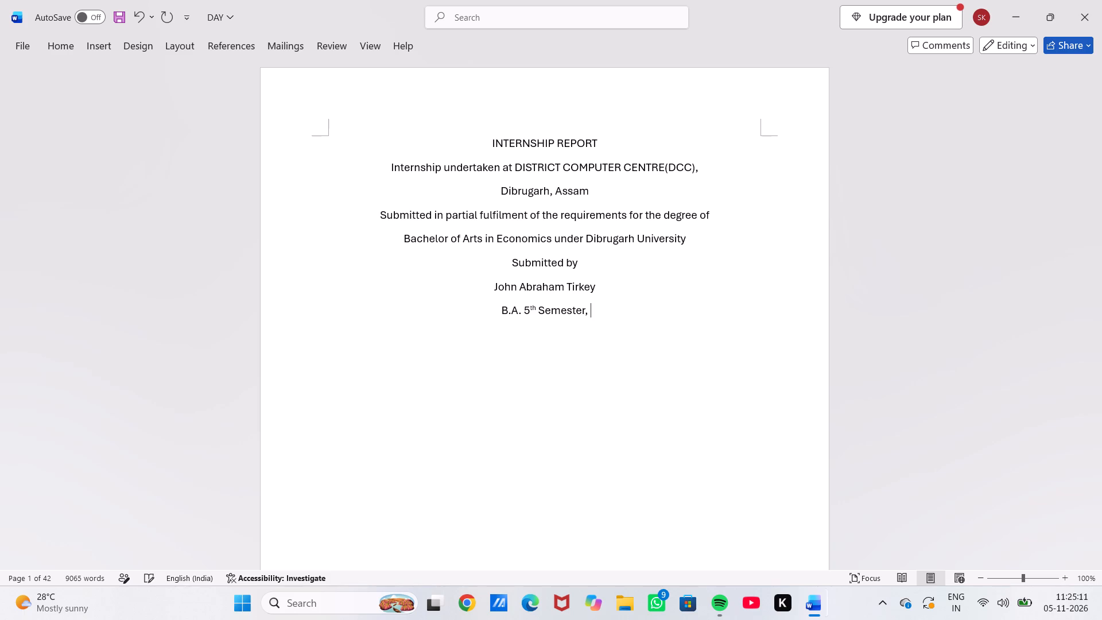
pyautogui.write('ep')
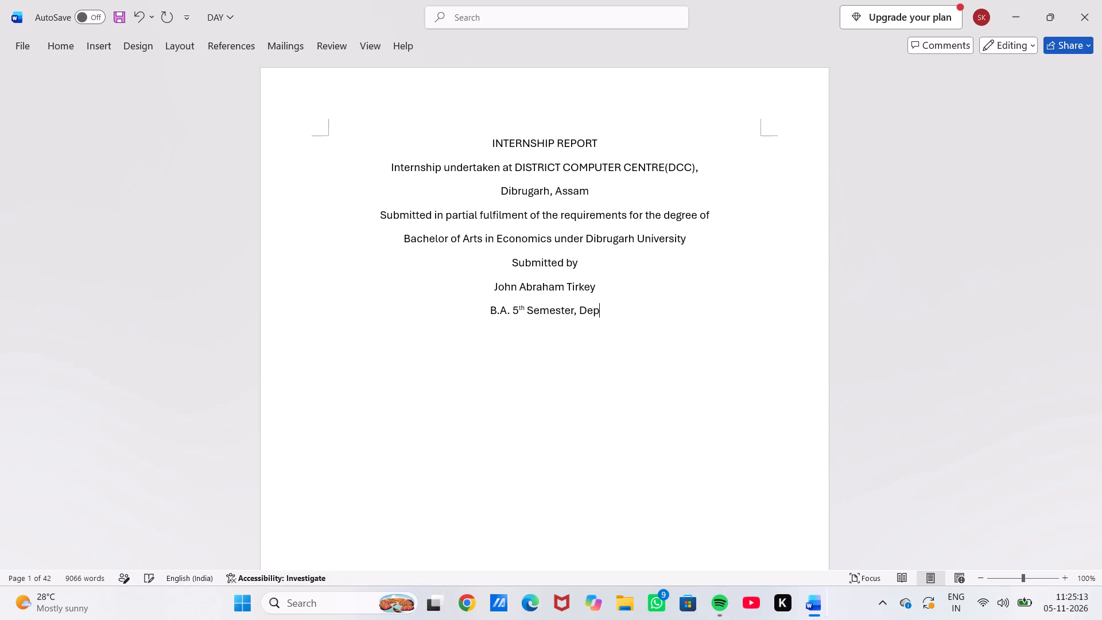
pyautogui.write('artment of')
pyautogui.press('space')
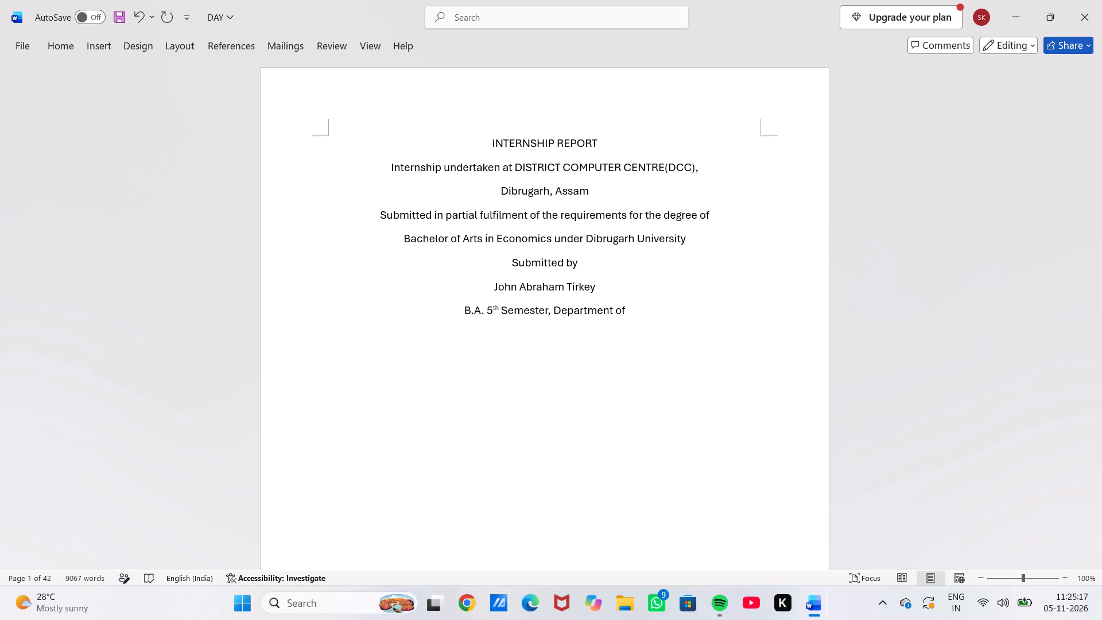
pyautogui.write('conomics')
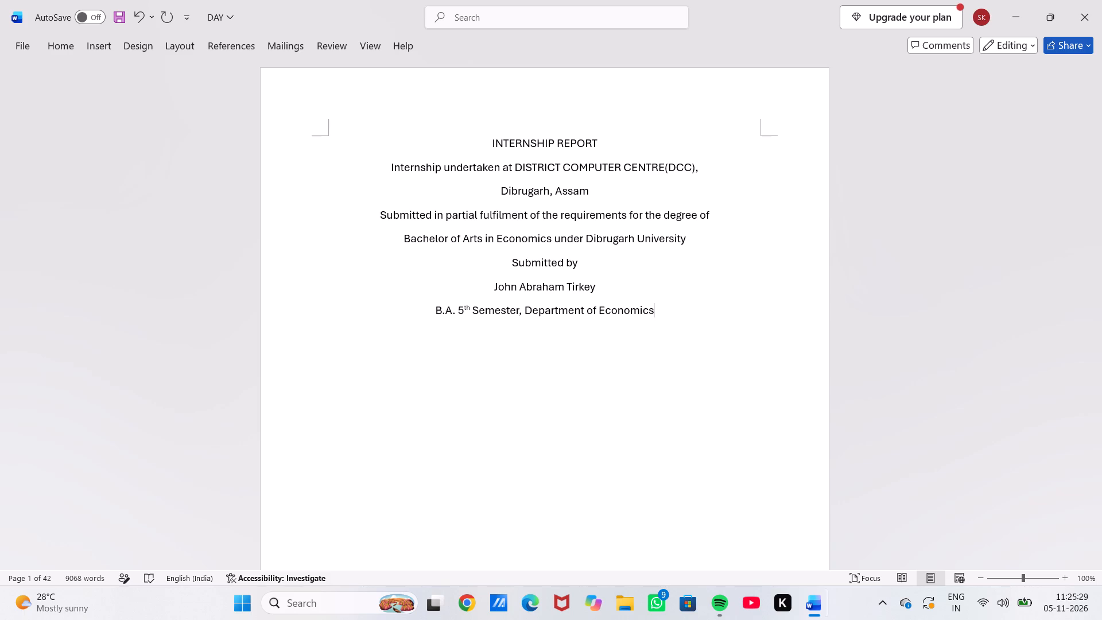
# Add a new line below the course line reading "Samarth Enrollment No".
pyautogui.press('Return')
pyautogui.press('s')
pyautogui.write('amar')
pyautogui.press('BackSpace')
pyautogui.press('BackSpace')
pyautogui.press('BackSpace')
pyautogui.press('BackSpace')
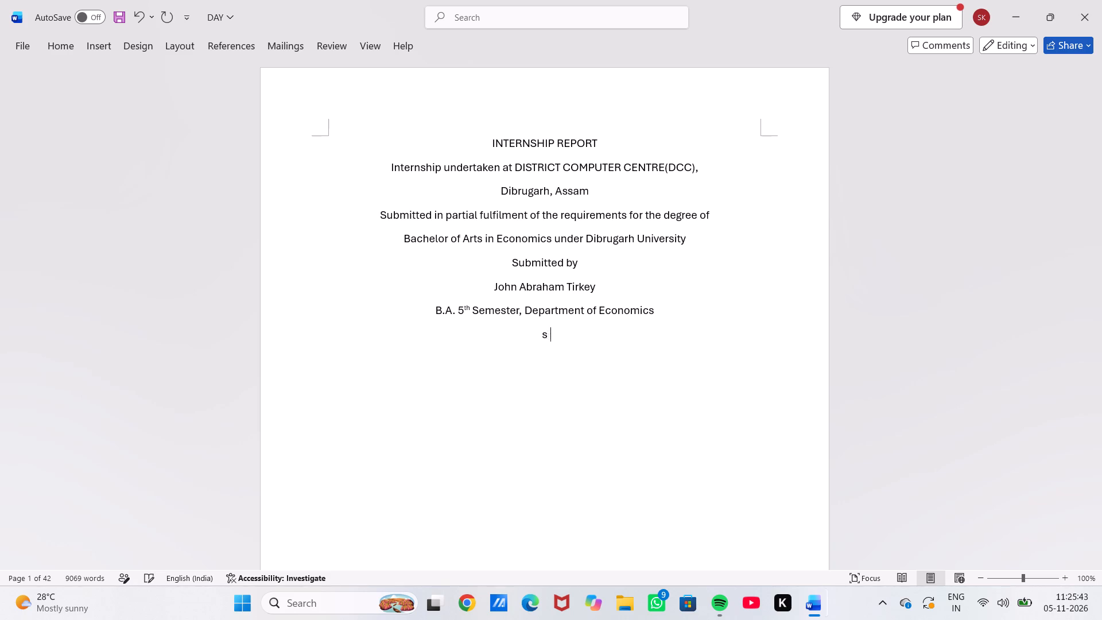
pyautogui.press('BackSpace')
pyautogui.write('amarth')
pyautogui.press('space')
pyautogui.write('nrollment')
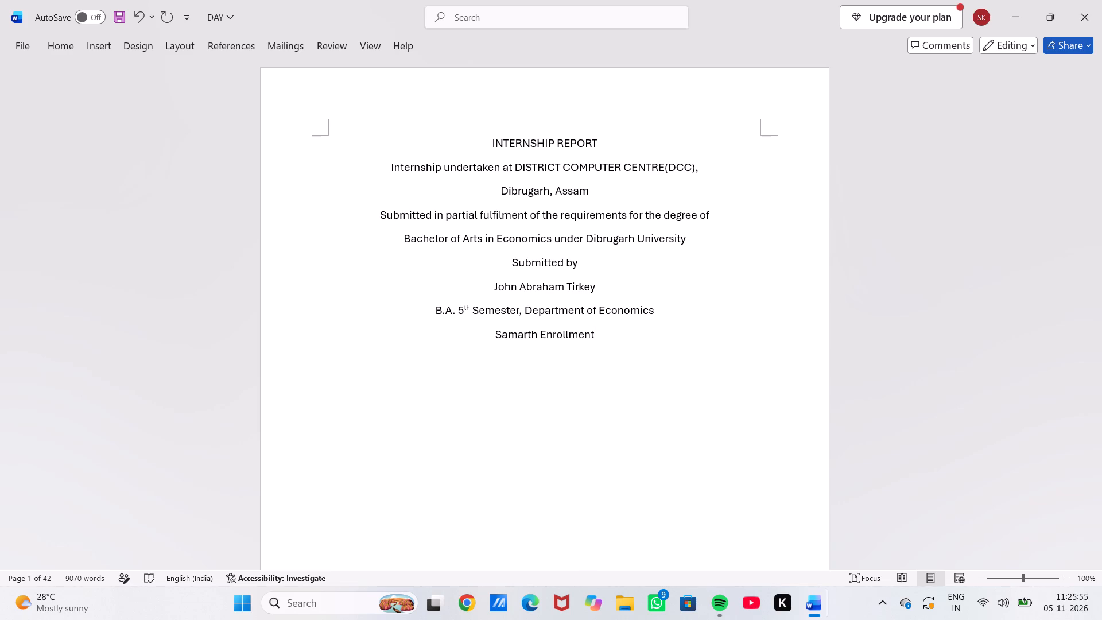
pyautogui.press('space')
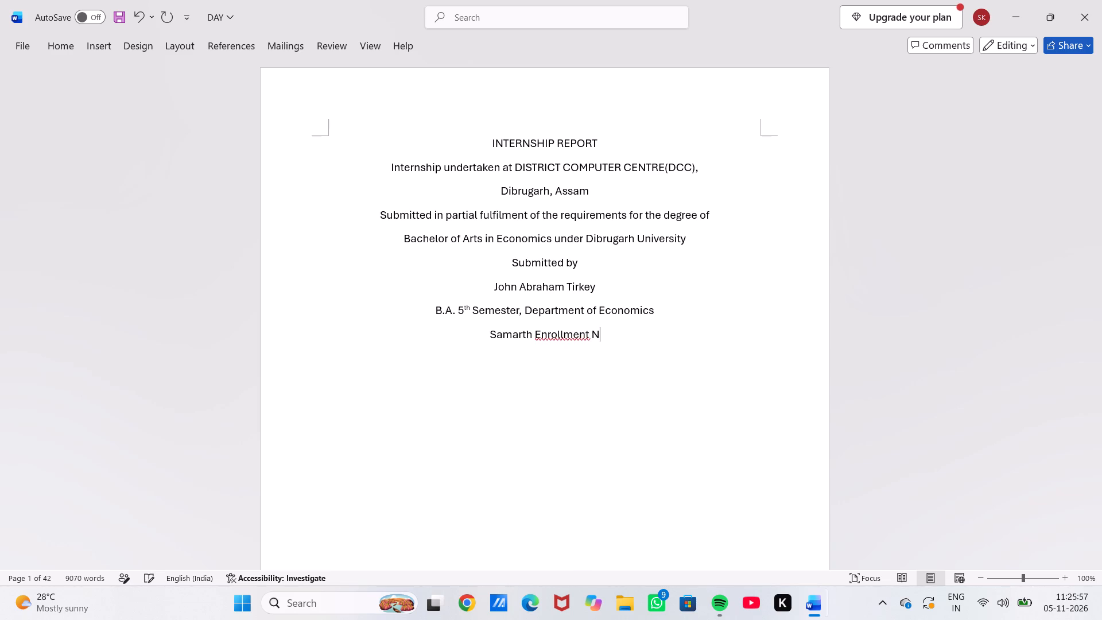
pyautogui.press('o')
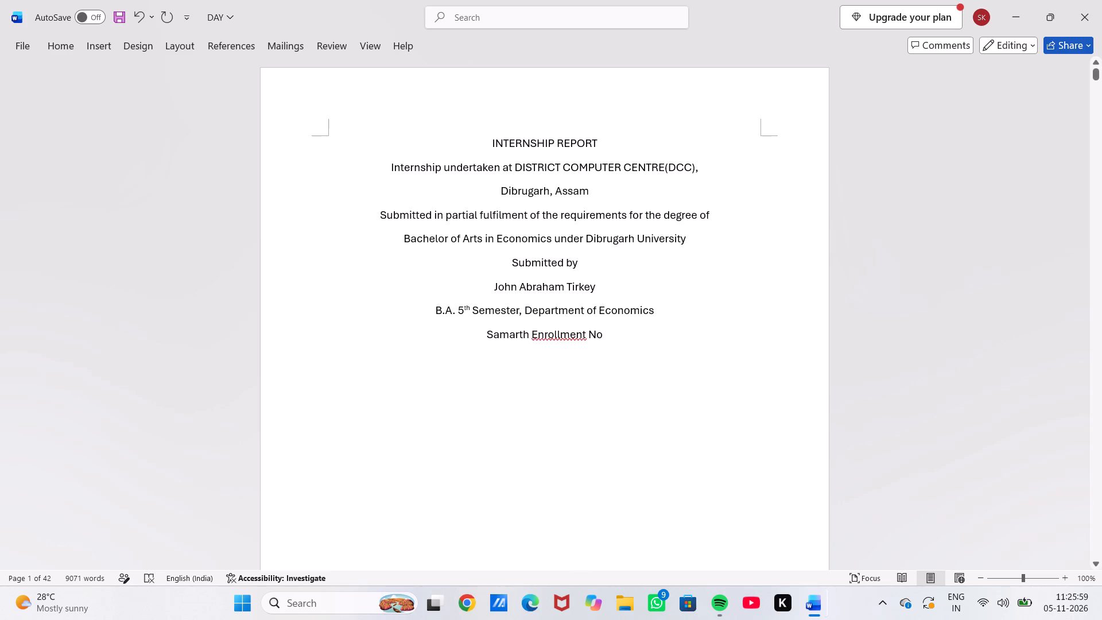
# Correct the misspelled "Enrollment" to the suggested spelling "Enrolment".
pyautogui.click(554, 335)
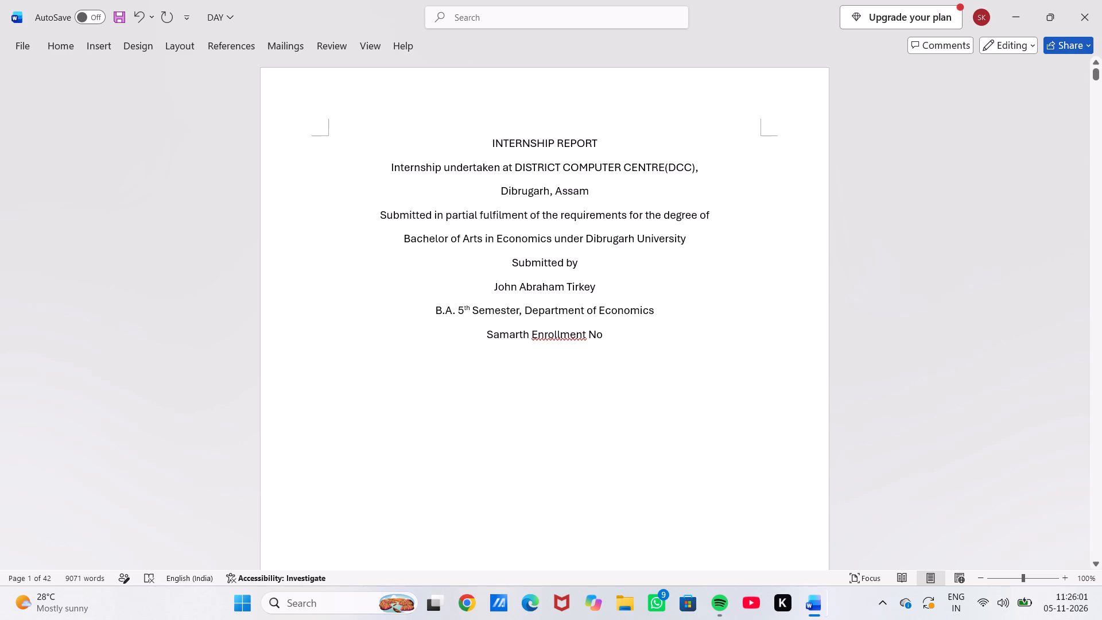
pyautogui.click(549, 331)
pyautogui.rightClick(549, 331)
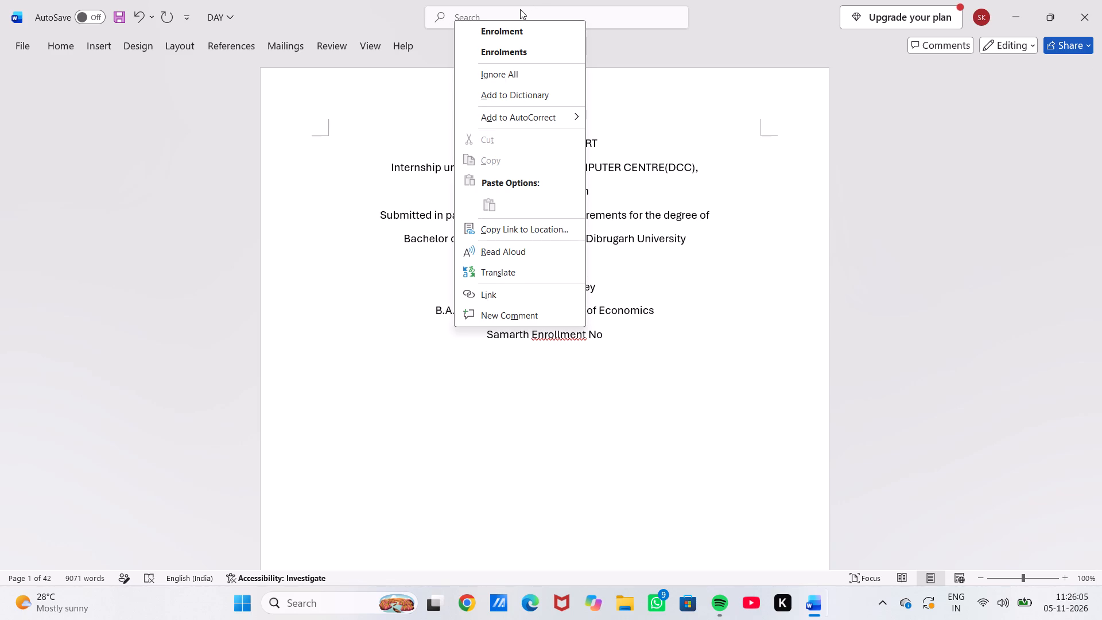
pyautogui.click(513, 29)
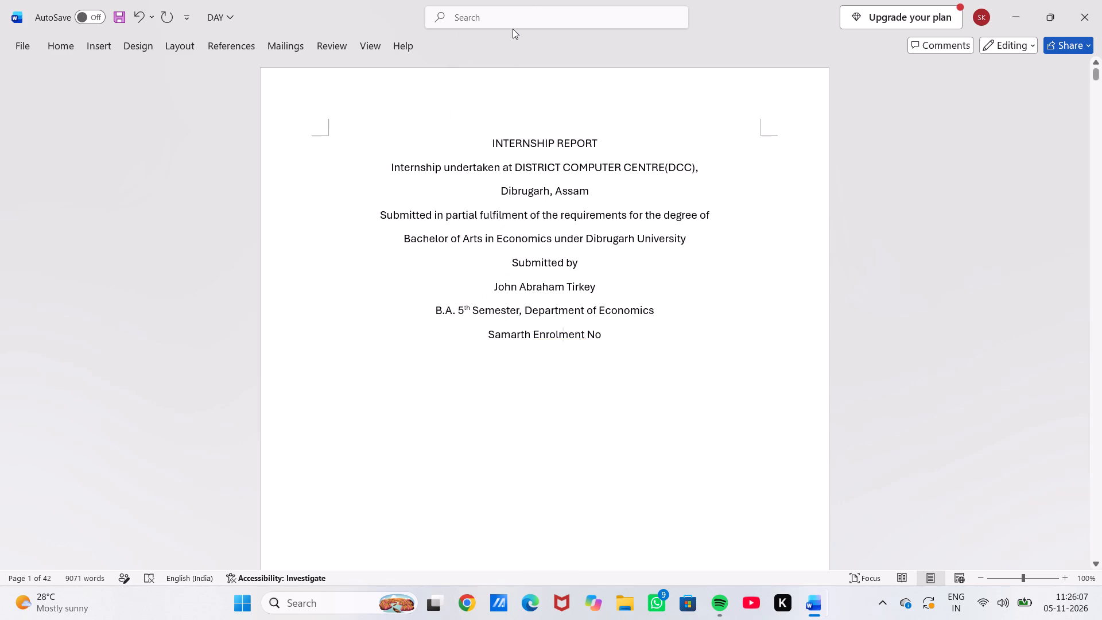
# Add ":-" after "Samarth Enrolment No" and start a new line below it.
pyautogui.click(603, 338)
pyautogui.hotkey('shift', ':')
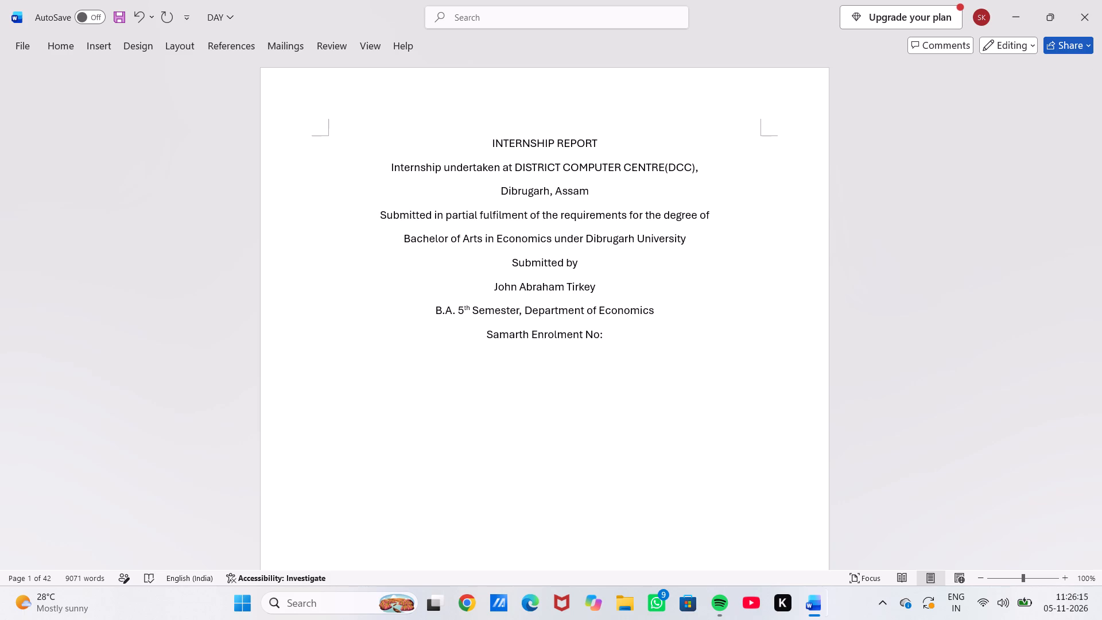
pyautogui.press('-')
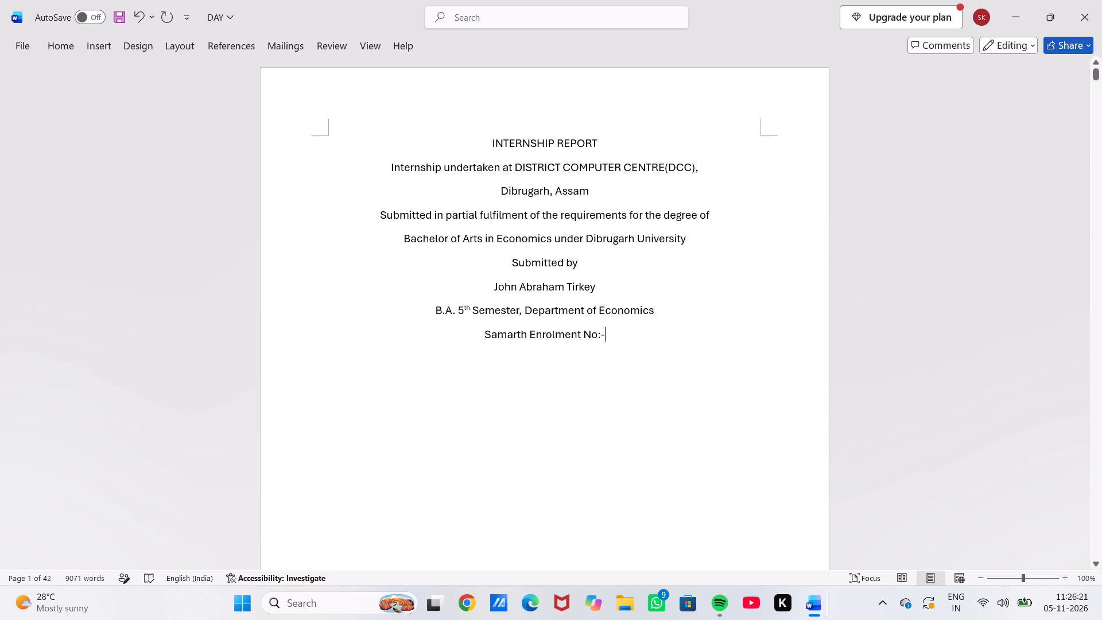
pyautogui.press('Return')
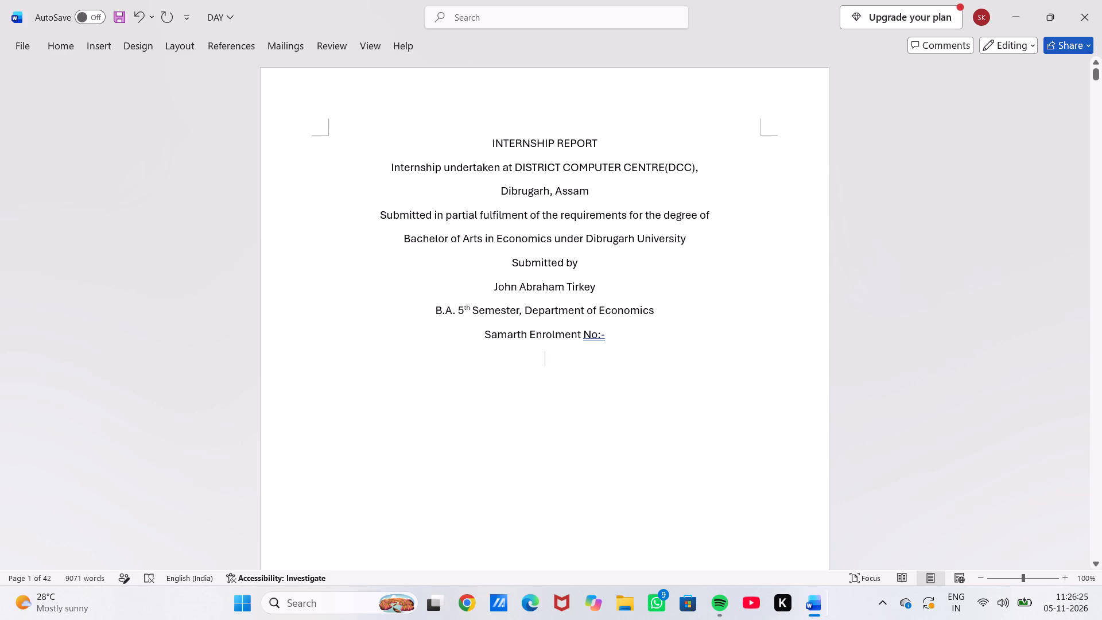
# Apply the suggested spacing correction "No: -" to the enrolment label and place the cursor at the end of that line.
pyautogui.click(597, 336)
pyautogui.rightClick(597, 336)
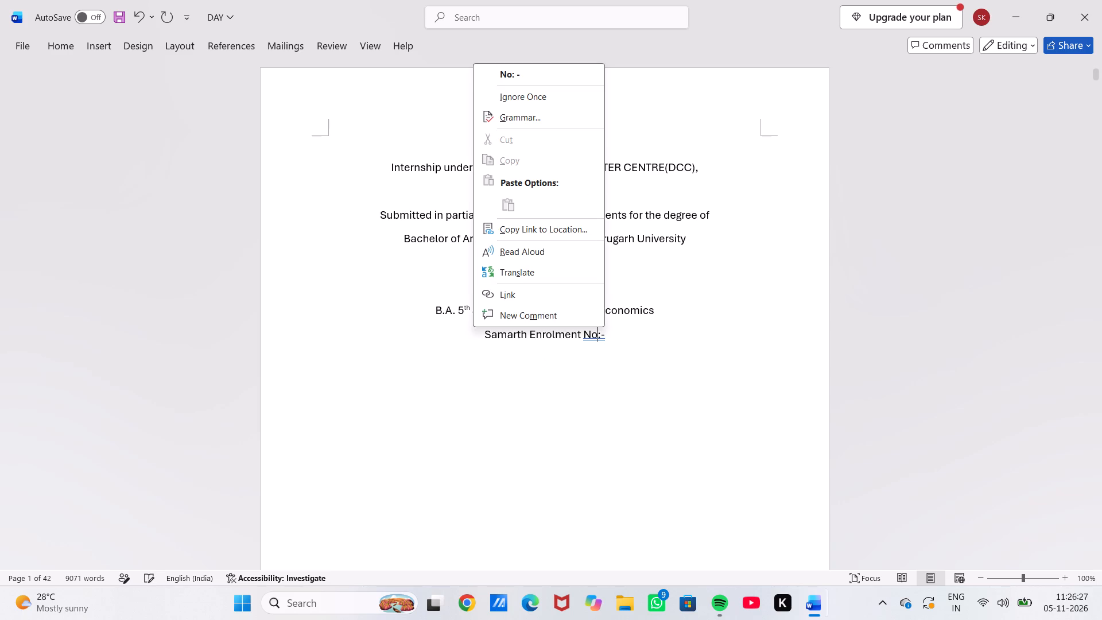
pyautogui.click(502, 82)
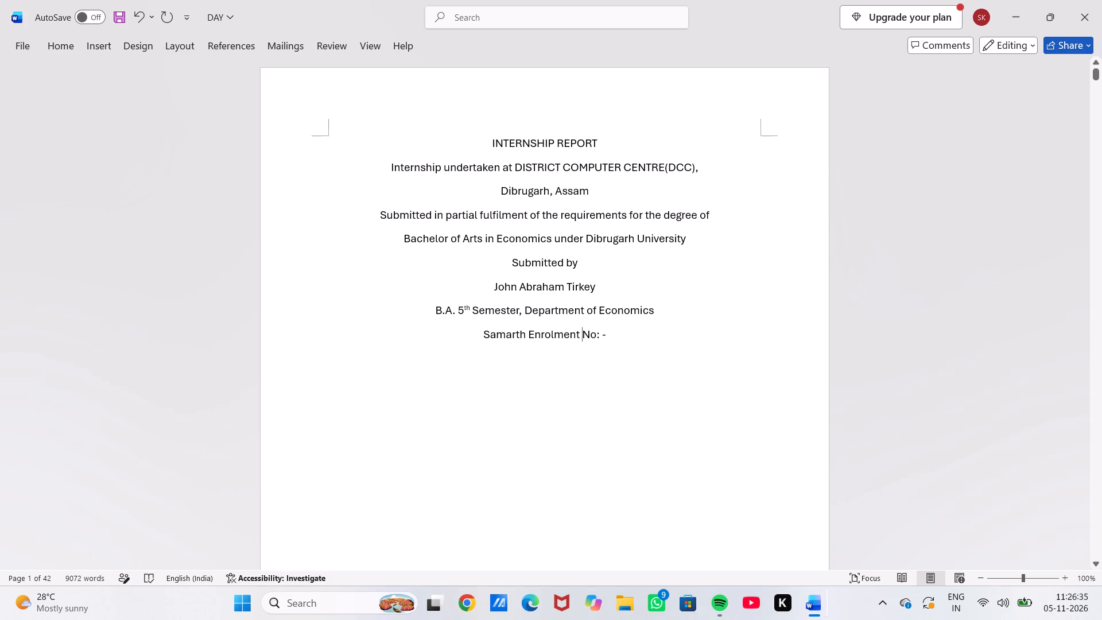
pyautogui.hotkey('ctrl', 'y')
pyautogui.hotkey('ctrl', 'y')
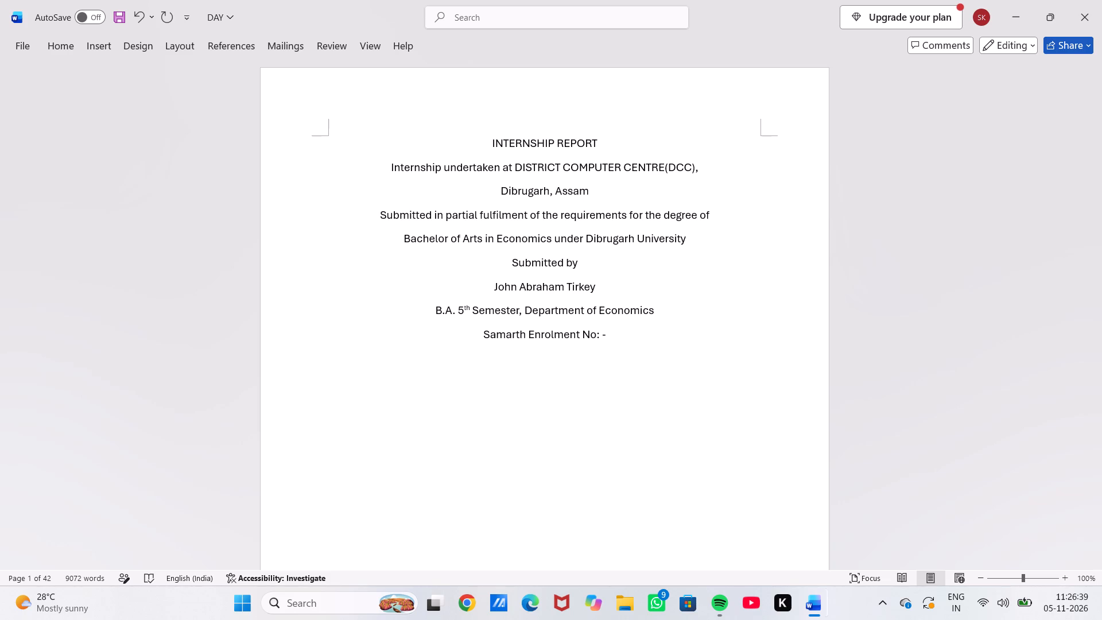
pyautogui.click(611, 335)
# Replace the spaced ": -" after "Samarth Enrolment No" with ":-" and start a new line below it.
pyautogui.press('BackSpace')
pyautogui.press('BackSpace')
pyautogui.press('BackSpace')
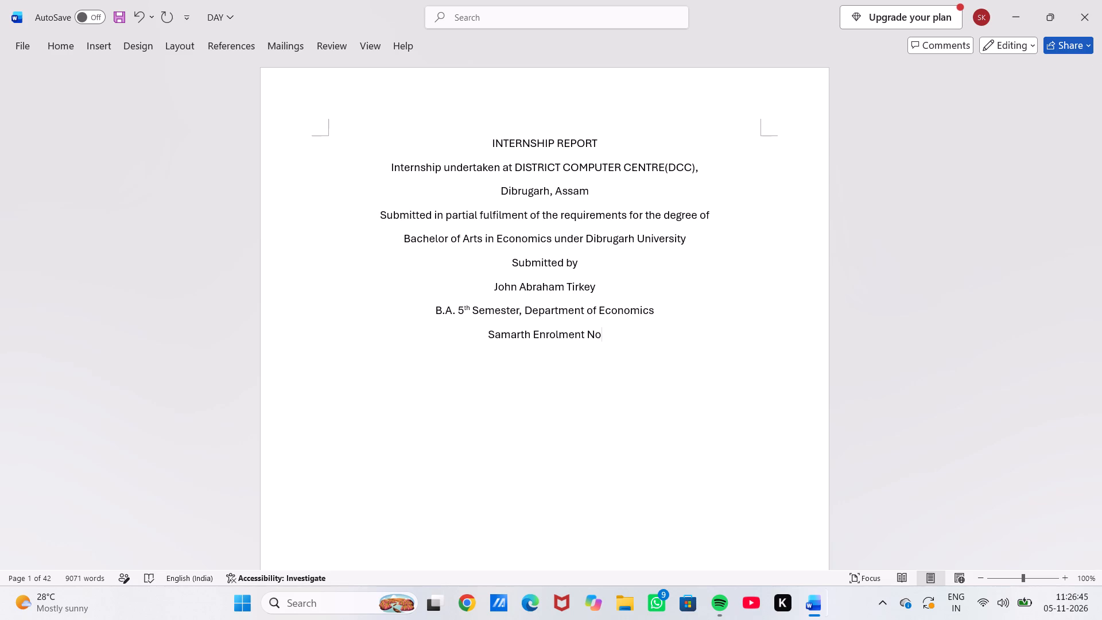
pyautogui.hotkey('shift', ':')
pyautogui.press('-')
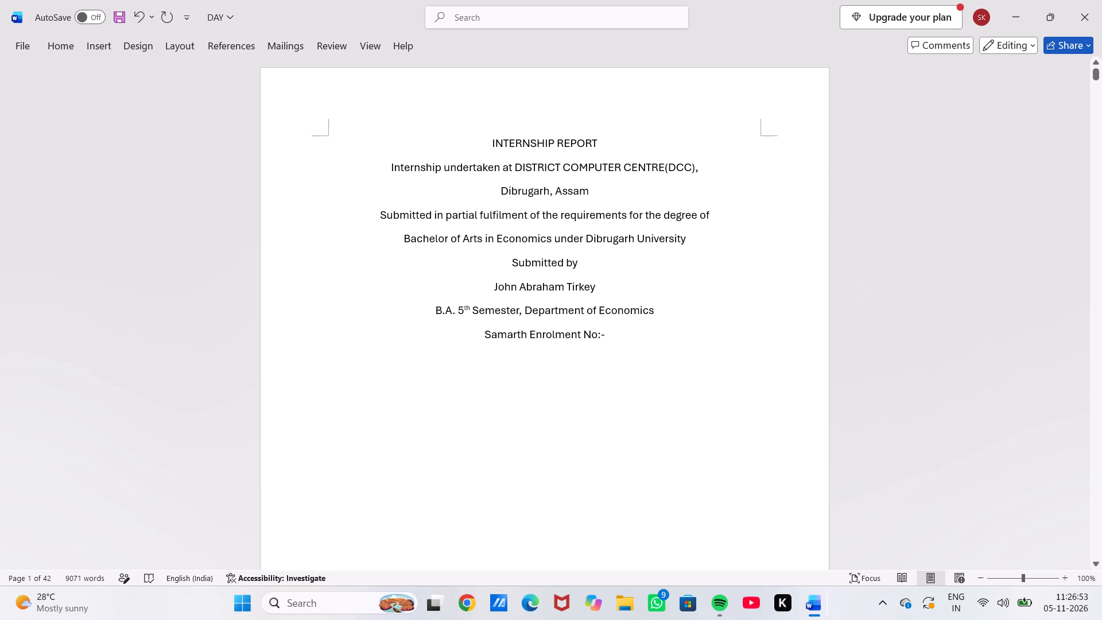
pyautogui.press('Return')
# Ignore the grammar suggestion on "No:-" in the Samarth Enrolment line and insert a line break after it.
pyautogui.click(592, 335)
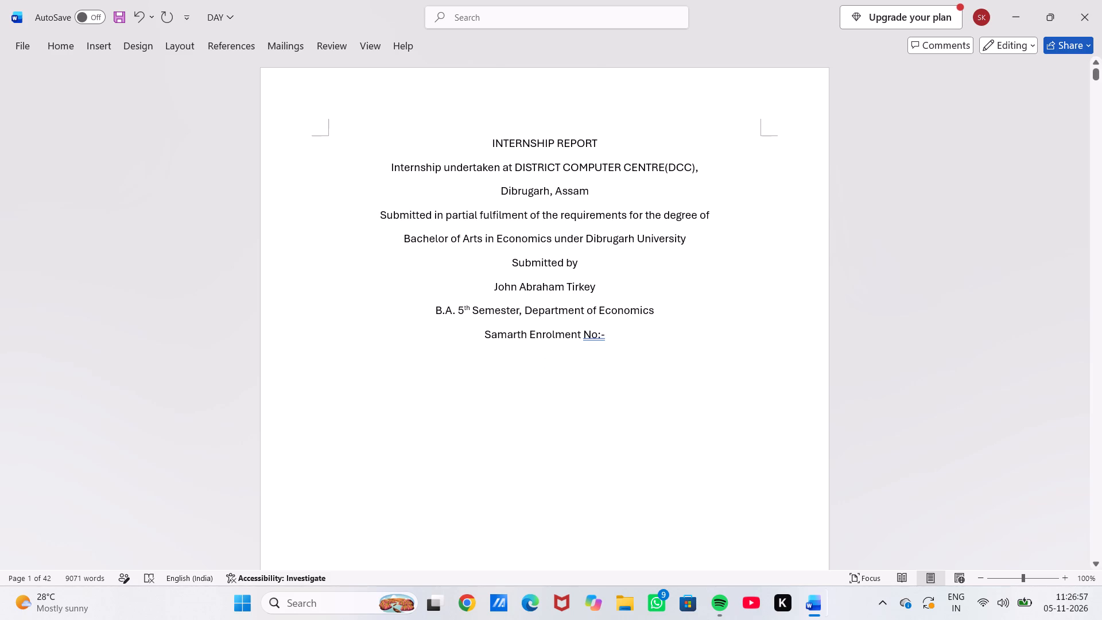
pyautogui.rightClick(592, 335)
pyautogui.click(507, 92)
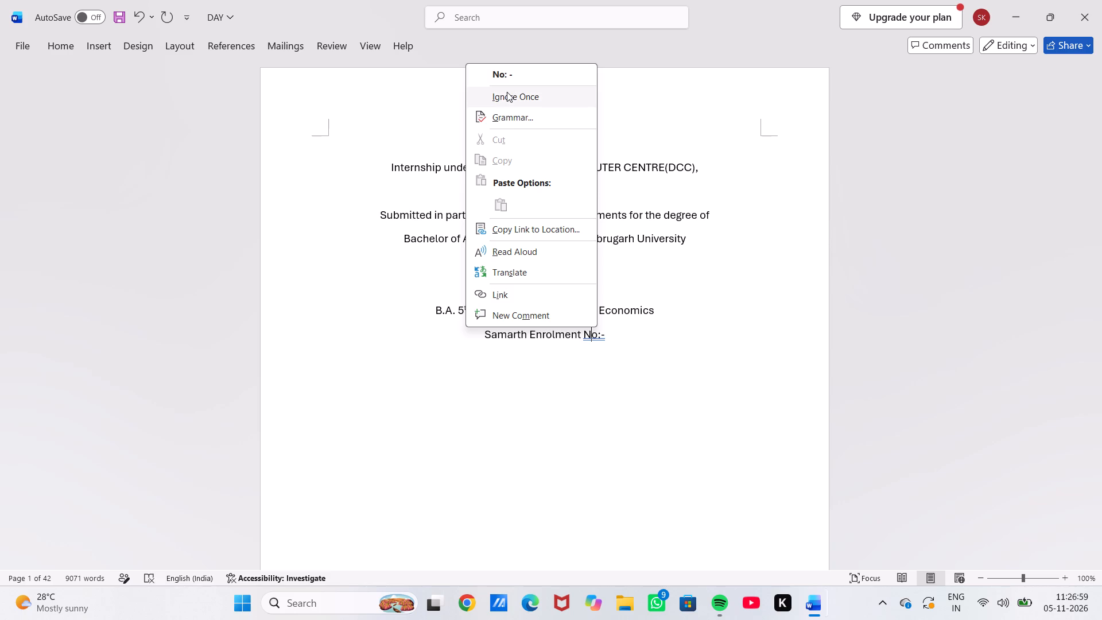
pyautogui.click(610, 337)
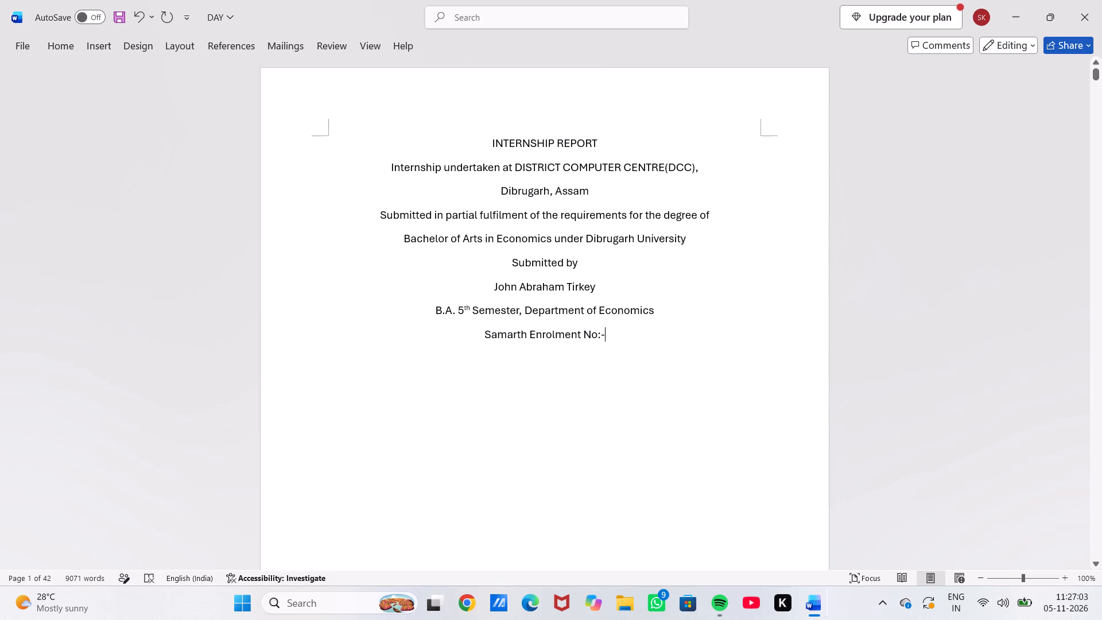
pyautogui.press('Return')
# Ignore the grammar suggestion on "No:-" in the Samarth Enrolment line once more.
pyautogui.click(590, 335)
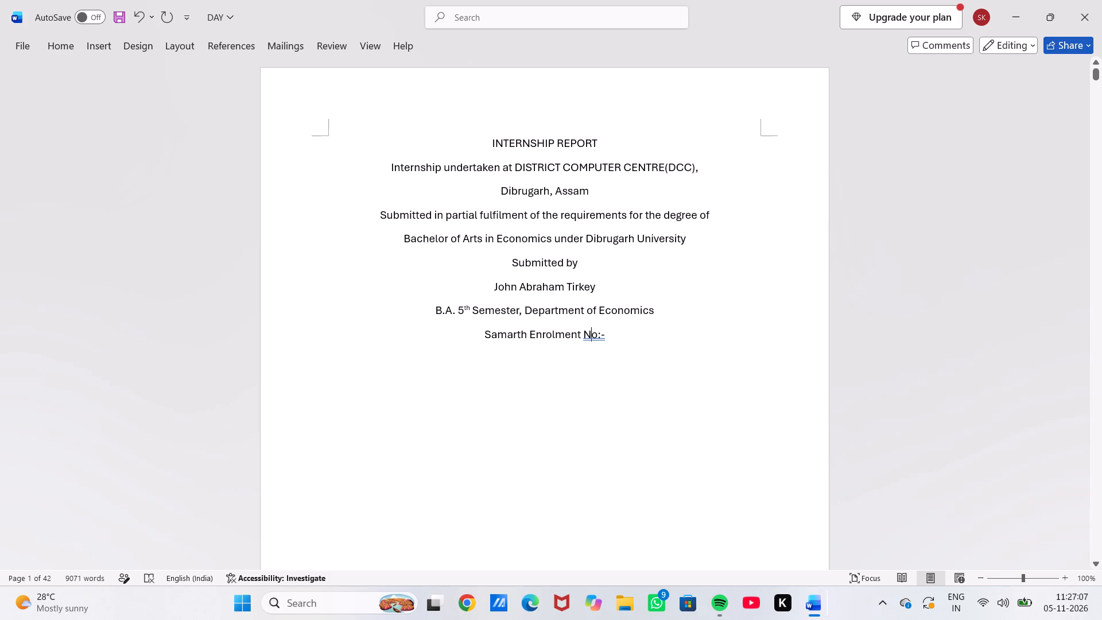
pyautogui.click(587, 343)
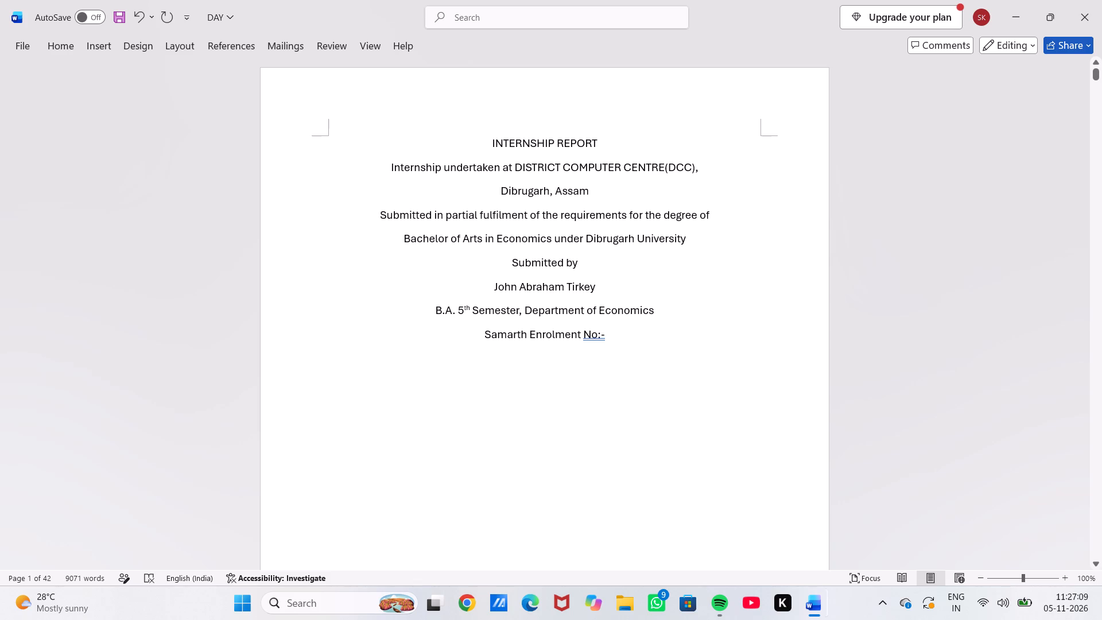
pyautogui.rightClick(583, 315)
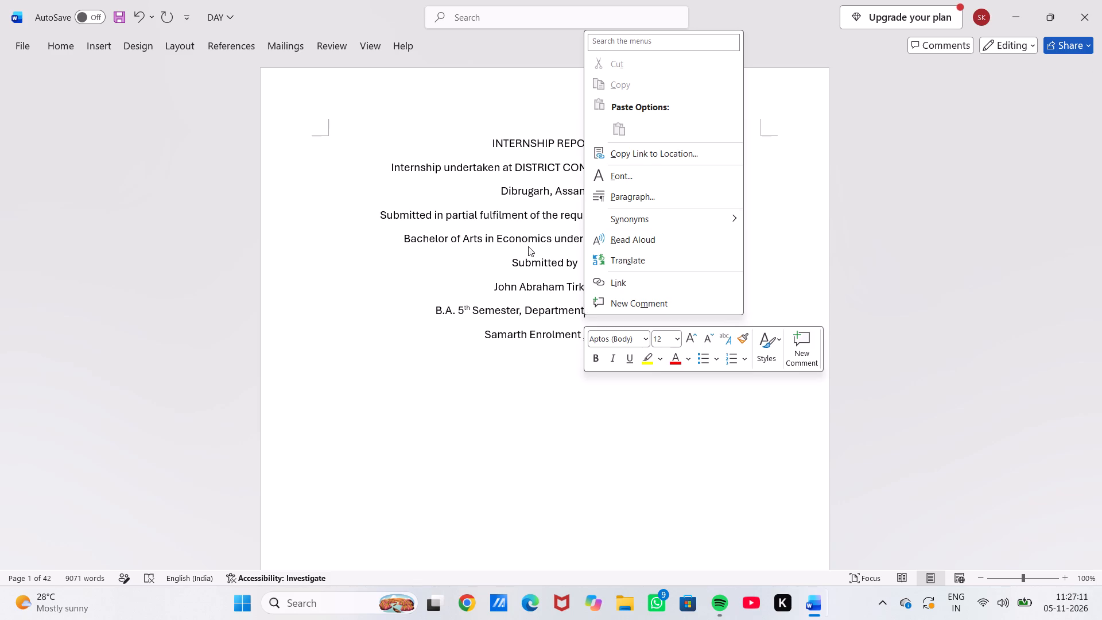
pyautogui.click(575, 383)
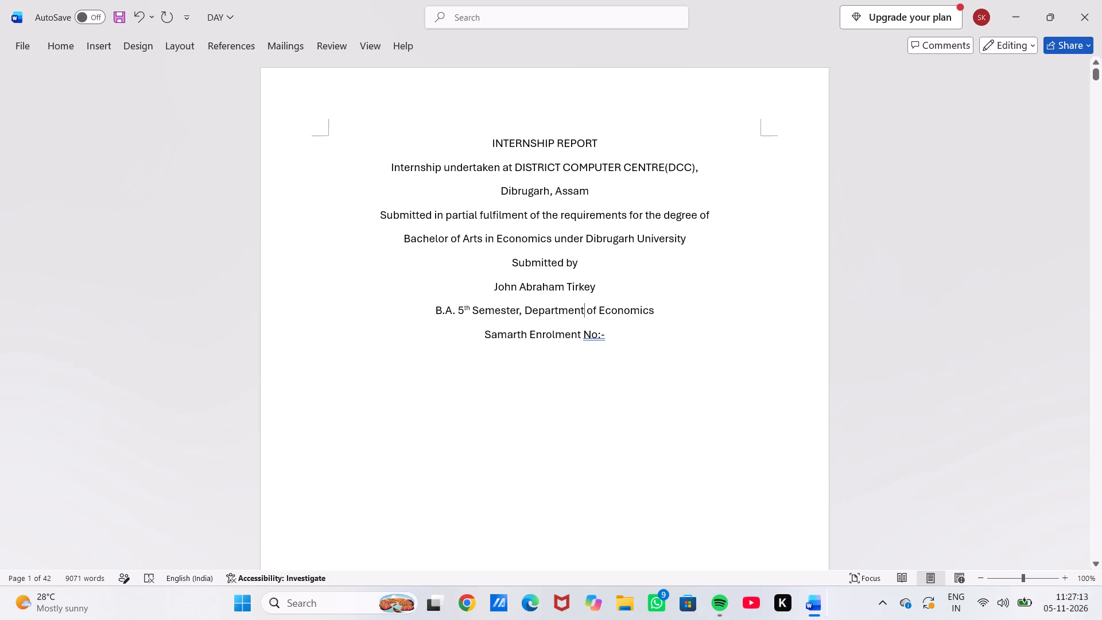
pyautogui.click(591, 336)
pyautogui.click(585, 335)
pyautogui.click(585, 335)
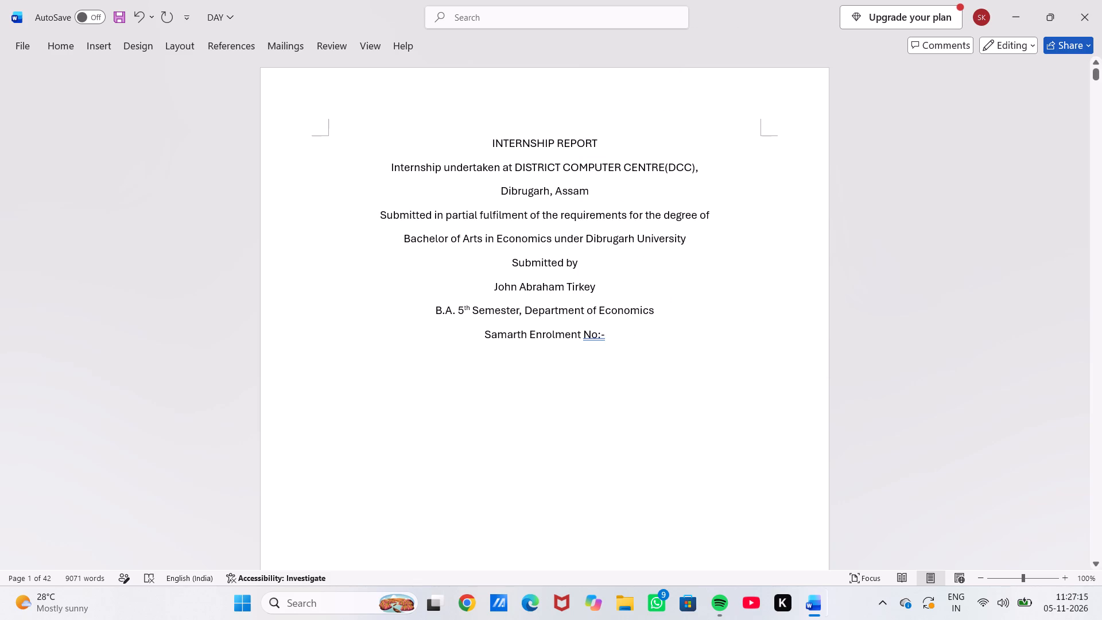
pyautogui.click(595, 335)
pyautogui.rightClick(595, 335)
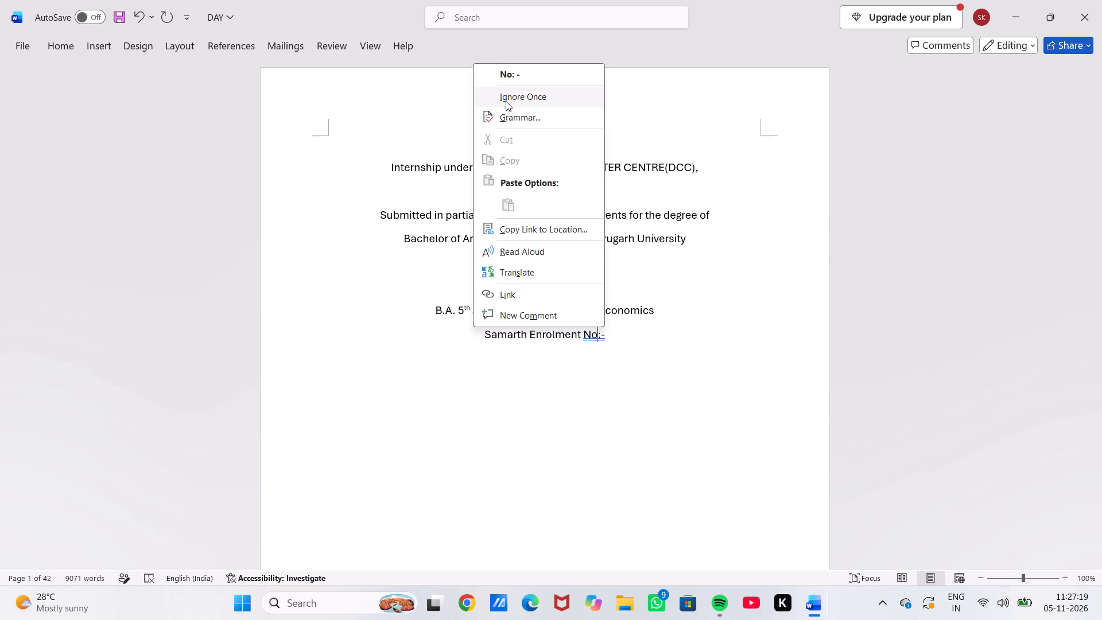
pyautogui.click(506, 101)
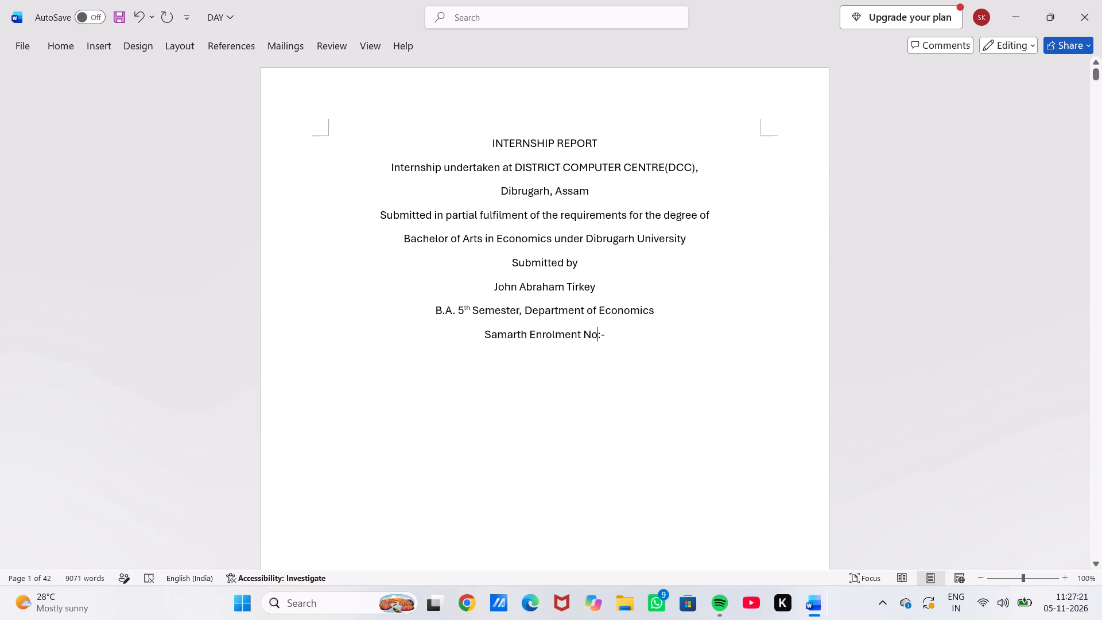
# Add the line "University Registration No:-" below the Samarth Enrolment line and start a new line after it.
pyautogui.click(517, 382)
pyautogui.click(515, 361)
pyautogui.press('u')
pyautogui.press('BackSpace')
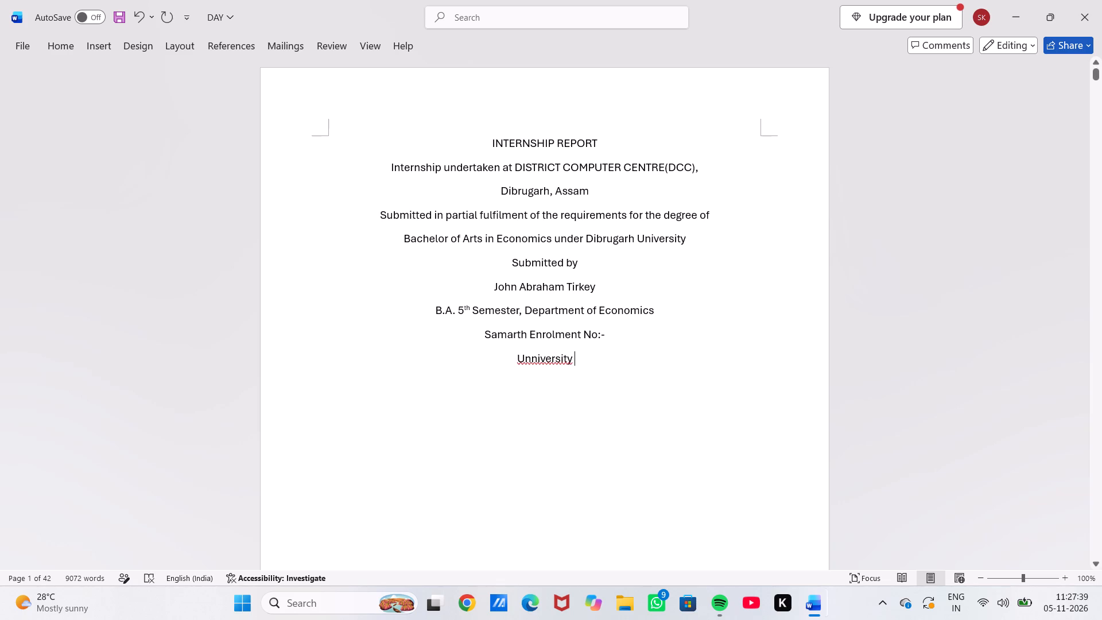
pyautogui.click(531, 358)
pyautogui.press('BackSpace')
pyautogui.click(571, 365)
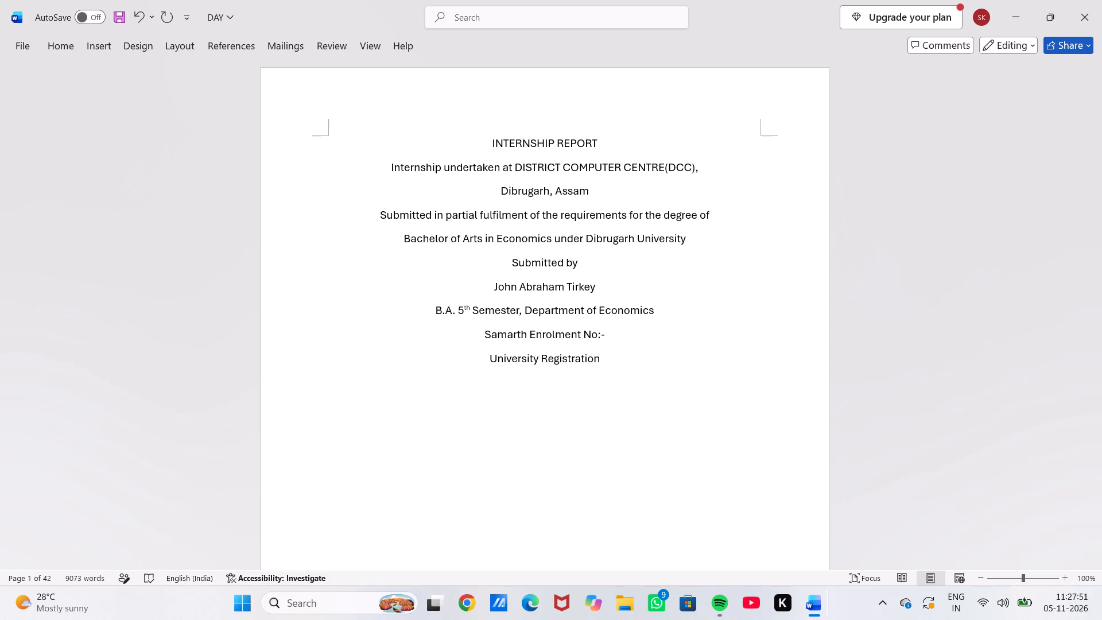
pyautogui.press('n')
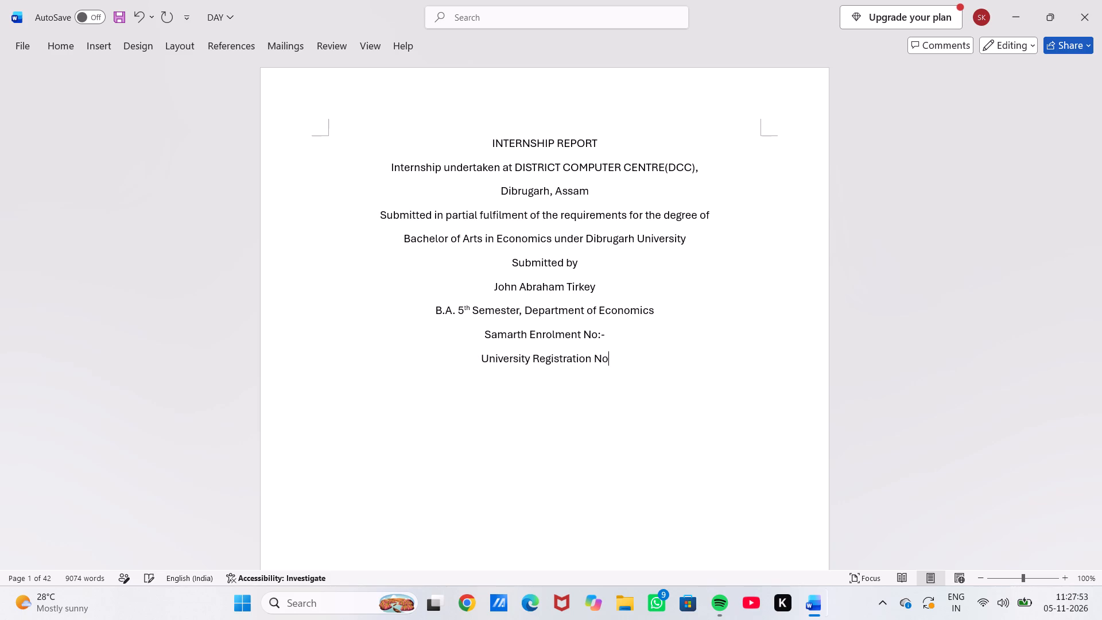
pyautogui.hotkey('shift', ':')
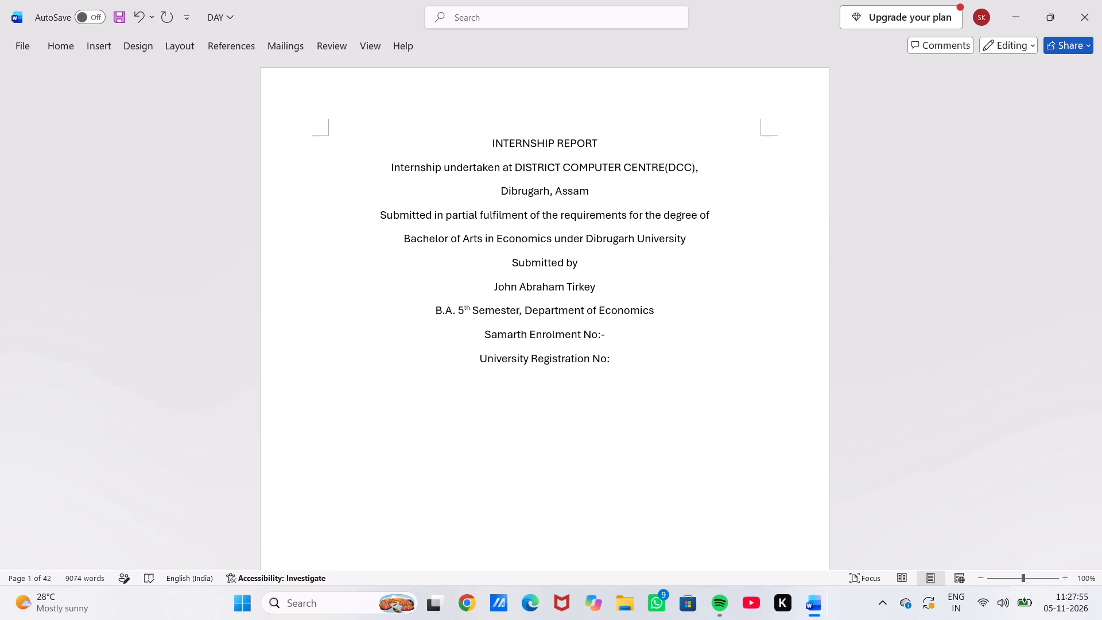
pyautogui.press('-')
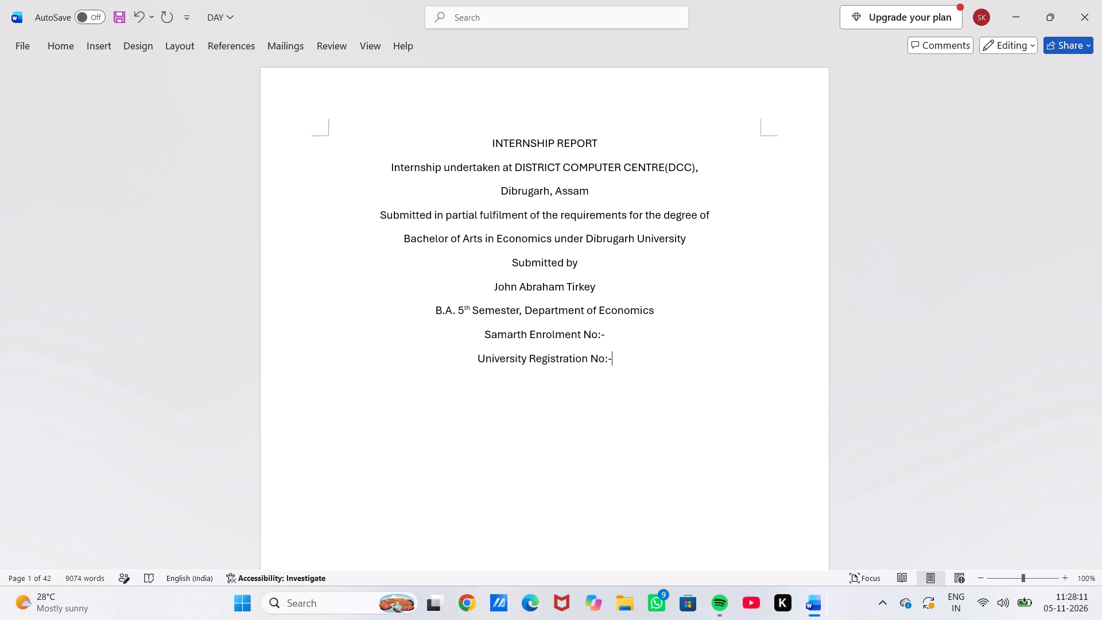
pyautogui.press('Return')
# Ignore the grammar suggestion on "No:-" in the University Registration line.
pyautogui.click(603, 359)
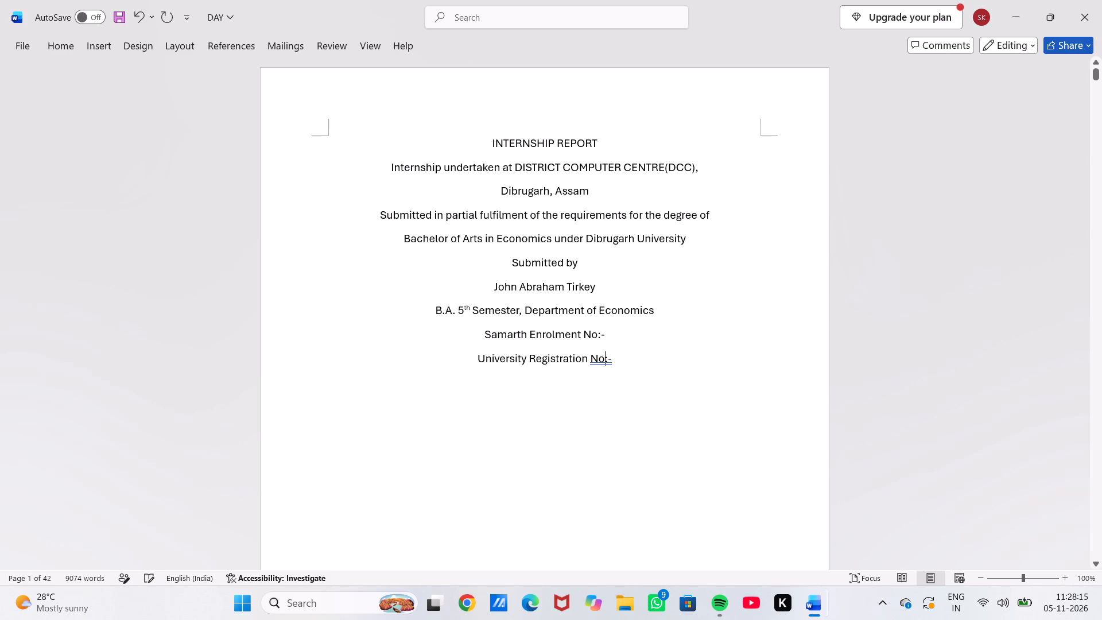
pyautogui.rightClick(603, 359)
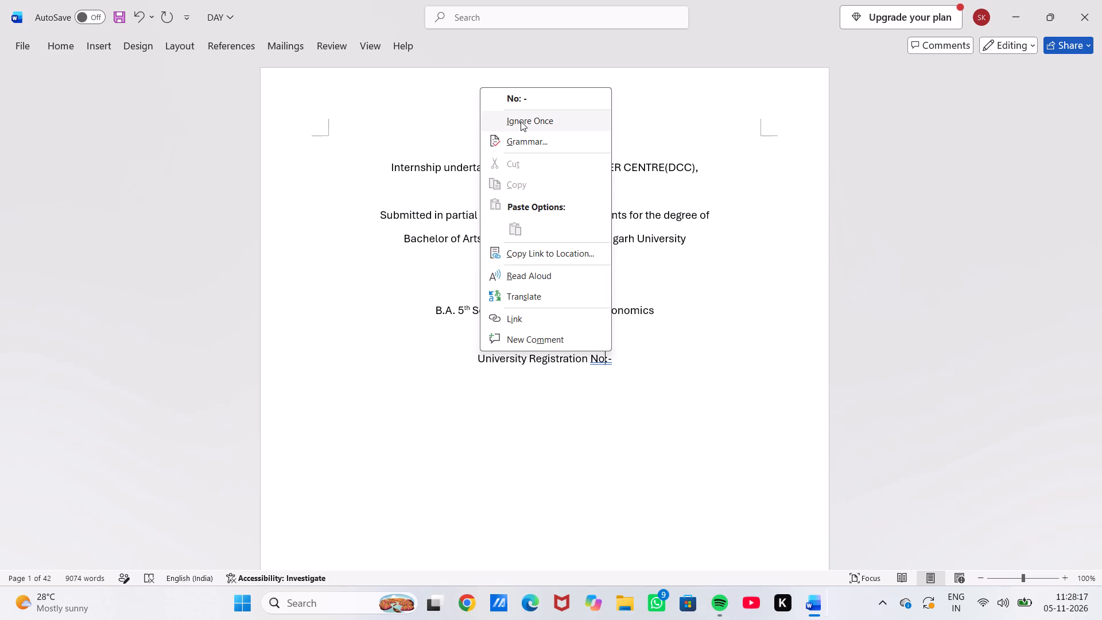
pyautogui.click(521, 121)
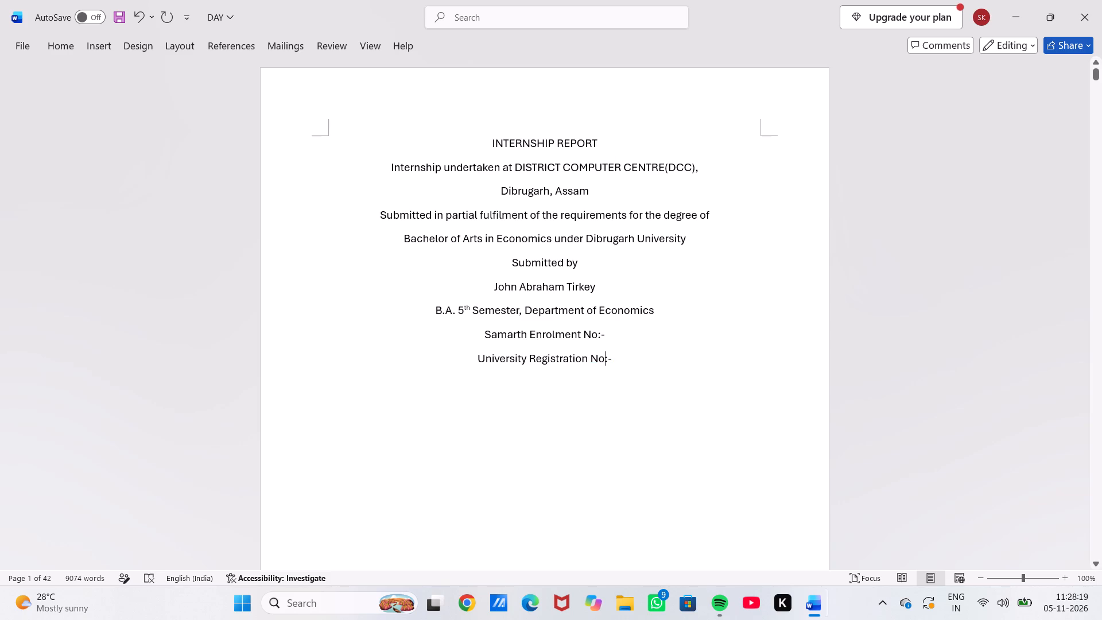
# Add the line "Class Roll No:-" below the University Registration line.
pyautogui.click(543, 368)
pyautogui.click(542, 377)
pyautogui.write('oll')
pyautogui.press('space')
pyautogui.press('n')
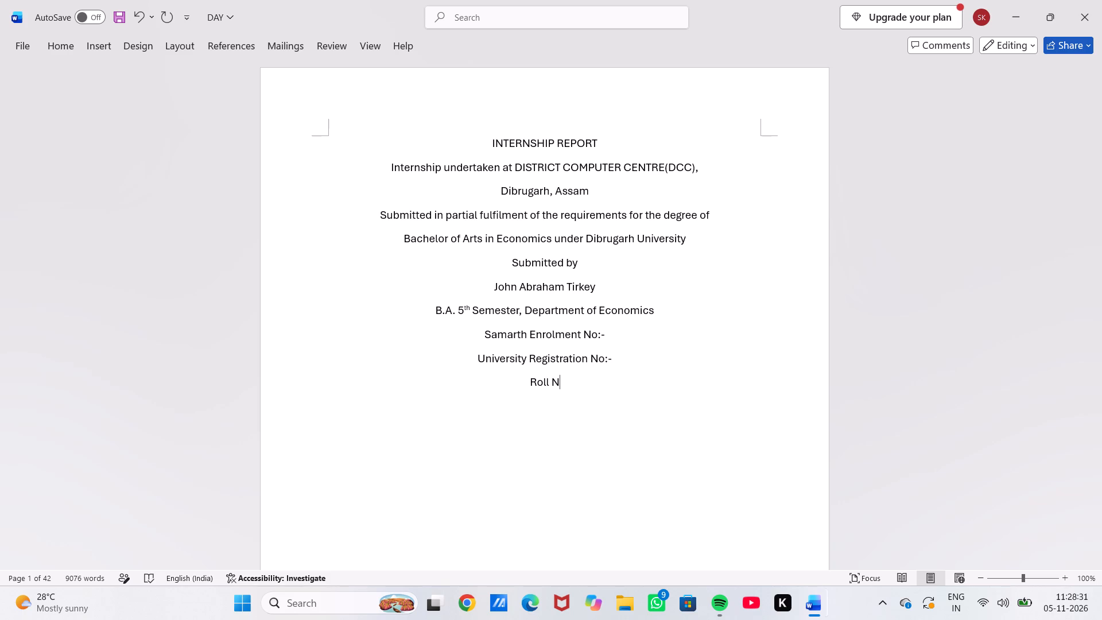
pyautogui.press('o')
pyautogui.click(525, 385)
pyautogui.press('c')
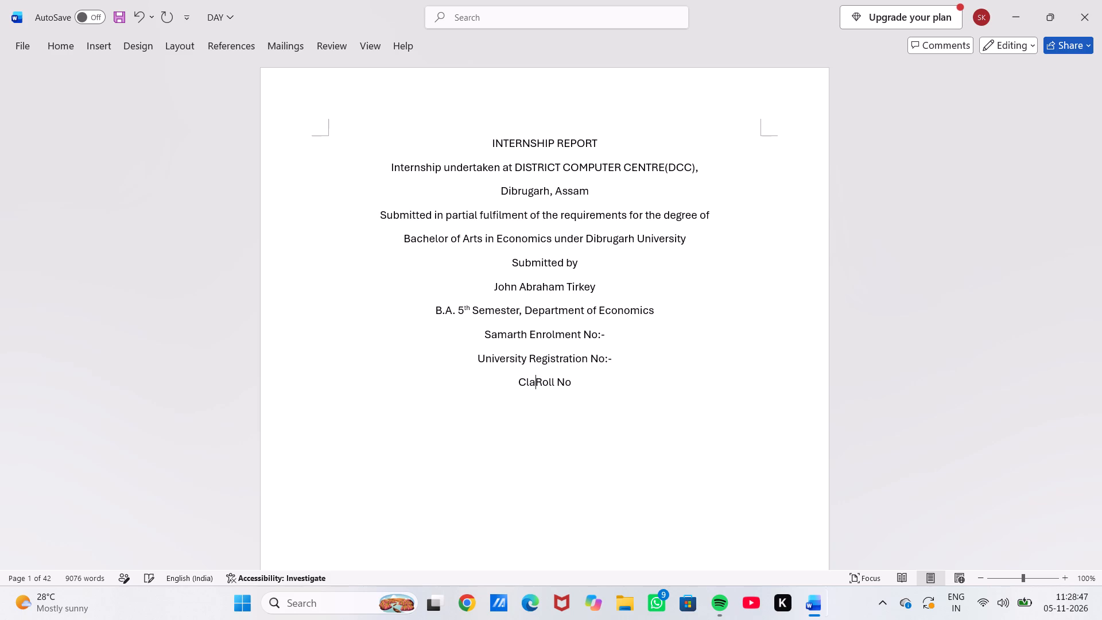
pyautogui.press('space')
pyautogui.click(579, 382)
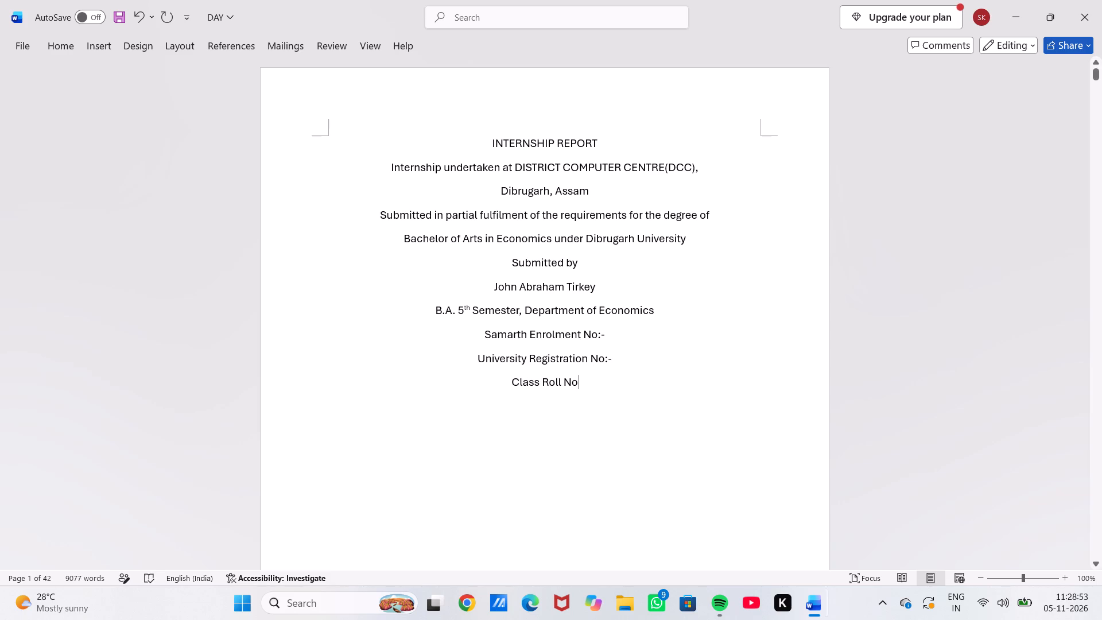
pyautogui.write(':-')
# Ignore once the grammar suggestion on "No:-" in the Class Roll line.
pyautogui.click(612, 335)
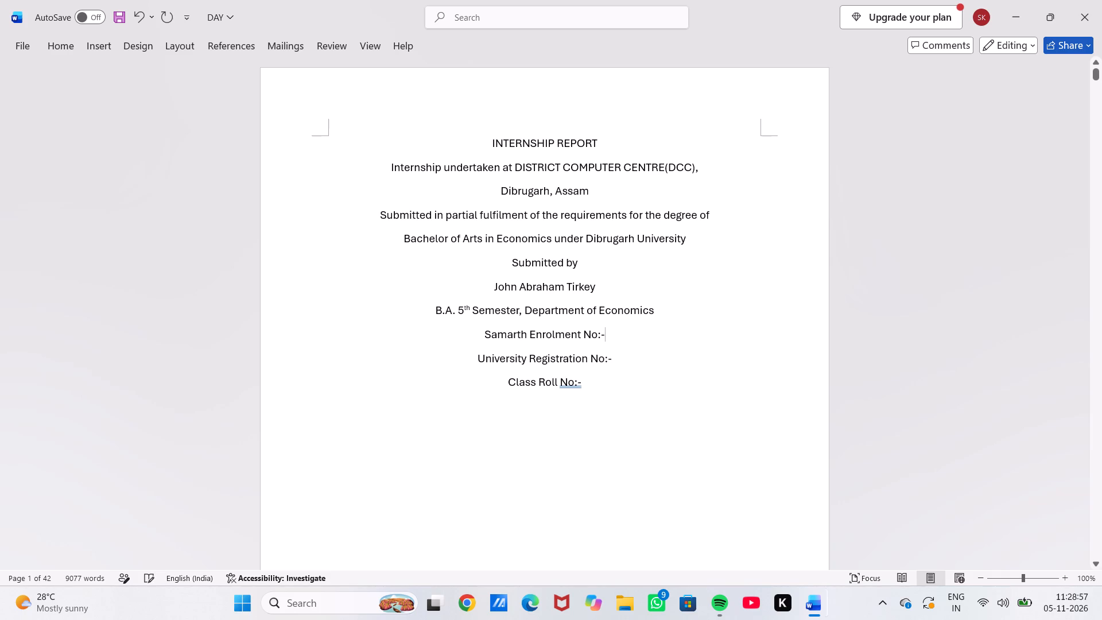
pyautogui.click(572, 382)
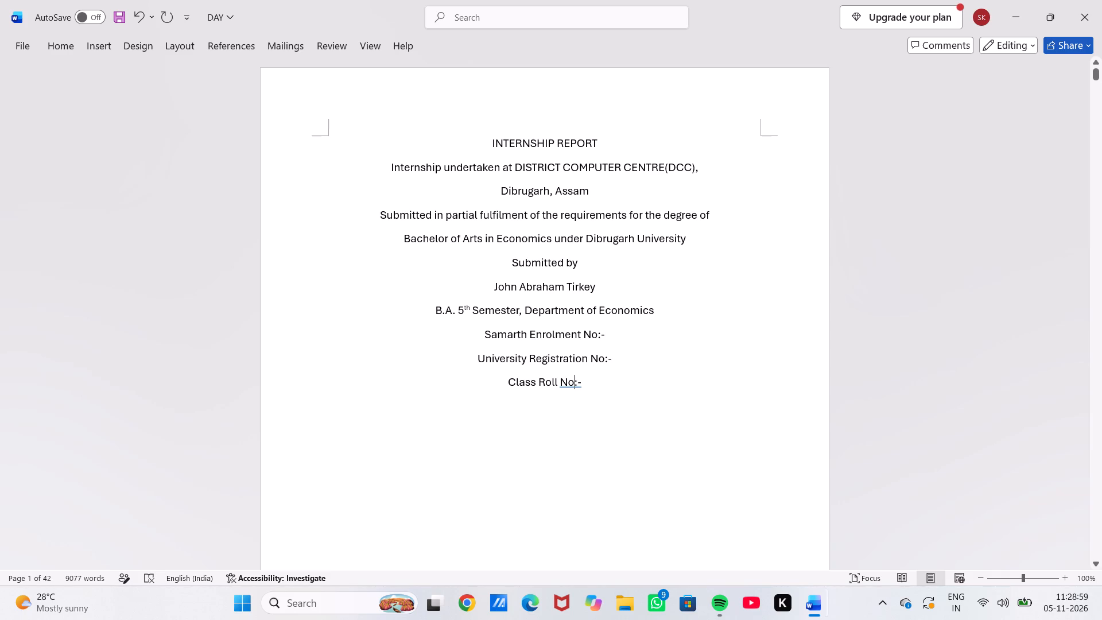
pyautogui.rightClick(572, 382)
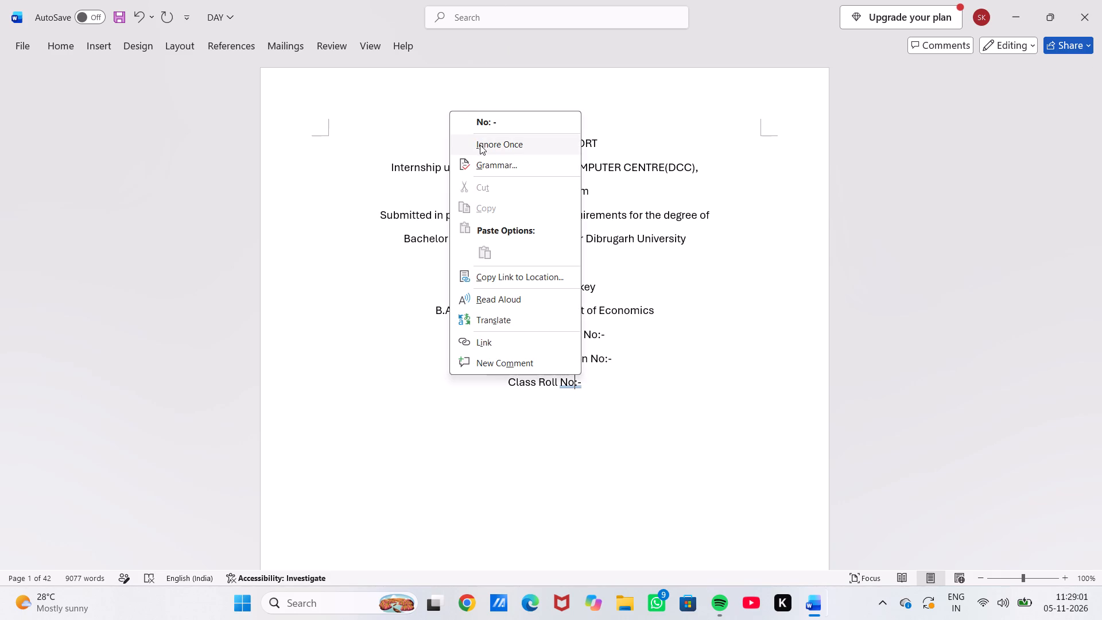
pyautogui.click(480, 145)
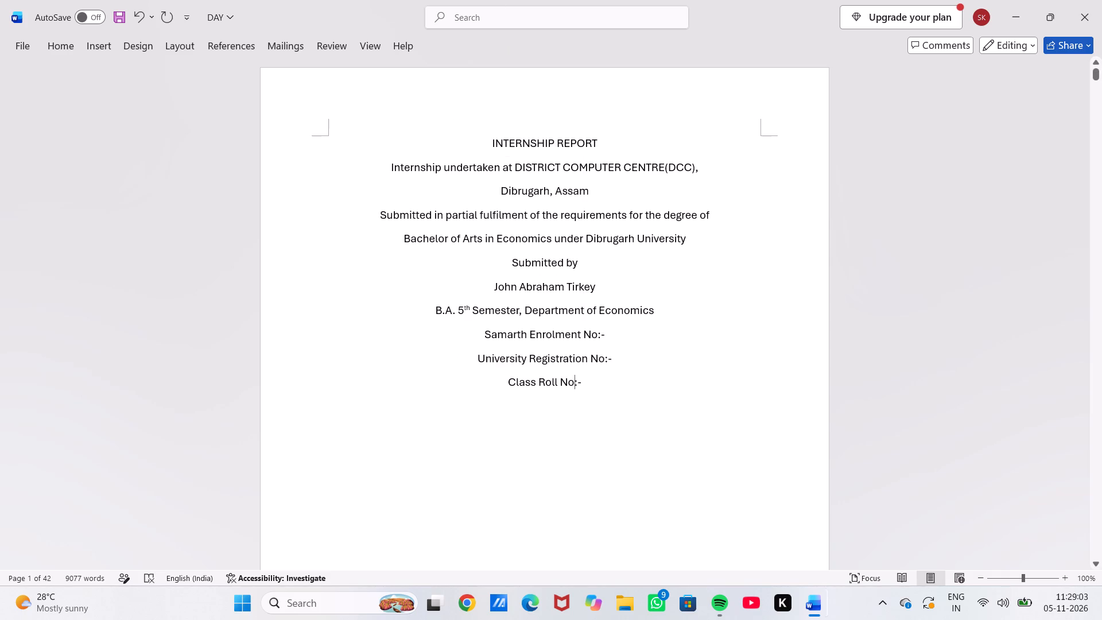
# Look through the report pages after the title page, as far as the Day 4 – MS Word and WordArt heading.
pyautogui.click(618, 335)
pyautogui.scroll(-3, 595, 466)
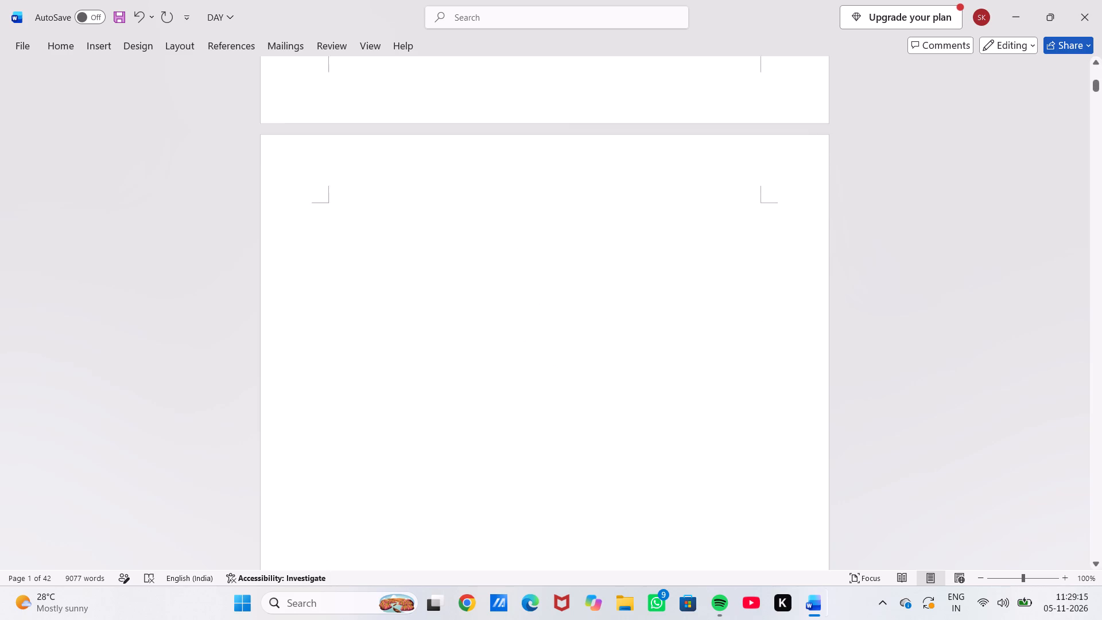
pyautogui.scroll(-14, 595, 466)
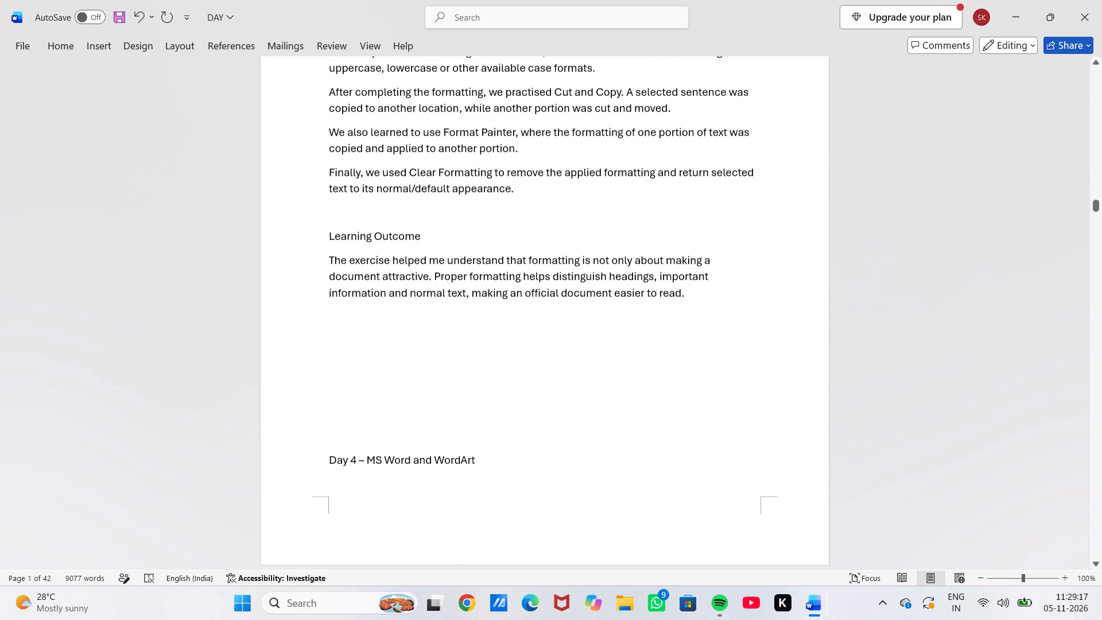
pyautogui.scroll(-7, 595, 466)
pyautogui.scroll(5, 595, 466)
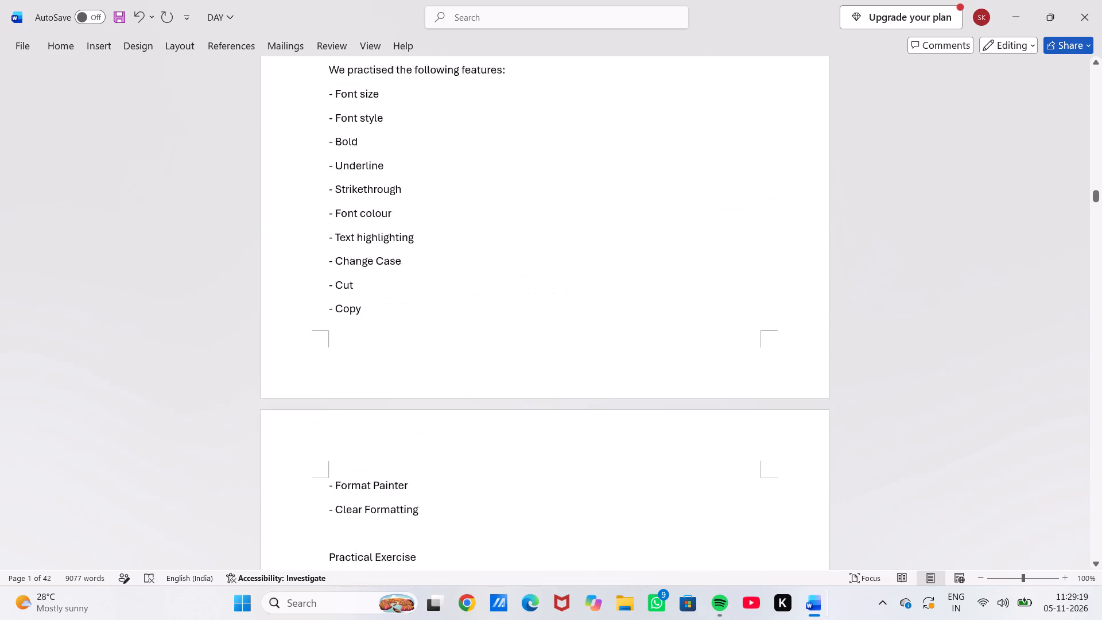
pyautogui.scroll(14, 595, 466)
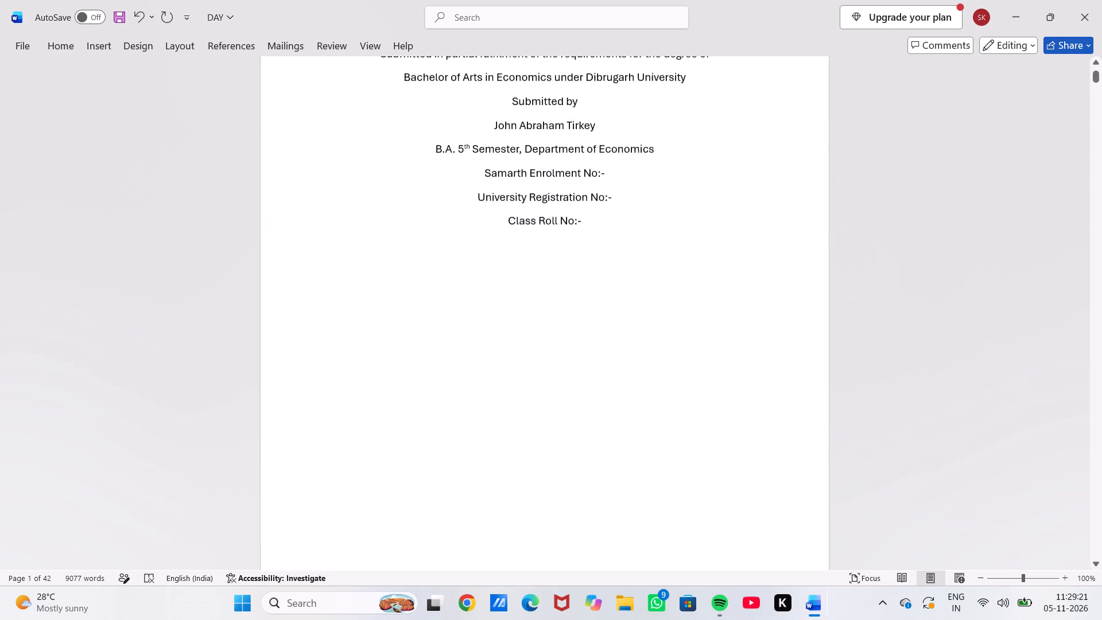
pyautogui.scroll(2, 595, 466)
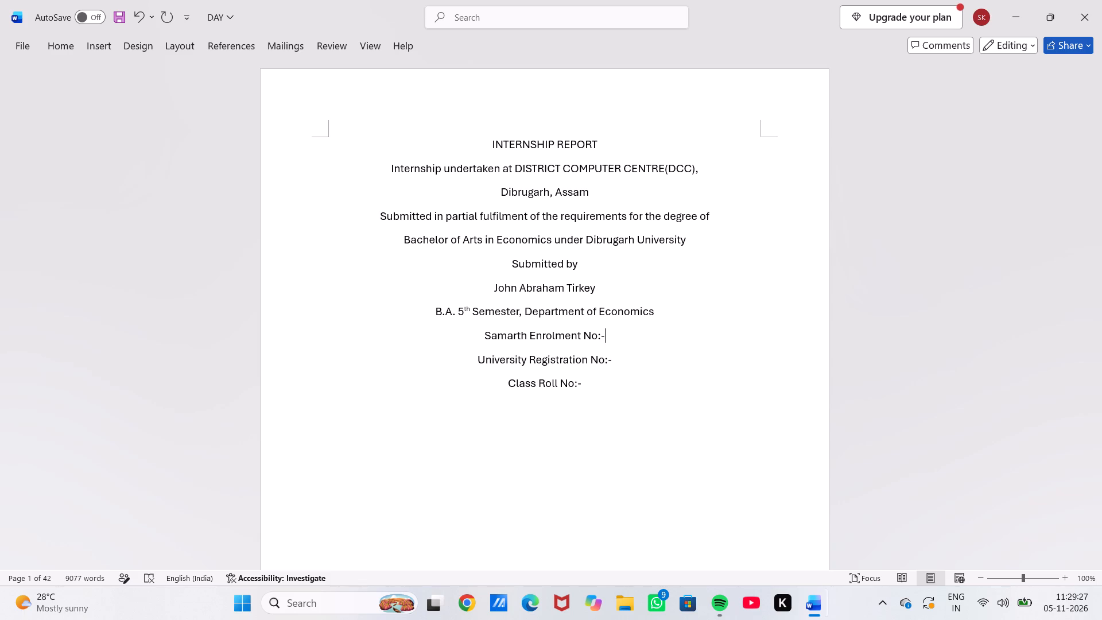
# Switch to Chrome with the "Your Chrome" profile and search Google for "dhsk logo".
pyautogui.click(1010, 20)
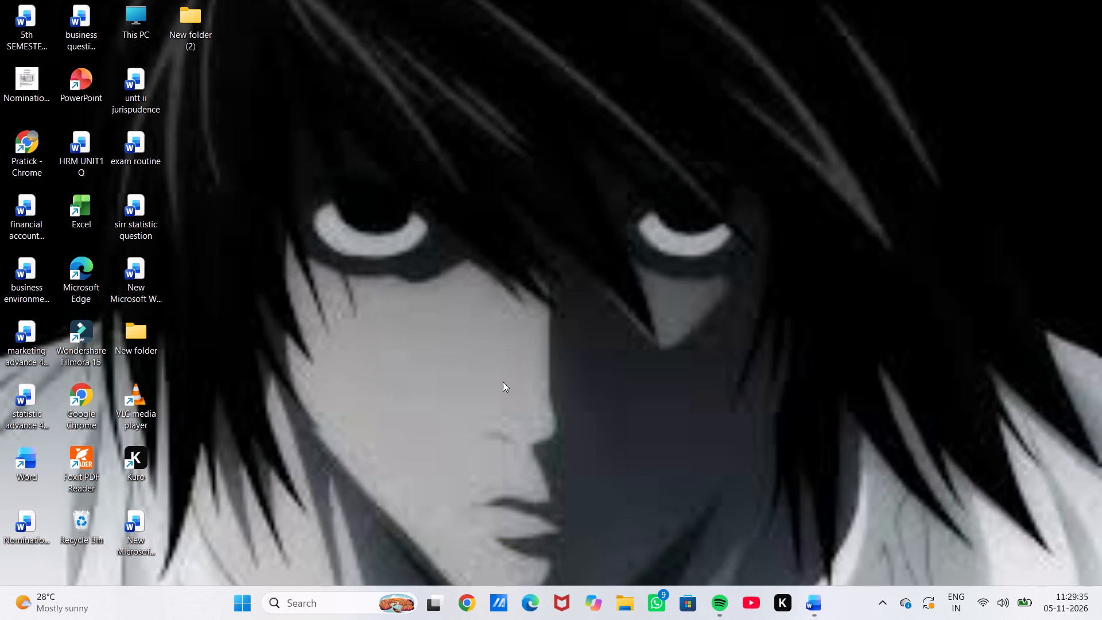
pyautogui.scroll(1, 473, 619)
pyautogui.click(469, 596)
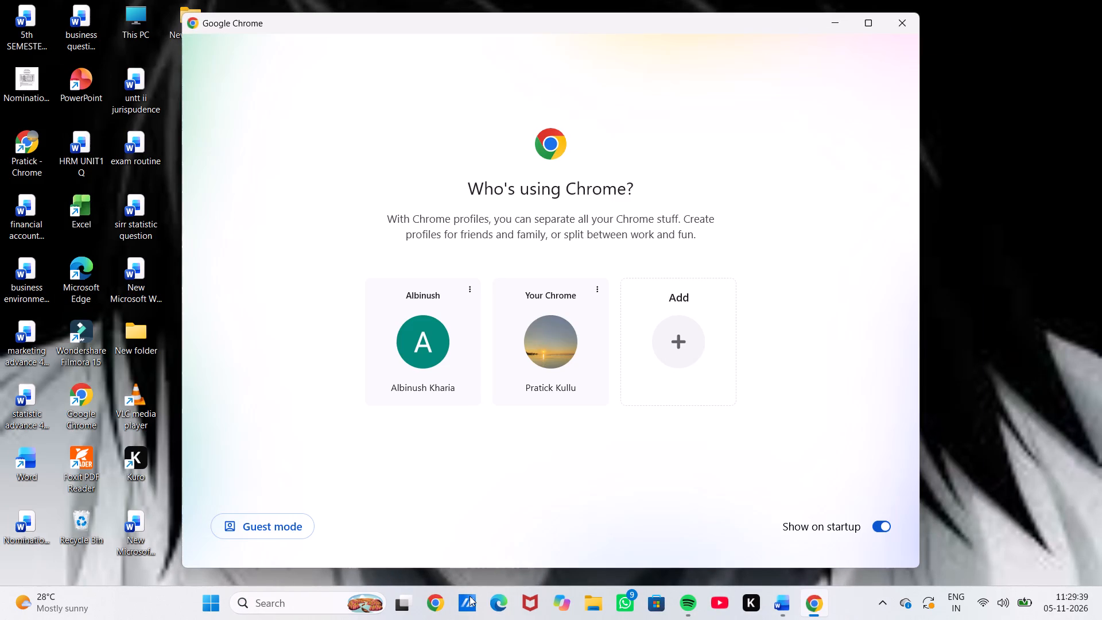
pyautogui.doubleClick(511, 361)
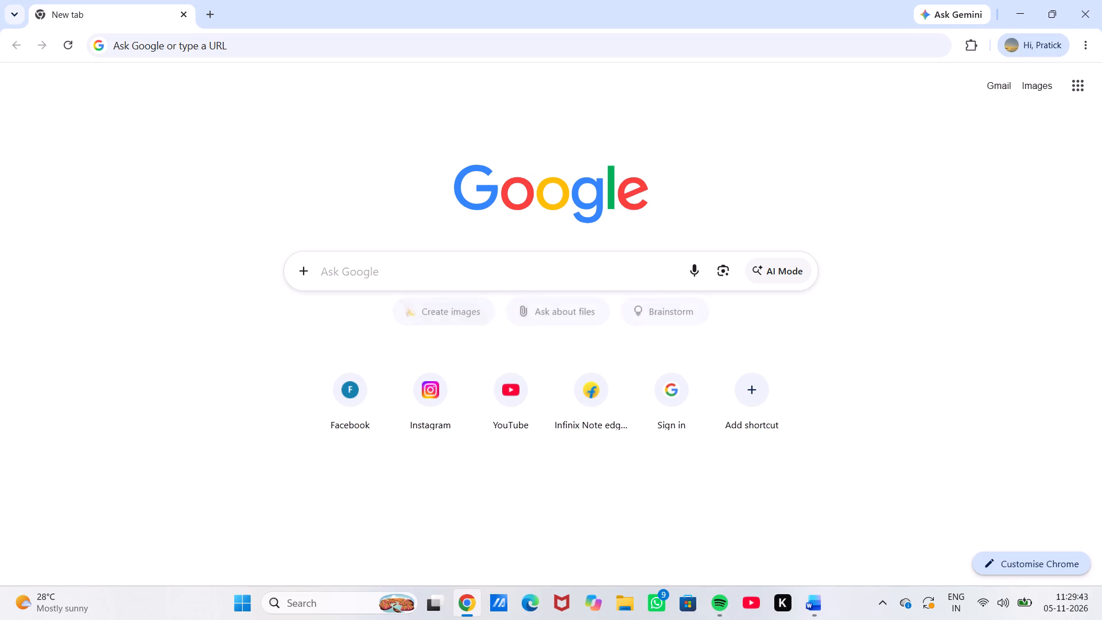
pyautogui.doubleClick(480, 273)
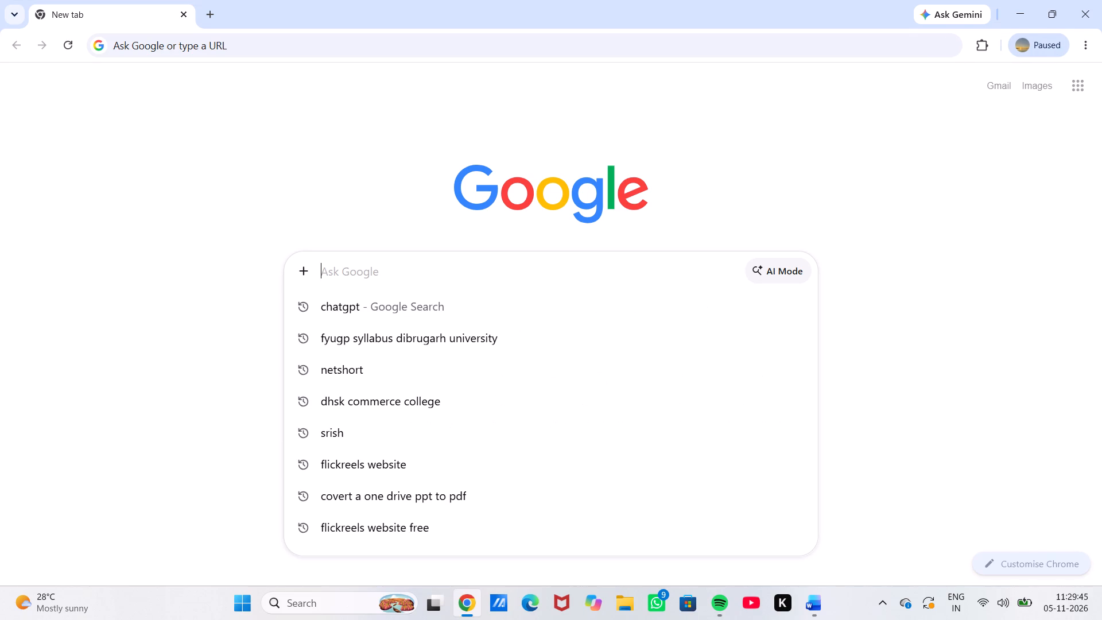
pyautogui.write('dhsk')
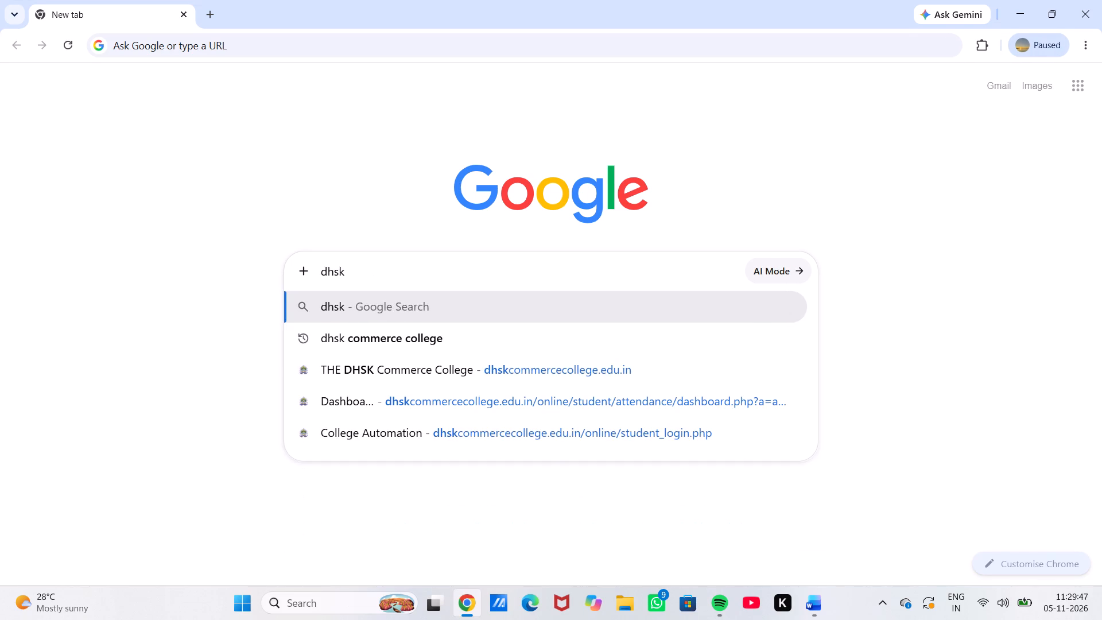
pyautogui.press('space')
pyautogui.write('logo')
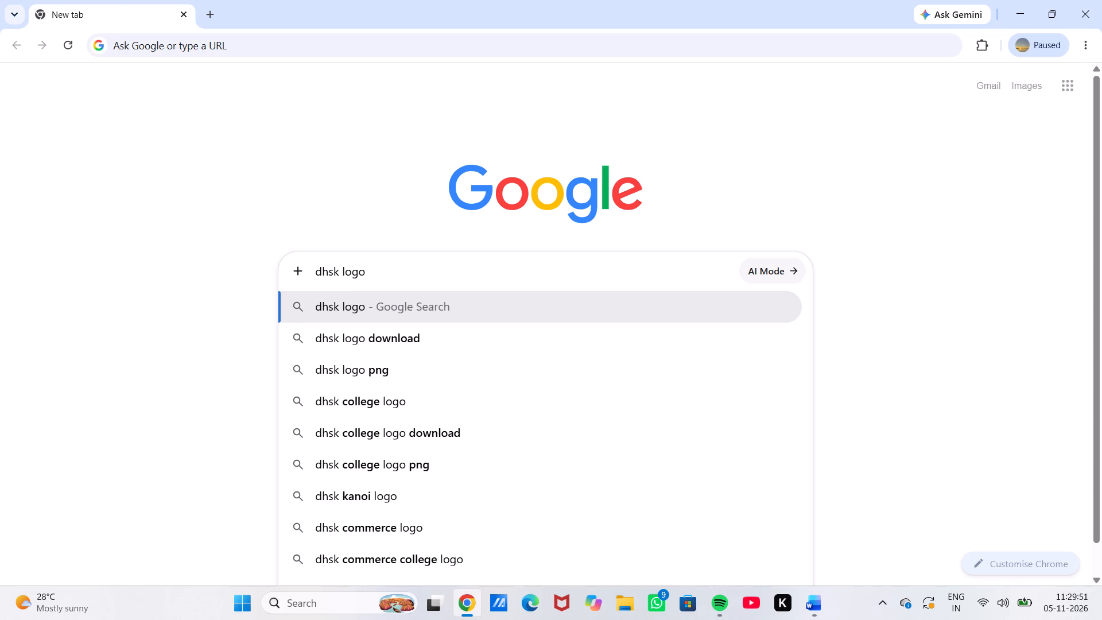
# Open the Google results for "dhsk logo" and copy the "Emblem – DHSK" image.
pyautogui.click(354, 302)
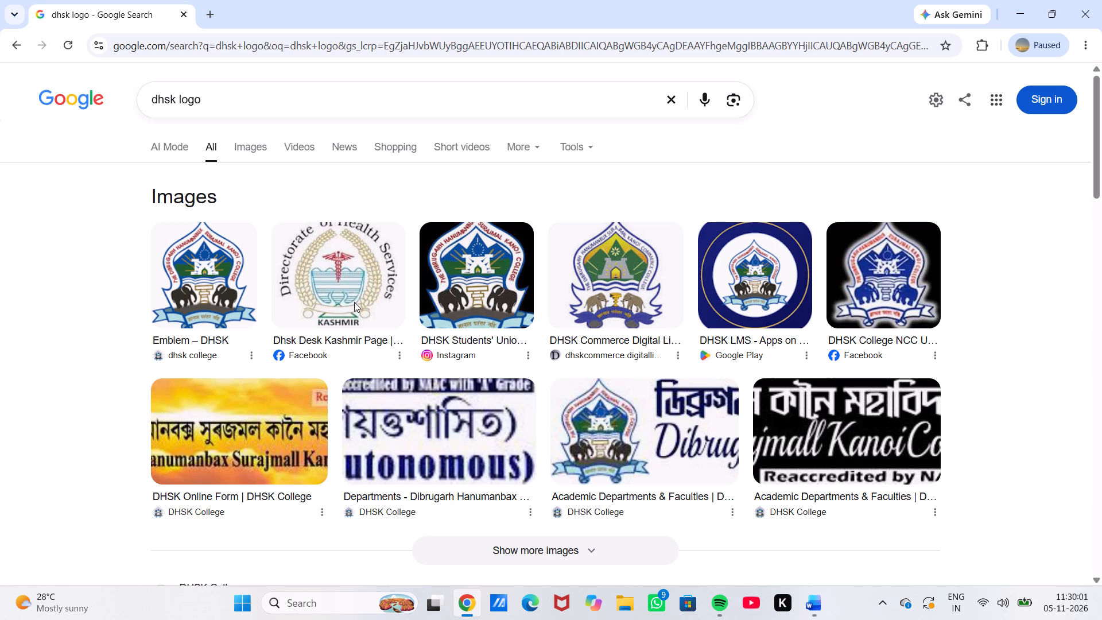
pyautogui.rightClick(207, 274)
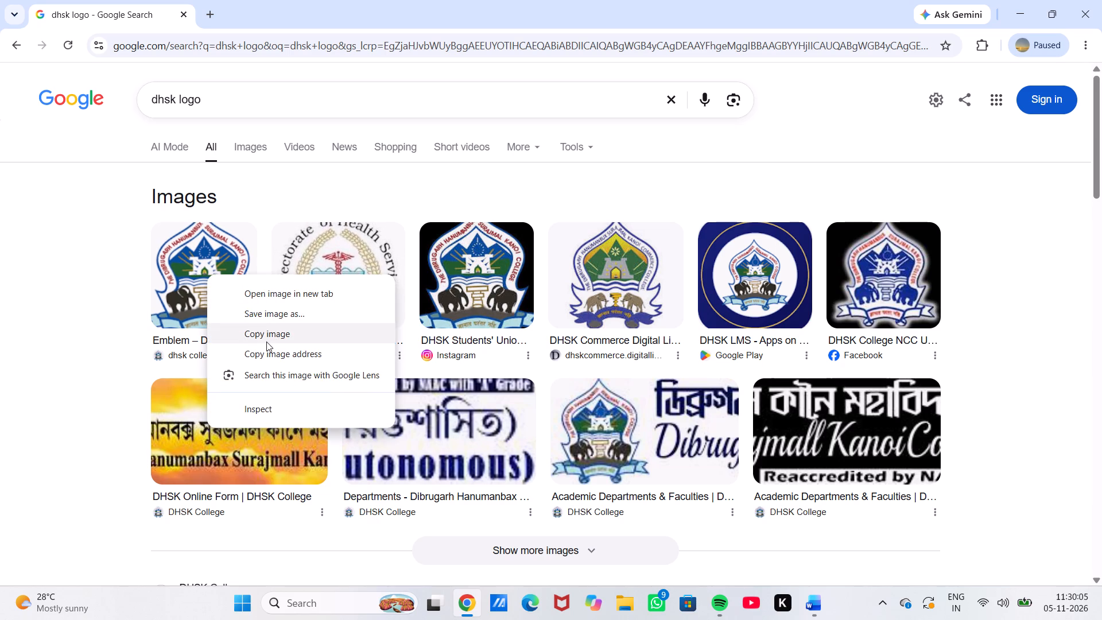
pyautogui.click(270, 335)
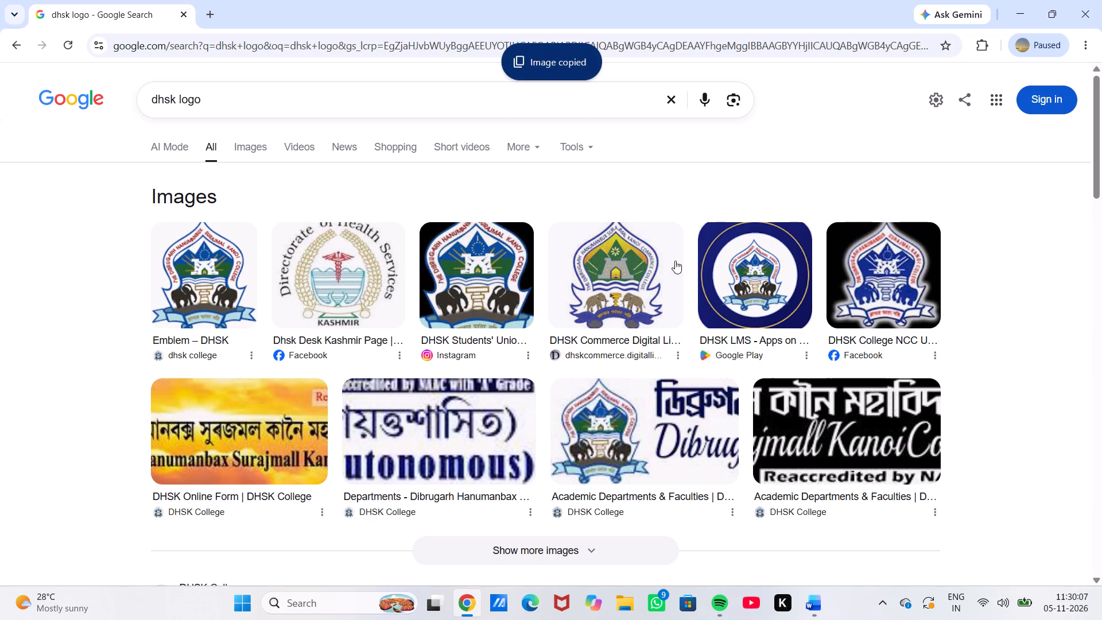
# Switch to the editable DAY document in Word and paste the copied emblem as a picture below the "Class Roll No:-" line.
pyautogui.click(820, 607)
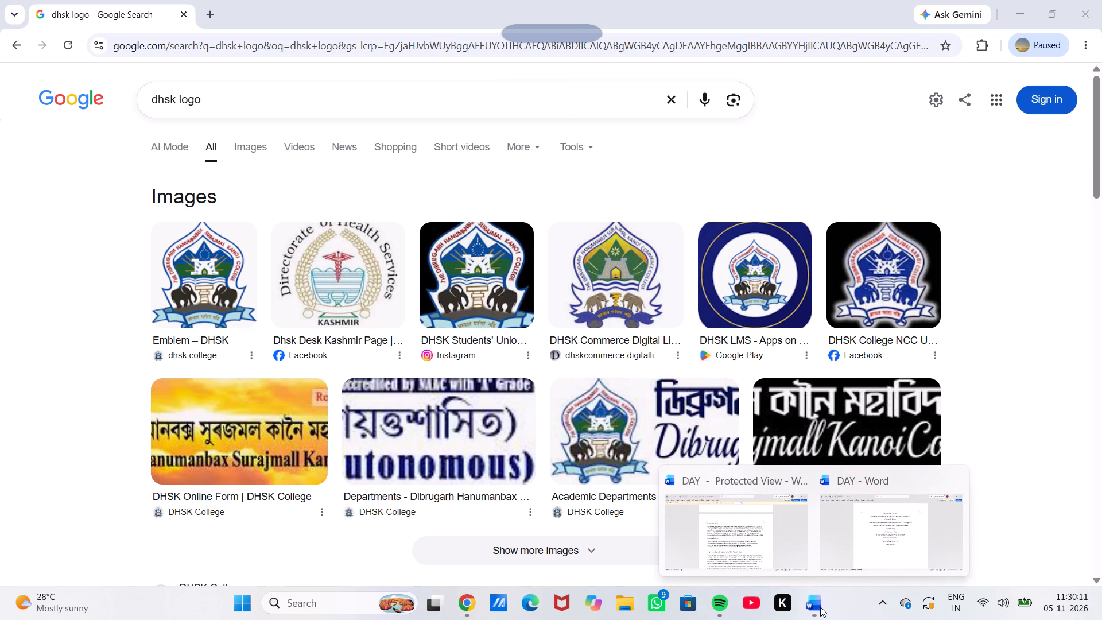
pyautogui.click(877, 516)
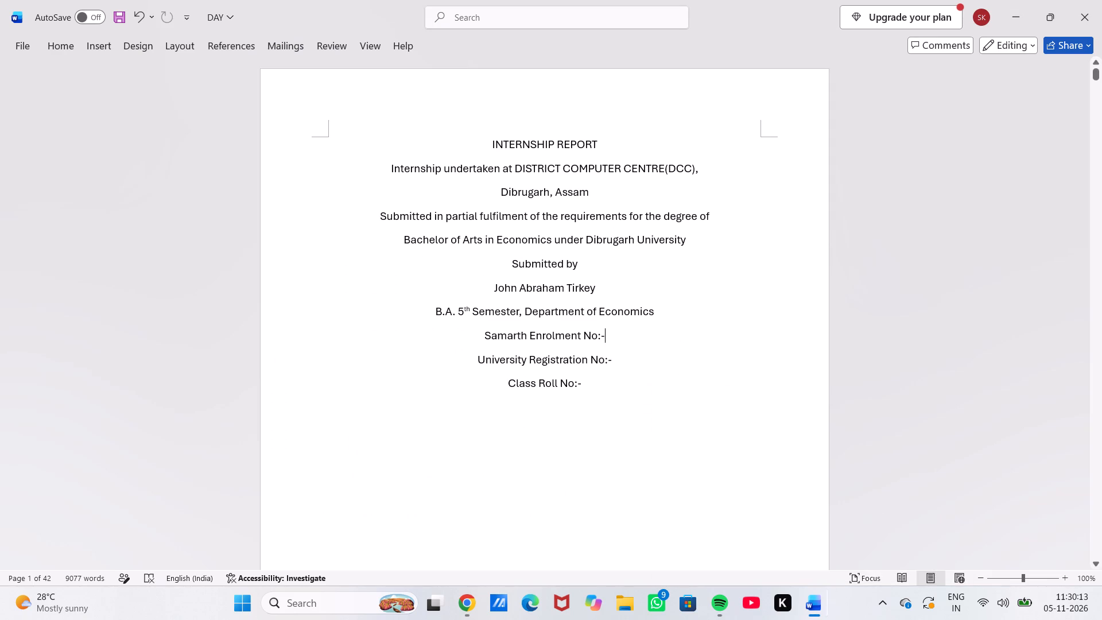
pyautogui.click(522, 411)
pyautogui.rightClick(522, 411)
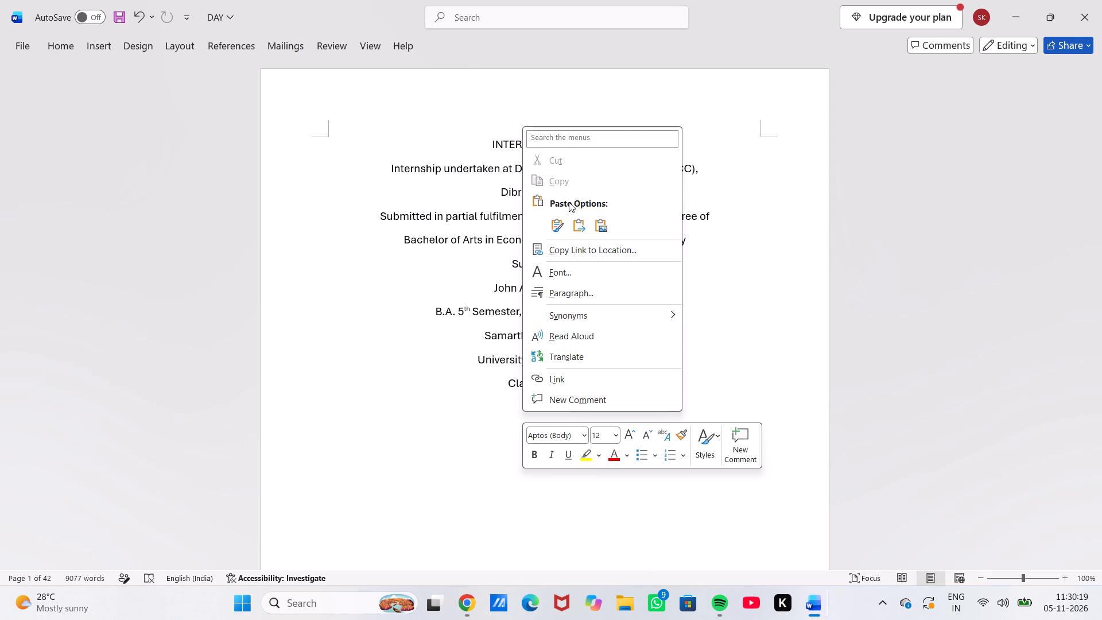
pyautogui.click(598, 224)
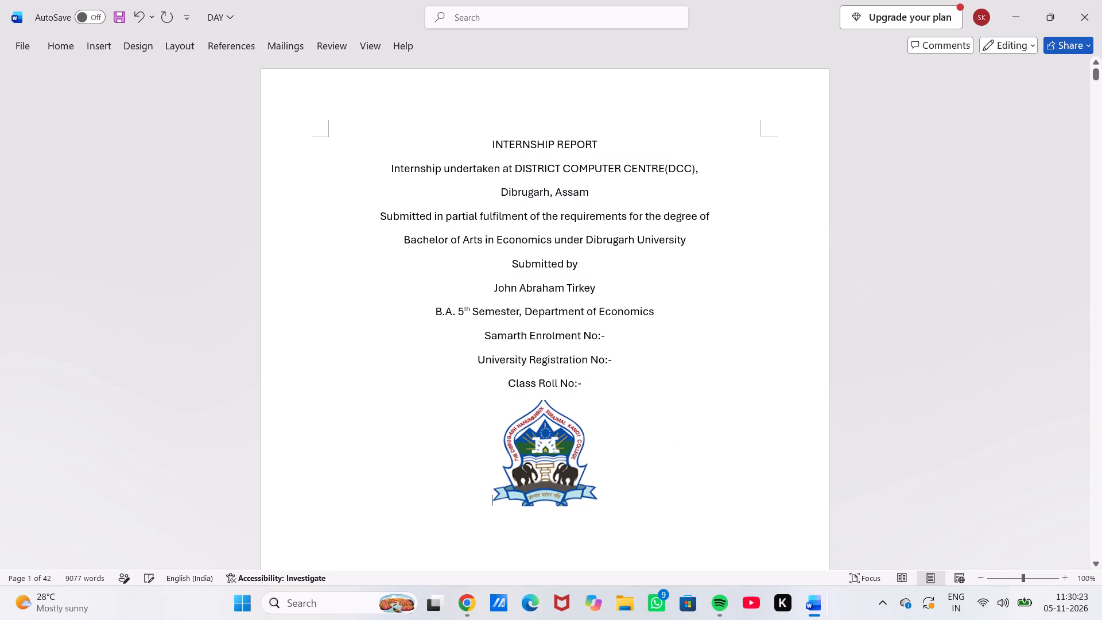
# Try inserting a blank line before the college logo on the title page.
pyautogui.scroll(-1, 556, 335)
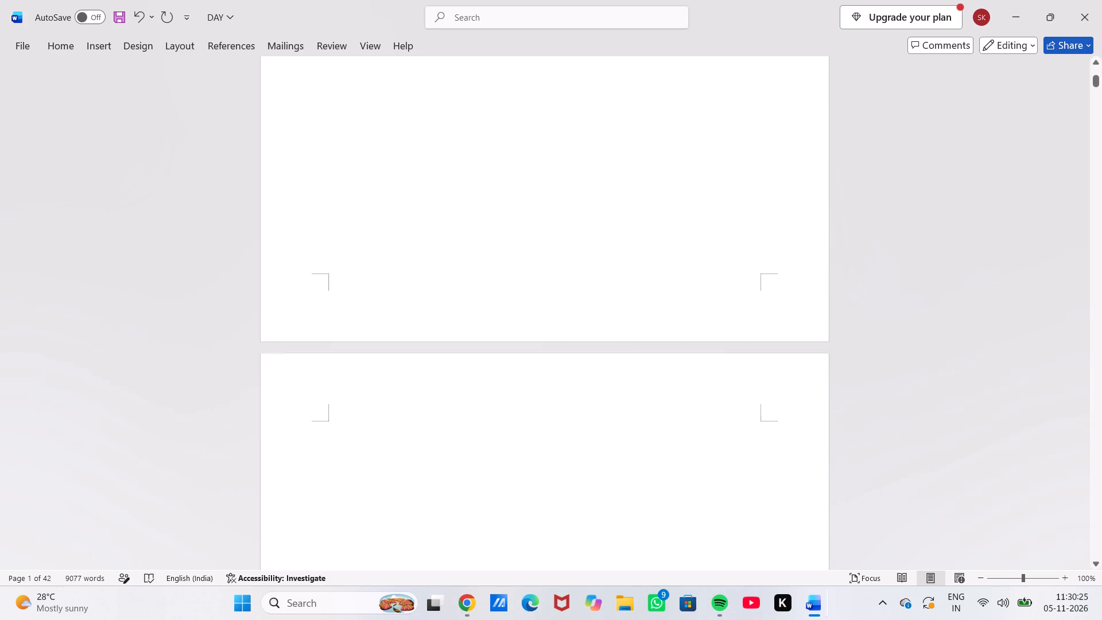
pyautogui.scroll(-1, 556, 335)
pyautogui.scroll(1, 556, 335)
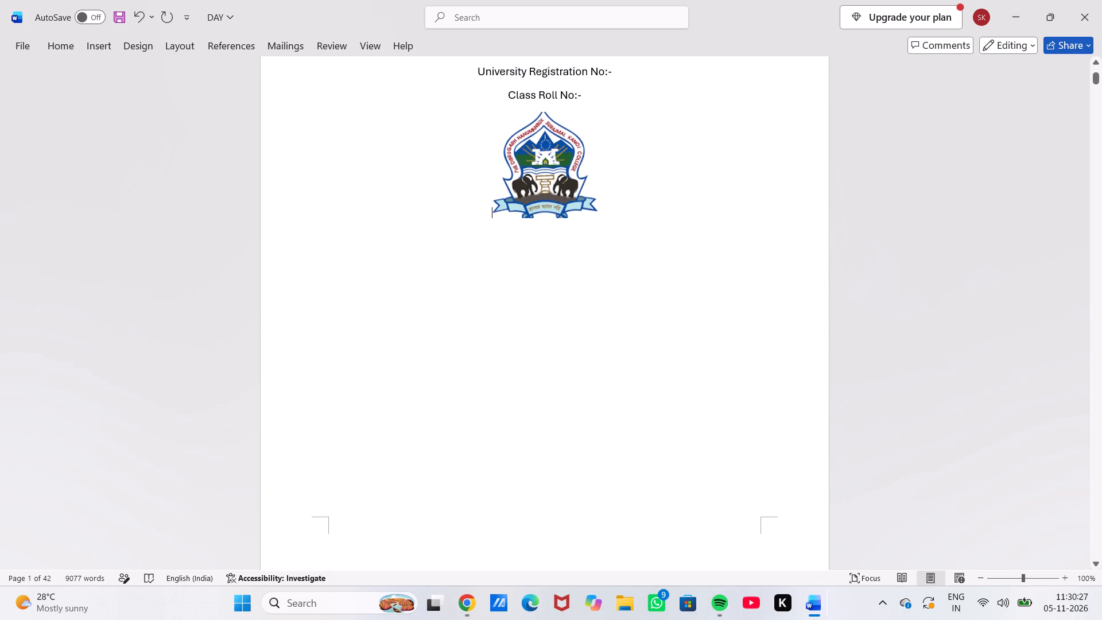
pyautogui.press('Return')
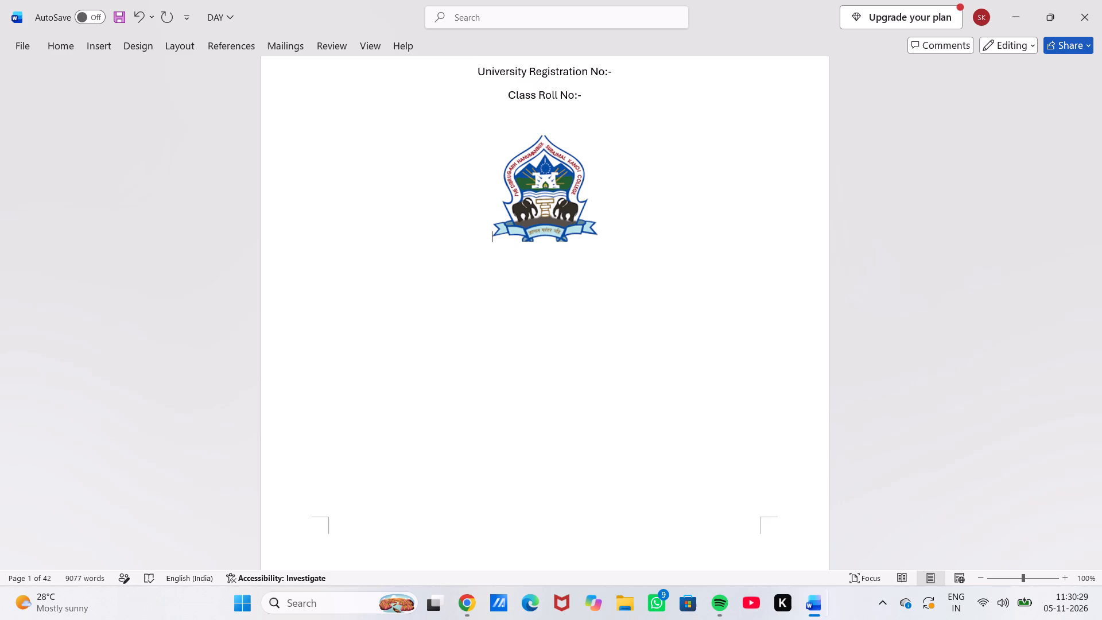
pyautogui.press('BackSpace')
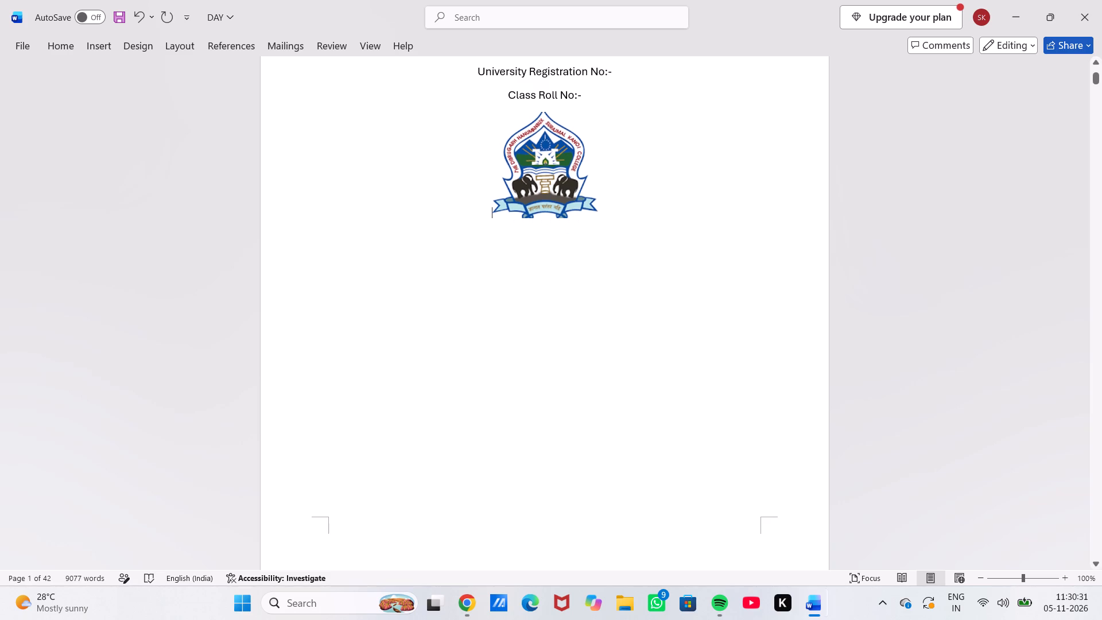
# Add one more blank line in the empty space below the college logo.
pyautogui.click(589, 258)
pyautogui.press('Return')
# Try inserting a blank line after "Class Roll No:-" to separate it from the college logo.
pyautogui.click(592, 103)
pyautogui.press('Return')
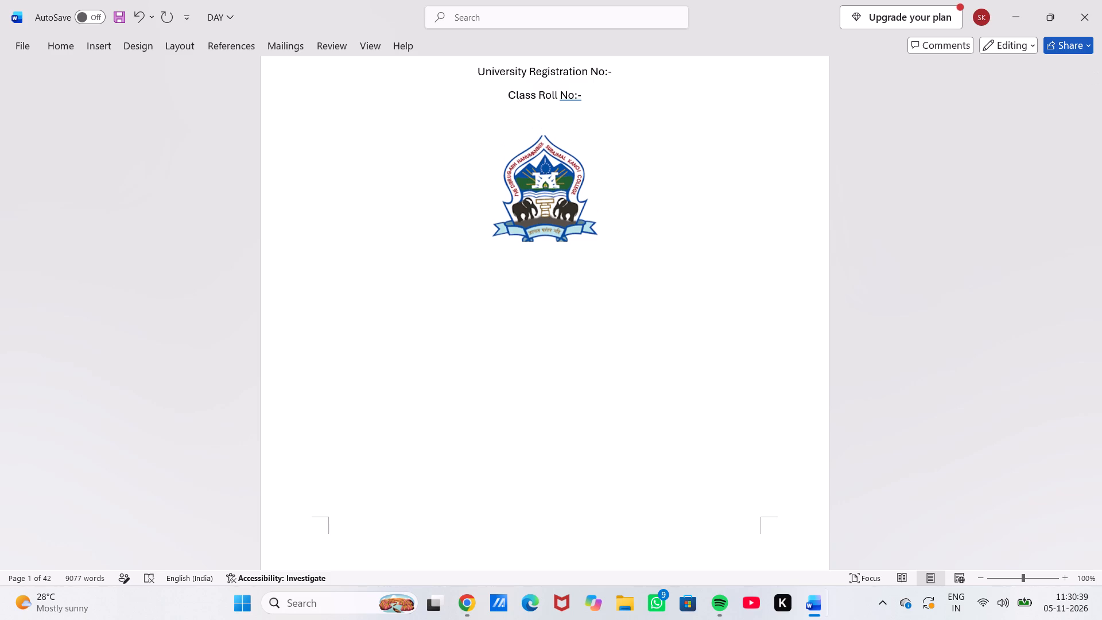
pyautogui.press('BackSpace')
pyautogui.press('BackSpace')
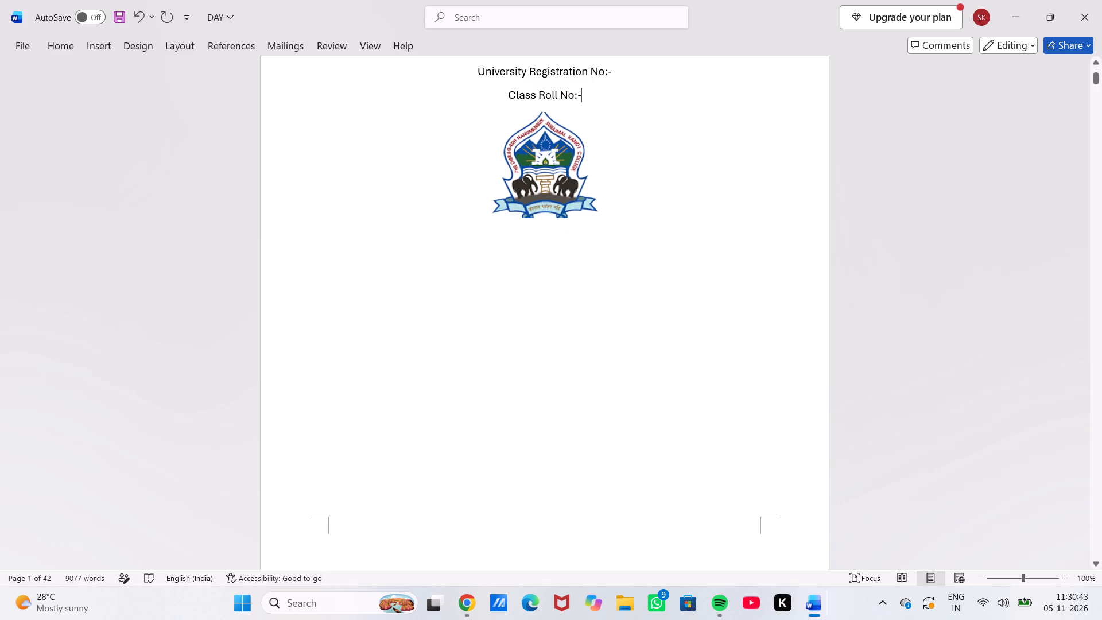
# Ignore once again the grammar suggestion on "No:-" in the Class Roll line.
pyautogui.click(561, 258)
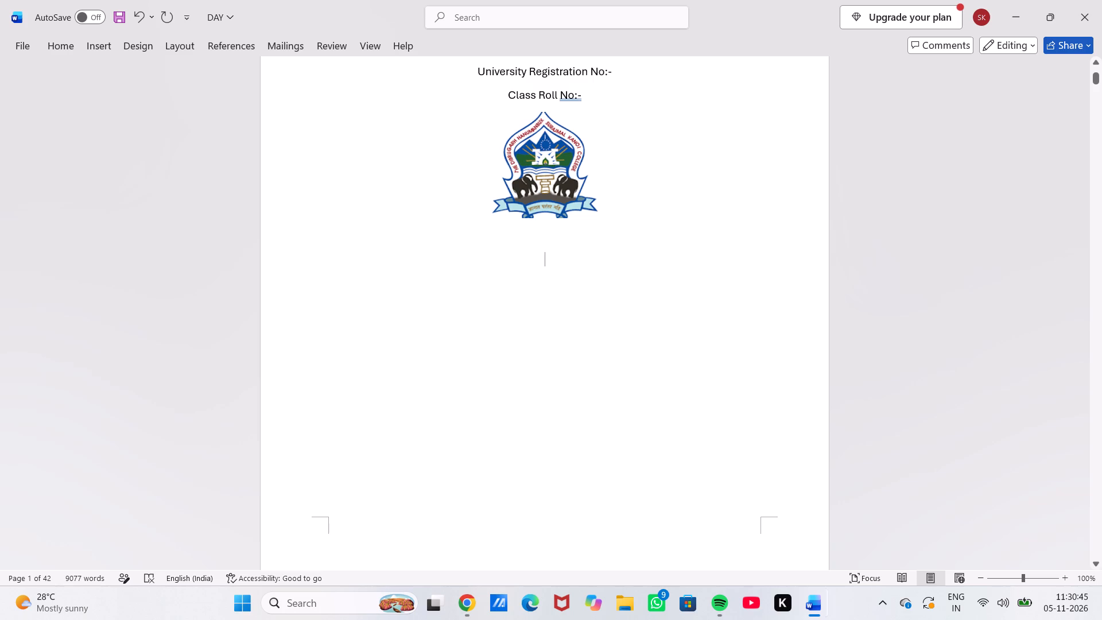
pyautogui.click(574, 98)
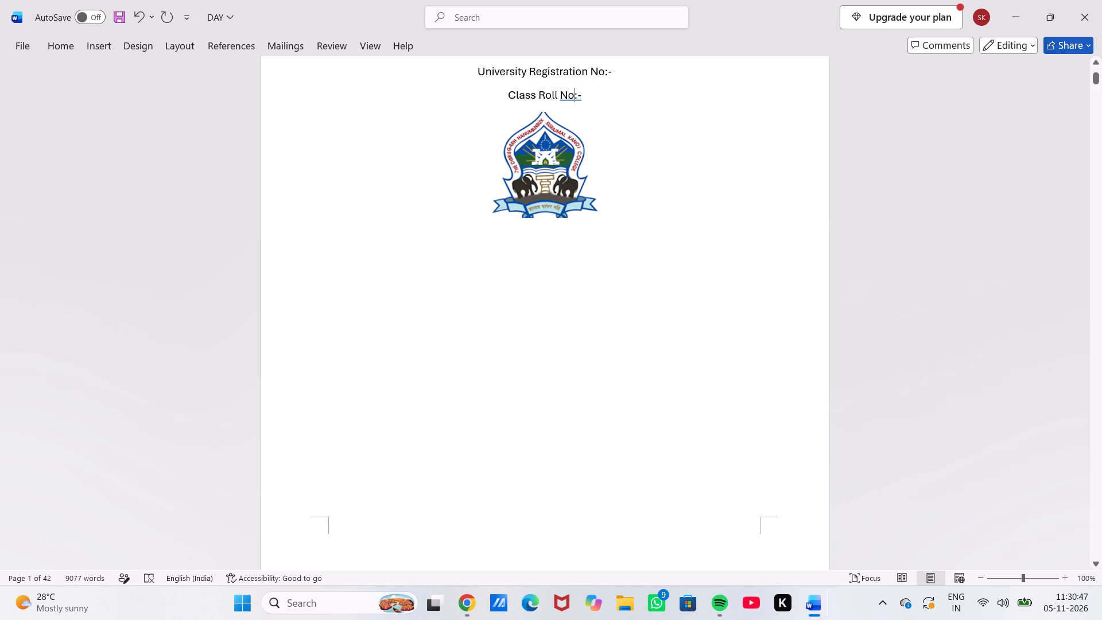
pyautogui.rightClick(574, 98)
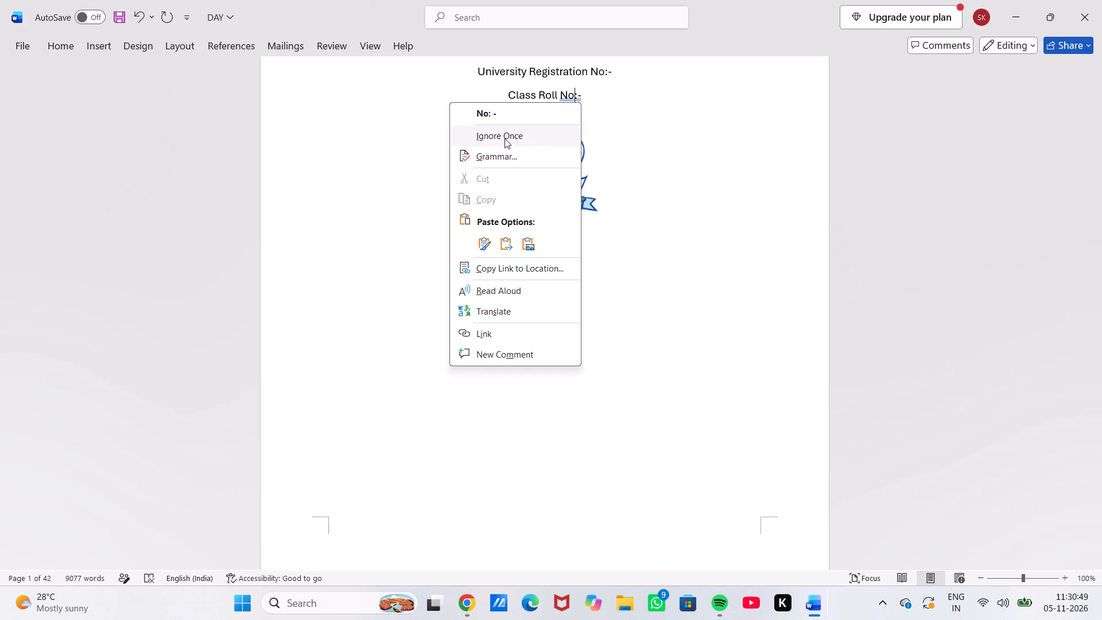
pyautogui.click(505, 138)
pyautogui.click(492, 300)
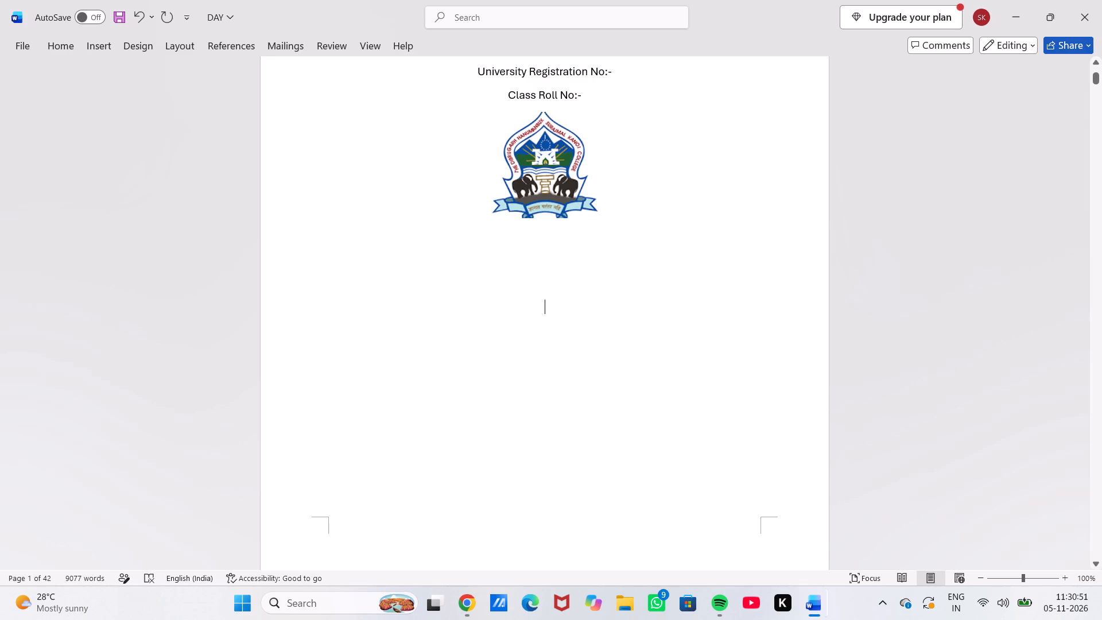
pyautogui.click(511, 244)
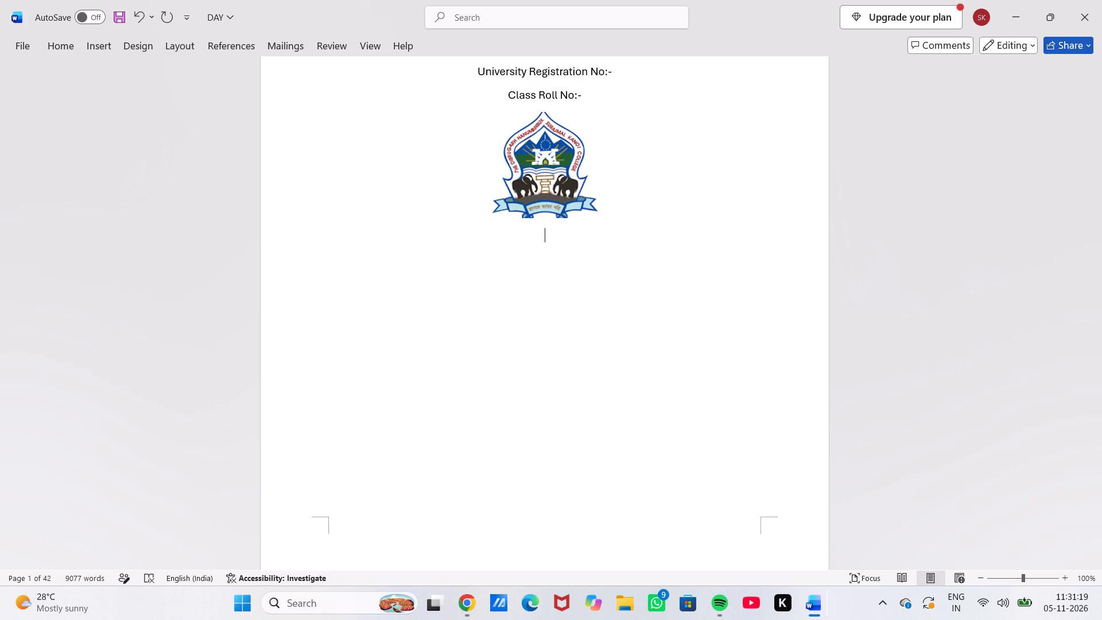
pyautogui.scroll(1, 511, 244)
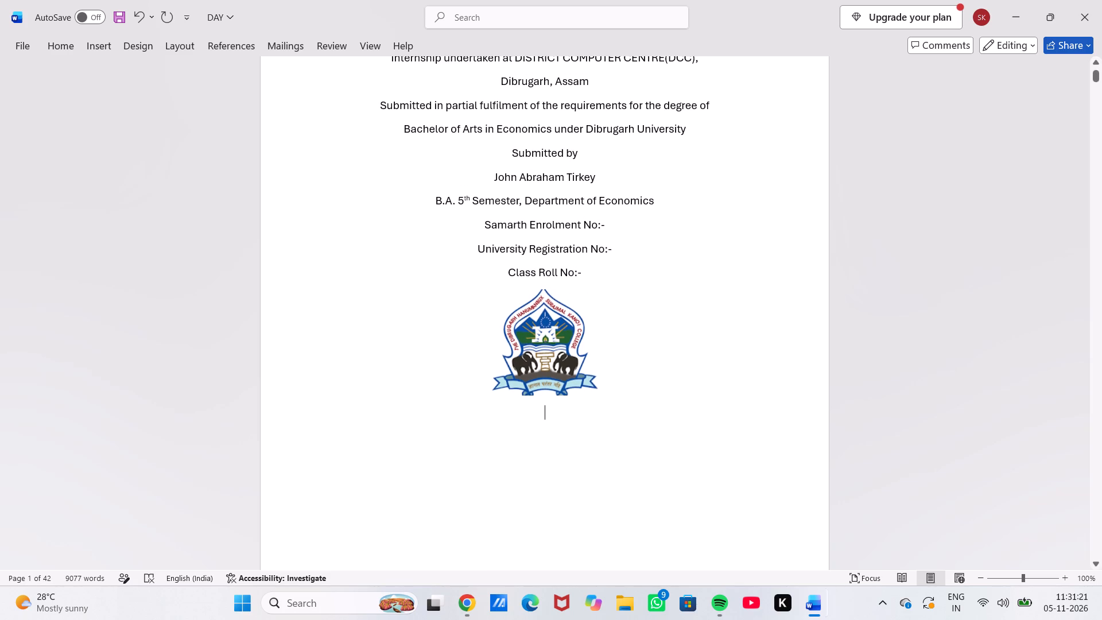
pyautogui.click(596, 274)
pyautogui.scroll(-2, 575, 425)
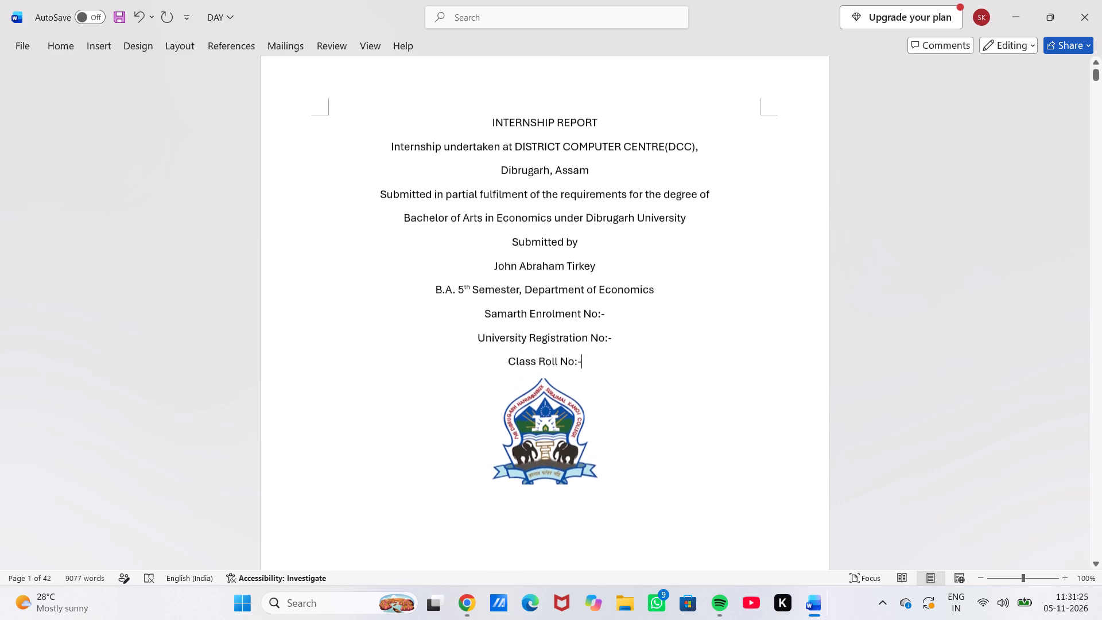
# Review the title page layout from the heading lines to the empty space below the college logo.
pyautogui.scroll(-1, 575, 425)
pyautogui.scroll(3, 575, 425)
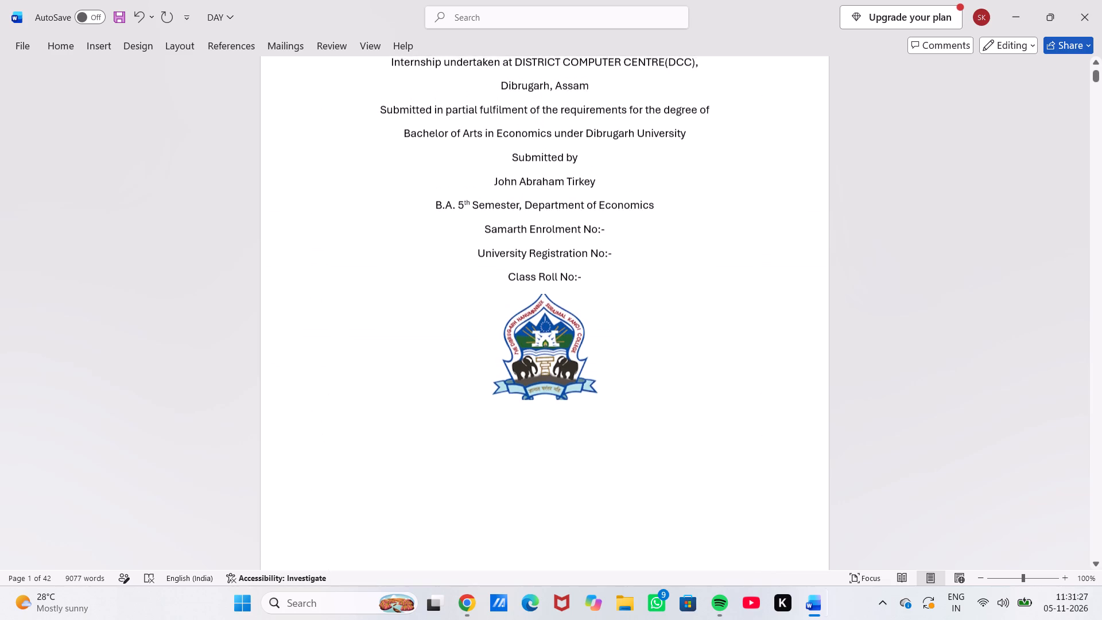
pyautogui.scroll(-3, 575, 425)
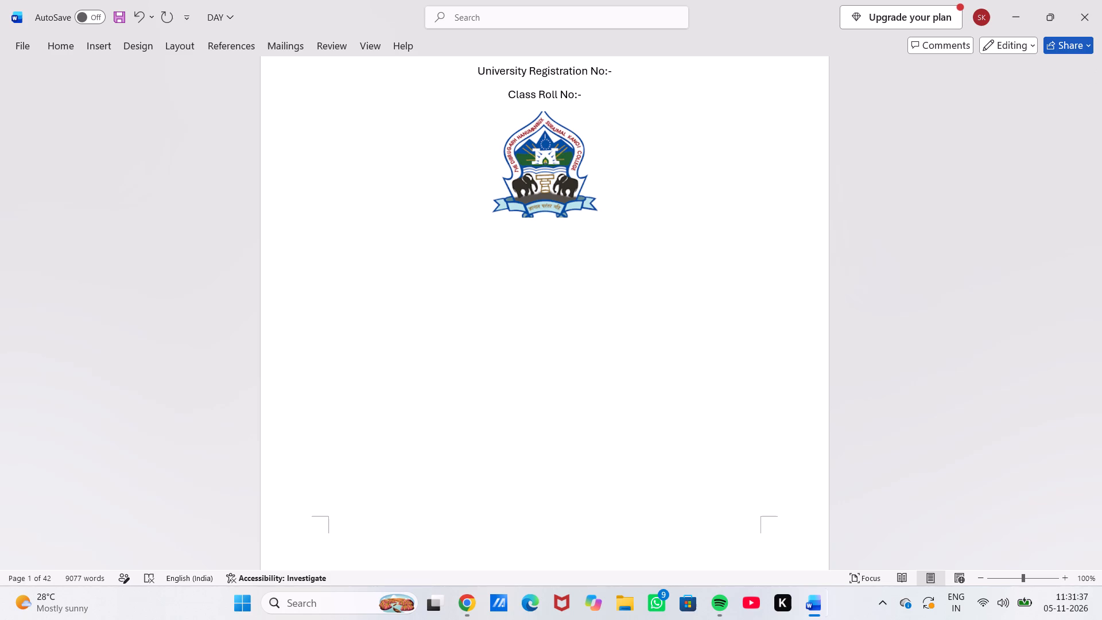
pyautogui.scroll(2, 575, 425)
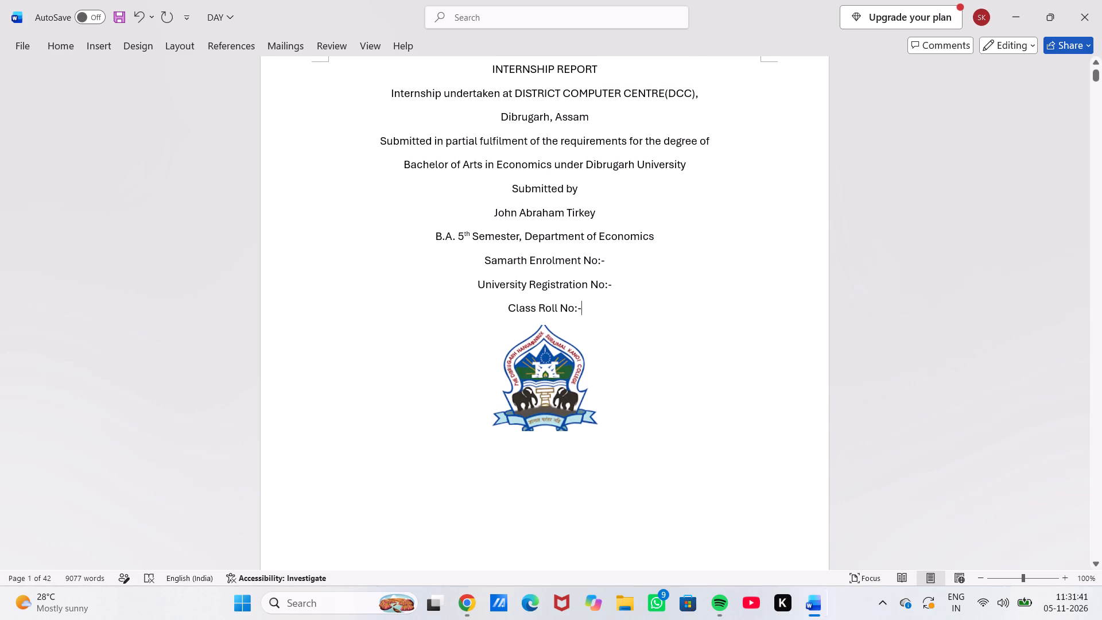
pyautogui.scroll(-1, 575, 425)
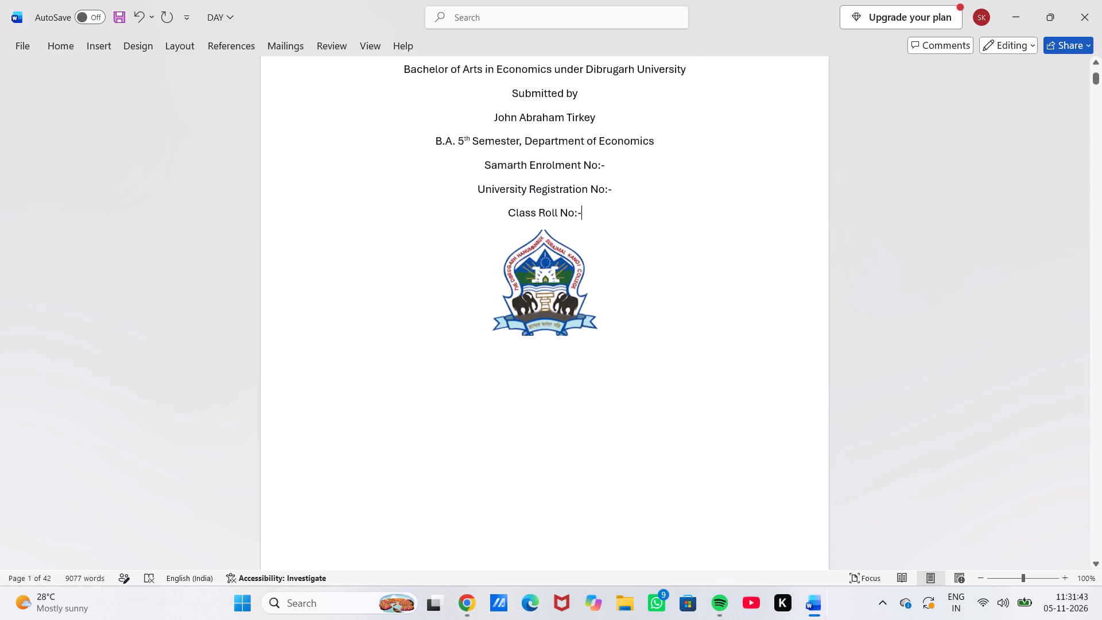
pyautogui.scroll(-2, 575, 425)
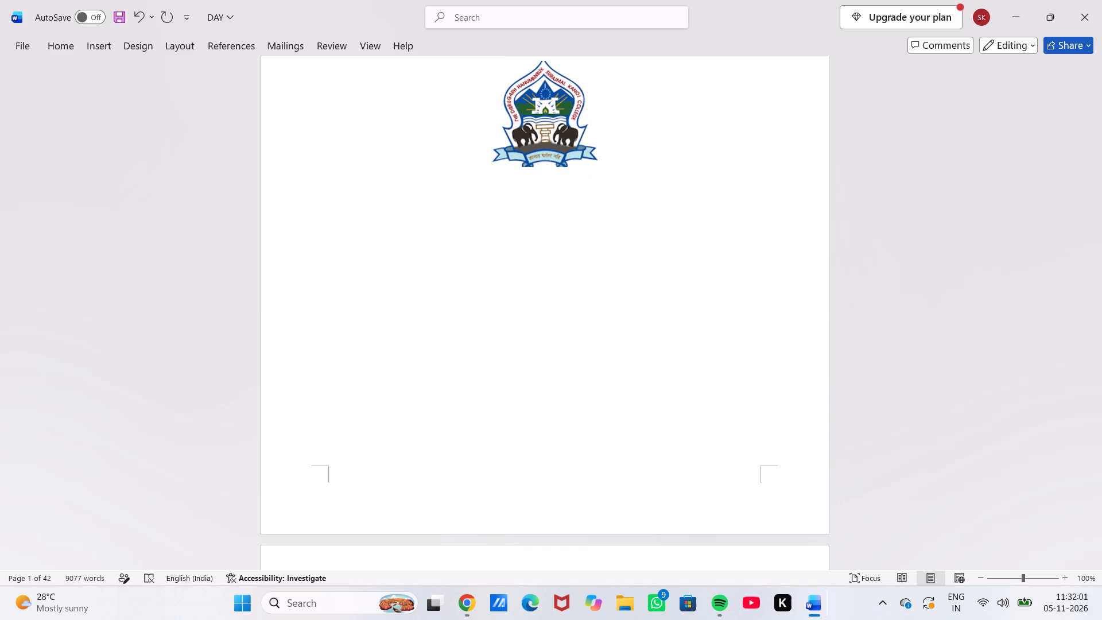
pyautogui.scroll(2, 575, 425)
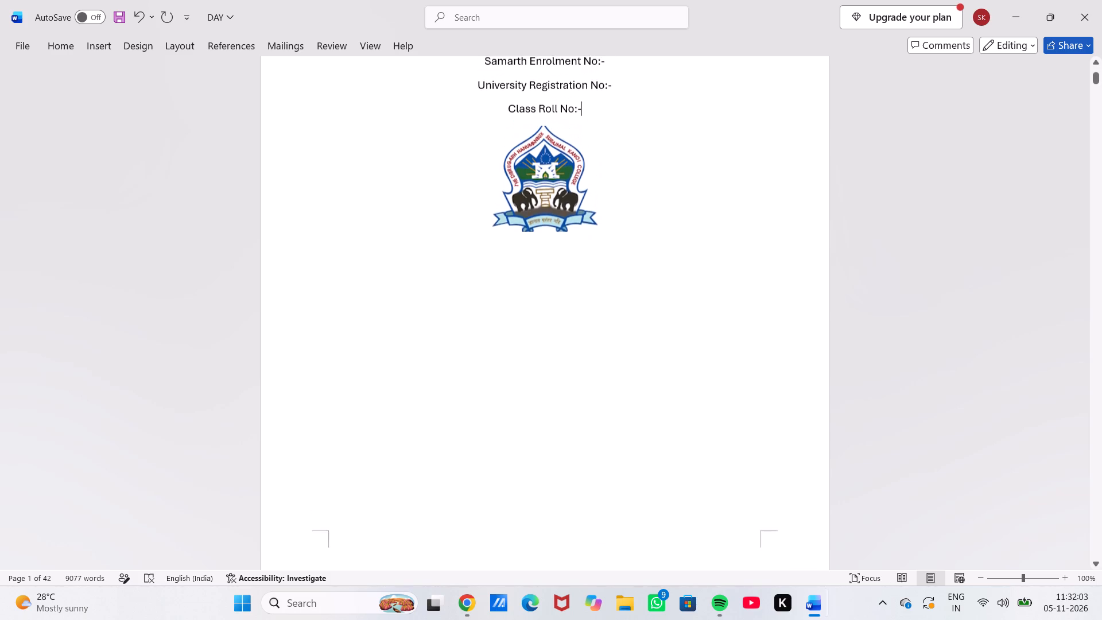
pyautogui.scroll(1, 575, 425)
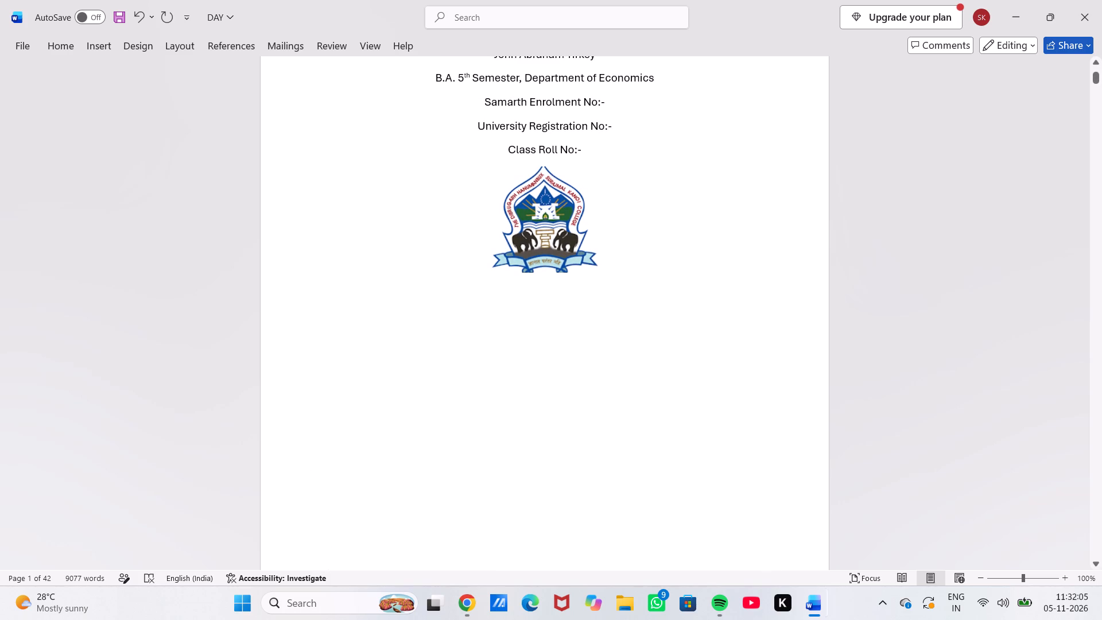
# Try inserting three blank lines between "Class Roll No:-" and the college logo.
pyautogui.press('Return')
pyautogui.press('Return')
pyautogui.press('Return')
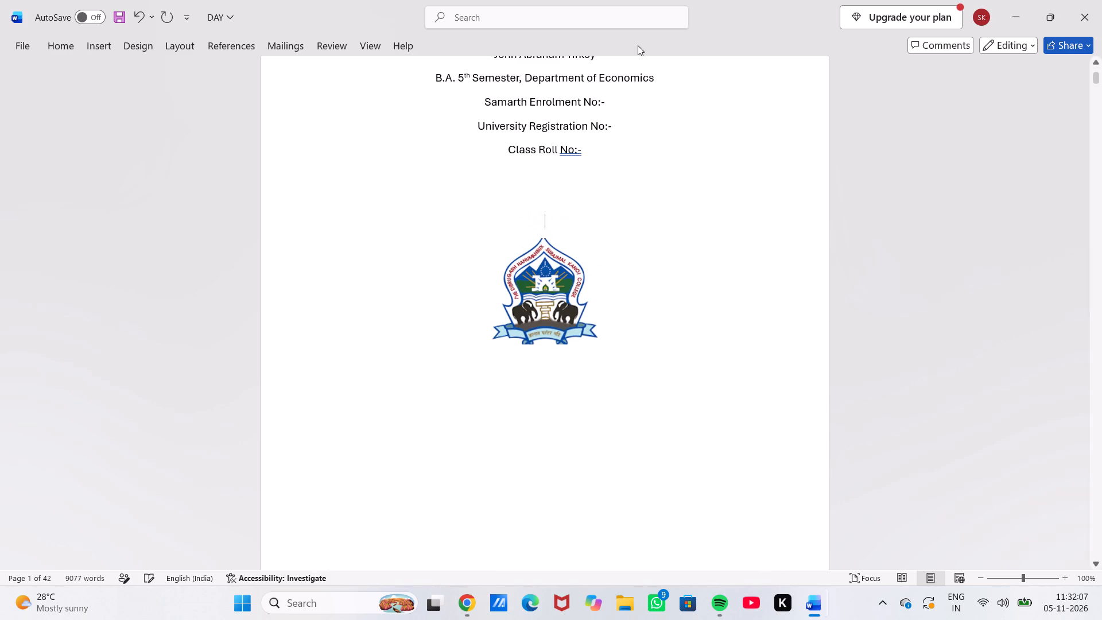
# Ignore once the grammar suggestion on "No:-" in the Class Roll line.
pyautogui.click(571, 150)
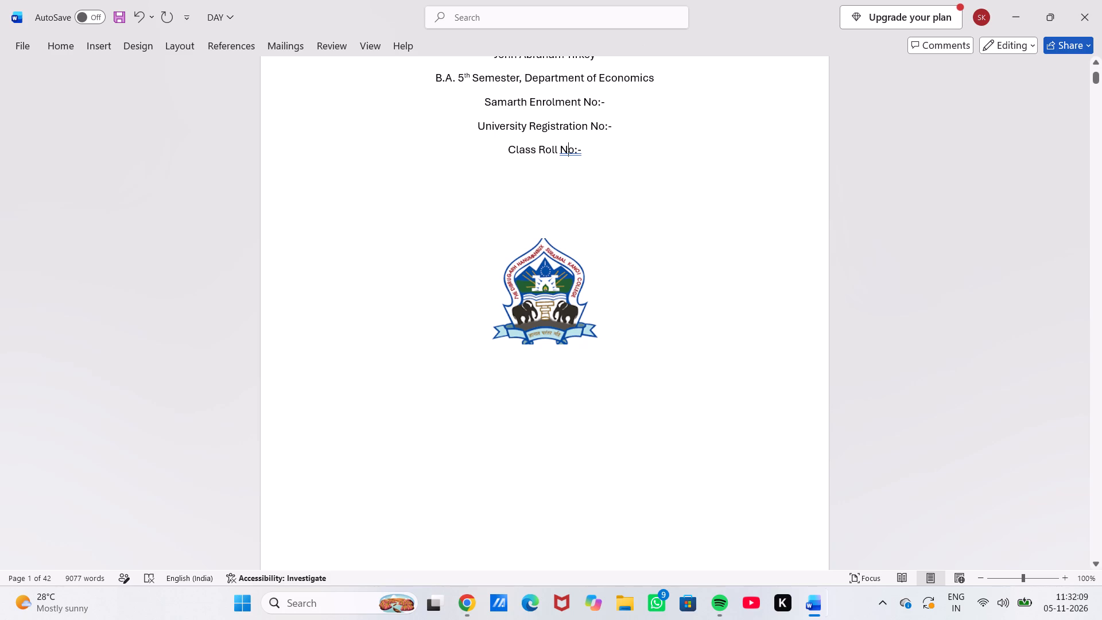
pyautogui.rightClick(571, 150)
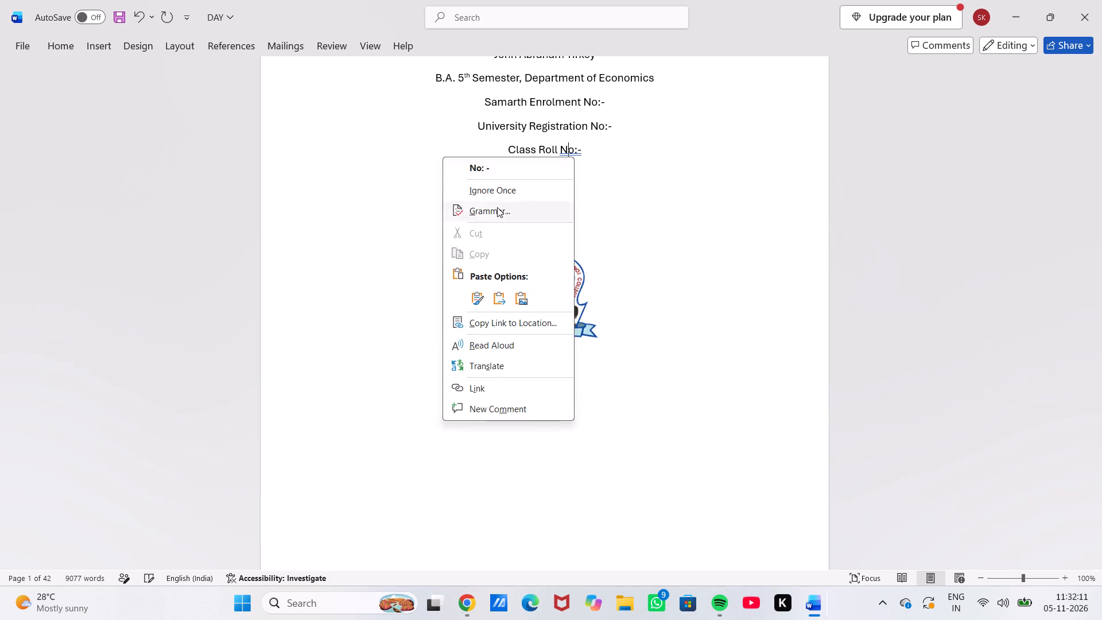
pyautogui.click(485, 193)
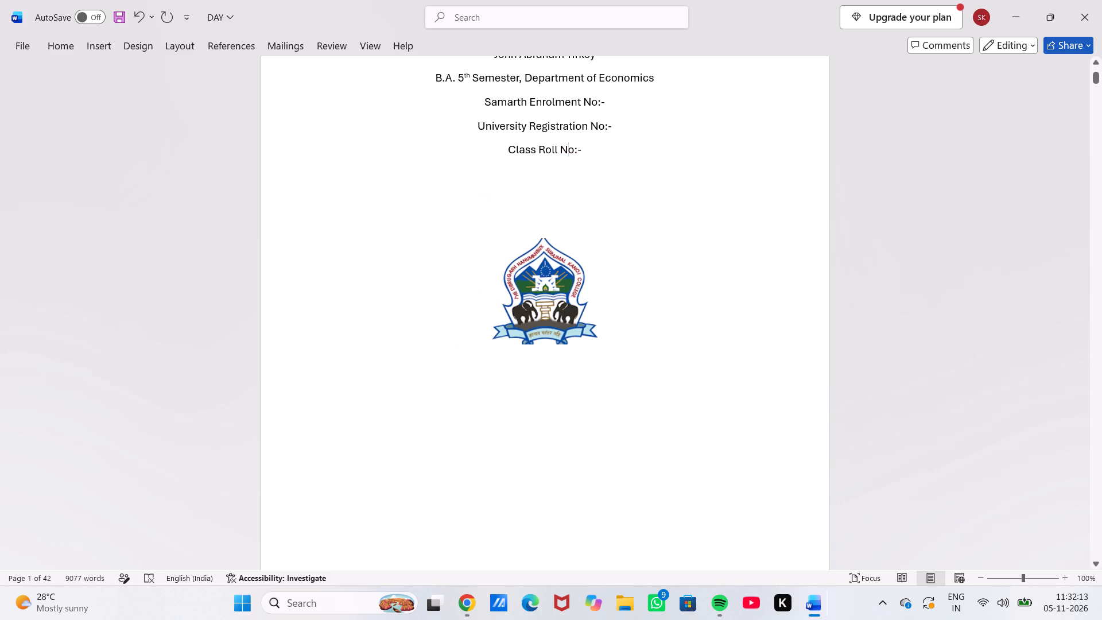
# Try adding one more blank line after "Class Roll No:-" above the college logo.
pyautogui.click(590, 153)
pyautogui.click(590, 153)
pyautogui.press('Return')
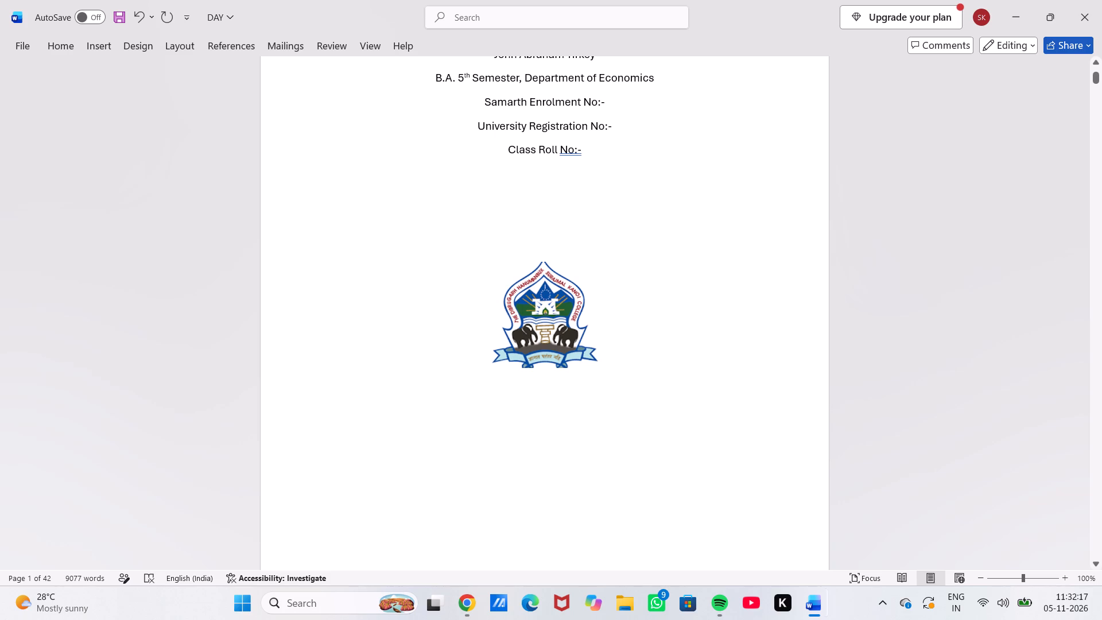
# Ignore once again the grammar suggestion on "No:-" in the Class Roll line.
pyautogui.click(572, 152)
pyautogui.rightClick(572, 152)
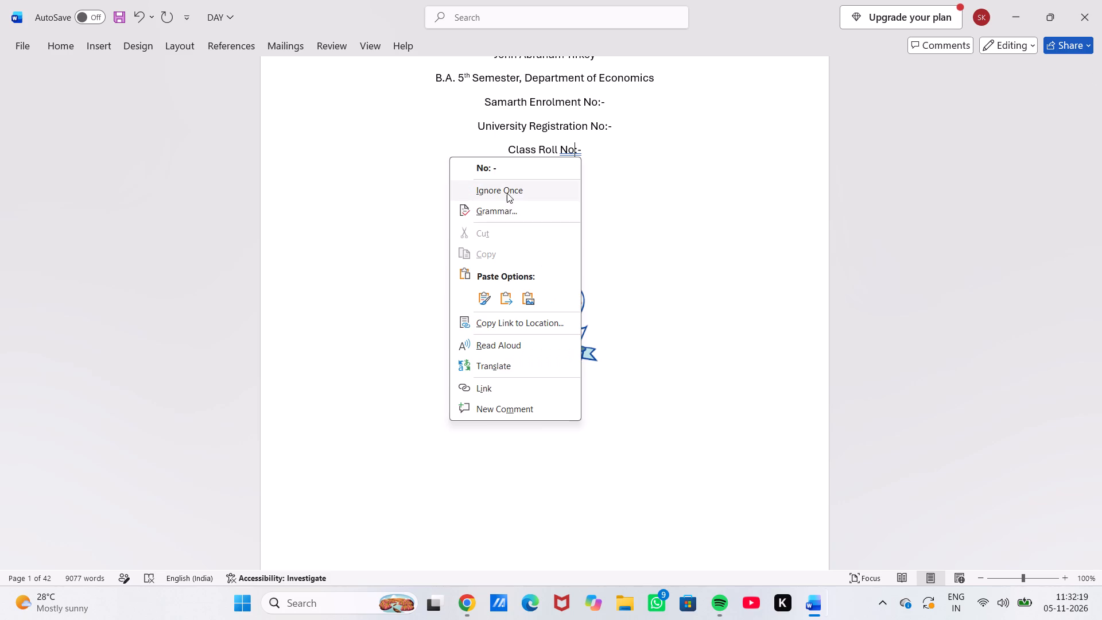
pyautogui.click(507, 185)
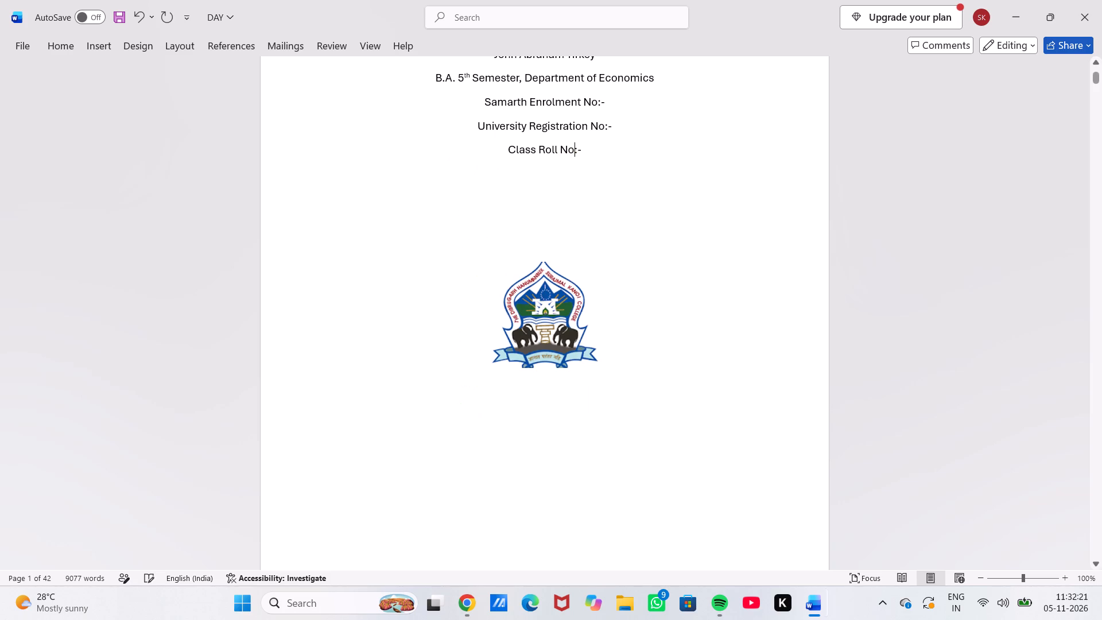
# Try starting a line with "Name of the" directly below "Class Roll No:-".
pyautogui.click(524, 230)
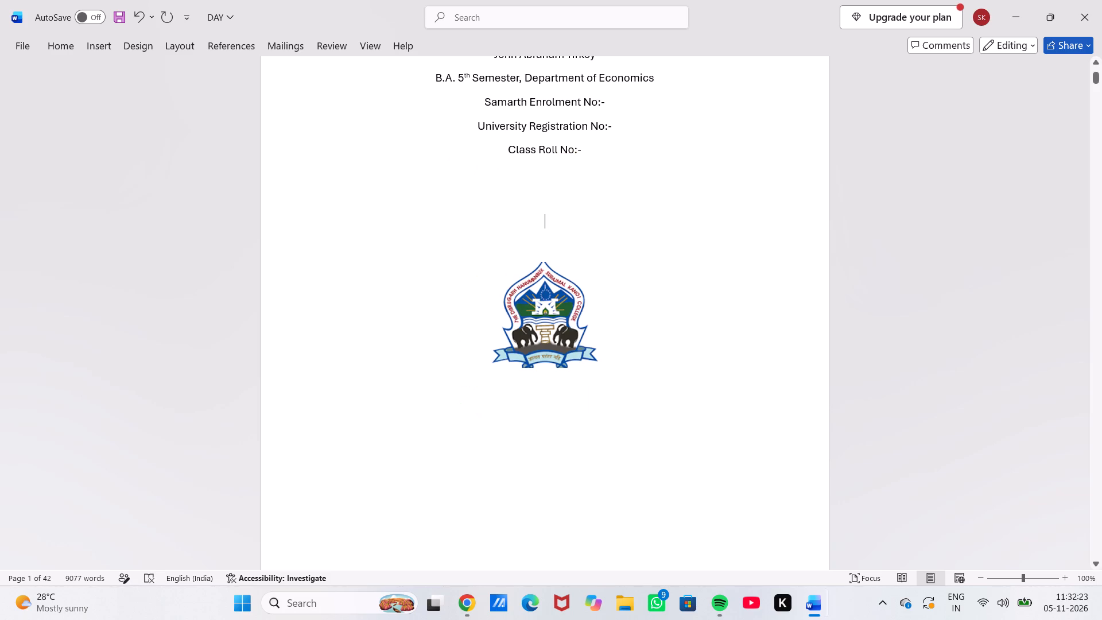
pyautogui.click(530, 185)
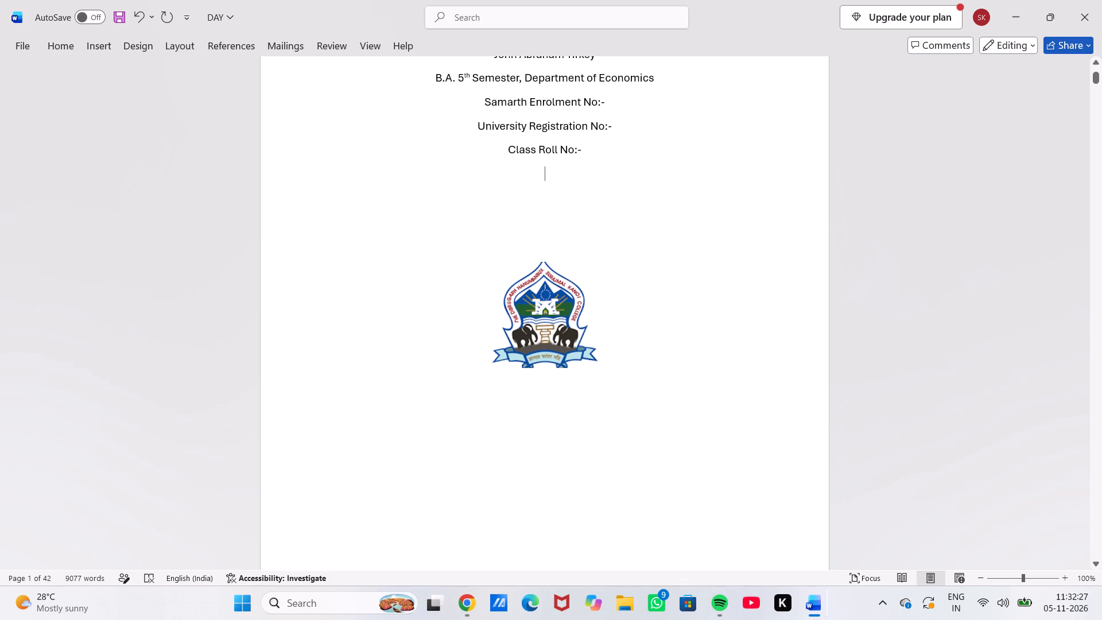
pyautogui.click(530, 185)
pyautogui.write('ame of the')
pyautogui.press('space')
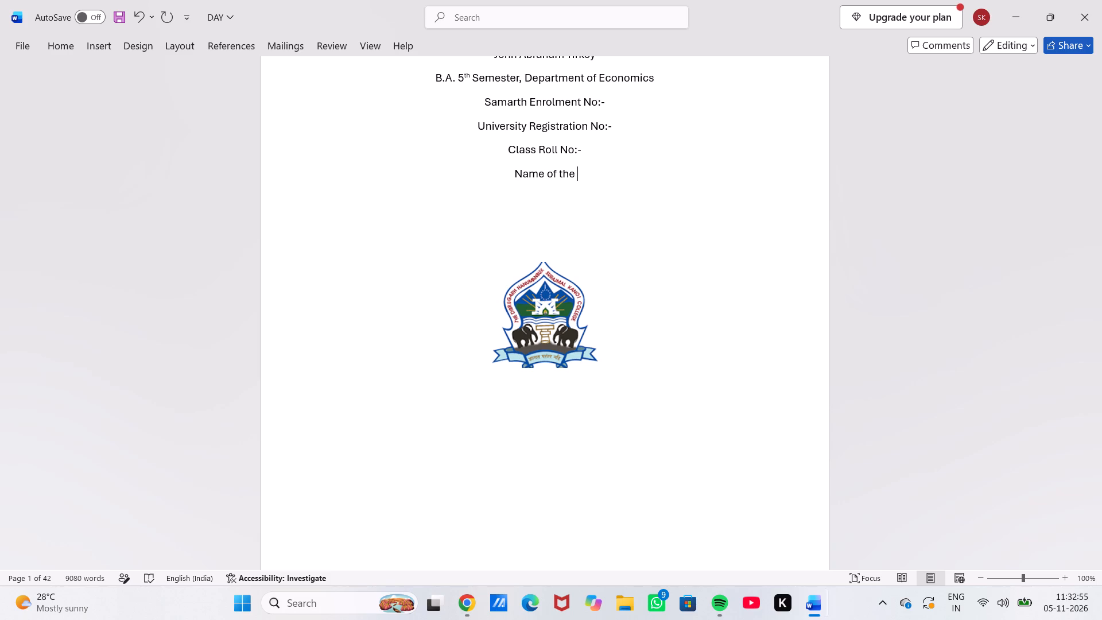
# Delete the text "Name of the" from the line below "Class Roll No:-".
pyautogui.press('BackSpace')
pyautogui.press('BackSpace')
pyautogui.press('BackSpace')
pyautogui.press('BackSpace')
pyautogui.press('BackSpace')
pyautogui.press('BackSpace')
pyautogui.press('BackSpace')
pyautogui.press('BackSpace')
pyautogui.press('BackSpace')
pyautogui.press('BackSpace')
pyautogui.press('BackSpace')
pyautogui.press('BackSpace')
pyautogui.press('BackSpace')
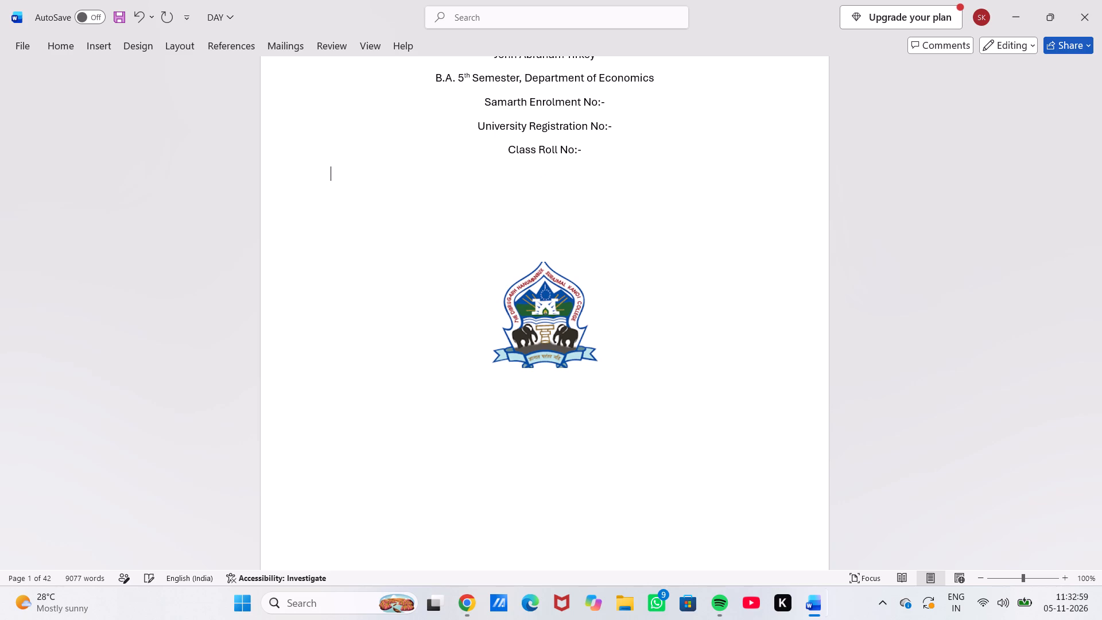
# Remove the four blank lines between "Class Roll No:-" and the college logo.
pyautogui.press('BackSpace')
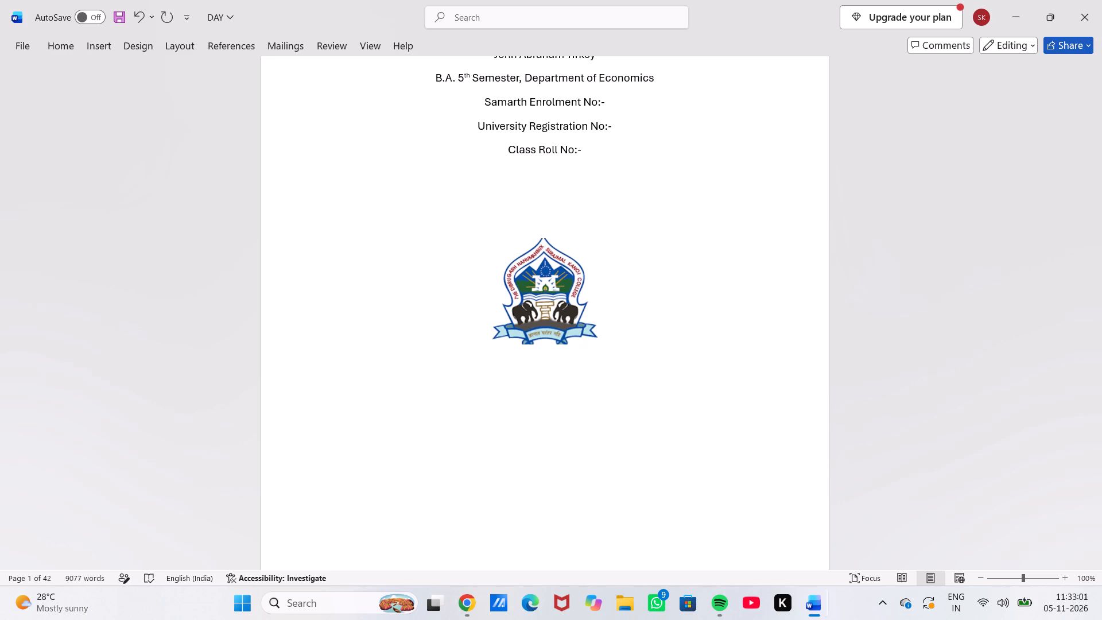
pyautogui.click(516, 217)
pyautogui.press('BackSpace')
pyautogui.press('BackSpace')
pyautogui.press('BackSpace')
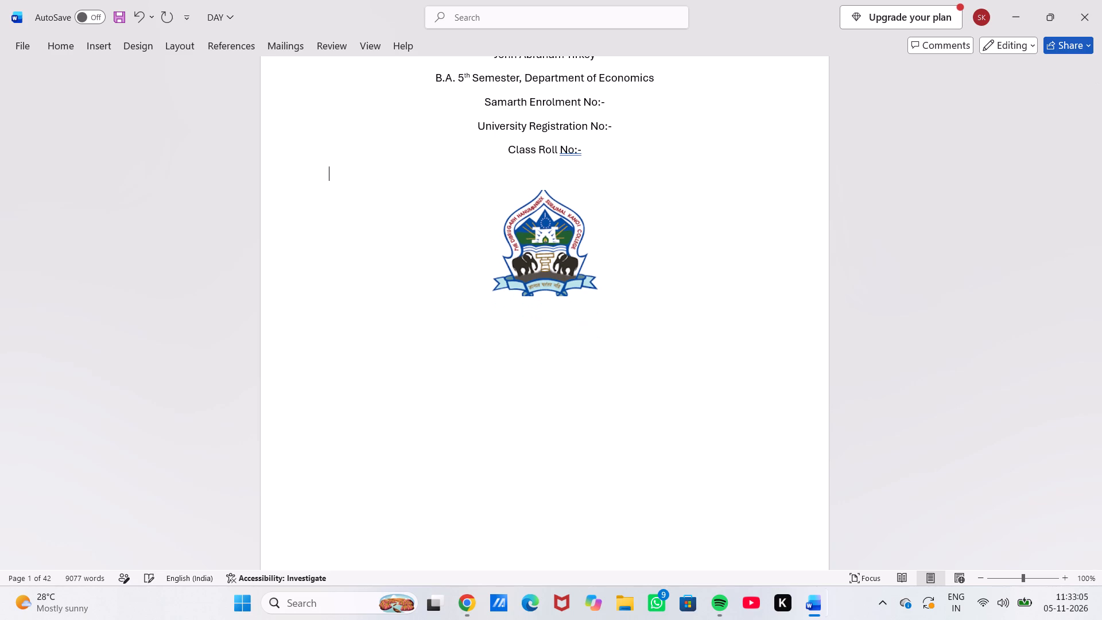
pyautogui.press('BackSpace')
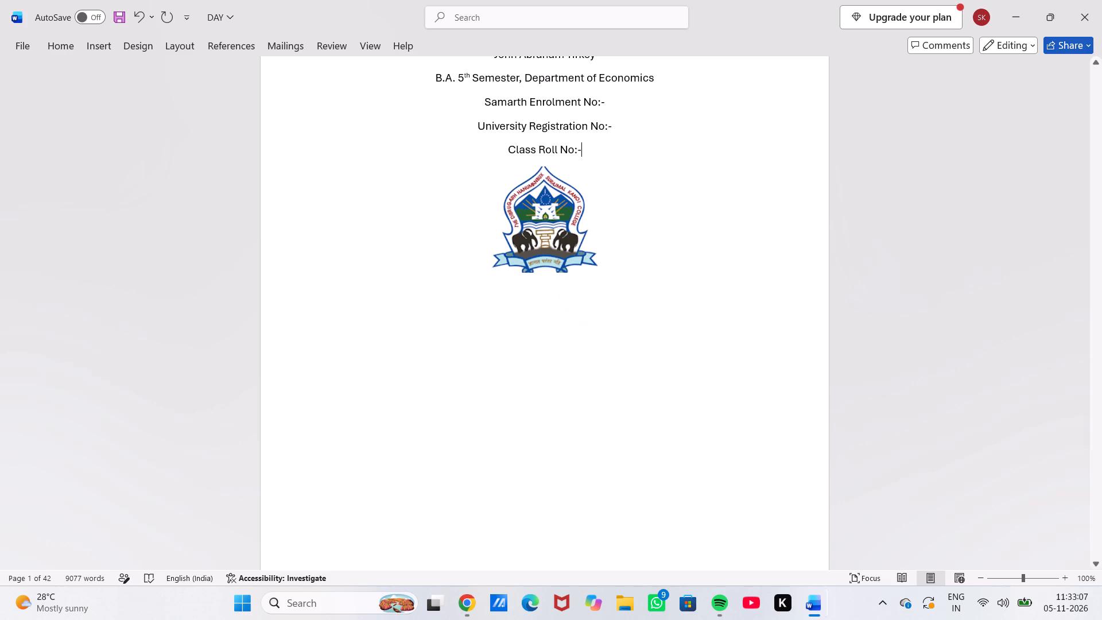
# Add the line "Submitted to" directly below the college logo and start a new line under it.
pyautogui.click(504, 333)
pyautogui.click(537, 292)
pyautogui.write('ubmitted t')
pyautogui.press('o')
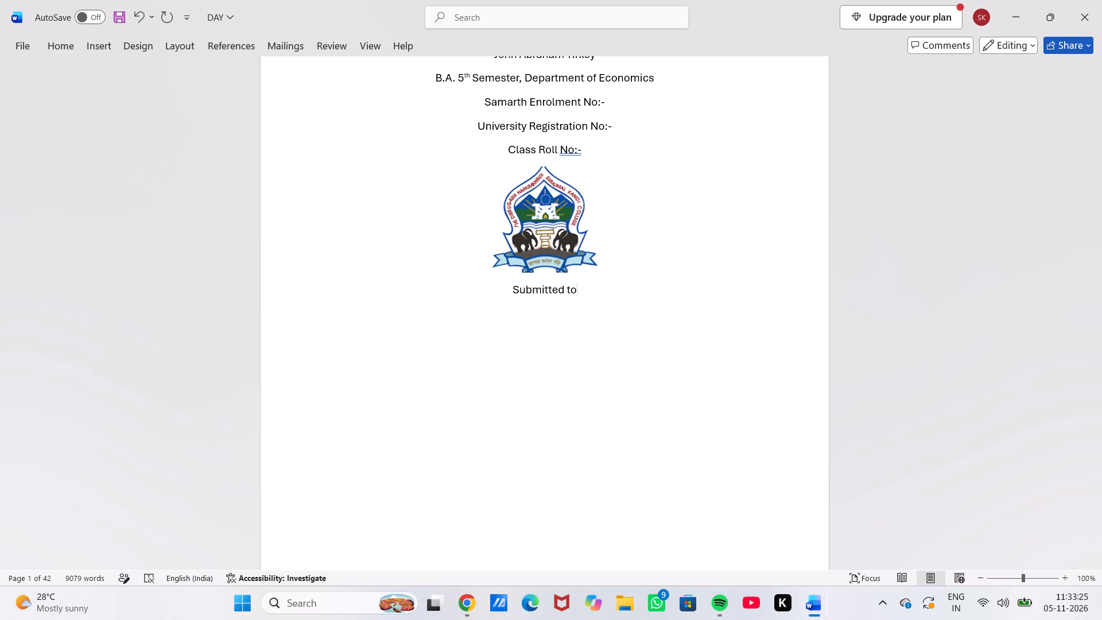
pyautogui.press('Return')
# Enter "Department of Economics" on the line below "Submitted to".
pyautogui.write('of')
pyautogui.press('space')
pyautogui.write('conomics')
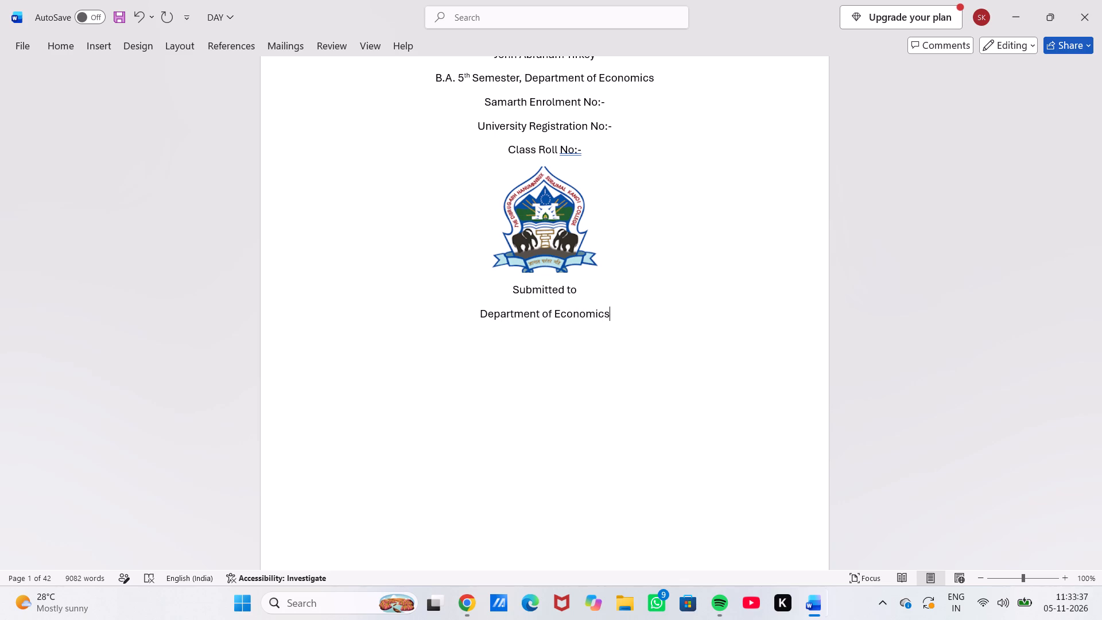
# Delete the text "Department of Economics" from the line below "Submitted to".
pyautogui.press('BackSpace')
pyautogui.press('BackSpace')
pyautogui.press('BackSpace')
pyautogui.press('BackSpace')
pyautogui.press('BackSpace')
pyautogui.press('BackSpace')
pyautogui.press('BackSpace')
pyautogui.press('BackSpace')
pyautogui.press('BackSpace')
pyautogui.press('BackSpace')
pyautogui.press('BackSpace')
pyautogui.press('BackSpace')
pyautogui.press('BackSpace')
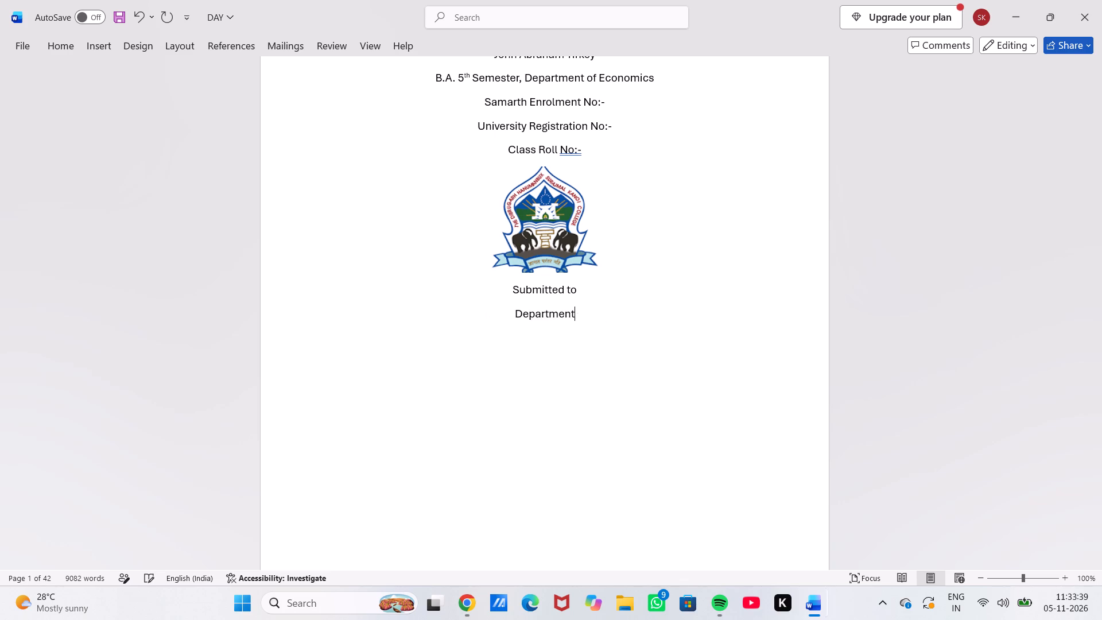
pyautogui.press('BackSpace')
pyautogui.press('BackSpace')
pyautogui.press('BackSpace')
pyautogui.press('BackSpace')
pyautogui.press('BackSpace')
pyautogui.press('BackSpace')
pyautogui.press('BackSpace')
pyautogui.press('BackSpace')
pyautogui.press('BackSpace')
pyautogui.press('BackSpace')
# Enter "DEPARTMENT OF ECONOMICS" in capitals on the line below "Submitted to", correcting any typo.
pyautogui.write('DEPARTMENT OF ECON0OMICS')
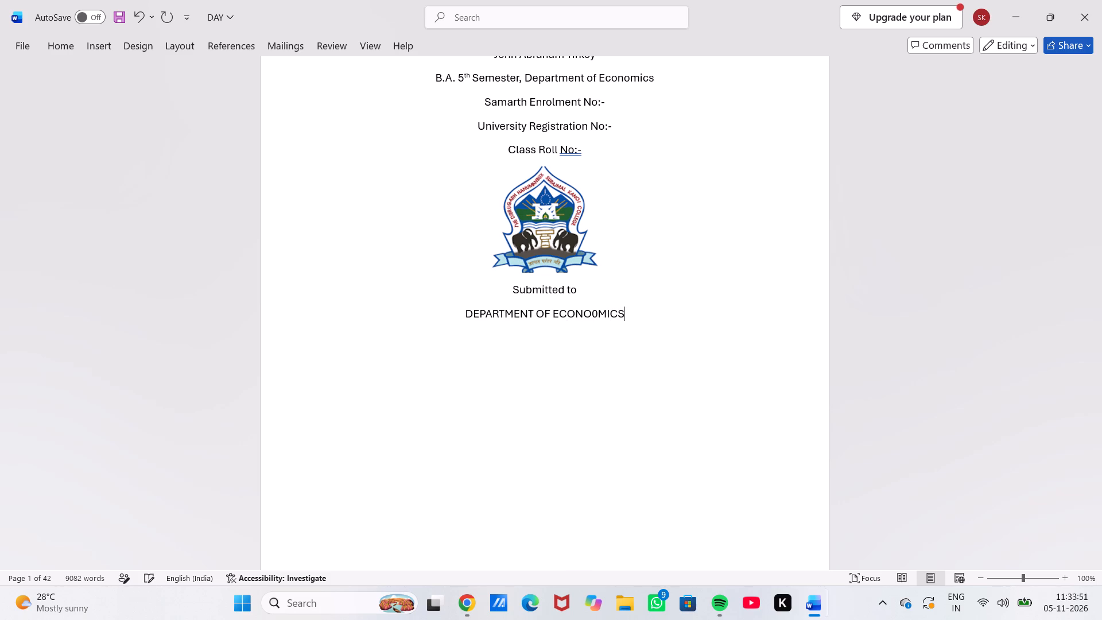
pyautogui.click(599, 314)
pyautogui.press('BackSpace')
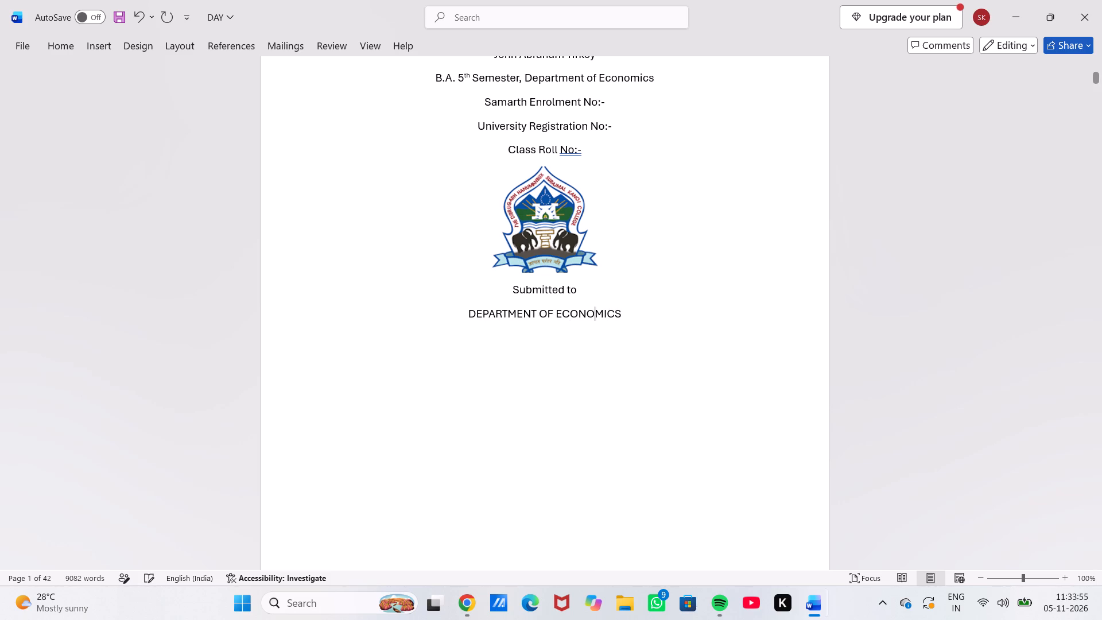
# Add the line "Dibrugarh Hanumanbax Surajmall Kanoi College" directly below "DEPARTMENT OF ECONOMICS" on the title page.
pyautogui.click(635, 312)
pyautogui.press('Return')
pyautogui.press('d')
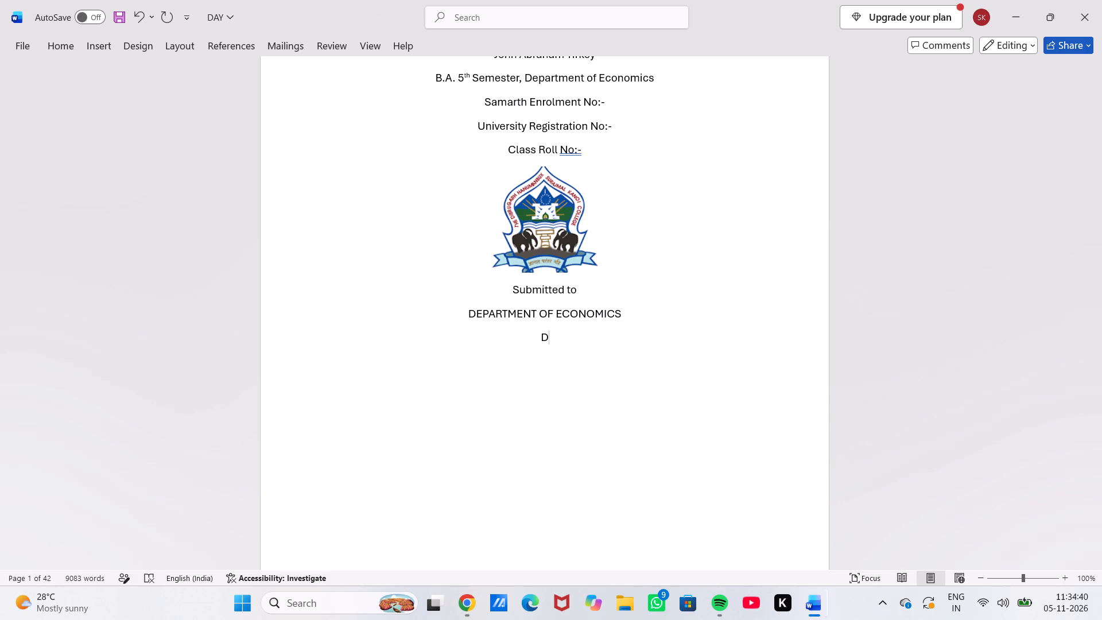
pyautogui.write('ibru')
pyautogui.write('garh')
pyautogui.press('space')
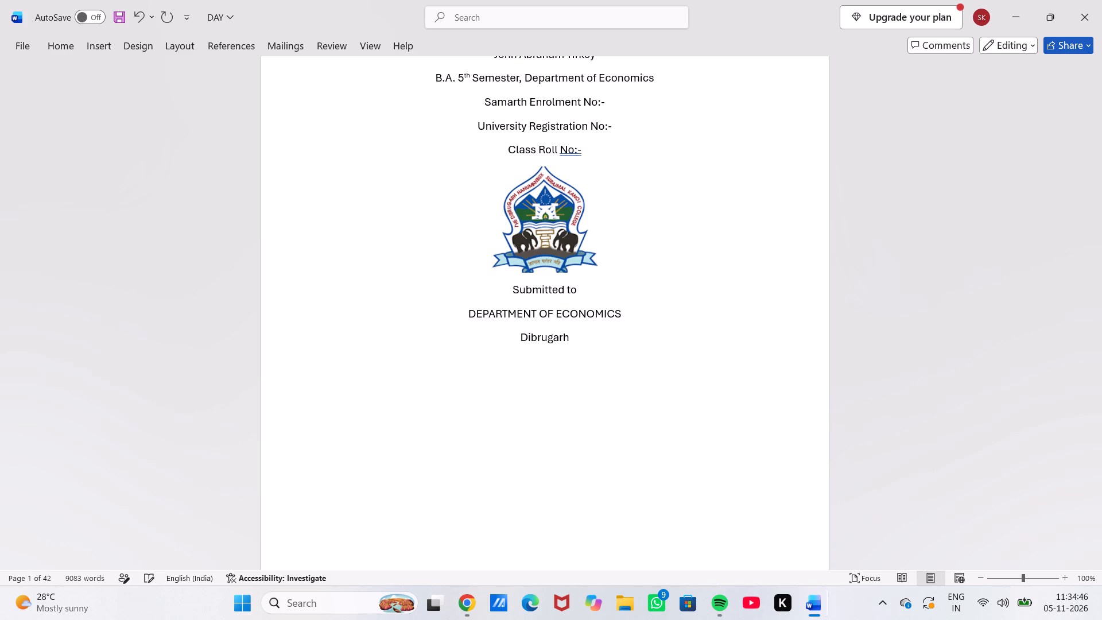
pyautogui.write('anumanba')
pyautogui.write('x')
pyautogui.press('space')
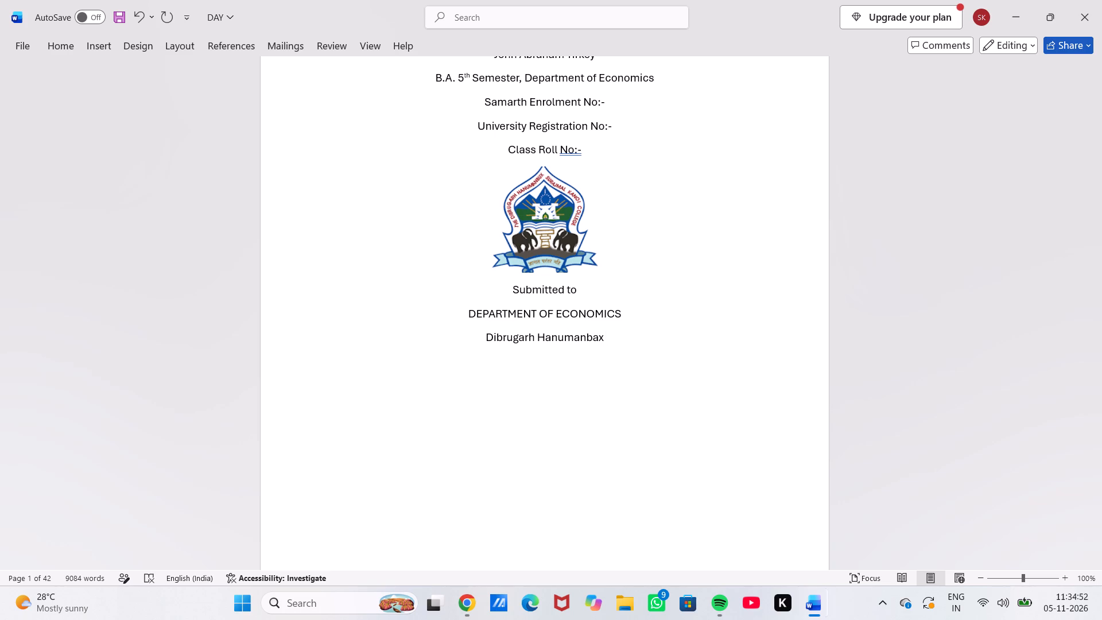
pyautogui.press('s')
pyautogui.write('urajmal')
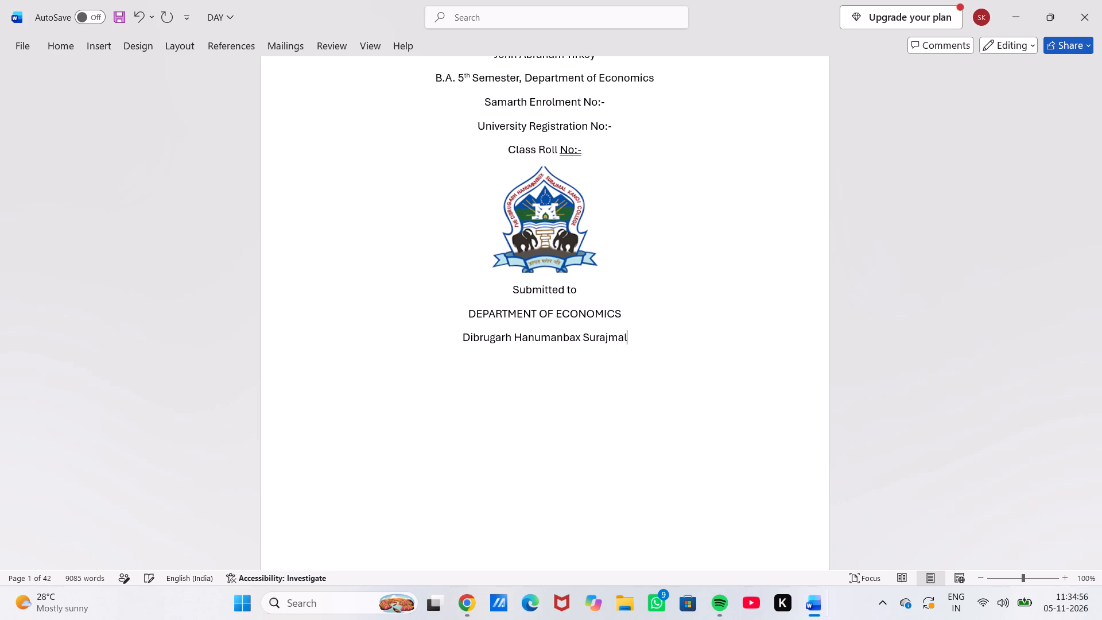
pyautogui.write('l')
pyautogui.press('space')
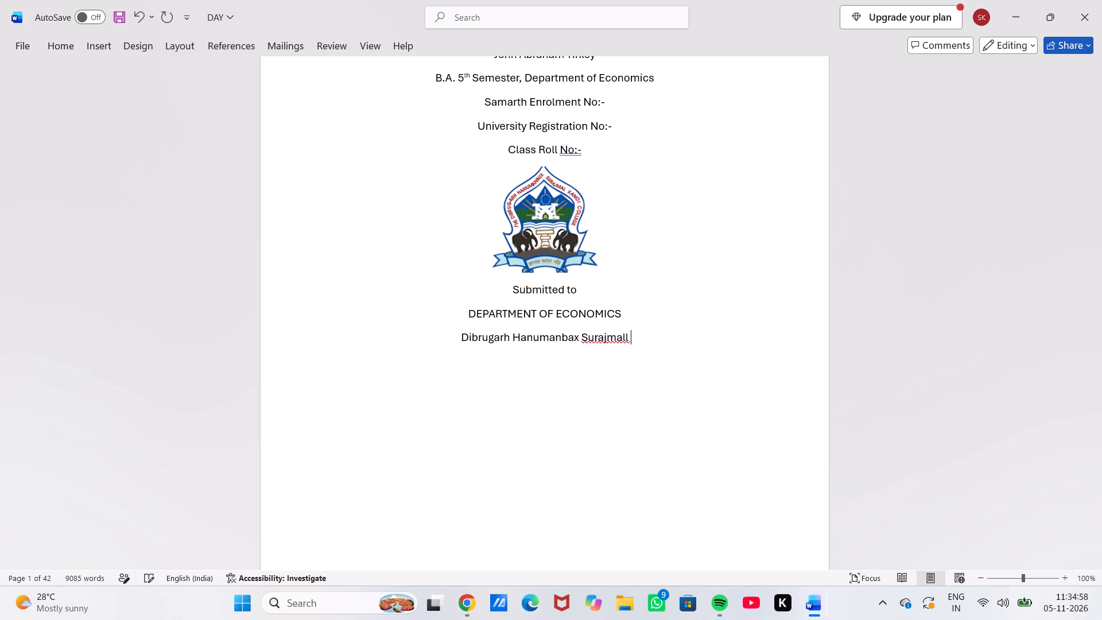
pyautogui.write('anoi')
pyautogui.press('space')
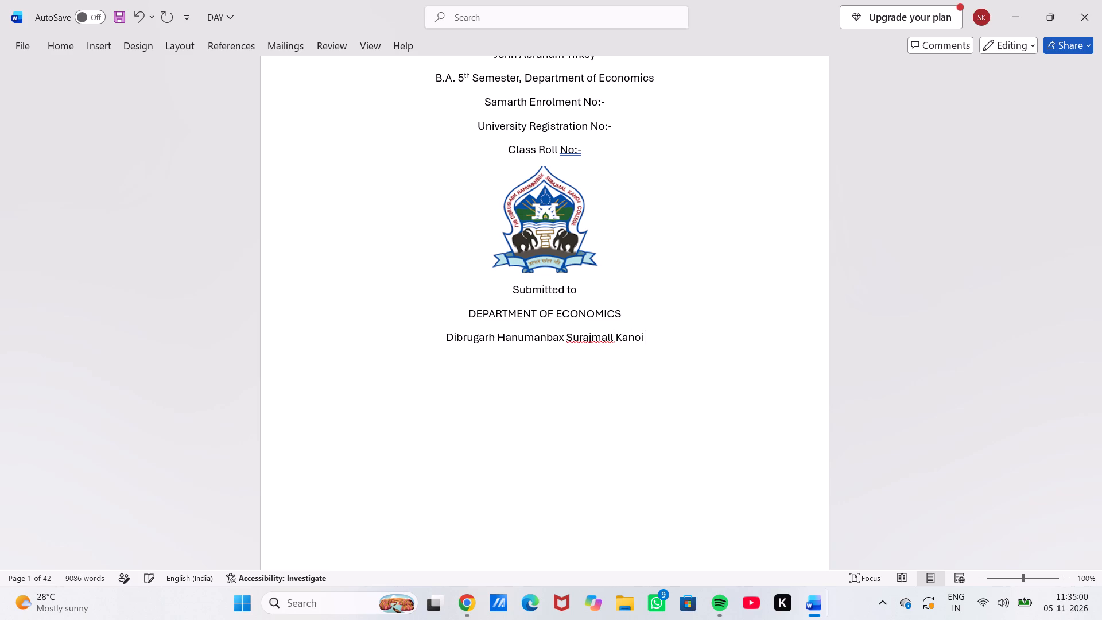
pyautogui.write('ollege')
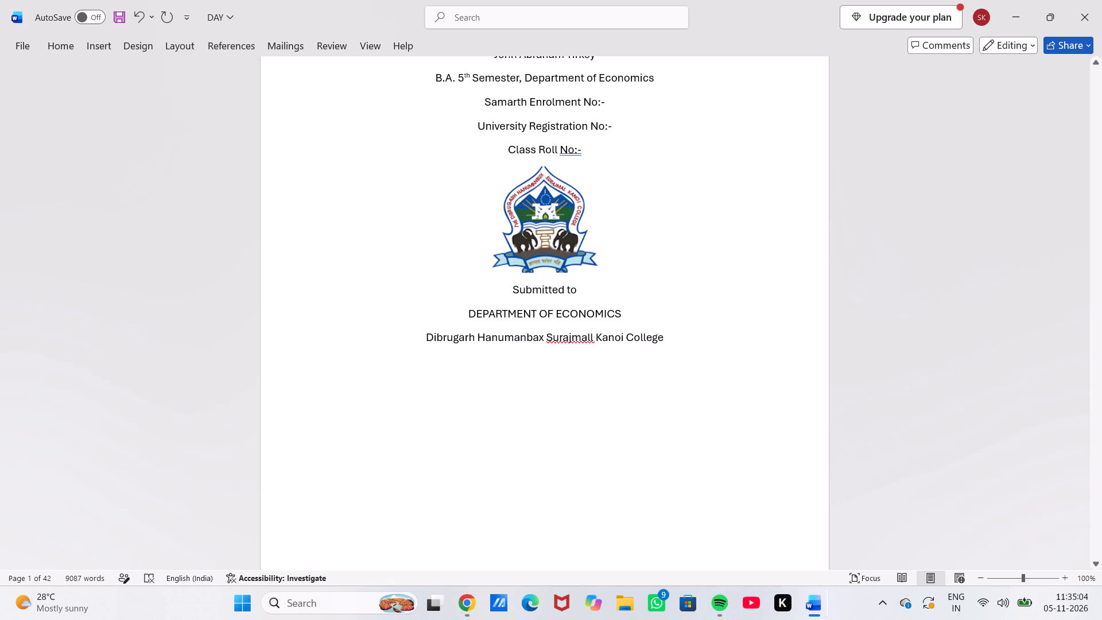
# Ignore all spelling flags for the word "Surajmall" in the college name.
pyautogui.click(572, 336)
pyautogui.click(577, 335)
pyautogui.rightClick(577, 335)
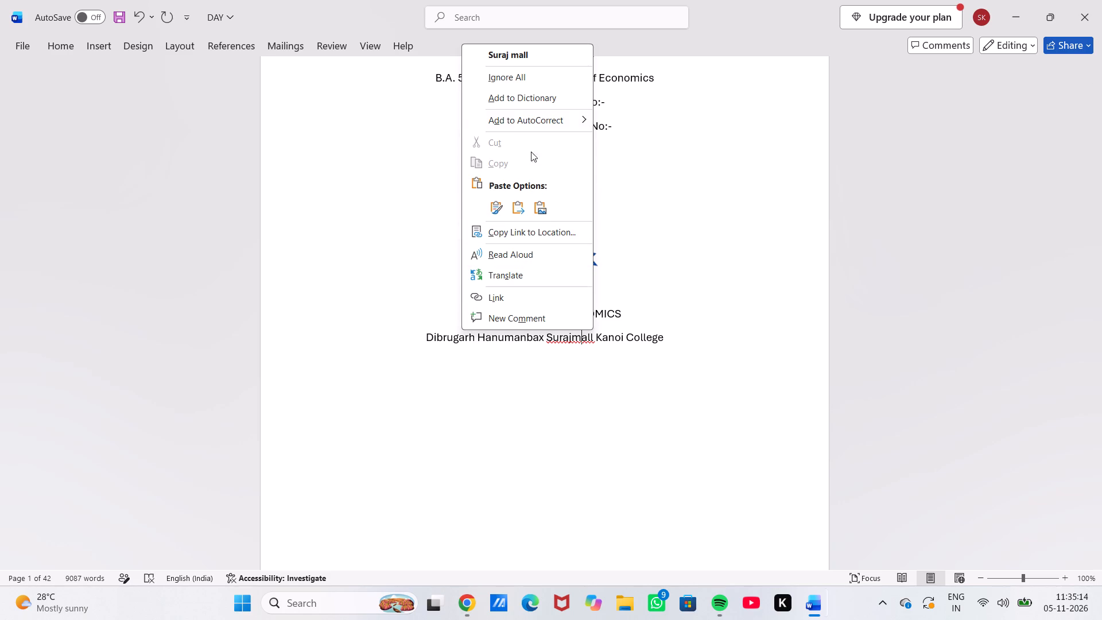
pyautogui.click(509, 78)
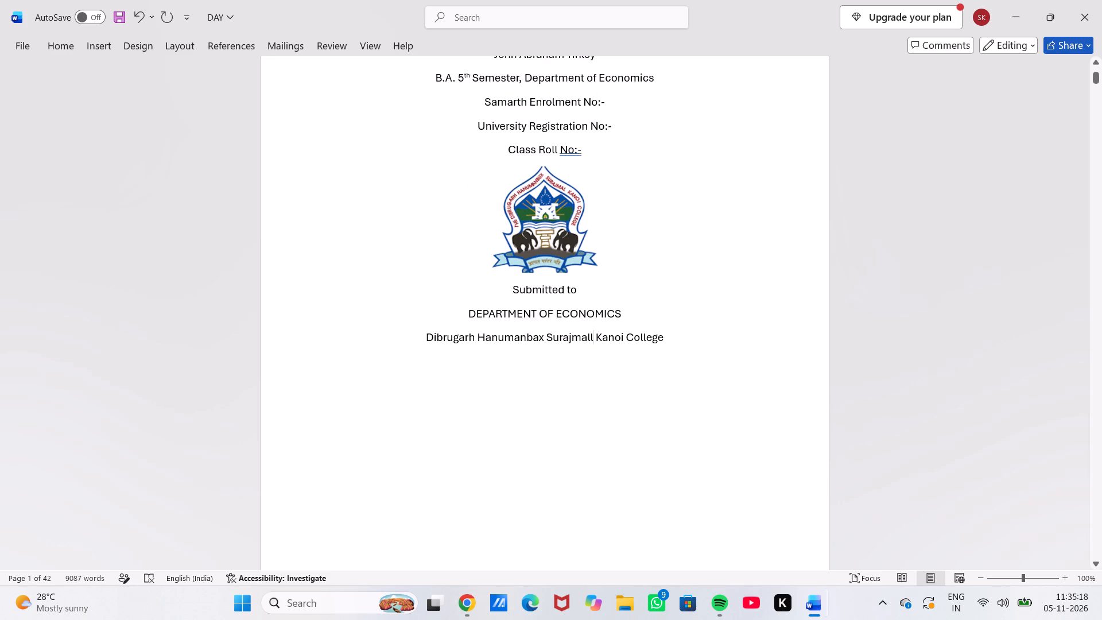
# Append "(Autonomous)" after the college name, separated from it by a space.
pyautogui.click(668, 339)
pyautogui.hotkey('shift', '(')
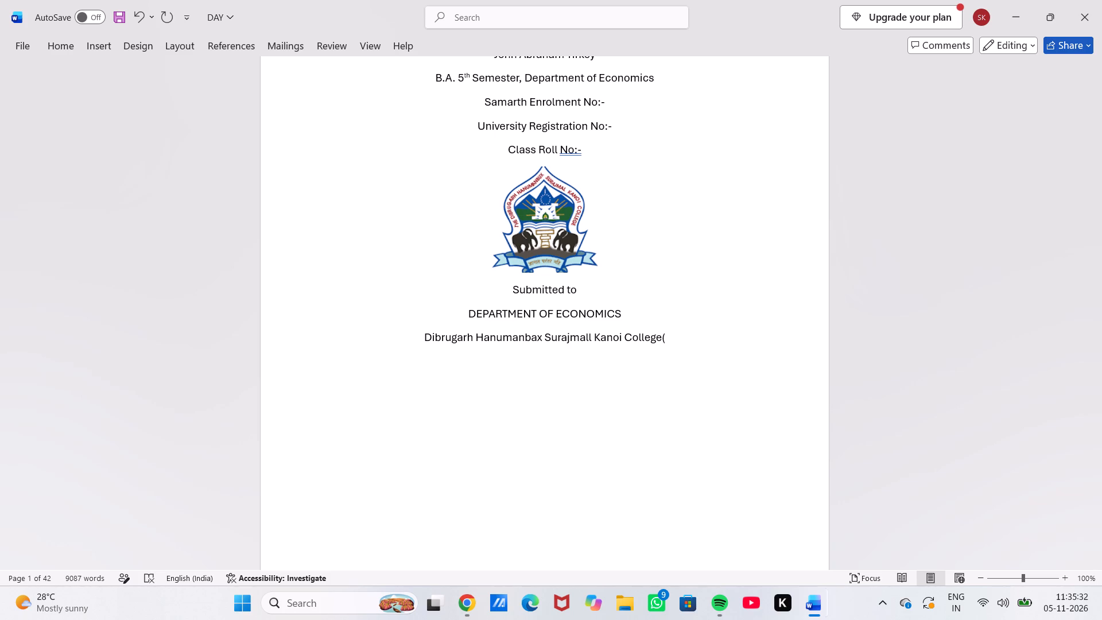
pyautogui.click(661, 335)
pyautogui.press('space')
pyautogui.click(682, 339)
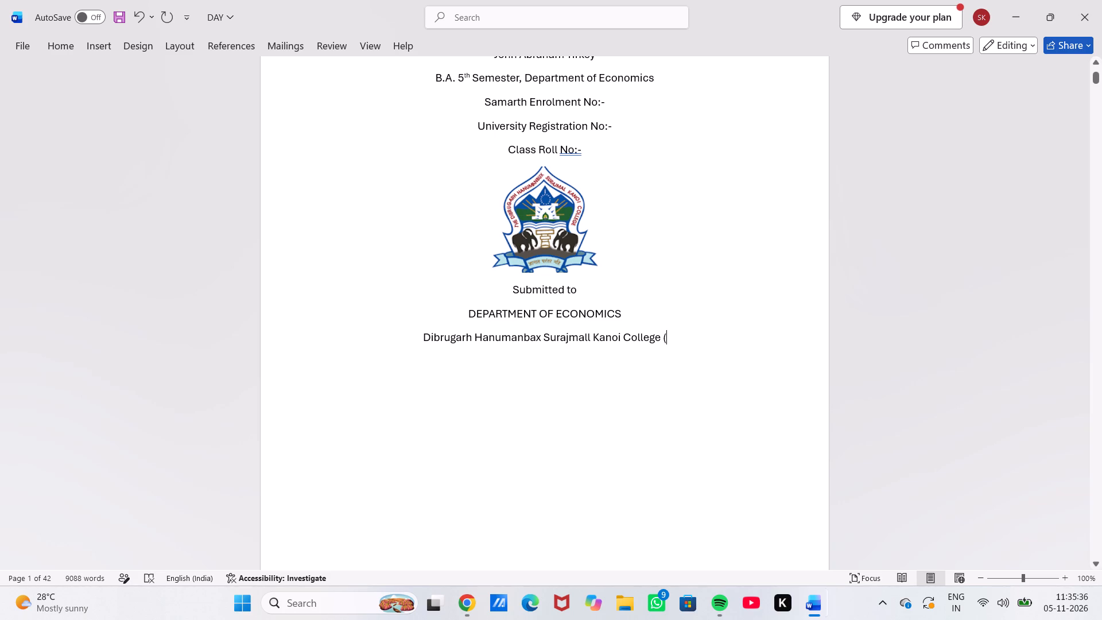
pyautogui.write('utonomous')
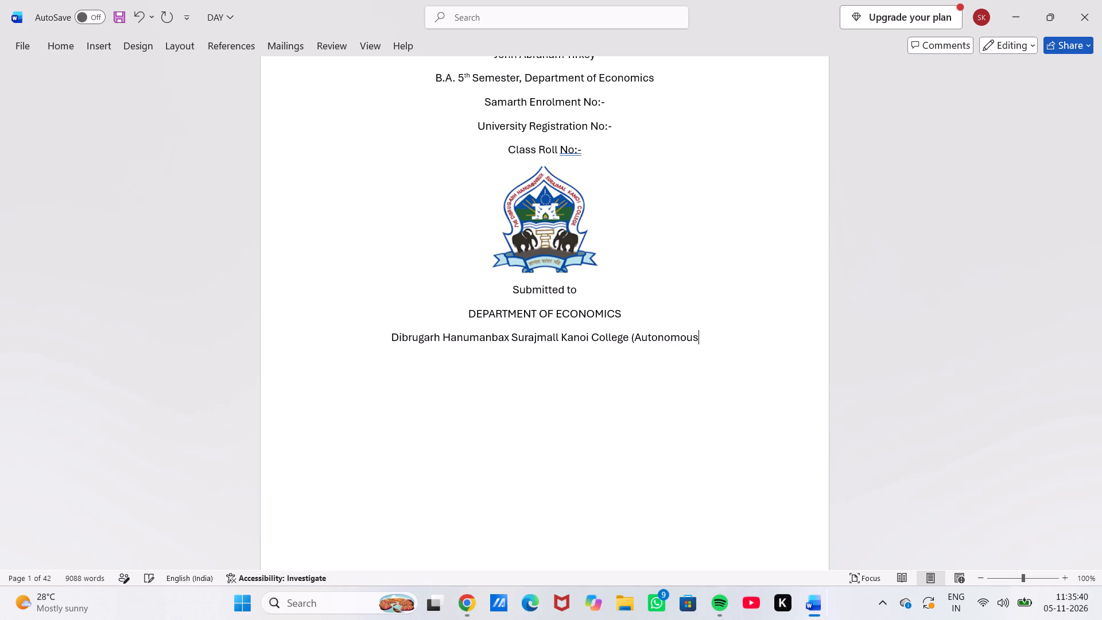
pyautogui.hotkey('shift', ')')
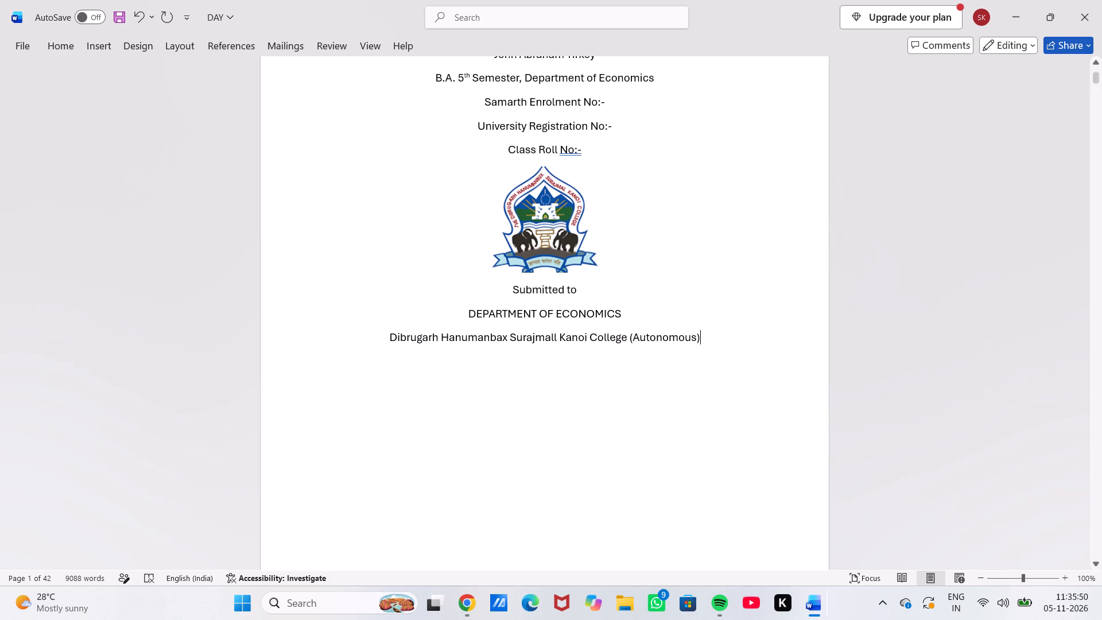
# Ignore once the grammar flag on "No:-" in the "Class Roll No:-" line.
pyautogui.click(573, 152)
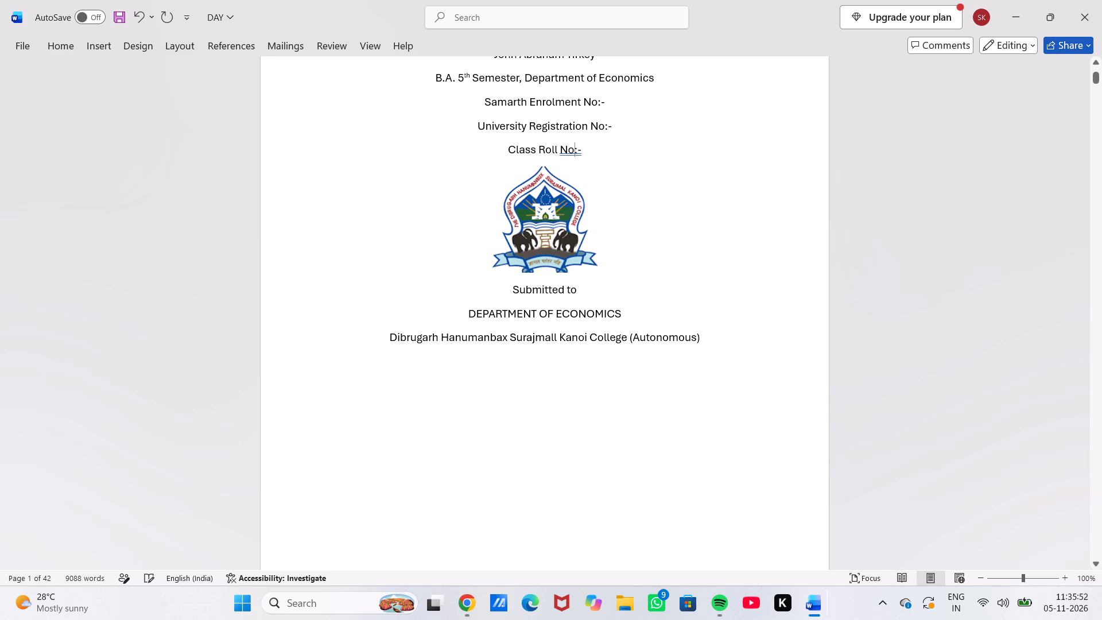
pyautogui.rightClick(573, 152)
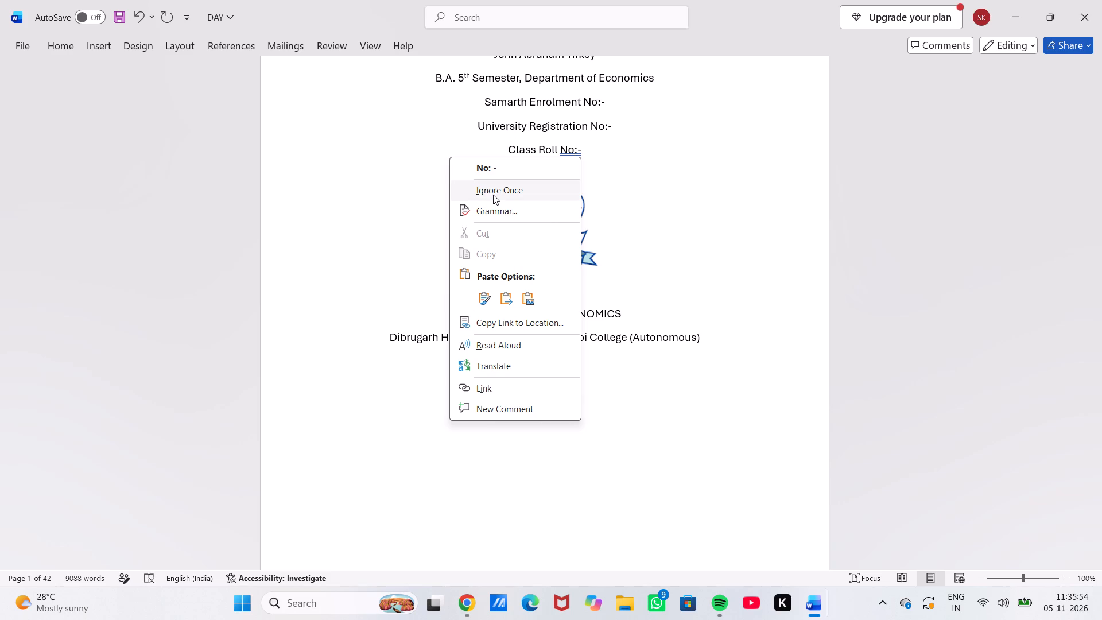
pyautogui.click(493, 196)
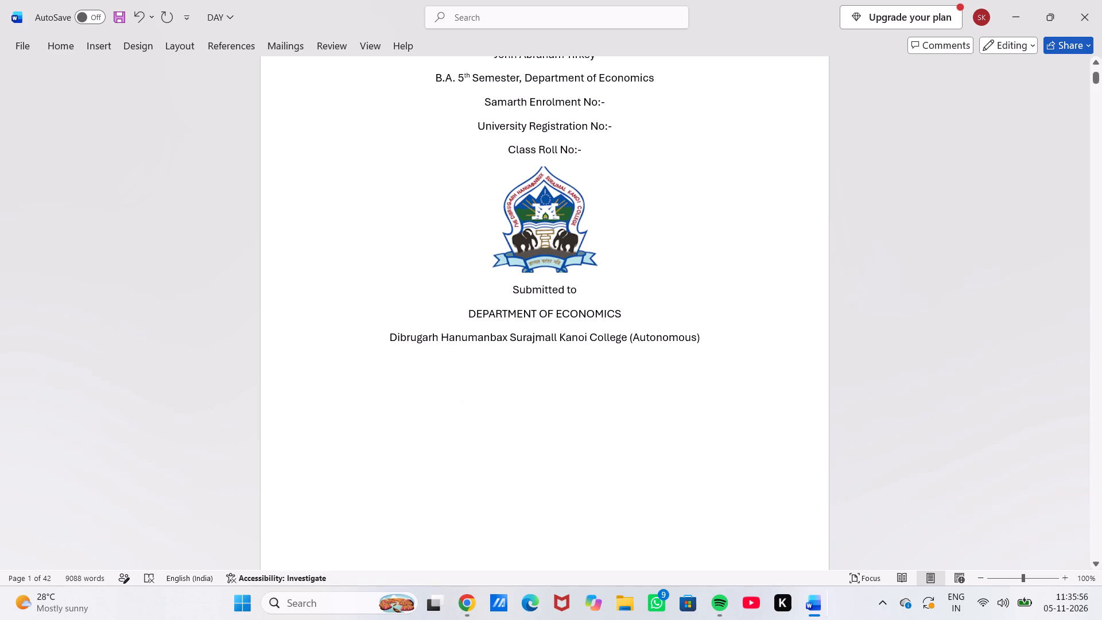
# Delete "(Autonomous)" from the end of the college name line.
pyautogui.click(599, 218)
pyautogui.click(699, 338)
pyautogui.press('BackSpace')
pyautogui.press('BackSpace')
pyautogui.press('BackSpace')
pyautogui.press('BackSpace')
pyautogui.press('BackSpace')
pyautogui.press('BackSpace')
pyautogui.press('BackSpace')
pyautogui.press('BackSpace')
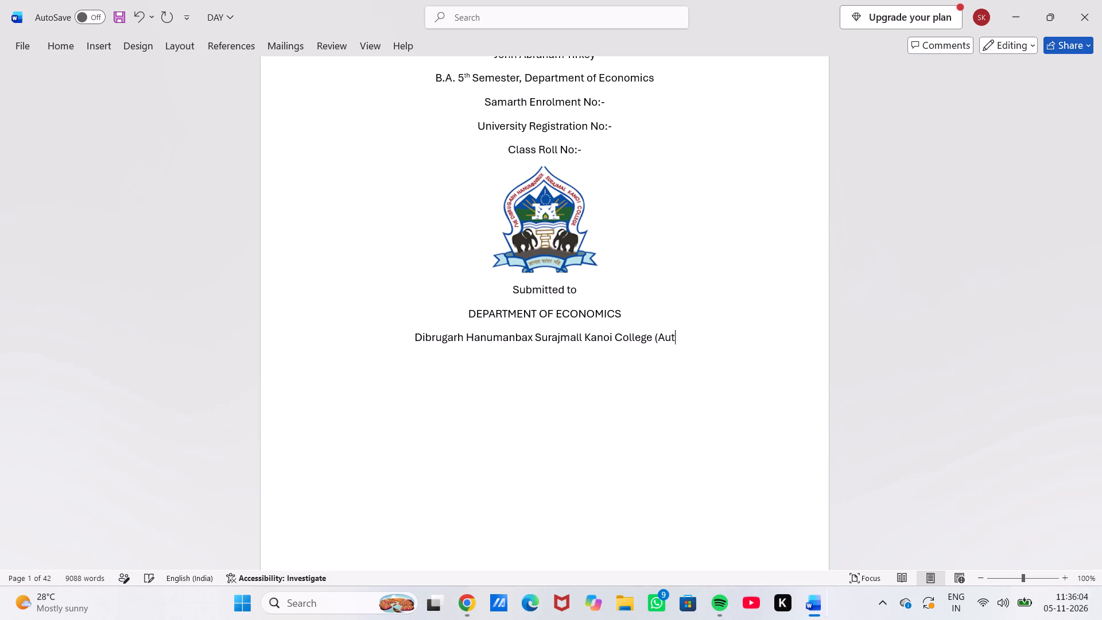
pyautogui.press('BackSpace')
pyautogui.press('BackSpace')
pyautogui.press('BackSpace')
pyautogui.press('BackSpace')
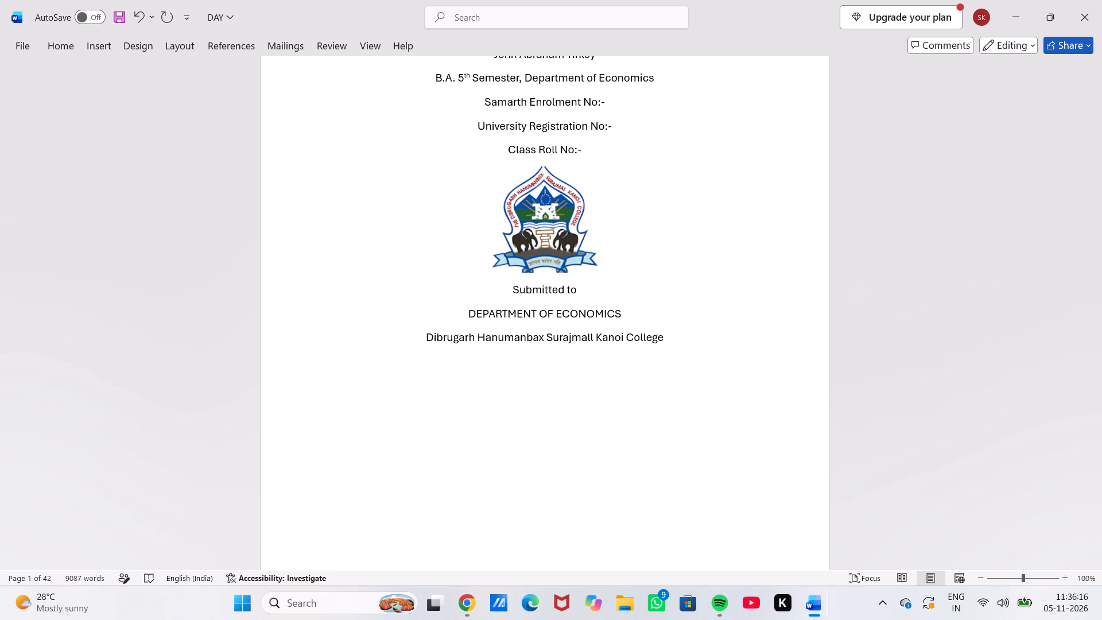
# Add "(Autonomous)" after "Dibrugarh Hanumanbax Surajmall Kanoi College", correcting any typo.
pyautogui.hotkey('shift', '(')
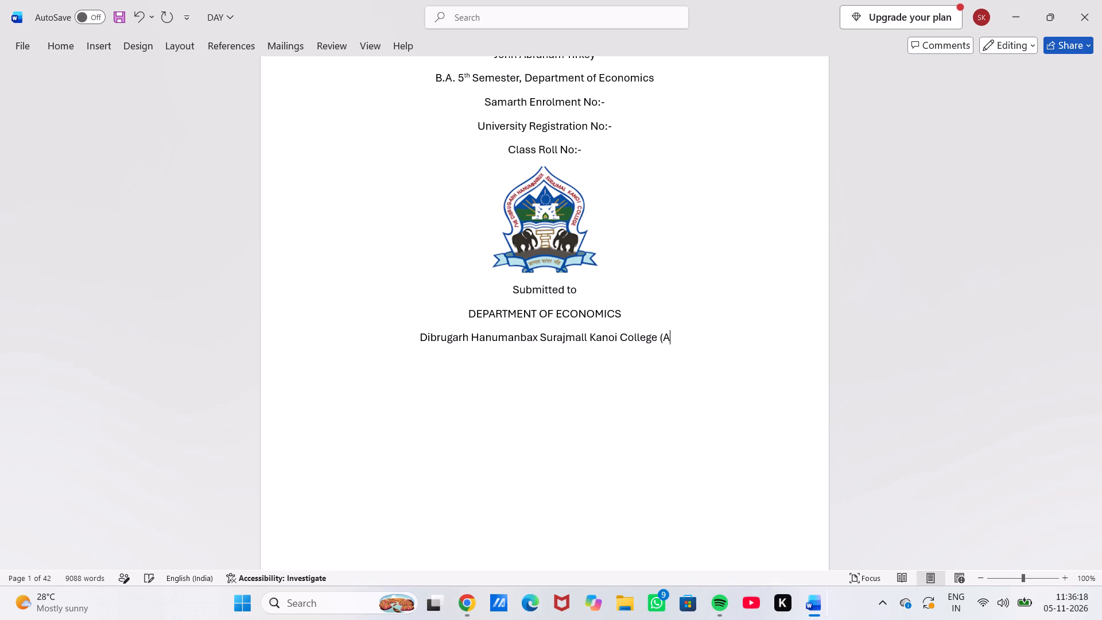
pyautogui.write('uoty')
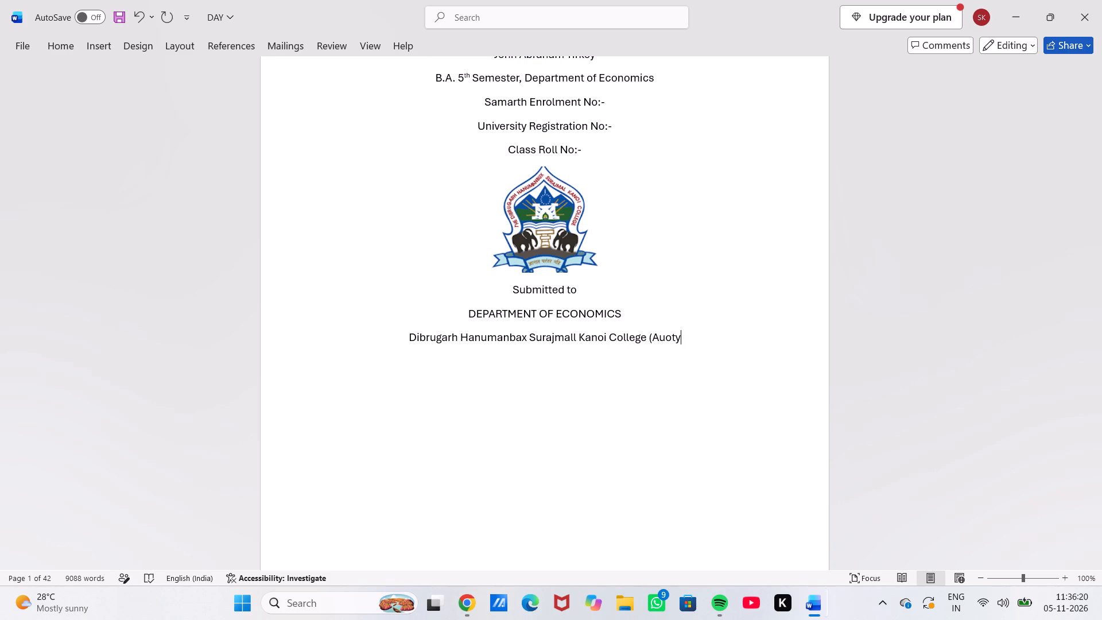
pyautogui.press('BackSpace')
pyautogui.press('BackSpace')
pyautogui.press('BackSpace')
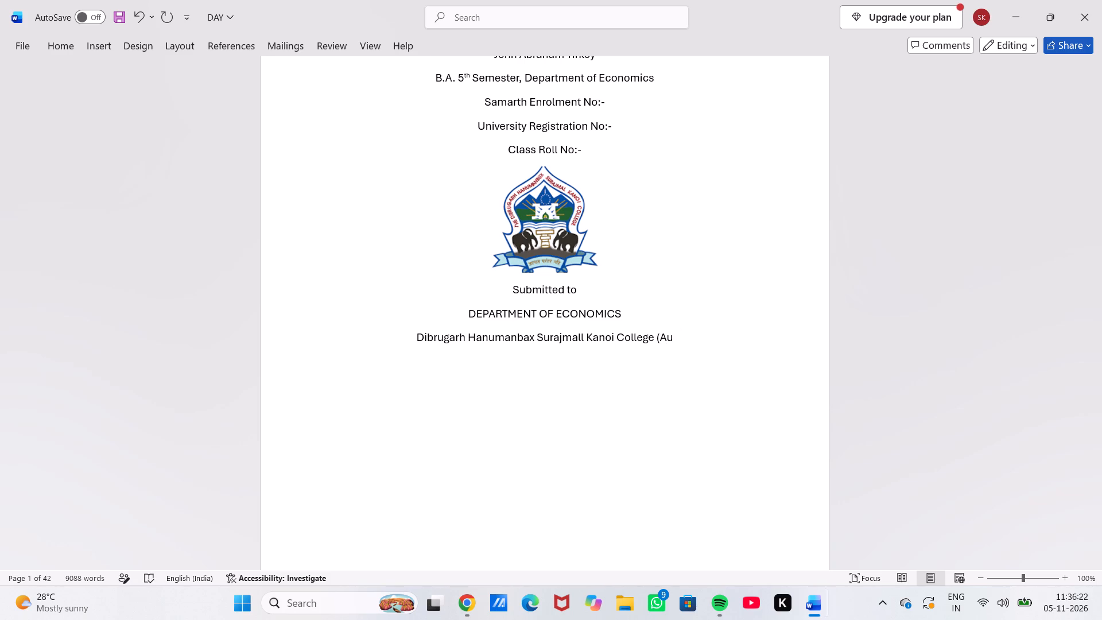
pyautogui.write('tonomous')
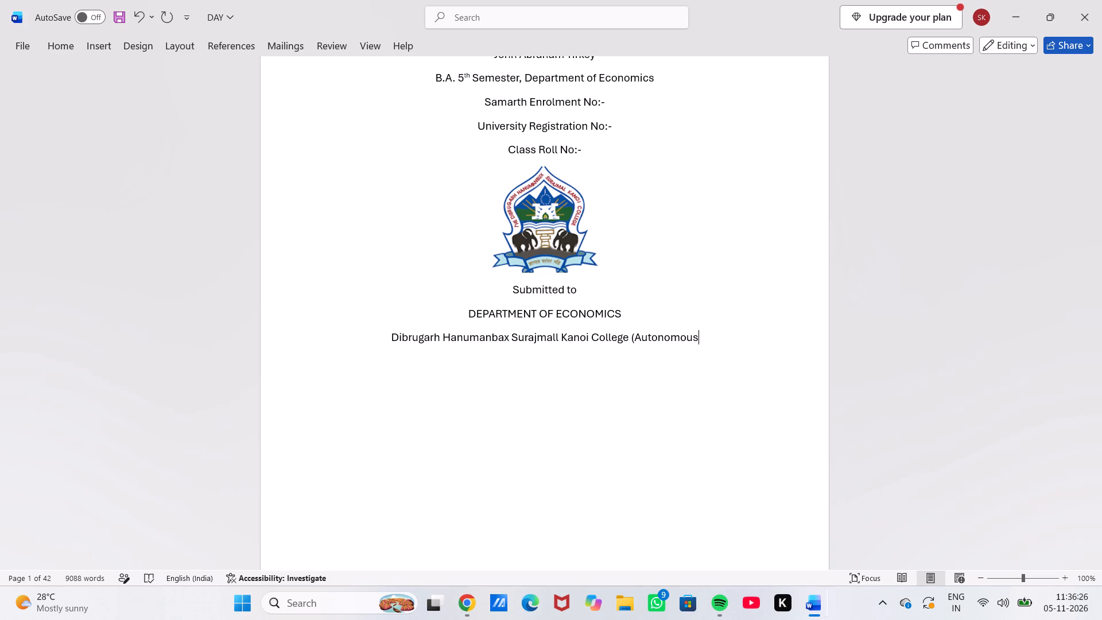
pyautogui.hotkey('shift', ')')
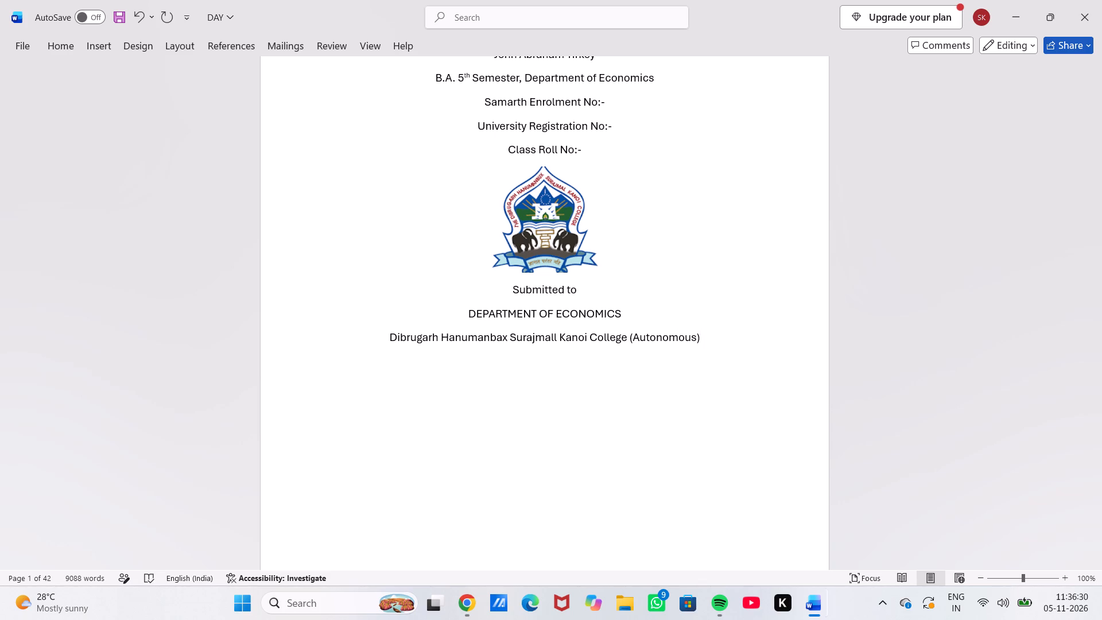
# Add the college's street name in title case on a new line below the college name.
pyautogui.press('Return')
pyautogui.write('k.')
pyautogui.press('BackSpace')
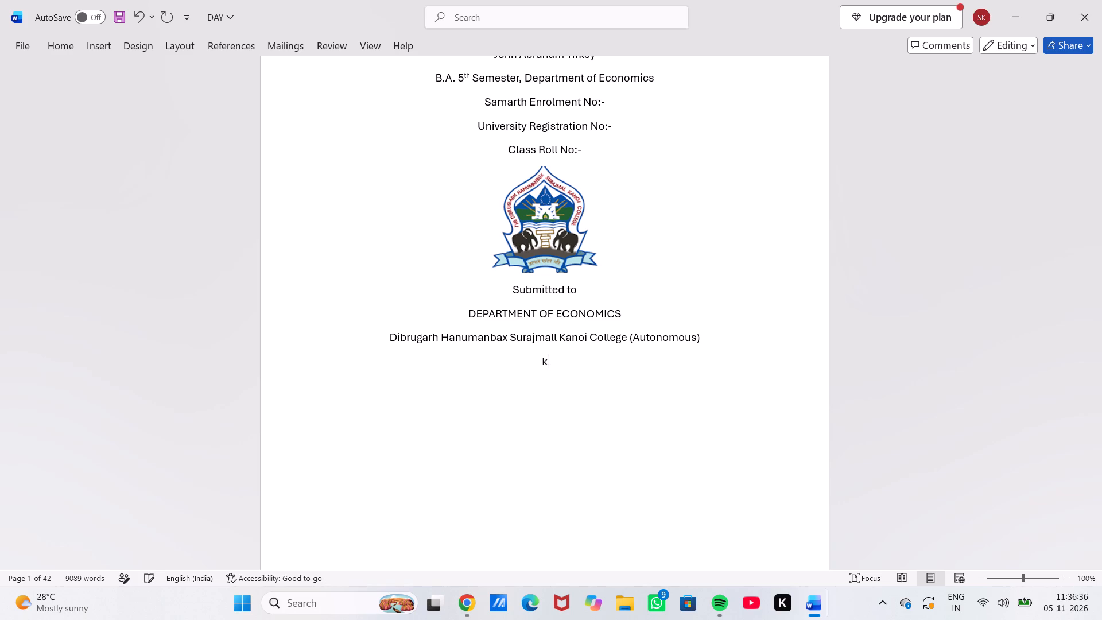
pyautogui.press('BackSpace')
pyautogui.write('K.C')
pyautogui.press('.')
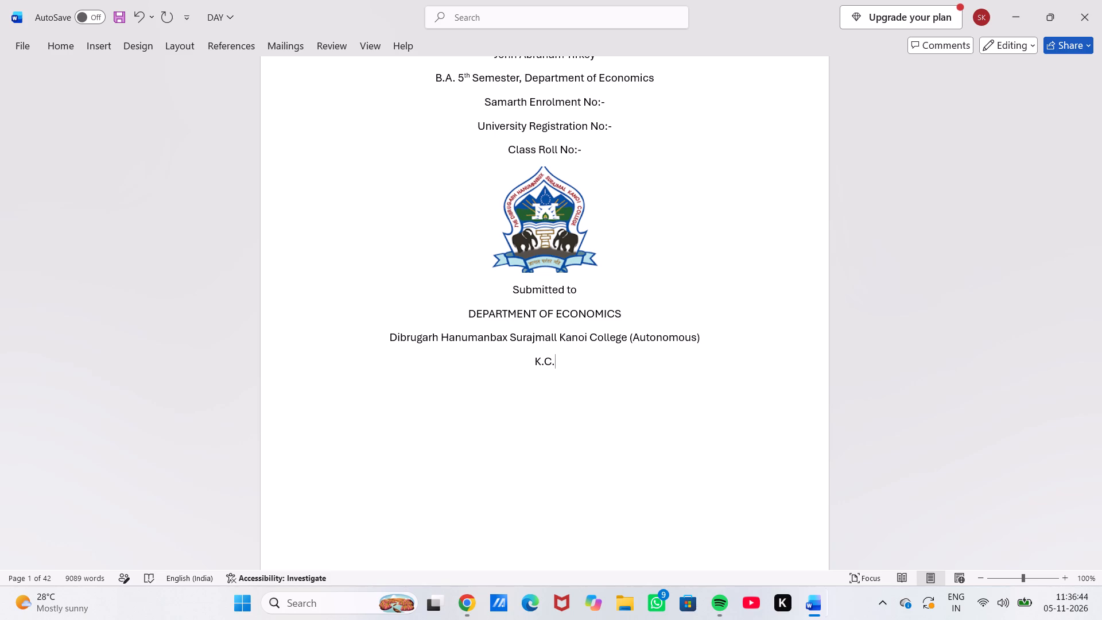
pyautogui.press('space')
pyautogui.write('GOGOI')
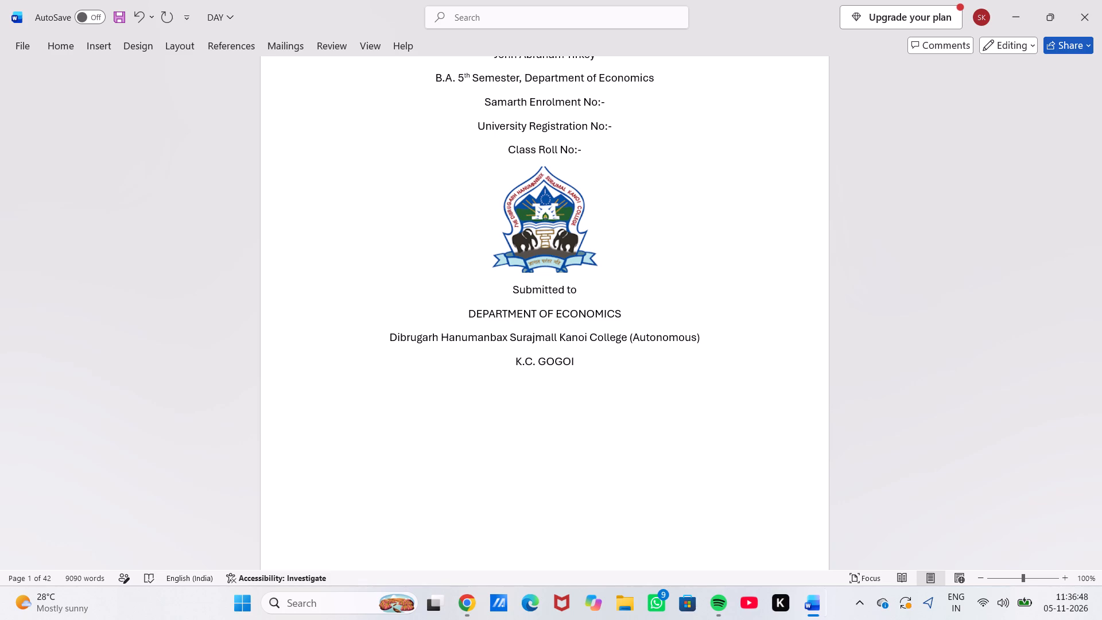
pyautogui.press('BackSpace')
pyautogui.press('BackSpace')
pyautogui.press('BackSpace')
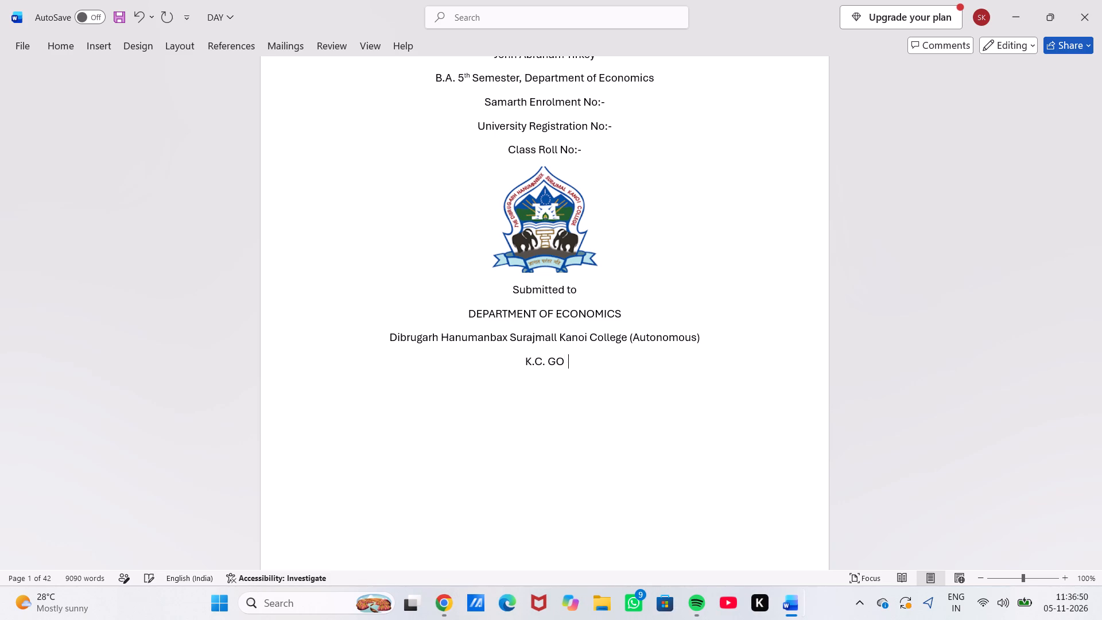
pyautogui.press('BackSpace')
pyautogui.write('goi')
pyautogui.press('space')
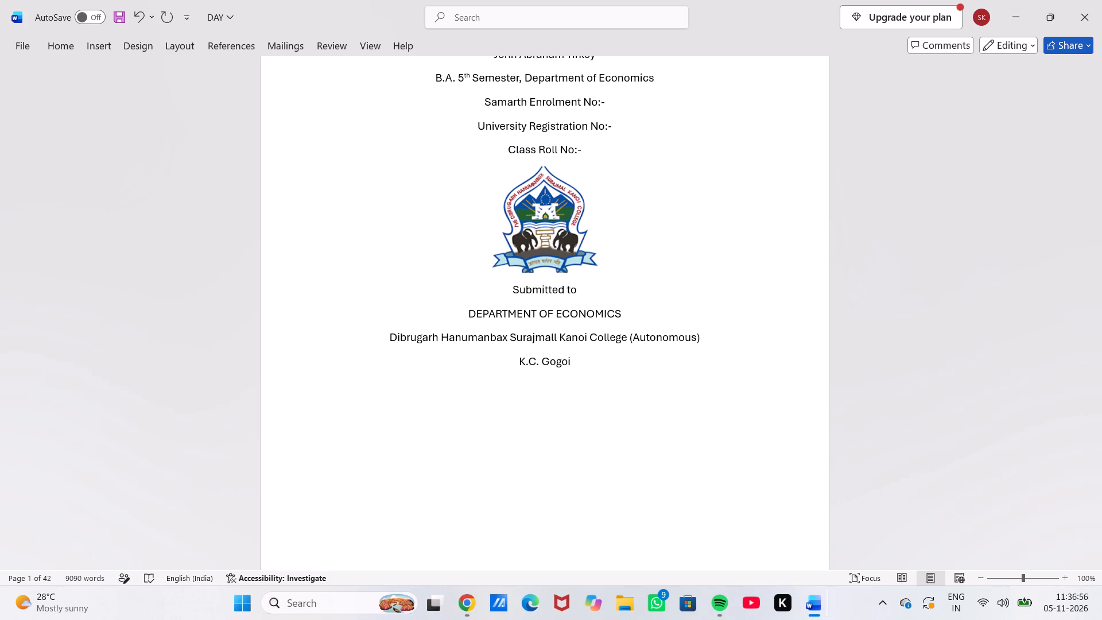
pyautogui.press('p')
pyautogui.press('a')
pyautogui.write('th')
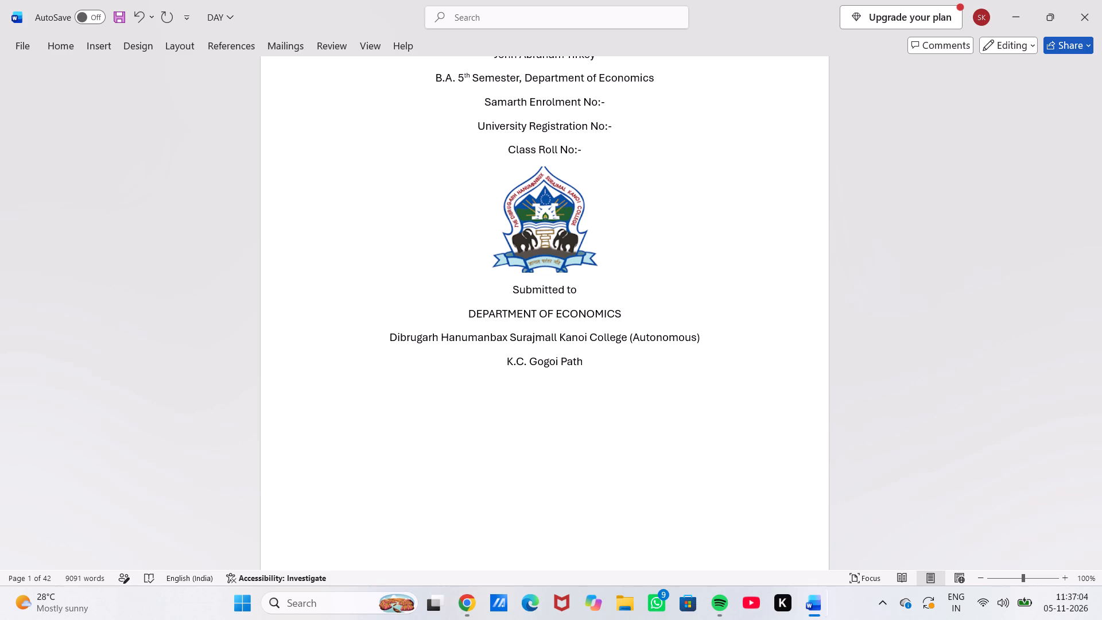
# Add the line "Dibrugarh, Assam" below the street name, correcting any typos.
pyautogui.scroll(3, 699, 338)
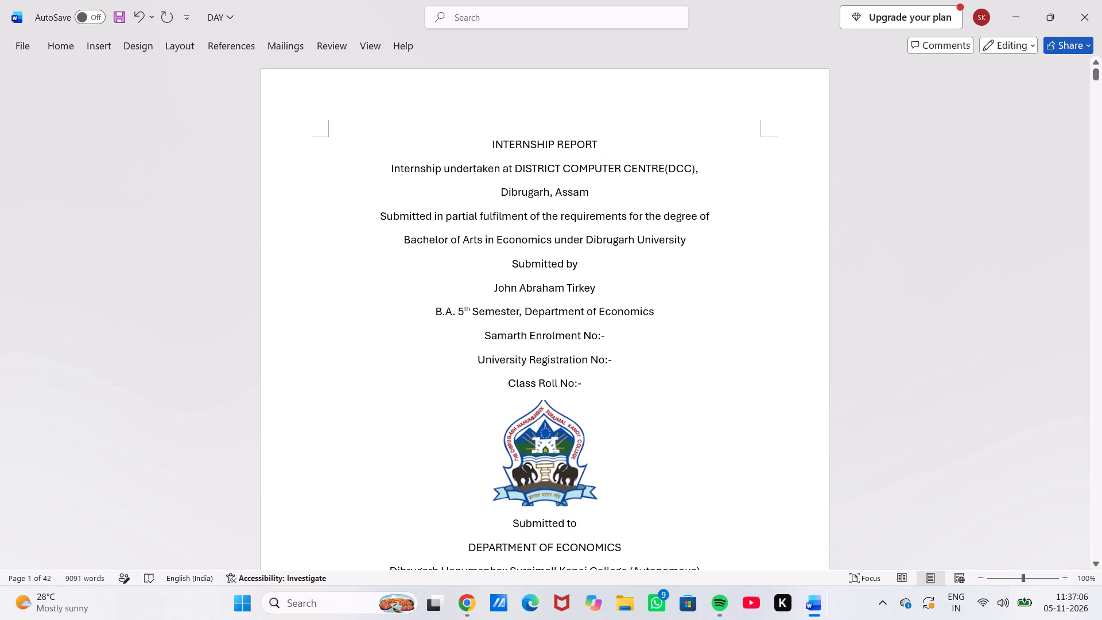
pyautogui.scroll(-2, 699, 338)
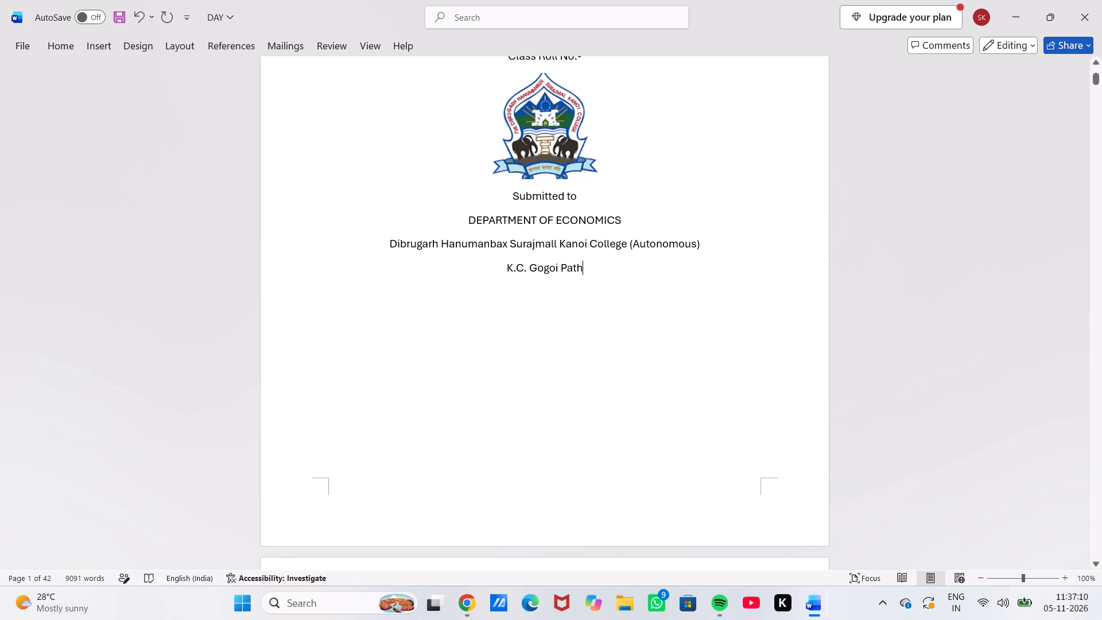
pyautogui.click(591, 270)
pyautogui.press('Return')
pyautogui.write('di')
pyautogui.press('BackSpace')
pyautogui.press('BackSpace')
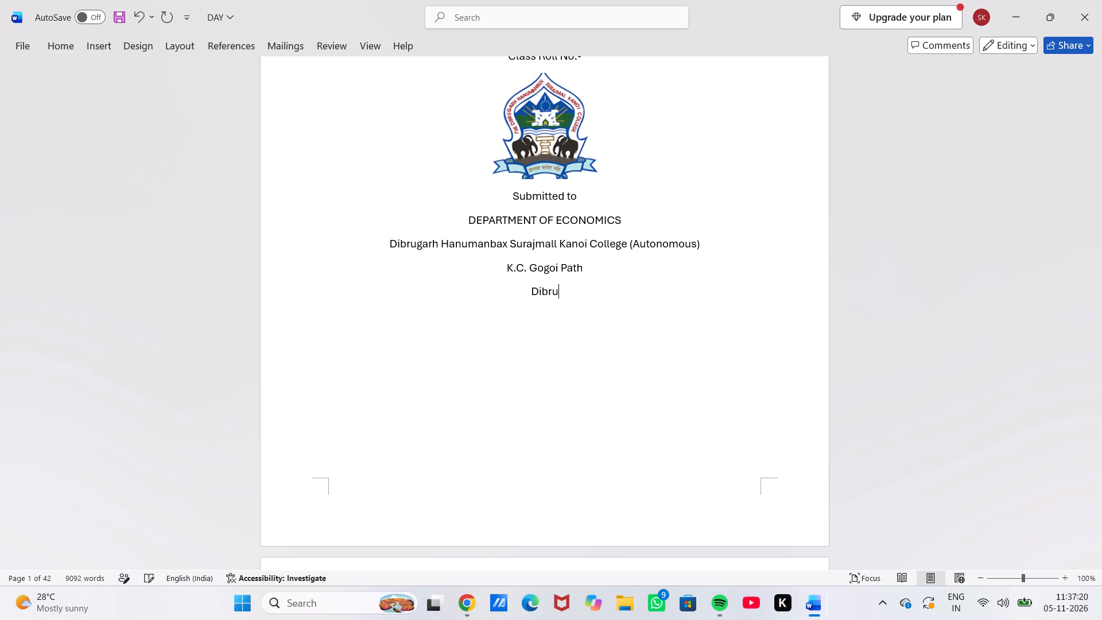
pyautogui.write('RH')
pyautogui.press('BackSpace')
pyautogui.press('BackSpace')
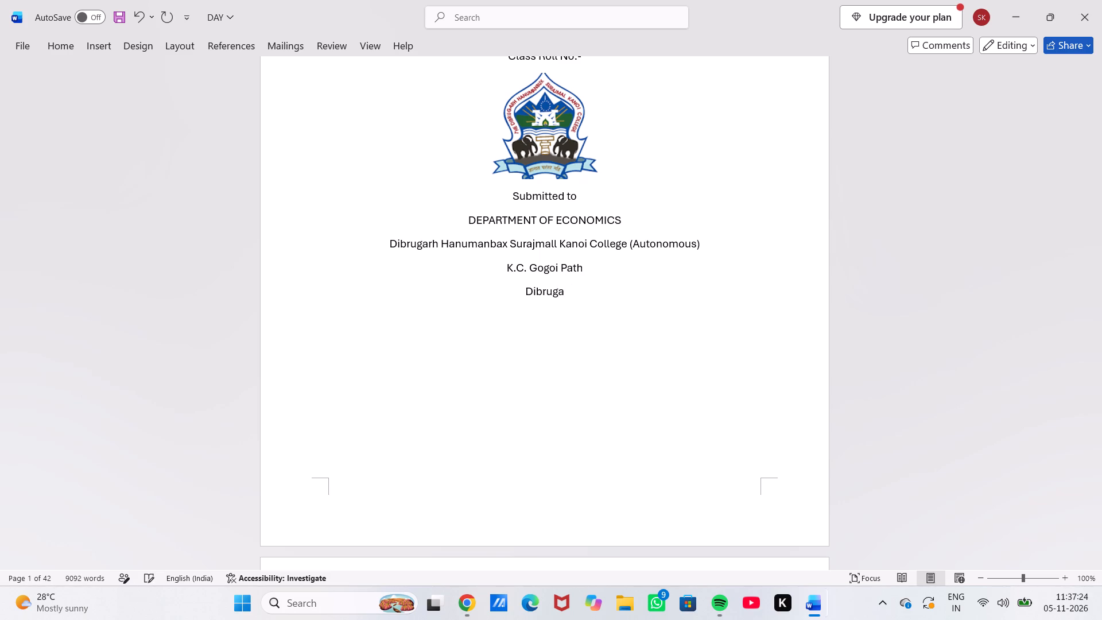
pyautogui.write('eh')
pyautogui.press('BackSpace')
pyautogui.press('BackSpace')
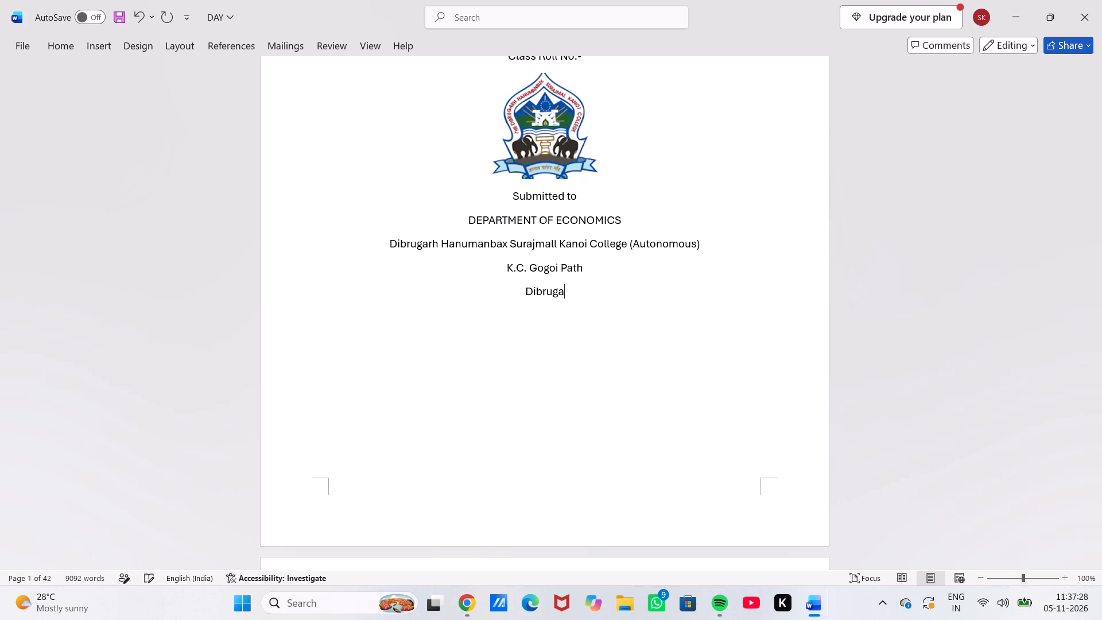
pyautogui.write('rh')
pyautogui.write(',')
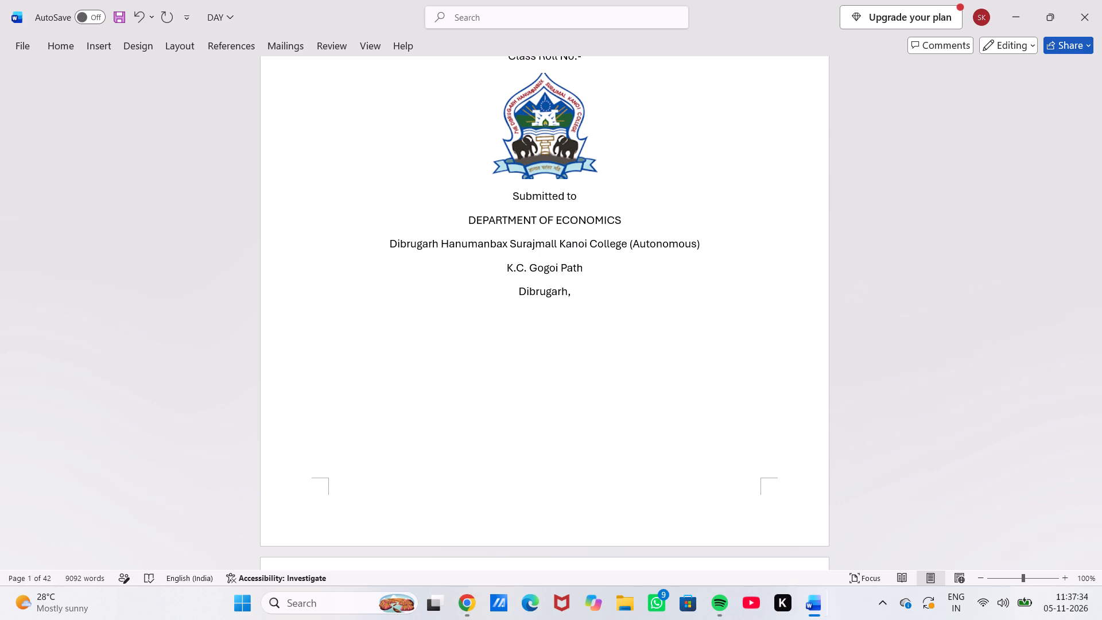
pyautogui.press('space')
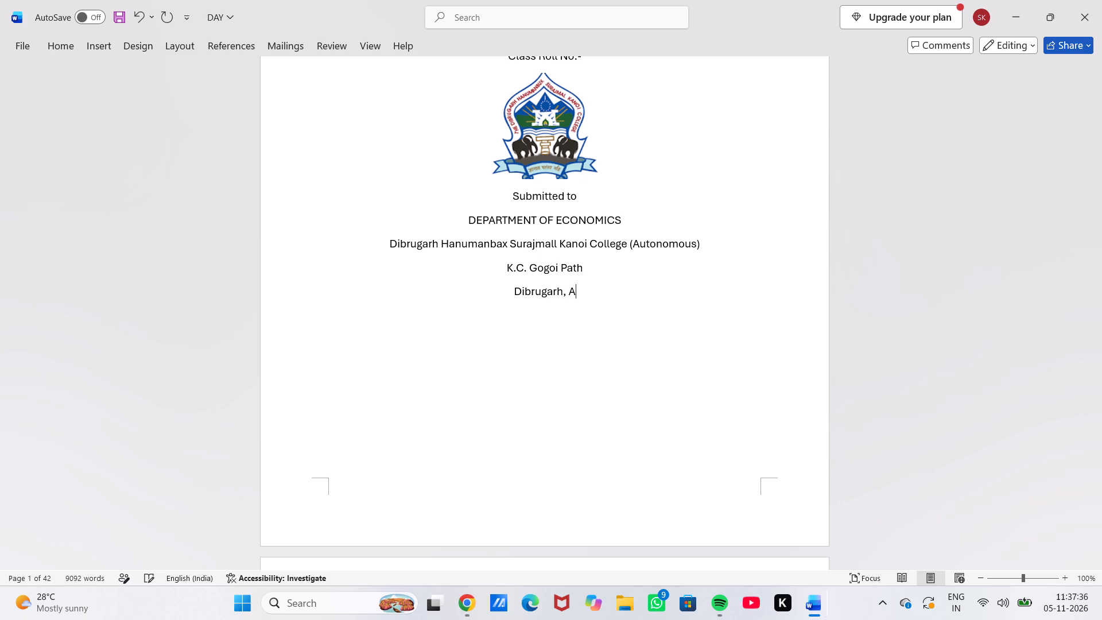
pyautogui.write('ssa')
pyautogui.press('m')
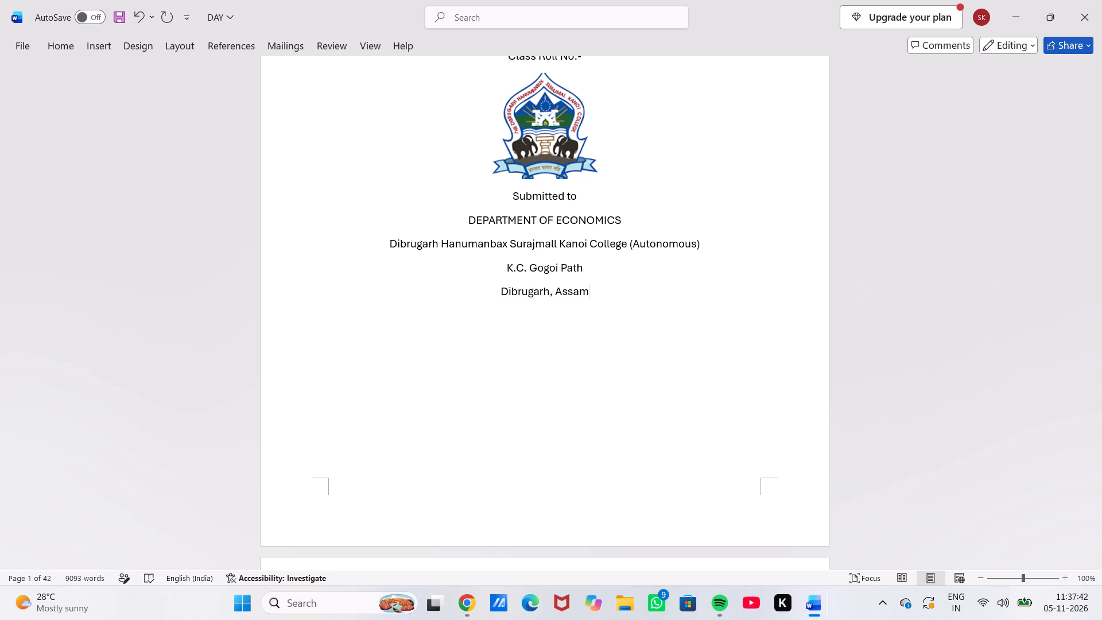
# Add a line below "Dibrugarh, Assam" with "PIN" and the college's postal code, separated by a hyphen with a space on each side.
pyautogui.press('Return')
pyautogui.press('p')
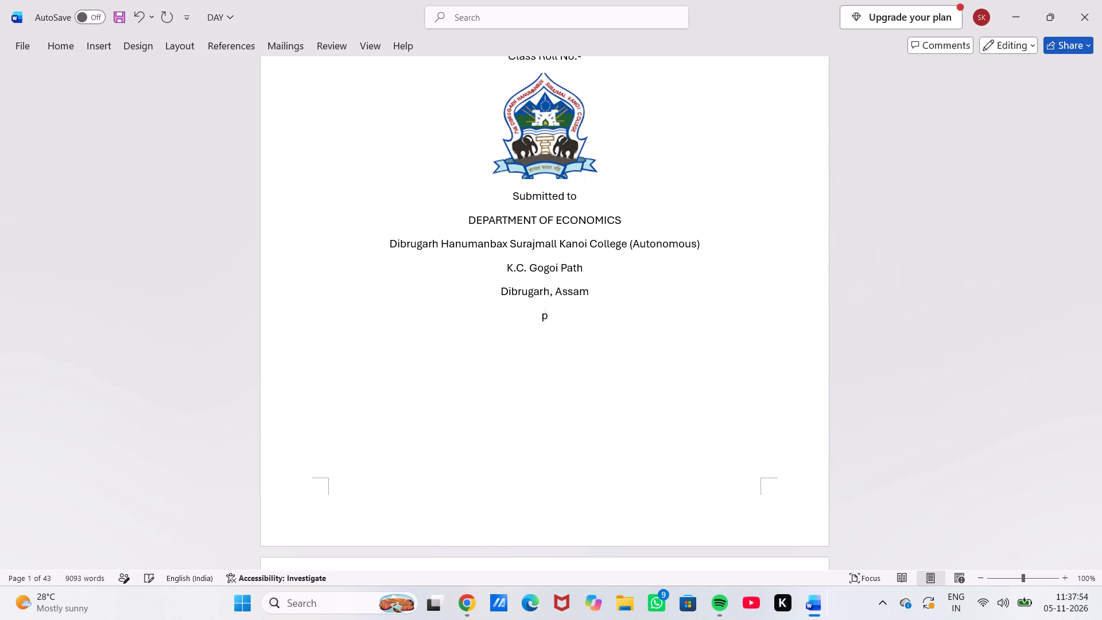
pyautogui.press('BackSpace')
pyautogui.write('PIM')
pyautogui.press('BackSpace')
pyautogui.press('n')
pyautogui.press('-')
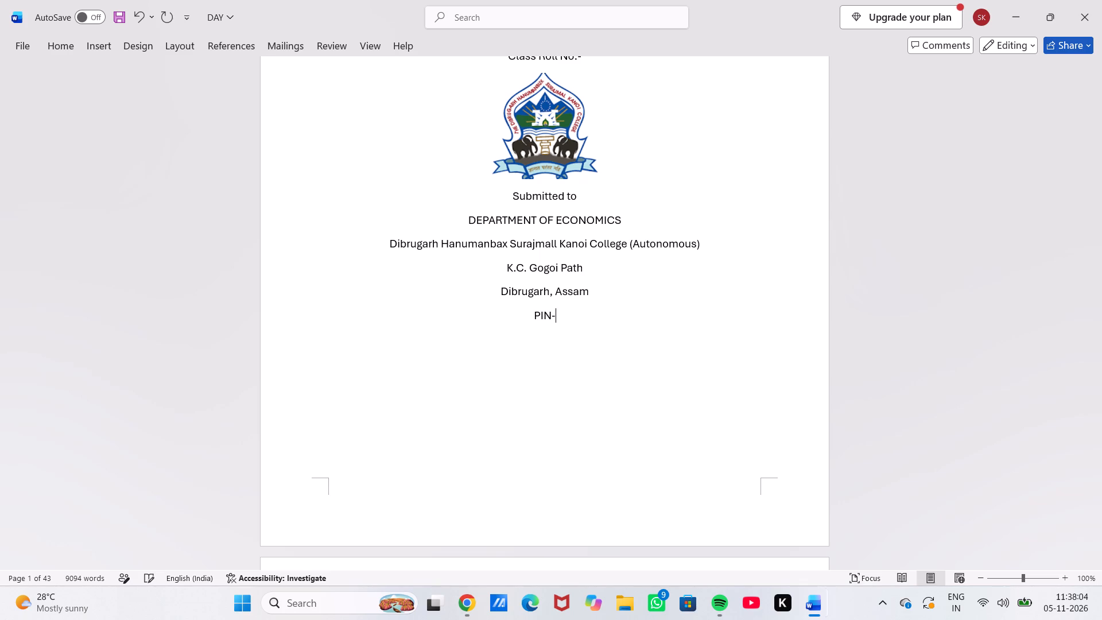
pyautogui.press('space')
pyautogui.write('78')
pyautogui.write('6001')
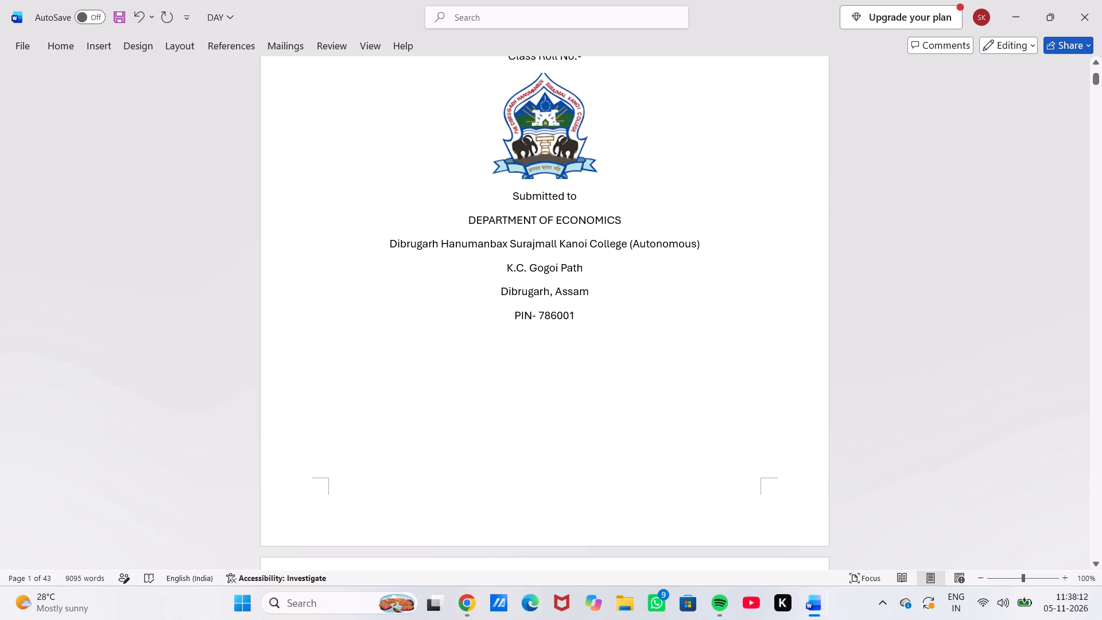
pyautogui.click(530, 317)
pyautogui.press('space')
# Add the line "YEAR - 2026" below the PIN line, correcting any typo.
pyautogui.click(585, 310)
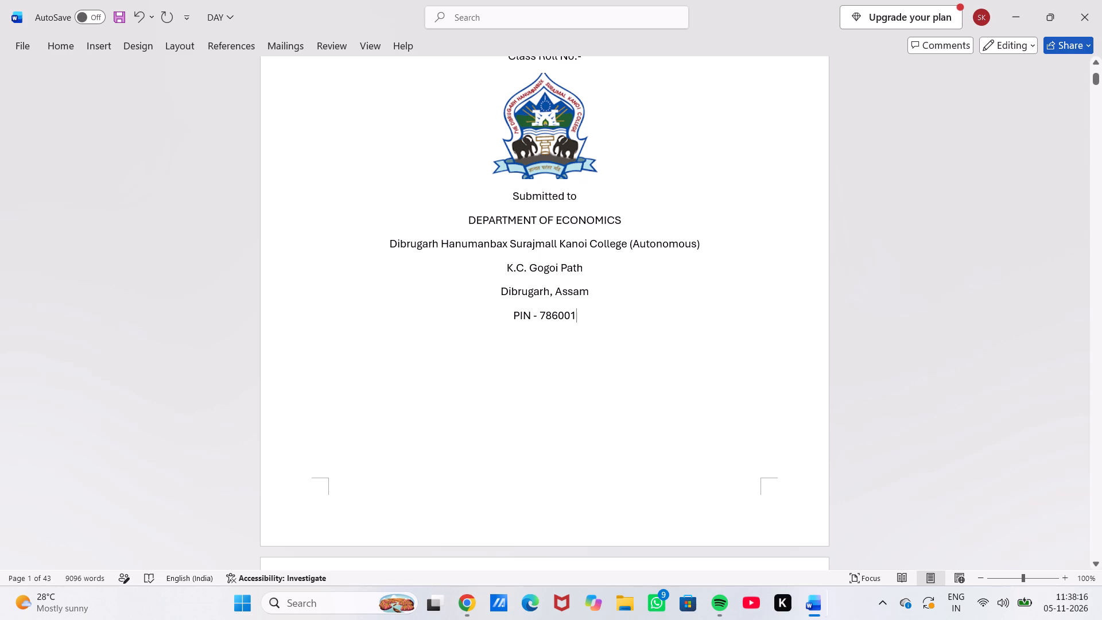
pyautogui.press('Return')
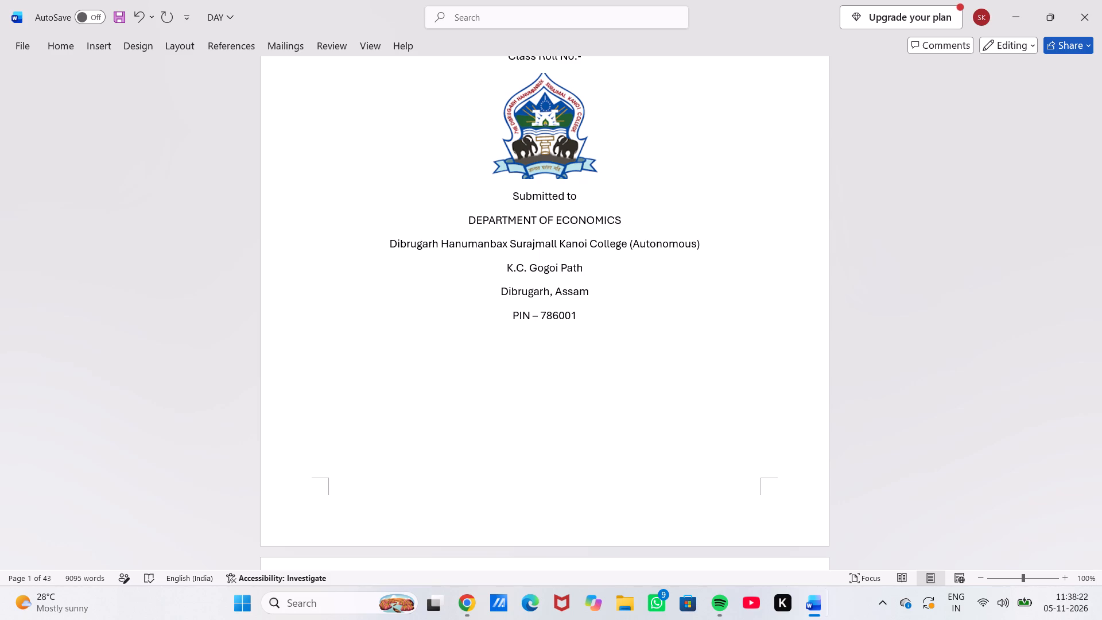
pyautogui.press('y')
pyautogui.write('EAR')
pyautogui.press('space')
pyautogui.write('-')
pyautogui.press('n')
pyautogui.press('BackSpace')
pyautogui.press('space')
pyautogui.write('202')
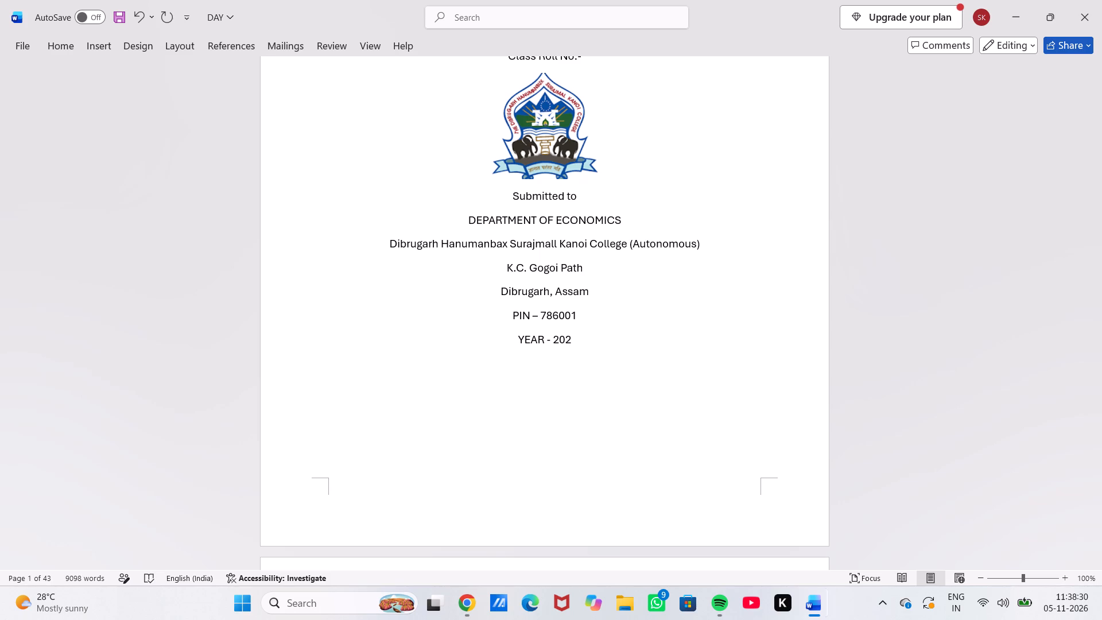
pyautogui.press('6')
# Insert one blank line above the "INTERNSHIP REPORT" heading at the start of the title page.
pyautogui.scroll(4, 585, 310)
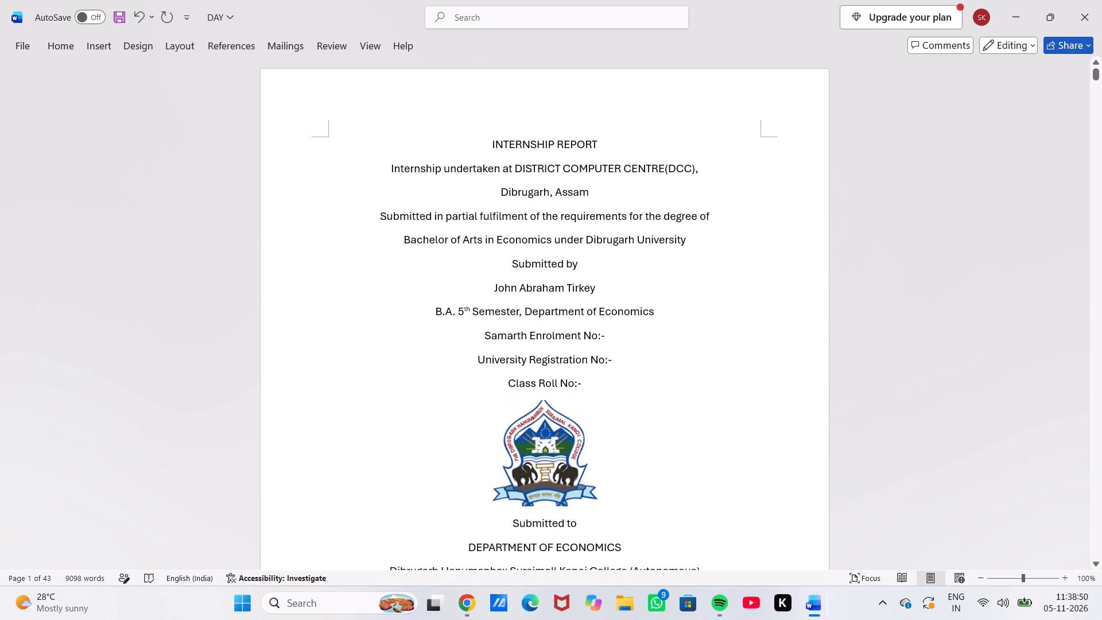
pyautogui.scroll(1, 585, 310)
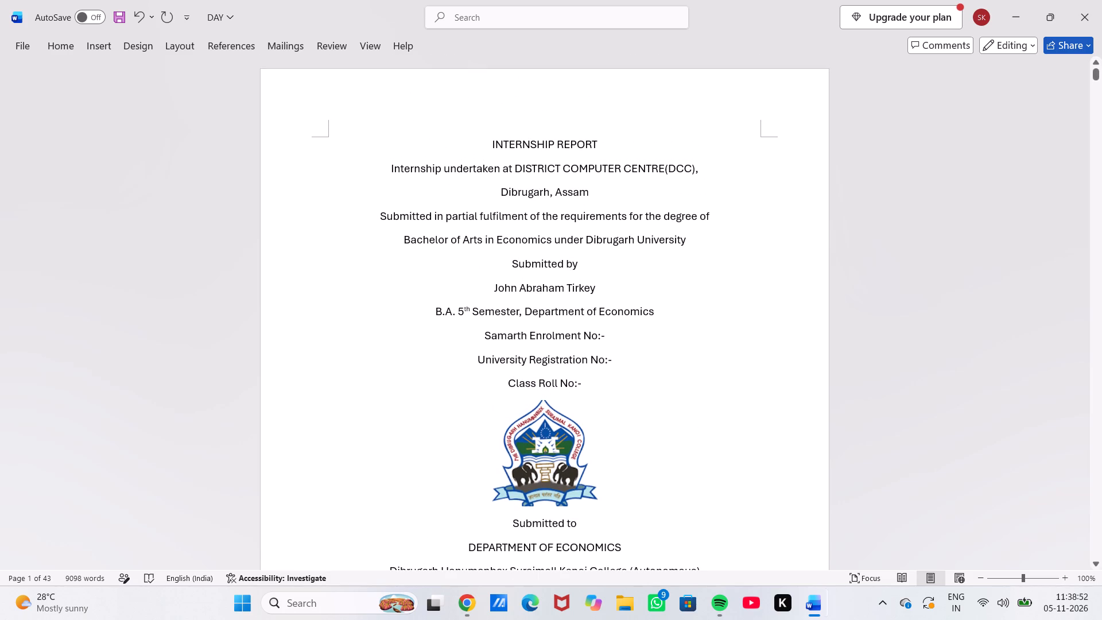
pyautogui.click(487, 141)
pyautogui.press('Return')
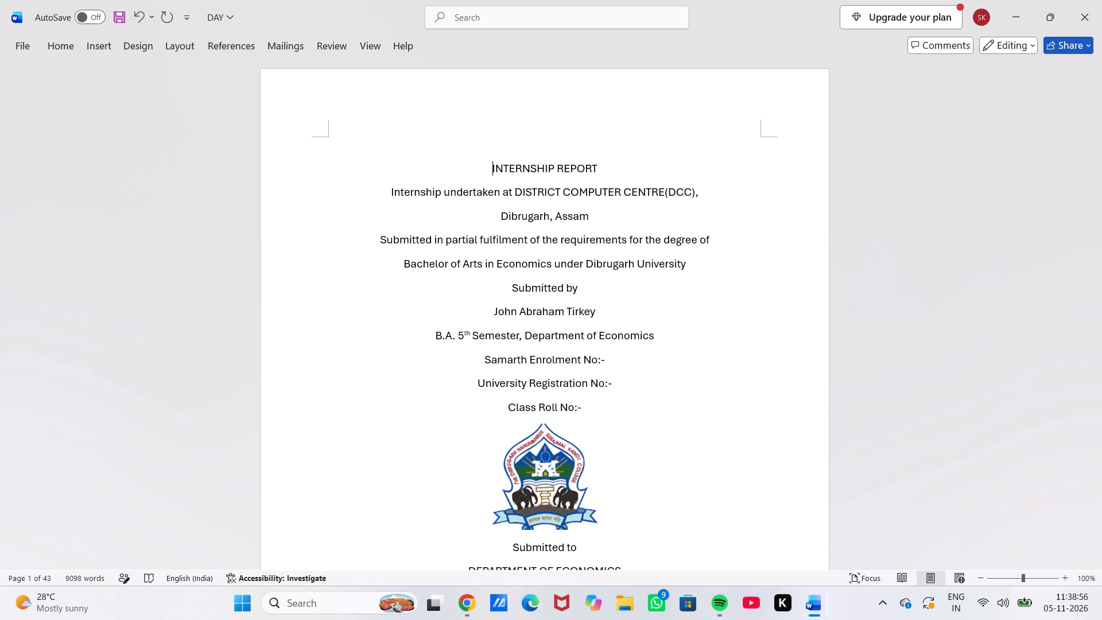
# Insert two blank lines between the college logo and the "Submitted to" line.
pyautogui.scroll(-7, 487, 141)
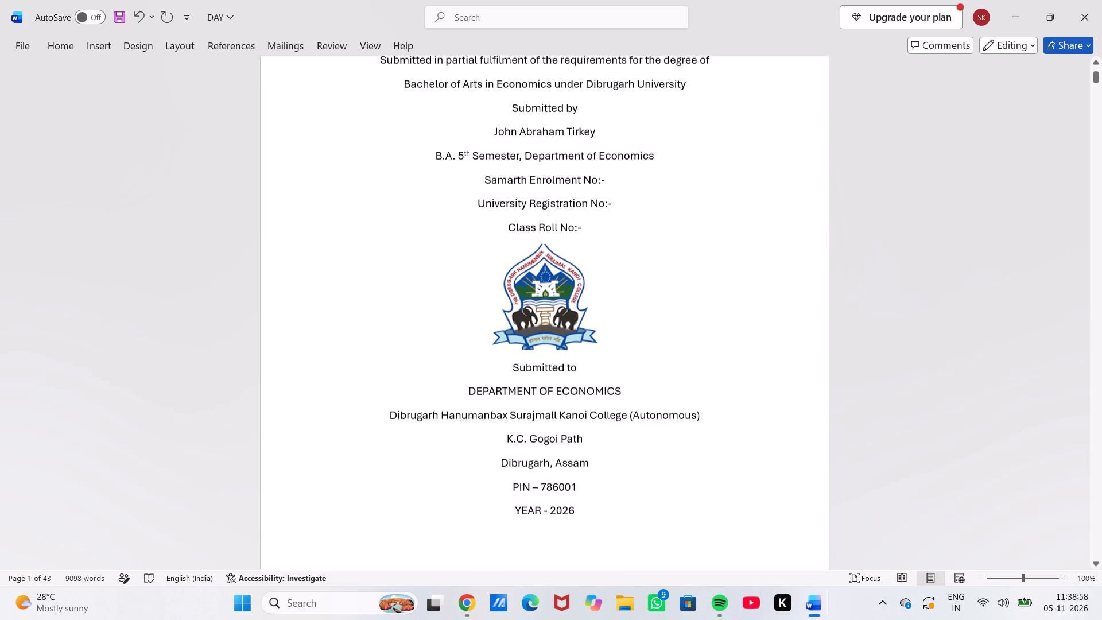
pyautogui.scroll(-7, 487, 141)
pyautogui.scroll(6, 487, 141)
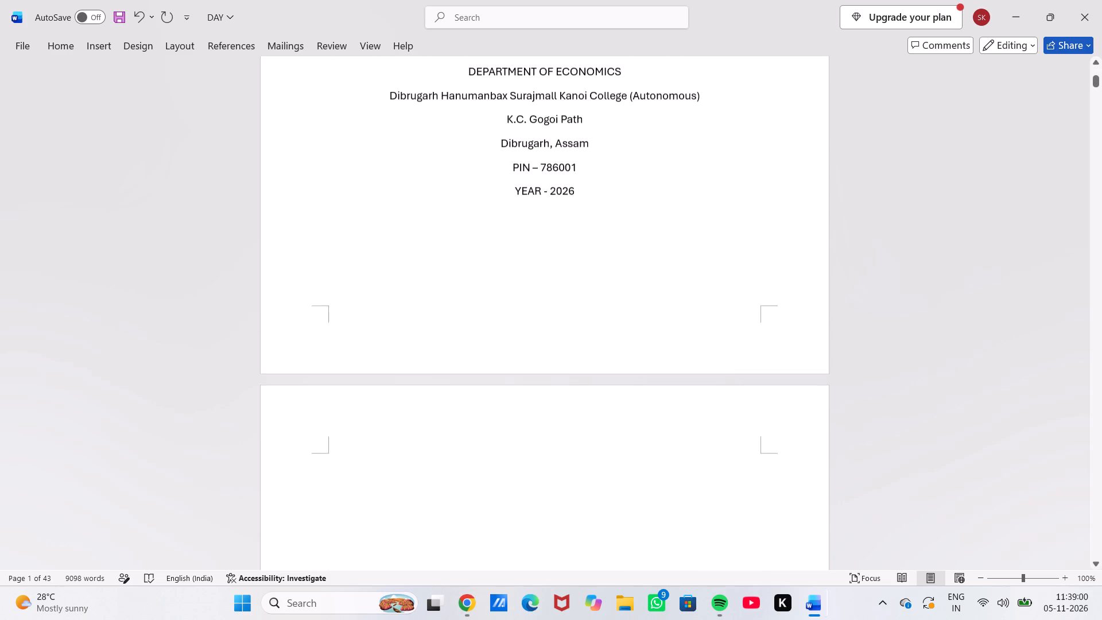
pyautogui.scroll(2, 487, 141)
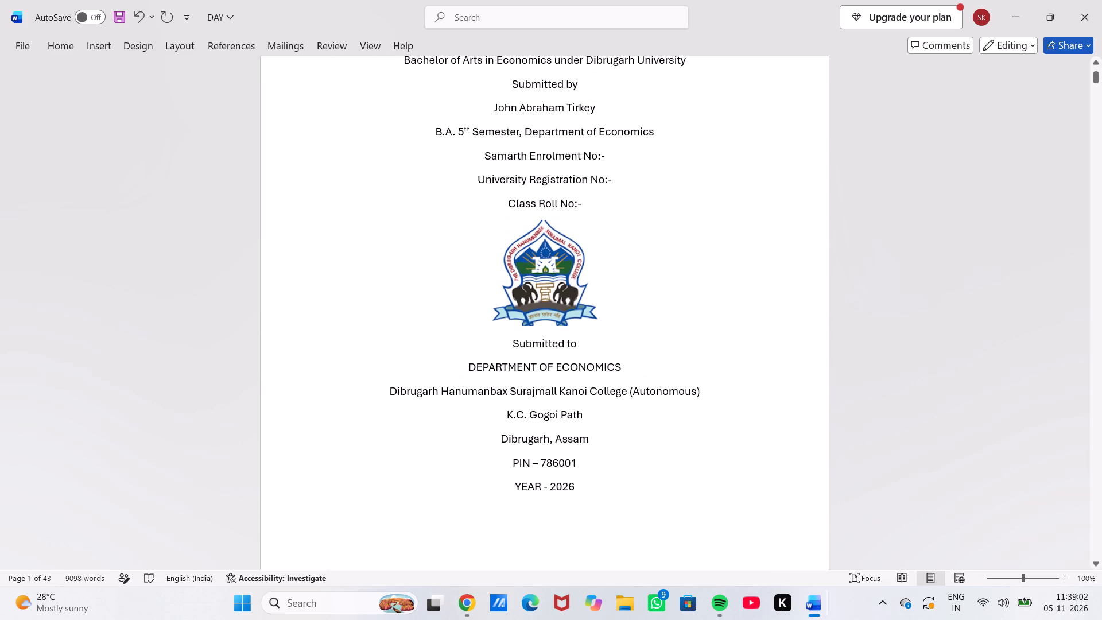
pyautogui.click(510, 340)
pyautogui.press('Return')
pyautogui.press('Return')
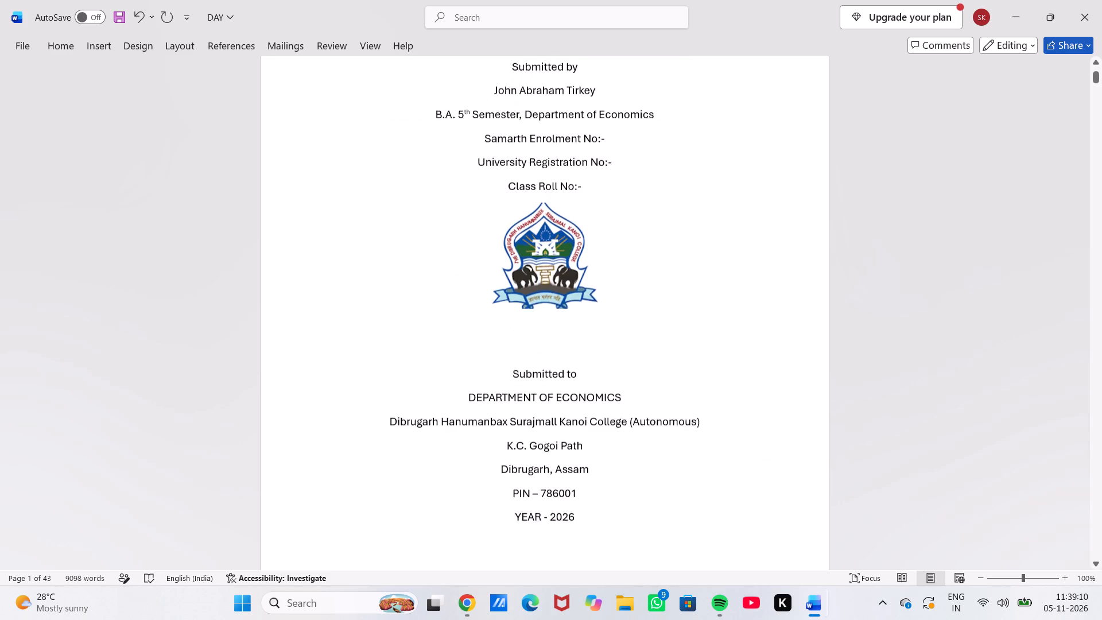
# Insert one blank line between the "Class Roll No:-" line and the college logo.
pyautogui.scroll(1, 510, 340)
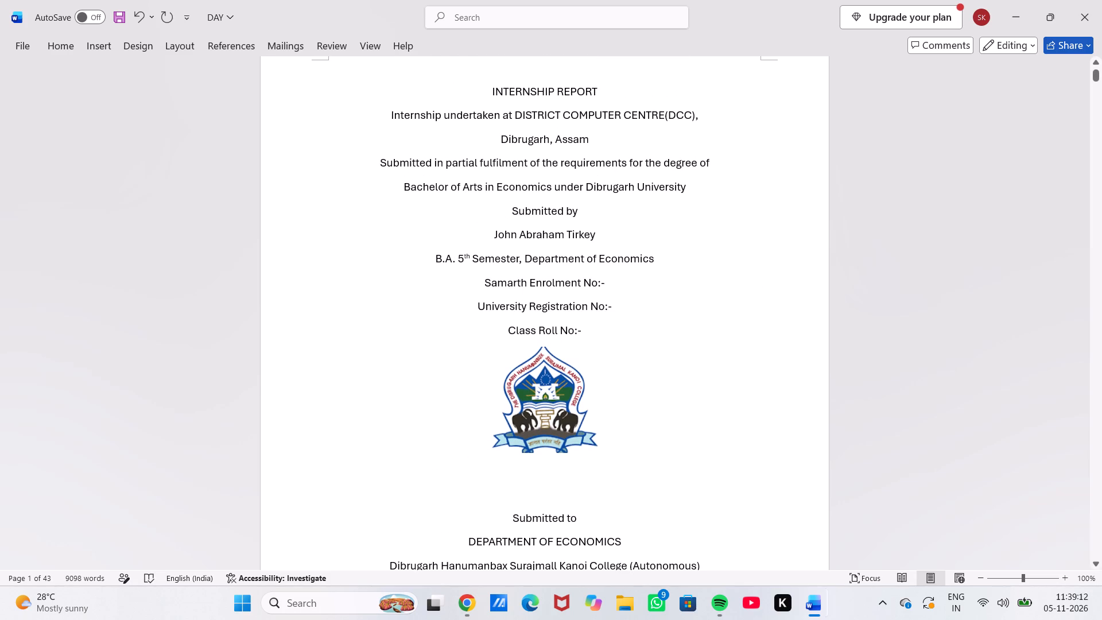
pyautogui.click(590, 325)
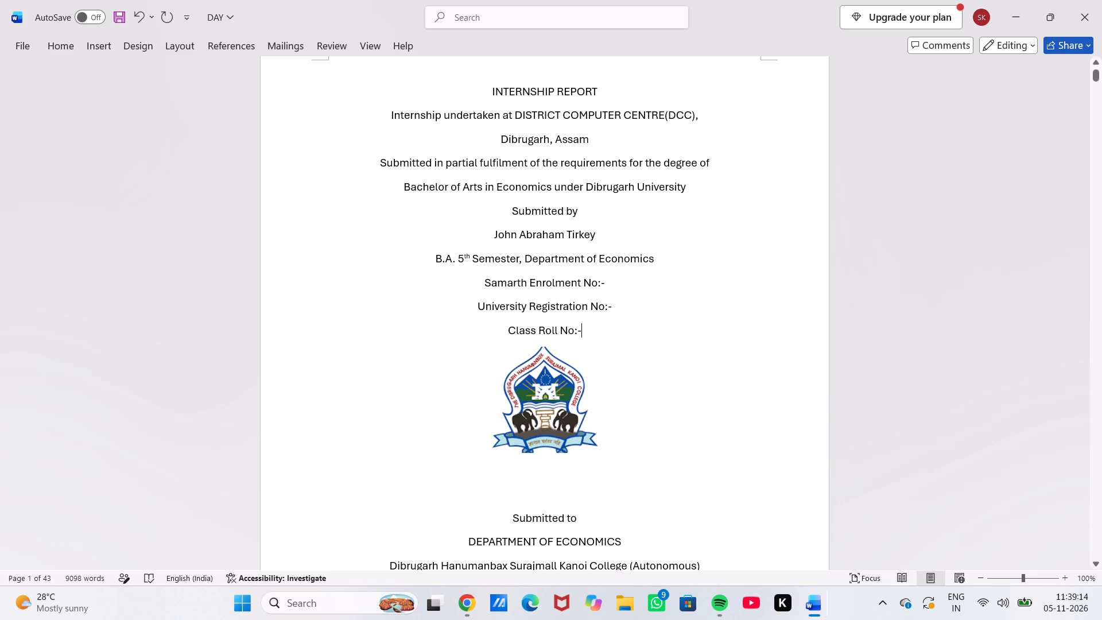
pyautogui.click(527, 341)
pyautogui.click(525, 346)
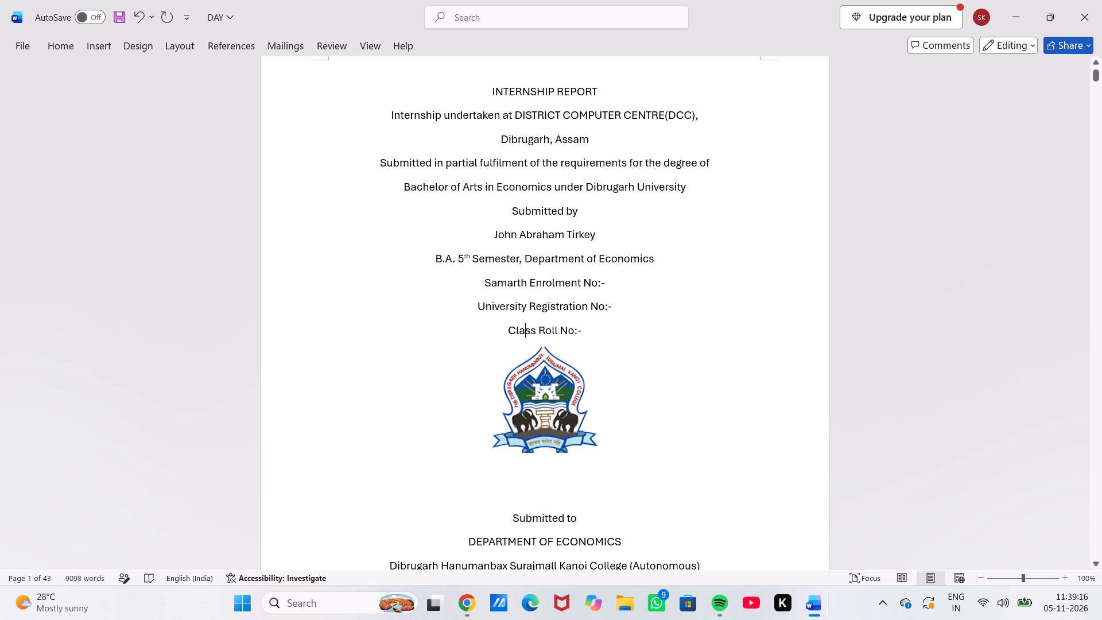
pyautogui.click(519, 358)
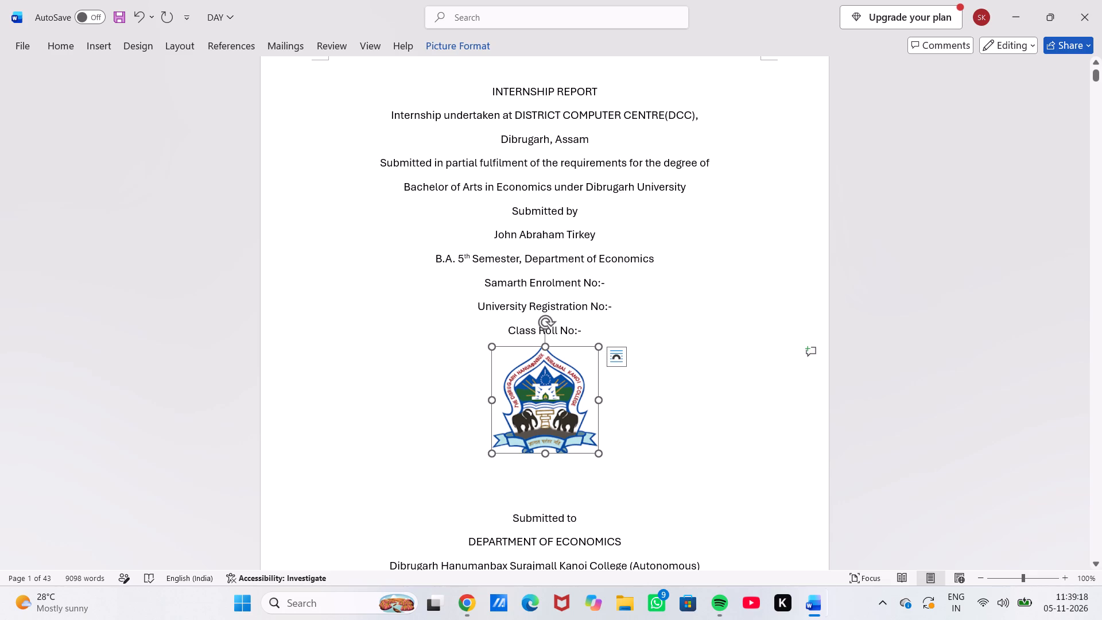
pyautogui.click(537, 471)
pyautogui.click(589, 328)
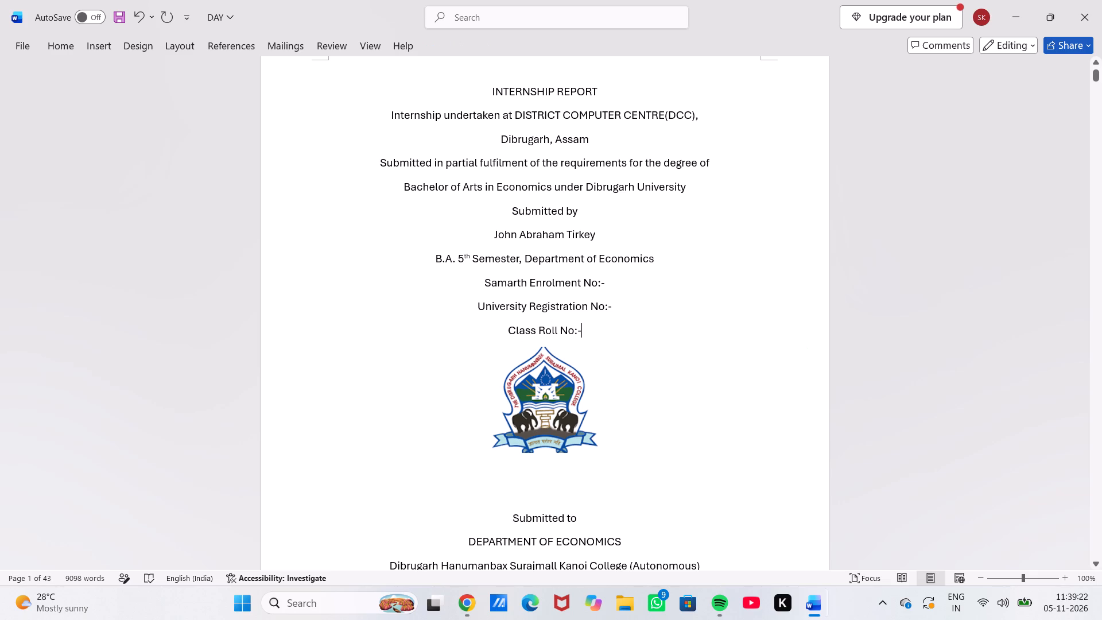
pyautogui.press('Return')
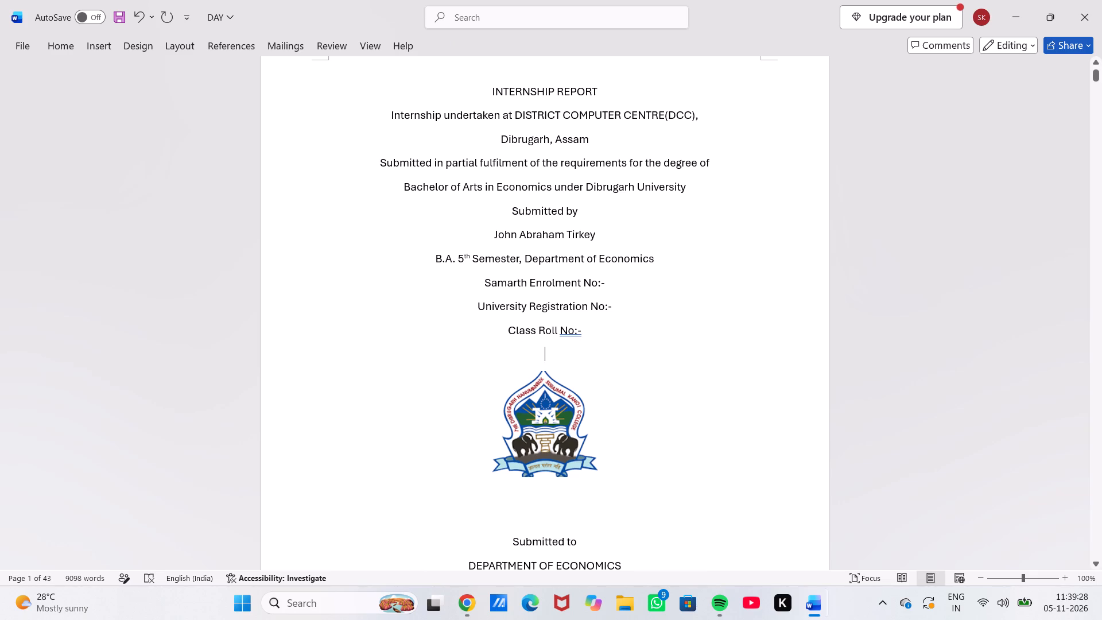
# Ignore once the grammar suggestion on "No:-" in the "Class Roll No:-" line.
pyautogui.click(569, 332)
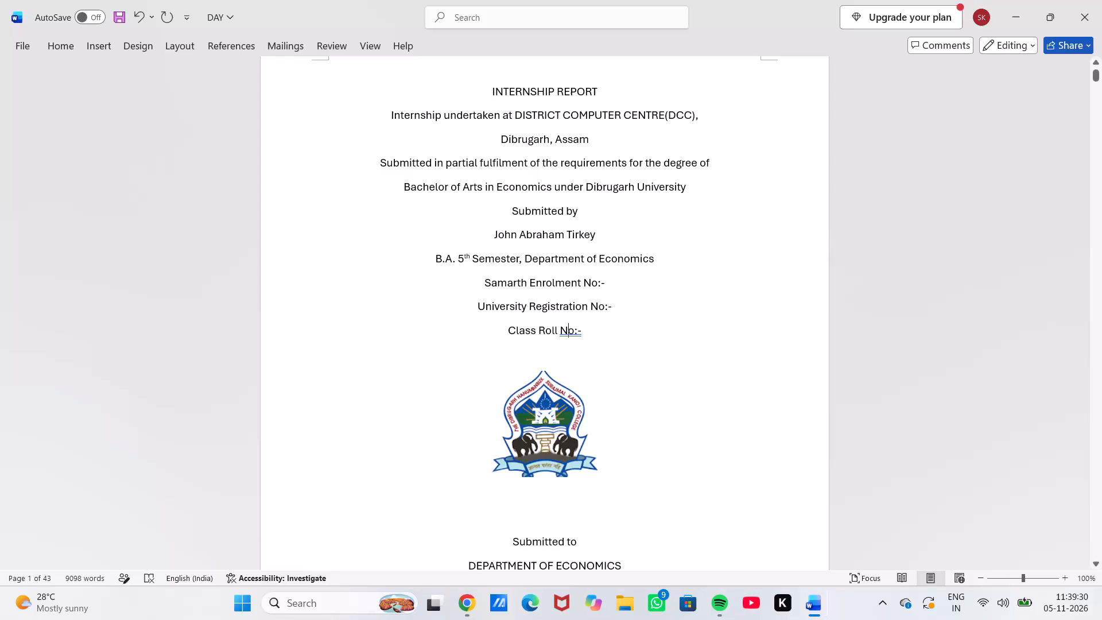
pyautogui.rightClick(569, 332)
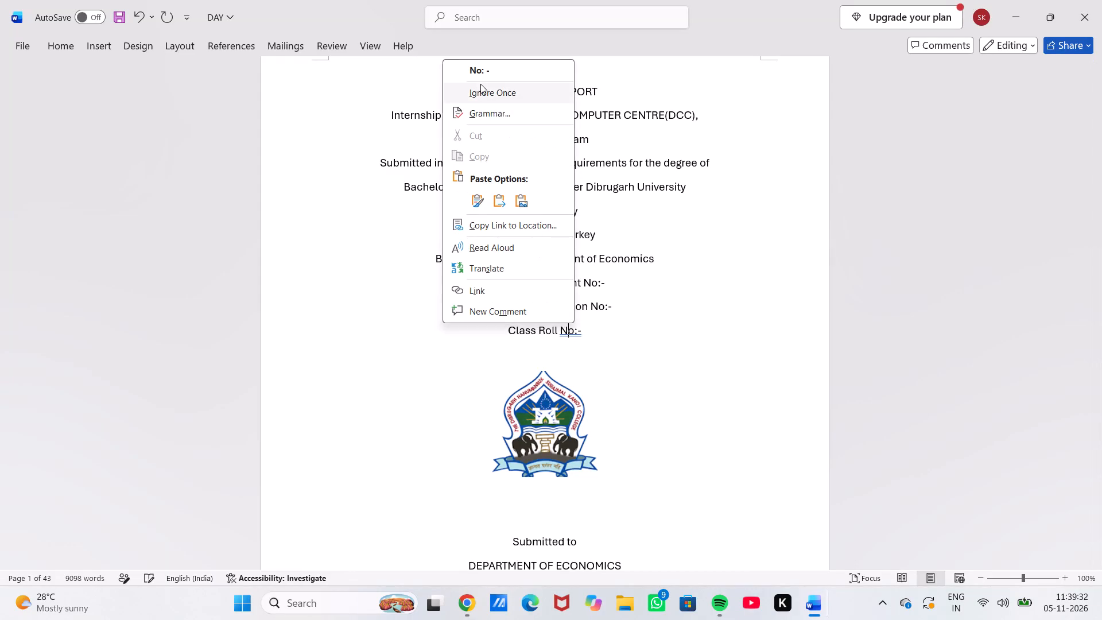
pyautogui.click(480, 93)
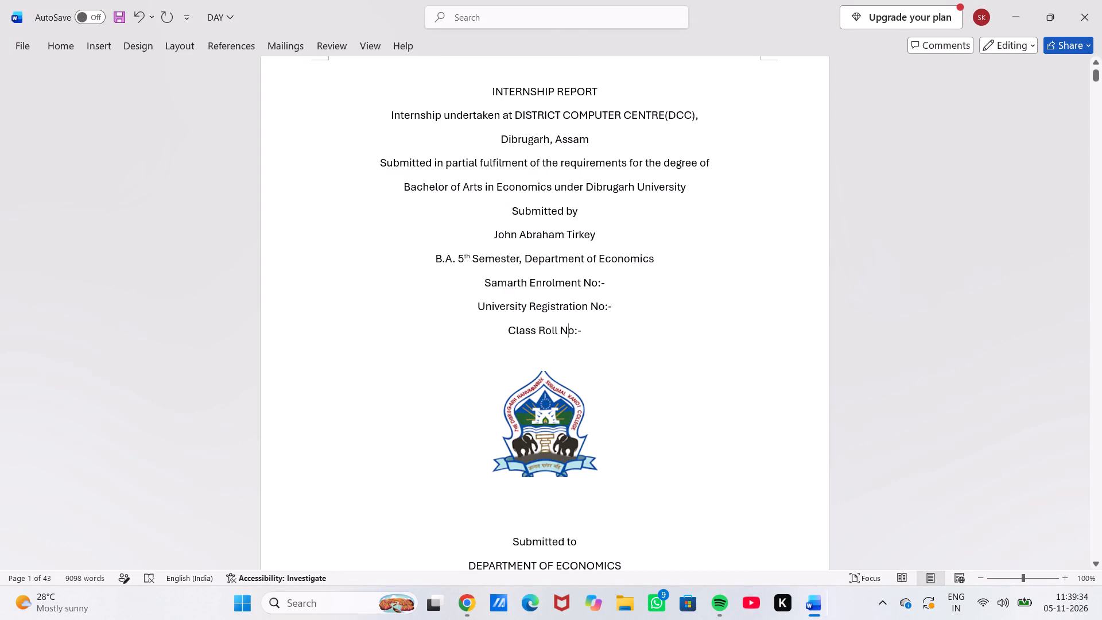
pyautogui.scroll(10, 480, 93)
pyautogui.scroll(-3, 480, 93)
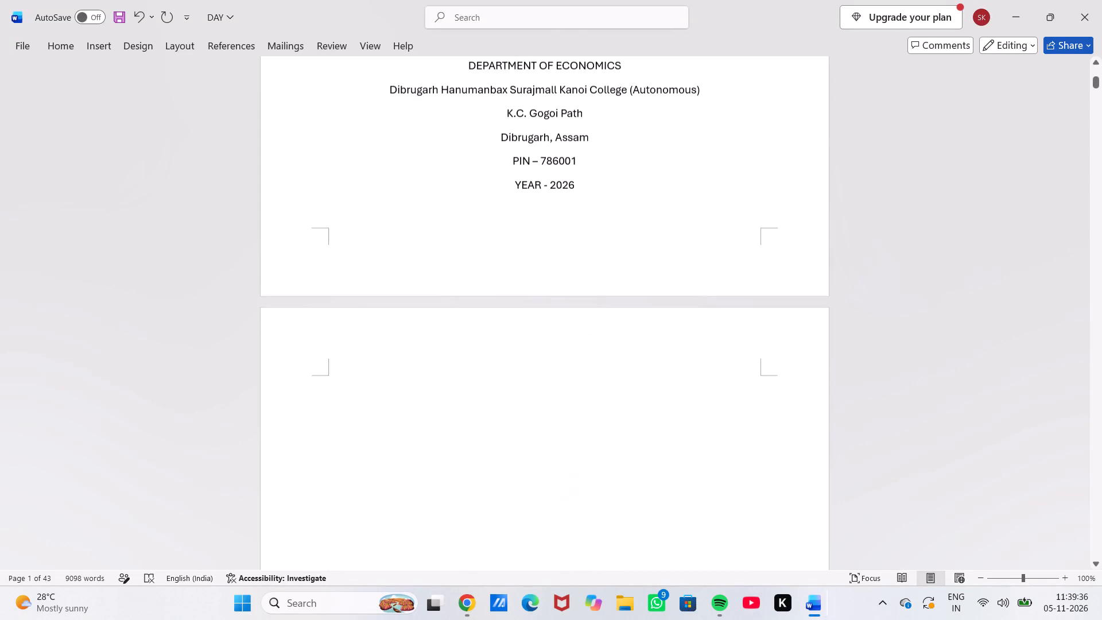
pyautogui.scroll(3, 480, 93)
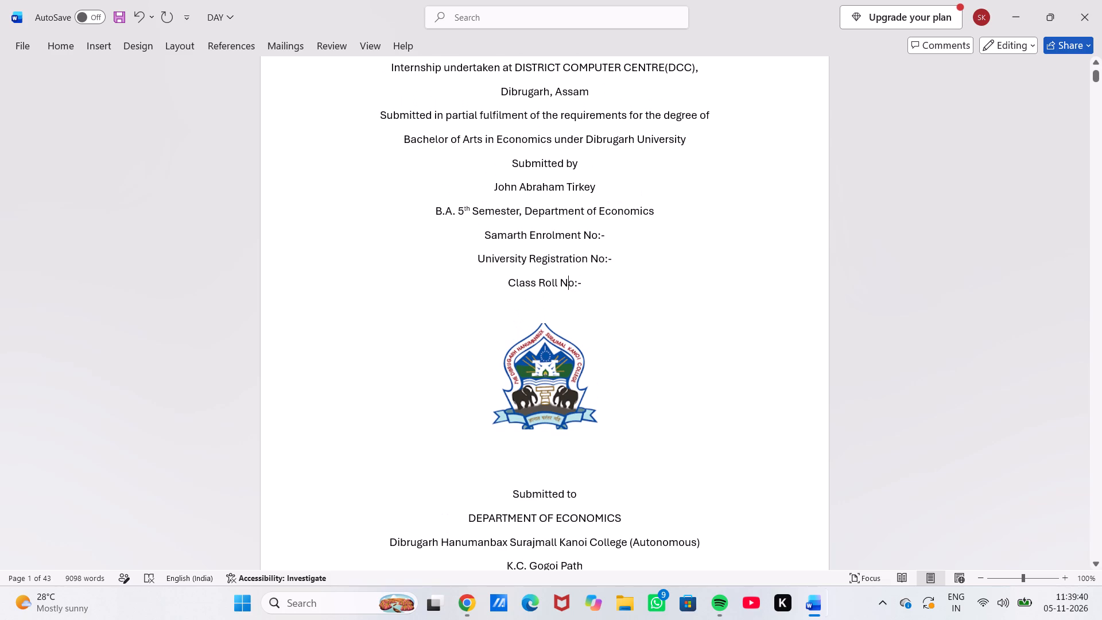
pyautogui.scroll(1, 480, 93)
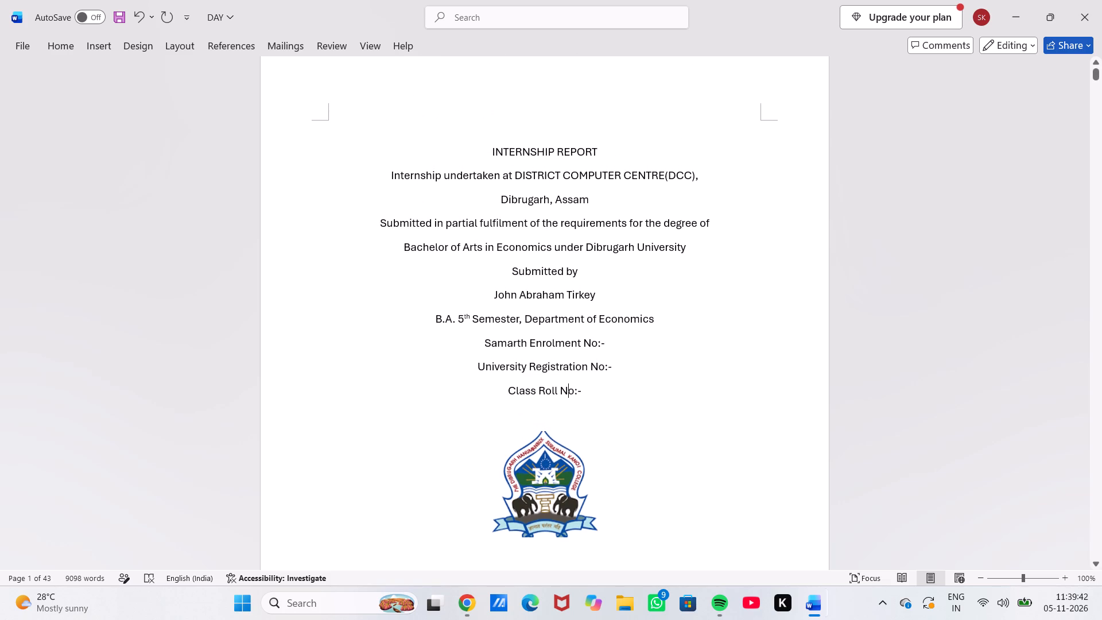
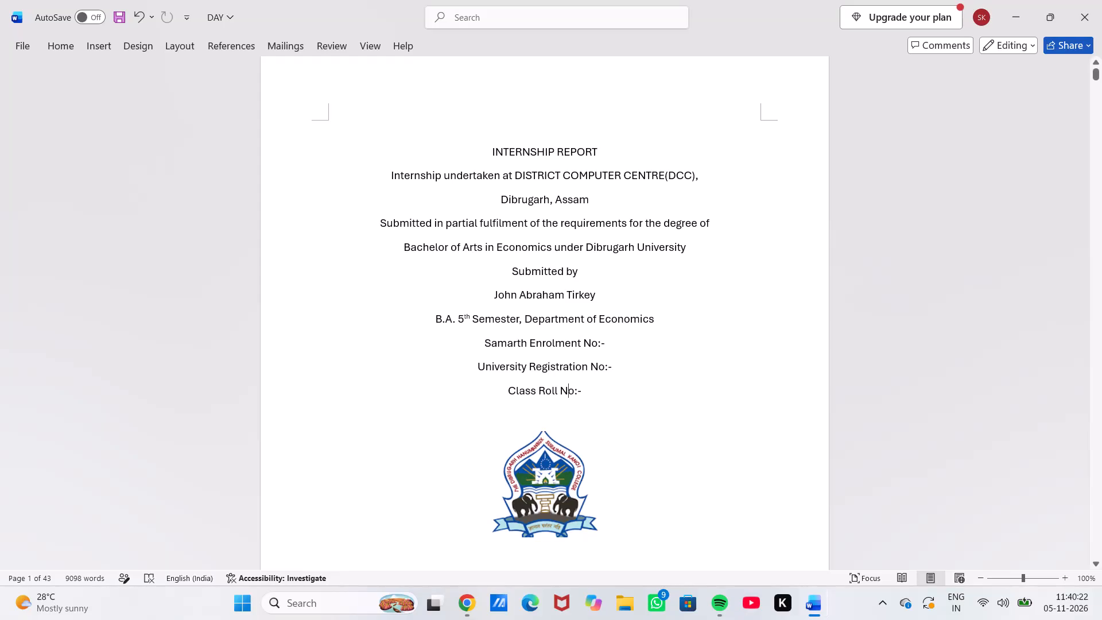
# Make the "INTERNSHIP REPORT" heading on the title page bold.
pyautogui.click(490, 153)
pyautogui.moveTo(490, 153); pyautogui.dragTo(604, 139, button='right')
pyautogui.click(485, 152)
pyautogui.moveTo(485, 152); pyautogui.dragTo(630, 150, button='right')
pyautogui.click(643, 131)
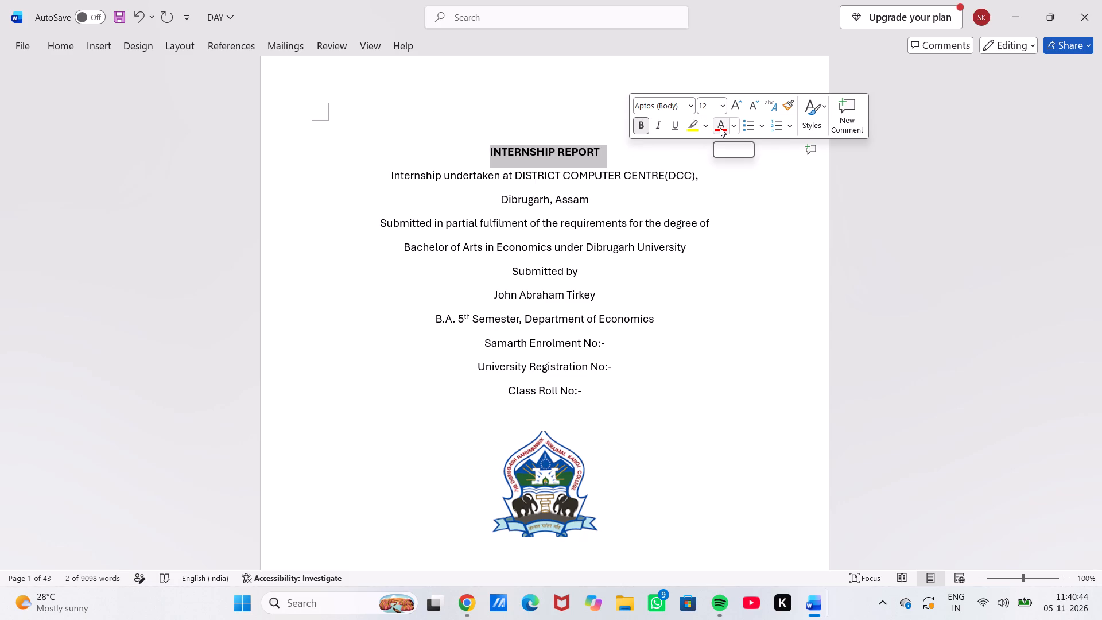
pyautogui.click(735, 131)
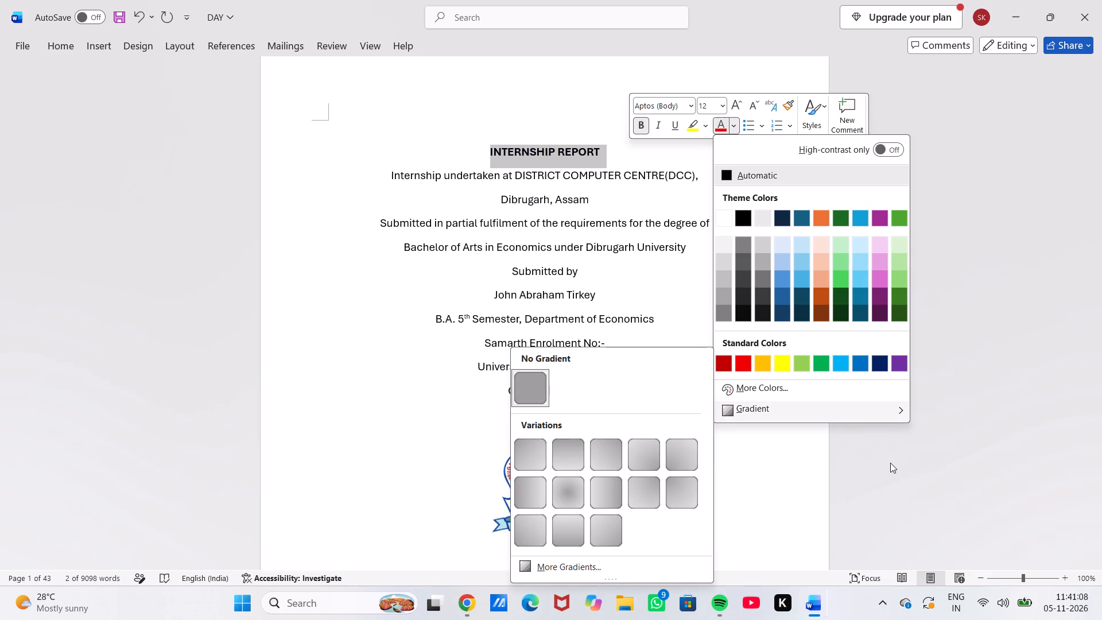
pyautogui.click(1030, 260)
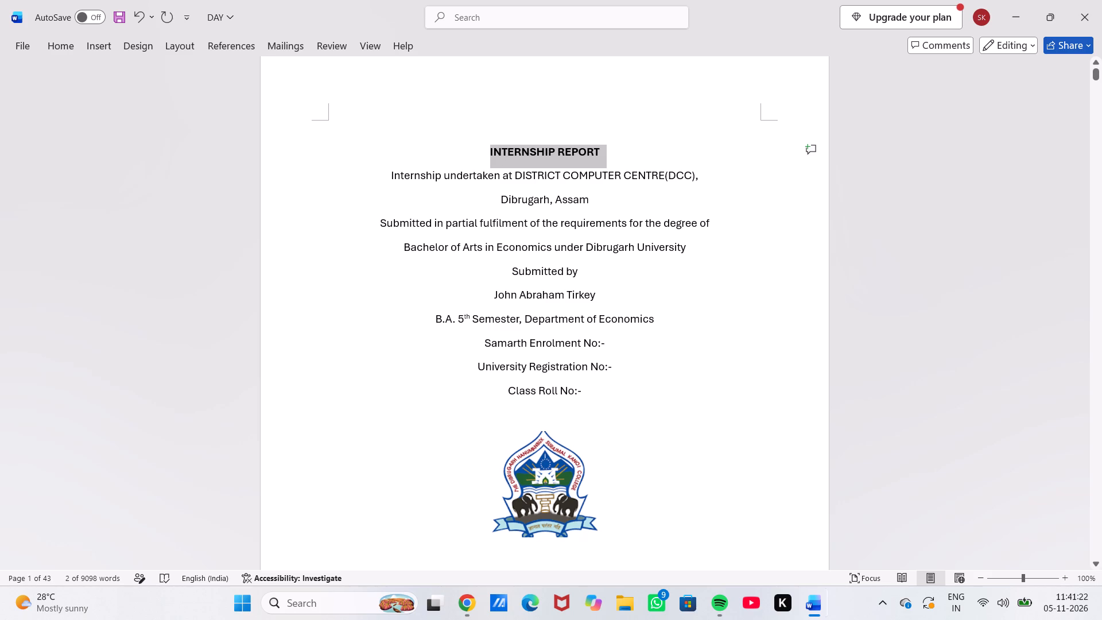
# Review the title page layout and the pages that follow it, as far as the Day 1 section.
pyautogui.scroll(1, 497, 133)
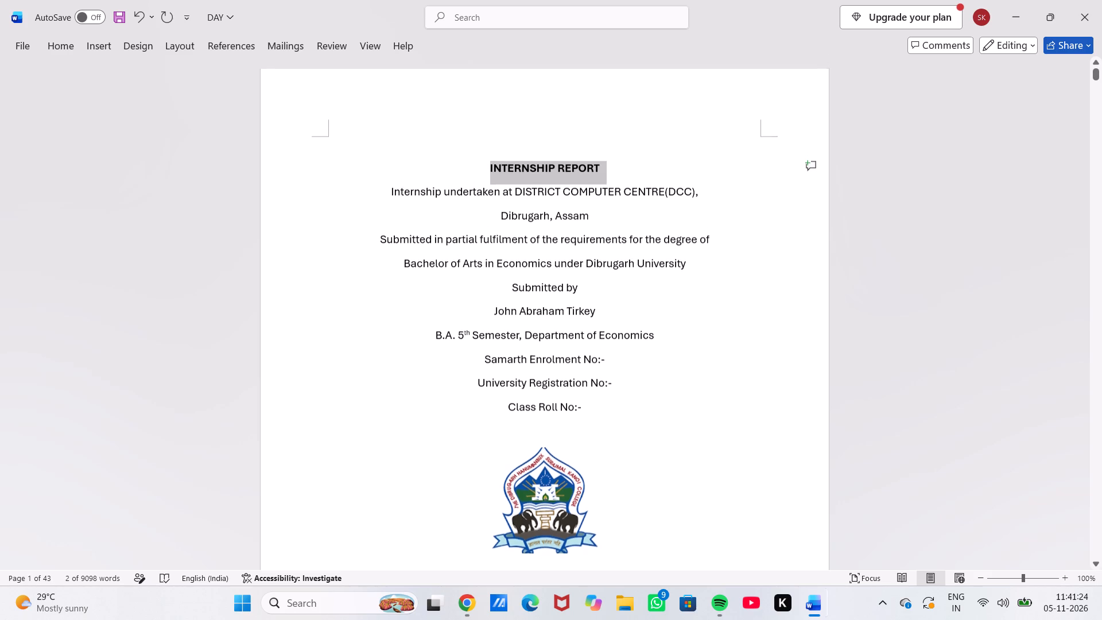
pyautogui.scroll(1, 497, 133)
pyautogui.scroll(-1, 506, 184)
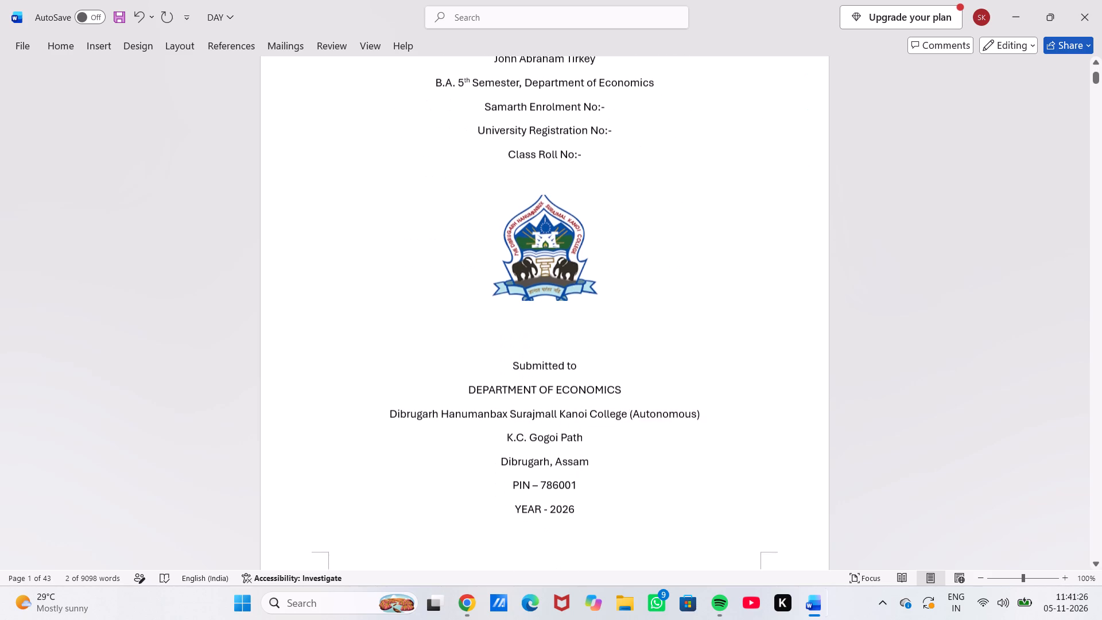
pyautogui.scroll(-1, 506, 184)
pyautogui.scroll(1, 506, 184)
pyautogui.scroll(-2, 506, 184)
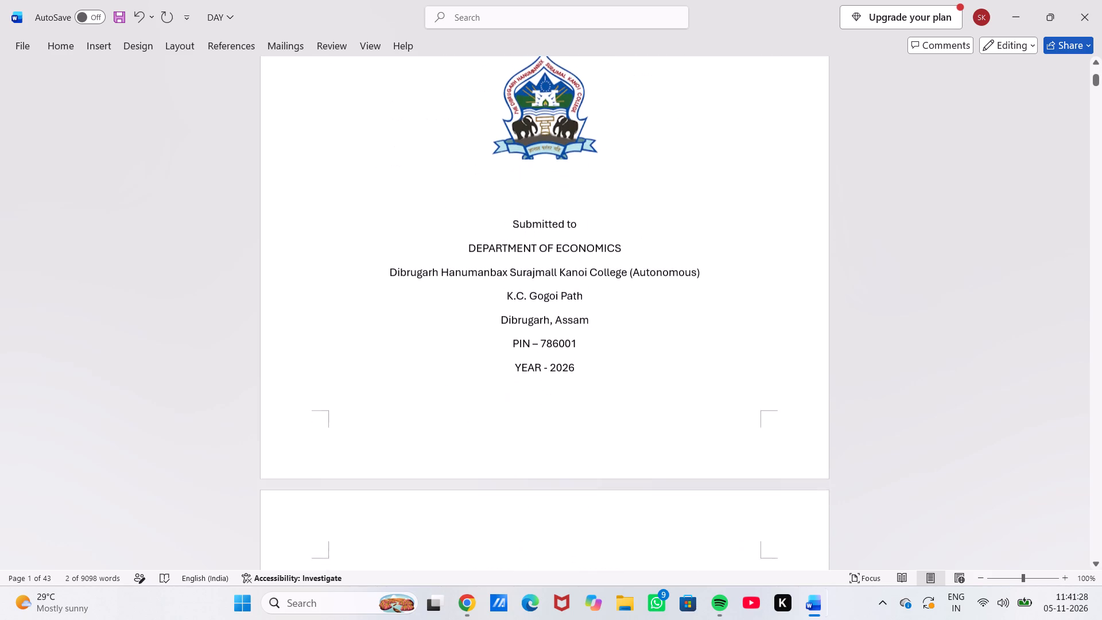
pyautogui.scroll(-3, 506, 184)
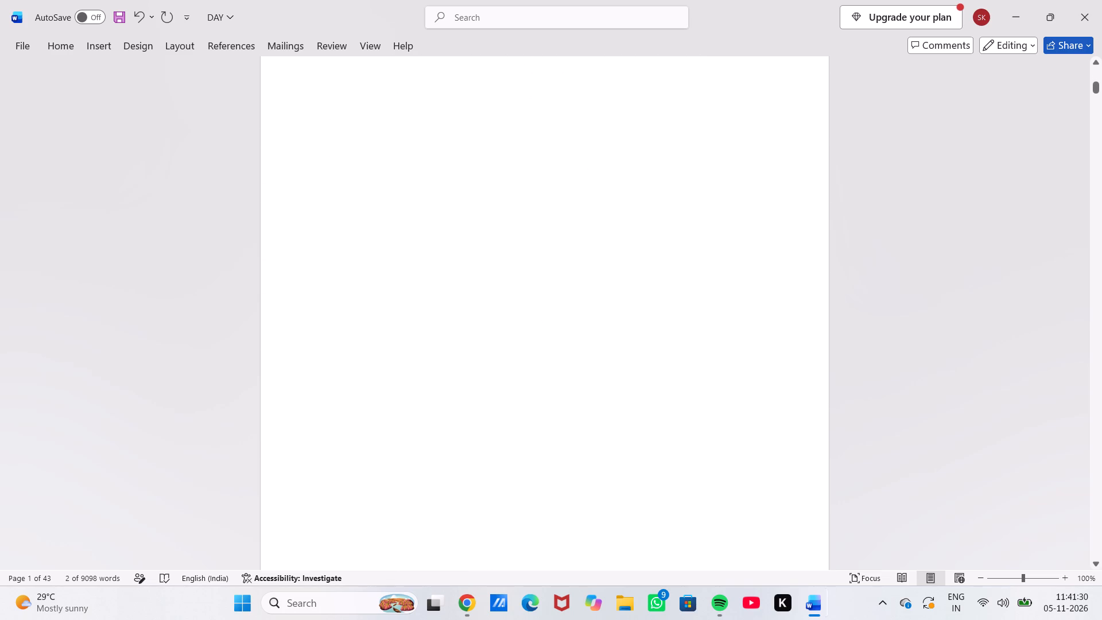
pyautogui.scroll(-13, 506, 184)
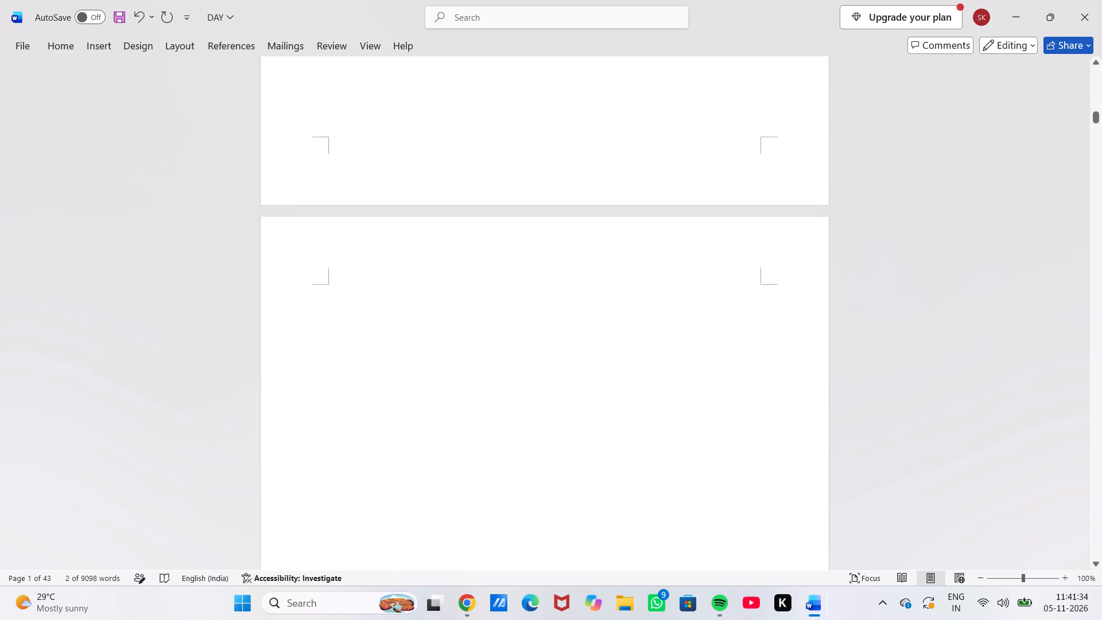
pyautogui.scroll(-4, 506, 184)
pyautogui.scroll(5, 506, 184)
pyautogui.scroll(-4, 506, 184)
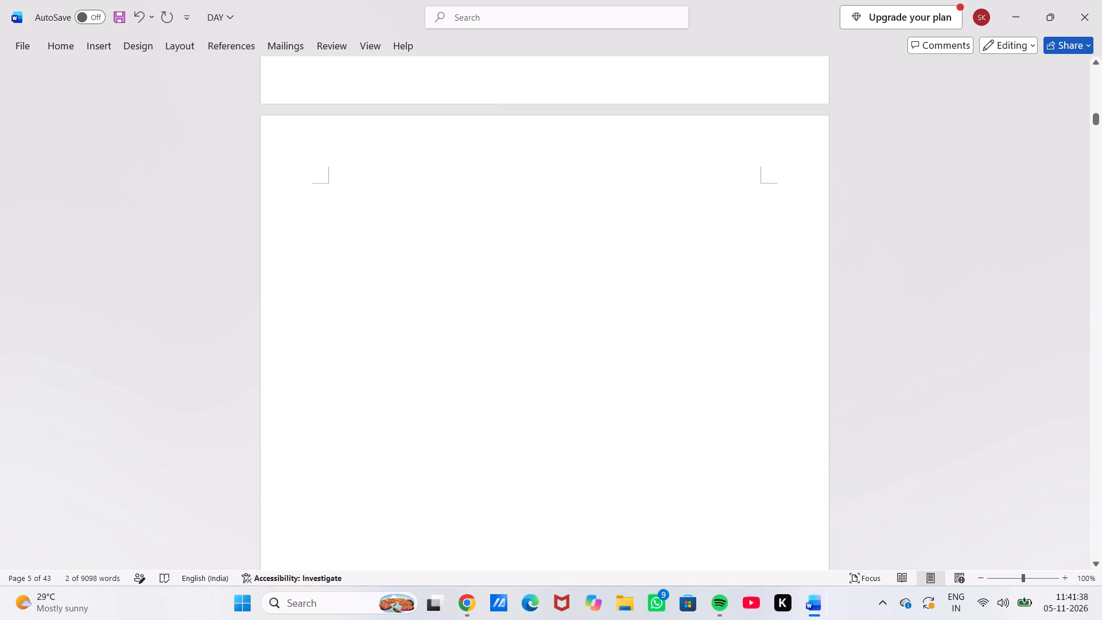
pyautogui.scroll(-9, 481, 67)
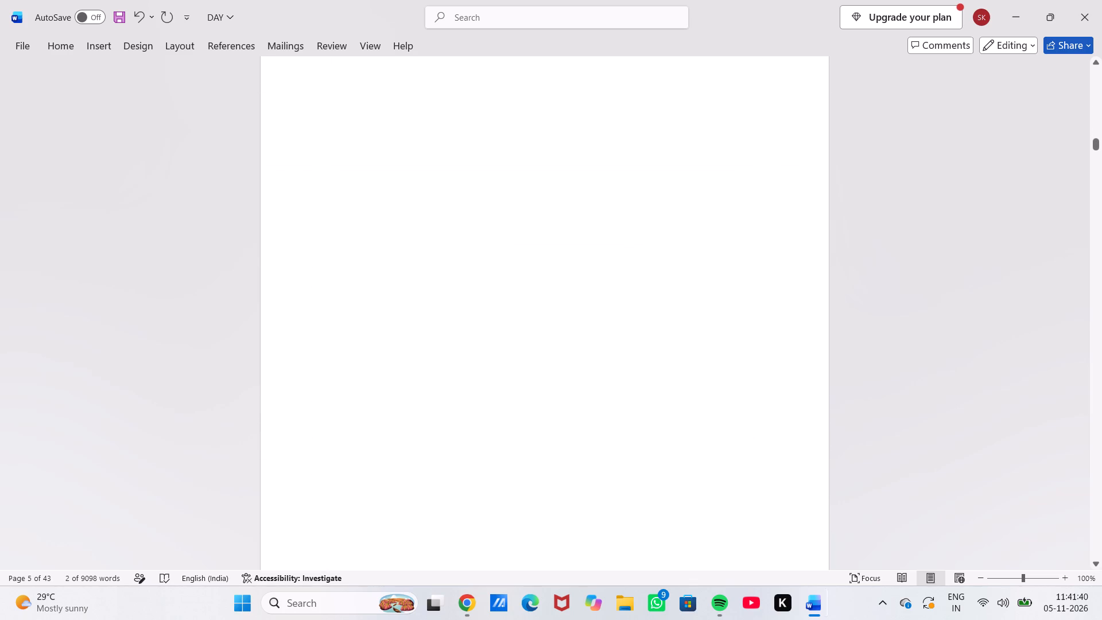
pyautogui.scroll(-14, 481, 67)
pyautogui.scroll(1, 481, 67)
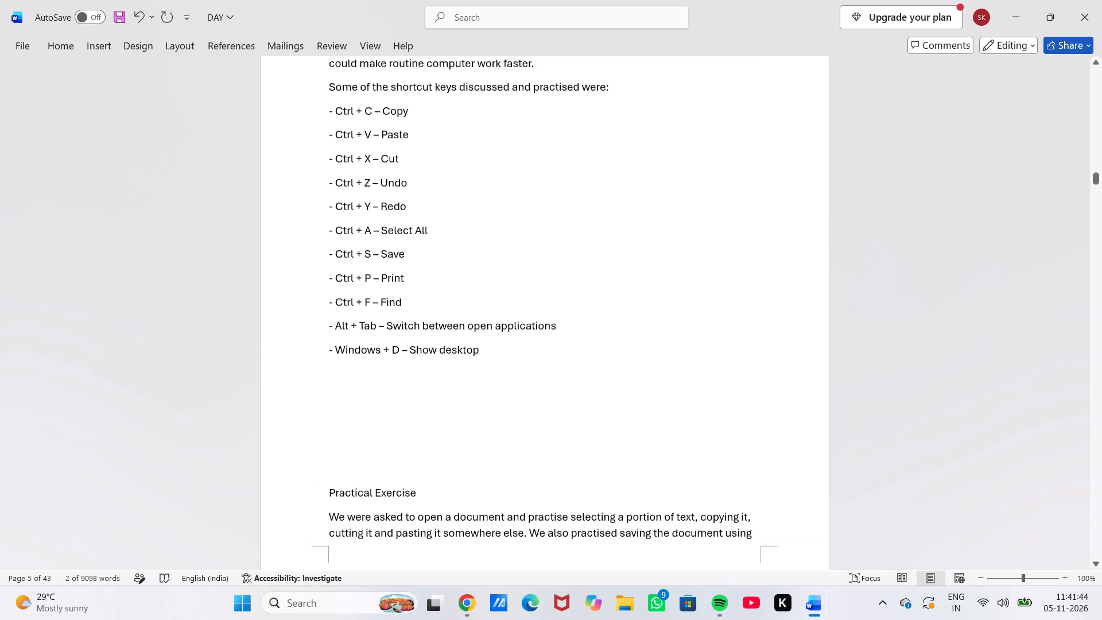
pyautogui.scroll(2, 481, 67)
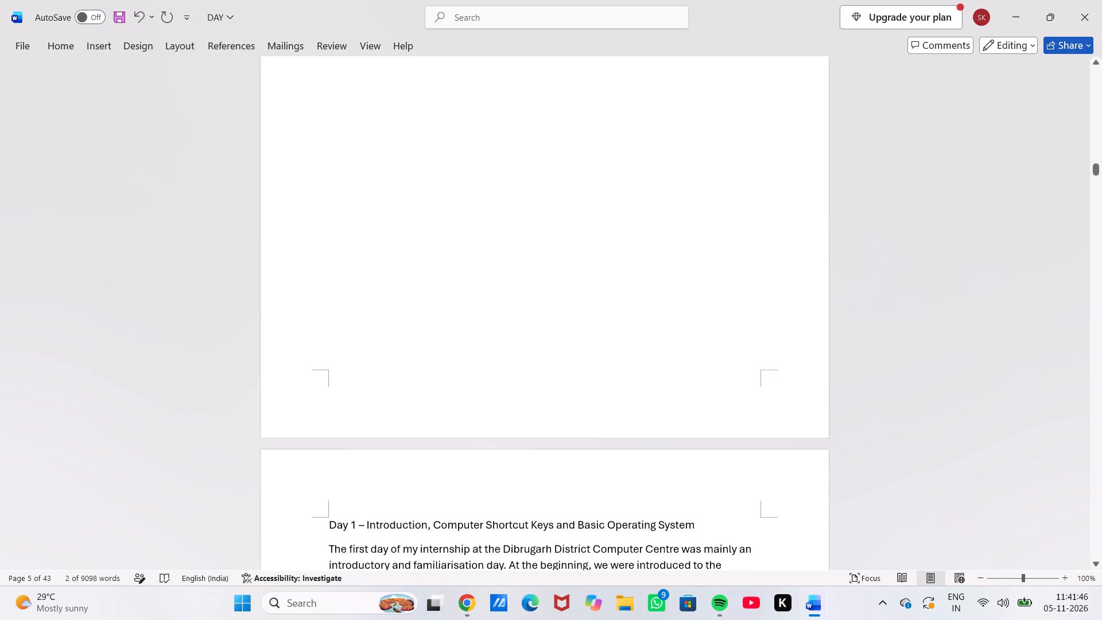
pyautogui.scroll(7, 481, 67)
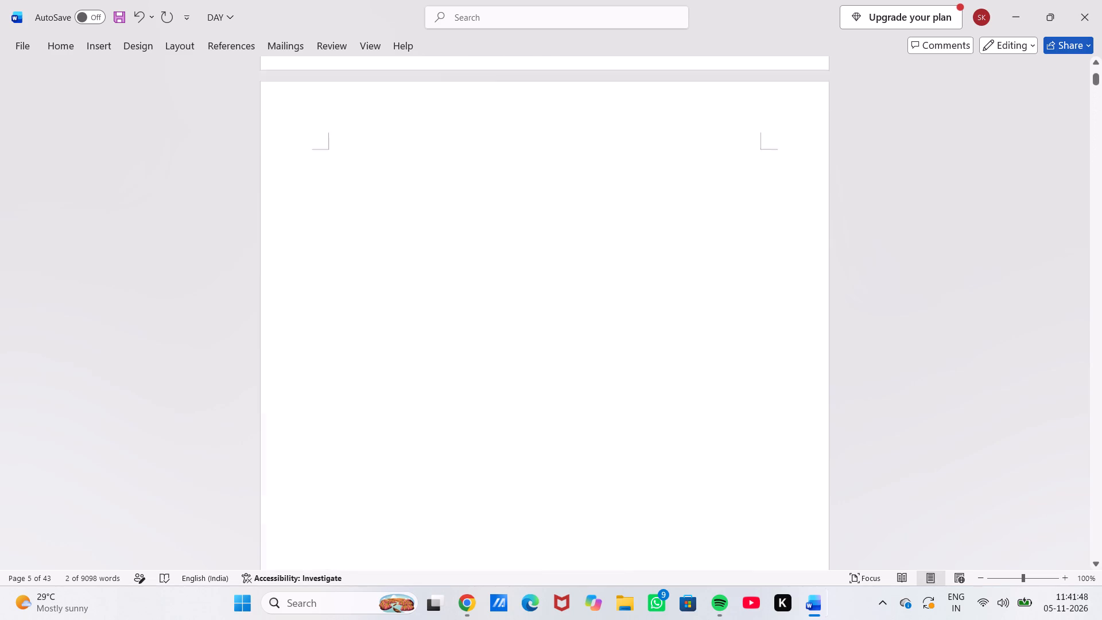
pyautogui.scroll(5, 481, 67)
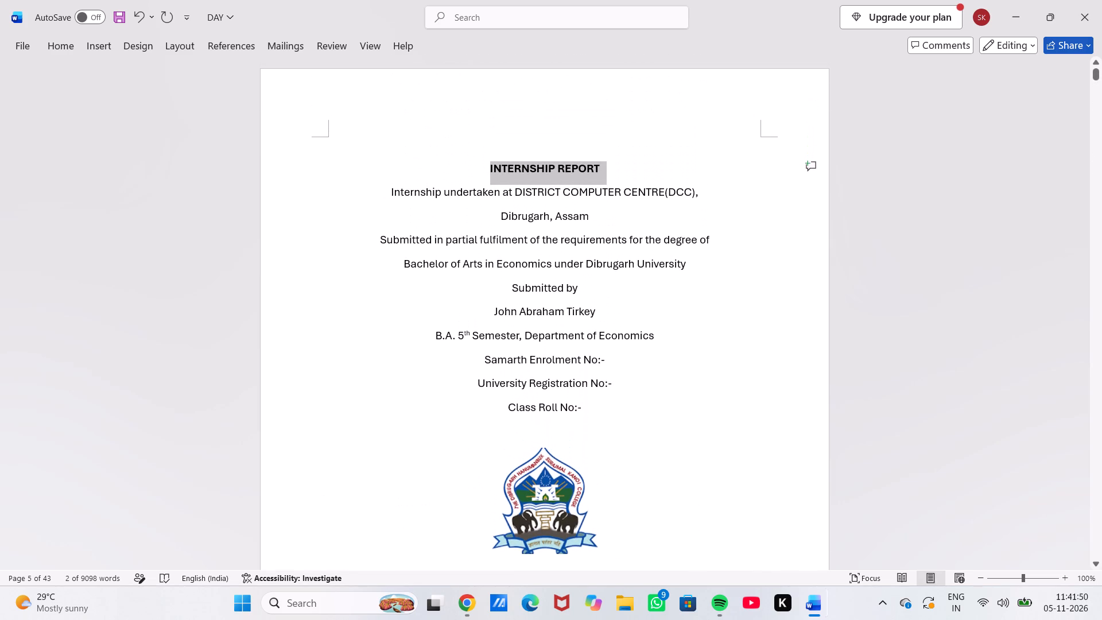
pyautogui.scroll(-1, 567, 250)
pyautogui.scroll(1, 567, 250)
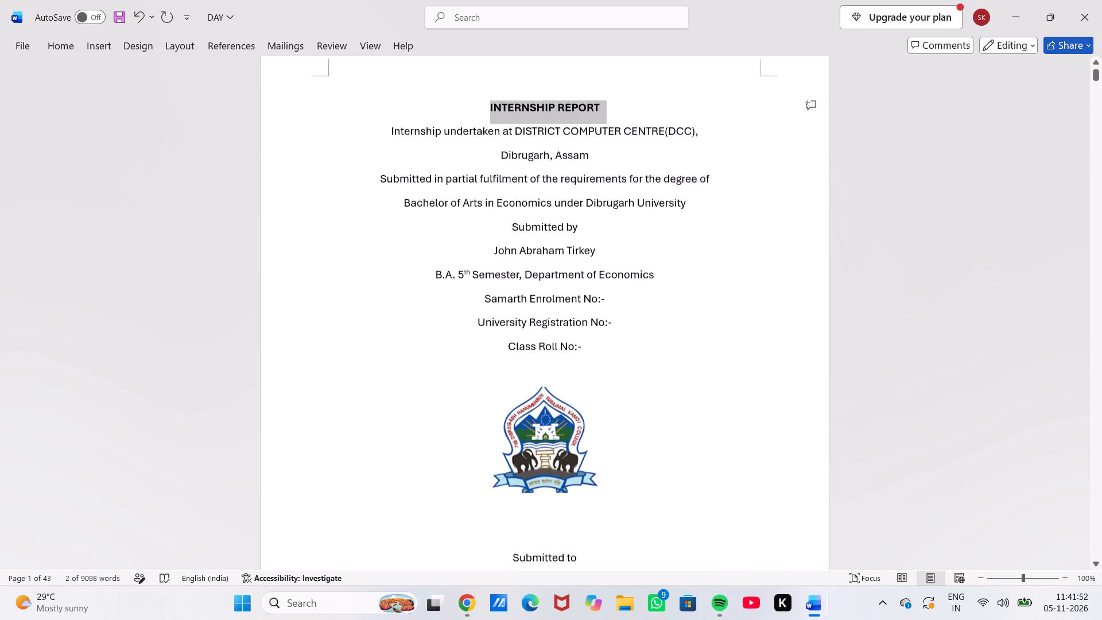
pyautogui.scroll(1, 567, 250)
pyautogui.scroll(-1, 567, 250)
pyautogui.scroll(1, 567, 250)
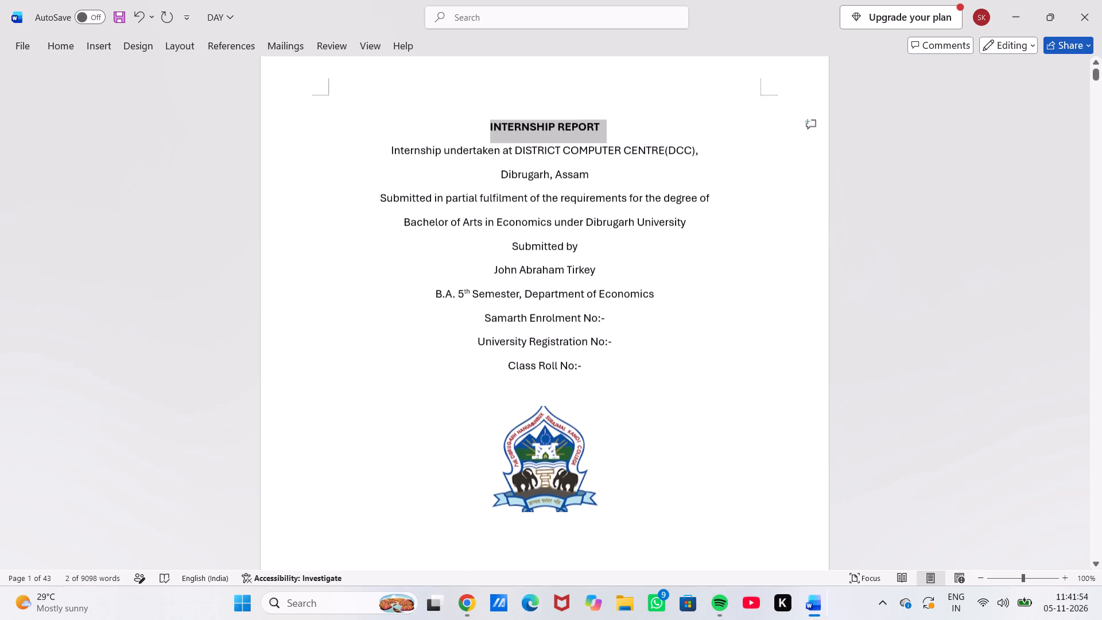
pyautogui.scroll(1, 567, 250)
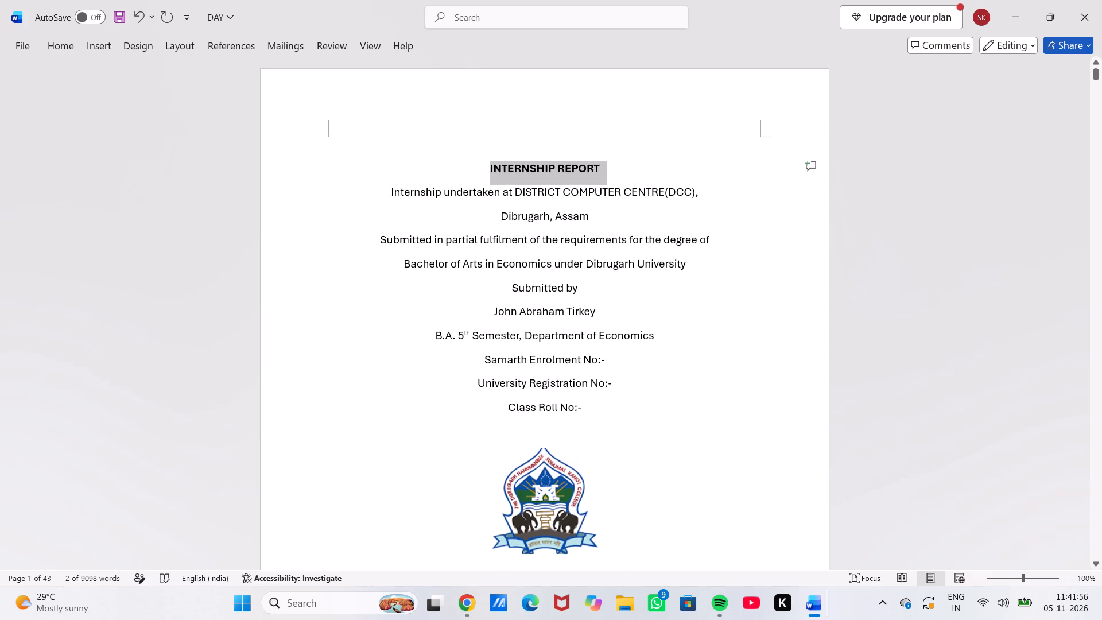
pyautogui.scroll(-1, 567, 250)
pyautogui.scroll(1, 567, 250)
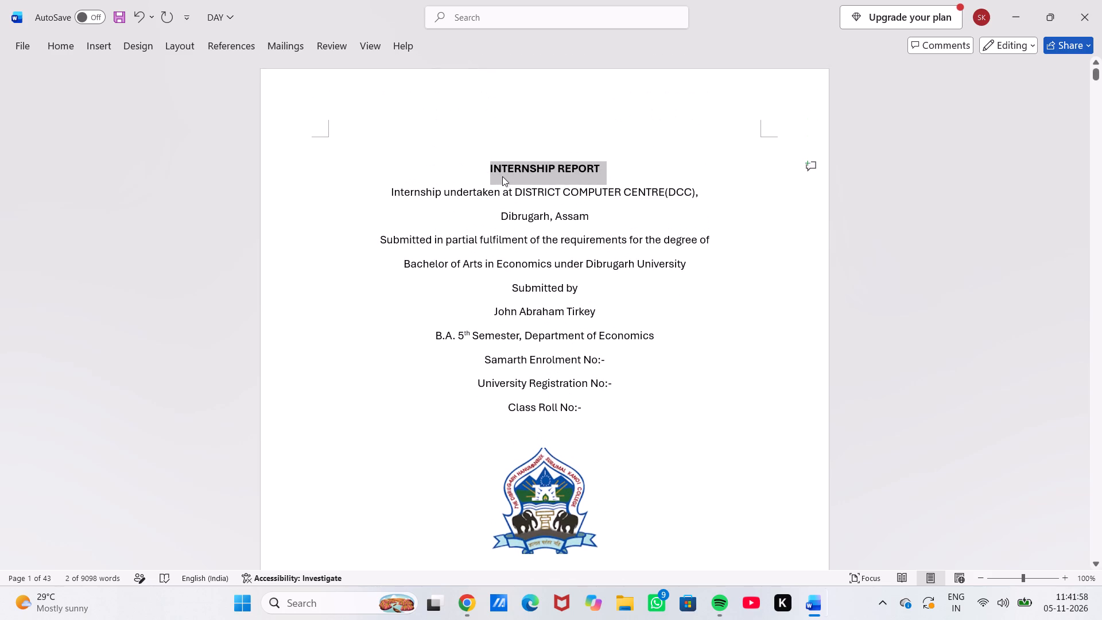
# Change the font colour of the "INTERNSHIP REPORT" heading to a dark blue theme colour.
pyautogui.click(498, 166)
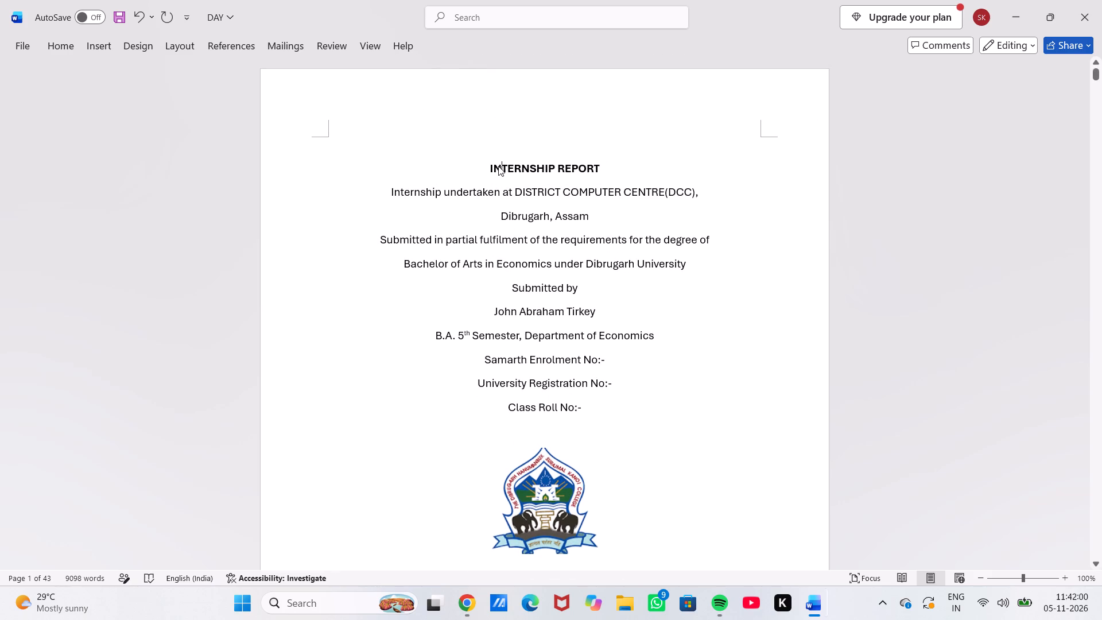
pyautogui.click(487, 172)
pyautogui.moveTo(487, 172); pyautogui.dragTo(630, 164, button='right')
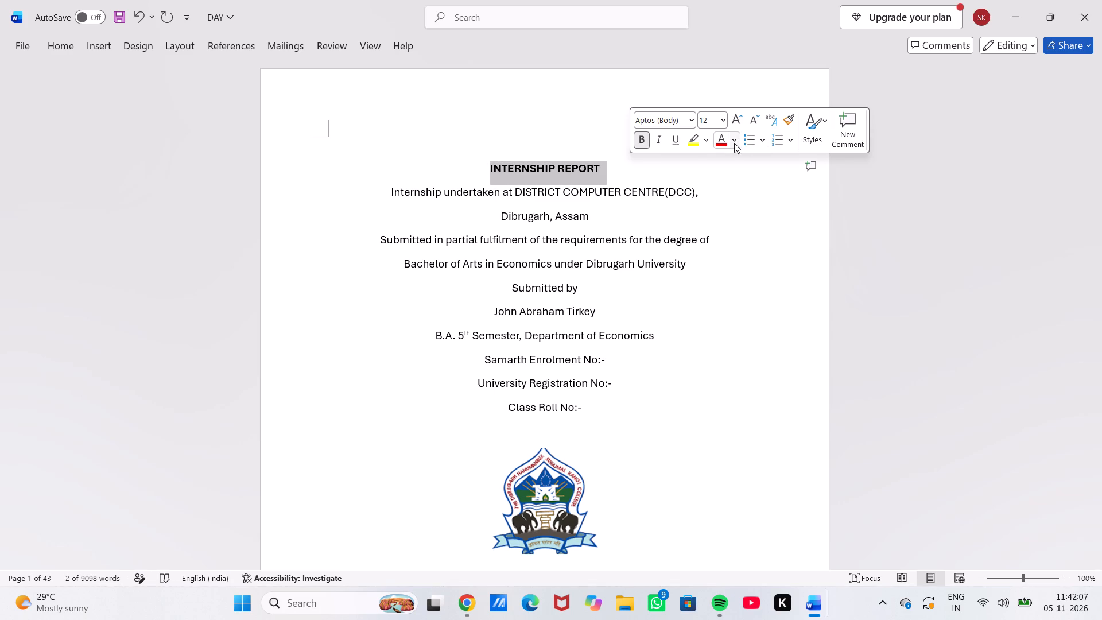
pyautogui.click(734, 143)
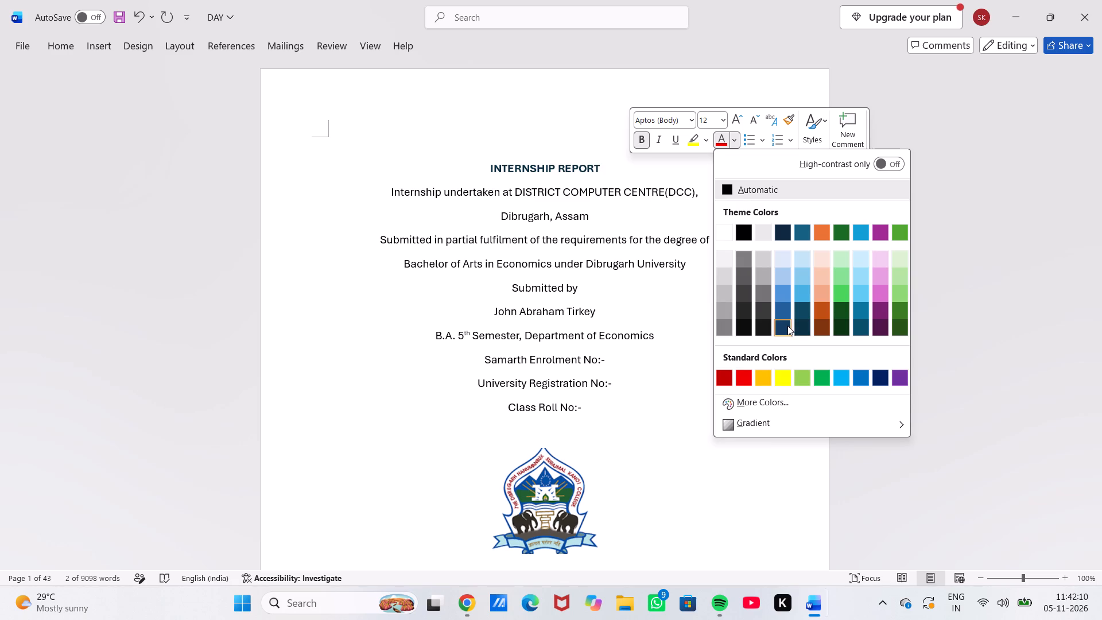
pyautogui.click(785, 325)
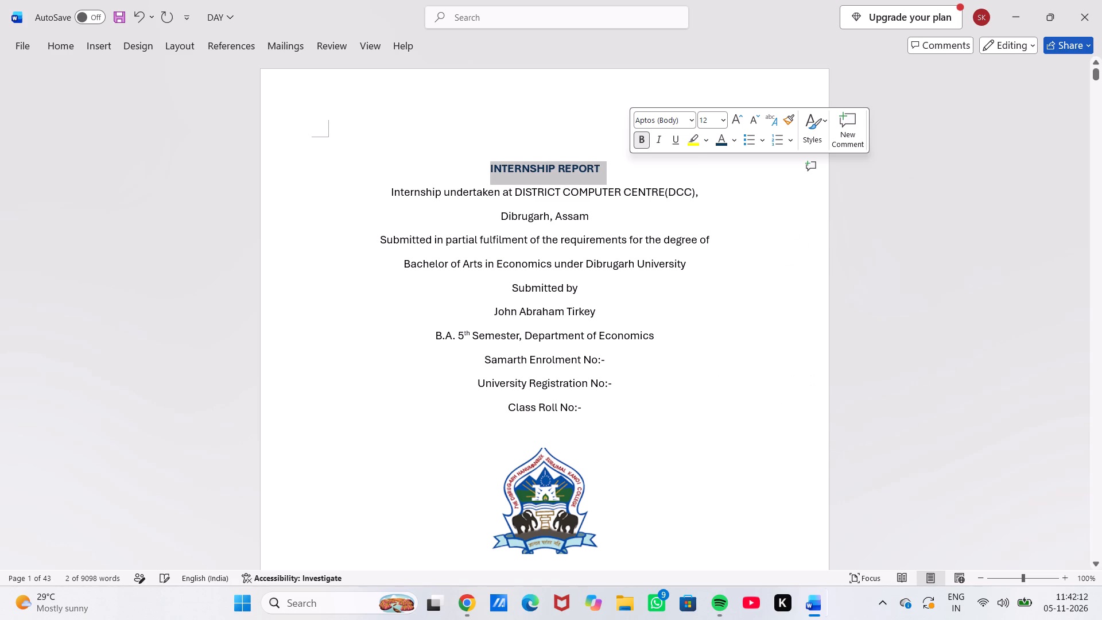
pyautogui.click(785, 325)
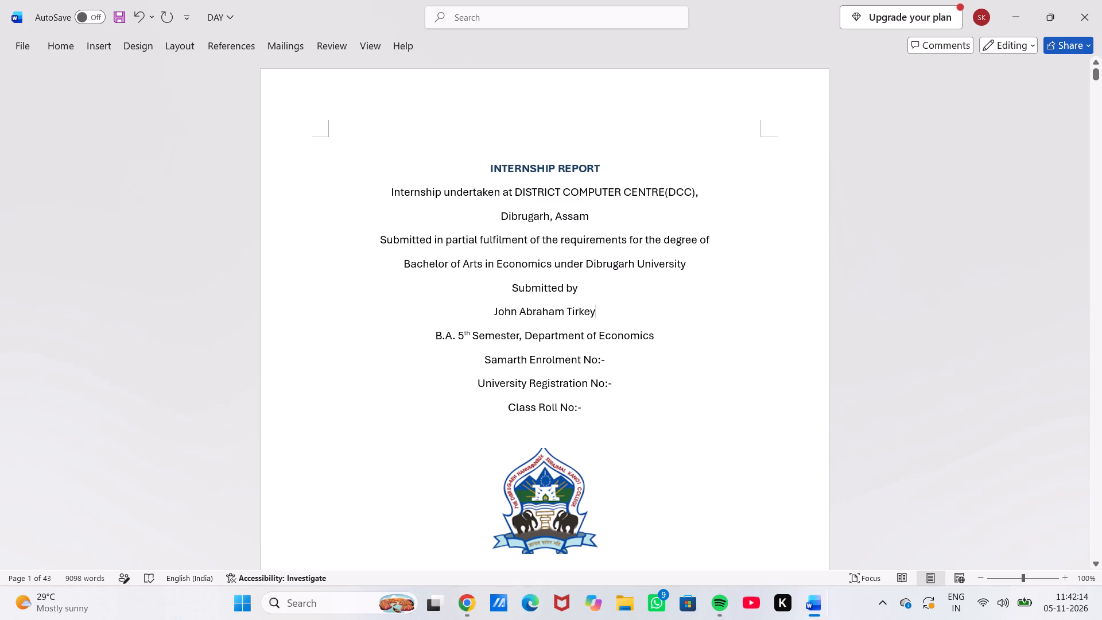
# Set the font size of the "INTERNSHIP REPORT" heading to 14.
pyautogui.click(488, 165)
pyautogui.moveTo(488, 165); pyautogui.dragTo(595, 164, button='right')
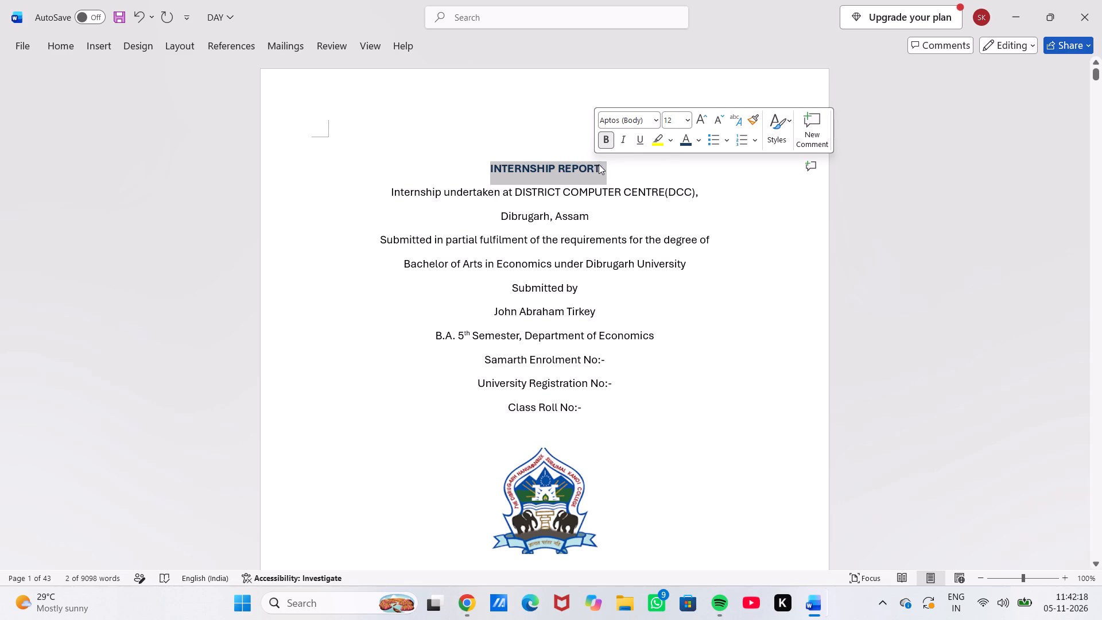
pyautogui.click(687, 123)
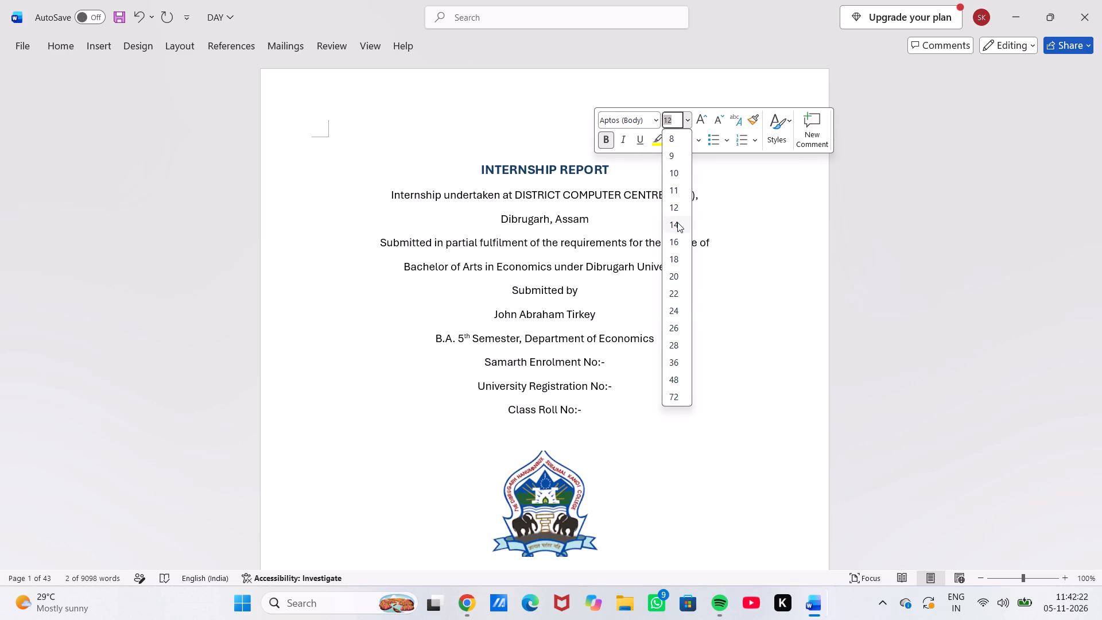
pyautogui.click(677, 222)
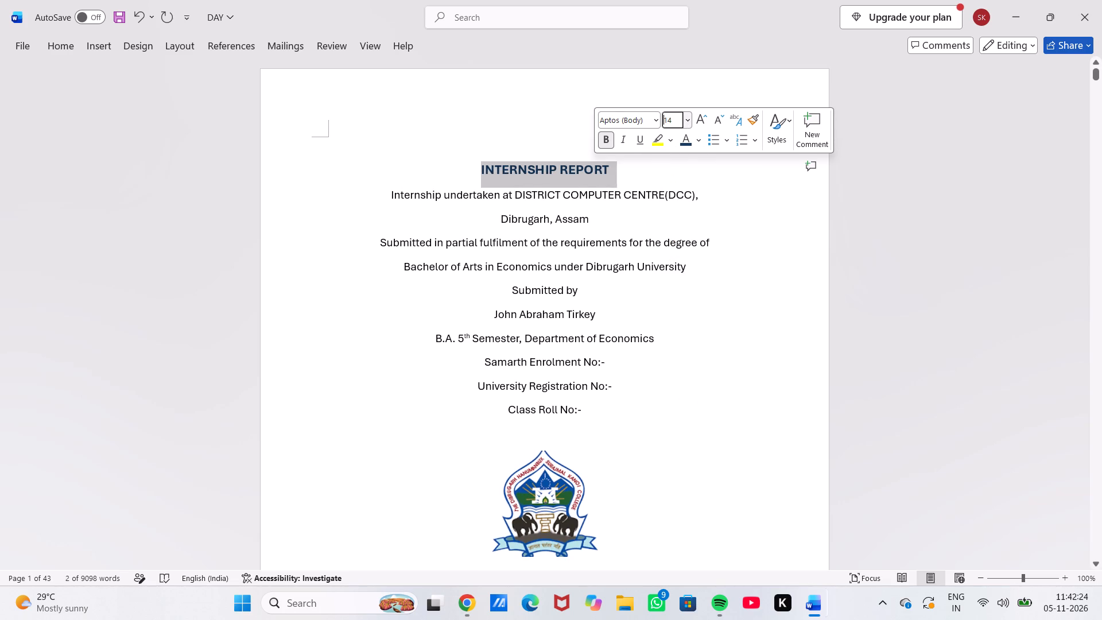
pyautogui.click(637, 272)
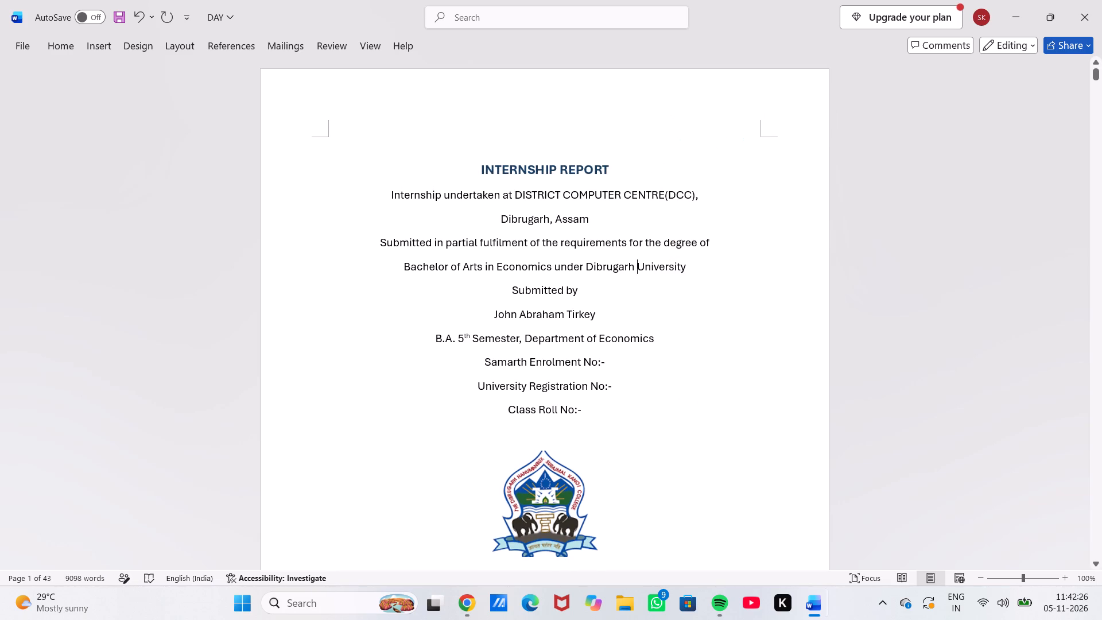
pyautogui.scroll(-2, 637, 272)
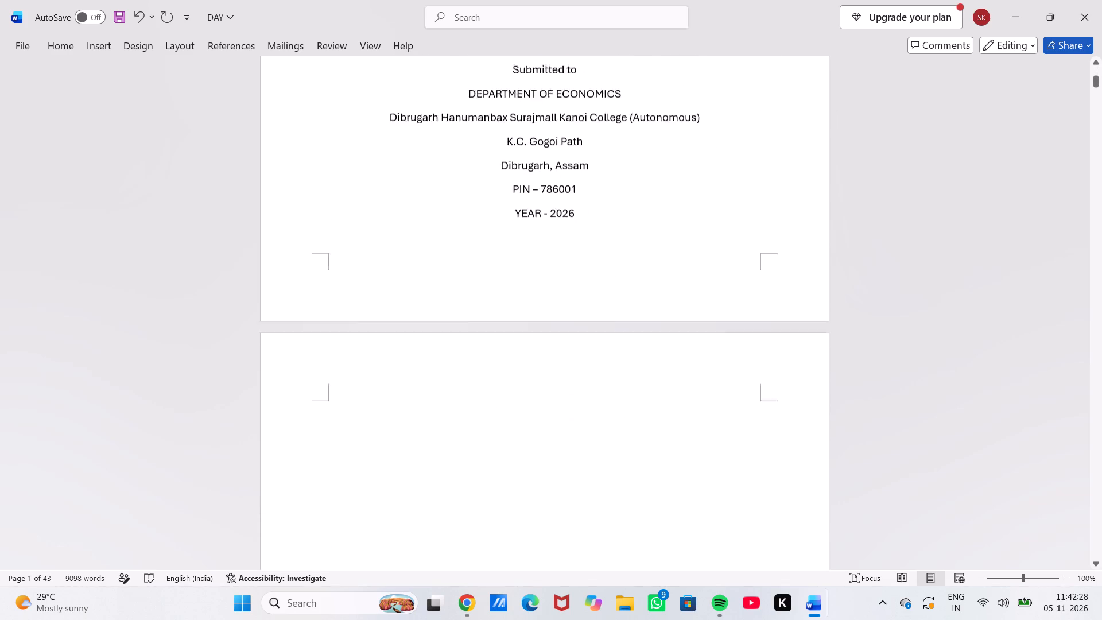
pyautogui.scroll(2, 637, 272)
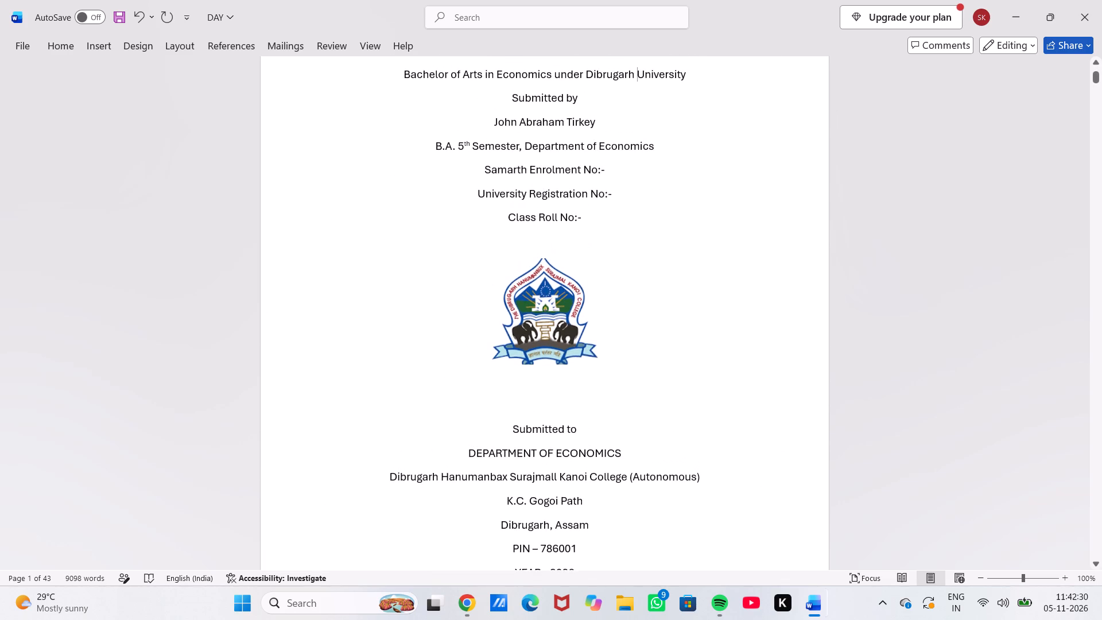
# Review the title page from the "INTERNSHIP REPORT" heading to the year line, and the blank pages that follow it.
pyautogui.scroll(1, 637, 272)
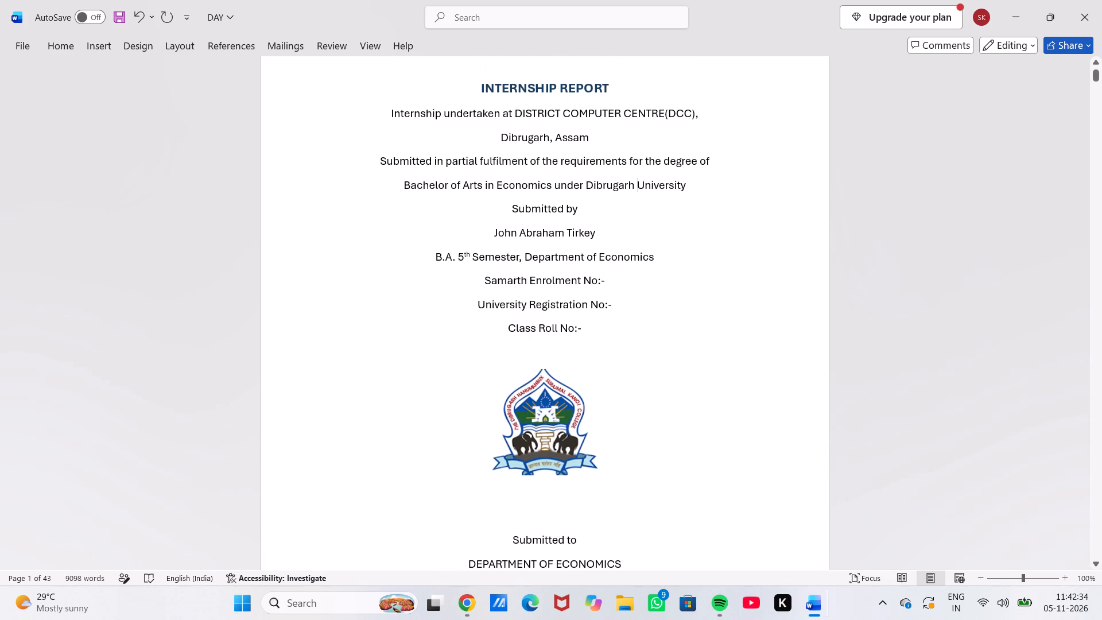
pyautogui.scroll(2, 637, 272)
pyautogui.scroll(-4, 637, 272)
pyautogui.scroll(3, 637, 272)
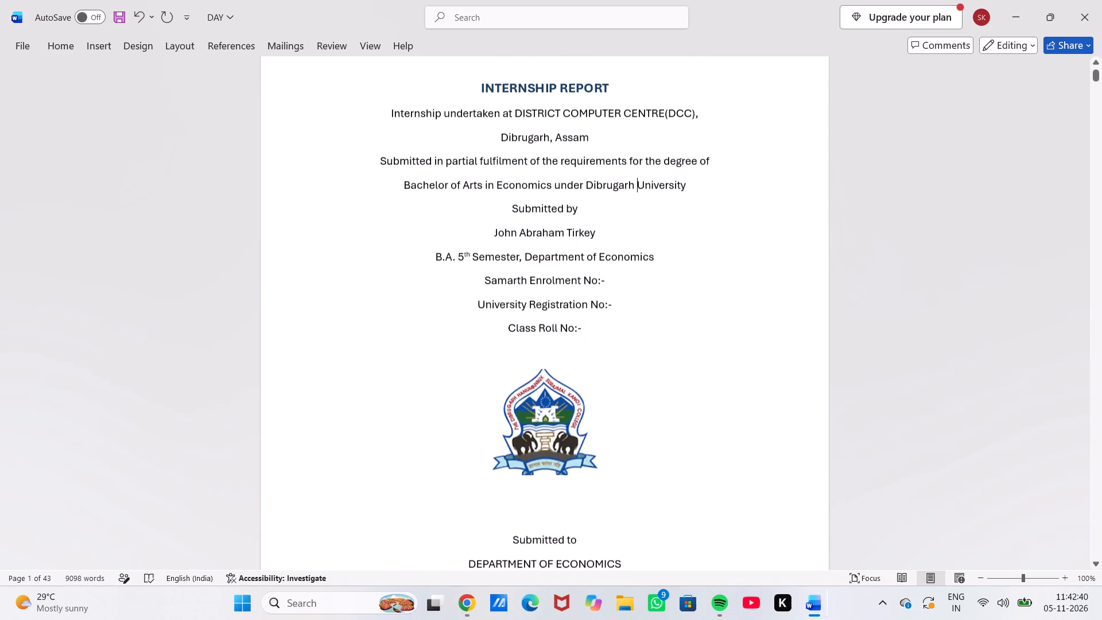
pyautogui.scroll(1, 637, 272)
pyautogui.scroll(-1, 637, 272)
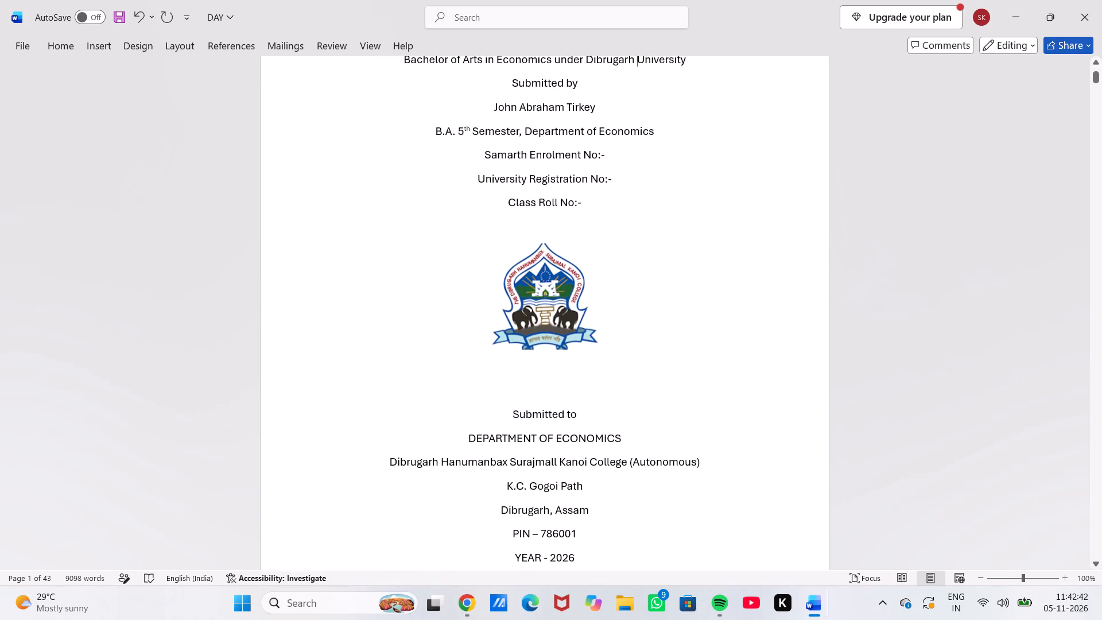
pyautogui.scroll(1, 637, 272)
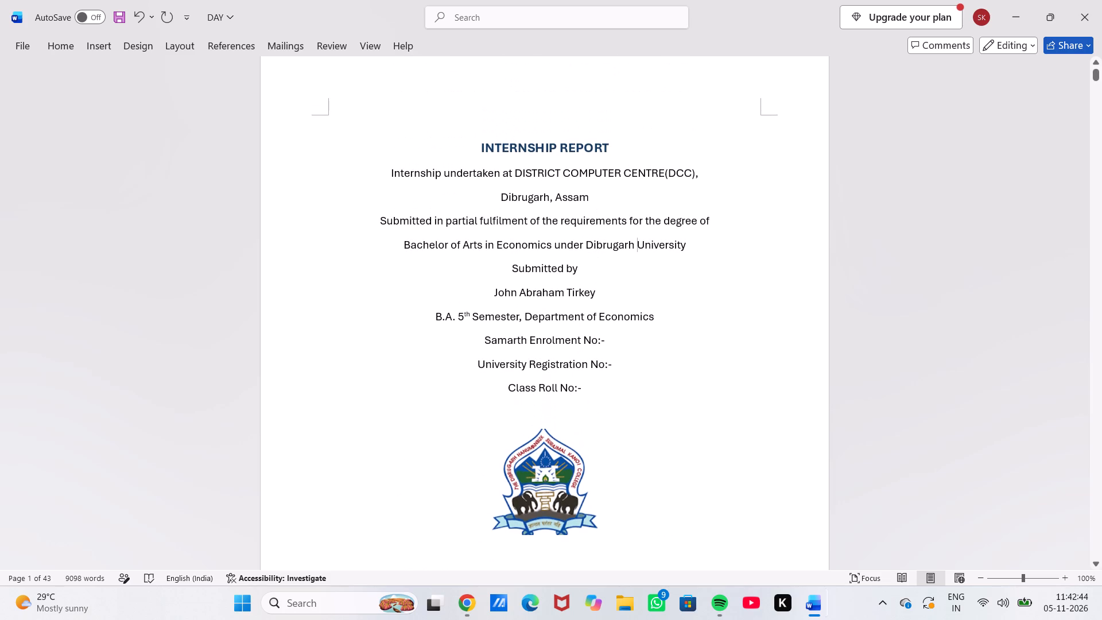
pyautogui.scroll(-2, 637, 272)
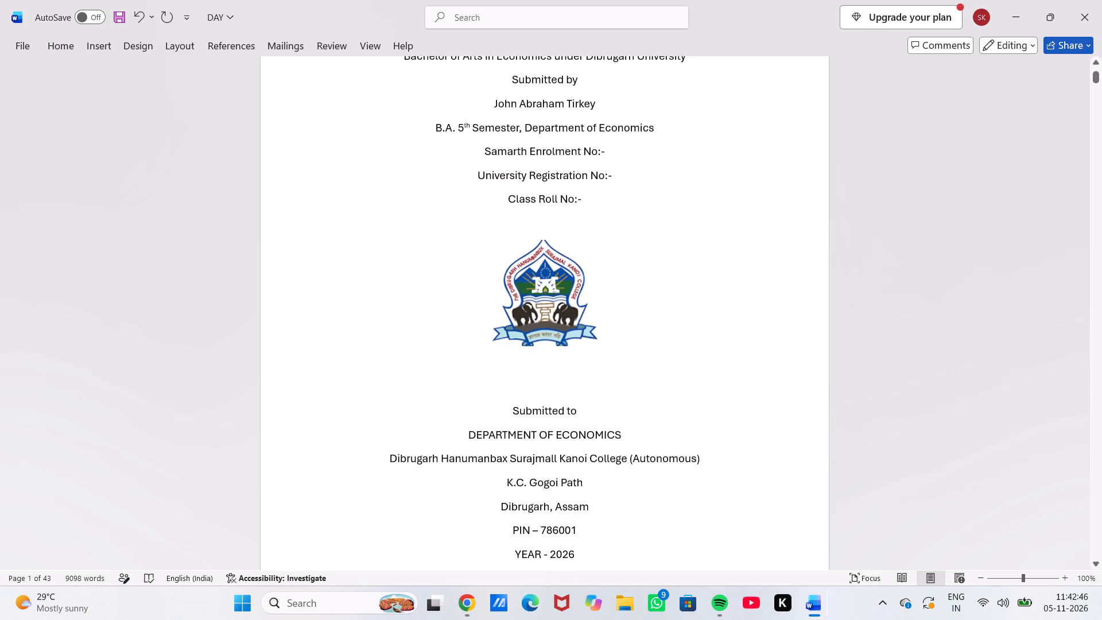
pyautogui.scroll(-4, 637, 272)
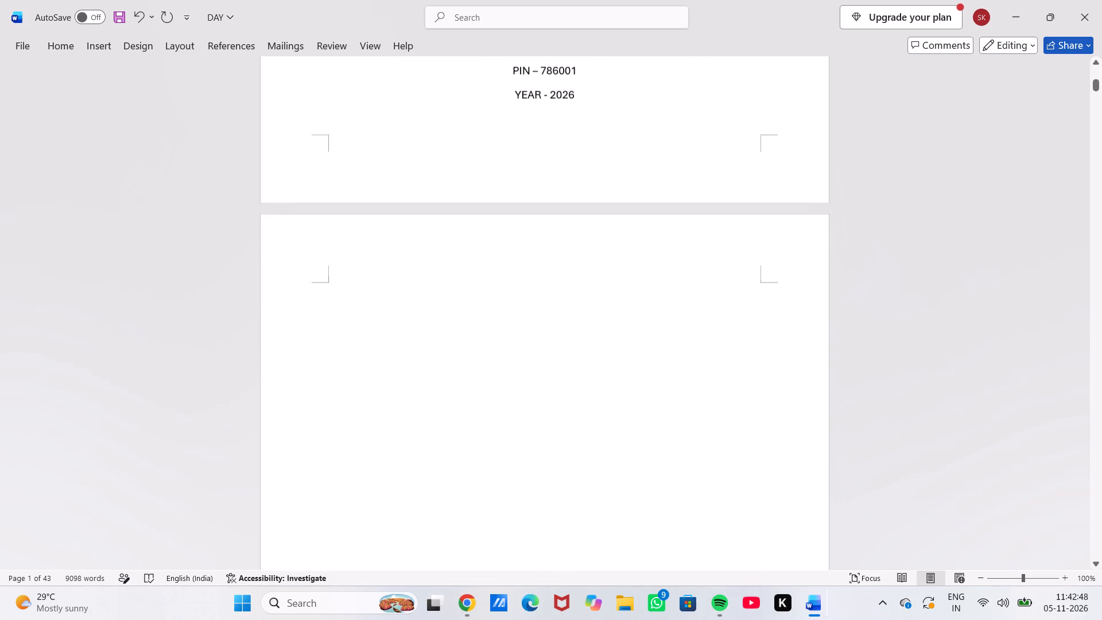
pyautogui.scroll(-6, 637, 272)
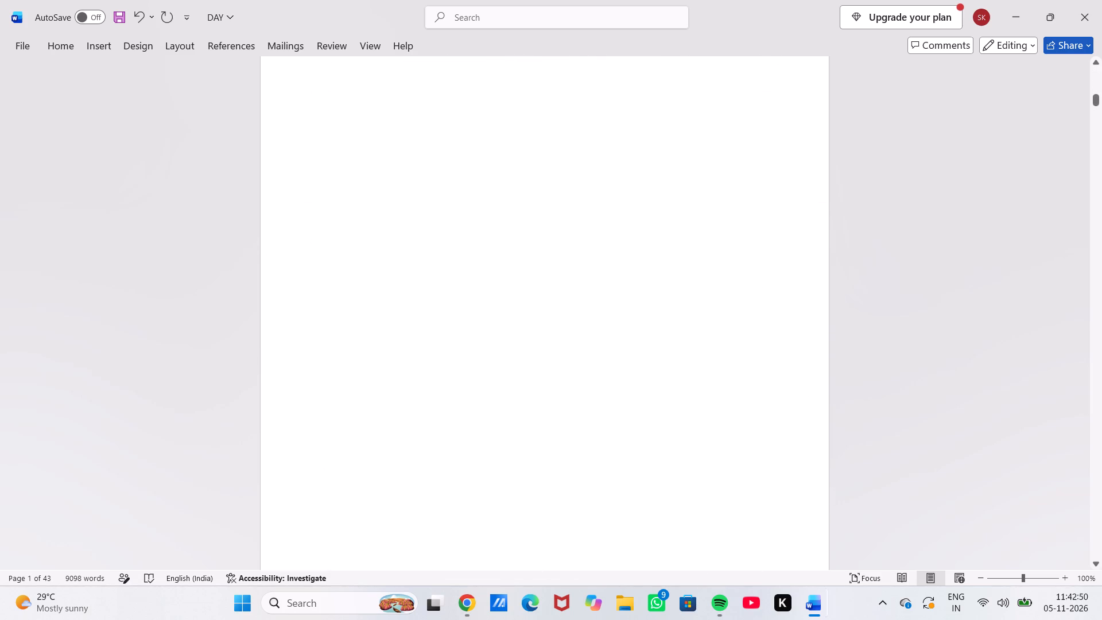
pyautogui.scroll(-4, 637, 272)
pyautogui.scroll(7, 637, 272)
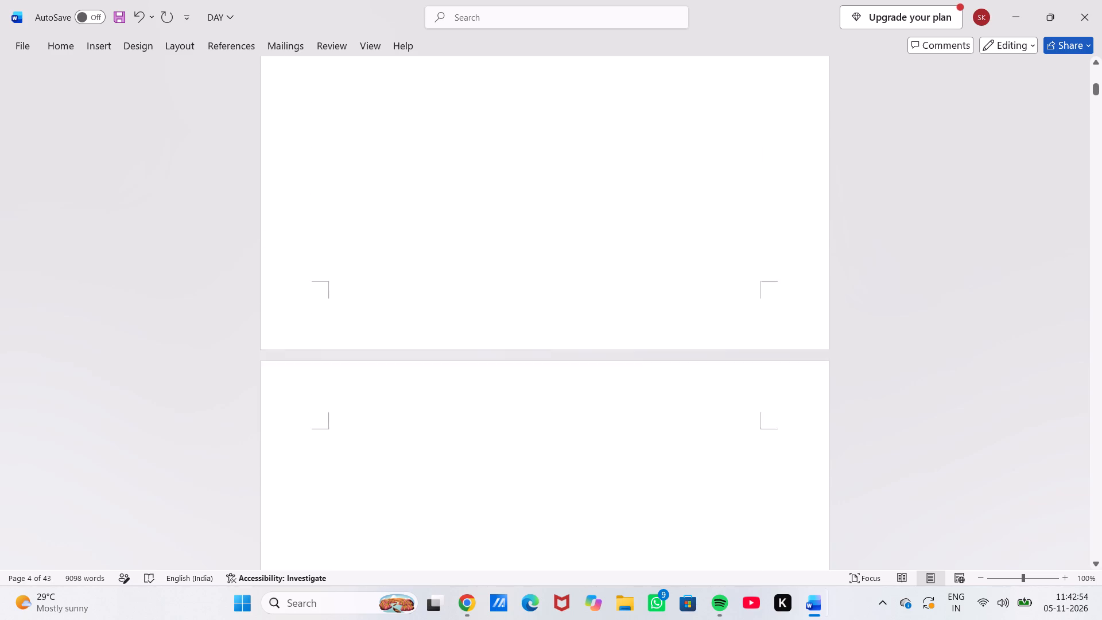
pyautogui.scroll(5, 637, 272)
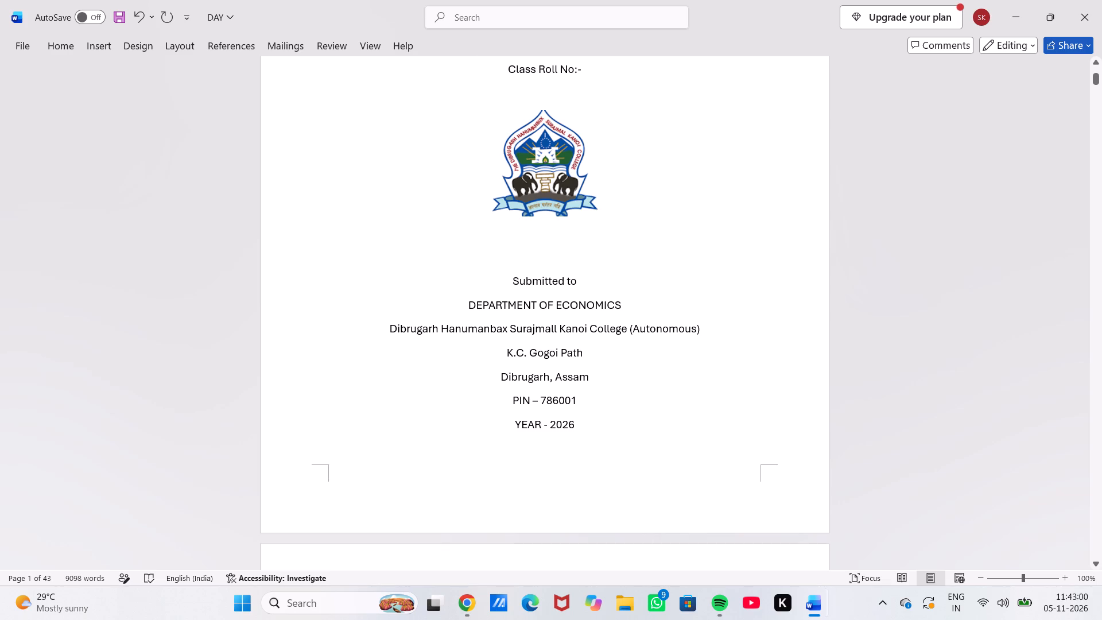
pyautogui.scroll(3, 637, 272)
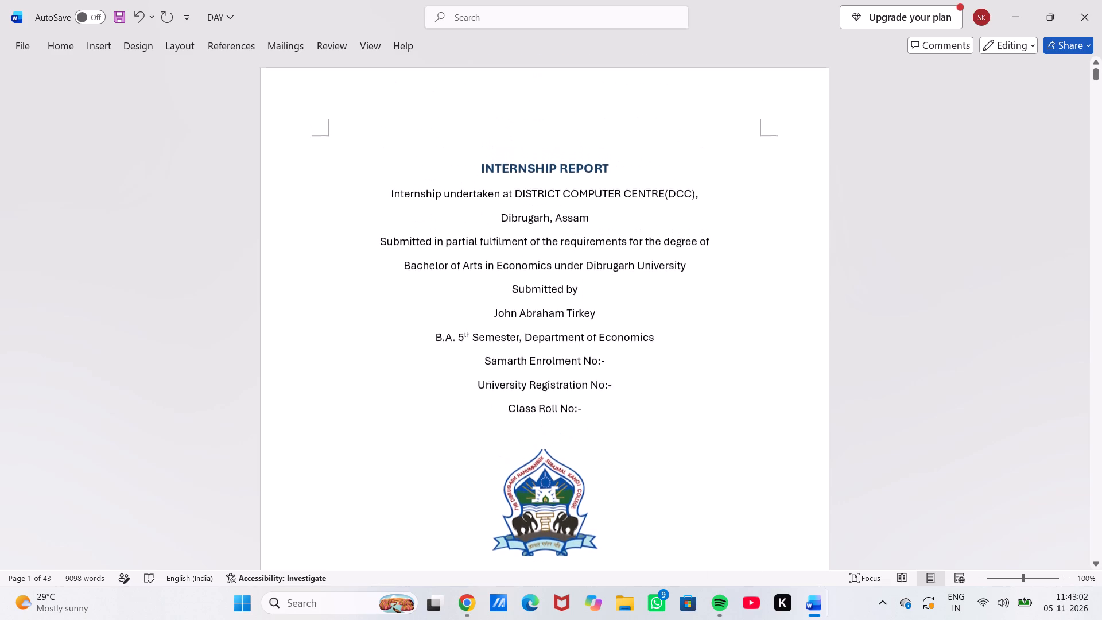
pyautogui.scroll(1, 637, 272)
pyautogui.scroll(-1, 549, 344)
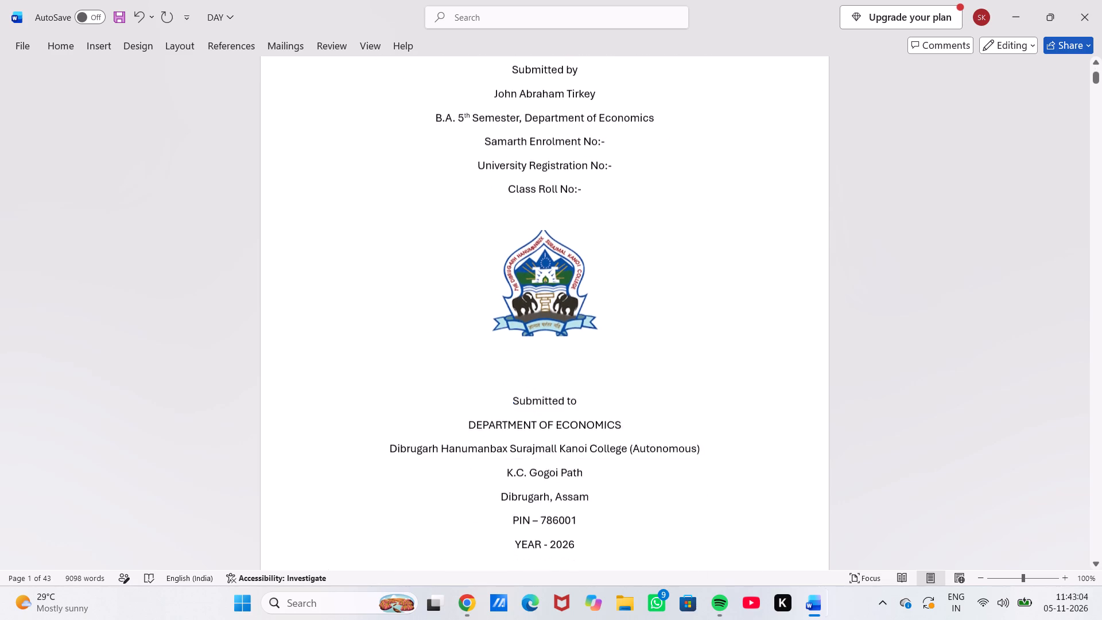
pyautogui.scroll(-2, 549, 344)
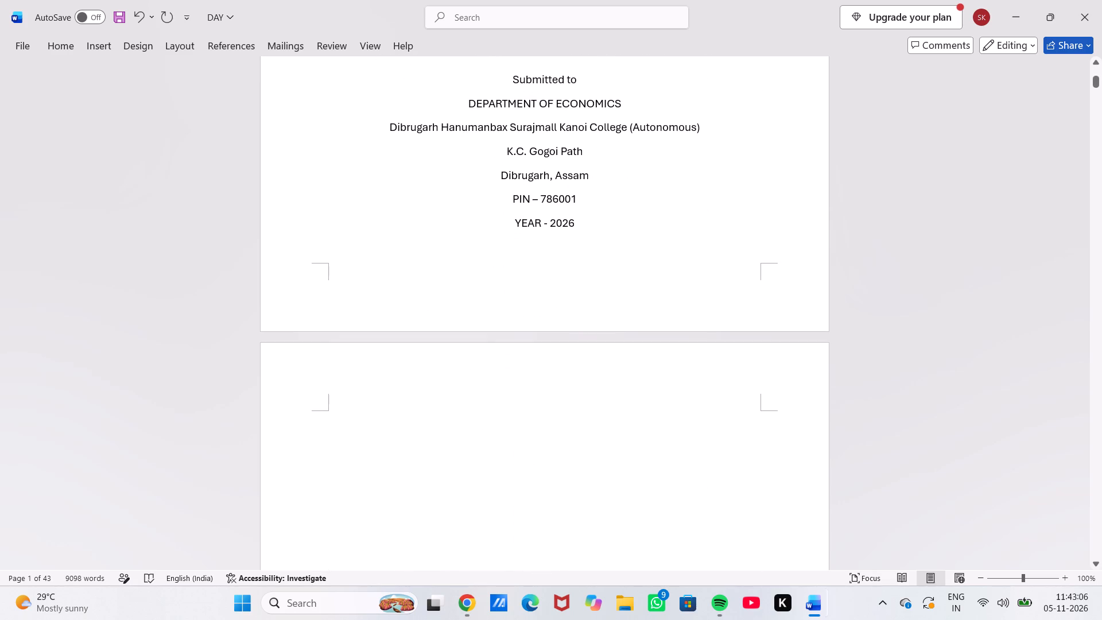
pyautogui.scroll(2, 549, 344)
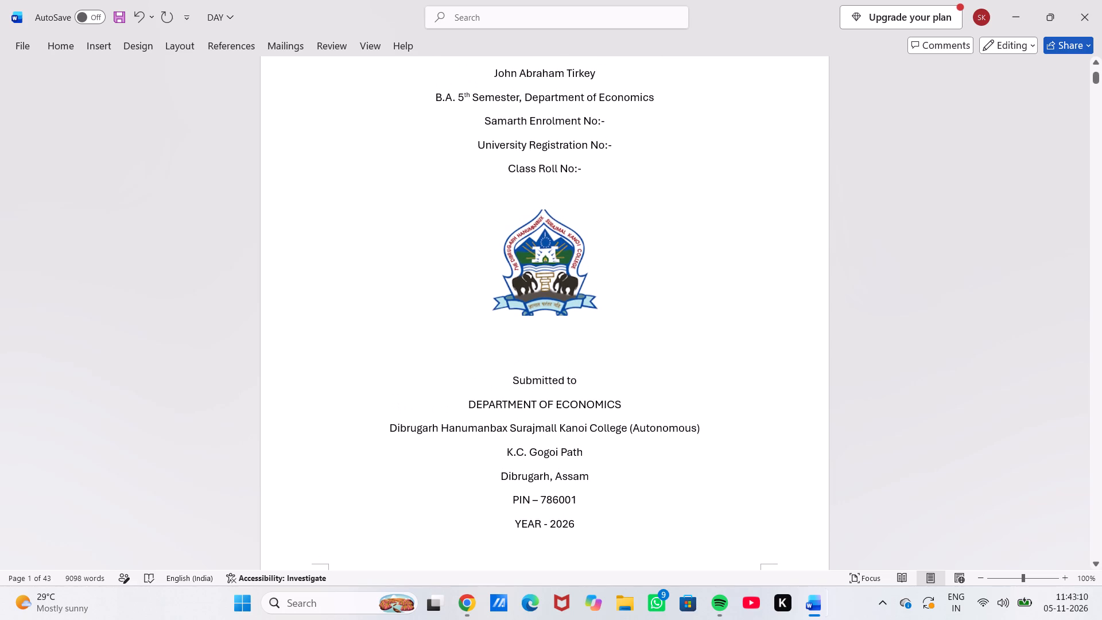
pyautogui.scroll(2, 549, 344)
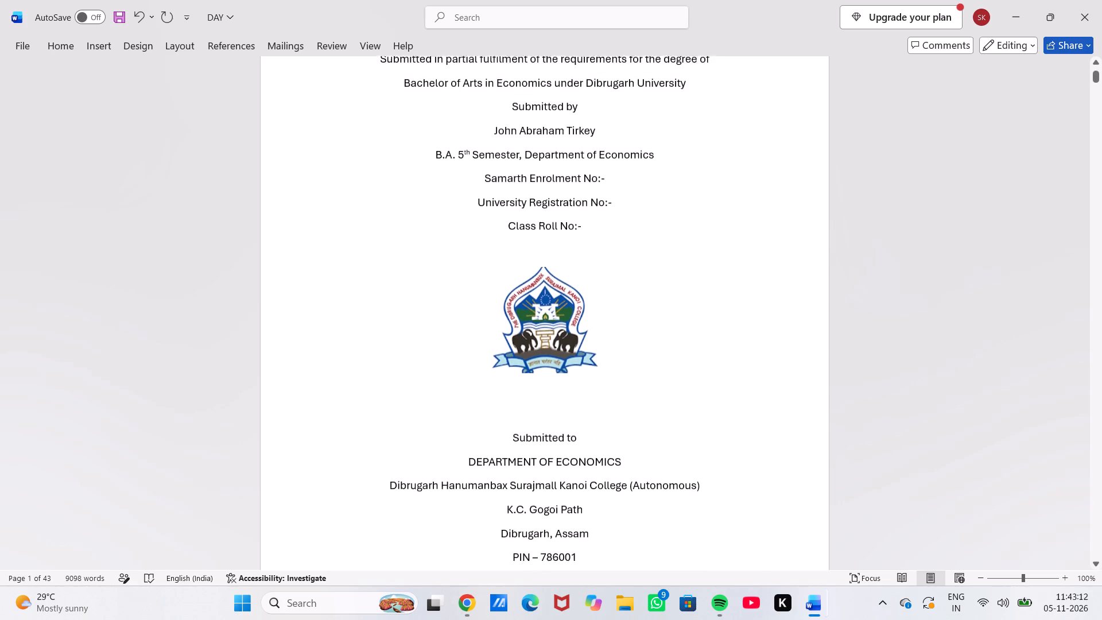
pyautogui.scroll(1, 549, 344)
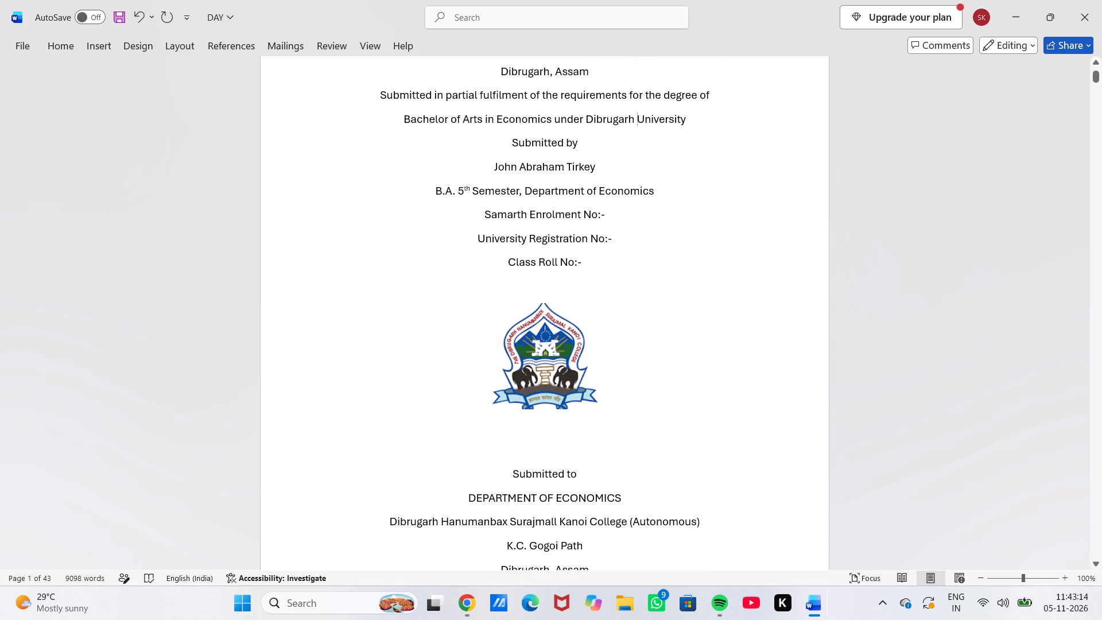
pyautogui.scroll(2, 549, 344)
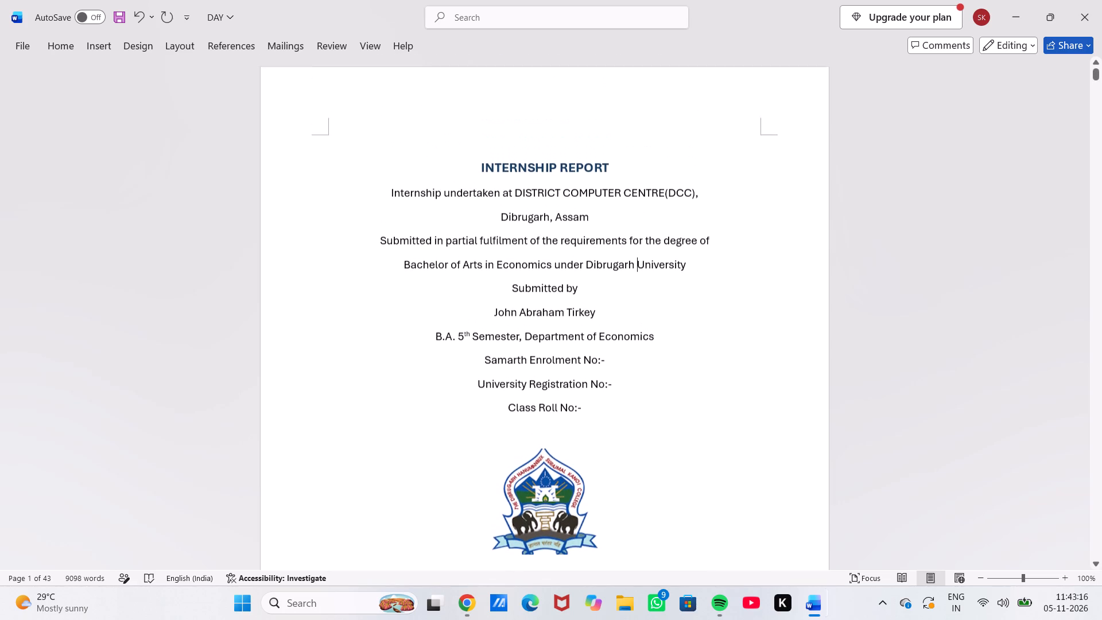
pyautogui.scroll(1, 549, 344)
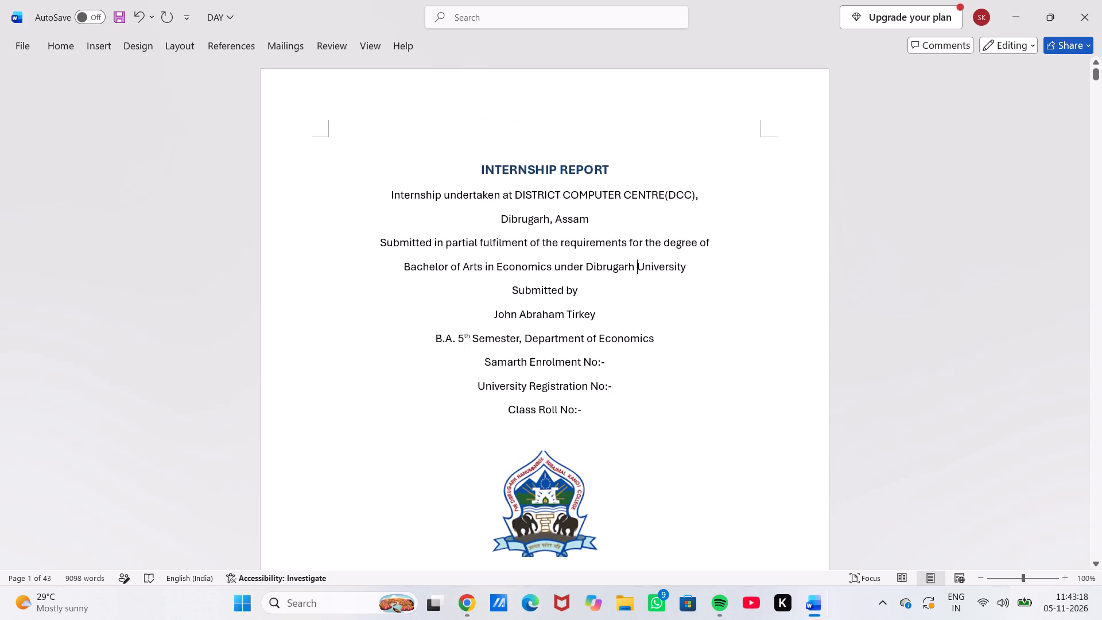
pyautogui.scroll(1, 549, 344)
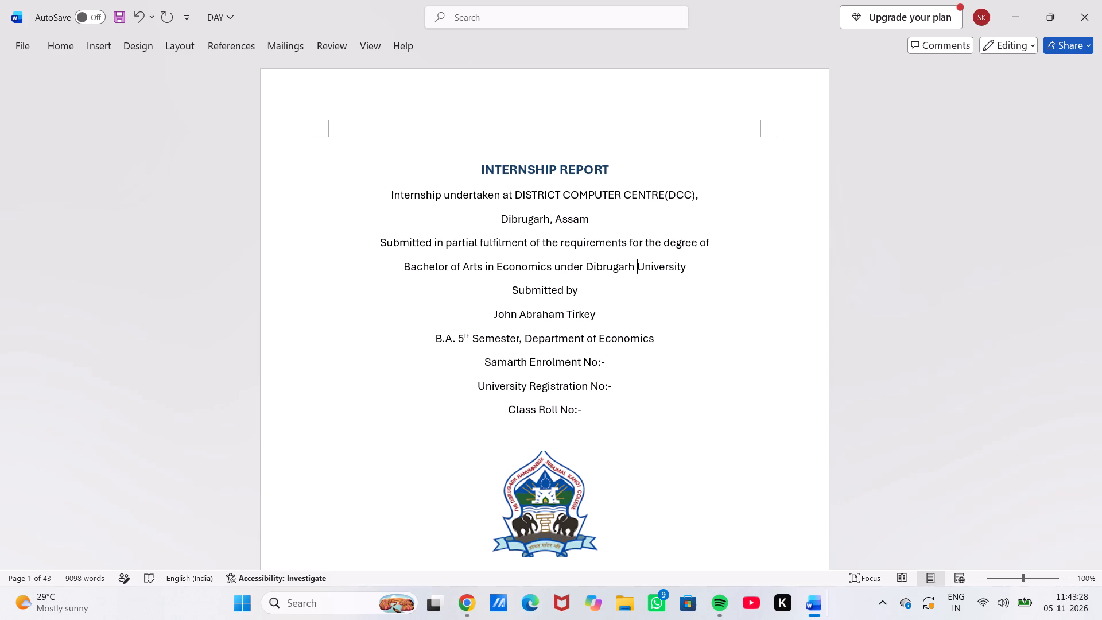
# Recheck the title page's student detail lines, college logo and "Submitted to" block, including the space down to the next page.
pyautogui.click(549, 344)
pyautogui.scroll(1, 549, 344)
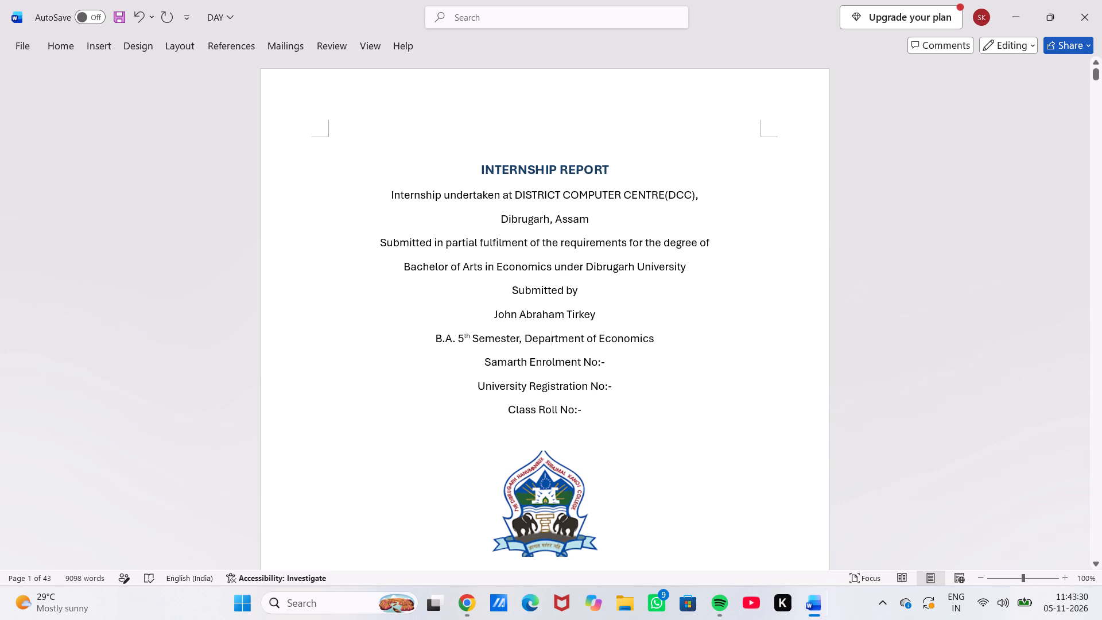
pyautogui.click(621, 392)
pyautogui.scroll(-2, 621, 392)
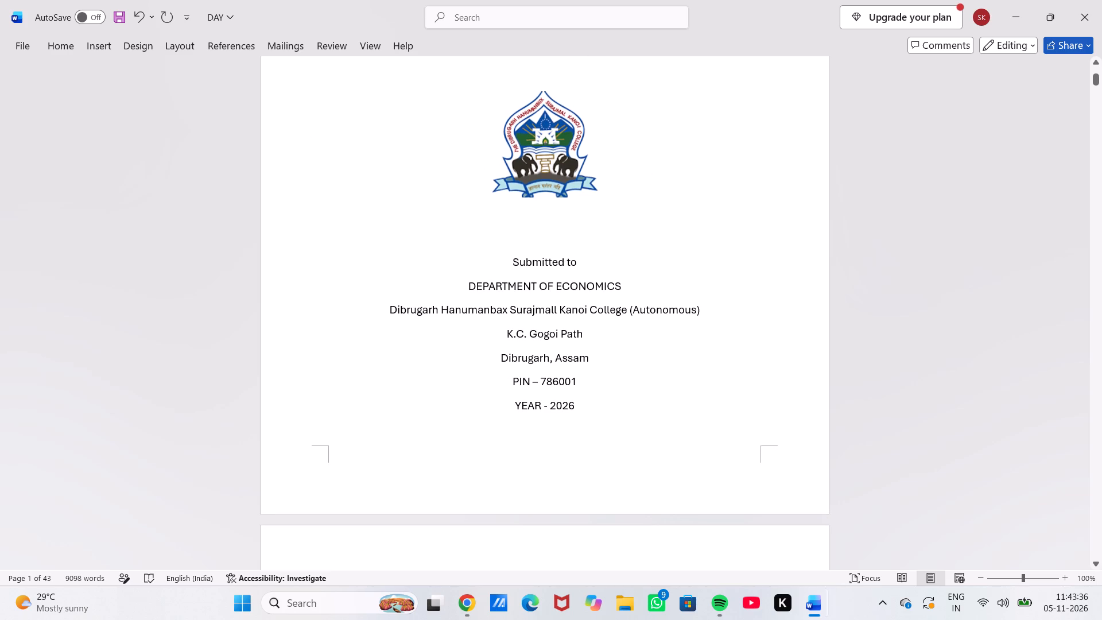
pyautogui.scroll(2, 621, 392)
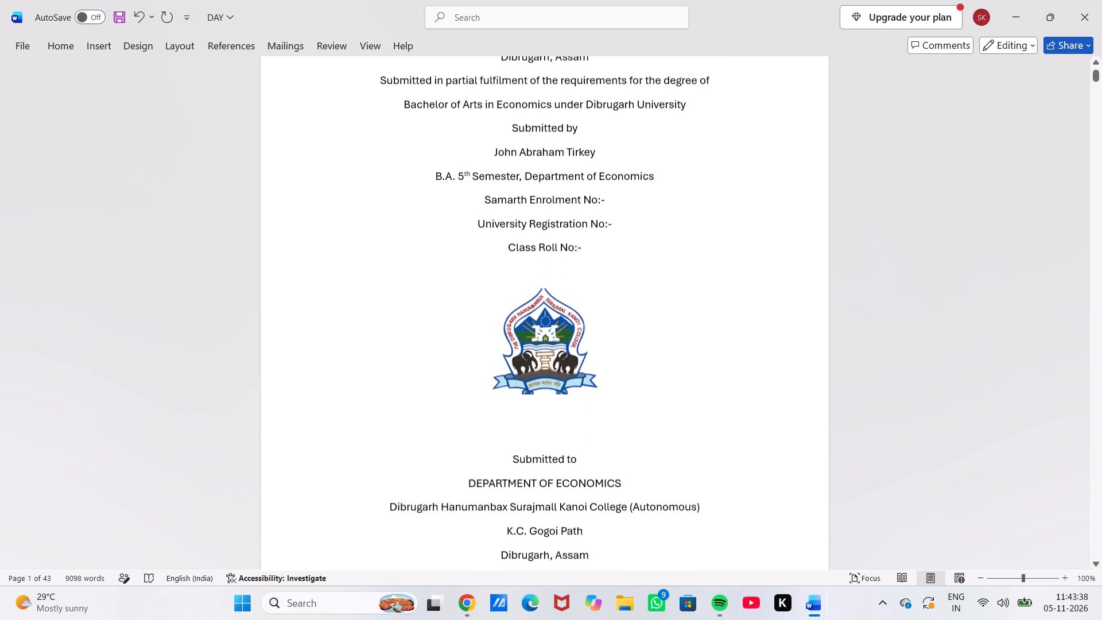
pyautogui.scroll(2, 621, 392)
pyautogui.scroll(-6, 621, 392)
pyautogui.scroll(3, 621, 392)
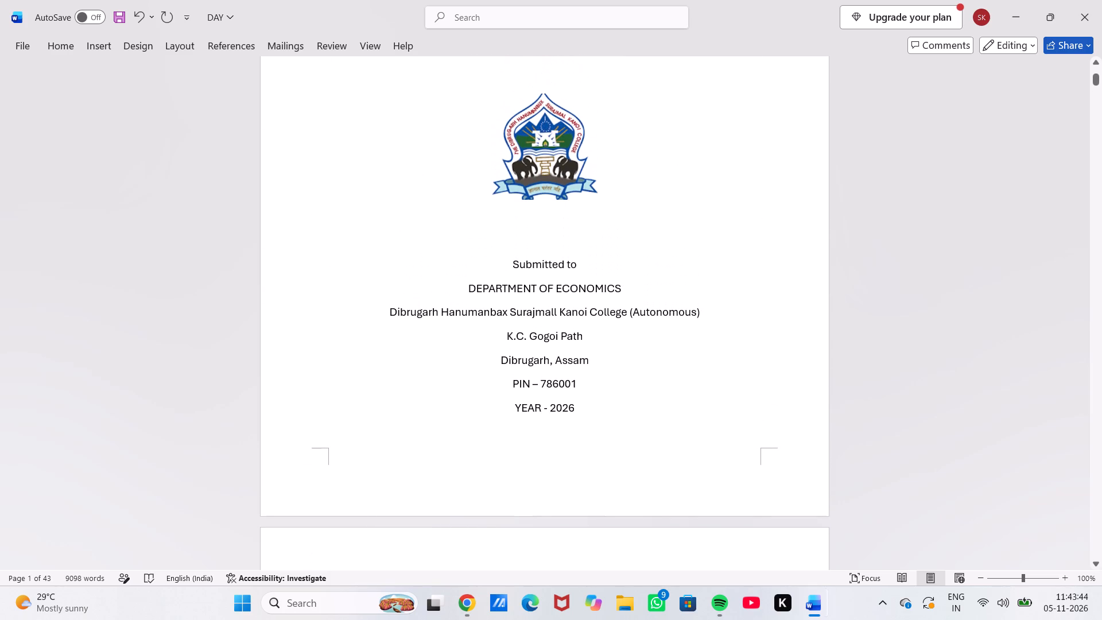
pyautogui.scroll(2, 621, 392)
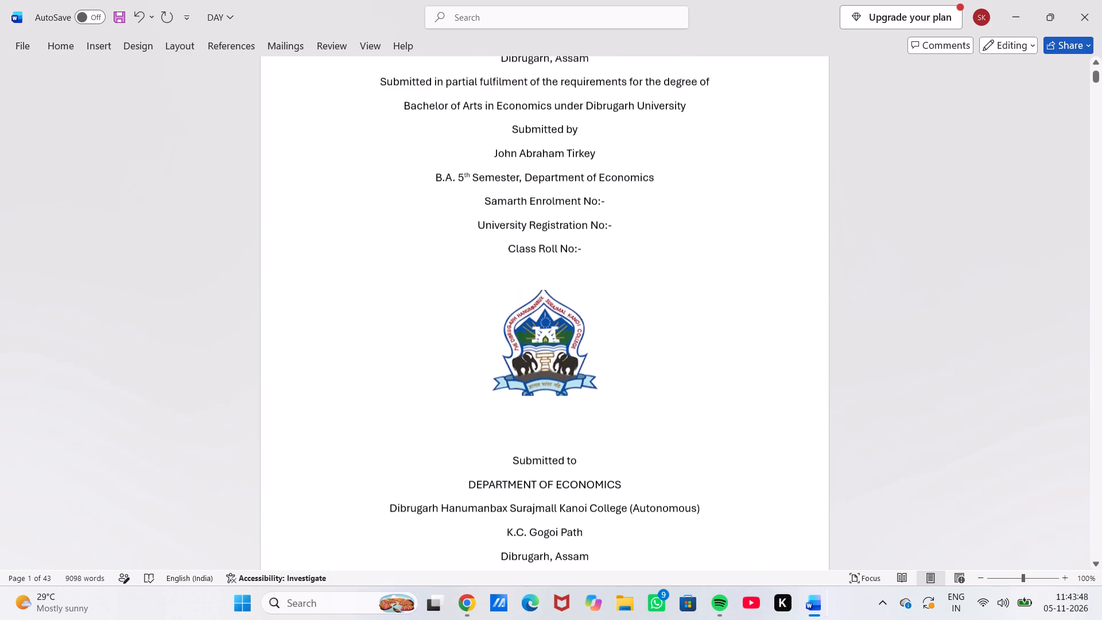
pyautogui.scroll(1, 621, 392)
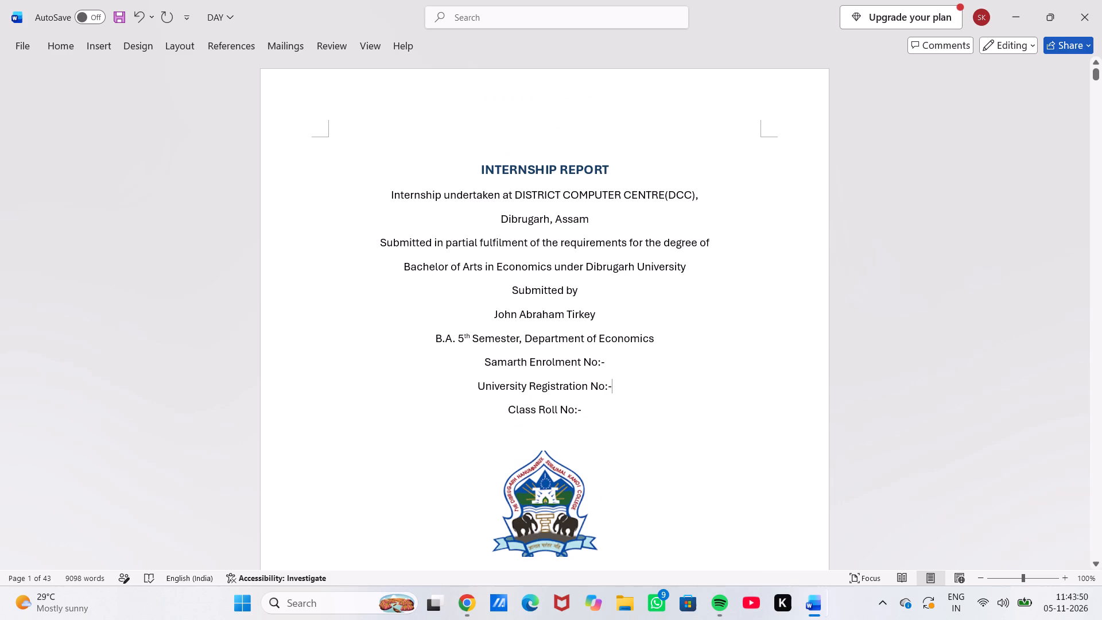
pyautogui.scroll(-3, 621, 392)
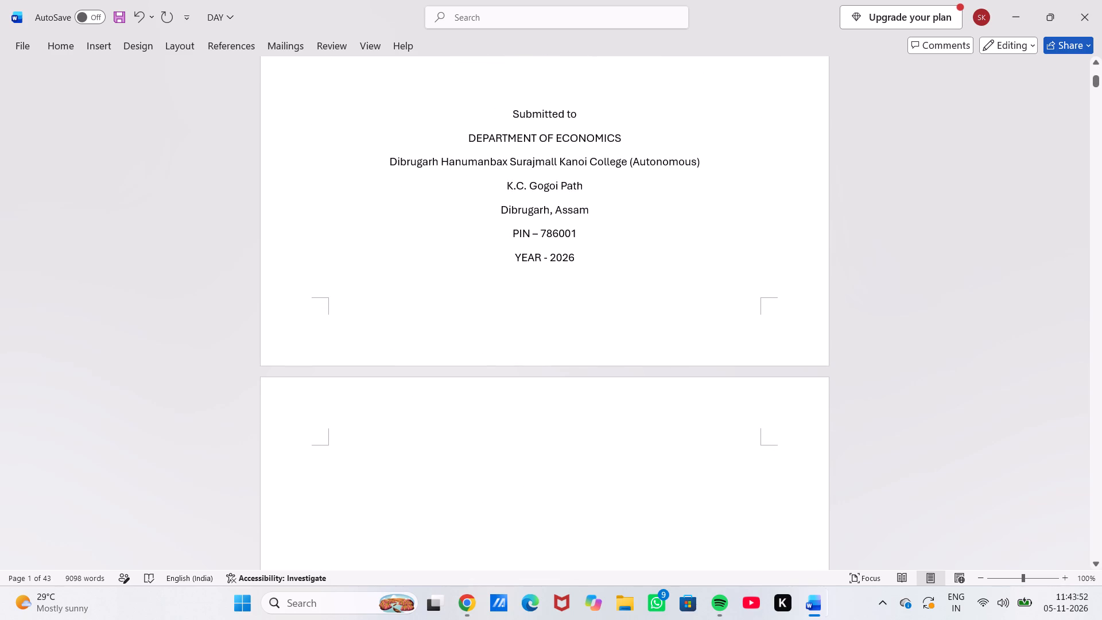
pyautogui.scroll(1, 617, 403)
pyautogui.click(617, 403)
pyautogui.scroll(2, 617, 403)
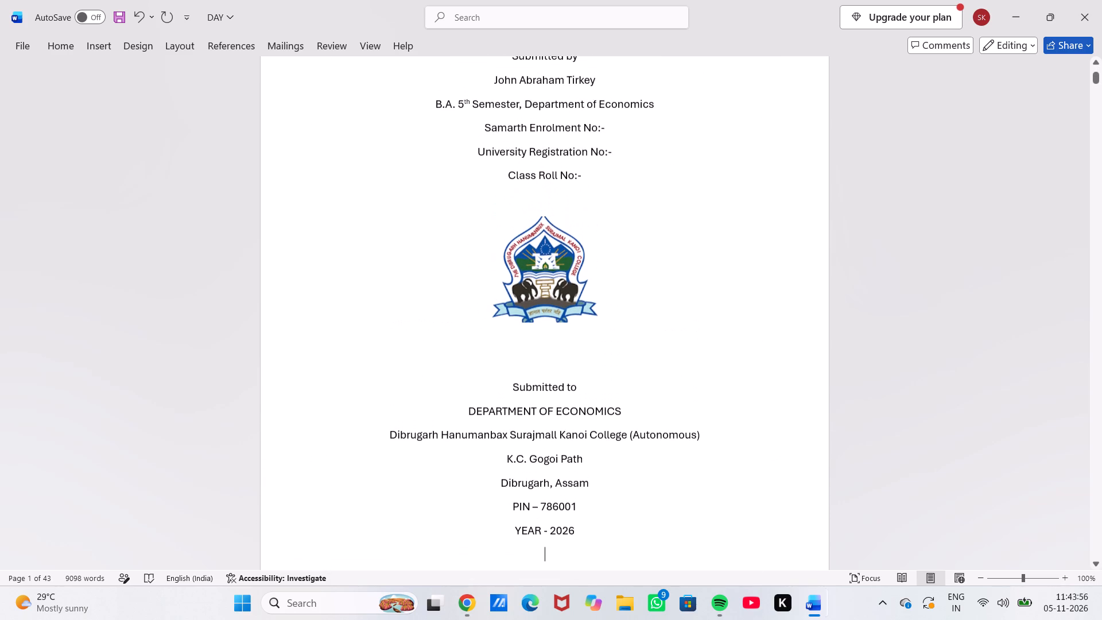
pyautogui.scroll(2, 617, 403)
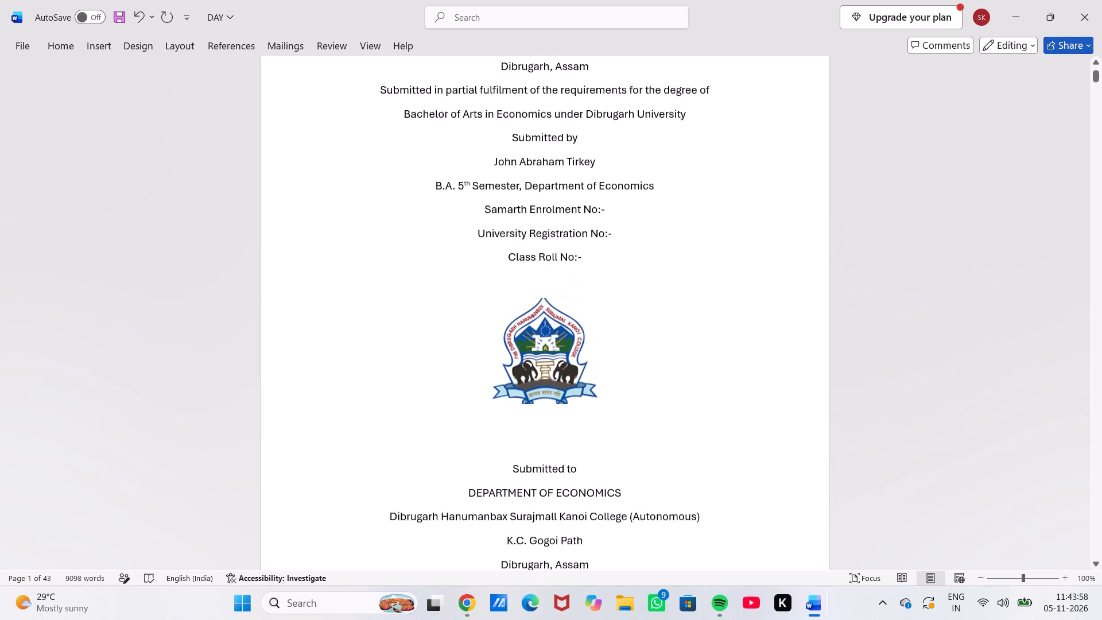
pyautogui.scroll(1, 617, 403)
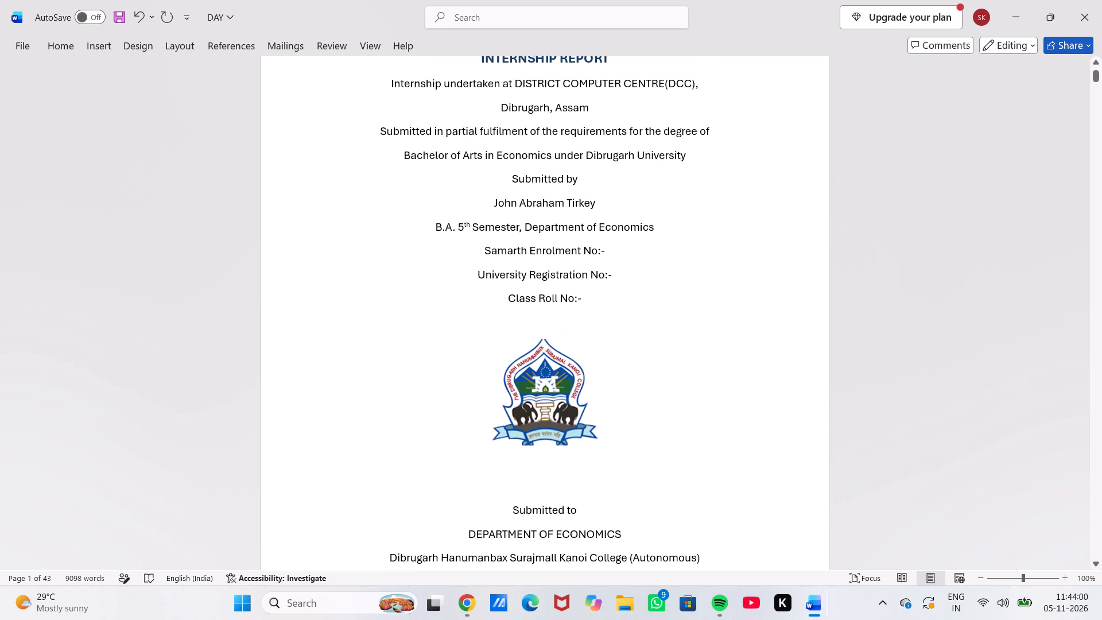
pyautogui.scroll(-1, 617, 403)
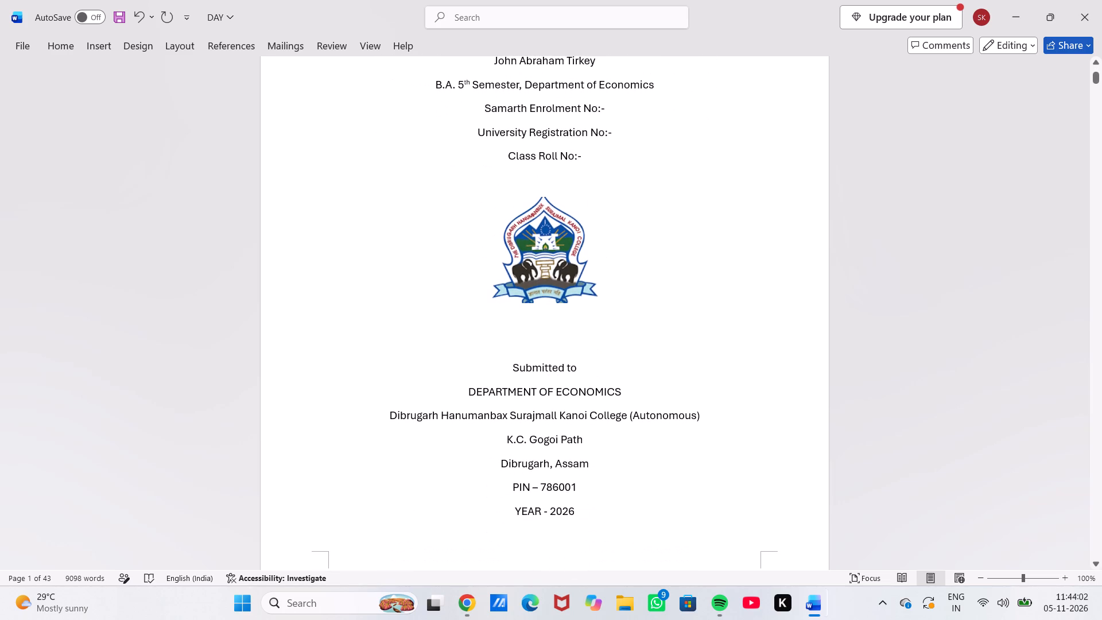
pyautogui.scroll(-3, 617, 403)
pyautogui.scroll(1, 617, 403)
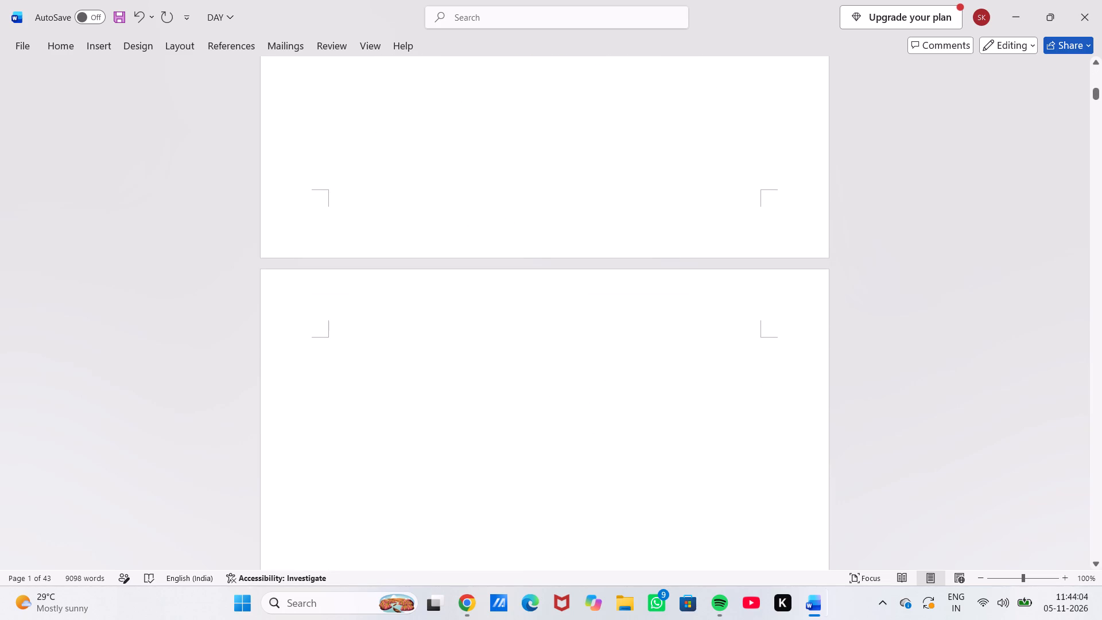
pyautogui.scroll(5, 617, 403)
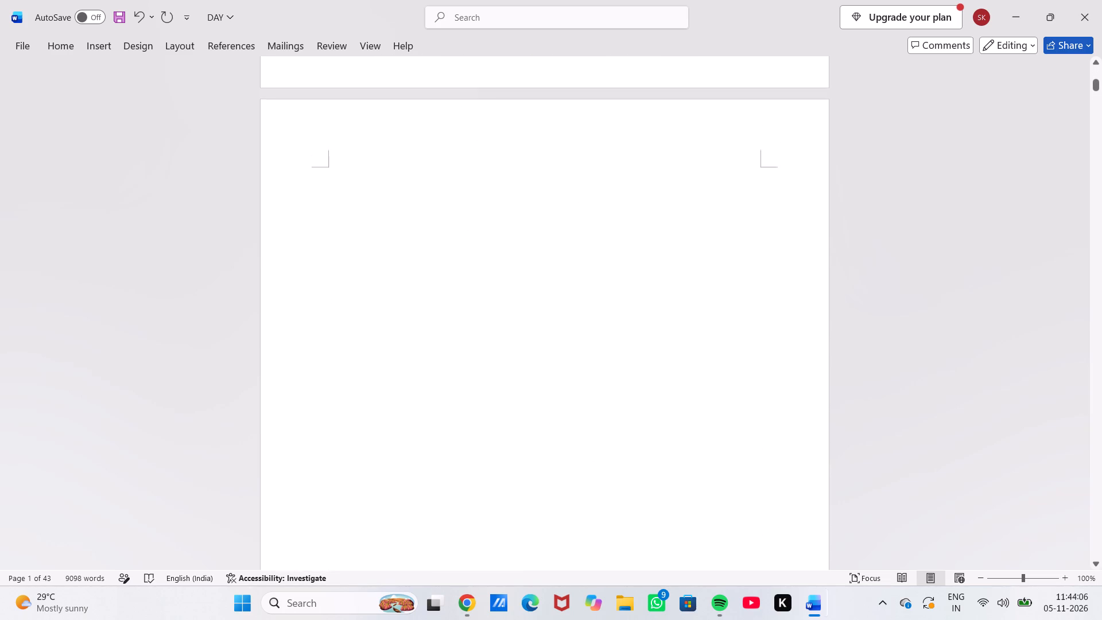
pyautogui.scroll(2, 617, 403)
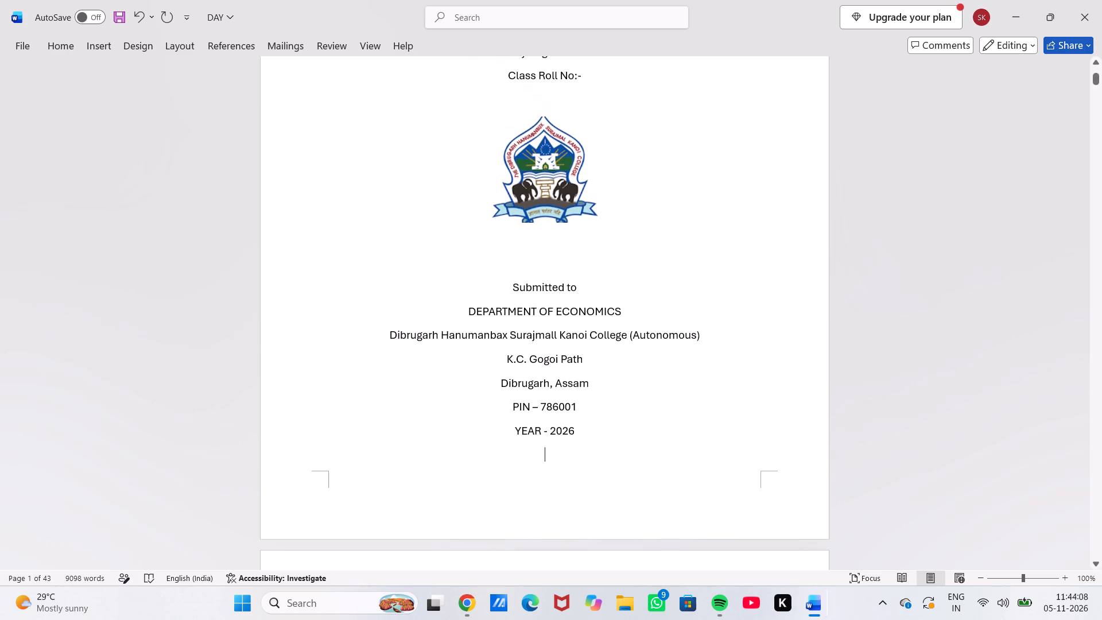
# Add a space at the end of the "Samarth Enrolment No:-" line on the title page.
pyautogui.scroll(1, 617, 403)
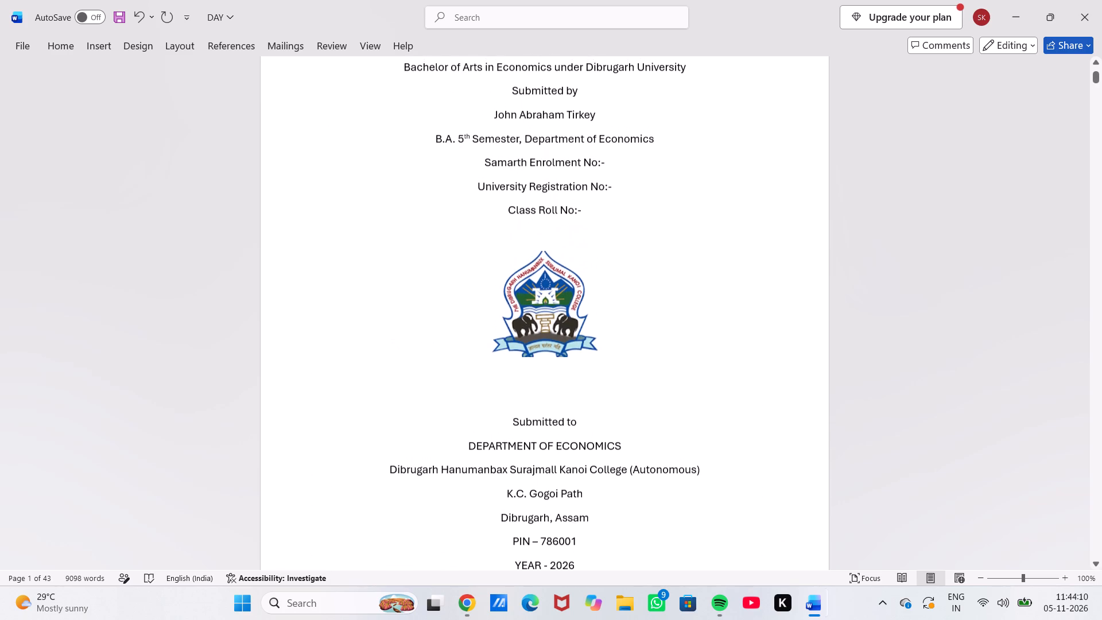
pyautogui.scroll(-1, 617, 403)
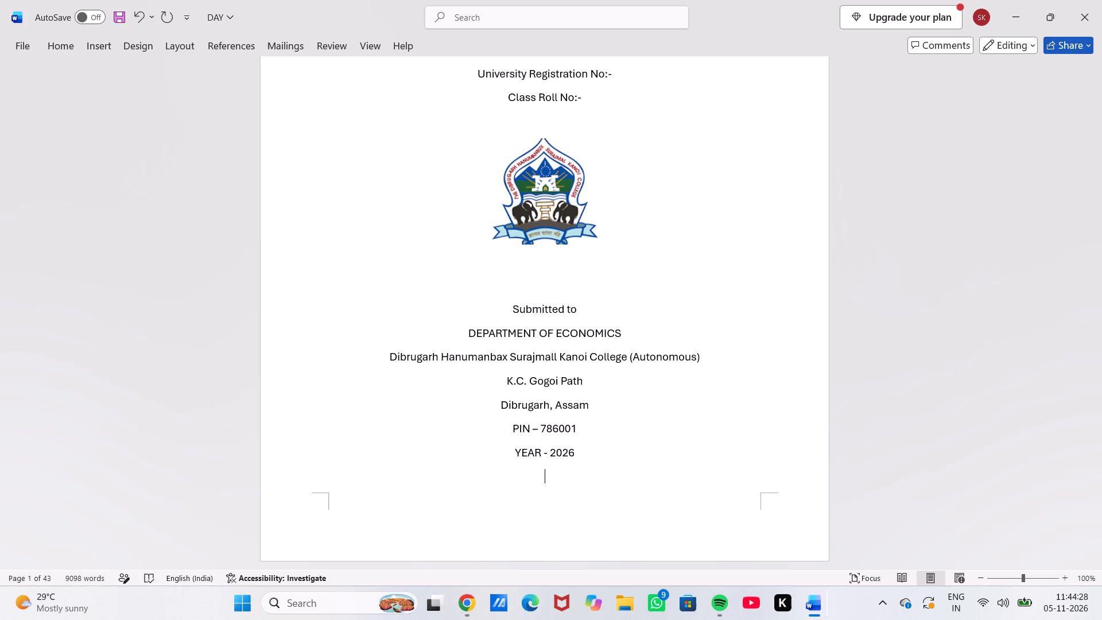
pyautogui.scroll(2, 617, 403)
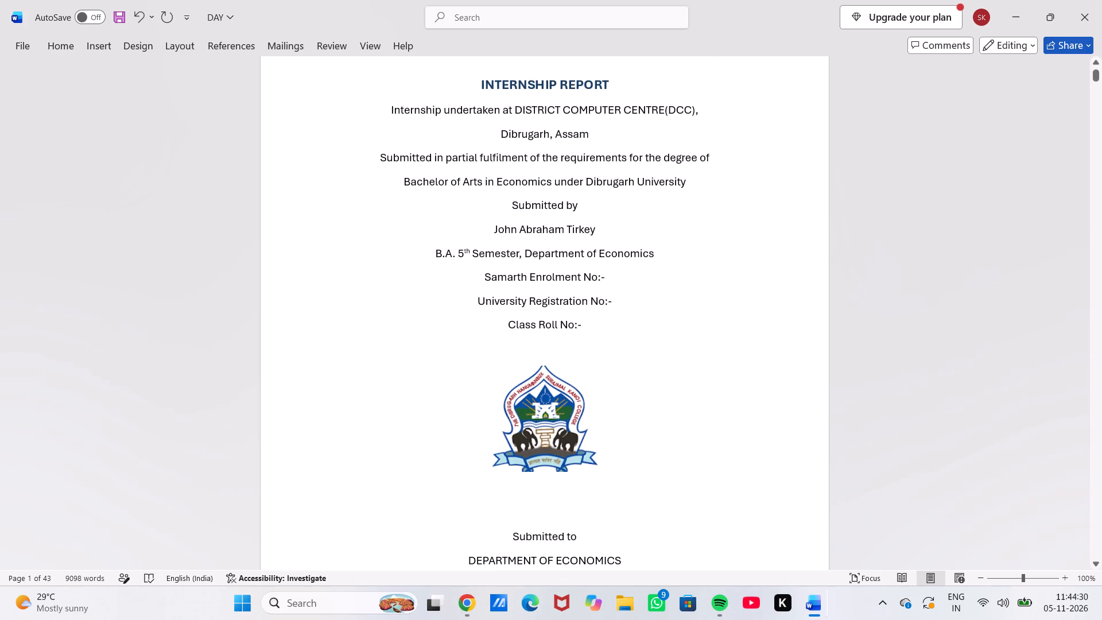
pyautogui.click(604, 278)
pyautogui.press('space')
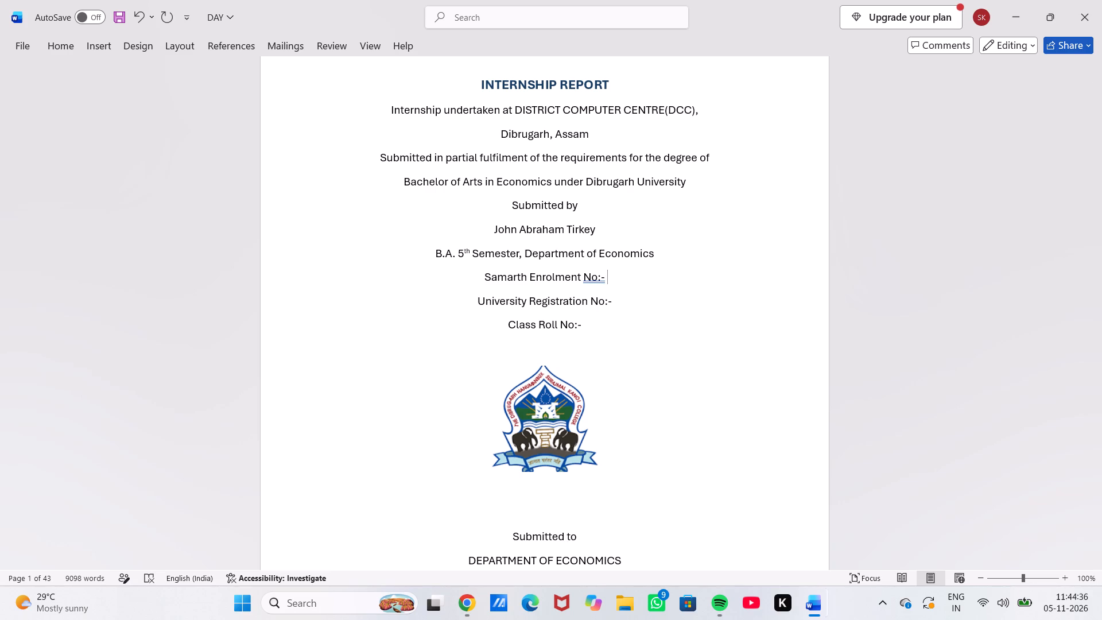
# Ignore once the grammar flag on "No:-" in the "Samarth Enrolment No:-" line.
pyautogui.click(595, 278)
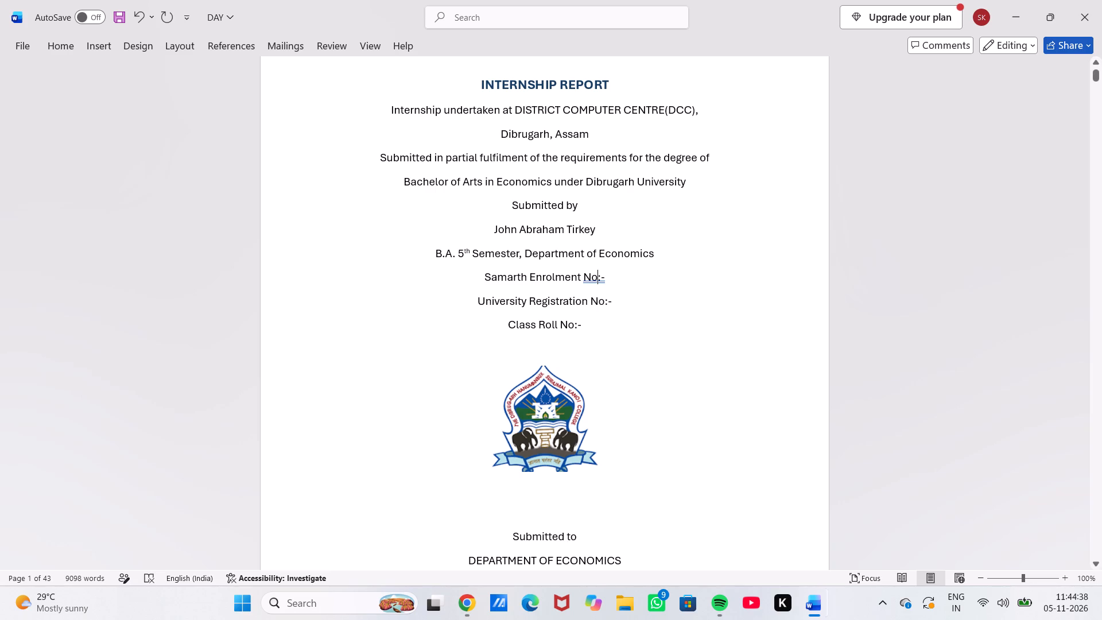
pyautogui.rightClick(595, 278)
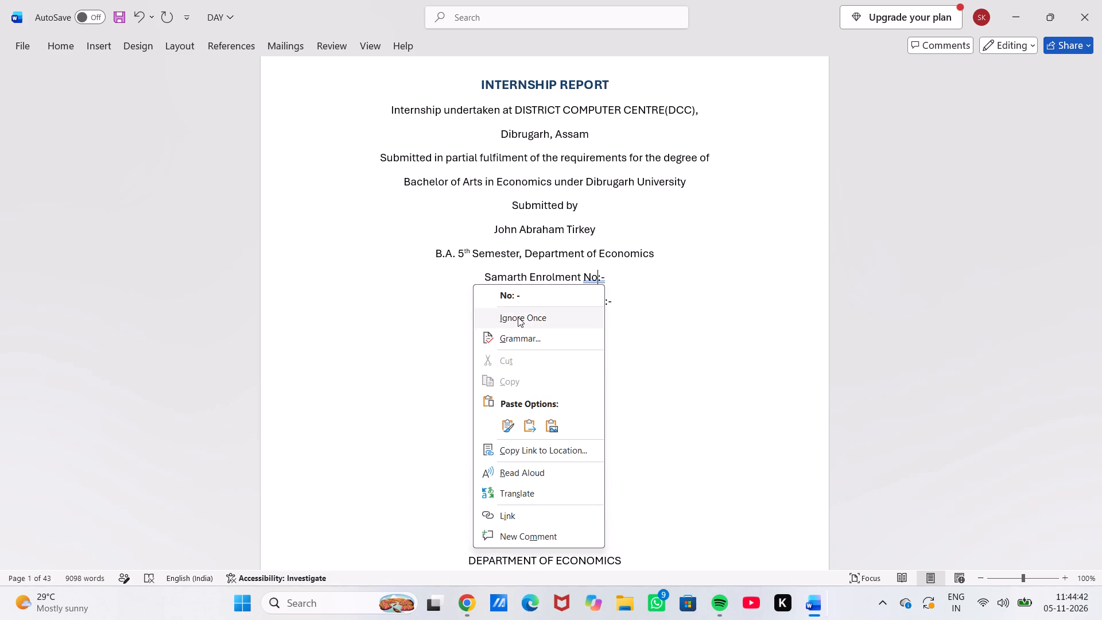
pyautogui.click(518, 317)
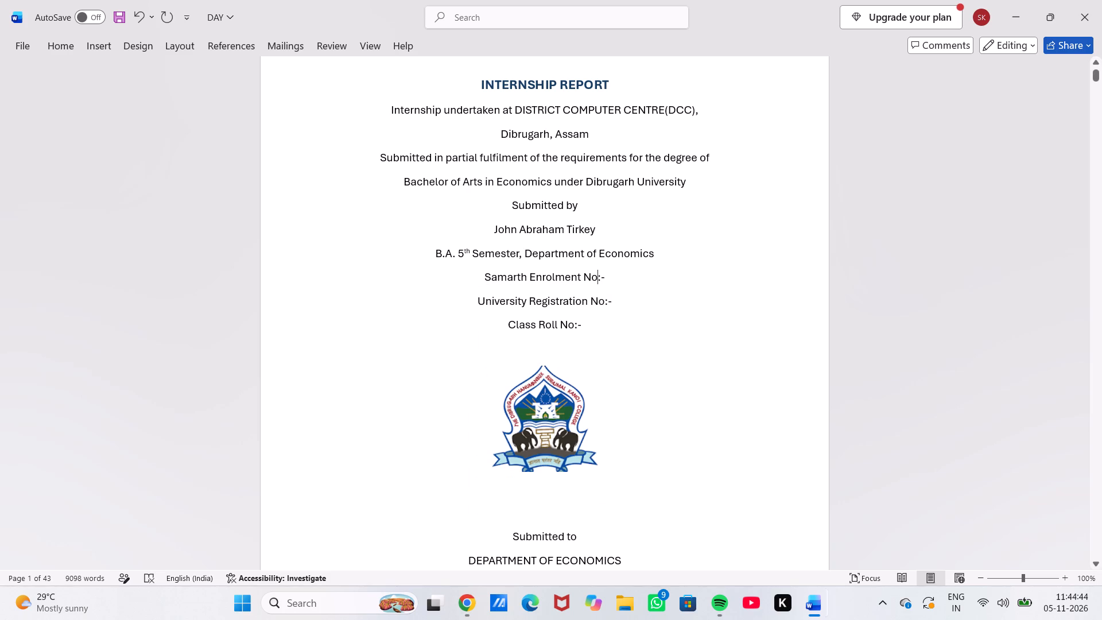
# Place the cursor after "University Registration No:-" and review the title page layout from the heading through to the following blank page.
pyautogui.click(616, 304)
pyautogui.scroll(-1, 611, 283)
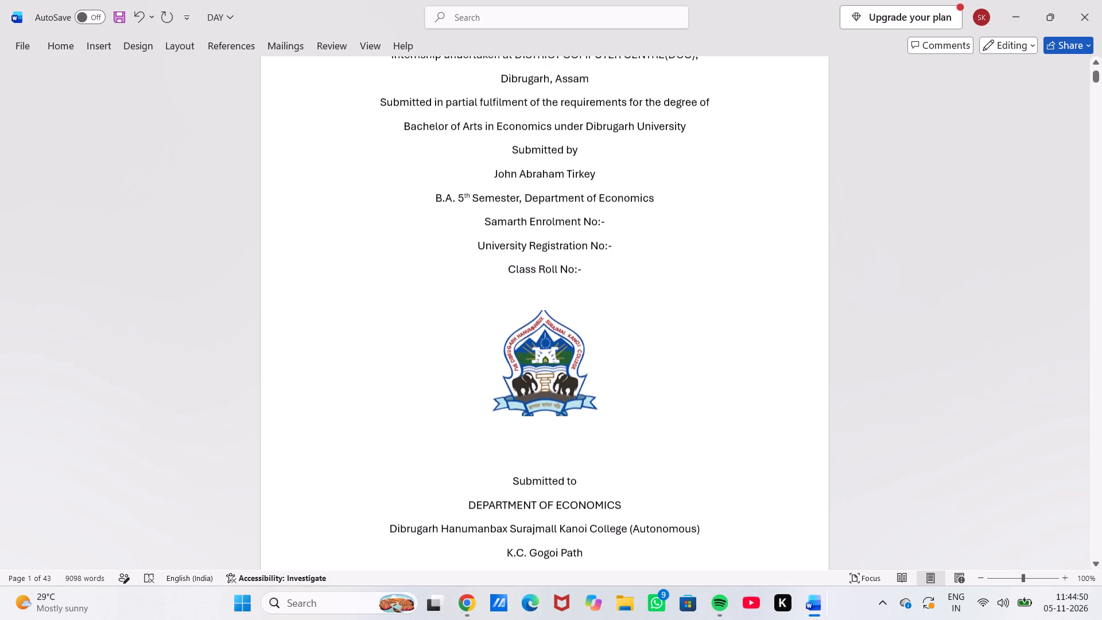
pyautogui.scroll(-1, 611, 283)
pyautogui.scroll(1, 611, 283)
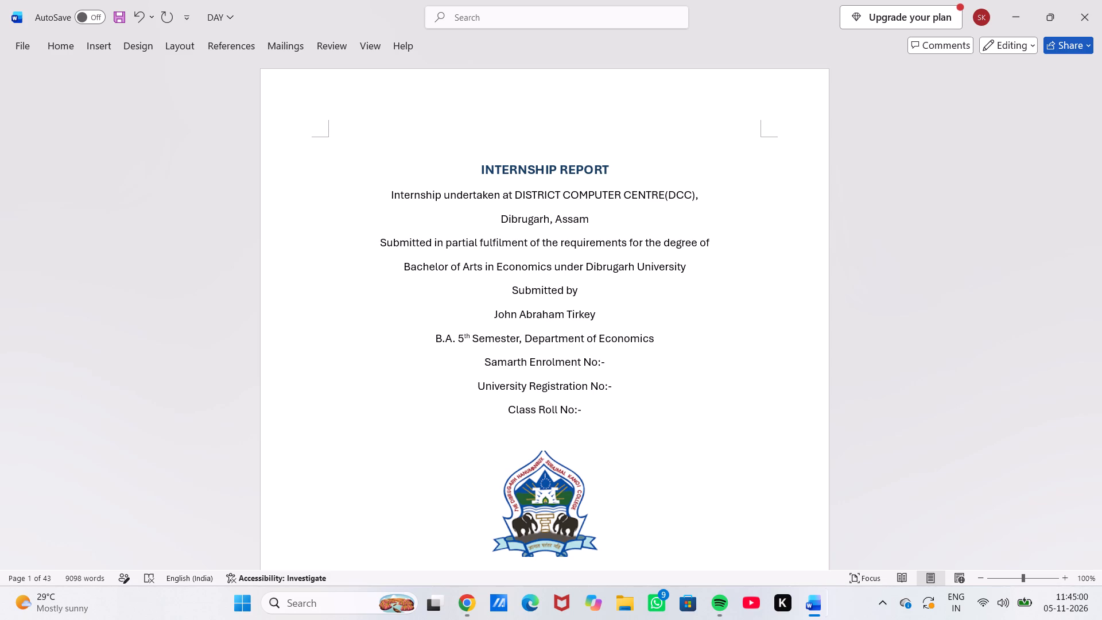
pyautogui.scroll(-3, 611, 283)
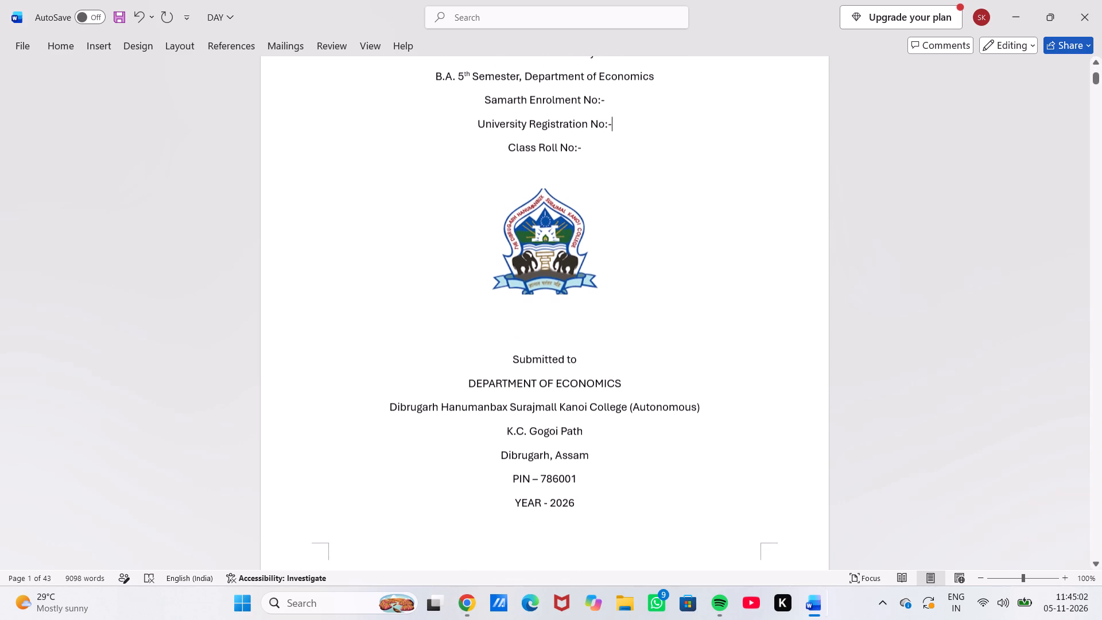
pyautogui.scroll(-2, 611, 283)
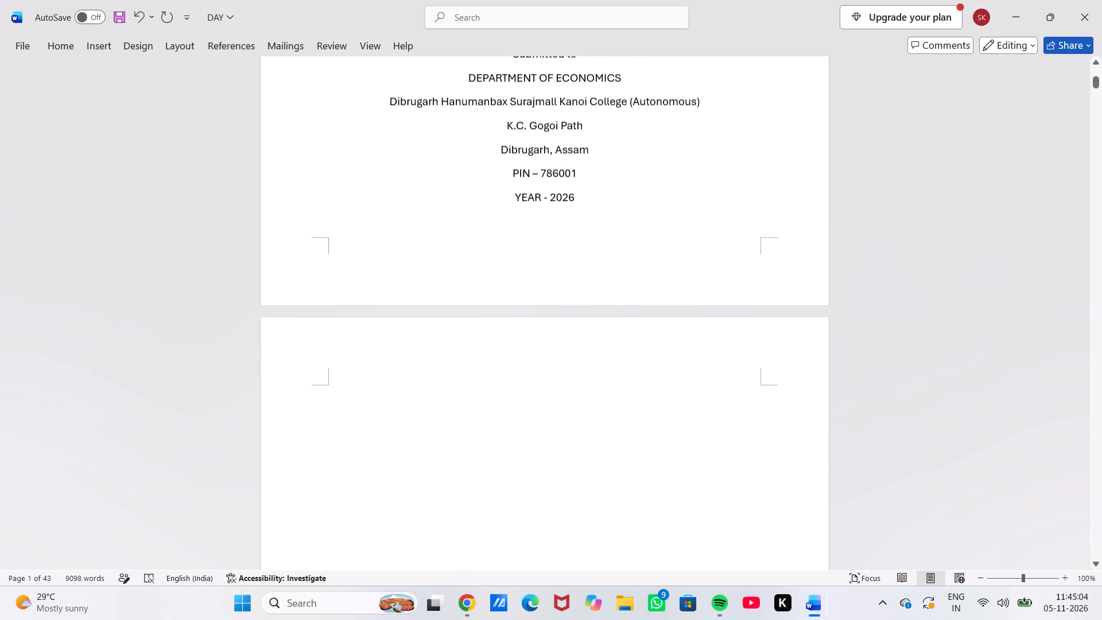
pyautogui.scroll(-1, 611, 283)
pyautogui.scroll(1, 611, 283)
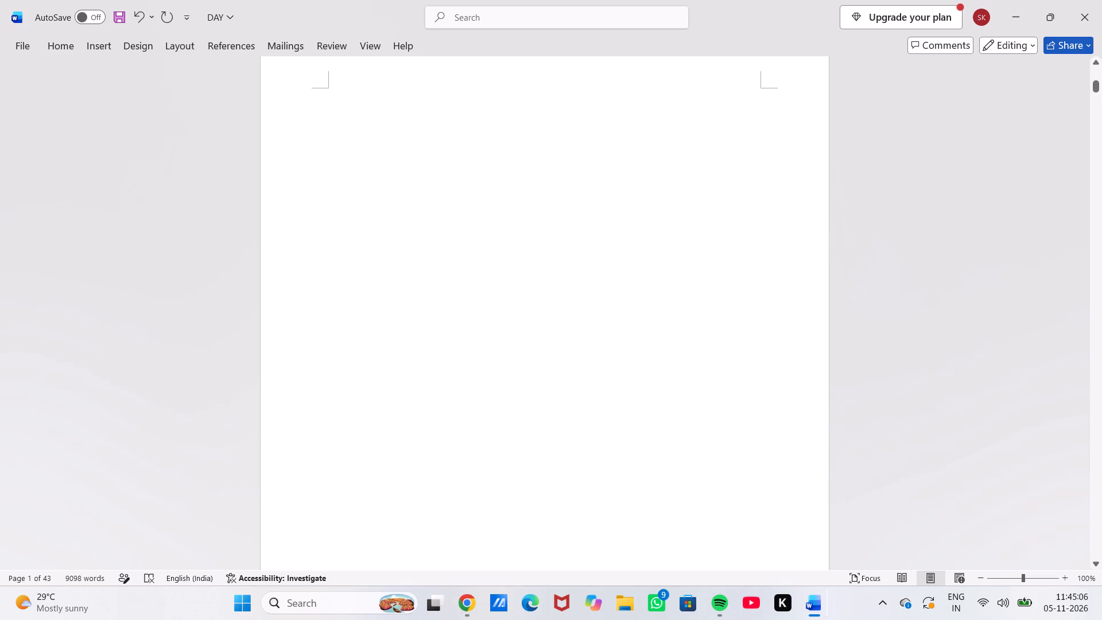
pyautogui.scroll(1, 611, 283)
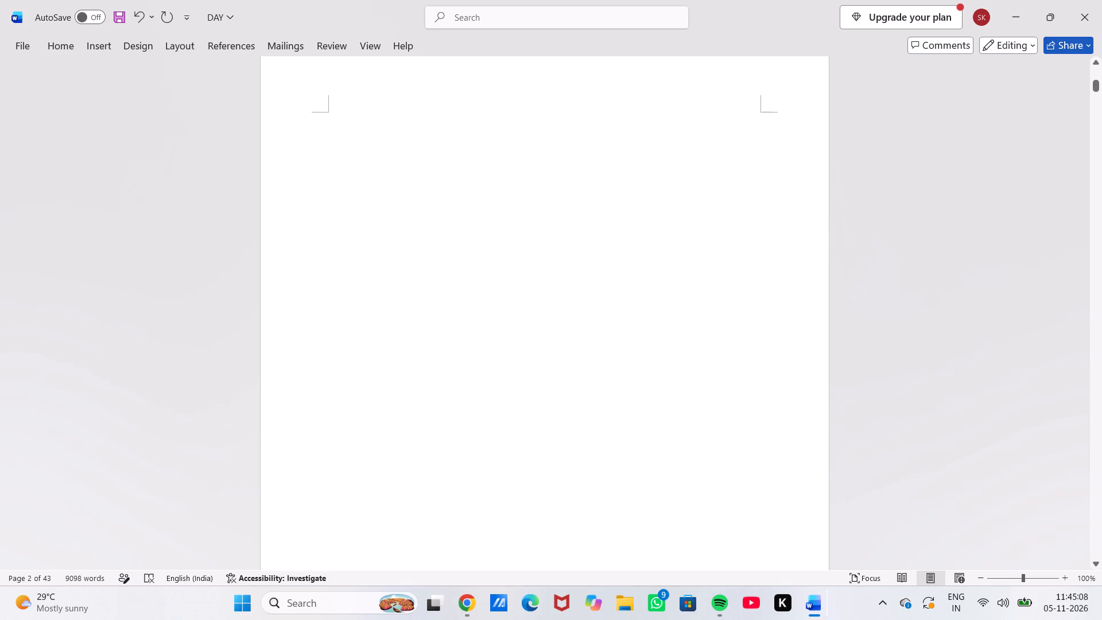
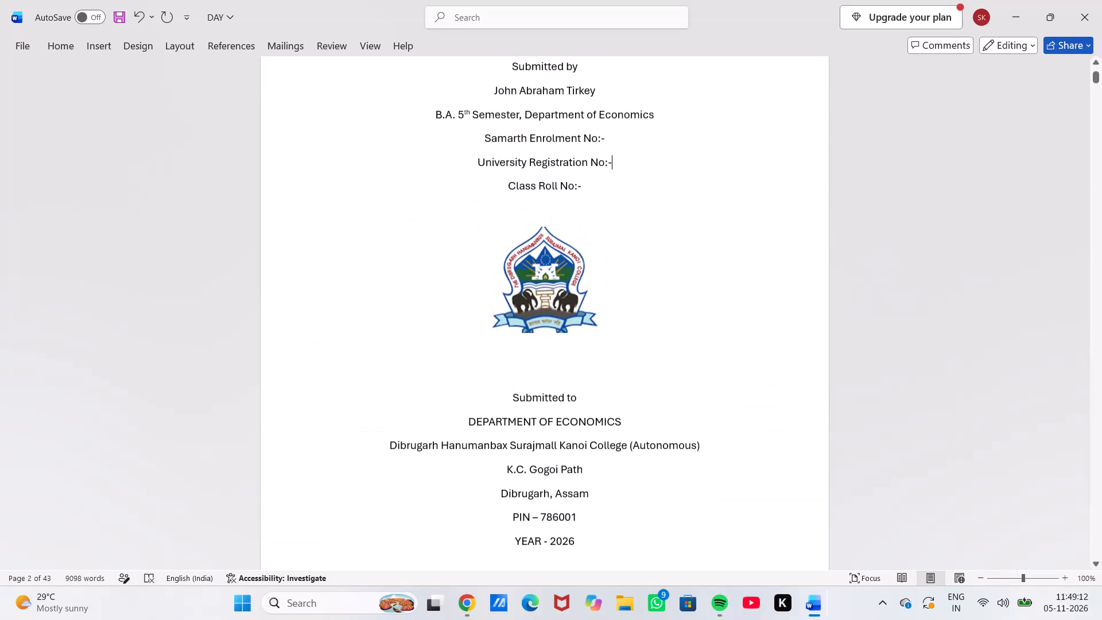
# Insert "(FYUGC)" after "Bachelor of Arts" in the title page's degree line, with a space before the opening bracket.
pyautogui.scroll(2, 611, 283)
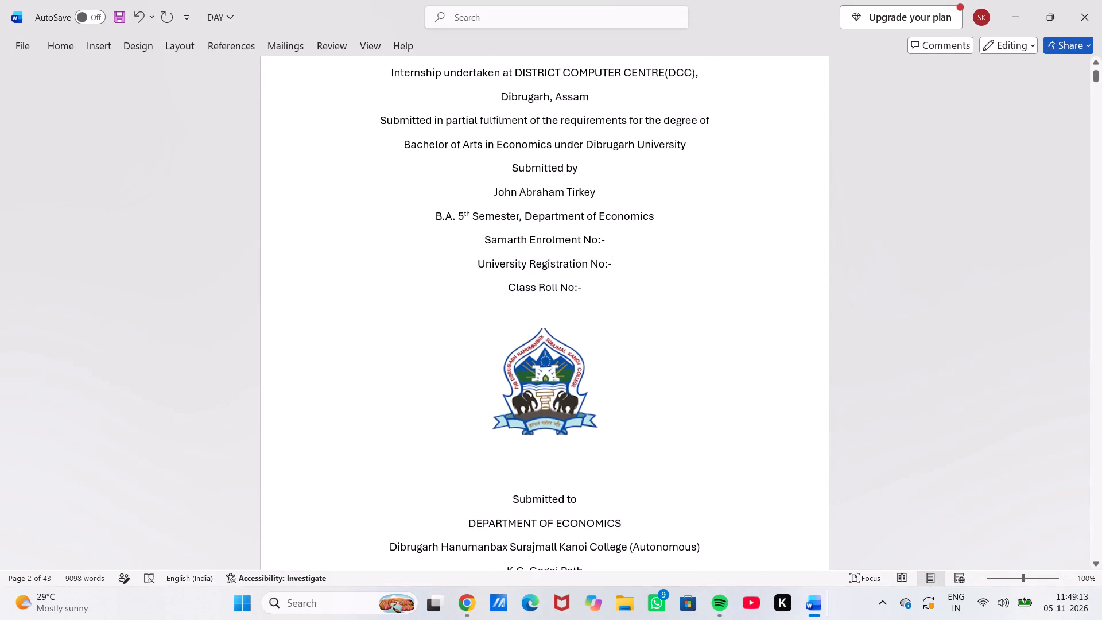
pyautogui.scroll(1, 611, 283)
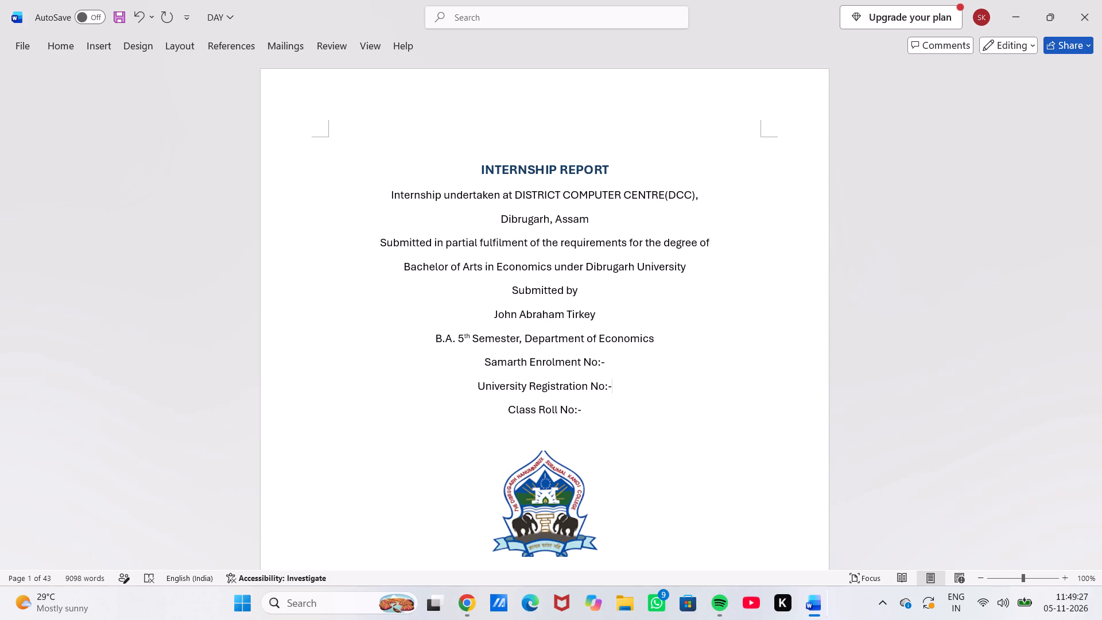
pyautogui.click(482, 266)
pyautogui.press('9')
pyautogui.press('BackSpace')
pyautogui.hotkey('shift', '(')
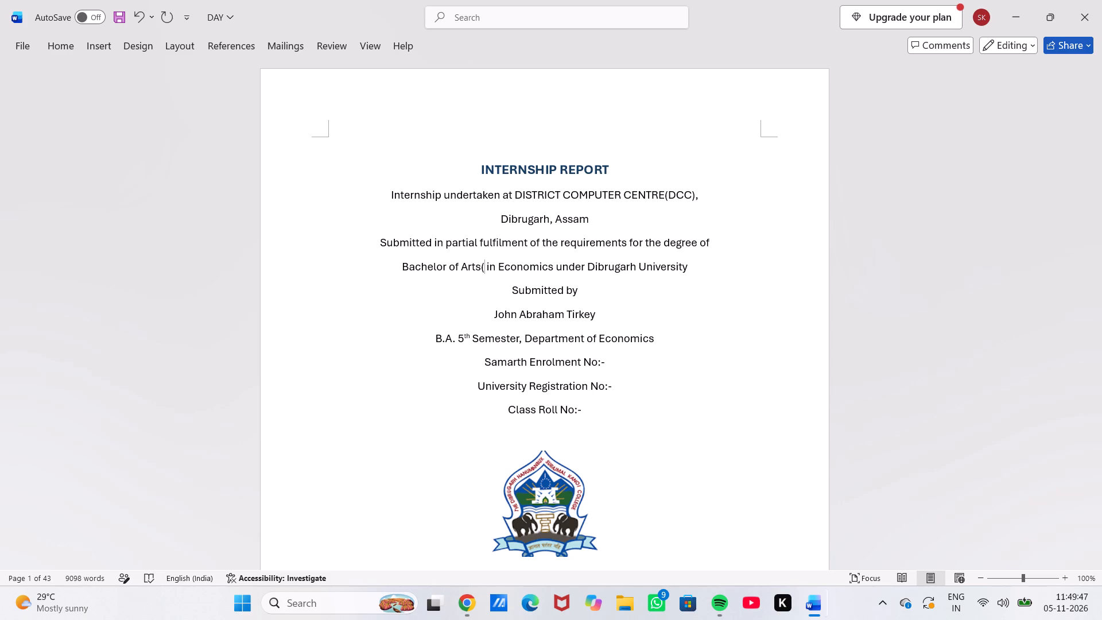
pyautogui.press('f')
pyautogui.write('YUGC')
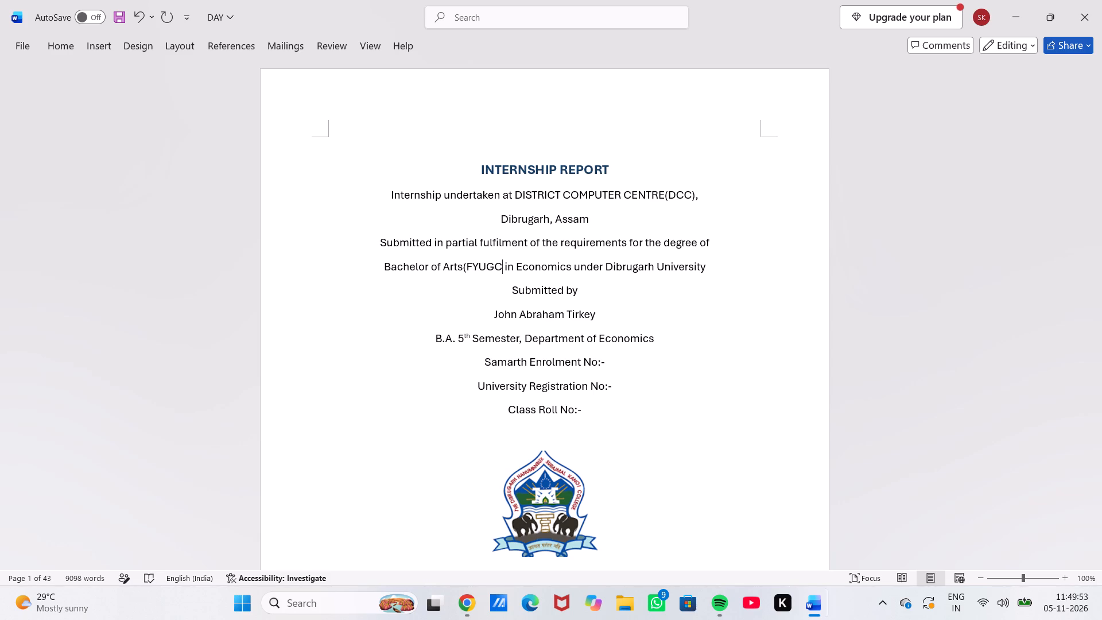
pyautogui.hotkey('shift', ')')
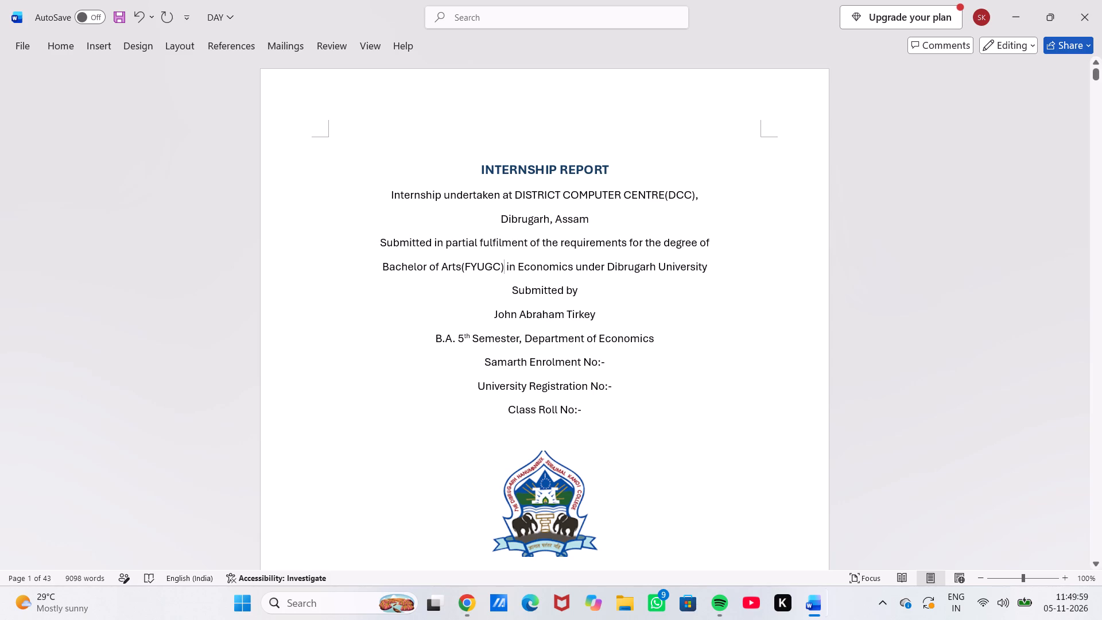
pyautogui.click(460, 268)
pyautogui.press('space')
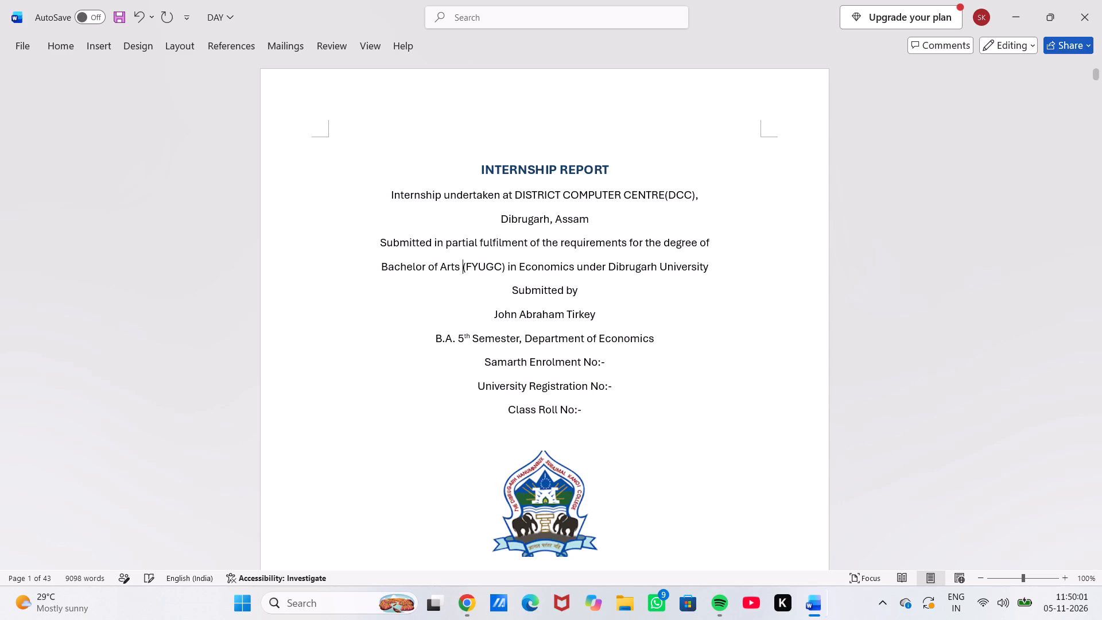
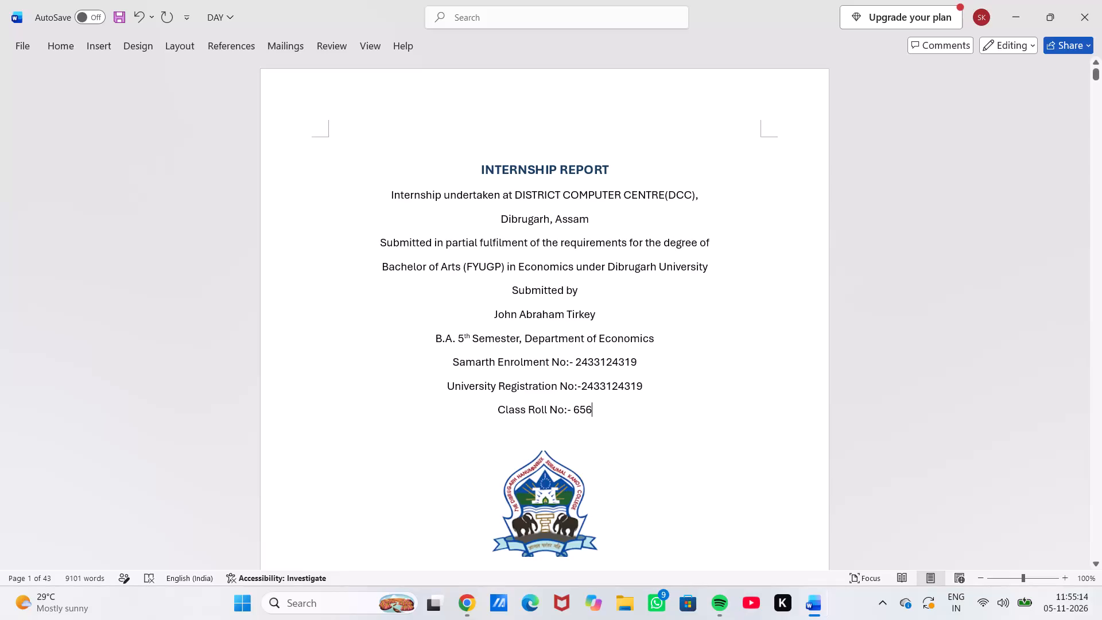
# Place the text cursor at the start of the blank page that follows the title page.
pyautogui.scroll(-1, 629, 328)
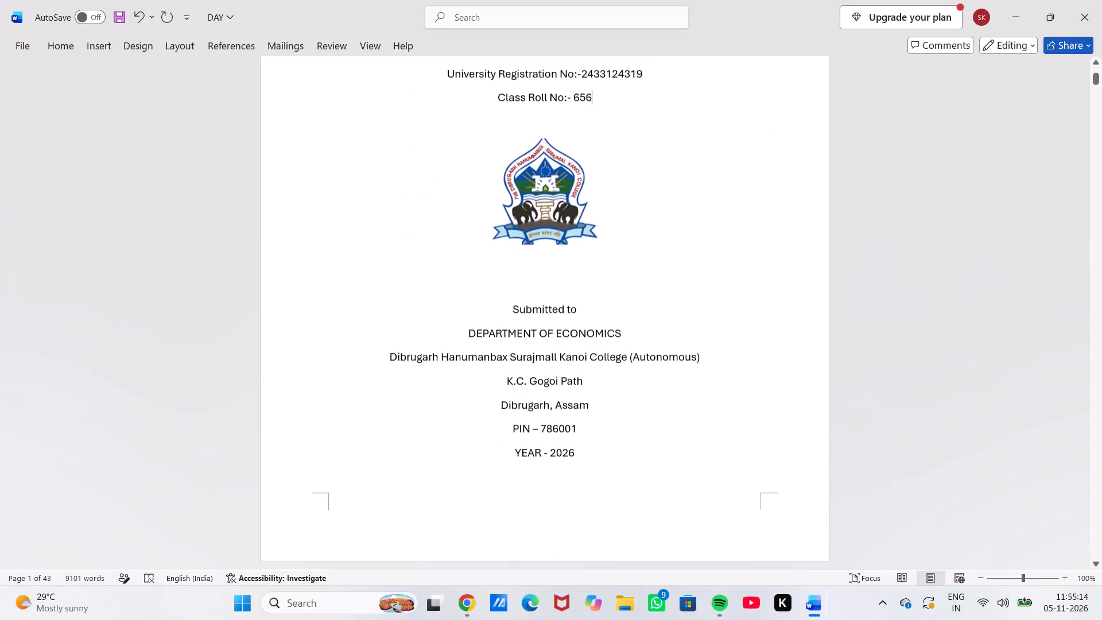
pyautogui.scroll(-3, 629, 328)
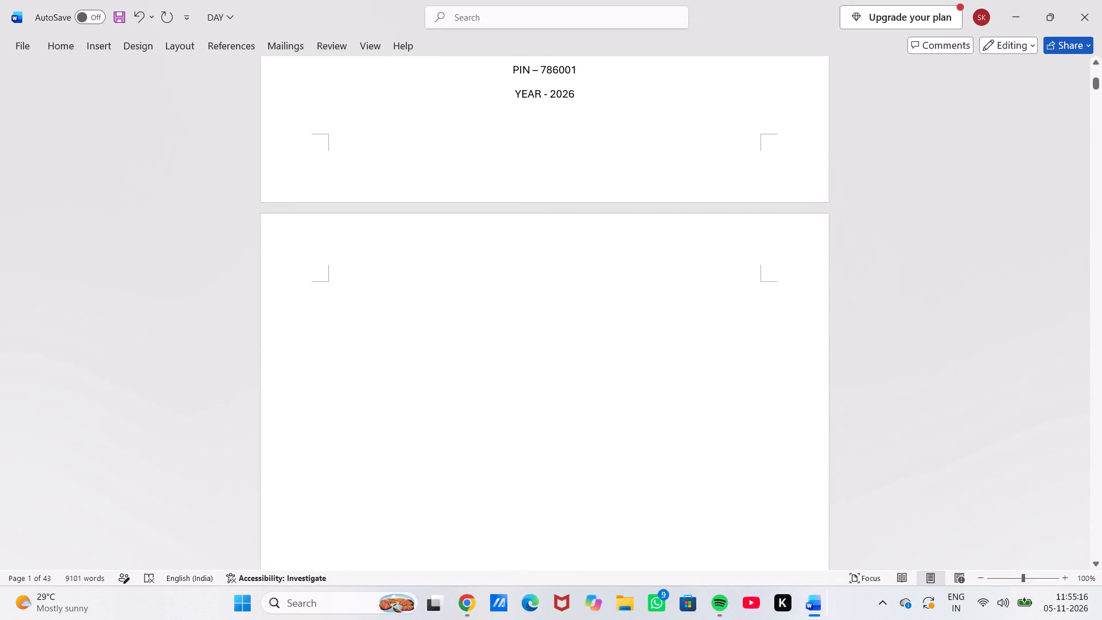
pyautogui.click(374, 275)
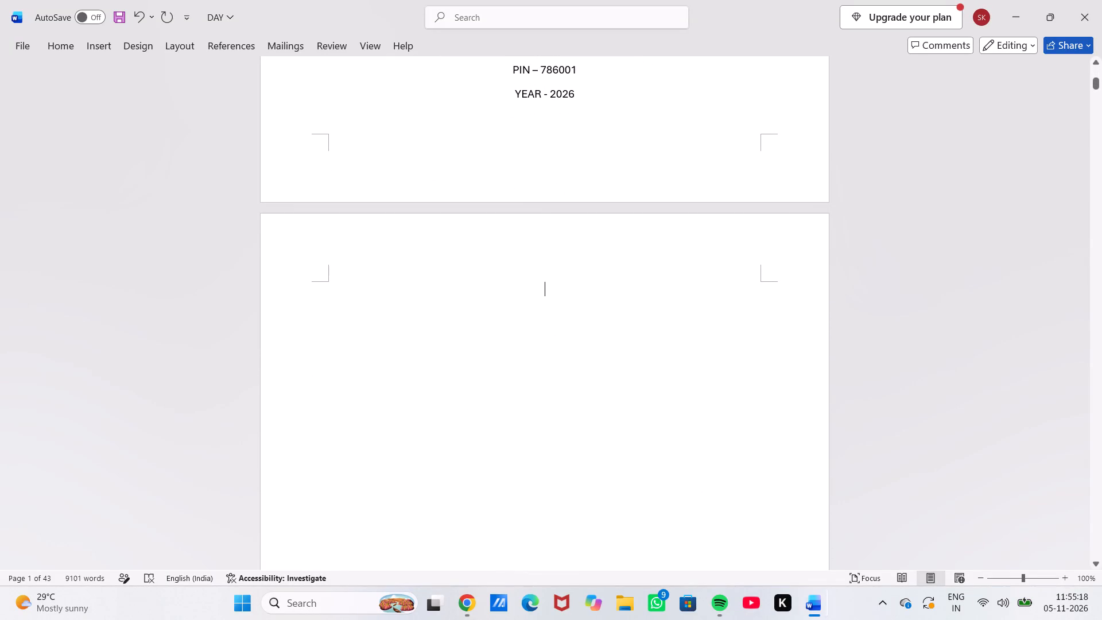
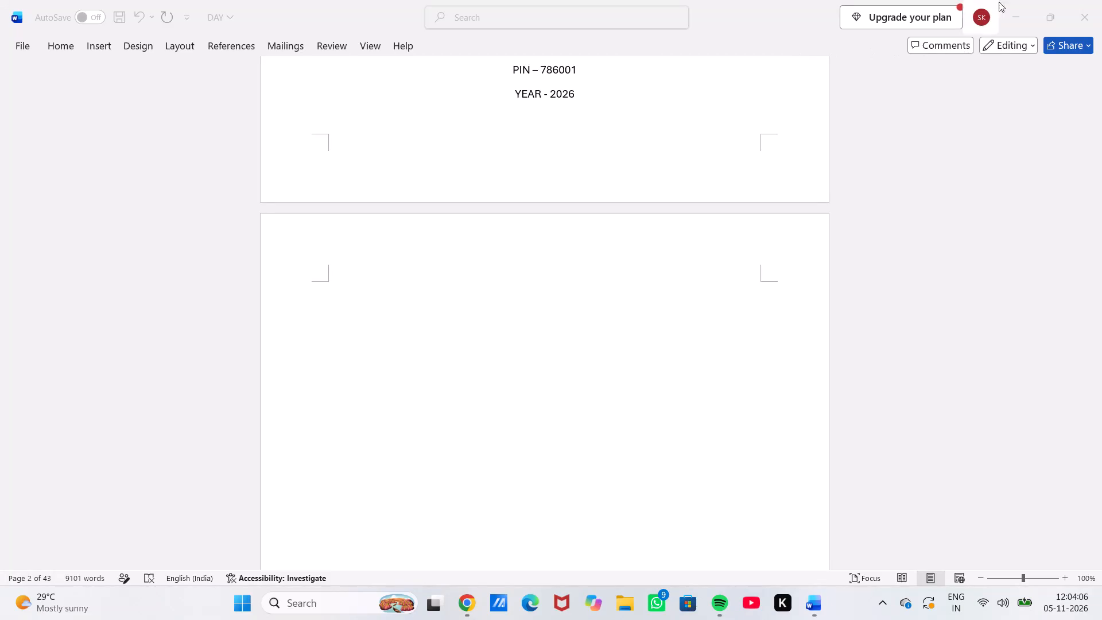
# Minimise the report document and close the Chrome window showing the "dhsk logo" search.
pyautogui.click(1008, 8)
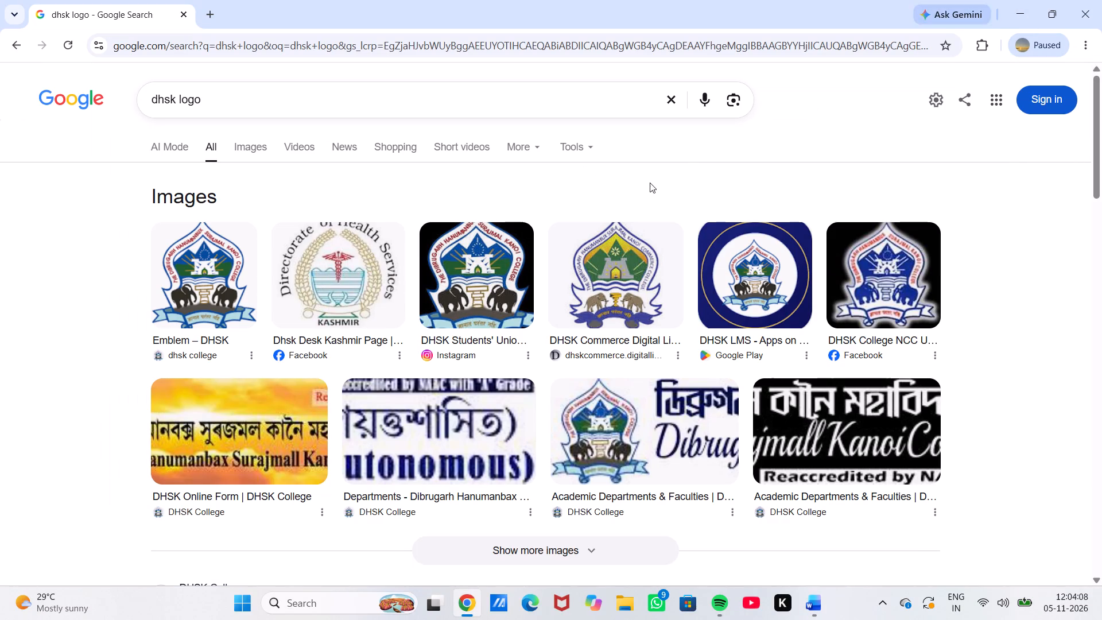
pyautogui.click(1094, 18)
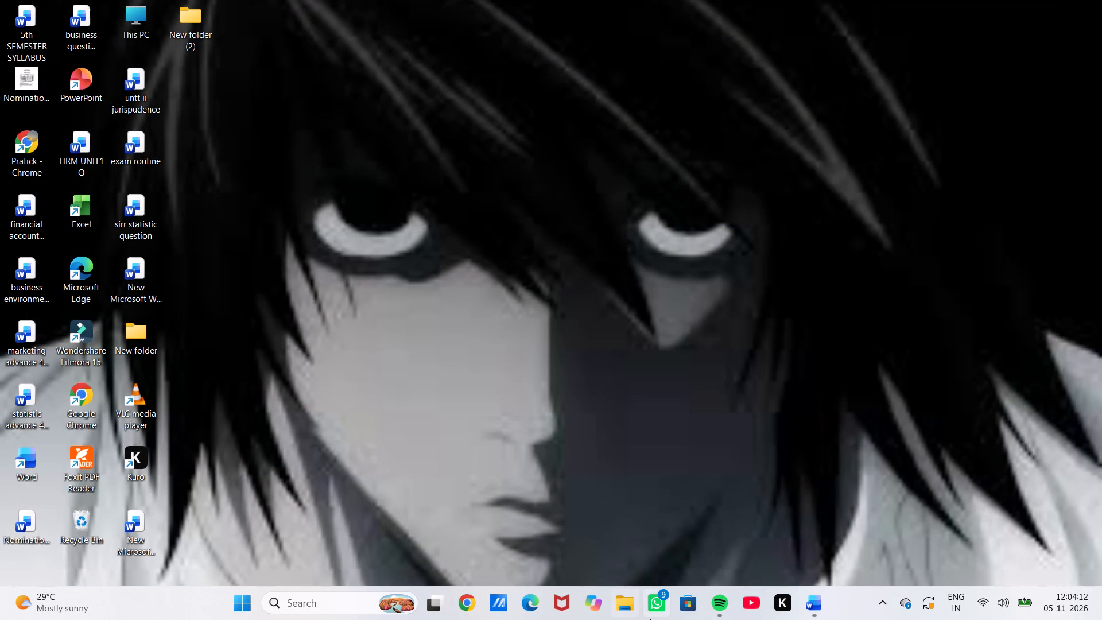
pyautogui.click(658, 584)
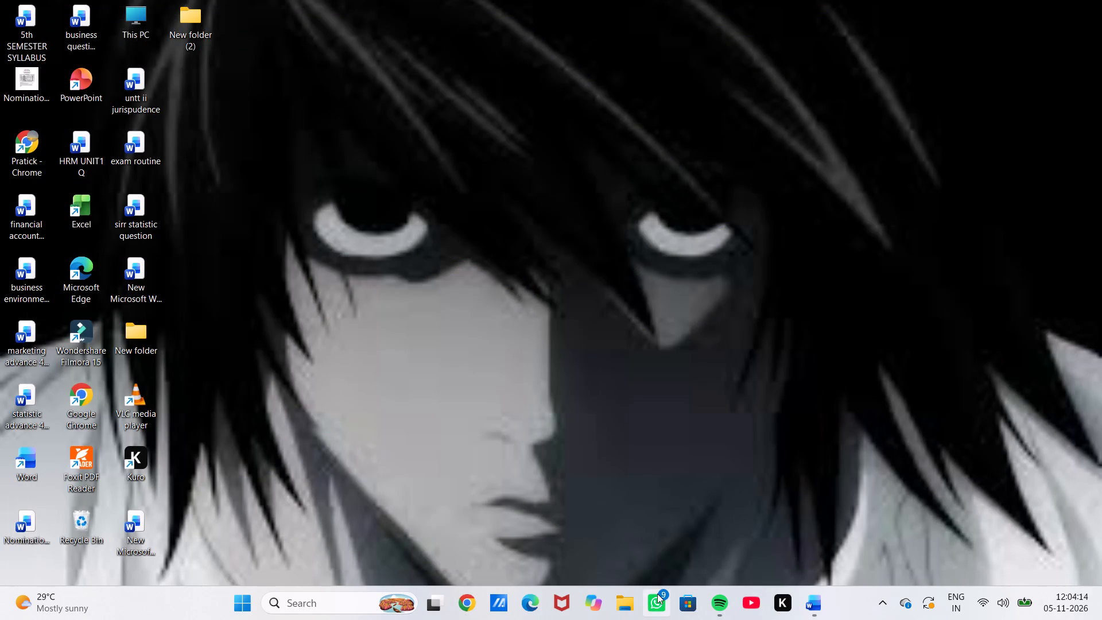
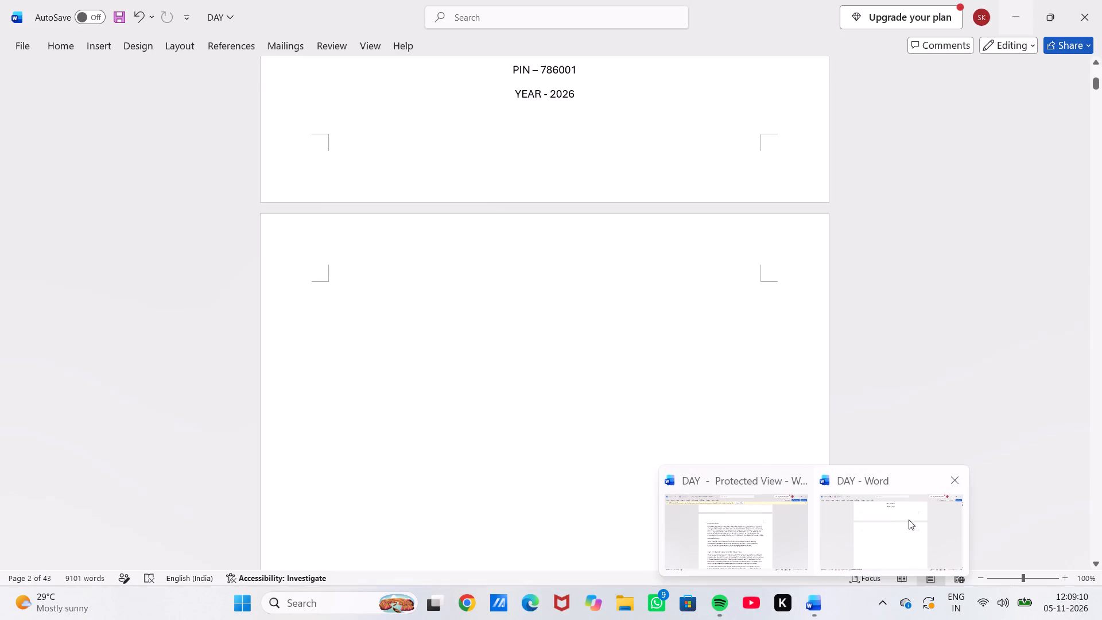
# Switch to the editable DAY document and review the internship report's title page layout through to the blank second page.
pyautogui.click(906, 523)
pyautogui.scroll(4, 603, 263)
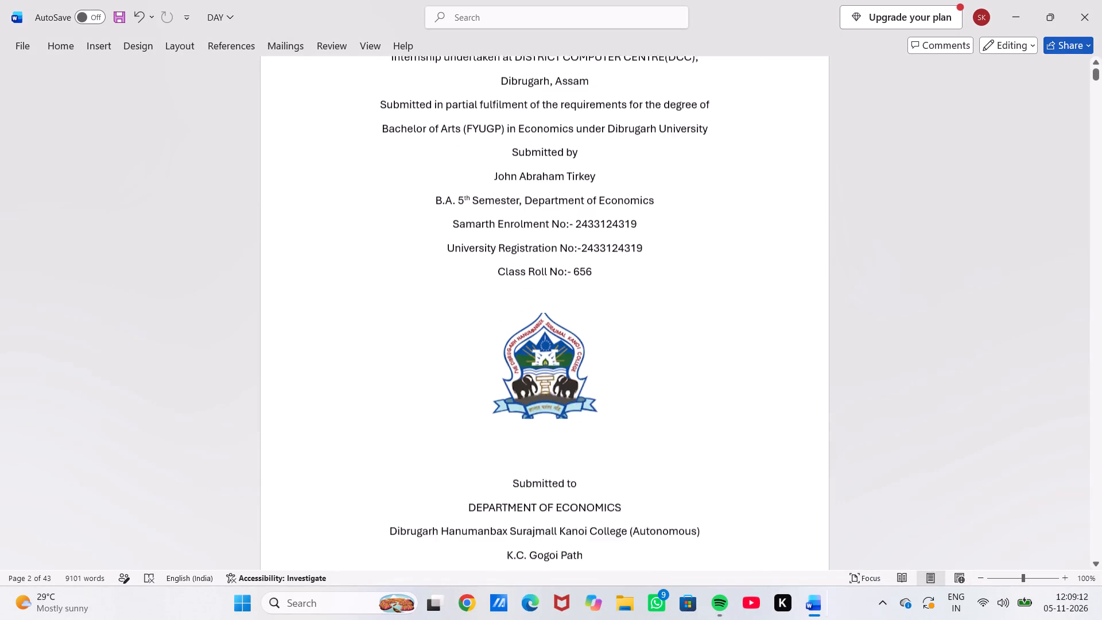
pyautogui.scroll(6, 603, 263)
pyautogui.scroll(-13, 603, 263)
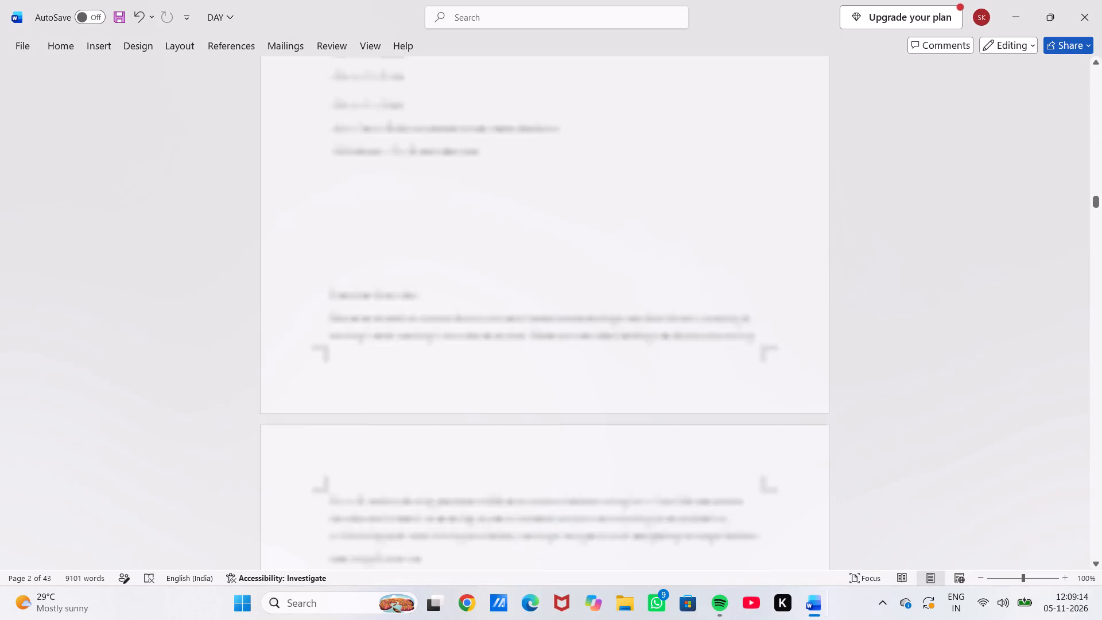
pyautogui.scroll(8, 603, 263)
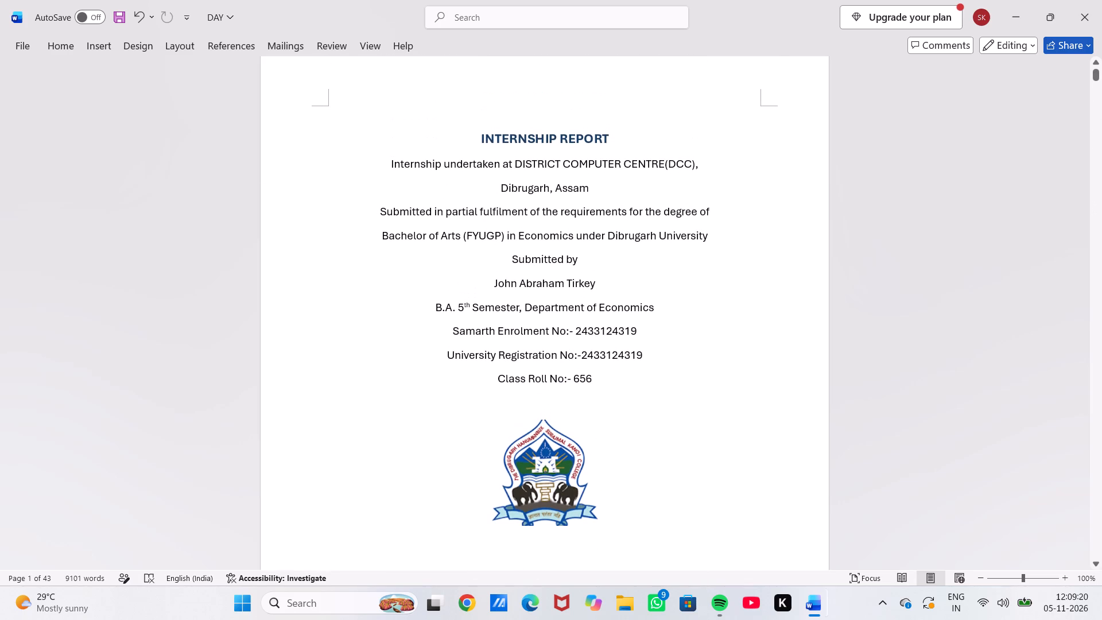
pyautogui.scroll(1, 603, 263)
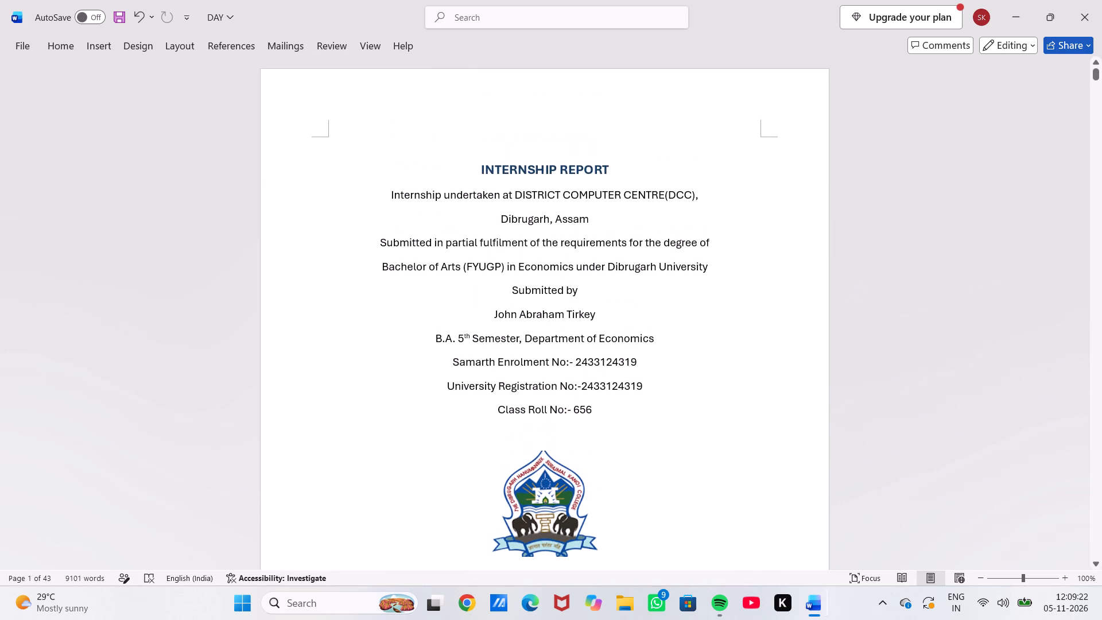
pyautogui.scroll(-1, 576, 366)
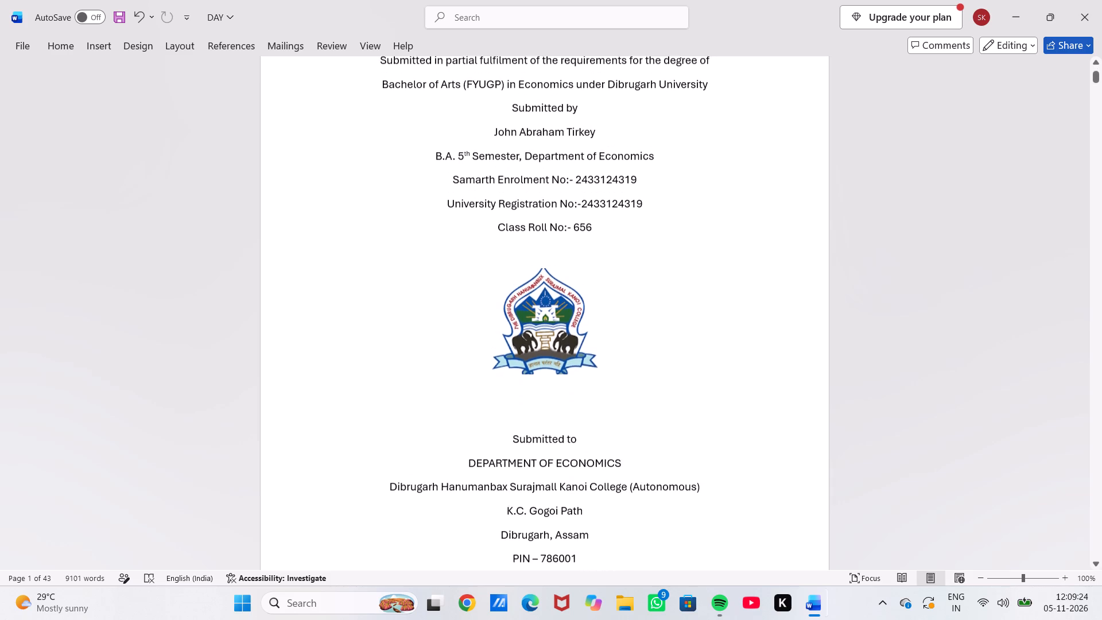
pyautogui.scroll(-1, 576, 366)
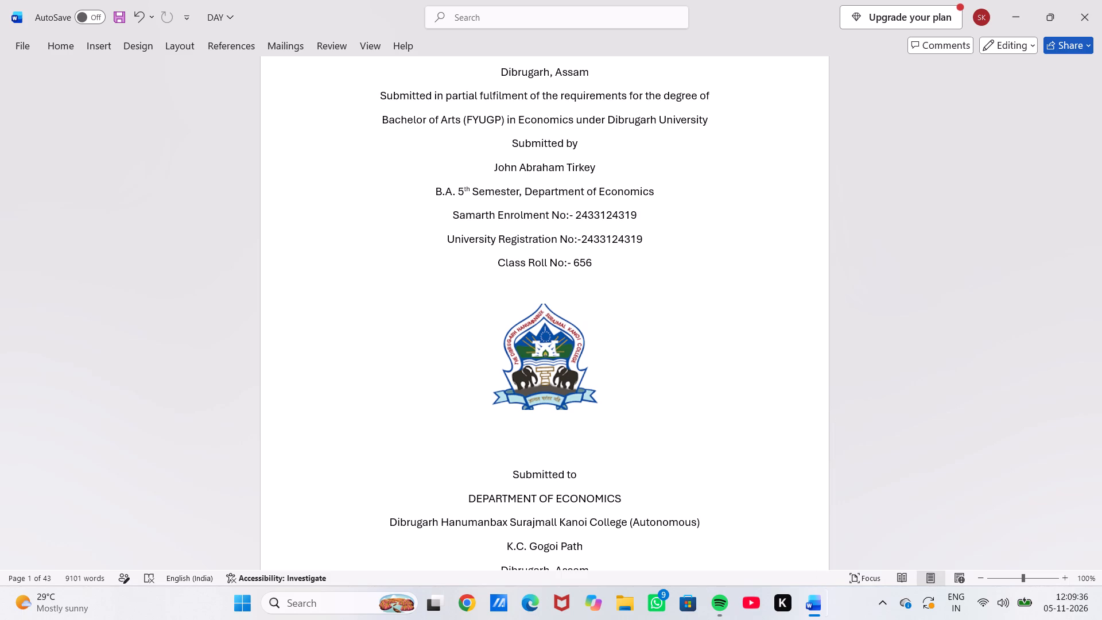
pyautogui.scroll(-1, 588, 479)
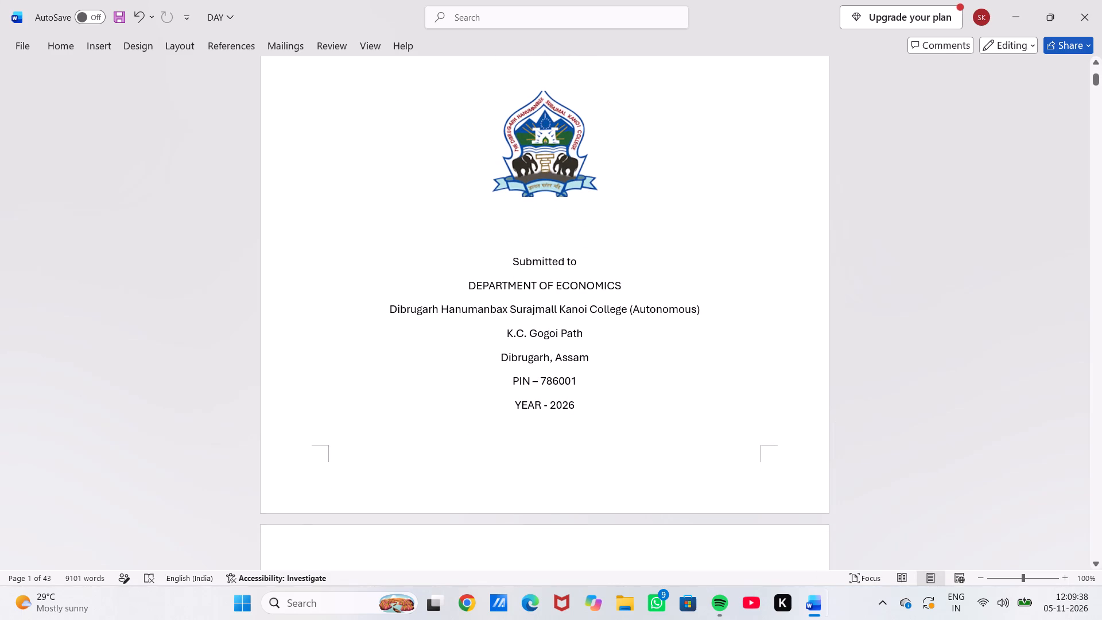
pyautogui.scroll(1, 588, 479)
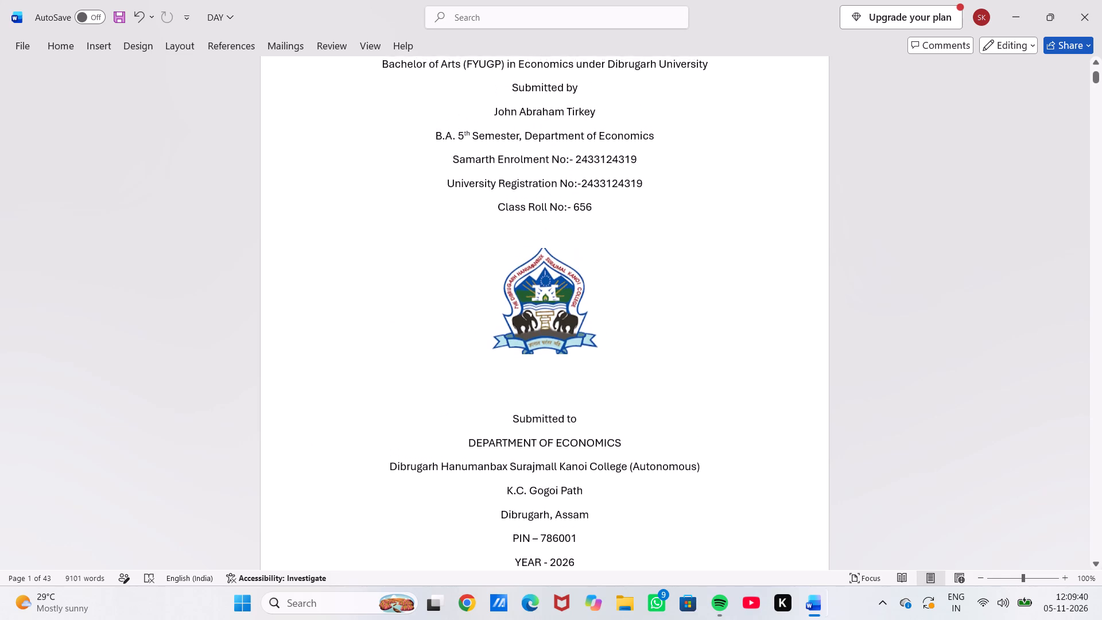
pyautogui.scroll(1, 588, 479)
pyautogui.scroll(-3, 588, 479)
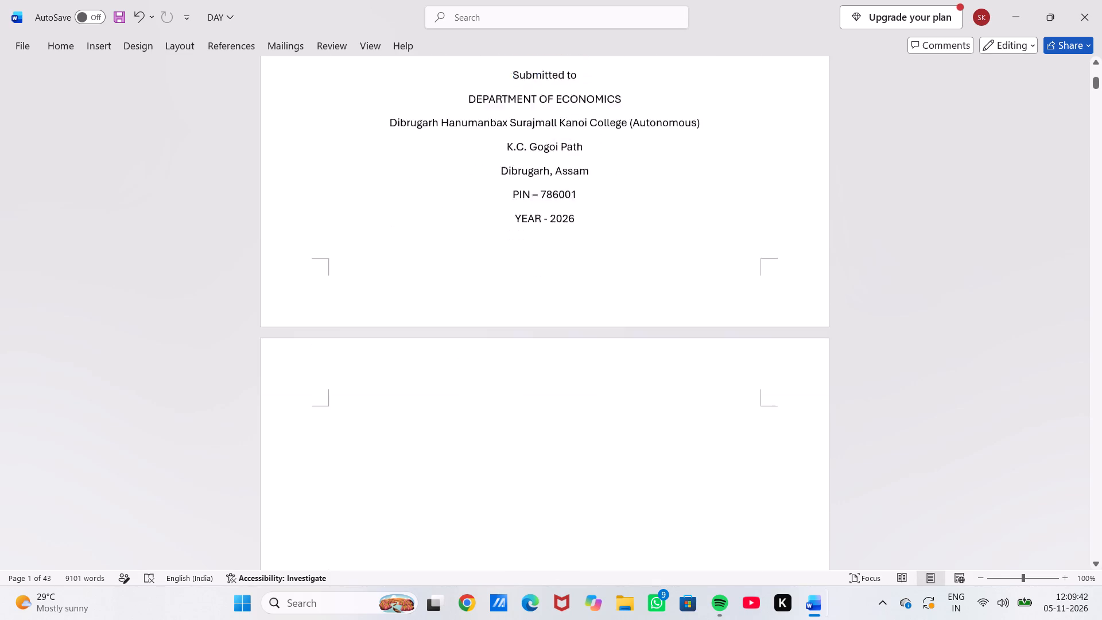
pyautogui.scroll(-1, 588, 479)
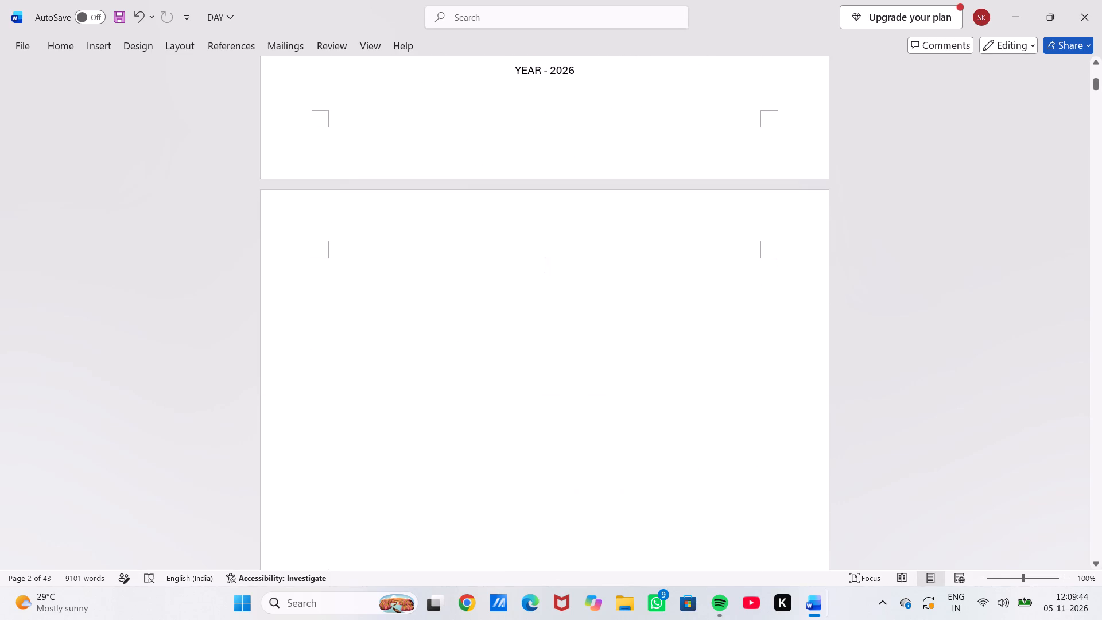
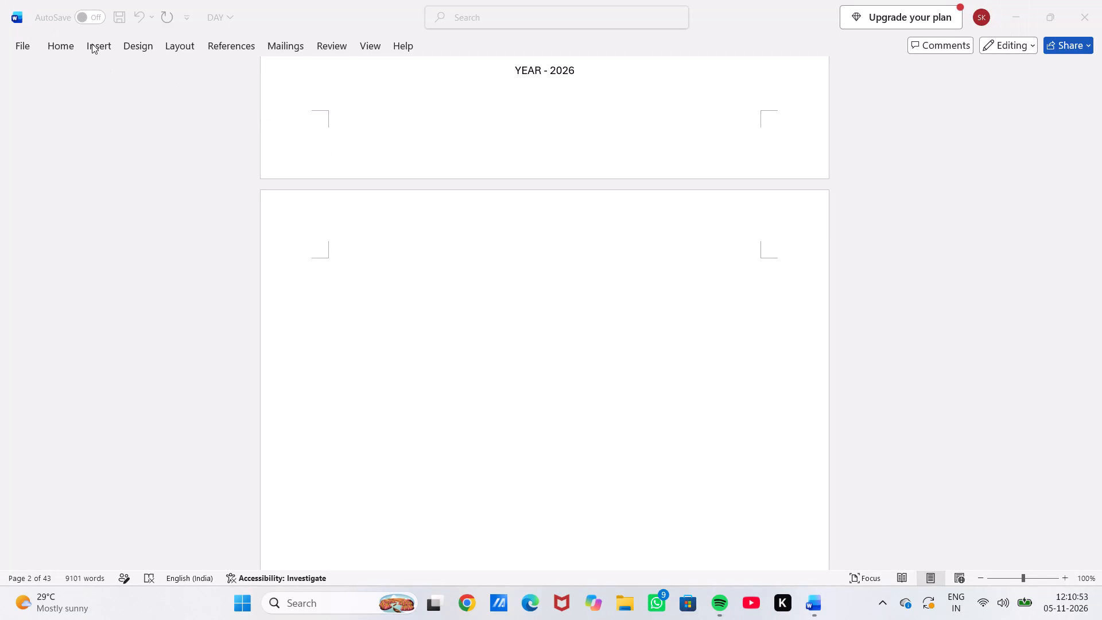
# Reopen the DAY document from the recent files and place the cursor on the blank second page.
pyautogui.click(368, 238)
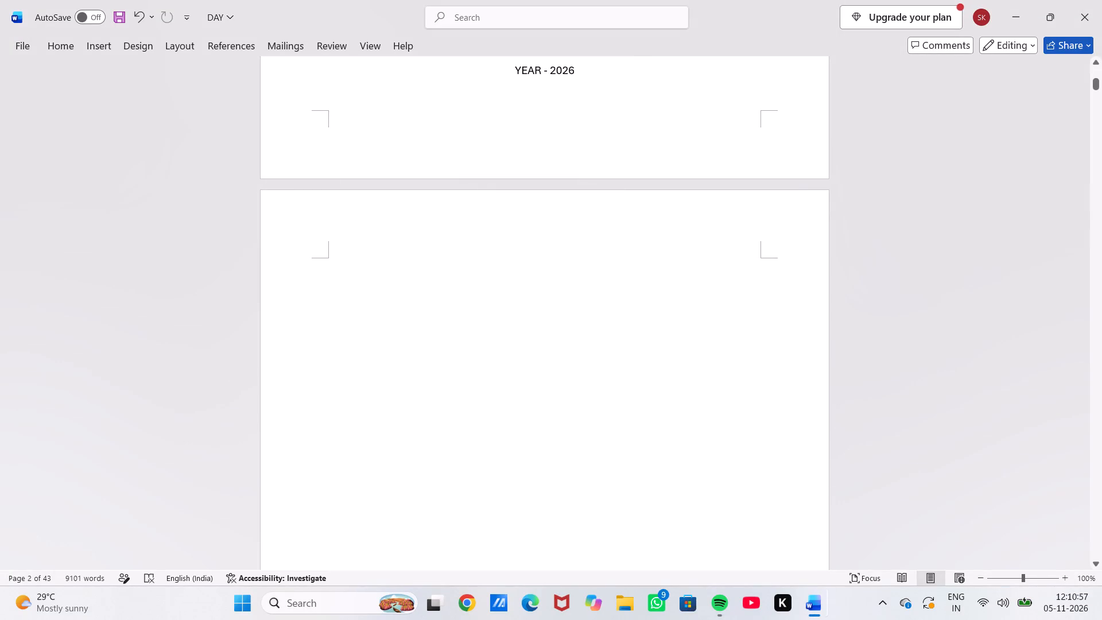
pyautogui.click(26, 44)
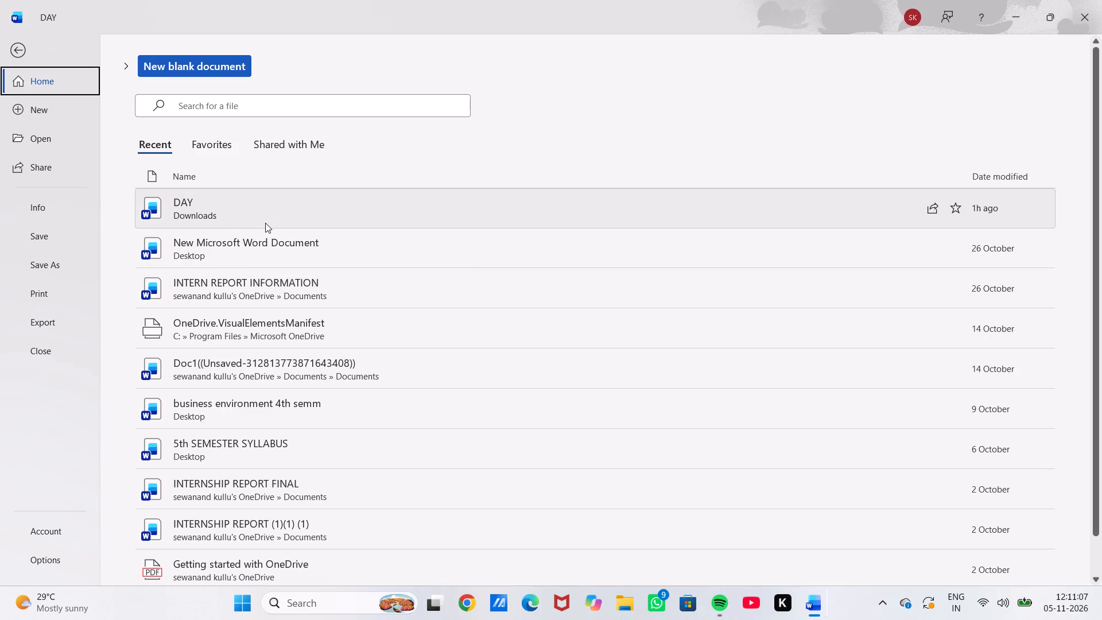
pyautogui.click(265, 223)
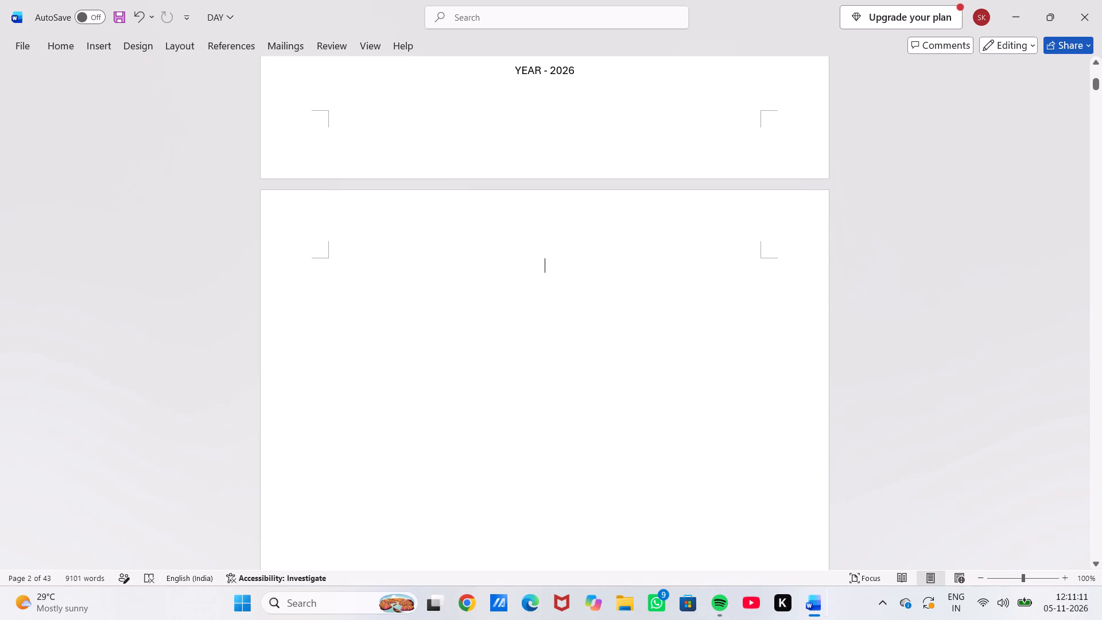
pyautogui.click(476, 279)
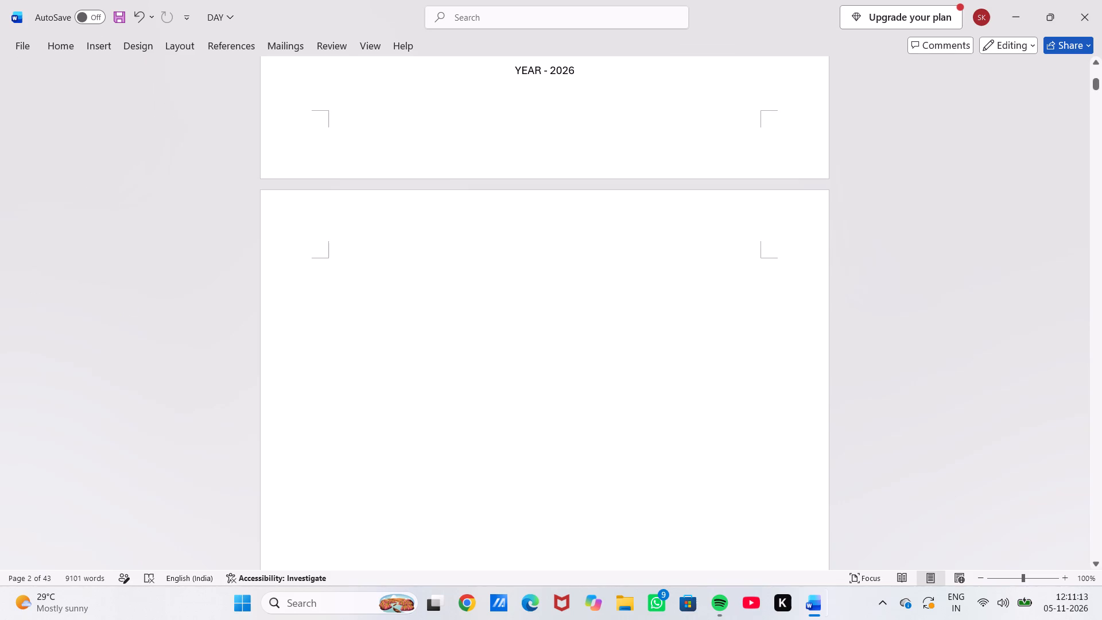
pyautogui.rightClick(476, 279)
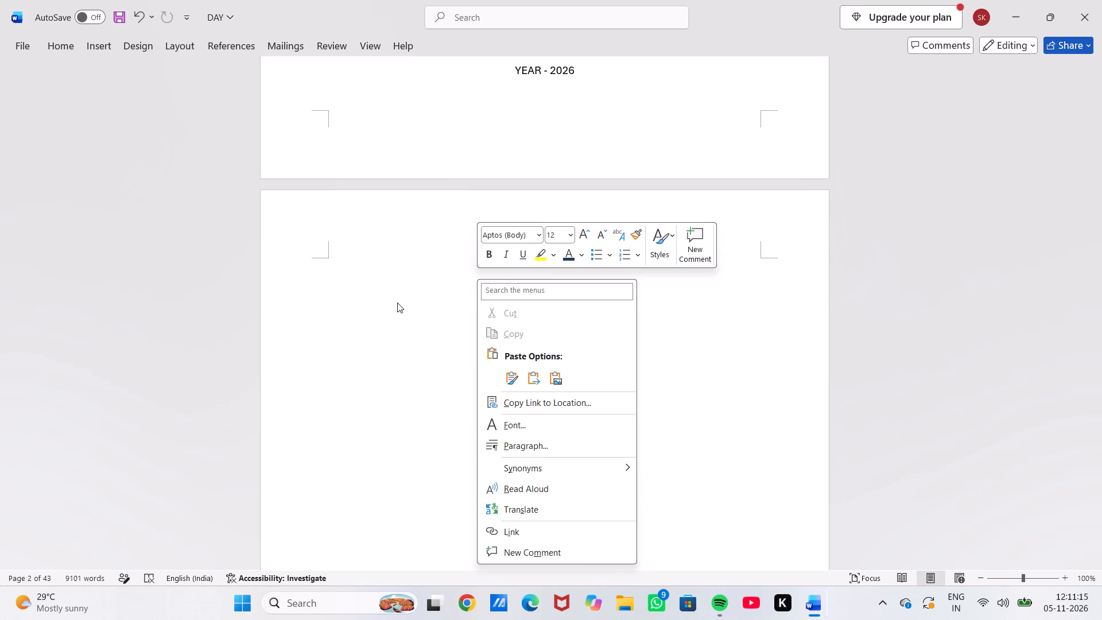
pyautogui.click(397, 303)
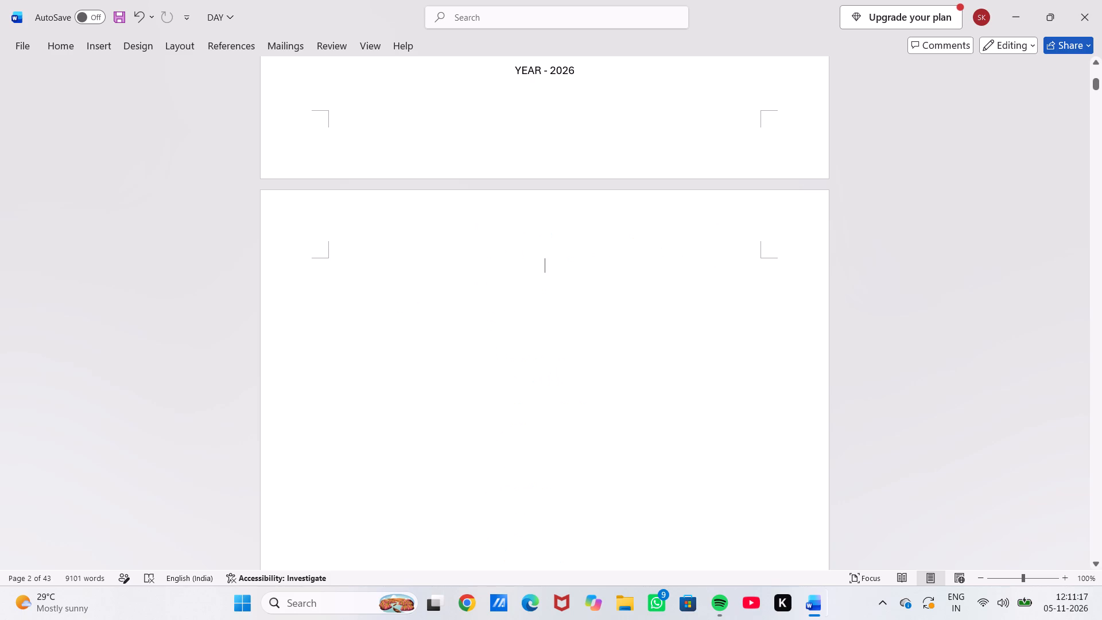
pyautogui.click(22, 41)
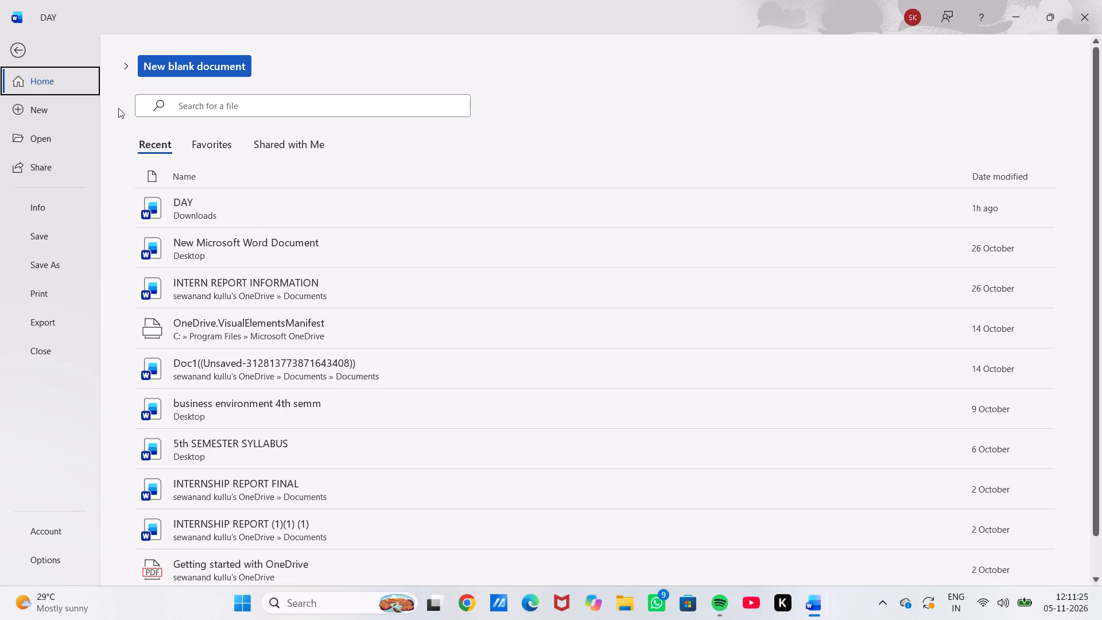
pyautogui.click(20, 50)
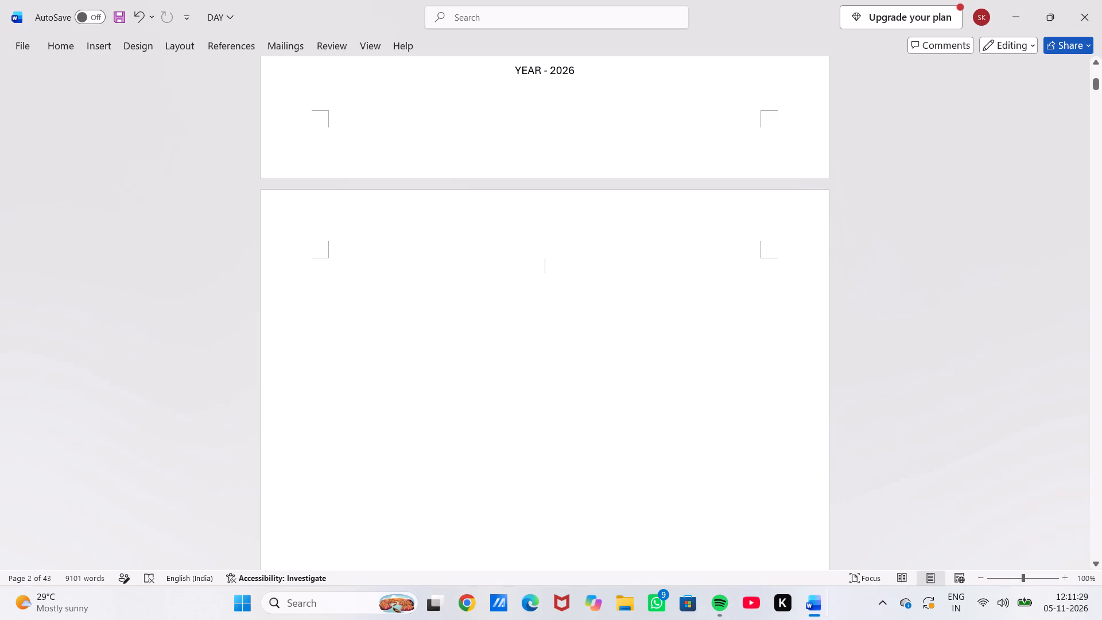
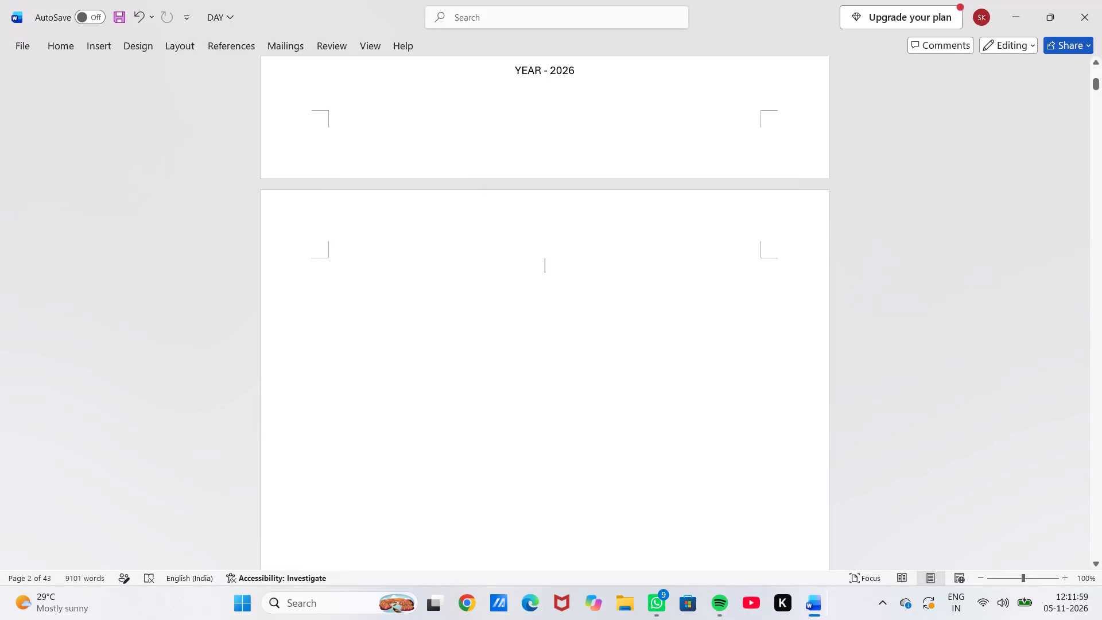
# Search the existing files for the saved reference format, starting the search term with "F".
pyautogui.click(21, 42)
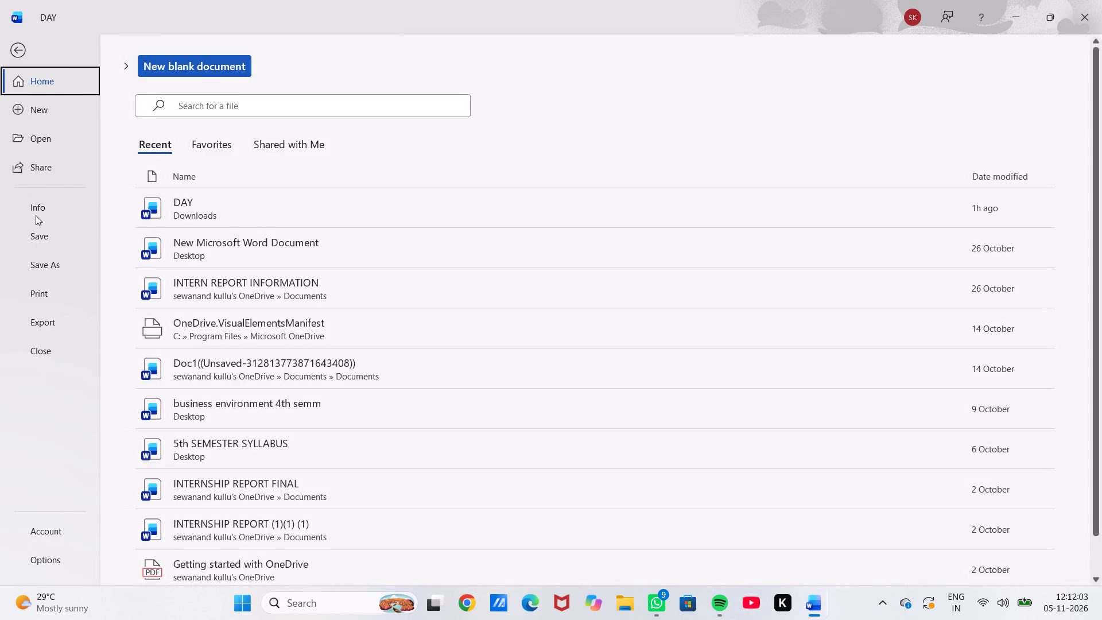
pyautogui.click(192, 99)
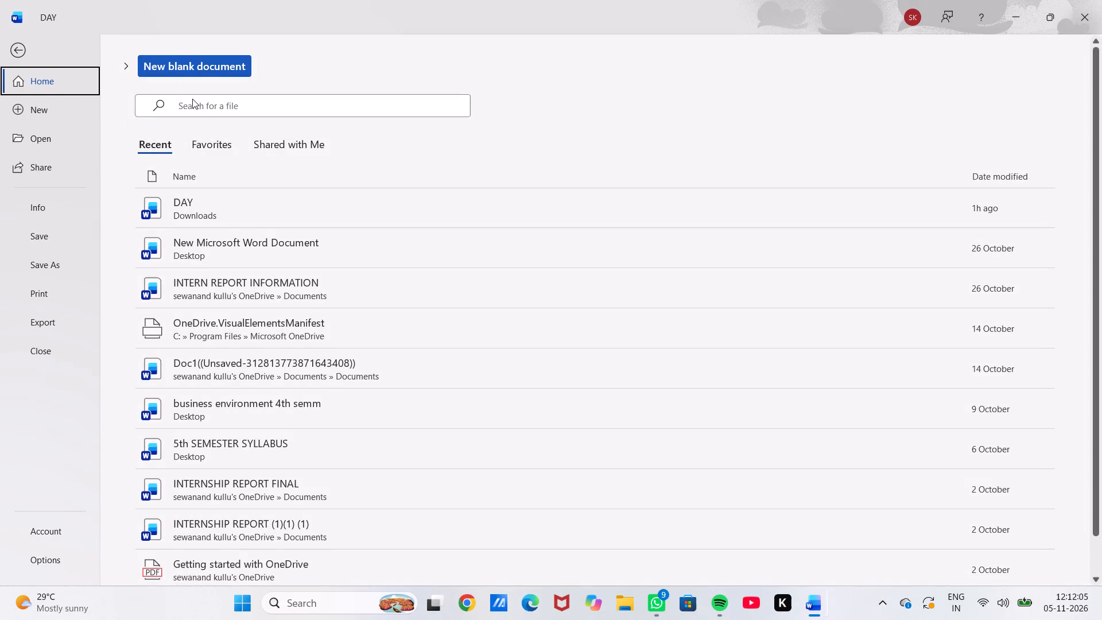
pyautogui.click(192, 99)
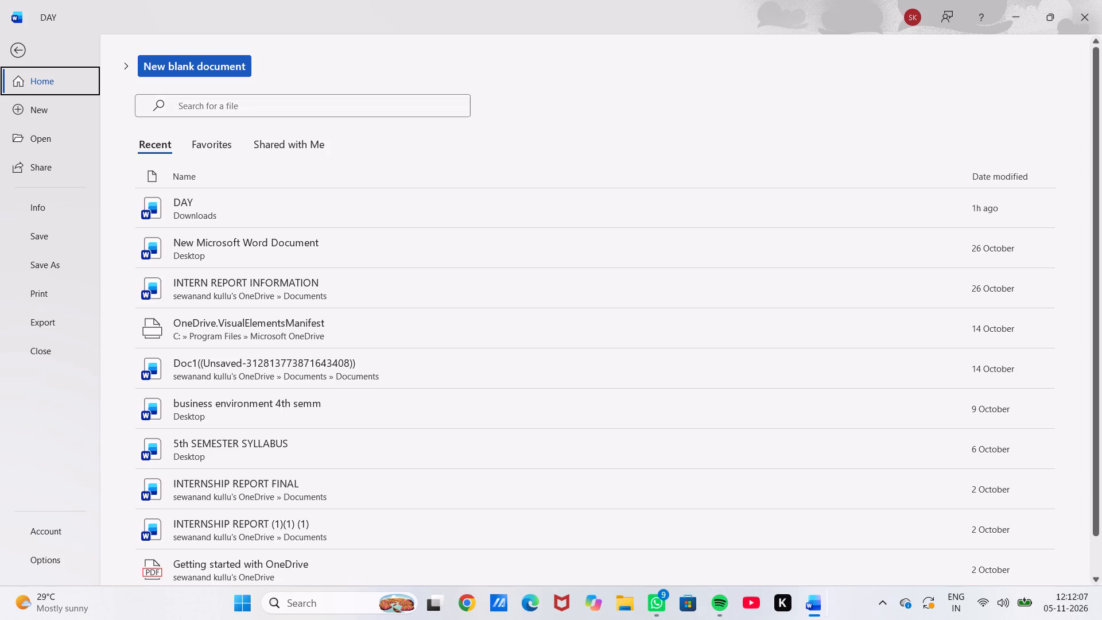
pyautogui.click(184, 107)
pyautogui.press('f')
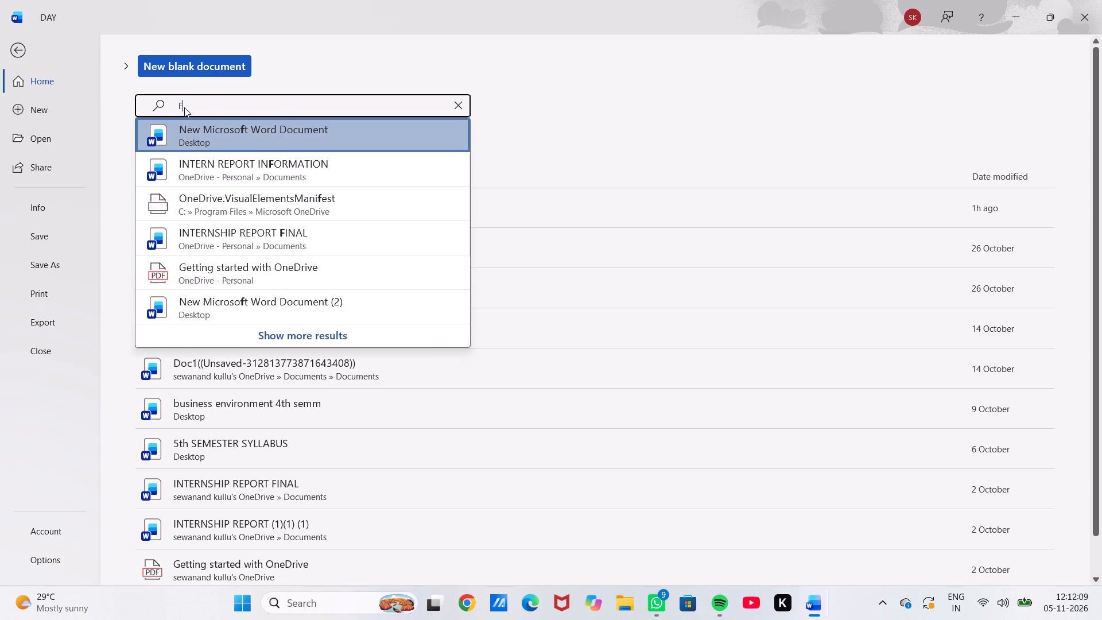
# Search the files for FORMAT and open the INTERN REPORT INFORMATION document.
pyautogui.press('o')
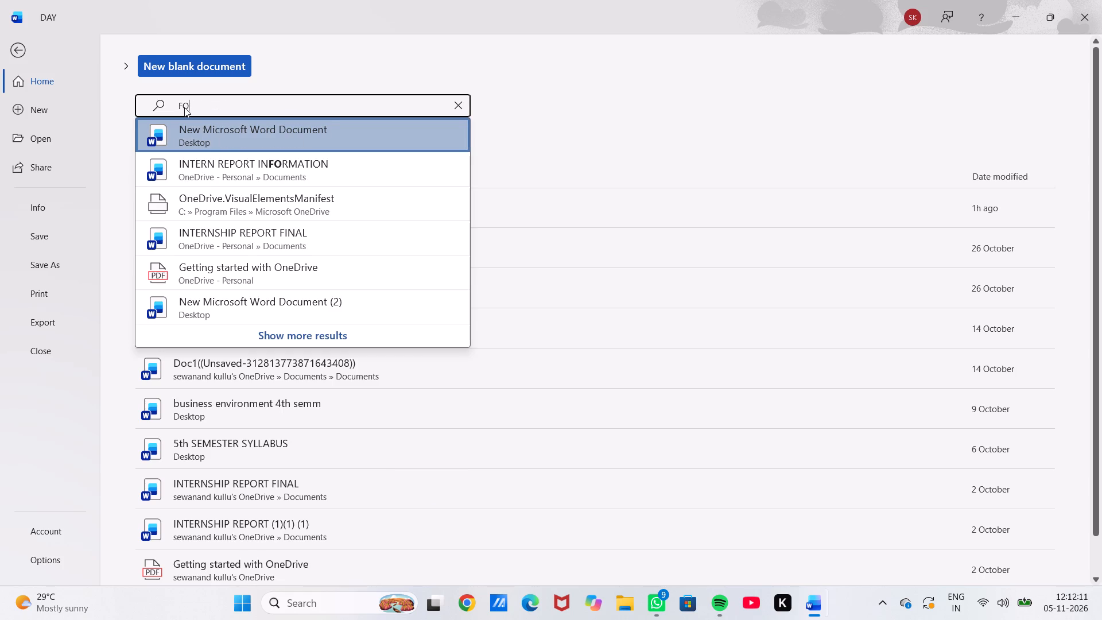
pyautogui.press('r')
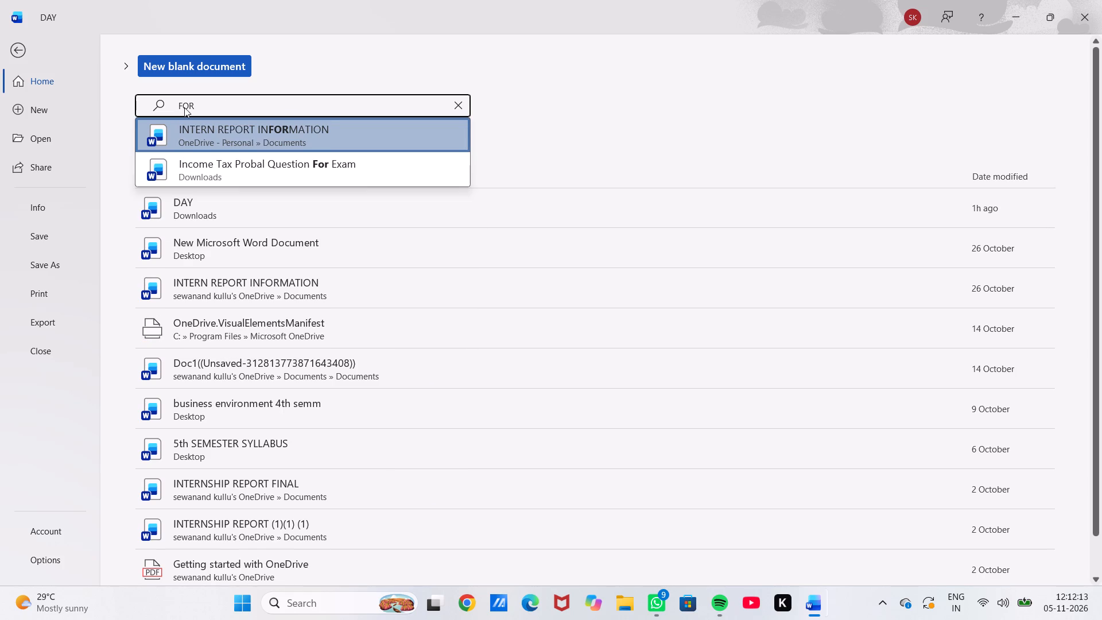
pyautogui.write('MAT')
pyautogui.press('Return')
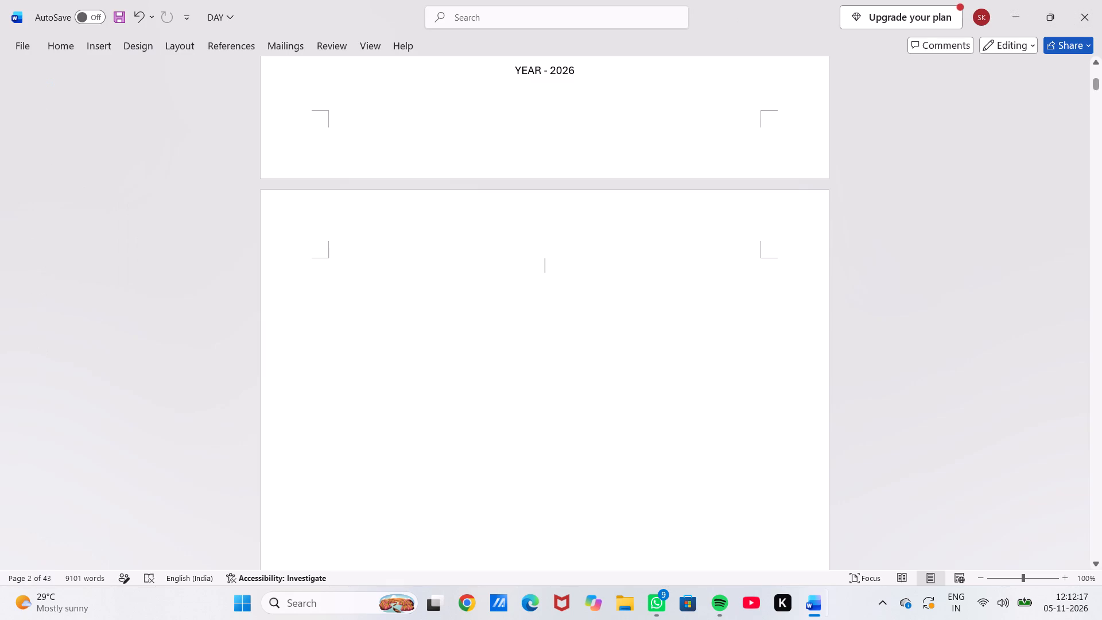
pyautogui.click(22, 49)
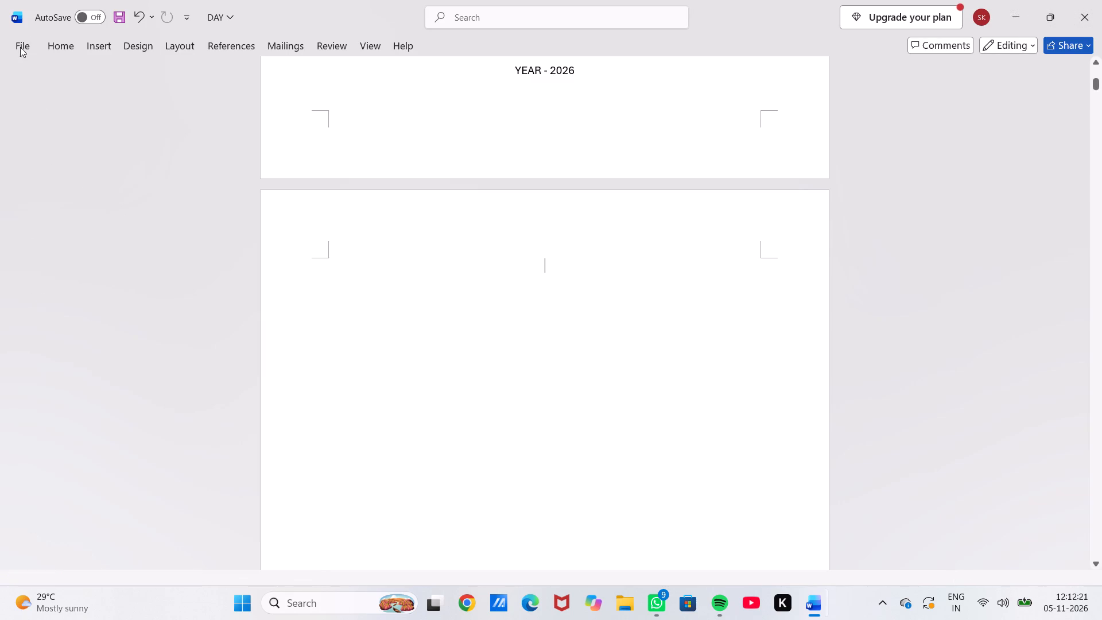
pyautogui.click(20, 47)
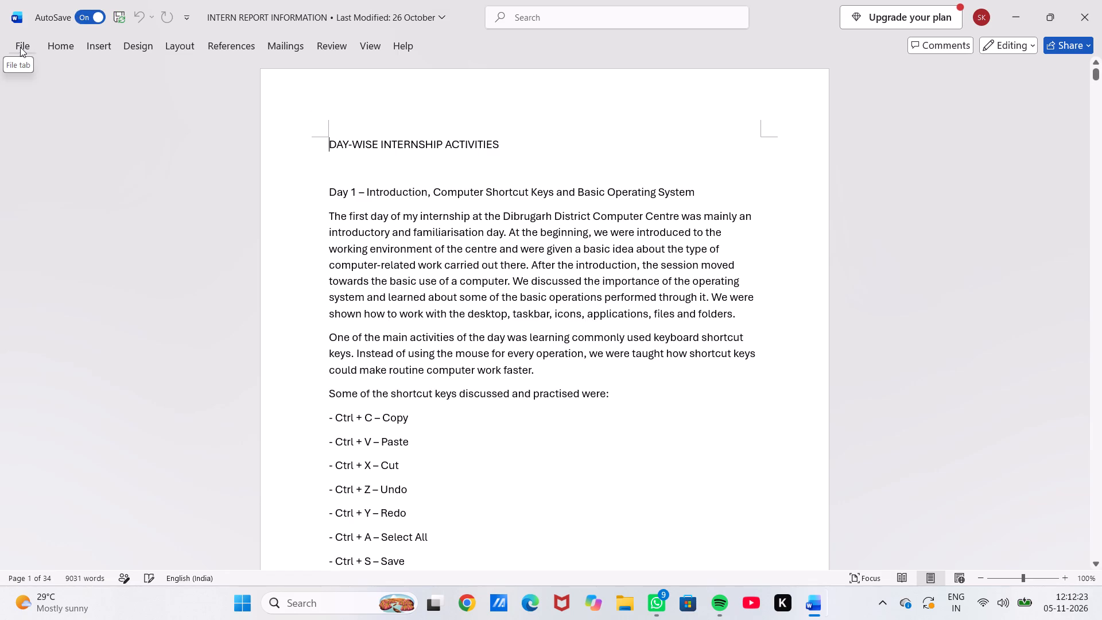
# Look through the first pages of INTERN REPORT INFORMATION and close that document.
pyautogui.scroll(3, 320, 250)
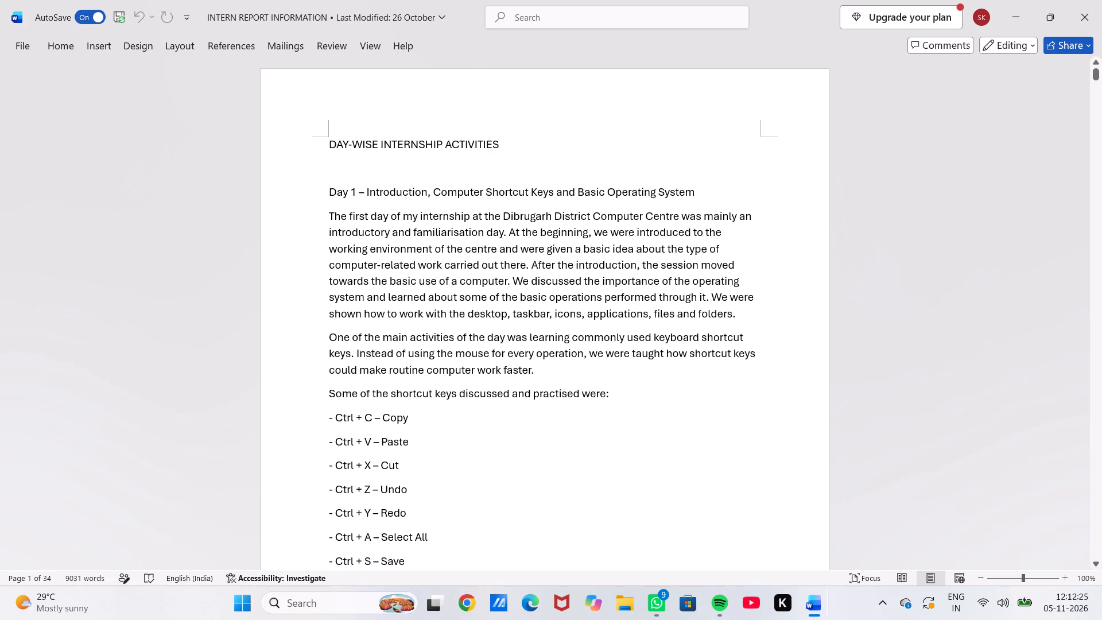
pyautogui.scroll(2, 436, 365)
pyautogui.scroll(-15, 436, 365)
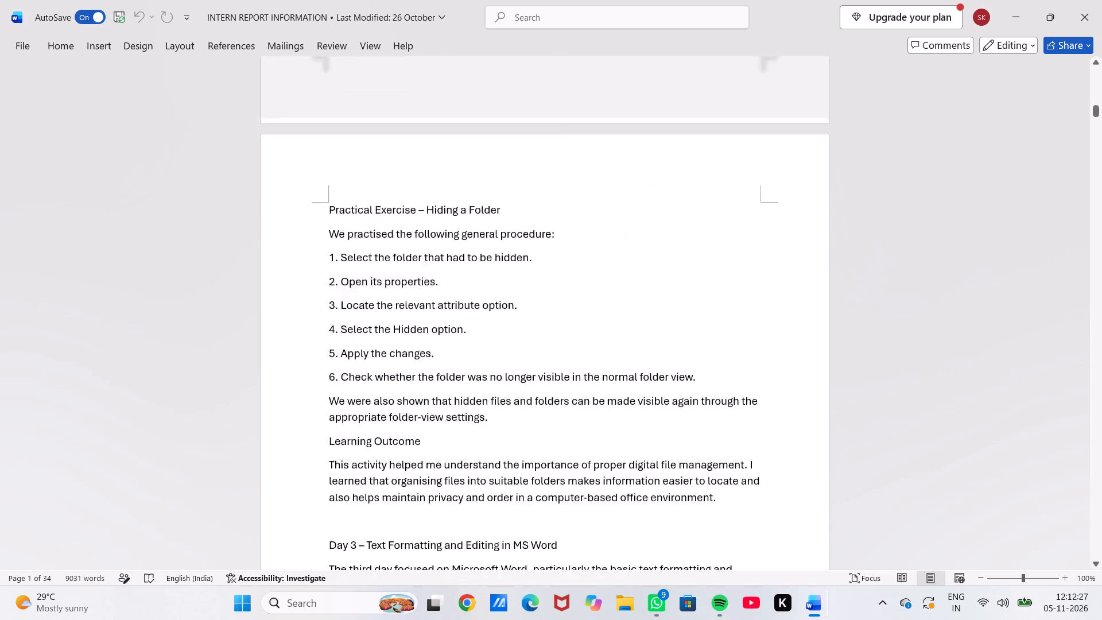
pyautogui.scroll(-2, 436, 365)
pyautogui.scroll(16, 436, 365)
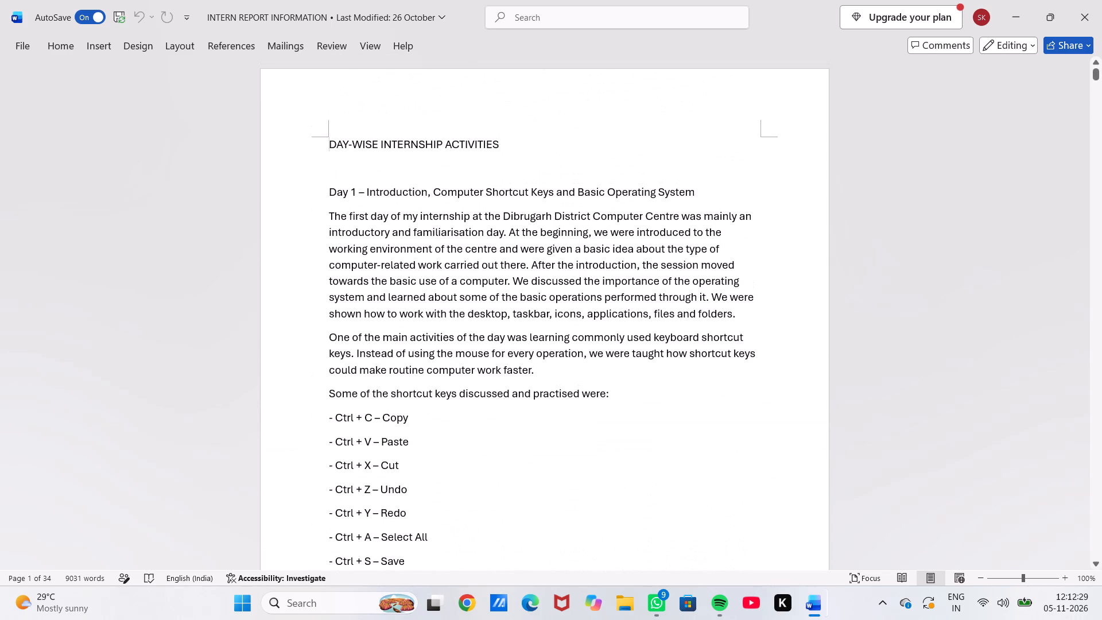
pyautogui.scroll(9, 436, 365)
pyautogui.click(813, 607)
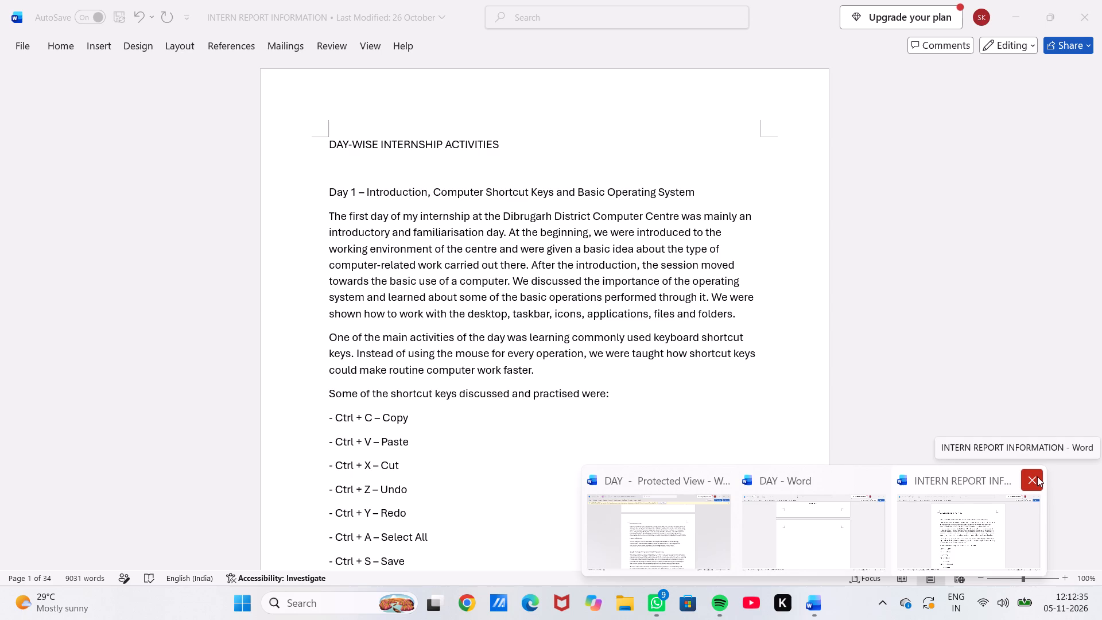
pyautogui.click(1037, 476)
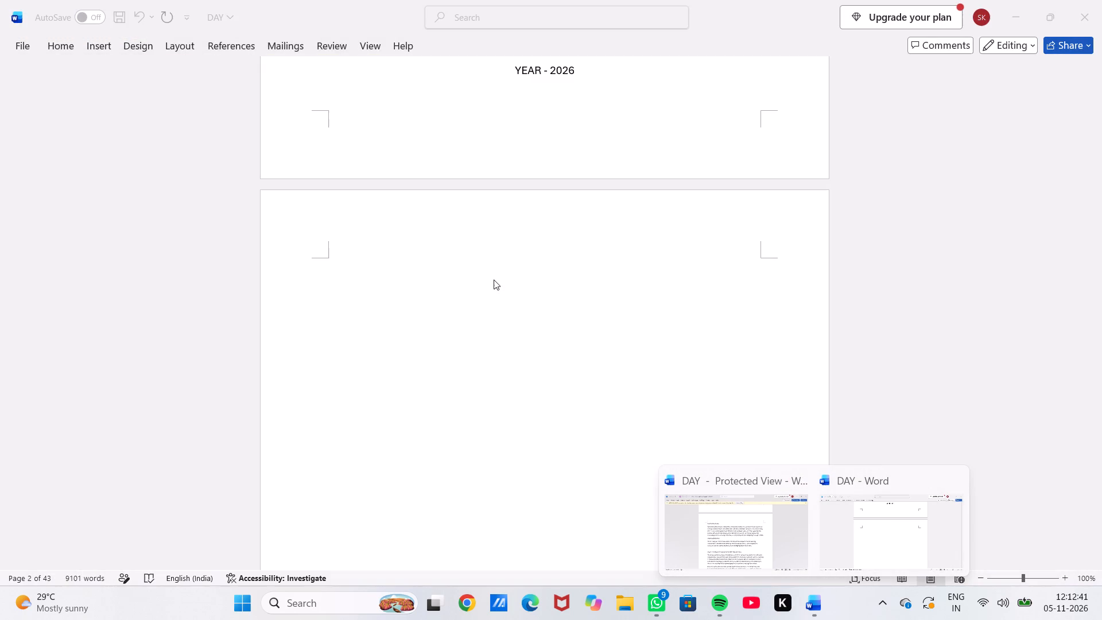
# Reopen INTERN REPORT INFORMATION from the recent files to examine its day-wise activity pages, and return to the DAY document.
pyautogui.scroll(1, 502, 300)
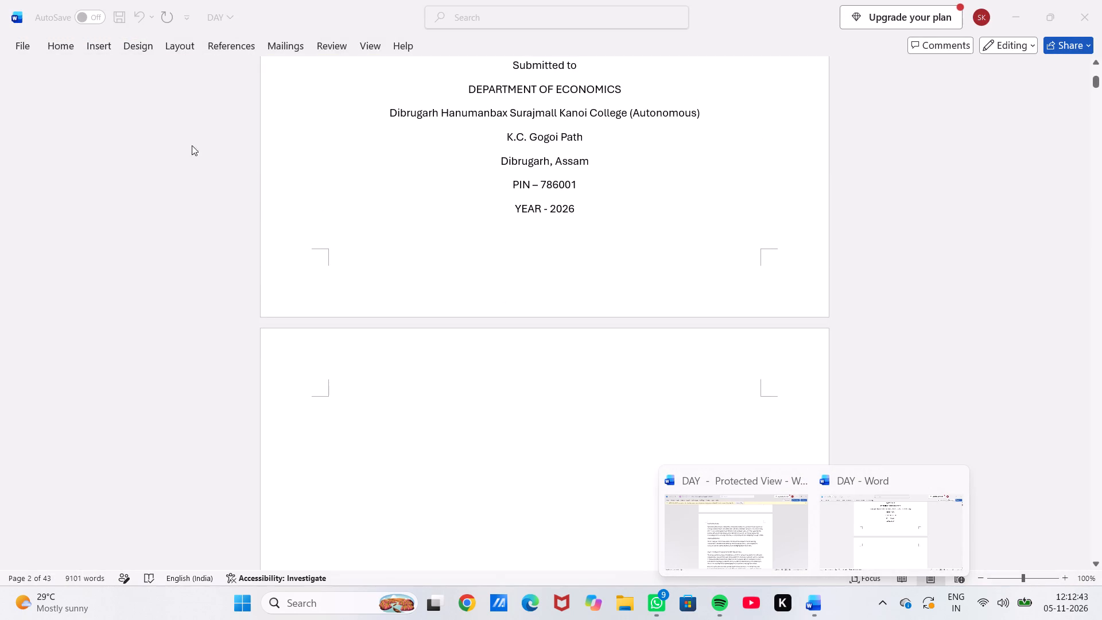
pyautogui.click(20, 44)
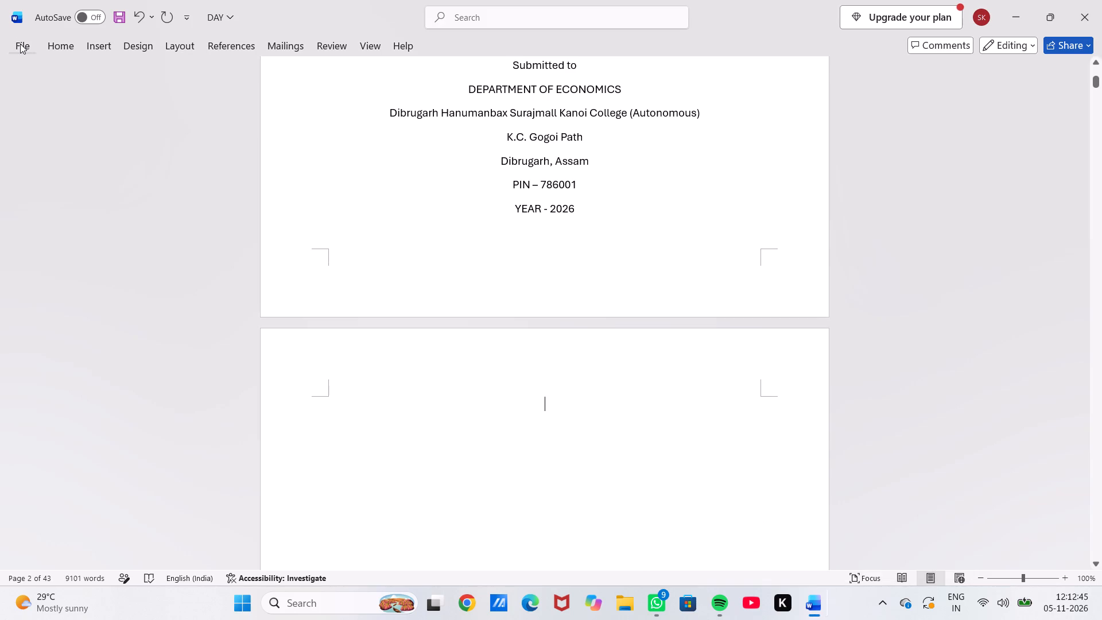
pyautogui.click(20, 44)
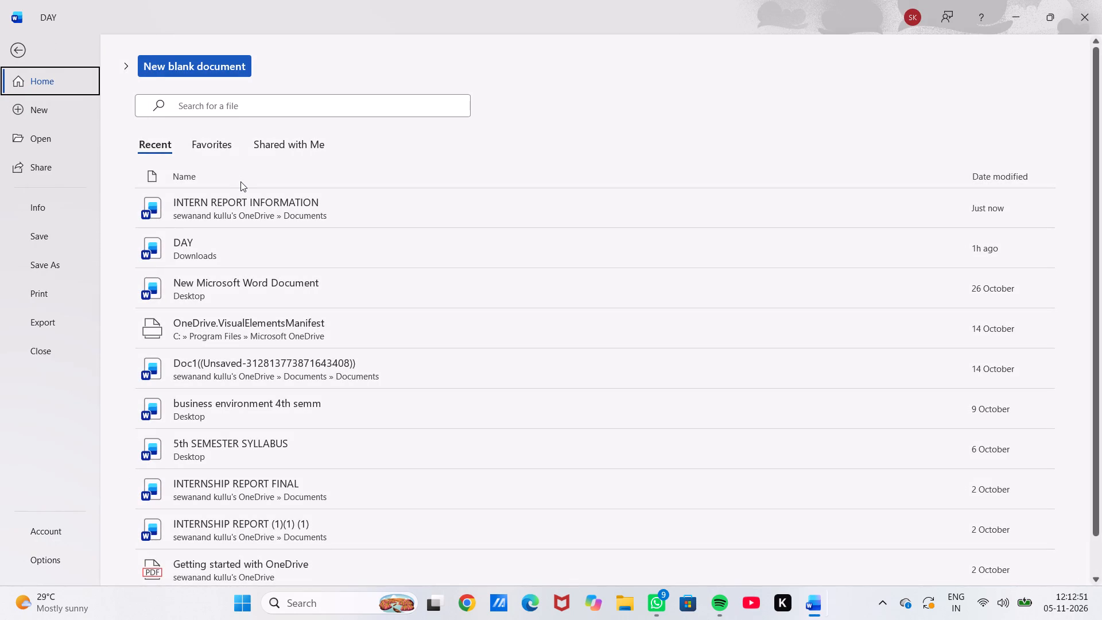
pyautogui.click(243, 203)
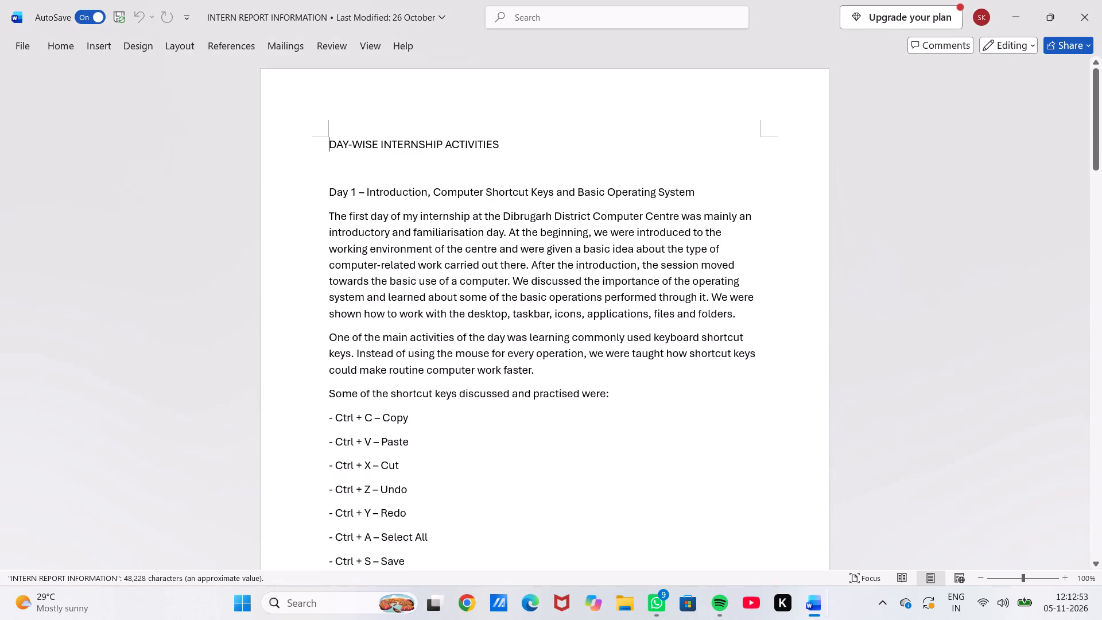
pyautogui.scroll(2, 381, 255)
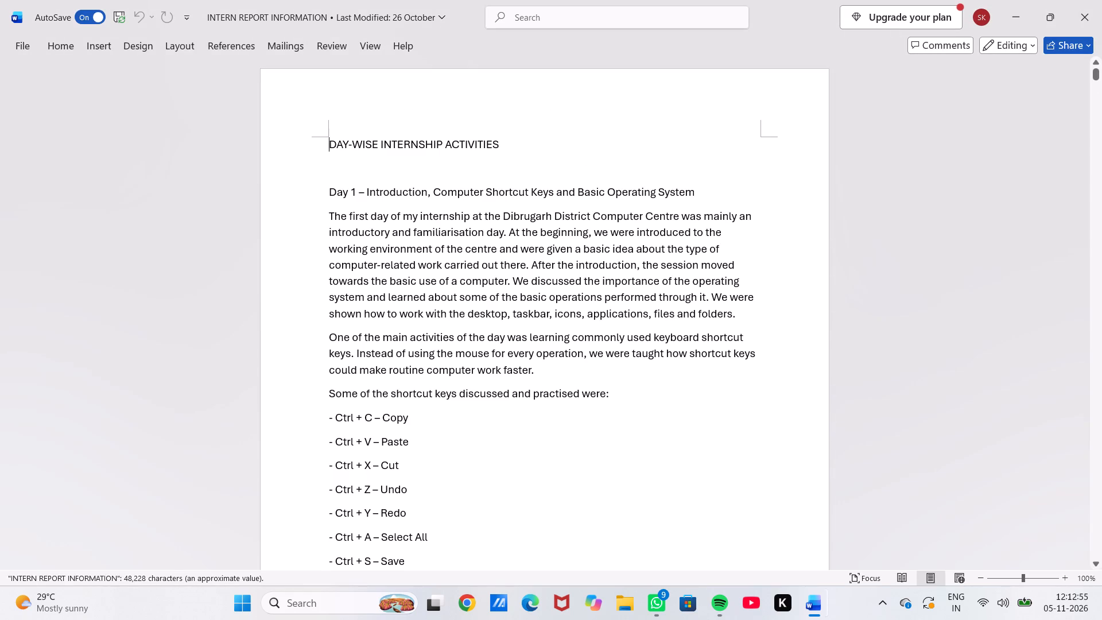
pyautogui.scroll(2, 381, 255)
pyautogui.scroll(-14, 381, 255)
pyautogui.scroll(-14, 381, 255)
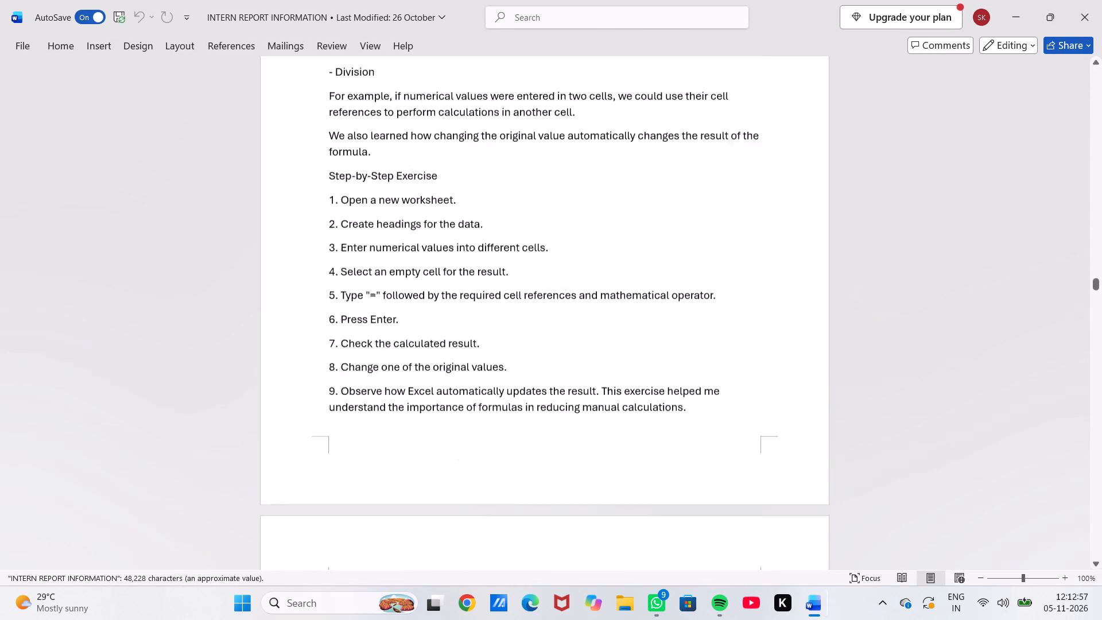
pyautogui.scroll(2, 381, 255)
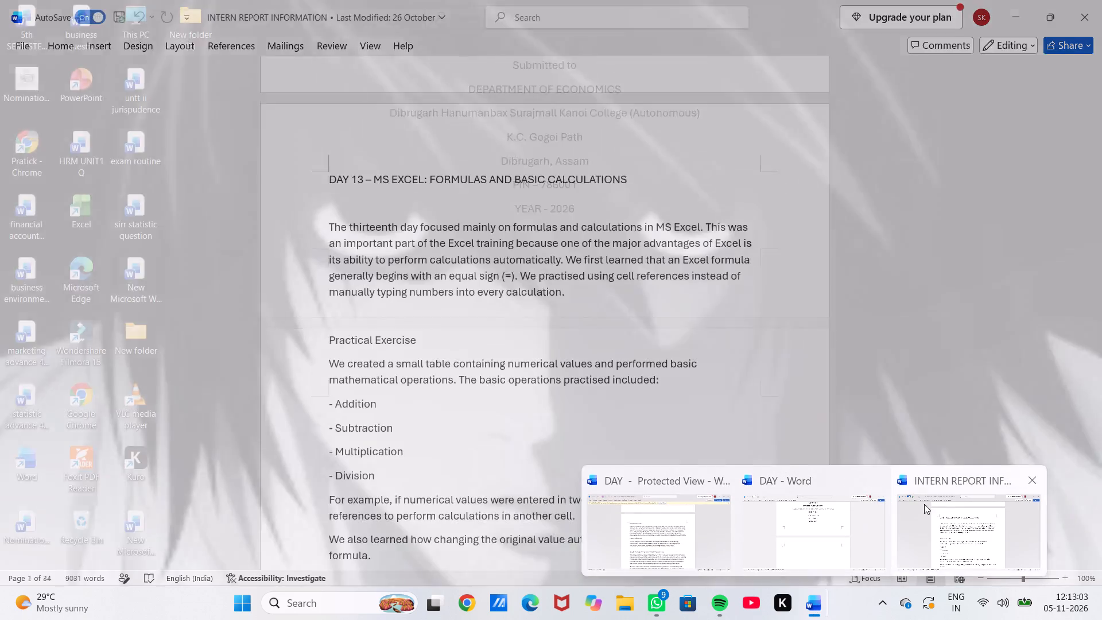
pyautogui.click(817, 539)
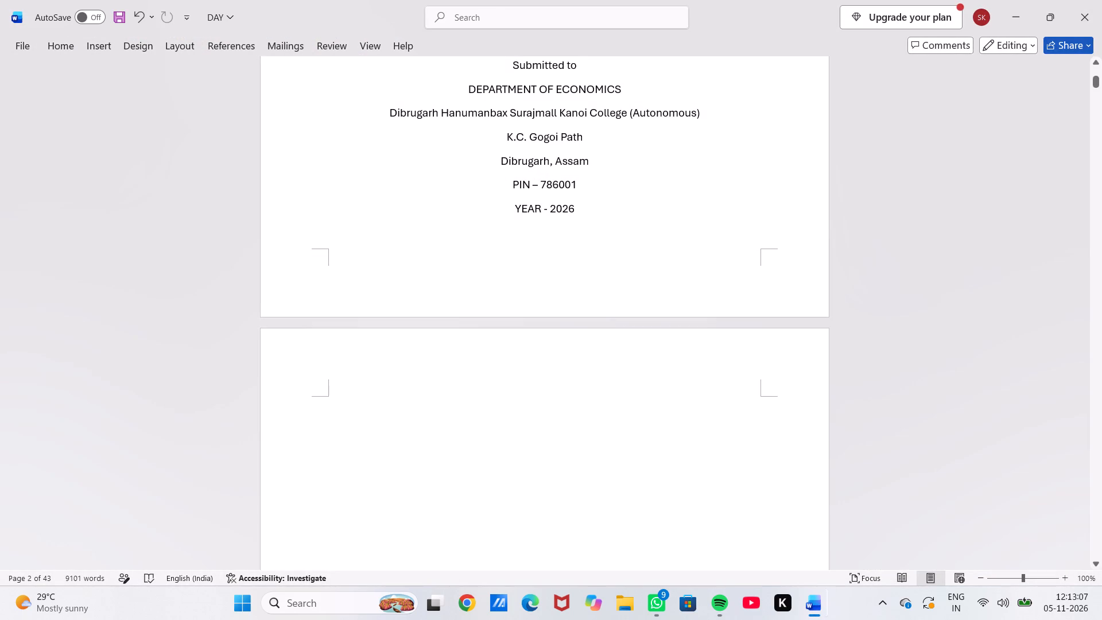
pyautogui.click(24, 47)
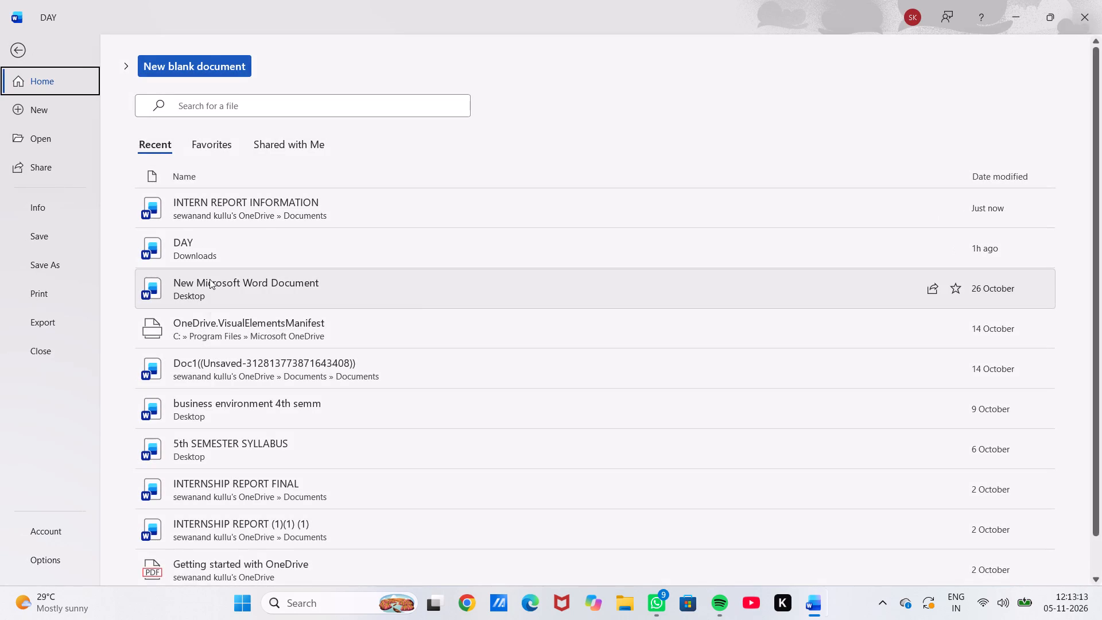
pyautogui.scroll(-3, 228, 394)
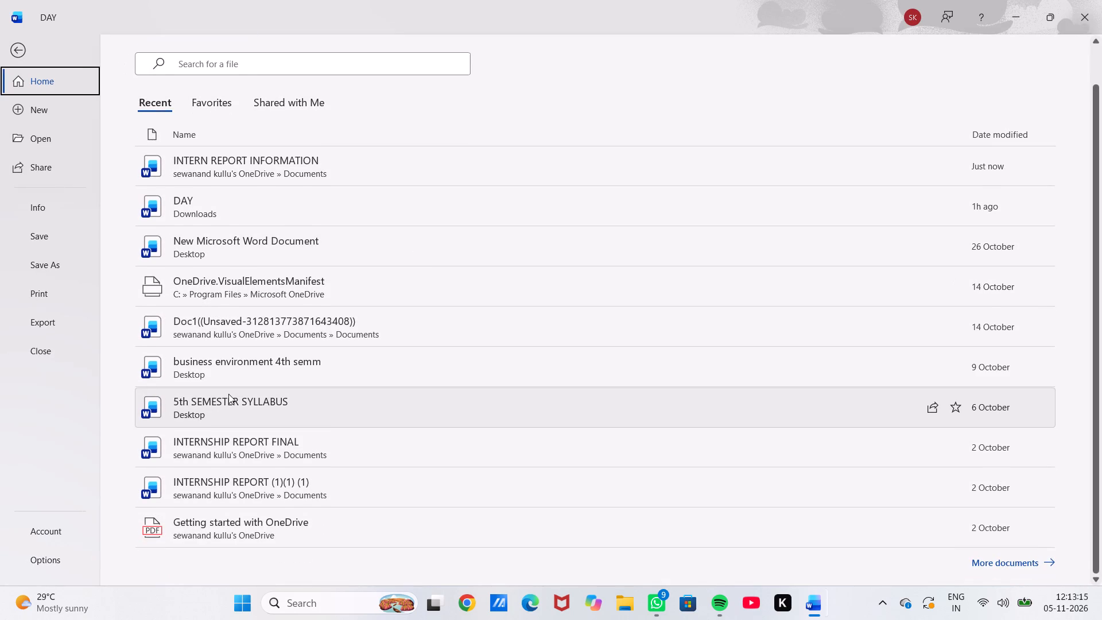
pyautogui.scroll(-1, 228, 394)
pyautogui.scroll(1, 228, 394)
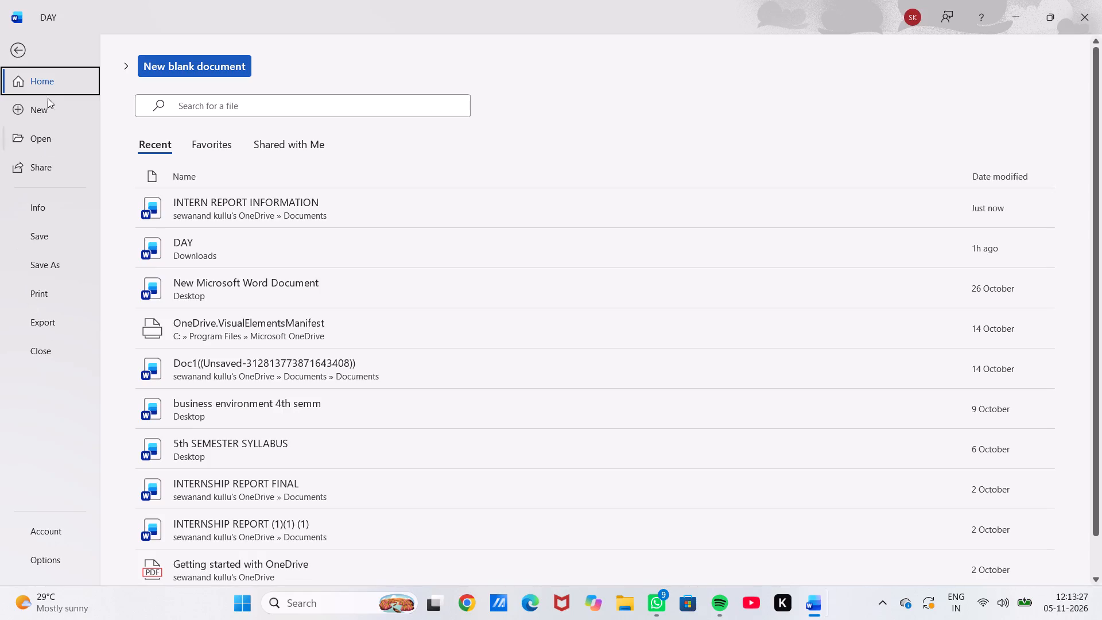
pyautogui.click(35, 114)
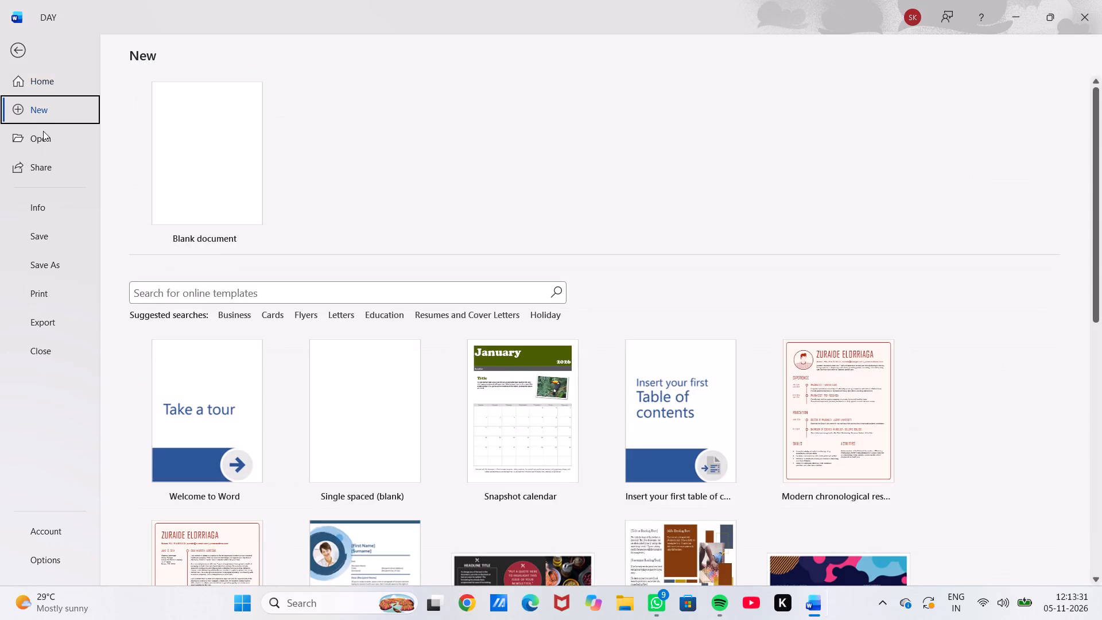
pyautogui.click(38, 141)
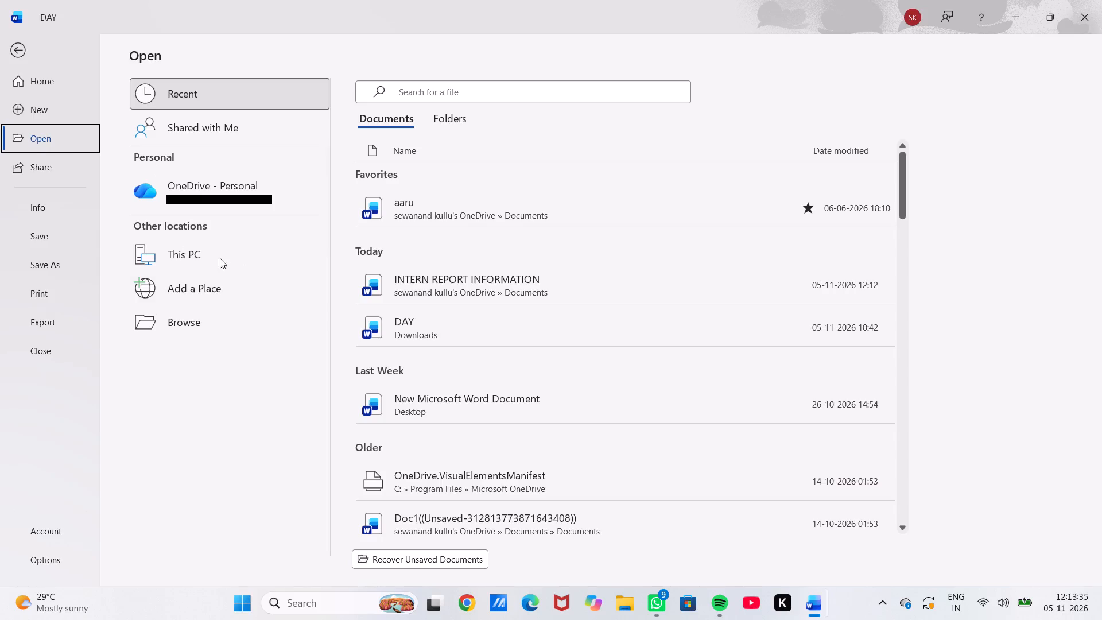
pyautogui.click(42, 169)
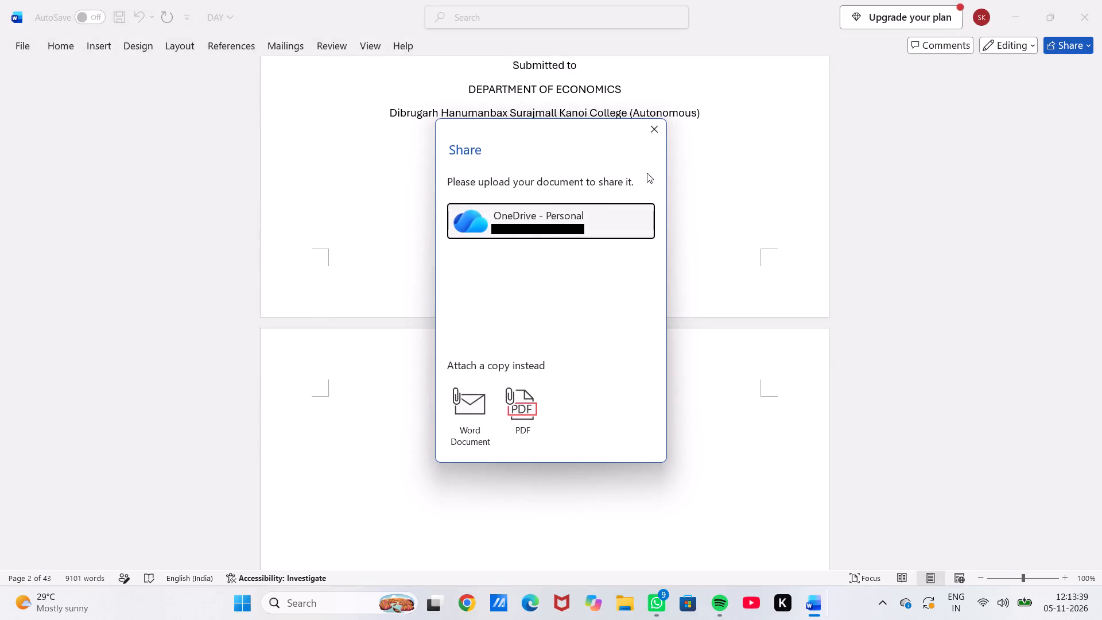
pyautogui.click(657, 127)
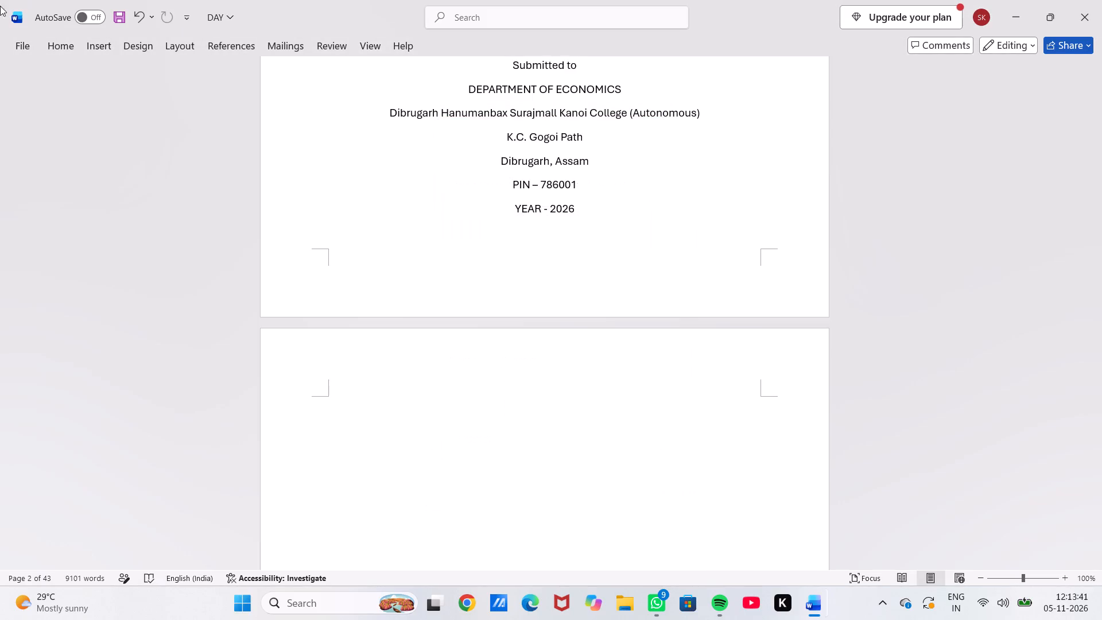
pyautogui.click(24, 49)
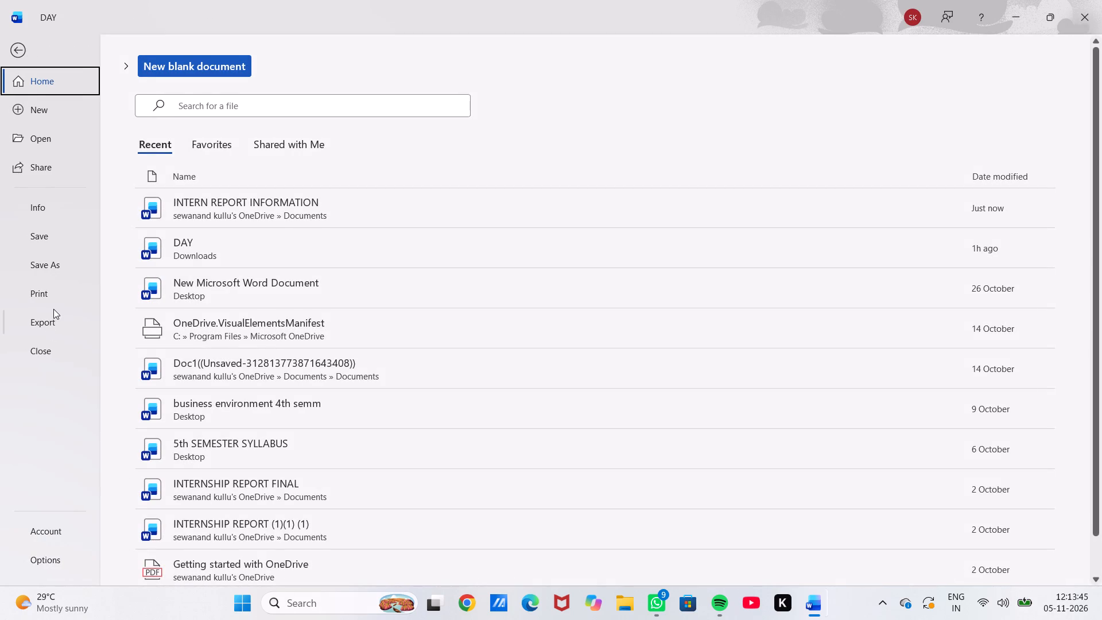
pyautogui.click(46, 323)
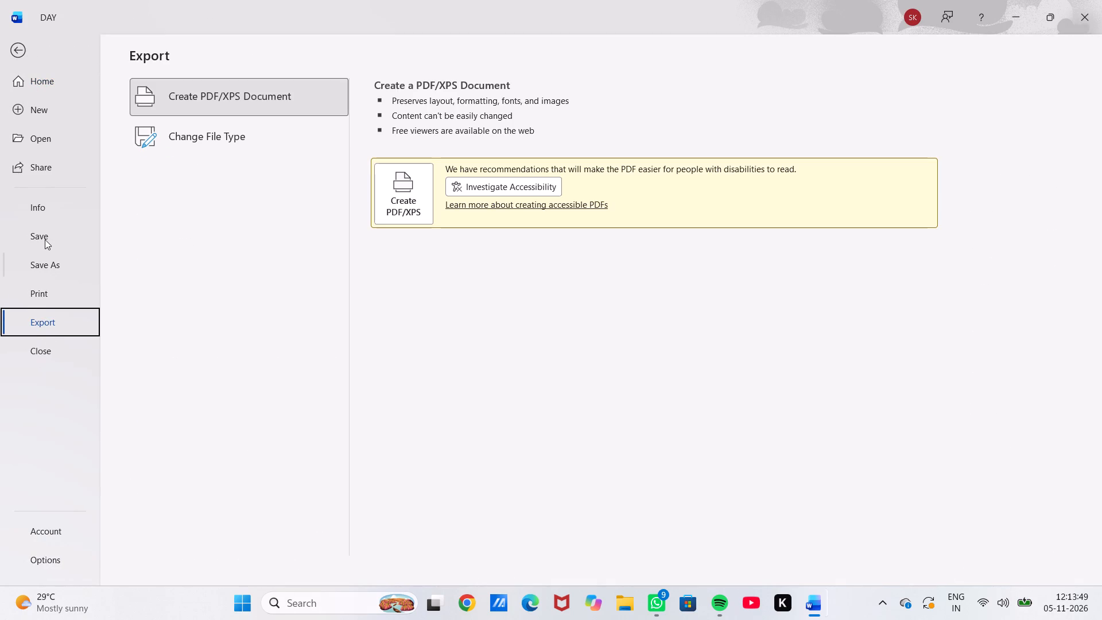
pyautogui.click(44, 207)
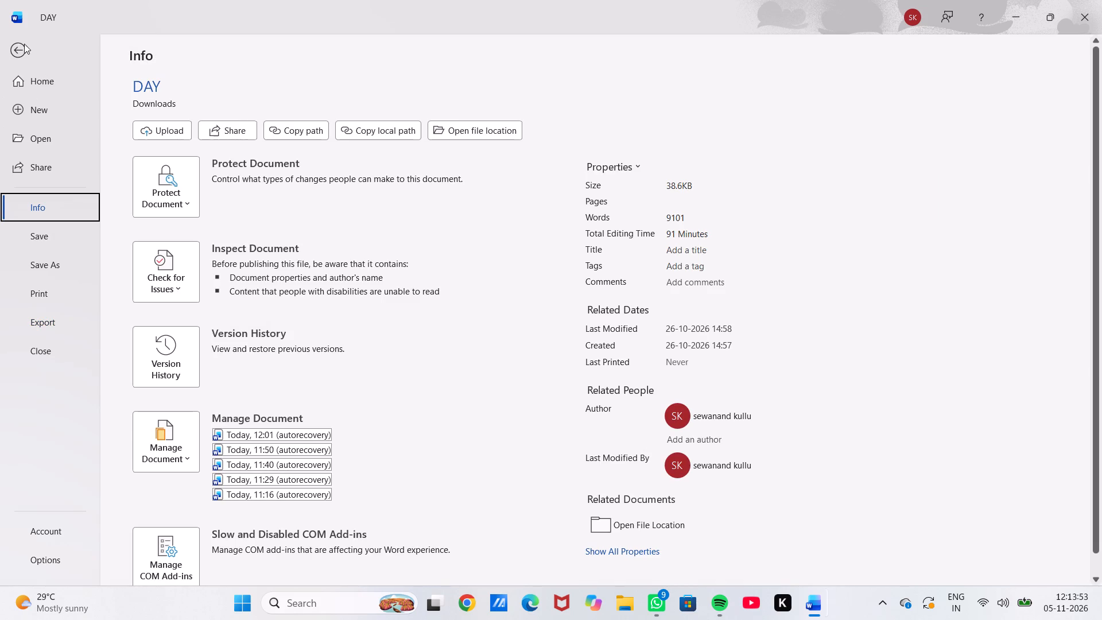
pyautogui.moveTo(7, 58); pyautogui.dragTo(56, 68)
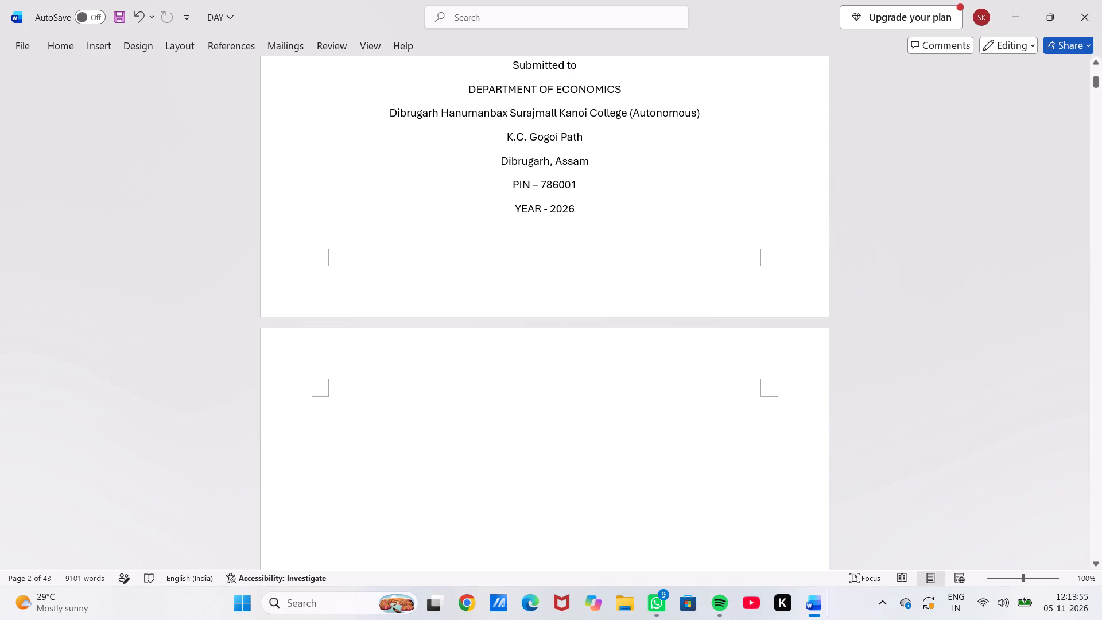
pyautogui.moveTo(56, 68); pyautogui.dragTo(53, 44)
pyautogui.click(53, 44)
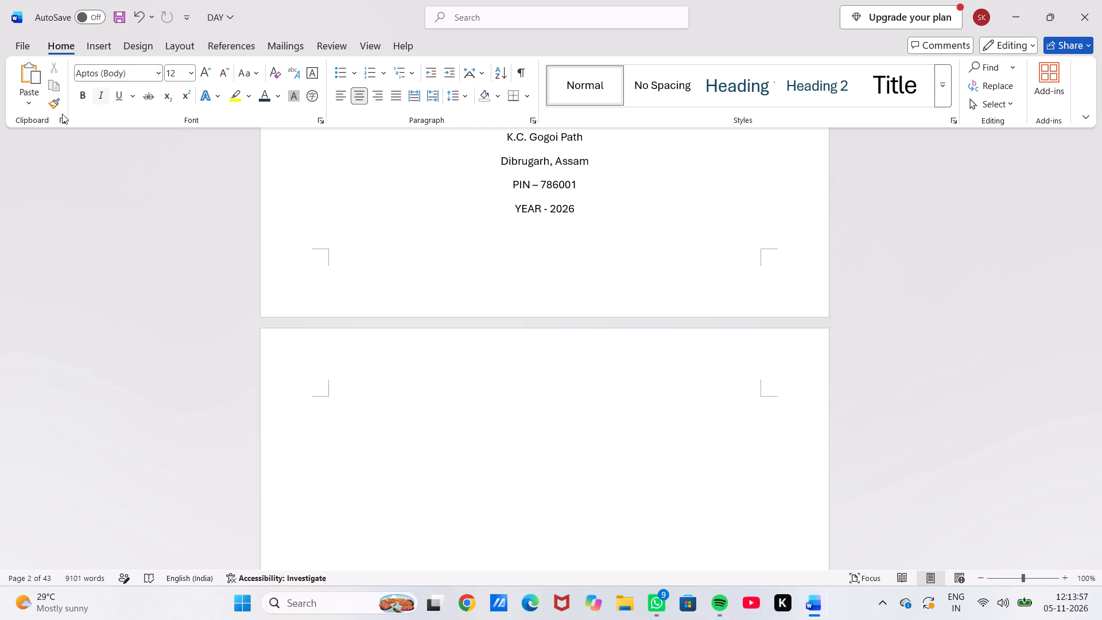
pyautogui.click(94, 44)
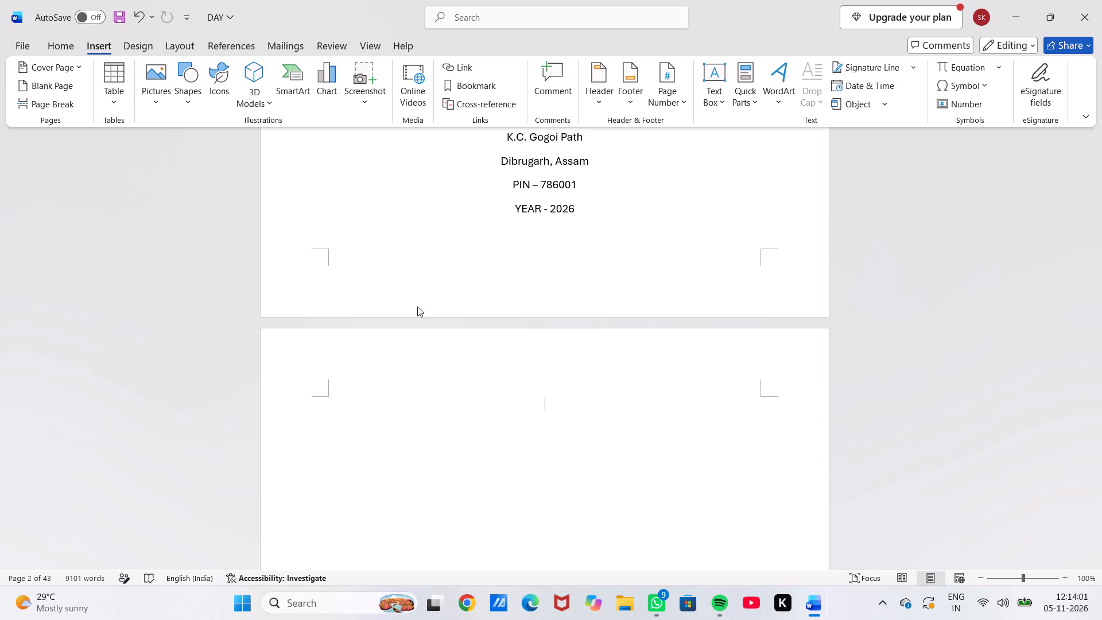
# Review the title page of DAY and return to the blank second page.
pyautogui.scroll(2, 518, 341)
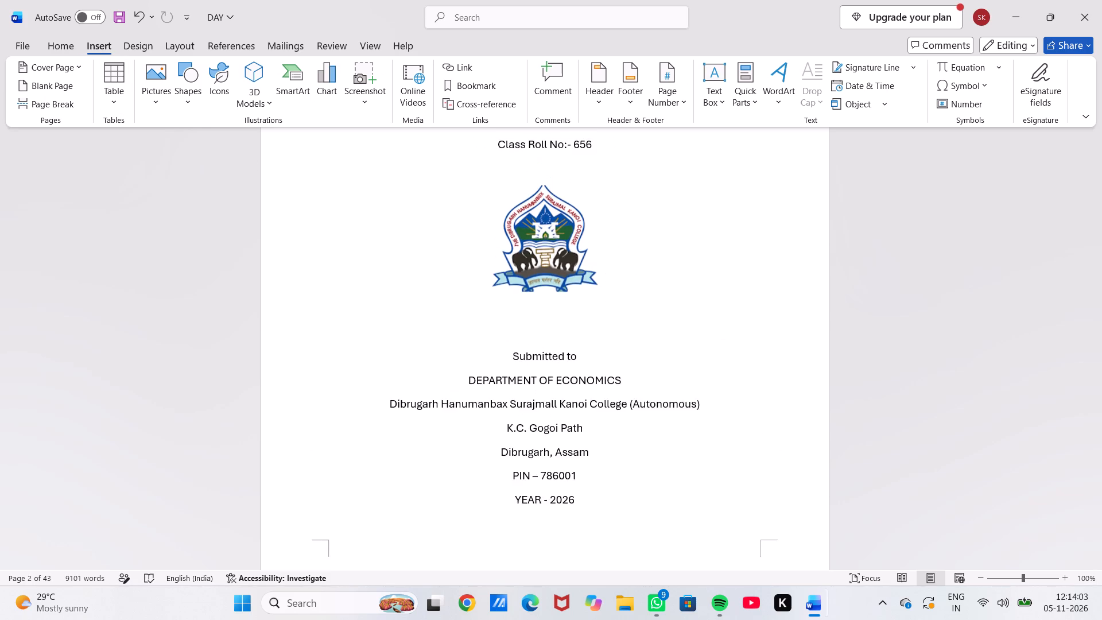
pyautogui.scroll(3, 518, 341)
pyautogui.scroll(-2, 518, 341)
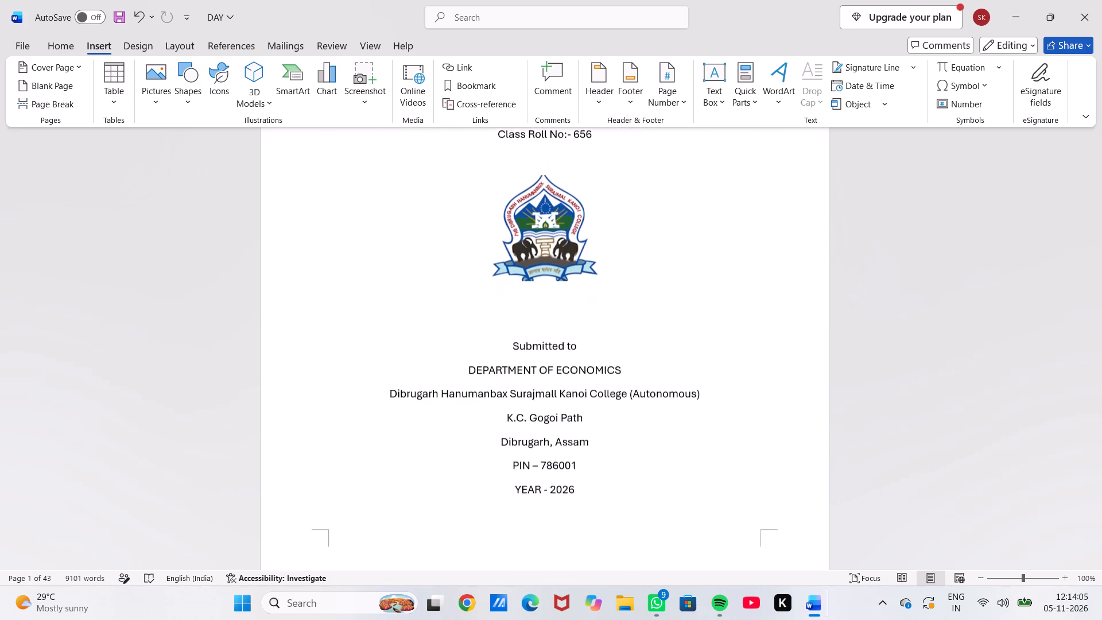
pyautogui.scroll(-3, 518, 341)
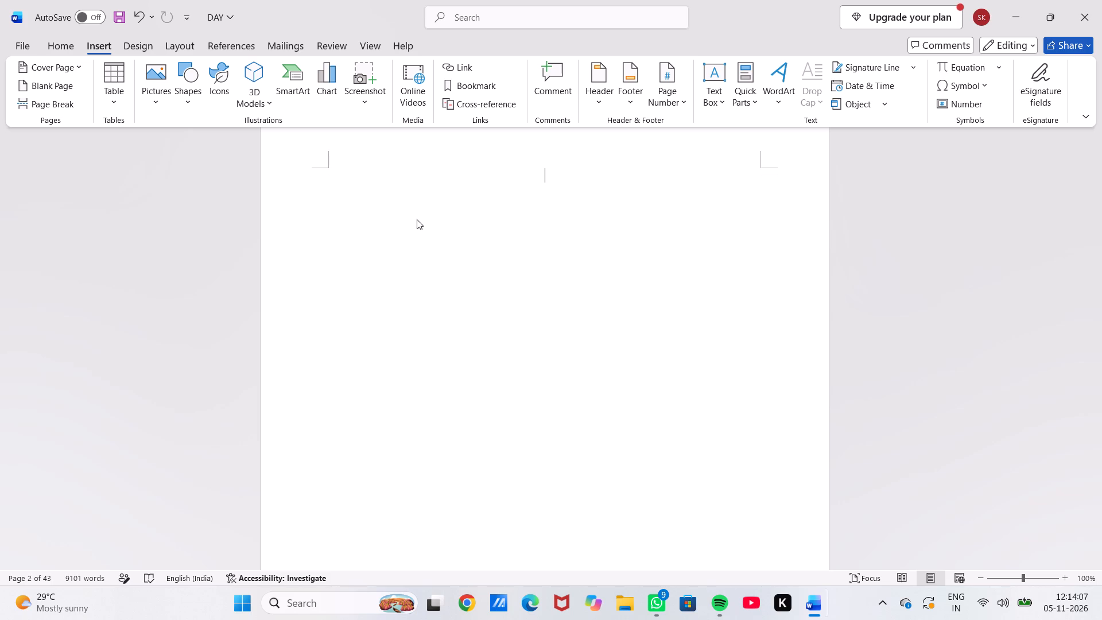
pyautogui.click(412, 153)
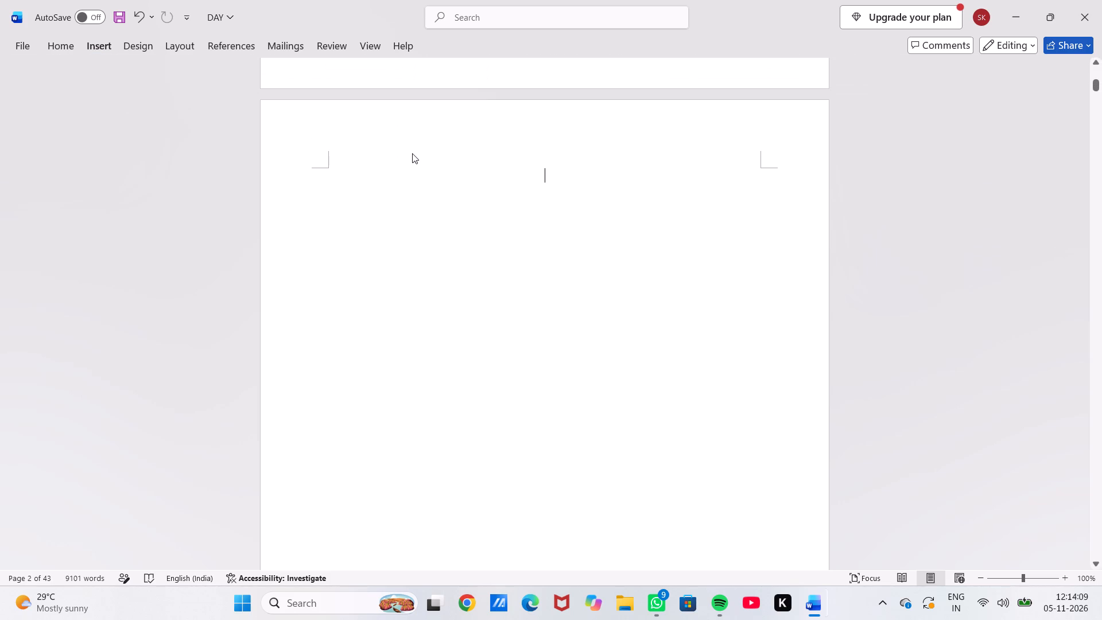
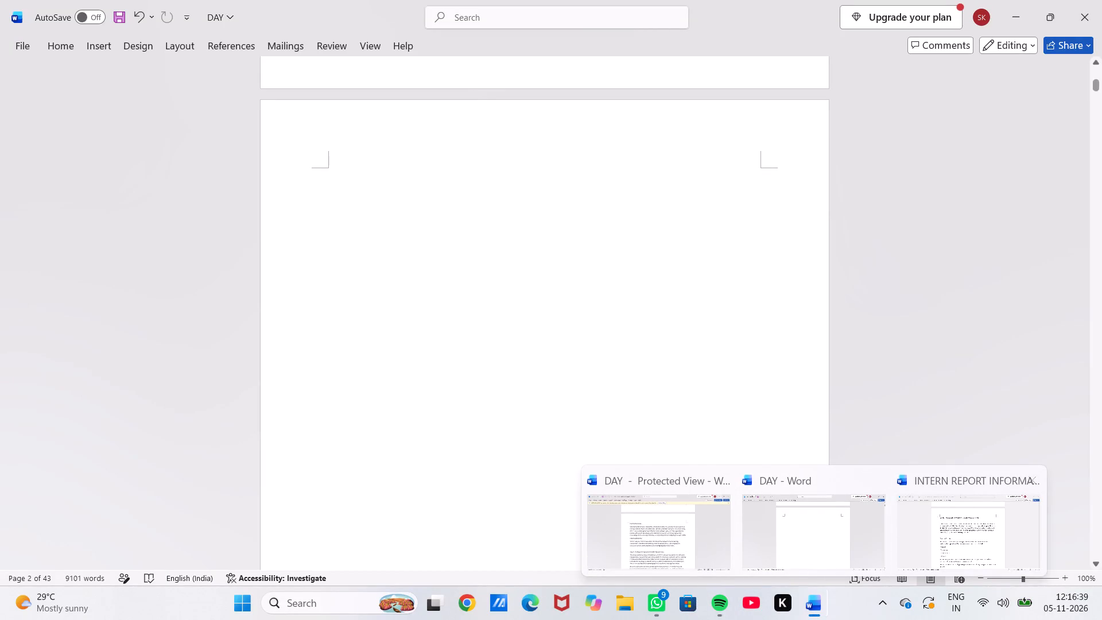
# Close the INTERN REPORT INFORMATION document and the Protected View copy of DAY, leaving the editable DAY document open.
pyautogui.click(1035, 476)
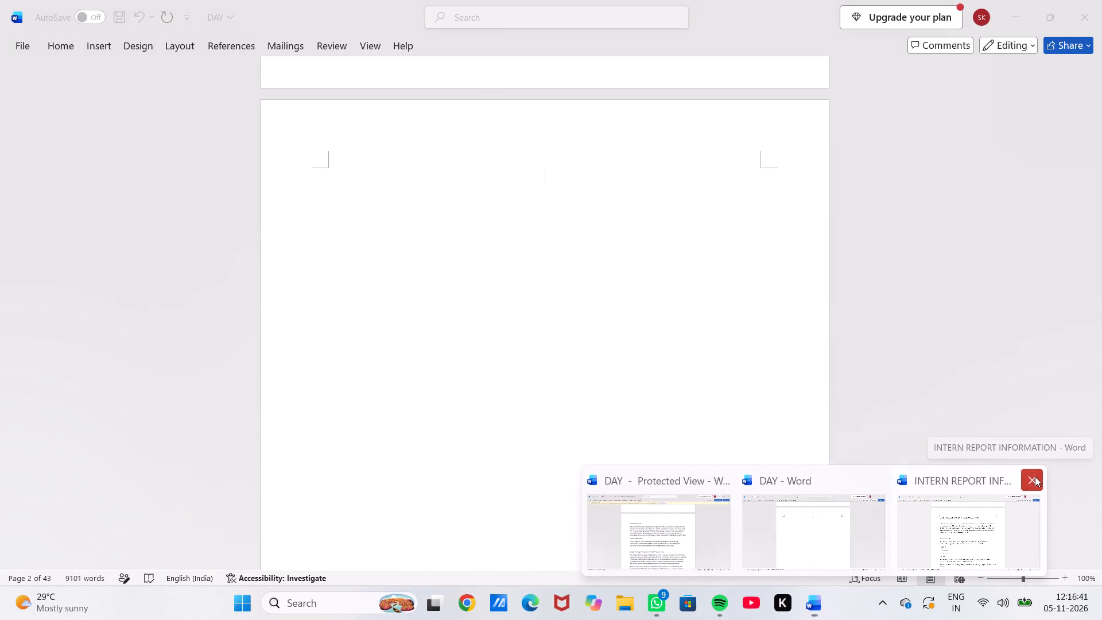
pyautogui.click(798, 479)
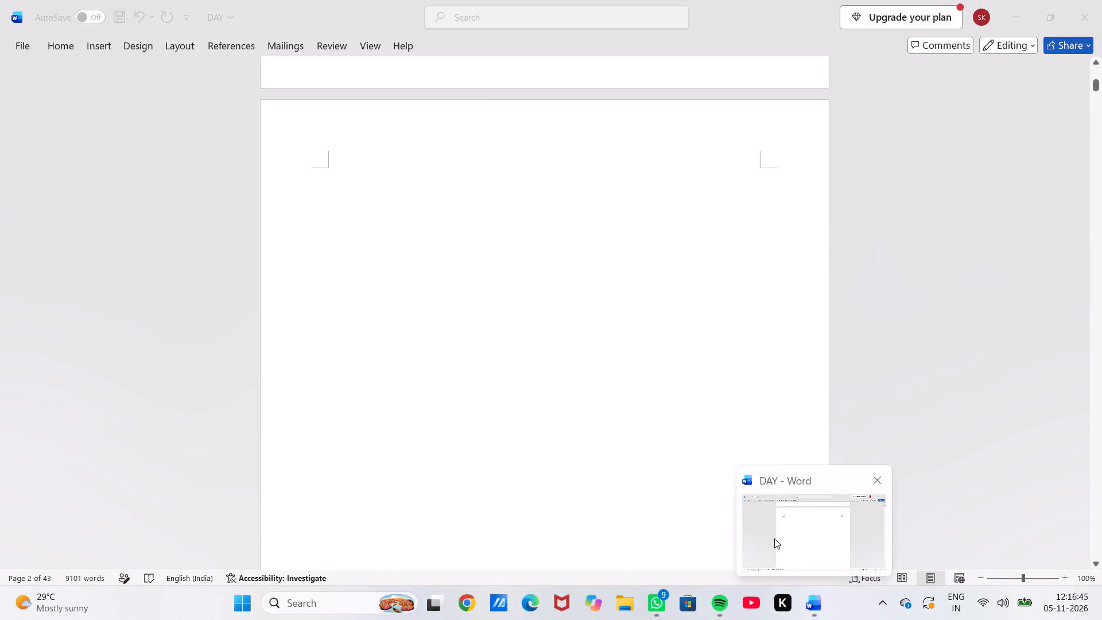
# Look through the title page, blank second page and early day-wise activity pages of DAY, and minimize the document.
pyautogui.click(774, 538)
pyautogui.scroll(6, 617, 414)
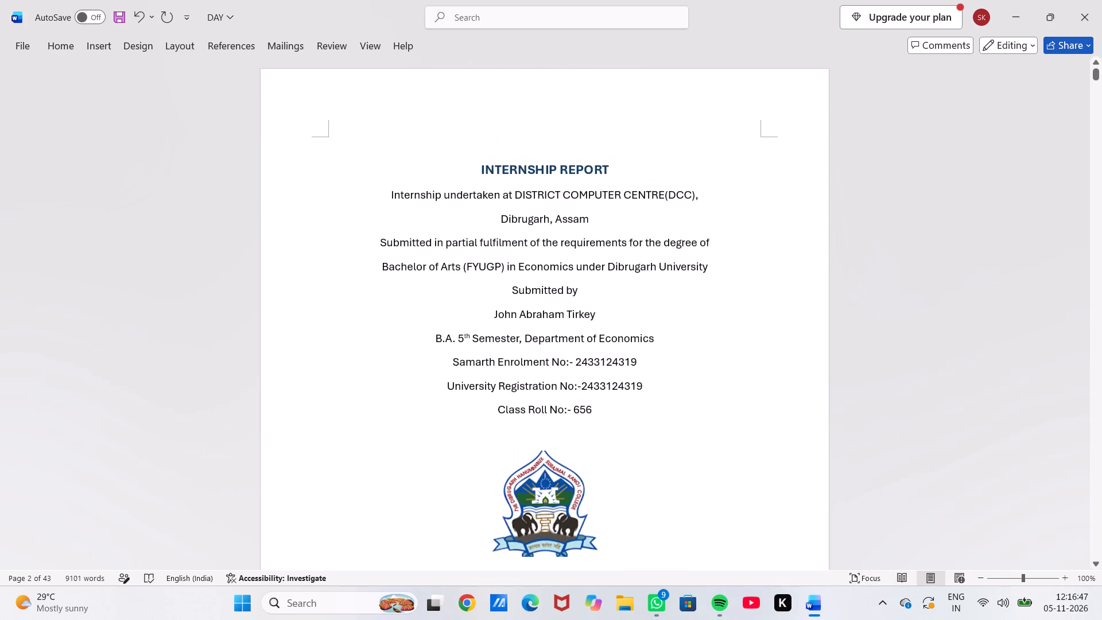
pyautogui.scroll(-2, 617, 414)
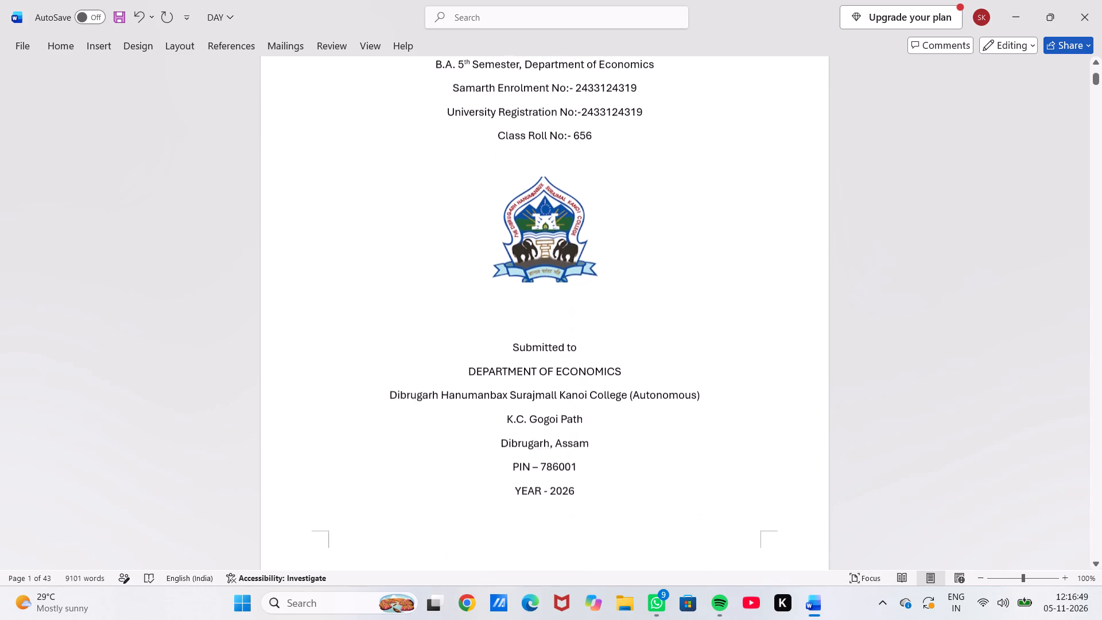
pyautogui.scroll(-8, 617, 414)
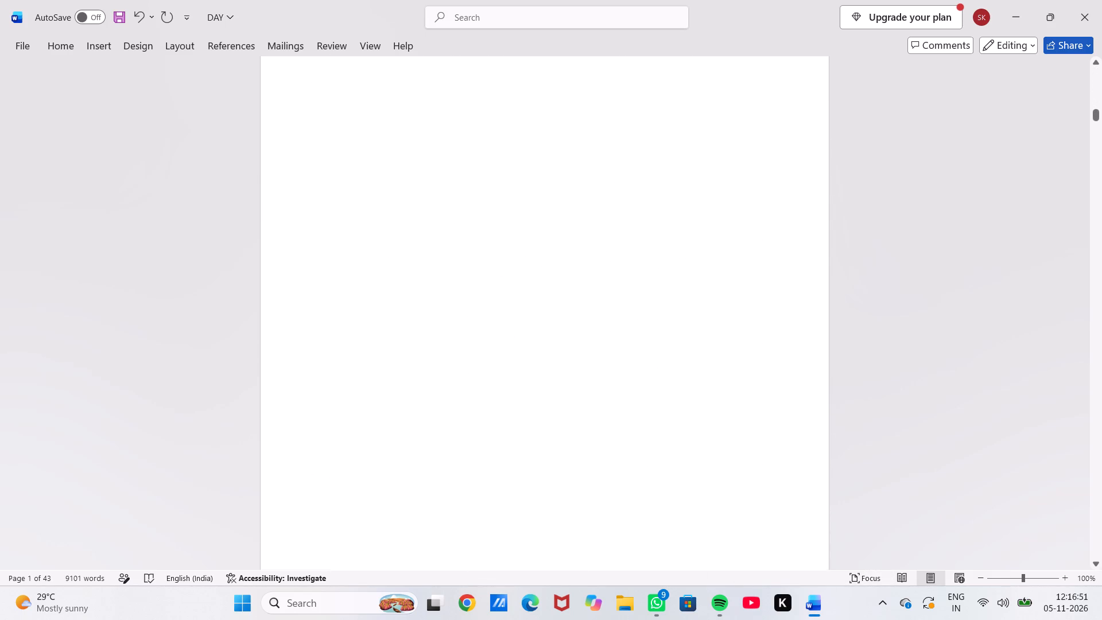
pyautogui.scroll(-9, 617, 414)
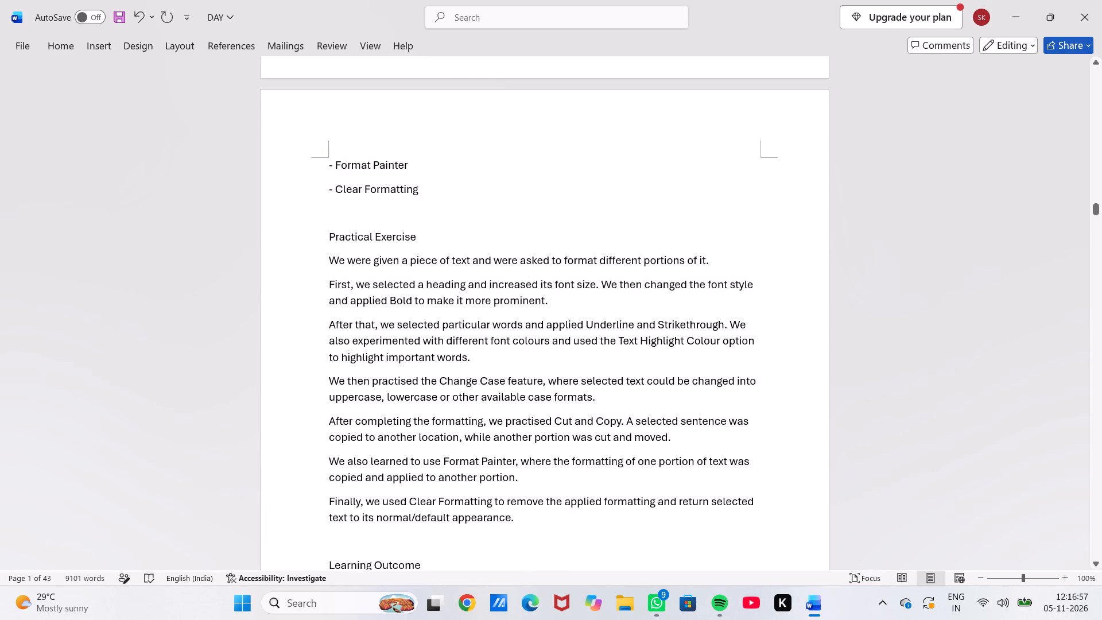
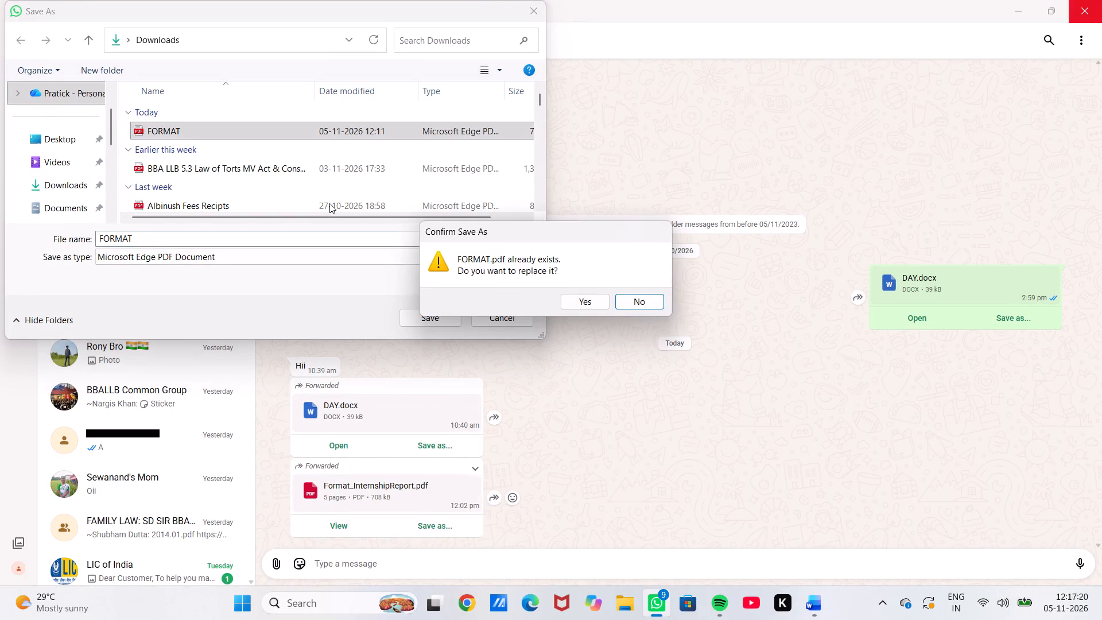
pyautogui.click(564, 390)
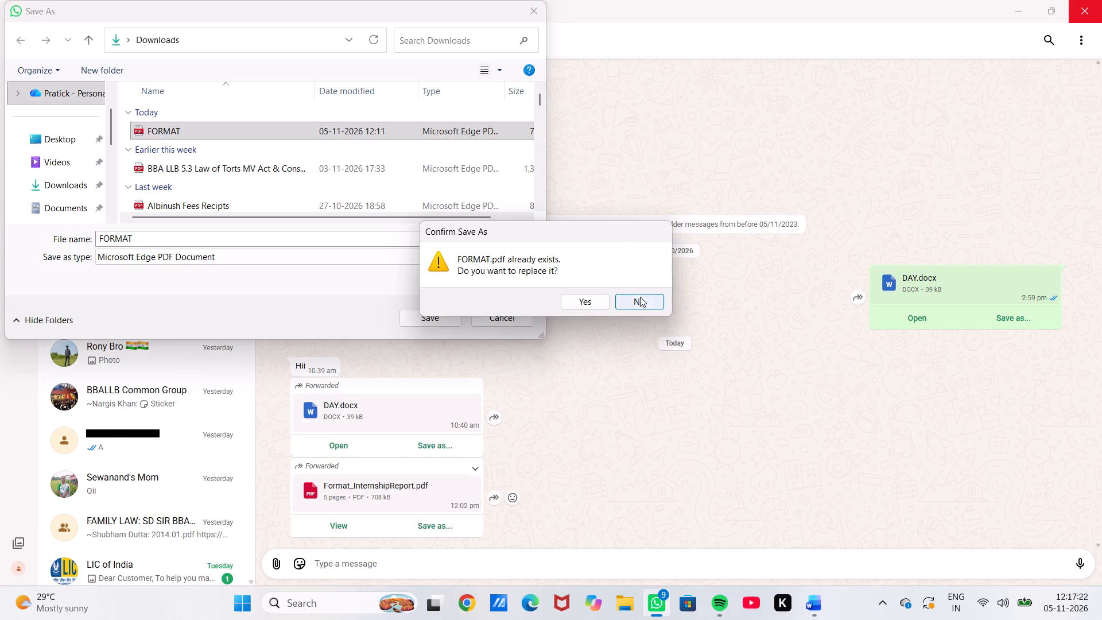
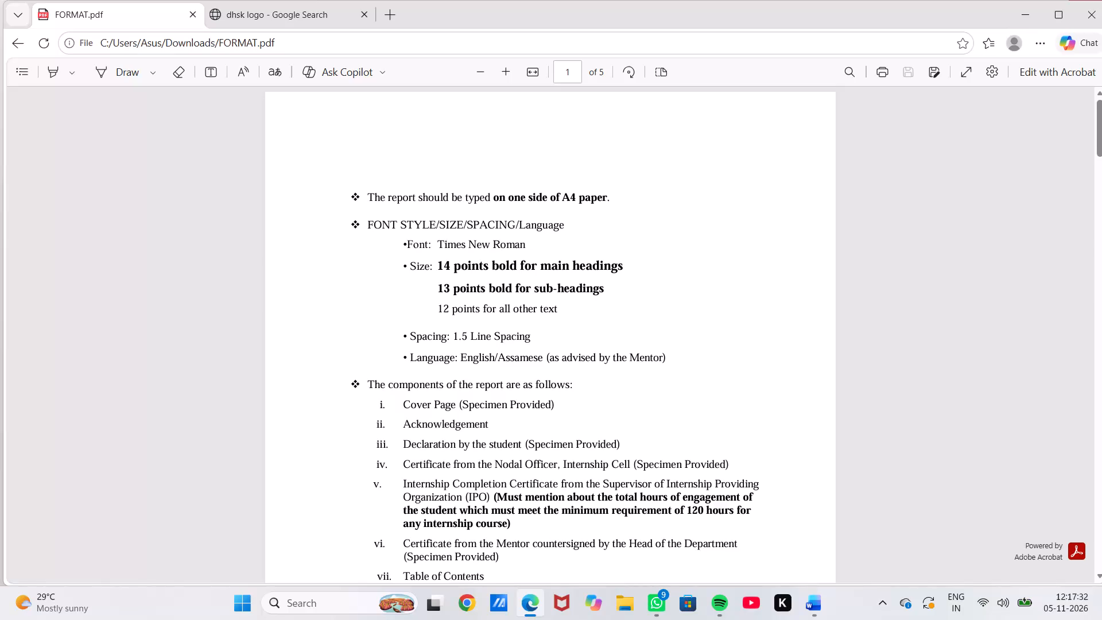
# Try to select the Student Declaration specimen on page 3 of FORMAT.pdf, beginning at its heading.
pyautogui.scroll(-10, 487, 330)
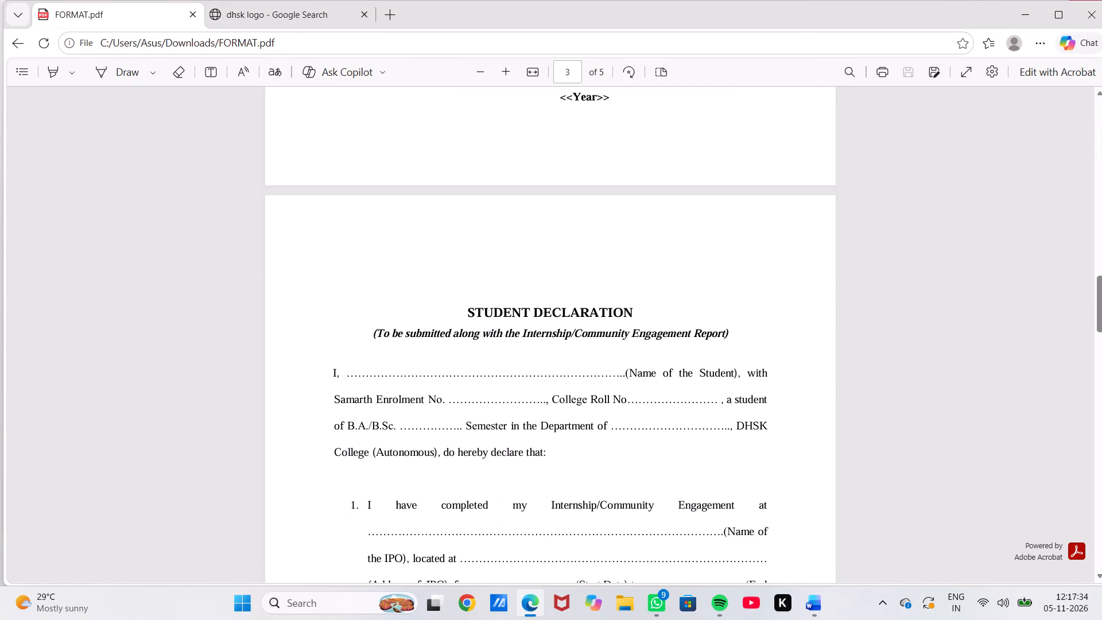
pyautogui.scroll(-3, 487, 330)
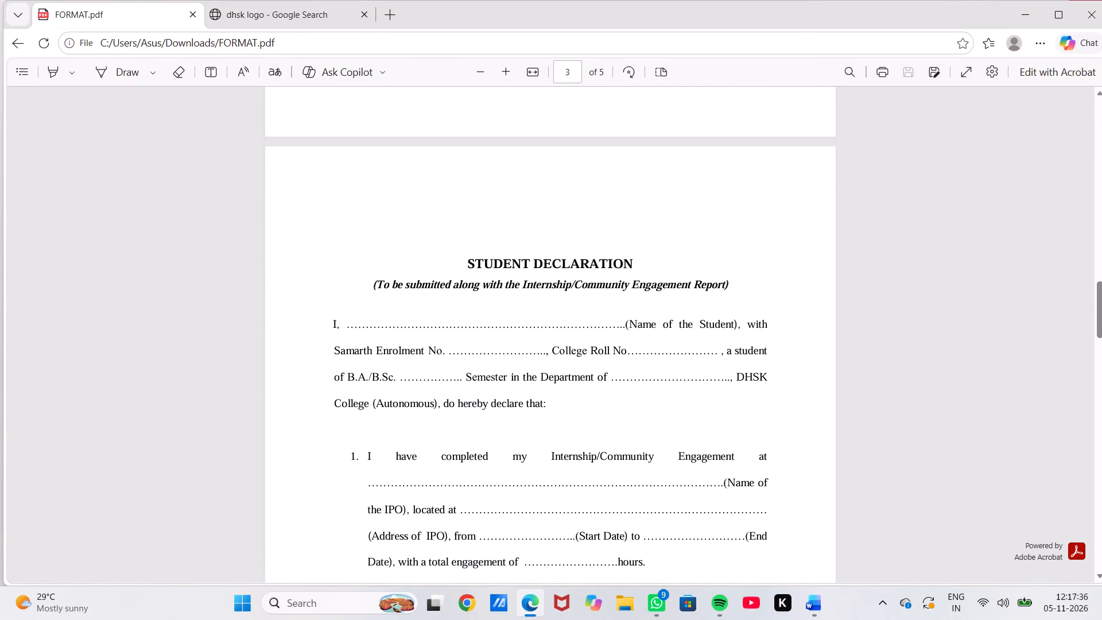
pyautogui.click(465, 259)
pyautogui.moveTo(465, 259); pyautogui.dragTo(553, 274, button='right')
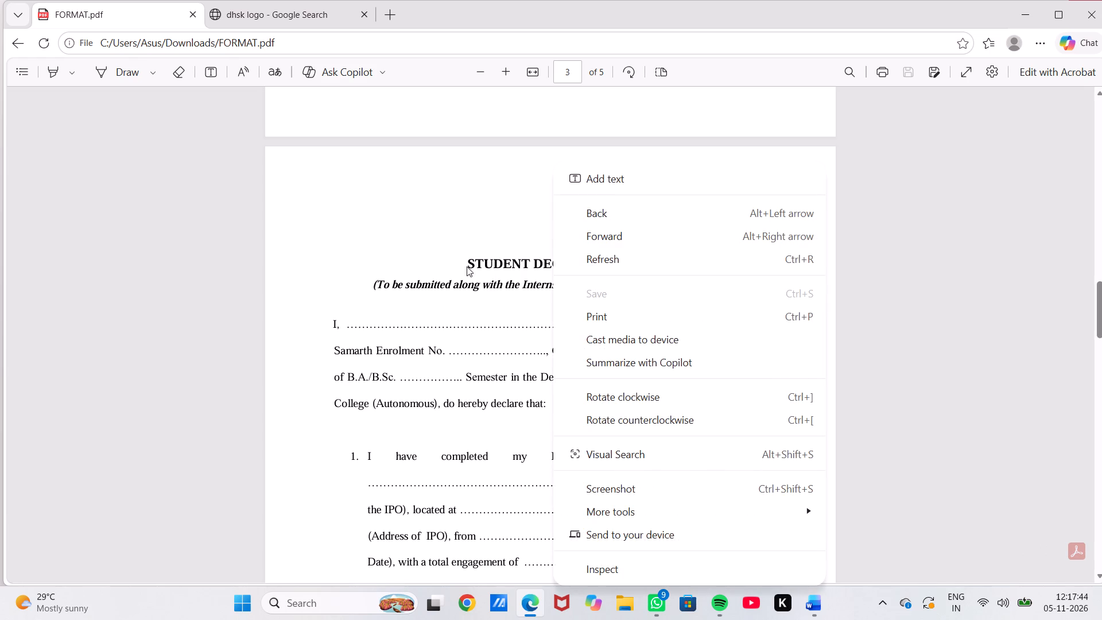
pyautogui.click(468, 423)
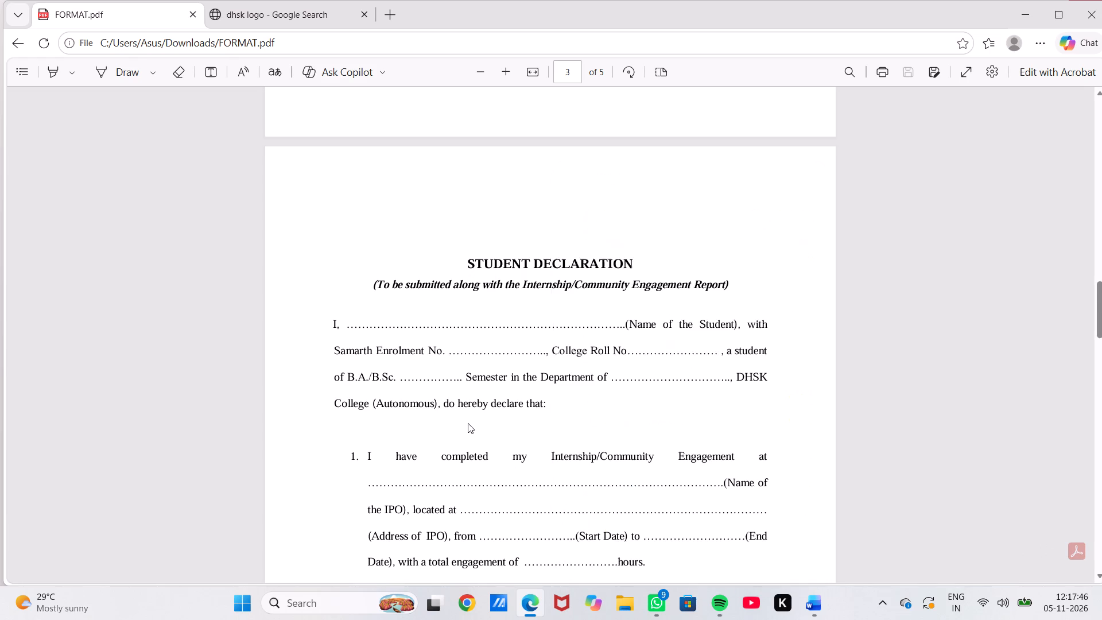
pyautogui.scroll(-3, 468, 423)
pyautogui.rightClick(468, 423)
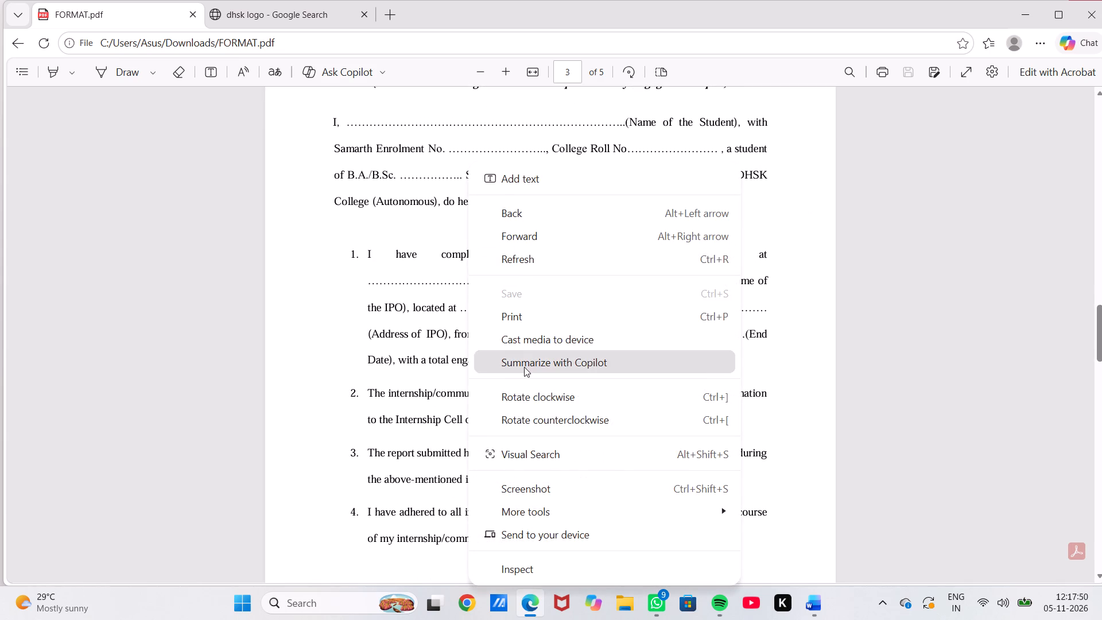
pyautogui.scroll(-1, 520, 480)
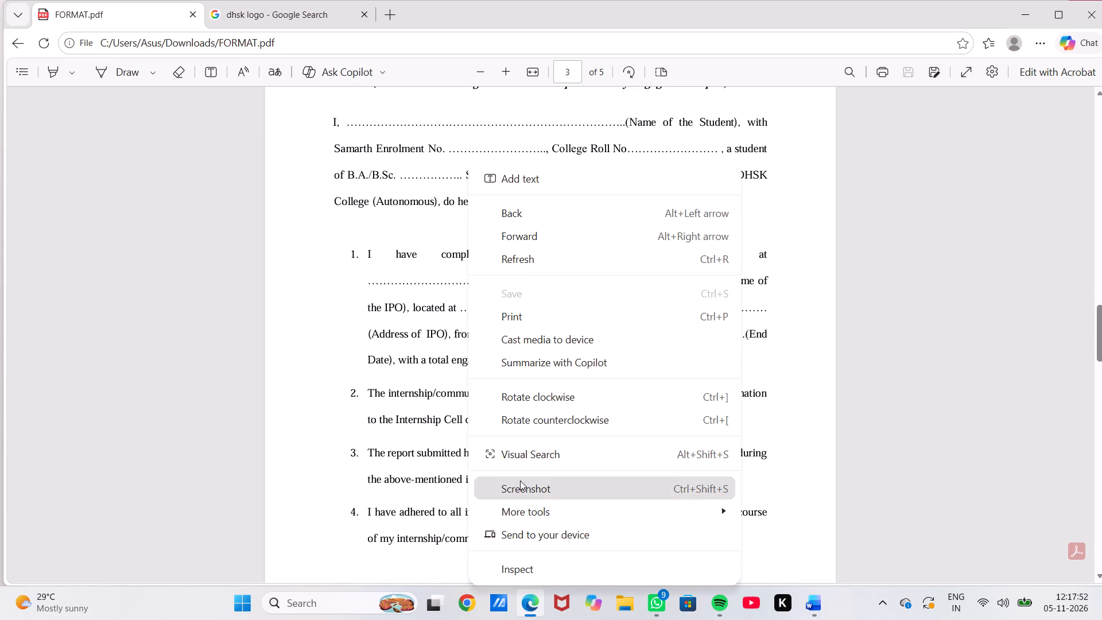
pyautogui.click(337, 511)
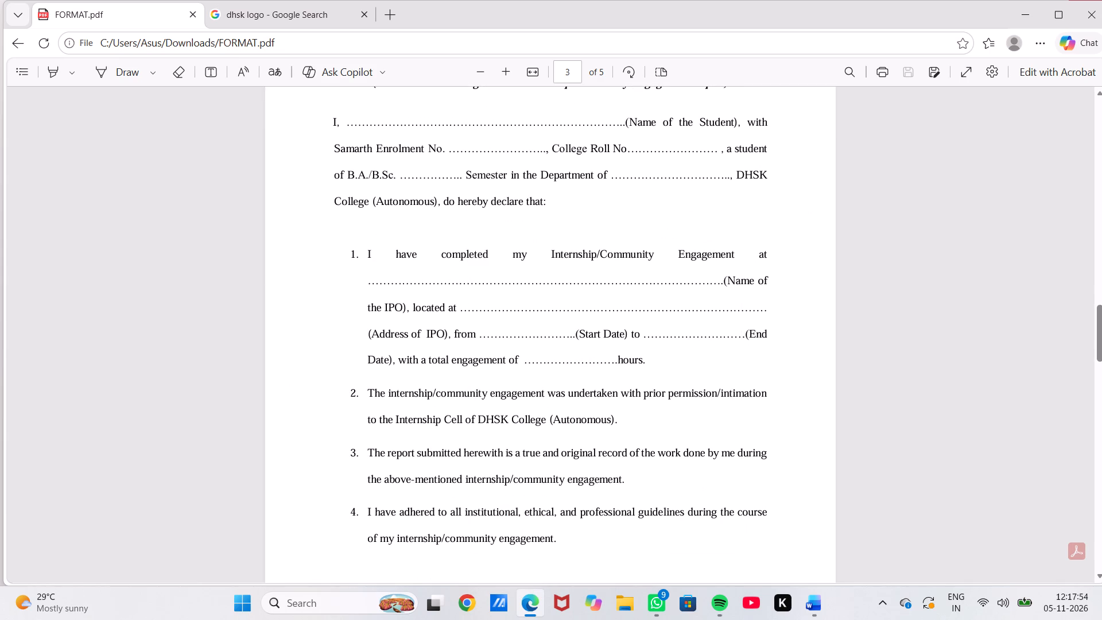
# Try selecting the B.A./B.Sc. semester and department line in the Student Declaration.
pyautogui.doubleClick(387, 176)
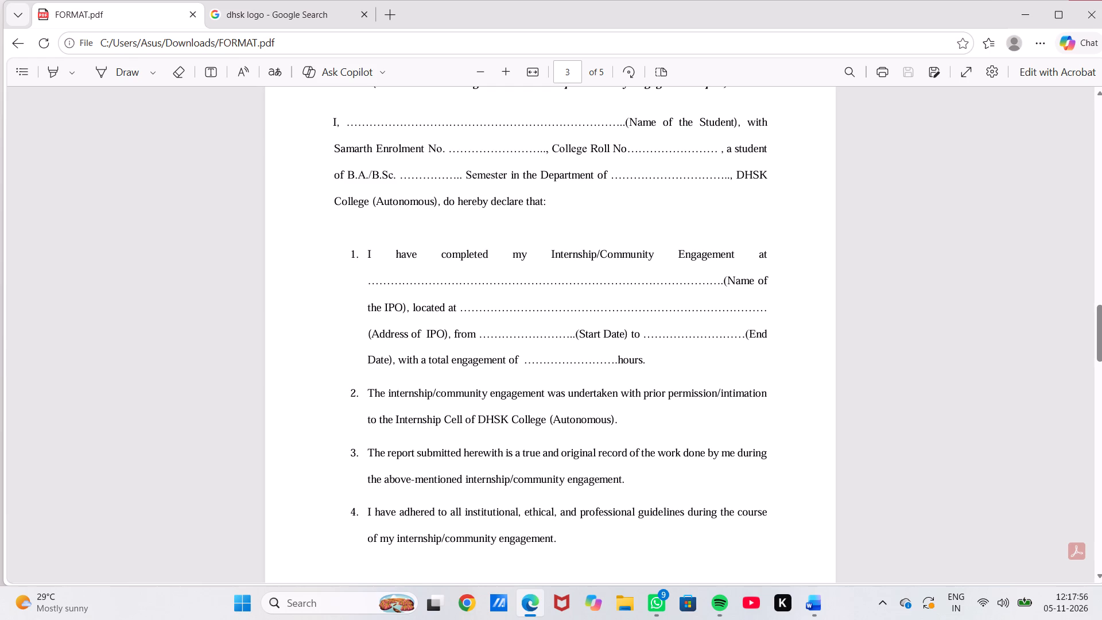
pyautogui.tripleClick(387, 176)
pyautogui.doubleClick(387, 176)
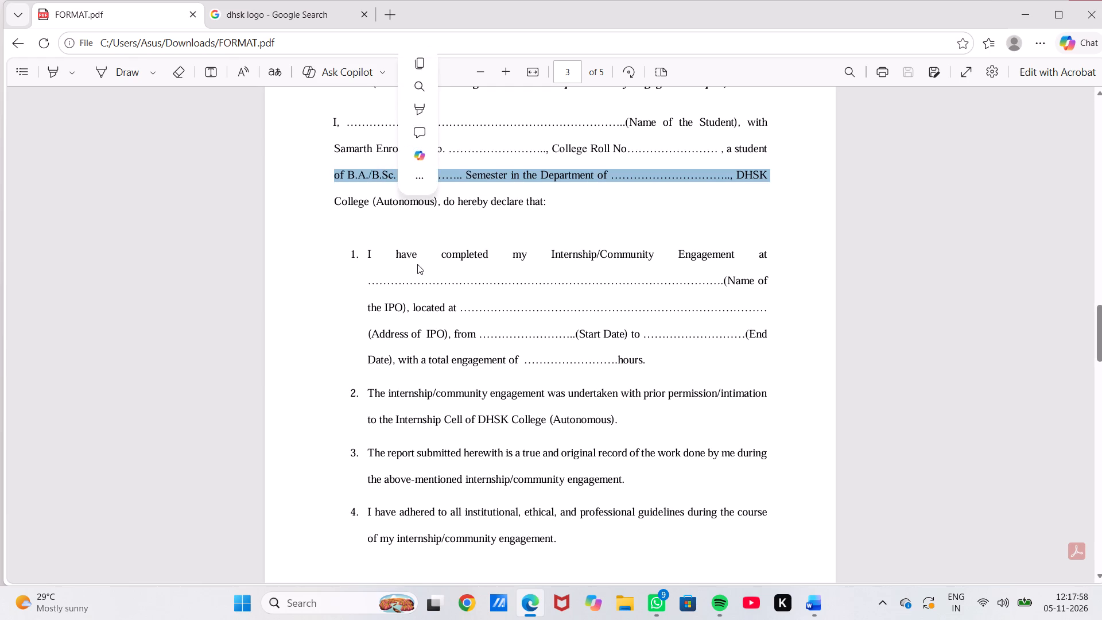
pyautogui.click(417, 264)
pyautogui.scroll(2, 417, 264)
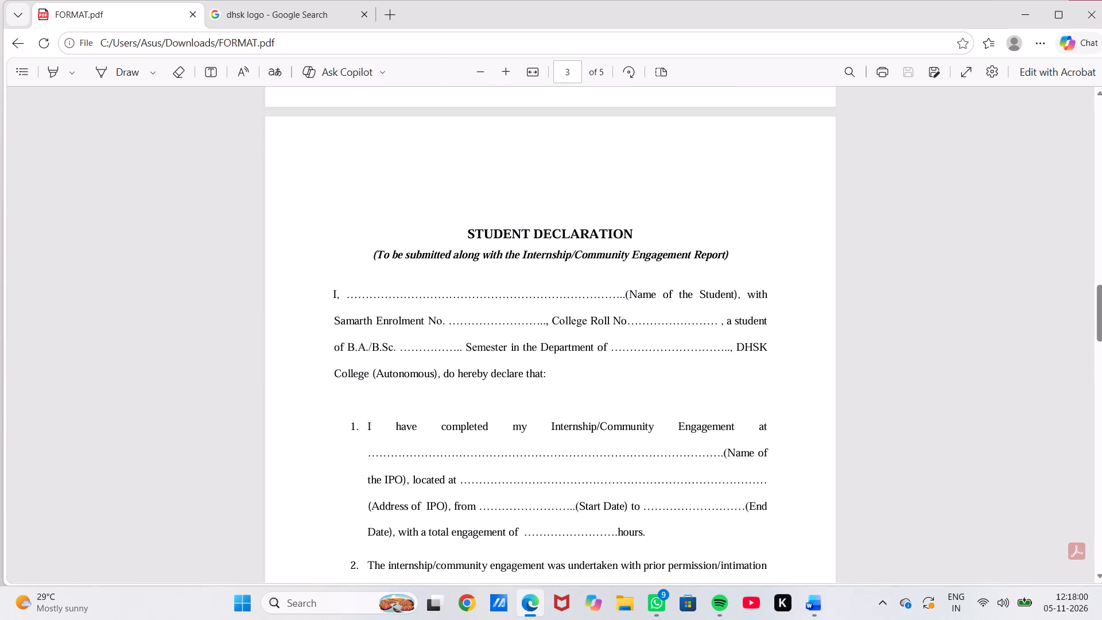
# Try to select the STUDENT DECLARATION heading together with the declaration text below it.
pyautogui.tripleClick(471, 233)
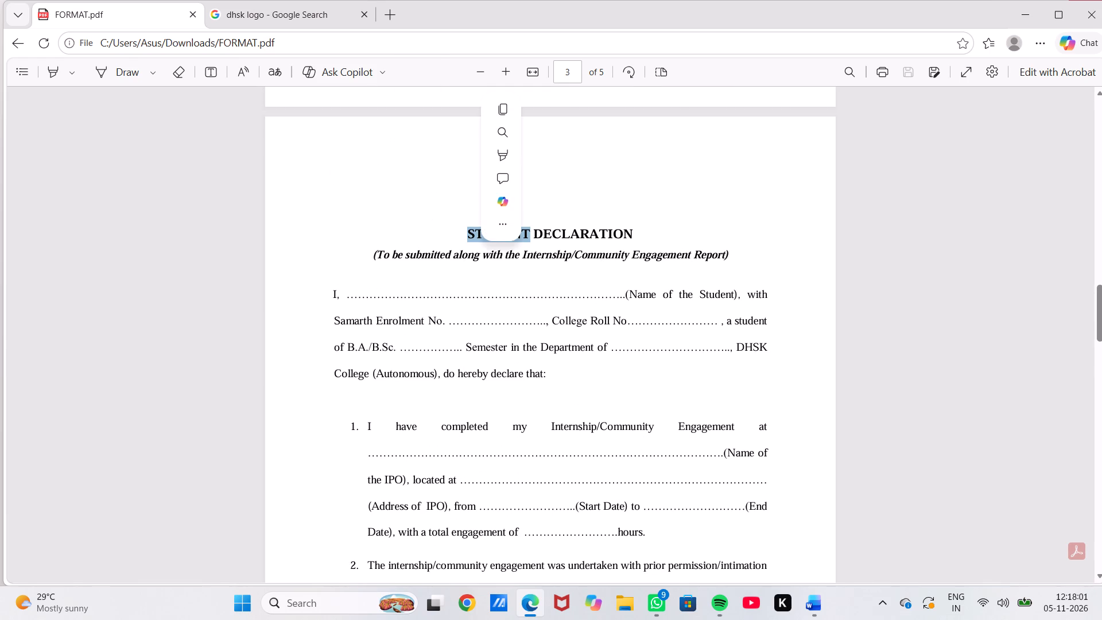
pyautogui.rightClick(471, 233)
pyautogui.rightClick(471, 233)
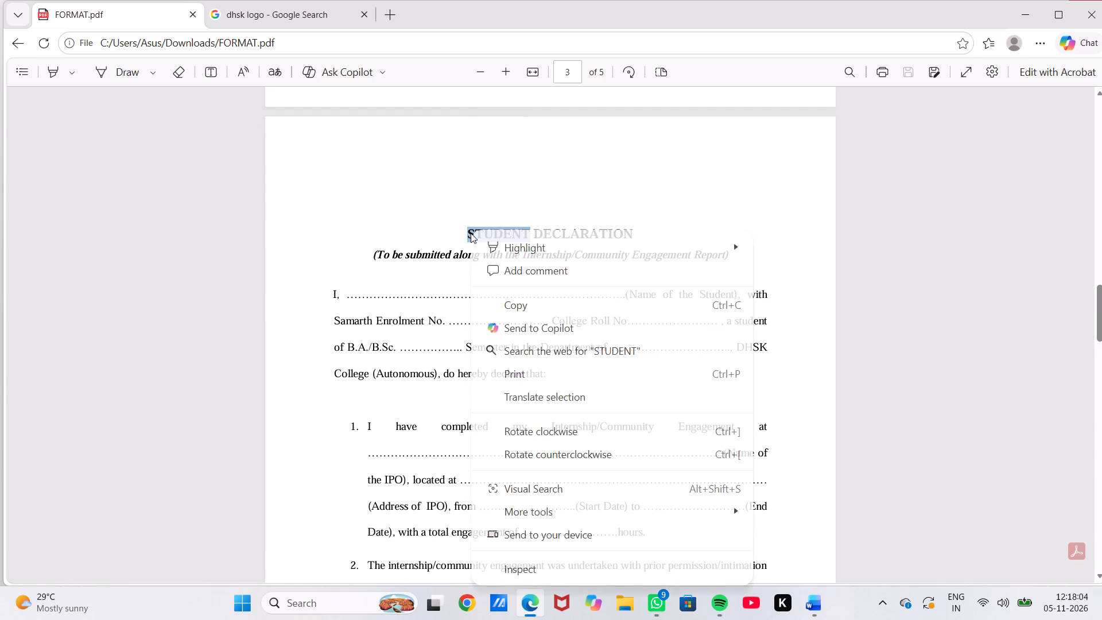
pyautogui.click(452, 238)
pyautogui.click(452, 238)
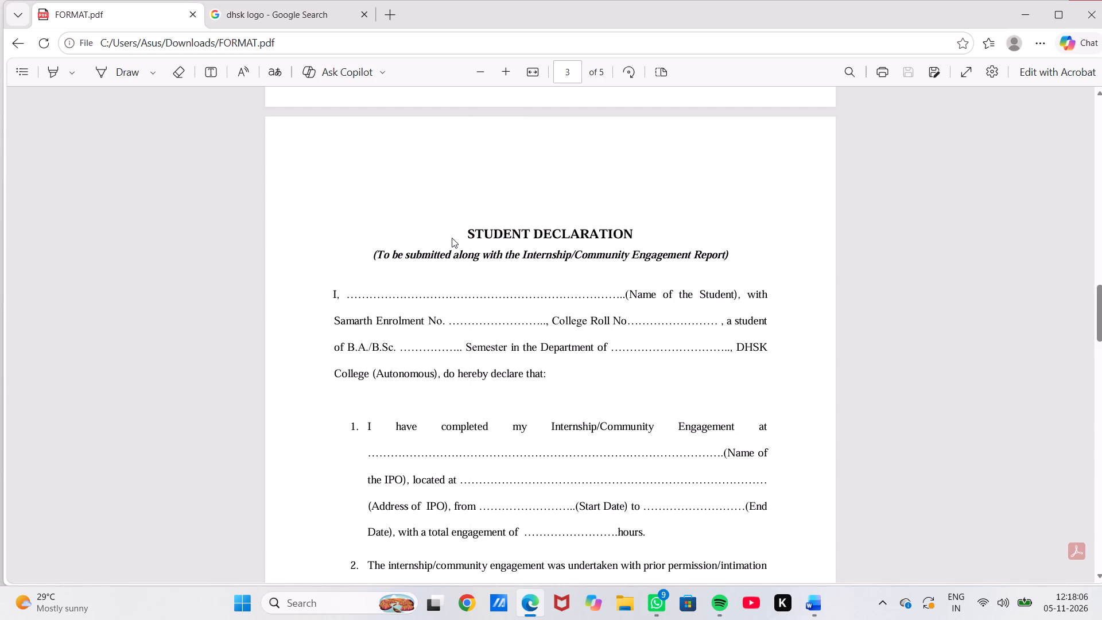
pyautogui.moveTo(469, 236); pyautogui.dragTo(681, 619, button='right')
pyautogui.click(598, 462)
# Look through the Student Declaration, the Internship Cell completion certificate and the college mentor's certificate format.
pyautogui.scroll(-1, 598, 462)
pyautogui.scroll(2, 598, 462)
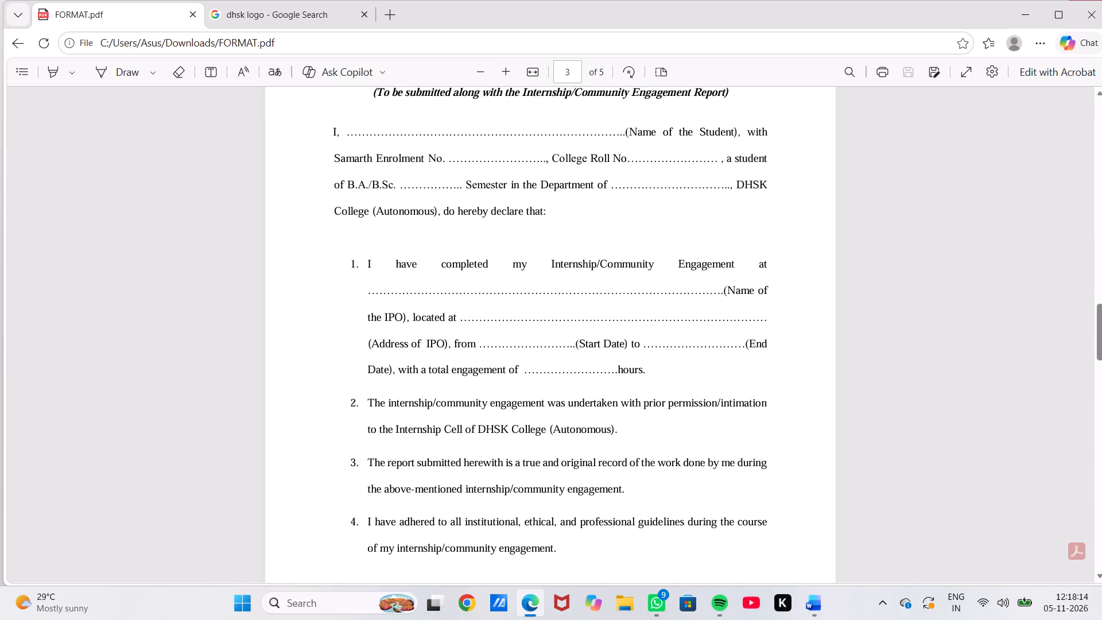
pyautogui.scroll(3, 598, 462)
pyautogui.scroll(-6, 598, 462)
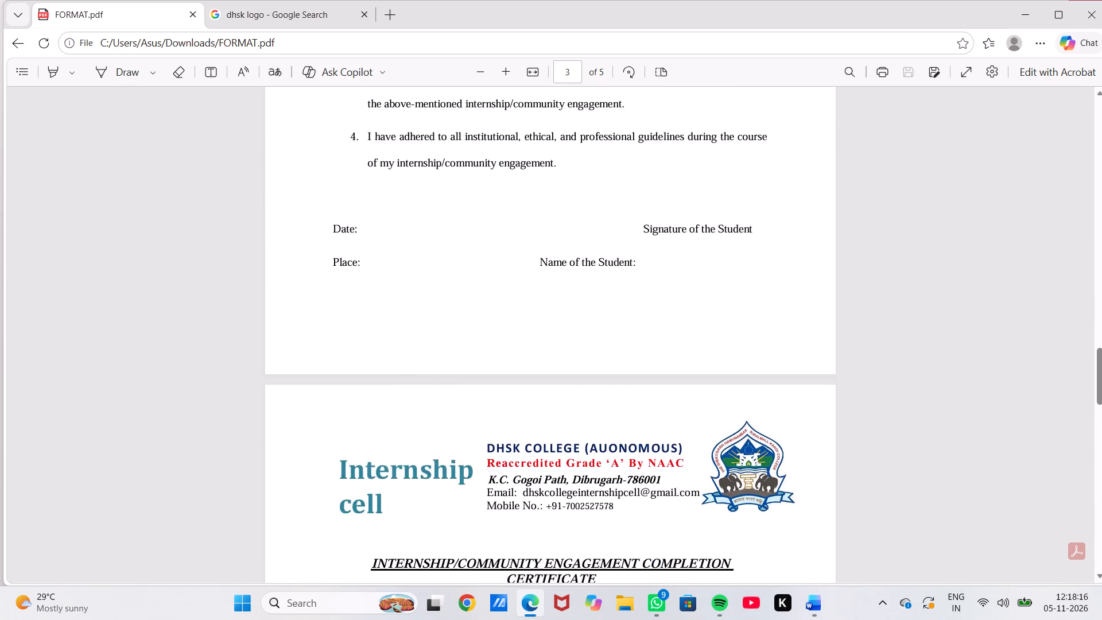
pyautogui.scroll(-11, 598, 462)
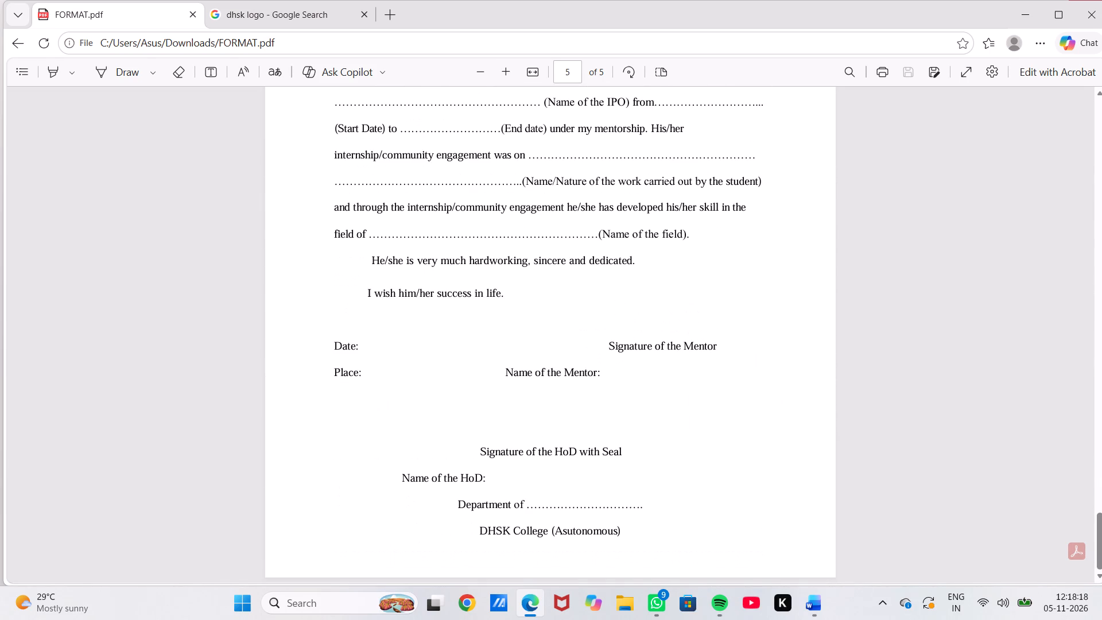
pyautogui.scroll(-2, 598, 462)
pyautogui.scroll(3, 598, 462)
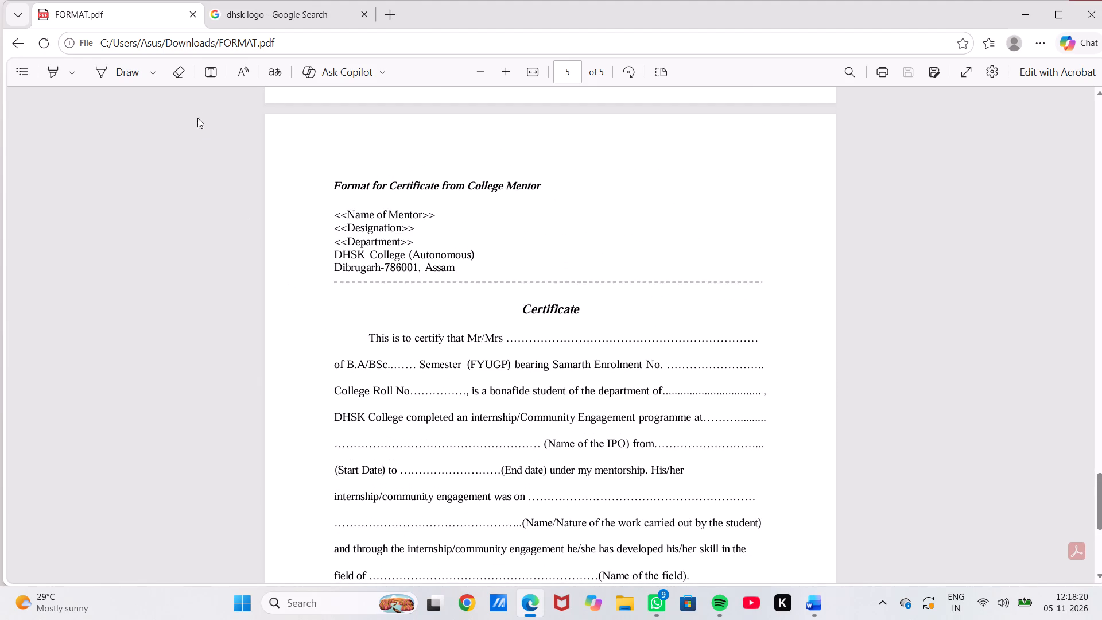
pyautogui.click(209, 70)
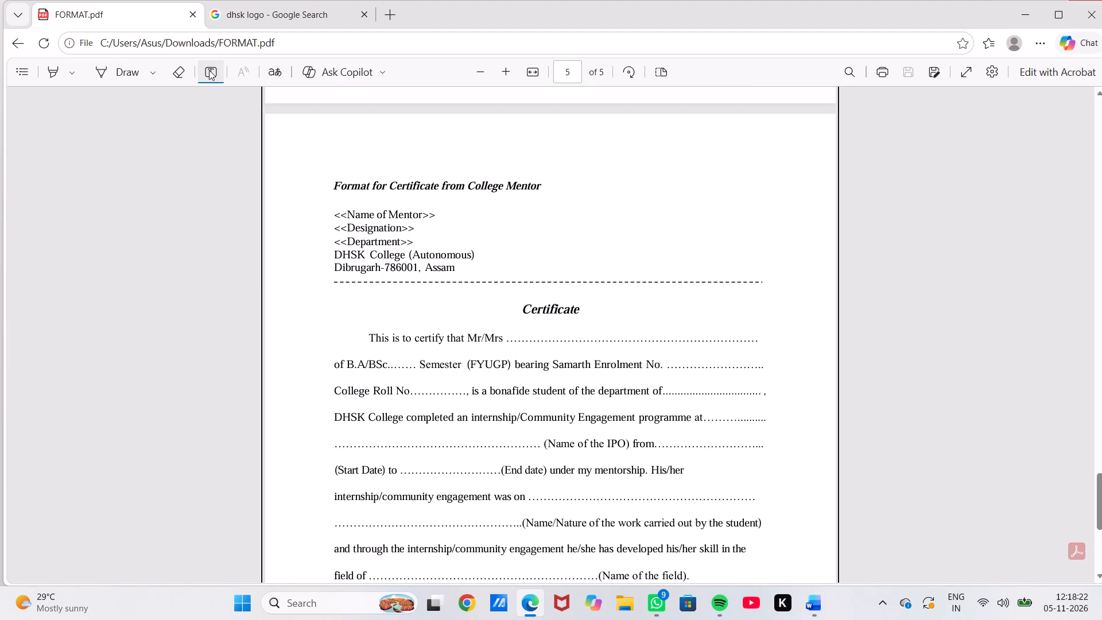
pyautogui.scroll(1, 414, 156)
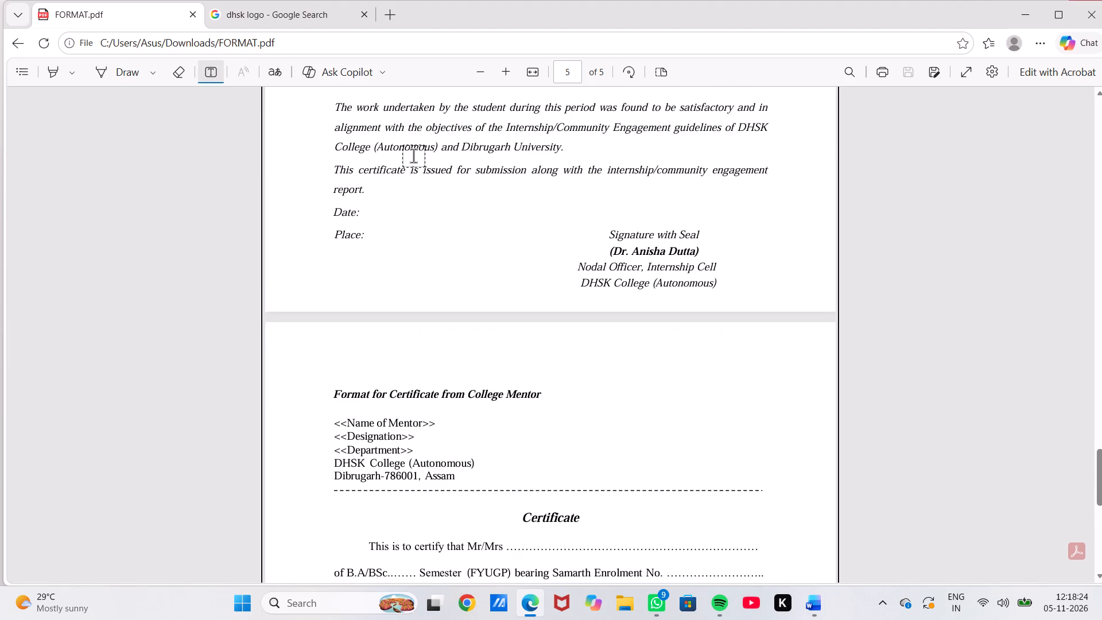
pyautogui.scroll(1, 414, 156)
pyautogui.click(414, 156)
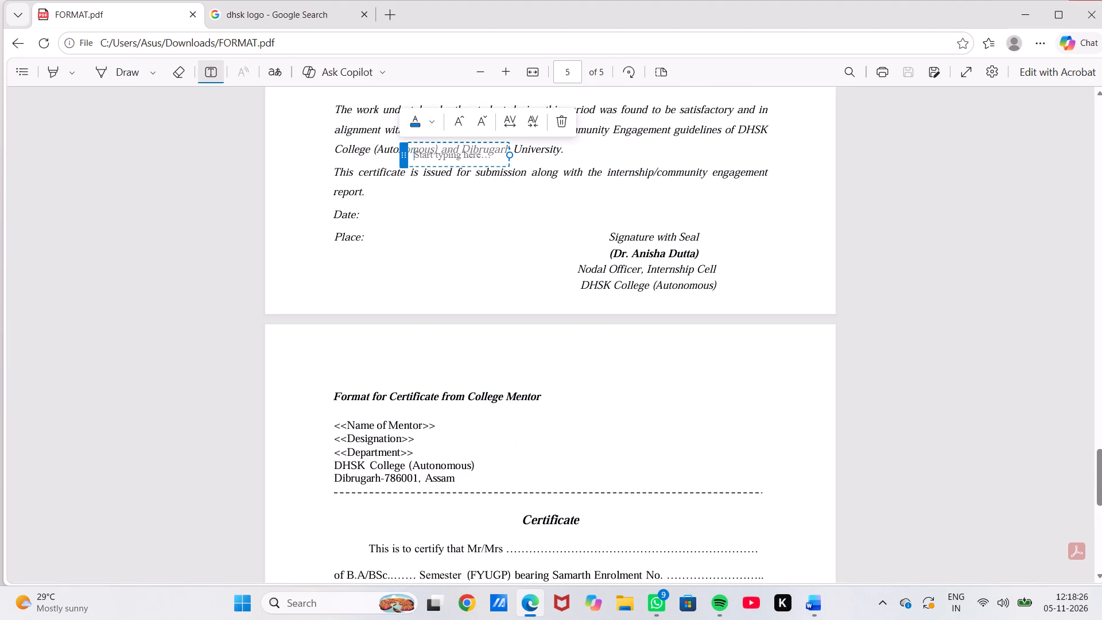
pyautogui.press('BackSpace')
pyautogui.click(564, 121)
# Review the specimens from the completion certificate back to the cover page, and turn off text insertion.
pyautogui.scroll(3, 564, 121)
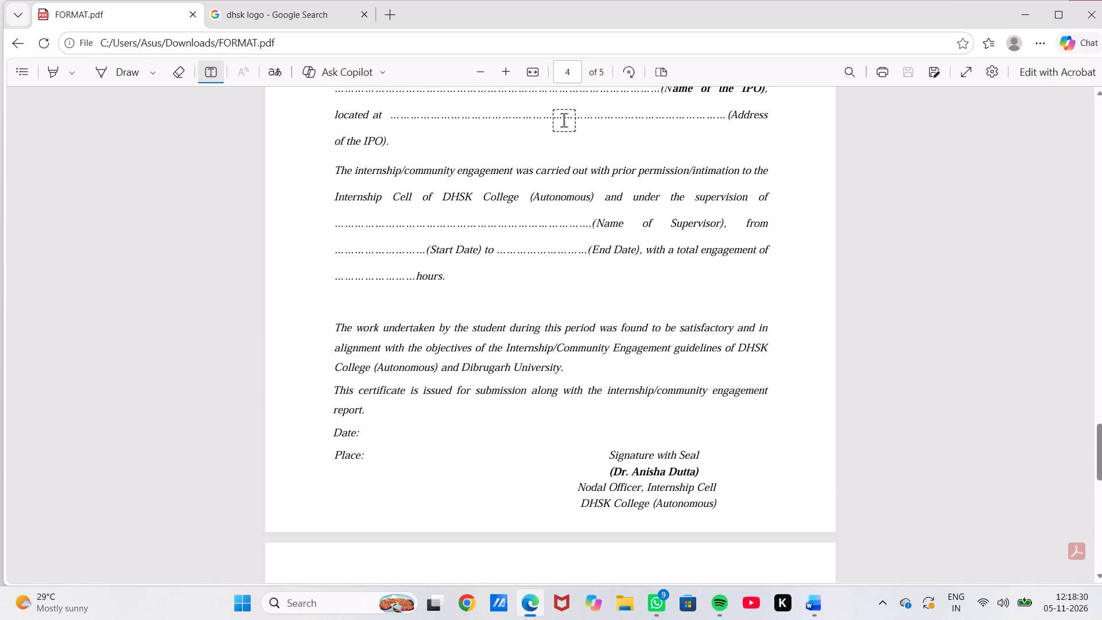
pyautogui.scroll(2, 564, 121)
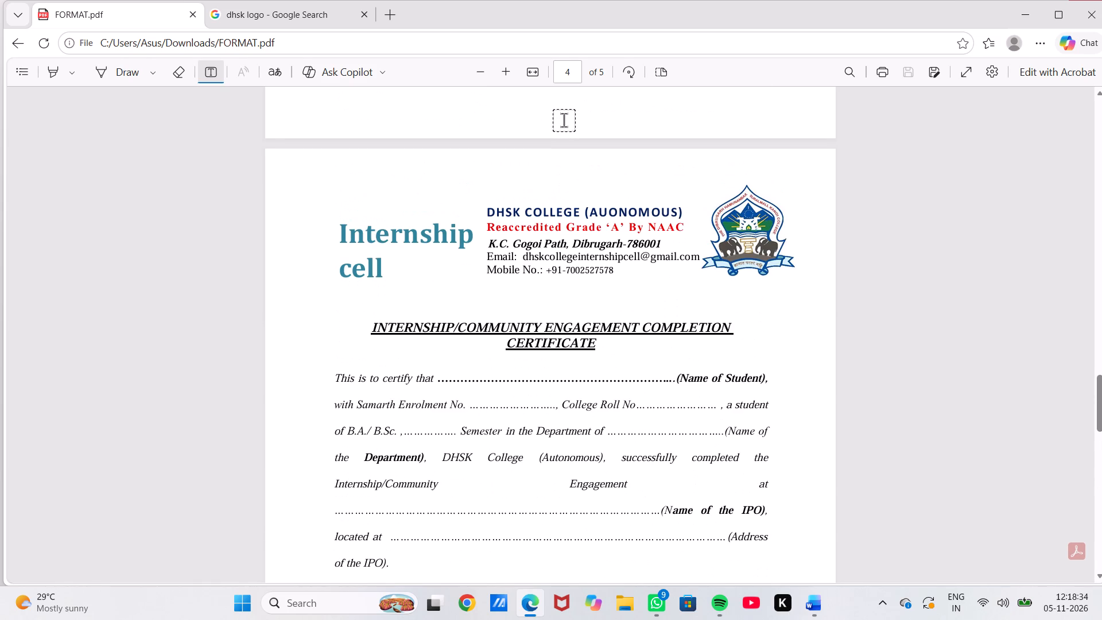
pyautogui.scroll(3, 564, 121)
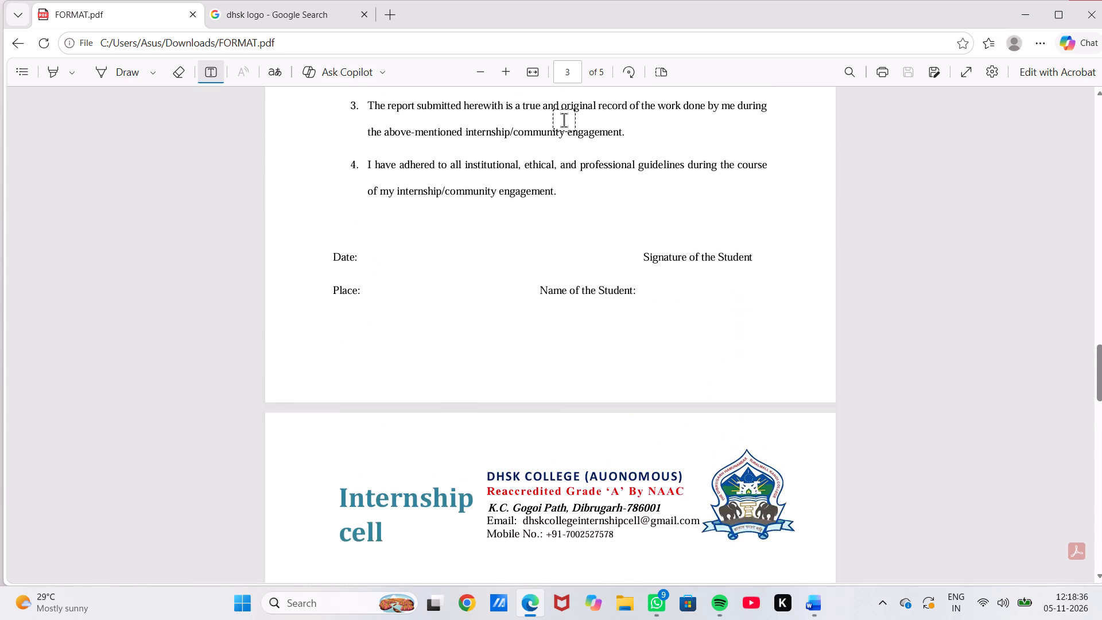
pyautogui.scroll(7, 564, 121)
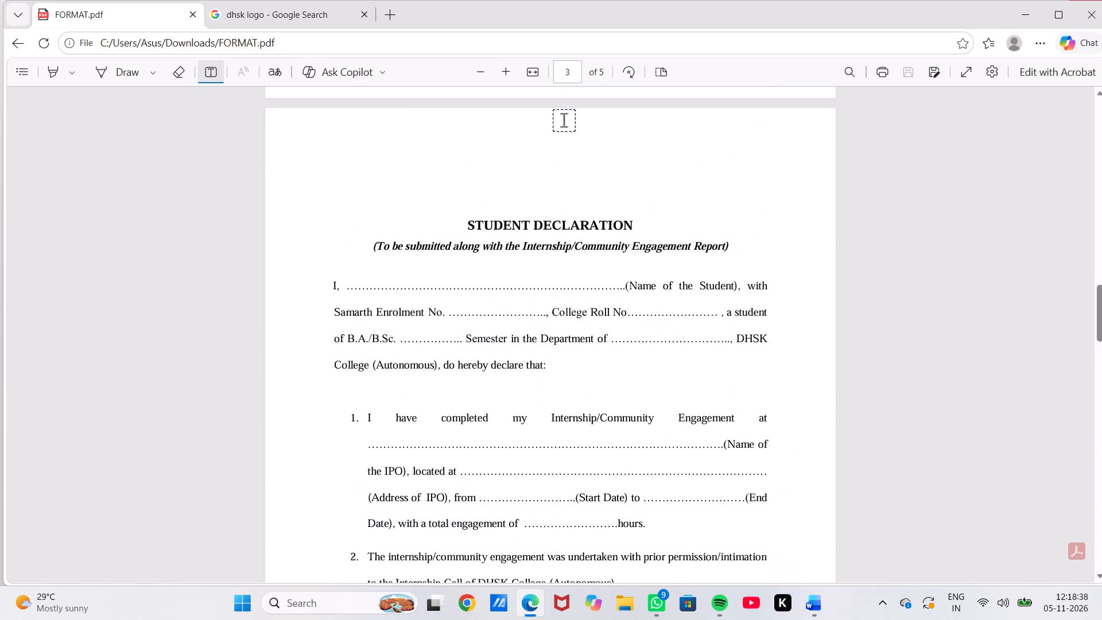
pyautogui.scroll(6, 564, 121)
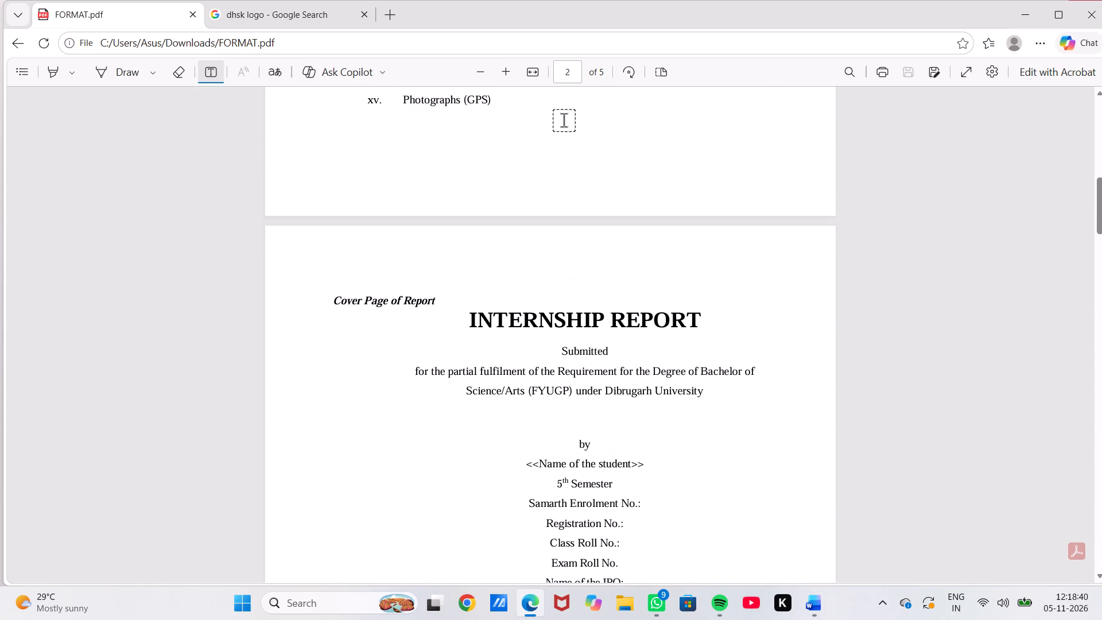
pyautogui.scroll(1, 564, 121)
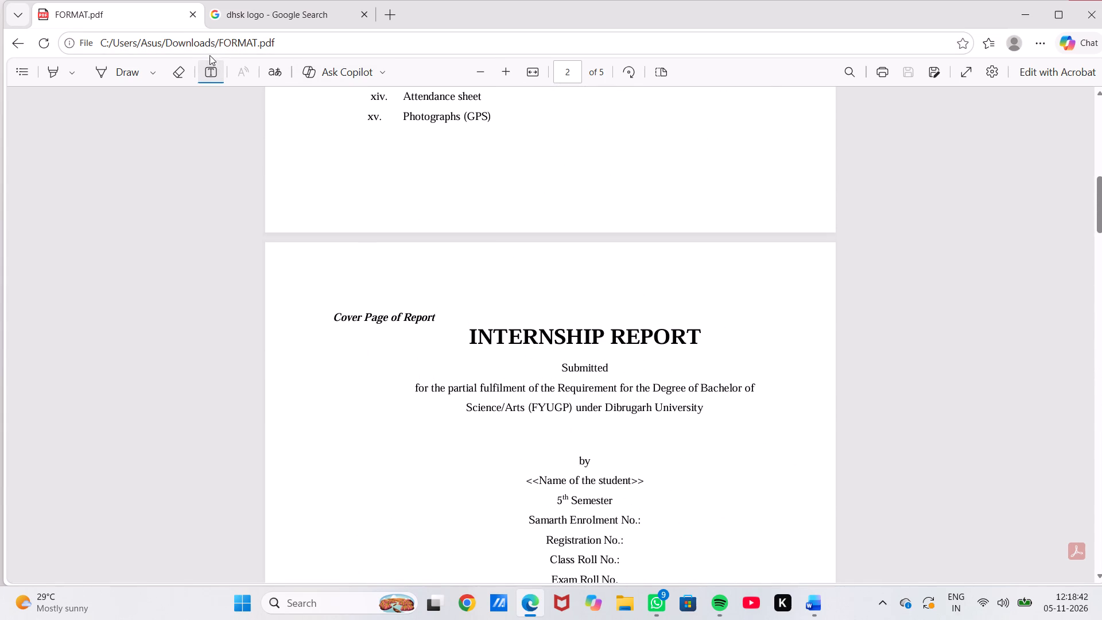
pyautogui.click(213, 74)
# Examine the cover page specimen on page 2 and the formatting rules and list of report components on page 1.
pyautogui.scroll(1, 411, 204)
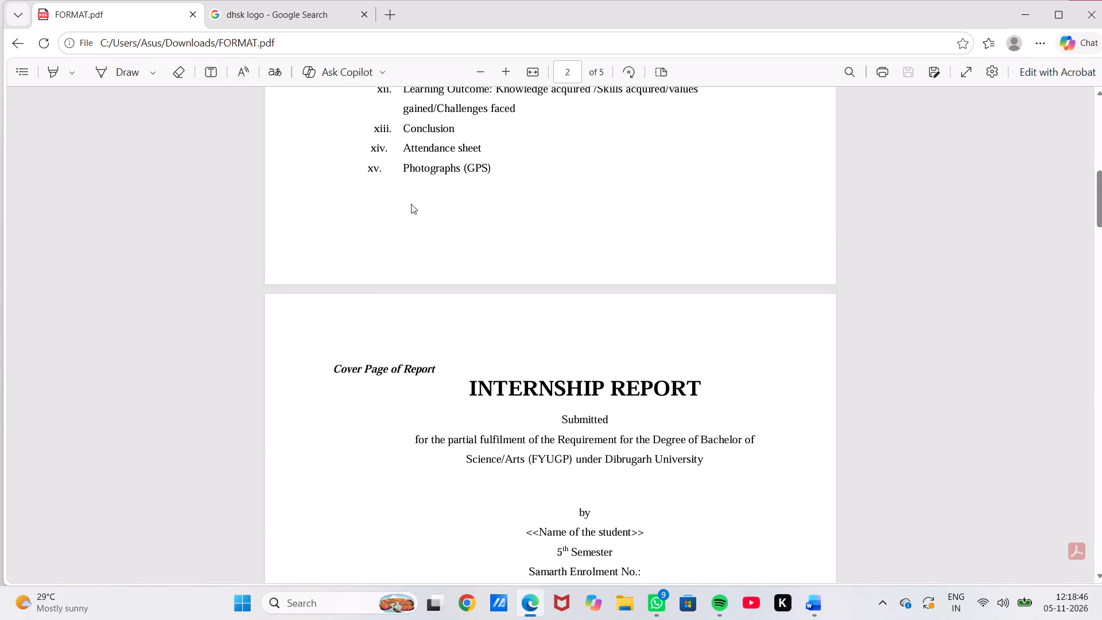
pyautogui.scroll(1, 411, 204)
pyautogui.scroll(-2, 411, 204)
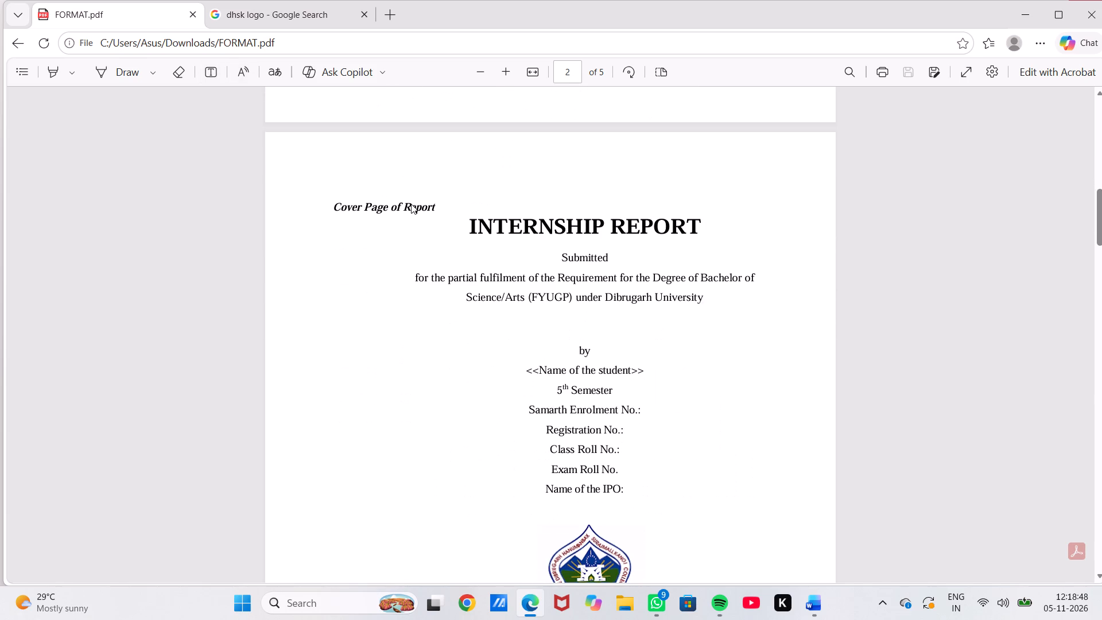
pyautogui.rightClick(411, 204)
pyautogui.scroll(-2, 411, 204)
pyautogui.click(777, 294)
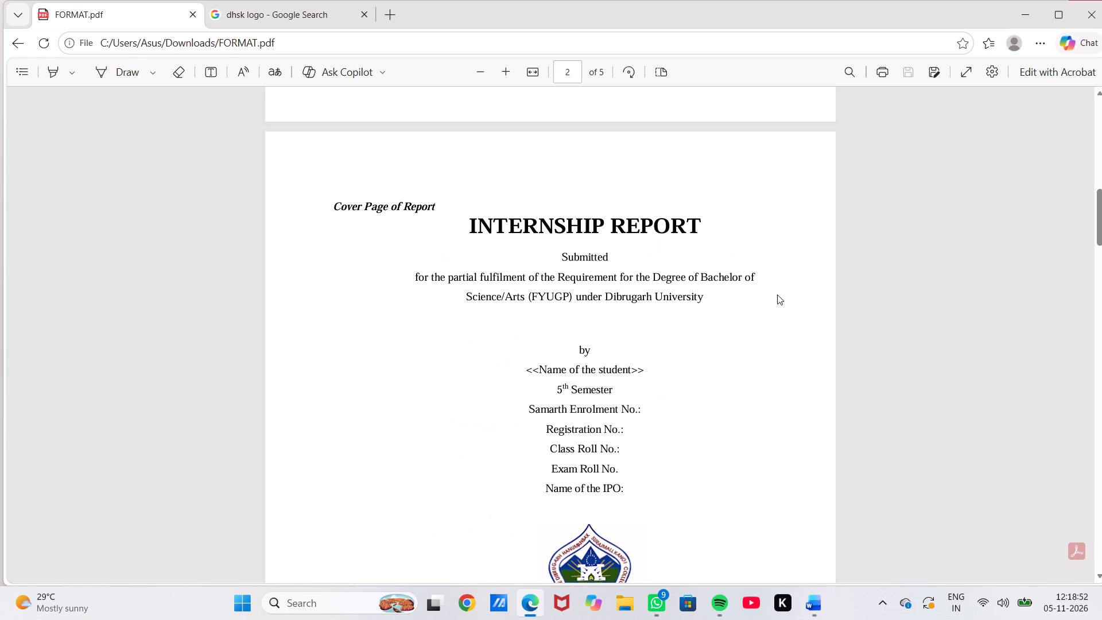
pyautogui.scroll(-1, 777, 294)
pyautogui.scroll(10, 777, 294)
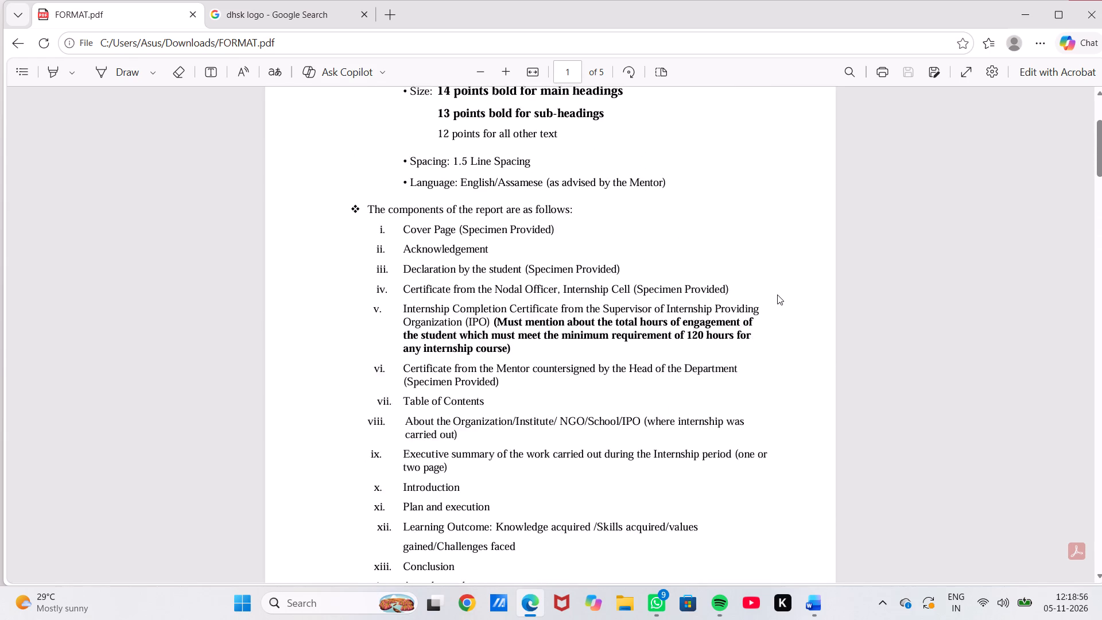
pyautogui.scroll(4, 777, 294)
pyautogui.scroll(-4, 777, 294)
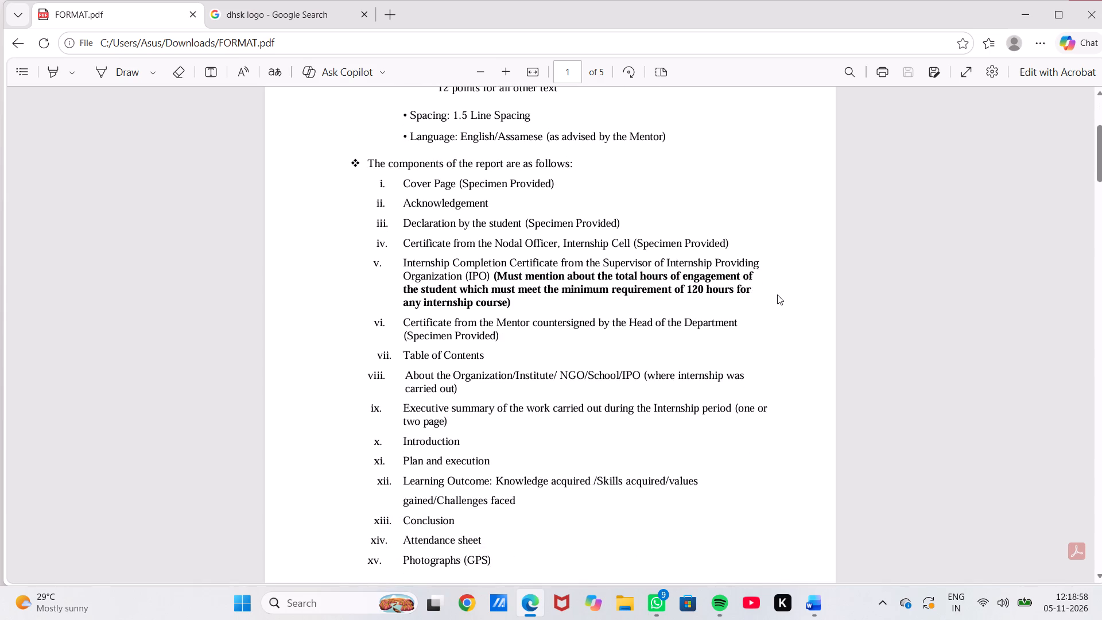
pyautogui.scroll(-4, 777, 294)
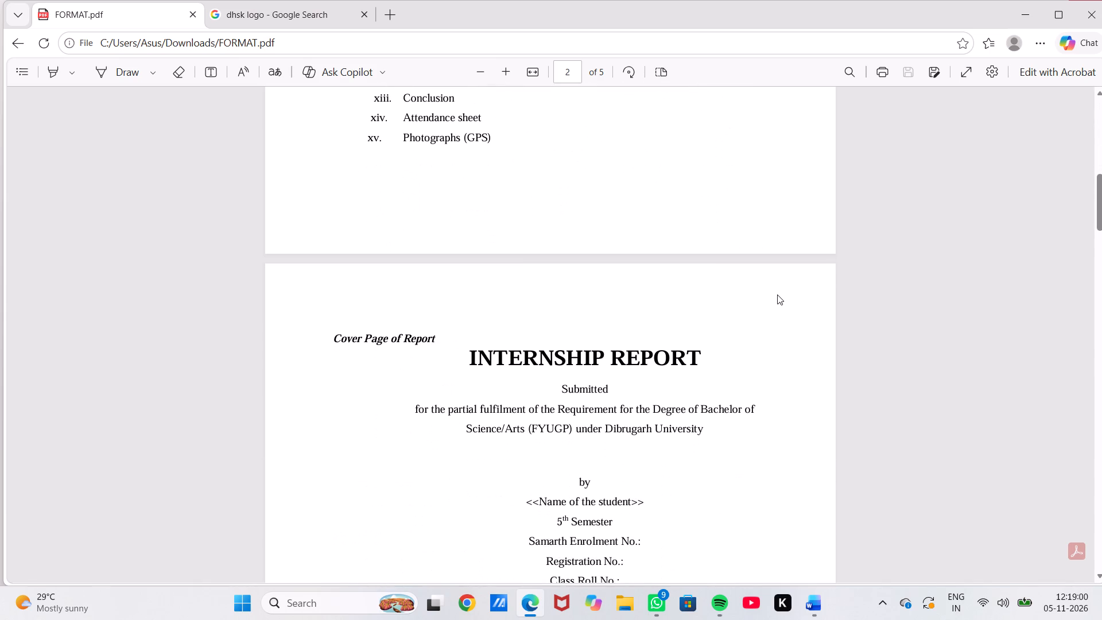
# Examine the cover page specimen on page 2 and the opening of the STUDENT DECLARATION specimen on page 3.
pyautogui.scroll(-4, 777, 294)
pyautogui.scroll(1, 777, 294)
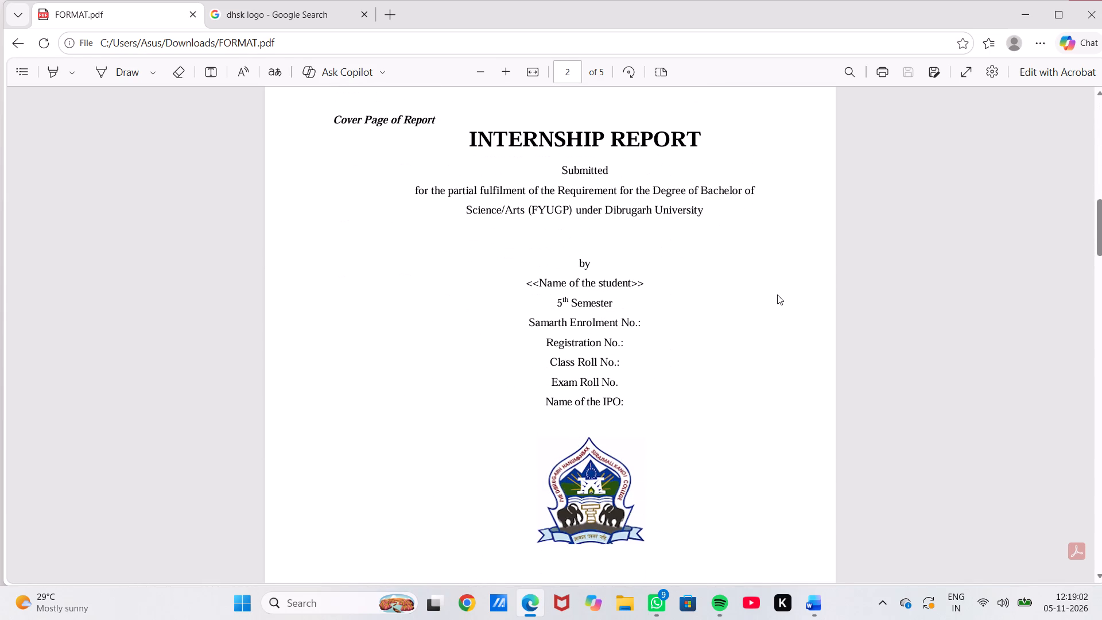
pyautogui.scroll(1, 777, 294)
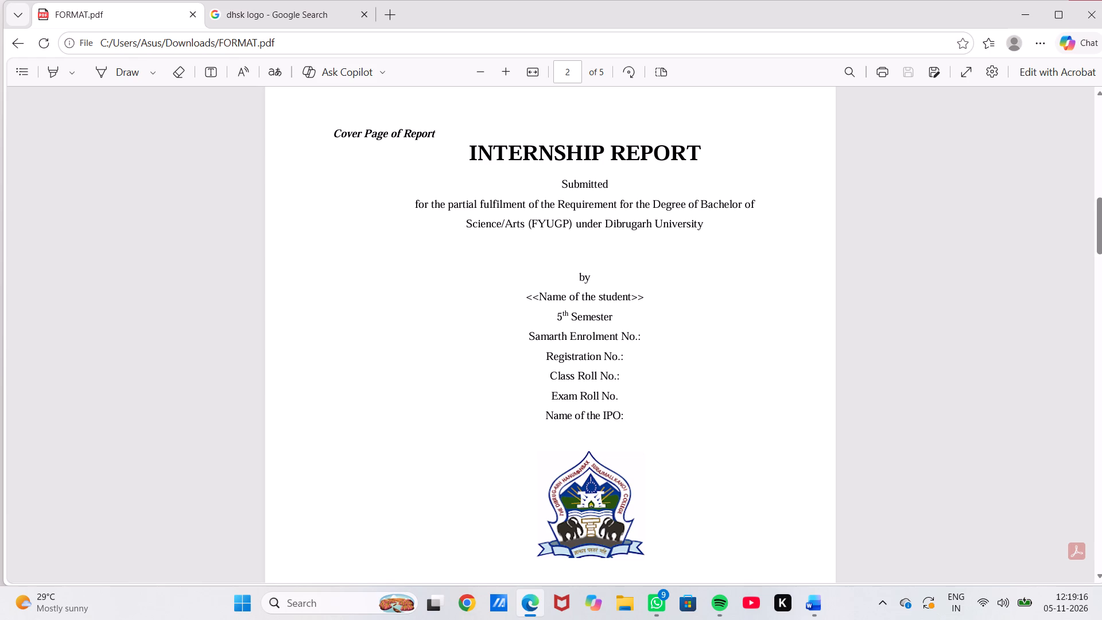
pyautogui.click(470, 148)
pyautogui.scroll(-2, 494, 227)
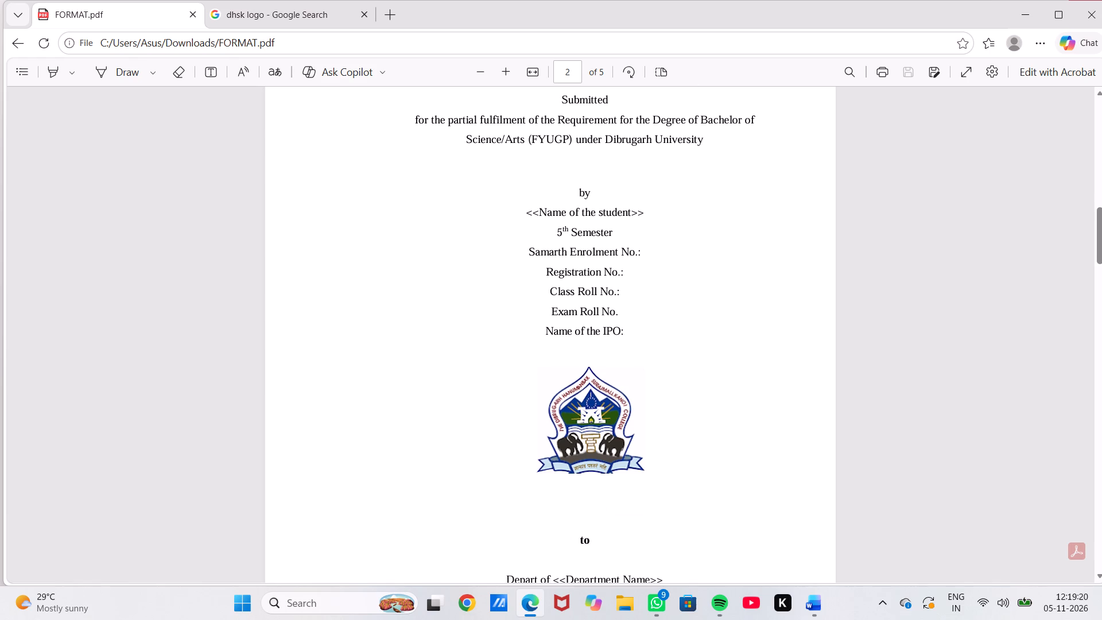
pyautogui.scroll(-5, 494, 227)
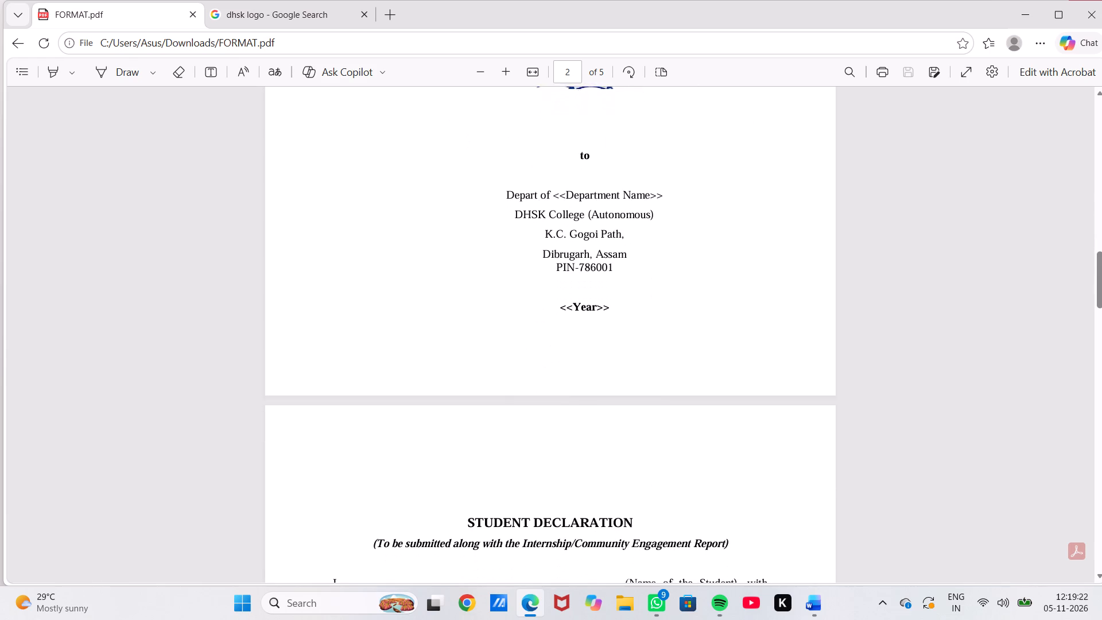
pyautogui.scroll(-3, 494, 227)
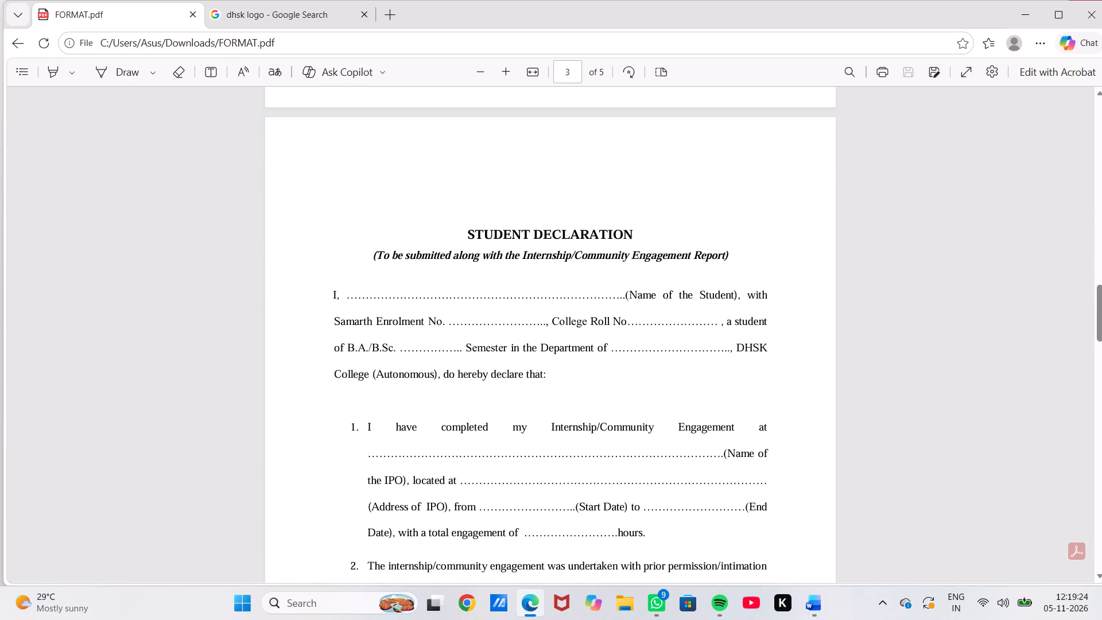
pyautogui.scroll(-1, 494, 227)
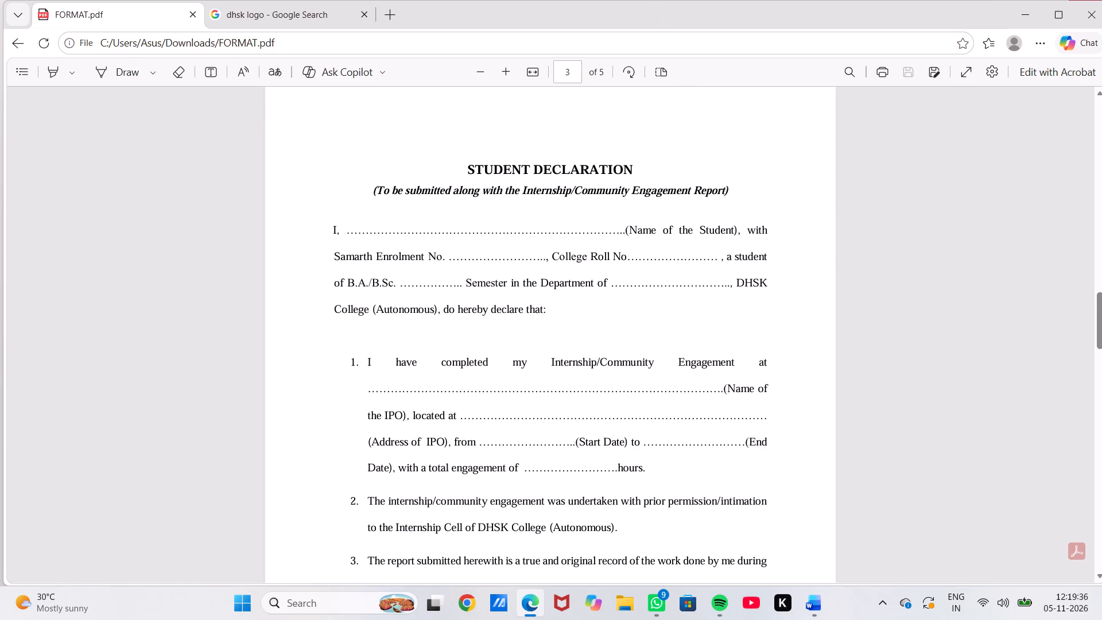
# Browse the PDF's table of contents and jump to a passage of the Internship/Community Engagement Completion Certificate on page 4.
pyautogui.click(14, 80)
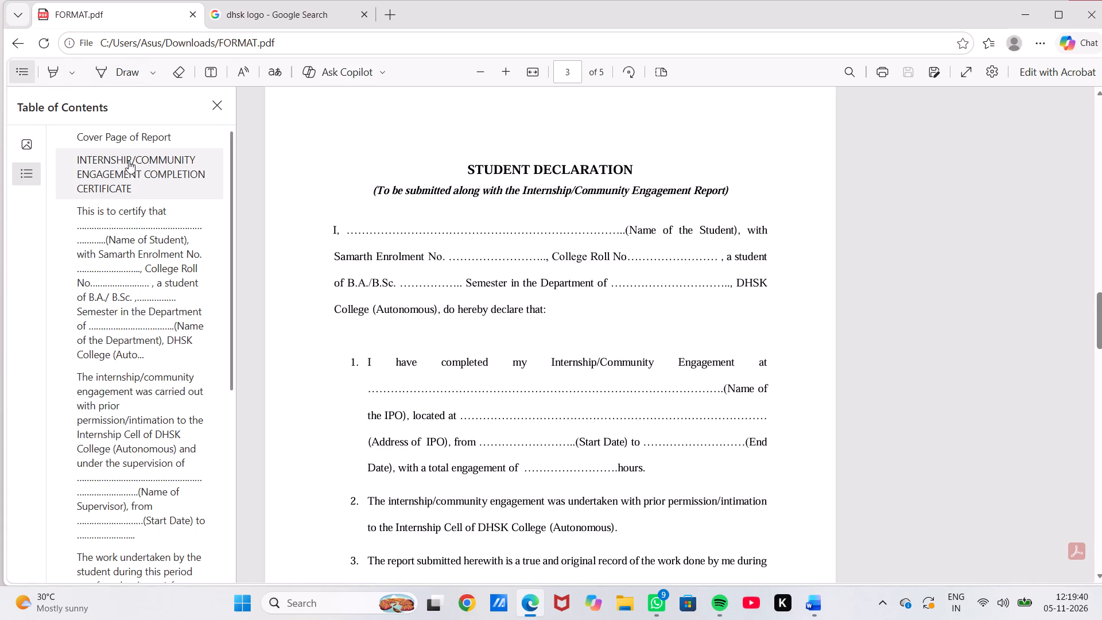
pyautogui.scroll(-6, 143, 215)
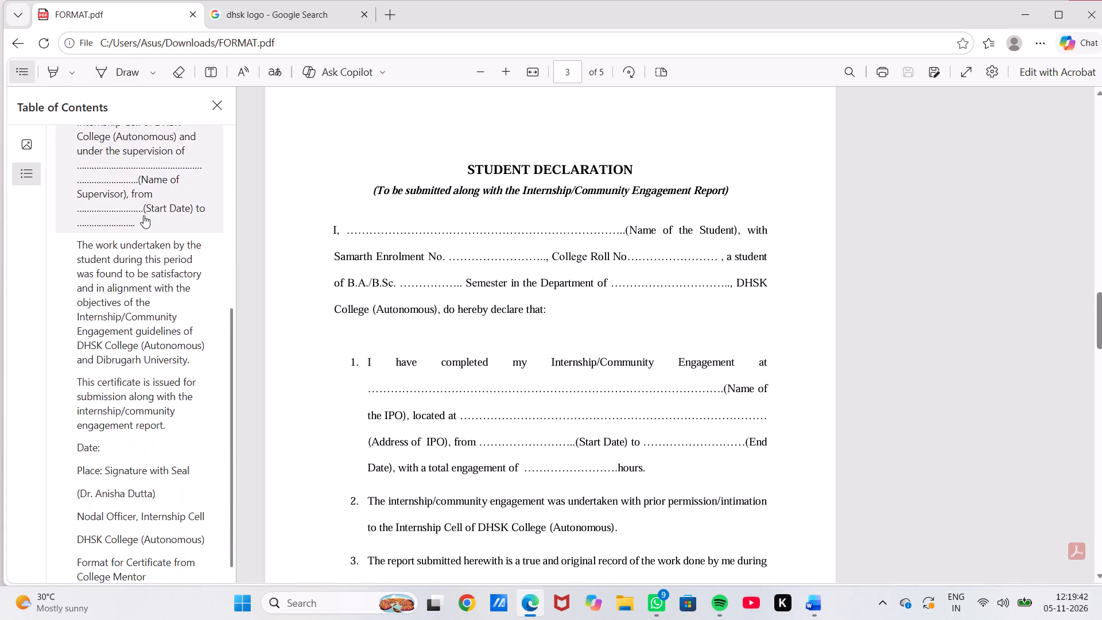
pyautogui.scroll(-2, 143, 215)
pyautogui.scroll(2, 143, 215)
pyautogui.click(143, 215)
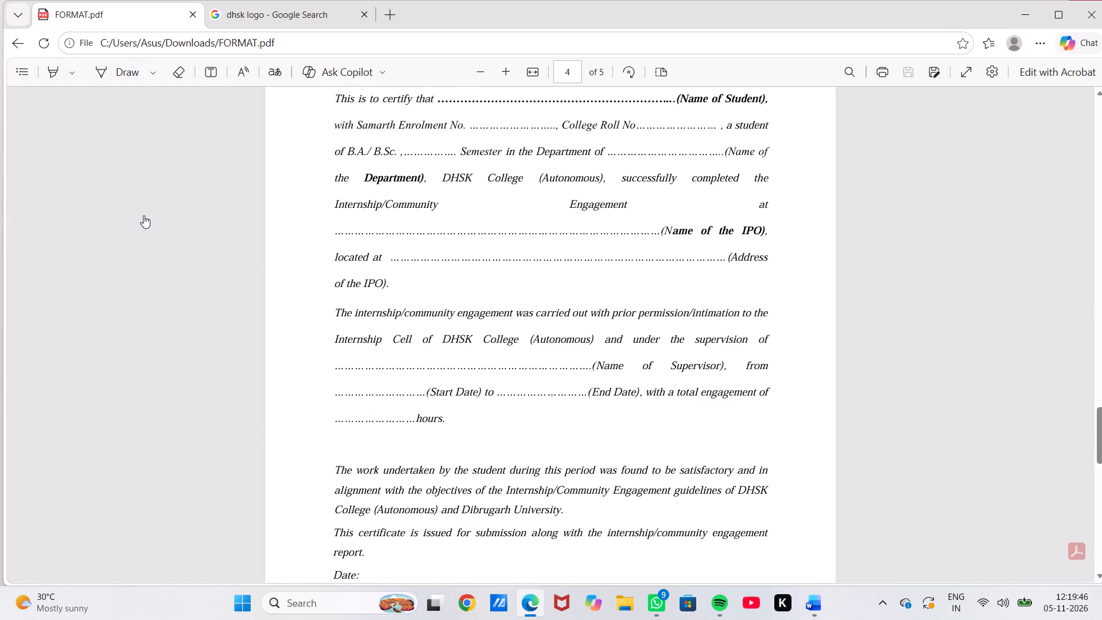
# Review the specimens from the completion certificate back to the font, size and spacing rules on page 1.
pyautogui.scroll(3, 390, 141)
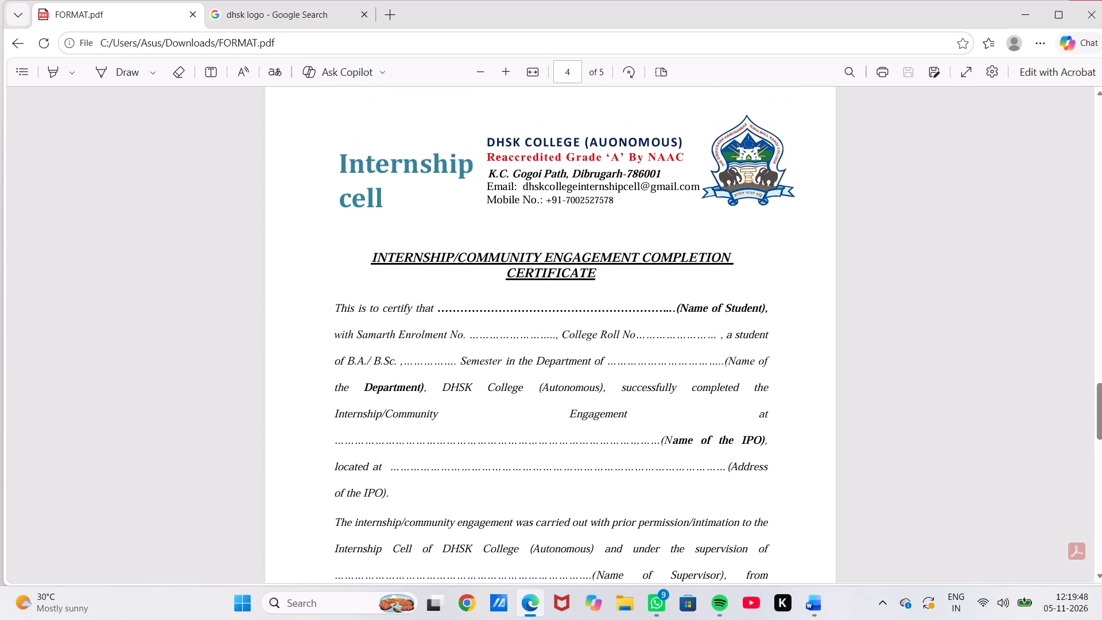
pyautogui.scroll(2, 390, 141)
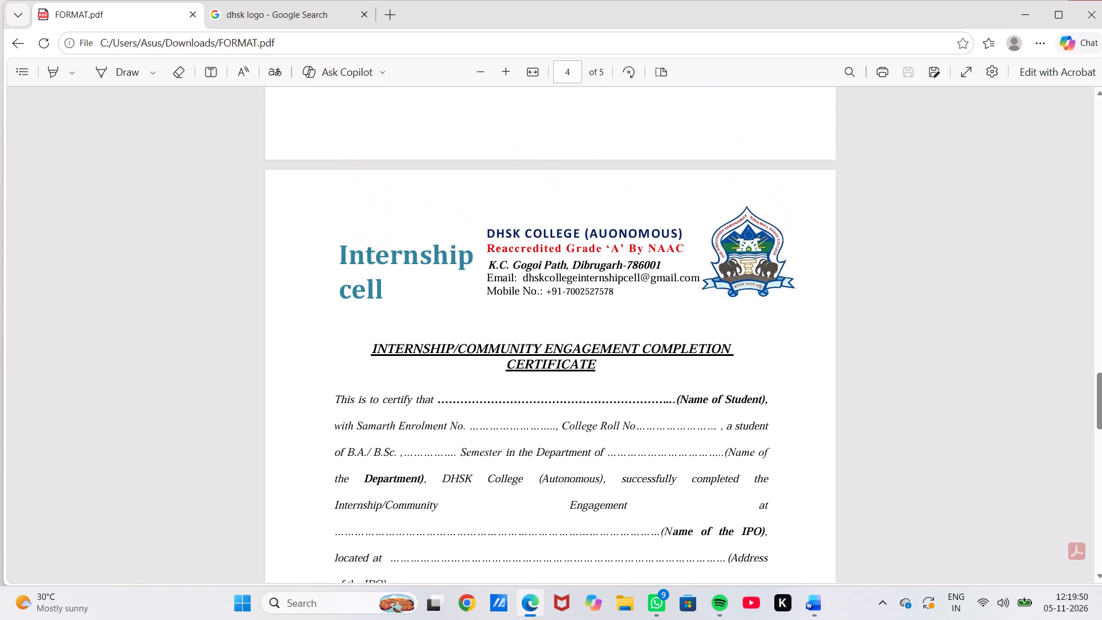
pyautogui.scroll(3, 390, 141)
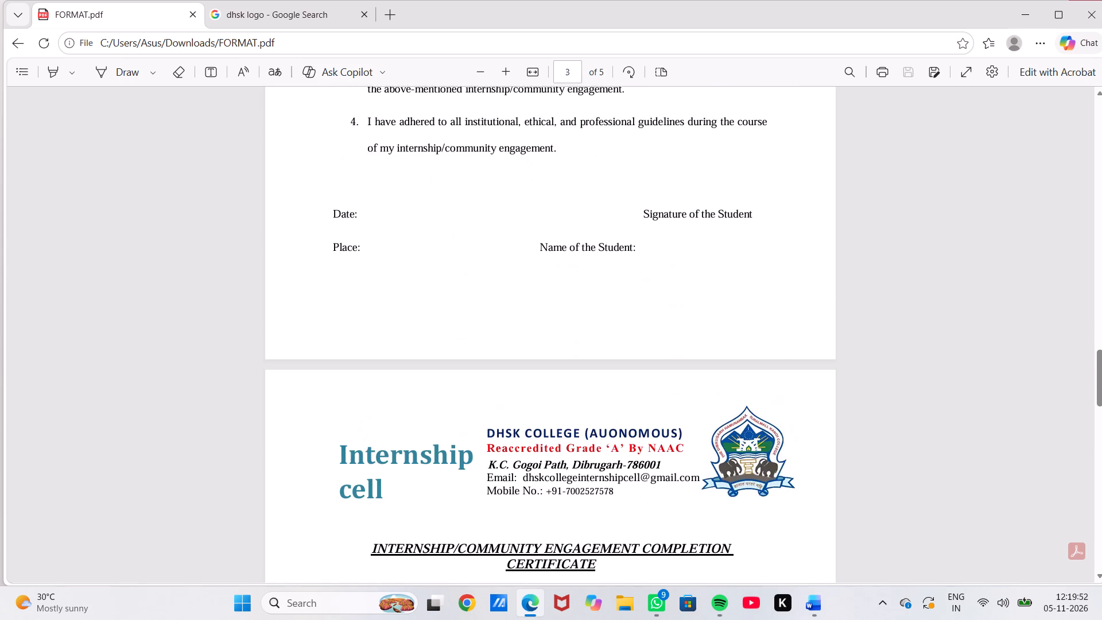
pyautogui.scroll(5, 390, 141)
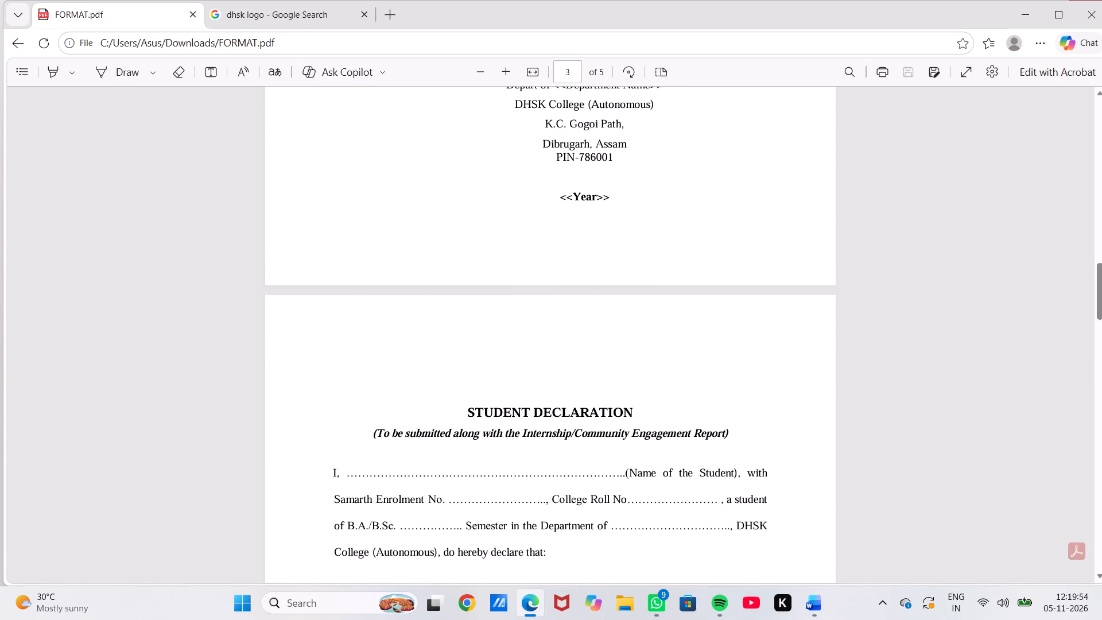
pyautogui.scroll(7, 390, 141)
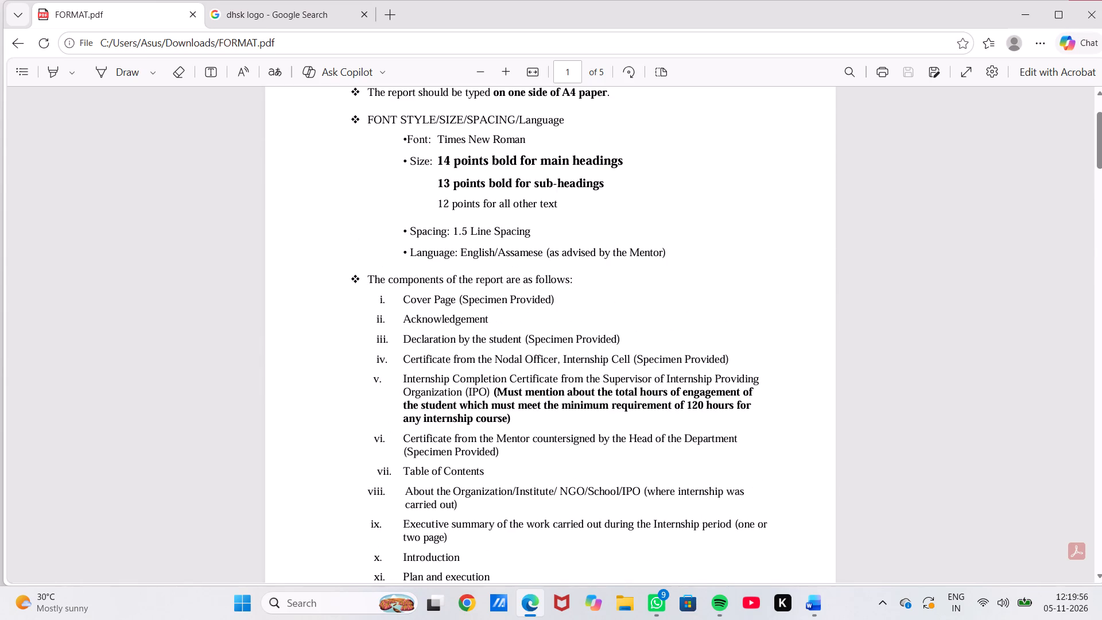
pyautogui.scroll(1, 390, 141)
pyautogui.click(390, 141)
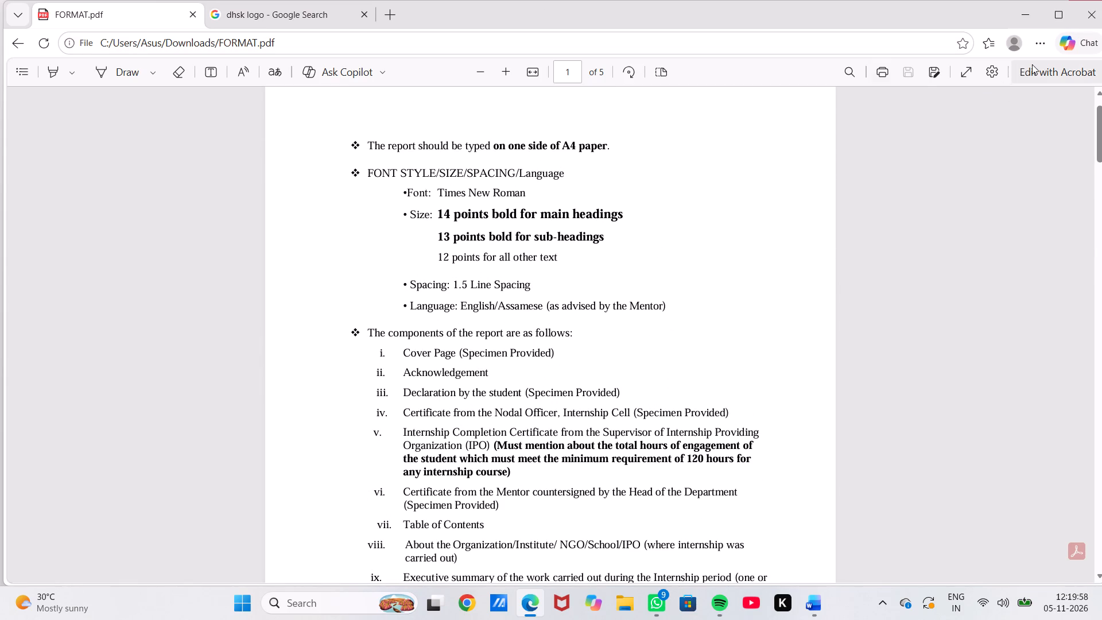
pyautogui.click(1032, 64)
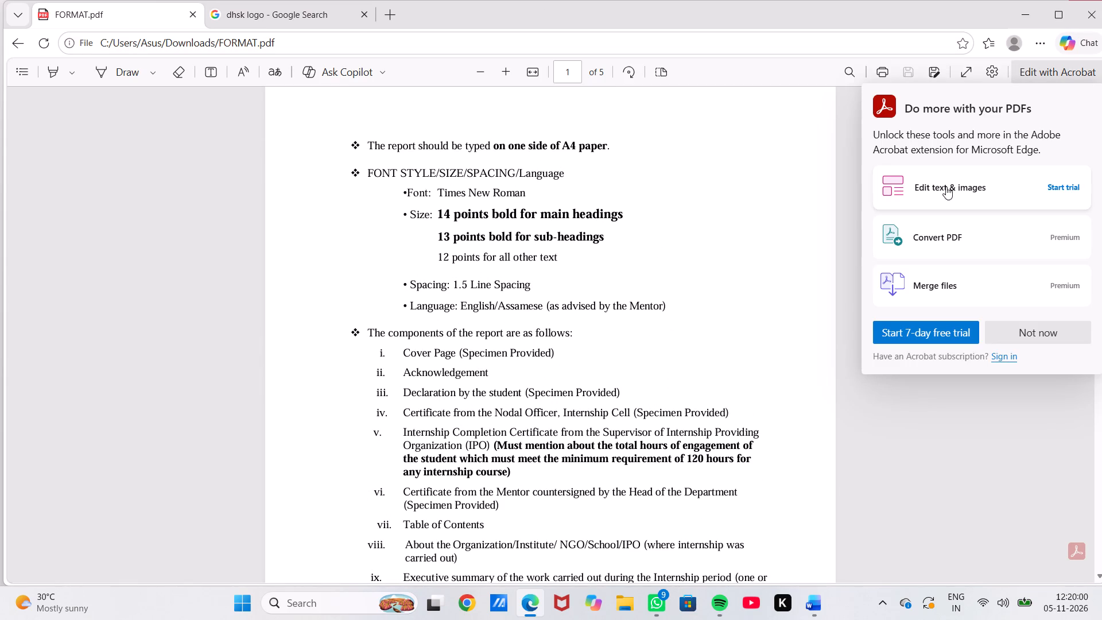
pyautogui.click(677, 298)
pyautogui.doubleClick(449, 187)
# Look through FORMAT.pdf from the formatting rules on page 1 to the college mentor's certificate on page 5.
pyautogui.scroll(-2, 496, 313)
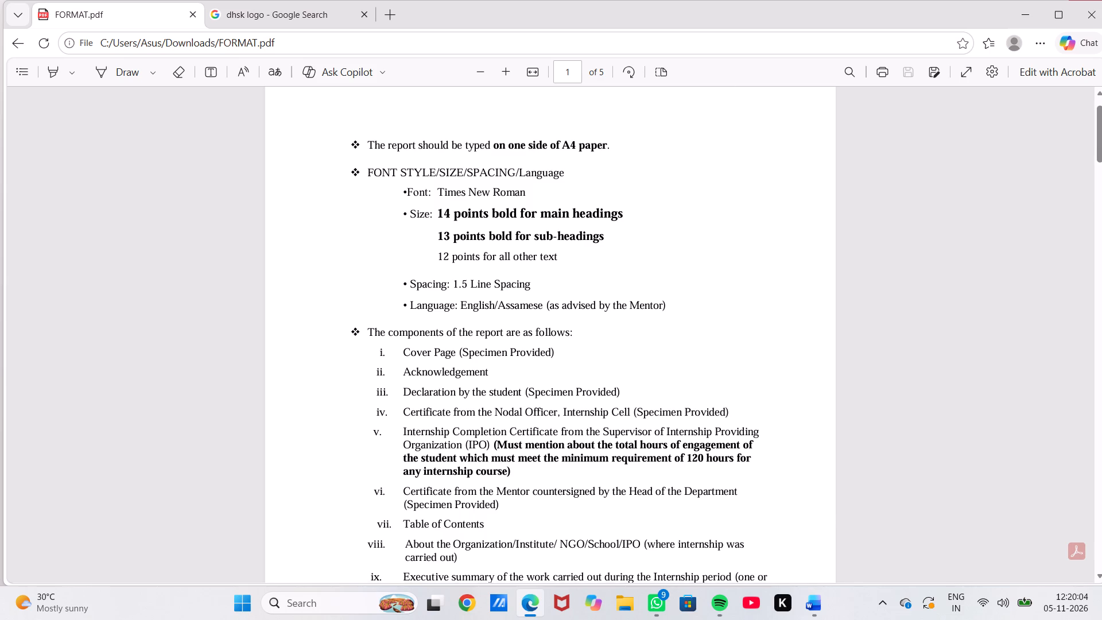
pyautogui.scroll(-11, 496, 313)
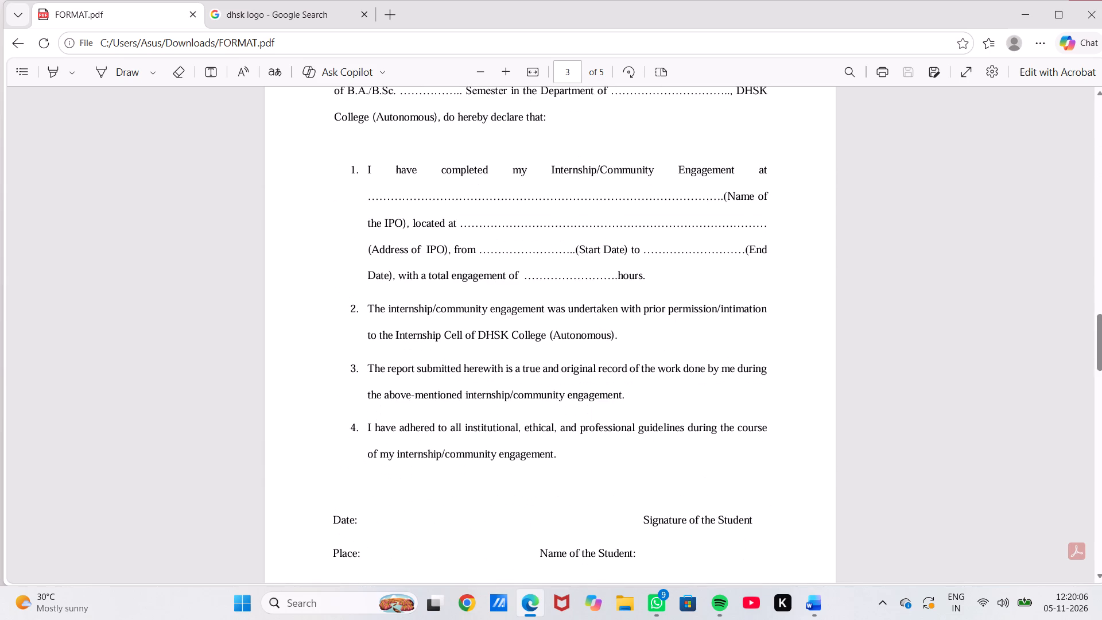
pyautogui.scroll(-9, 496, 313)
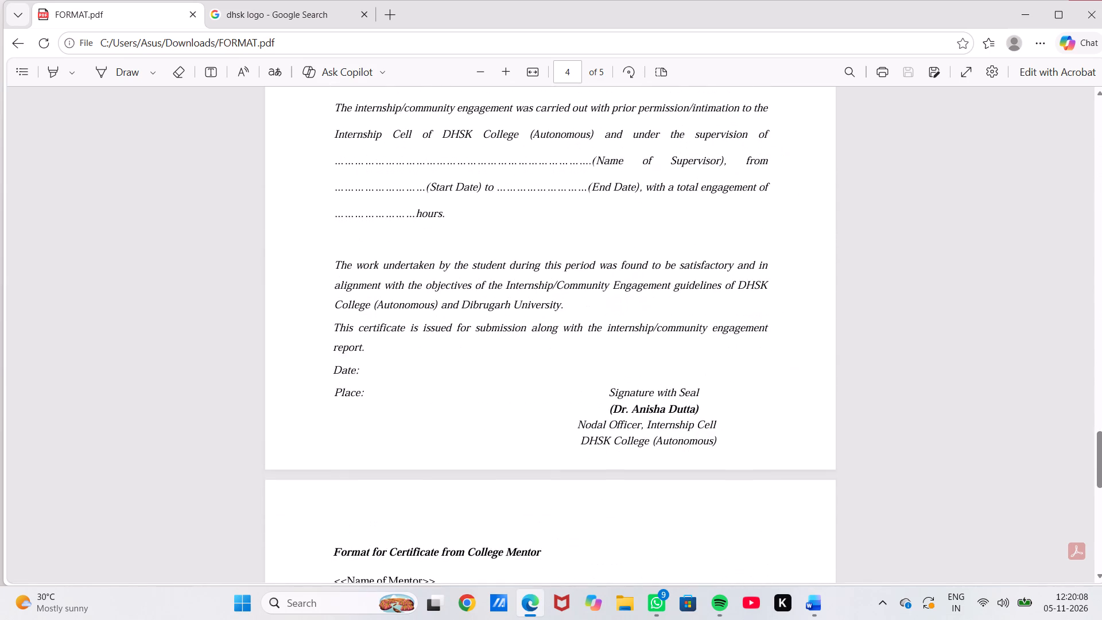
pyautogui.scroll(-5, 496, 313)
# Review the specimens from the mentor's certificate back to the cover page and the end of the component list.
pyautogui.scroll(2, 496, 313)
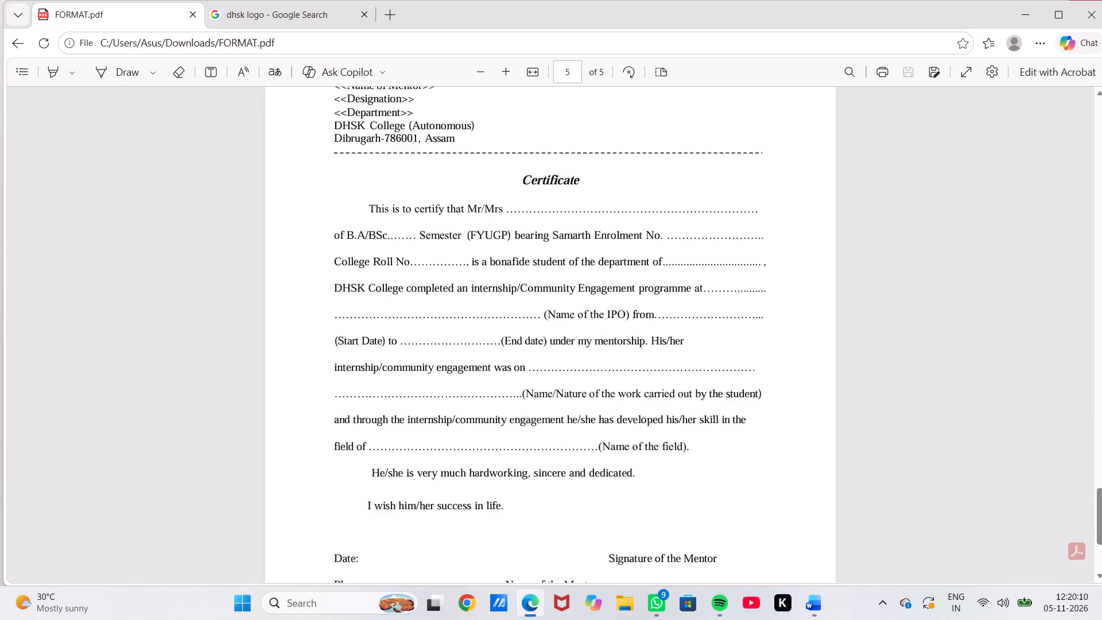
pyautogui.scroll(4, 496, 313)
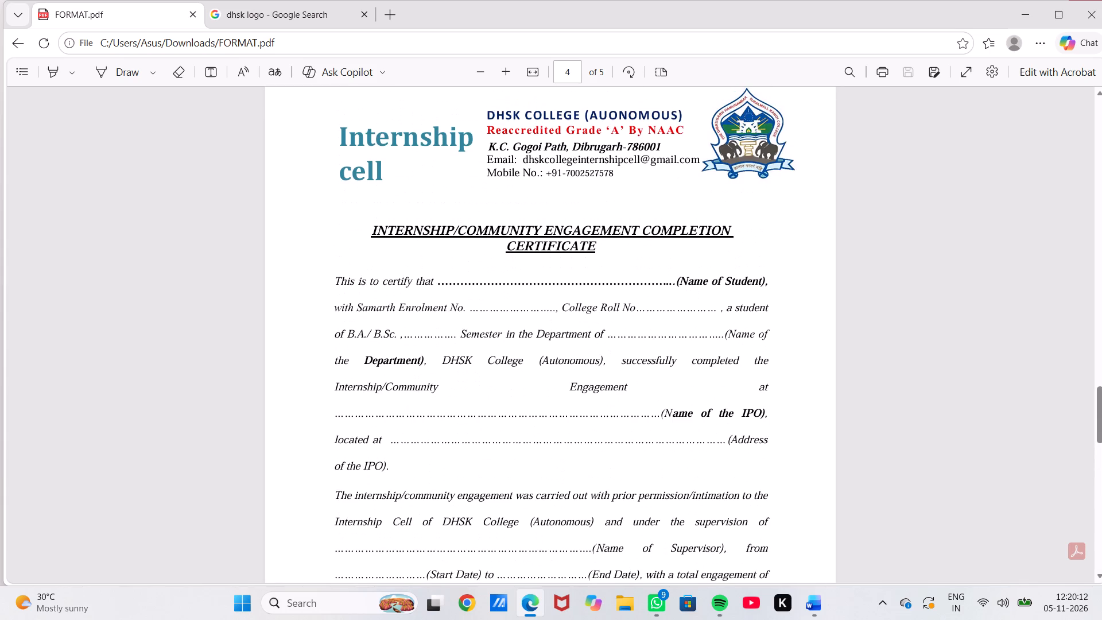
pyautogui.scroll(1, 440, 152)
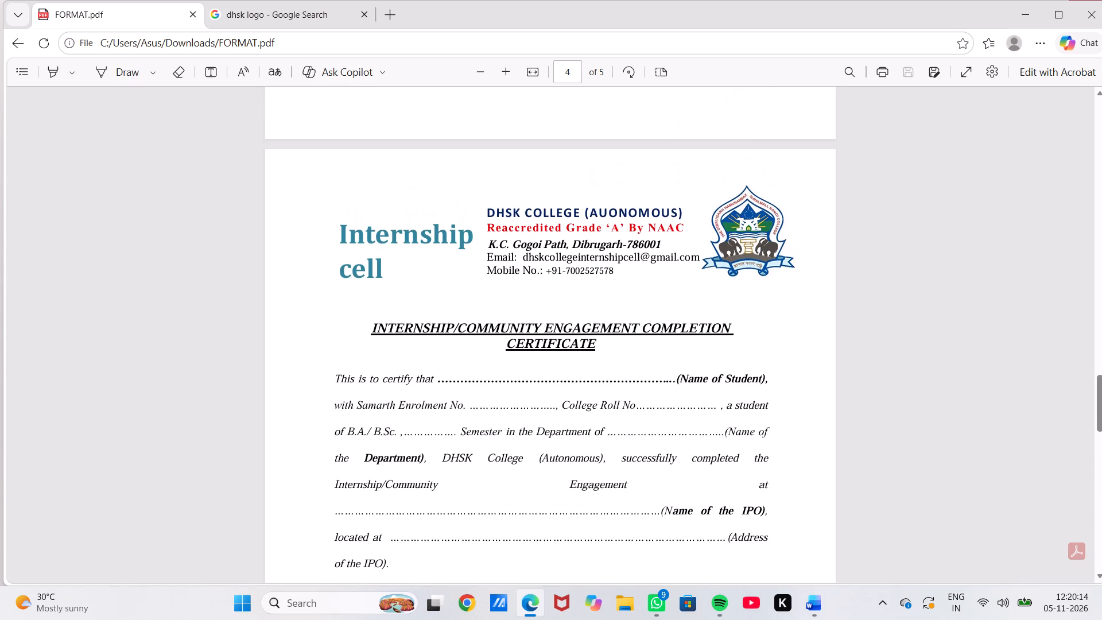
pyautogui.scroll(1, 434, 187)
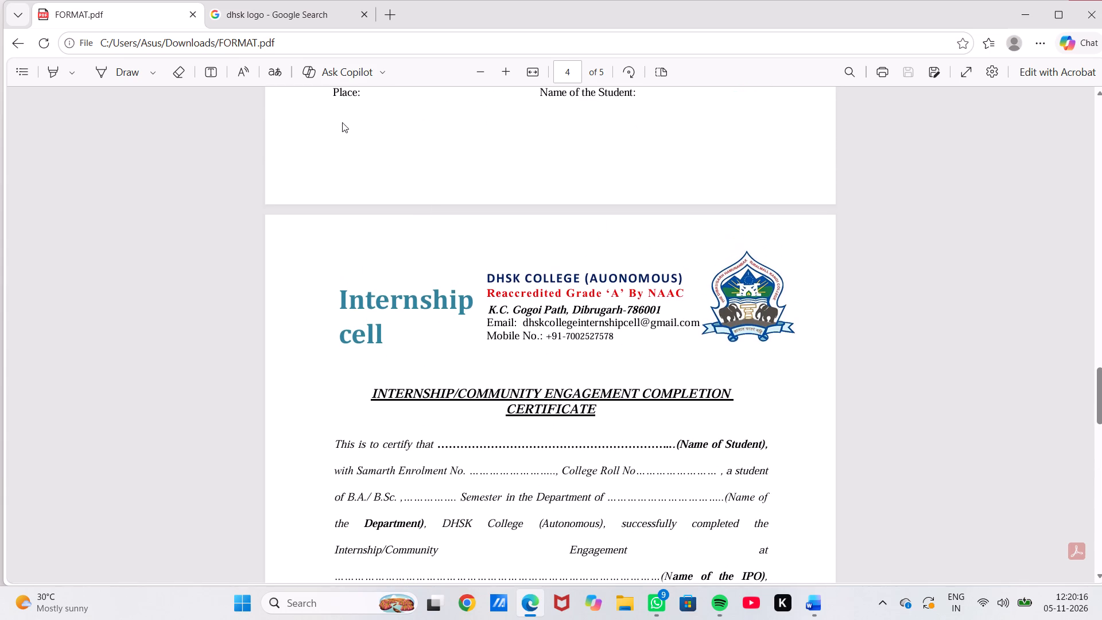
pyautogui.scroll(1, 488, 207)
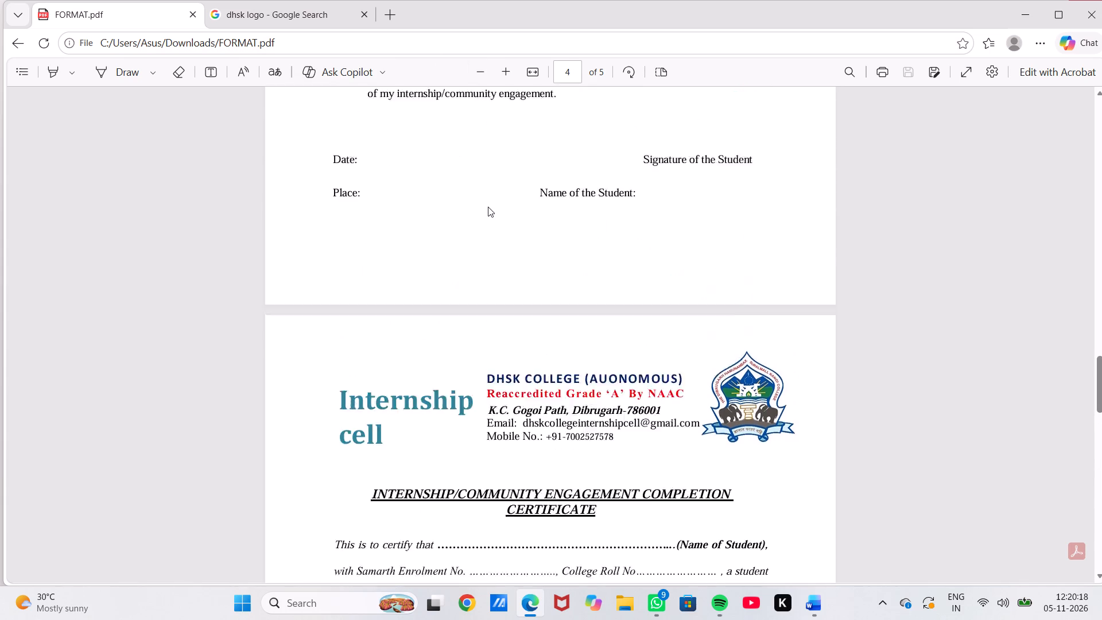
pyautogui.scroll(8, 488, 207)
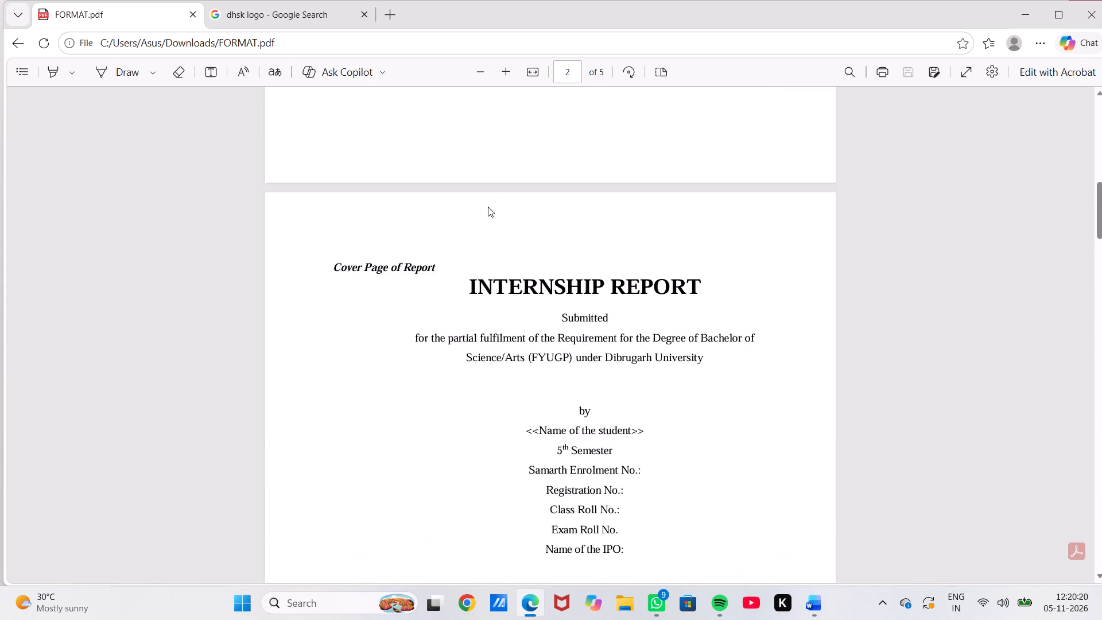
pyautogui.scroll(1, 488, 207)
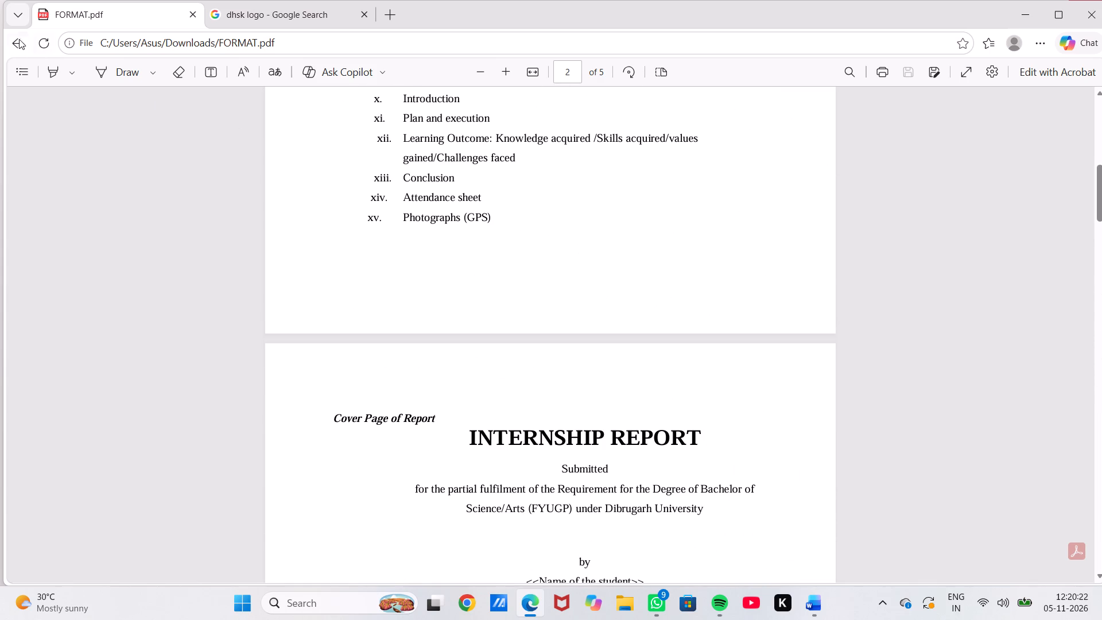
# Return from FORMAT.pdf to the previously visited page.
pyautogui.click(14, 41)
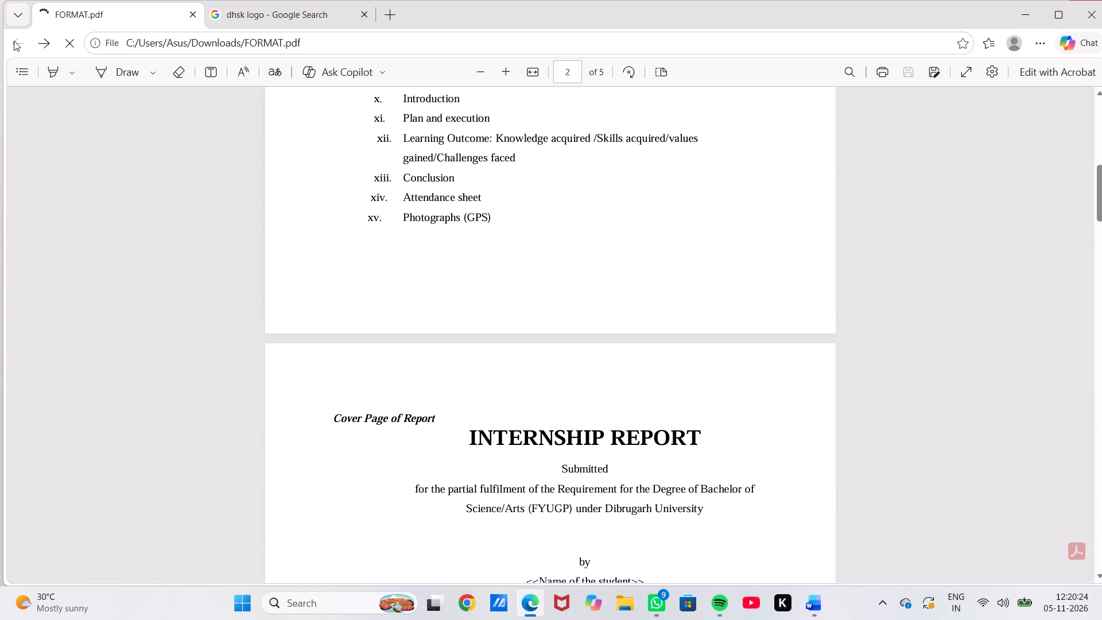
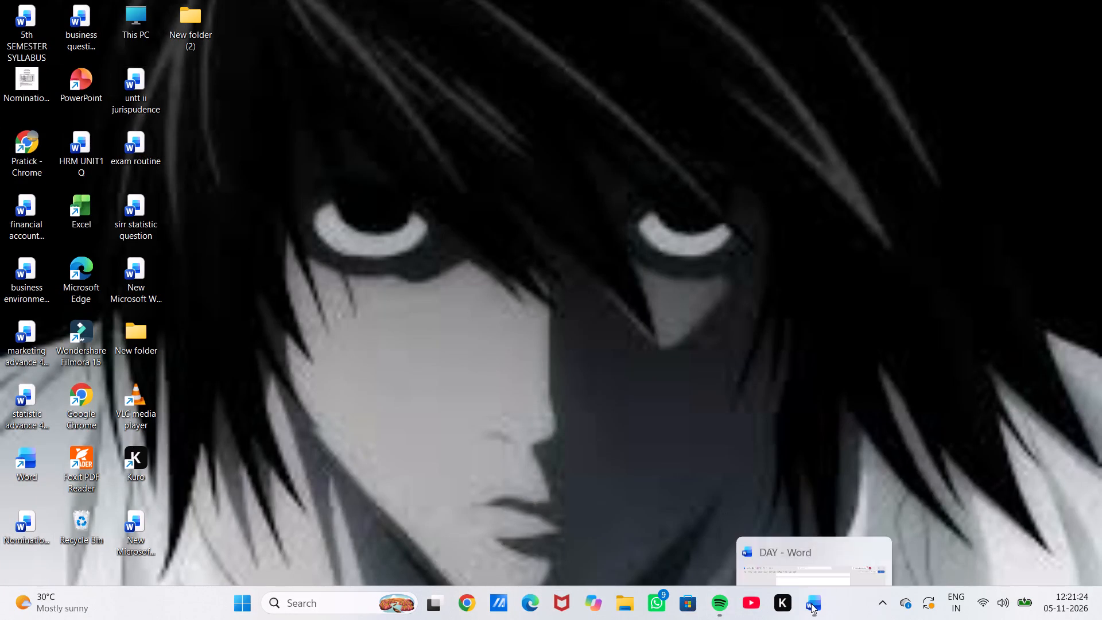
# Switch to the DAY document in Word and go back from the daily training entries towards the report's opening pages.
pyautogui.click(821, 526)
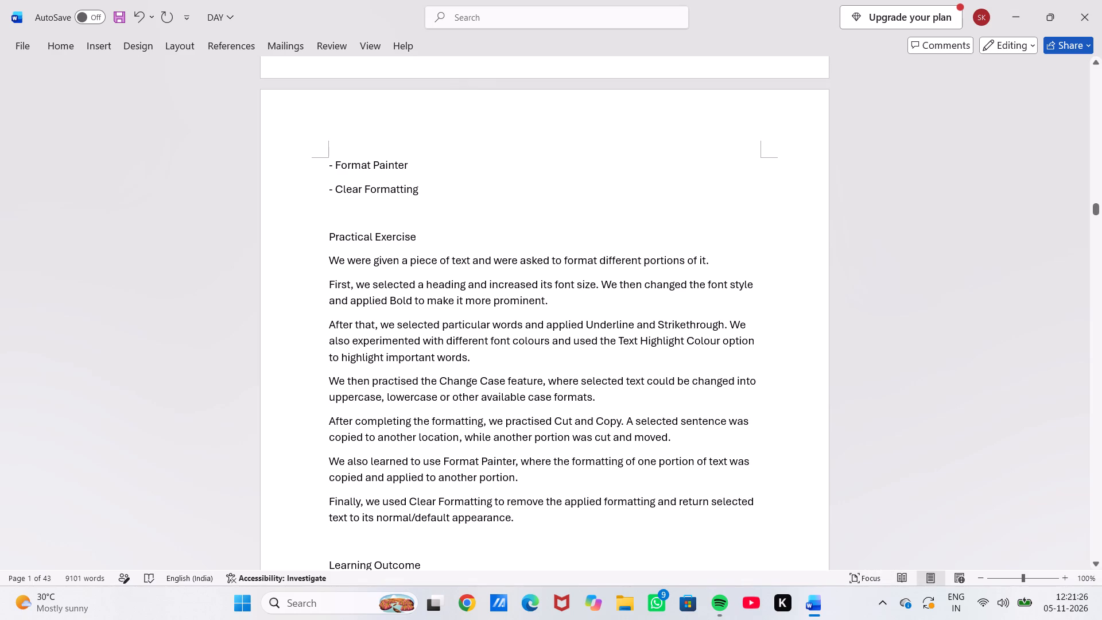
pyautogui.scroll(7, 367, 207)
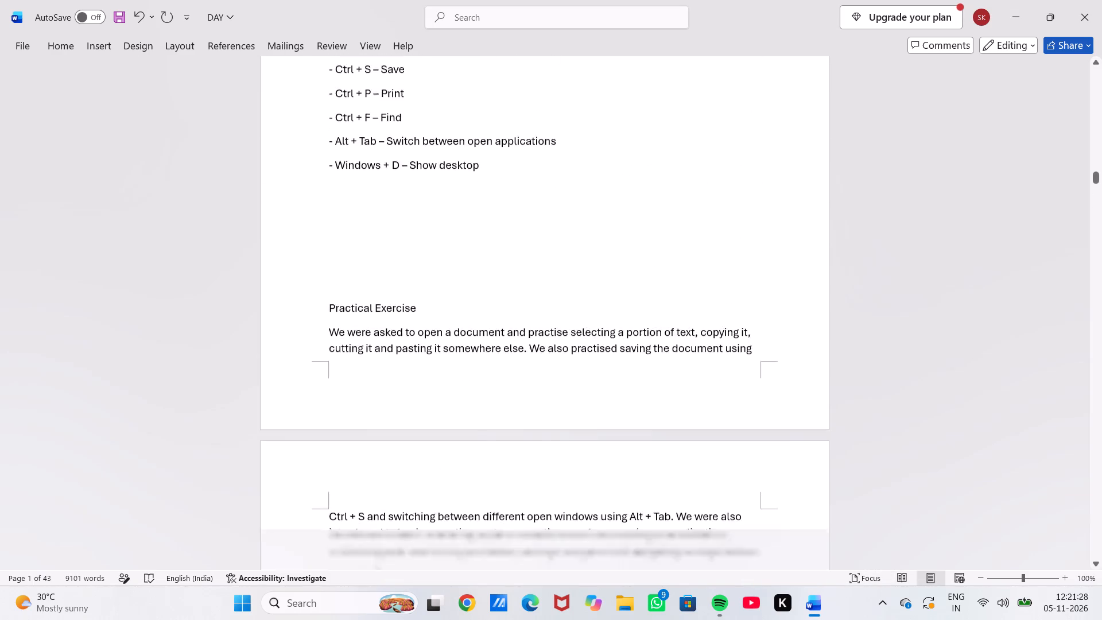
pyautogui.scroll(5, 367, 207)
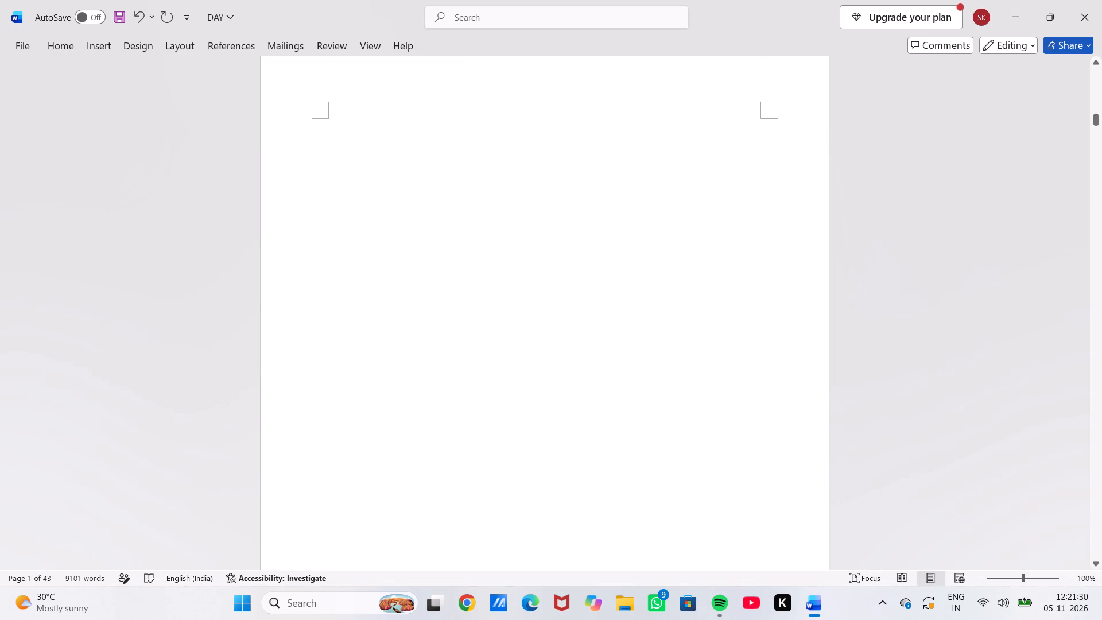
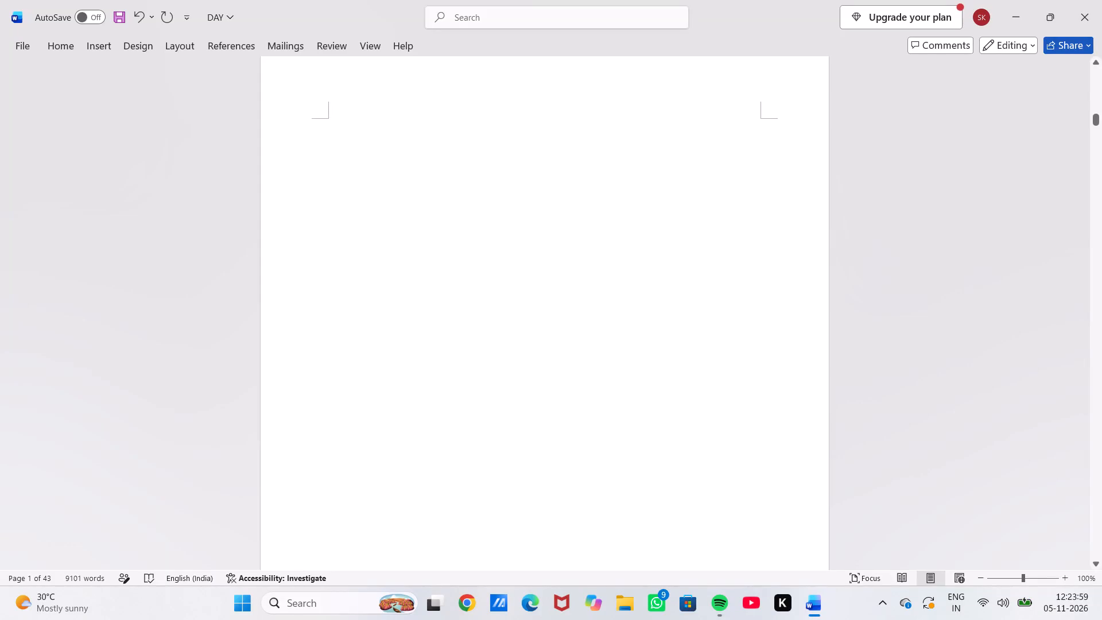
# Go back through the blank pages of the DAY document towards the report's opening pages.
pyautogui.scroll(5, 390, 152)
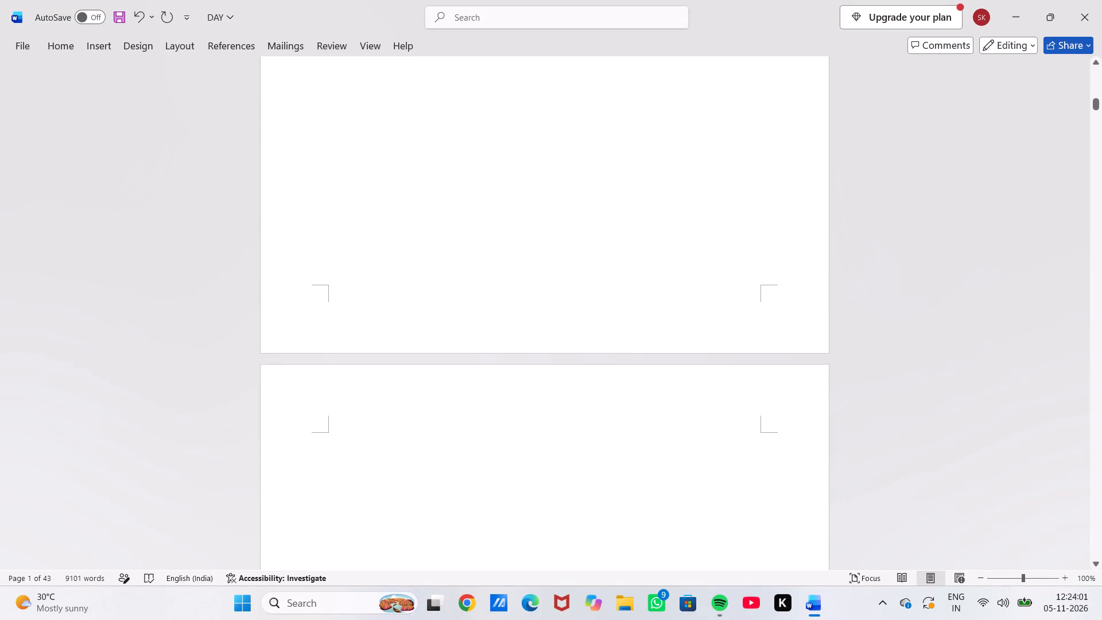
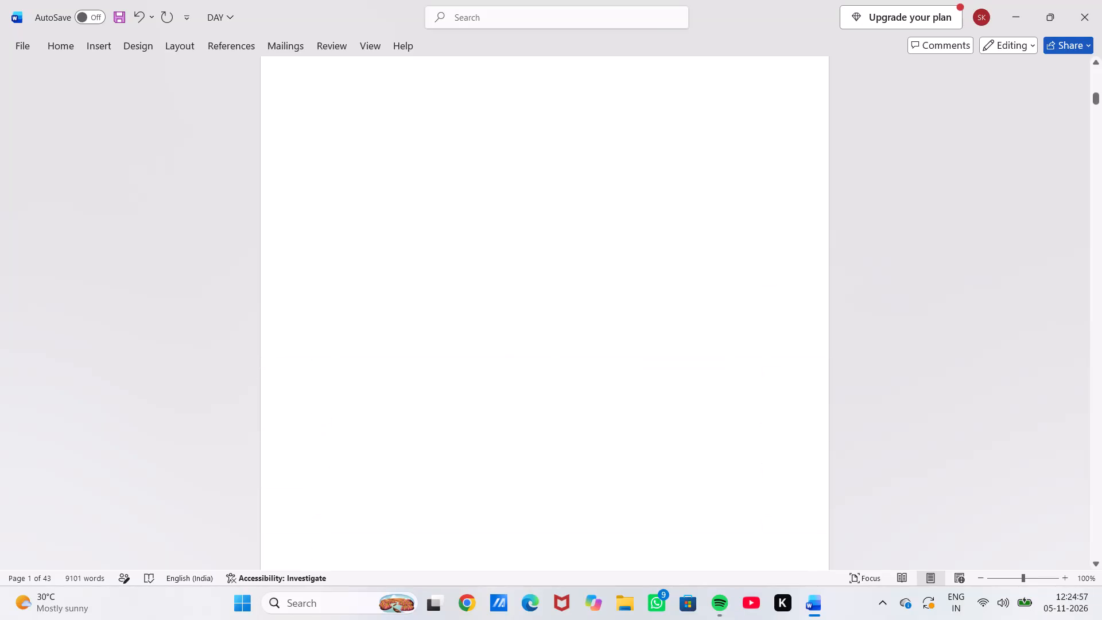
# Enter the heading STUDENT DECLARATION on the first line of the blank page after the title page and start a new line below it.
pyautogui.scroll(3, 402, 109)
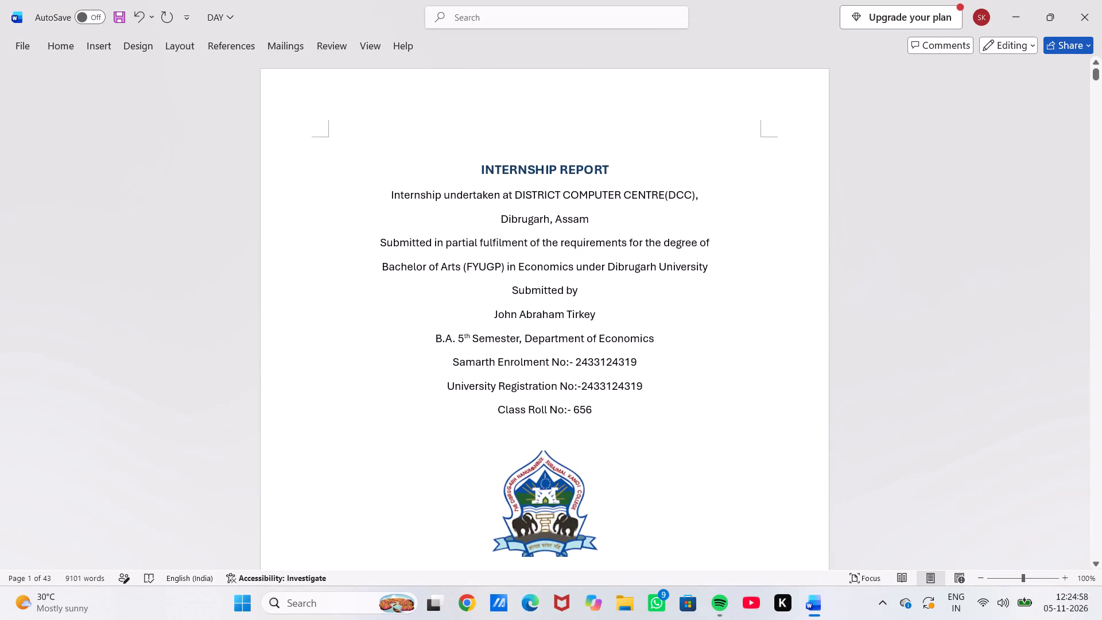
pyautogui.scroll(-4, 402, 109)
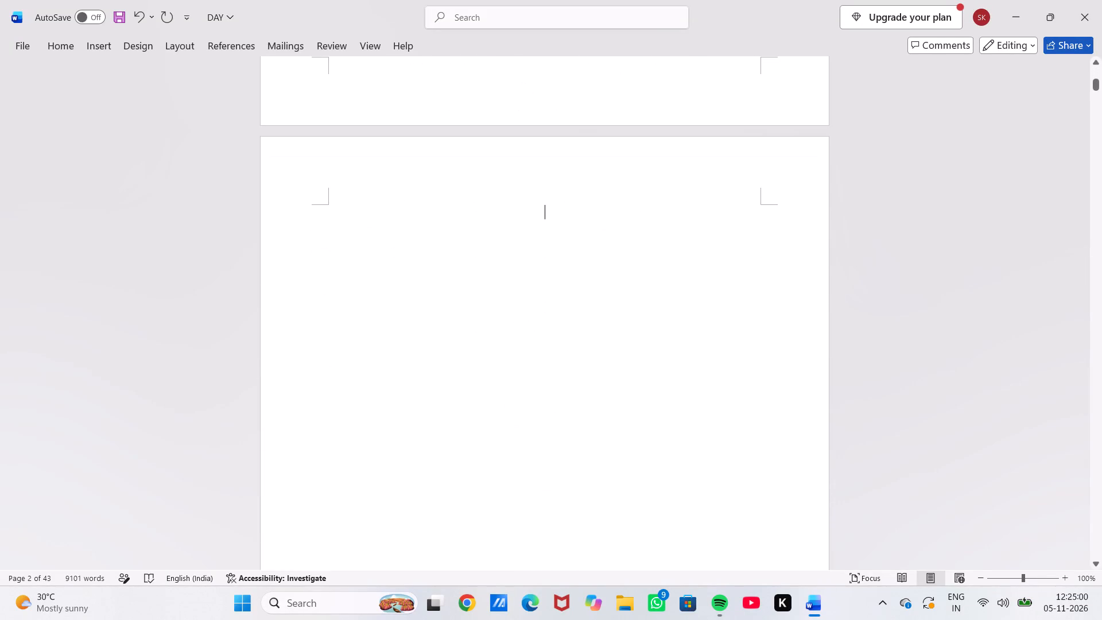
pyautogui.click(490, 210)
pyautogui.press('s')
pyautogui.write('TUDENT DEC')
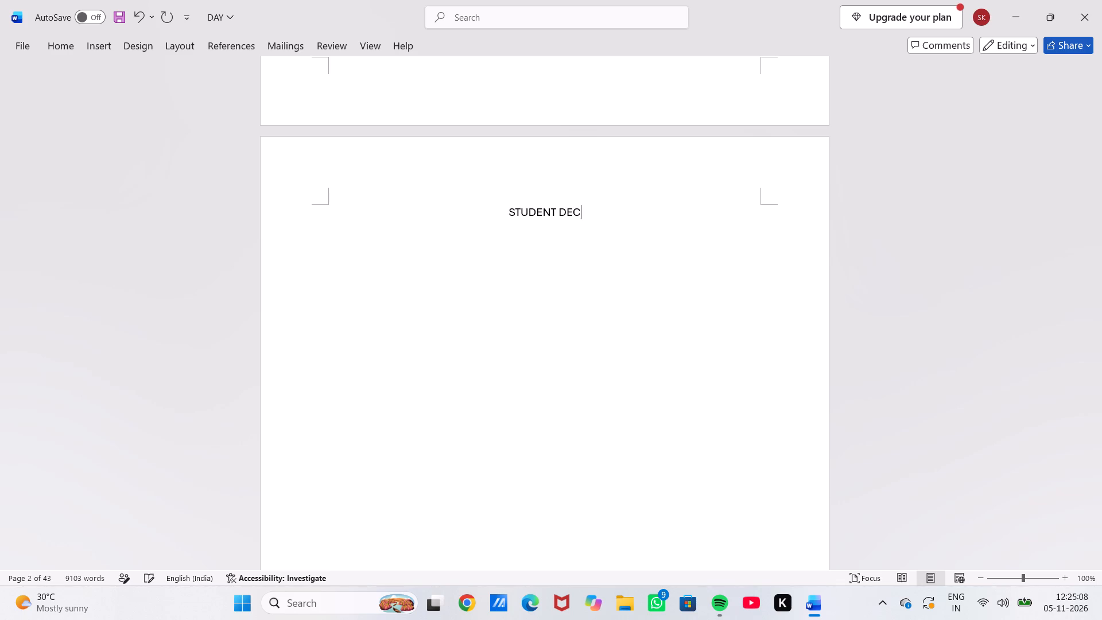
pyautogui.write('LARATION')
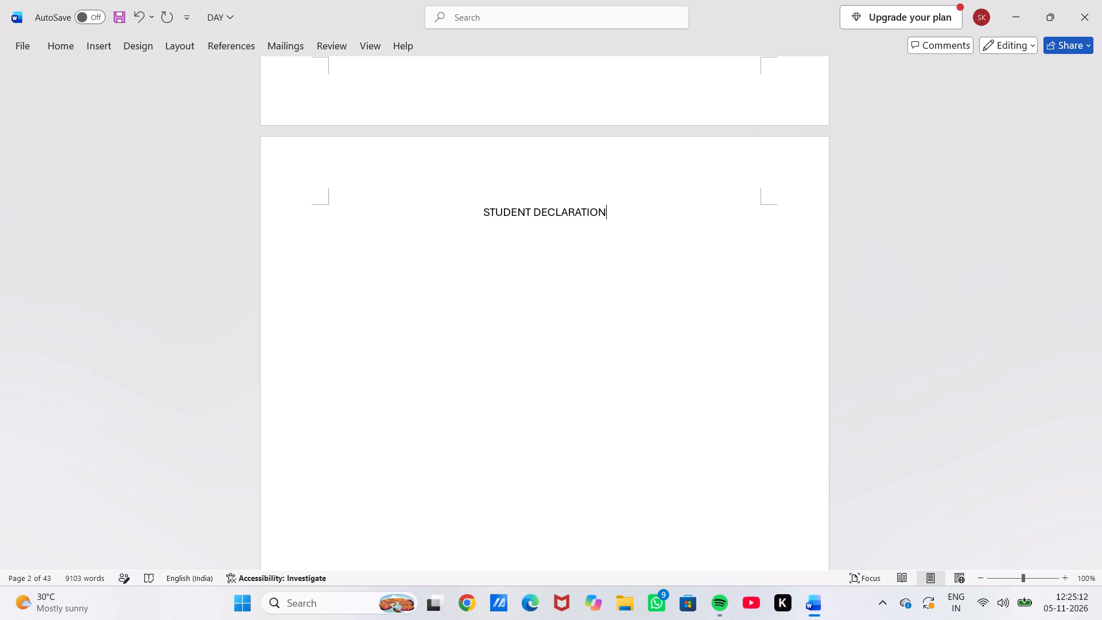
pyautogui.click(69, 45)
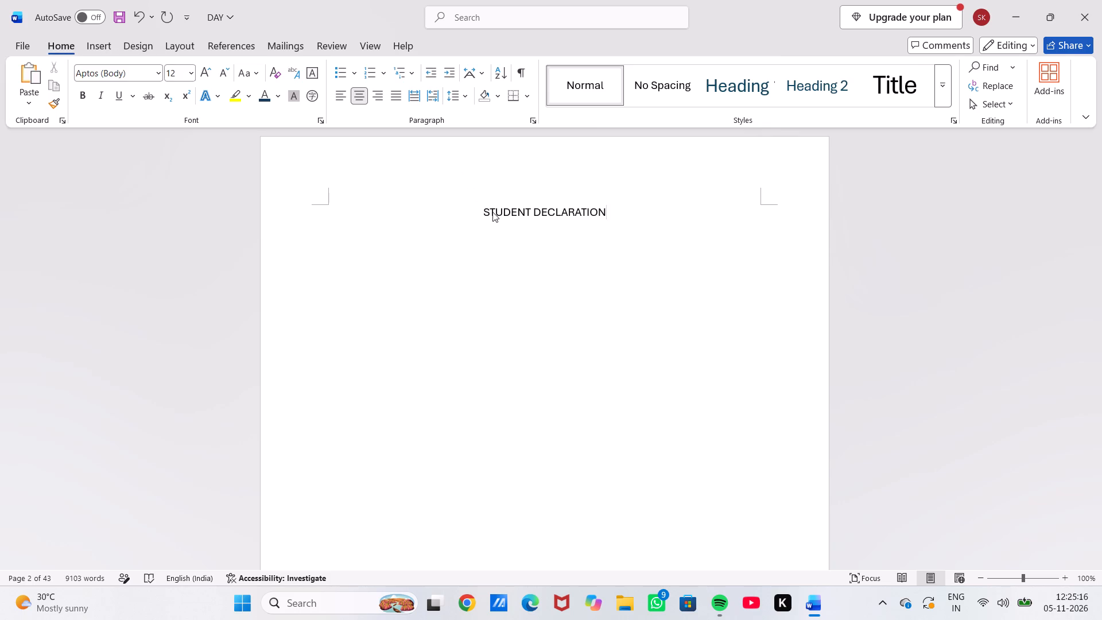
pyautogui.press('Return')
pyautogui.press('Return')
pyautogui.press('Return')
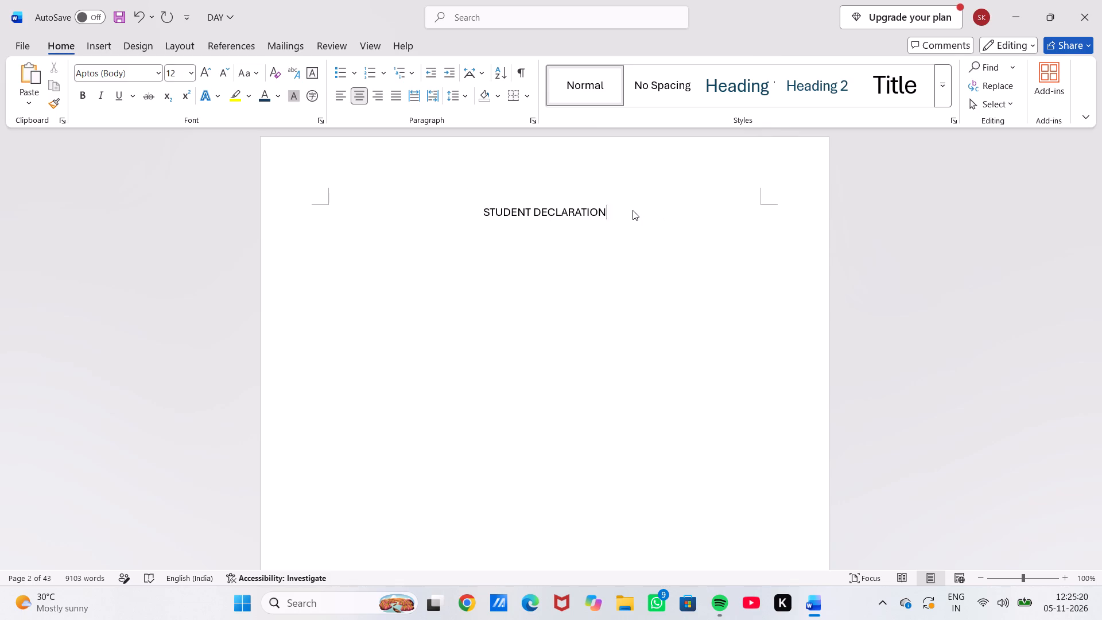
pyautogui.click(633, 210)
pyautogui.press('Return')
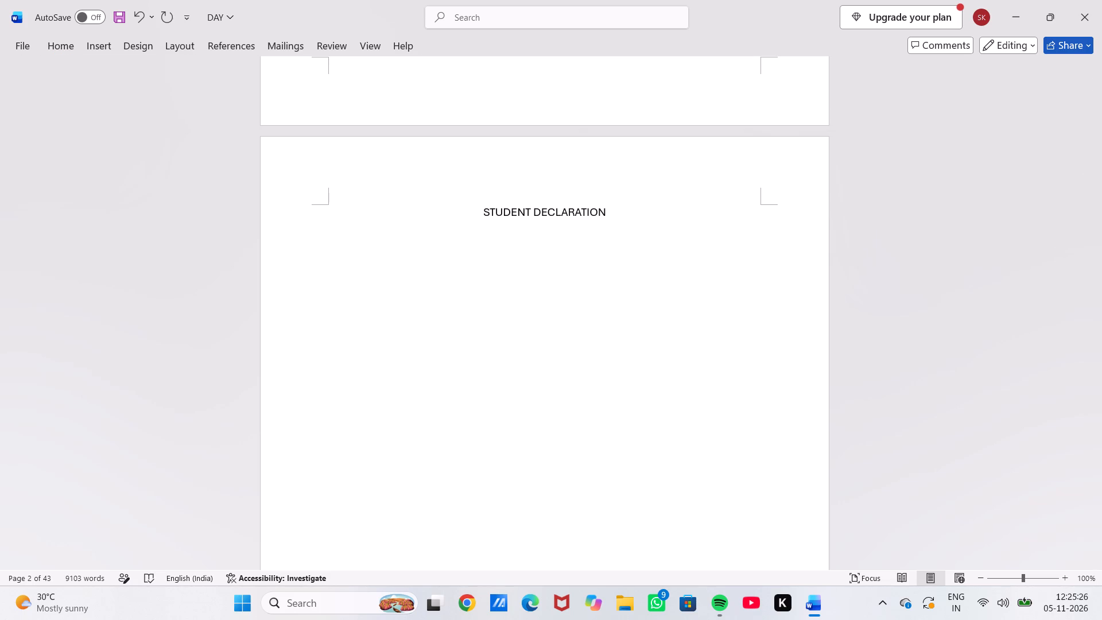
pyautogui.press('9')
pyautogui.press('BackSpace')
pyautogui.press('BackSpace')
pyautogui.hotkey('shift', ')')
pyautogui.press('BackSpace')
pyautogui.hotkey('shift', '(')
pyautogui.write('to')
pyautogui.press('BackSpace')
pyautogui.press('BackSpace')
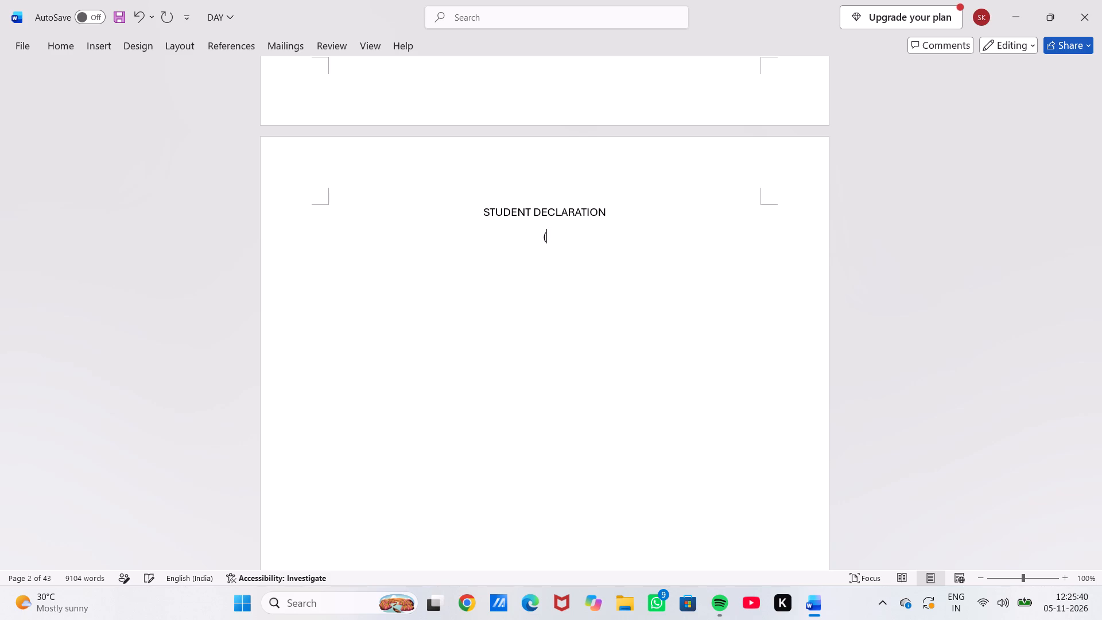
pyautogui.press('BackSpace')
# Leave an empty line under the STUDENT DECLARATION heading and left-align the new paragraph for the declaration text.
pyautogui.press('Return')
pyautogui.click(54, 52)
pyautogui.click(339, 96)
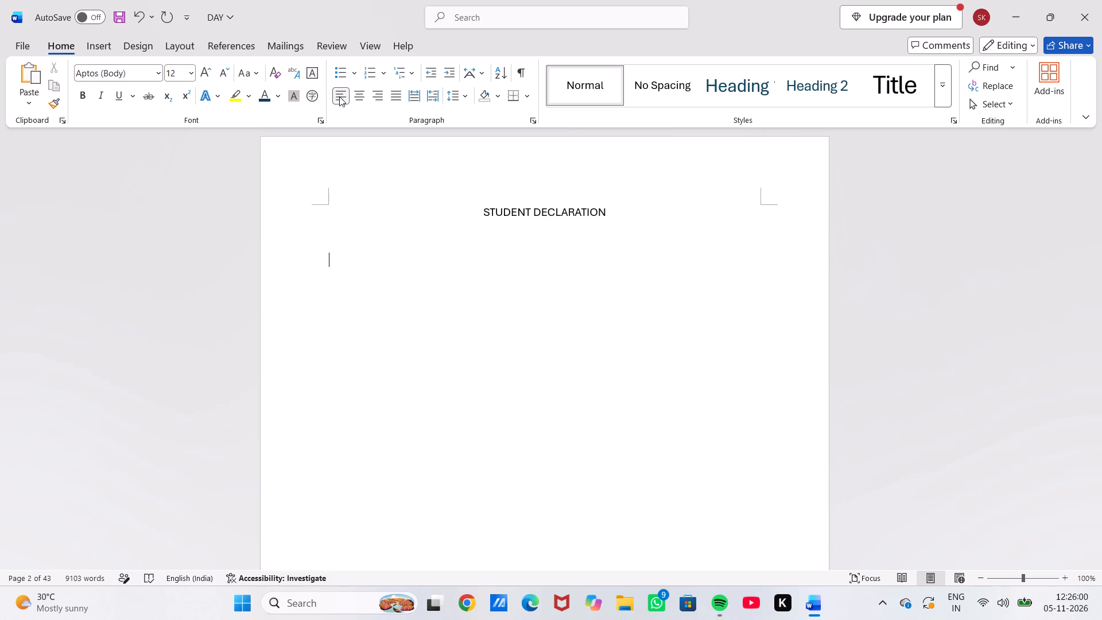
# Begin the declaration sentence with "I," followed by the student's full name as given on the title page.
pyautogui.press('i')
pyautogui.press('BackSpace')
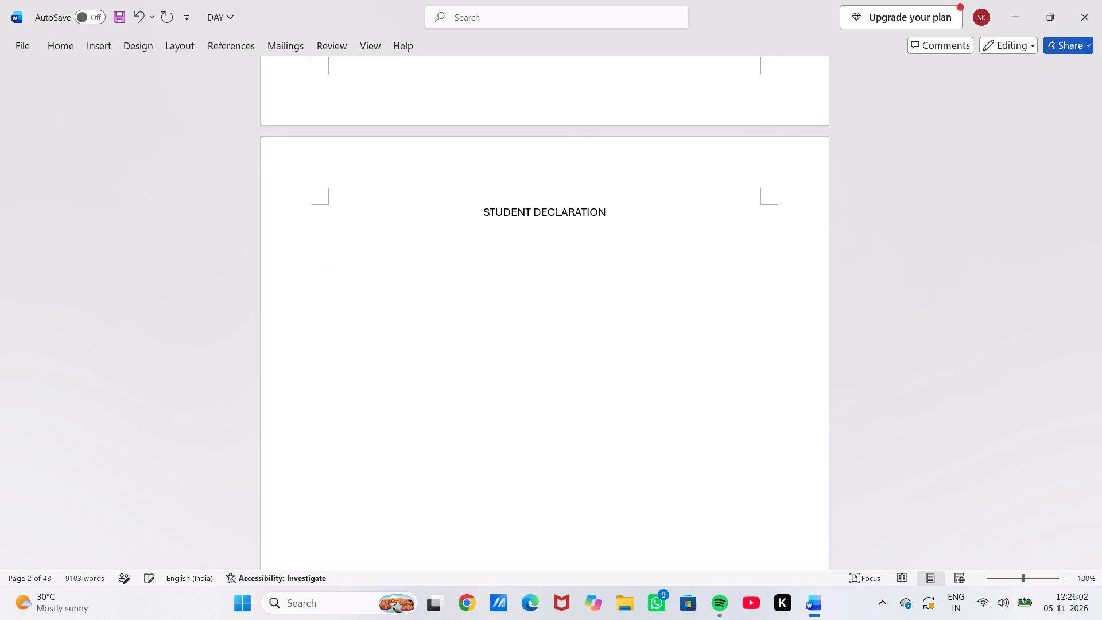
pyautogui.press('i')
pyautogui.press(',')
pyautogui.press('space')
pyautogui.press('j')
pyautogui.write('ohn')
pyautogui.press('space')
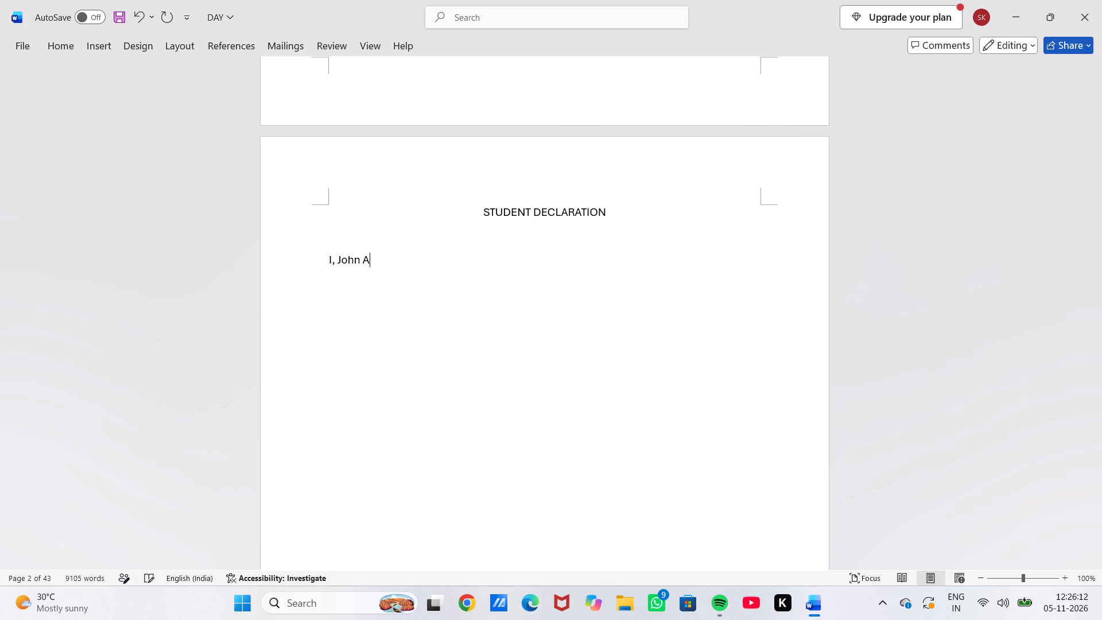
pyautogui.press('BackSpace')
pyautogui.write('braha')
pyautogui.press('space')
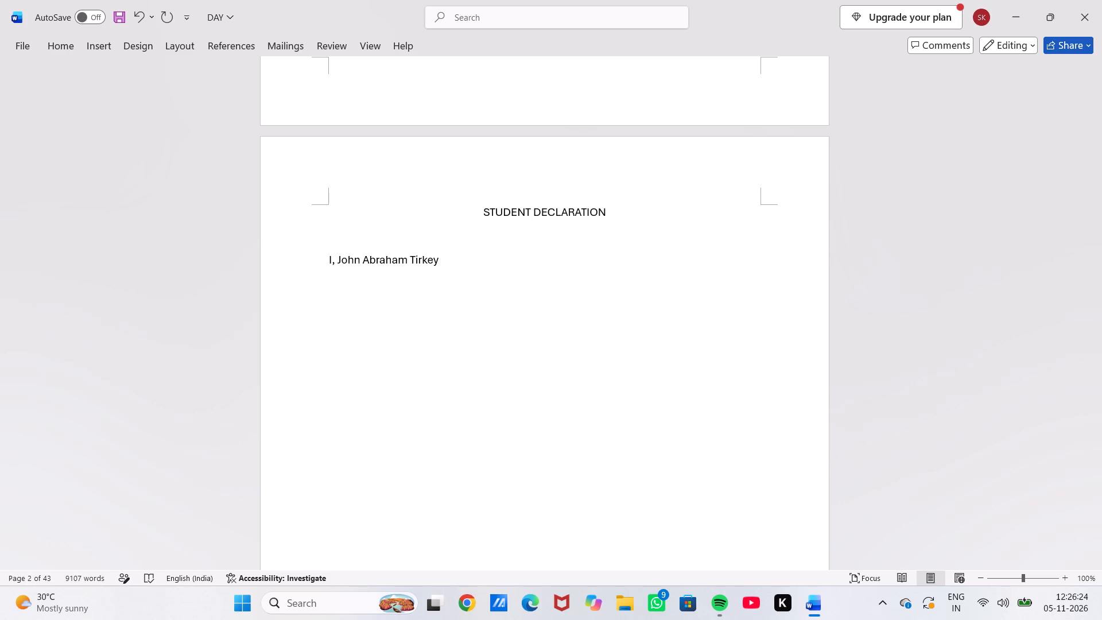
# Continue the declaration sentence after the student's name with "with Samarth Enrolment No-" followed by the student's enrolment number and a comma.
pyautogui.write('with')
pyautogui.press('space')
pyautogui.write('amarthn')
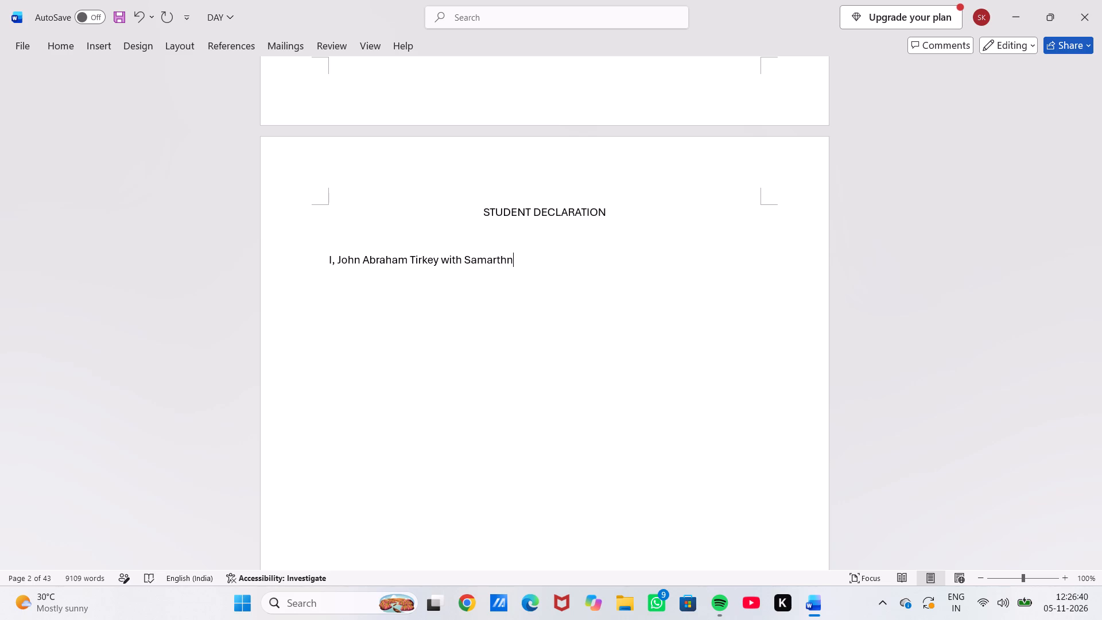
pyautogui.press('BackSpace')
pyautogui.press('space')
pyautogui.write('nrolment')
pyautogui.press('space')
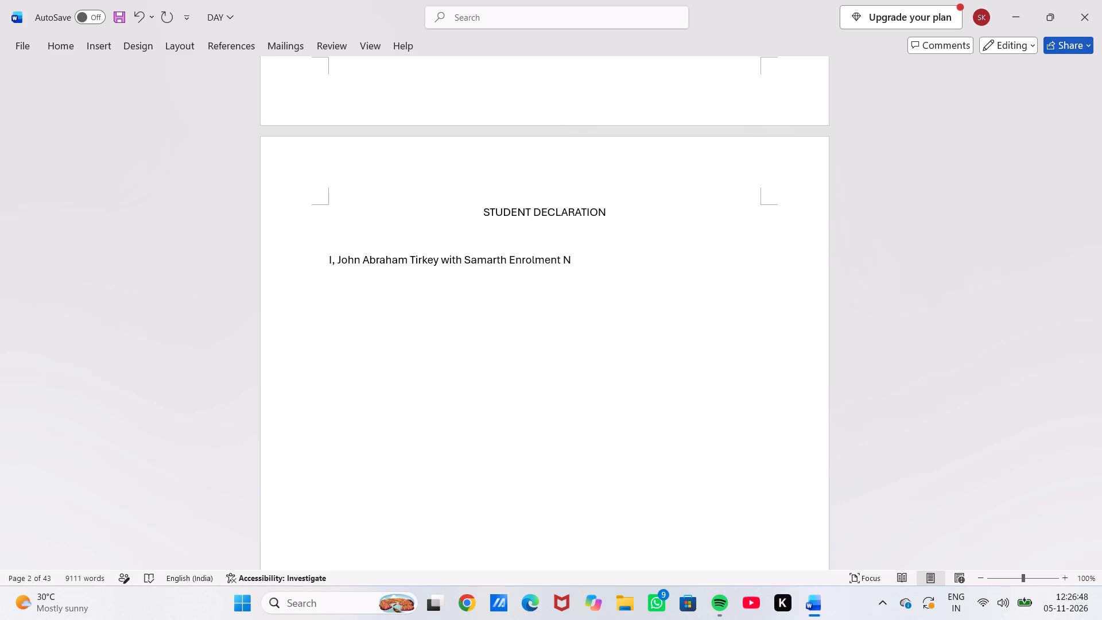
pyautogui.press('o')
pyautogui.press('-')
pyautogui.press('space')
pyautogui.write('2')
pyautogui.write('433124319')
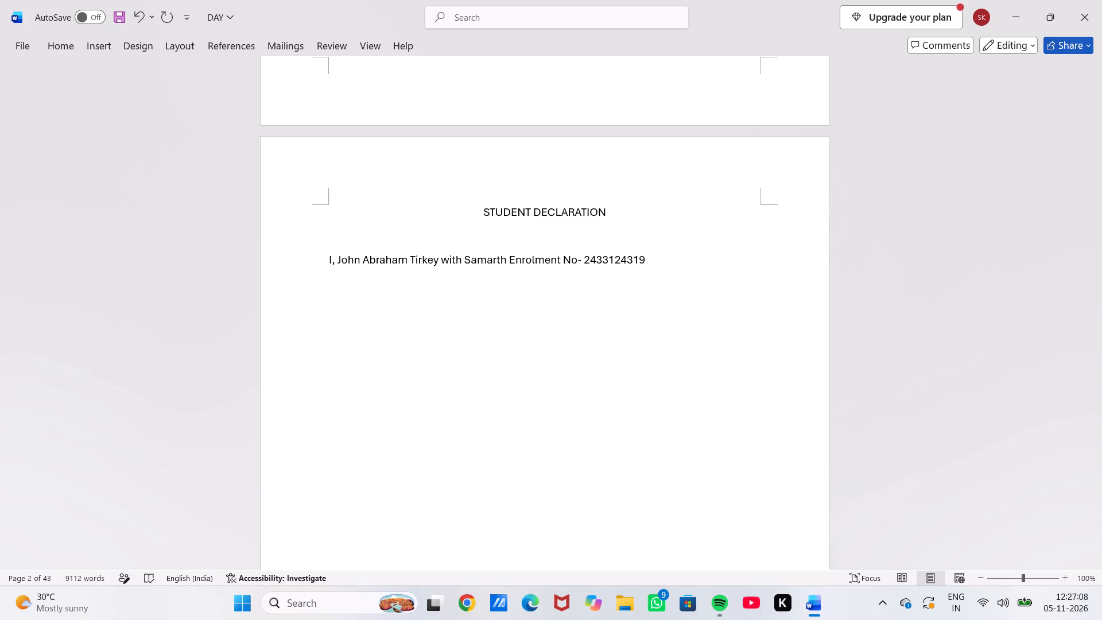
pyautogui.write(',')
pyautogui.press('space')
# Add "College Roll No-" and the student's college roll number after the enrolment number.
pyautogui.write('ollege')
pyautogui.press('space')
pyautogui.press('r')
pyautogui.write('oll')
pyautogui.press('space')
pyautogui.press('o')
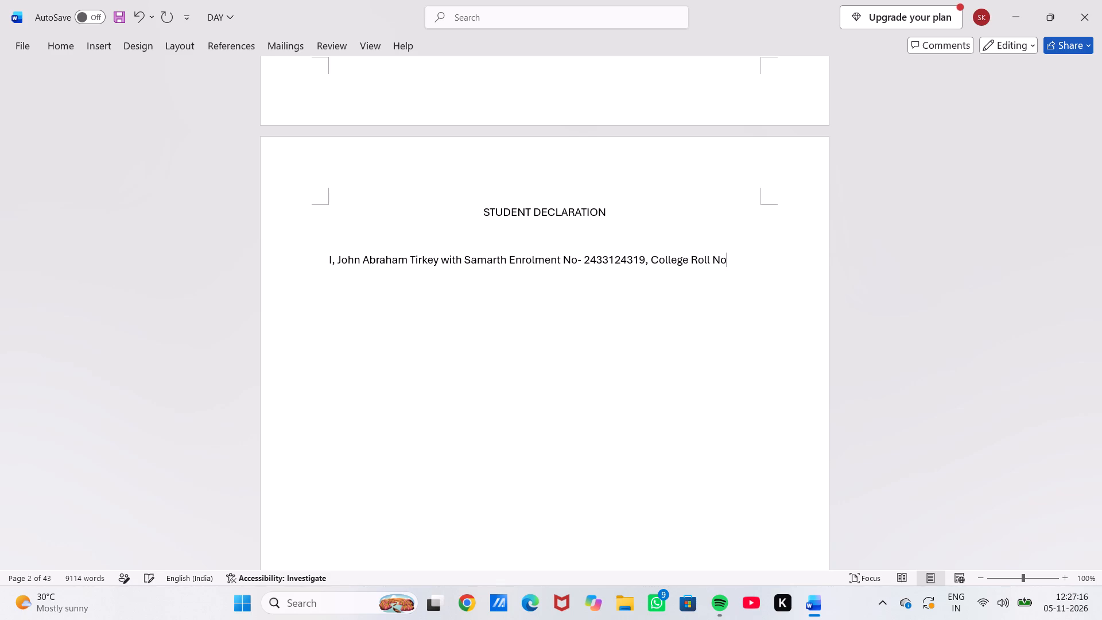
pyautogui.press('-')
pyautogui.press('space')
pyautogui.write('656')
# Continue the sentence with ", a student of B.A. 5th Semester", with the "th" in superscript.
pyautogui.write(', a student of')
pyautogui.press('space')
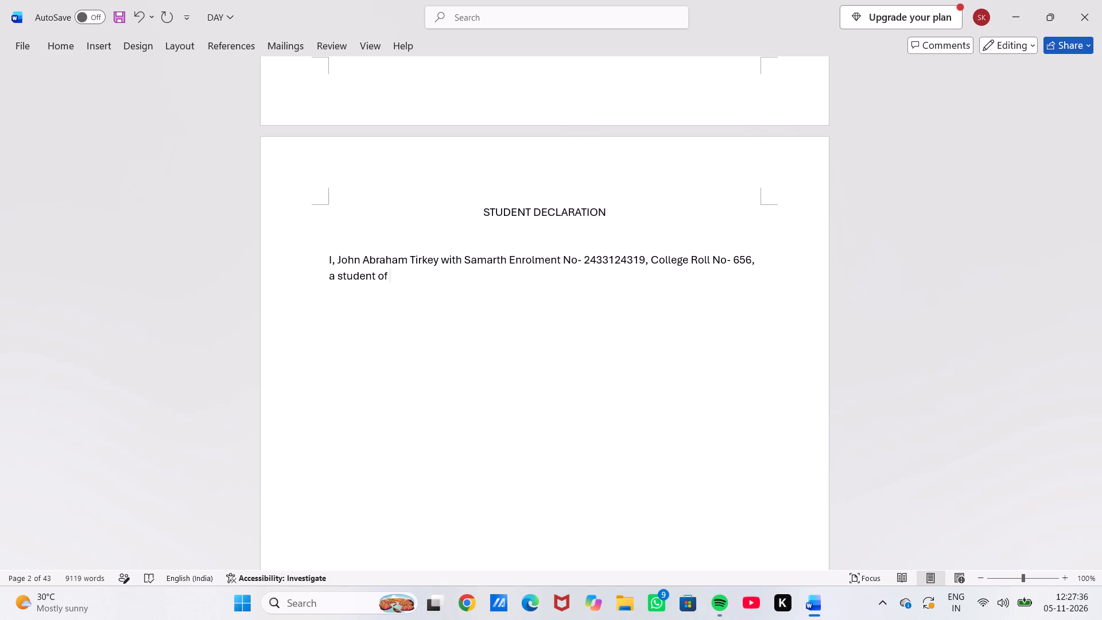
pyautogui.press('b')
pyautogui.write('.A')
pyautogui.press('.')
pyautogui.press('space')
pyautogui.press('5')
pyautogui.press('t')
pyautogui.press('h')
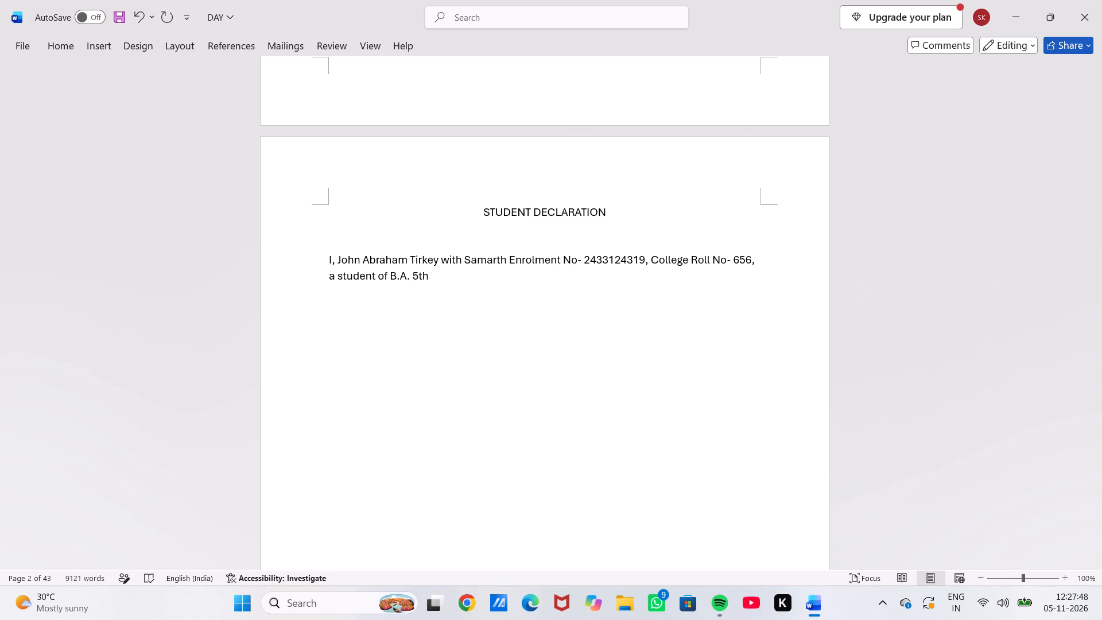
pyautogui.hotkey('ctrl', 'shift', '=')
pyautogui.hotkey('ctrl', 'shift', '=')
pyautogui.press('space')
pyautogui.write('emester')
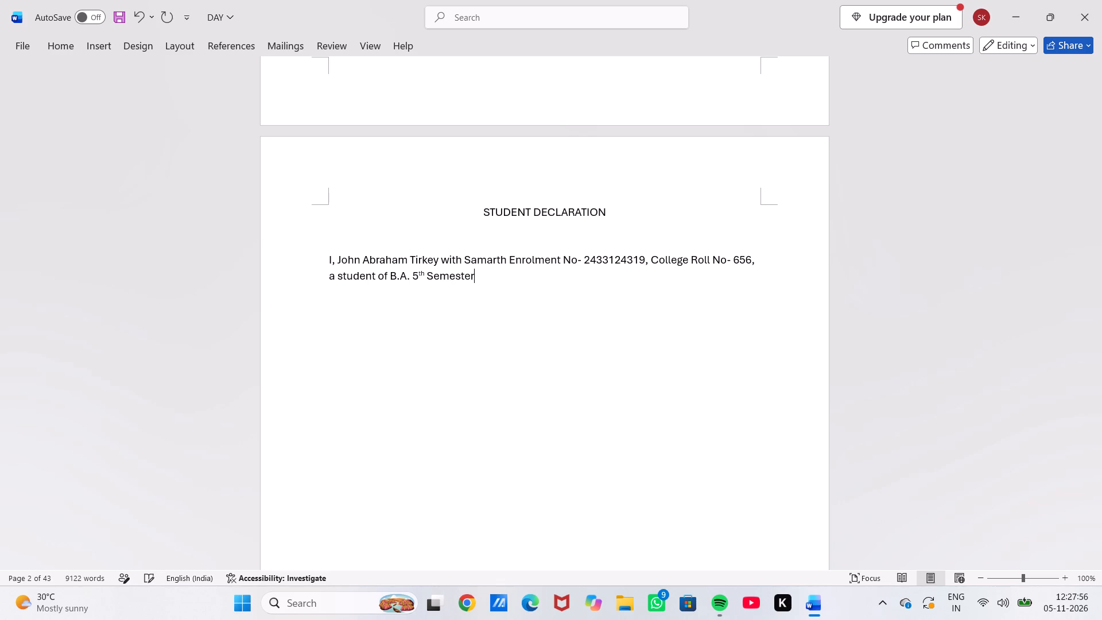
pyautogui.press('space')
# Add "in the Department of" after "Semester", with a capital D in Department.
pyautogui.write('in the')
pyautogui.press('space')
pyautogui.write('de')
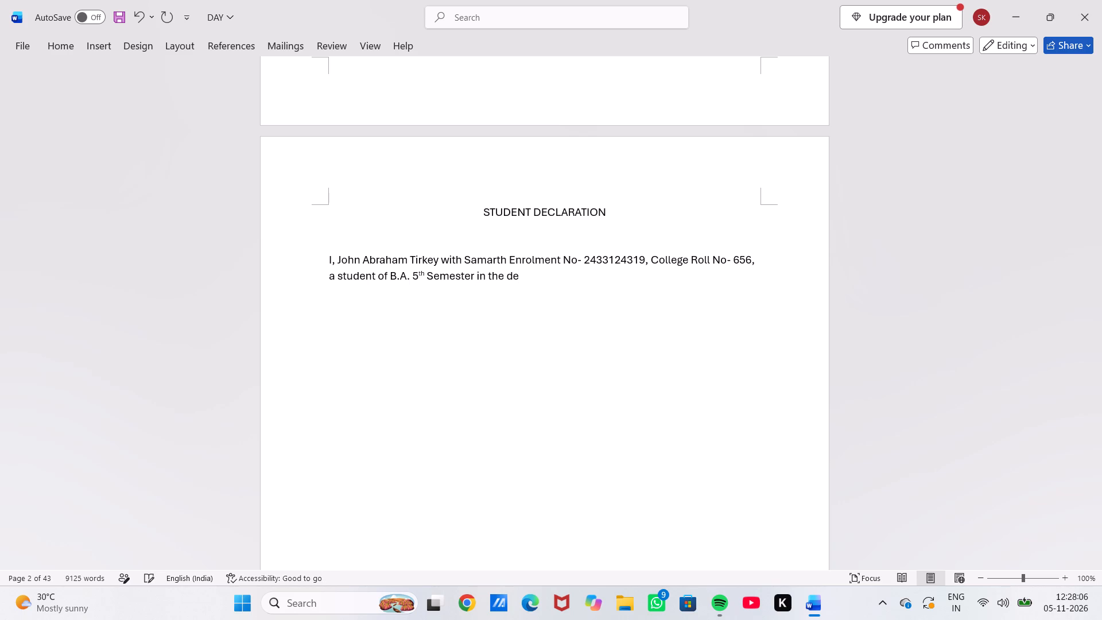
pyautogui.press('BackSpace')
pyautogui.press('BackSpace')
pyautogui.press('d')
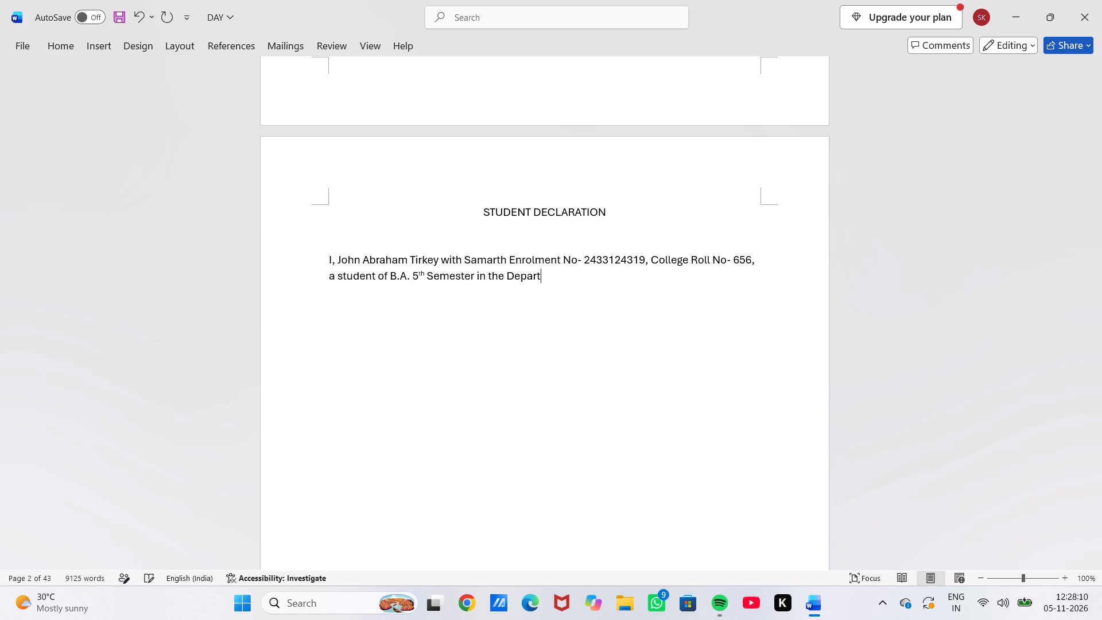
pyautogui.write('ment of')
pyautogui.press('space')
# Enter the department name as "Economics", with only the first letter capitalised, followed by a comma.
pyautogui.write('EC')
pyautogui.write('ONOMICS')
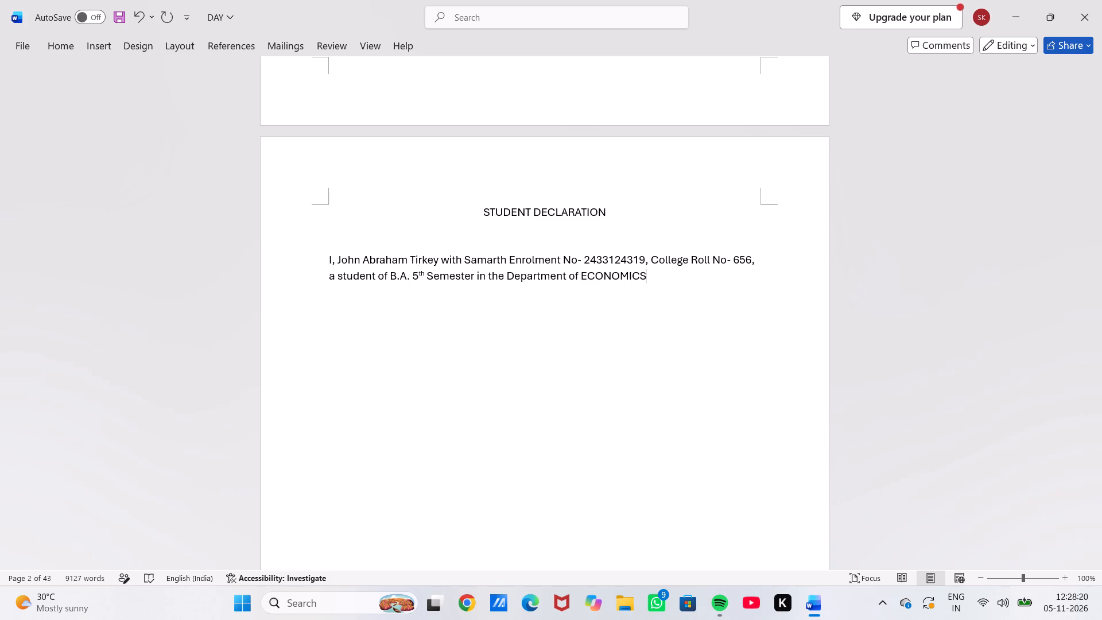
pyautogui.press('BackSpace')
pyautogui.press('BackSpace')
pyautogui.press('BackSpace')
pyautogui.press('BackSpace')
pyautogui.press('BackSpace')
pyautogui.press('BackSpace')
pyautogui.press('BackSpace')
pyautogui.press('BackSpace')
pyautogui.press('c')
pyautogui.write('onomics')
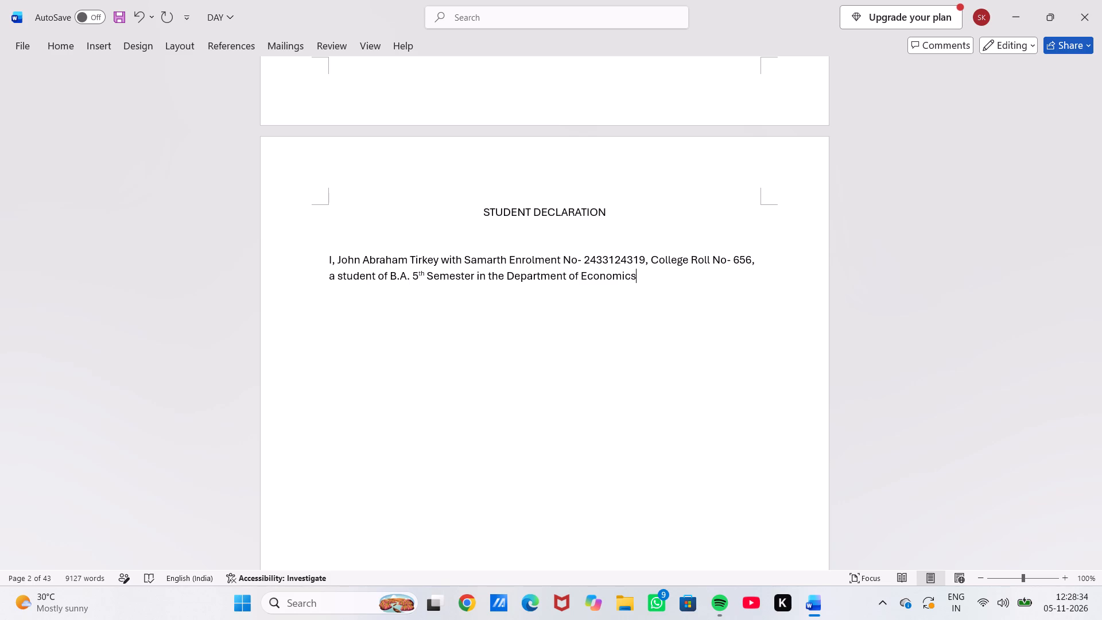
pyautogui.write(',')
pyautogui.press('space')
# Continue the declaration sentence after "Economics," with "DHSK College (Autonomous),".
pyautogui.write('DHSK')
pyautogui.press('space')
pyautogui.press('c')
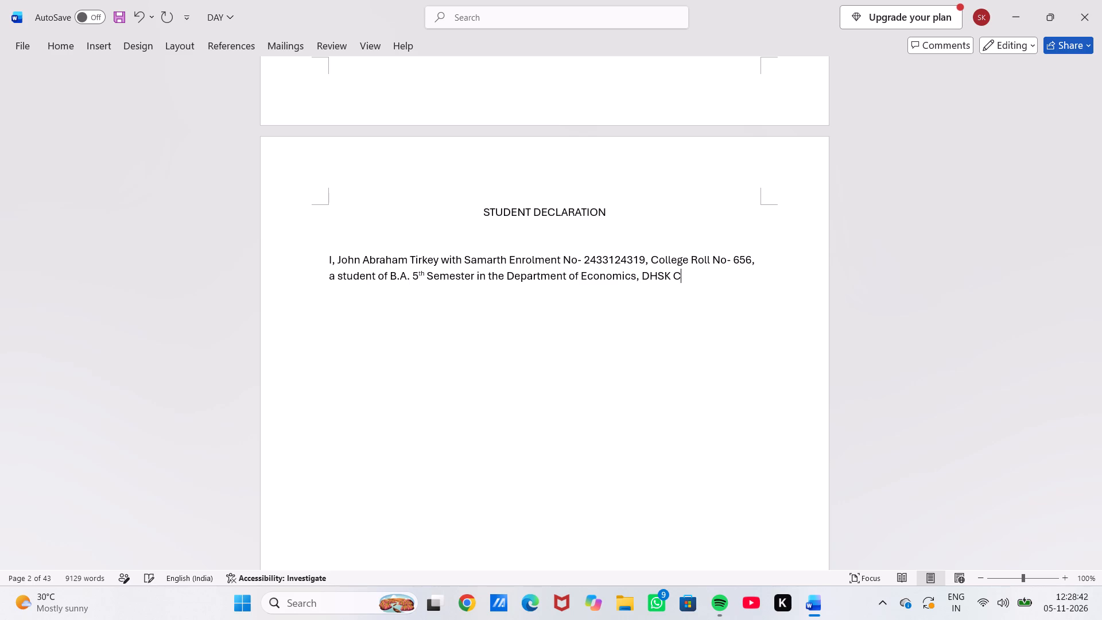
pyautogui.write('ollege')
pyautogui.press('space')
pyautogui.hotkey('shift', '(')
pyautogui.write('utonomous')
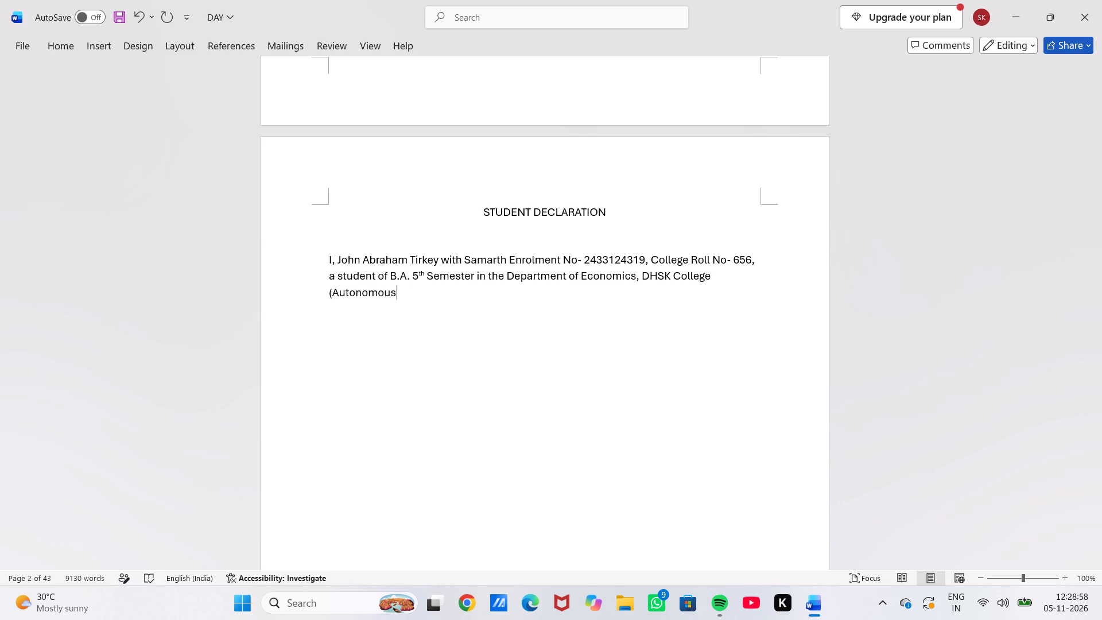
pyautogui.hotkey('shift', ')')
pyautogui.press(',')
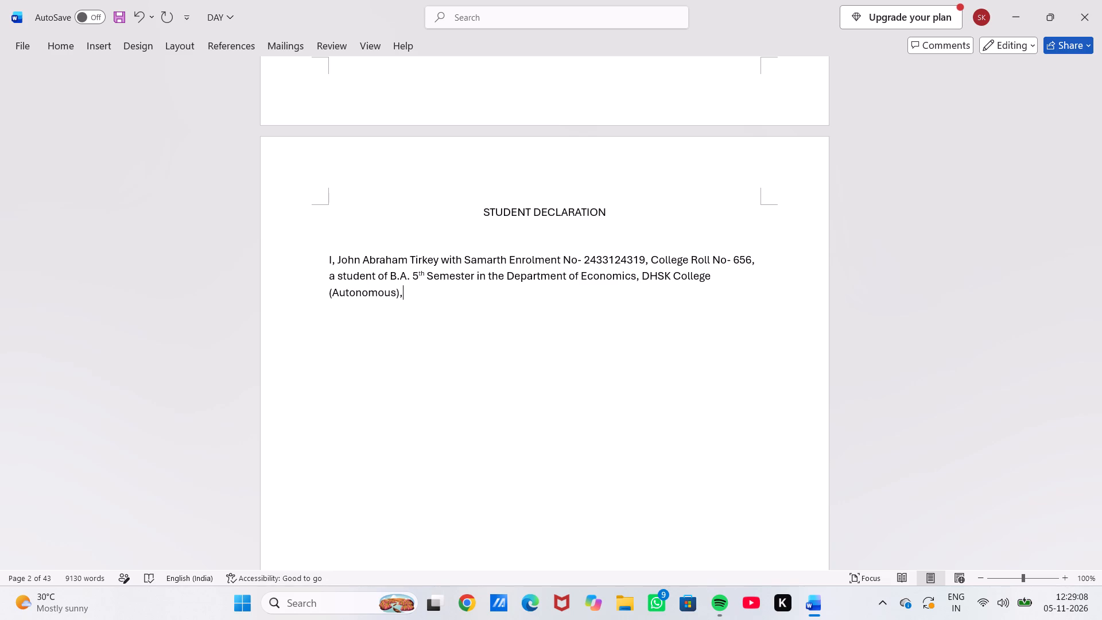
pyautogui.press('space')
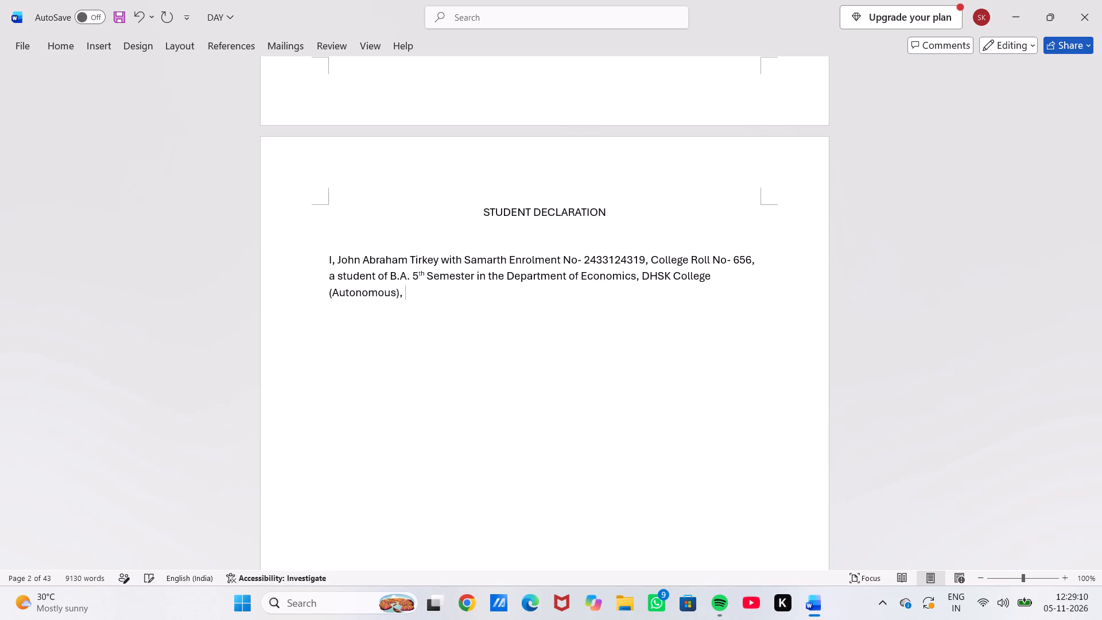
# Add "do hereby declare that:" to the end of the declaration sentence and start a new paragraph.
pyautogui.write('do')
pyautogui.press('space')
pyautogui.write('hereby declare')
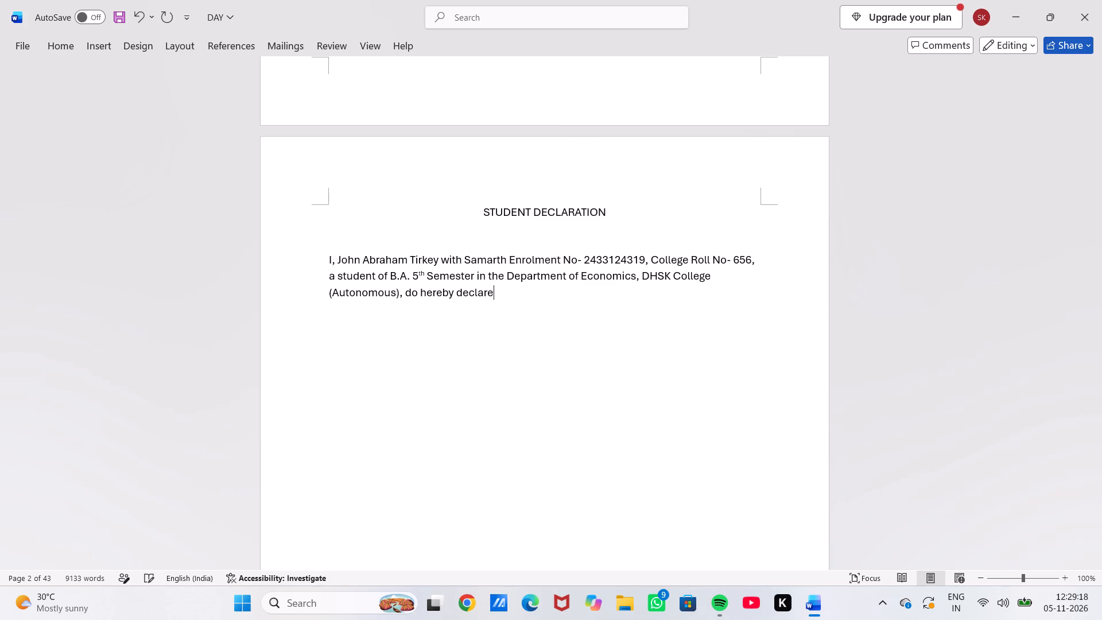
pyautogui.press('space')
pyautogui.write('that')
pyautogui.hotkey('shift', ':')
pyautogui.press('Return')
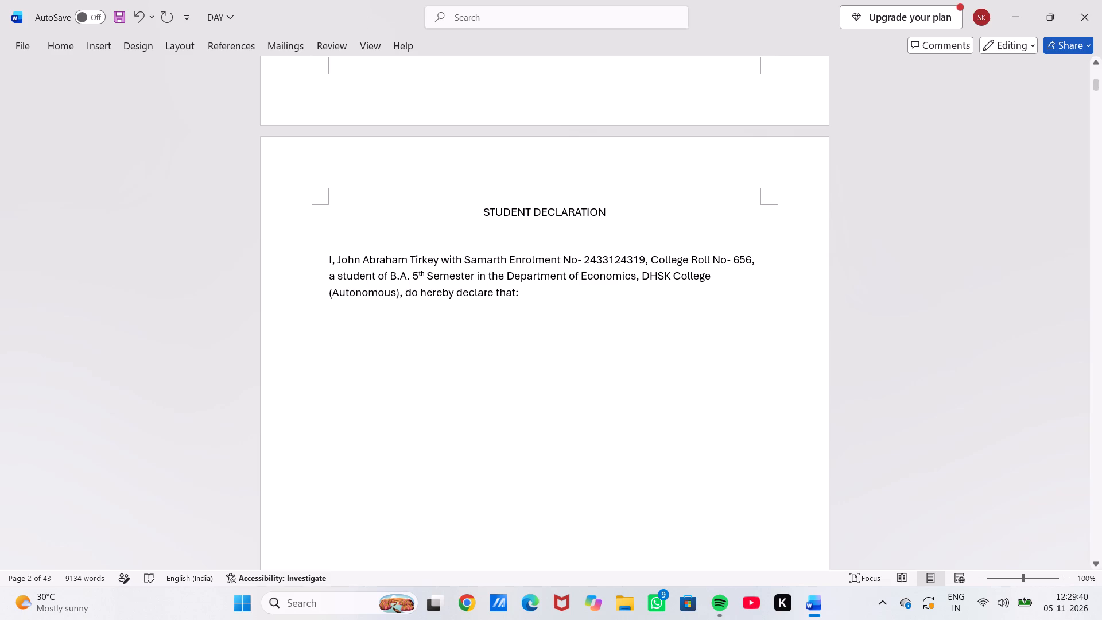
# Make the student's full name in the declaration sentence bold.
pyautogui.click(337, 263)
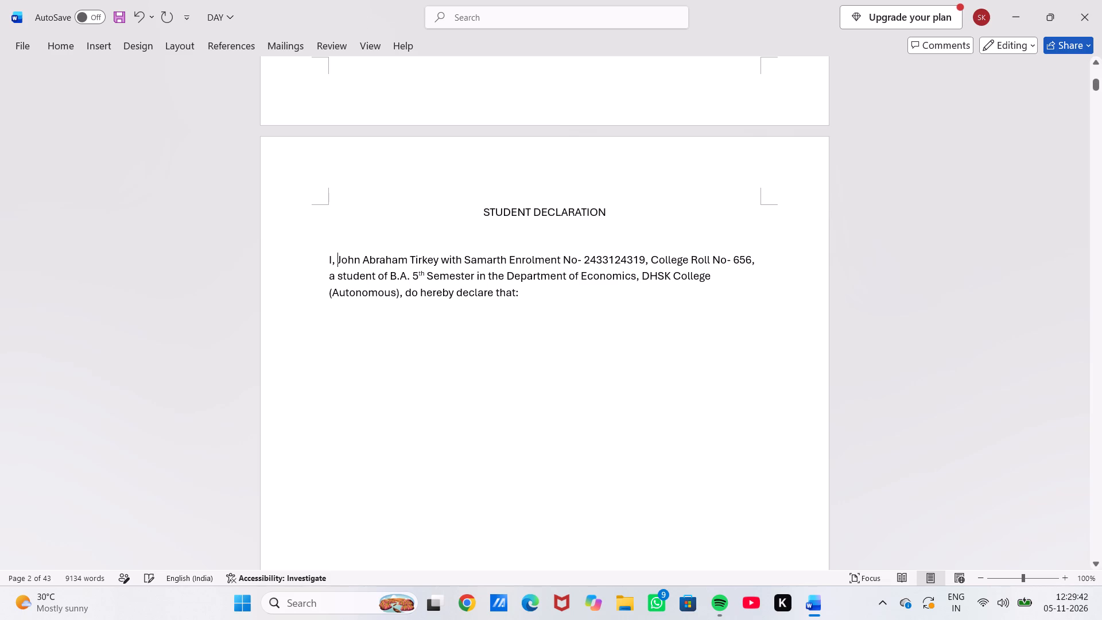
pyautogui.moveTo(337, 263); pyautogui.dragTo(372, 243, button='right')
pyautogui.click(340, 261)
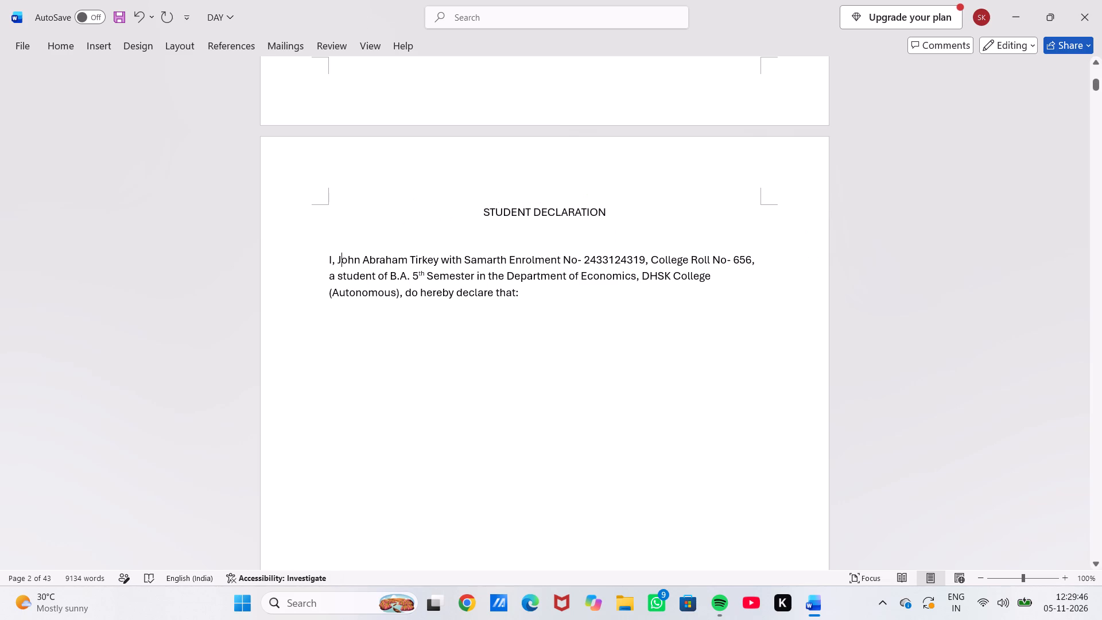
pyautogui.click(337, 259)
pyautogui.moveTo(337, 259); pyautogui.dragTo(421, 262, button='right')
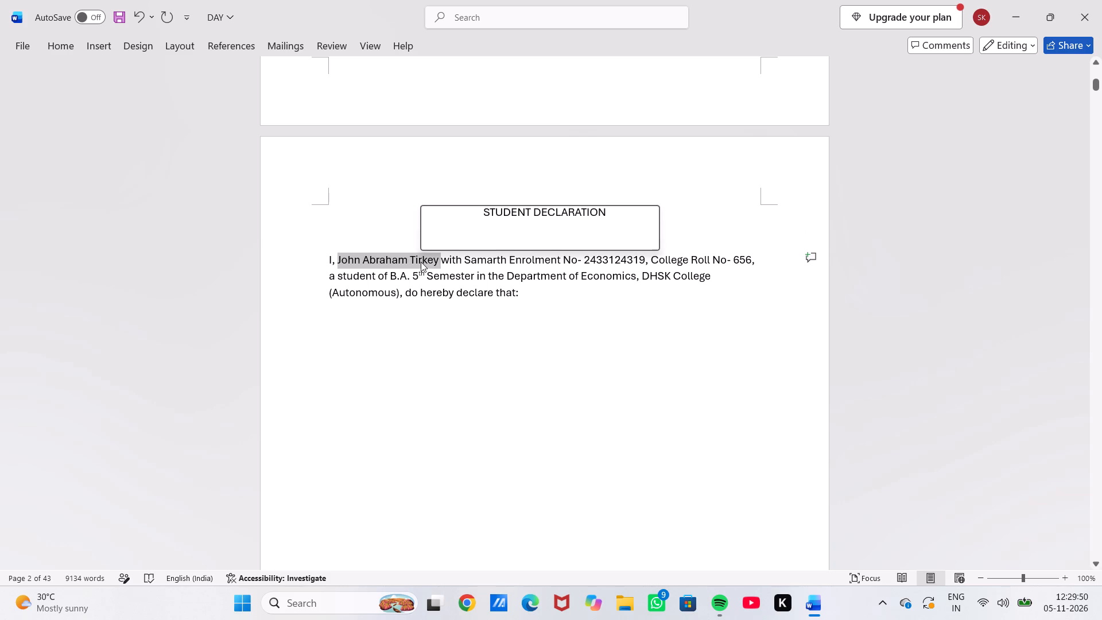
pyautogui.click(428, 235)
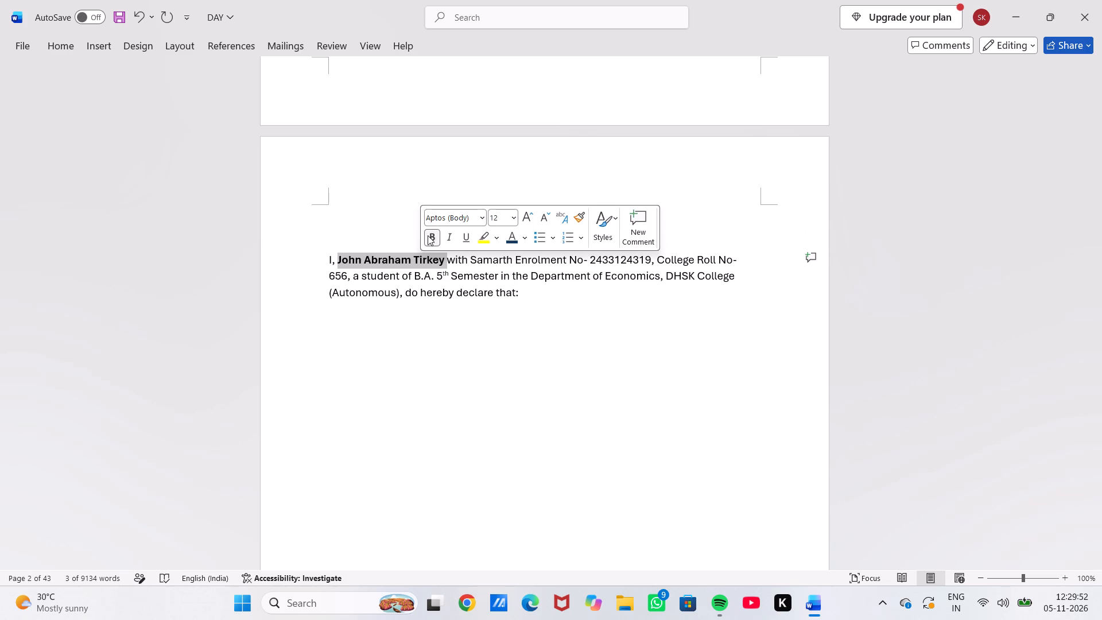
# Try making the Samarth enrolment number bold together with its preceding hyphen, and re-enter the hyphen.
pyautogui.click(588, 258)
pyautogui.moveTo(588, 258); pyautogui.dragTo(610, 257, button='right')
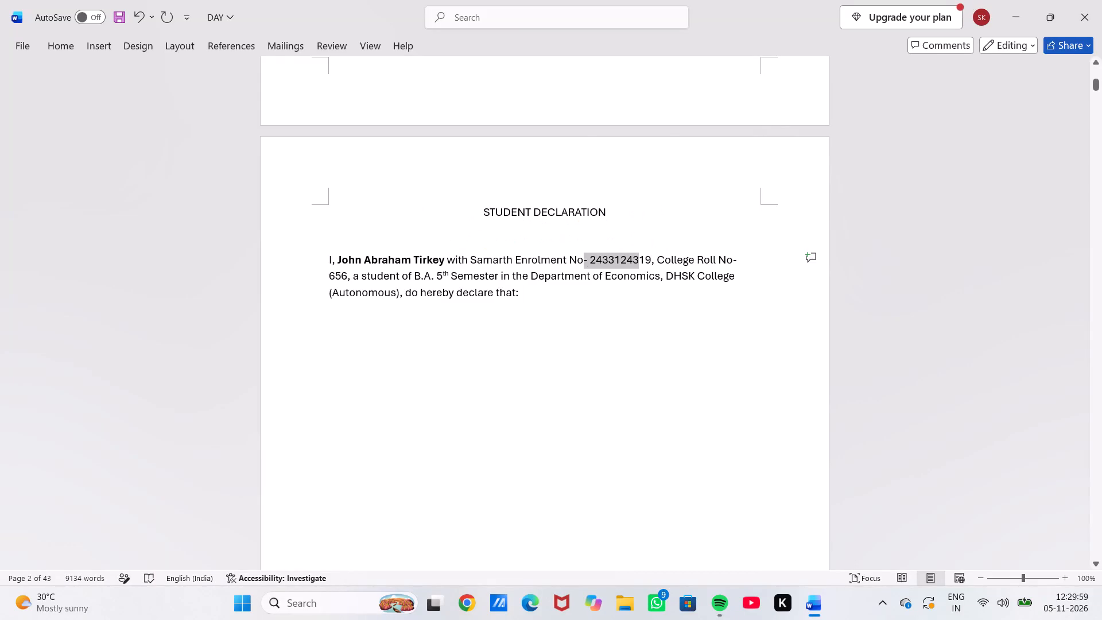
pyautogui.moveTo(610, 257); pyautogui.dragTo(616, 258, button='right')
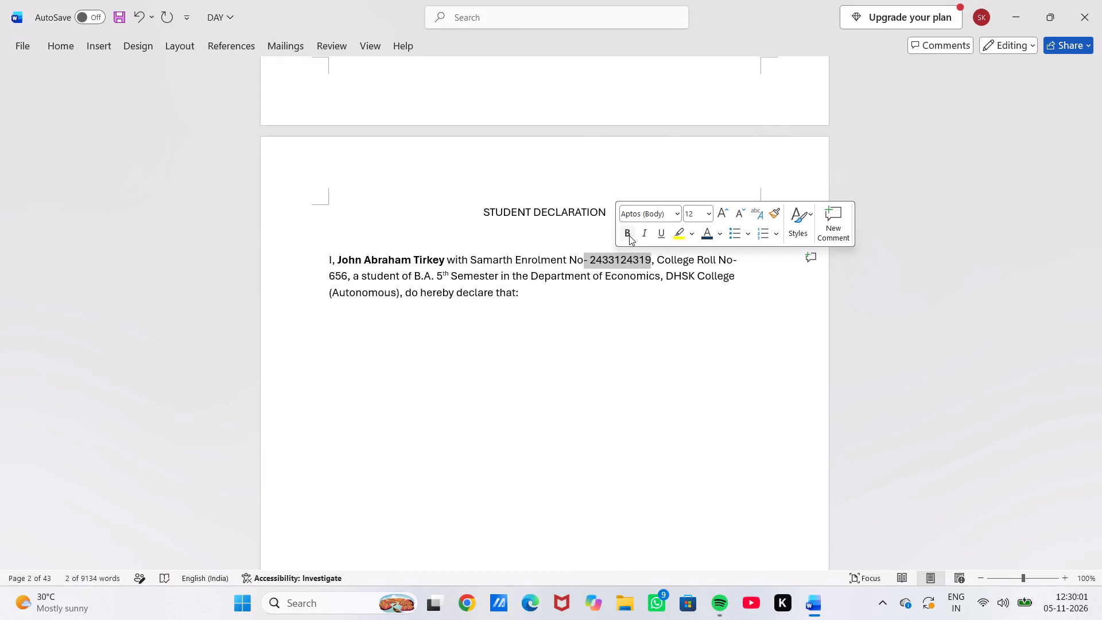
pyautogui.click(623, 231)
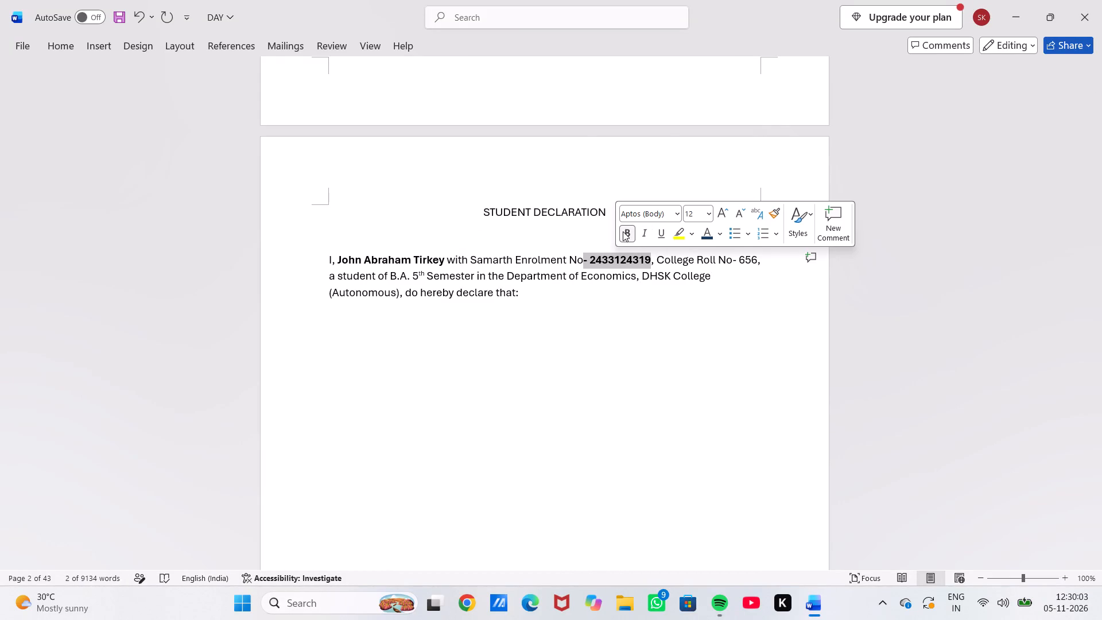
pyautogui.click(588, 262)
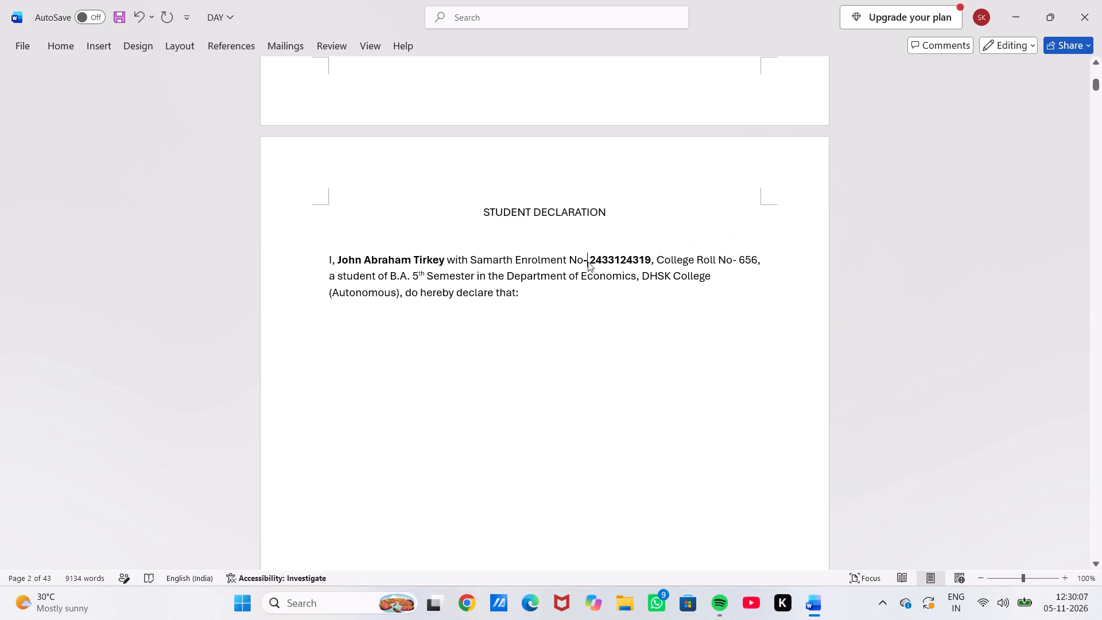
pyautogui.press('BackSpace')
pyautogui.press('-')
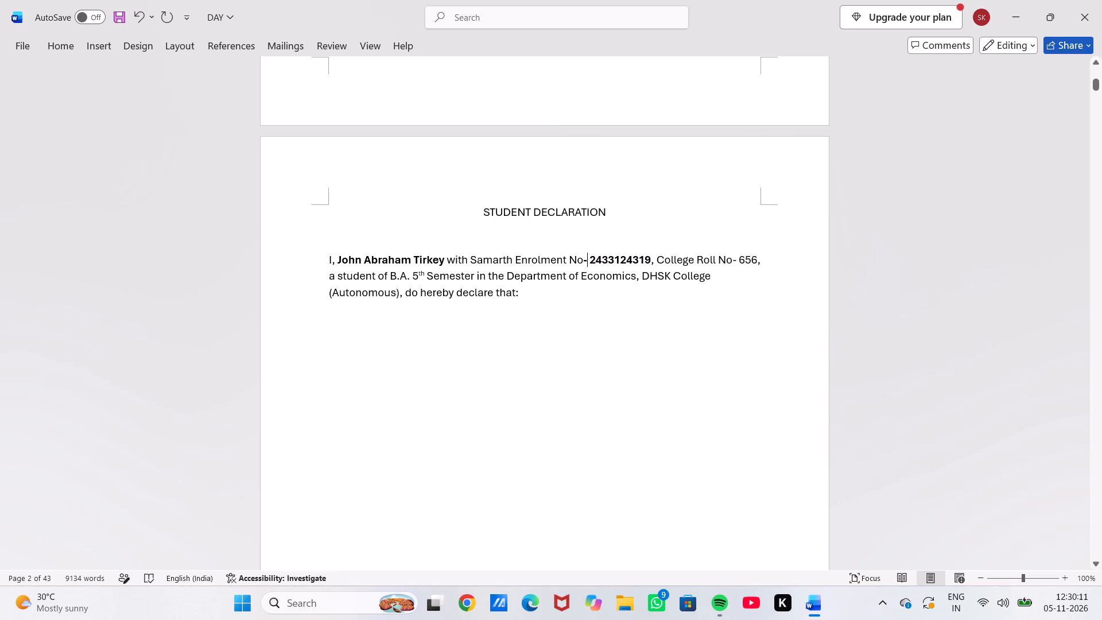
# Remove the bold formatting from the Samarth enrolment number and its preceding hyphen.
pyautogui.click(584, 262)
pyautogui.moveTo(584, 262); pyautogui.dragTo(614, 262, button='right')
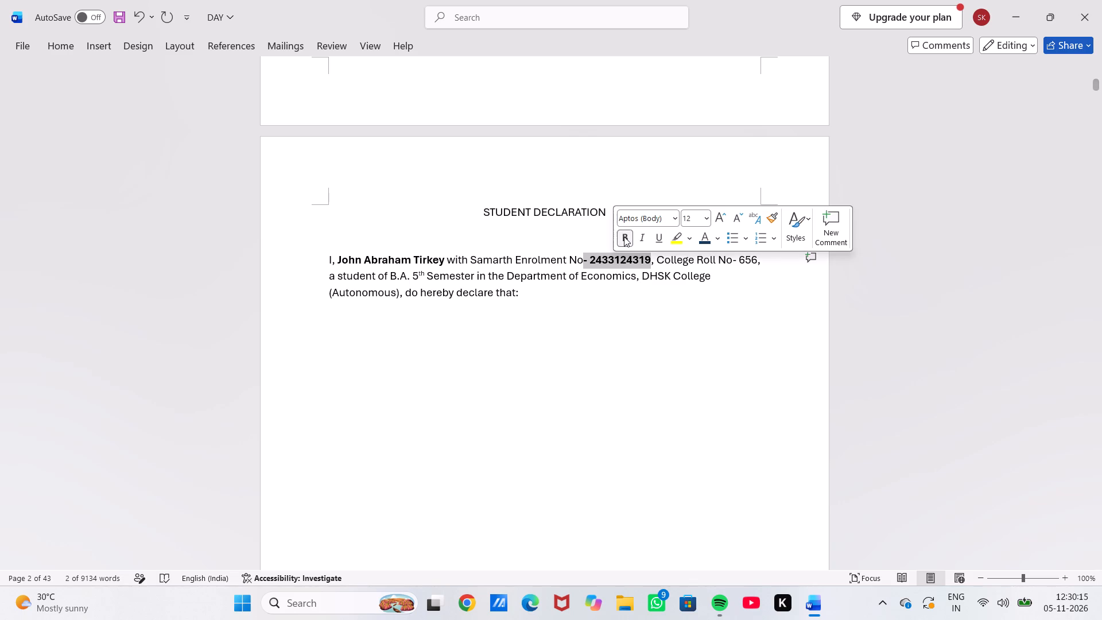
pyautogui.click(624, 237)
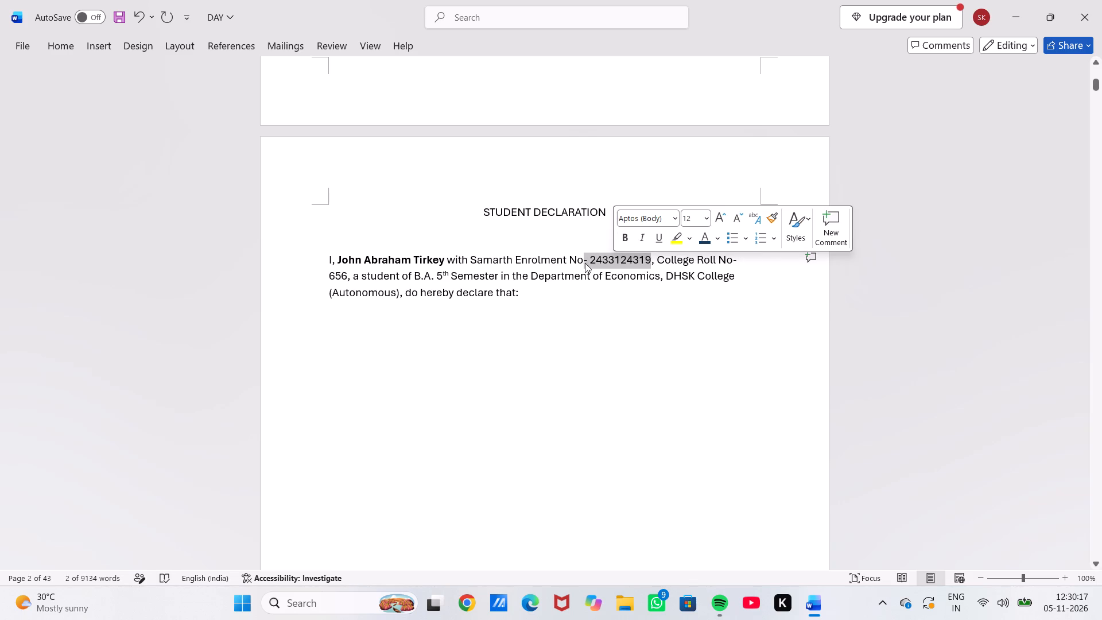
# Make only the digits of the Samarth enrolment number in the declaration sentence bold, excluding the hyphen before them.
pyautogui.click(592, 257)
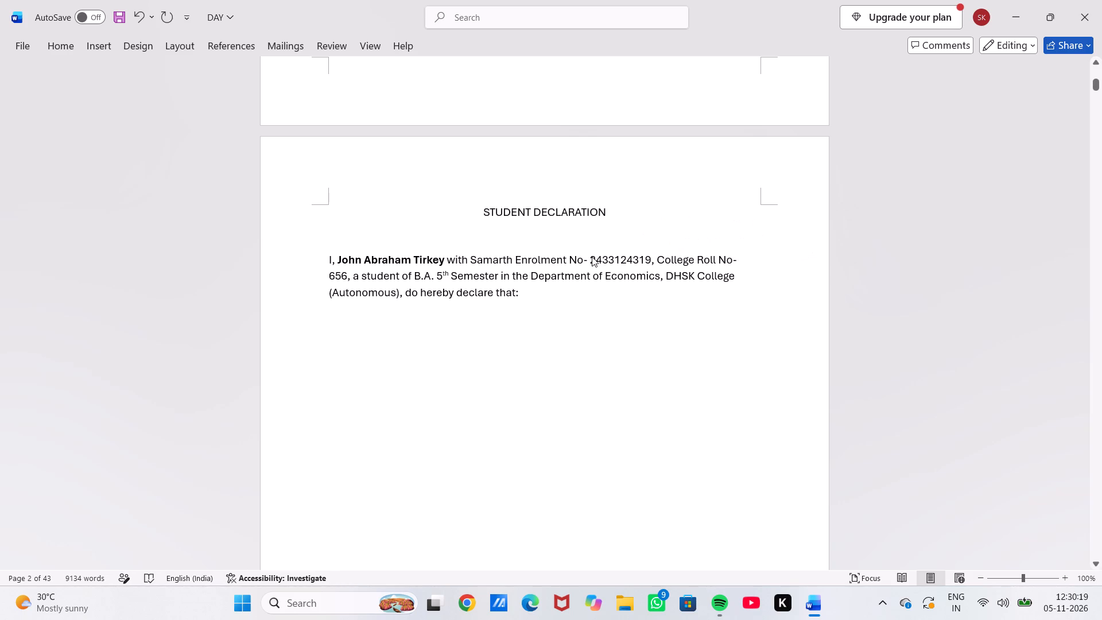
pyautogui.moveTo(585, 263); pyautogui.dragTo(615, 255)
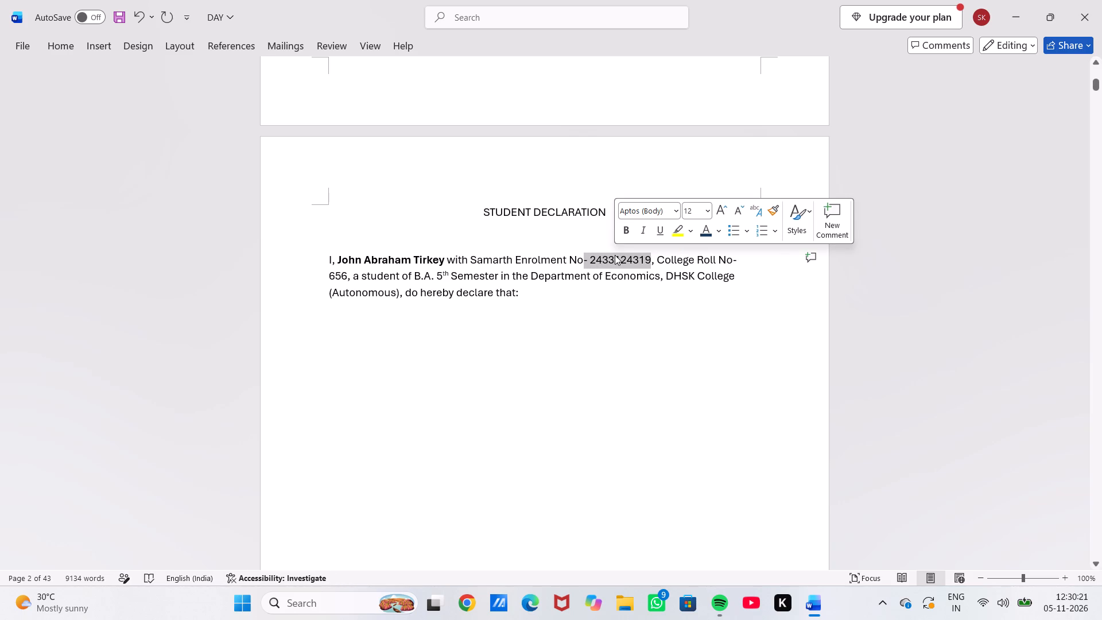
pyautogui.click(598, 243)
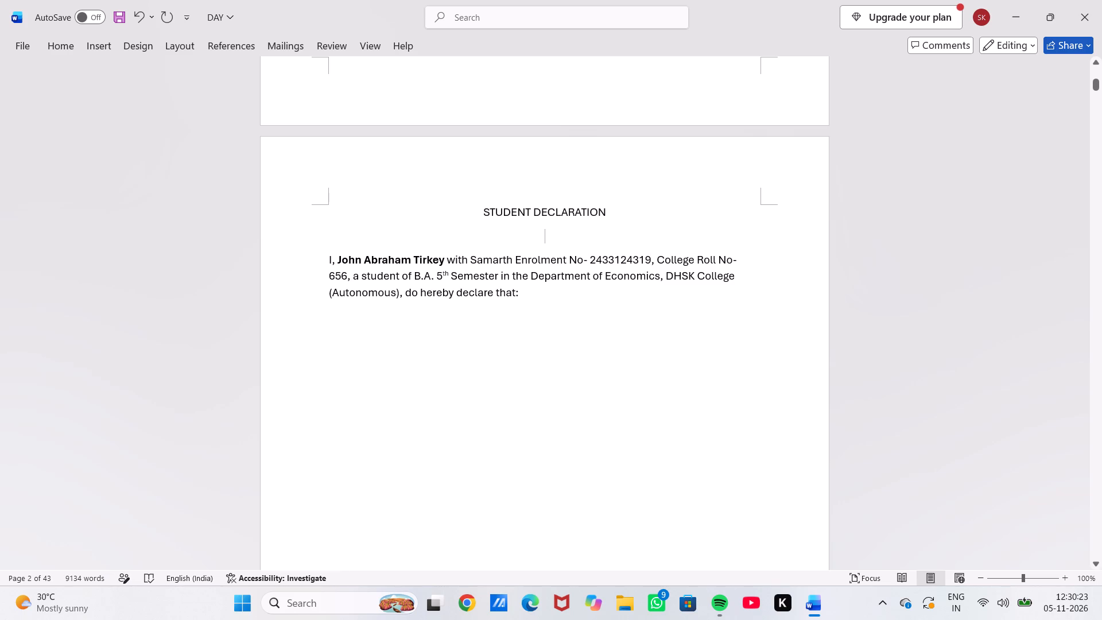
pyautogui.click(626, 258)
pyautogui.moveTo(626, 258); pyautogui.dragTo(595, 263, button='right')
pyautogui.moveTo(595, 263); pyautogui.dragTo(591, 258, button='right')
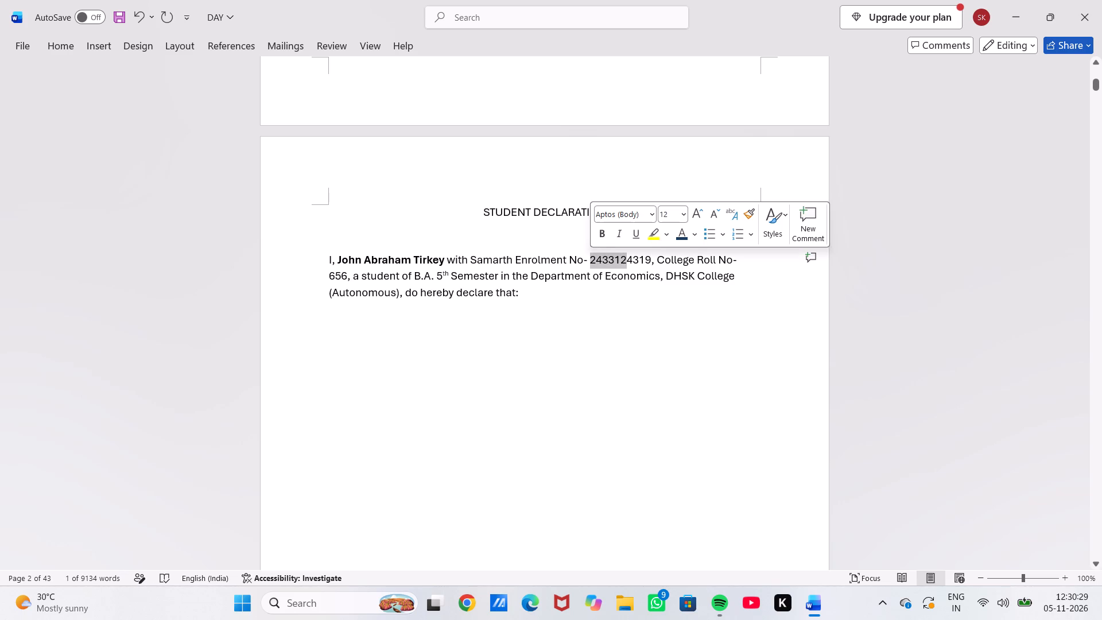
pyautogui.click(600, 229)
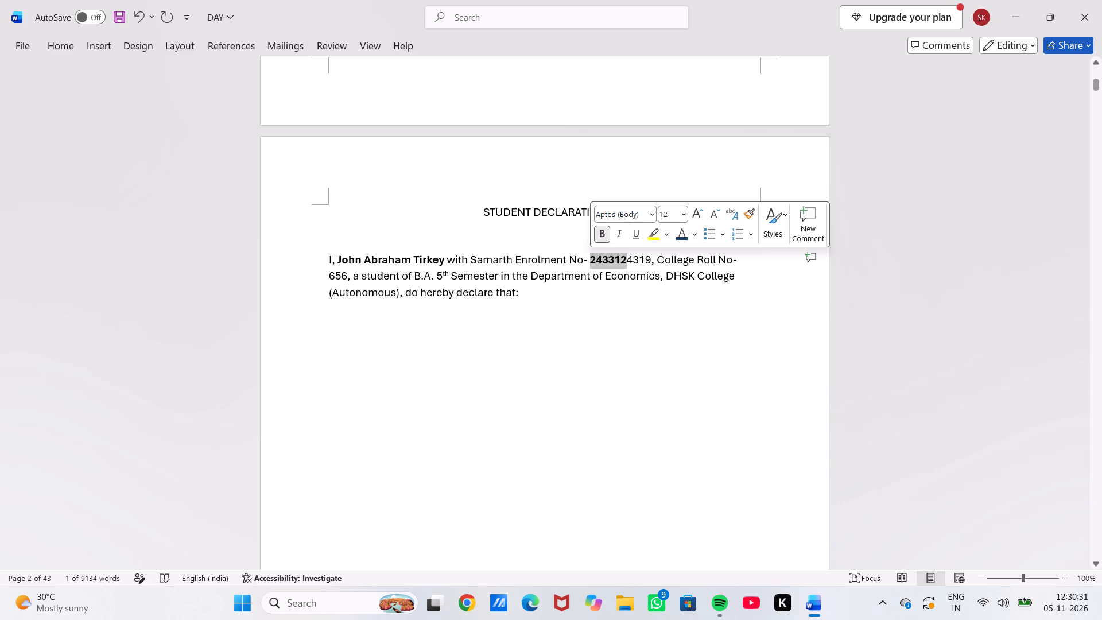
pyautogui.click(650, 263)
pyautogui.click(635, 281)
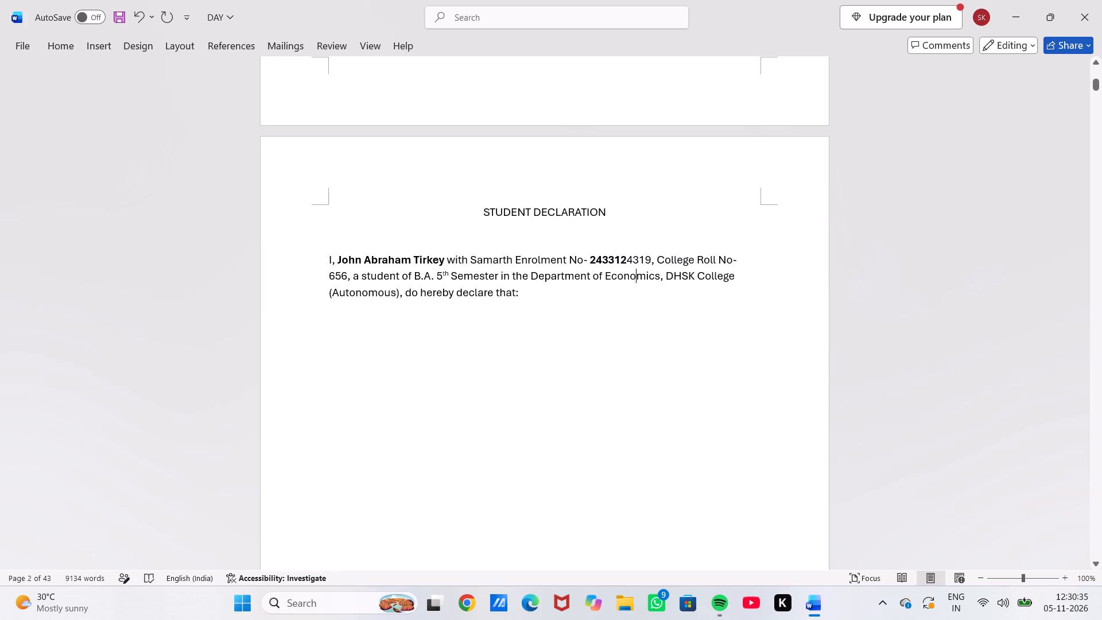
pyautogui.click(650, 256)
pyautogui.moveTo(650, 256); pyautogui.dragTo(624, 260, button='right')
pyautogui.moveTo(624, 260); pyautogui.dragTo(622, 261, button='right')
pyautogui.click(631, 235)
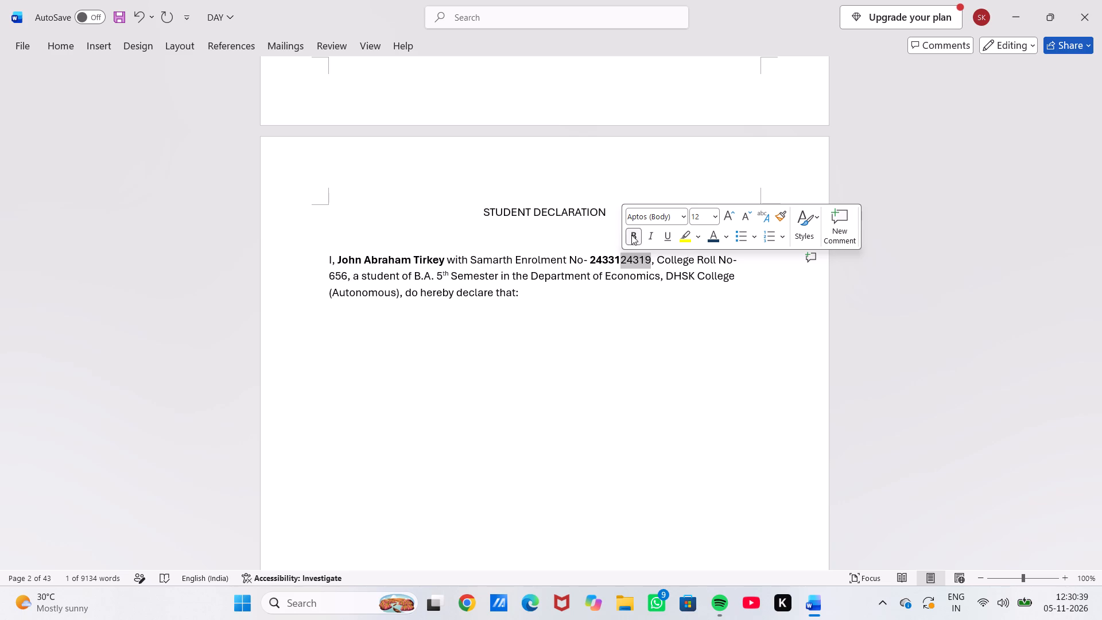
pyautogui.click(631, 237)
pyautogui.click(621, 333)
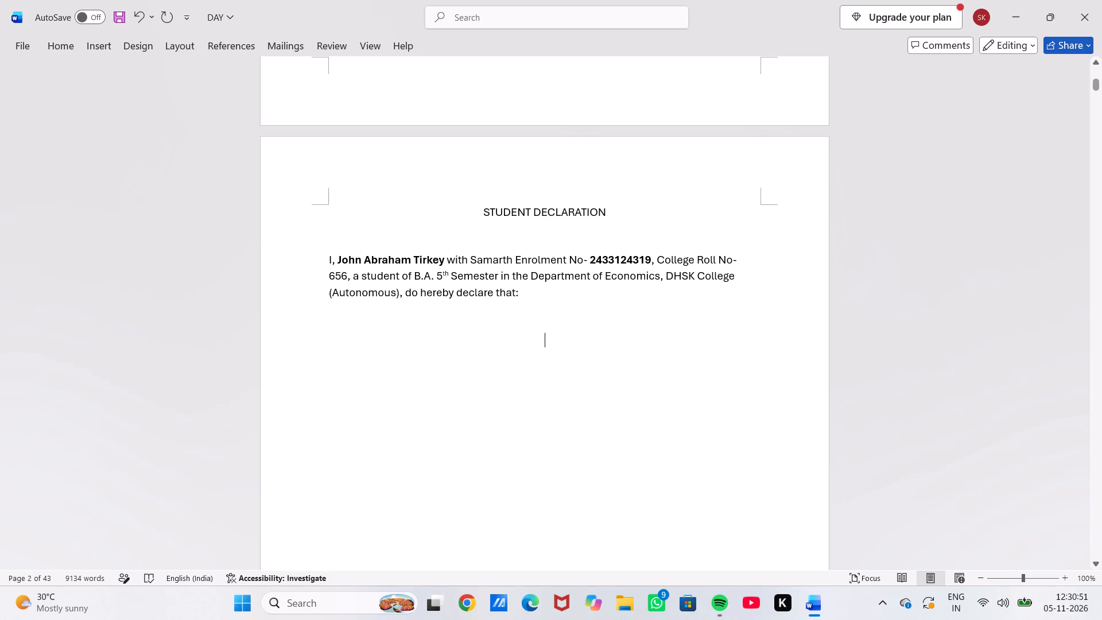
# Start a new paragraph below the declaration sentence and begin point 1 with "1. I have completed my Internship".
pyautogui.click(527, 300)
pyautogui.press('Return')
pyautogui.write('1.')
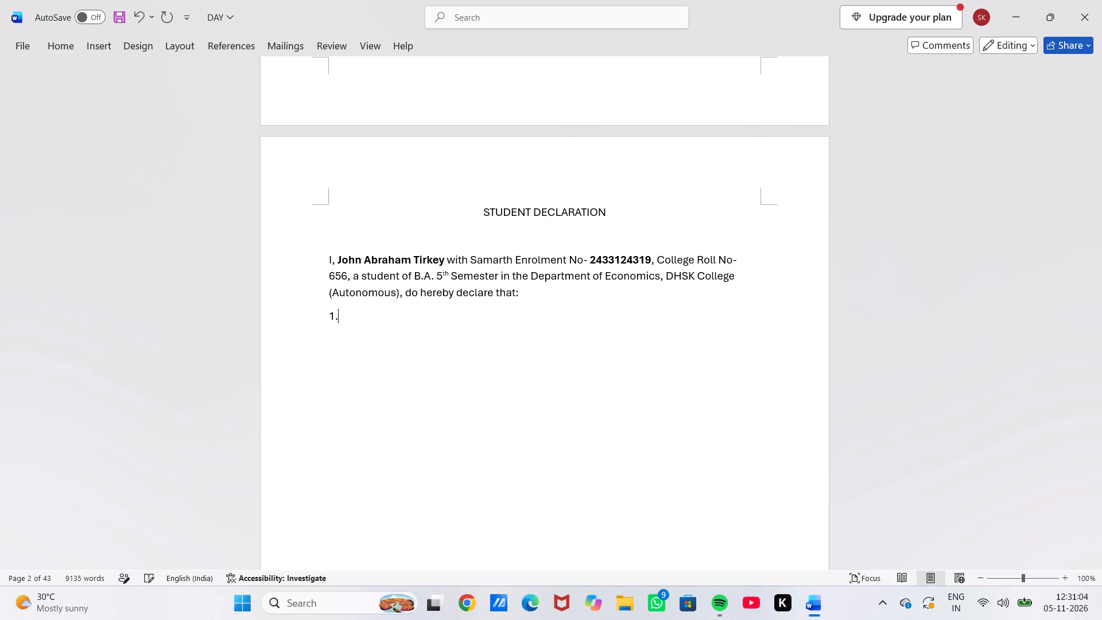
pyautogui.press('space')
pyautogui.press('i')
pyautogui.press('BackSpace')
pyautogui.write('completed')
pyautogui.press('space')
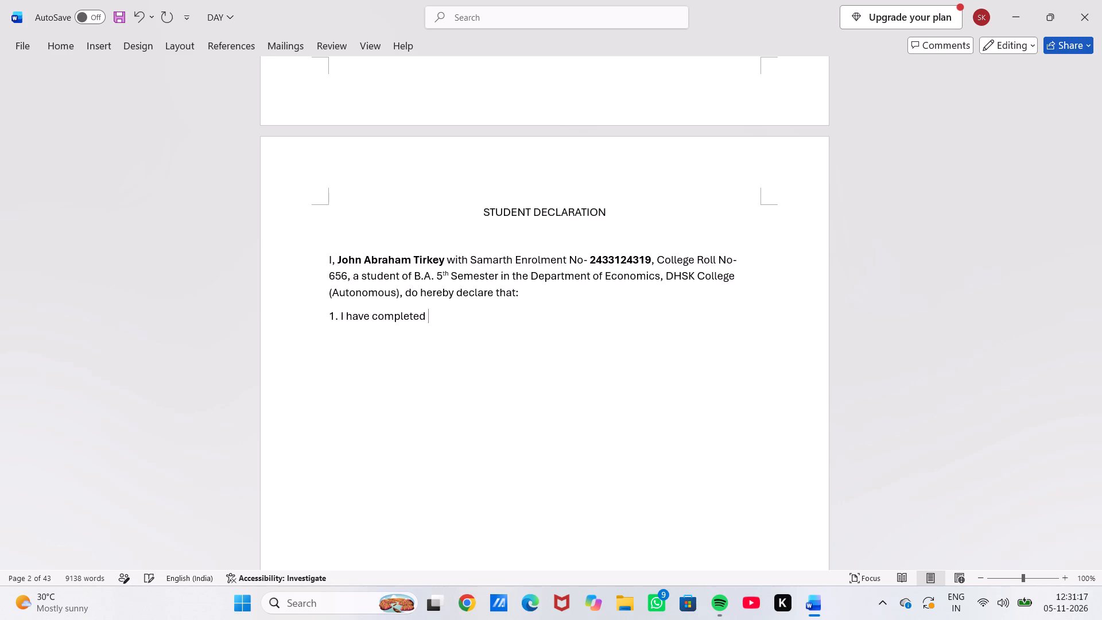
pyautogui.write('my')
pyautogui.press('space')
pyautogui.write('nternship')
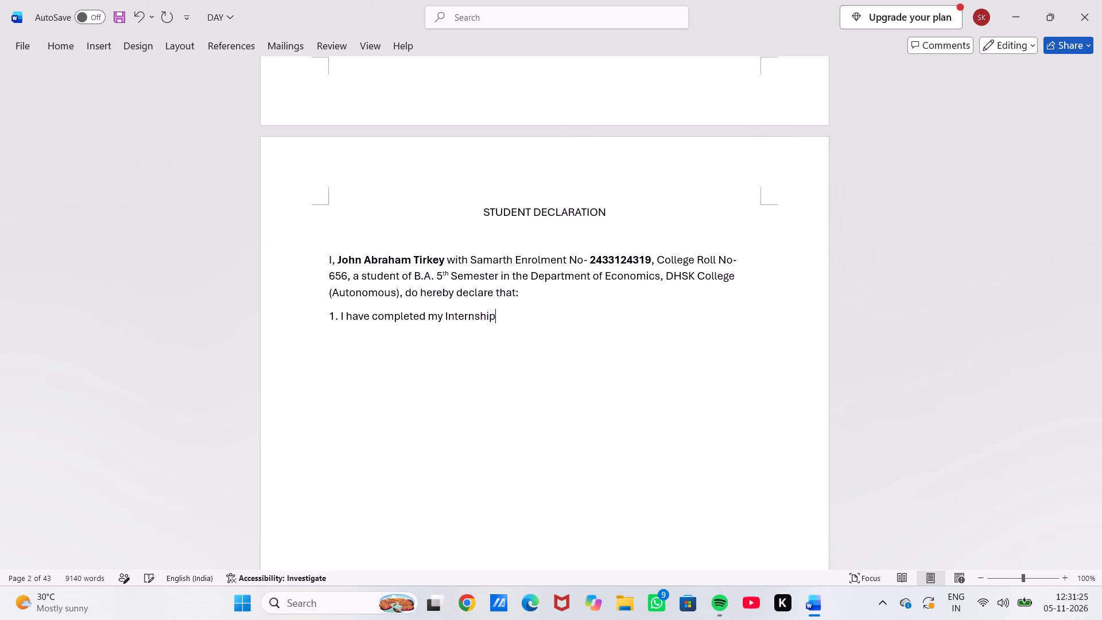
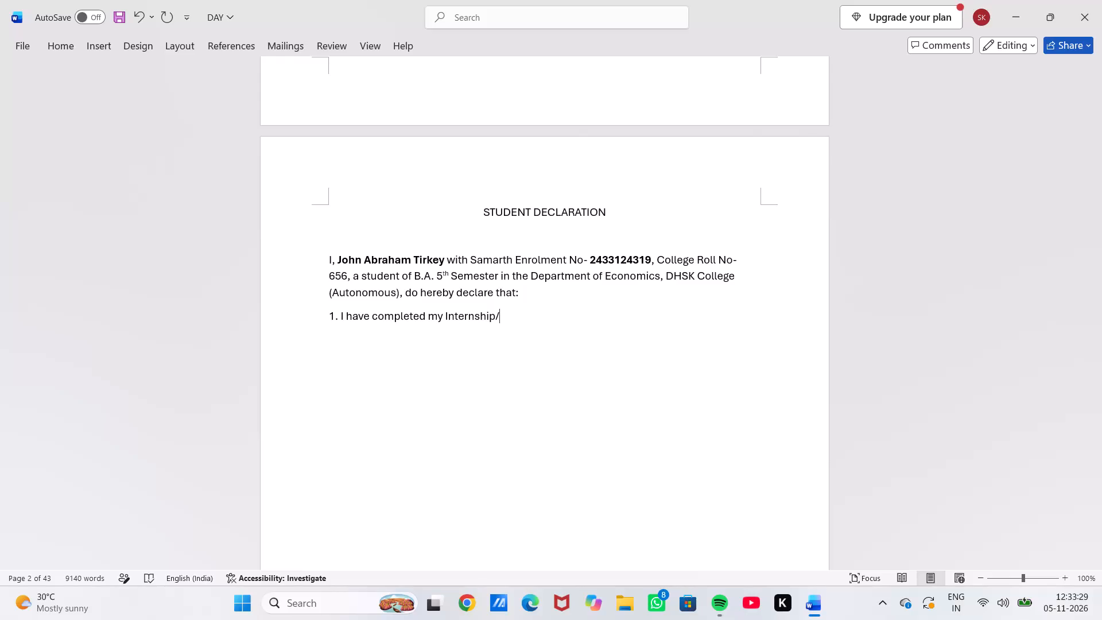
# Continue point 1 of the declaration with "Community Engagement" directly after "Internship/".
pyautogui.press('c')
pyautogui.press('o')
pyautogui.press('BackSpace')
pyautogui.press('BackSpace')
pyautogui.write('omm')
pyautogui.write('unity e')
pyautogui.press('BackSpace')
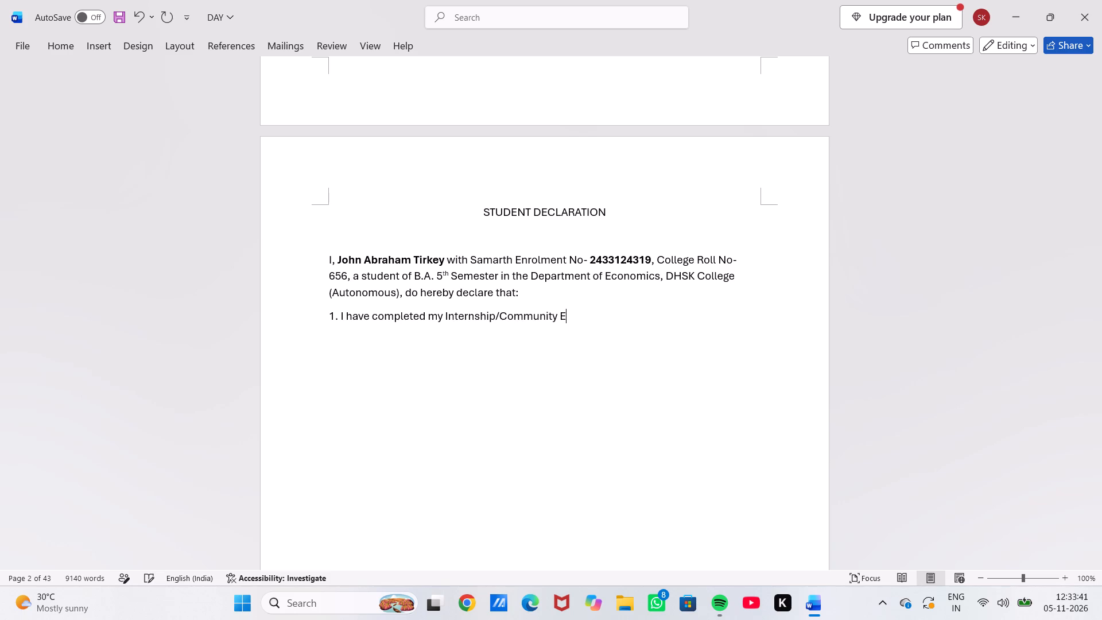
pyautogui.write('ngagement')
pyautogui.press('space')
# Extend point 1 with "at District Computer Centre," after "Community Engagement".
pyautogui.write('ass')
pyautogui.press('BackSpace')
pyautogui.press('BackSpace')
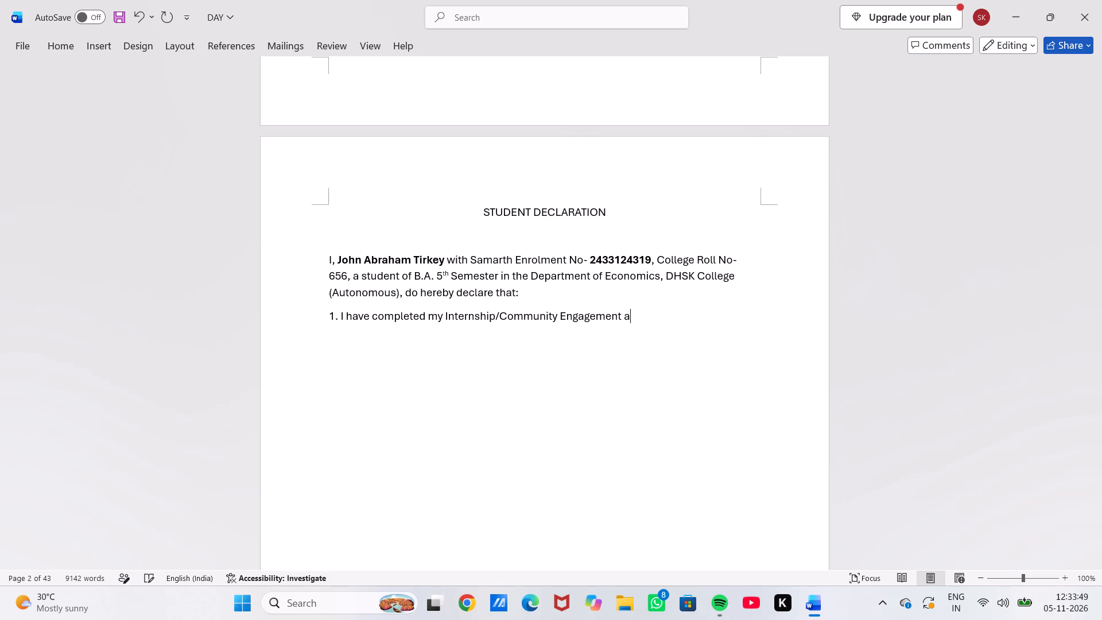
pyautogui.write('t')
pyautogui.press('space')
pyautogui.write('istrict')
pyautogui.press('space')
pyautogui.press('c')
pyautogui.write('omputer')
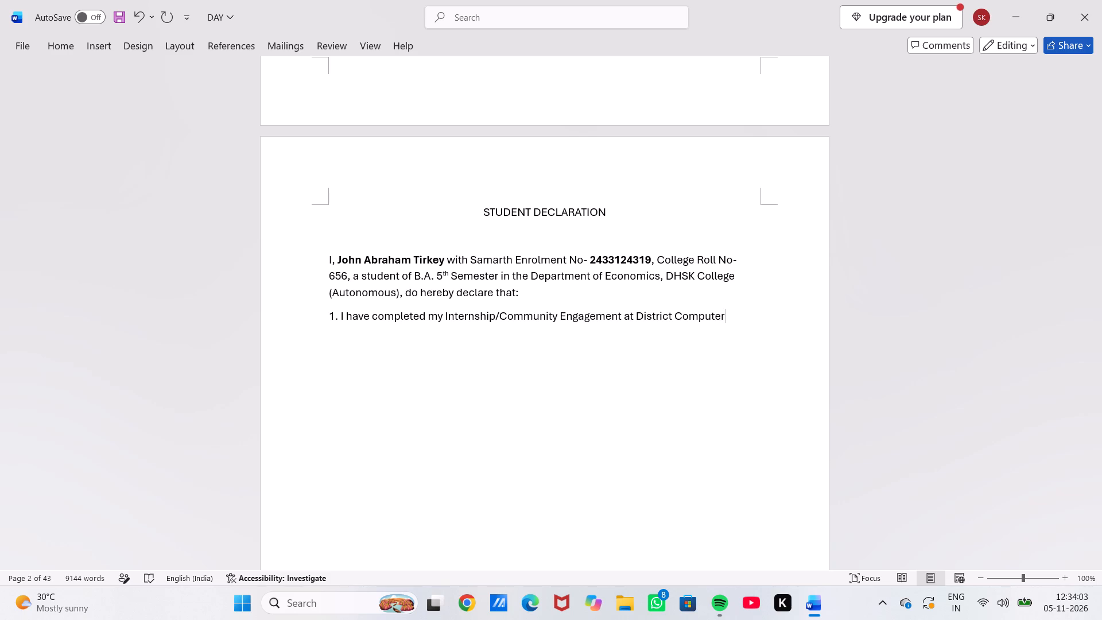
pyautogui.press('space')
pyautogui.write('entre')
pyautogui.press(',')
pyautogui.press('space')
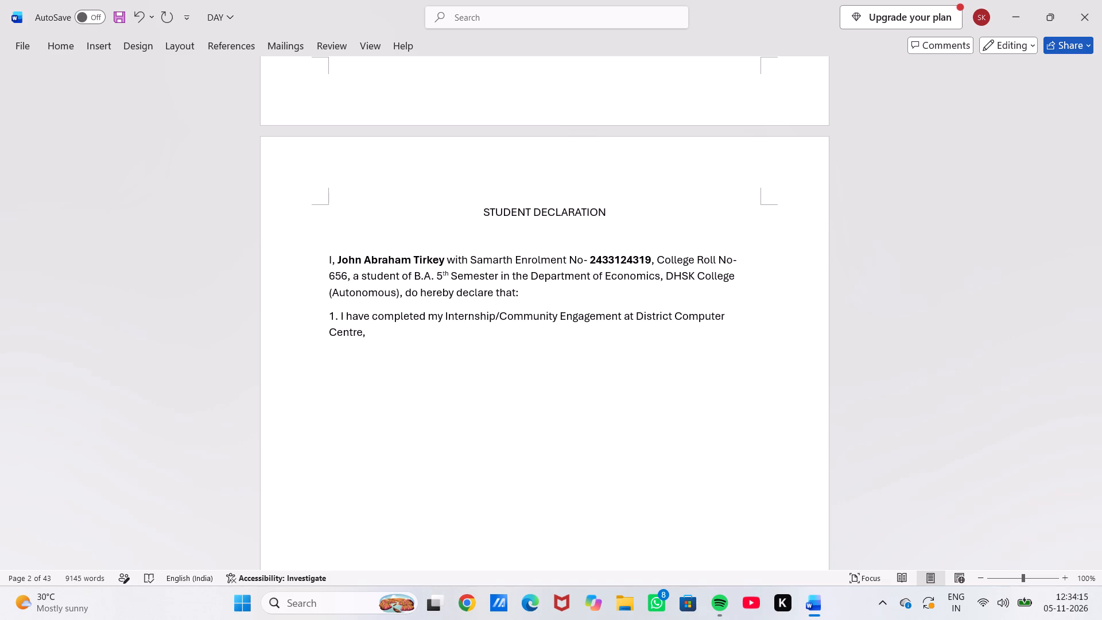
# Add the abbreviation "(DCC)" in capitals after "District Computer Centre," in point 1.
pyautogui.hotkey('shift', '(')
pyautogui.press('d')
pyautogui.press('c')
pyautogui.press('BackSpace')
pyautogui.press('BackSpace')
pyautogui.write('dcc')
pyautogui.press('BackSpace')
pyautogui.press('BackSpace')
pyautogui.press('BackSpace')
pyautogui.write('DCC')
pyautogui.hotkey('shift', ')')
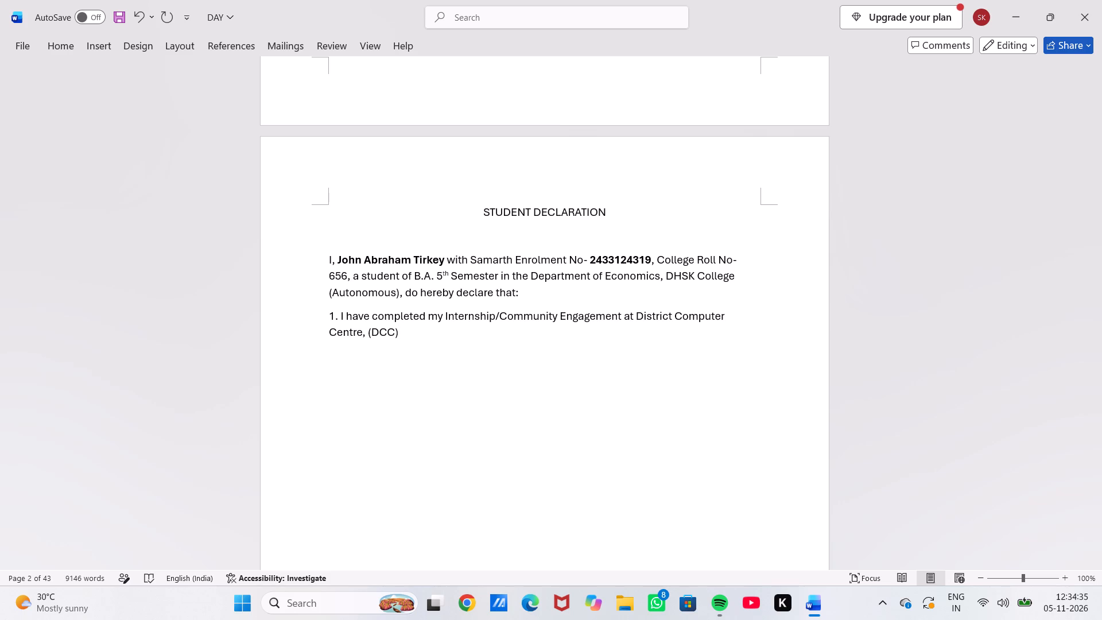
# Remove the comma between "Centre" and "(DCC)" in point 1 and place a comma after "(DCC)" instead.
pyautogui.click(646, 331)
pyautogui.click(366, 335)
pyautogui.press('BackSpace')
pyautogui.click(404, 329)
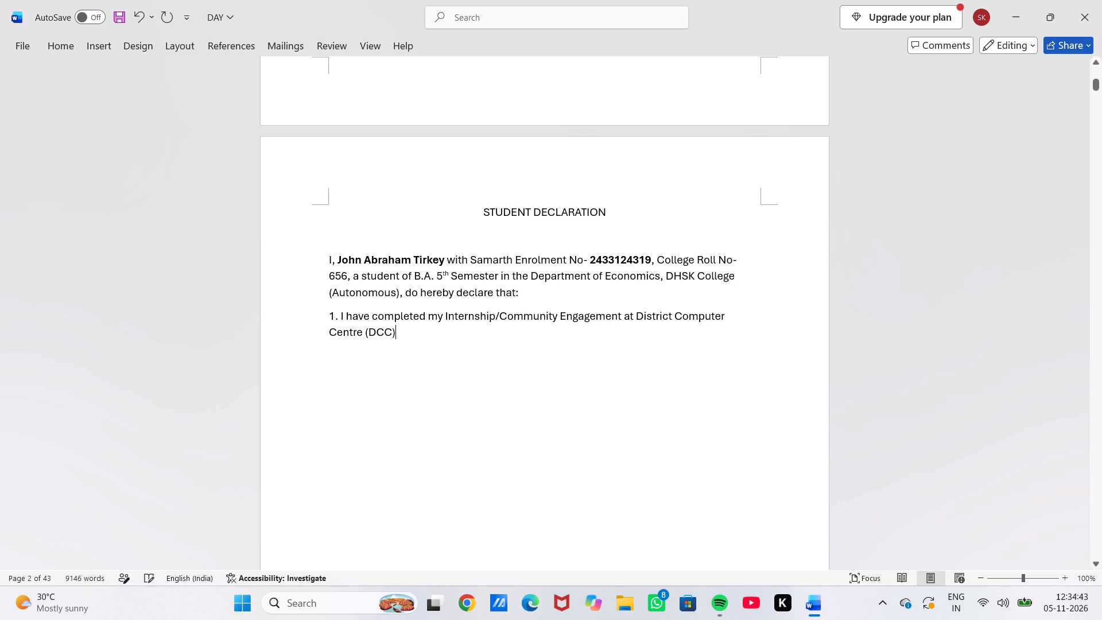
pyautogui.press(',')
pyautogui.press('space')
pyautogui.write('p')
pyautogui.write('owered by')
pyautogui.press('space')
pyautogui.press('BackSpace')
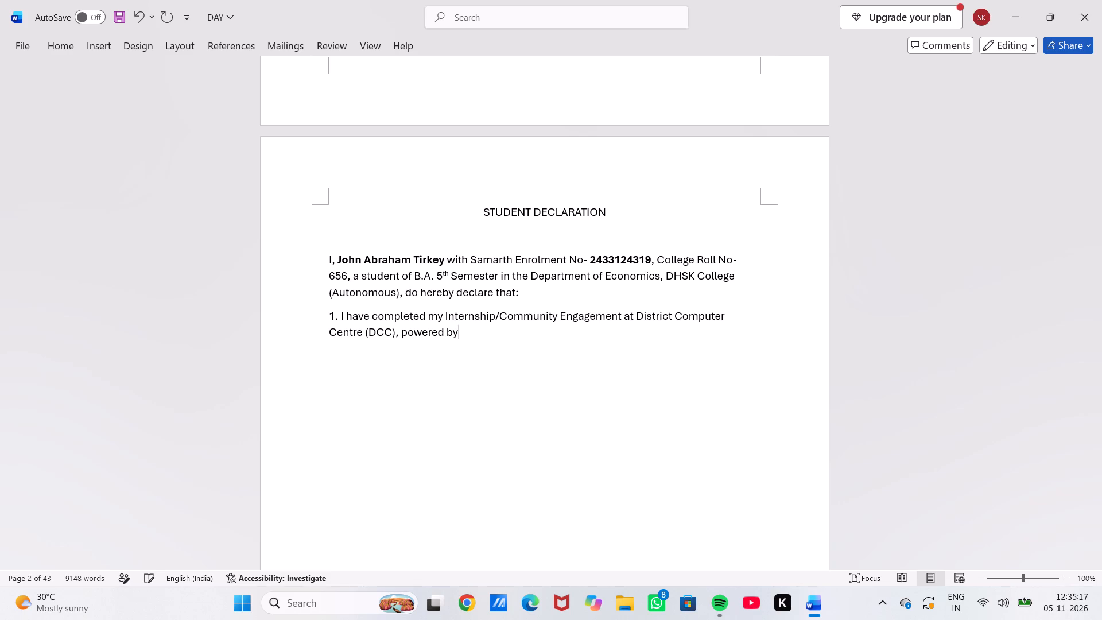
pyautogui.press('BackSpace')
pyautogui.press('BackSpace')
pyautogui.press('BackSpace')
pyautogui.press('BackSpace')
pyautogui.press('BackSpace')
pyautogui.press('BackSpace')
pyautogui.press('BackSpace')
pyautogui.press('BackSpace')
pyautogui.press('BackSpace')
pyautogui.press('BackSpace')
# Continue point 1 with "located at" after "District Computer Centre (DCC),".
pyautogui.write('lo')
pyautogui.write('cated at')
pyautogui.press('space')
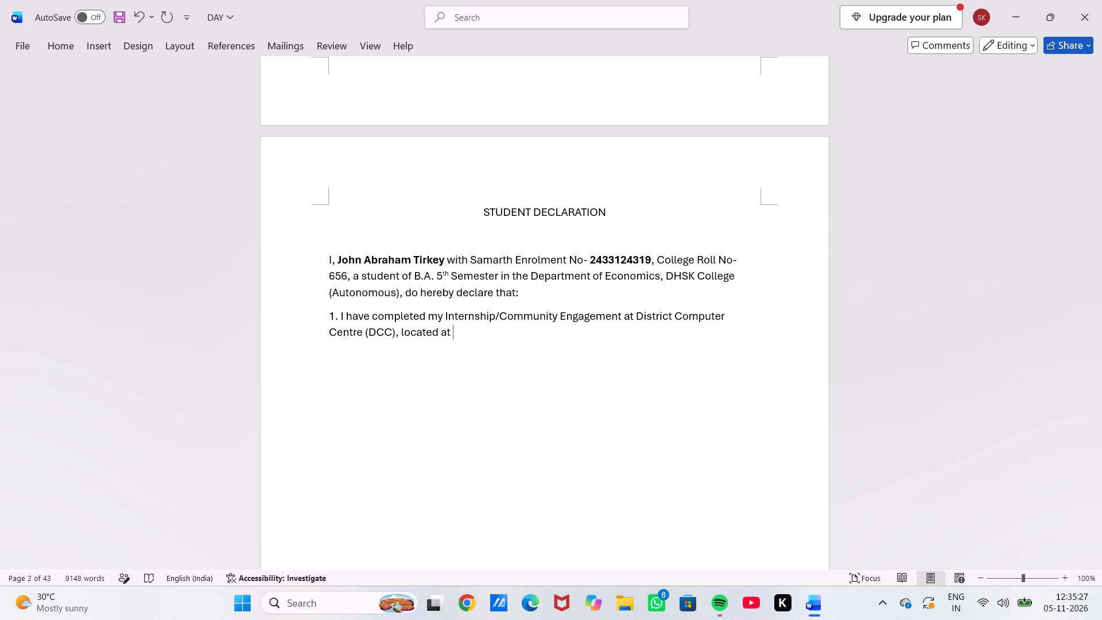
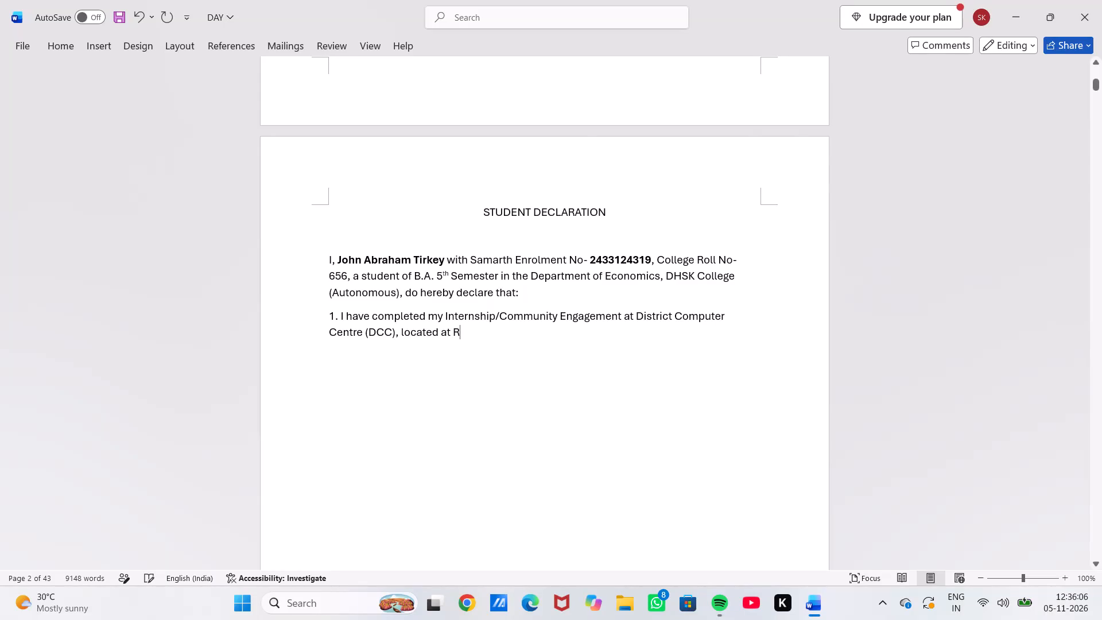
# Continue point 1 of the declaration with the street name "Red Cross Road," after "located at".
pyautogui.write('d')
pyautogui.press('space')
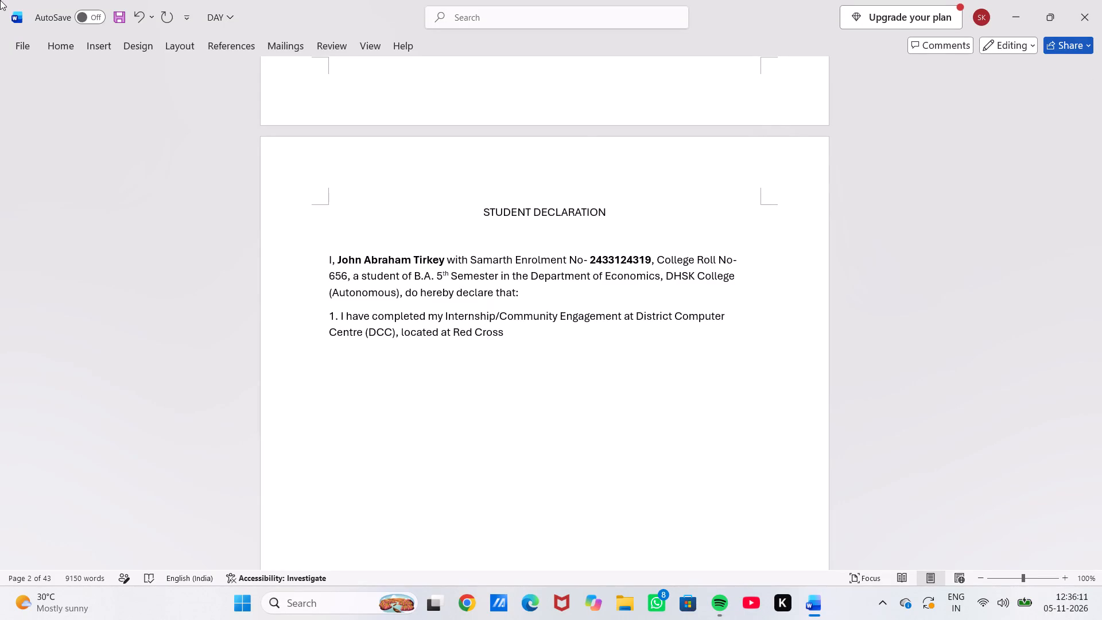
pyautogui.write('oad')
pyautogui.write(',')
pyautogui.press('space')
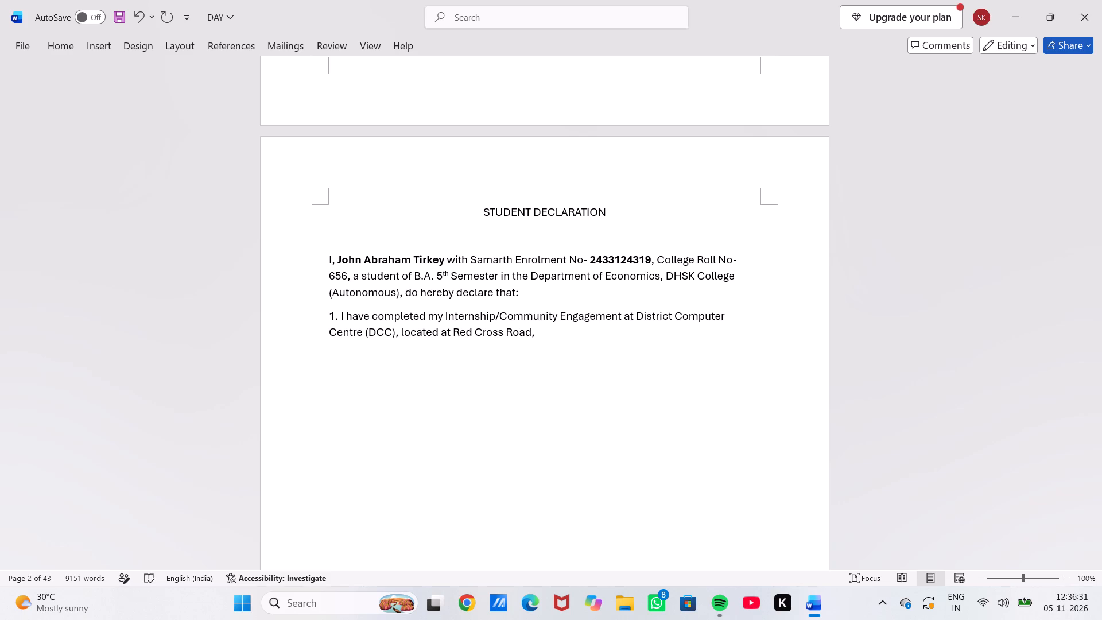
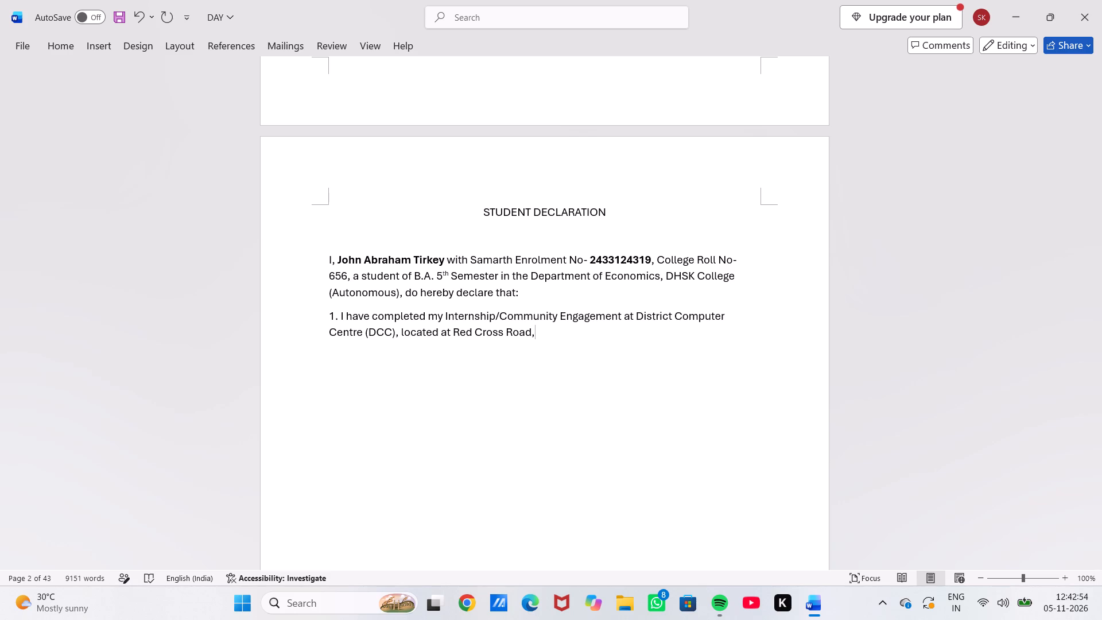
pyautogui.press('space')
pyautogui.press('n')
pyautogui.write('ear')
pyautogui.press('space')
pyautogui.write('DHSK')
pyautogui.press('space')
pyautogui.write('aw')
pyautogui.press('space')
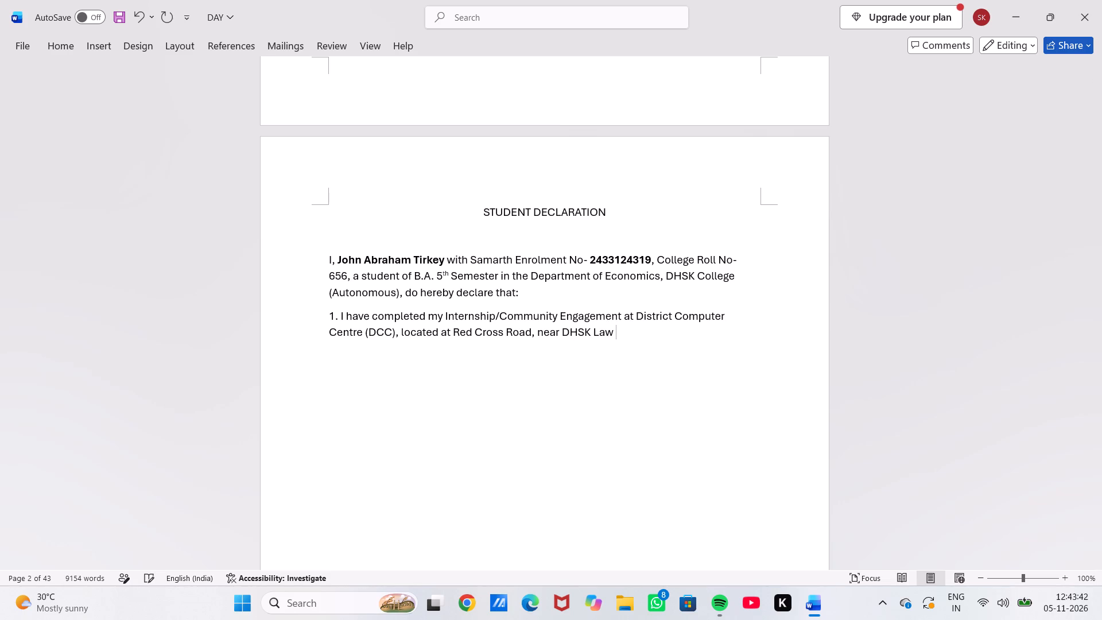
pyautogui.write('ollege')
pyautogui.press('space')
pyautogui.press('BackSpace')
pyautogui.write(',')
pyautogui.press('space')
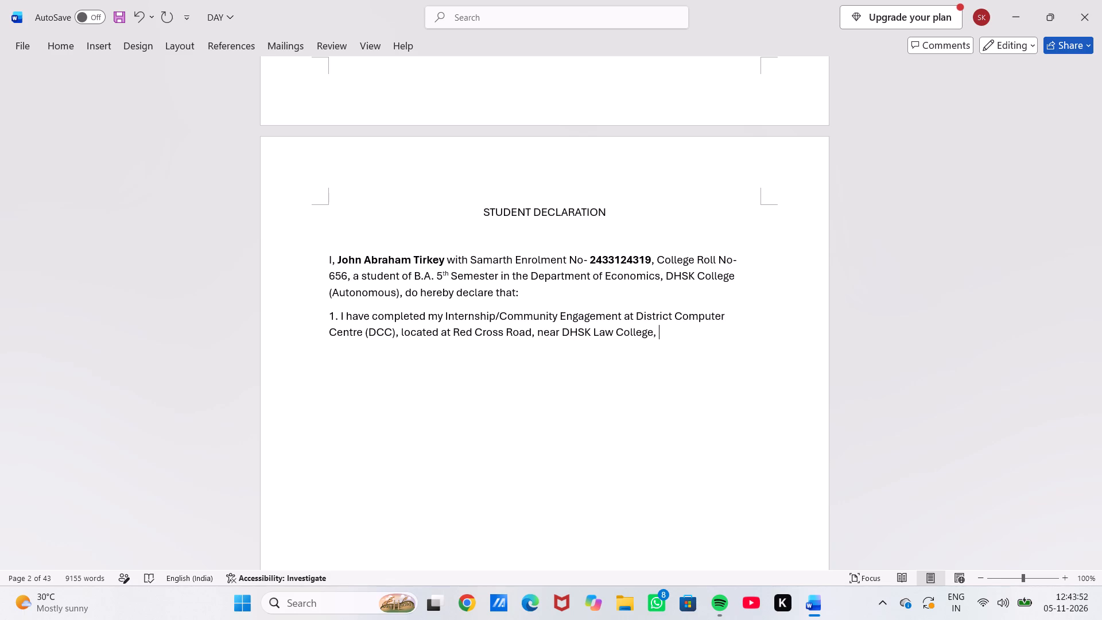
# Add the locality, city and state "Khaliamari, Dibrugarh ASSAM" to the centre's location in declaration point 1.
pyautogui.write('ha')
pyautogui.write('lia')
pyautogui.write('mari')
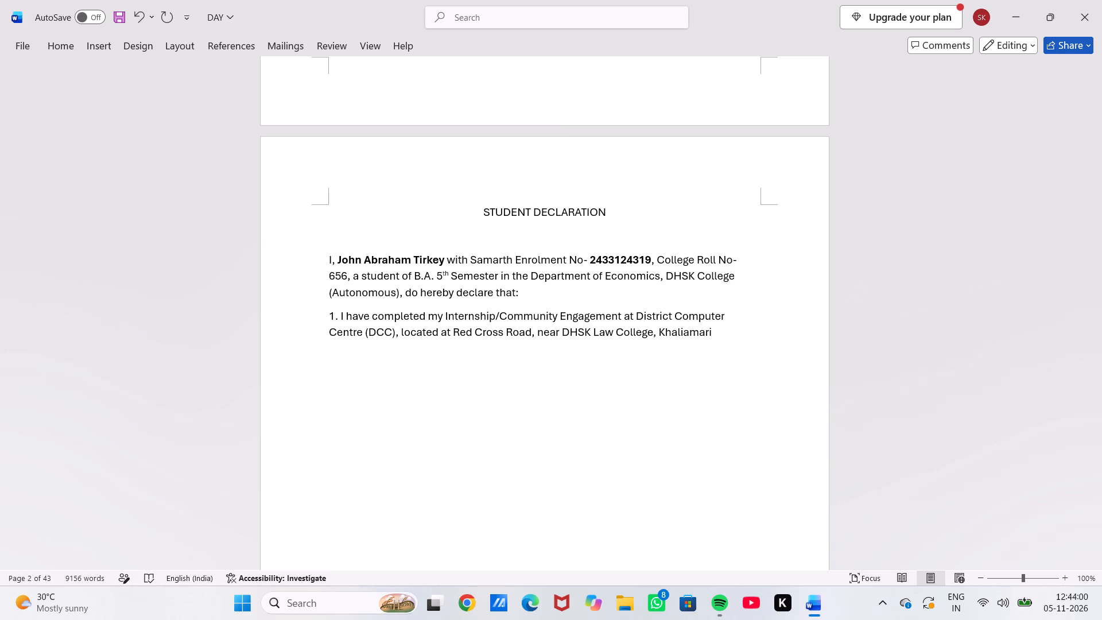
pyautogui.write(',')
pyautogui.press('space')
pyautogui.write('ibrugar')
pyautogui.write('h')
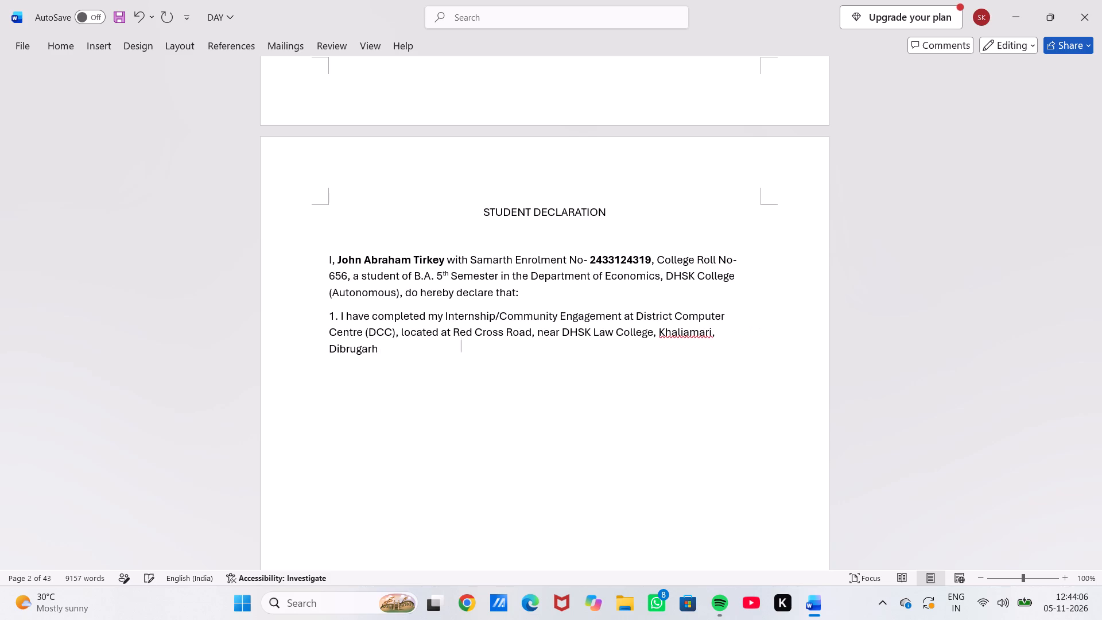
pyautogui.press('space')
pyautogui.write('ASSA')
# Place the text cursor inside the word "Khaliamari" in declaration point 1.
pyautogui.click(685, 332)
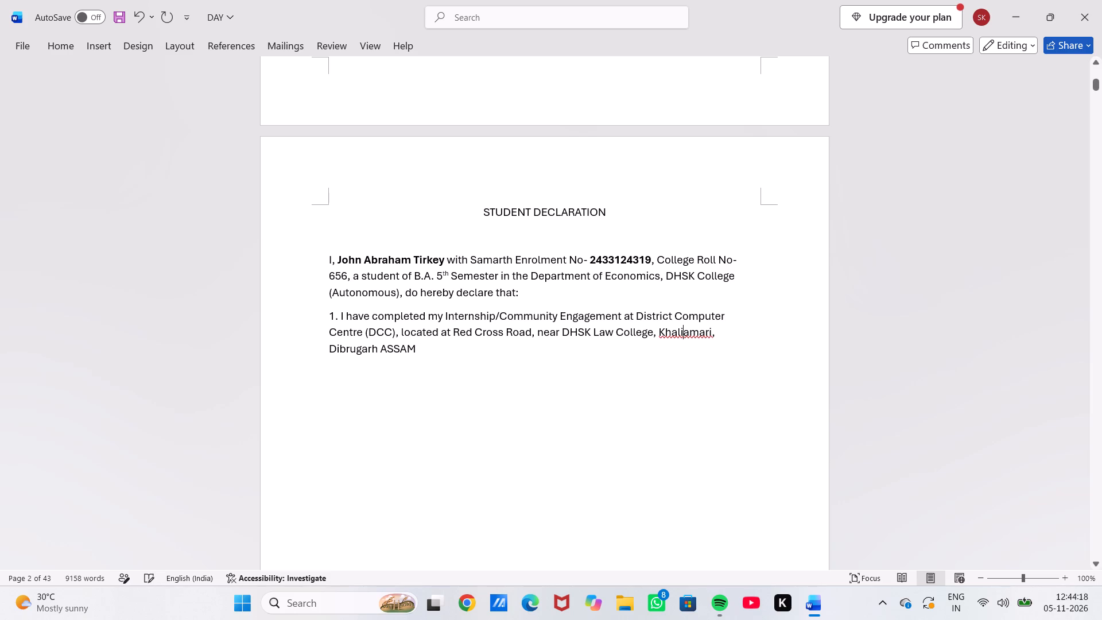
pyautogui.click(685, 332)
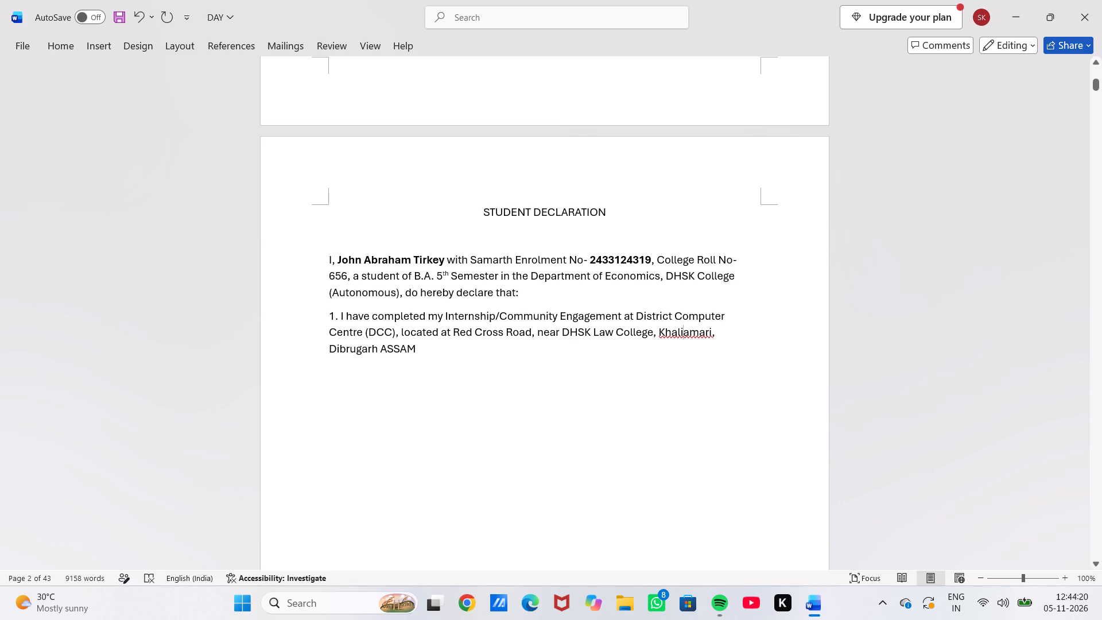
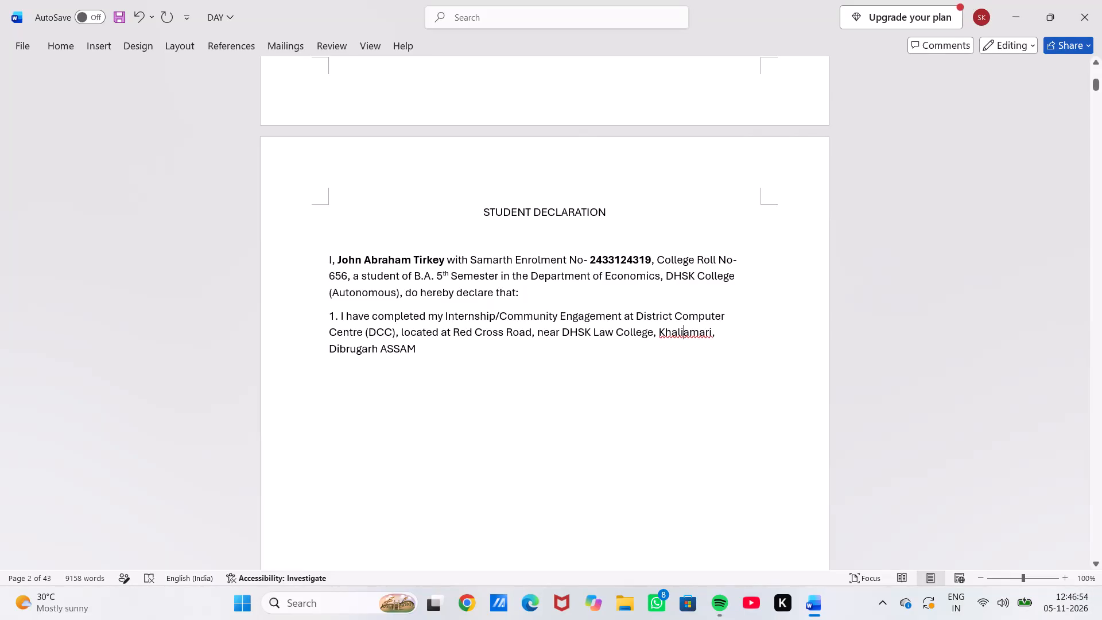
# Correct the city and state in declaration point 1 to read "Dibrugarh, Assam", with a comma and only the initial capital in the state name.
pyautogui.click(425, 347)
pyautogui.click(379, 347)
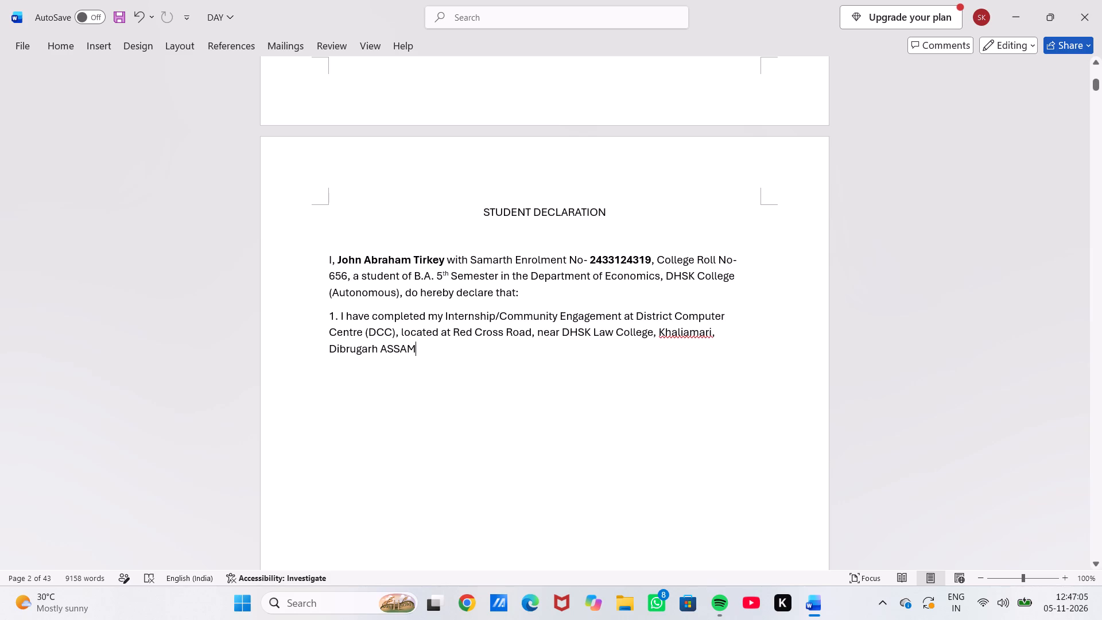
pyautogui.press('BackSpace')
pyautogui.write(',')
pyautogui.press('space')
pyautogui.click(425, 351)
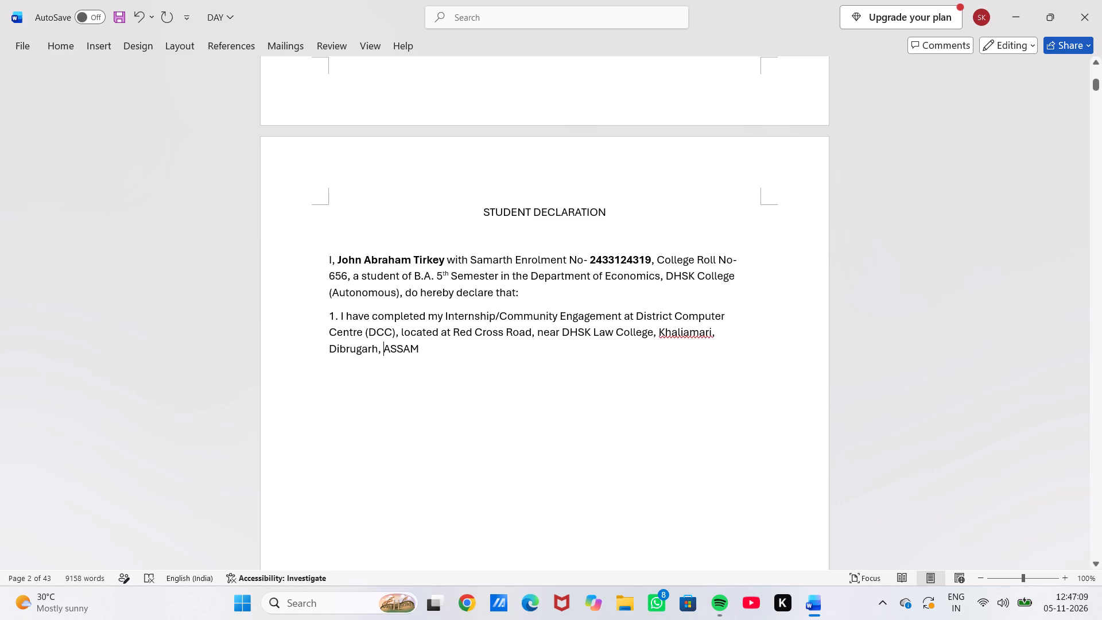
pyautogui.press('BackSpace')
pyautogui.press('BackSpace')
pyautogui.press('BackSpace')
pyautogui.press('BackSpace')
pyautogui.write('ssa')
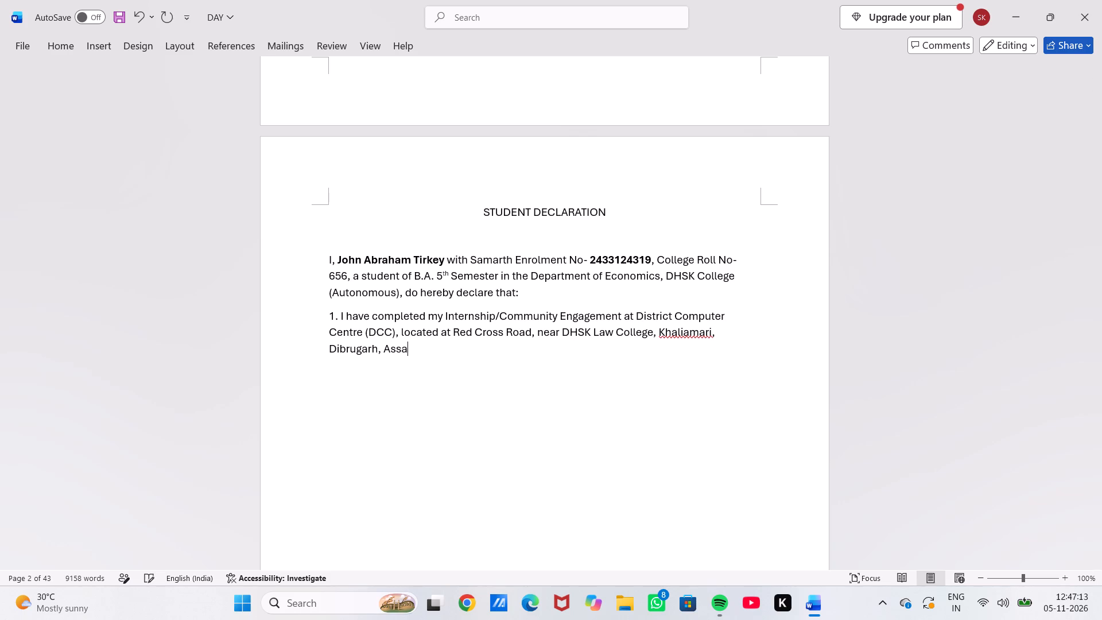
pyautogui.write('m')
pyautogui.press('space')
# Continue declaration point 1 after "Assam" with the centre's postal code "786001" and the word "from".
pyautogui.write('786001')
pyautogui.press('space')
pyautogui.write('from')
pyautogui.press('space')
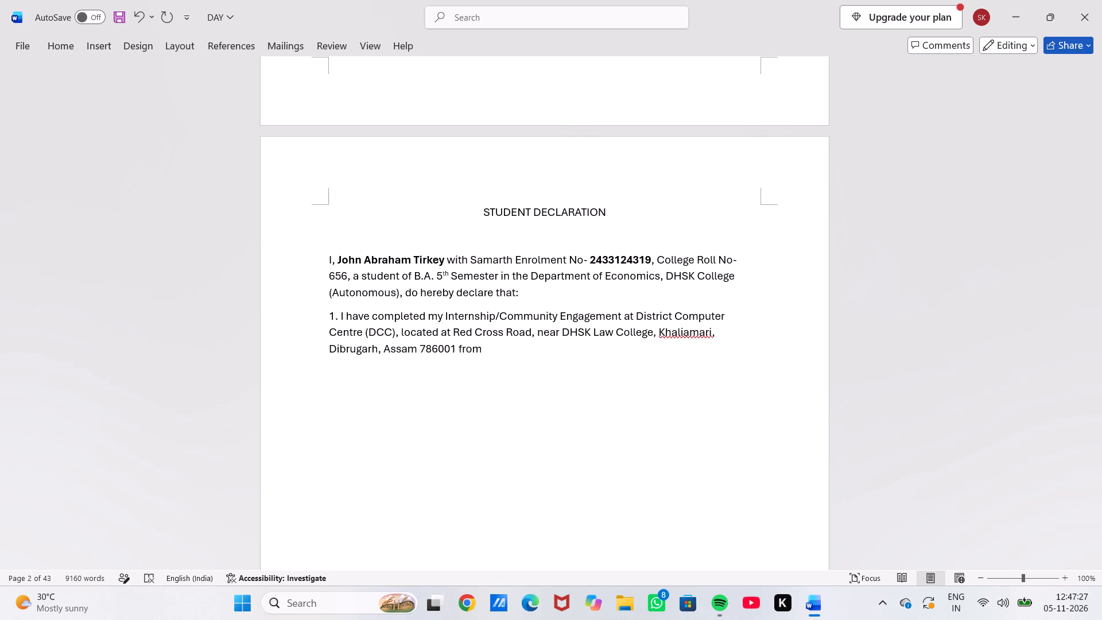
# Ignore all spelling flags for the word "Khaliamari" in declaration point 1.
pyautogui.click(666, 333)
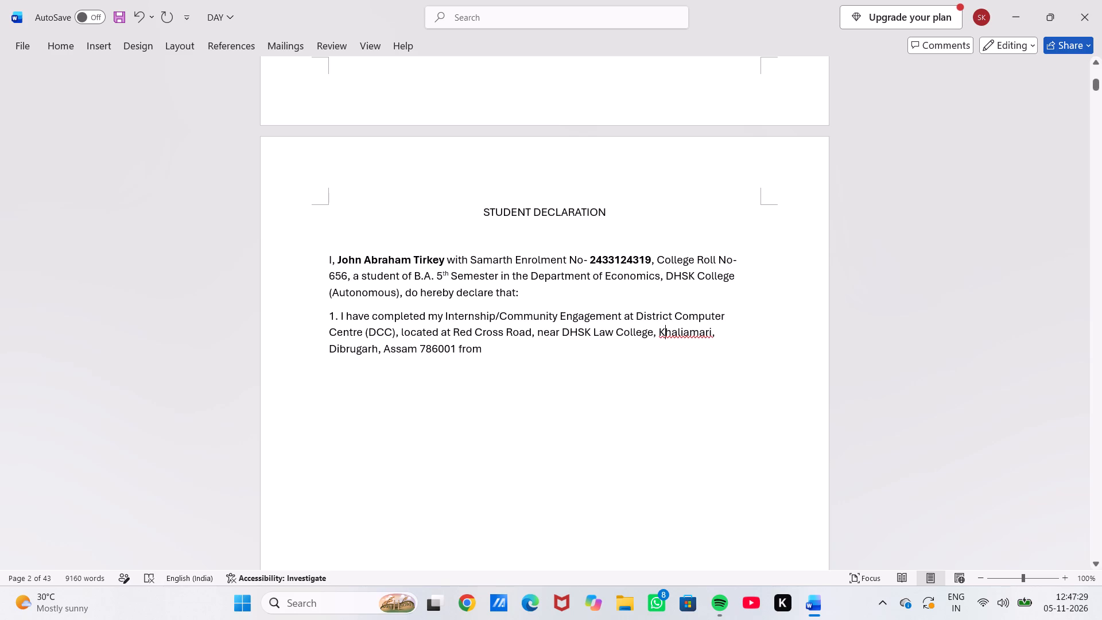
pyautogui.rightClick(666, 333)
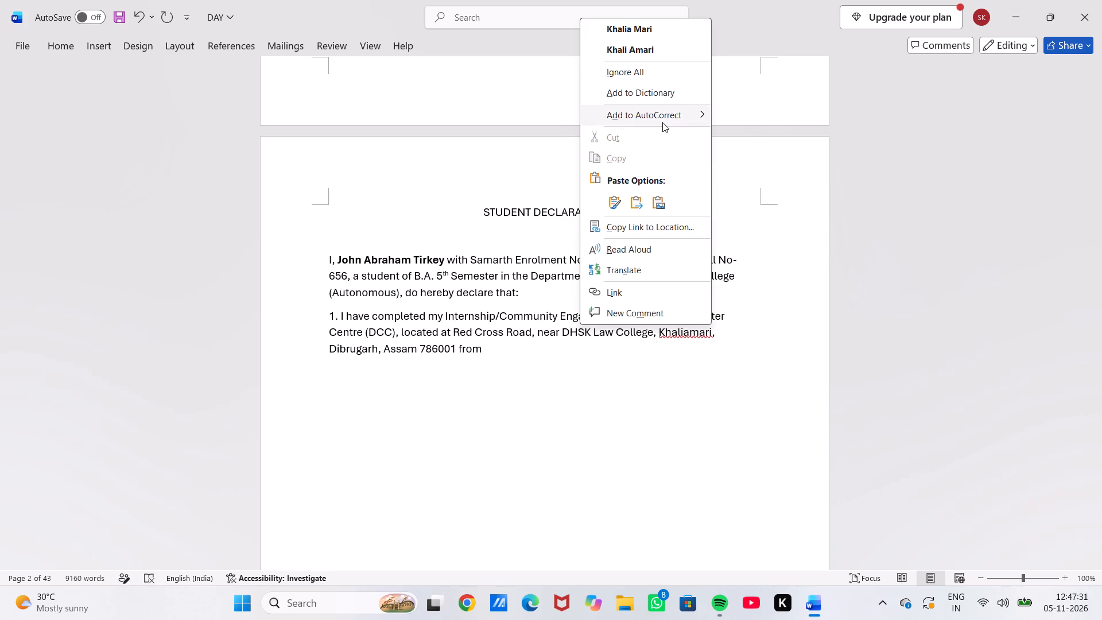
pyautogui.click(622, 75)
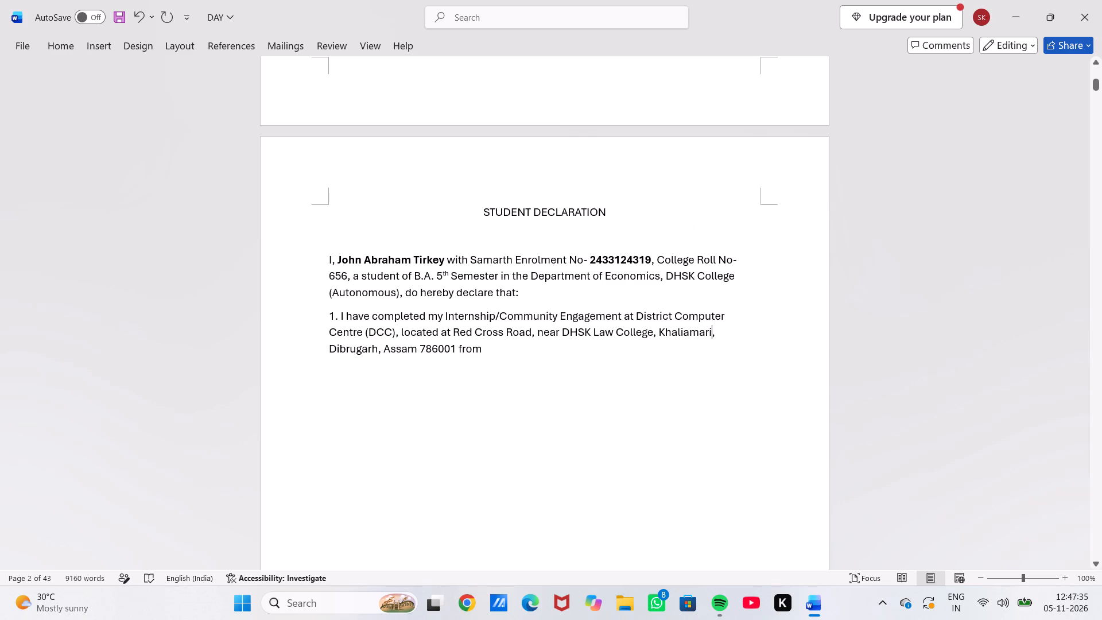
# Add the internship period "1st July to 31st July" after "from" in declaration point 1, with both "st" suffixes in superscript.
pyautogui.click(494, 346)
pyautogui.press('1')
pyautogui.write('st')
pyautogui.hotkey('ctrl', 'shift', '=')
pyautogui.hotkey('ctrl', 'shift', '=')
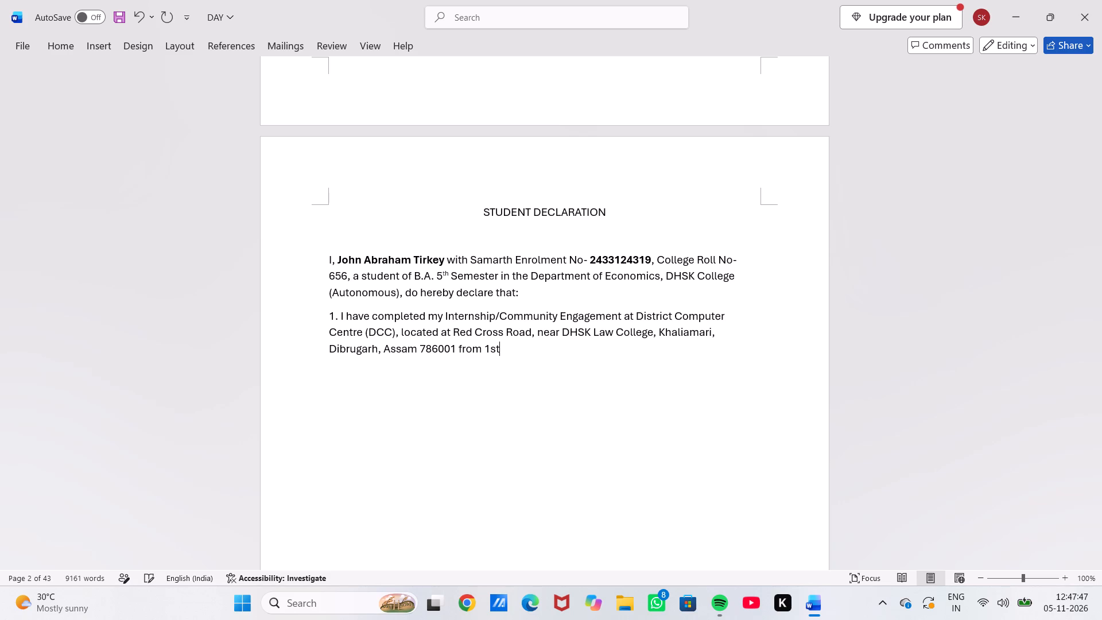
pyautogui.press('space')
pyautogui.press('space')
pyautogui.write('to')
pyautogui.press('space')
pyautogui.write('31')
pyautogui.write('st')
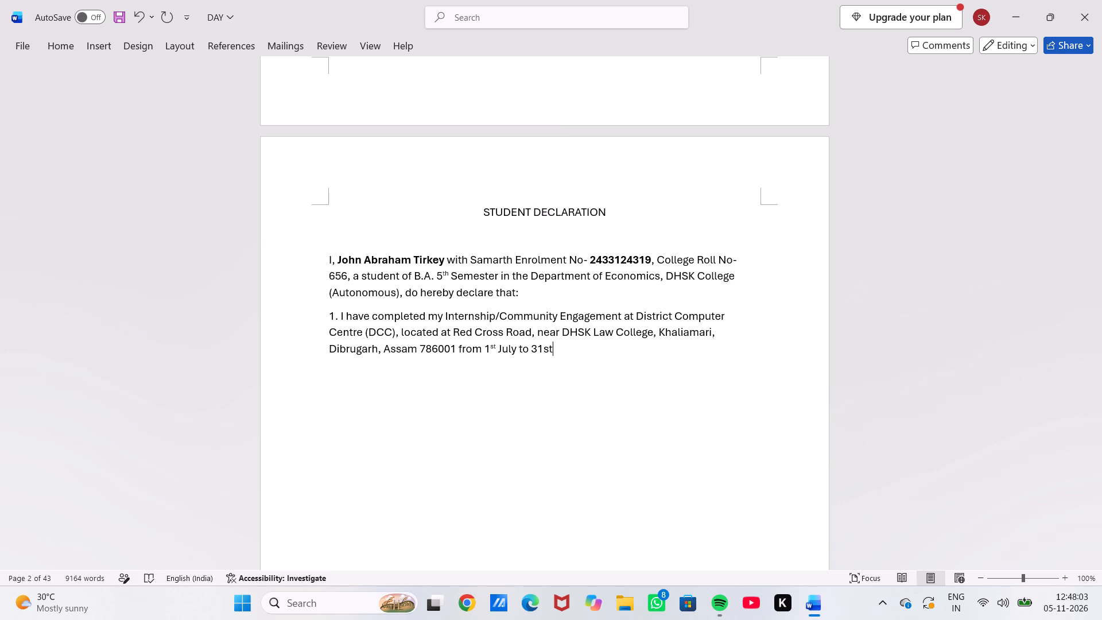
pyautogui.hotkey('ctrl', 'shift', '=')
pyautogui.hotkey('ctrl', 'shift', '=')
pyautogui.press('space')
# Finish declaration point 1 with the text "with a total engagement of about 120 hours.".
pyautogui.press('space')
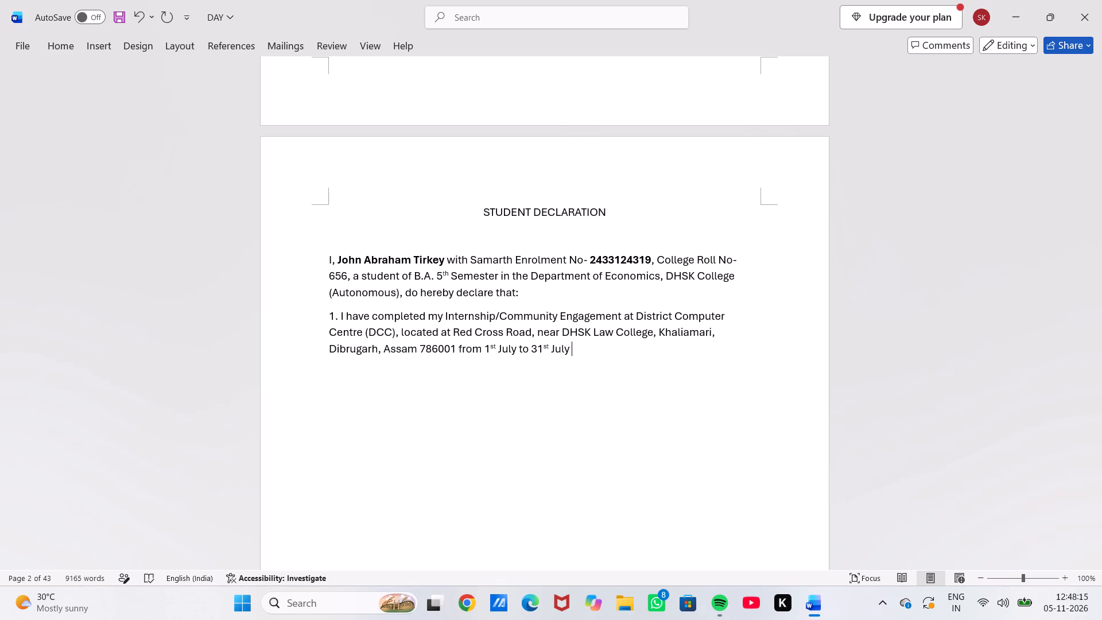
pyautogui.write('with a total')
pyautogui.press('space')
pyautogui.write('enga')
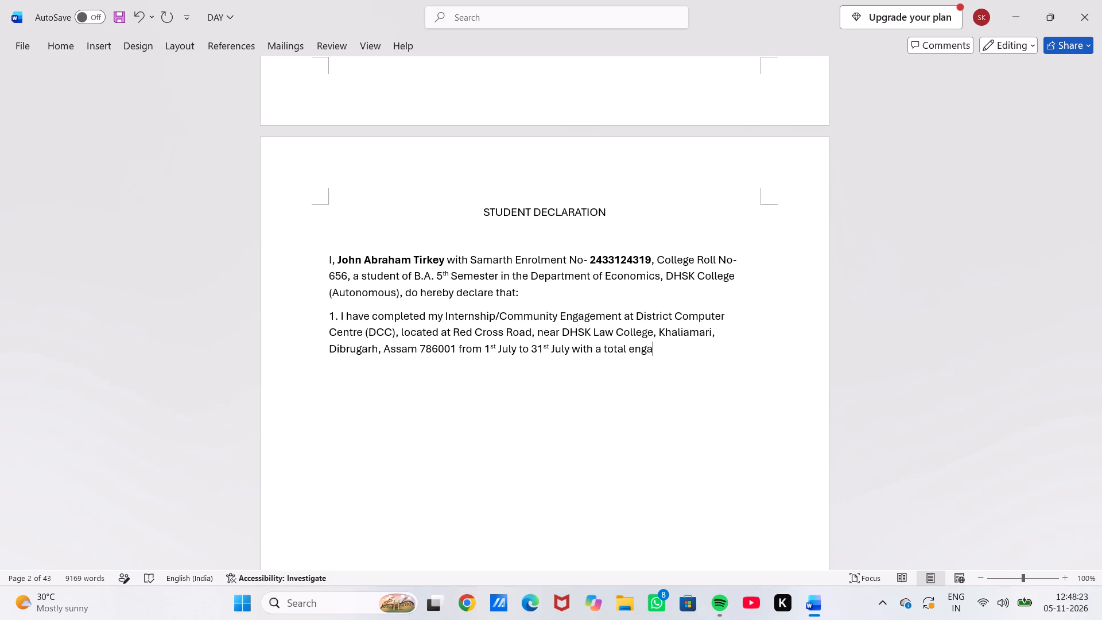
pyautogui.write('ge')
pyautogui.write('ment of')
pyautogui.press('space')
pyautogui.write('ab')
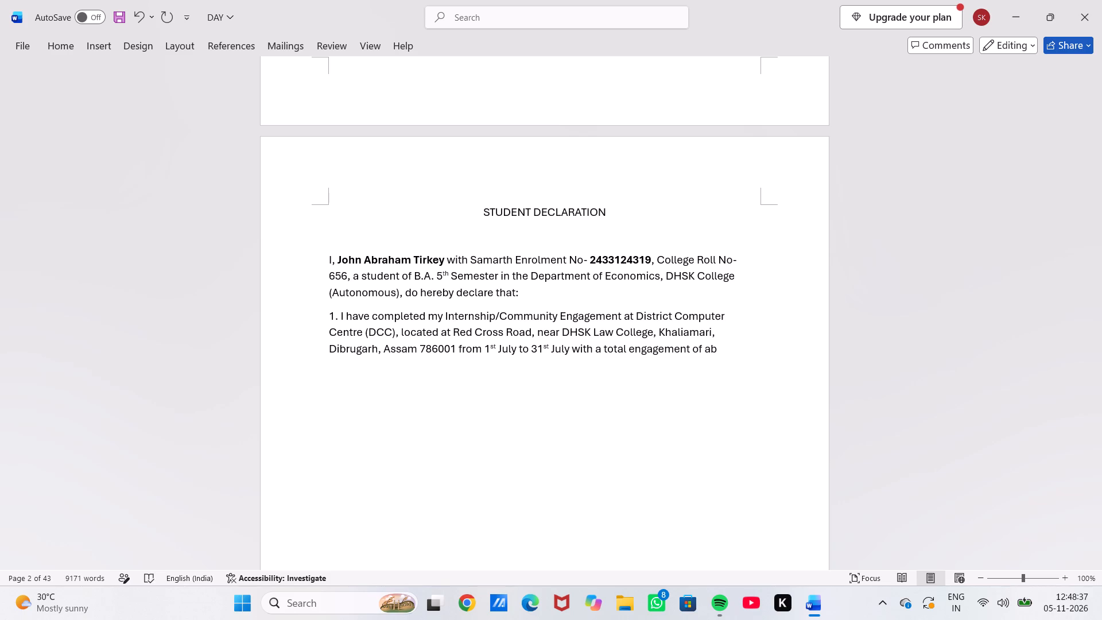
pyautogui.write('out 12')
pyautogui.write('0 hours')
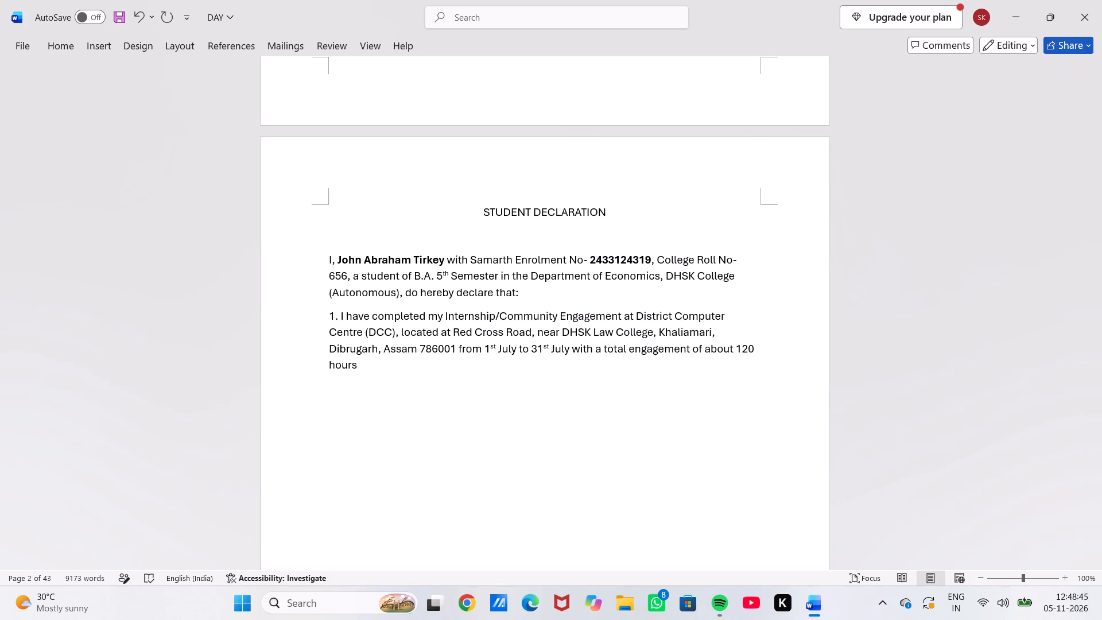
pyautogui.press('.')
# Start a new paragraph below declaration point 1 and number it "2.".
pyautogui.press('Return')
pyautogui.write('2.')
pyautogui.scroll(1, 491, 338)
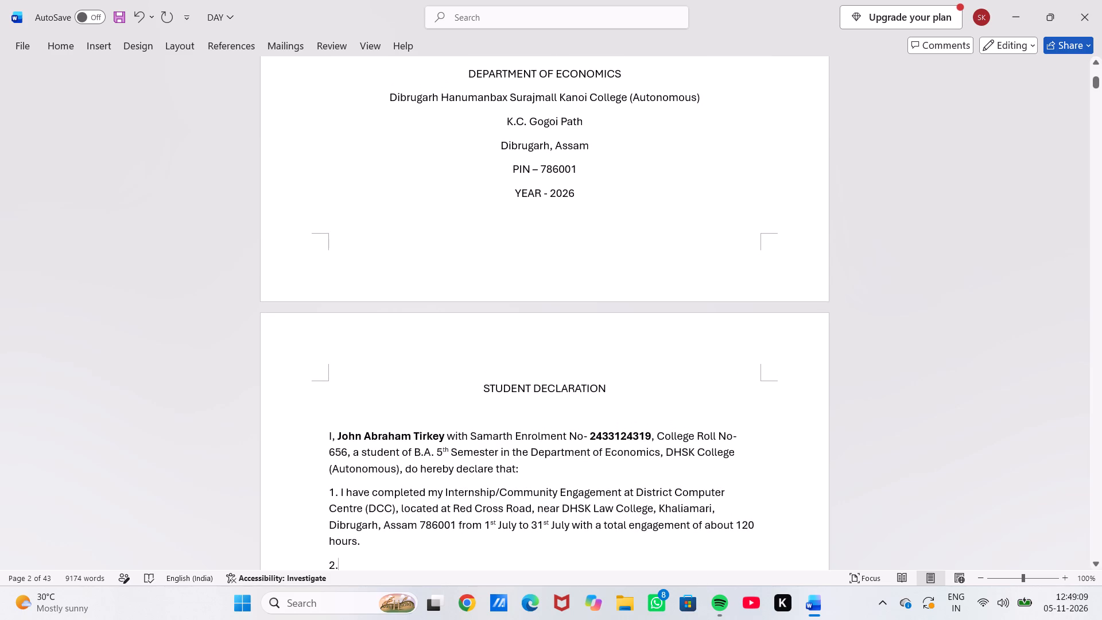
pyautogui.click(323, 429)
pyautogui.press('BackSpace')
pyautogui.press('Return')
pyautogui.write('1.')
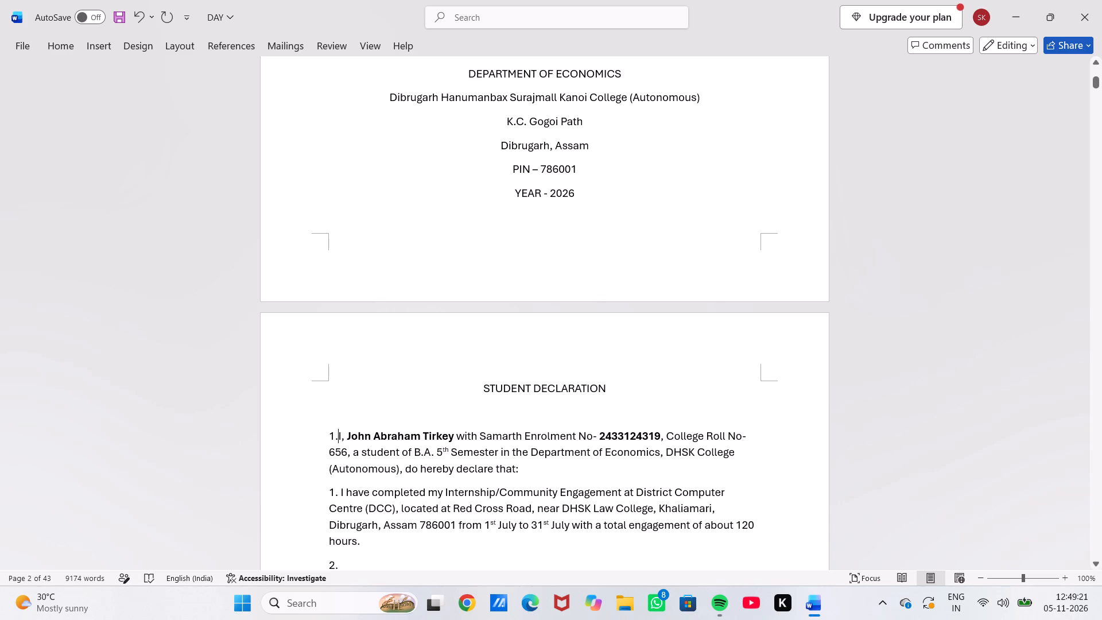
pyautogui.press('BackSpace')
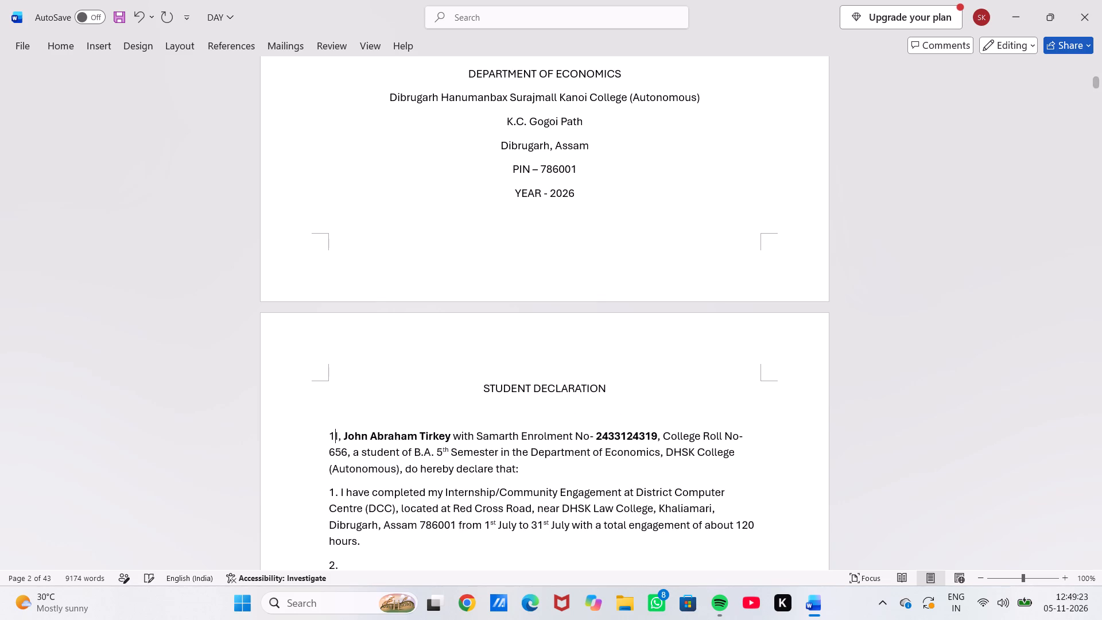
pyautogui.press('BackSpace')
# Begin declaration point 2, after its number, with the text "The internship/community engagement was undertaken".
pyautogui.scroll(-1, 355, 512)
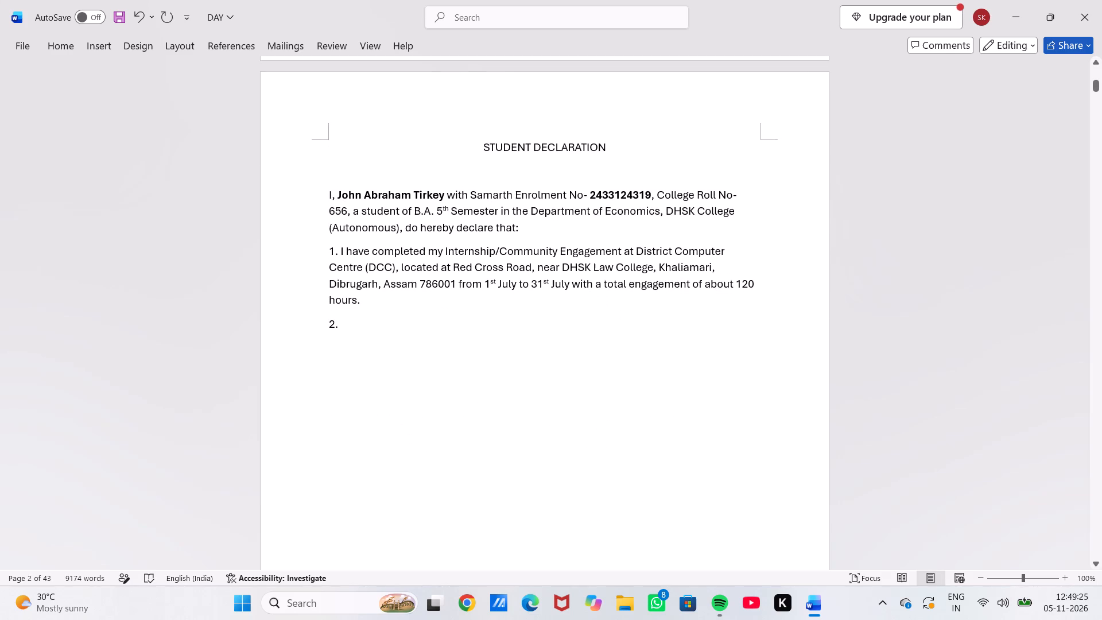
pyautogui.click(346, 329)
pyautogui.press('space')
pyautogui.write('internship')
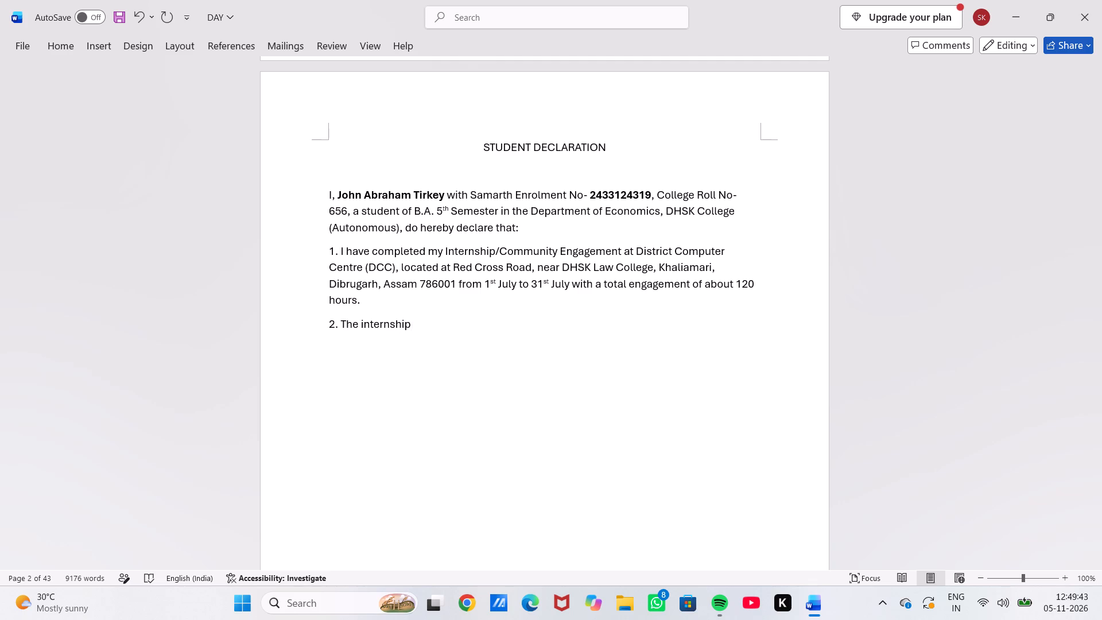
pyautogui.press('/')
pyautogui.write('co')
pyautogui.write('mmunity engagement')
pyautogui.press('space')
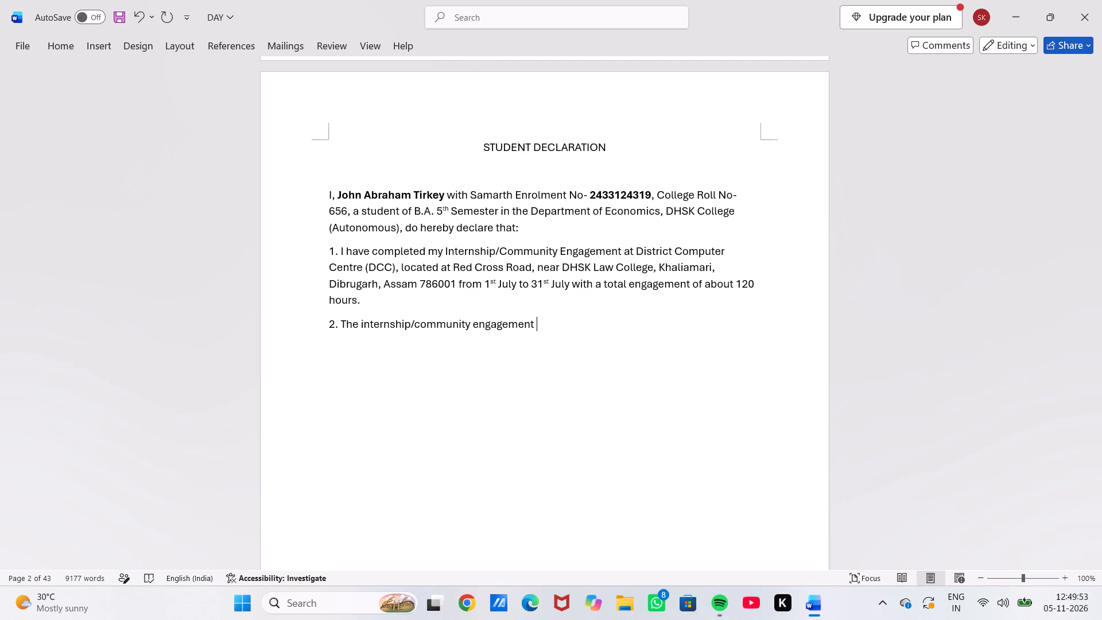
pyautogui.write('was under')
pyautogui.write('taken')
pyautogui.press('space')
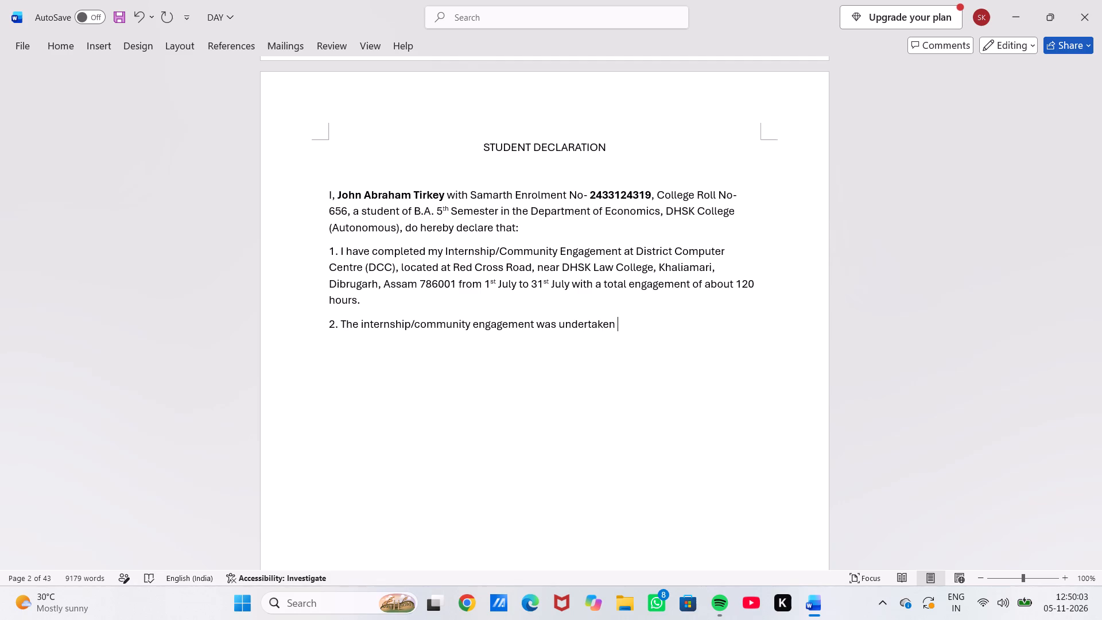
# Continue declaration point 2 after "undertaken" with the text "with prior permission/intimation to the internship".
pyautogui.write('with p')
pyautogui.write('rior')
pyautogui.press('space')
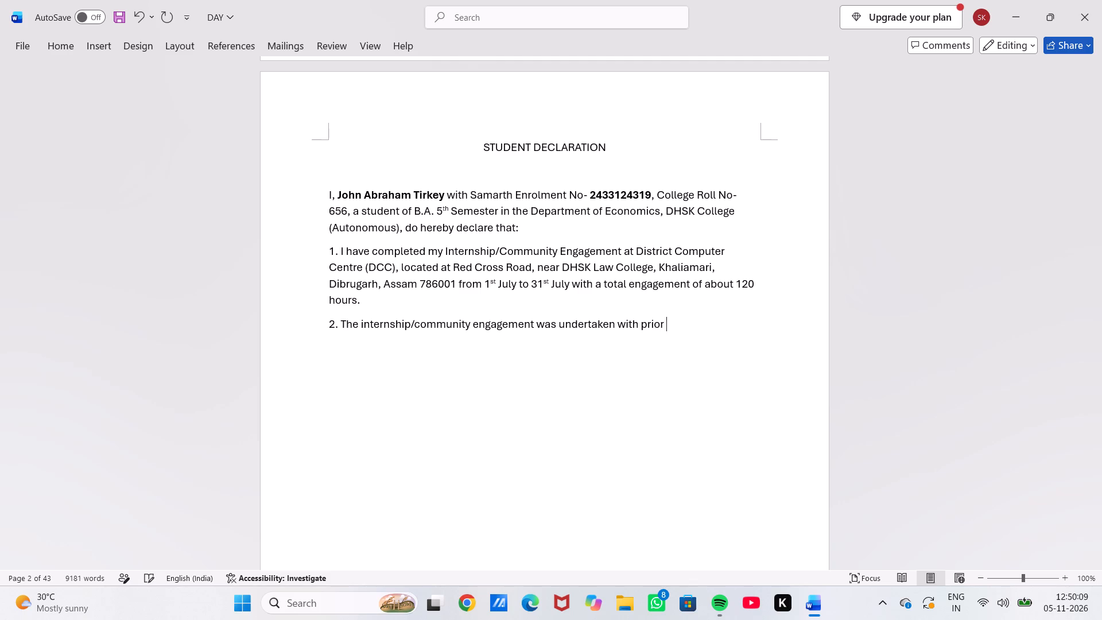
pyautogui.write('perrmission')
pyautogui.press('/')
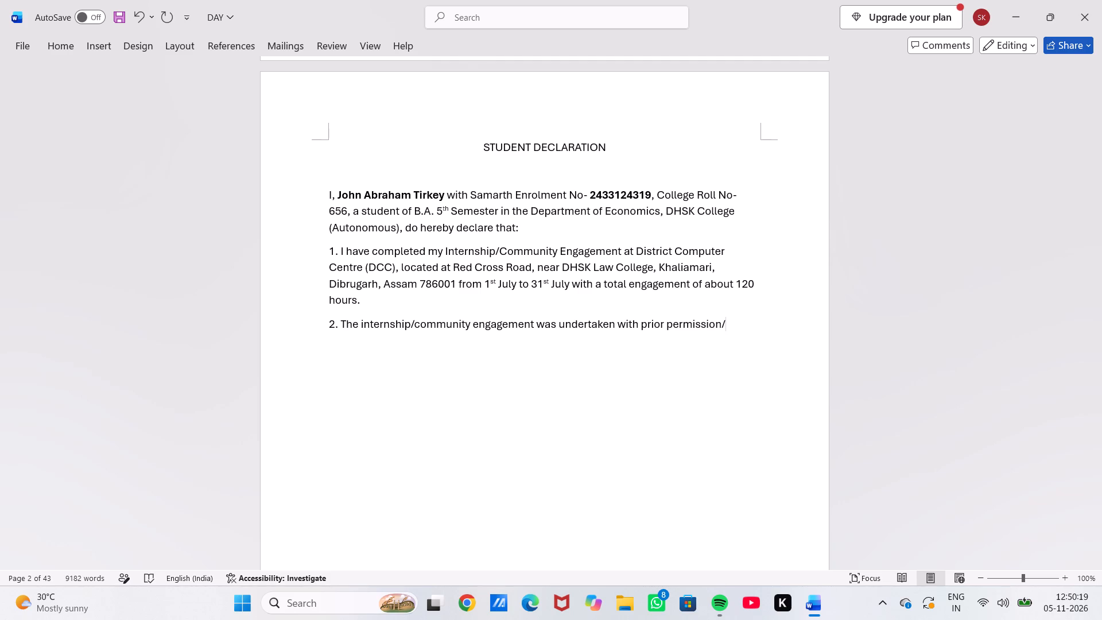
pyautogui.press('i')
pyautogui.write('ntimation')
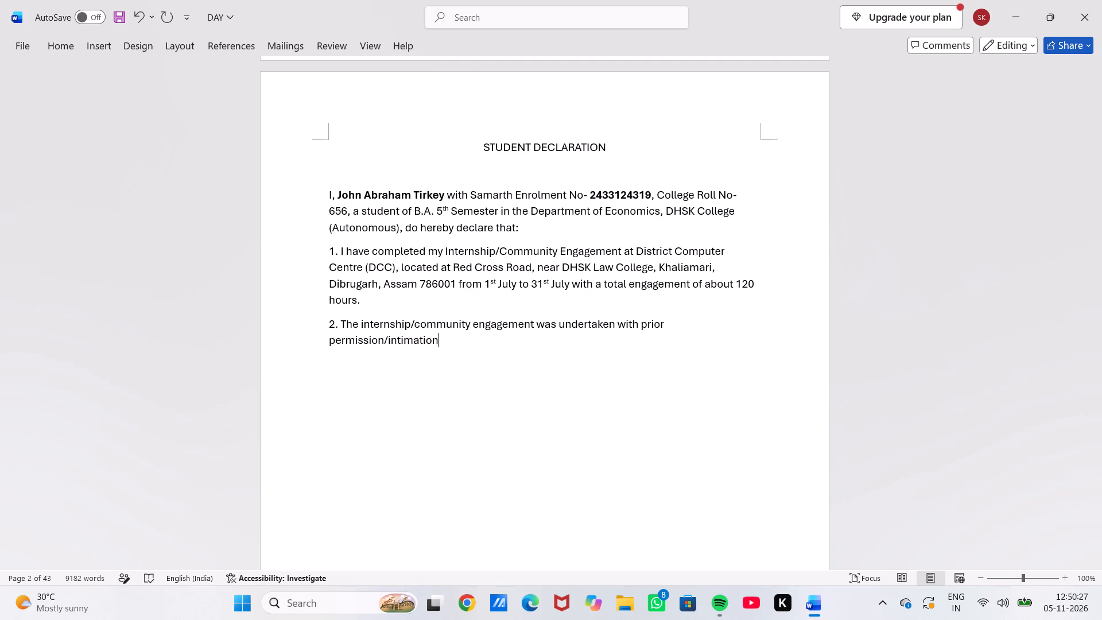
pyautogui.press('space')
pyautogui.write('to the internship')
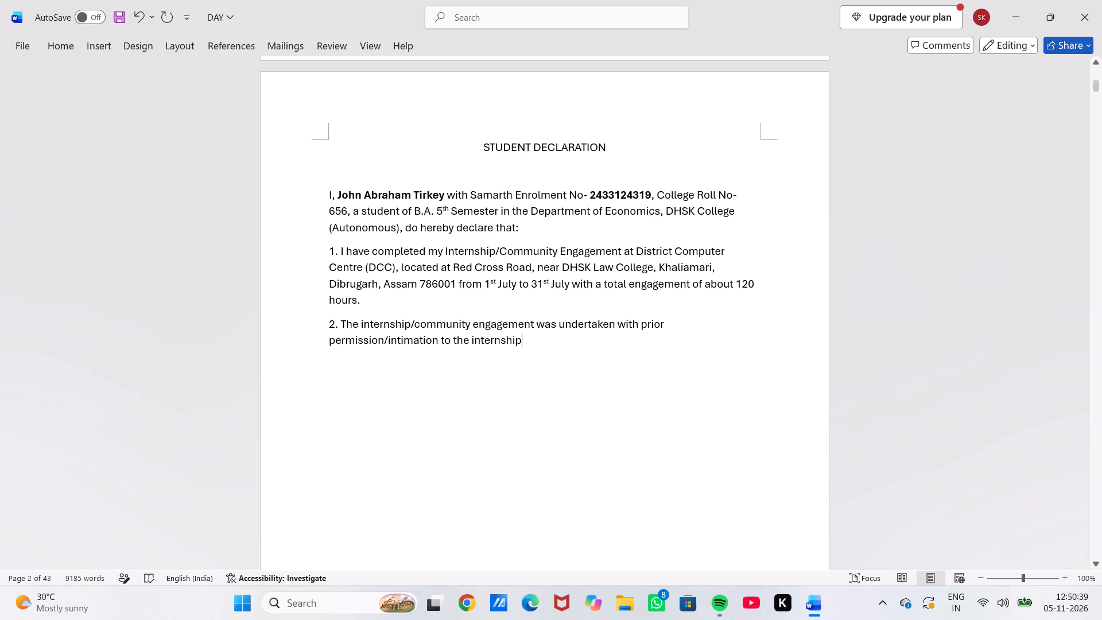
# Capitalise the first letter of "internship" after "permission/intimation to the" in declaration point 2.
pyautogui.click(474, 339)
pyautogui.press('BackSpace')
pyautogui.press('i')
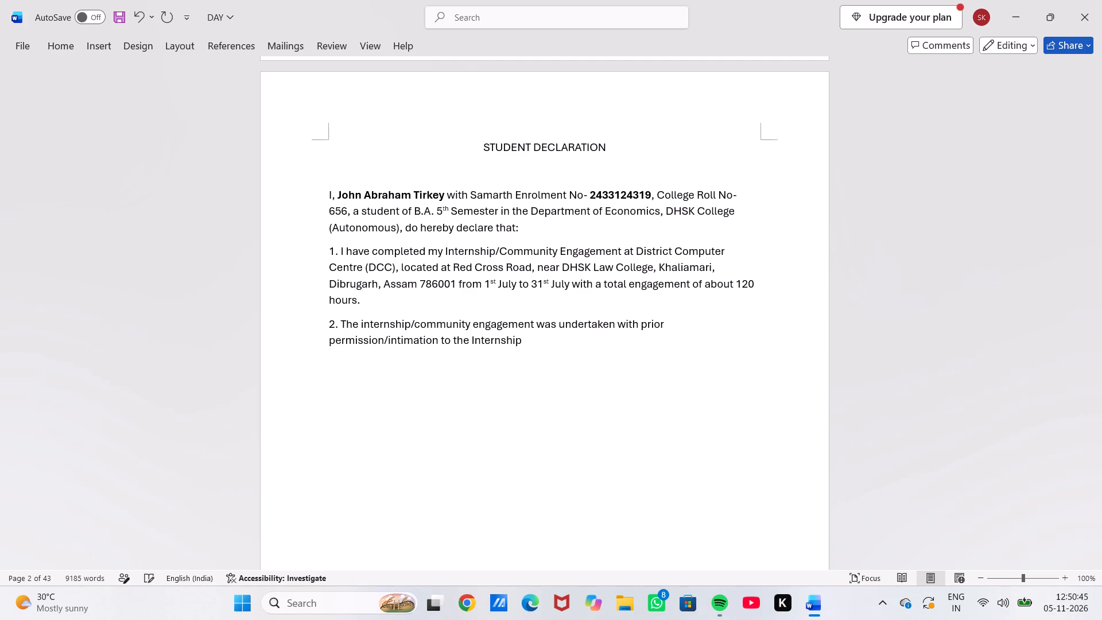
# Complete declaration point 2 after "Internship" with the text "Cell of DHSK College (Autonomous).".
pyautogui.click(532, 342)
pyautogui.press('space')
pyautogui.write('ell')
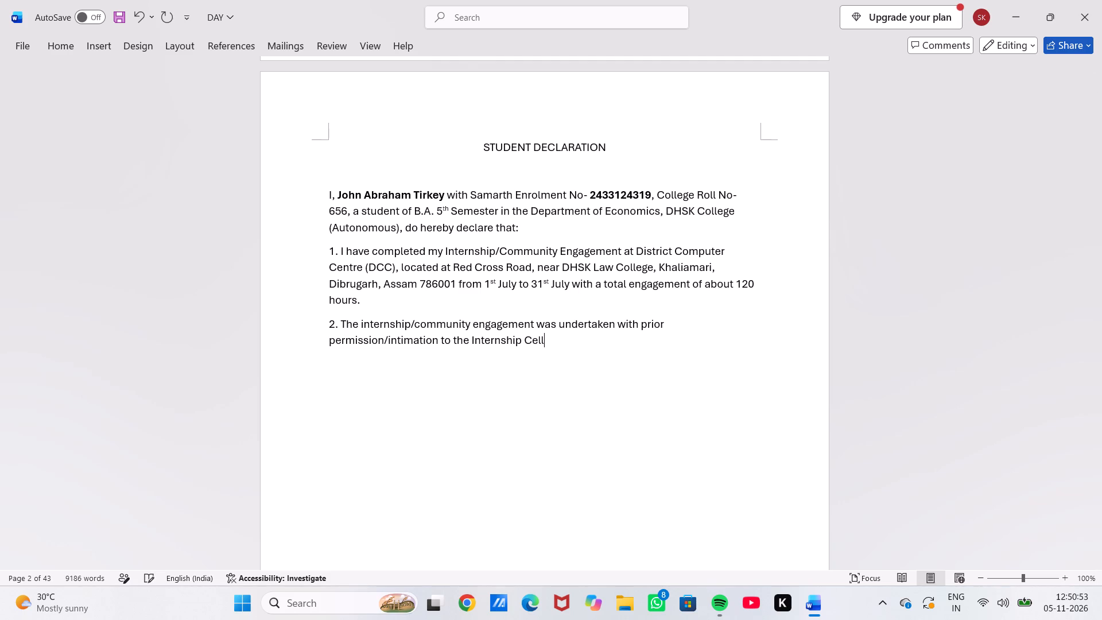
pyautogui.press('space')
pyautogui.write('DHSK')
pyautogui.press('space')
pyautogui.press('c')
pyautogui.press('BackSpace')
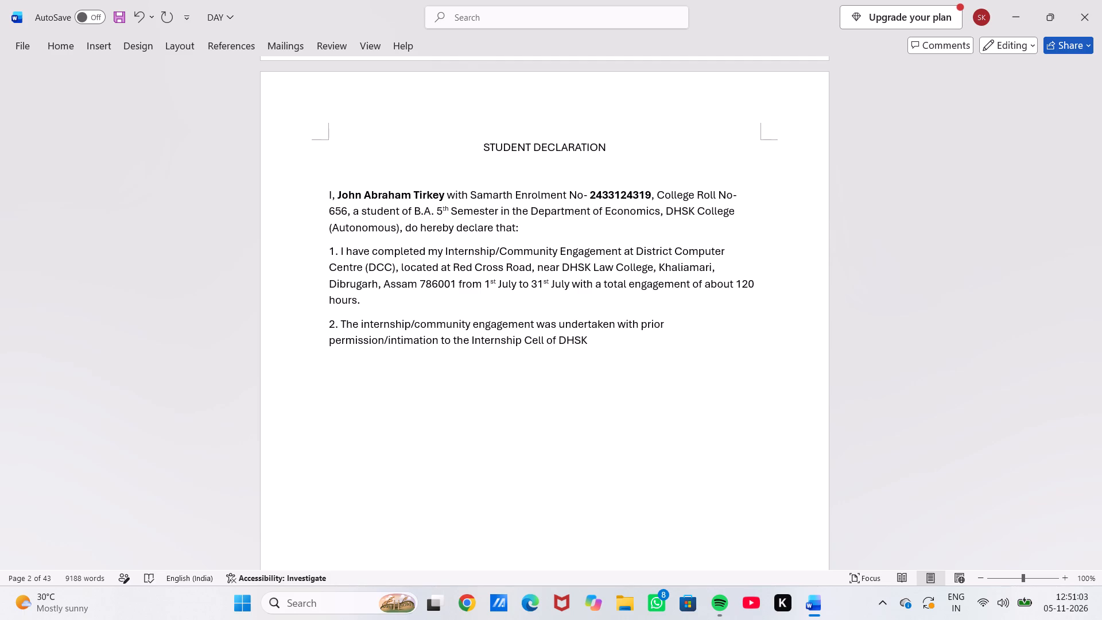
pyautogui.write('ollege')
pyautogui.press('space')
pyautogui.write('utonomu')
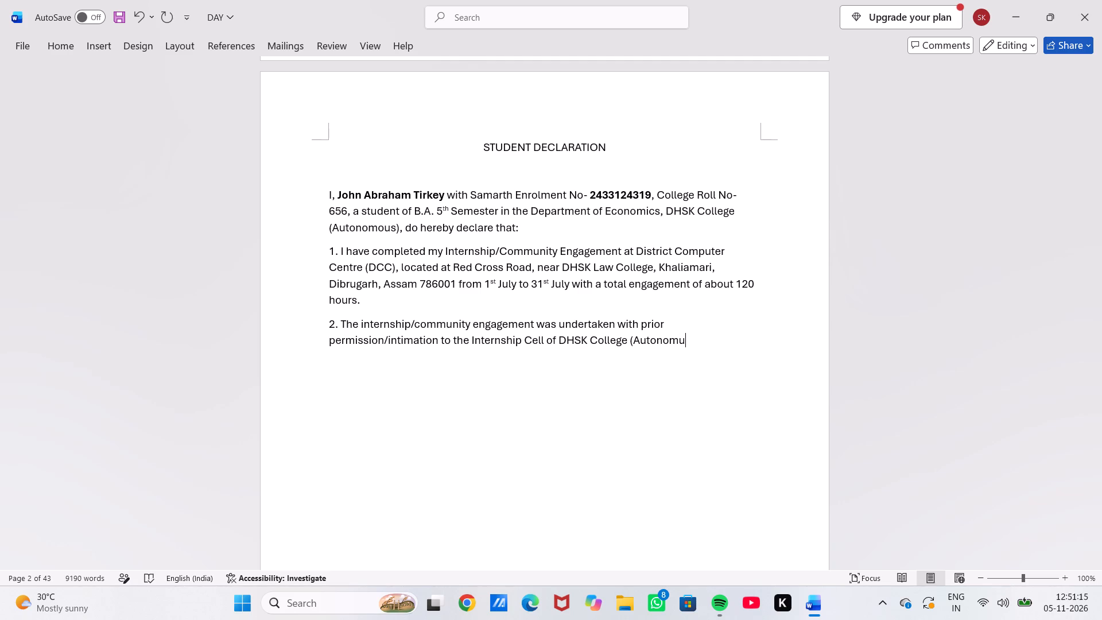
pyautogui.press('BackSpace')
pyautogui.write('ous')
pyautogui.hotkey('shift', ')')
pyautogui.press('.')
# Start a new paragraph below declaration point 2 with the text "3. The report submitted herewith".
pyautogui.press('Return')
pyautogui.press('3')
pyautogui.write('.')
pyautogui.press('space')
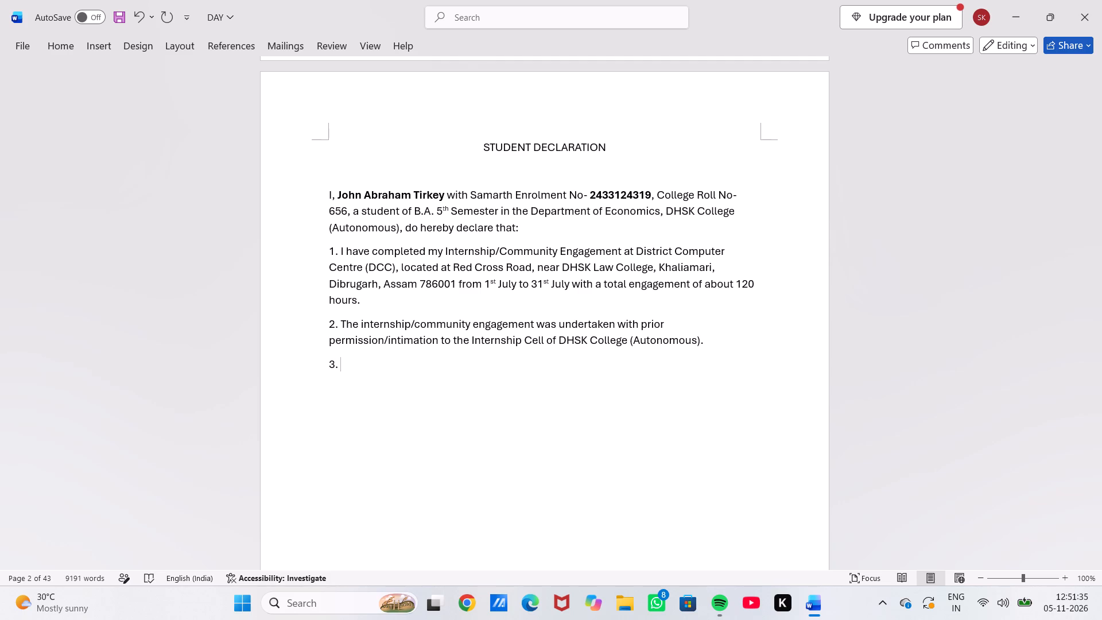
pyautogui.write('he')
pyautogui.press('space')
pyautogui.write('re')
pyautogui.write('port submitted')
pyautogui.press('space')
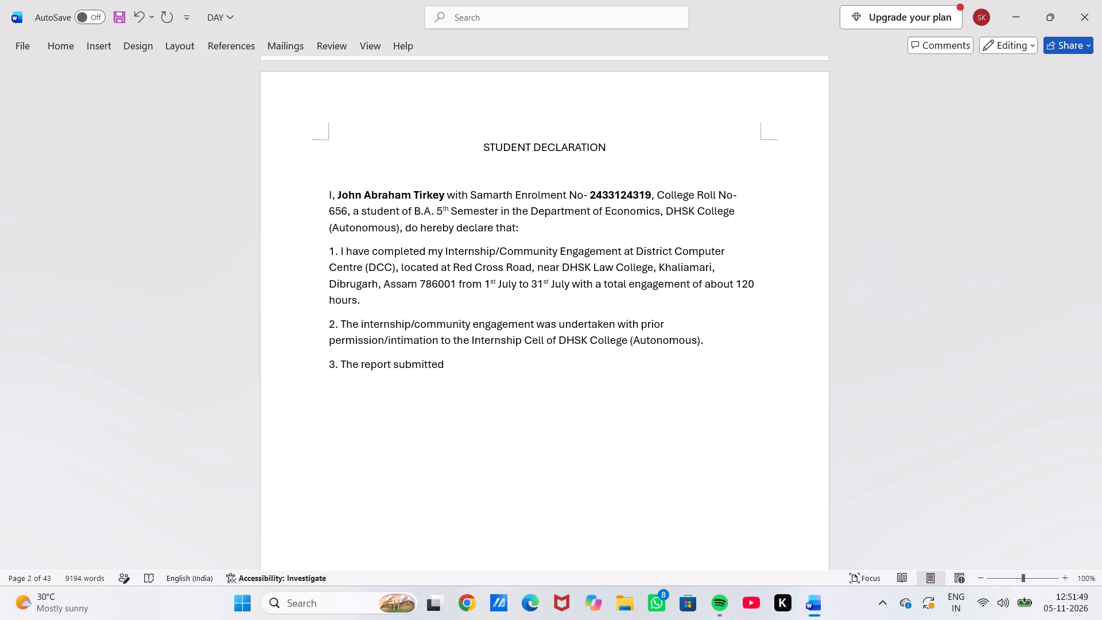
pyautogui.write('herewith')
pyautogui.press('space')
# Continue declaration point 3 after "herewith" with the text "is a true and original record".
pyautogui.write('is a true')
pyautogui.press('space')
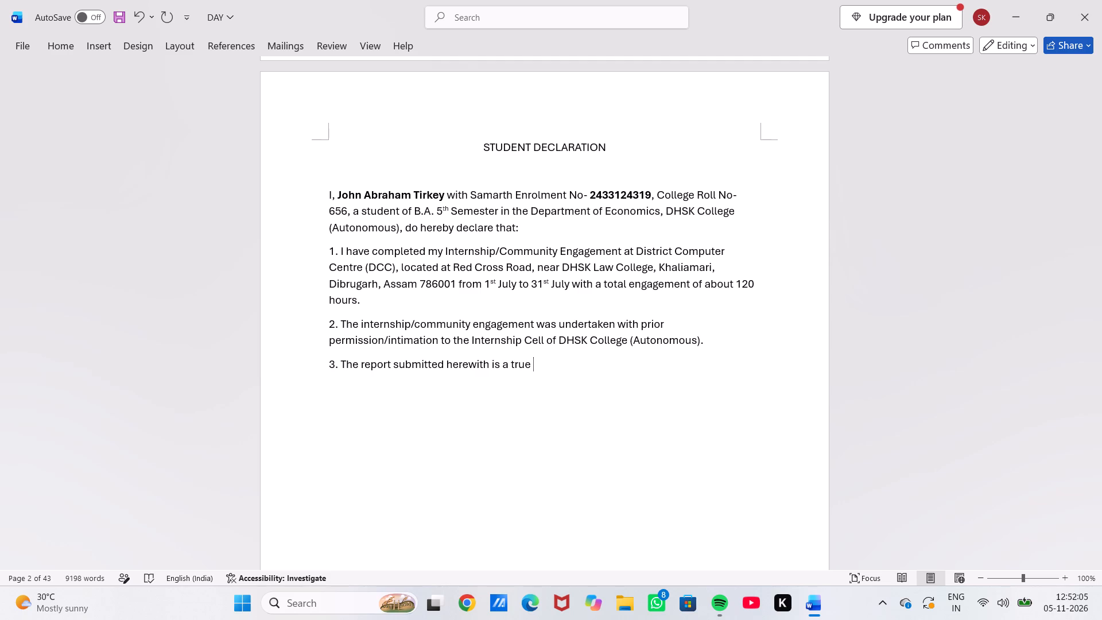
pyautogui.write('and')
pyautogui.press('space')
pyautogui.write('original')
pyautogui.press('space')
pyautogui.write('record')
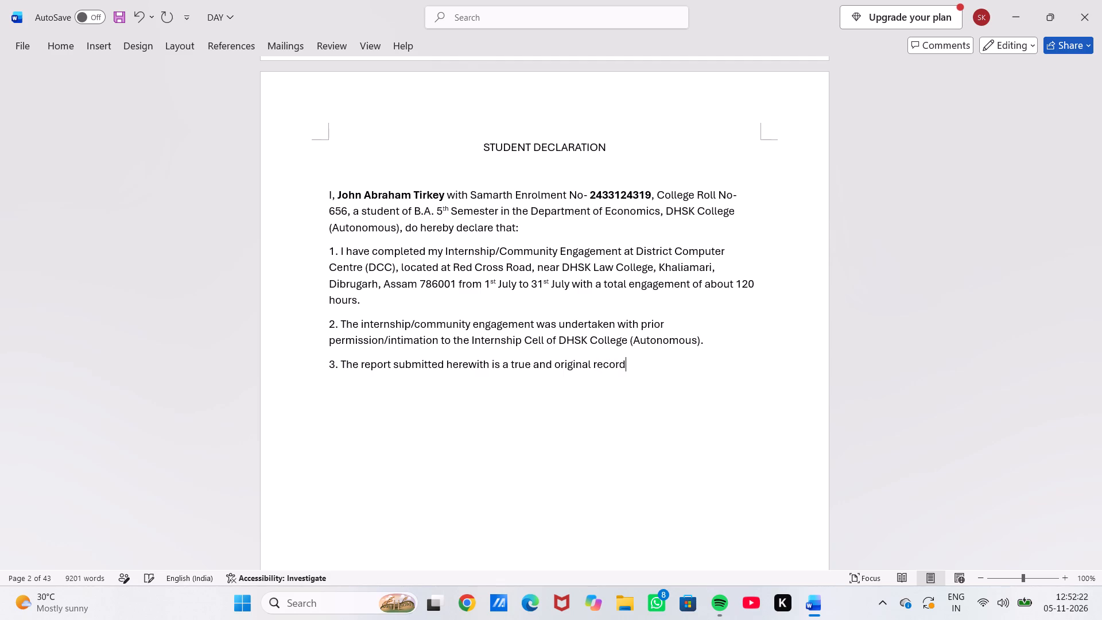
pyautogui.press('space')
# Continue declaration point 3 after "record" with the text "of the work done by me".
pyautogui.write('of the work')
pyautogui.press('space')
pyautogui.write('done')
pyautogui.press('space')
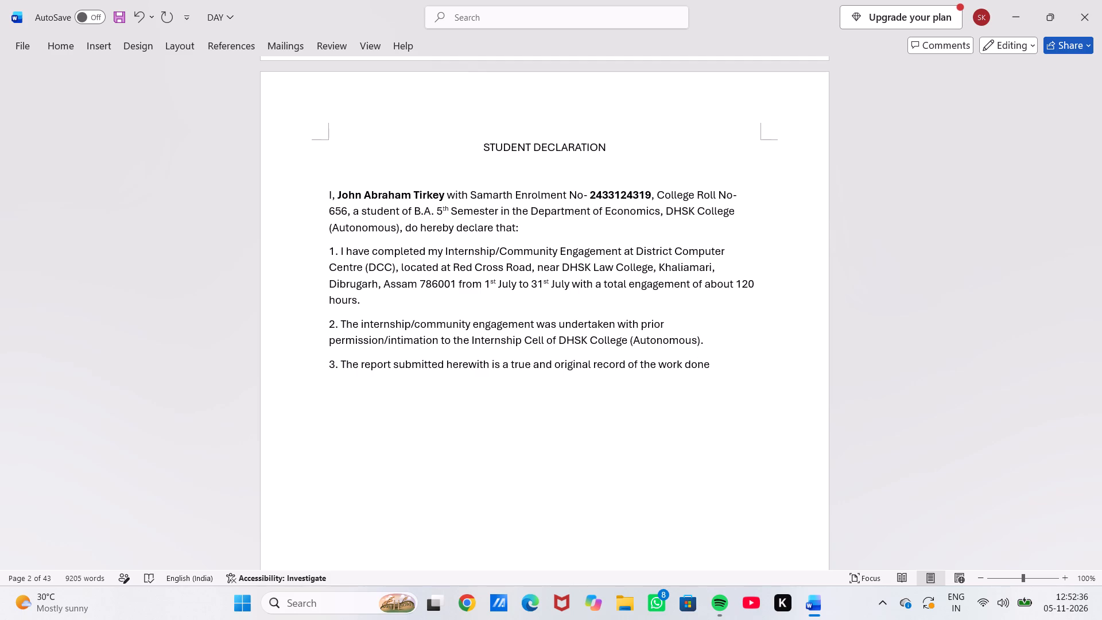
pyautogui.write('byme')
pyautogui.press('space')
pyautogui.press('BackSpace')
pyautogui.press('BackSpace')
pyautogui.press('BackSpace')
pyautogui.press('space')
pyautogui.write('me')
pyautogui.press('space')
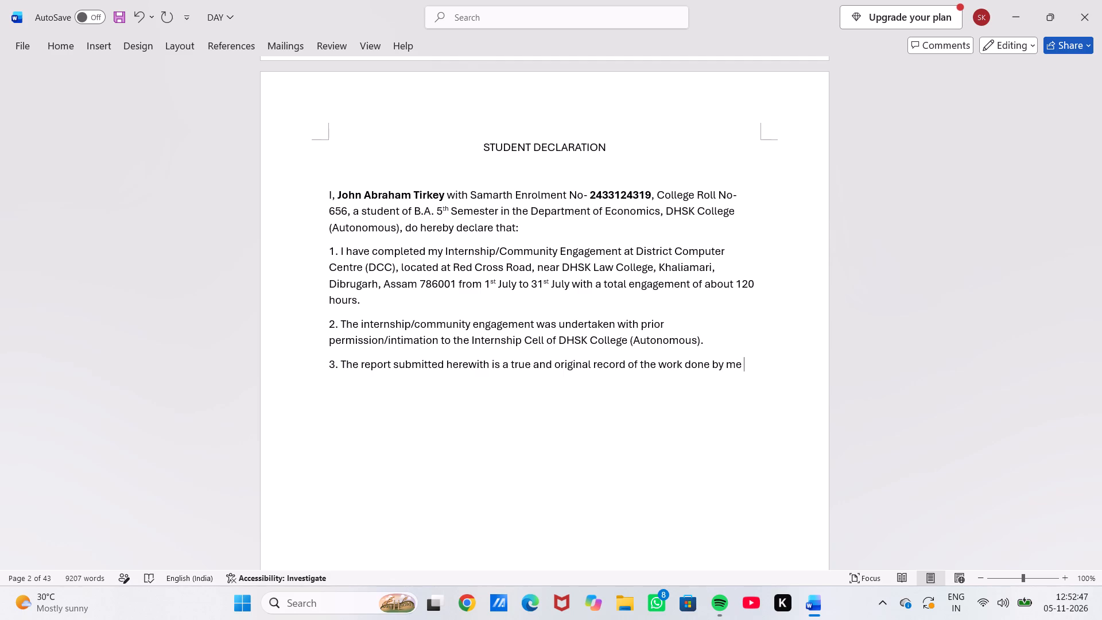
# Continue declaration point 3 after "done by me" with the text "during the above mentioned".
pyautogui.write('dur')
pyautogui.press('i')
pyautogui.write('ng')
pyautogui.press('space')
pyautogui.write('then')
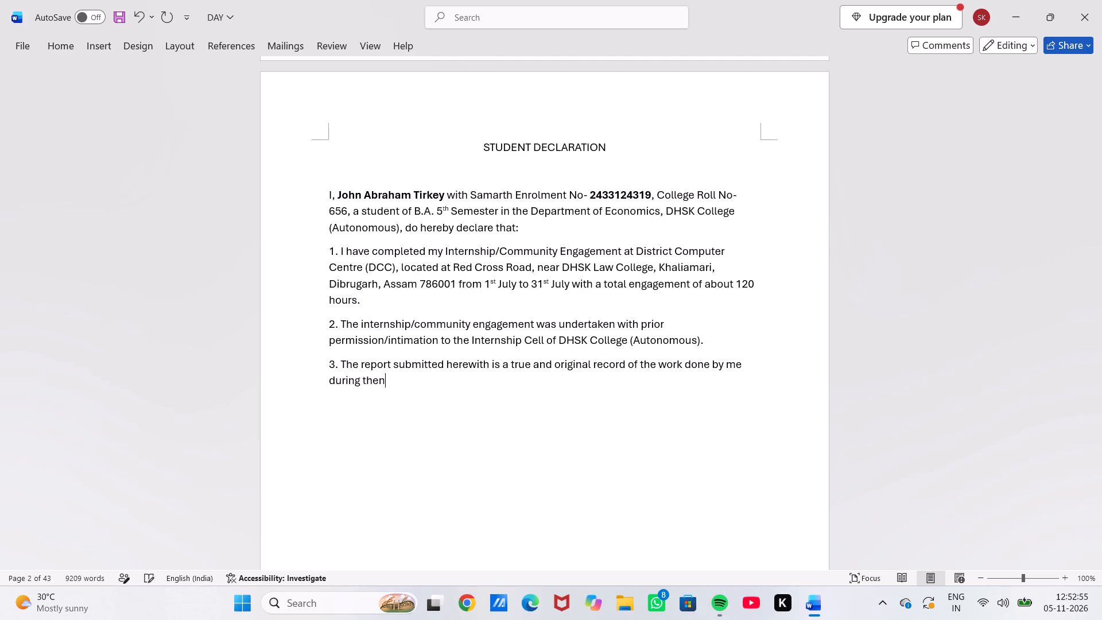
pyautogui.press('BackSpace')
pyautogui.press('space')
pyautogui.write('above')
pyautogui.press('space')
pyautogui.press('BackSpace')
pyautogui.press('-')
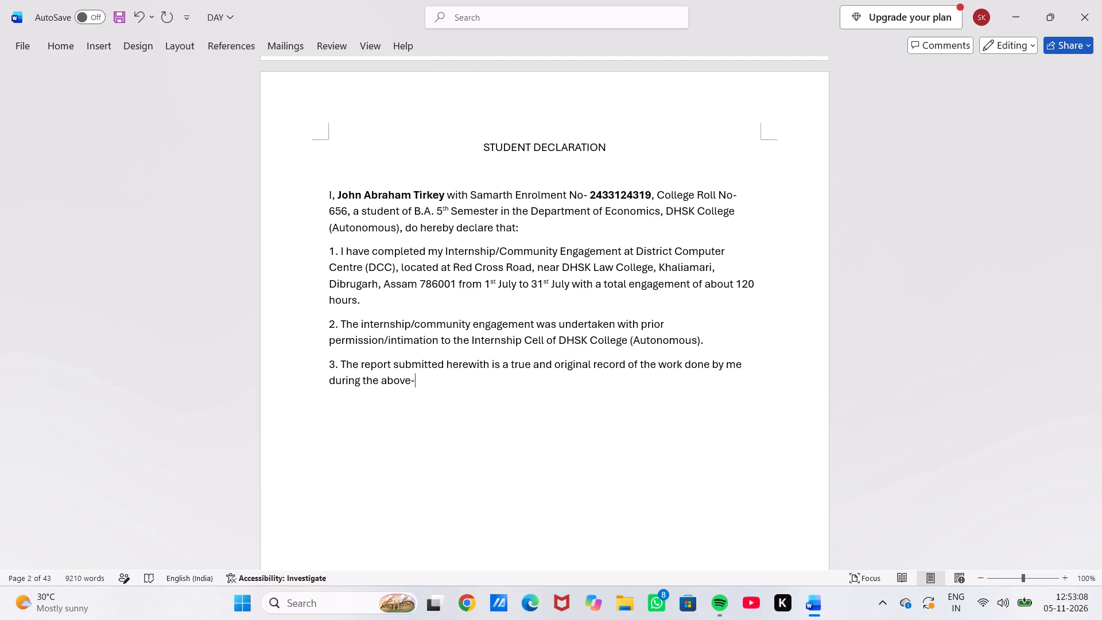
pyautogui.press('BackSpace')
pyautogui.press('space')
pyautogui.write('mentioned')
pyautogui.press('space')
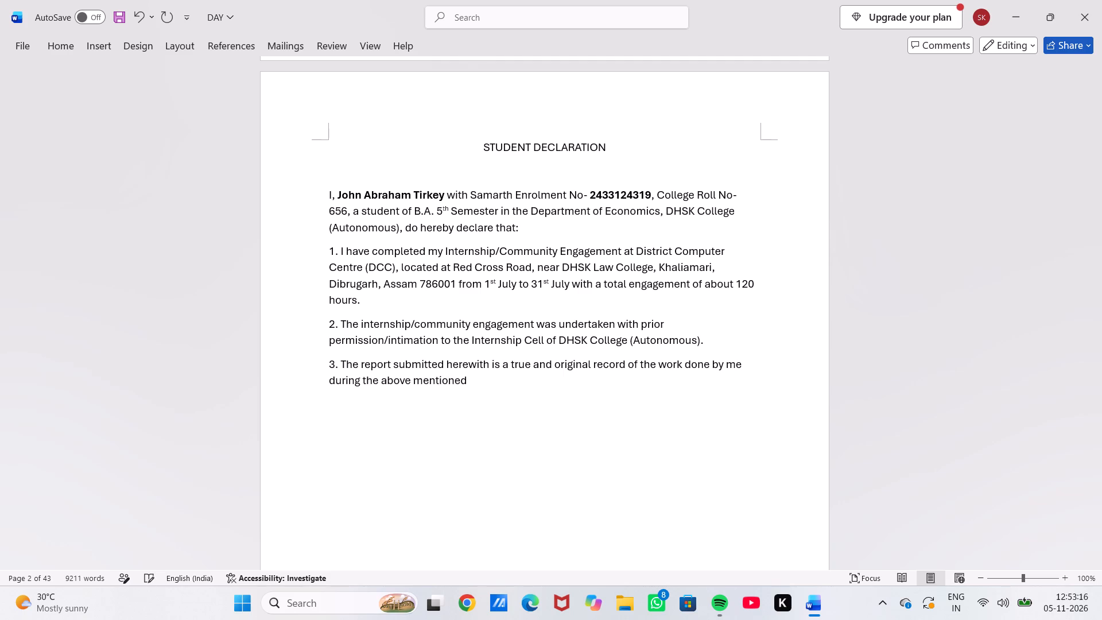
# Complete declaration point 3 after "mentioned" with the text "internship/community engagement." and add a paragraph break.
pyautogui.write('inter')
pyautogui.write('nship/ c')
pyautogui.press('BackSpace')
pyautogui.press('BackSpace')
pyautogui.write('communityy')
pyautogui.press('space')
pyautogui.press('e')
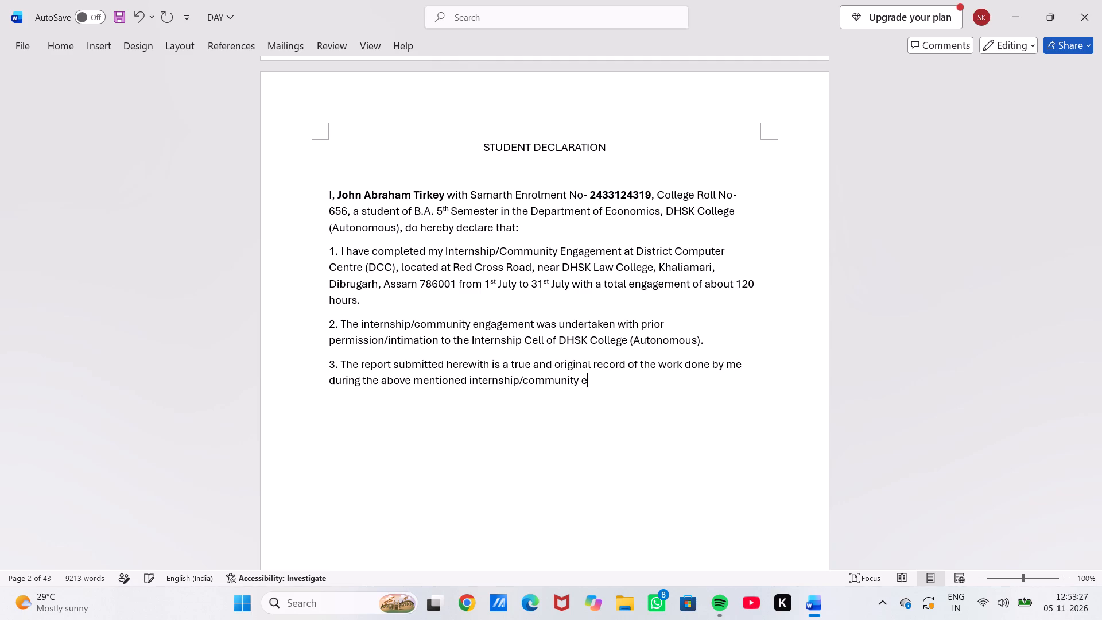
pyautogui.write('ngagement')
pyautogui.press('.')
pyautogui.press('Return')
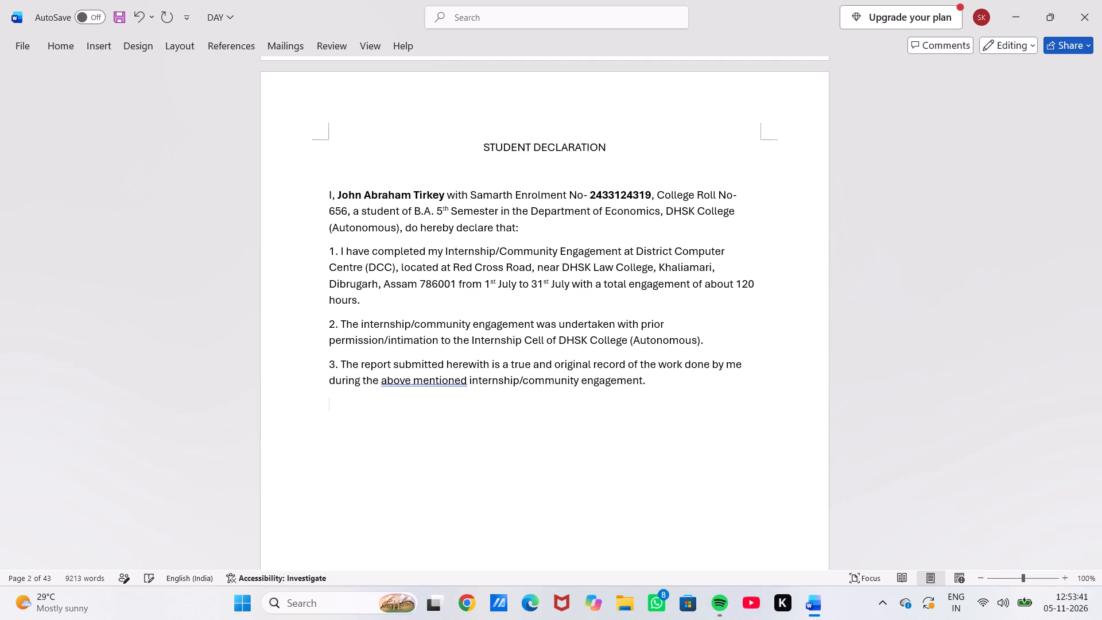
# Hyphenate "above mentioned" in declaration point 3 as "above-mentioned".
pyautogui.click(416, 381)
pyautogui.rightClick(416, 381)
pyautogui.click(387, 149)
pyautogui.press('BackSpace')
pyautogui.press('-')
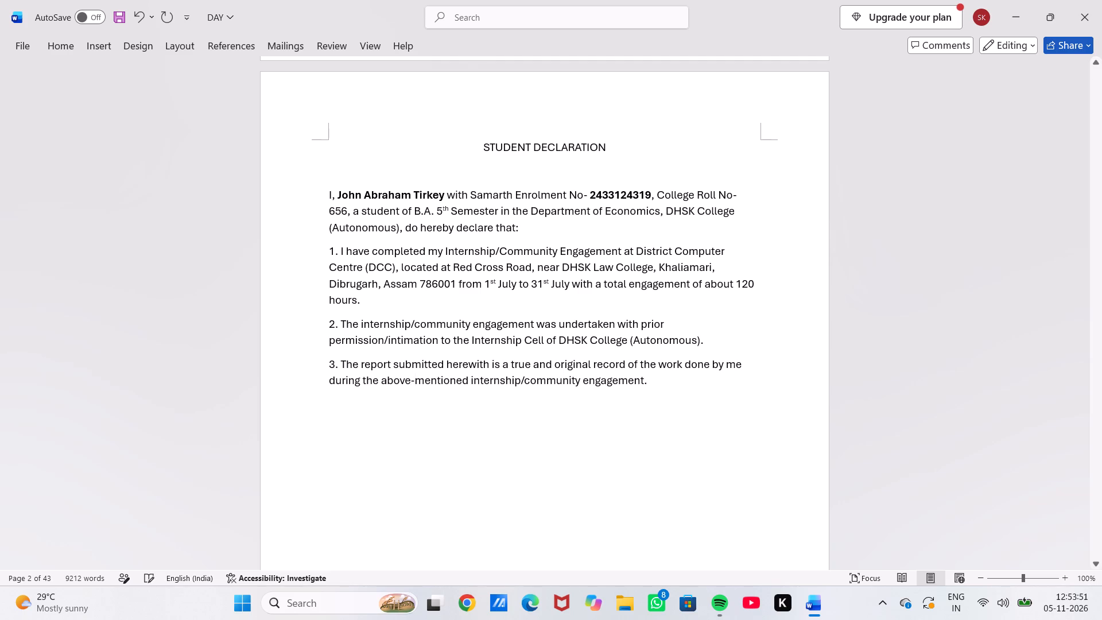
# Start a new paragraph below declaration point 3 with the text "4. I have adhered to all institutional".
pyautogui.click(683, 374)
pyautogui.press('Return')
pyautogui.write('4.')
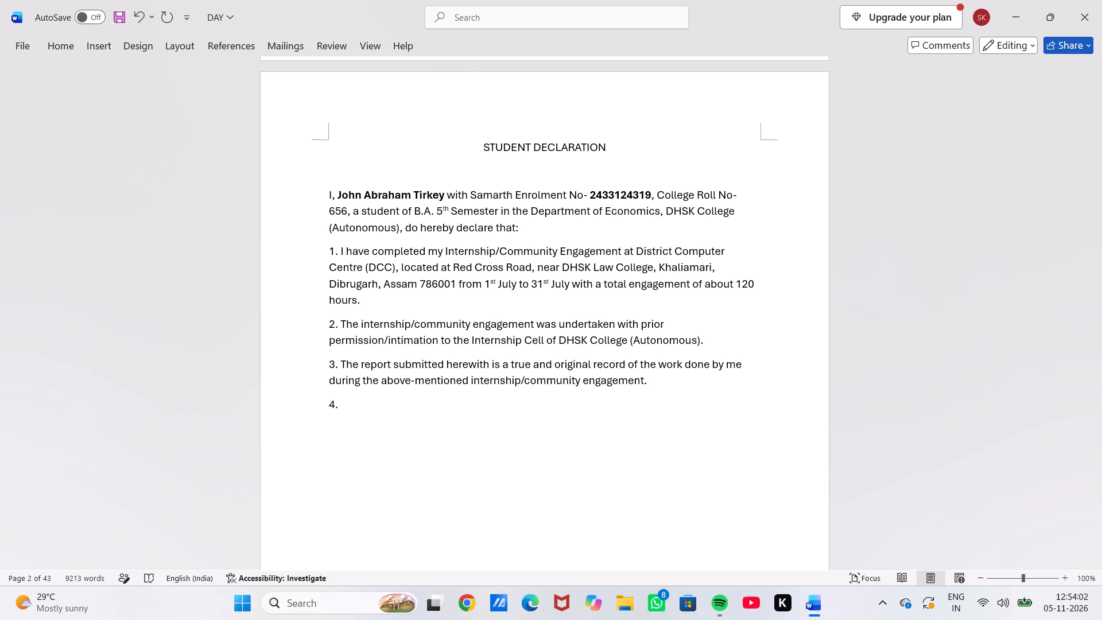
pyautogui.press('space')
pyautogui.press('space')
pyautogui.write('have adhered to all')
pyautogui.press('space')
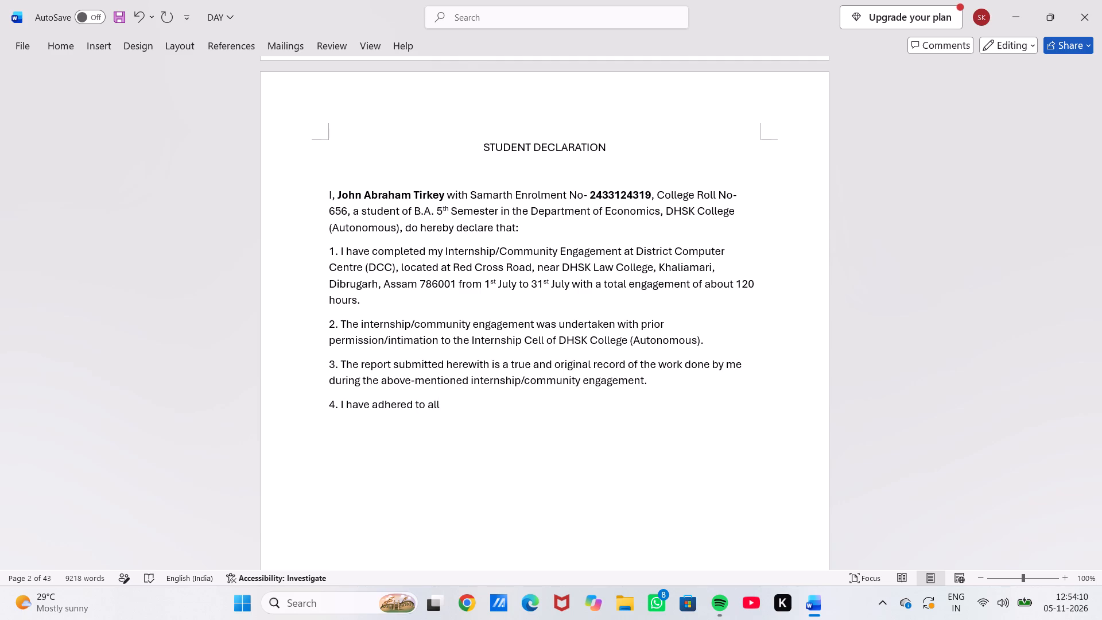
pyautogui.write('institutional')
pyautogui.press('space')
# Continue declaration point 4 directly after "institutional" with the text ", ethical and professional guidelines".
pyautogui.press('BackSpace')
pyautogui.write(', et')
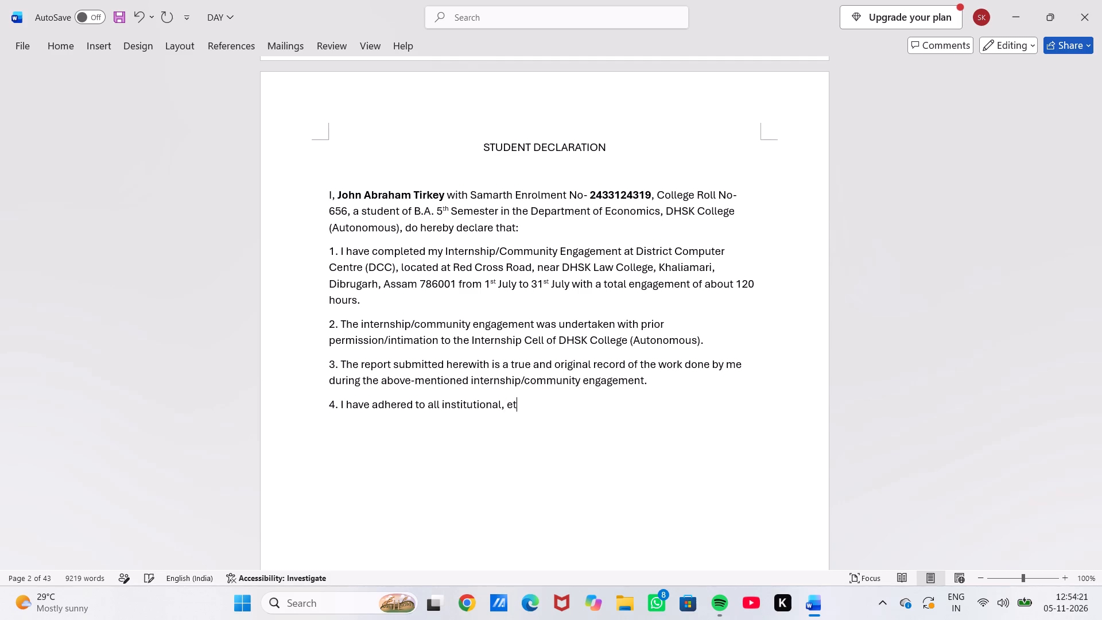
pyautogui.write('hical')
pyautogui.press('space')
pyautogui.write('and')
pyautogui.press('space')
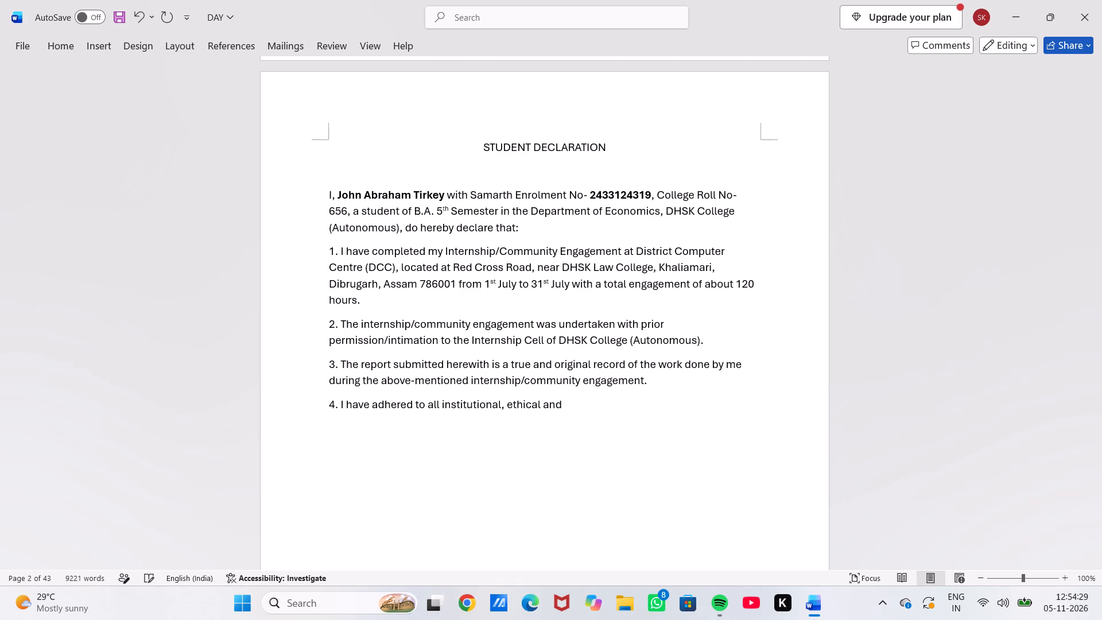
pyautogui.write('professional guide')
pyautogui.write('linews')
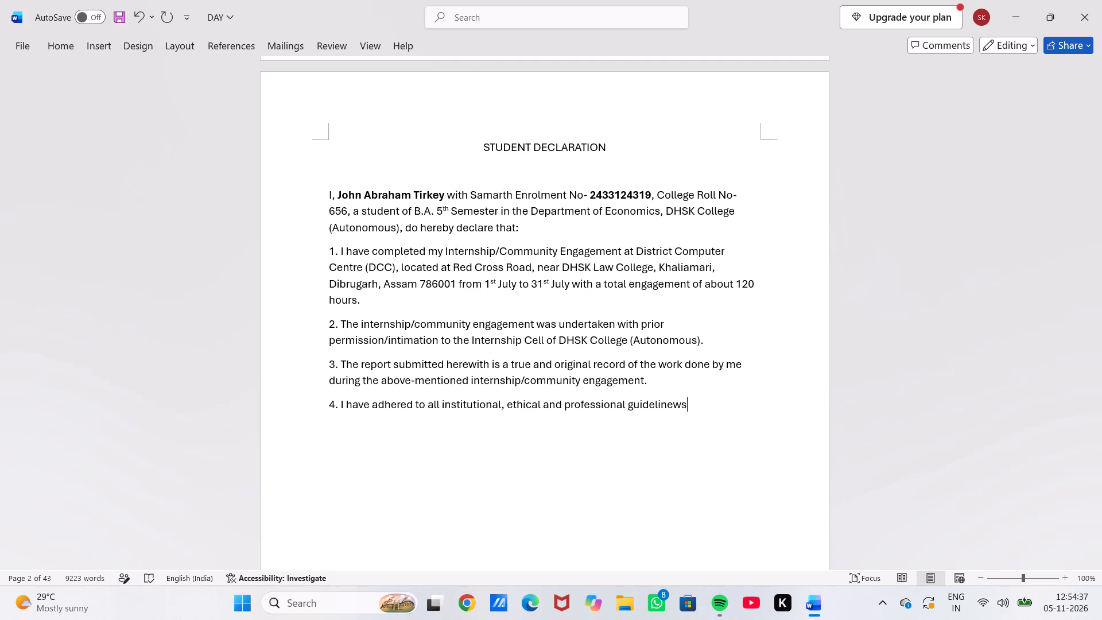
pyautogui.press('BackSpace')
pyautogui.press('BackSpace')
pyautogui.press('s')
pyautogui.press('space')
# Continue declaration point 4 after "guidelines" with the text "during the course of my internship/ community engagement".
pyautogui.write('during the course')
pyautogui.press('space')
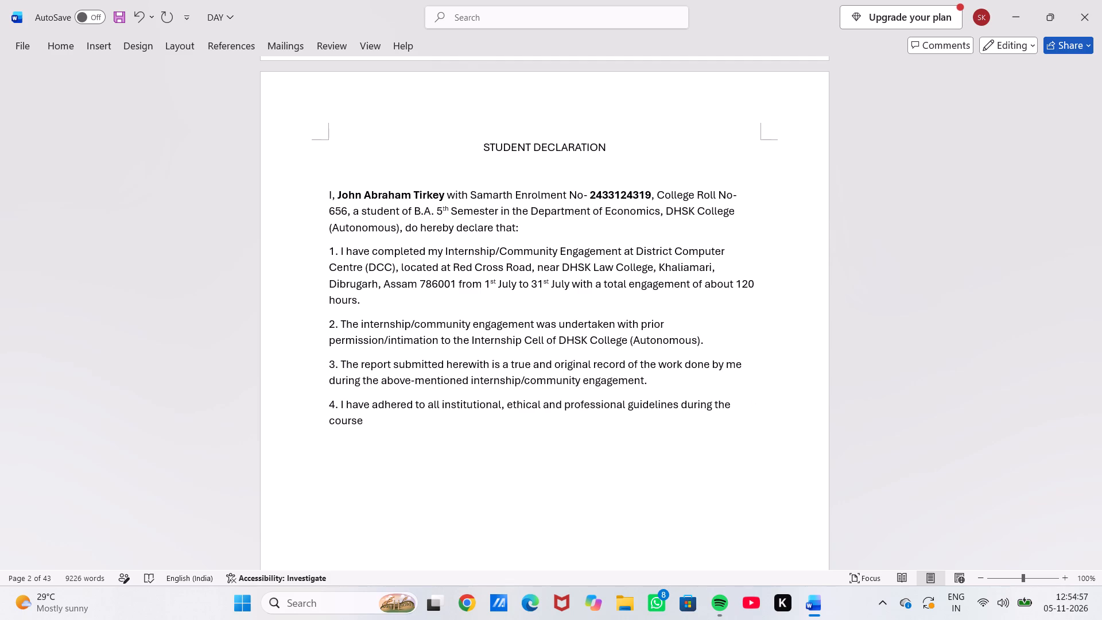
pyautogui.write('of my')
pyautogui.press('space')
pyautogui.write('internship')
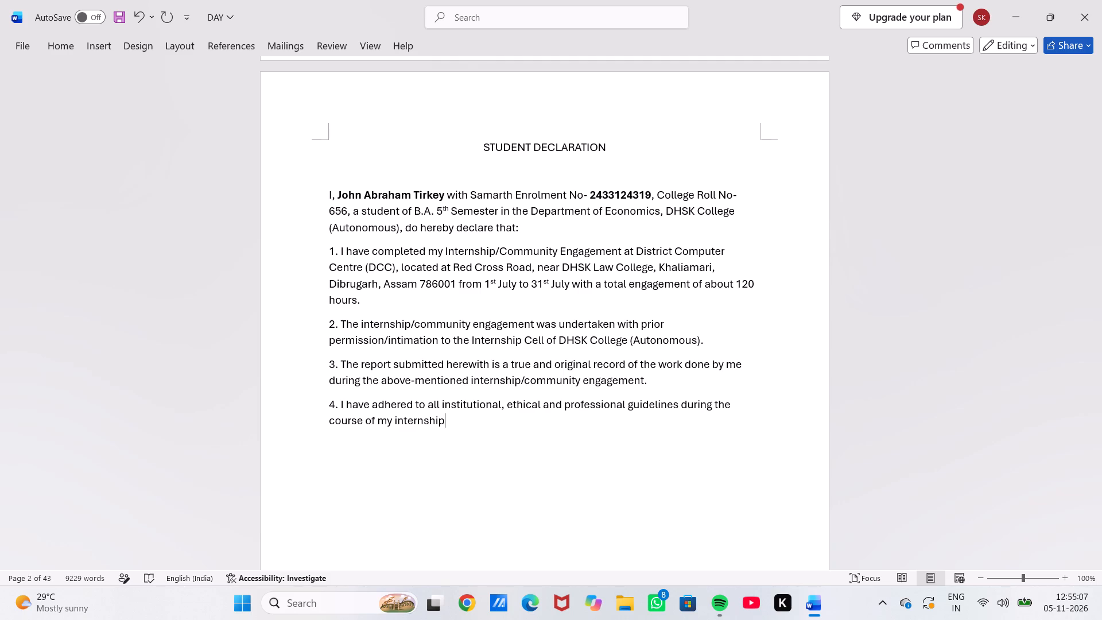
pyautogui.write('/ community')
pyautogui.press('space')
pyautogui.write('engagement')
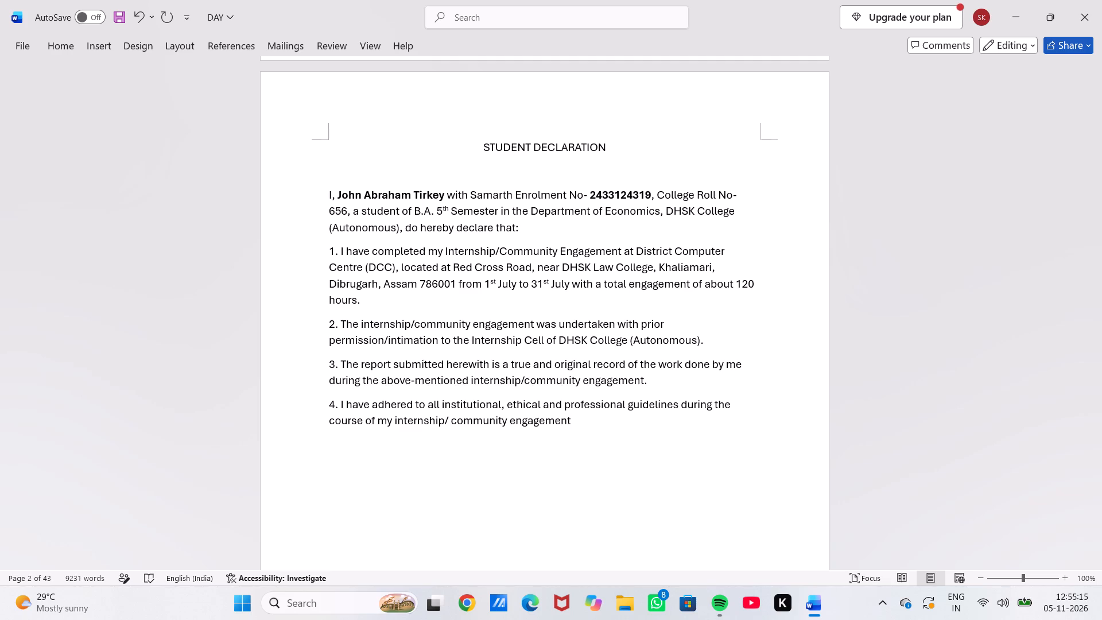
# End declaration point 4 with a full stop and add three blank paragraphs below it.
pyautogui.press('.')
pyautogui.press('Return')
pyautogui.press('Return')
pyautogui.press('Return')
# Add one more blank line between the STUDENT DECLARATION heading and the opening paragraph.
pyautogui.scroll(2, 683, 374)
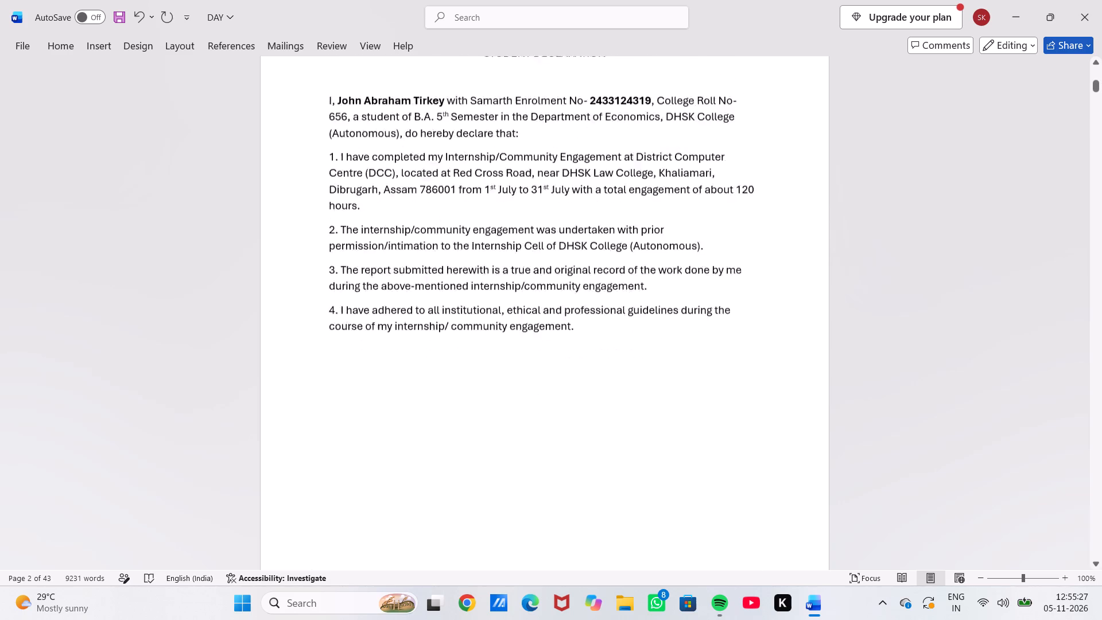
pyautogui.scroll(1, 683, 374)
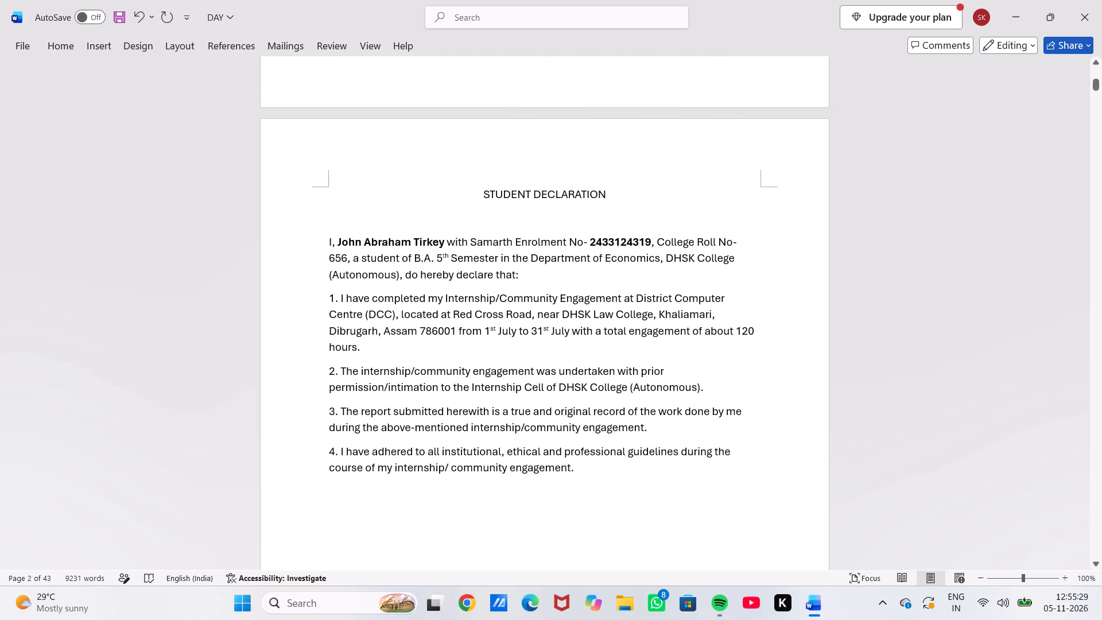
pyautogui.click(327, 237)
pyautogui.press('Return')
pyautogui.press('Return')
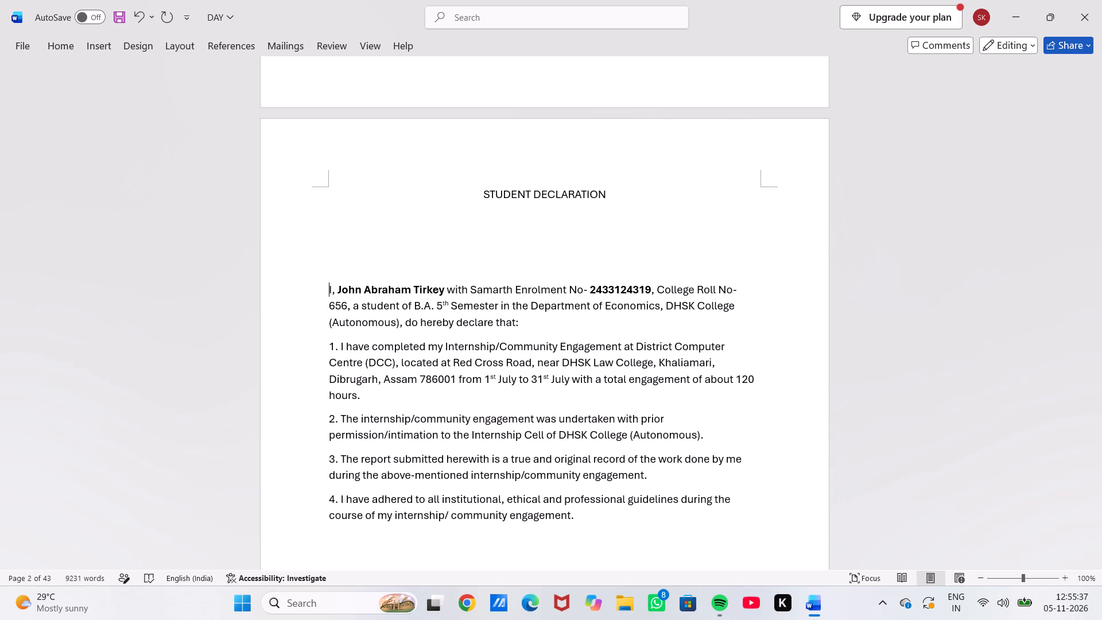
pyautogui.press('BackSpace')
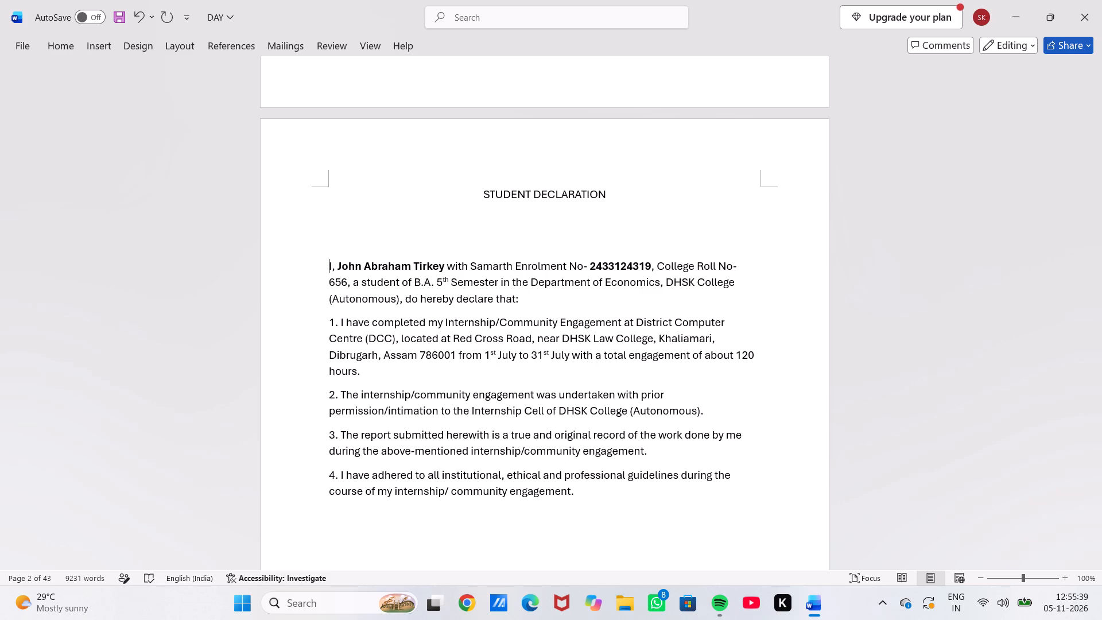
# Insert a blank line after the opening paragraph and after each of declaration points 1, 2 and 3.
pyautogui.click(523, 297)
pyautogui.press('Return')
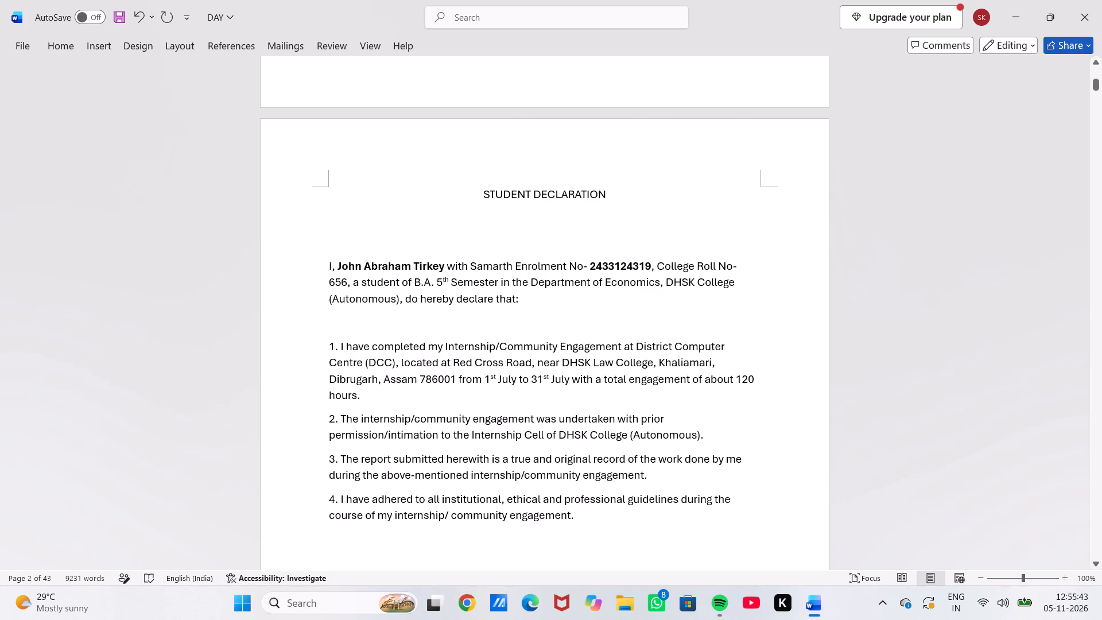
pyautogui.click(369, 404)
pyautogui.press('Return')
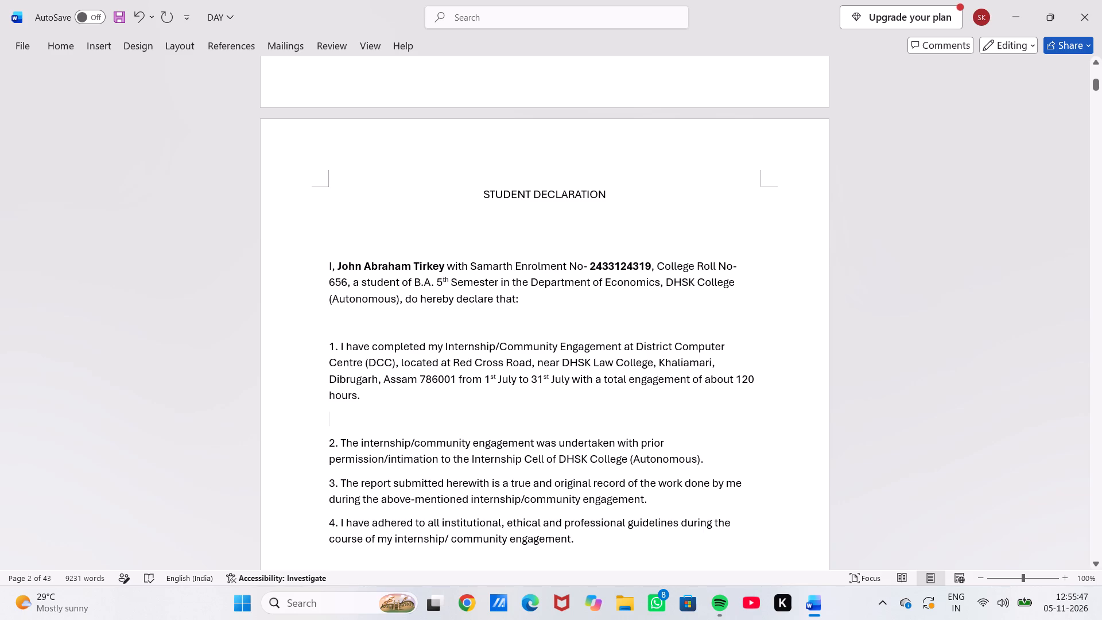
pyautogui.click(716, 459)
pyautogui.press('Return')
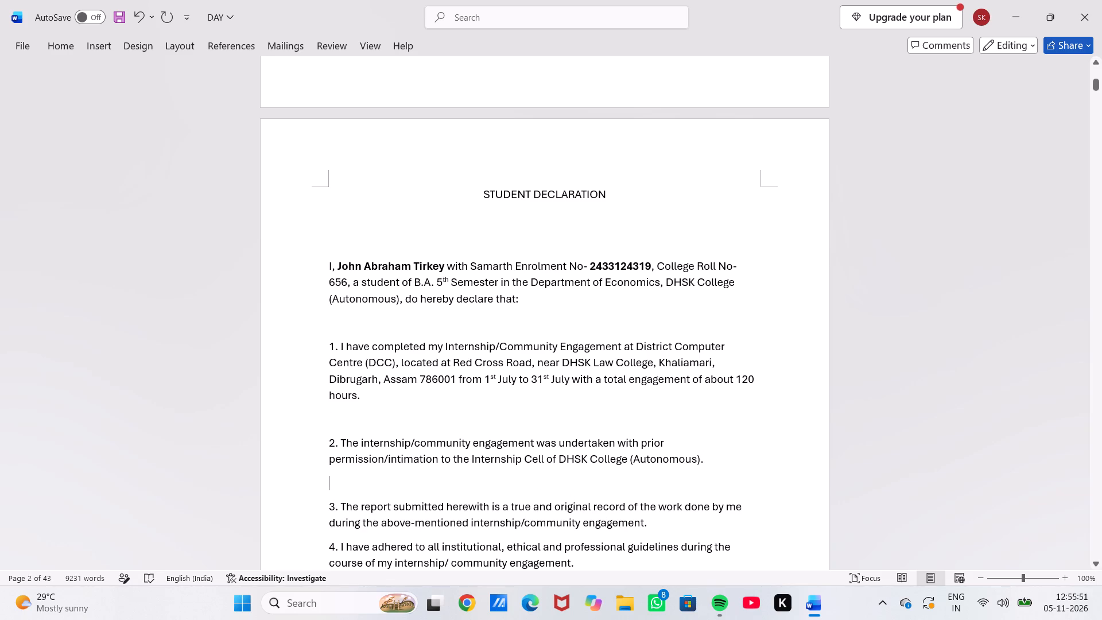
pyautogui.click(663, 528)
pyautogui.press('Return')
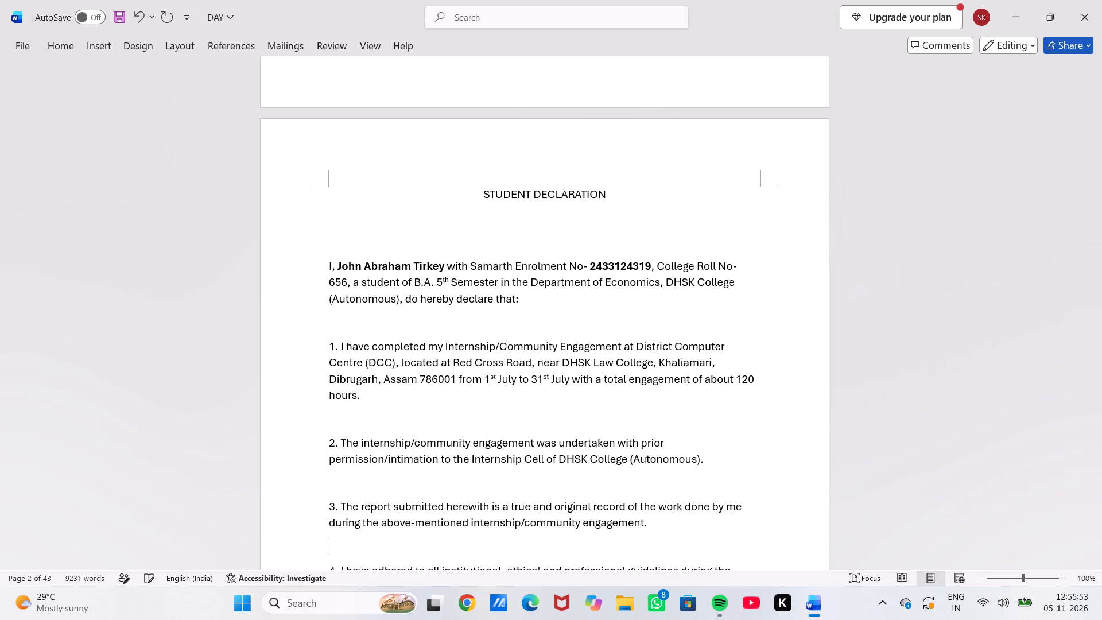
# Add the line "Date:-" near the bottom of the declaration page, well below point 4, followed by a new paragraph.
pyautogui.scroll(-1, 673, 494)
pyautogui.hscroll(-2, 673, 494)
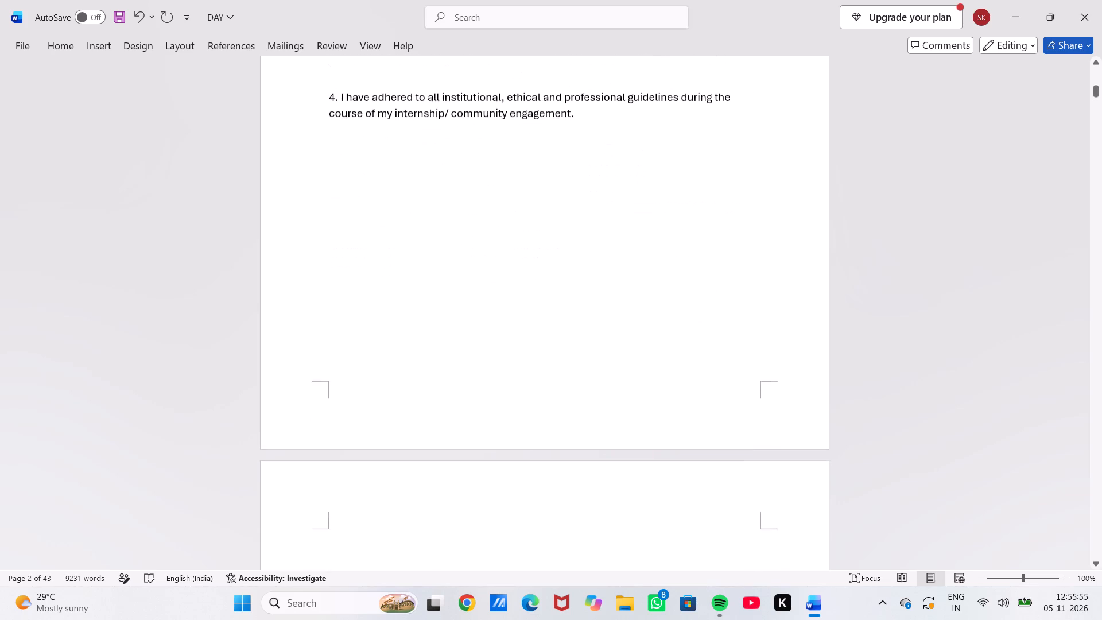
pyautogui.hscroll(-1, 673, 494)
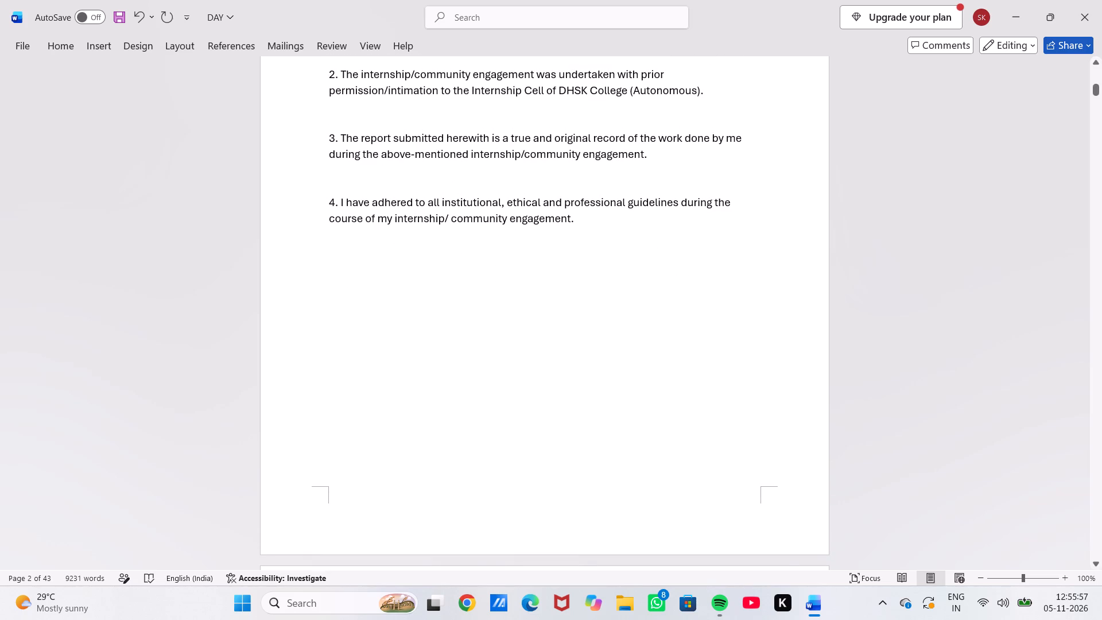
pyautogui.click(331, 424)
pyautogui.write('date')
pyautogui.press('BackSpace')
pyautogui.press('BackSpace')
pyautogui.press('BackSpace')
pyautogui.press('BackSpace')
pyautogui.write('ate')
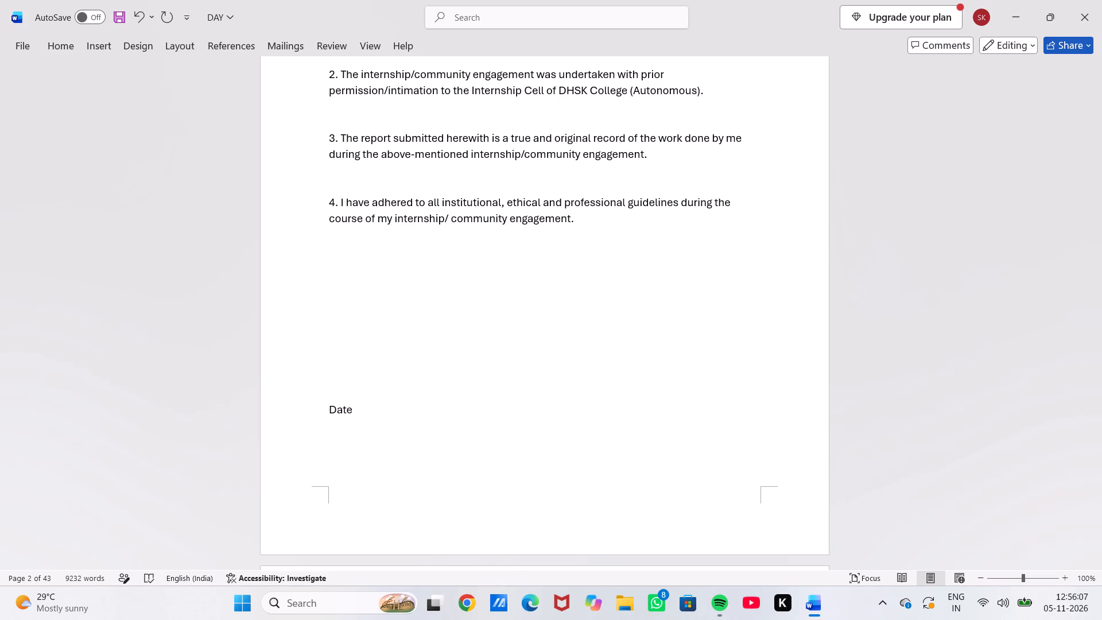
pyautogui.write(':-')
pyautogui.press('Return')
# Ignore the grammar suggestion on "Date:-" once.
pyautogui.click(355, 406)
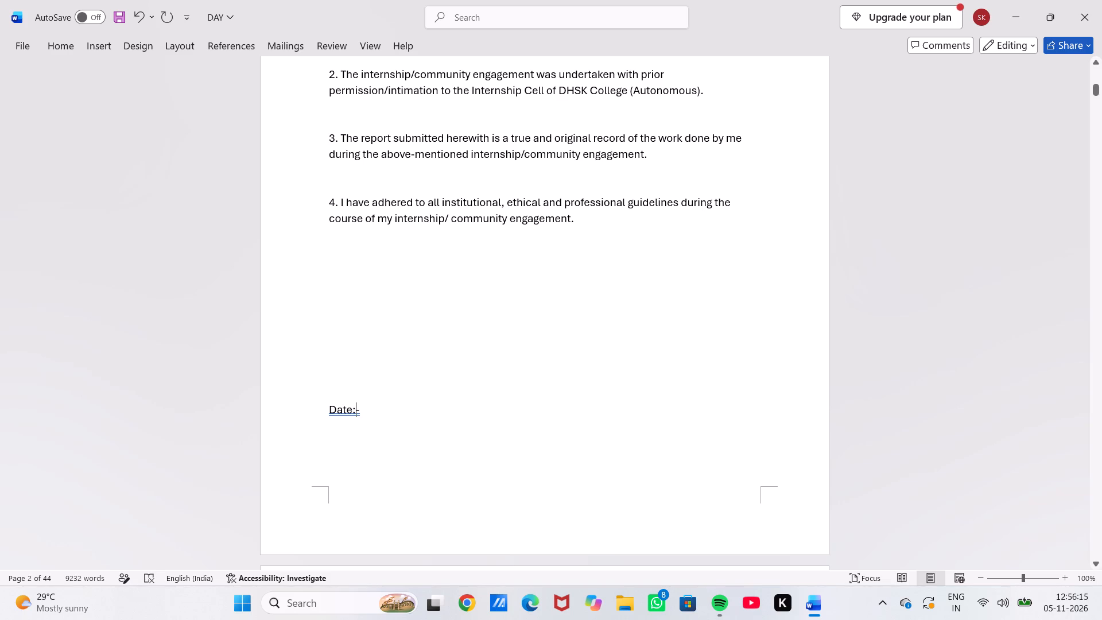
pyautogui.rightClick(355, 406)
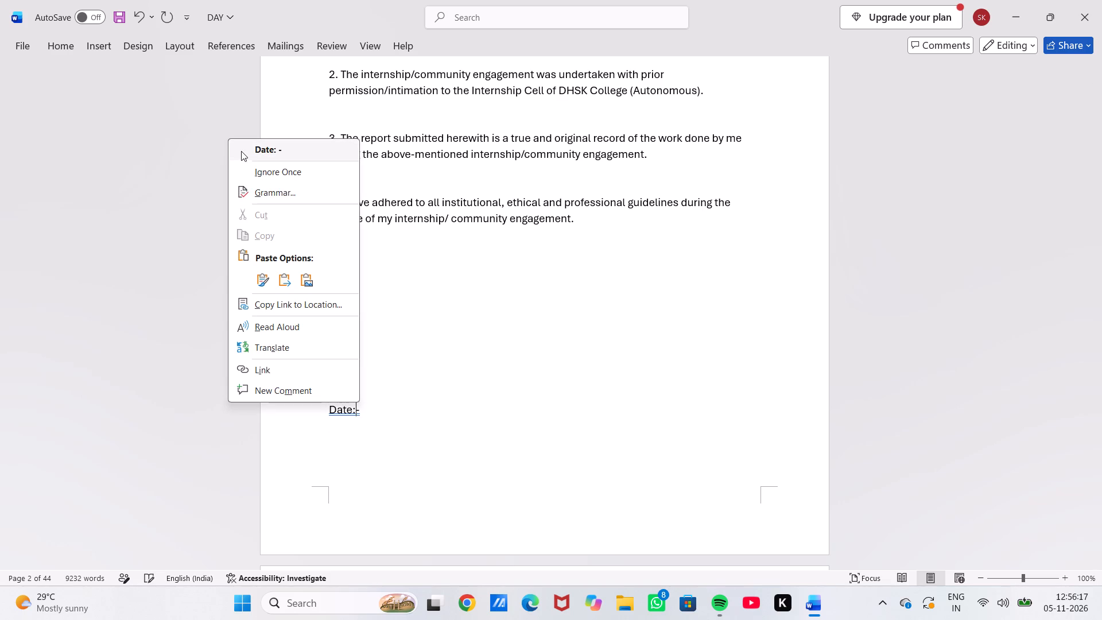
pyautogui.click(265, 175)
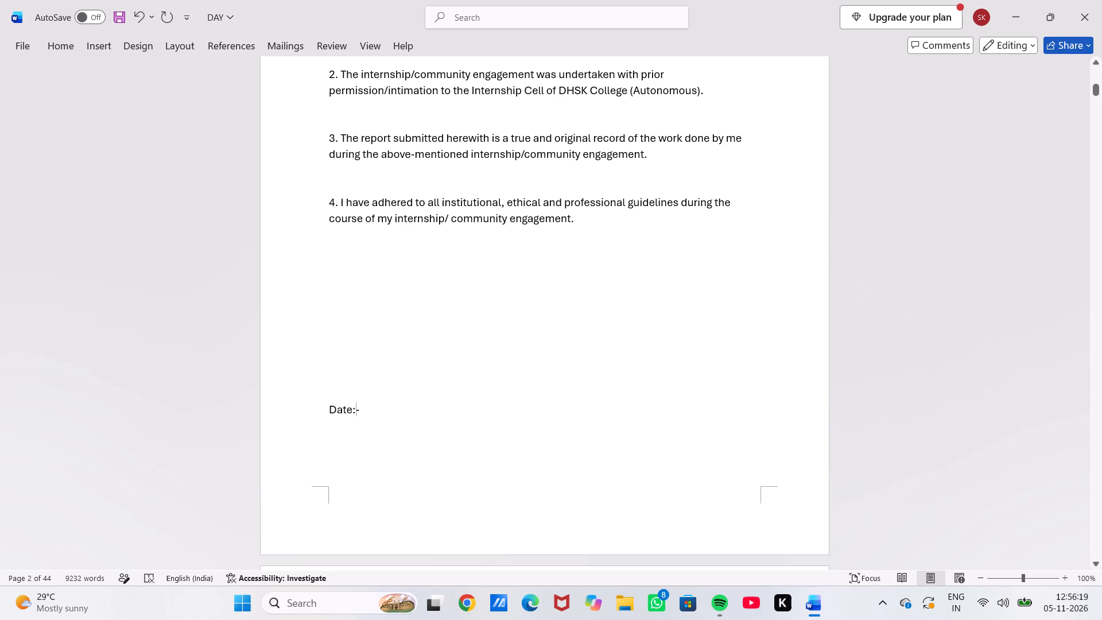
# Add the line "Place:-" with a trailing space directly below "Date:-".
pyautogui.click(374, 408)
pyautogui.press('Return')
pyautogui.press('p')
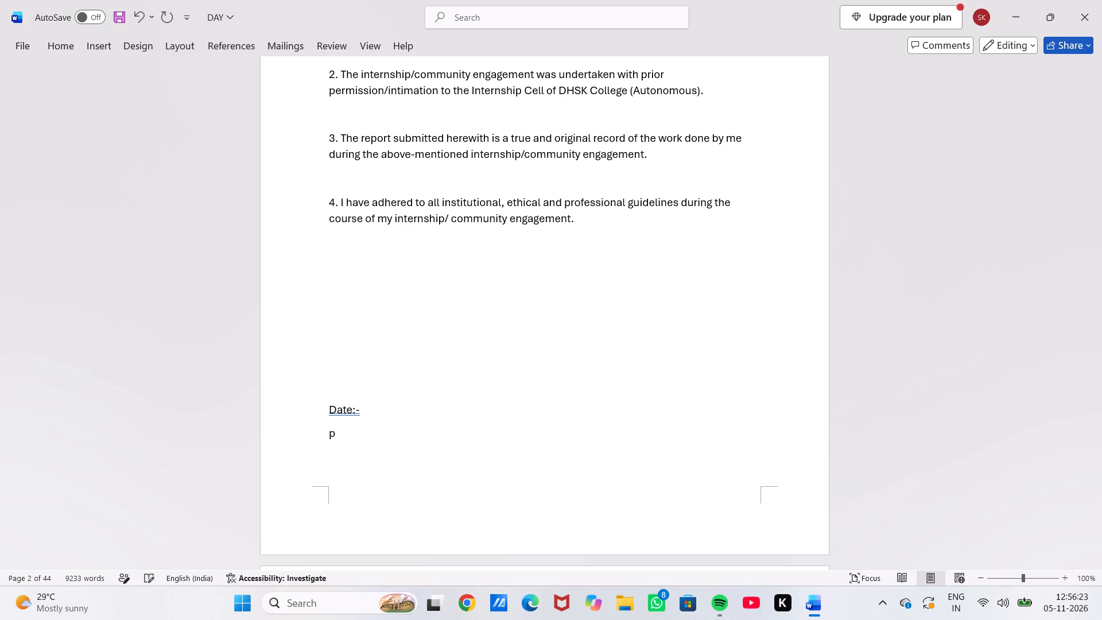
pyautogui.press('BackSpace')
pyautogui.write('lace')
pyautogui.write(':-')
pyautogui.press('space')
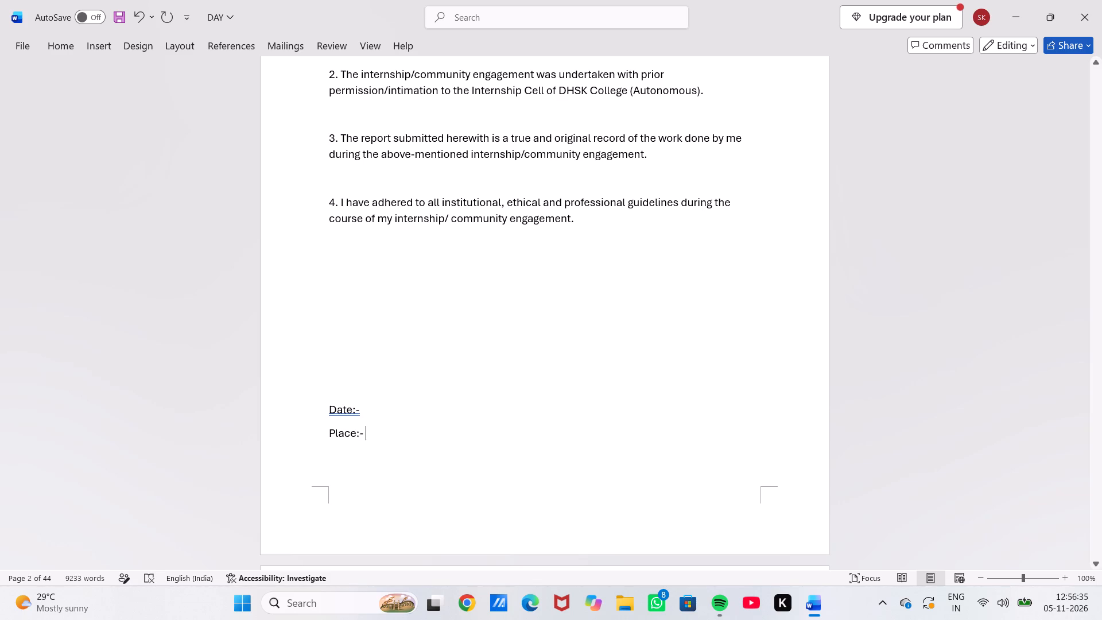
# Dismiss the grammar flag on "Date:-" by ignoring it once.
pyautogui.click(348, 409)
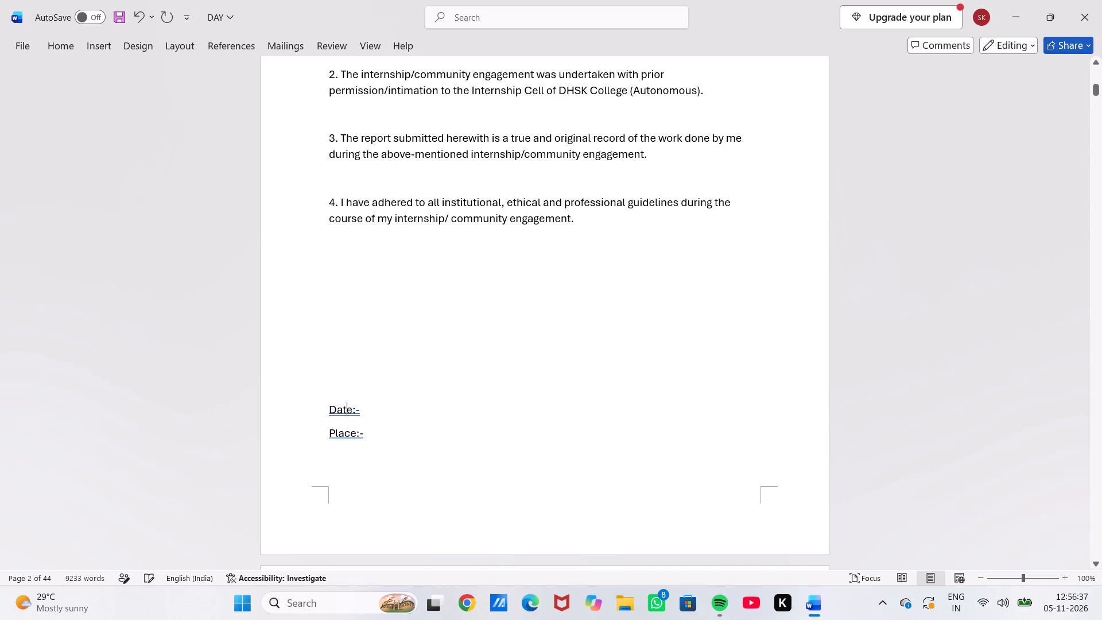
pyautogui.click(348, 409)
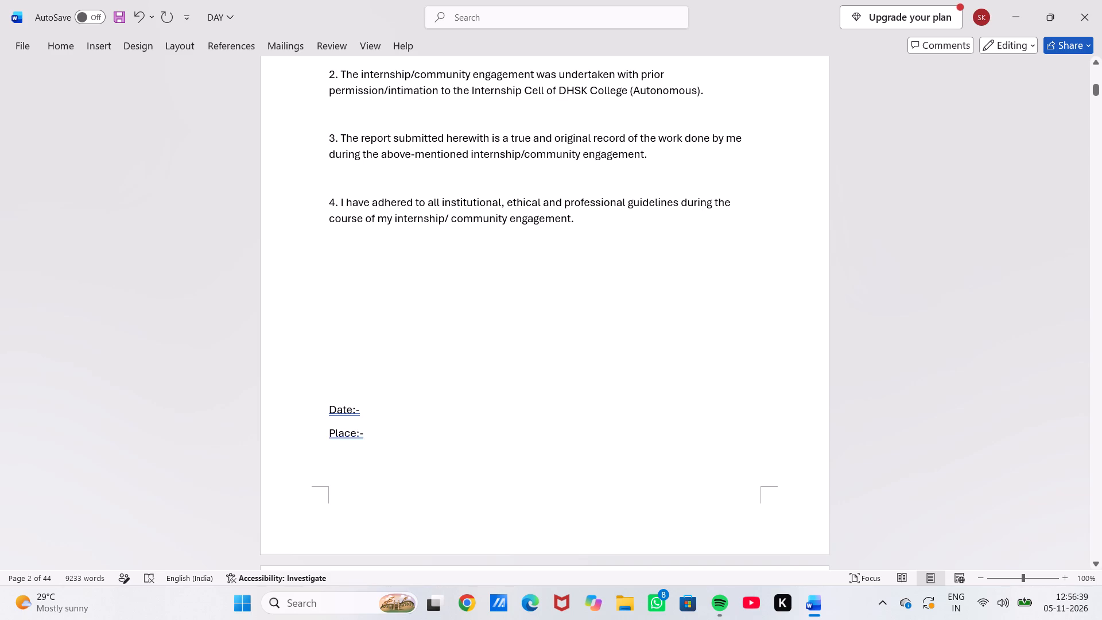
pyautogui.rightClick(355, 243)
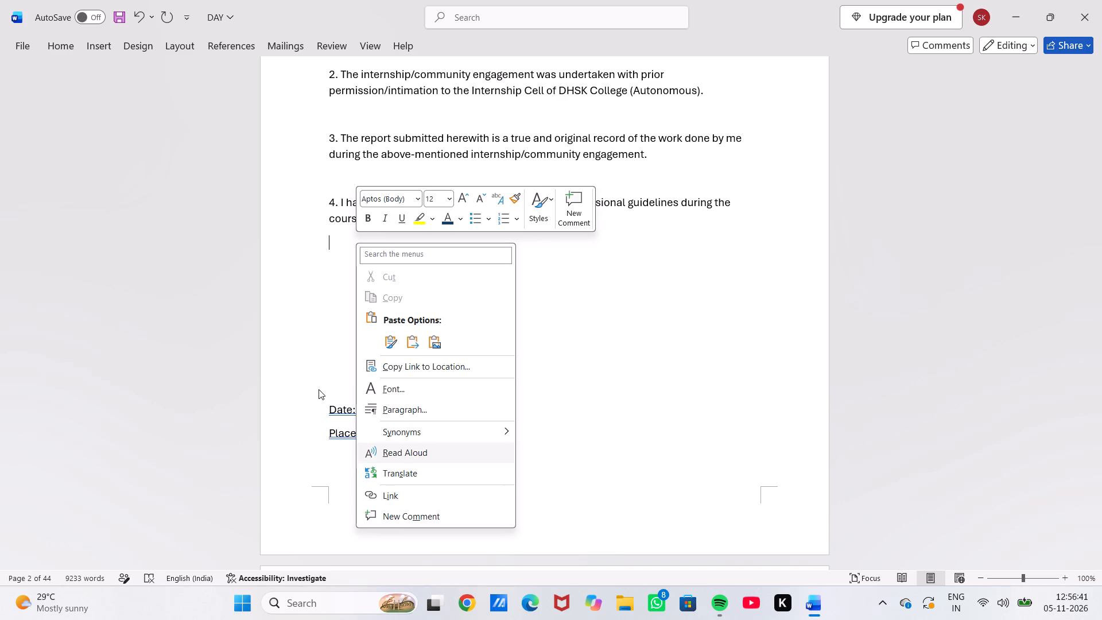
pyautogui.moveTo(327, 404); pyautogui.dragTo(339, 413)
pyautogui.click(339, 413)
pyautogui.rightClick(339, 413)
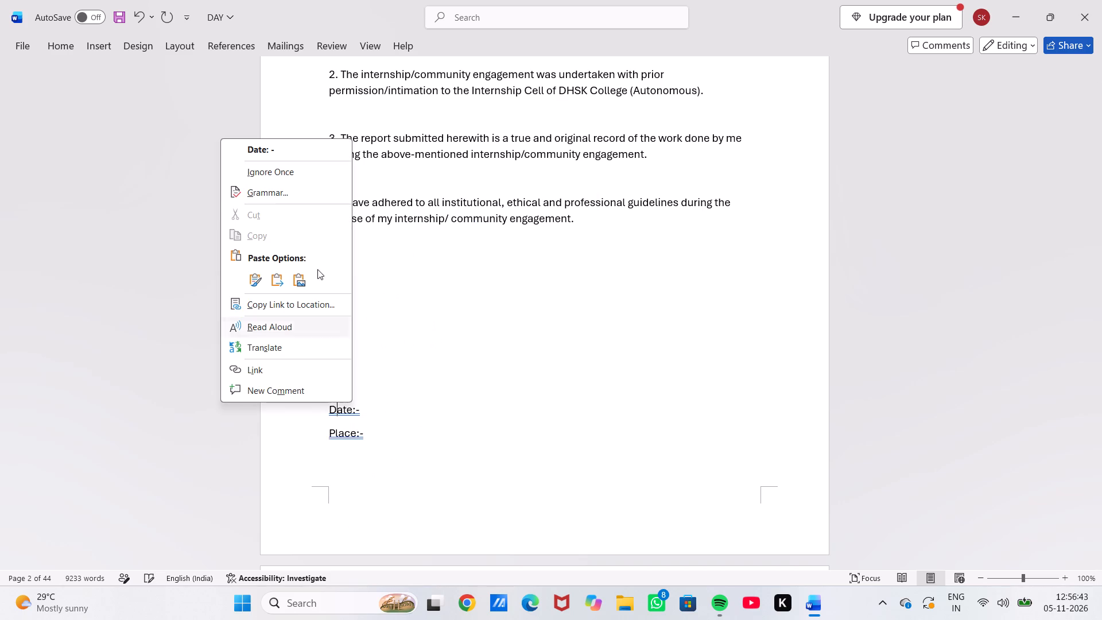
pyautogui.click(266, 164)
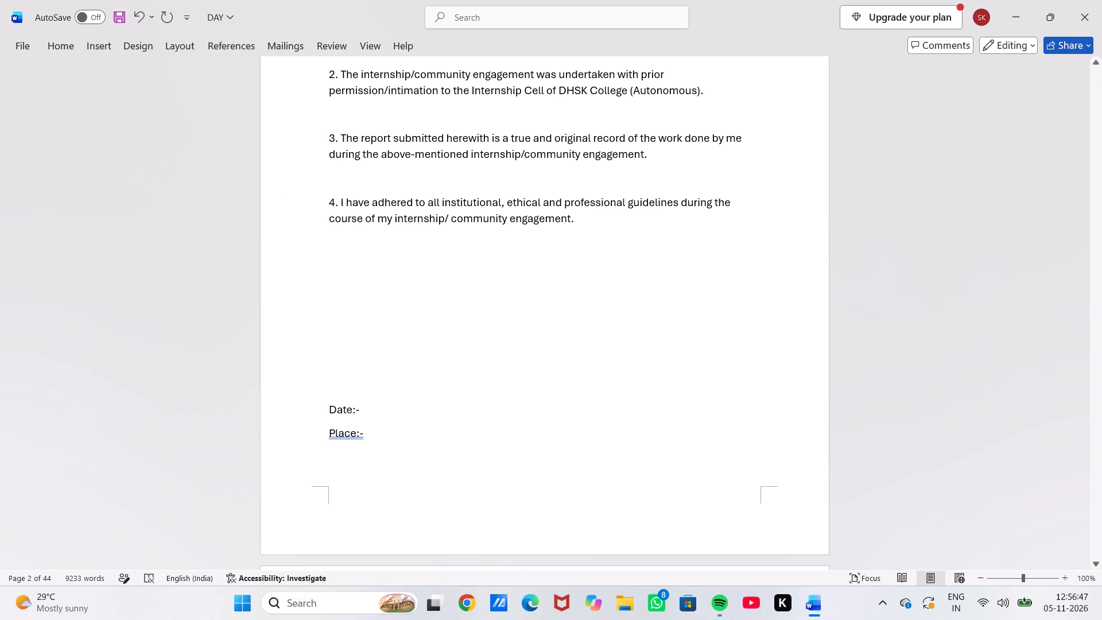
# Ignore the grammar suggestion on "Place:-" once.
pyautogui.click(343, 439)
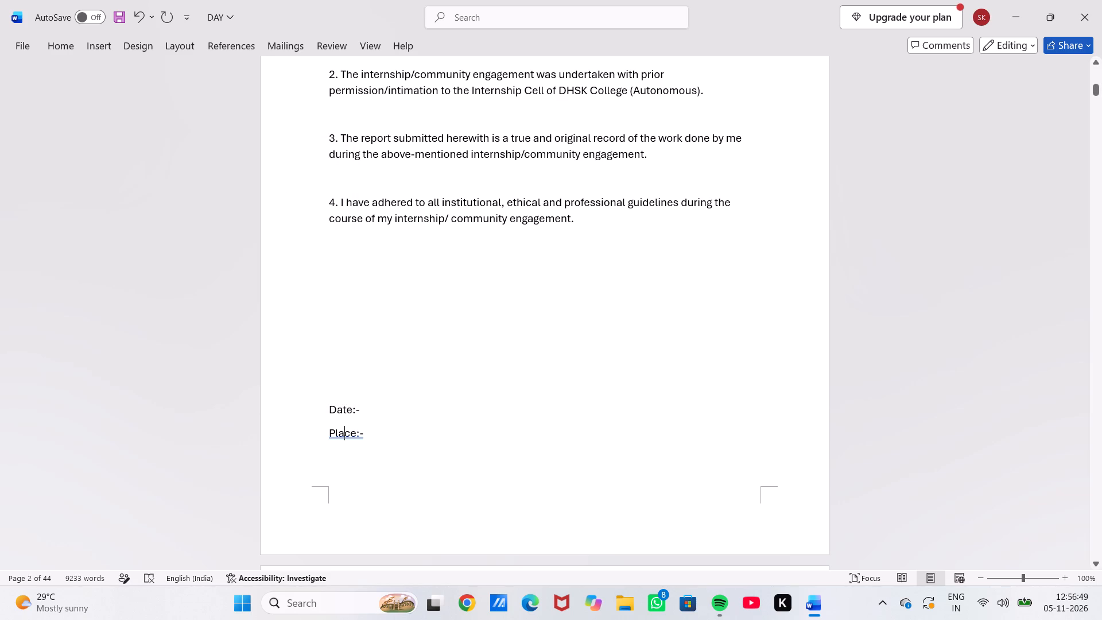
pyautogui.rightClick(343, 439)
pyautogui.click(273, 199)
pyautogui.click(484, 419)
# Right-align the empty line between point 4 and "Date:-" and try to add three new lines there.
pyautogui.click(448, 275)
pyautogui.click(439, 309)
pyautogui.scroll(4, 439, 309)
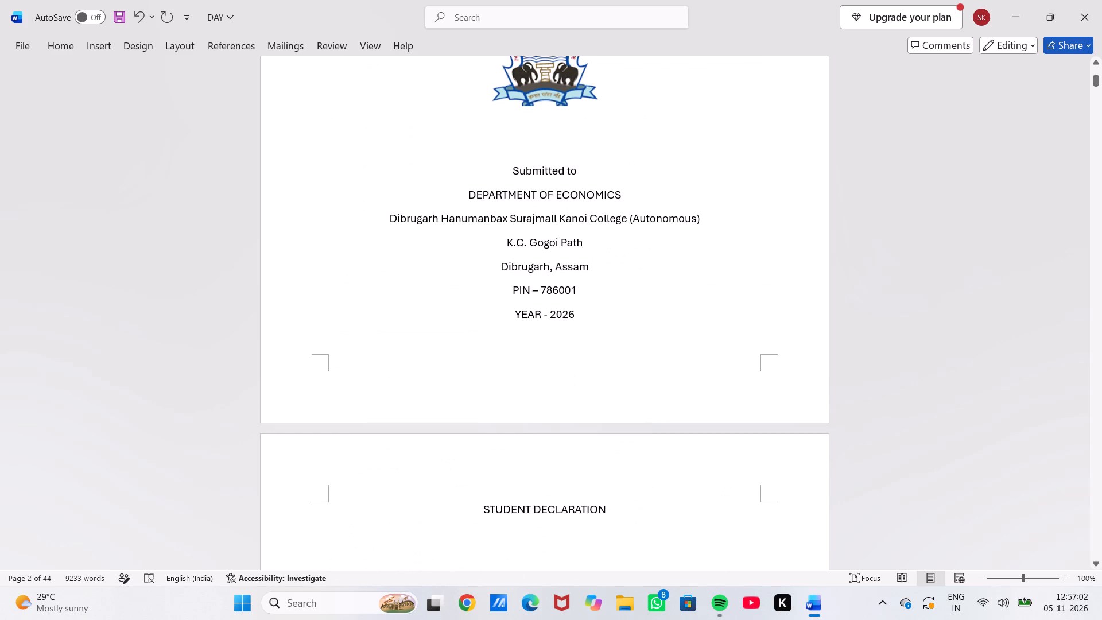
pyautogui.click(60, 49)
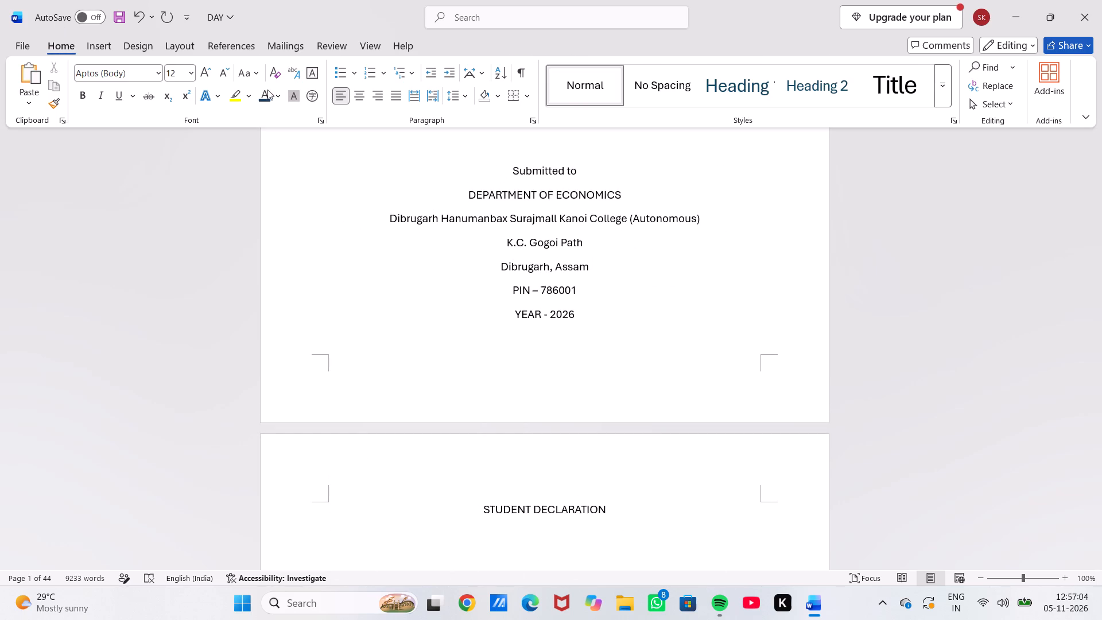
pyautogui.click(379, 98)
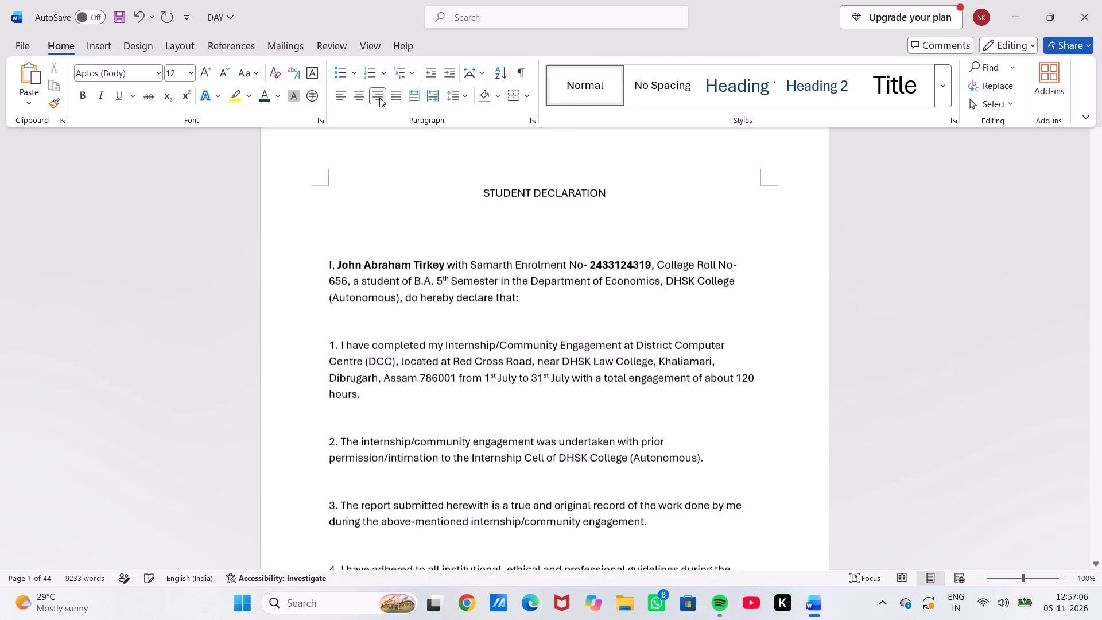
pyautogui.scroll(-2, 451, 146)
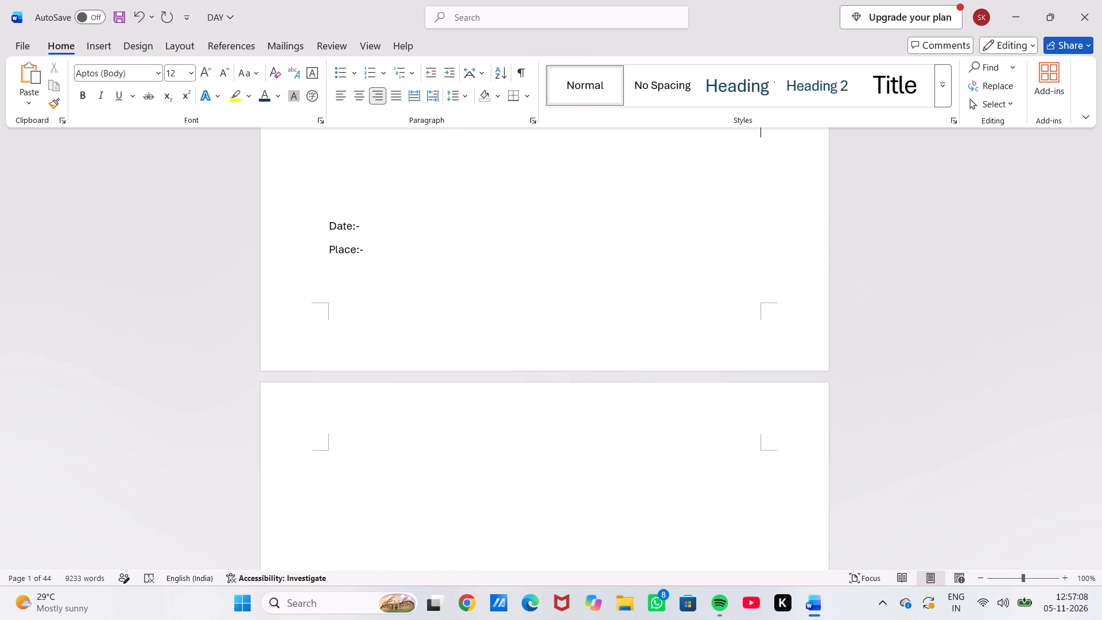
pyautogui.scroll(2, 451, 146)
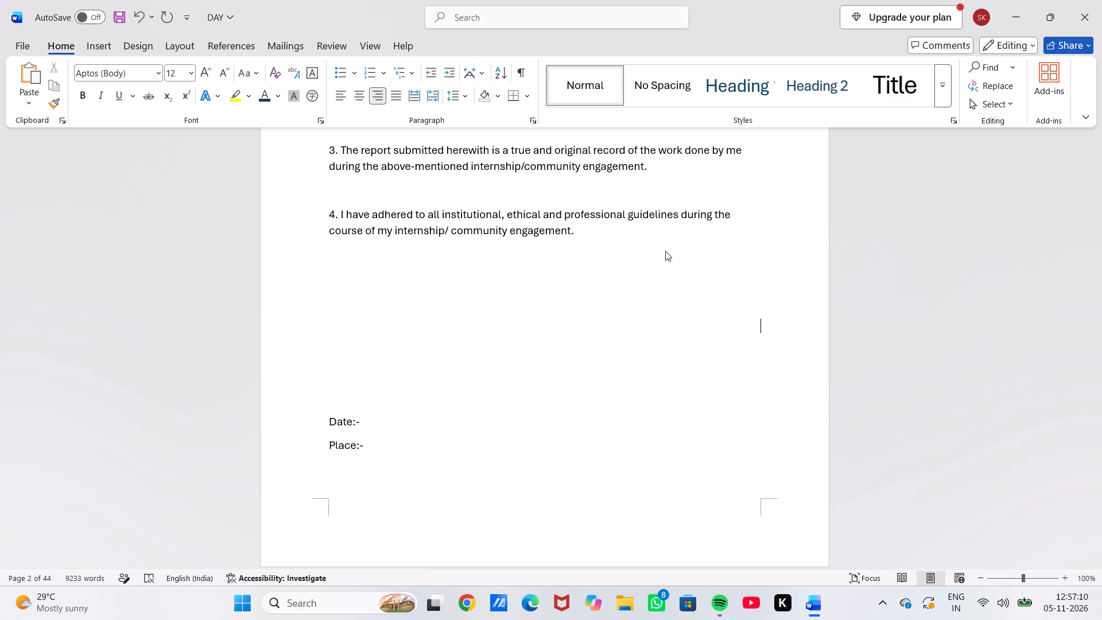
pyautogui.press('Return')
pyautogui.press('Return')
pyautogui.press('Return')
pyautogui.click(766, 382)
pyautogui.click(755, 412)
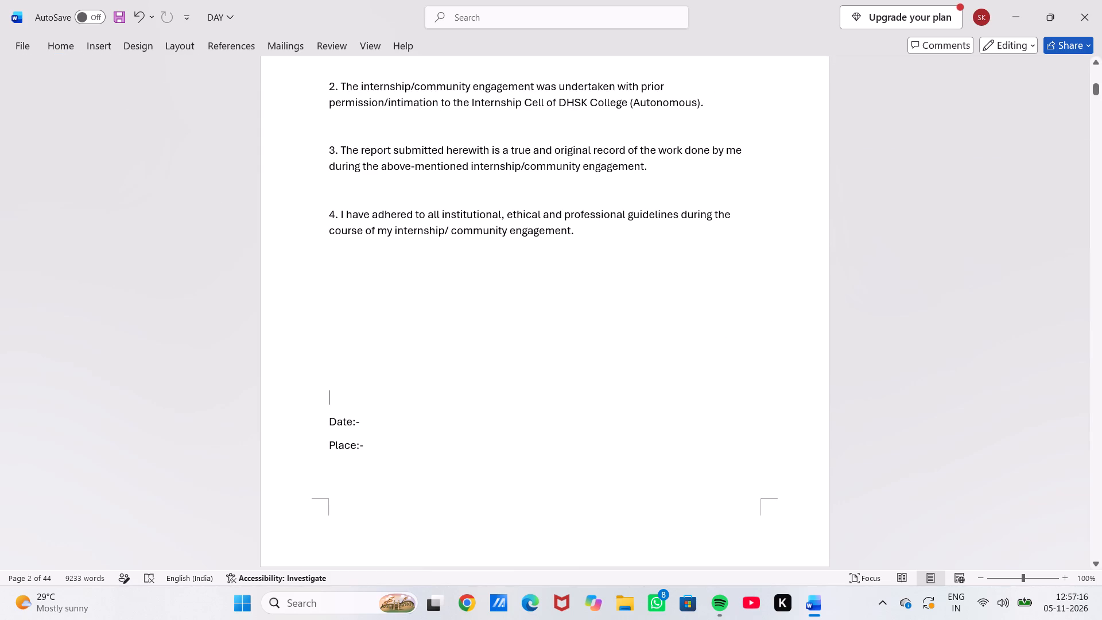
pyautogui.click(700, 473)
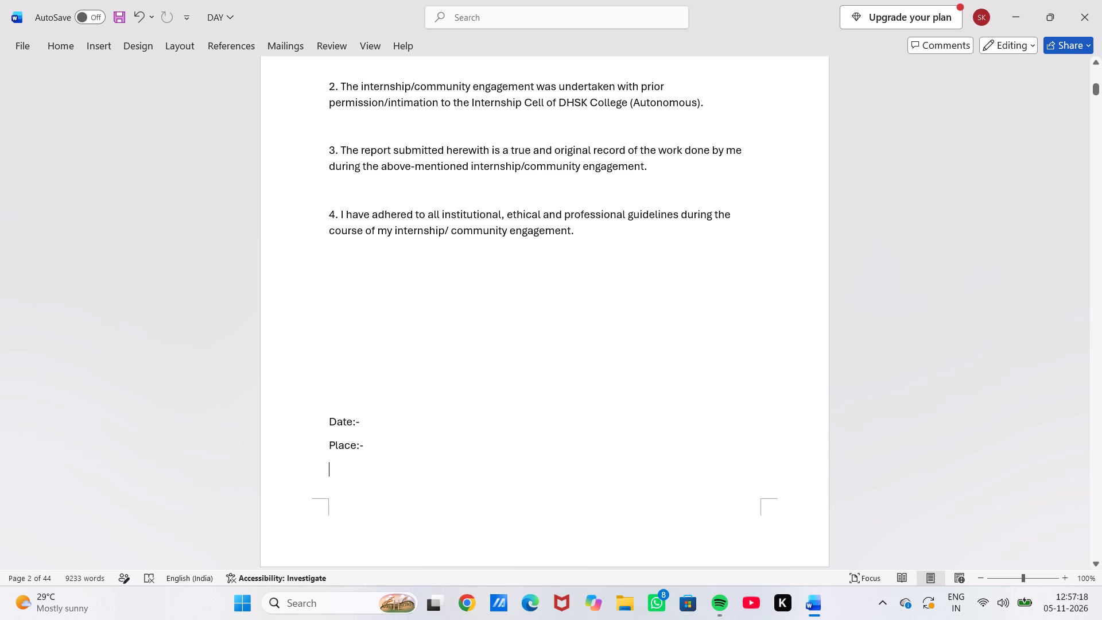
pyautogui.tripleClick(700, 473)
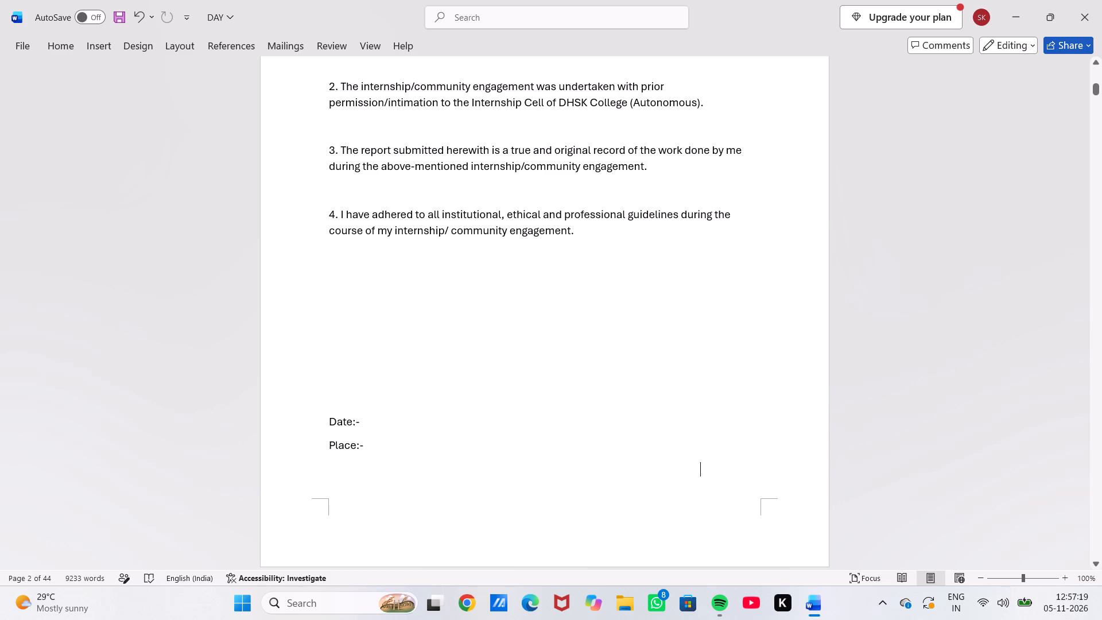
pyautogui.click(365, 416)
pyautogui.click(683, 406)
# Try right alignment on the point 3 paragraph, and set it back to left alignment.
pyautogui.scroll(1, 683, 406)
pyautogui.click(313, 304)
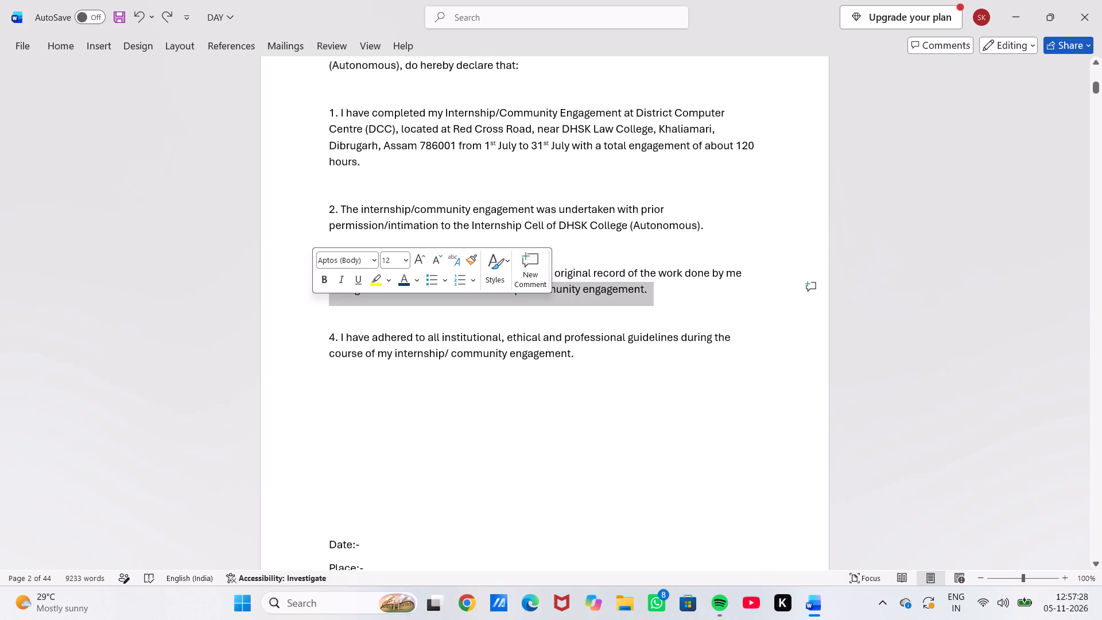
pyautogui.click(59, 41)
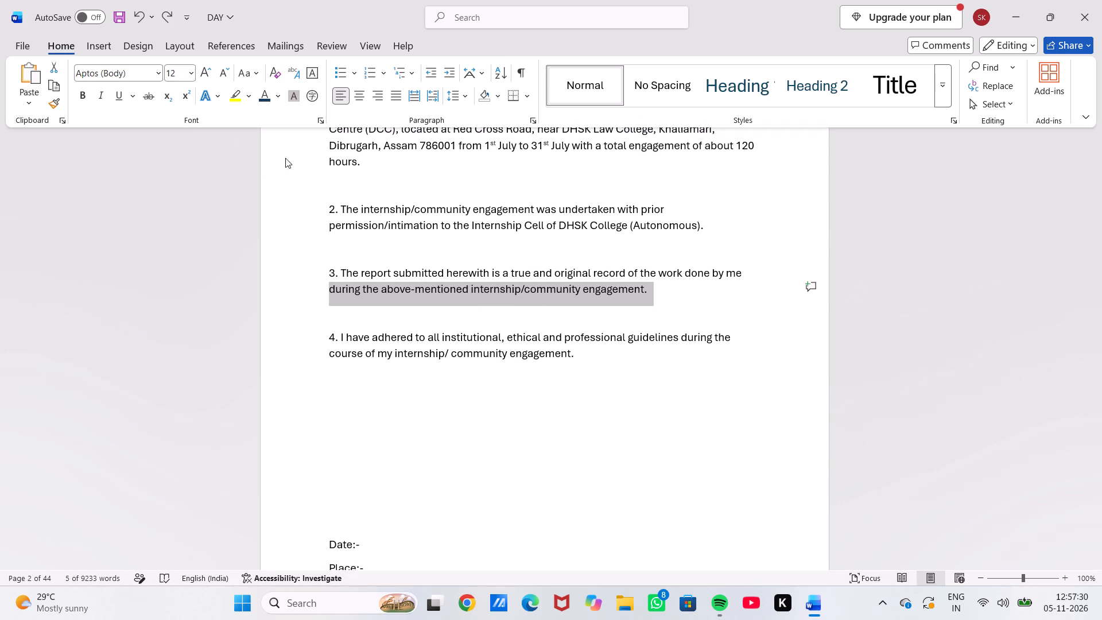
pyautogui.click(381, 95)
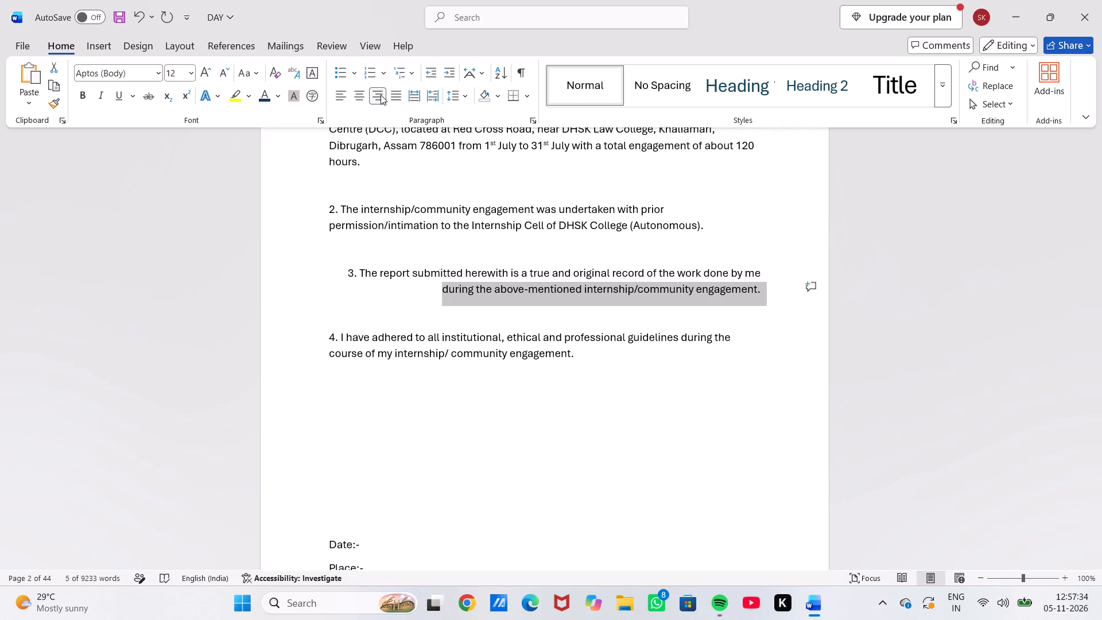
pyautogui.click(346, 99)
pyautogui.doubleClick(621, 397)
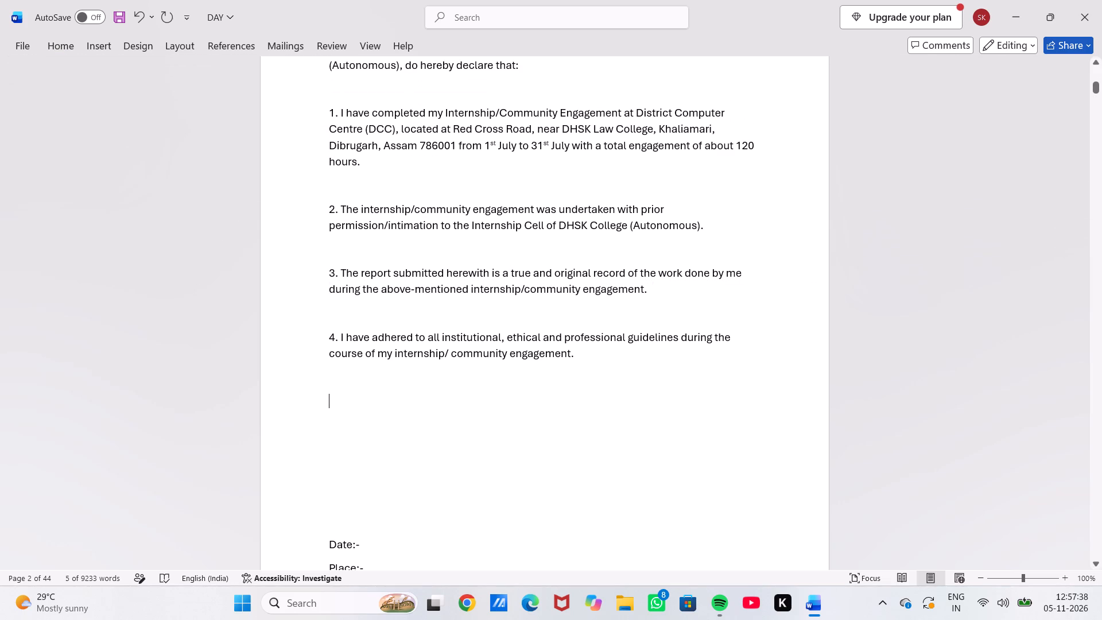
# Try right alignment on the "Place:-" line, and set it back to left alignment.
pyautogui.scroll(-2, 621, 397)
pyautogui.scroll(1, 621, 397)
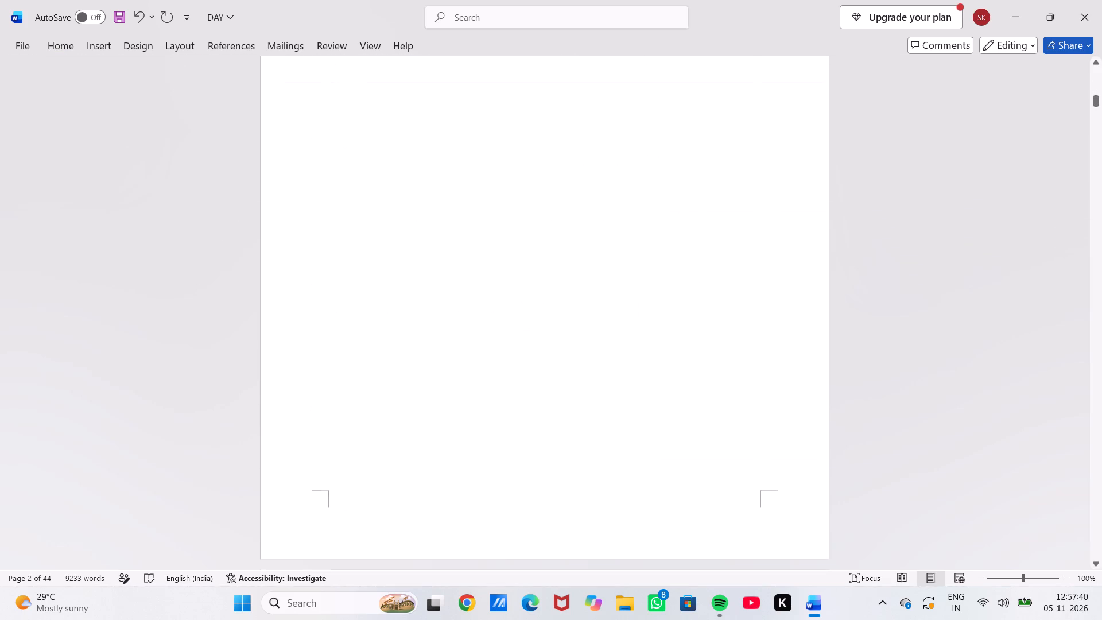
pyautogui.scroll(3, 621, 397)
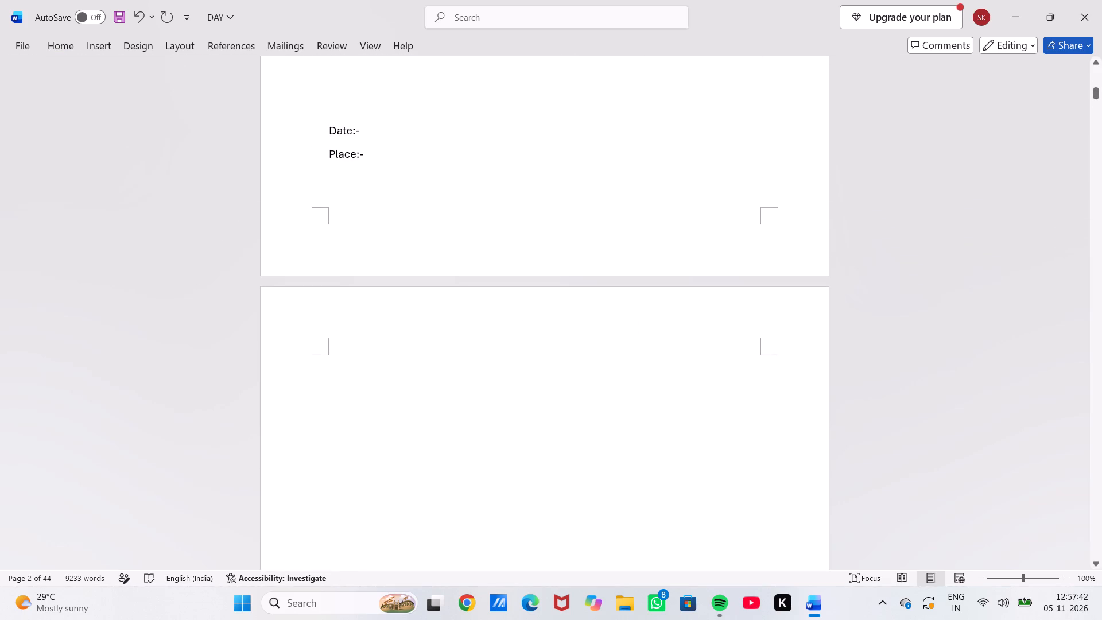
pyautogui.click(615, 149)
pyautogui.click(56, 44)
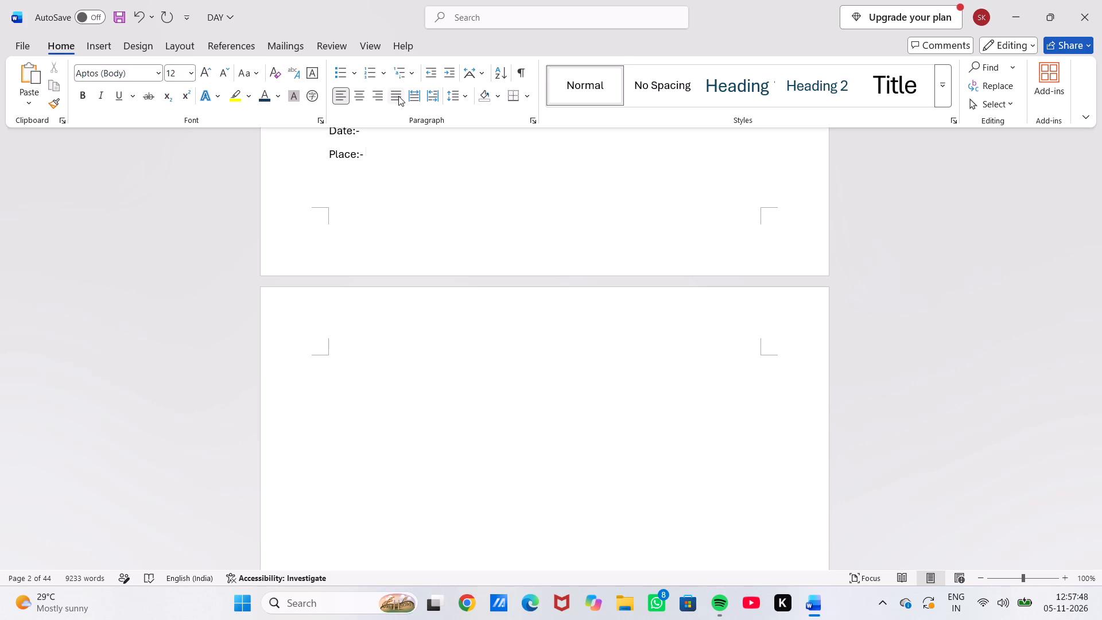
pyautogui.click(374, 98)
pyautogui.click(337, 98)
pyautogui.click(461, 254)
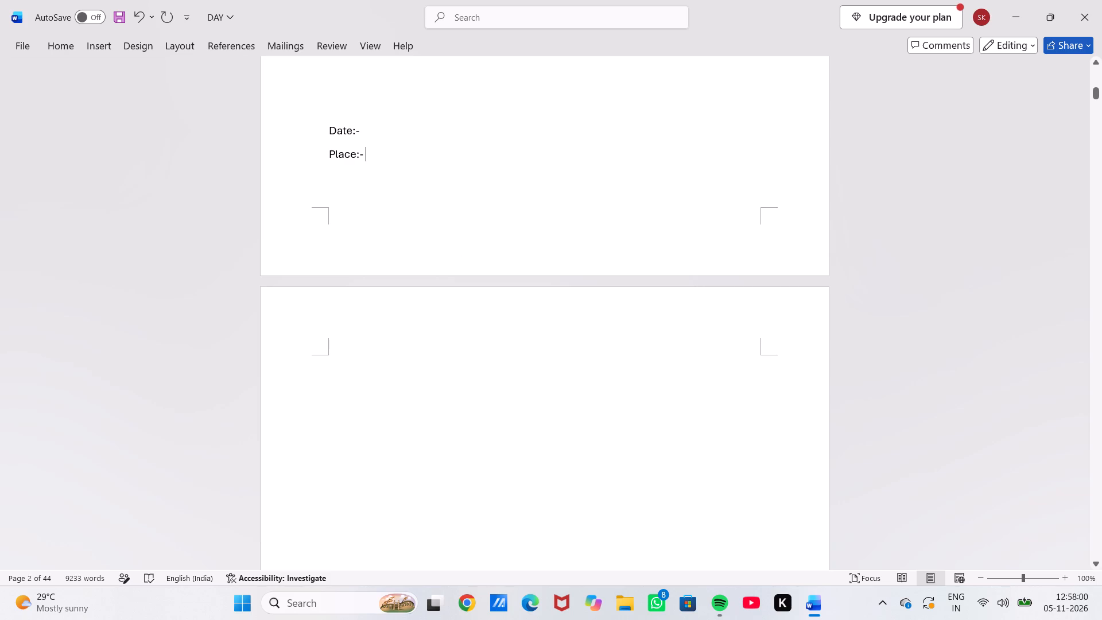
# Format the "STUDENT DECLARATION" heading as bold with a font size of 14.
pyautogui.scroll(1, 461, 254)
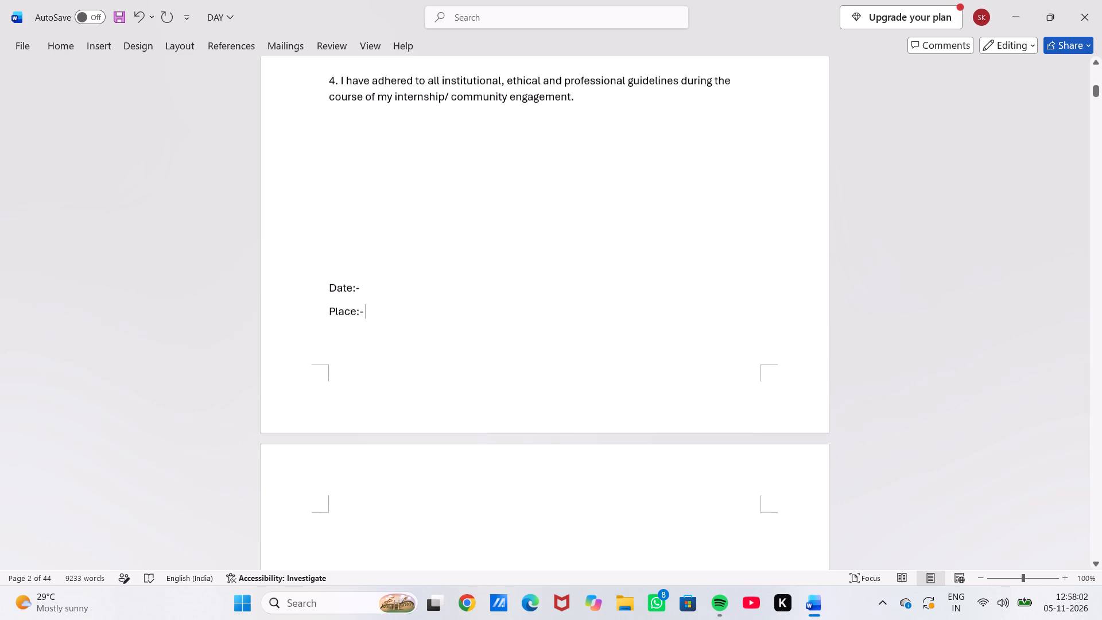
pyautogui.scroll(2, 461, 254)
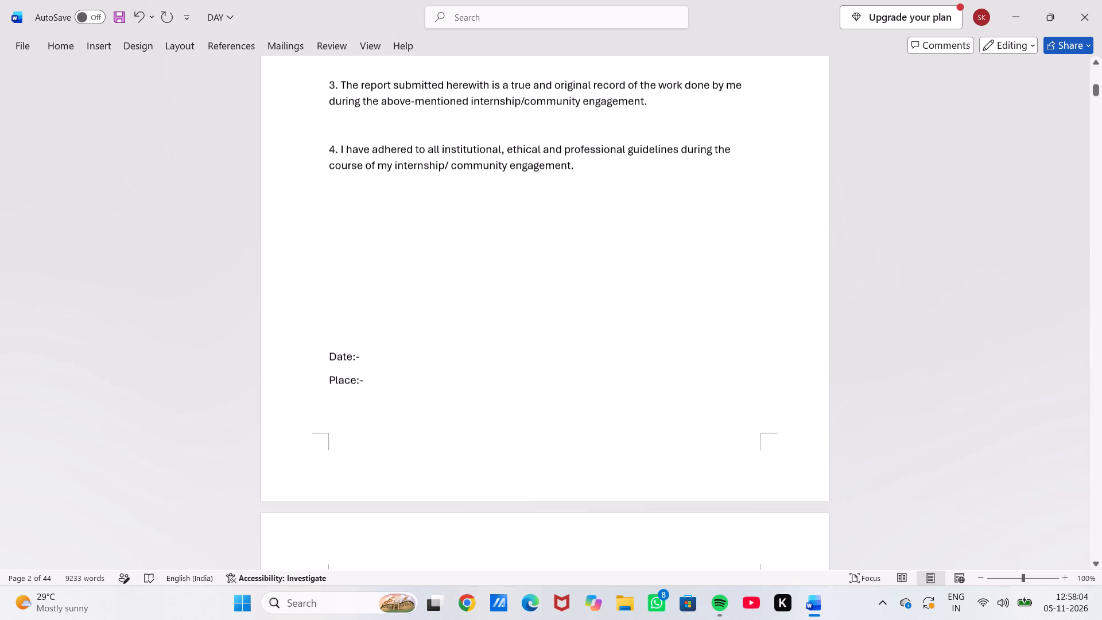
pyautogui.scroll(1, 461, 254)
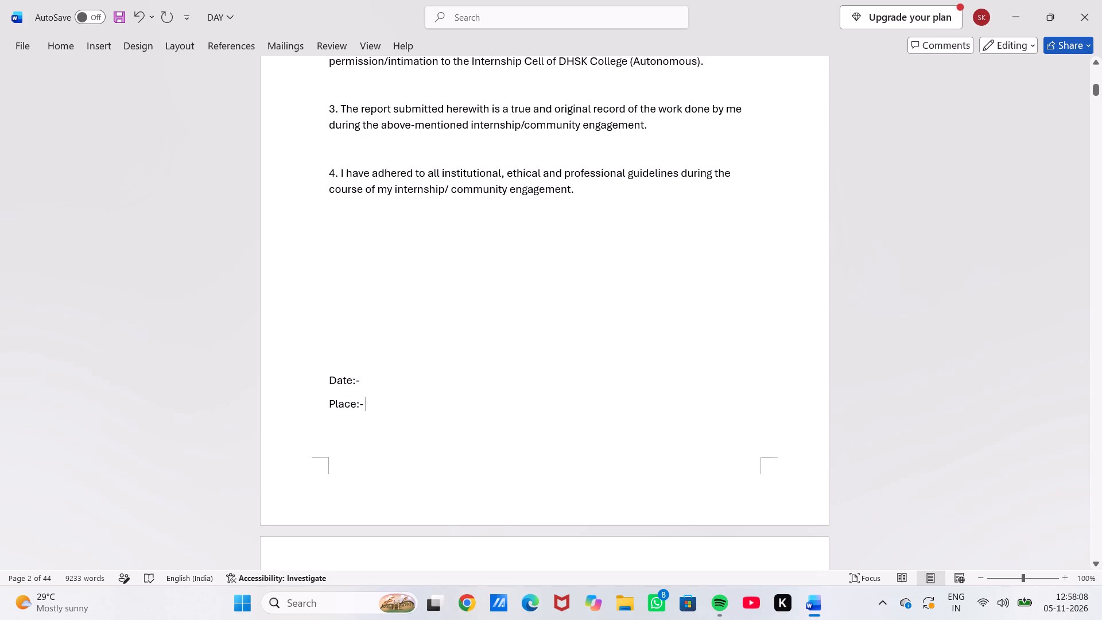
pyautogui.scroll(2, 461, 254)
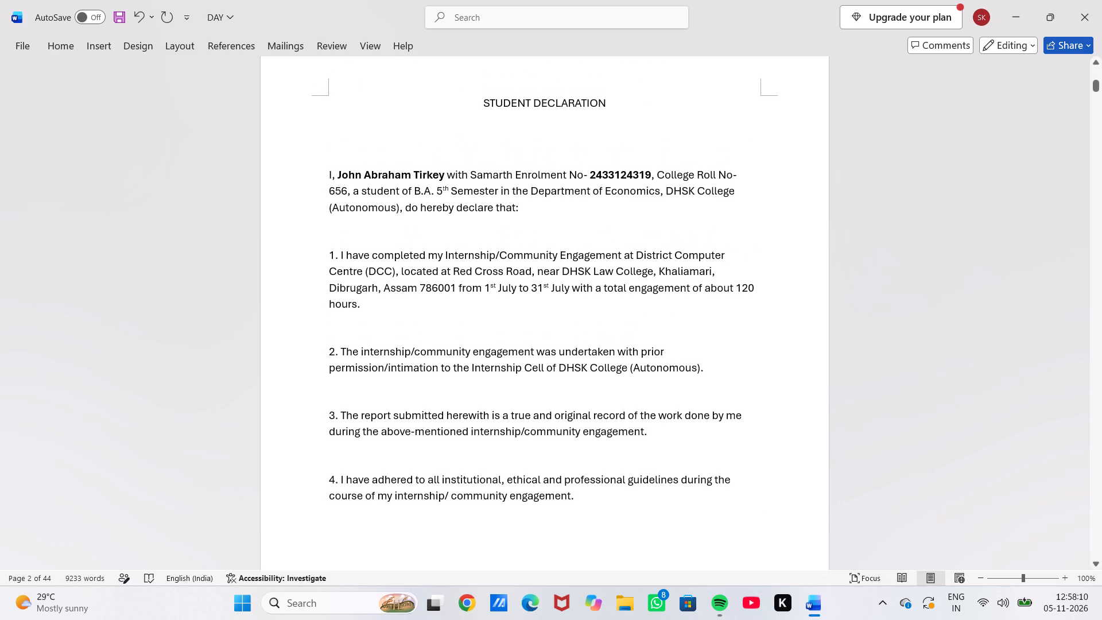
pyautogui.click(482, 105)
pyautogui.moveTo(482, 105); pyautogui.dragTo(592, 114, button='right')
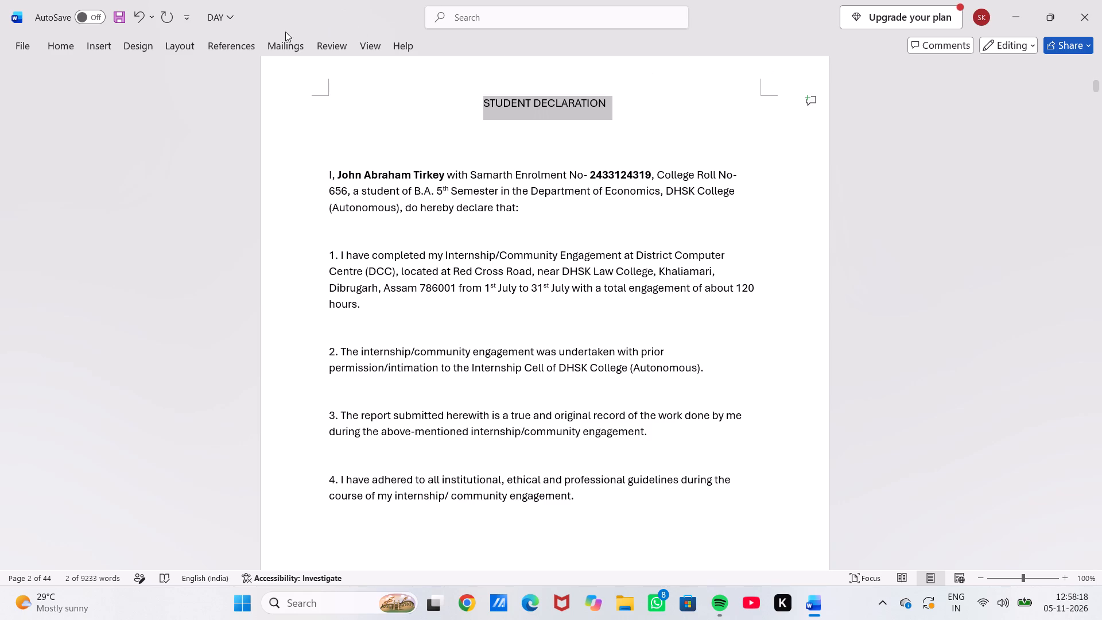
pyautogui.click(59, 48)
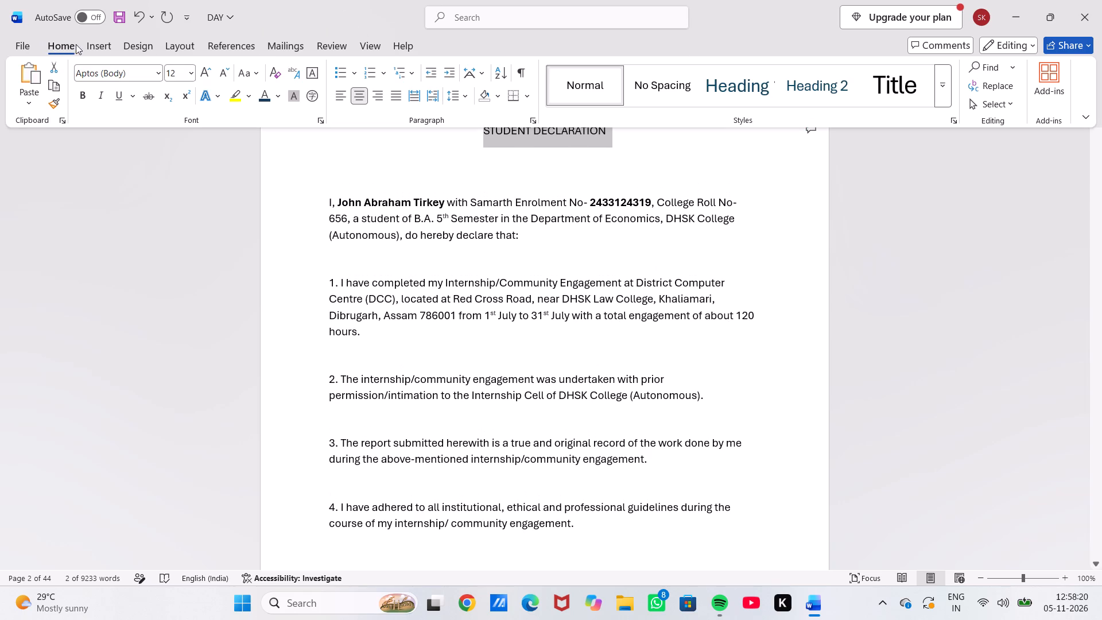
pyautogui.click(80, 96)
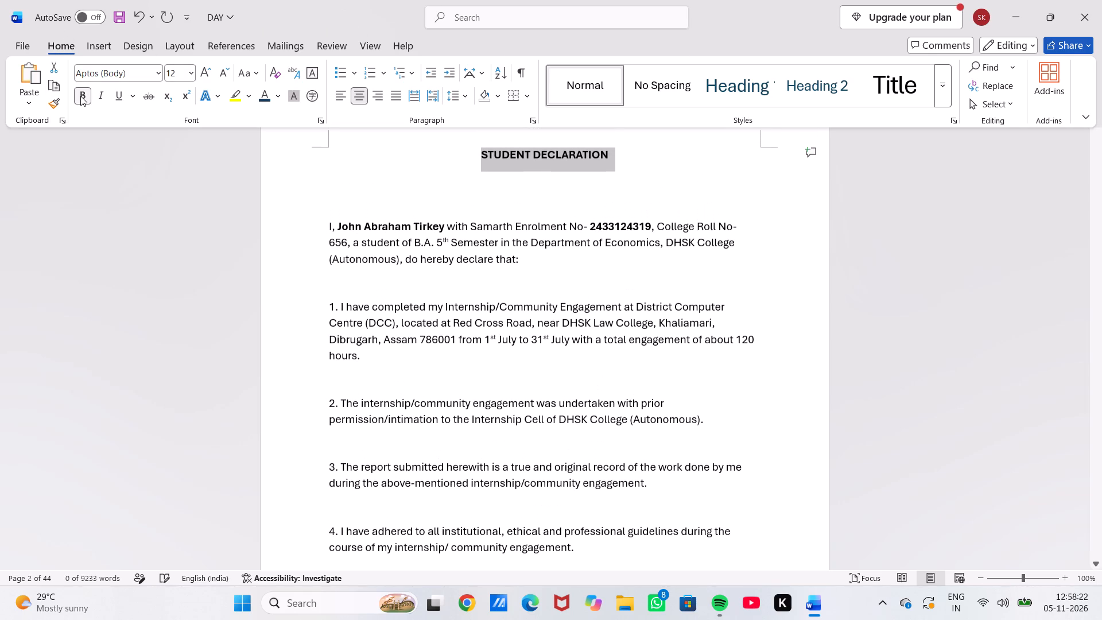
pyautogui.click(190, 75)
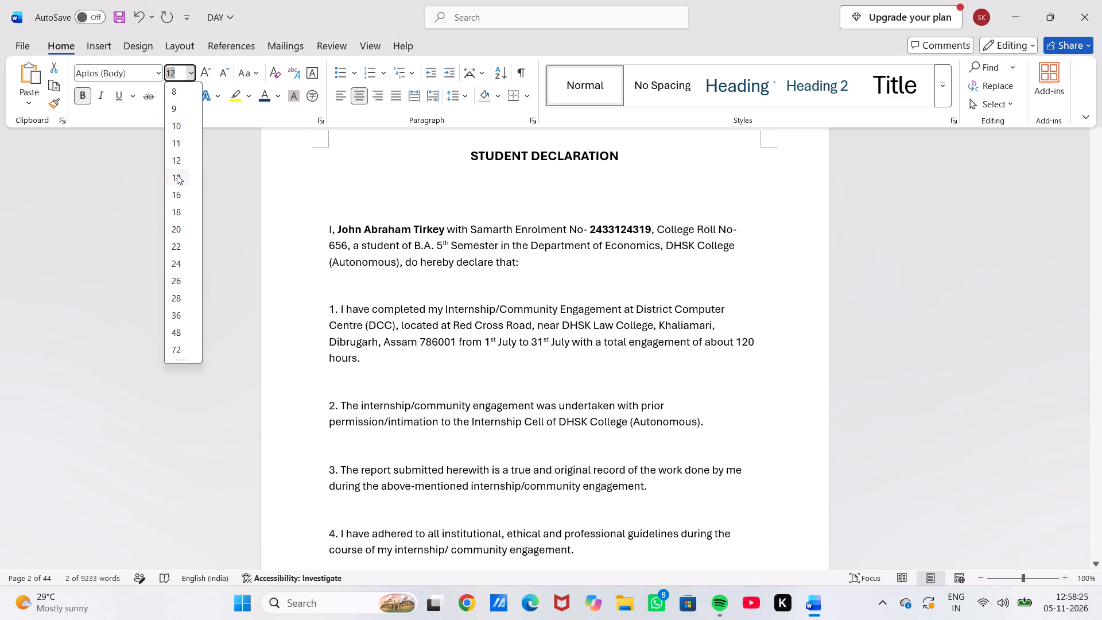
pyautogui.click(176, 176)
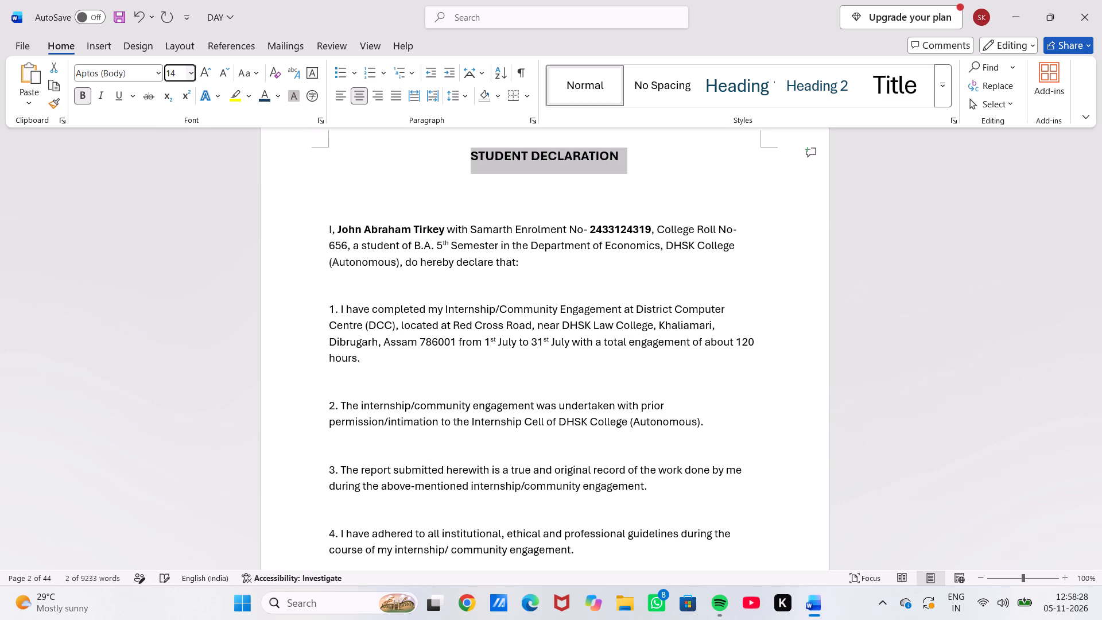
pyautogui.click(383, 258)
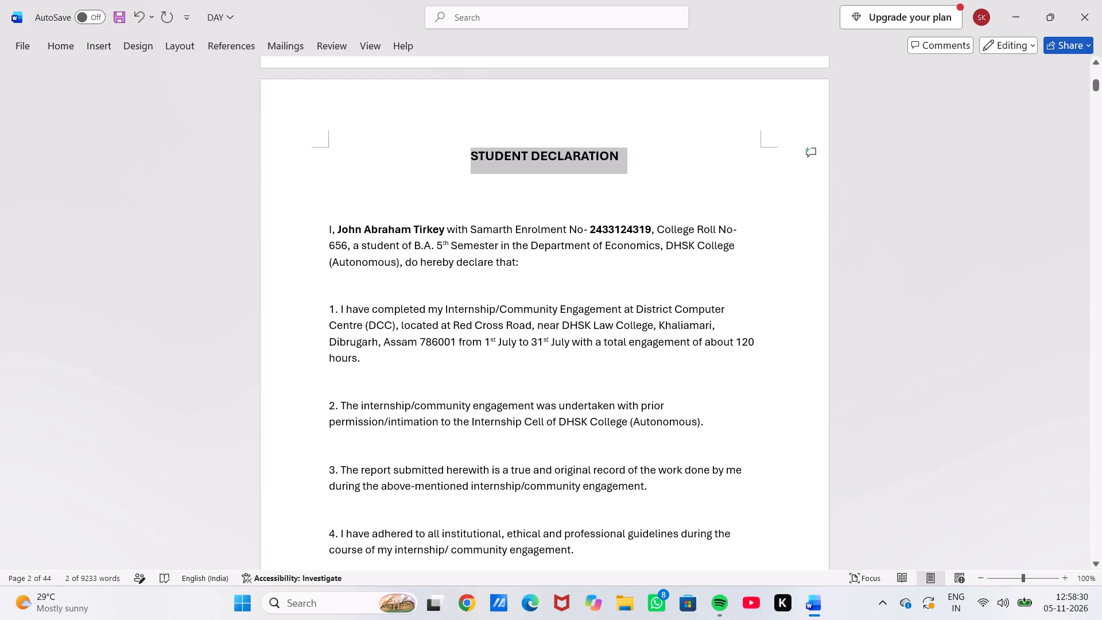
pyautogui.click(494, 239)
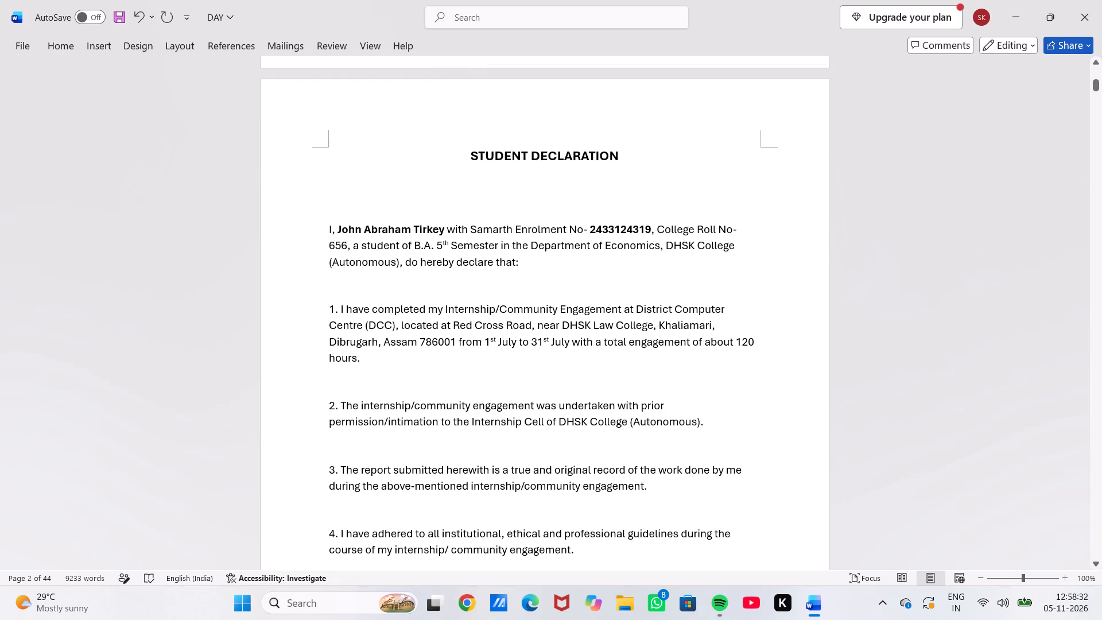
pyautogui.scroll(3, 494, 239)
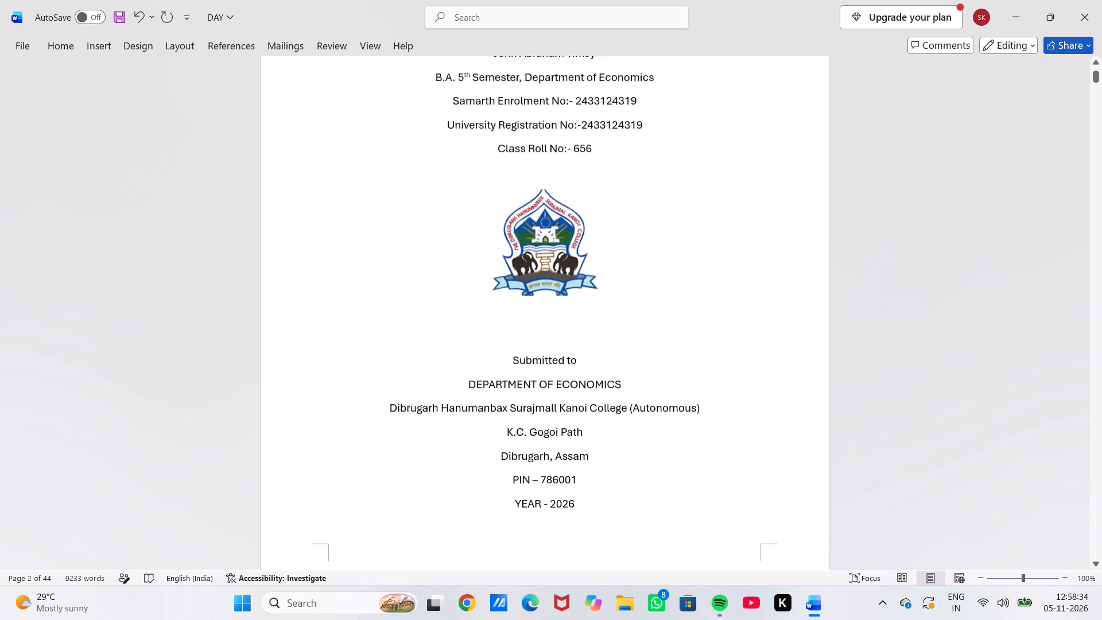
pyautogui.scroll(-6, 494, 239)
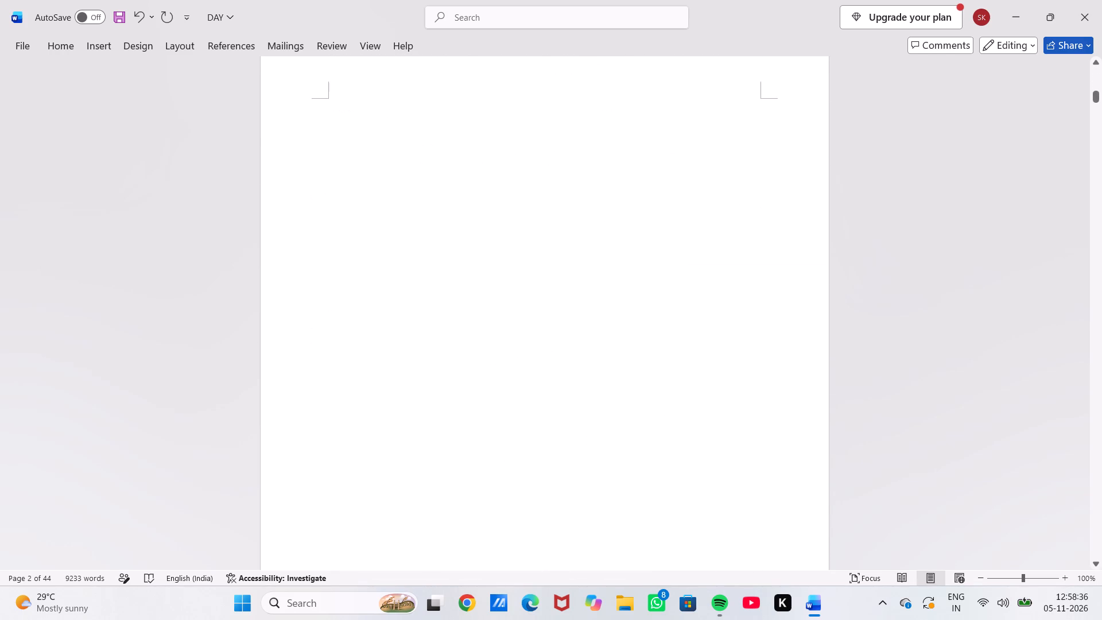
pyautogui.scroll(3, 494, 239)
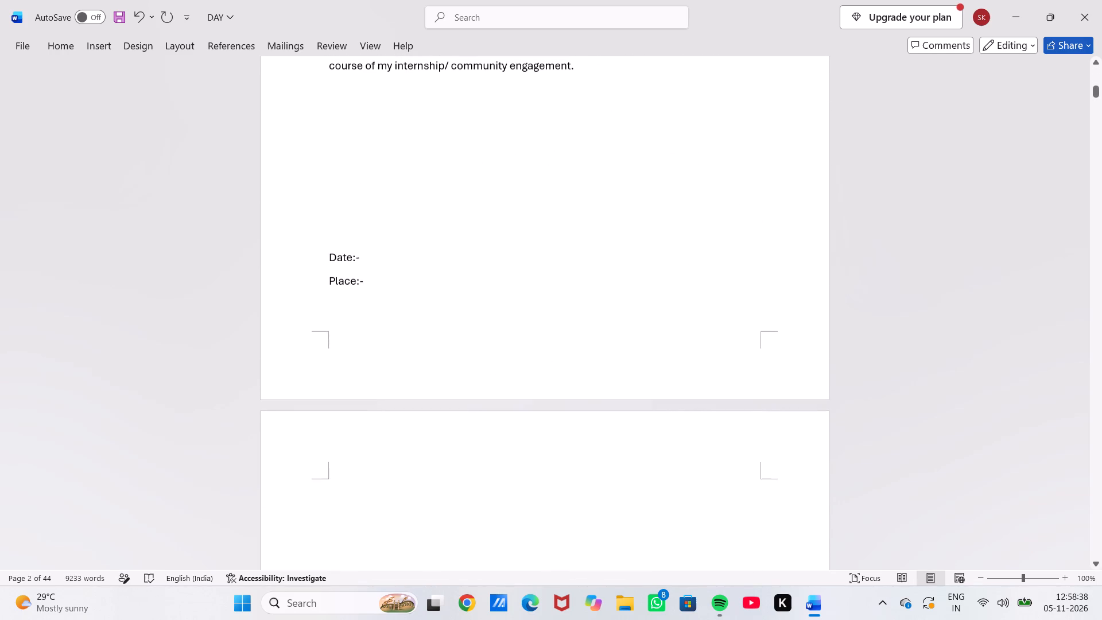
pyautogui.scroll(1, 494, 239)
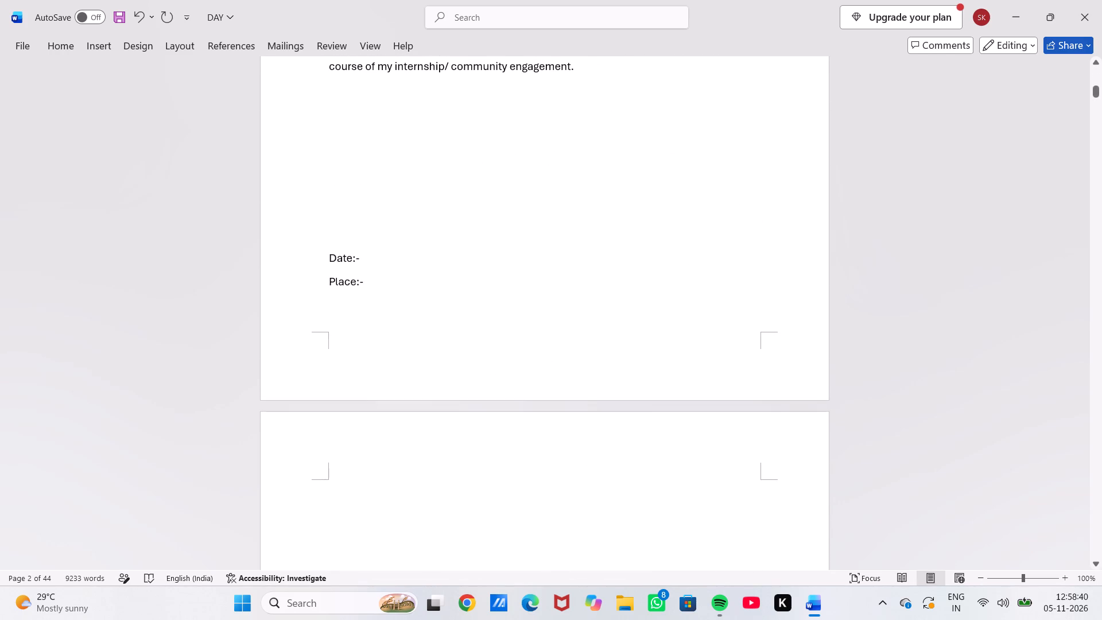
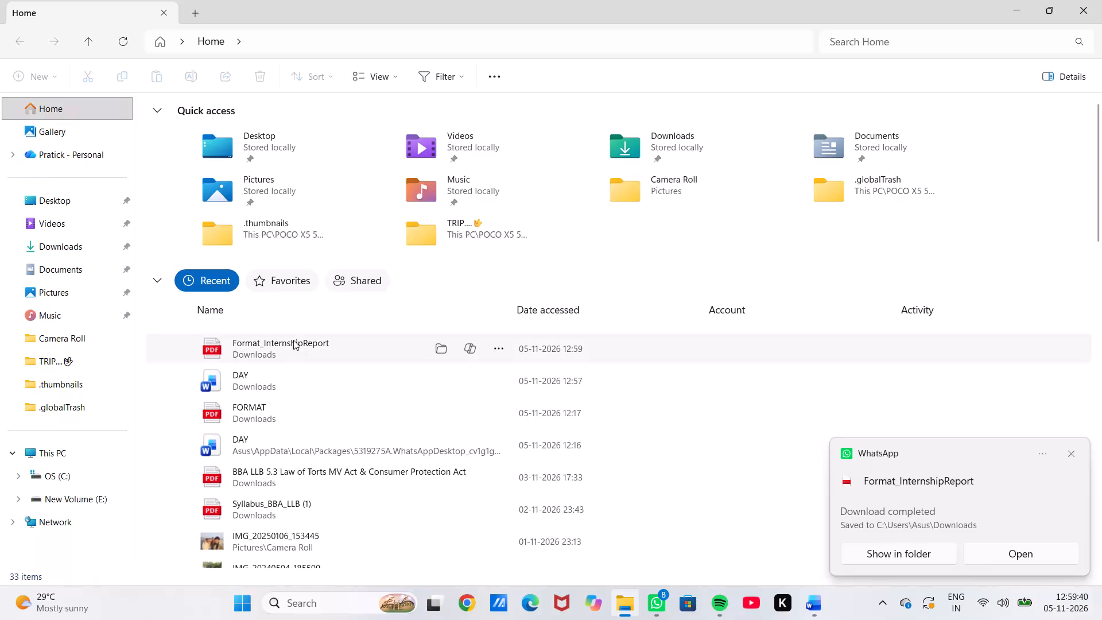
# Open the recent Format_InternshipReport PDF from File Explorer with Word, for this one time only.
pyautogui.rightClick(293, 340)
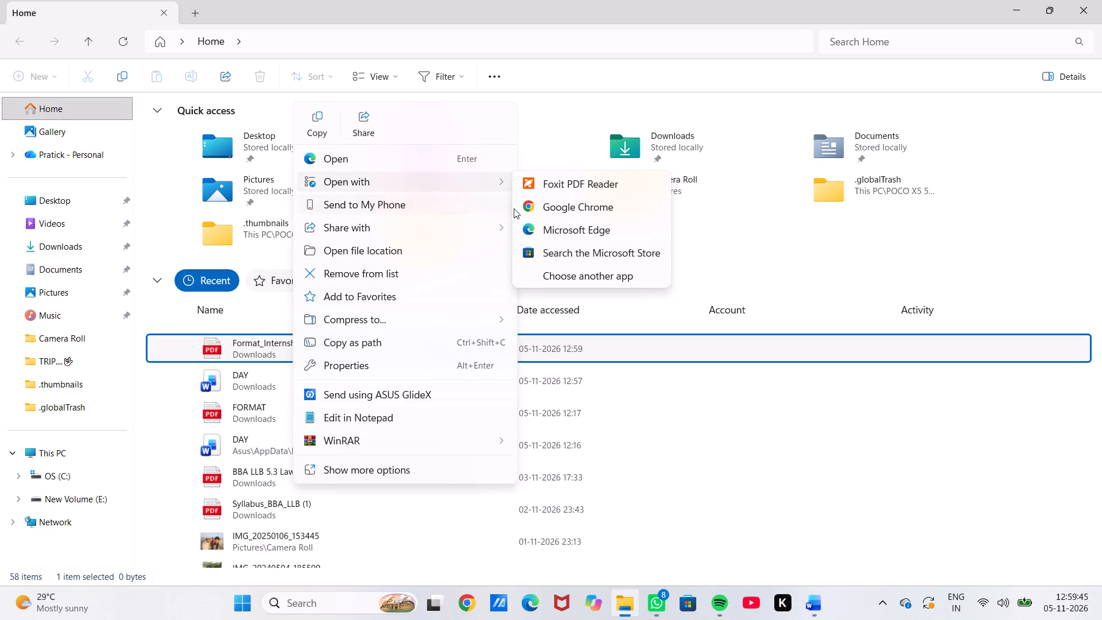
pyautogui.click(560, 272)
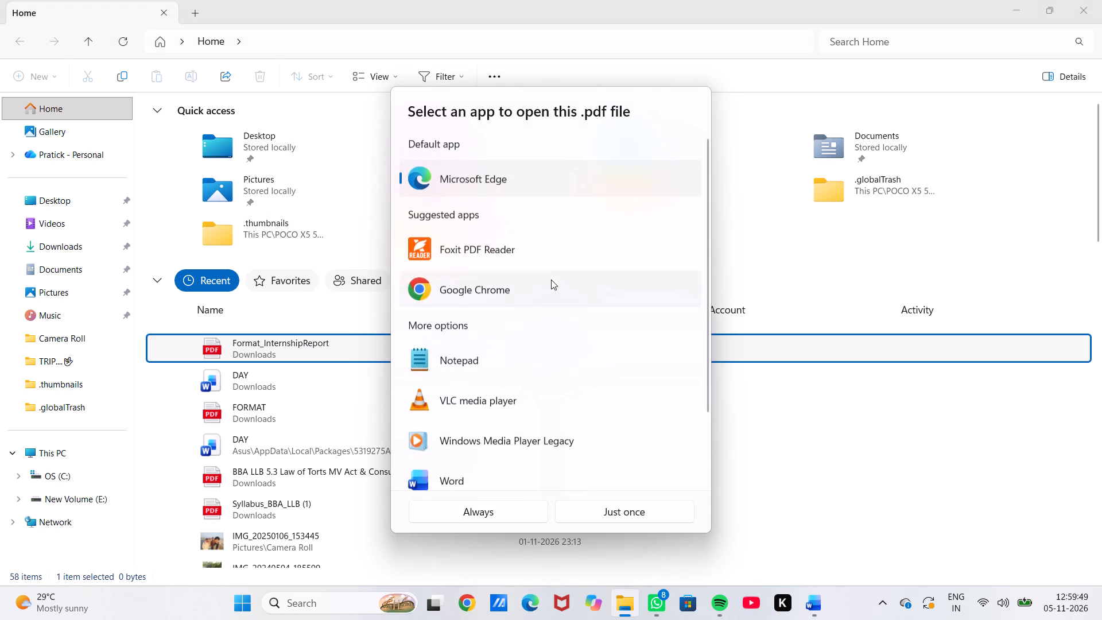
pyautogui.scroll(-2, 513, 320)
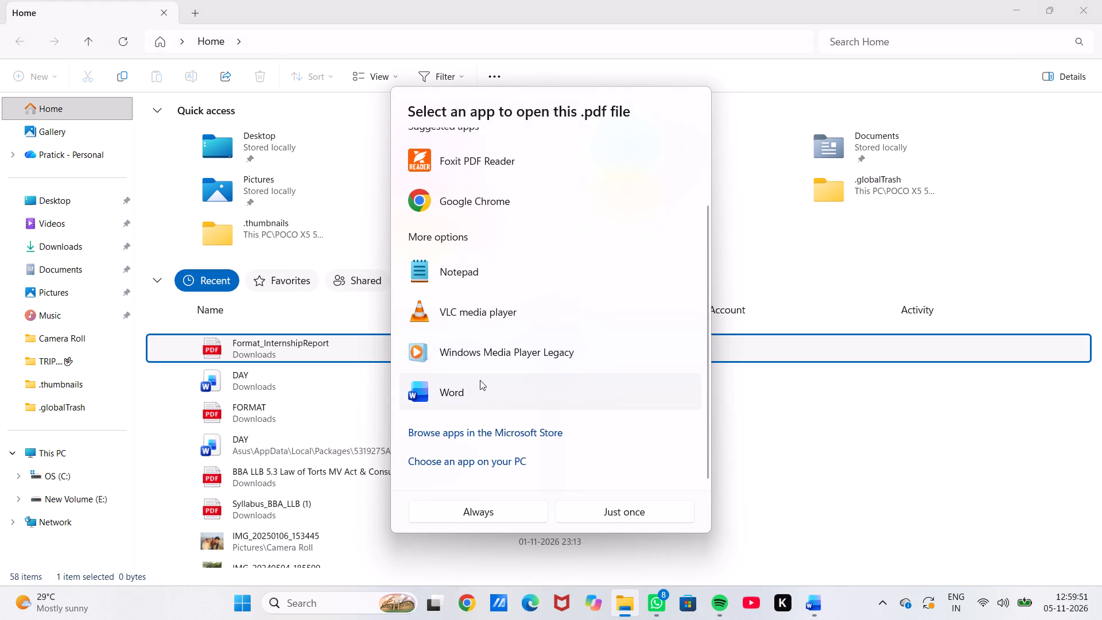
pyautogui.click(479, 380)
pyautogui.click(581, 512)
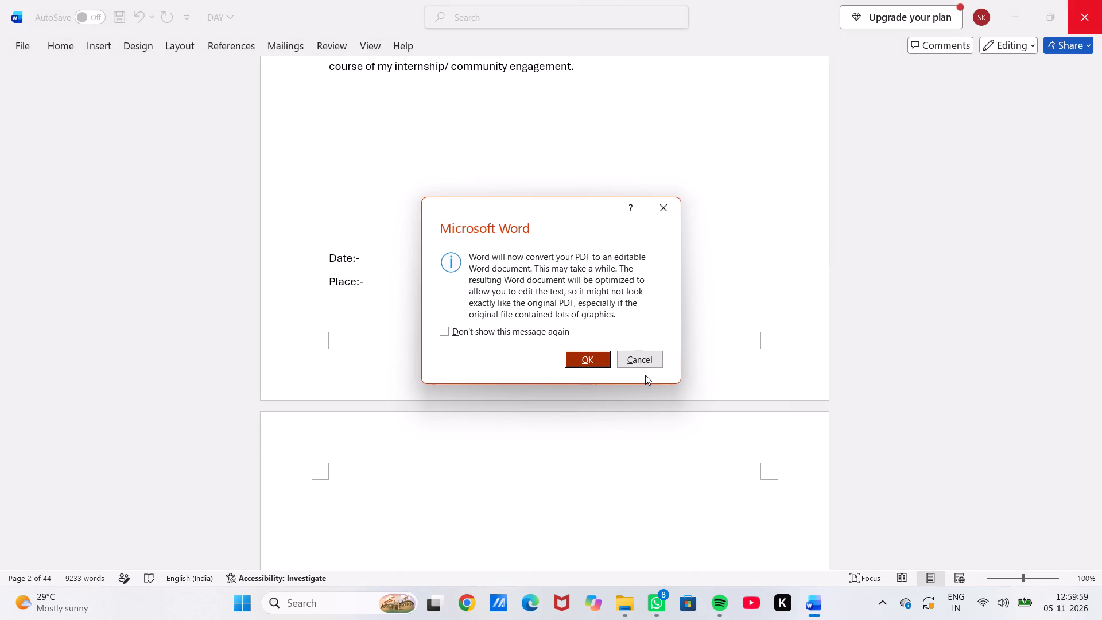
# Open the Format_InternshipReport PDF as an editable Word document.
pyautogui.click(603, 359)
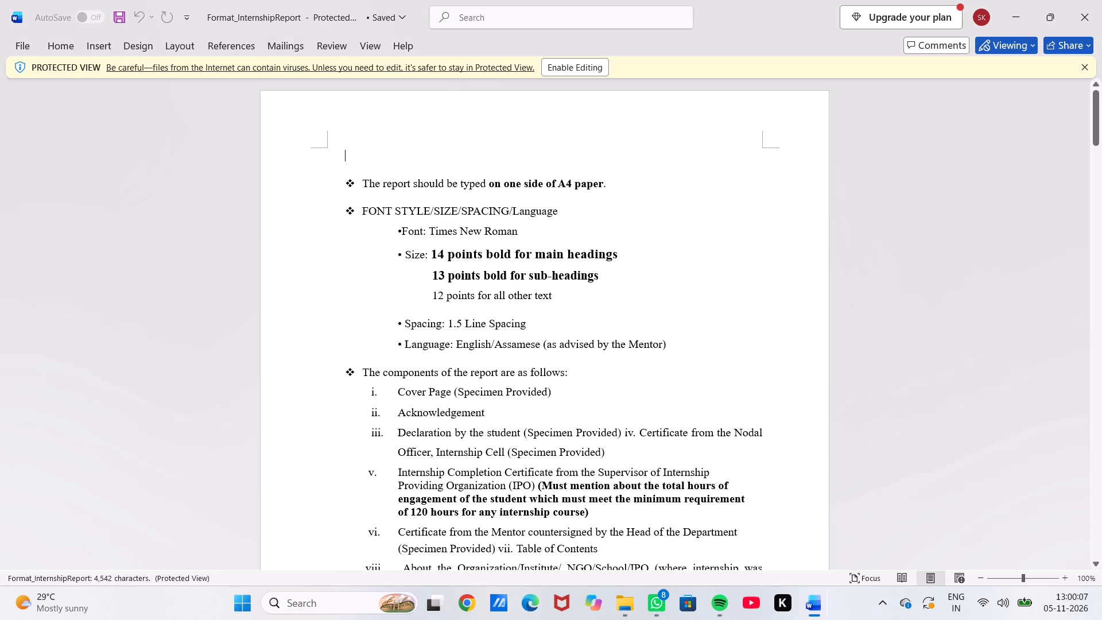
# Look through the internship report format, from the formatting rules to the student declaration and the completion certificate specimen.
pyautogui.scroll(-3, 579, 455)
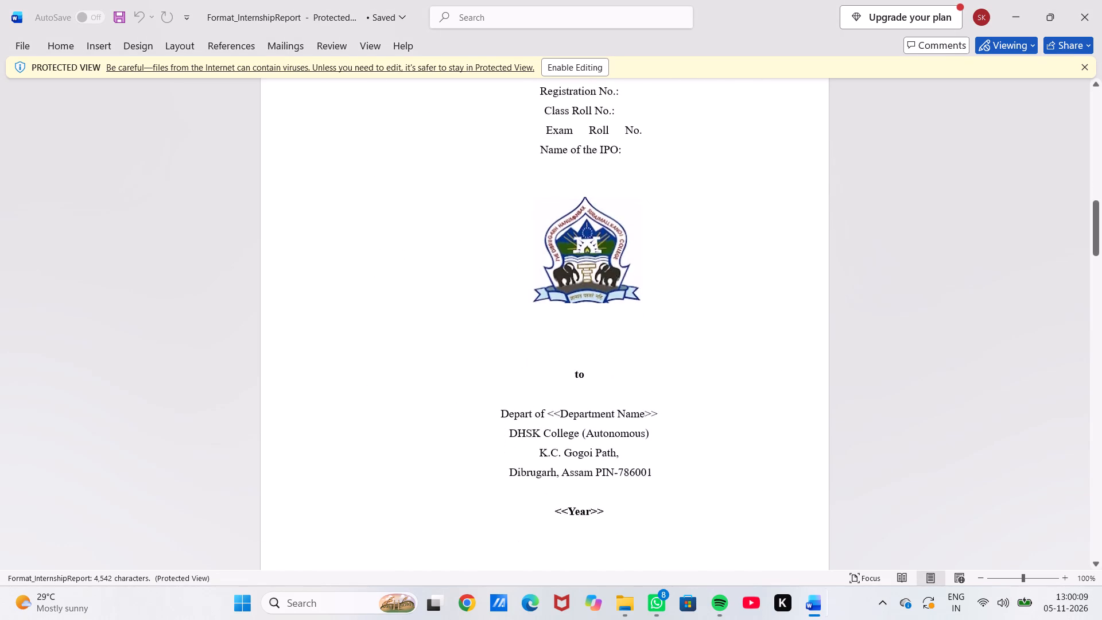
pyautogui.scroll(-5, 579, 455)
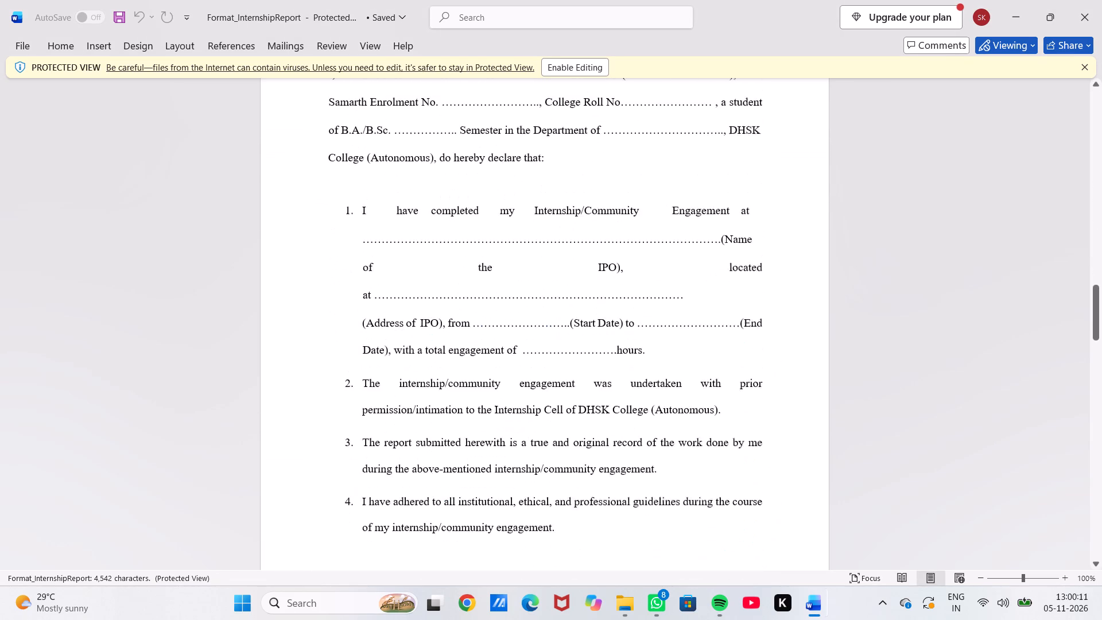
pyautogui.scroll(-3, 579, 455)
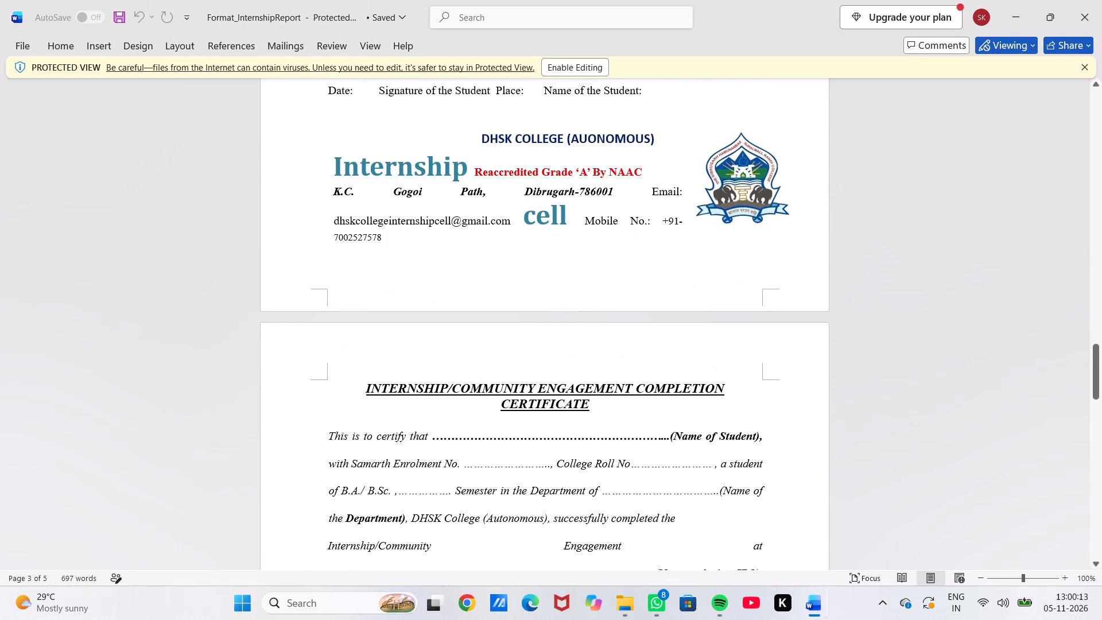
pyautogui.scroll(-2, 579, 455)
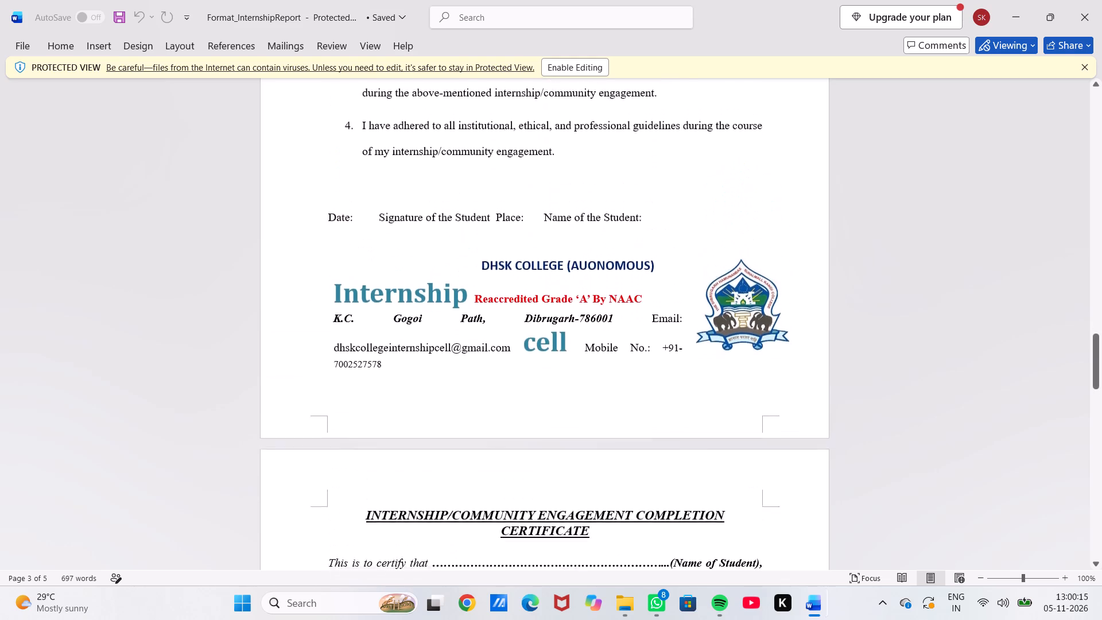
pyautogui.scroll(-4, 579, 455)
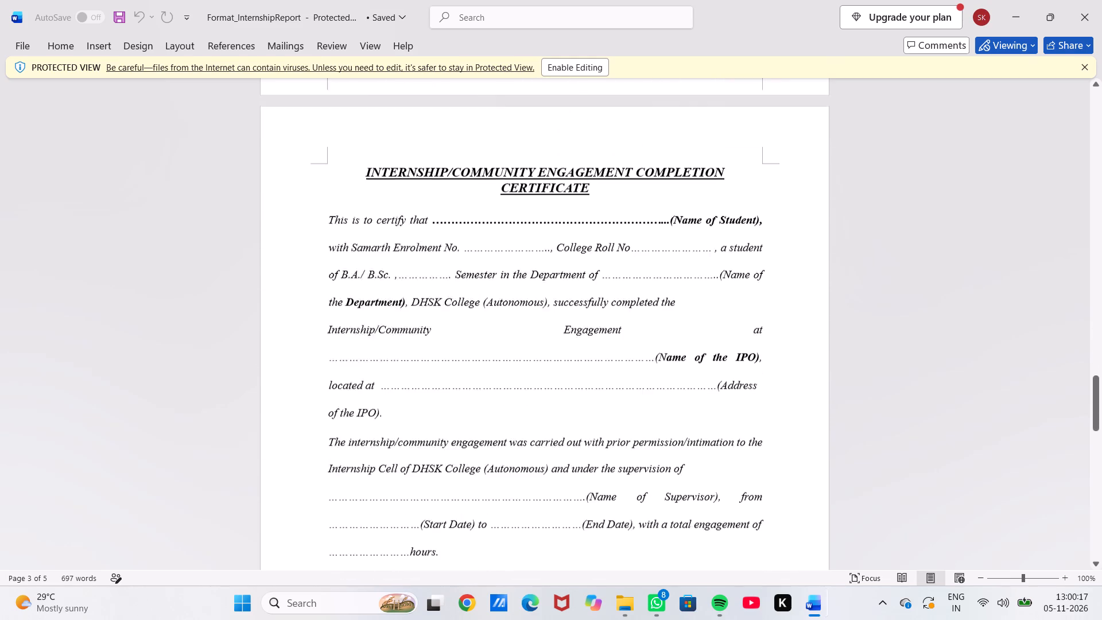
pyautogui.scroll(-2, 579, 455)
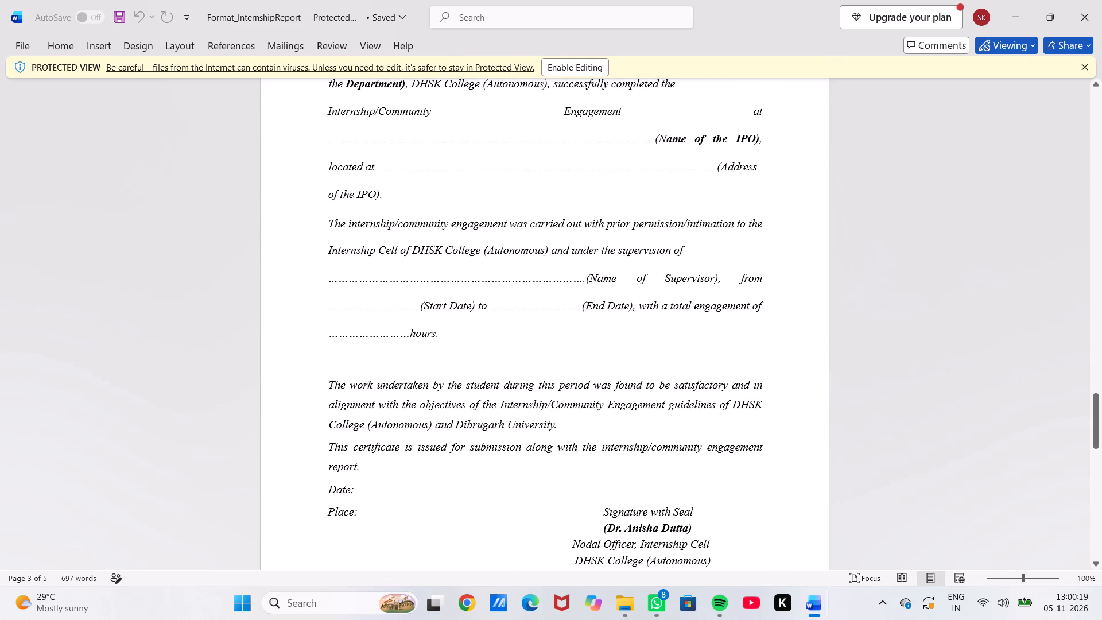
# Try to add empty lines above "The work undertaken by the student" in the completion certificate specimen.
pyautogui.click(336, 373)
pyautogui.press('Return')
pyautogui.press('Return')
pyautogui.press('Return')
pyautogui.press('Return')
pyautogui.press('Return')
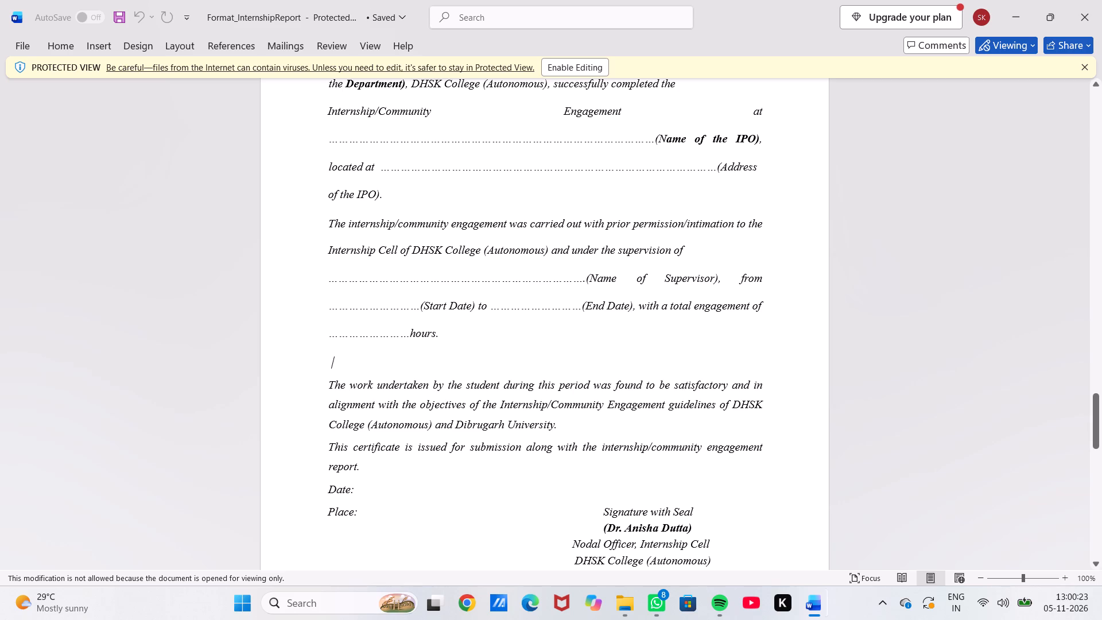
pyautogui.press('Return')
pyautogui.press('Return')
# Review the completion certificate specimen in the format document, from the college letterhead above it to the start of the College Mentor certificate.
pyautogui.scroll(-1, 336, 373)
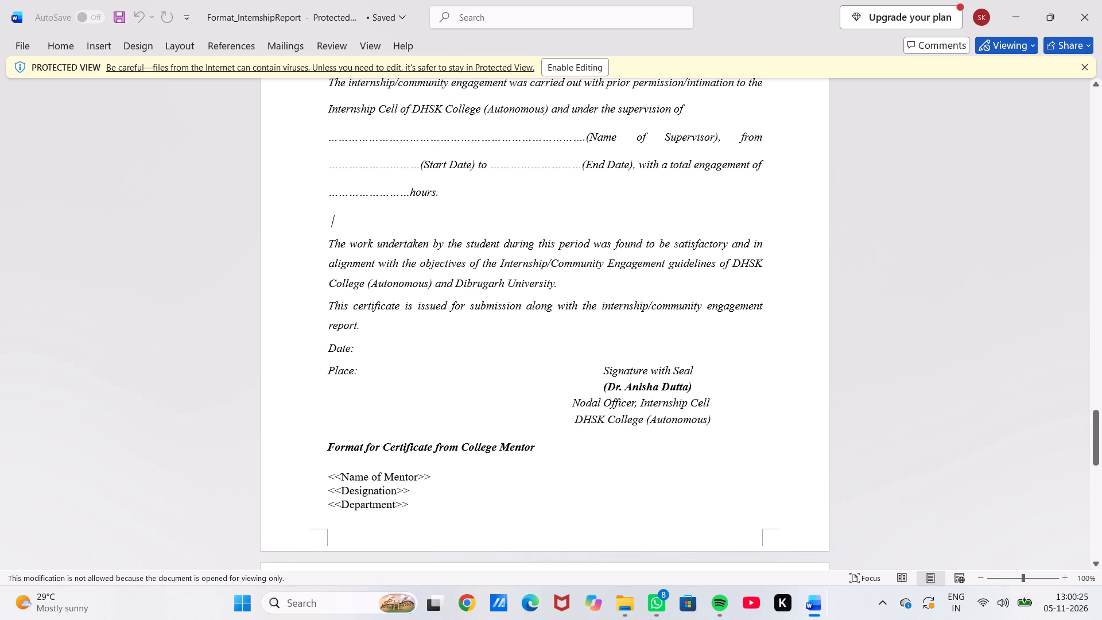
pyautogui.moveTo(329, 258); pyautogui.dragTo(386, 304)
pyautogui.click(386, 304)
pyautogui.click(430, 338)
pyautogui.scroll(2, 430, 338)
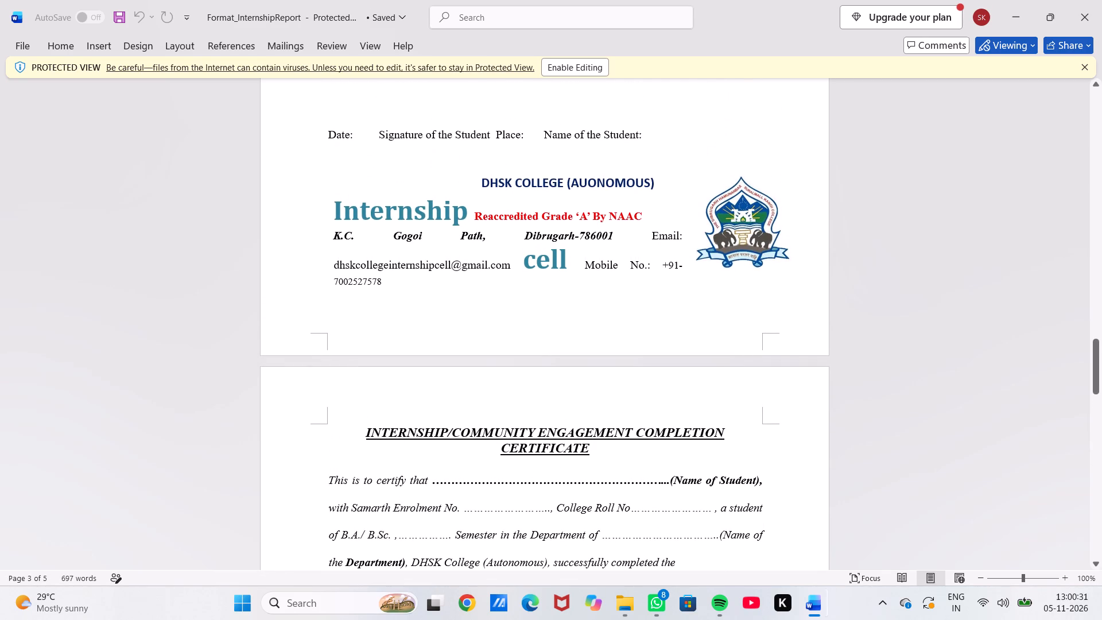
pyautogui.scroll(1, 394, 446)
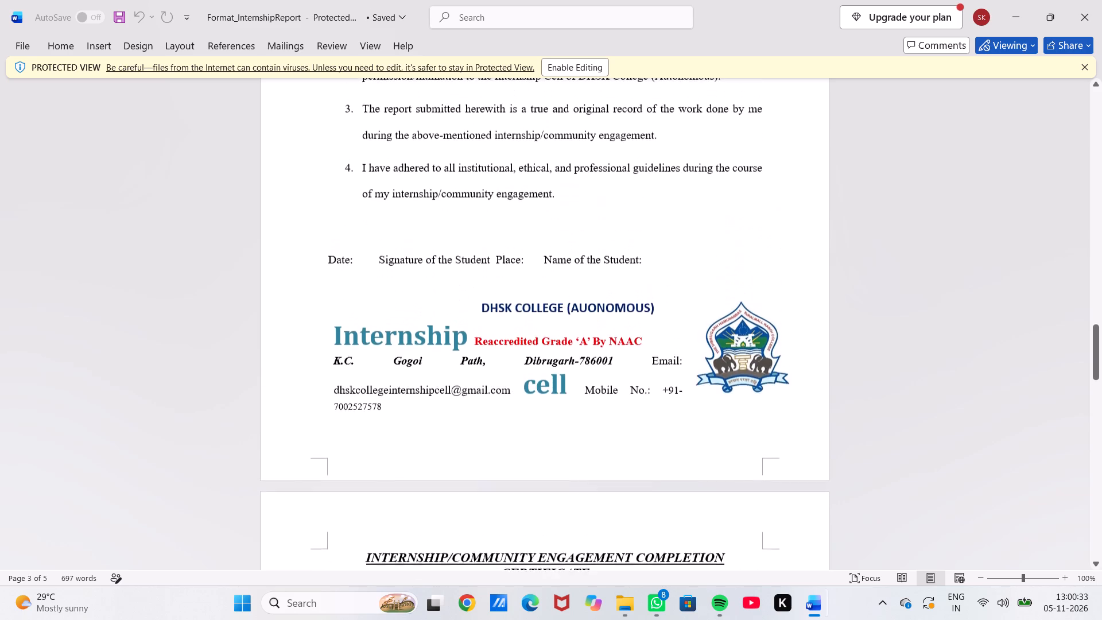
pyautogui.scroll(-2, 395, 443)
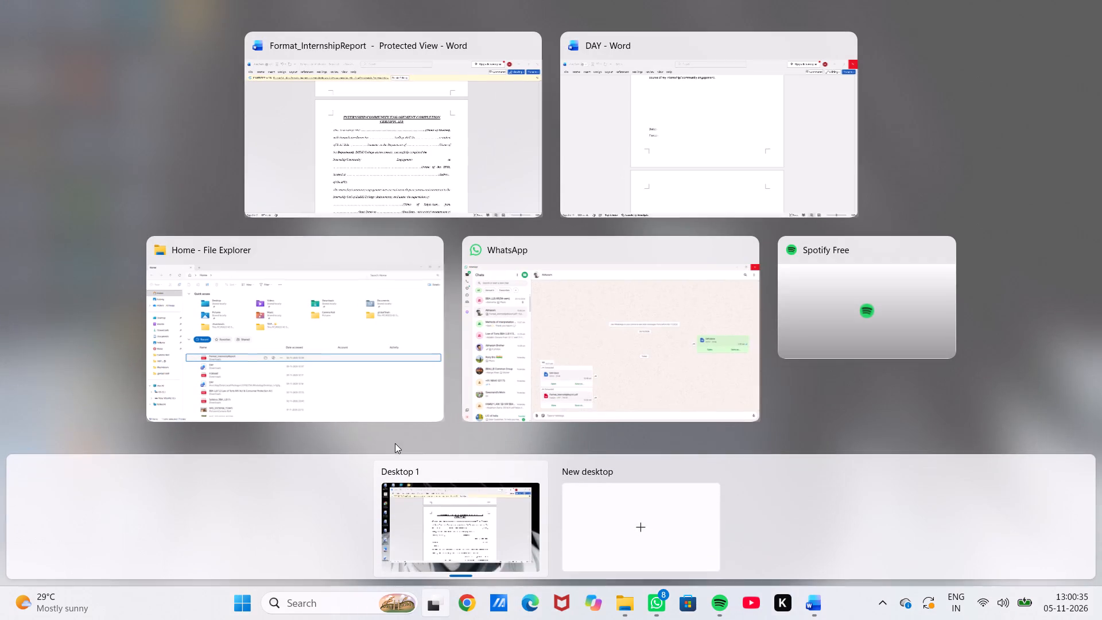
pyautogui.click(424, 139)
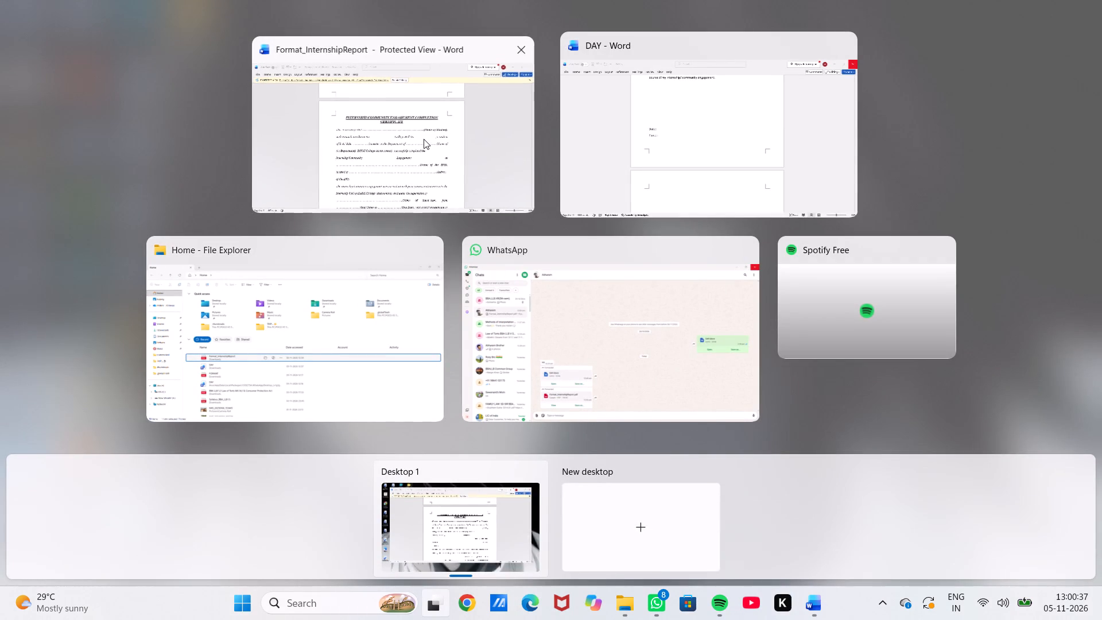
pyautogui.scroll(-4, 530, 432)
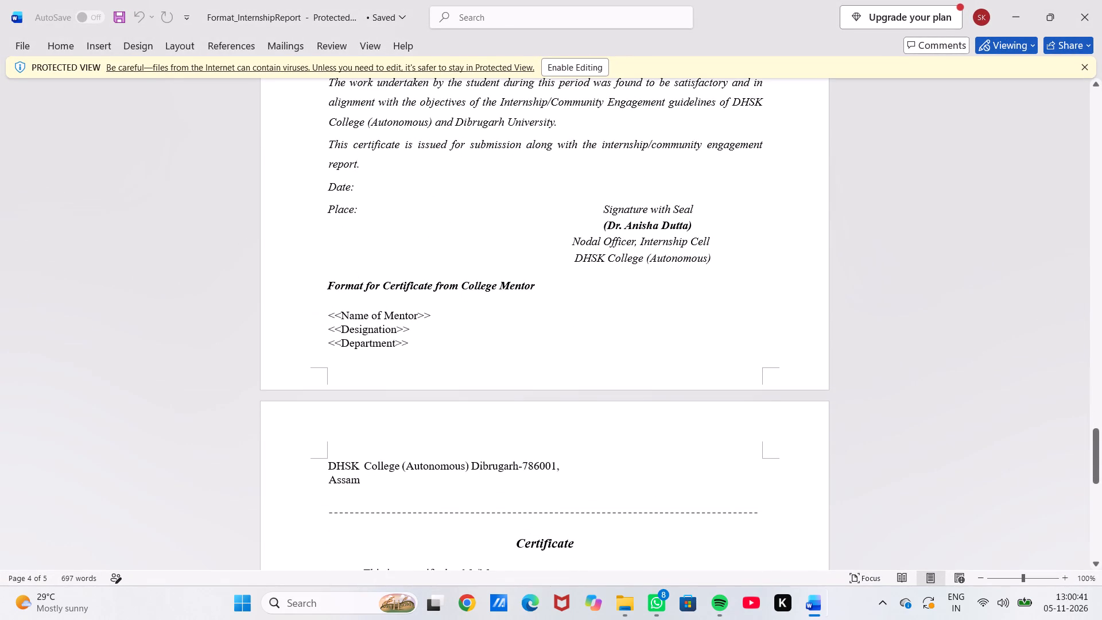
pyautogui.scroll(2, 542, 392)
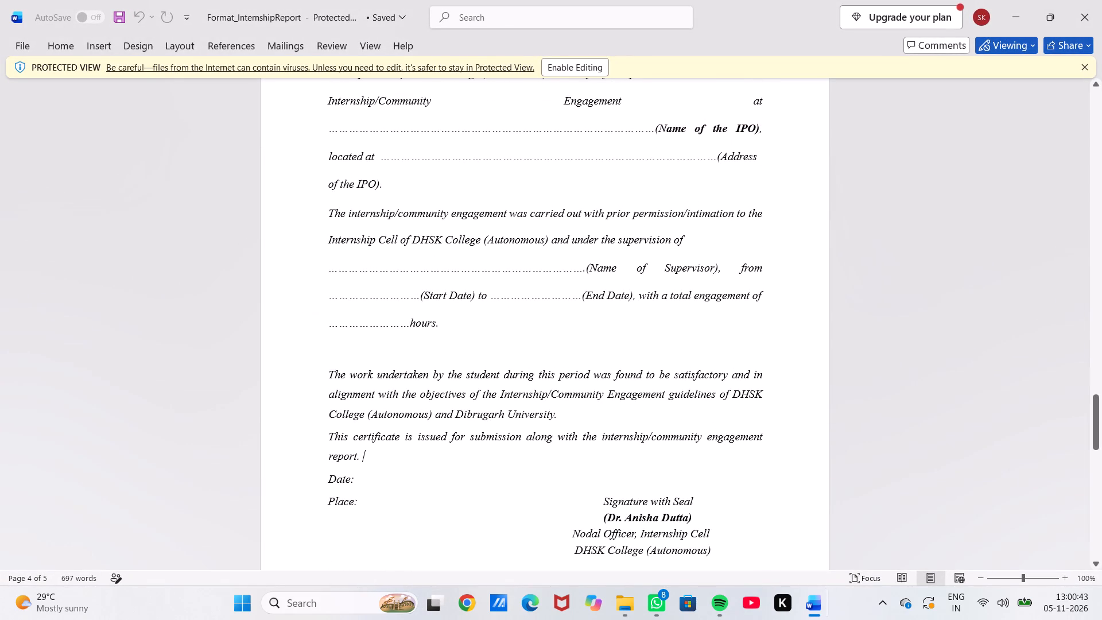
pyautogui.scroll(-1, 547, 460)
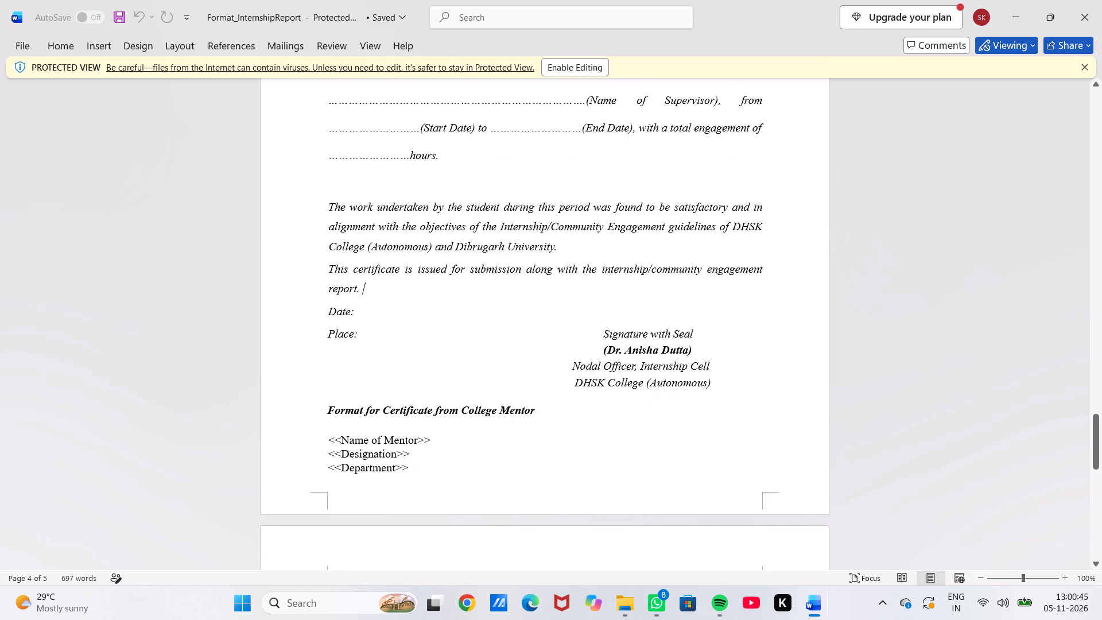
# Copy everything from the DHSK College Internship Cell letterhead through the final "DHSK College" line of the College Mentor certificate.
pyautogui.scroll(4, 547, 460)
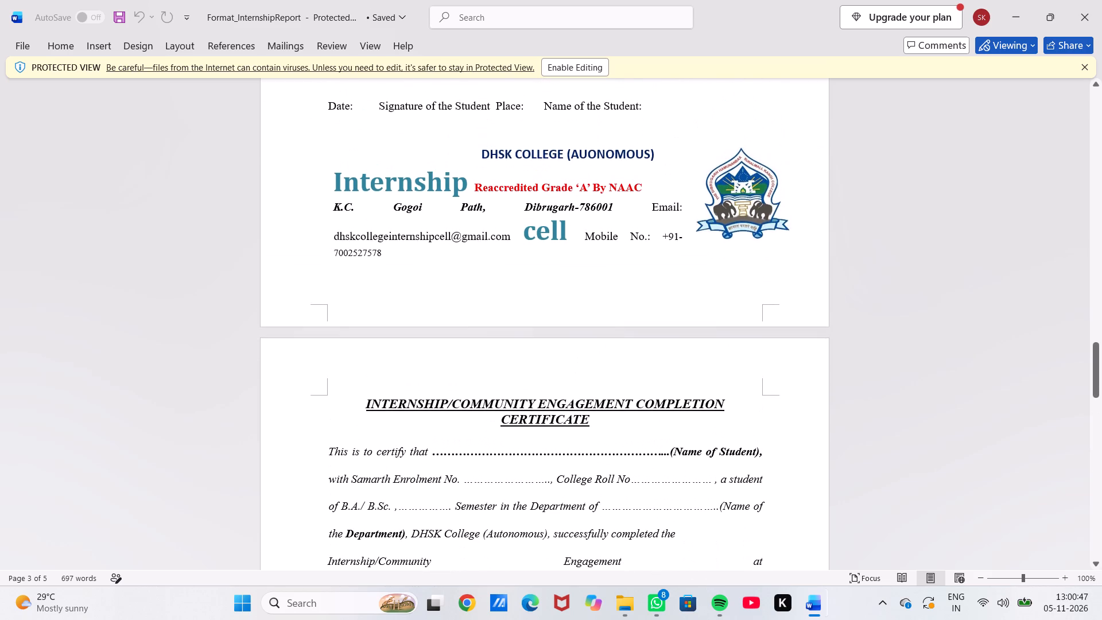
pyautogui.moveTo(480, 150); pyautogui.dragTo(566, 522)
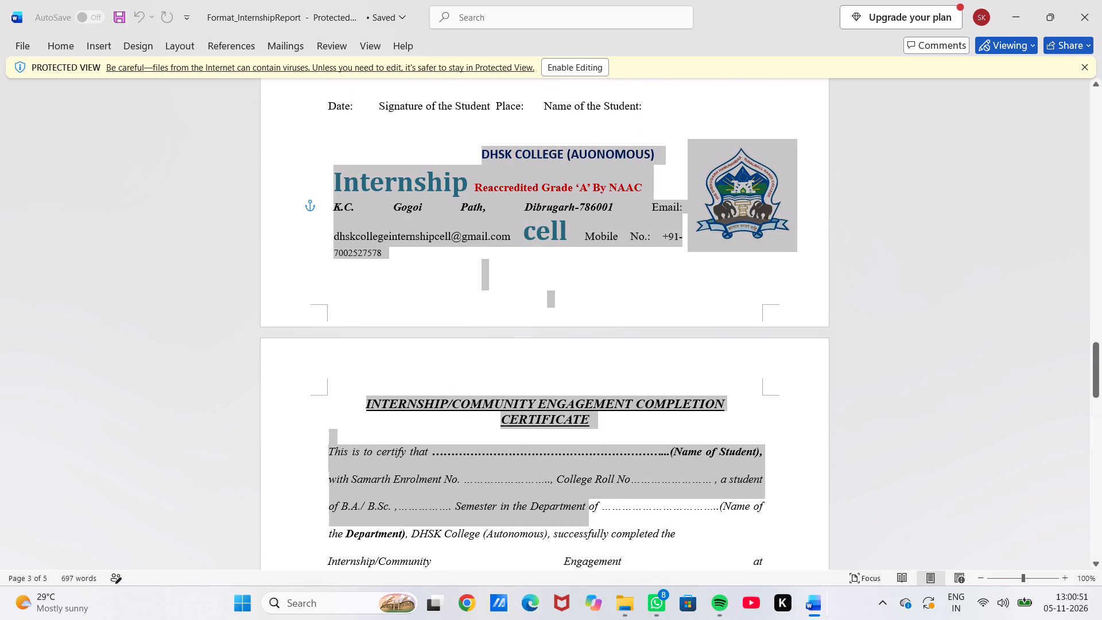
pyautogui.moveTo(566, 522); pyautogui.dragTo(585, 388)
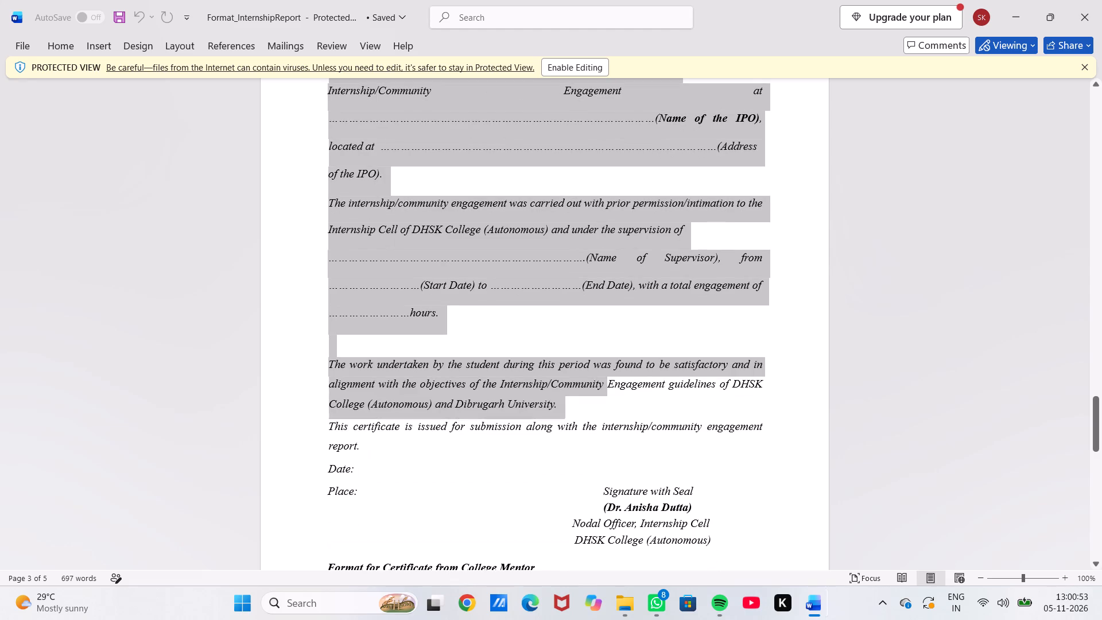
pyautogui.moveTo(585, 388); pyautogui.dragTo(596, 511)
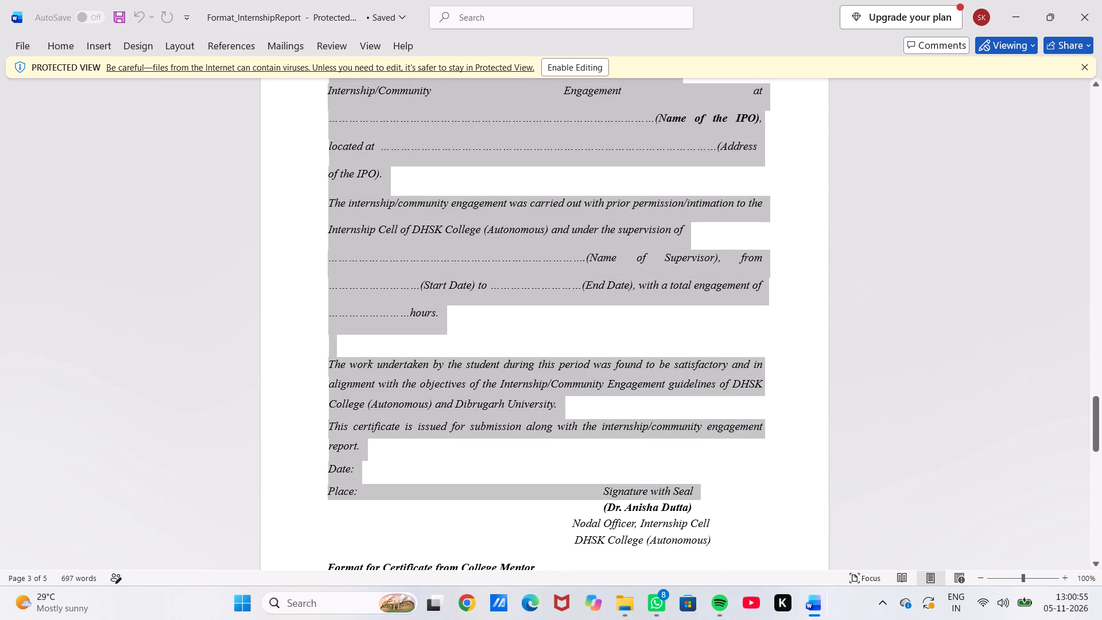
pyautogui.moveTo(596, 511); pyautogui.dragTo(615, 576)
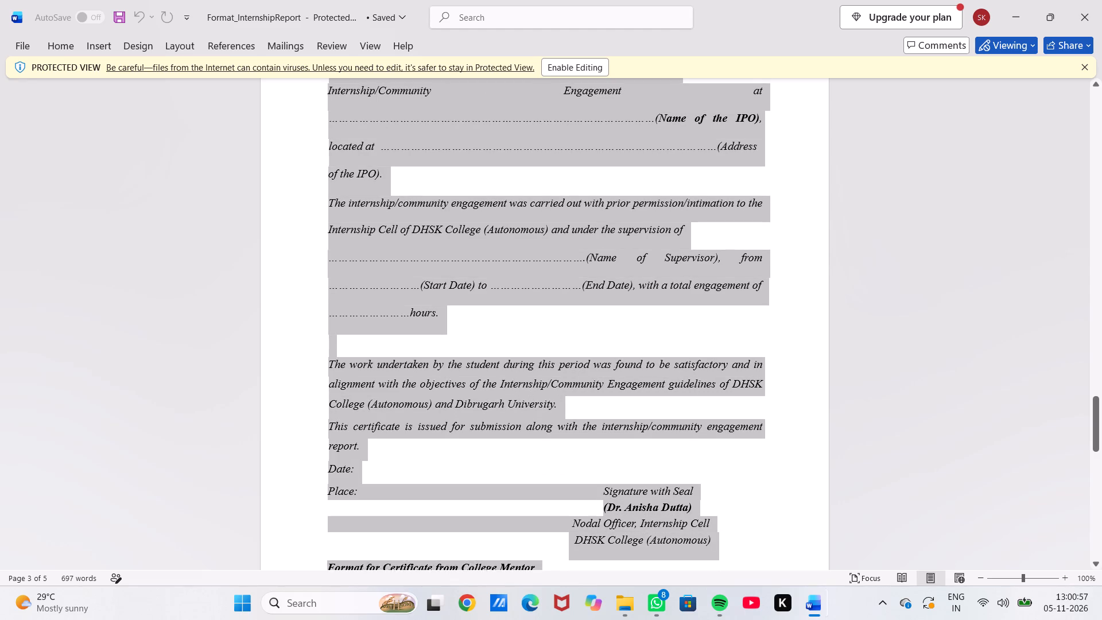
pyautogui.moveTo(615, 576); pyautogui.dragTo(610, 347)
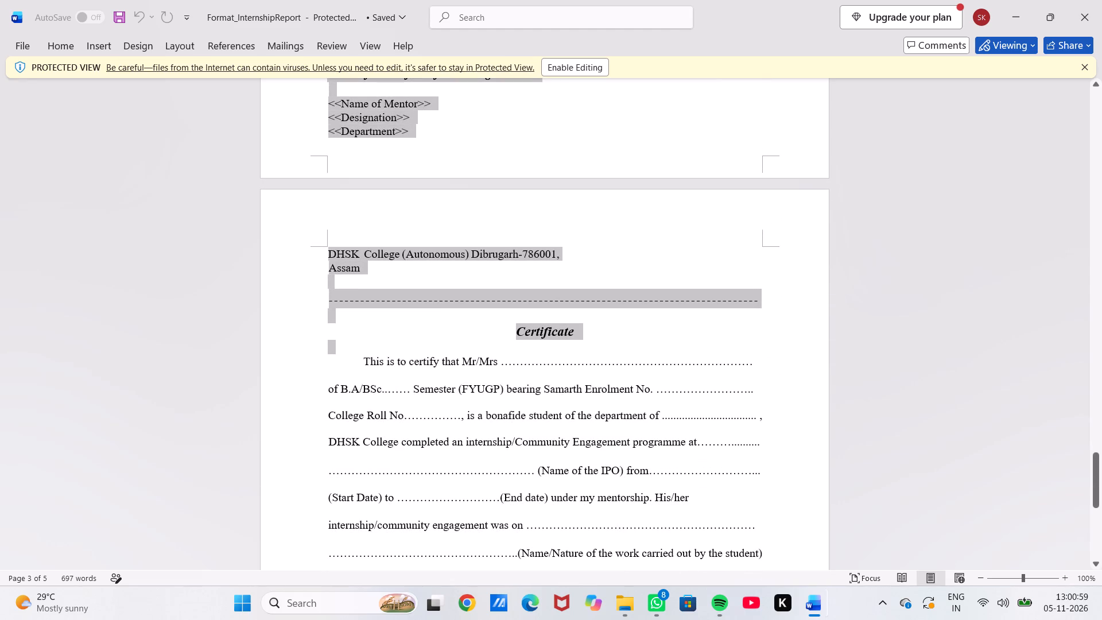
pyautogui.moveTo(610, 347); pyautogui.dragTo(655, 451)
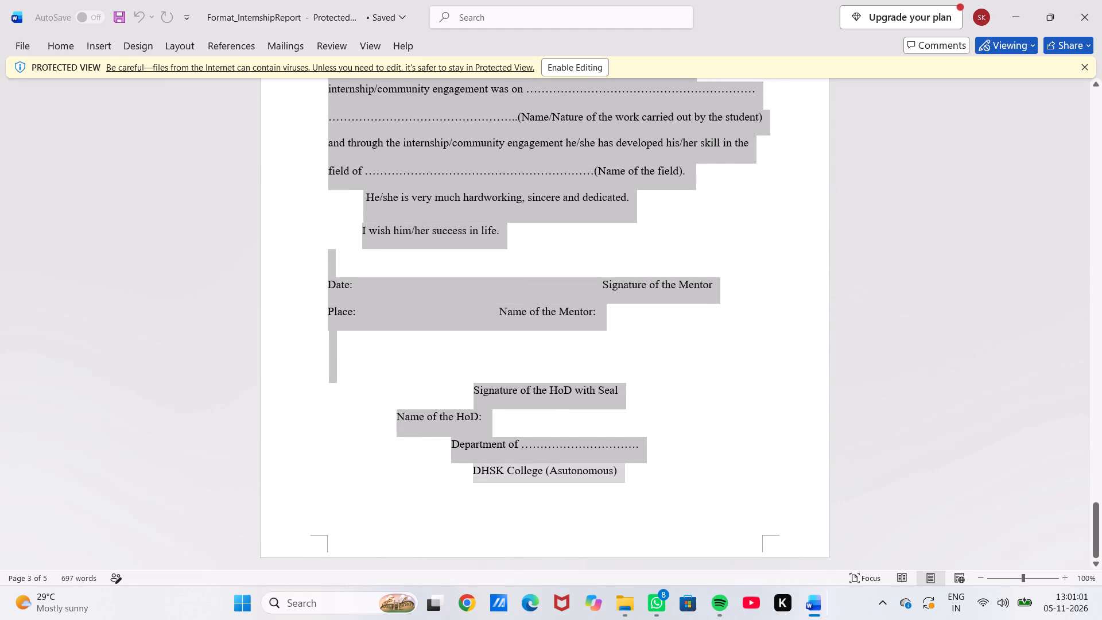
pyautogui.moveTo(655, 451); pyautogui.dragTo(662, 486)
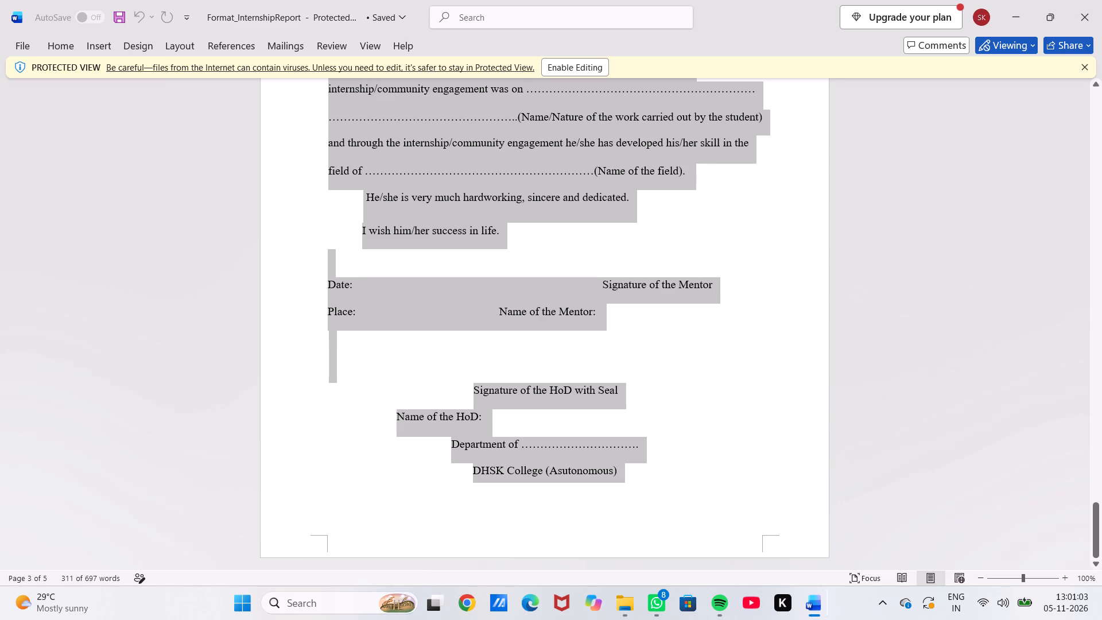
pyautogui.hotkey('ctrl', 'c')
# Switch to the DAY document and paste the copied certificates on the blank page after the "Date:-" and "Place:-" lines.
pyautogui.click(808, 604)
pyautogui.click(764, 537)
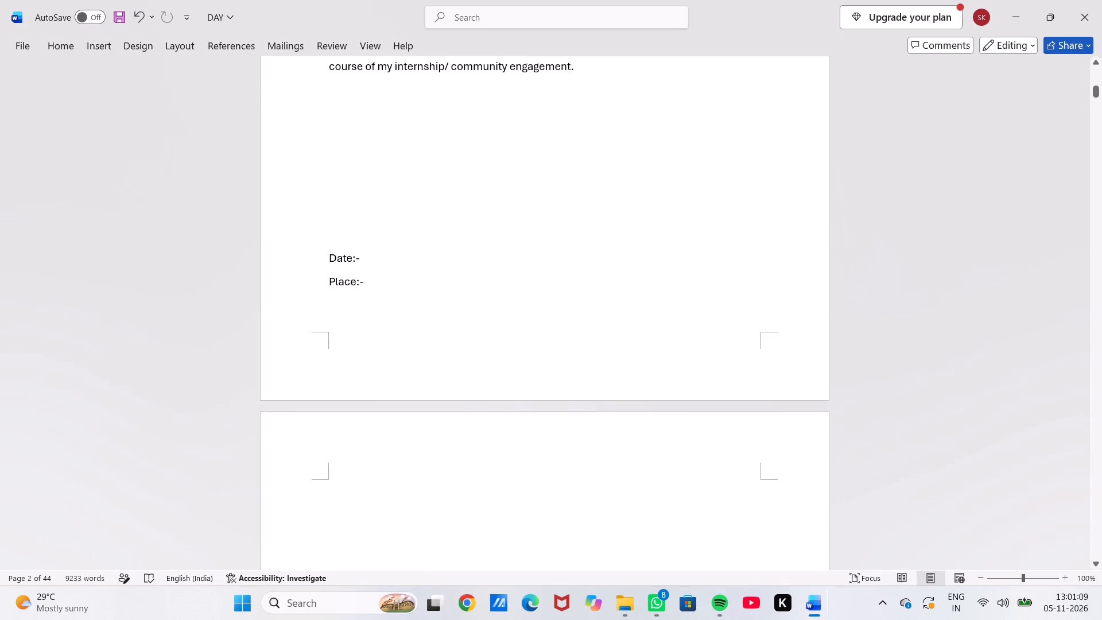
pyautogui.scroll(-6, 627, 439)
pyautogui.scroll(7, 627, 439)
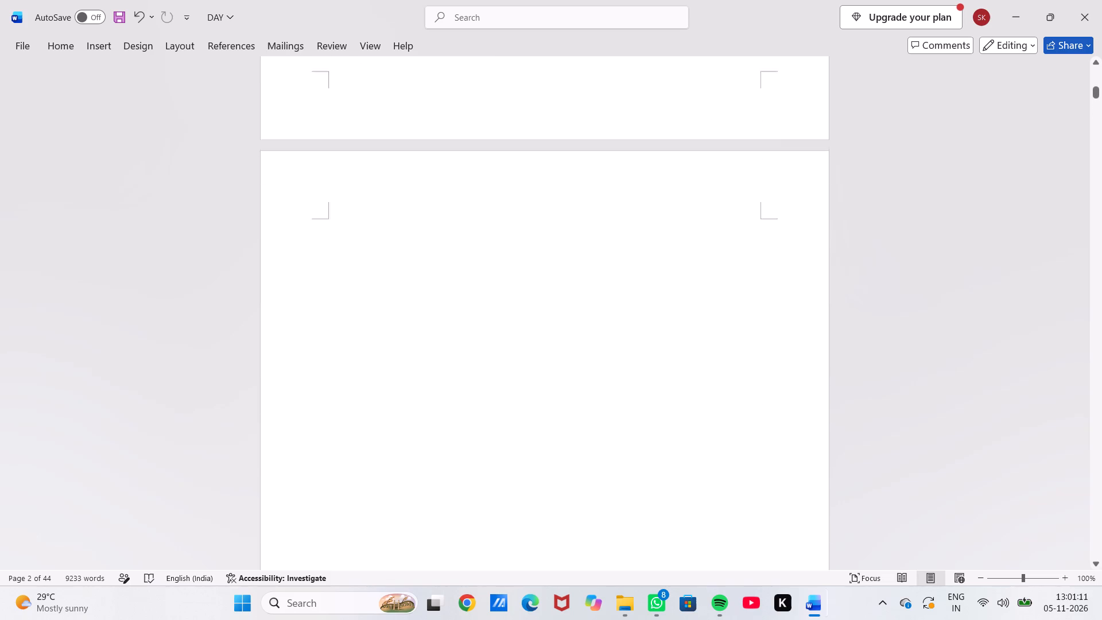
pyautogui.scroll(-1, 627, 439)
pyautogui.click(476, 392)
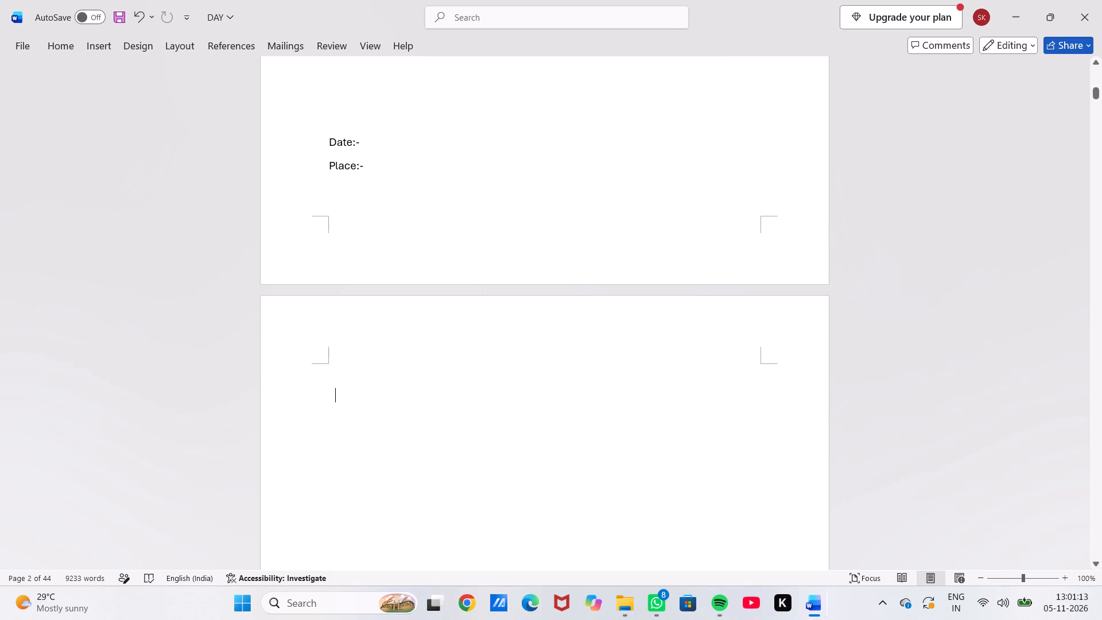
pyautogui.hotkey('ctrl', 'v')
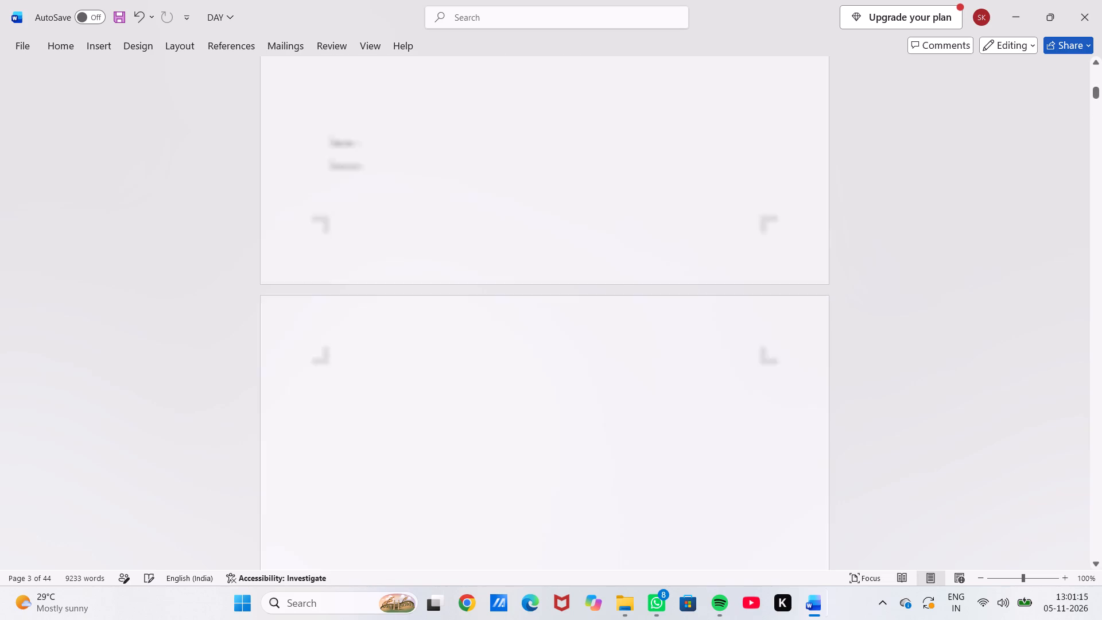
# Centre-align the pasted DHSK College letterhead lines above the completion certificate title.
pyautogui.scroll(5, 456, 386)
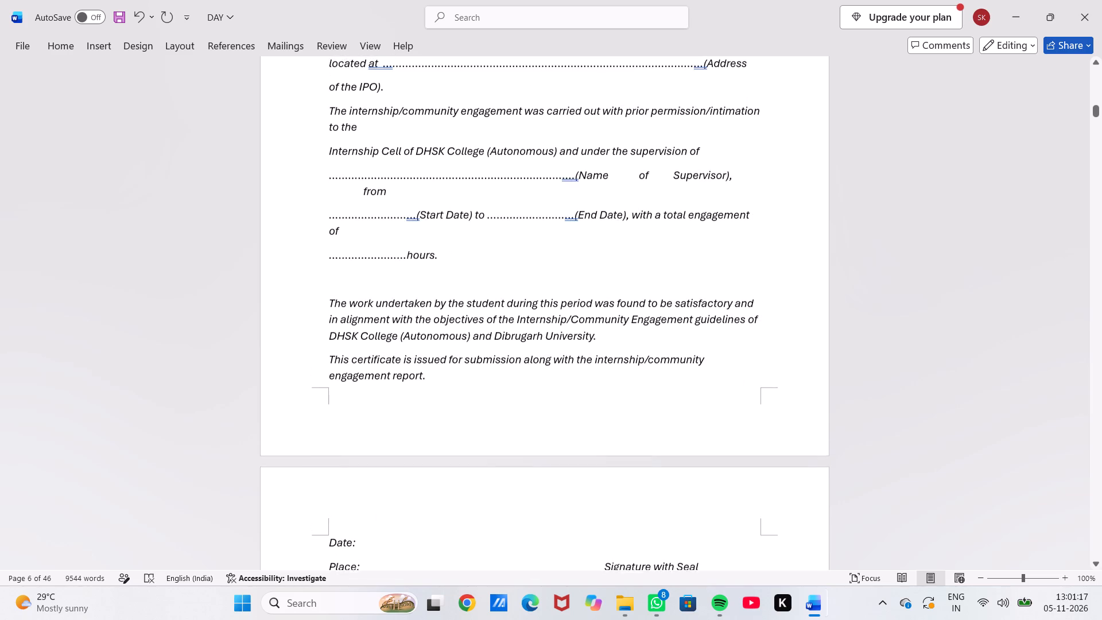
pyautogui.scroll(2, 456, 386)
pyautogui.scroll(-5, 456, 386)
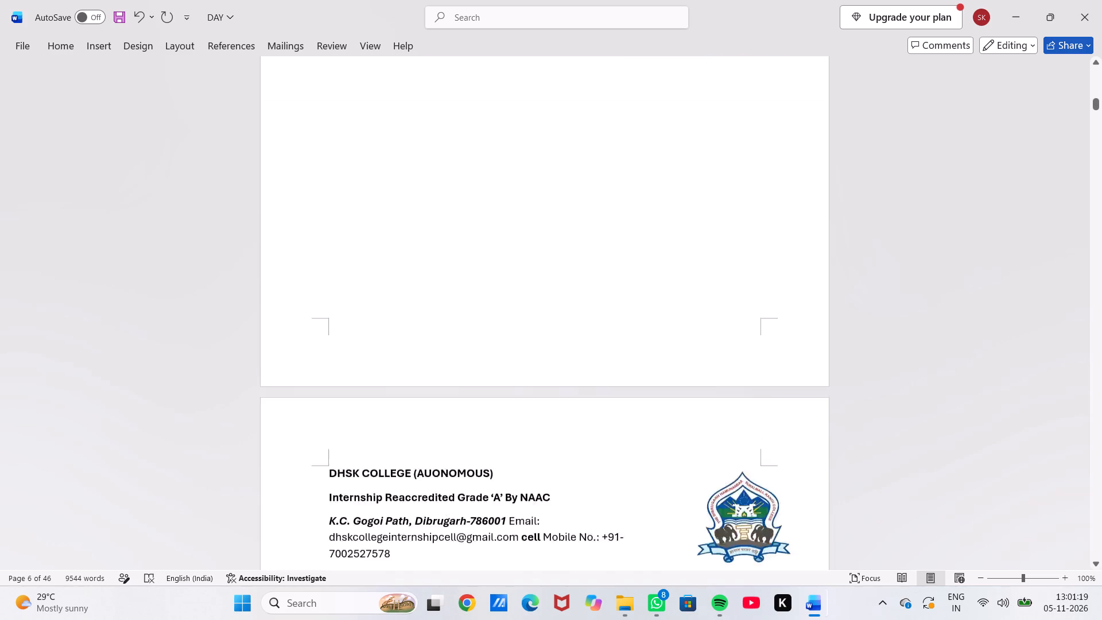
pyautogui.scroll(-1, 456, 386)
pyautogui.click(456, 386)
pyautogui.scroll(-1, 456, 386)
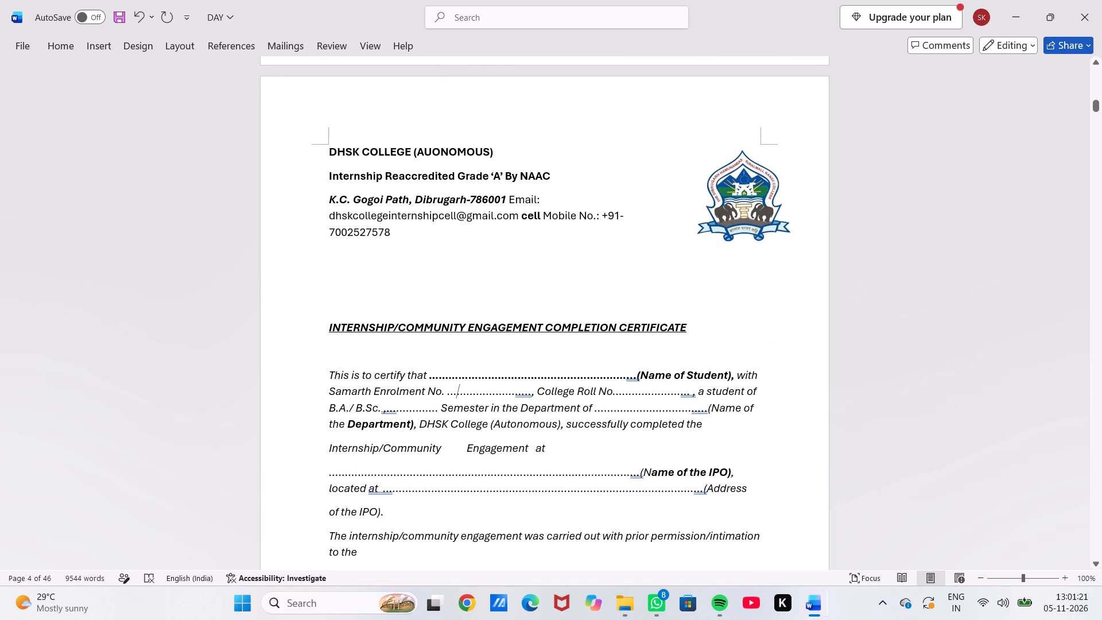
pyautogui.moveTo(330, 148); pyautogui.dragTo(441, 255)
pyautogui.click(441, 255)
pyautogui.moveTo(331, 154); pyautogui.dragTo(509, 257)
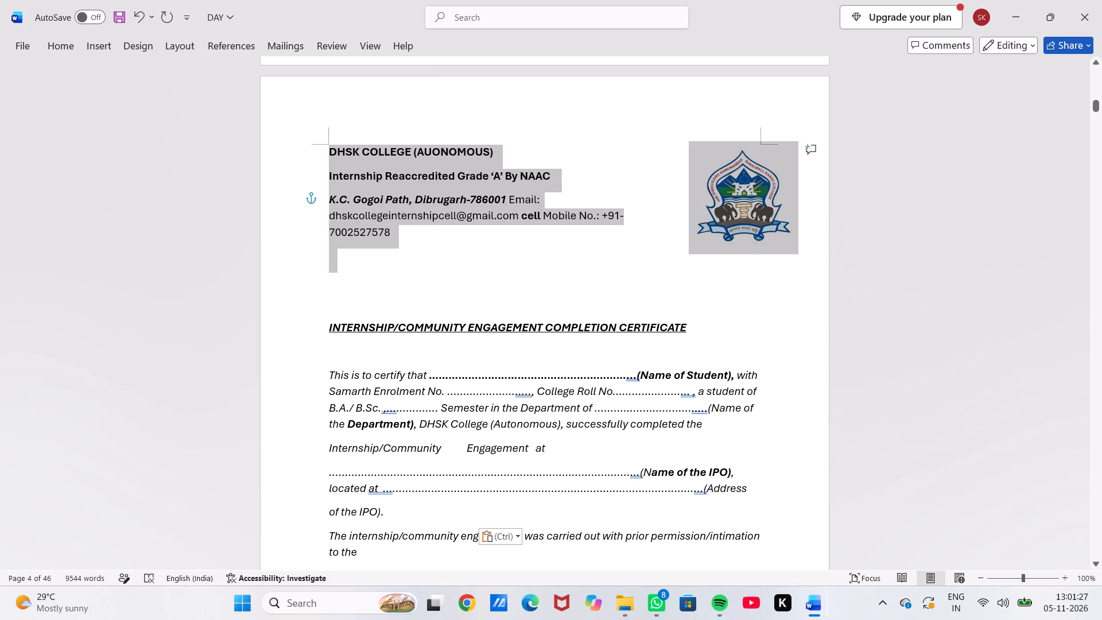
pyautogui.moveTo(509, 257); pyautogui.dragTo(506, 256)
pyautogui.click(96, 48)
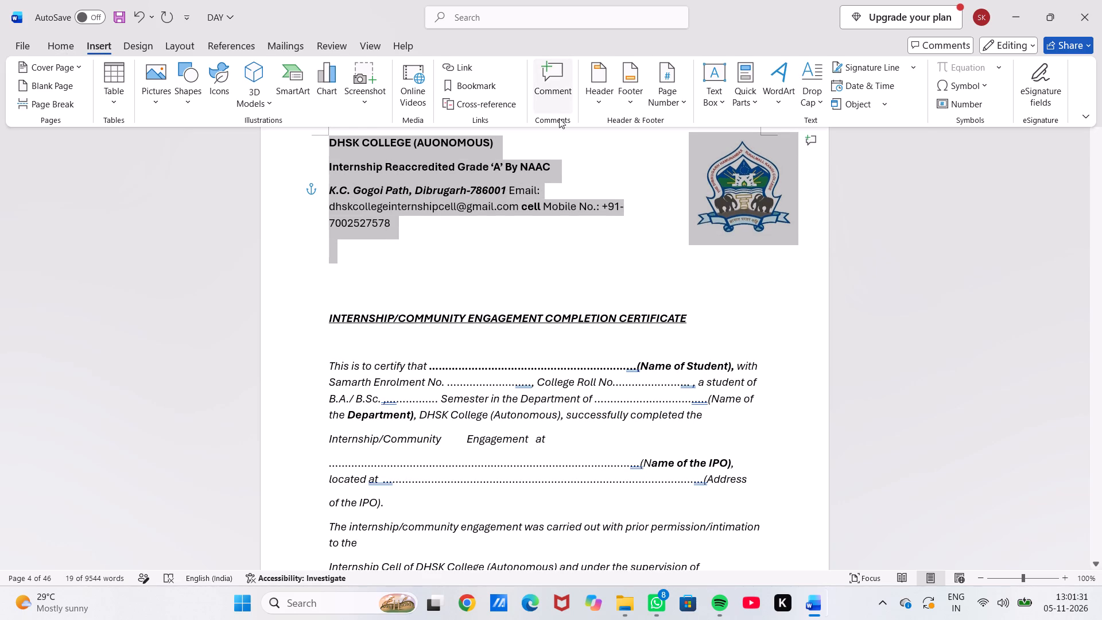
pyautogui.click(72, 54)
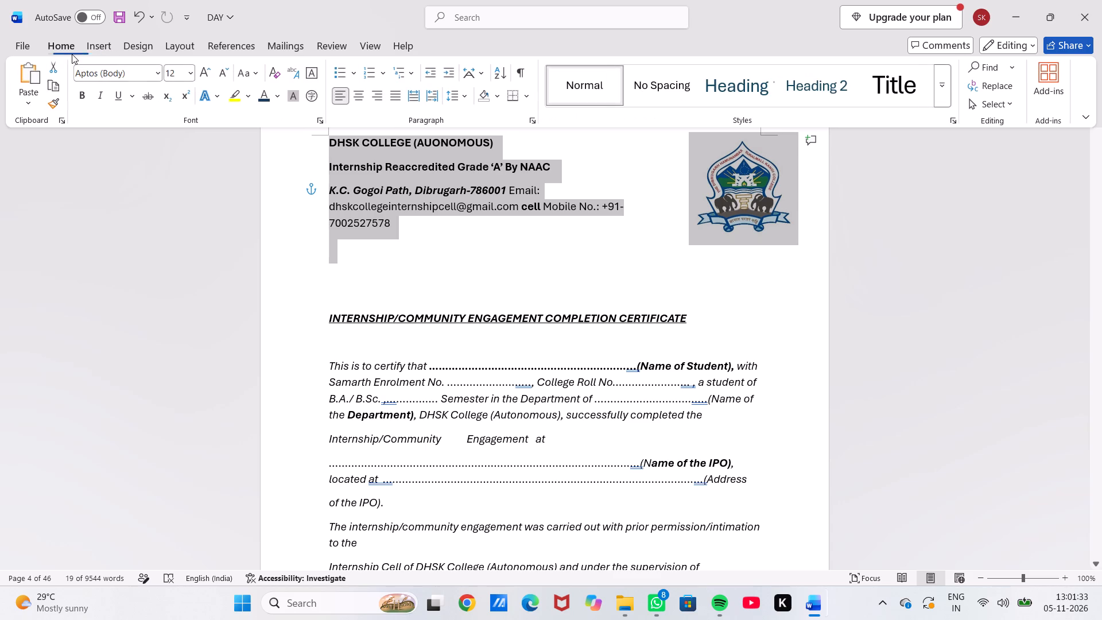
pyautogui.click(358, 95)
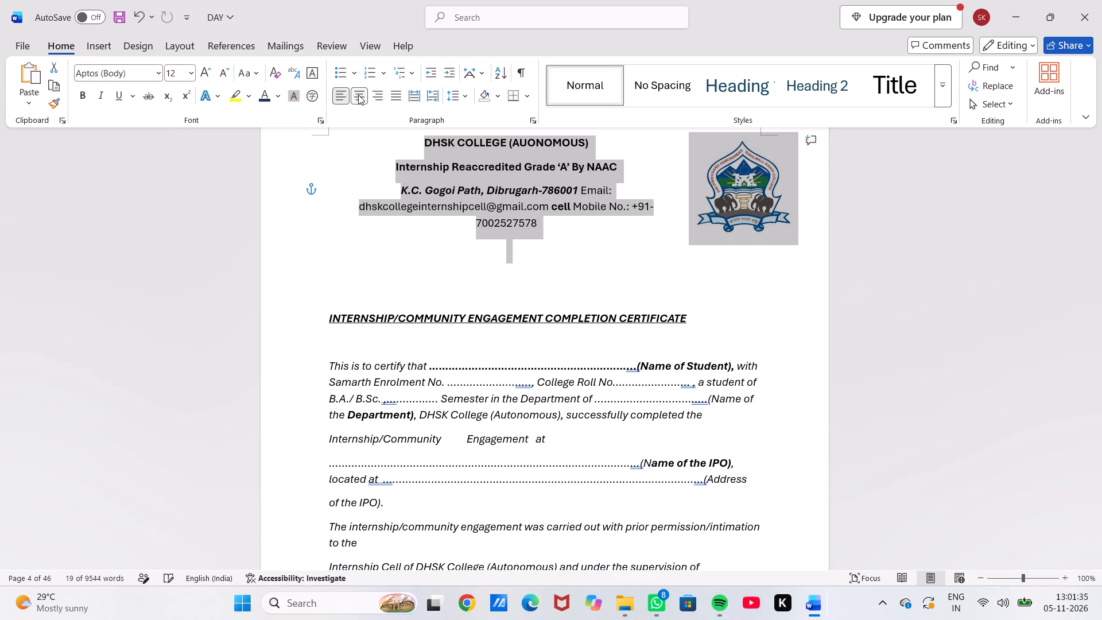
pyautogui.click(560, 244)
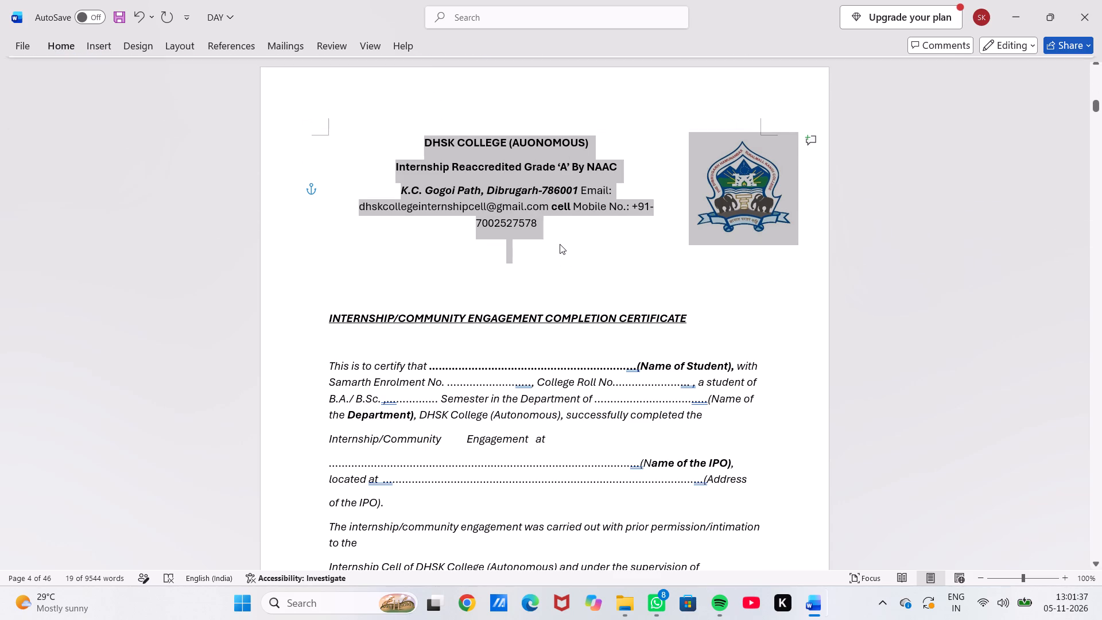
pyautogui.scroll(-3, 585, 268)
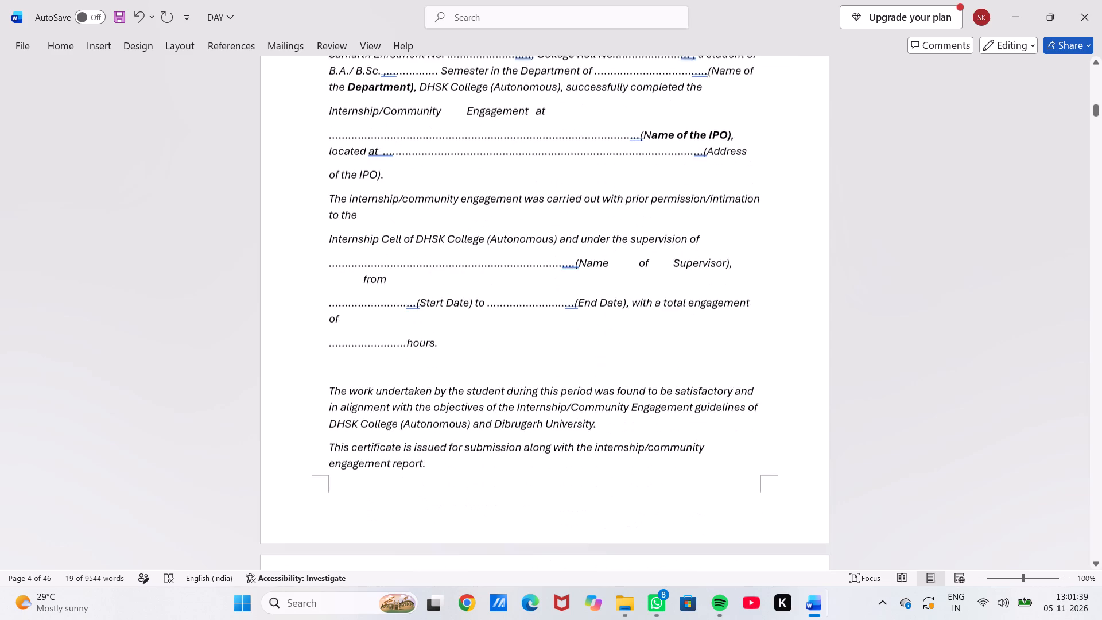
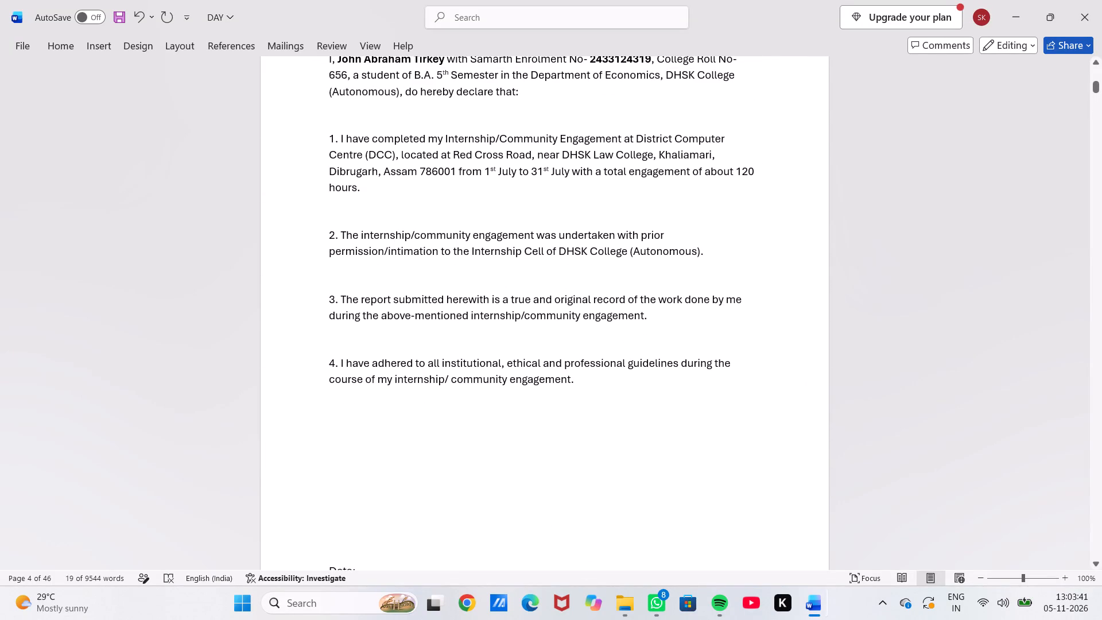
# Review the pages from the student declaration through the pasted completion certificate to the mentor's certificate.
pyautogui.scroll(-5, 585, 268)
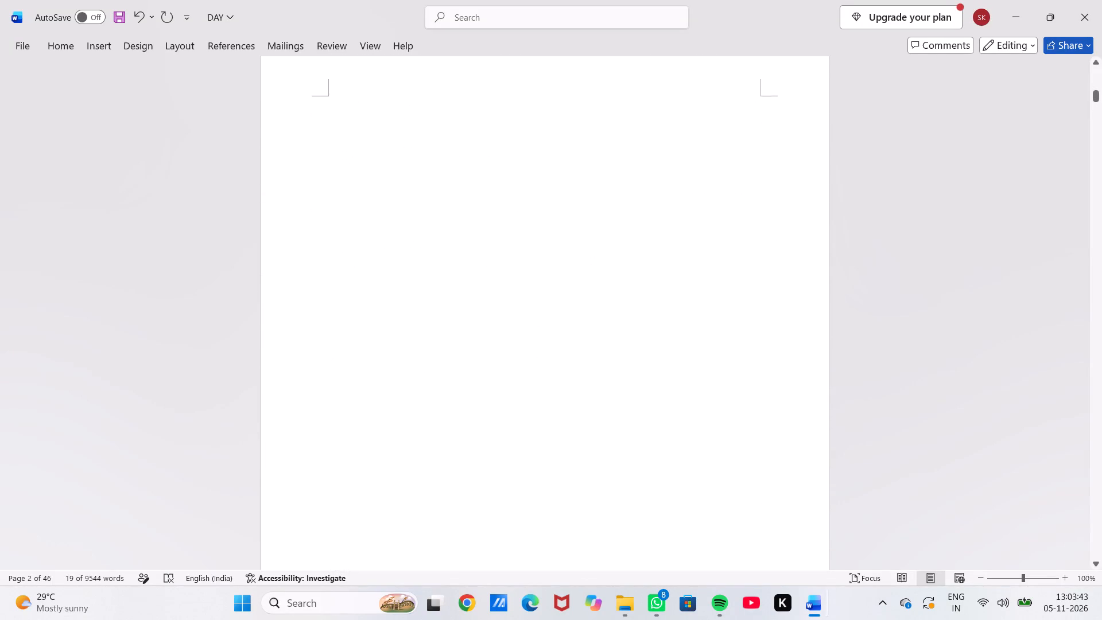
pyautogui.scroll(-2, 581, 239)
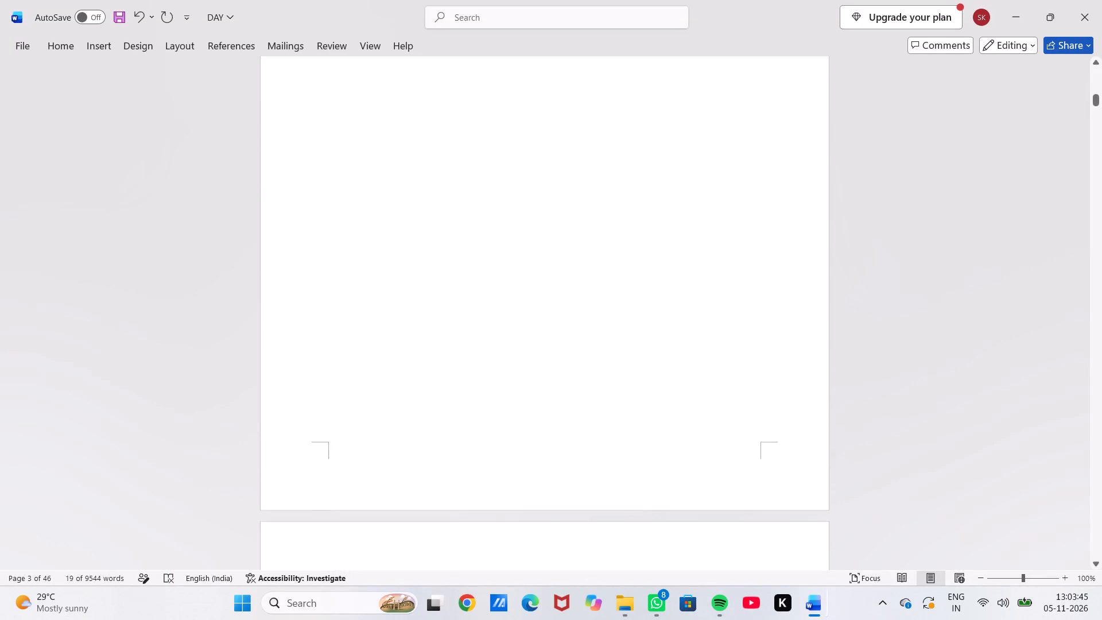
pyautogui.scroll(-3, 581, 239)
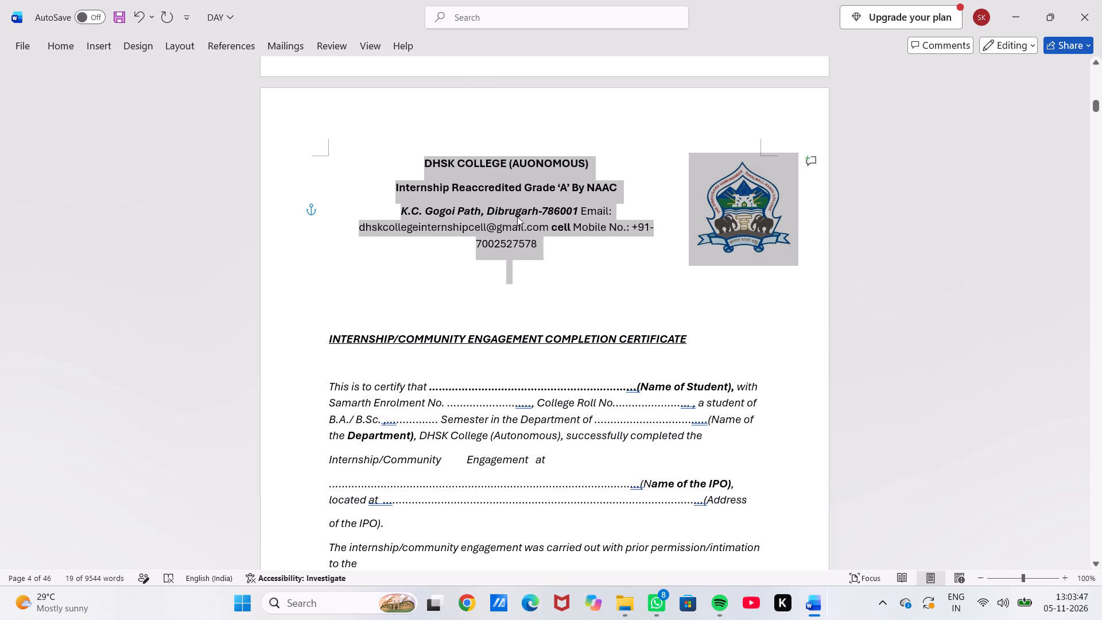
pyautogui.click(550, 282)
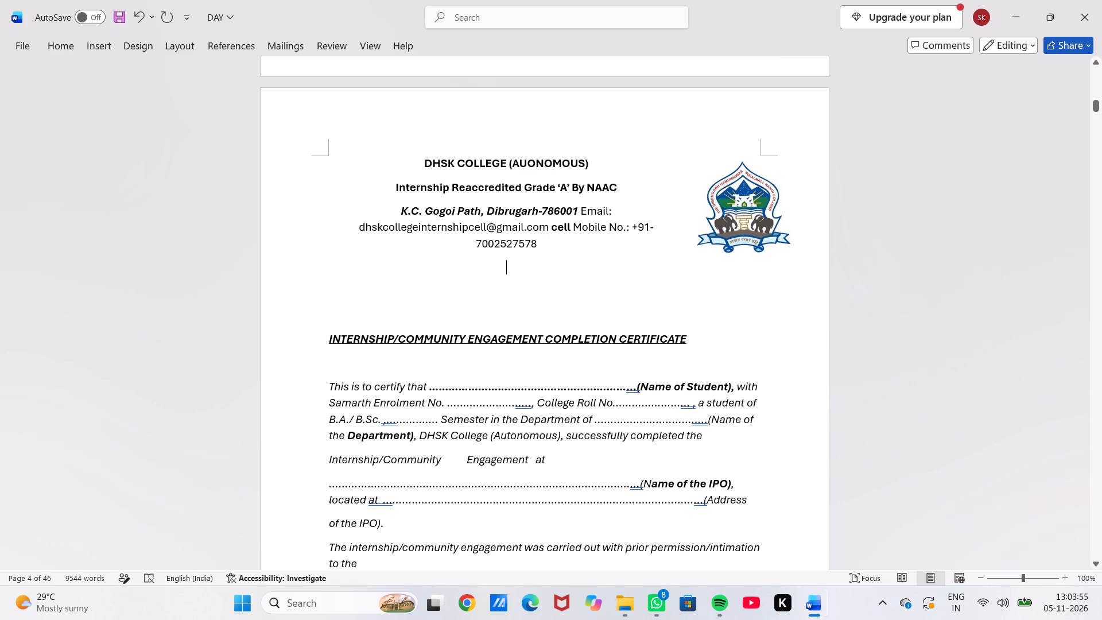
pyautogui.scroll(-2, 586, 309)
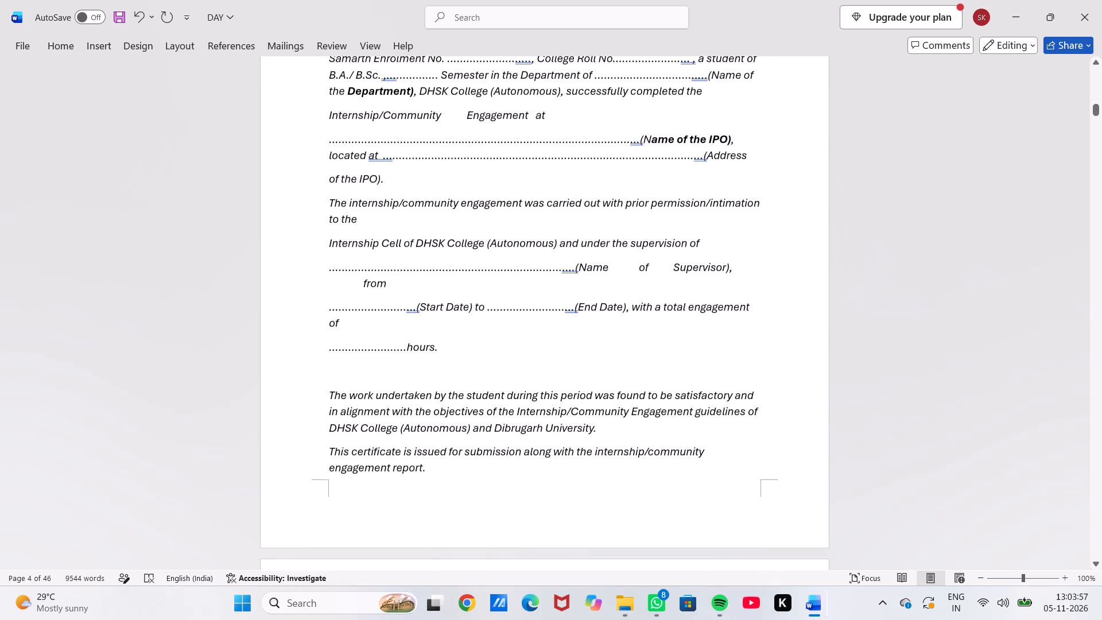
pyautogui.scroll(-4, 586, 309)
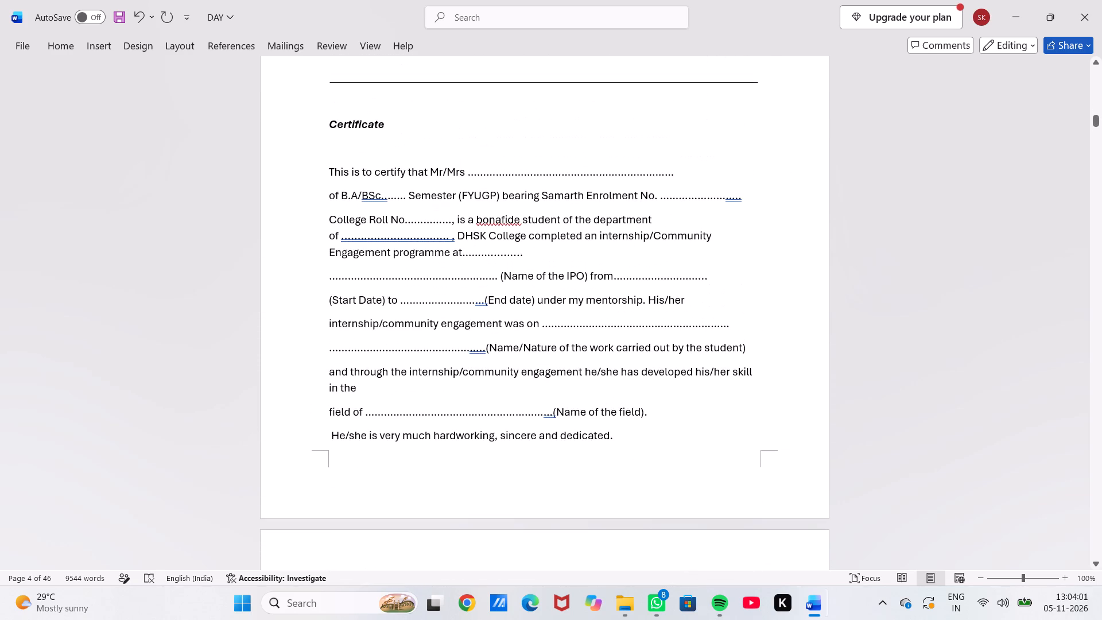
# Correct the flagged word "bonafide" in the mentor's certificate to the suggested spelling "Bonafide".
pyautogui.click(502, 218)
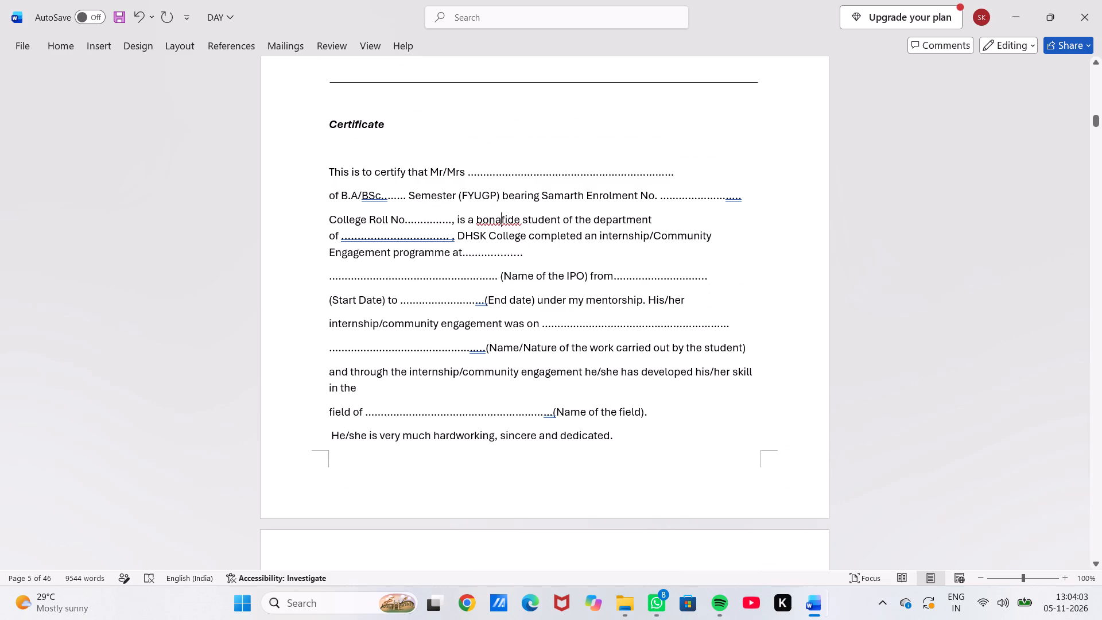
pyautogui.rightClick(502, 218)
pyautogui.moveTo(502, 218); pyautogui.dragTo(490, 226)
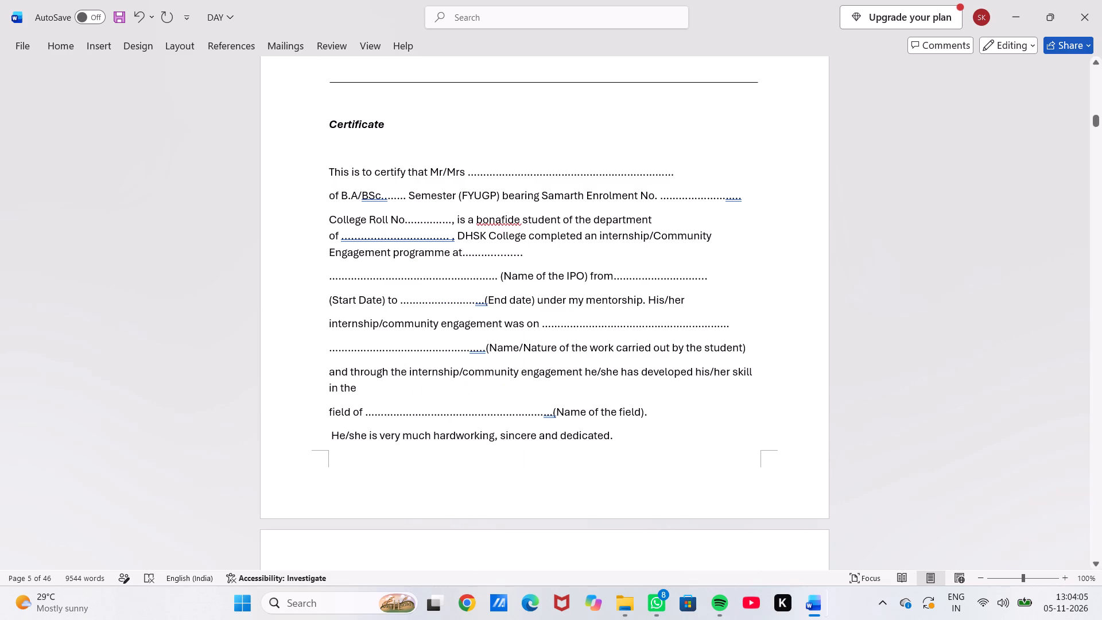
pyautogui.moveTo(490, 226); pyautogui.dragTo(490, 226)
pyautogui.click(494, 221)
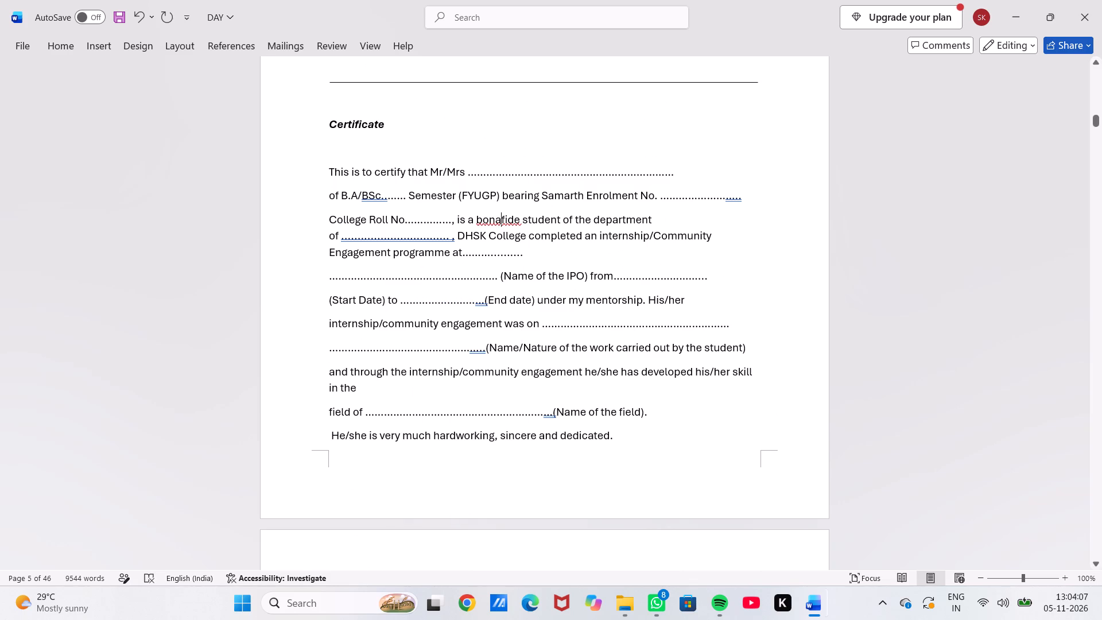
pyautogui.rightClick(494, 221)
pyautogui.click(483, 238)
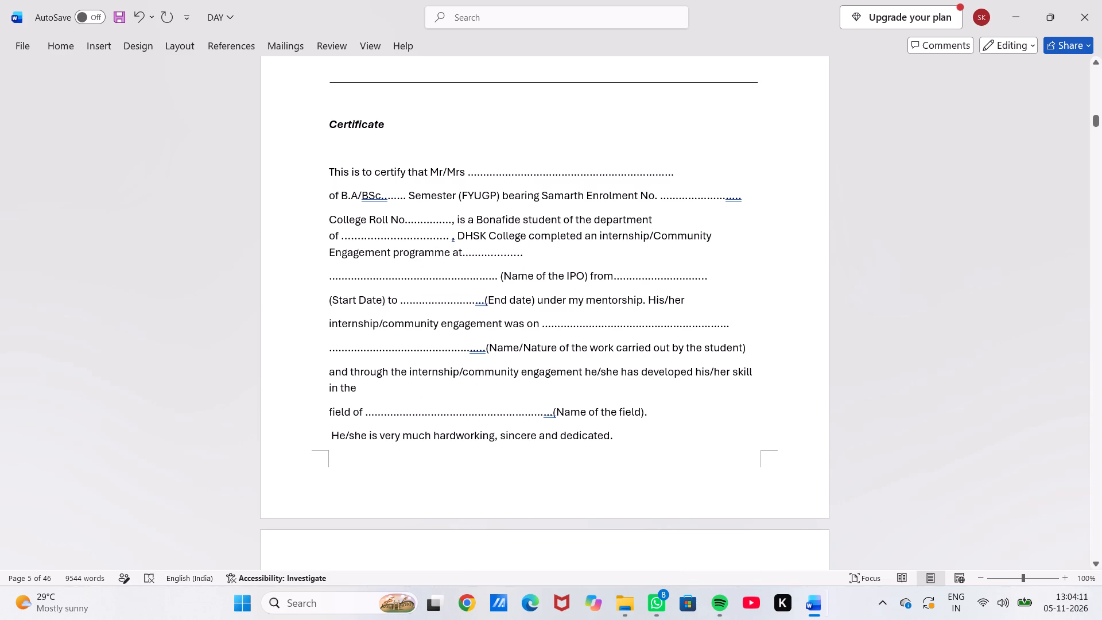
# Check the end of the mentor's certificate and the pages between it and the Day 1 section.
pyautogui.scroll(-2, 460, 379)
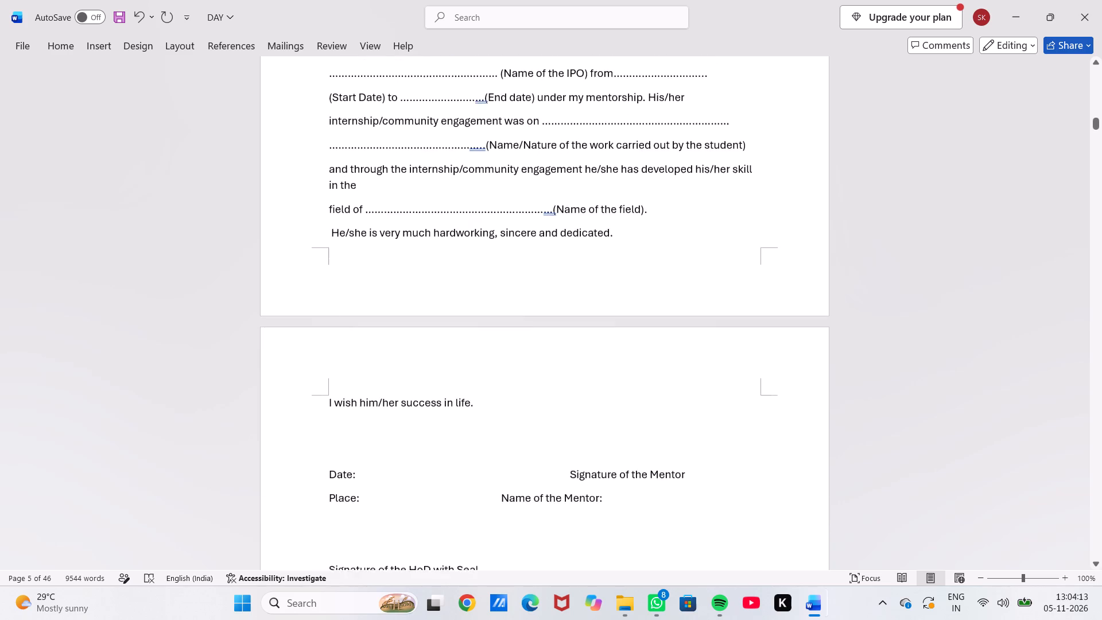
pyautogui.scroll(-6, 460, 379)
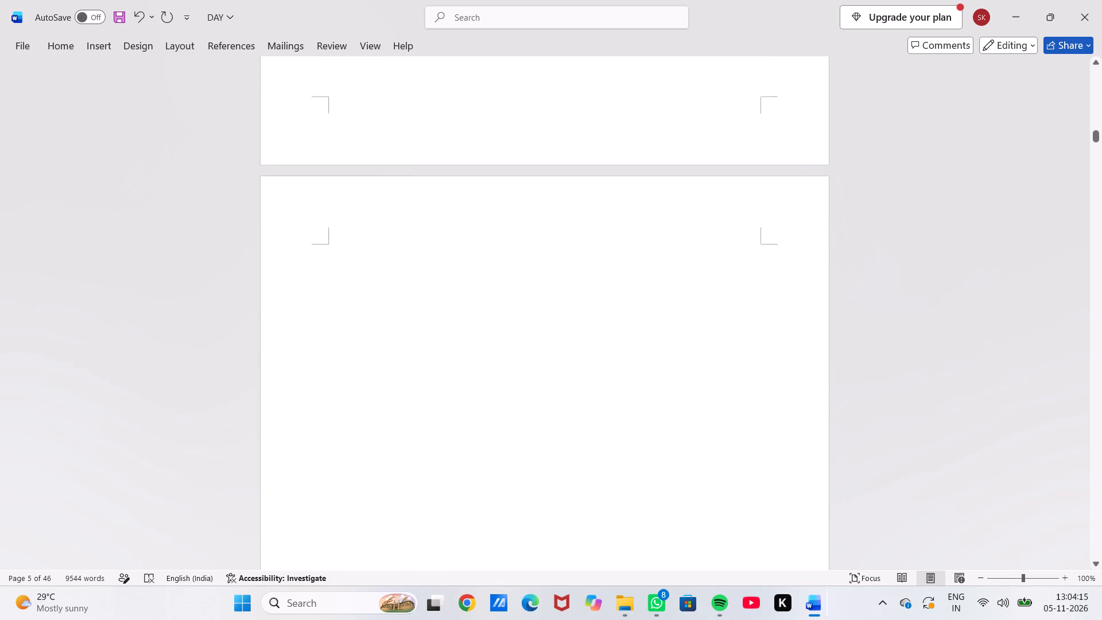
pyautogui.scroll(-10, 460, 379)
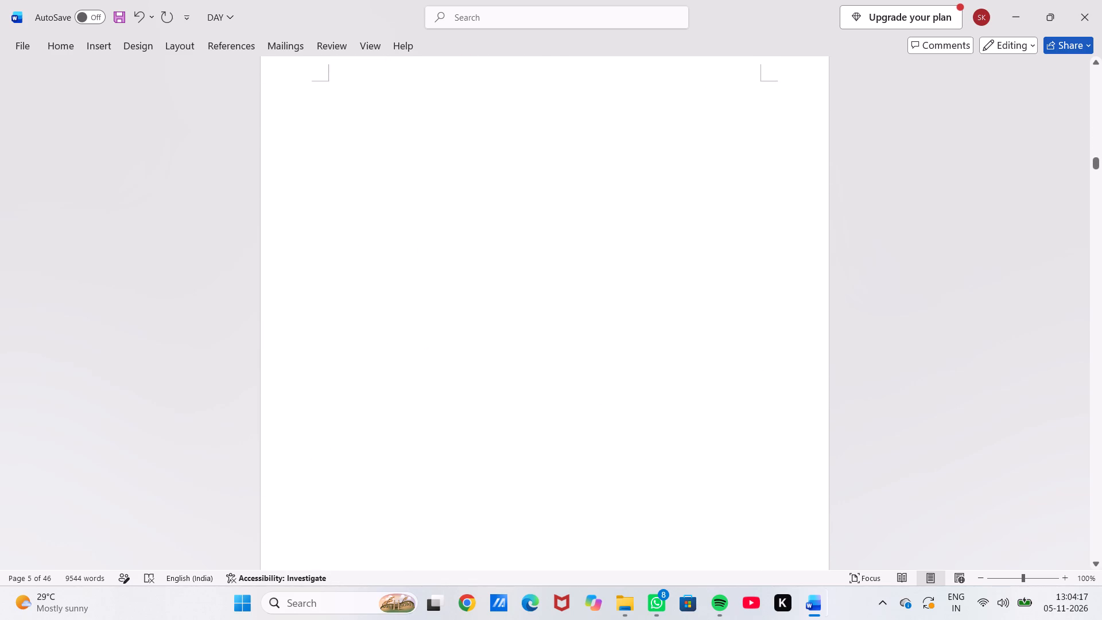
pyautogui.scroll(-19, 460, 379)
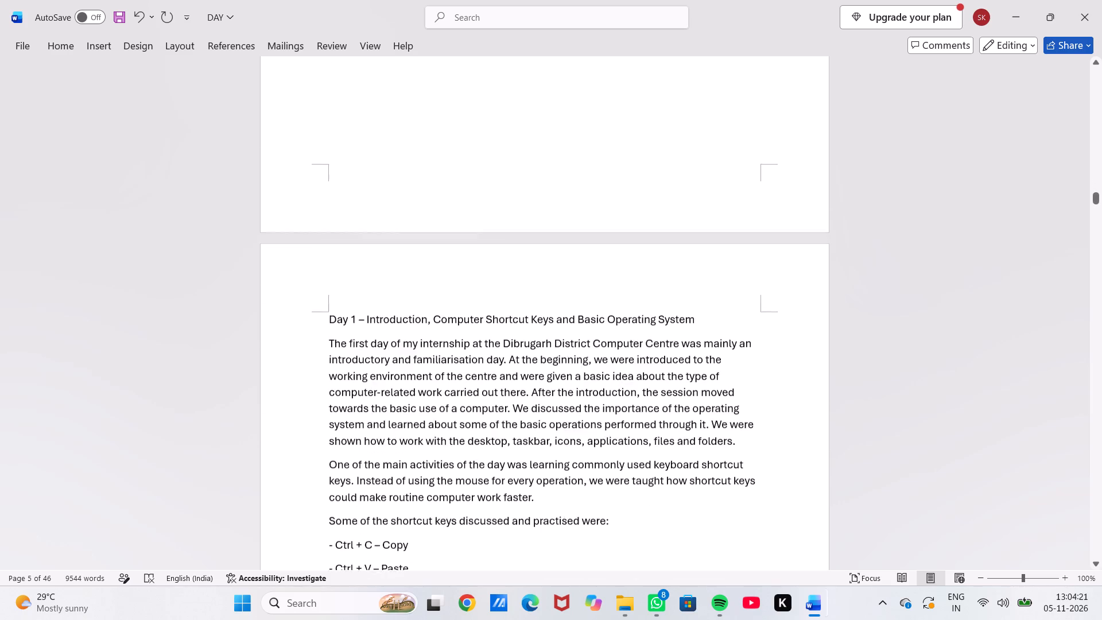
# Review the report from the Internship Report cover page through the Student Declaration's "Date:-" and "Place:-" lines.
pyautogui.scroll(13, 460, 379)
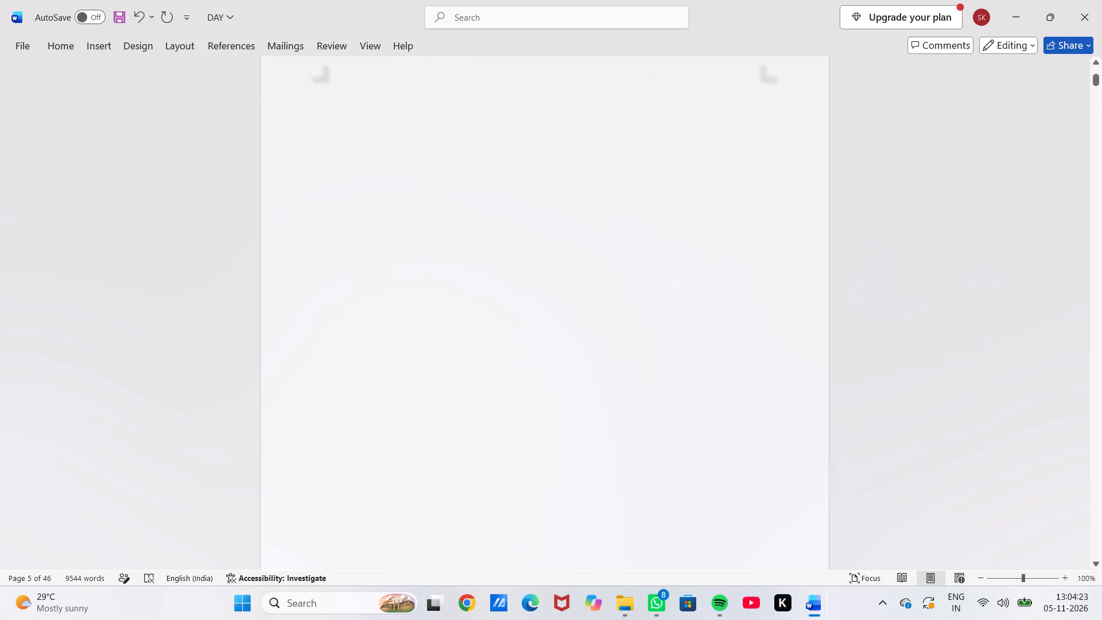
pyautogui.scroll(7, 460, 379)
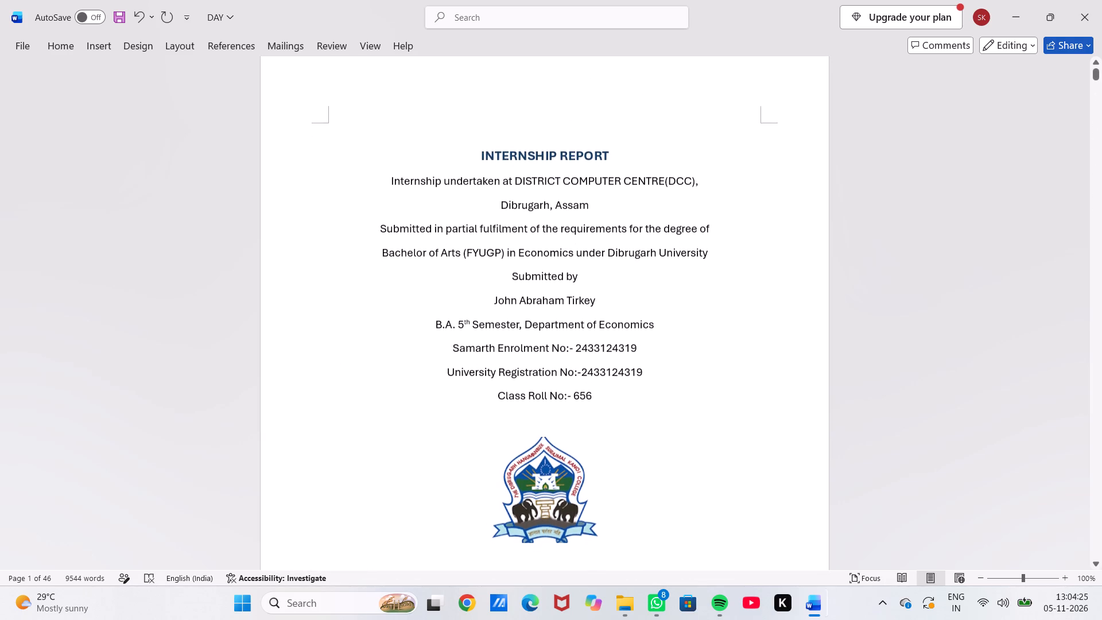
pyautogui.scroll(1, 460, 379)
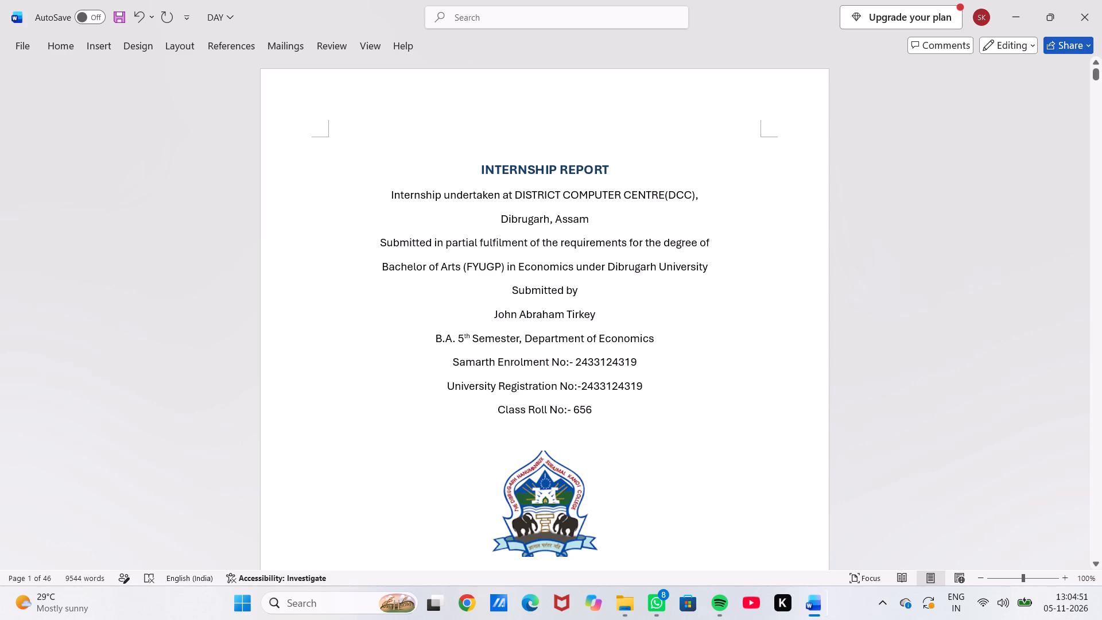
pyautogui.scroll(-1, 455, 338)
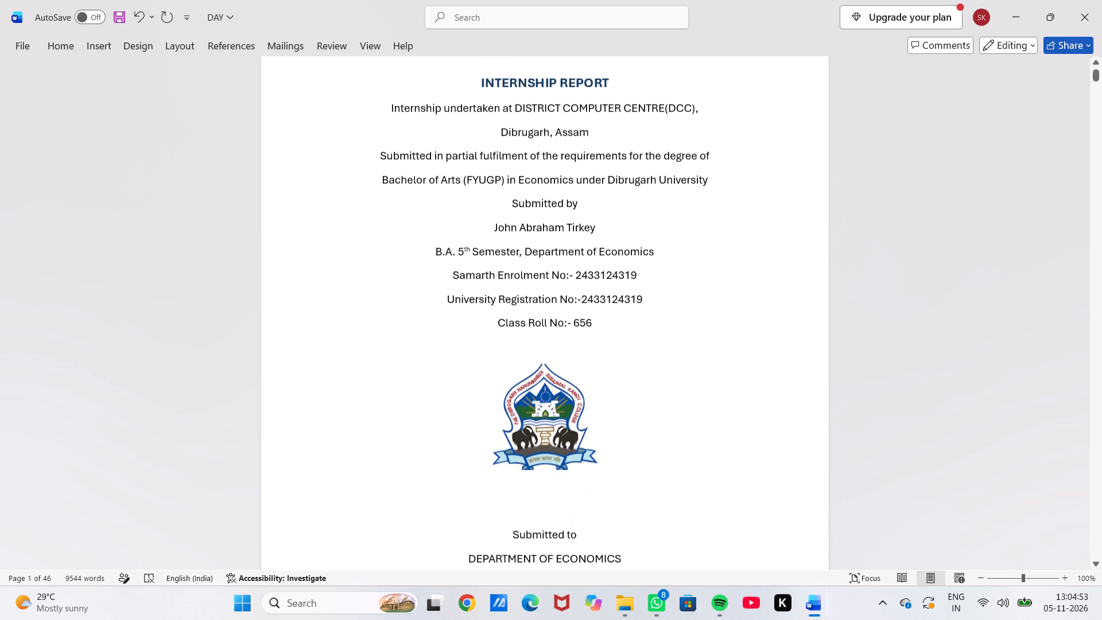
pyautogui.scroll(-1, 455, 338)
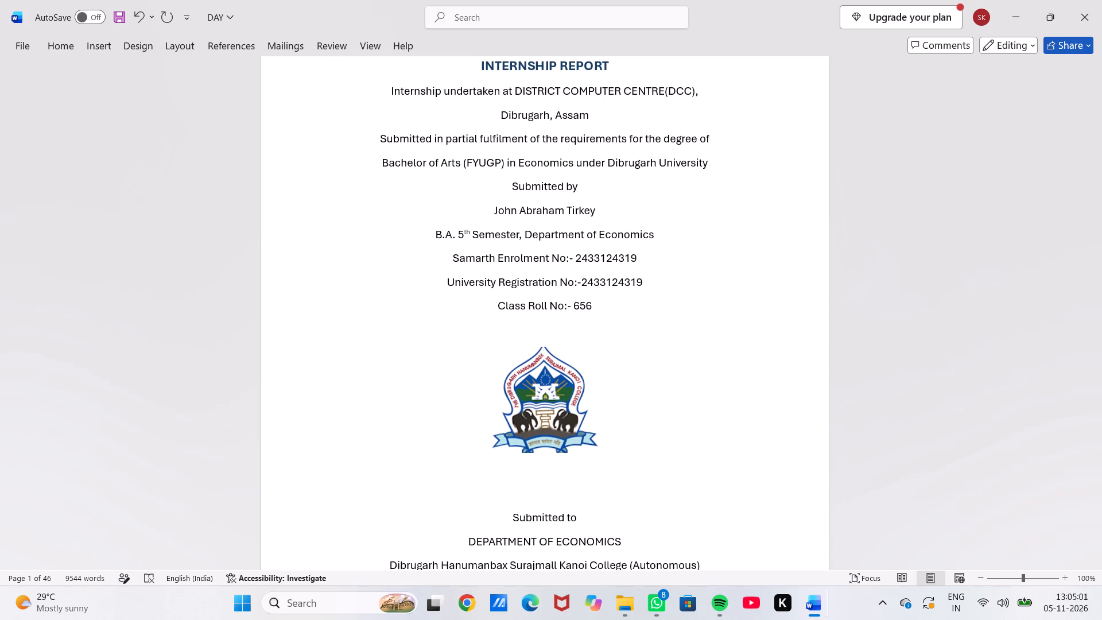
pyautogui.scroll(-1, 477, 377)
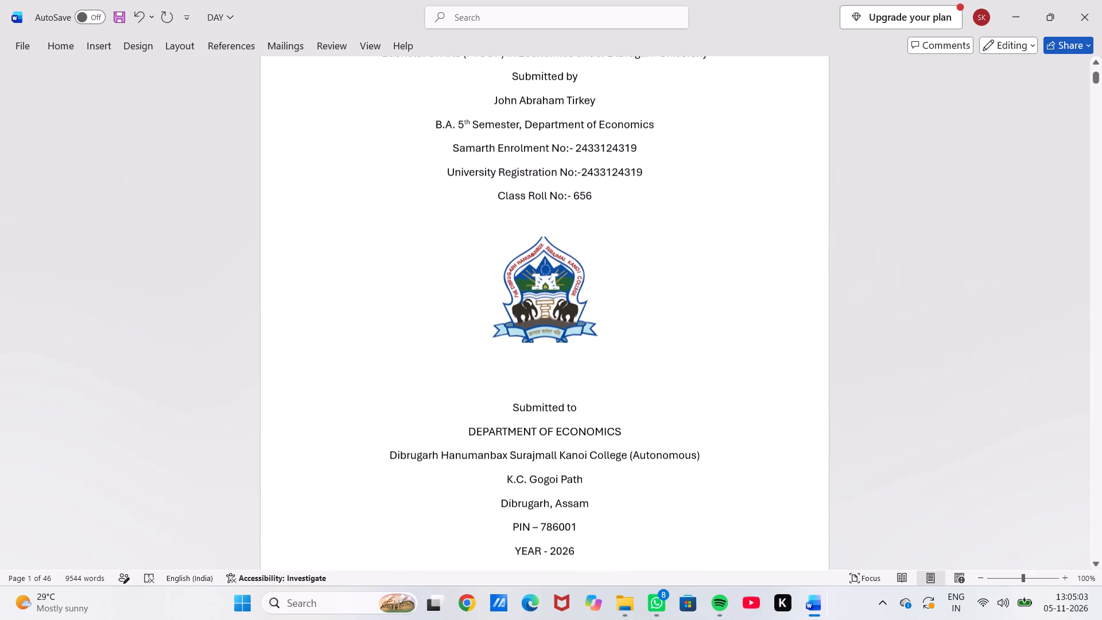
pyautogui.scroll(-1, 477, 377)
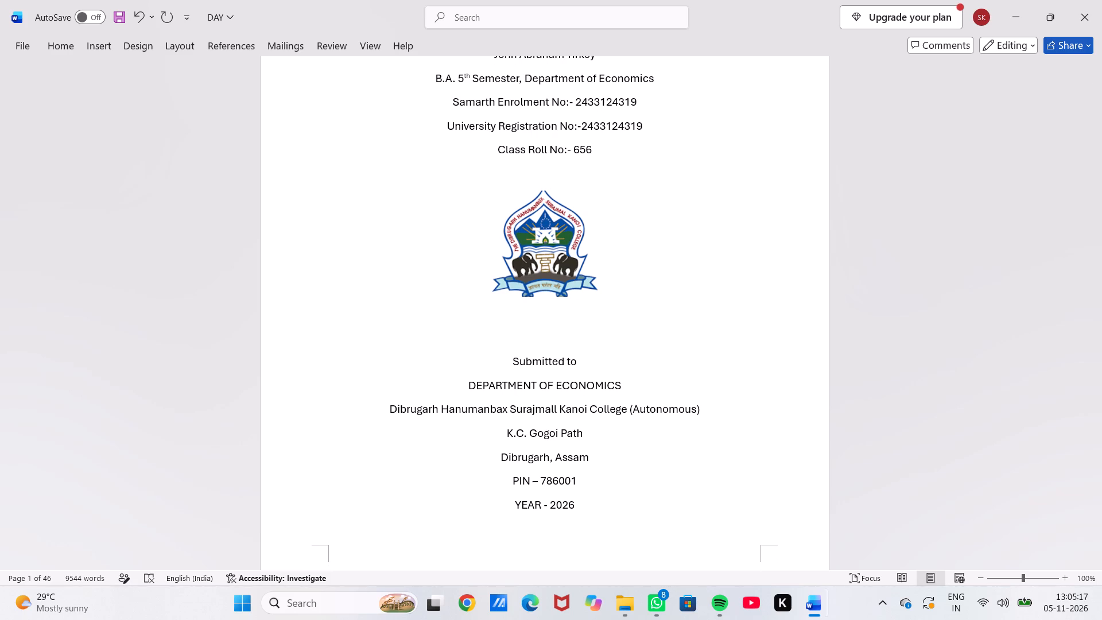
pyautogui.scroll(-1, 514, 436)
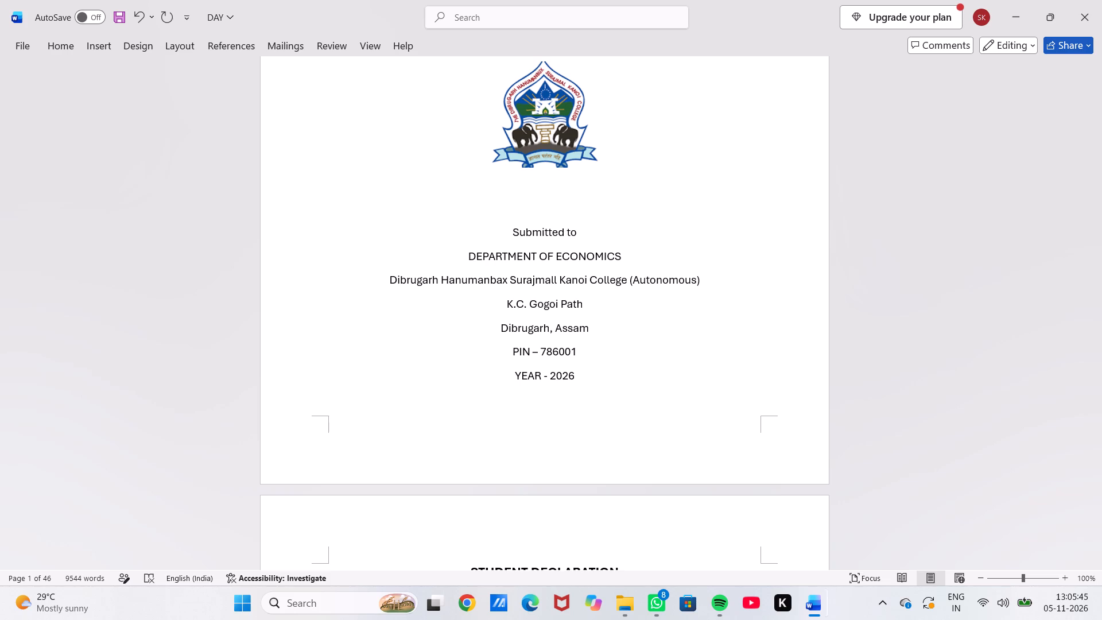
pyautogui.scroll(-3, 514, 436)
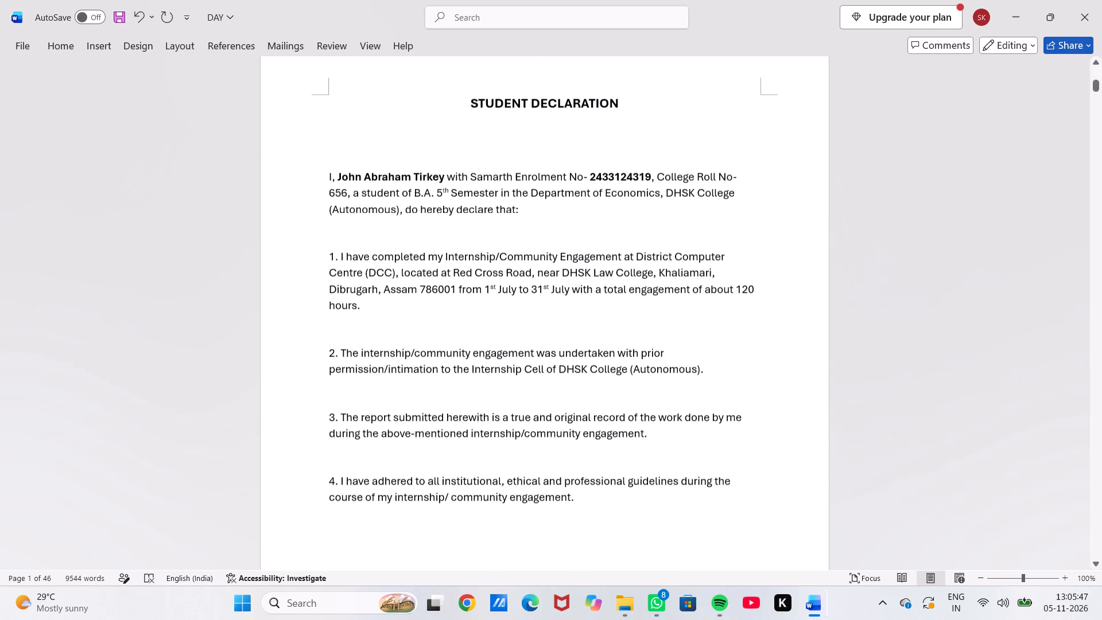
pyautogui.scroll(-3, 514, 436)
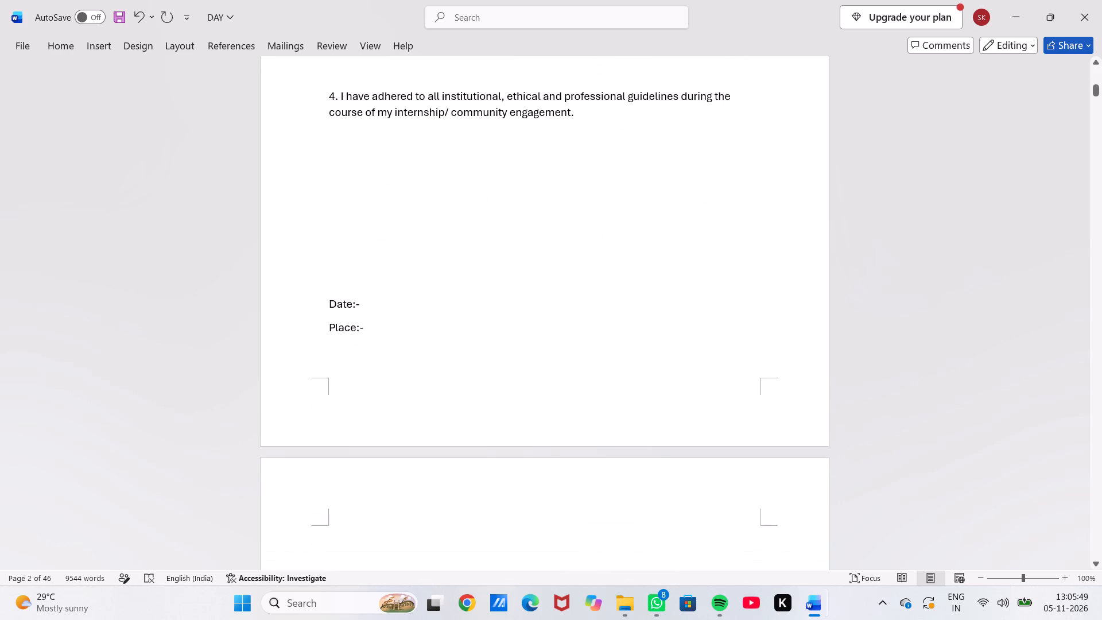
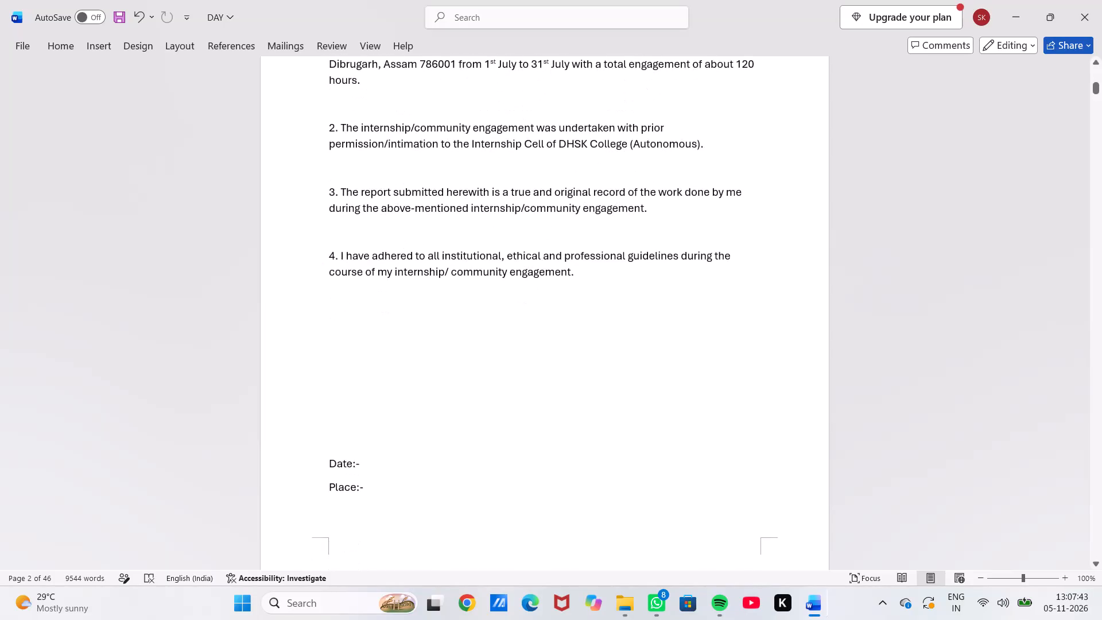
# Examine the blank page between the Student Declaration and the completion certificate's college heading.
pyautogui.scroll(-2, 514, 436)
pyautogui.click(496, 362)
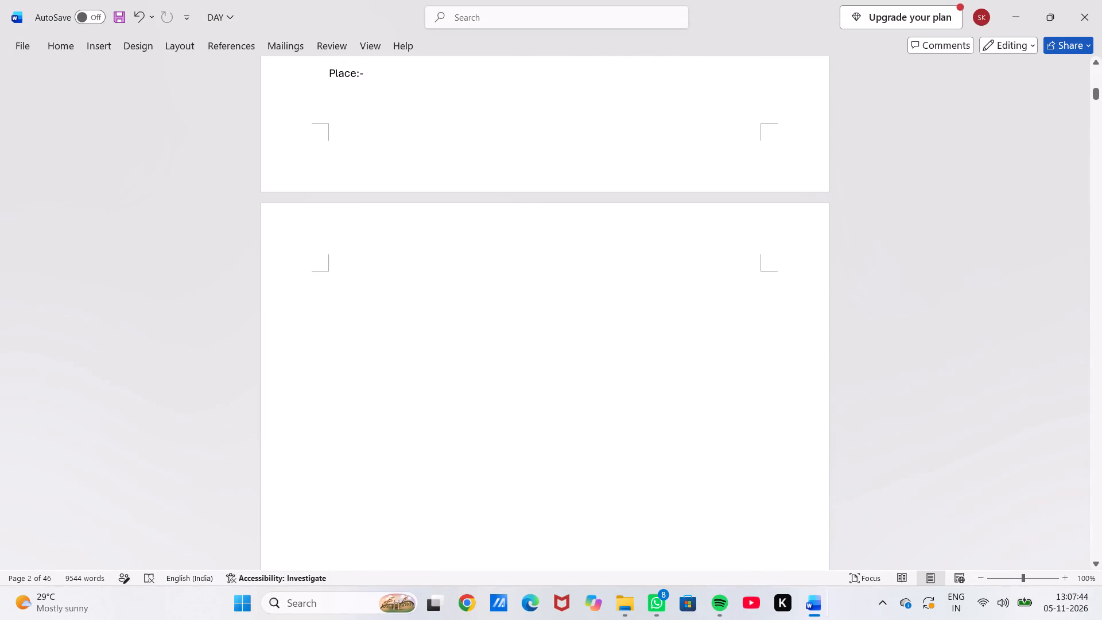
pyautogui.rightClick(496, 362)
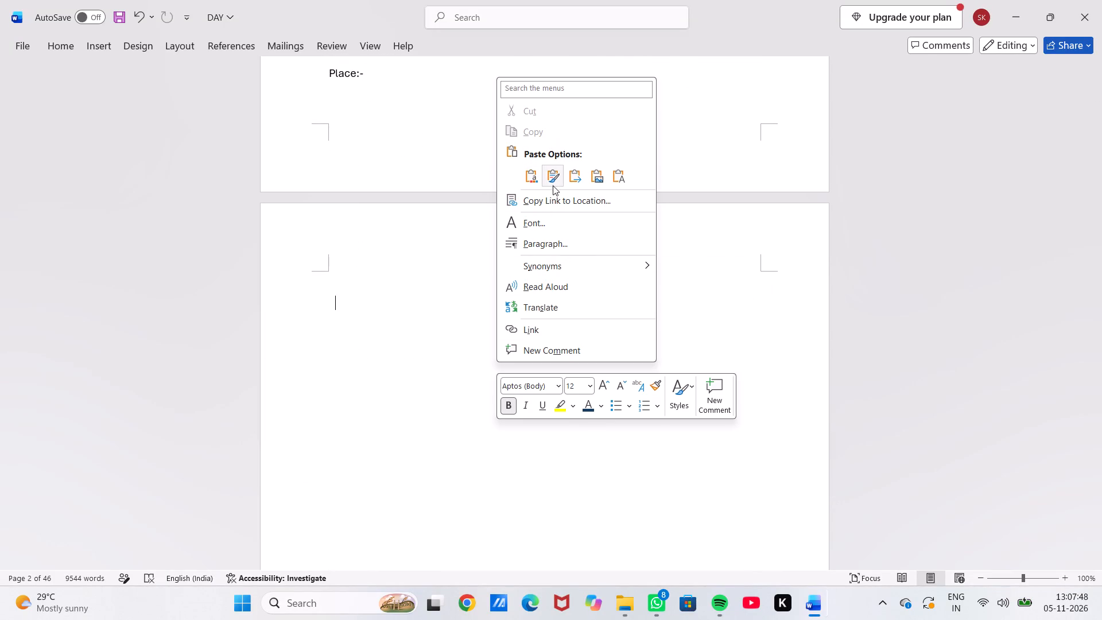
pyautogui.click(602, 459)
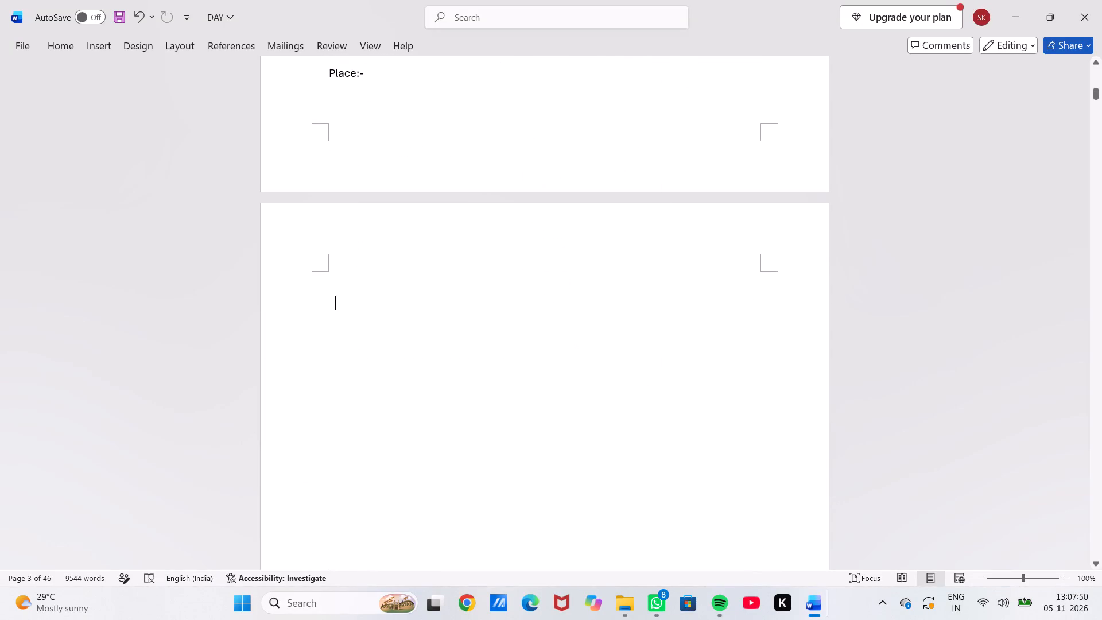
pyautogui.scroll(-3, 599, 301)
pyautogui.scroll(-1, 598, 232)
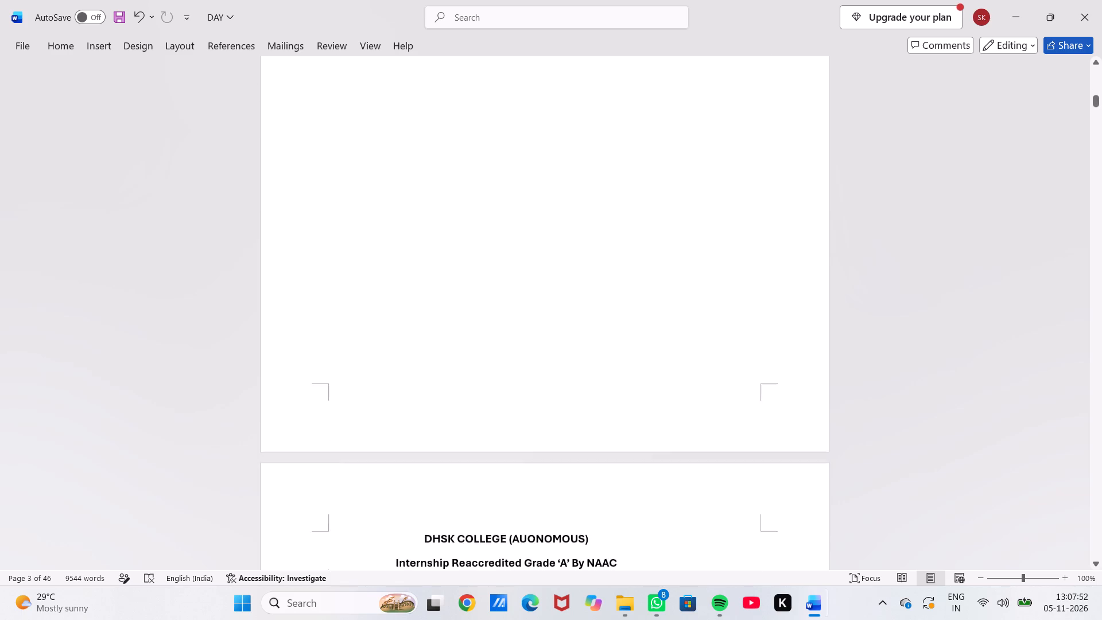
pyautogui.scroll(-1, 598, 232)
pyautogui.tripleClick(506, 263)
pyautogui.tripleClick(506, 263)
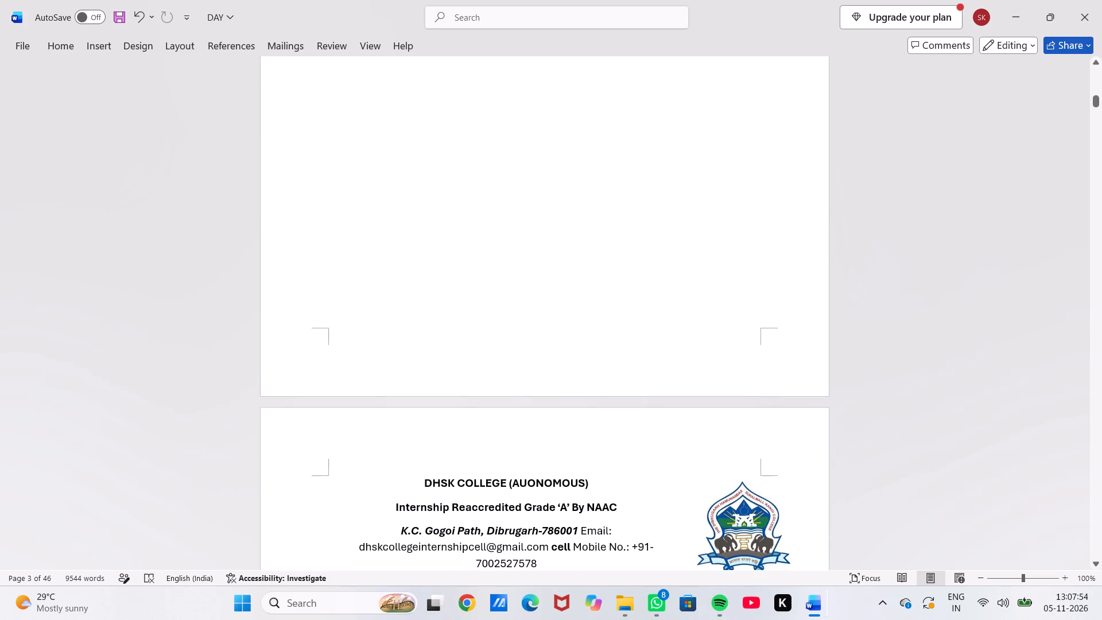
pyautogui.doubleClick(506, 263)
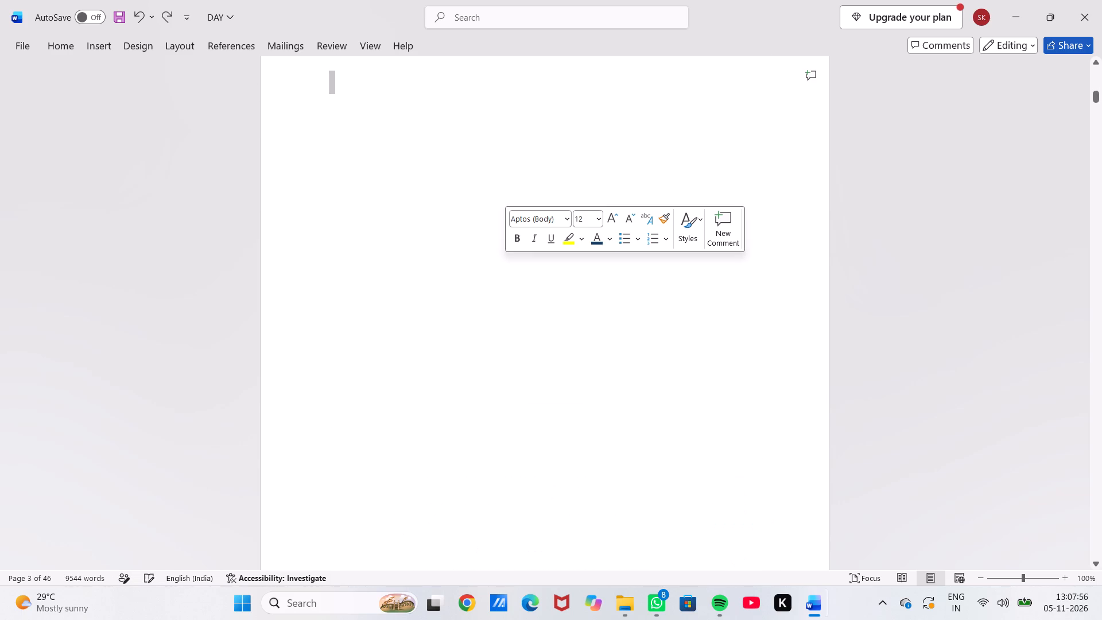
pyautogui.scroll(3, 506, 263)
pyautogui.tripleClick(506, 263)
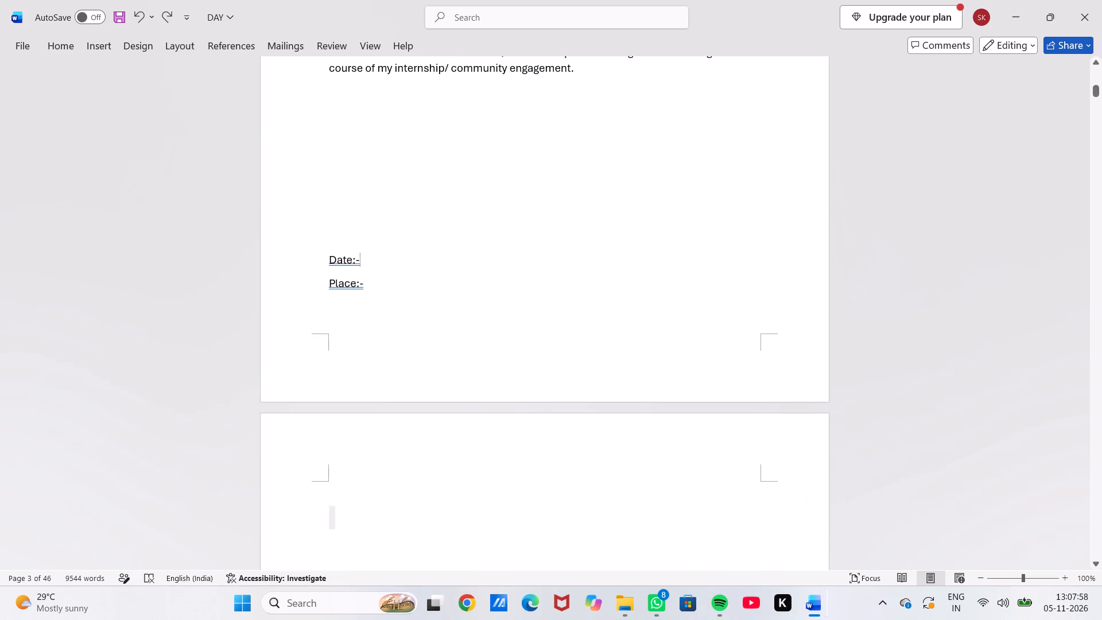
pyautogui.click(500, 513)
pyautogui.tripleClick(500, 513)
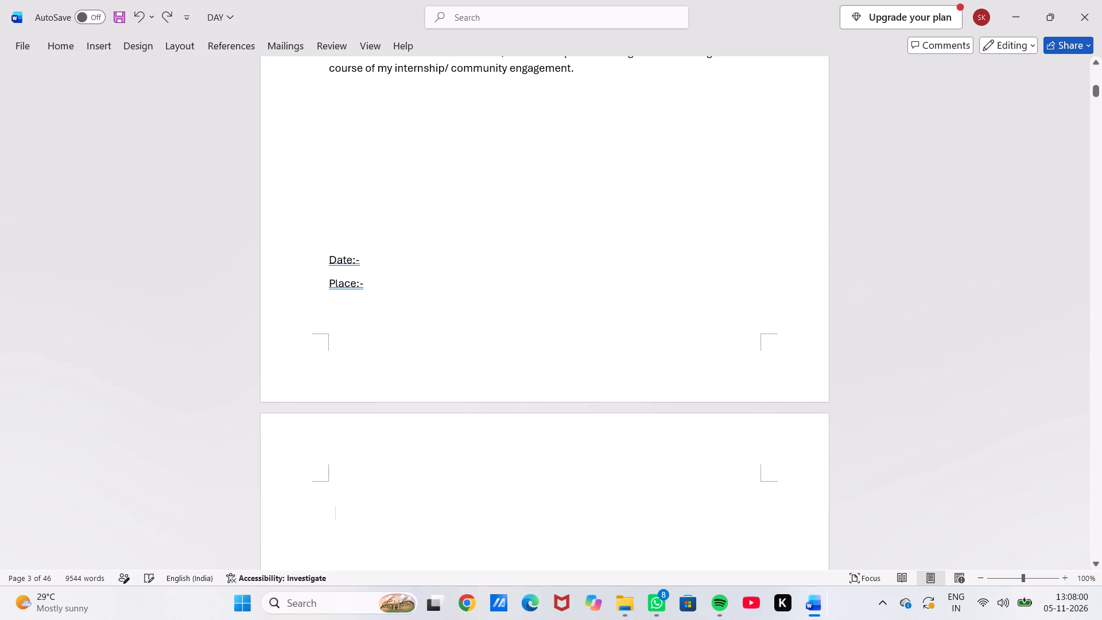
pyautogui.rightClick(500, 513)
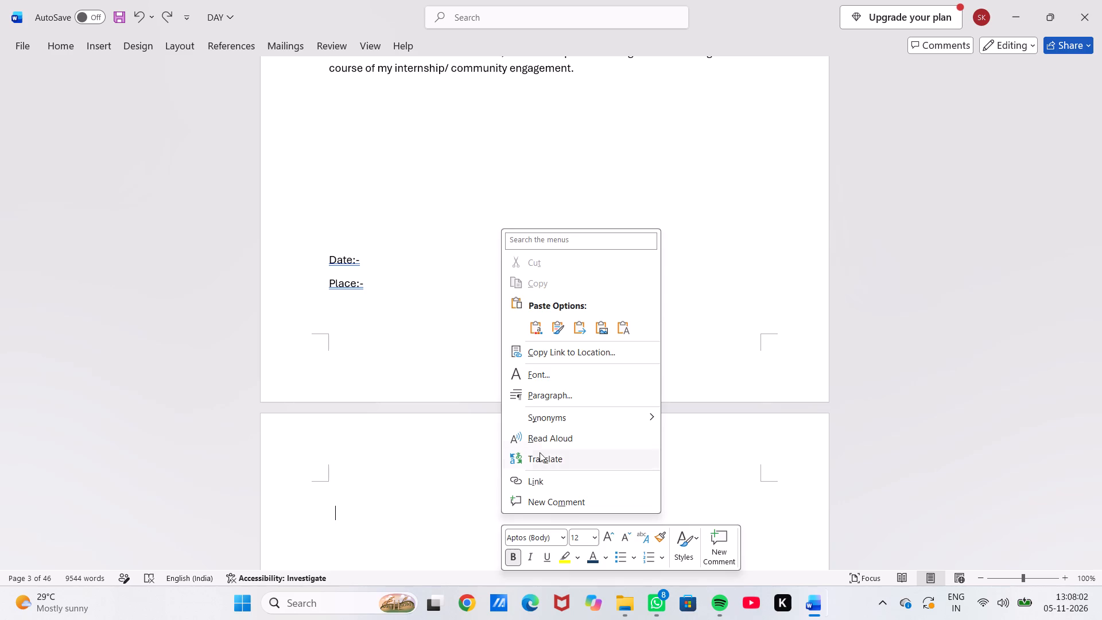
pyautogui.click(448, 497)
pyautogui.scroll(-2, 448, 497)
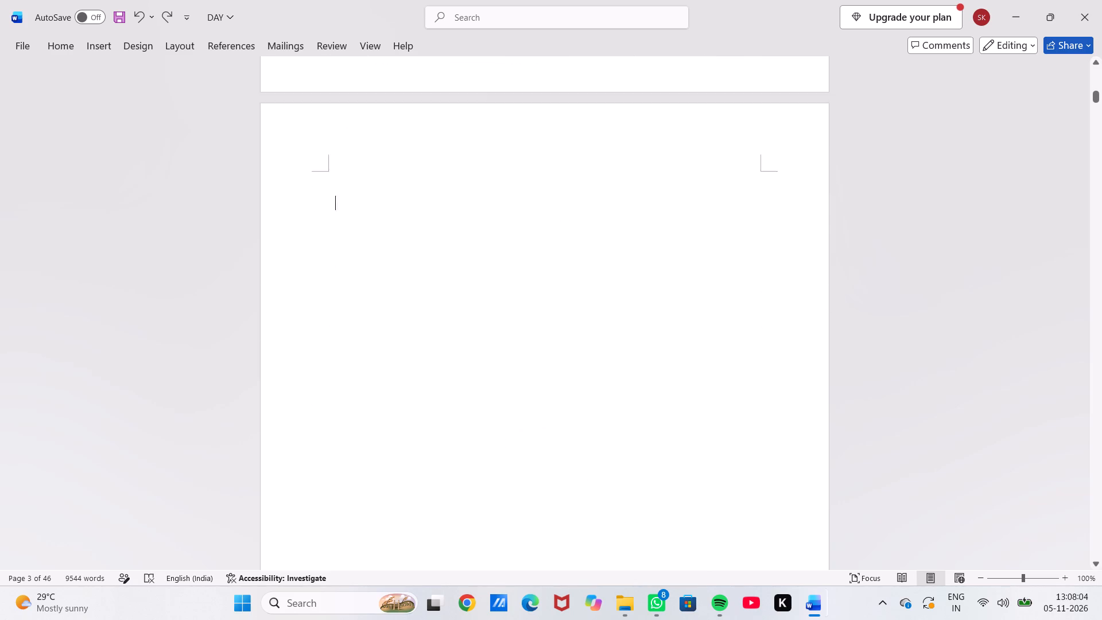
pyautogui.scroll(-3, 448, 497)
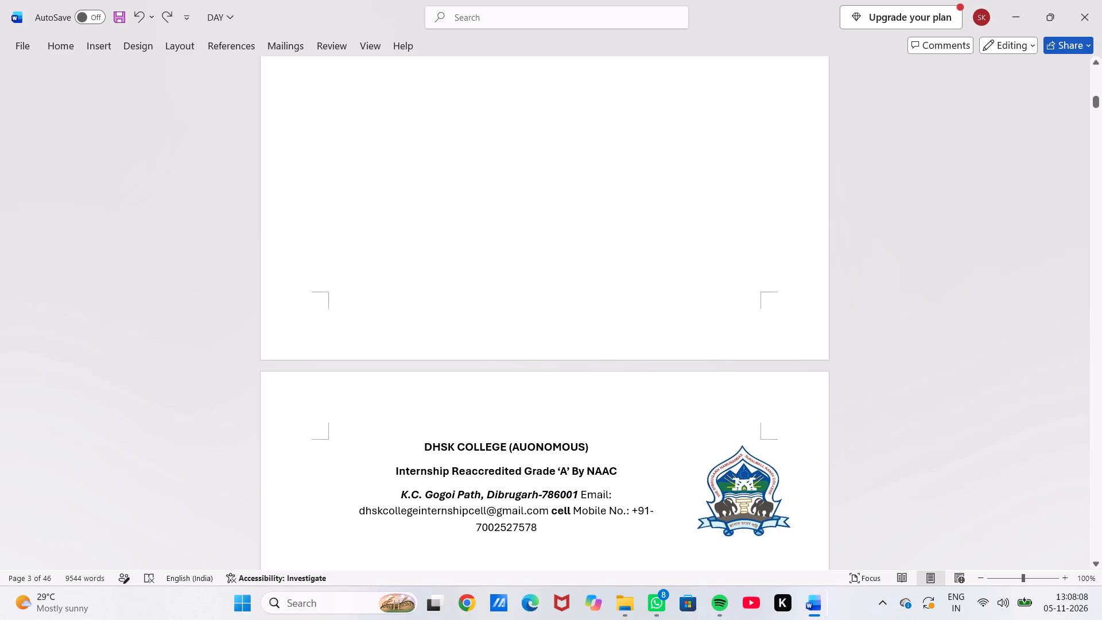
pyautogui.scroll(1, 403, 161)
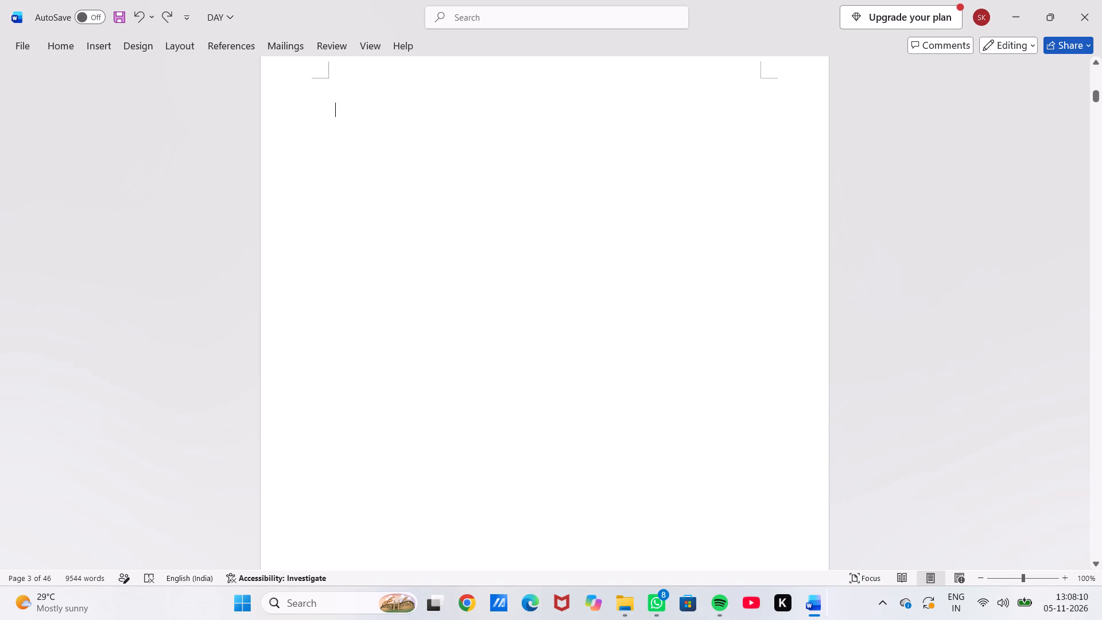
pyautogui.scroll(1, 403, 161)
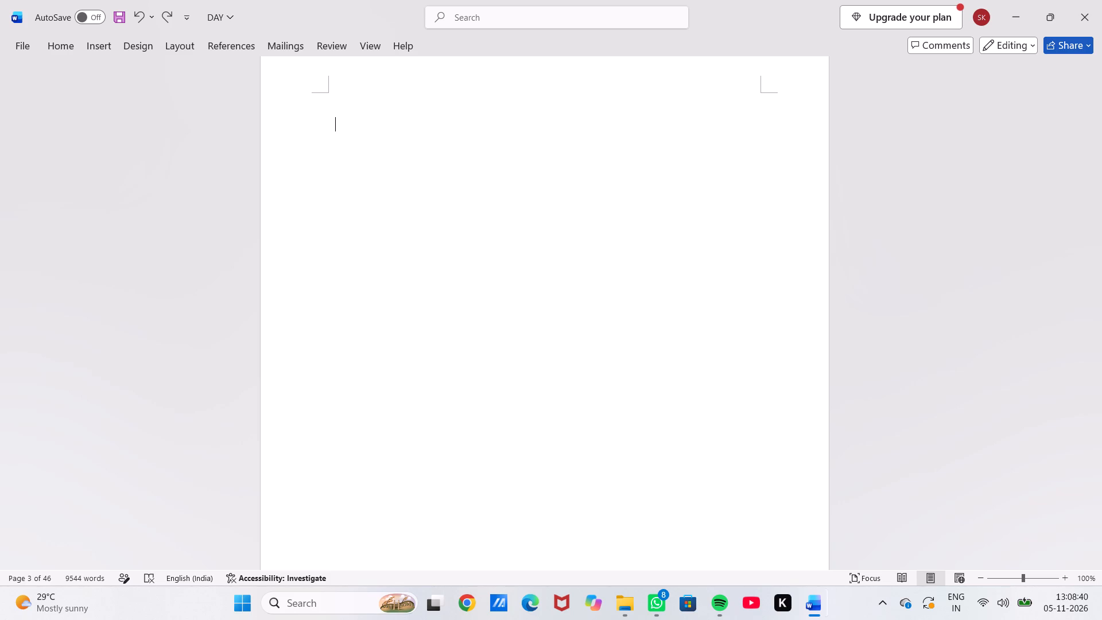
# Try twice to enter a period on the blank page before the completion certificate, checking where it lands.
pyautogui.doubleClick(403, 161)
pyautogui.press('.')
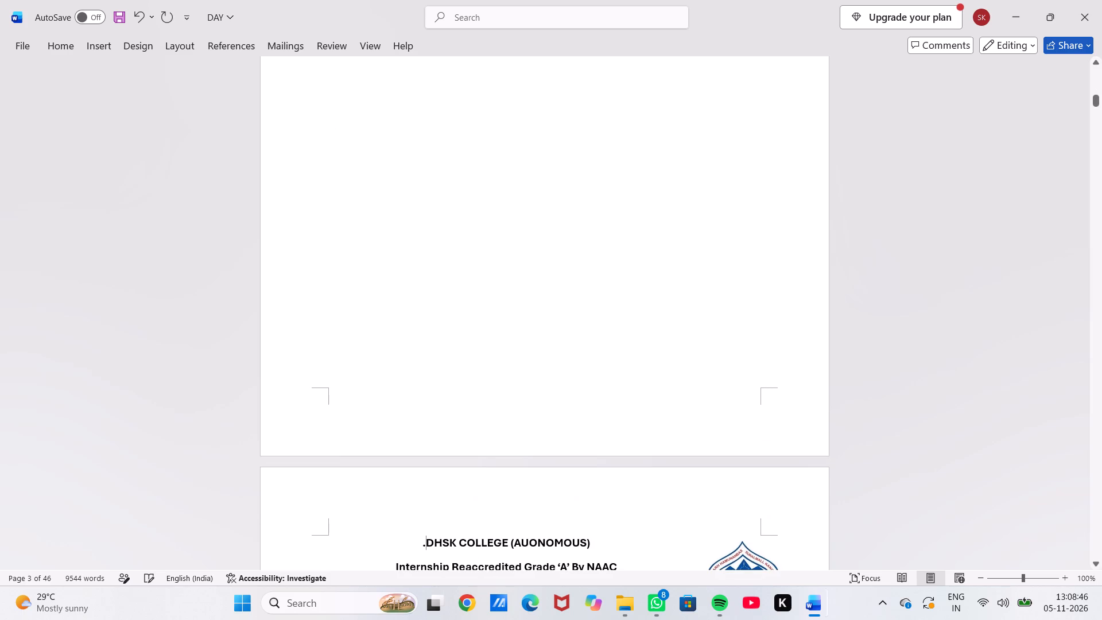
pyautogui.scroll(3, 452, 476)
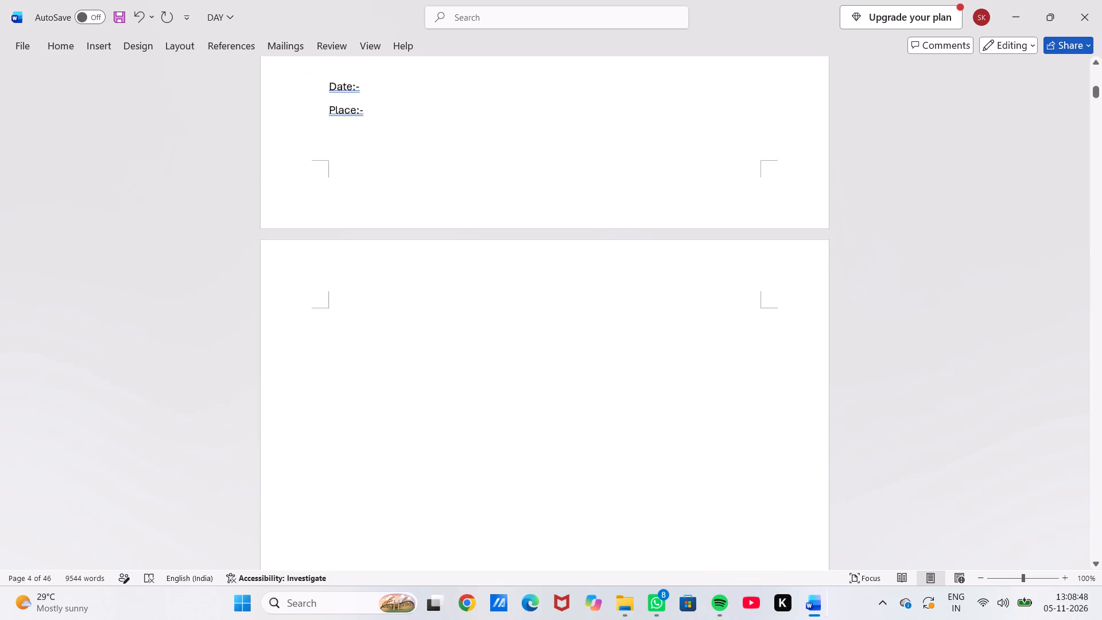
pyautogui.scroll(2, 452, 476)
pyautogui.scroll(-5, 452, 476)
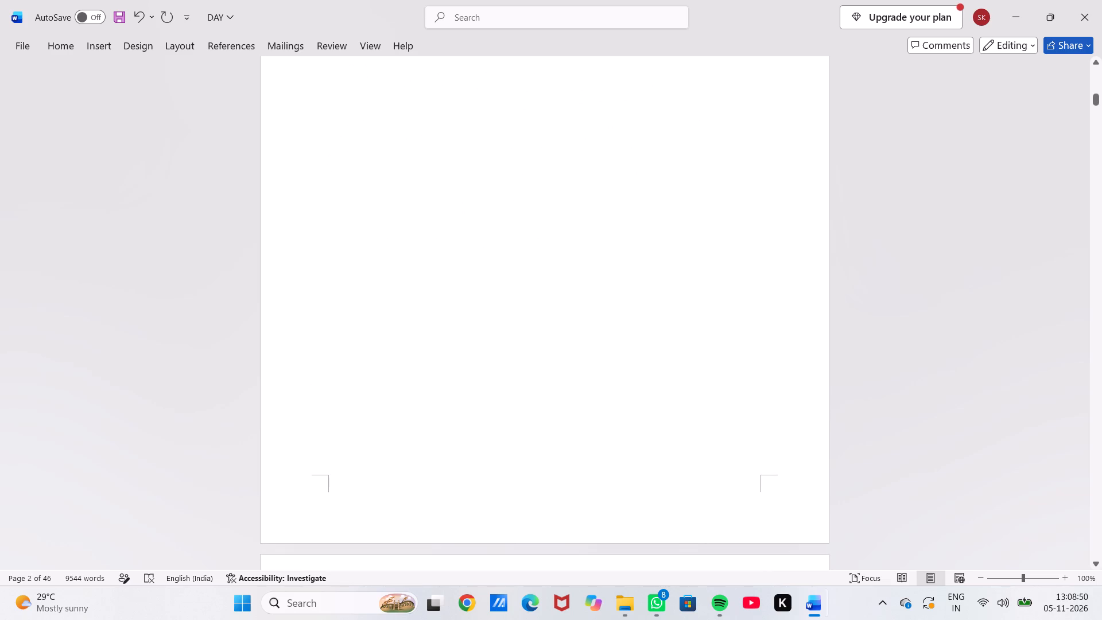
pyautogui.click(648, 442)
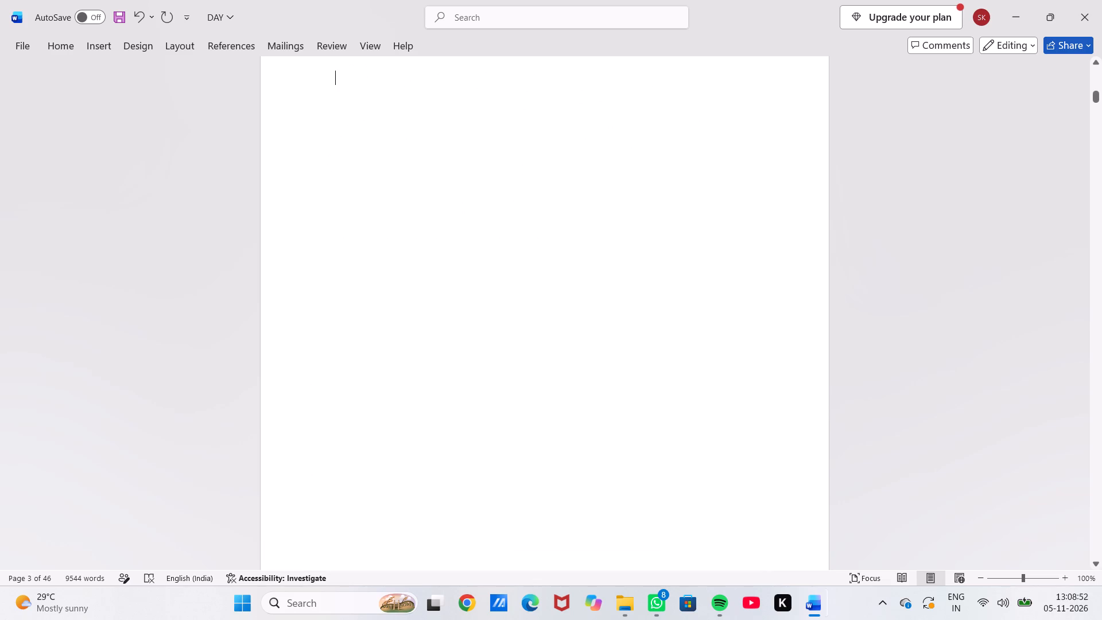
pyautogui.press('.')
pyautogui.scroll(-1, 648, 442)
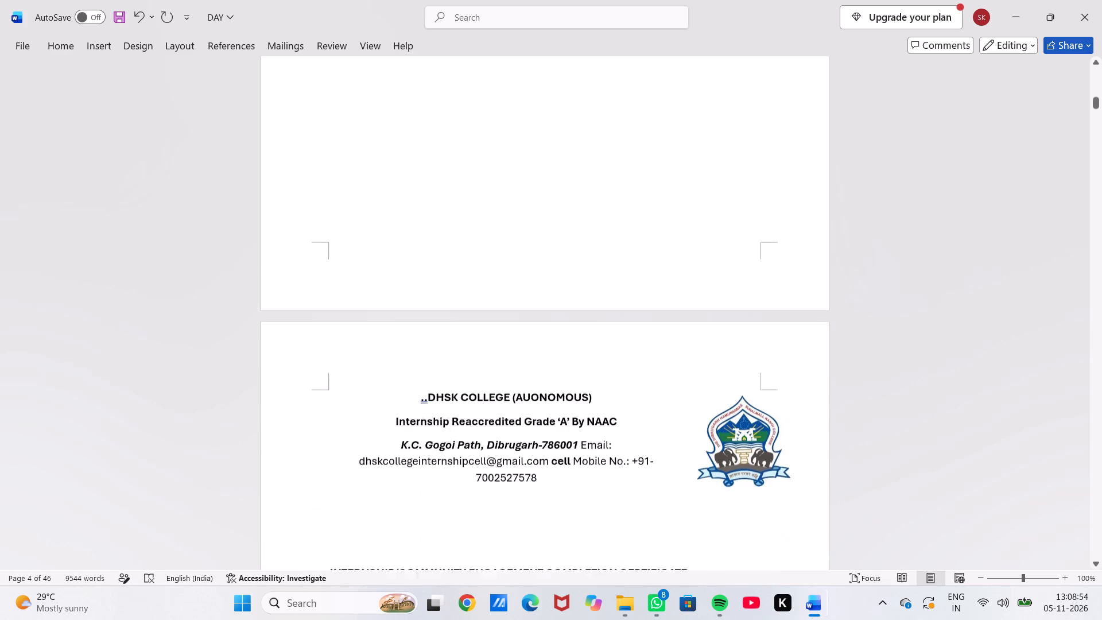
pyautogui.scroll(-2, 648, 442)
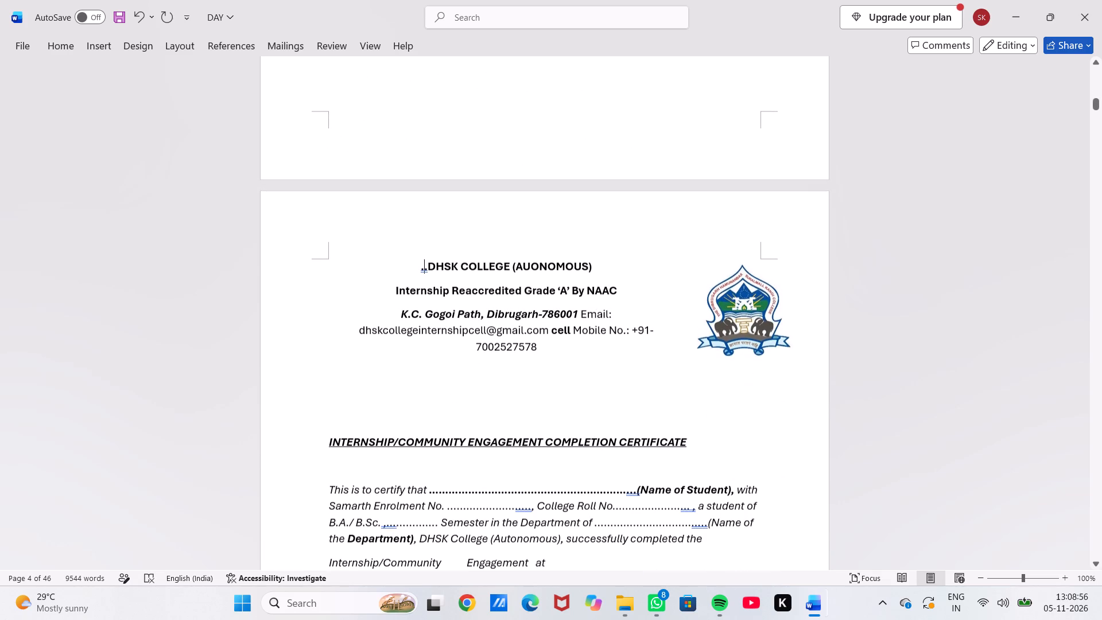
pyautogui.scroll(-1, 648, 442)
pyautogui.scroll(3, 648, 442)
# Try once more to enter a period in the body of the blank page following the Student Declaration.
pyautogui.doubleClick(648, 442)
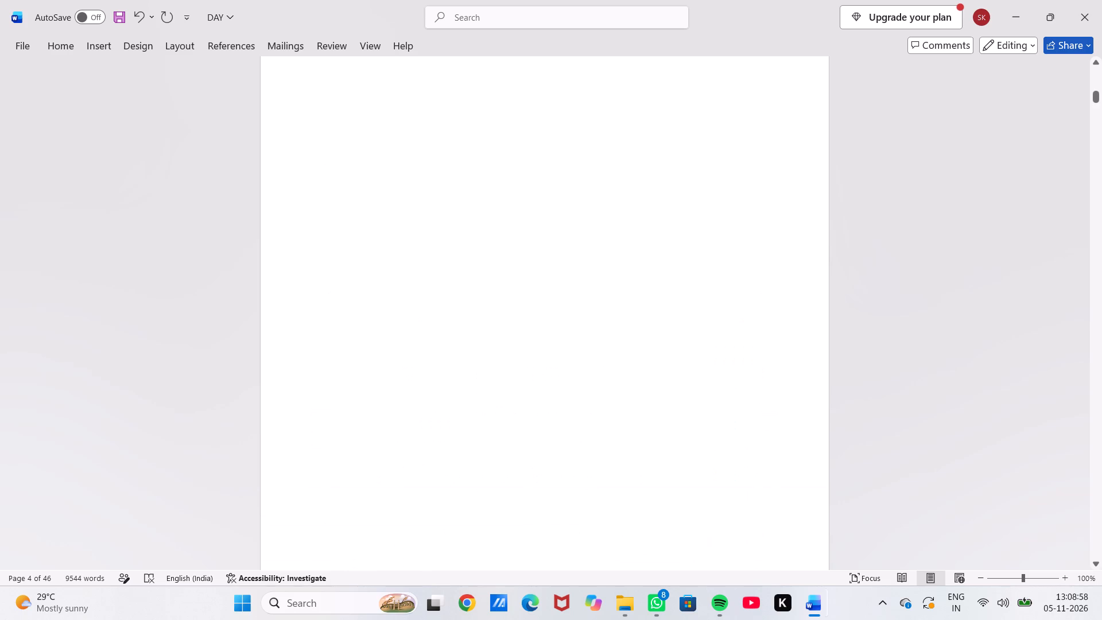
pyautogui.click(560, 183)
pyautogui.scroll(2, 503, 219)
pyautogui.tripleClick(458, 255)
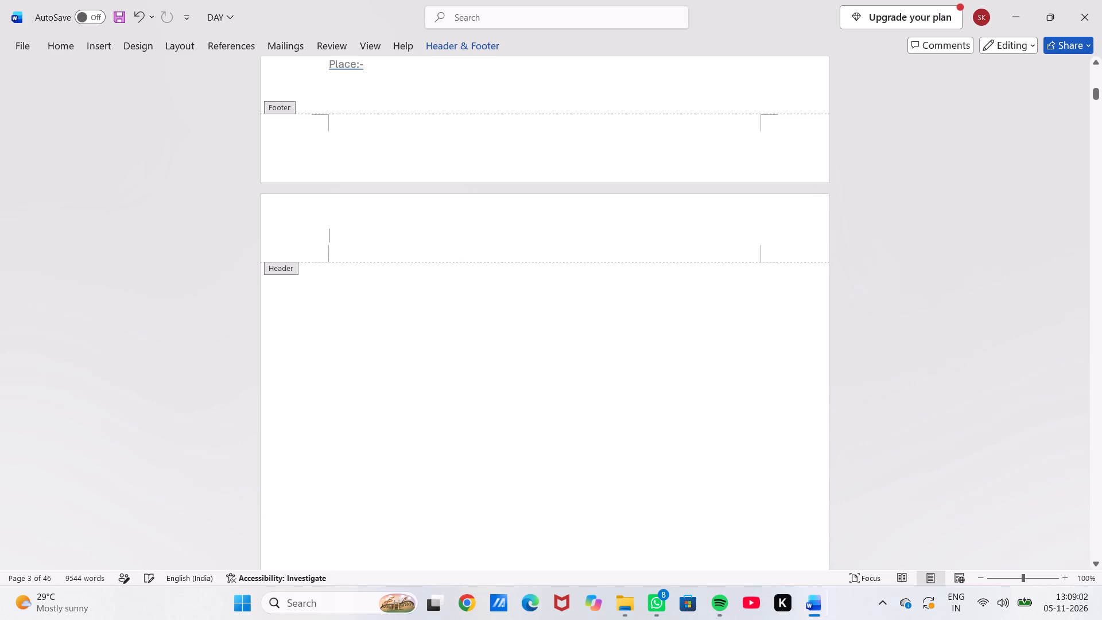
pyautogui.scroll(3, 458, 255)
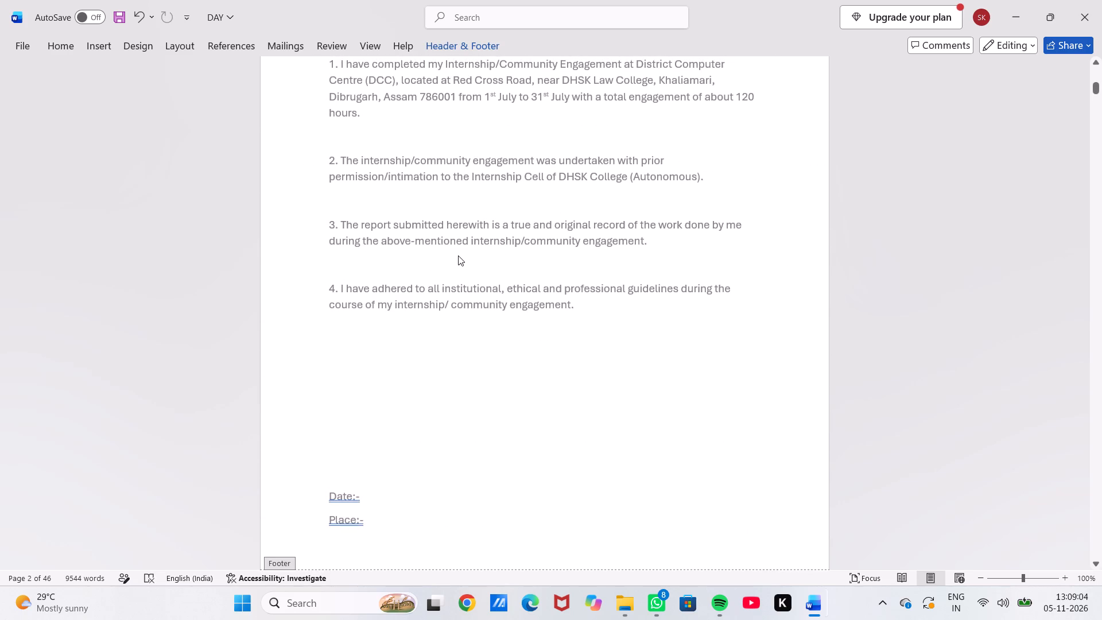
pyautogui.scroll(-3, 458, 255)
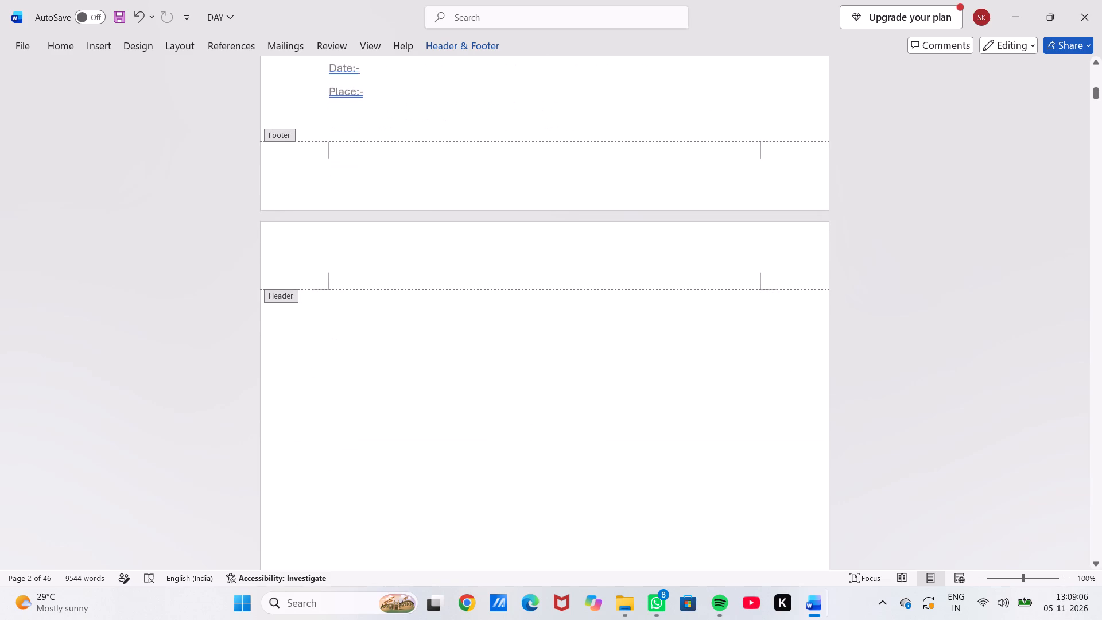
pyautogui.doubleClick(458, 255)
pyautogui.tripleClick(428, 372)
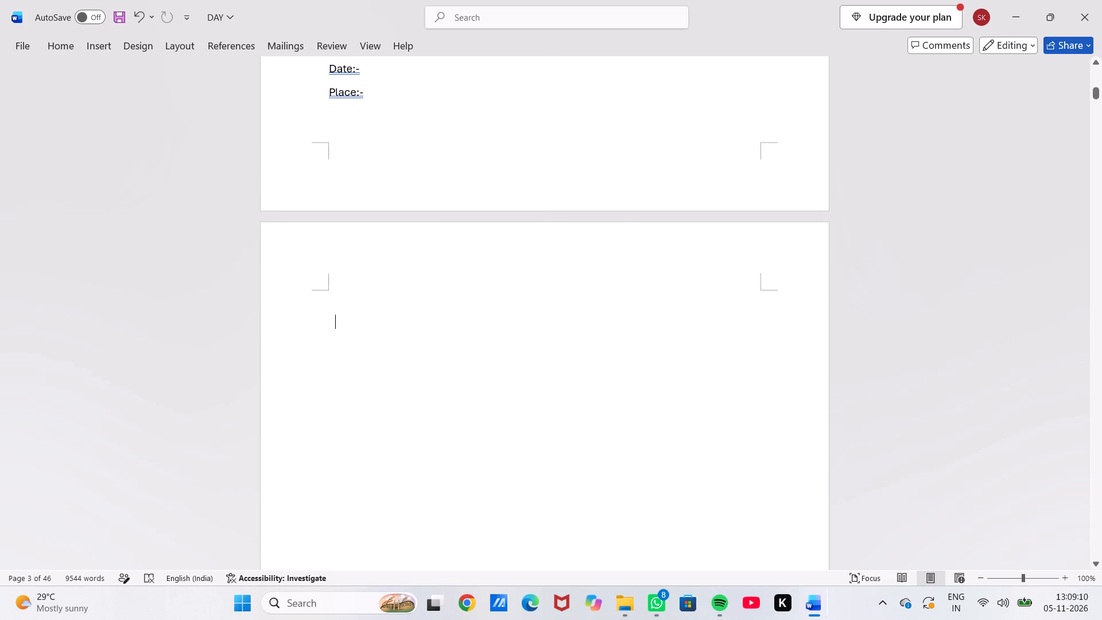
pyautogui.press('.')
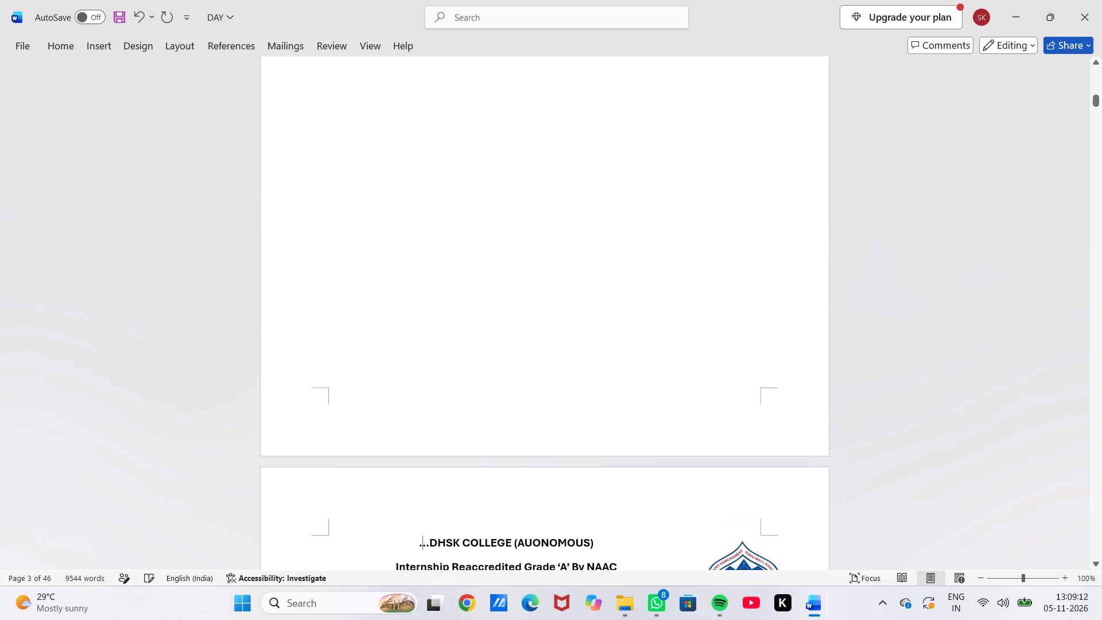
# Review the report from the cover page to the mentor's certificate and back to the completion certificate's college heading.
pyautogui.scroll(4, 320, 243)
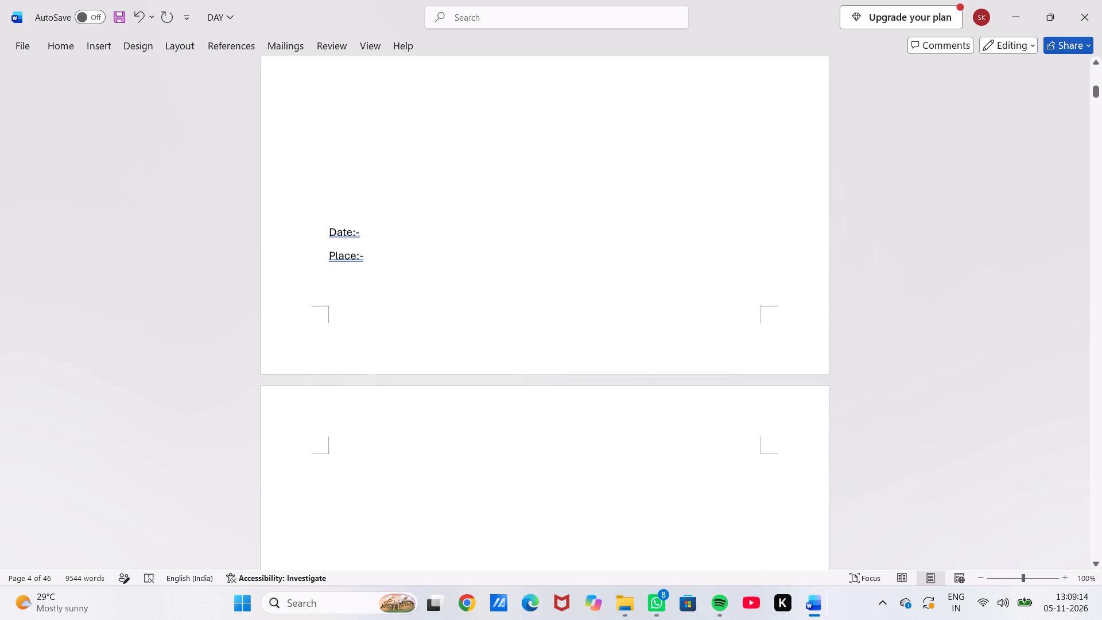
pyautogui.scroll(11, 303, 362)
pyautogui.scroll(-2, 303, 362)
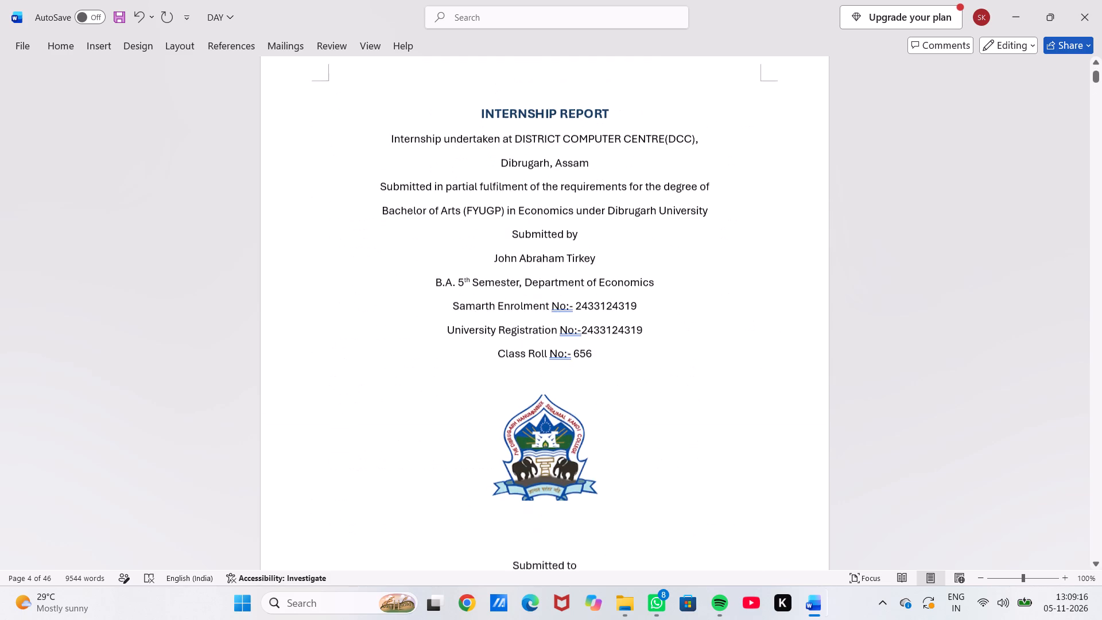
pyautogui.scroll(-16, 303, 362)
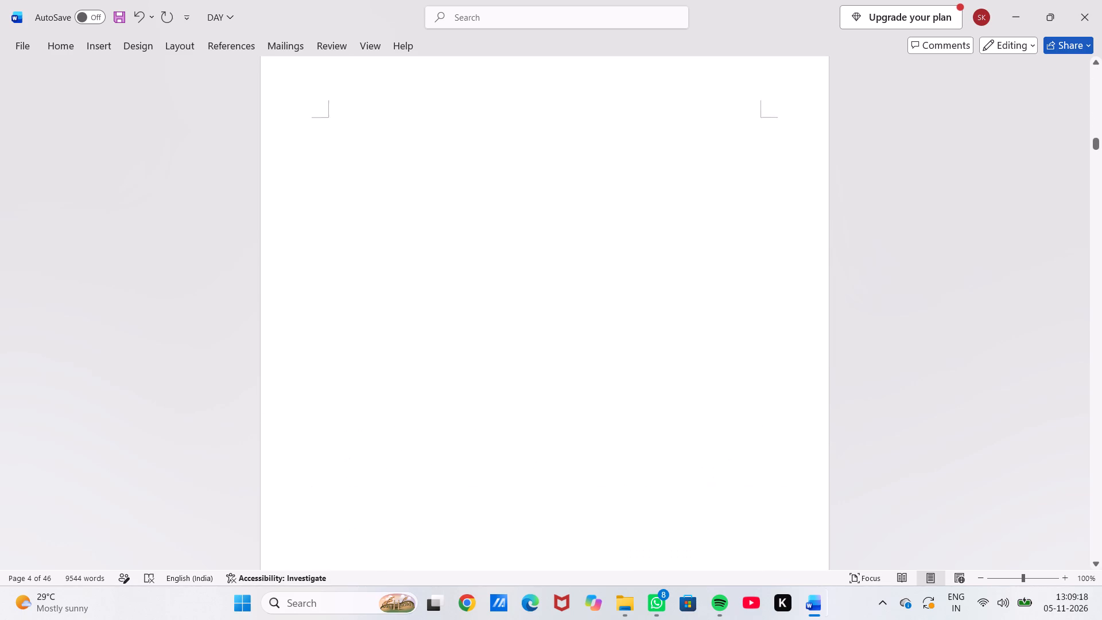
pyautogui.scroll(4, 303, 362)
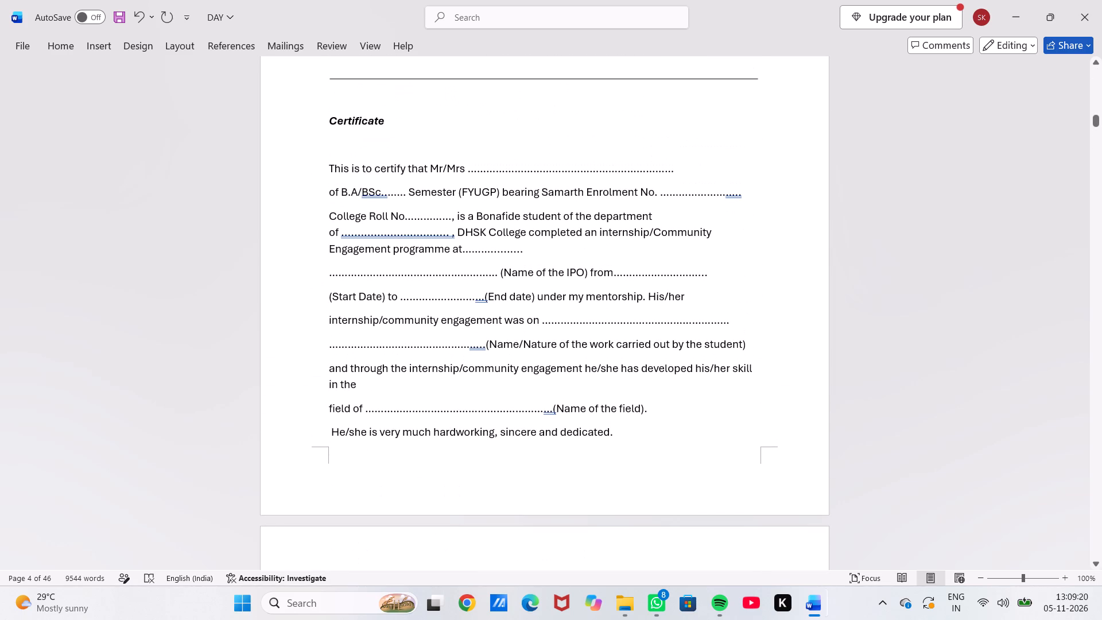
pyautogui.scroll(2, 303, 362)
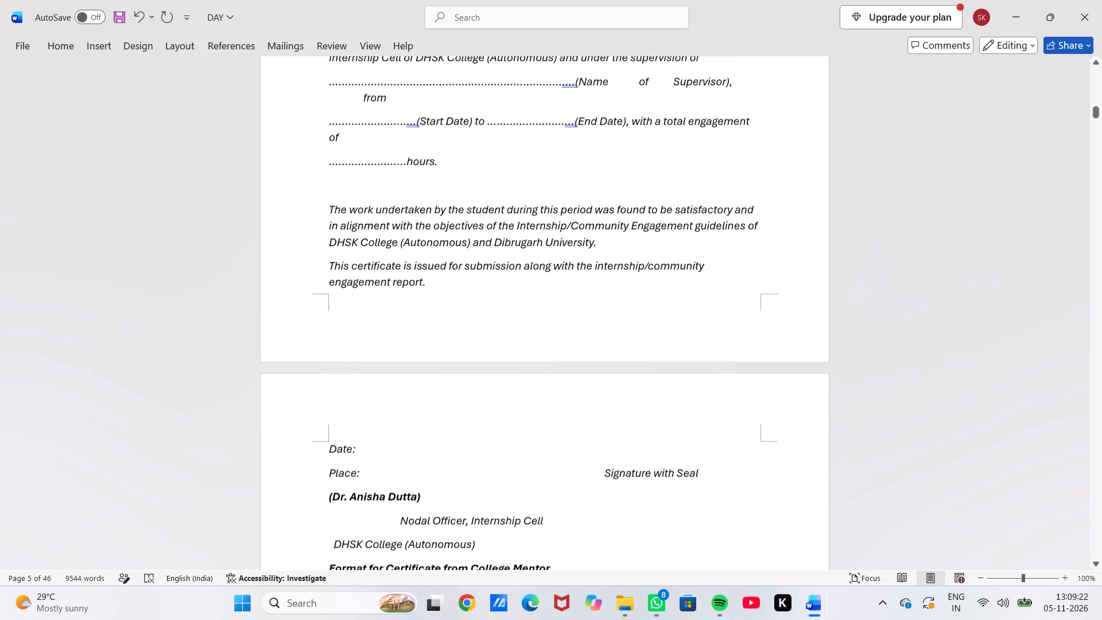
pyautogui.scroll(4, 303, 362)
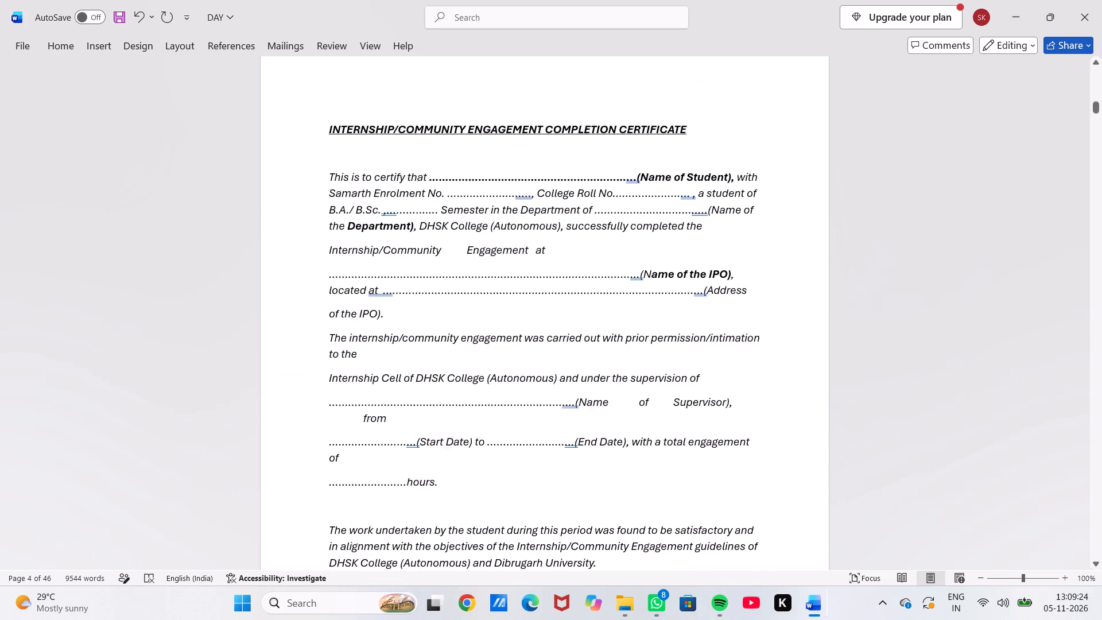
pyautogui.scroll(2, 303, 362)
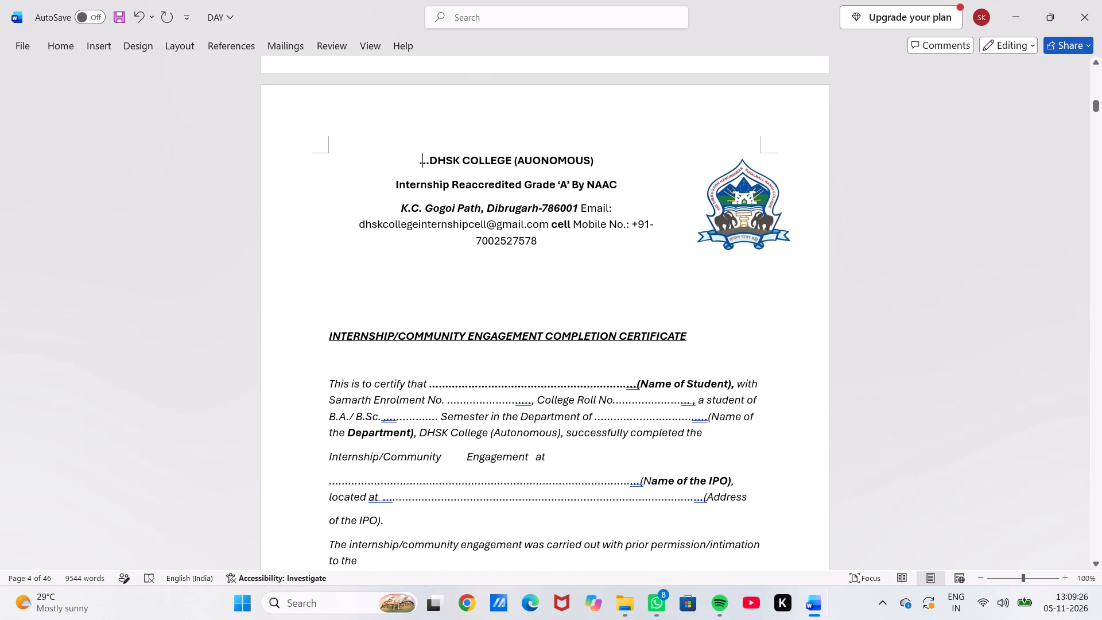
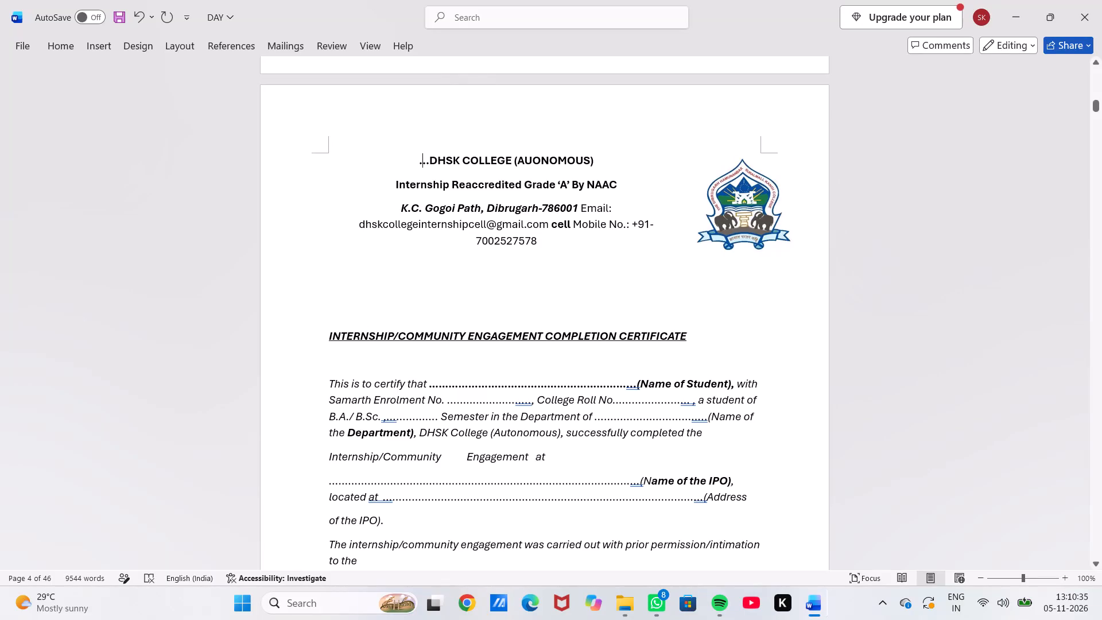
# Delete the stray periods in front of DHSK COLLEGE in the completion certificate's heading.
pyautogui.click(428, 158)
pyautogui.press('BackSpace')
pyautogui.press('BackSpace')
pyautogui.press('BackSpace')
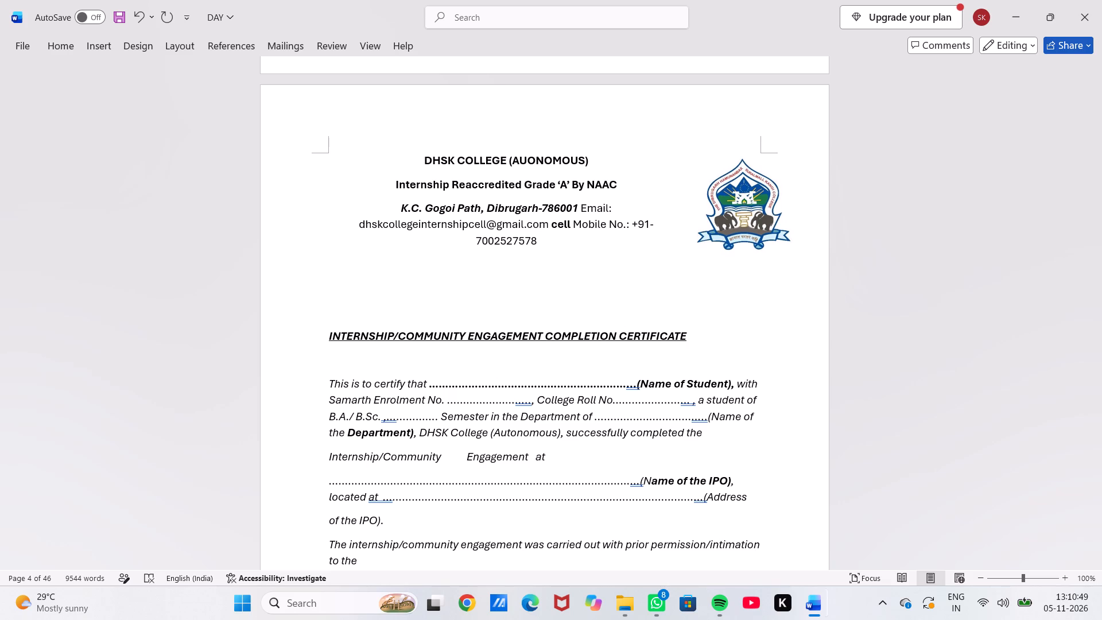
# Delete the word "Internship" before "Reaccredited Grade 'A' By NAAC" in the certificate's college heading.
pyautogui.click(448, 185)
pyautogui.press('BackSpace')
pyautogui.press('BackSpace')
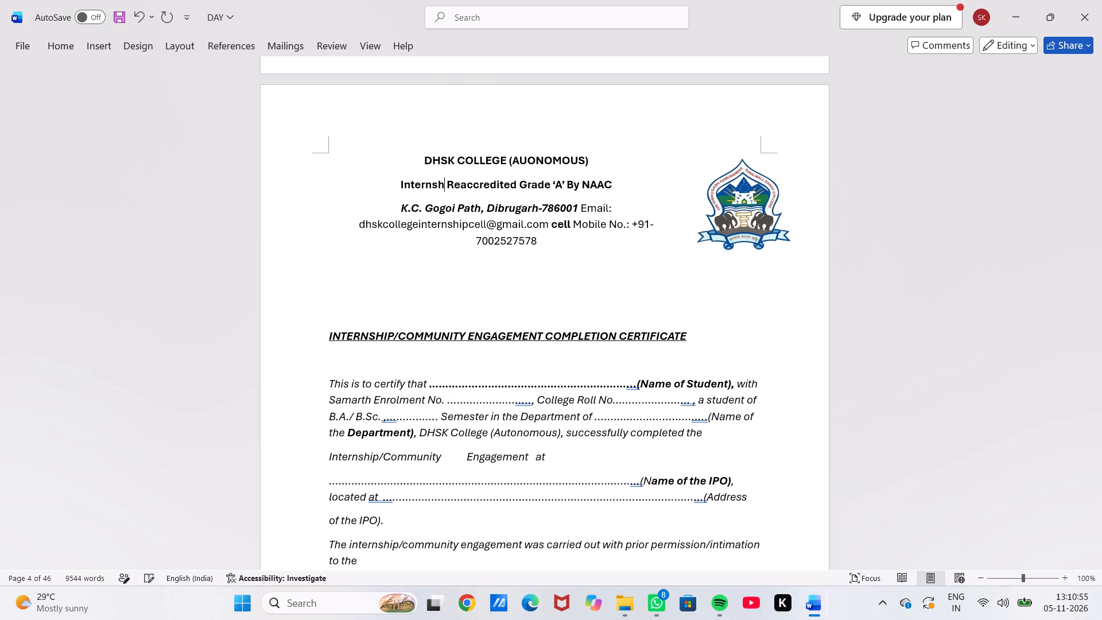
pyautogui.press('BackSpace')
pyautogui.press('BackSpace')
pyautogui.press('BackSpace')
pyautogui.press('BackSpace')
pyautogui.press('BackSpace')
pyautogui.press('BackSpace')
pyautogui.press('BackSpace')
pyautogui.press('BackSpace')
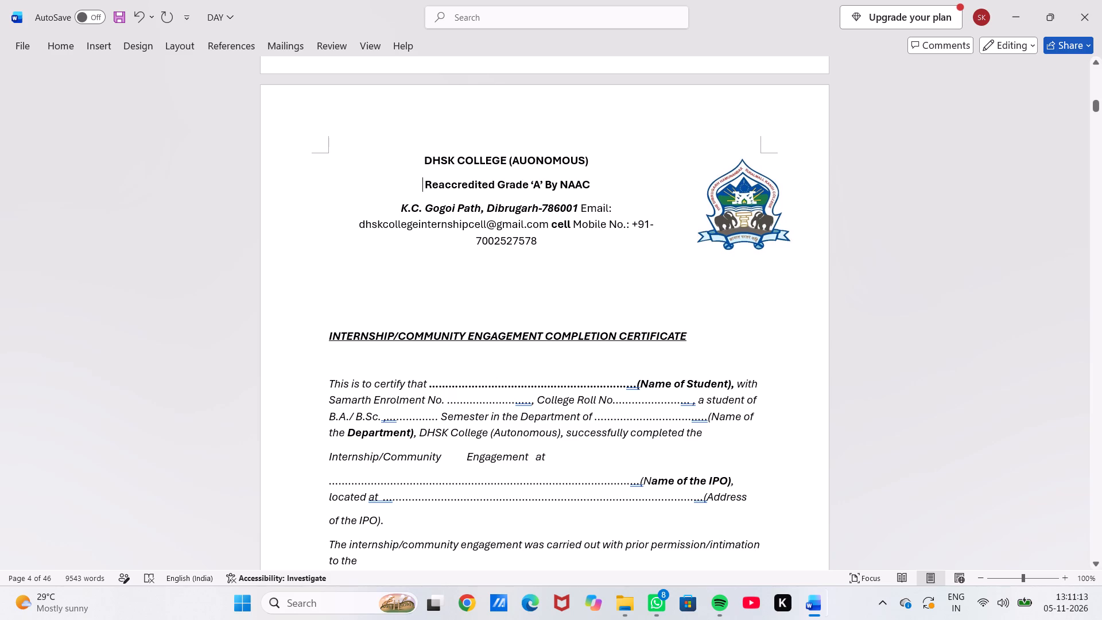
# Move the email and mobile details onto a new line below the college address in the certificate heading.
pyautogui.click(578, 208)
pyautogui.press('Return')
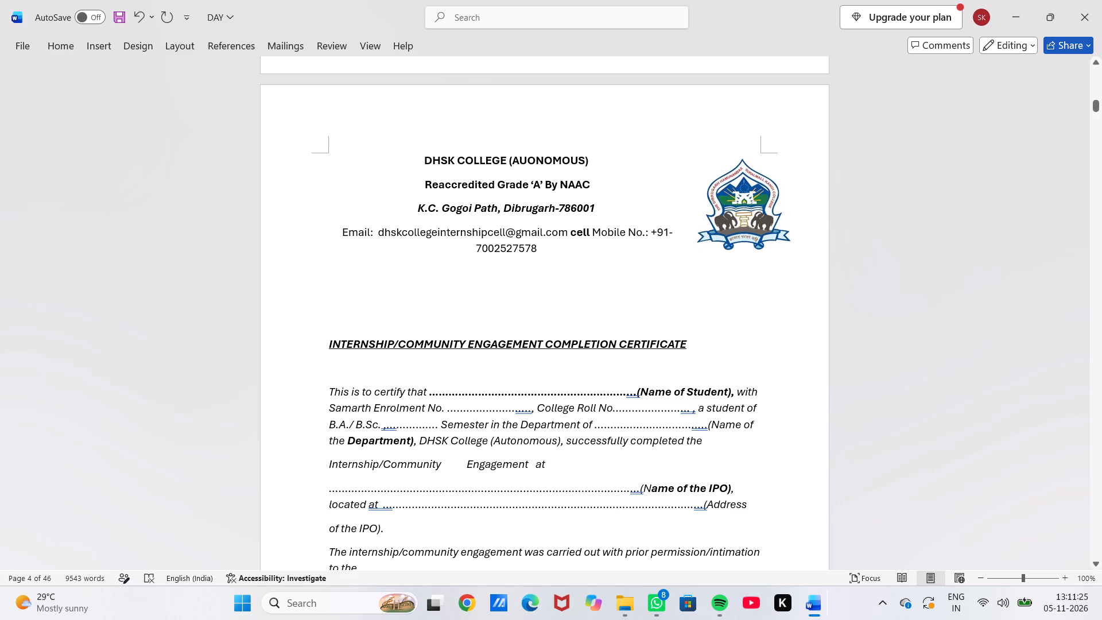
# Review the report's front matter from the completion certificate through the mentor's certificate, cover page and Student Declaration, returning to the college heading.
pyautogui.scroll(-2, 591, 232)
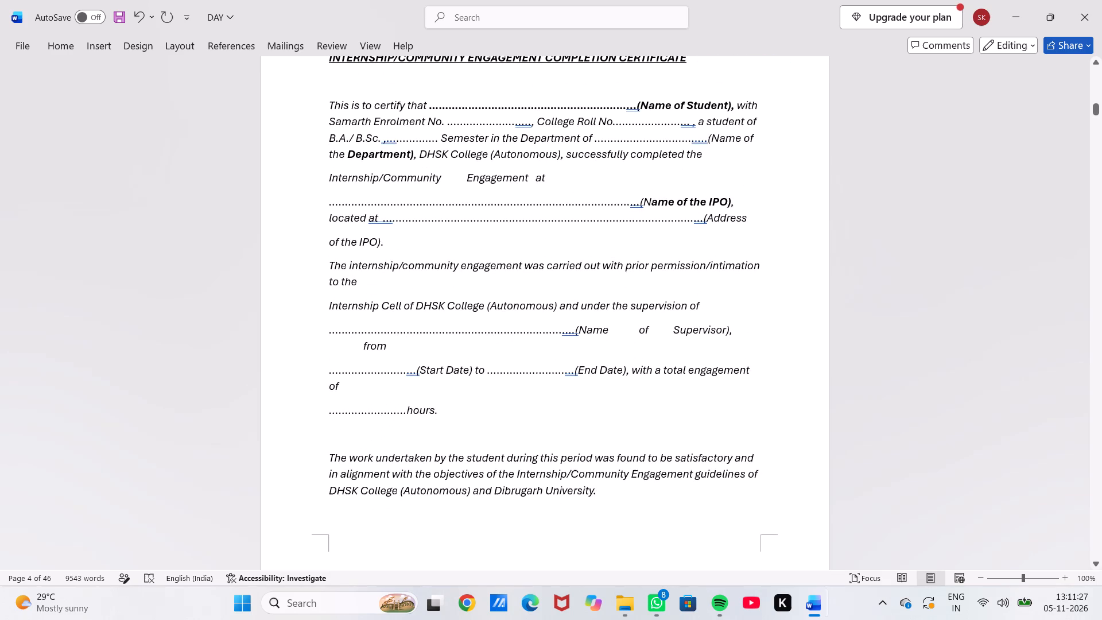
pyautogui.scroll(-1, 591, 232)
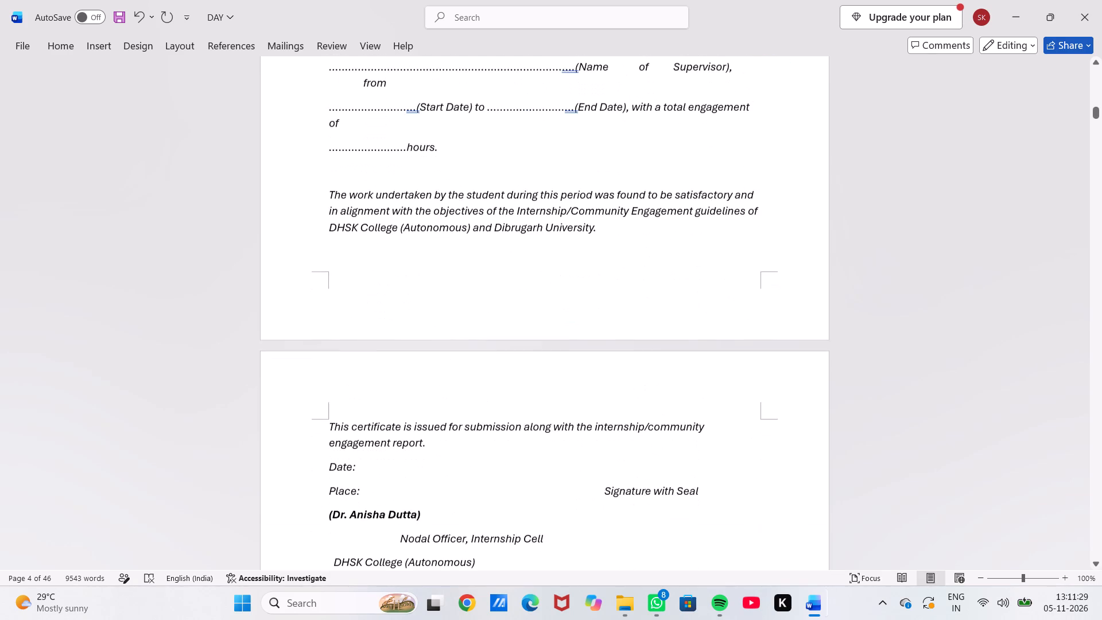
pyautogui.scroll(-2, 591, 232)
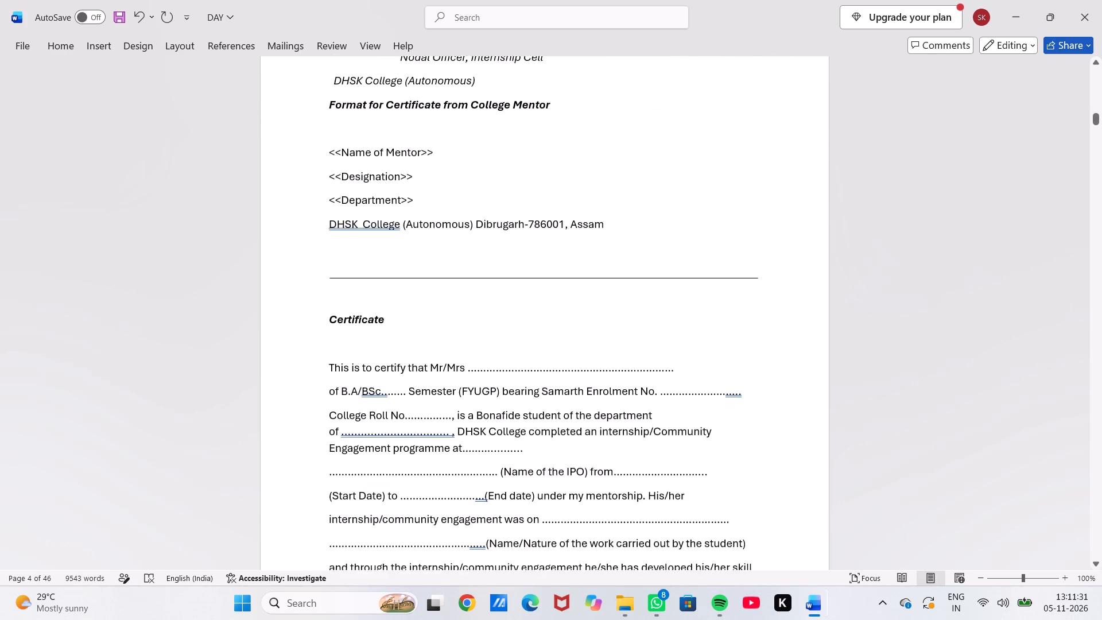
pyautogui.scroll(-3, 591, 232)
pyautogui.scroll(3, 591, 232)
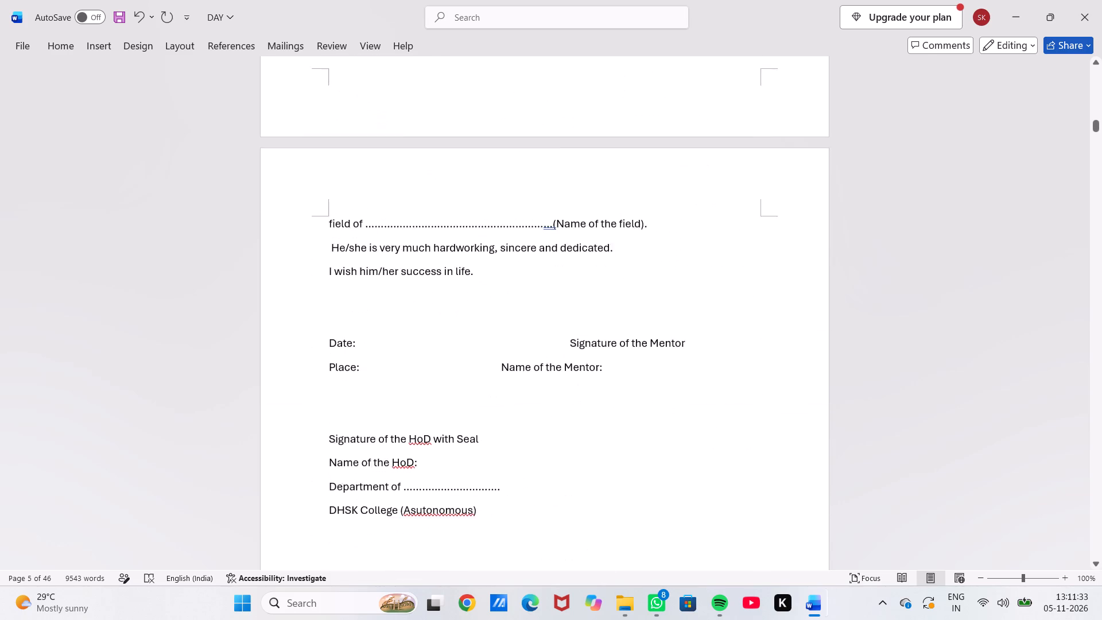
pyautogui.scroll(13, 591, 232)
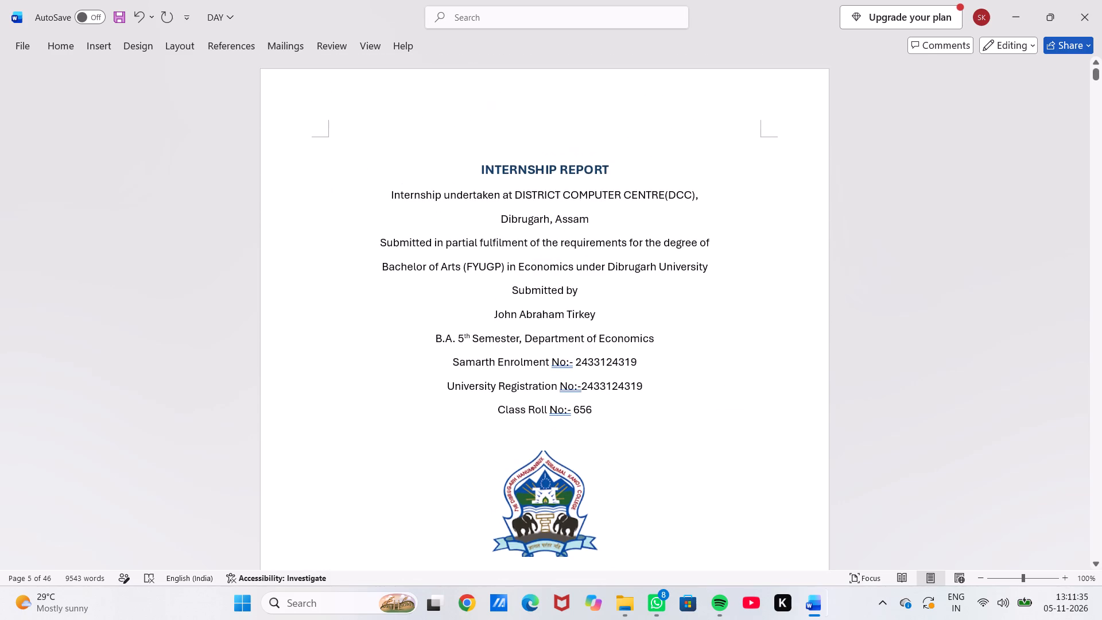
pyautogui.scroll(1, 591, 232)
pyautogui.scroll(-6, 591, 232)
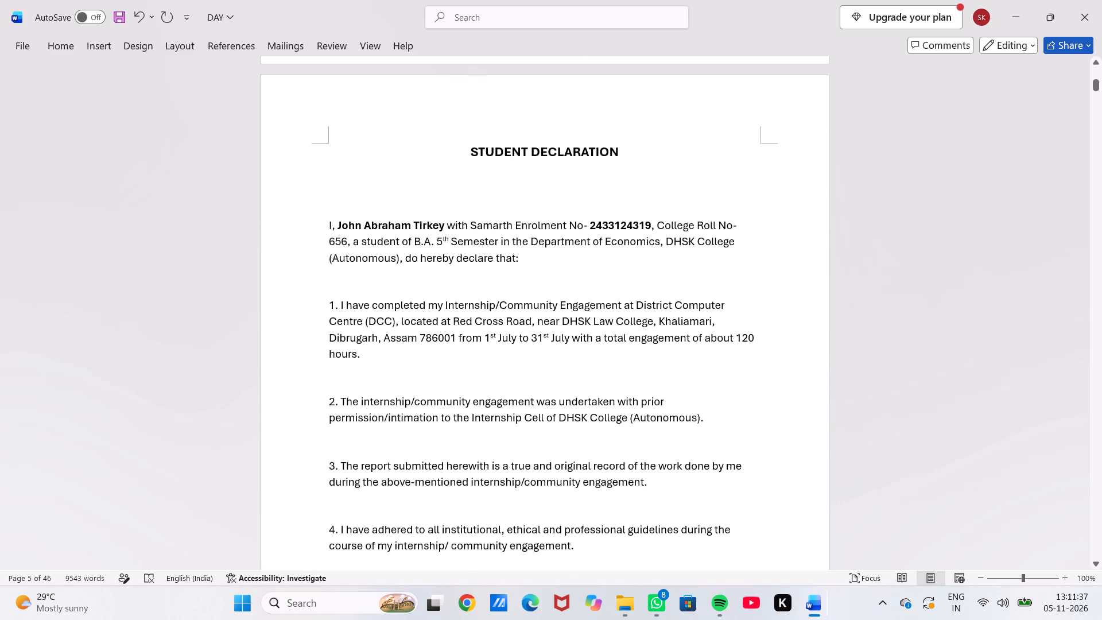
pyautogui.scroll(-6, 591, 232)
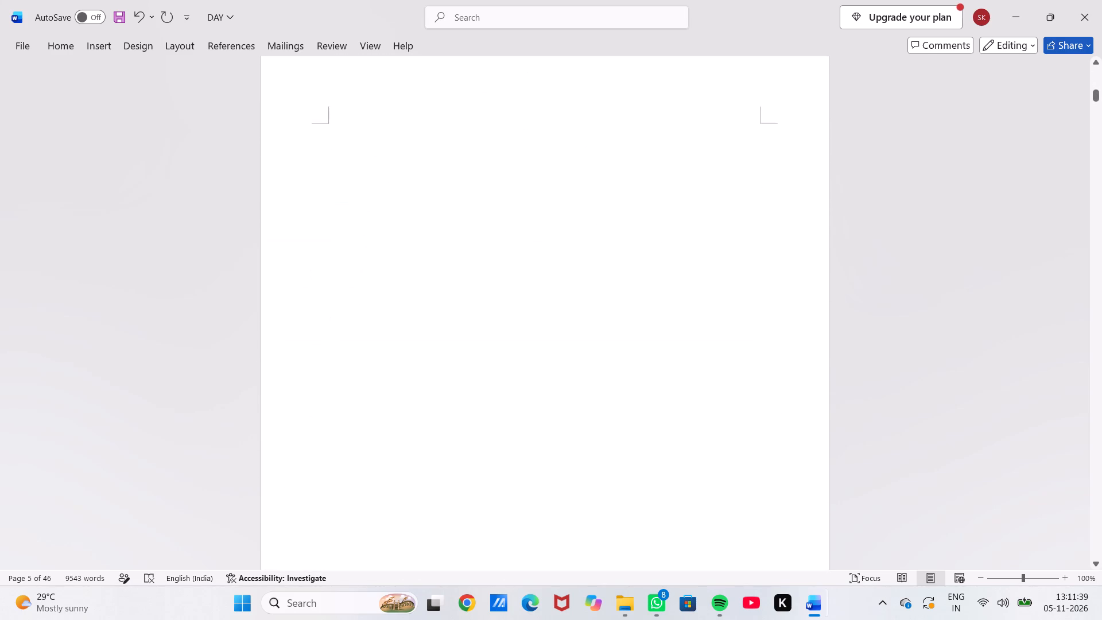
pyautogui.scroll(-1, 591, 232)
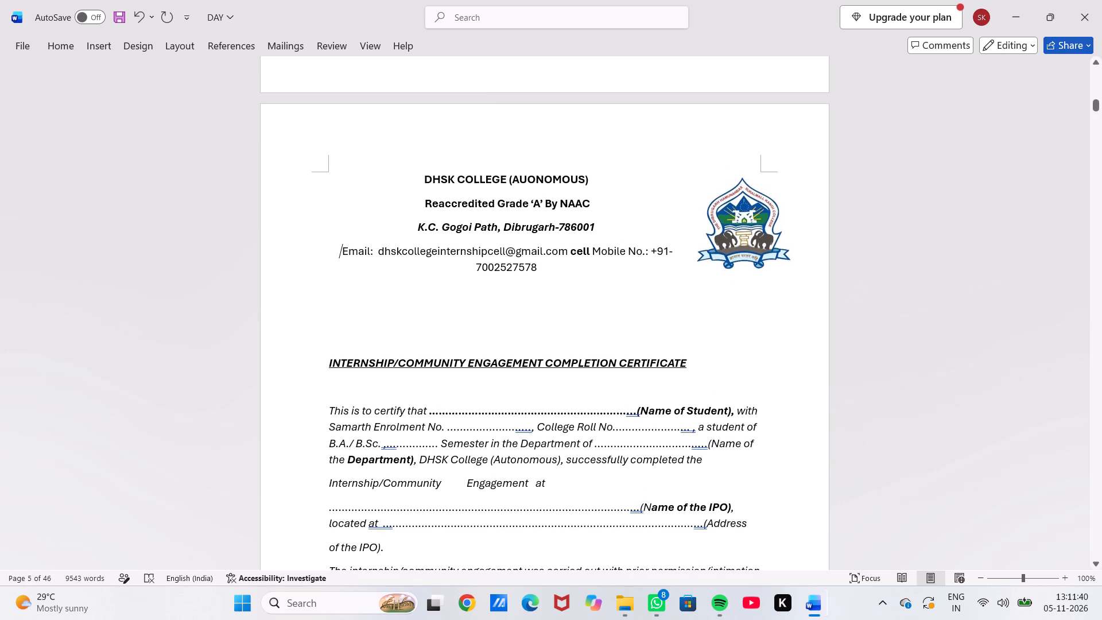
pyautogui.hscroll(2, 591, 232)
# Join the college address line onto the end of the NAAC accreditation line in the certificate heading.
pyautogui.click(416, 227)
pyautogui.press('BackSpace')
pyautogui.press('BackSpace')
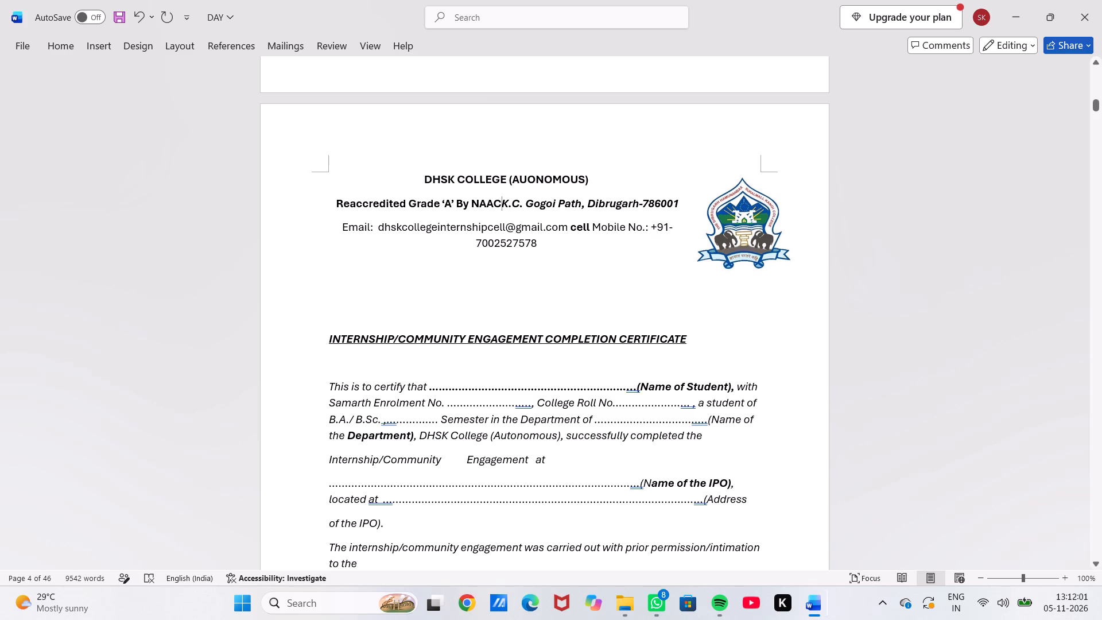
# Remove the blank lines between the college contact details and the completion certificate title.
pyautogui.click(325, 335)
pyautogui.press('BackSpace')
pyautogui.press('BackSpace')
pyautogui.press('BackSpace')
pyautogui.press('BackSpace')
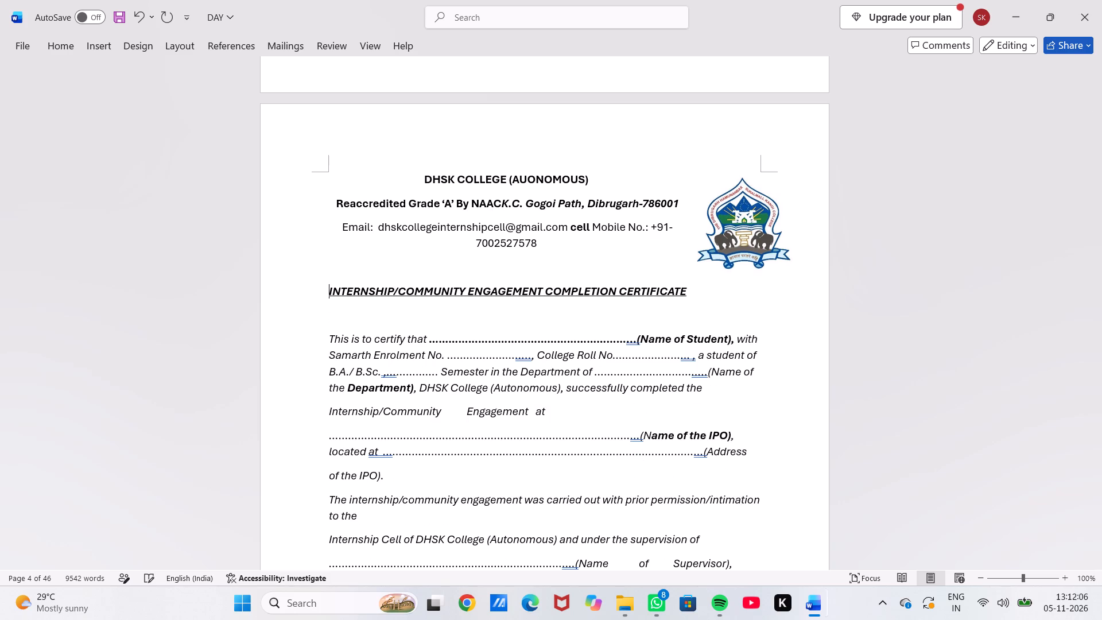
pyautogui.press('BackSpace')
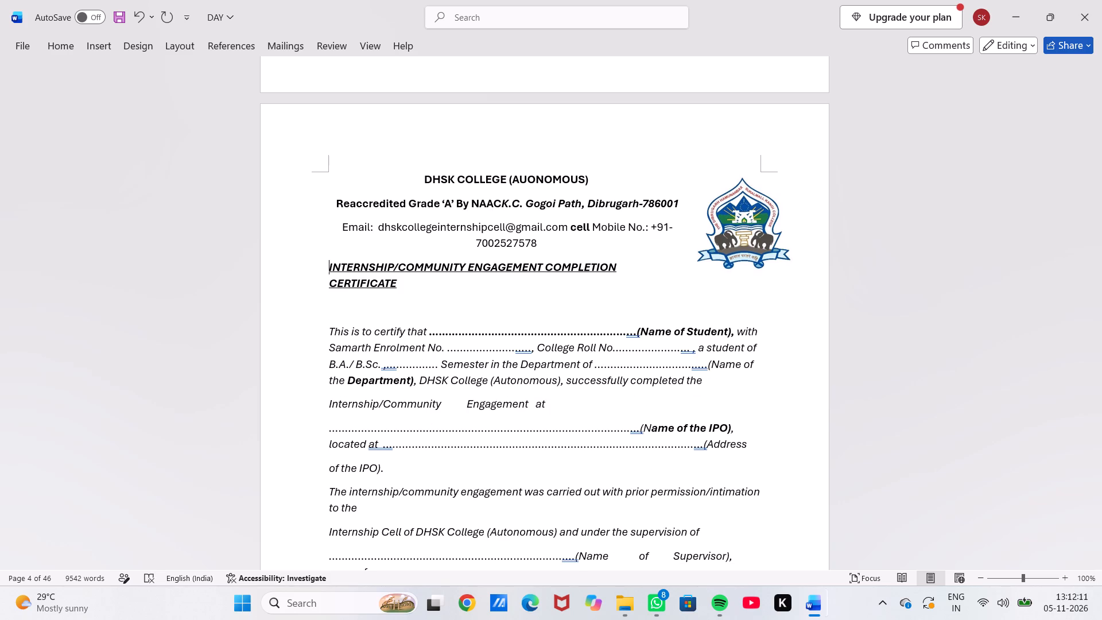
# Center the INTERNSHIP/COMMUNITY ENGAGEMENT COMPLETION CERTIFICATE title.
pyautogui.moveTo(329, 335); pyautogui.dragTo(345, 301, button='right')
pyautogui.click(330, 265)
pyautogui.click(330, 265)
pyautogui.moveTo(327, 266); pyautogui.dragTo(393, 289, button='right')
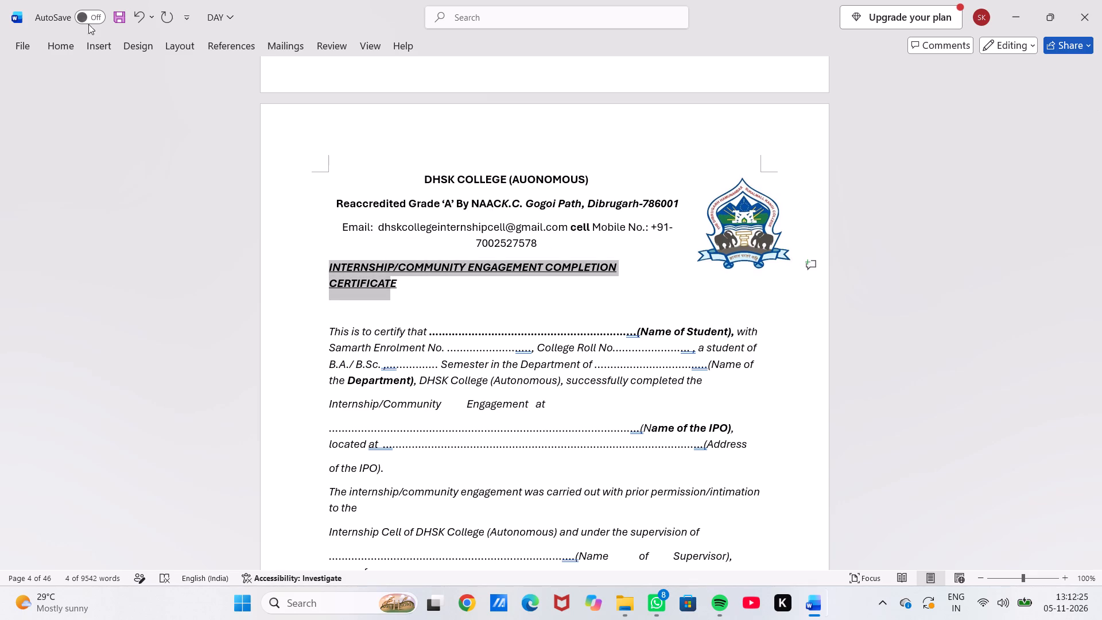
pyautogui.doubleClick(63, 39)
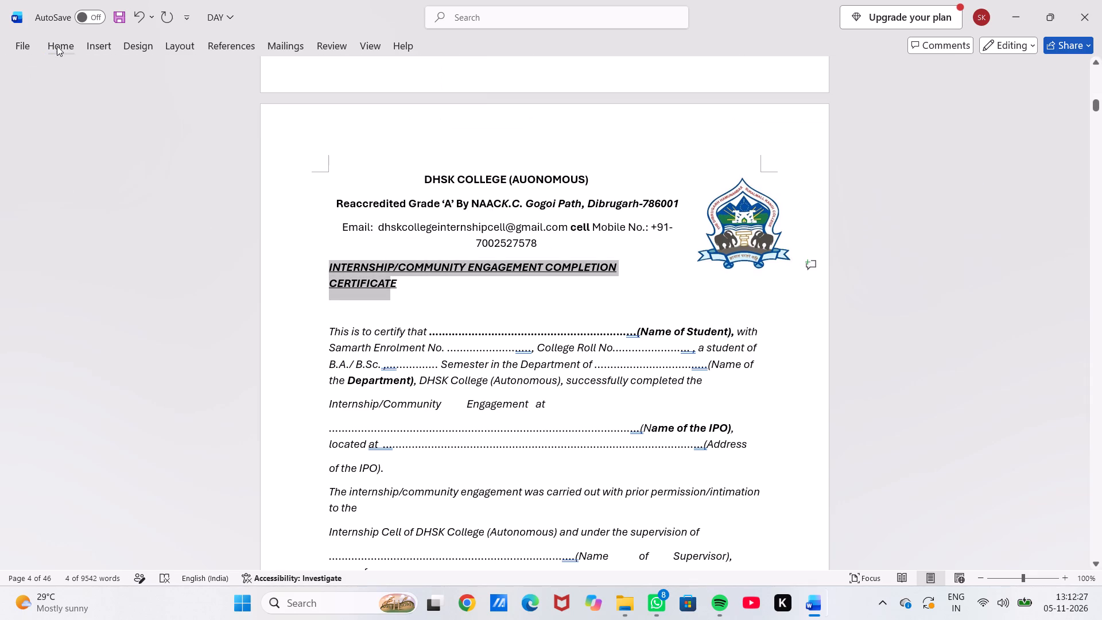
pyautogui.click(56, 50)
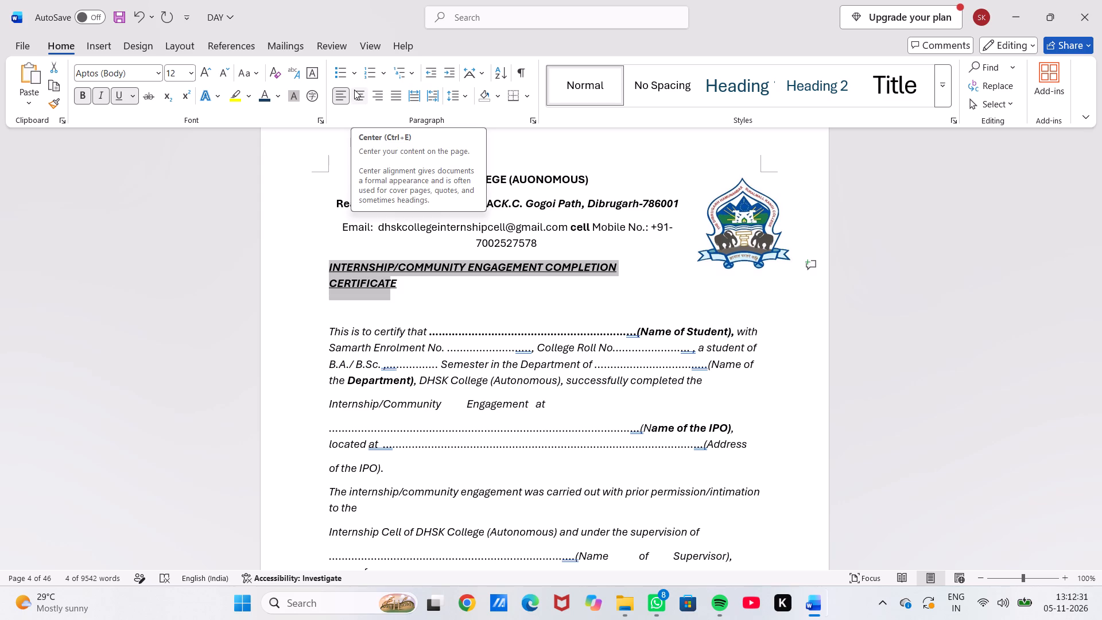
pyautogui.click(358, 89)
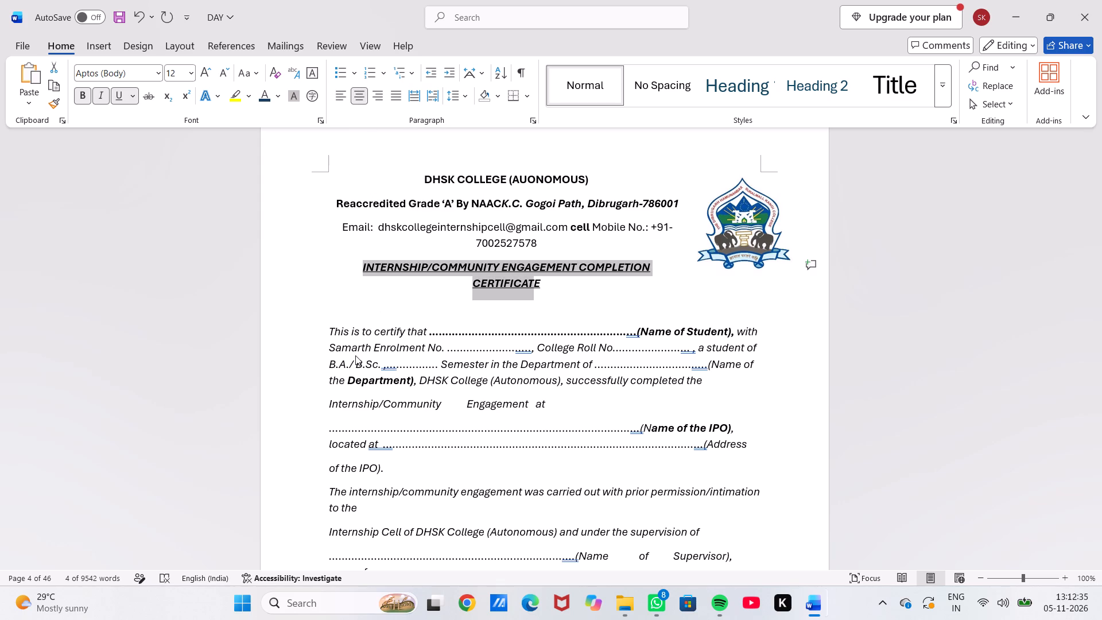
pyautogui.click(362, 339)
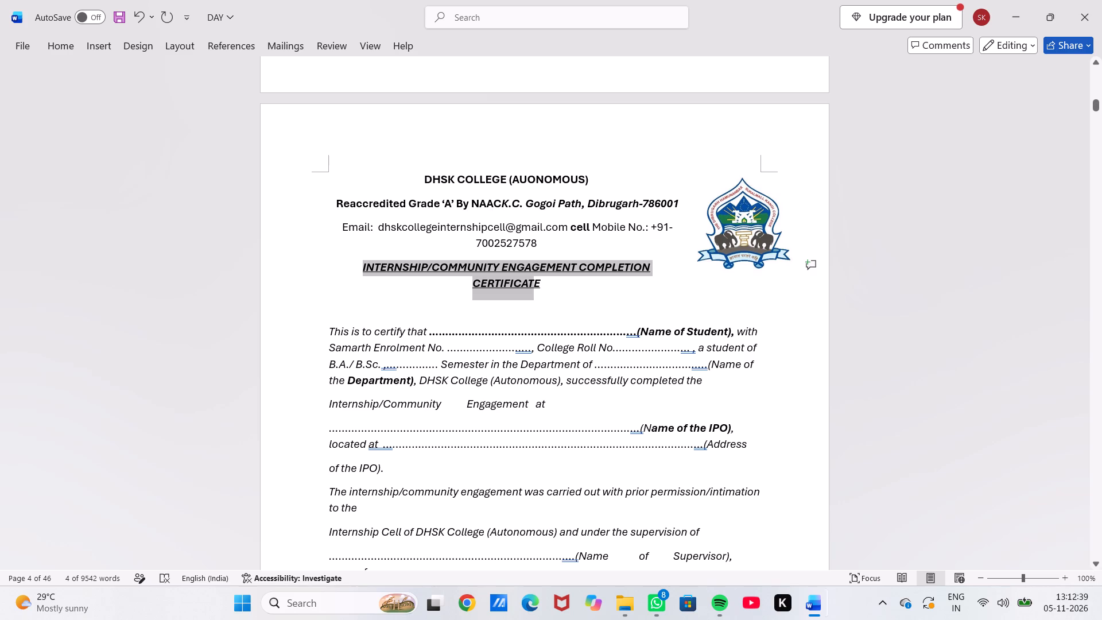
# Remove the blank line and leading space before "This is to certify that" below the completion certificate title.
pyautogui.click(327, 331)
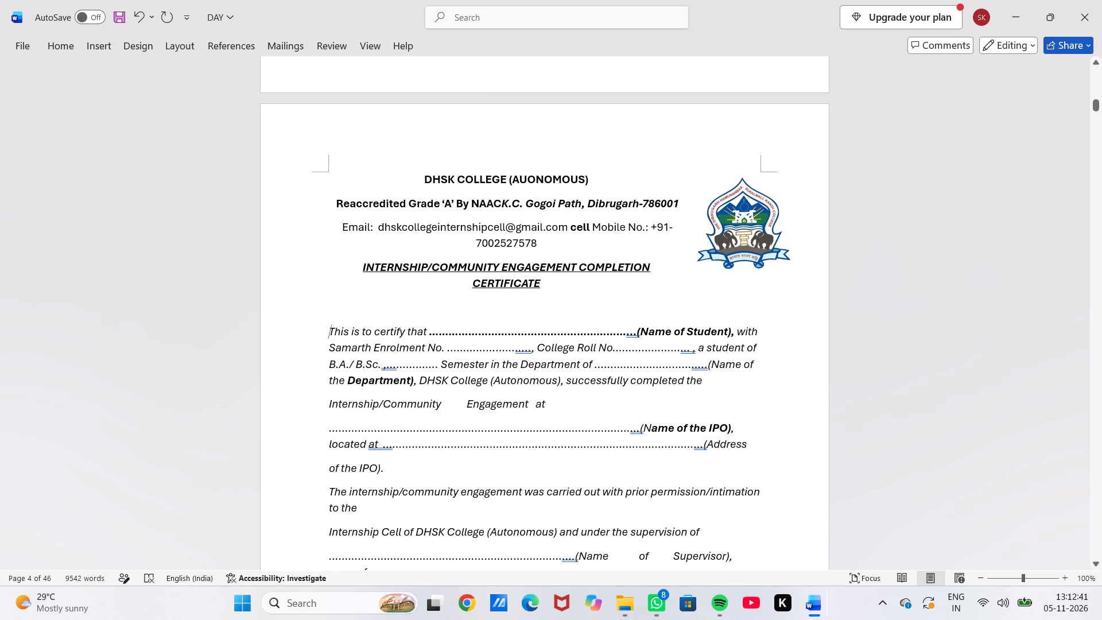
pyautogui.press('BackSpace')
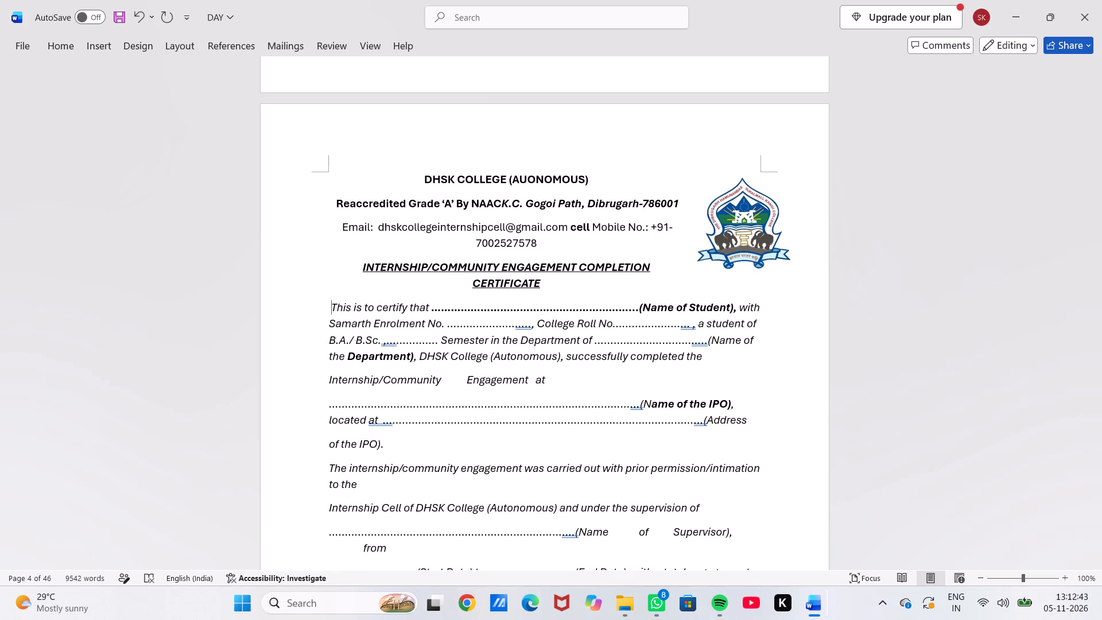
pyautogui.press('BackSpace')
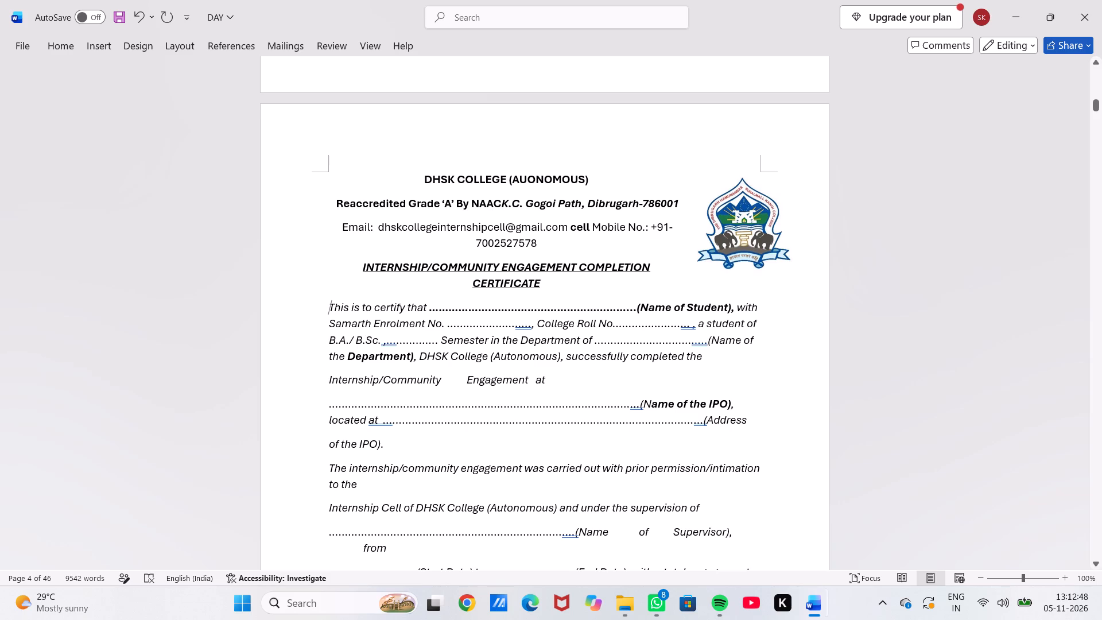
# Review the completion certificate's layout, the blank page before it and the Student Declaration.
pyautogui.scroll(-1, 527, 432)
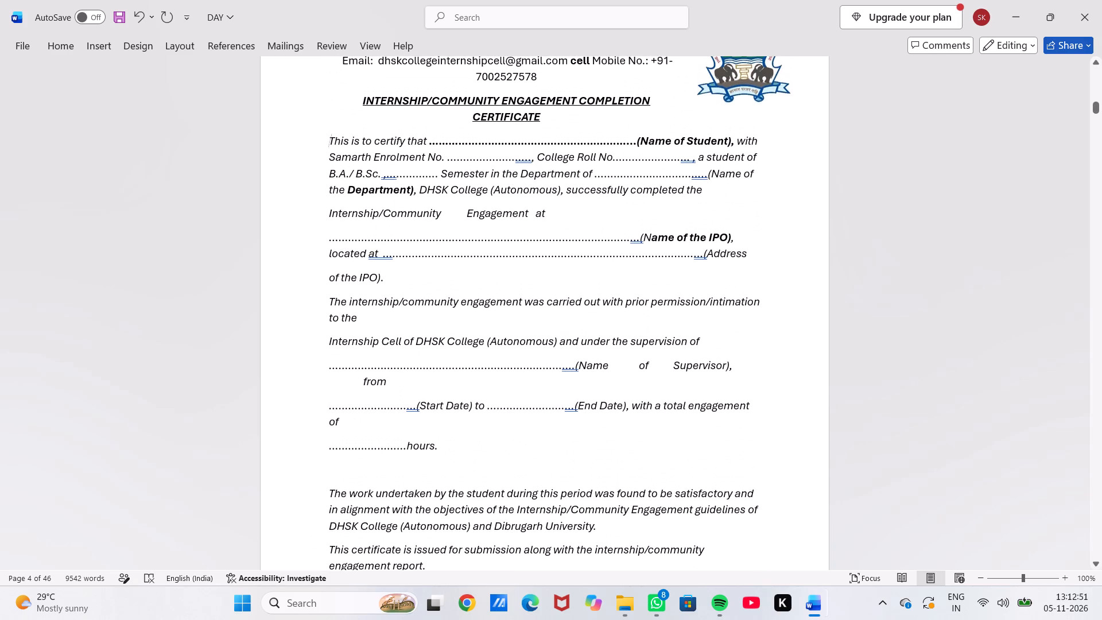
pyautogui.scroll(1, 527, 432)
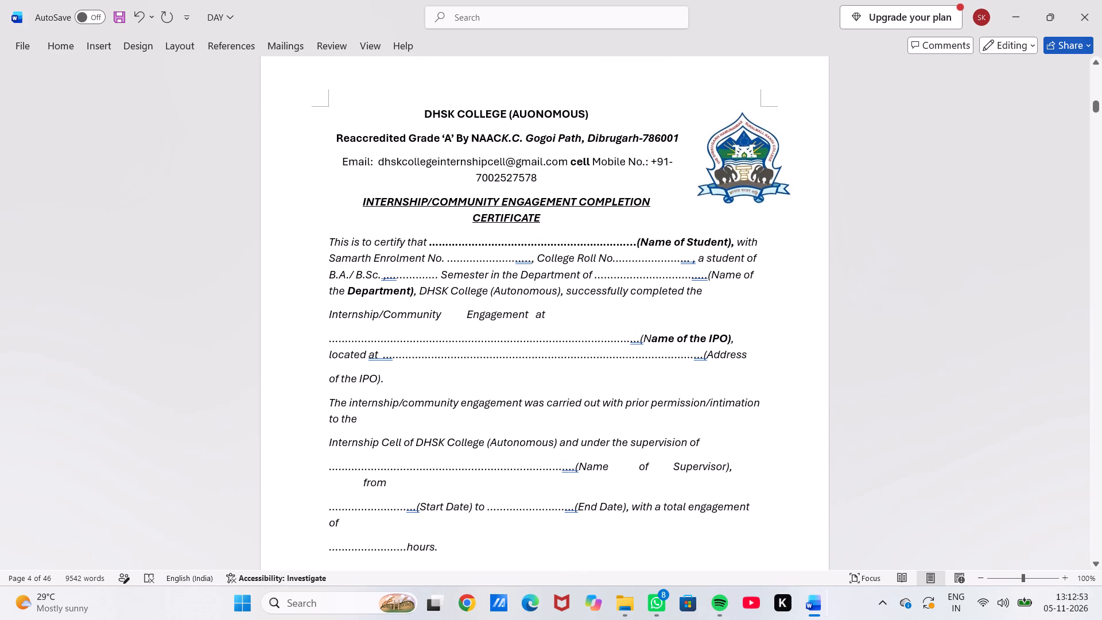
pyautogui.scroll(1, 527, 432)
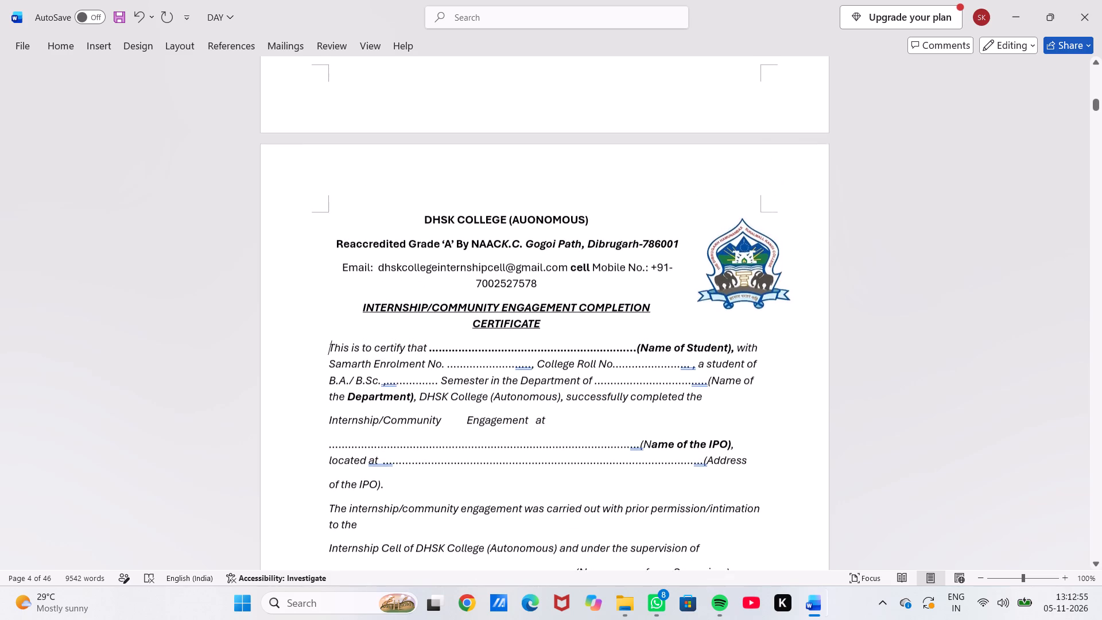
pyautogui.scroll(6, 527, 432)
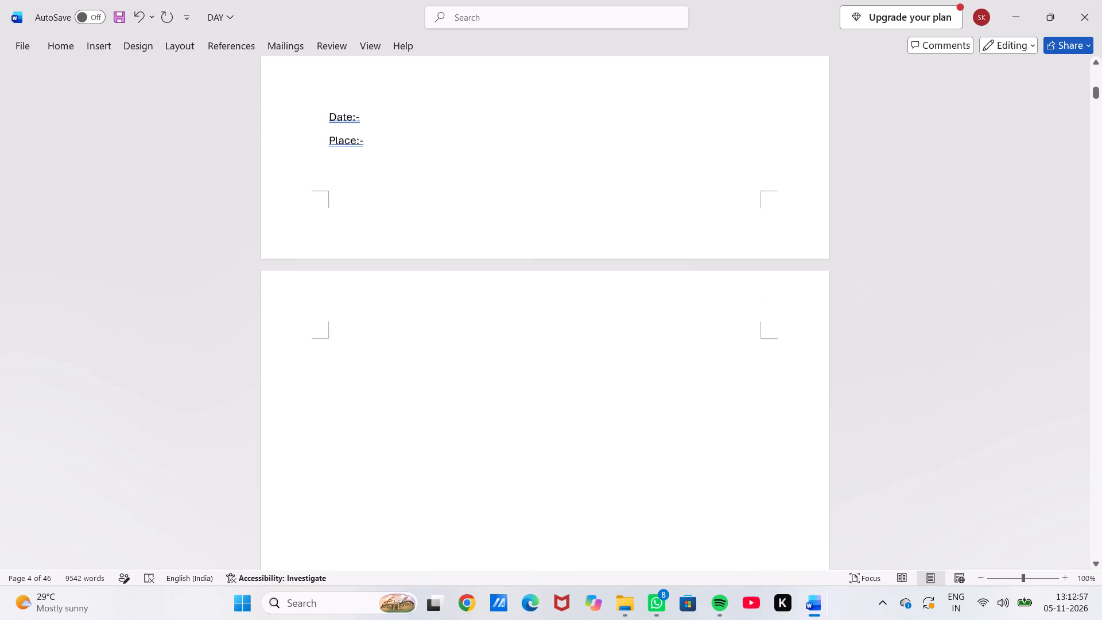
pyautogui.scroll(4, 527, 432)
pyautogui.scroll(-2, 527, 432)
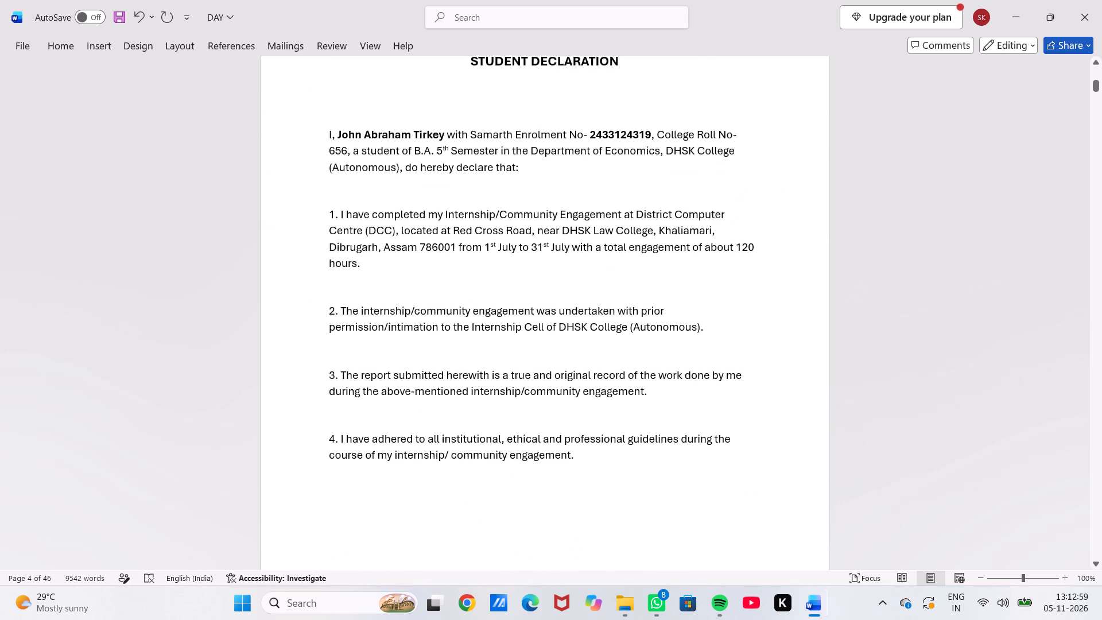
# Correct the misspelled word in the completion certificate's college name heading so it reads DHSK COLLEGE (AUTONOMOUS).
pyautogui.scroll(-6, 527, 432)
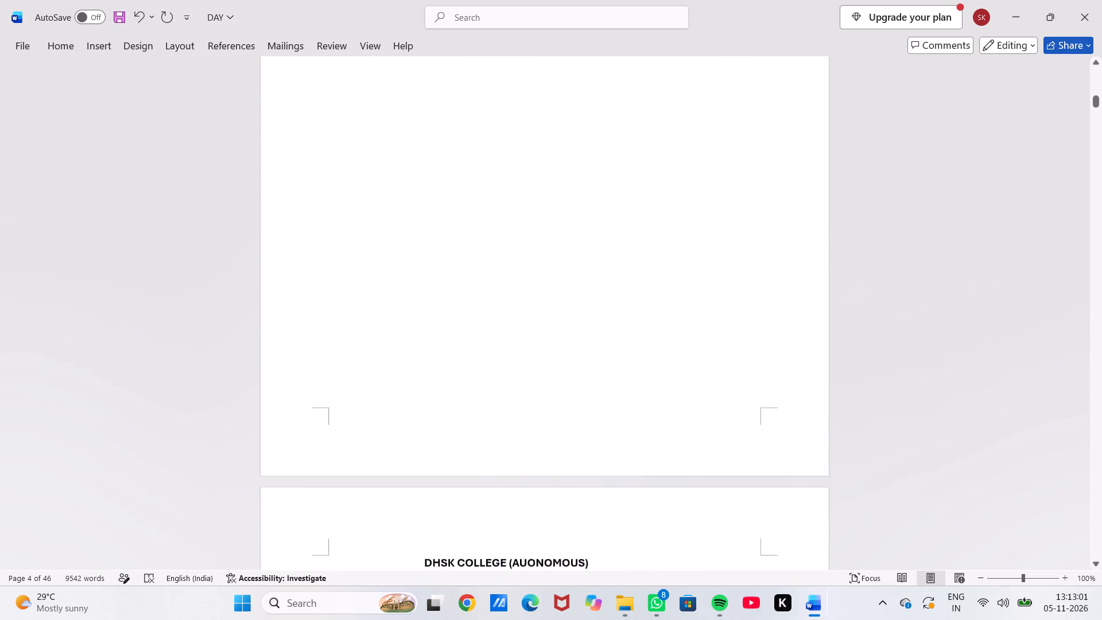
pyautogui.scroll(-3, 527, 432)
pyautogui.scroll(1, 527, 471)
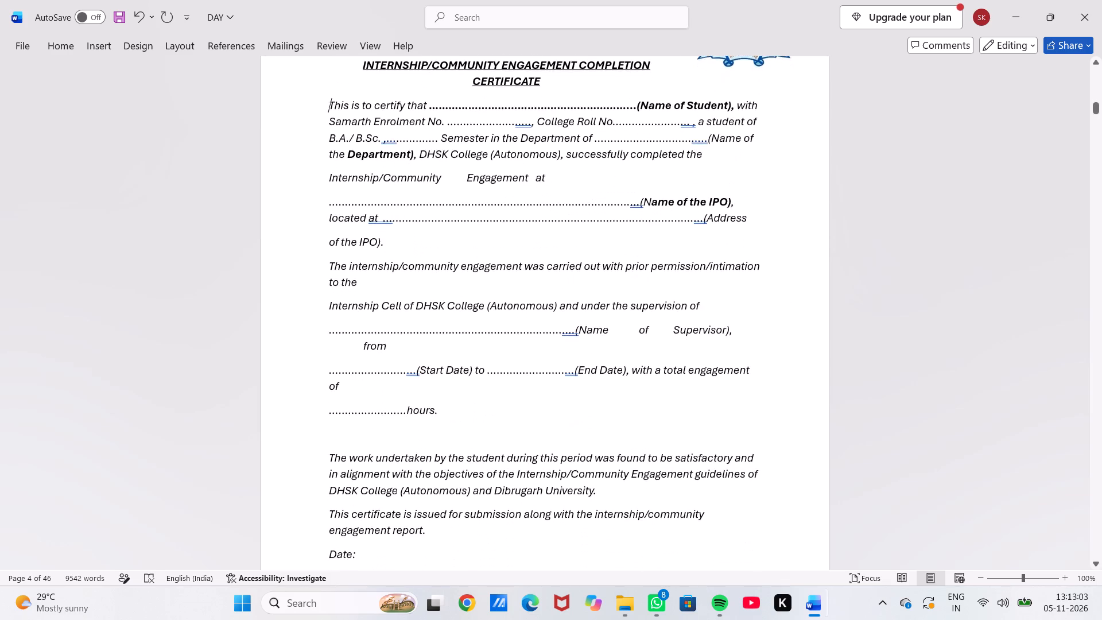
pyautogui.scroll(1, 527, 471)
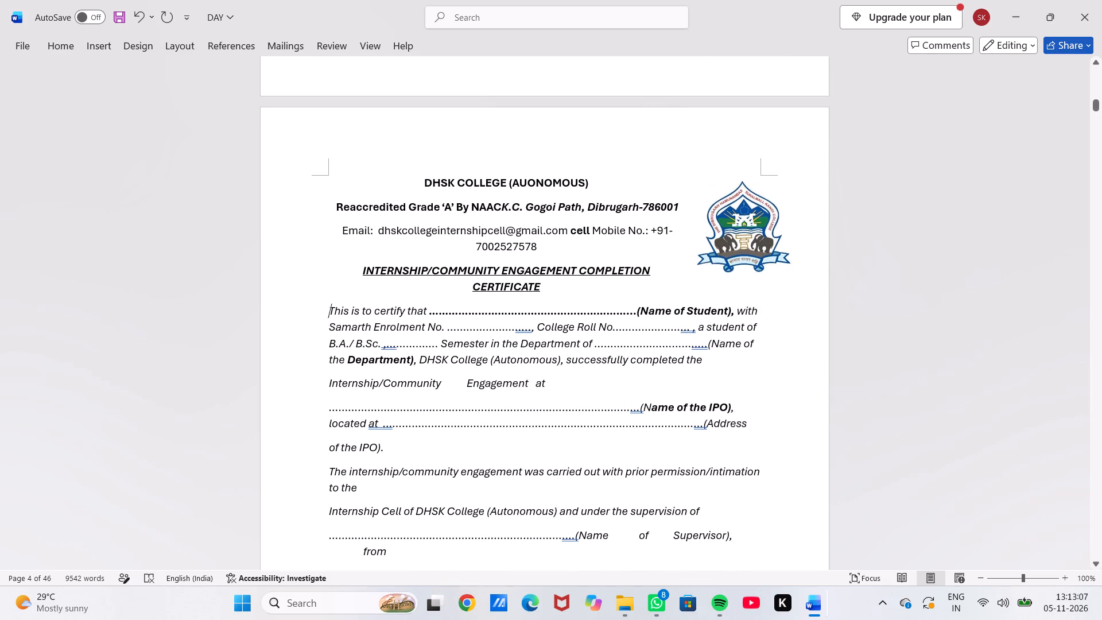
pyautogui.click(525, 183)
pyautogui.press('t')
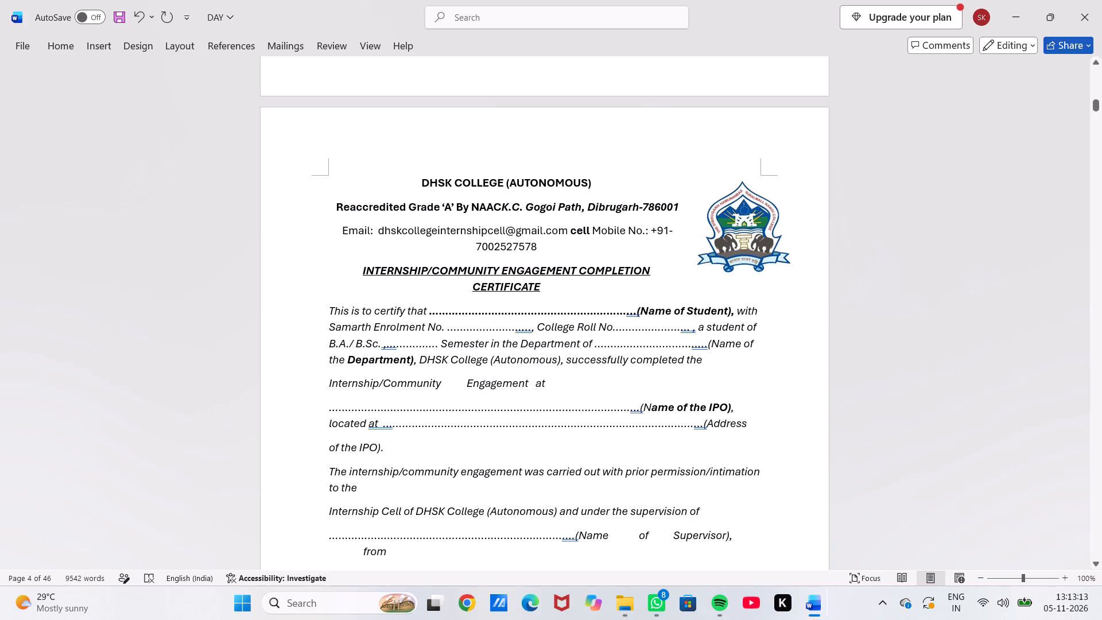
# Insert a space and a comma between "NAAC" and "K.C. Gogoi Path" in the certificate's accreditation line.
pyautogui.click(500, 210)
pyautogui.press('space')
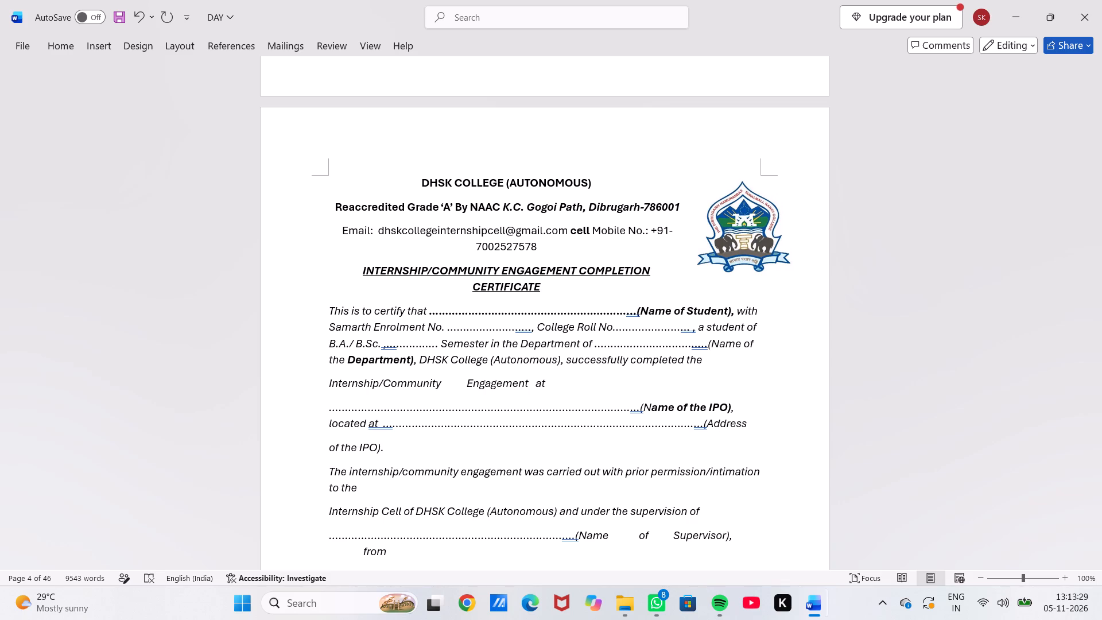
pyautogui.press(',')
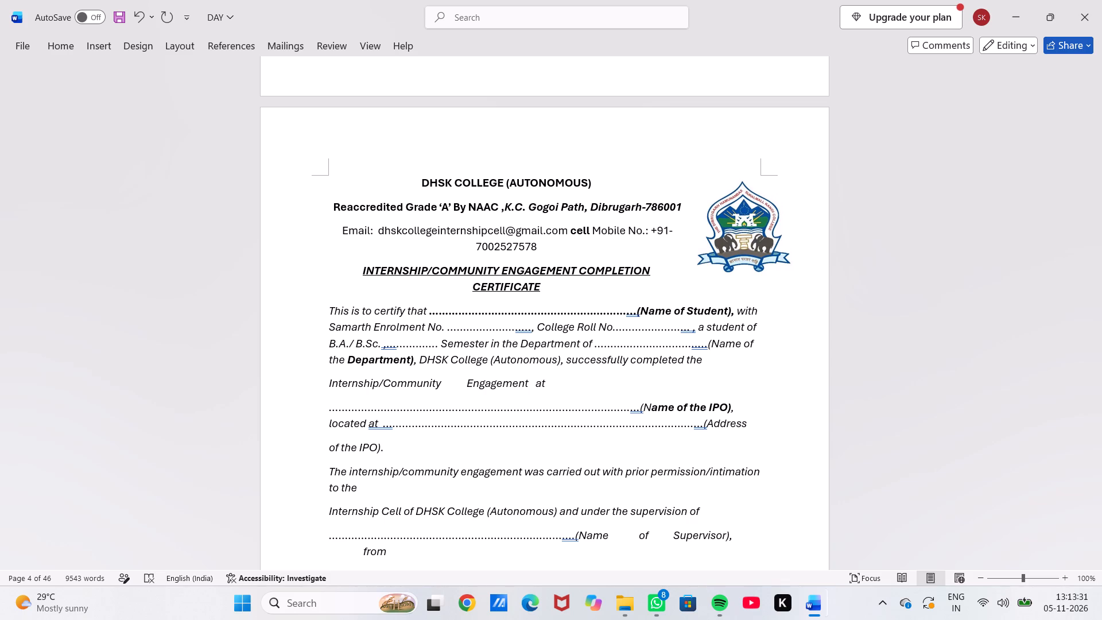
pyautogui.scroll(1, 500, 210)
pyautogui.scroll(-1, 493, 258)
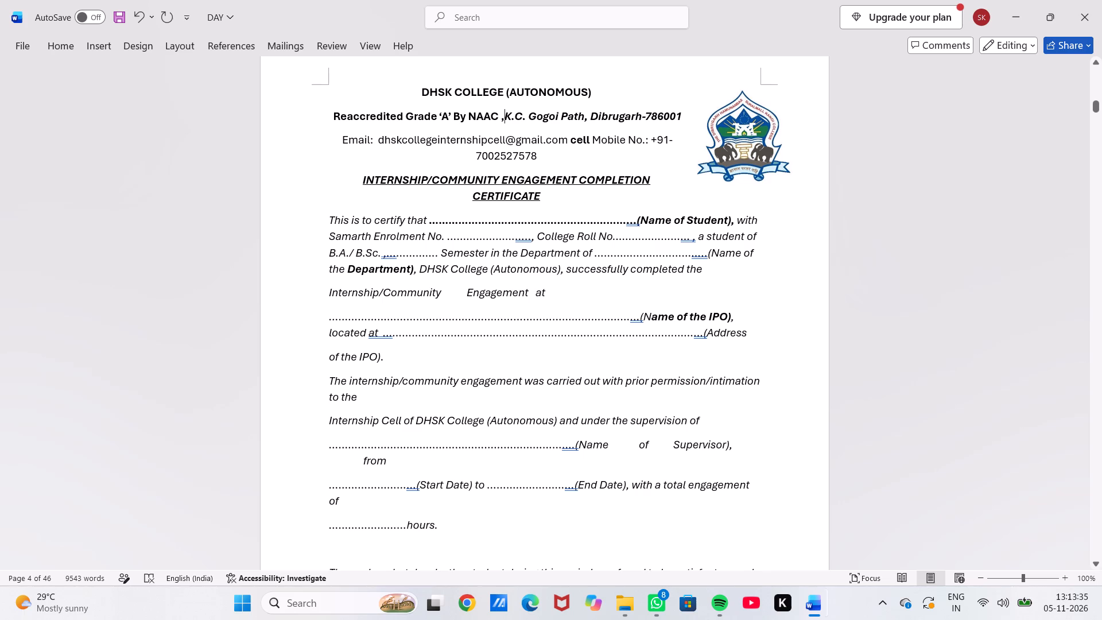
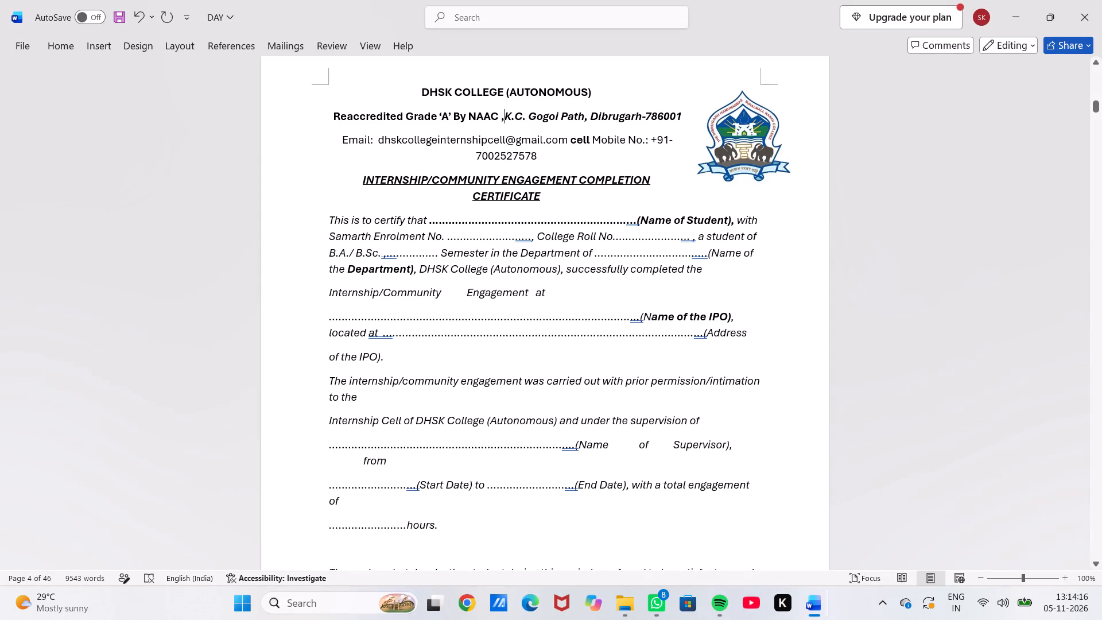
# Move "K.C. Gogoi Path, Dibrugarh-786001" onto its own line below the accreditation text in the certificate heading.
pyautogui.press('Return')
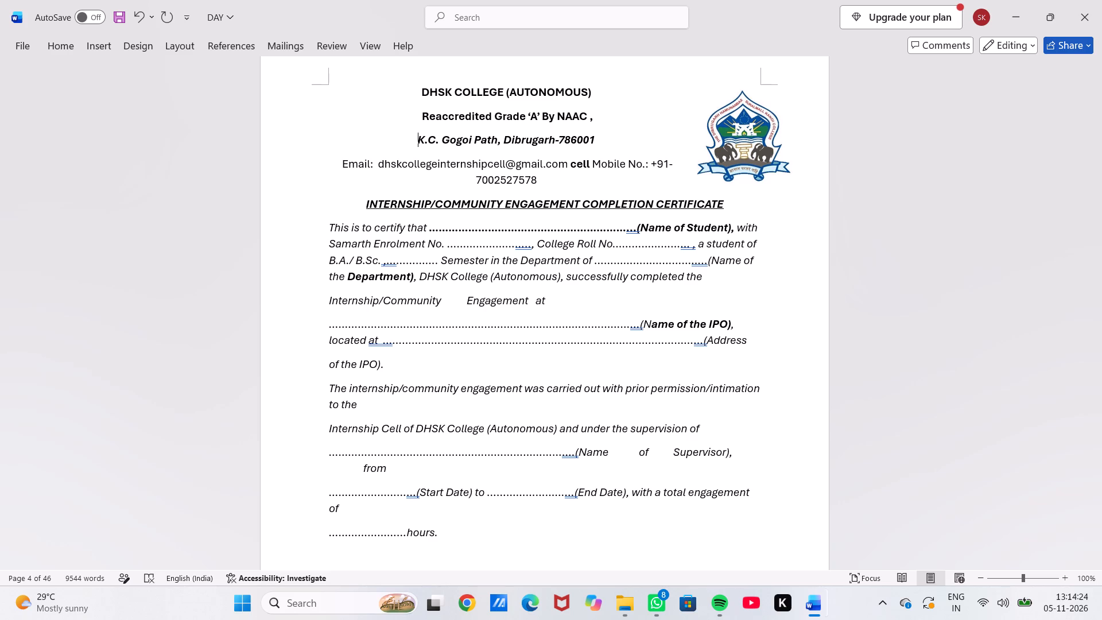
# Right-align the certificate's three heading lines, from DHSK COLLEGE (AUTONOMOUS) through the K.C. Gogoi Path address.
pyautogui.click(418, 89)
pyautogui.moveTo(412, 80); pyautogui.dragTo(503, 99, button='right')
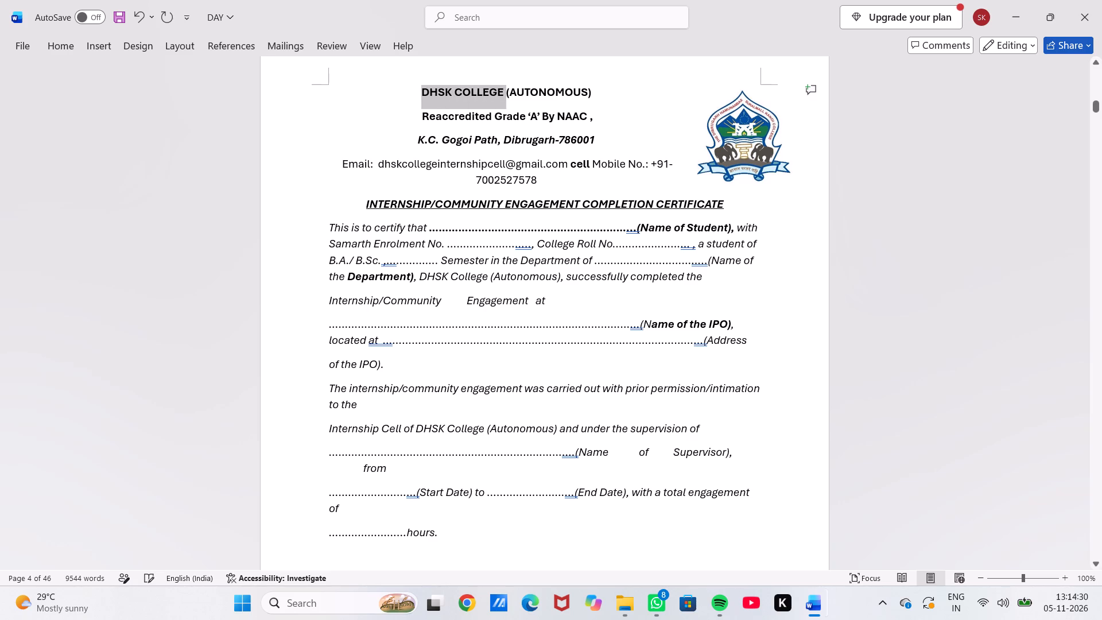
pyautogui.moveTo(503, 99); pyautogui.dragTo(643, 145, button='right')
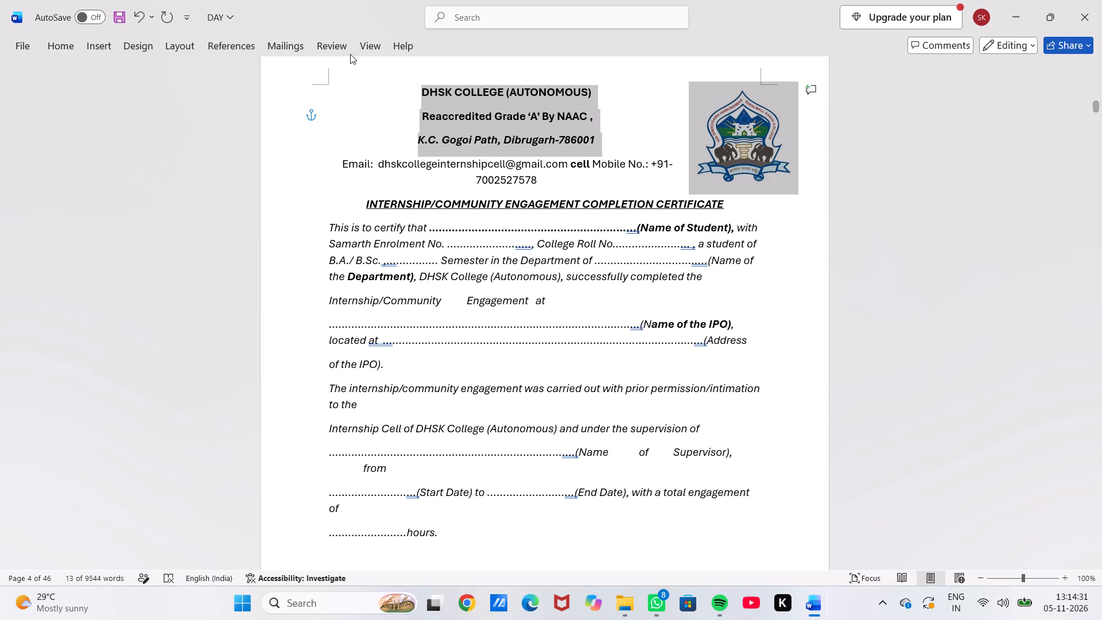
pyautogui.click(56, 50)
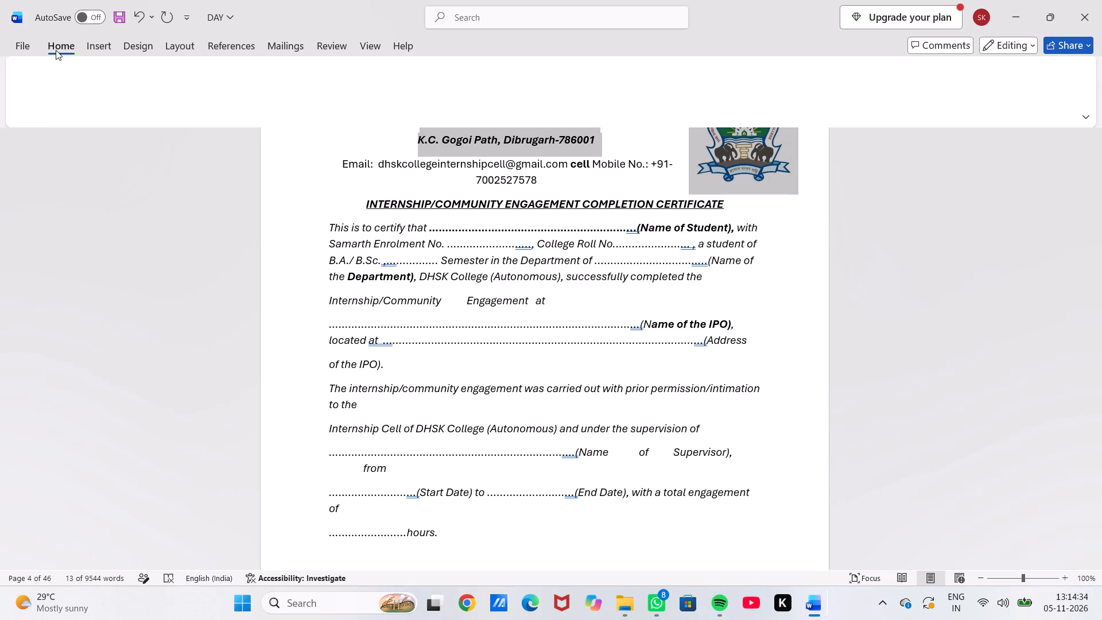
pyautogui.click(377, 98)
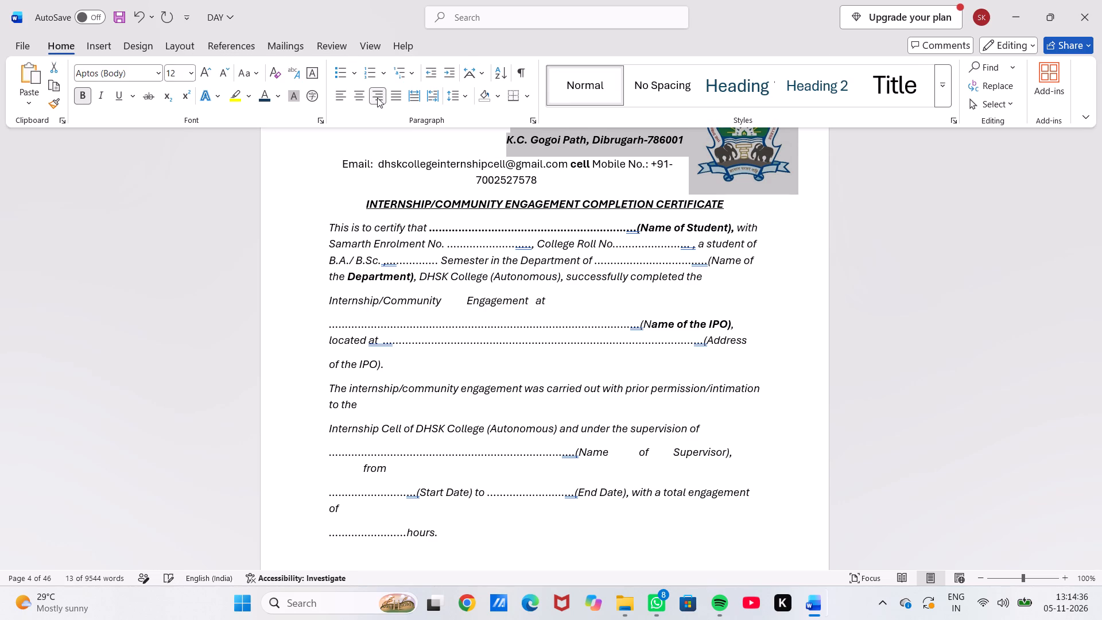
pyautogui.click(392, 93)
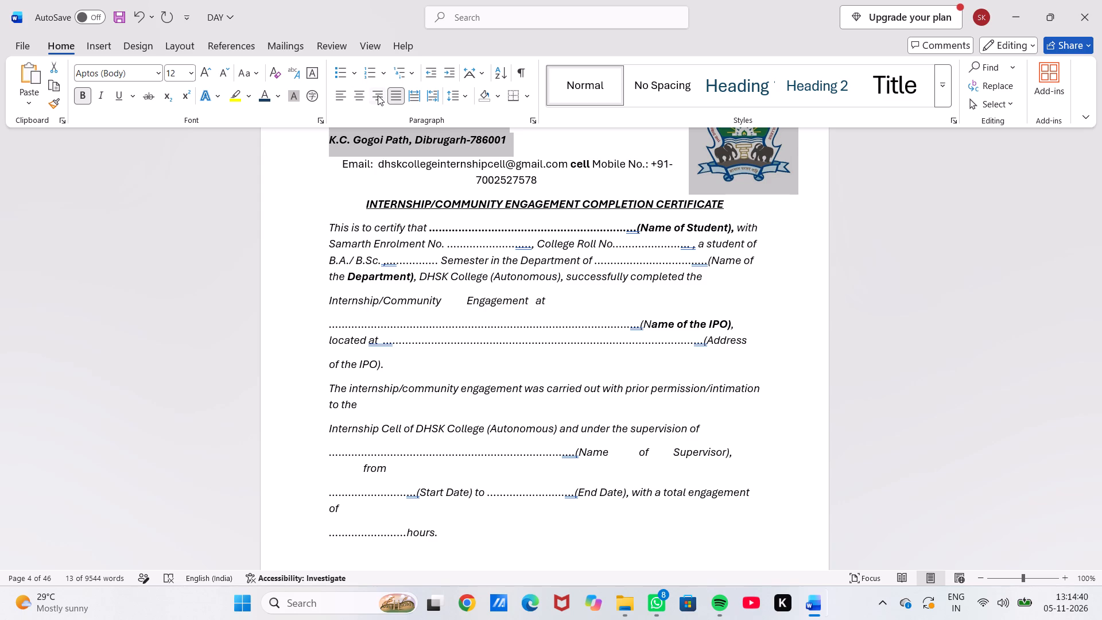
pyautogui.click(378, 95)
pyautogui.click(380, 152)
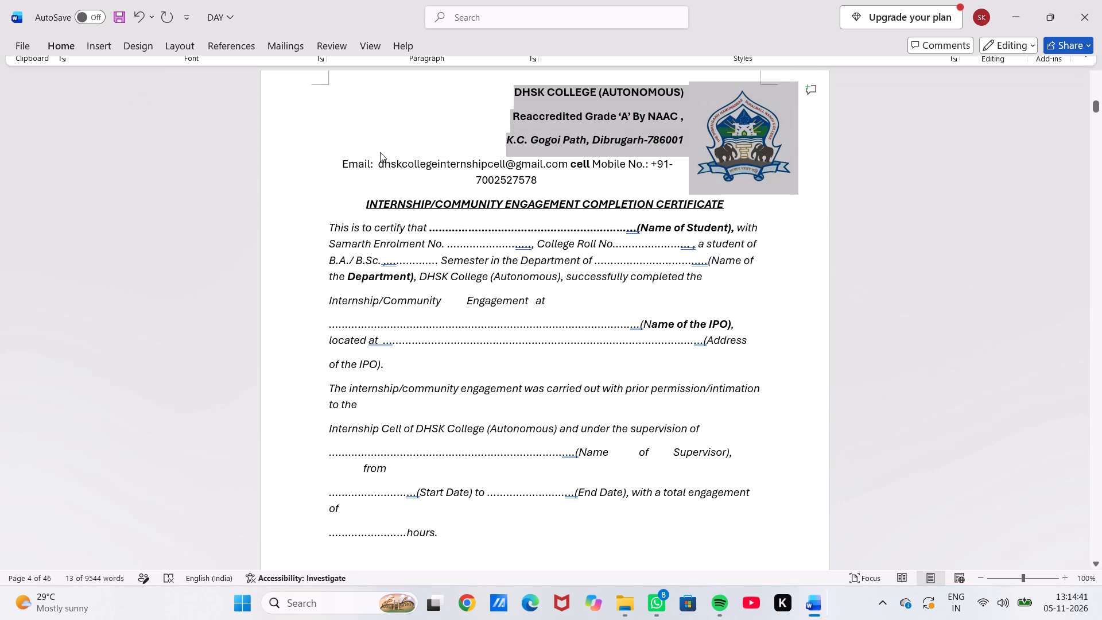
pyautogui.click(391, 137)
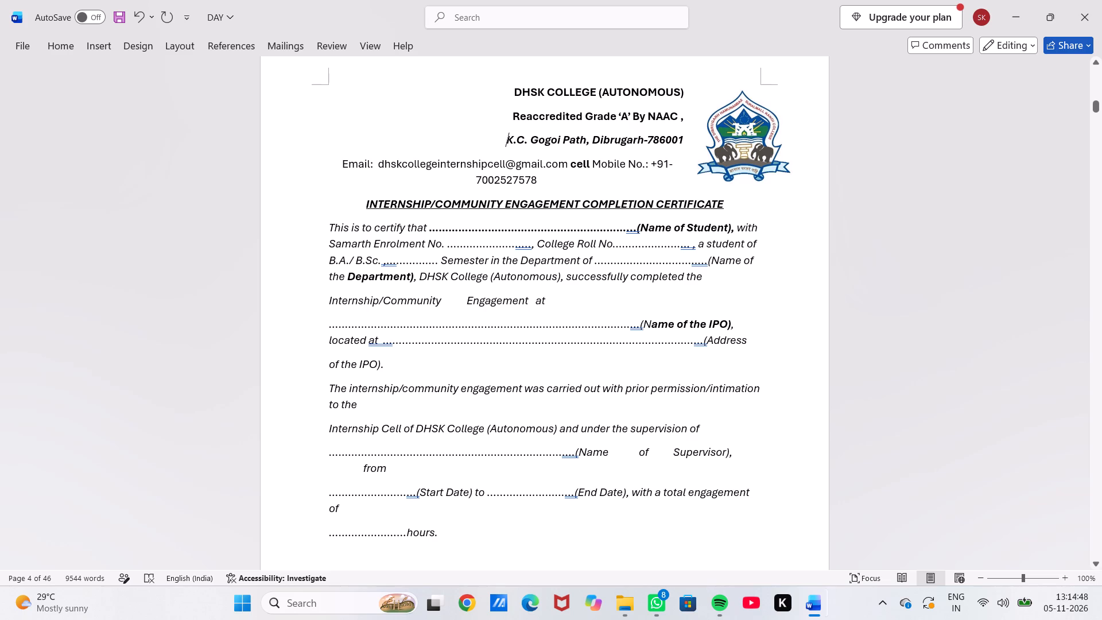
# Insert a blank line above DHSK COLLEGE (AUTONOMOUS) in the certificate heading and left-align it.
pyautogui.click(356, 87)
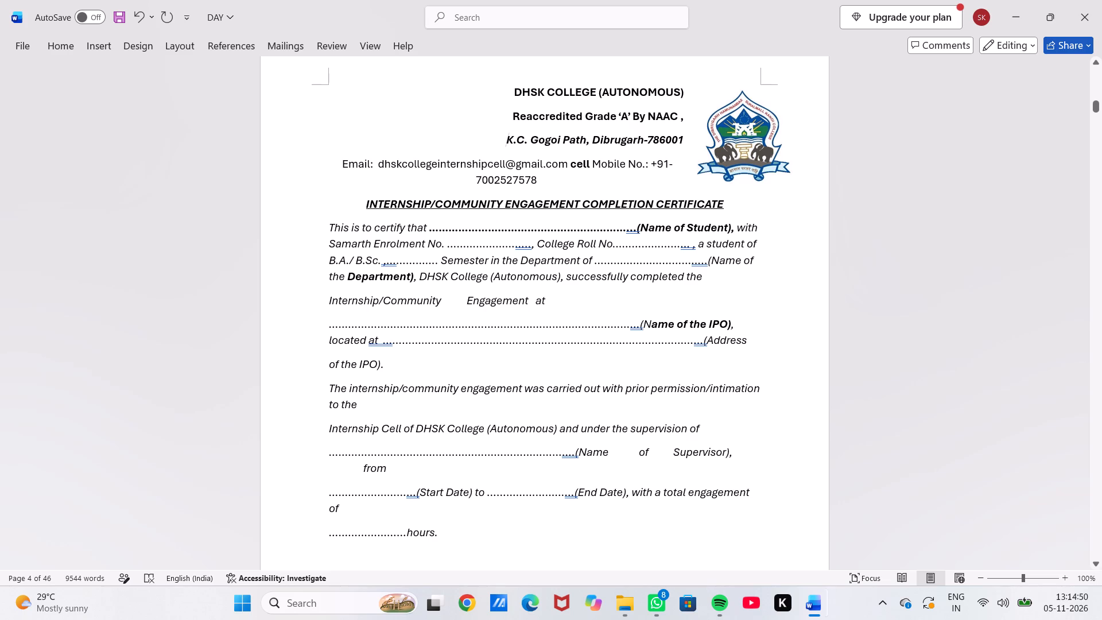
pyautogui.doubleClick(356, 87)
pyautogui.click(393, 211)
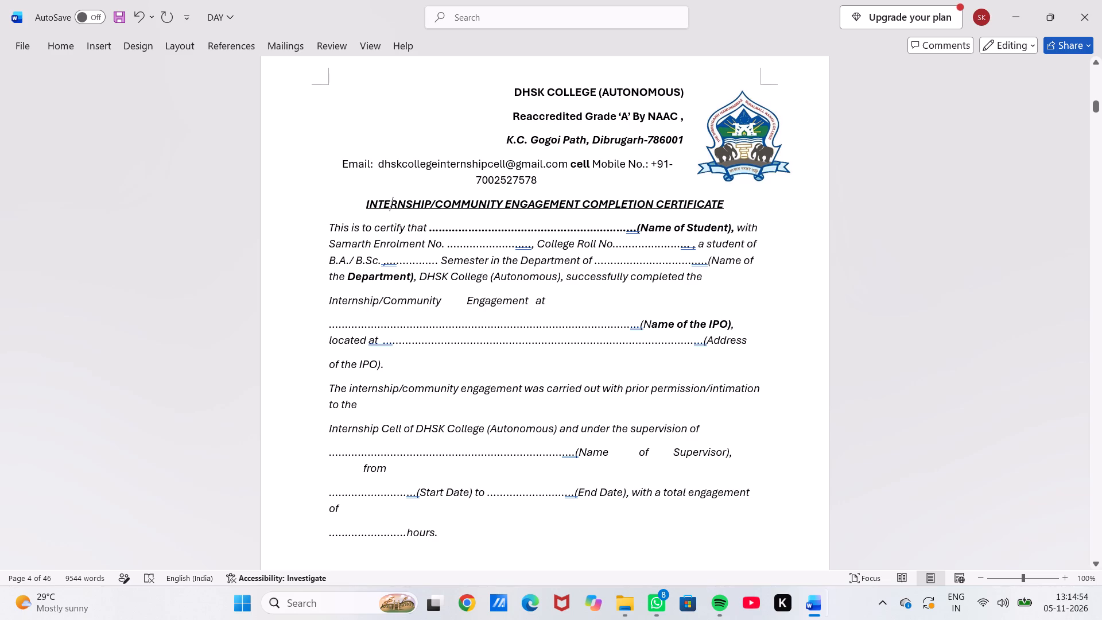
pyautogui.click(390, 227)
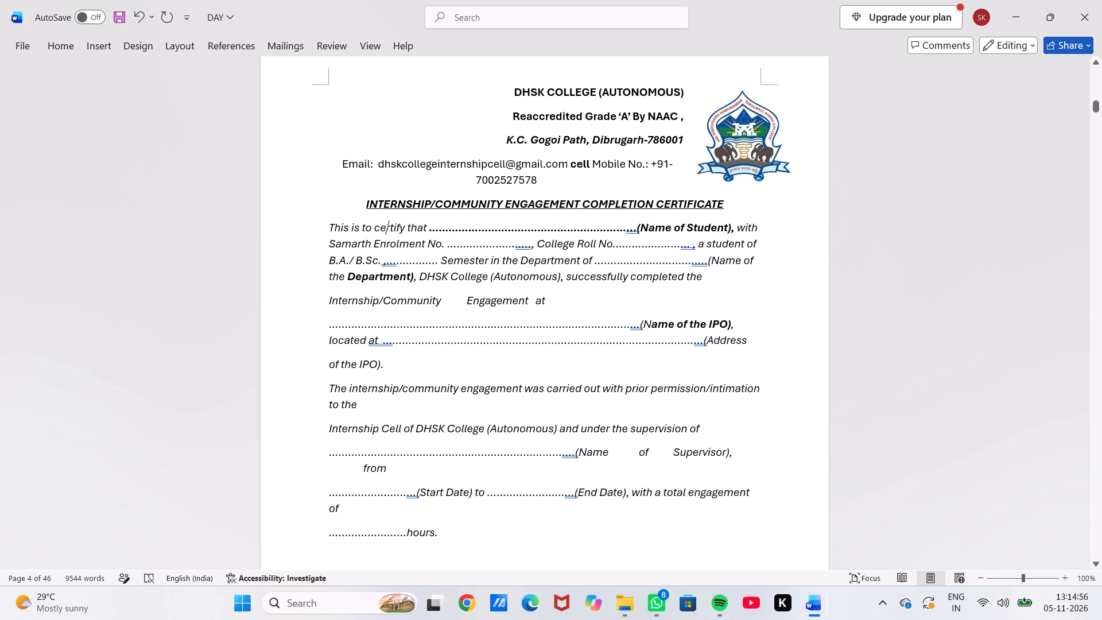
pyautogui.click(331, 103)
pyautogui.press('Return')
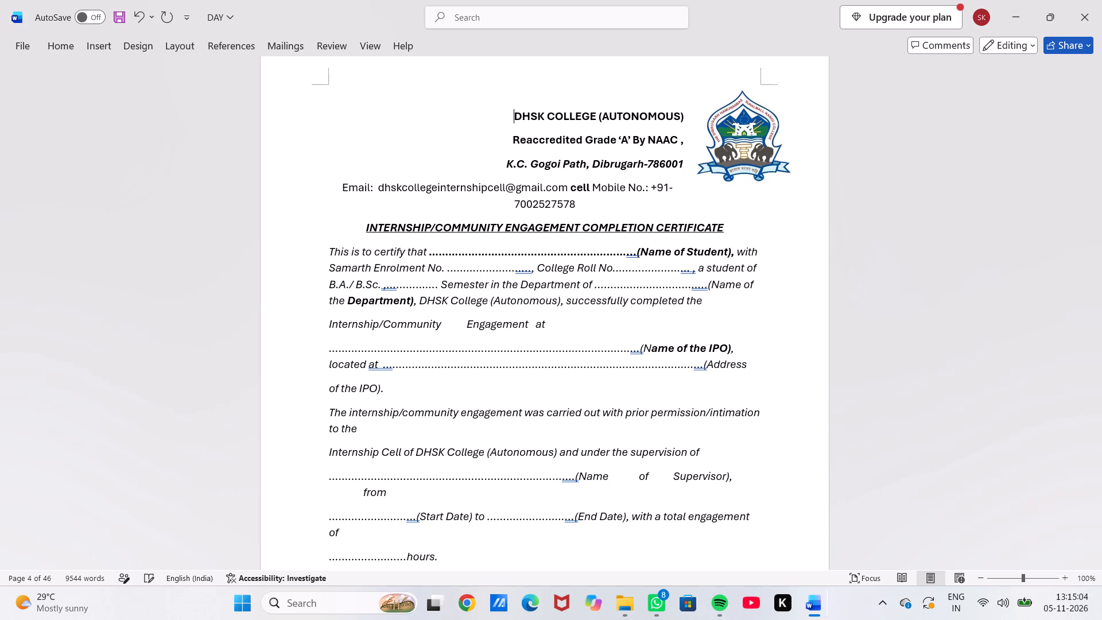
pyautogui.click(514, 75)
pyautogui.click(51, 49)
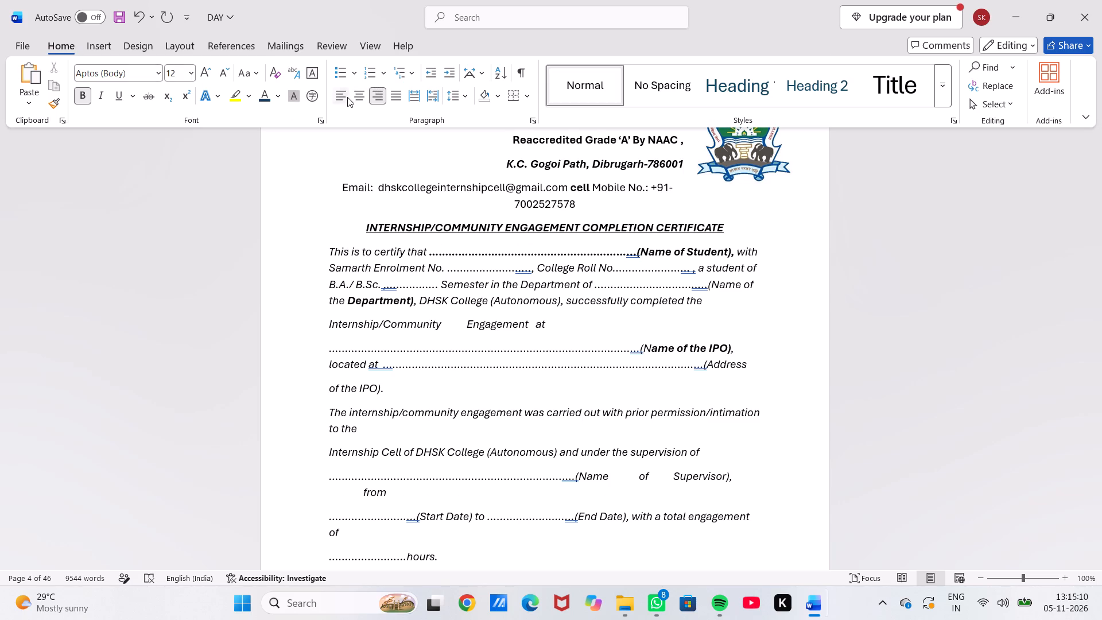
pyautogui.click(337, 96)
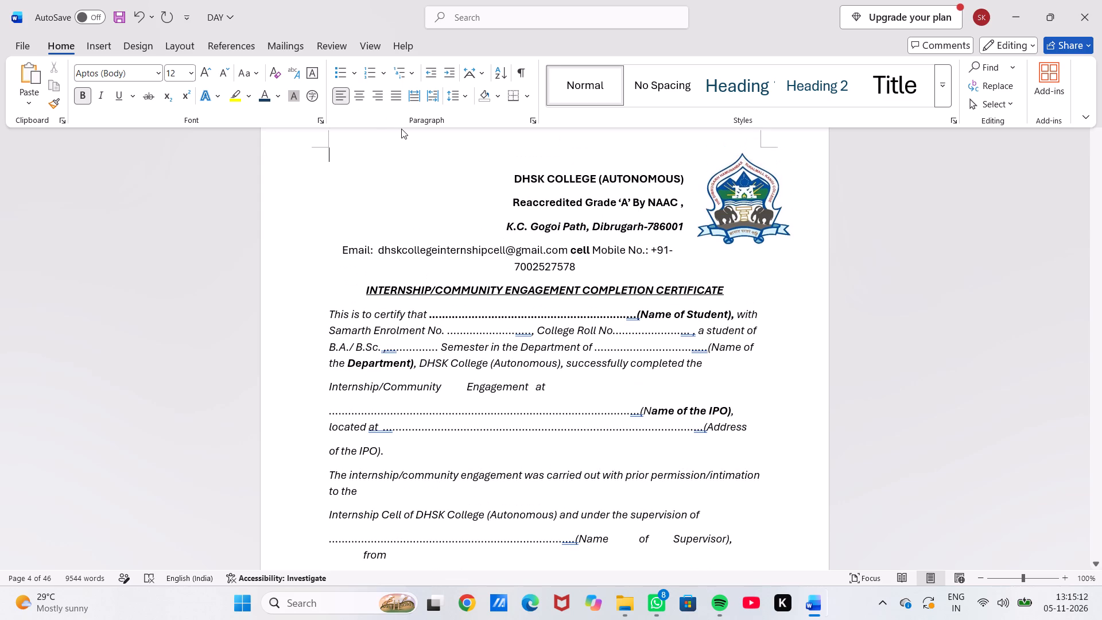
pyautogui.click(403, 172)
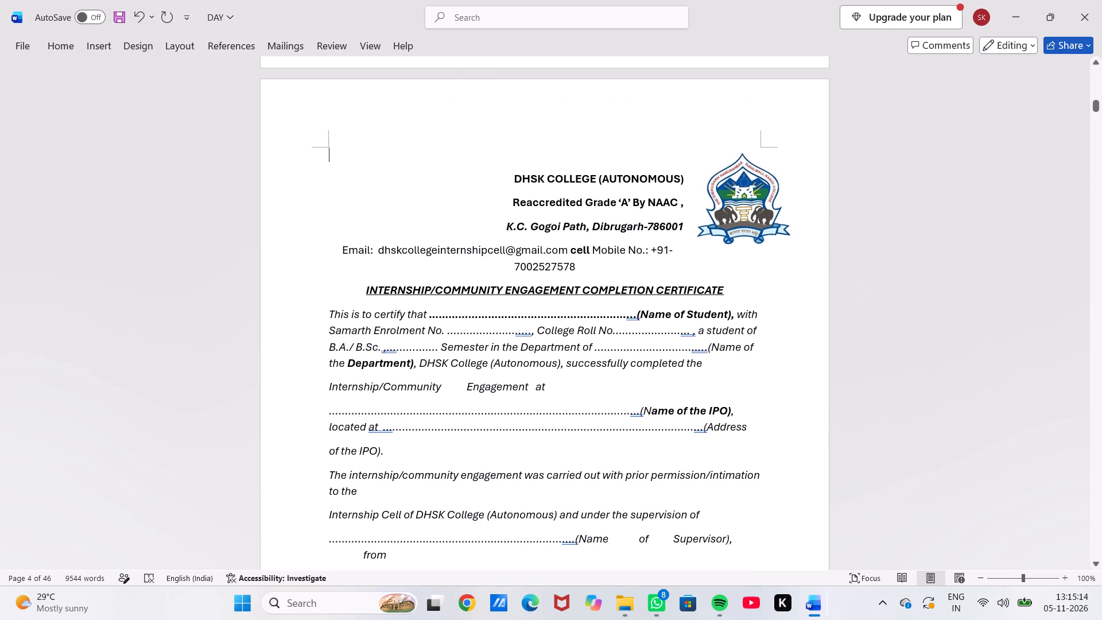
# Enter INTERNSHIP CELL on the new line above the college name, with CELL broken onto a second line.
pyautogui.write('INTER')
pyautogui.write('NSHIP')
pyautogui.press('space')
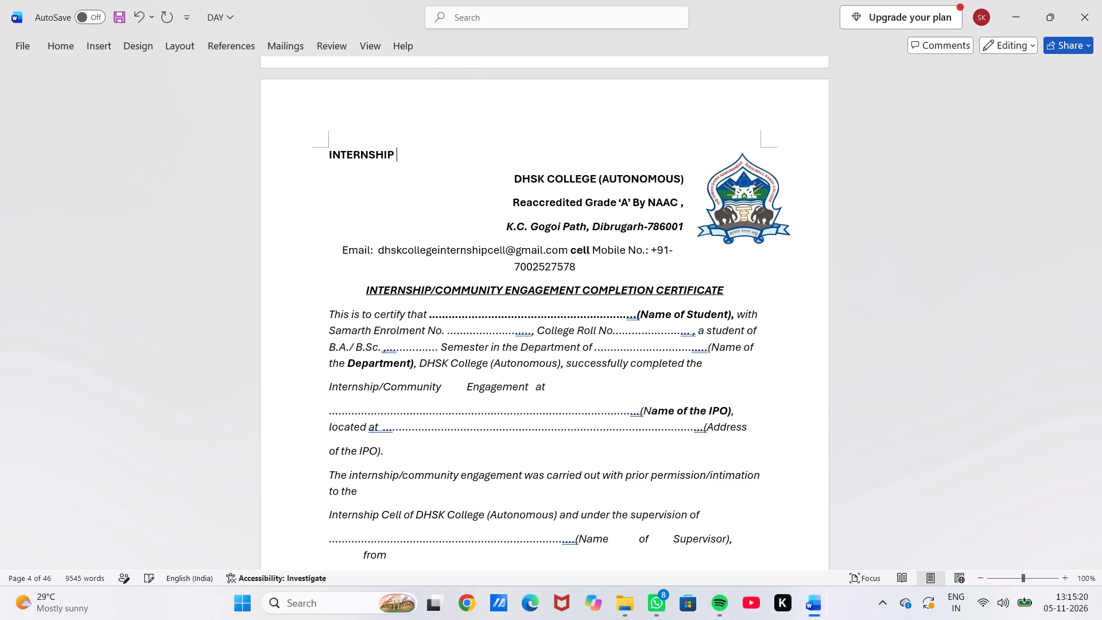
pyautogui.write('CELL')
pyautogui.press('BackSpace')
pyautogui.press('BackSpace')
pyautogui.press('BackSpace')
pyautogui.press('BackSpace')
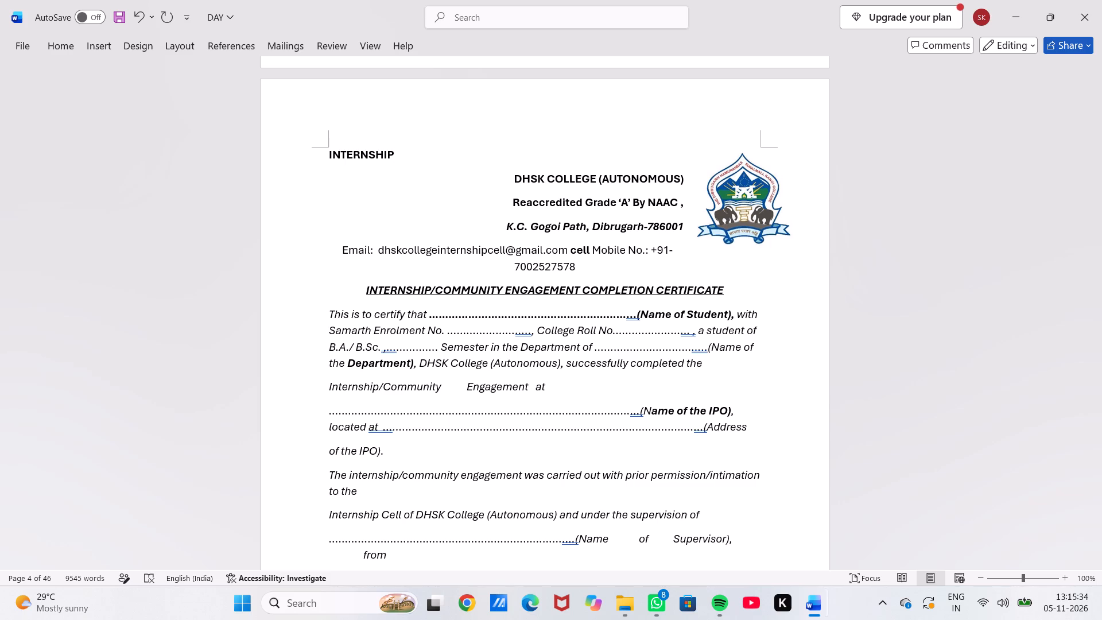
pyautogui.write('CELL')
pyautogui.click(394, 153)
pyautogui.press('Return')
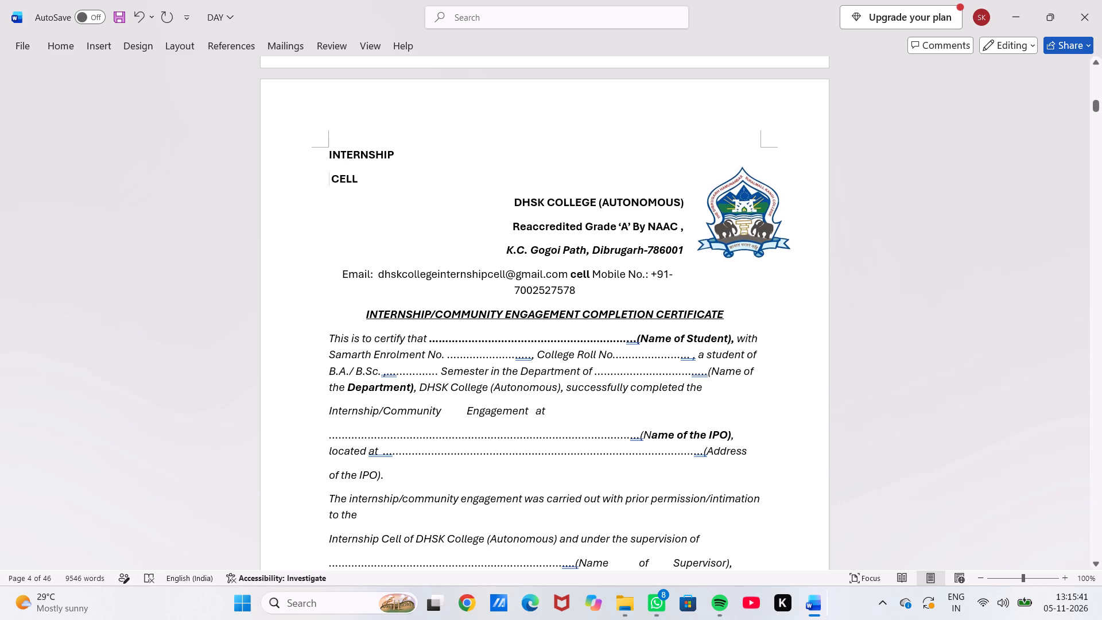
# Set the font size of the two-line INTERNSHIP CELL heading to 18.
pyautogui.moveTo(327, 153); pyautogui.dragTo(371, 197, button='right')
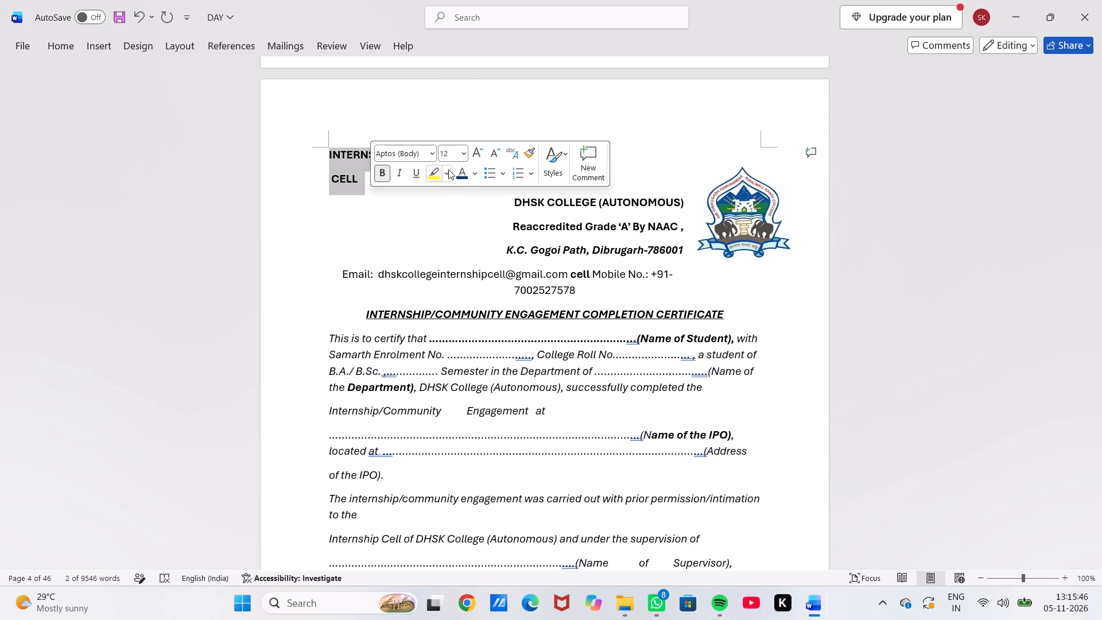
pyautogui.click(463, 154)
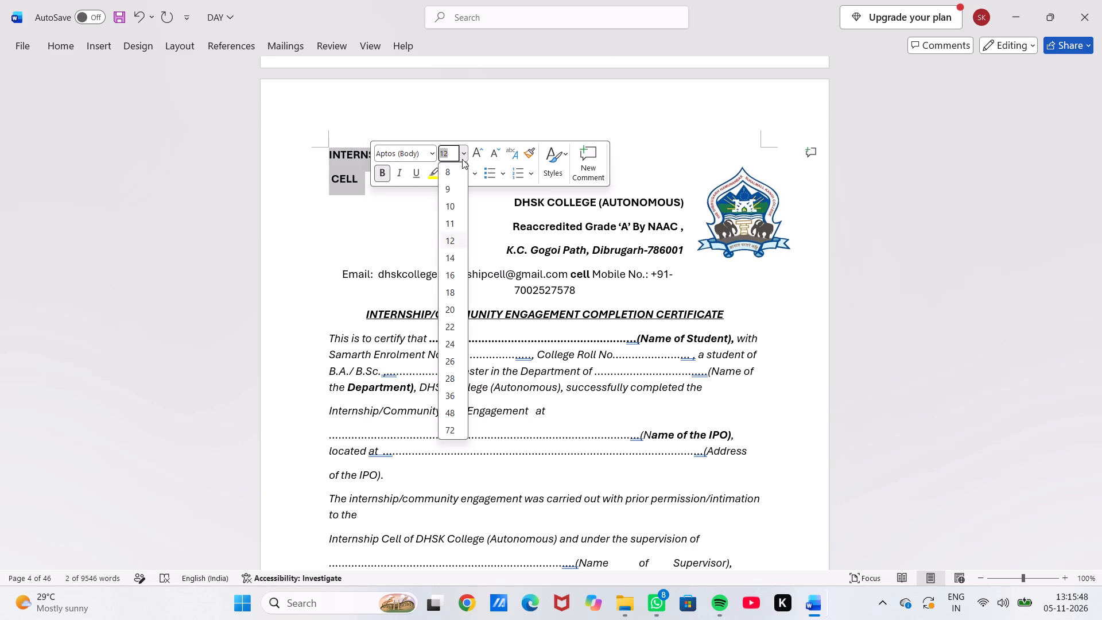
pyautogui.click(453, 297)
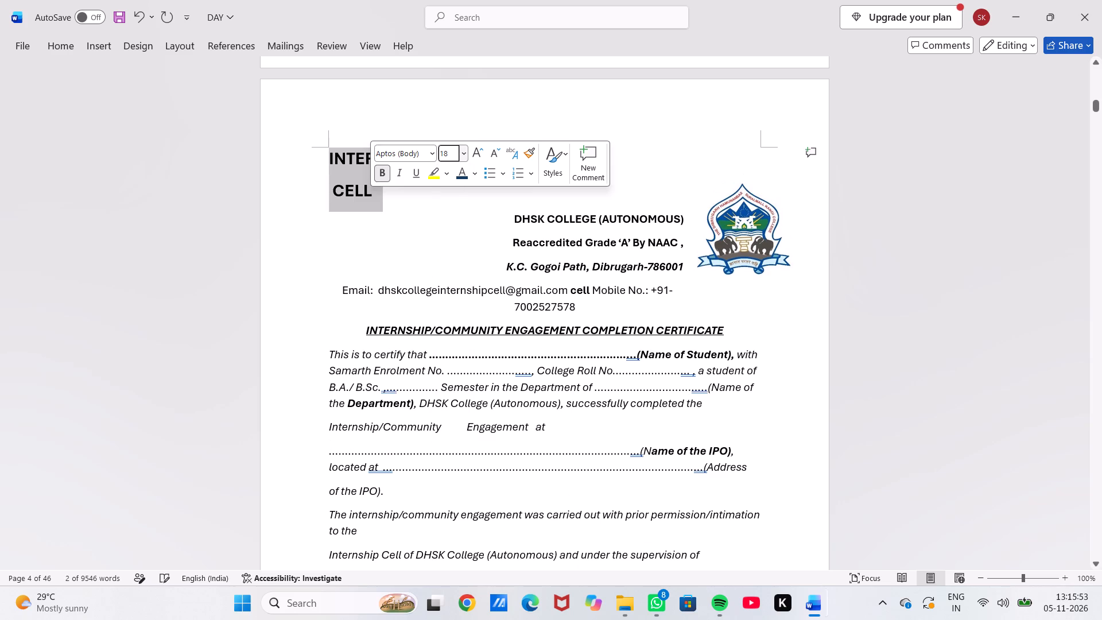
pyautogui.click(417, 219)
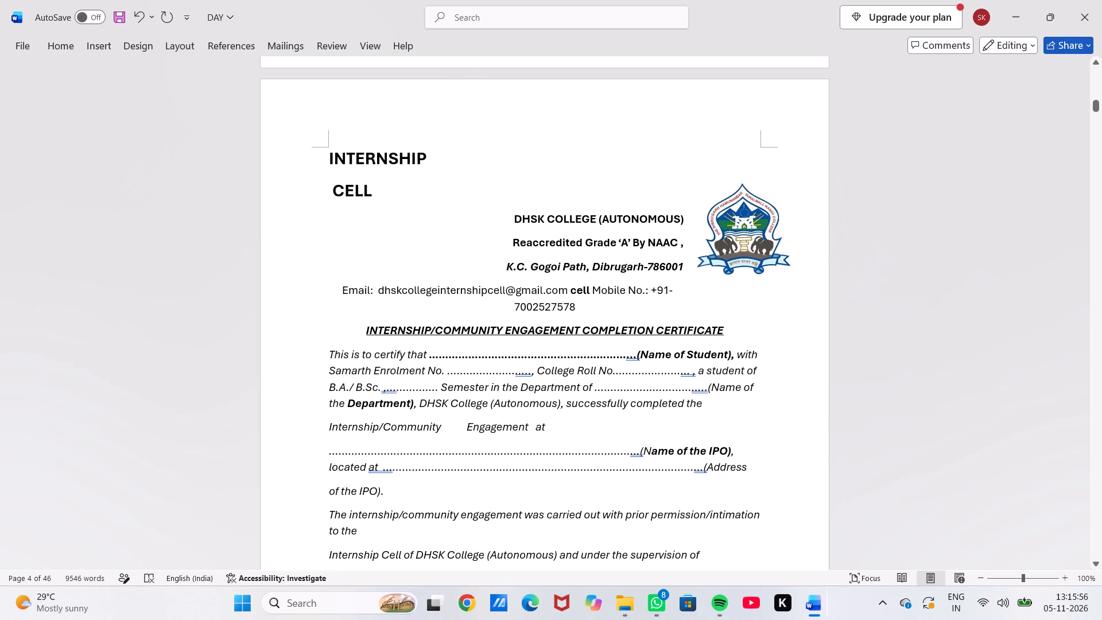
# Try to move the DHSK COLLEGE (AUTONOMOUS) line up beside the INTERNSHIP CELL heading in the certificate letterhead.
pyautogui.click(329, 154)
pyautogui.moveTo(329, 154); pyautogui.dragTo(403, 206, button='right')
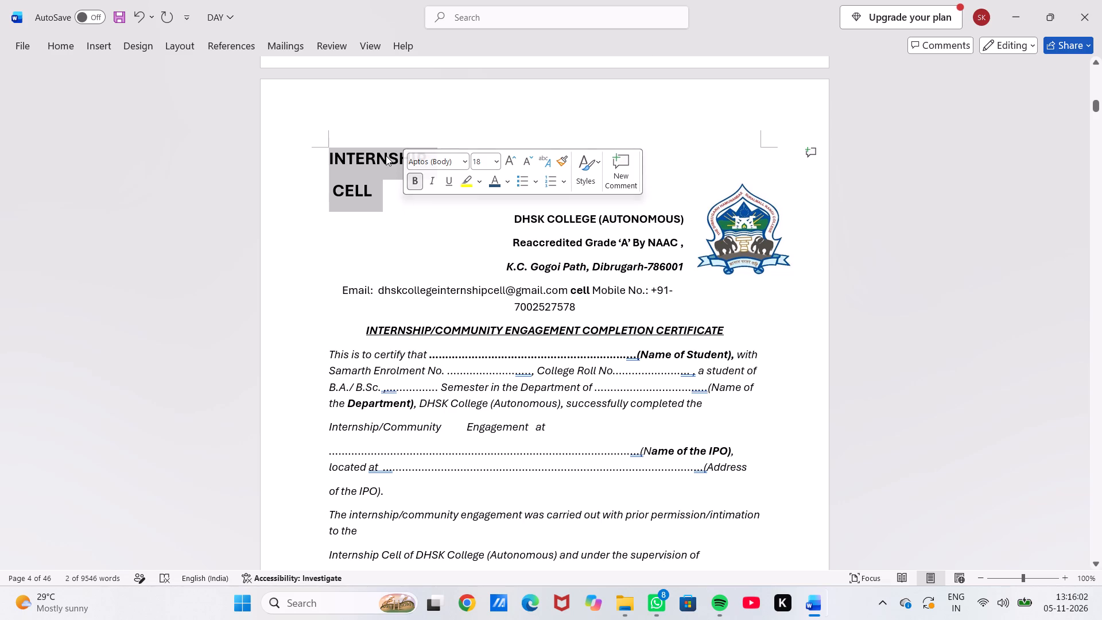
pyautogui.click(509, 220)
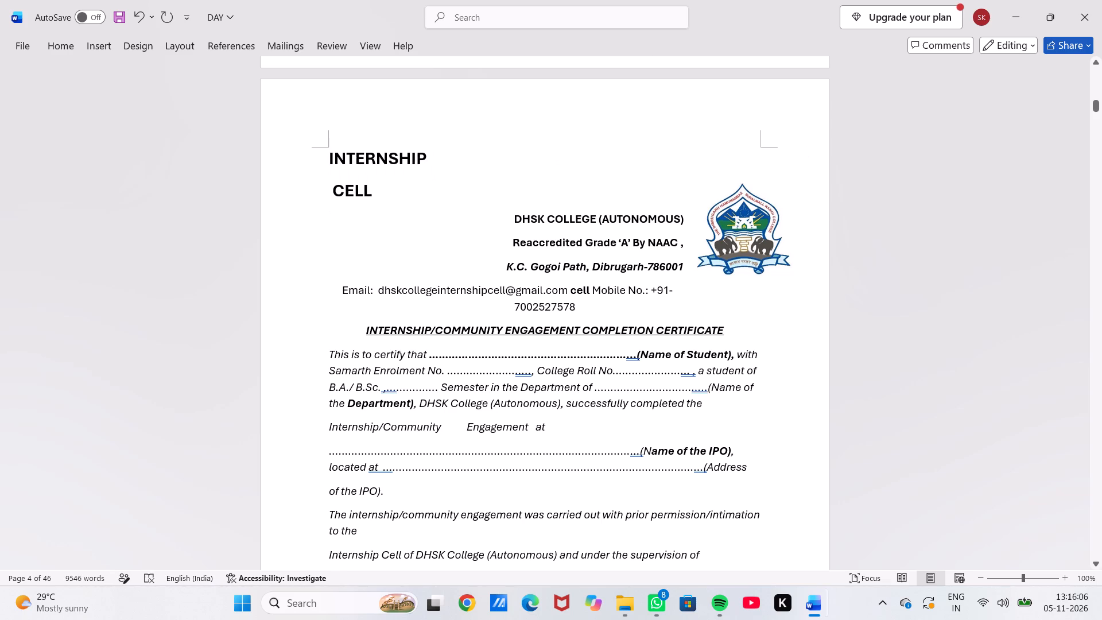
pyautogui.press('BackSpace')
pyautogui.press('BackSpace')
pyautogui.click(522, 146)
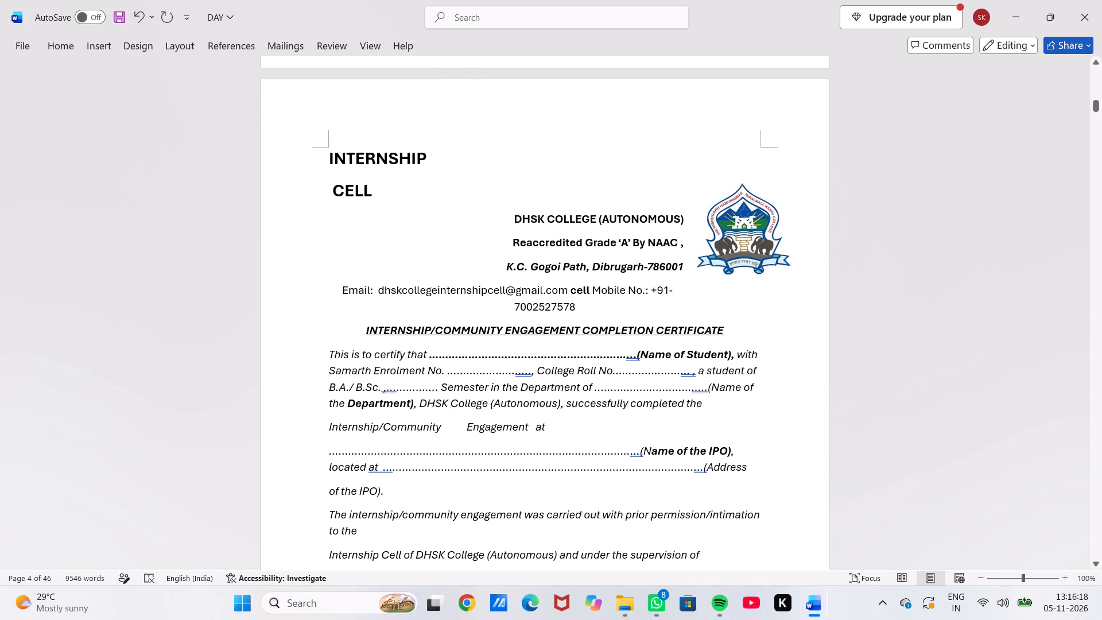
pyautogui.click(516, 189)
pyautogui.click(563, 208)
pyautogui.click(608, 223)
# Review the completion certificate's layout from the letterhead through the signature block and the start of the college mentor certificate format.
pyautogui.scroll(-2, 603, 296)
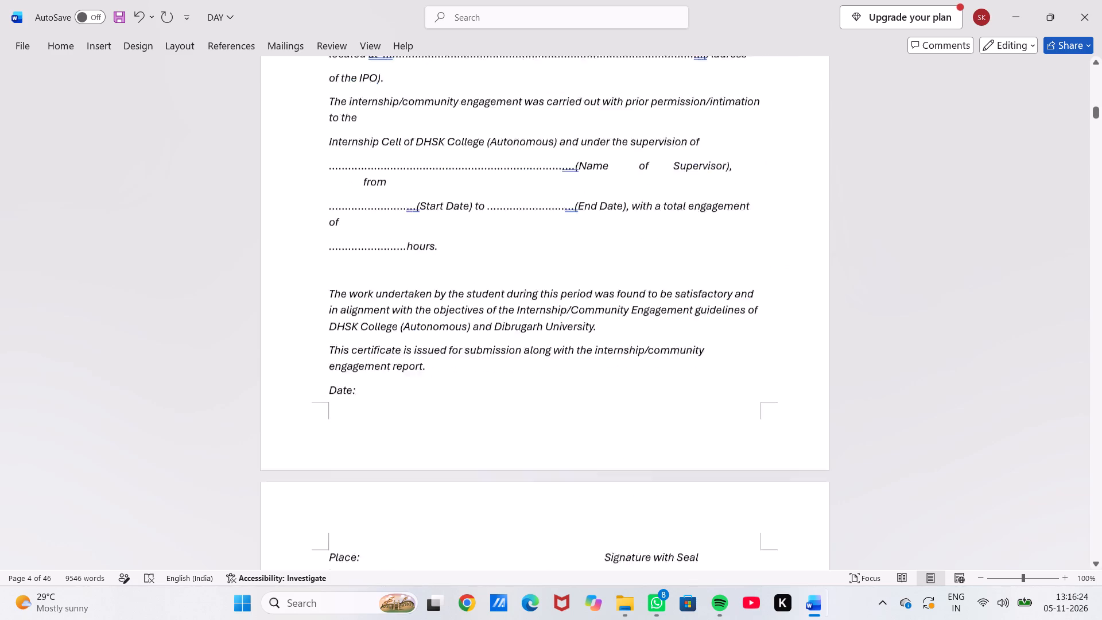
pyautogui.scroll(-1, 603, 296)
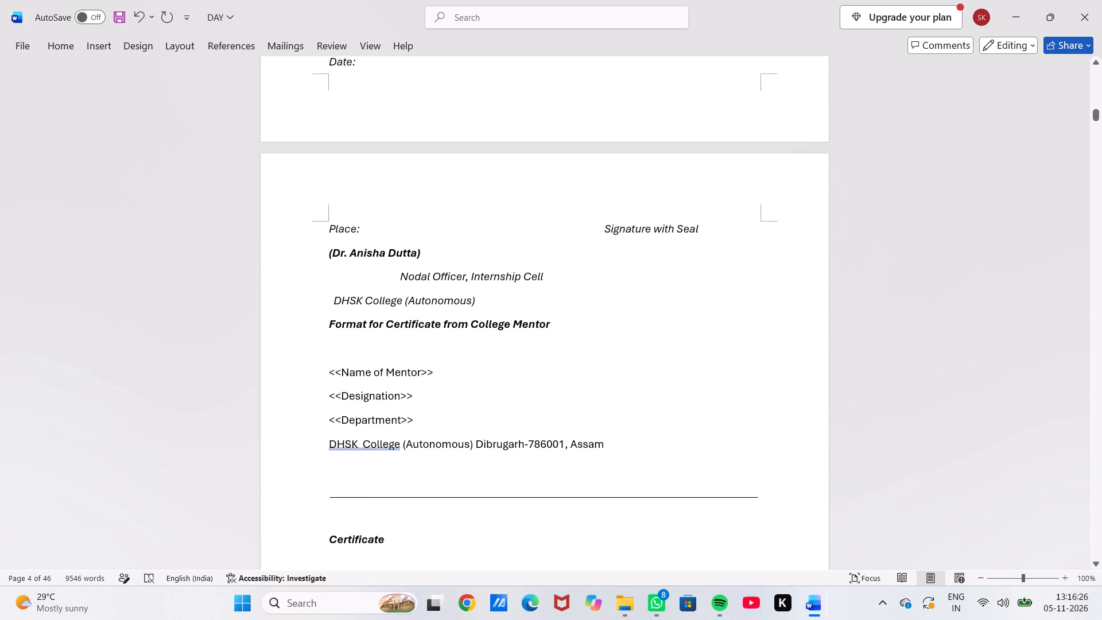
pyautogui.scroll(1, 603, 296)
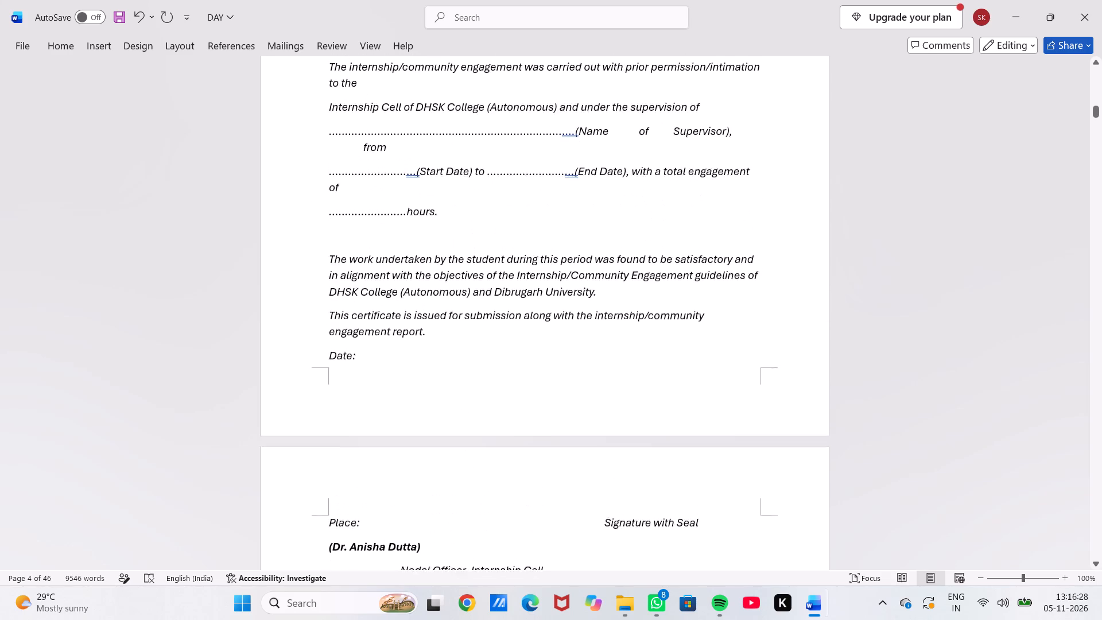
pyautogui.scroll(3, 603, 296)
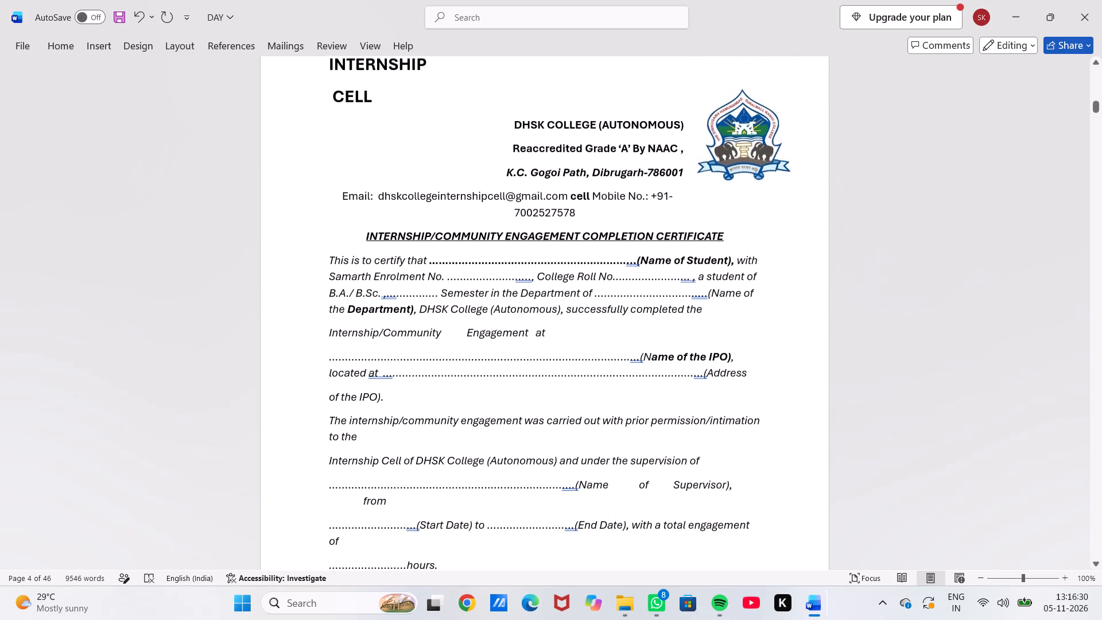
pyautogui.scroll(1, 603, 296)
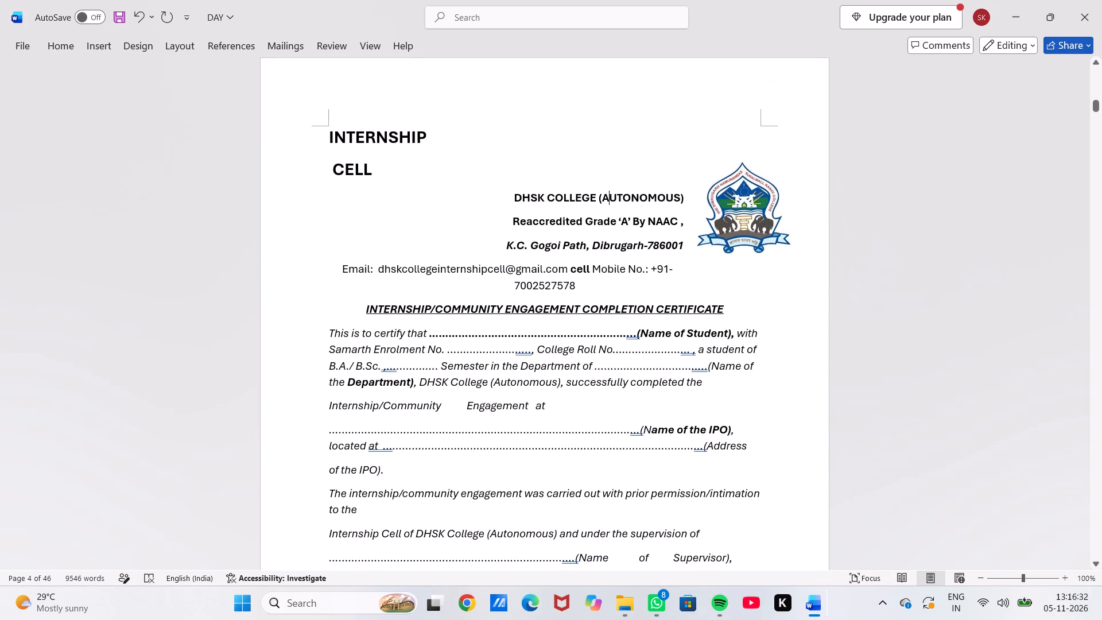
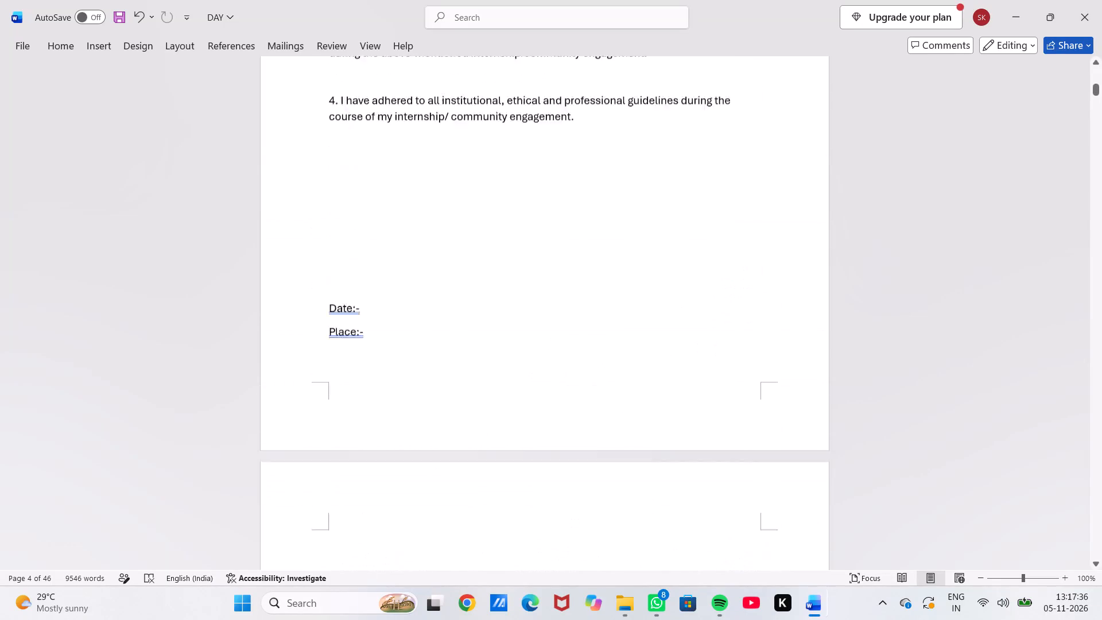
# Review the report's cover page, the student declaration and the blank page that follows it.
pyautogui.scroll(1, 603, 296)
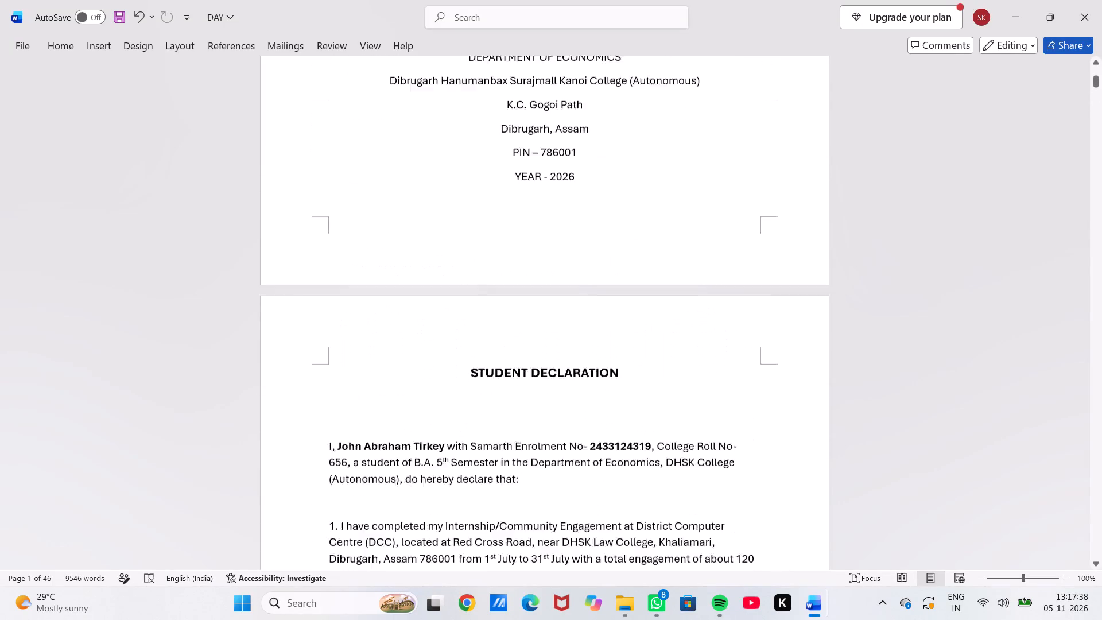
pyautogui.scroll(3, 603, 296)
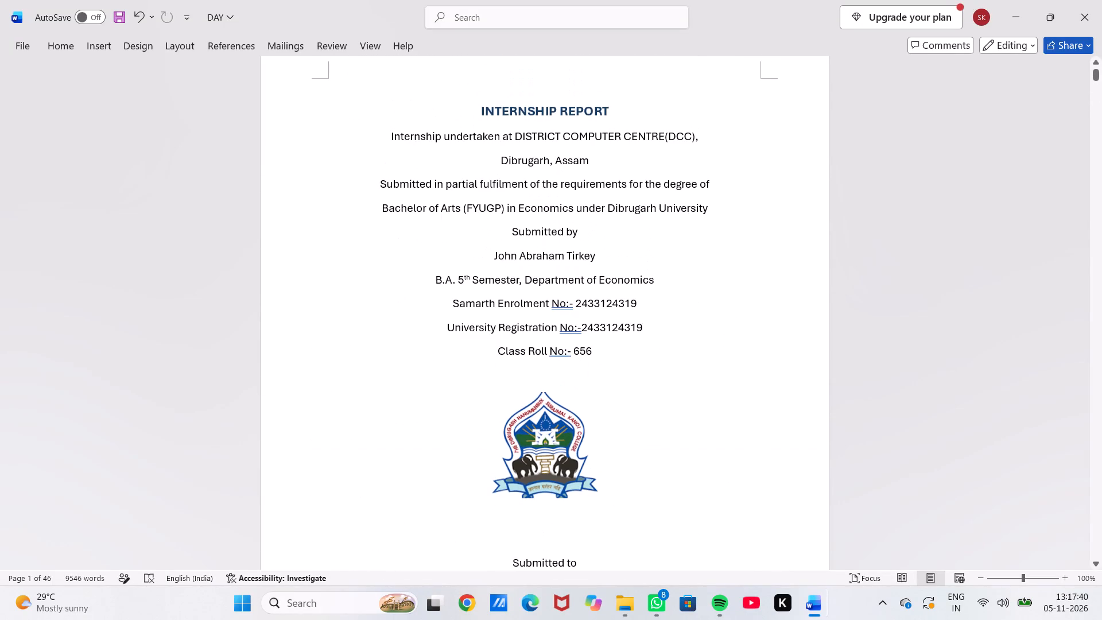
pyautogui.scroll(-4, 603, 296)
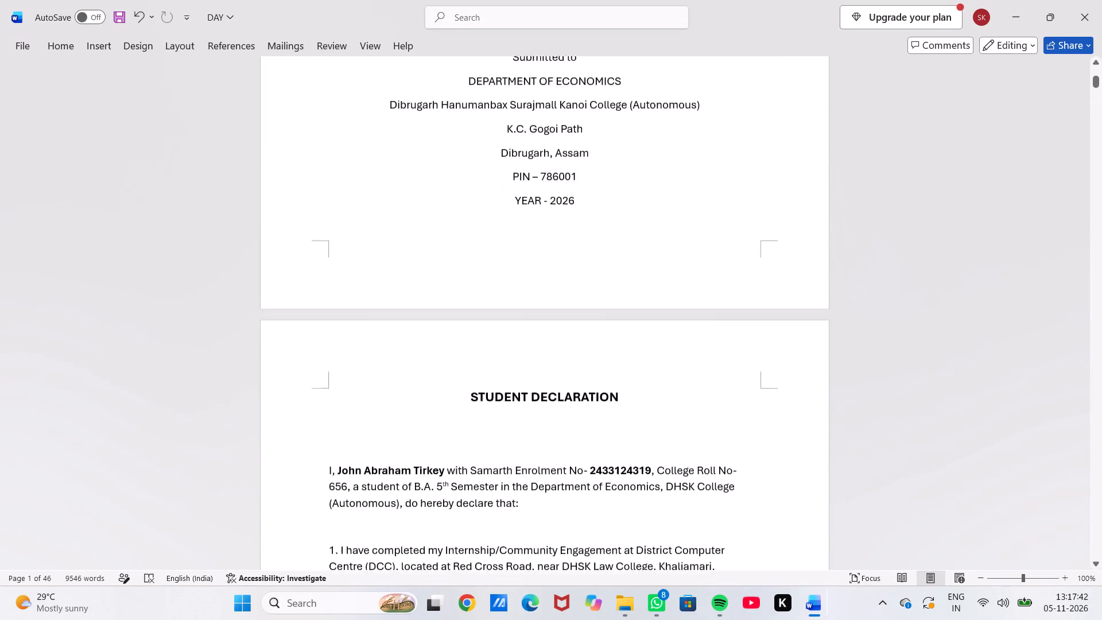
pyautogui.scroll(-4, 603, 296)
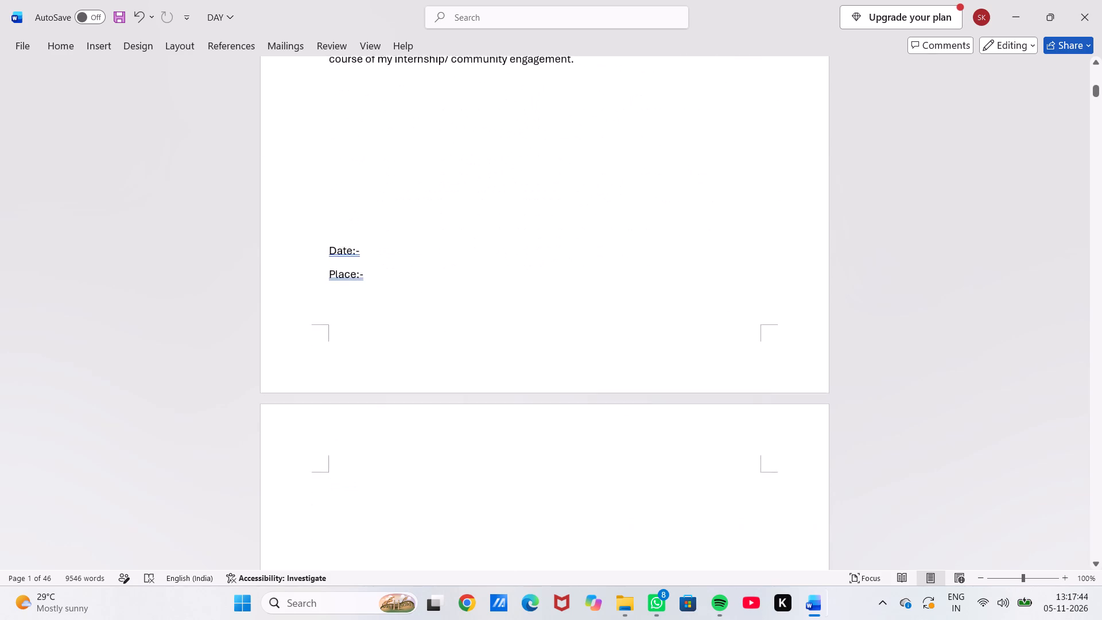
pyautogui.scroll(-1, 603, 296)
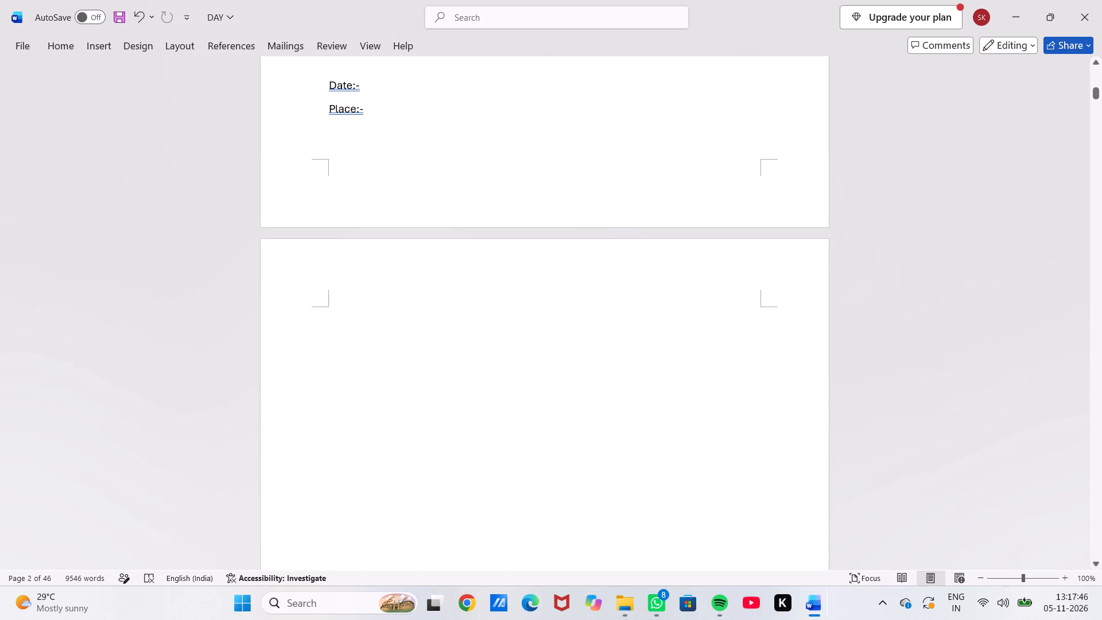
pyautogui.moveTo(603, 296); pyautogui.dragTo(604, 285)
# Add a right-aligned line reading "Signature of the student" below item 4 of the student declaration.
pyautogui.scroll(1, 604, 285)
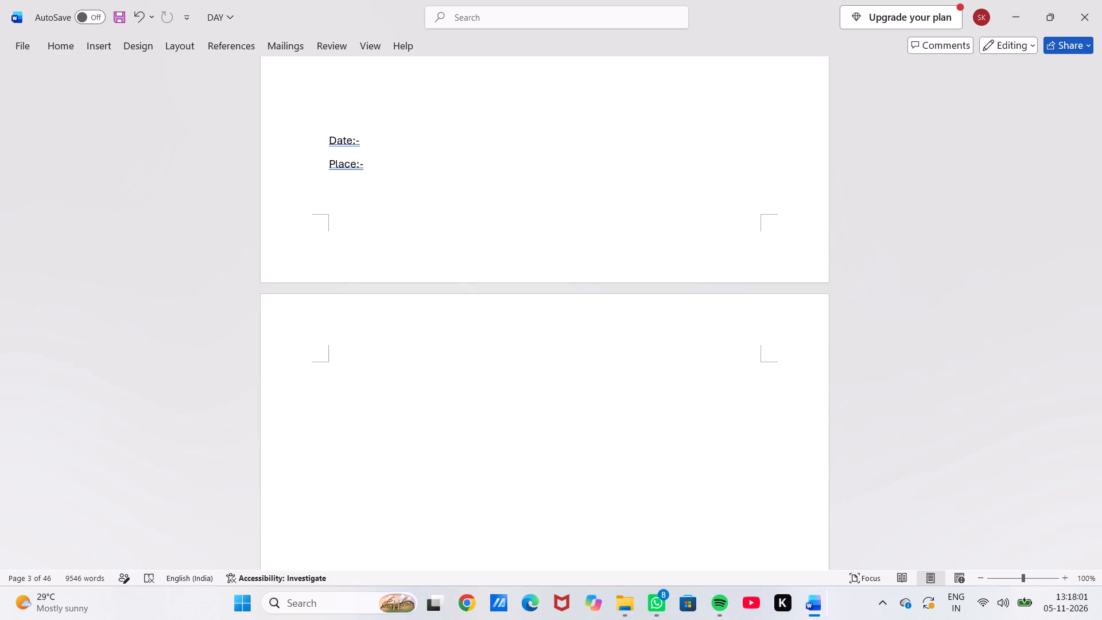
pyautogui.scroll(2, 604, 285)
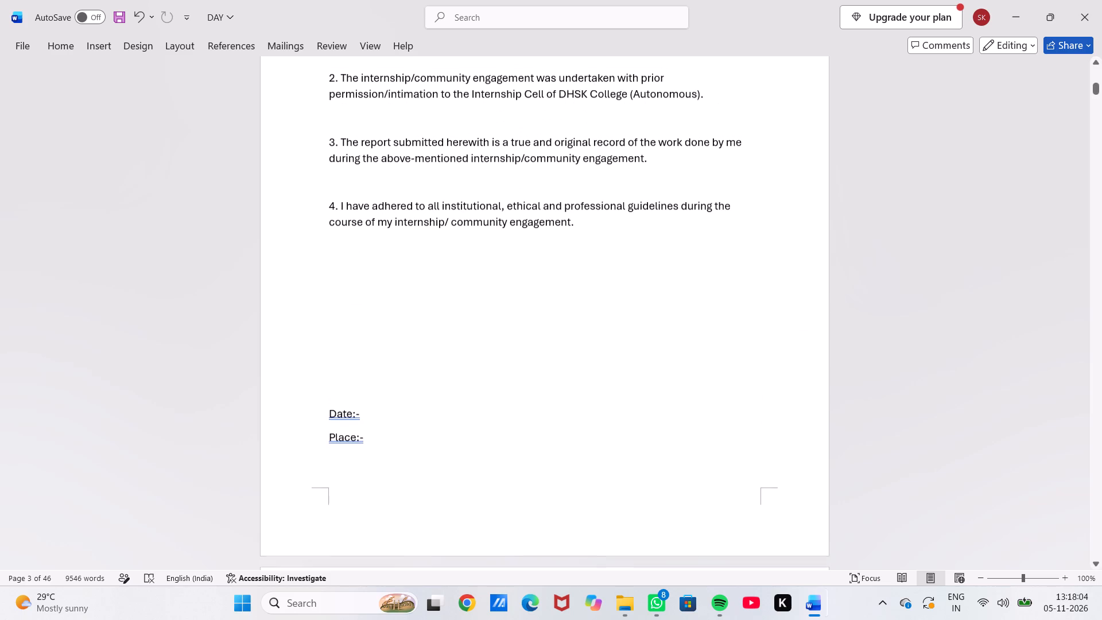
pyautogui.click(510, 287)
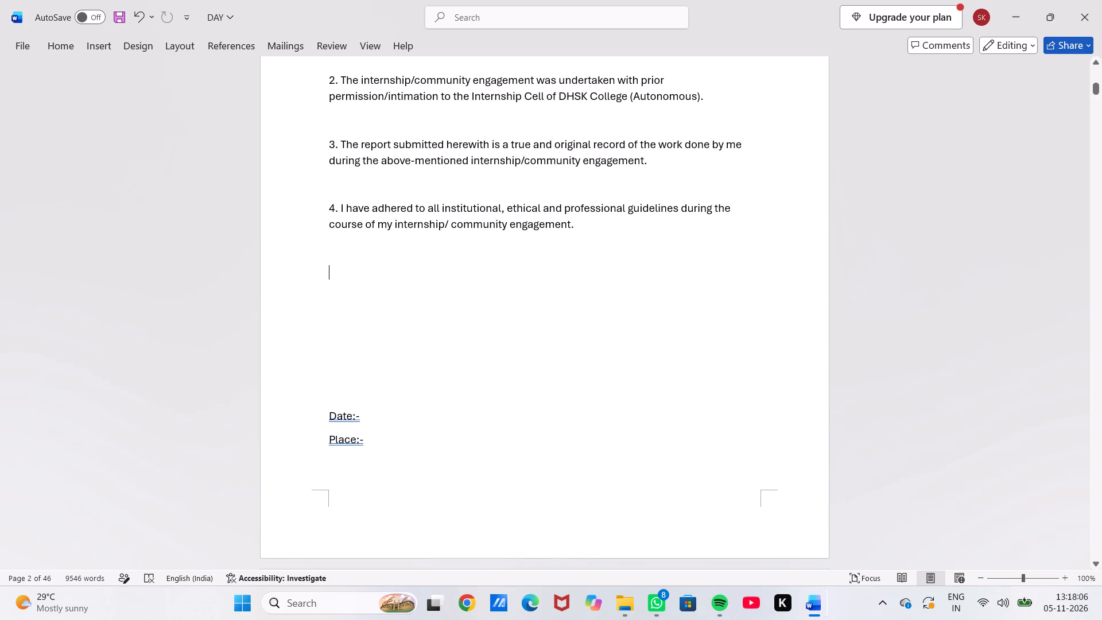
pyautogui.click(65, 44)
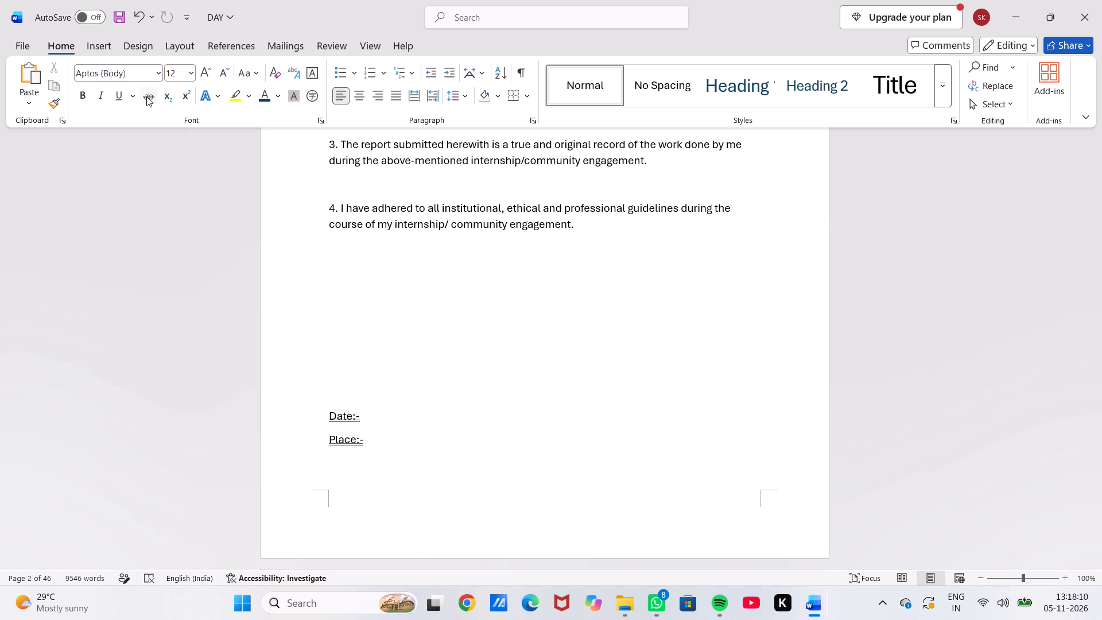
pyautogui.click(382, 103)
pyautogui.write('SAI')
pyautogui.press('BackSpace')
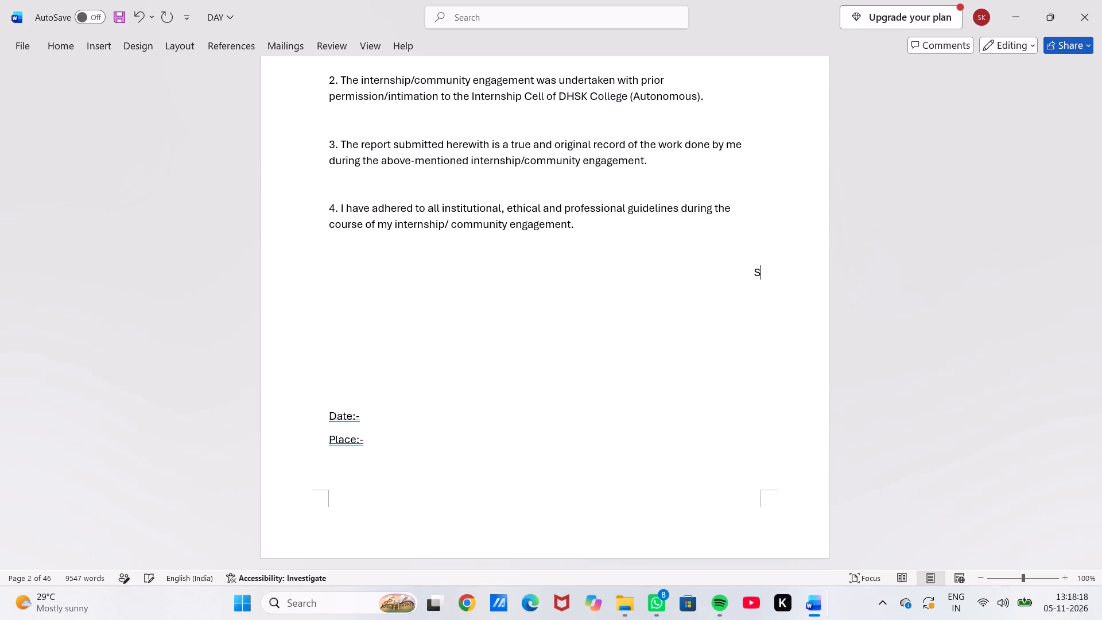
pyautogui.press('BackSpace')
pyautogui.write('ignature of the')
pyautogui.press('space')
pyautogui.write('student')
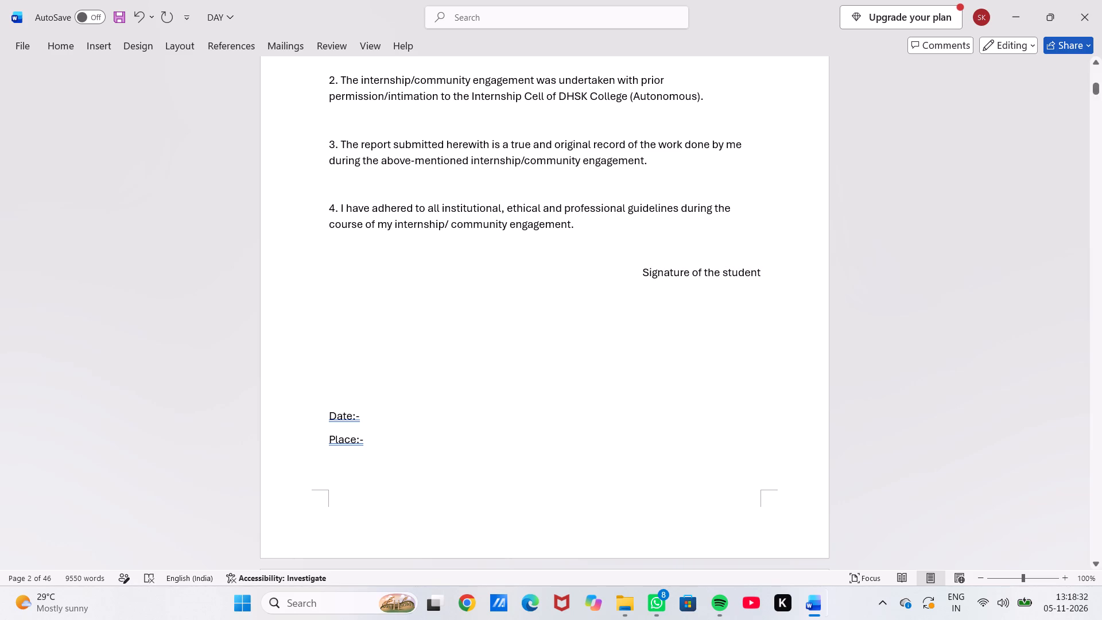
# Remove the blank line directly below item 4 of the student declaration.
pyautogui.click(641, 269)
pyautogui.press('Return')
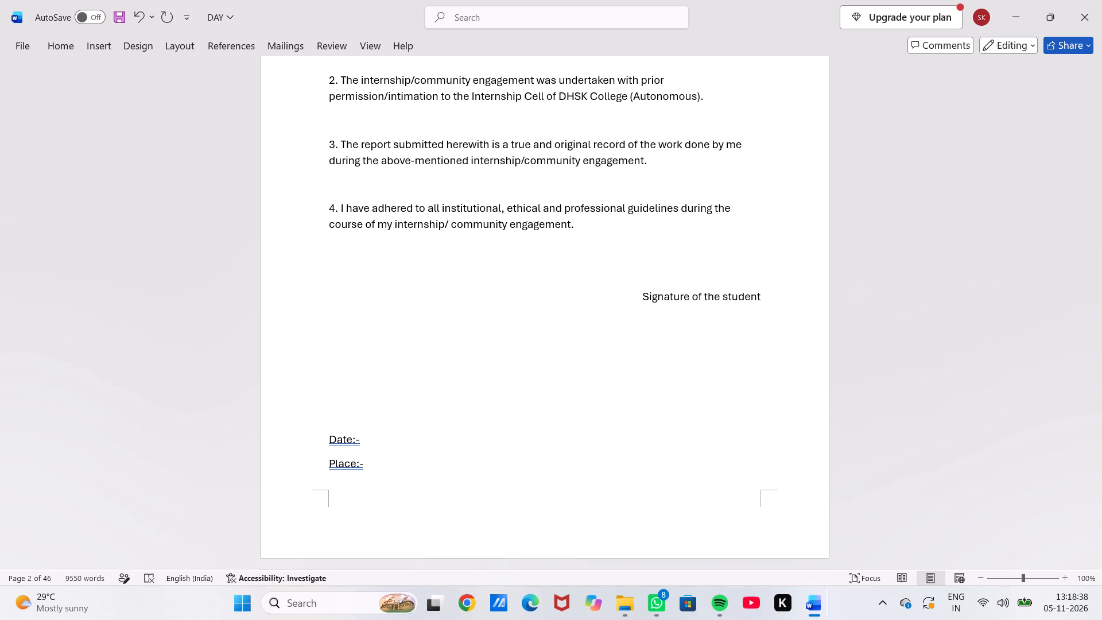
pyautogui.press('Return')
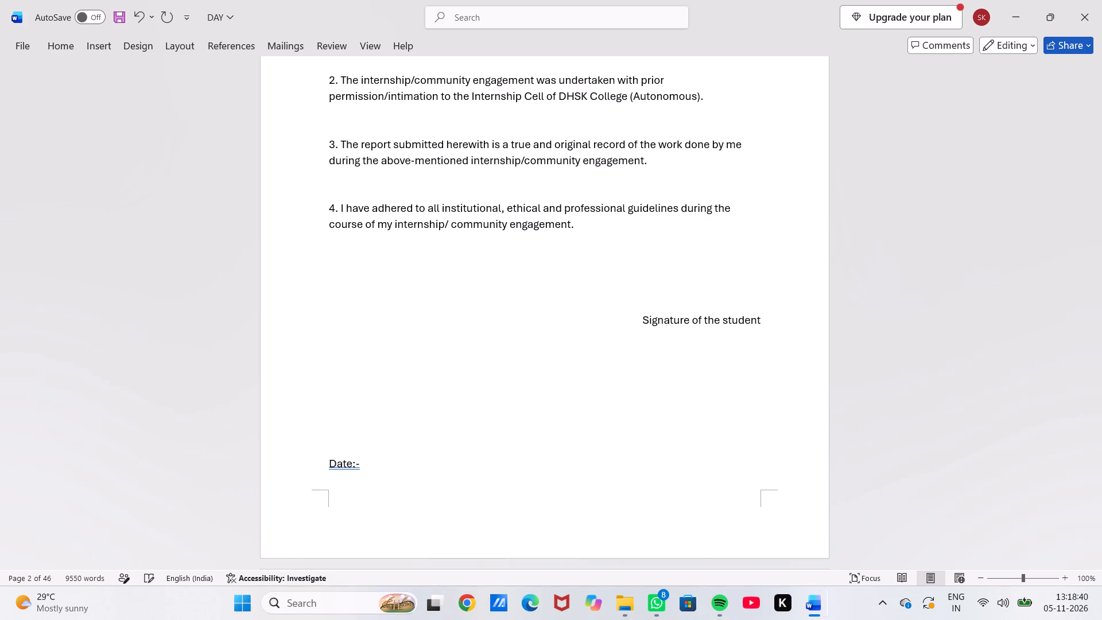
pyautogui.press('BackSpace')
pyautogui.press('BackSpace')
pyautogui.press('BackSpace')
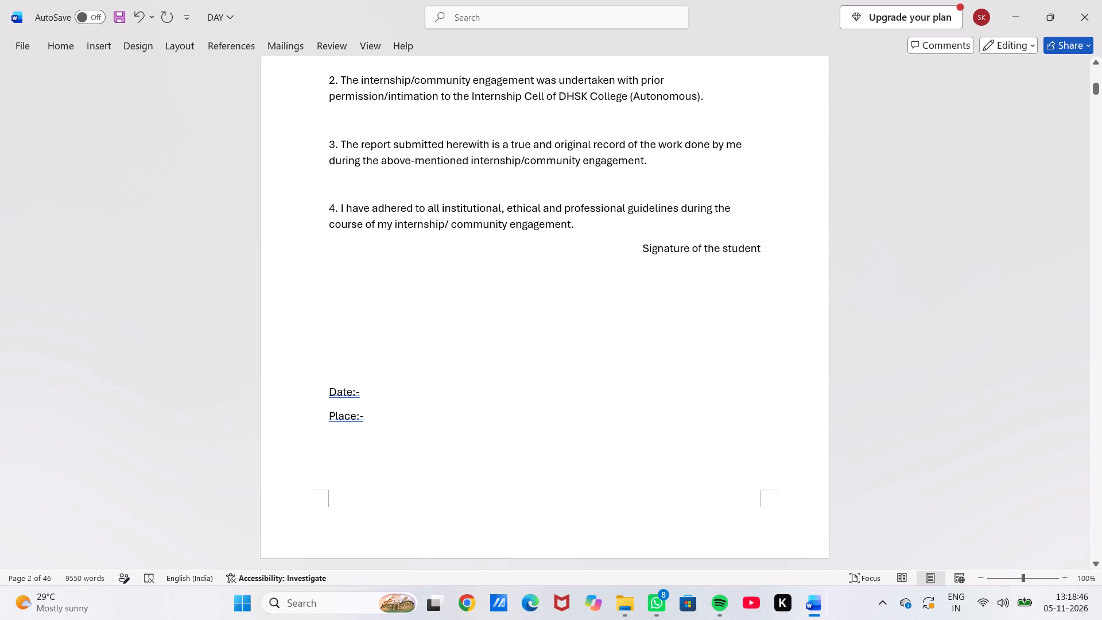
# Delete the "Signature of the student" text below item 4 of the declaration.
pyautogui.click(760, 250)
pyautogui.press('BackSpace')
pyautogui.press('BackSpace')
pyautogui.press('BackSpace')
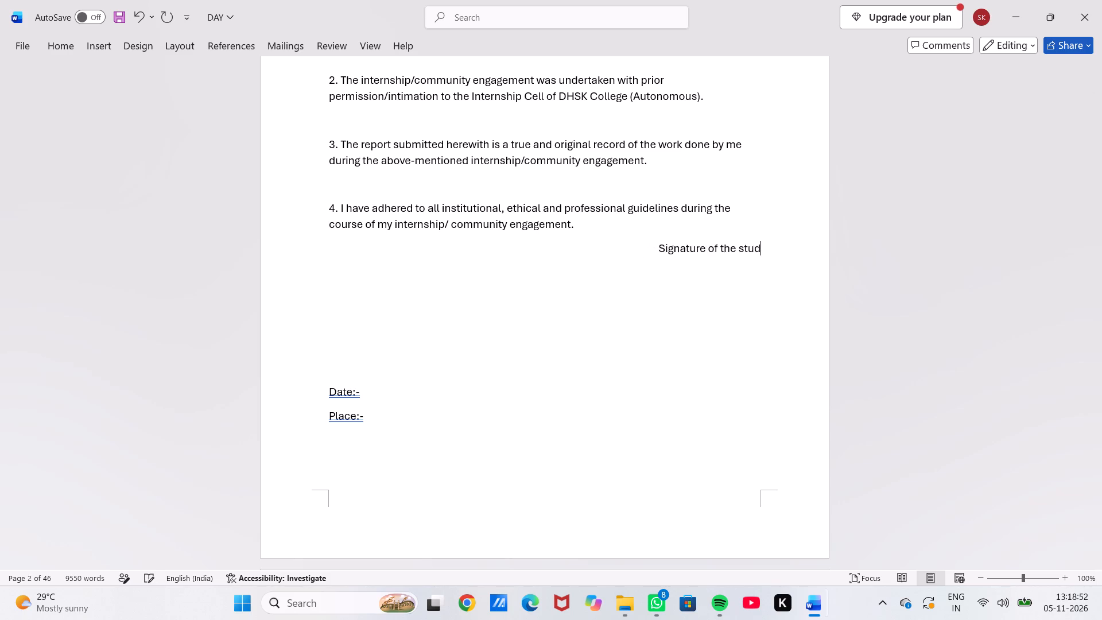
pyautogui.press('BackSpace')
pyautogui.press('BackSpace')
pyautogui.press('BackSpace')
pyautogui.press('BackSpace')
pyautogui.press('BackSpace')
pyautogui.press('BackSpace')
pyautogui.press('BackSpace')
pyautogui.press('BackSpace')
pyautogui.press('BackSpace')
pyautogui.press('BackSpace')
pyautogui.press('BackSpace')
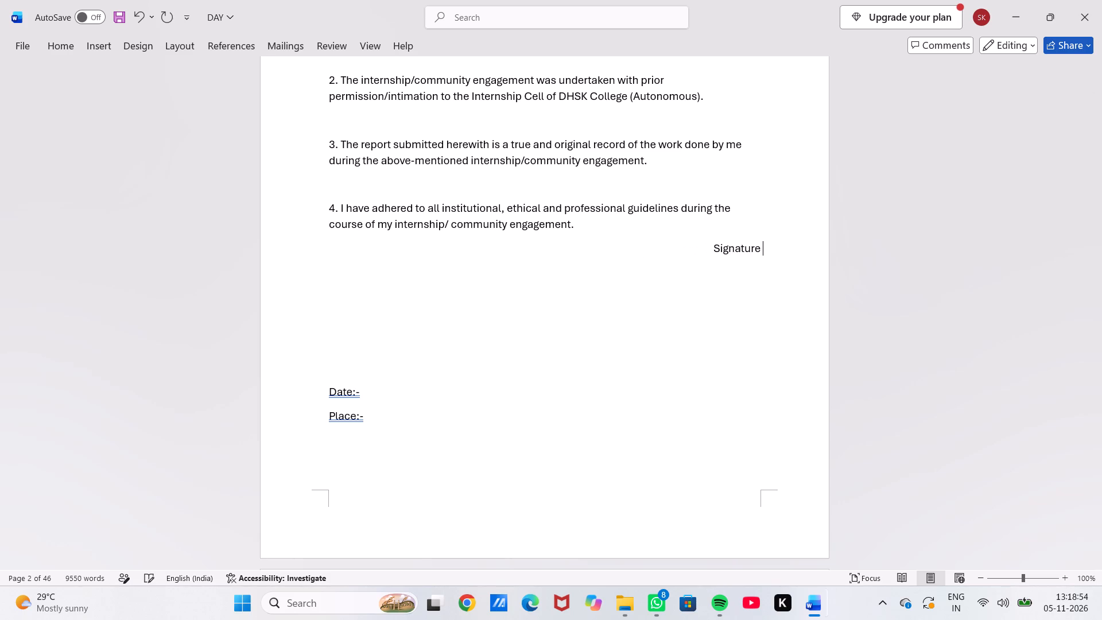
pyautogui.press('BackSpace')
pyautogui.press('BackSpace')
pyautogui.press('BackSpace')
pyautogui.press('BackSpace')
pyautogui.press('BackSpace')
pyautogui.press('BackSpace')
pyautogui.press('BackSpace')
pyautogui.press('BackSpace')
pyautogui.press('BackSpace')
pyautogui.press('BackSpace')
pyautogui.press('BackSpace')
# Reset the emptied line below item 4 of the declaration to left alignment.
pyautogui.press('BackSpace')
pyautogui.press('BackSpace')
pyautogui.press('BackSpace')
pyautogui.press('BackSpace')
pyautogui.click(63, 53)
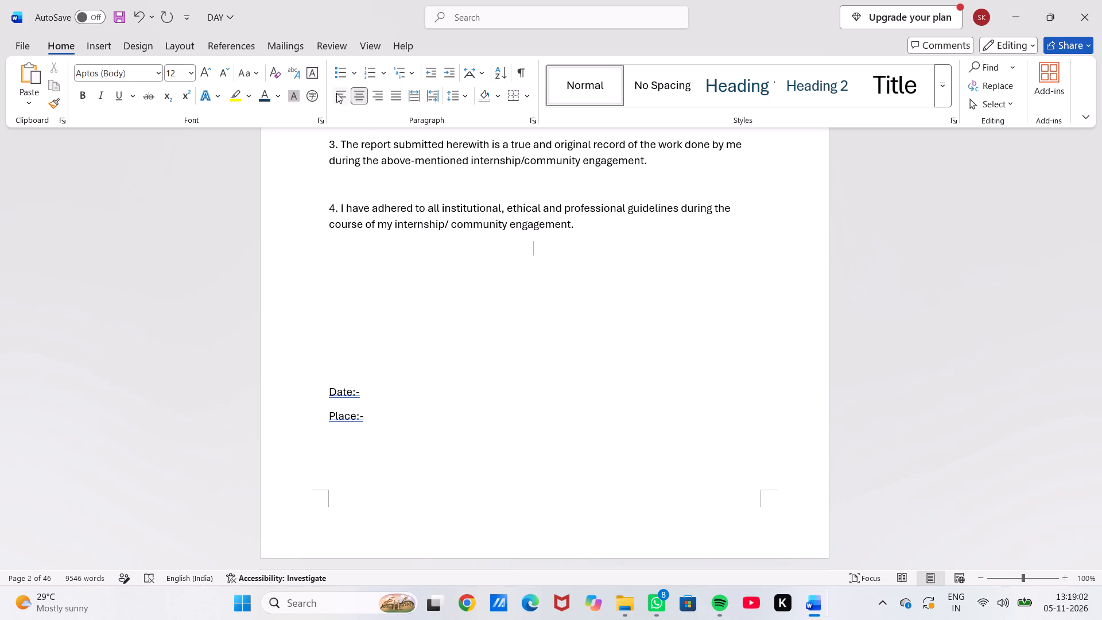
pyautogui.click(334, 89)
# Review the pages after the declaration, from the blank page through the completion certificate to the college mentor certificate's closing lines.
pyautogui.scroll(-2, 619, 423)
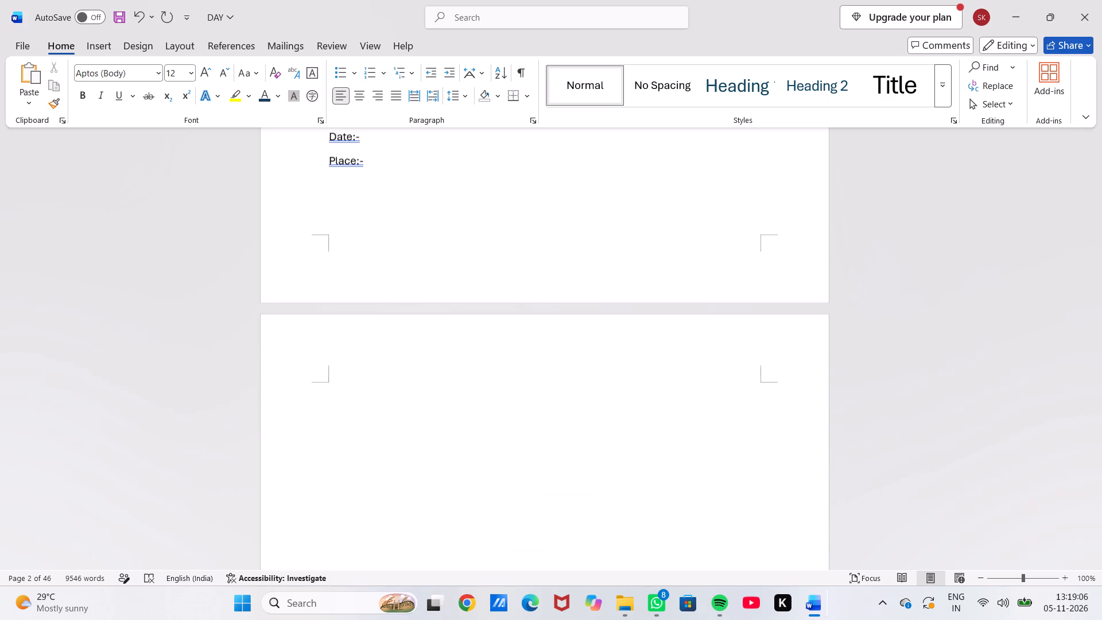
pyautogui.scroll(-5, 619, 423)
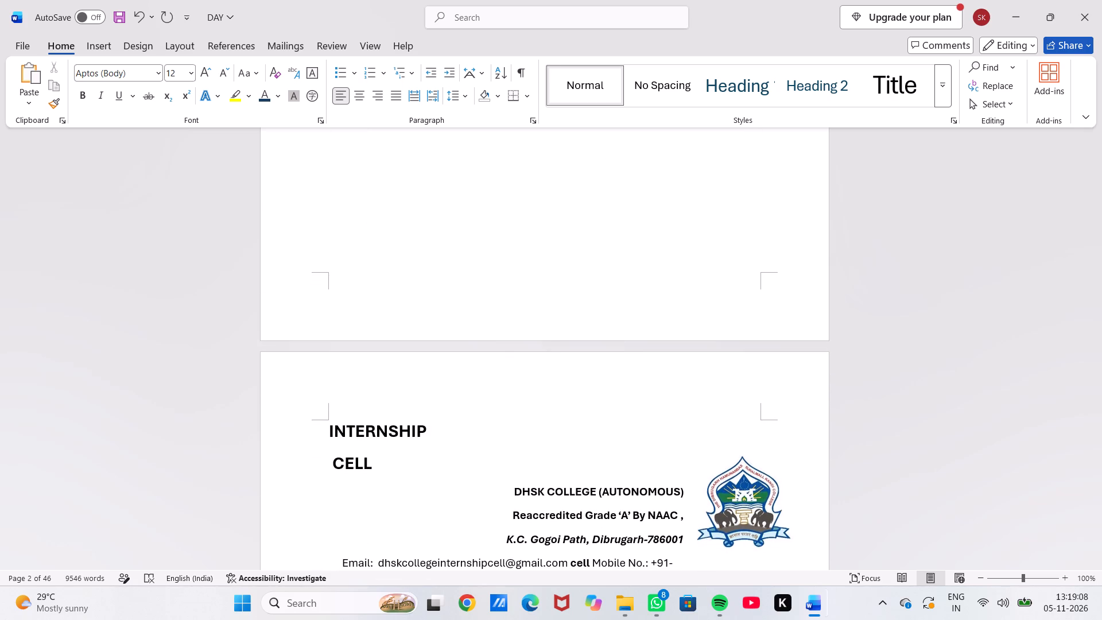
pyautogui.scroll(-2, 619, 423)
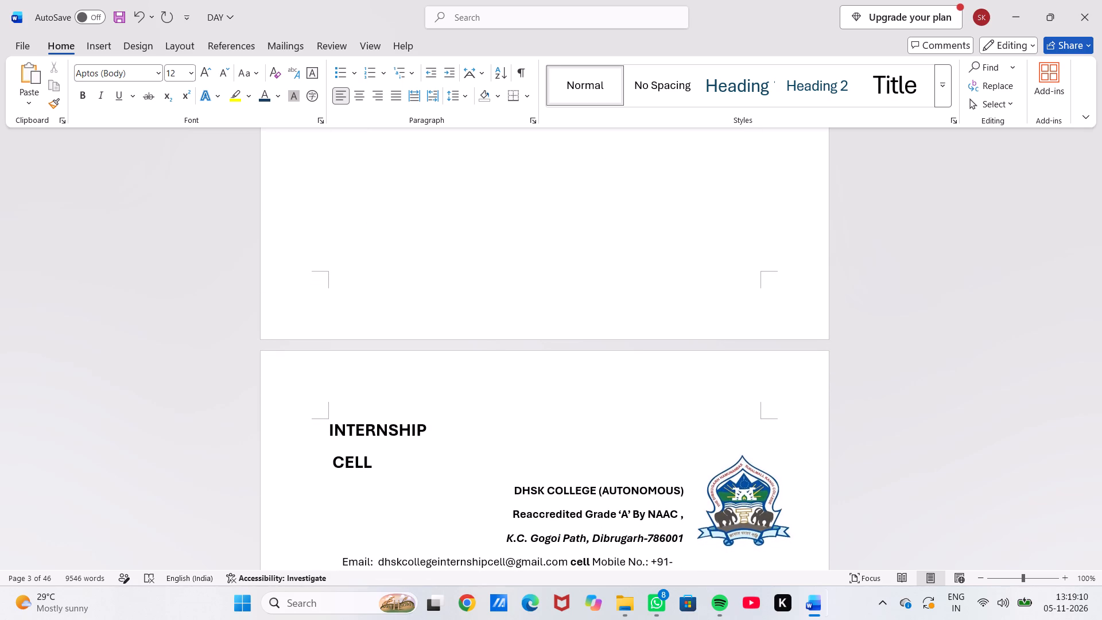
pyautogui.scroll(2, 619, 423)
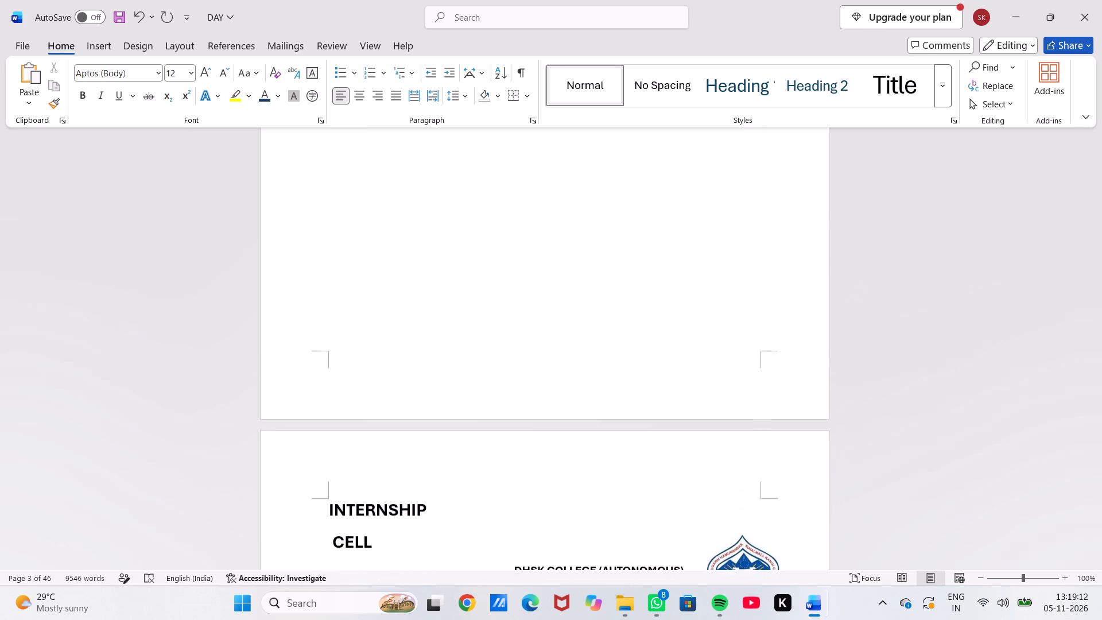
pyautogui.scroll(4, 619, 423)
pyautogui.scroll(-2, 619, 423)
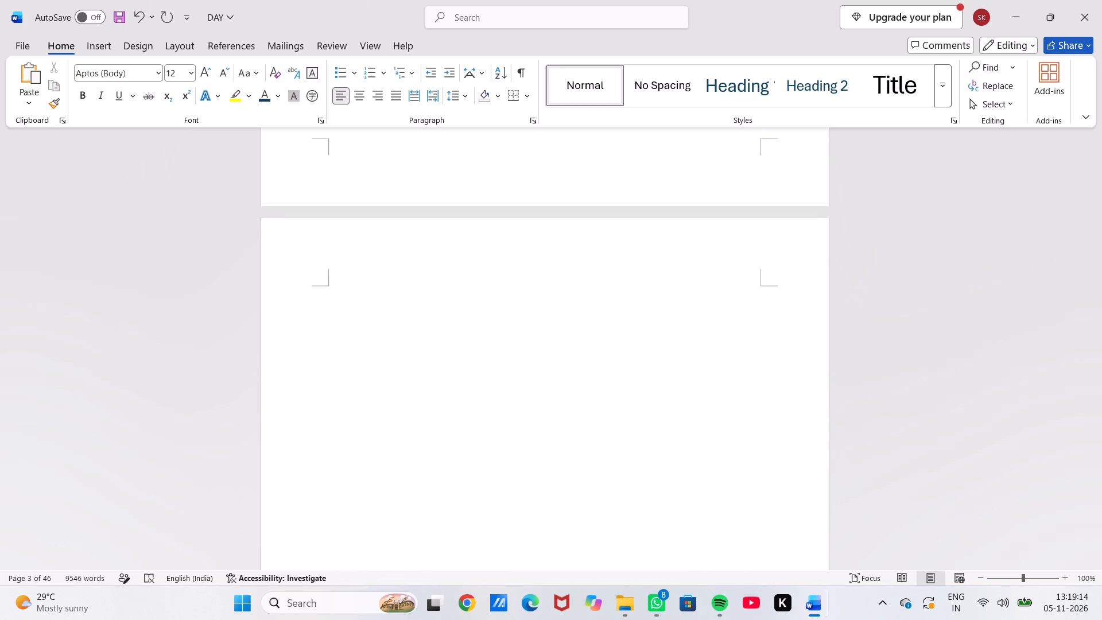
pyautogui.scroll(-3, 619, 423)
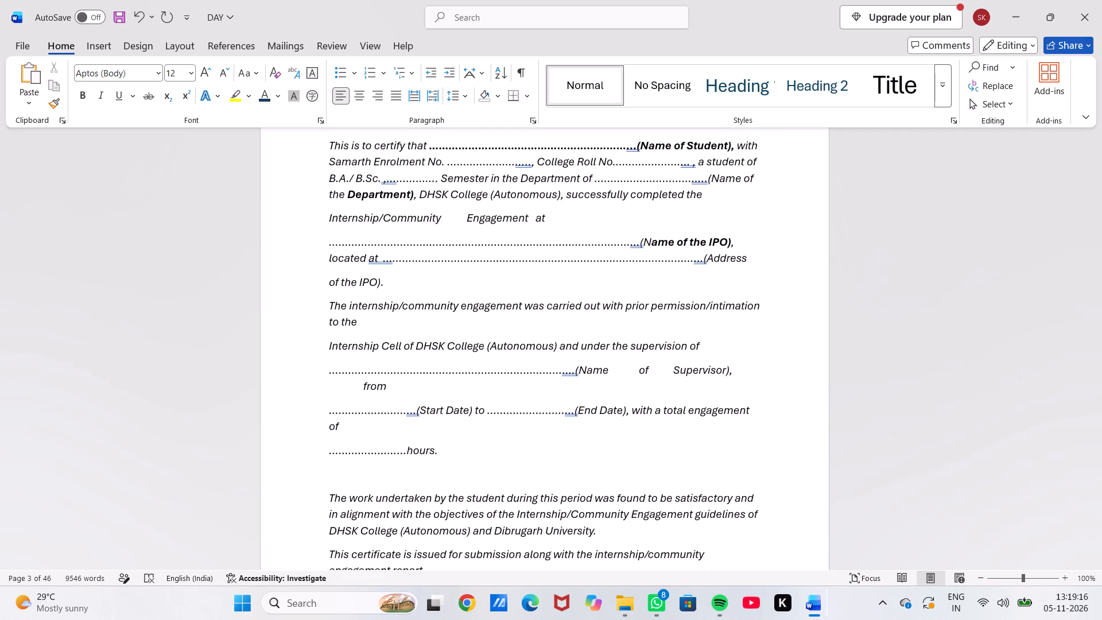
pyautogui.scroll(-2, 619, 423)
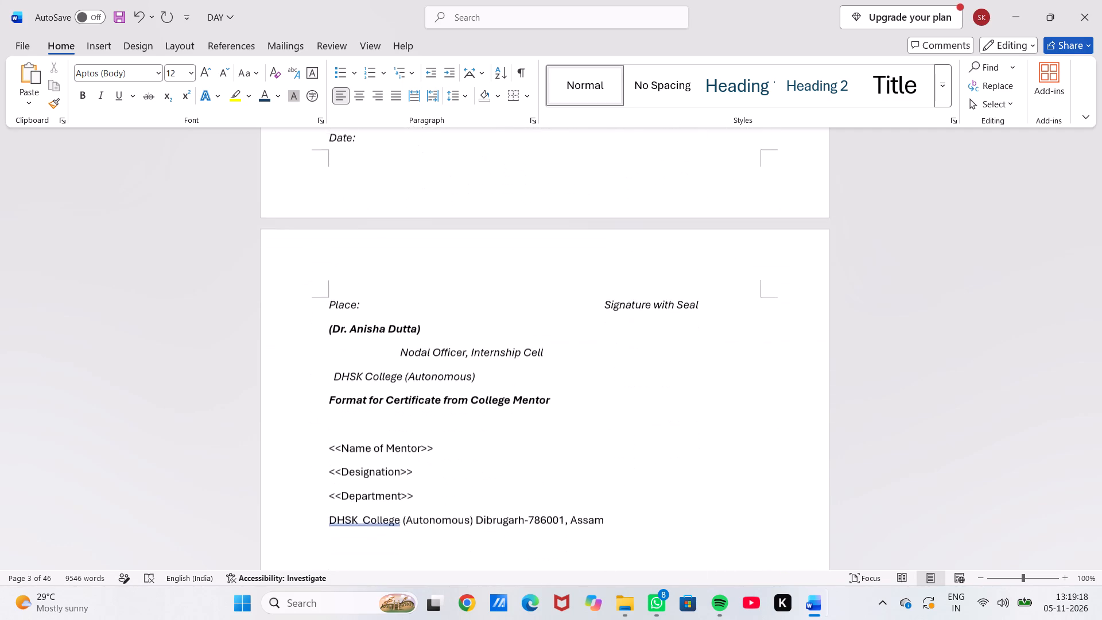
pyautogui.scroll(-3, 619, 423)
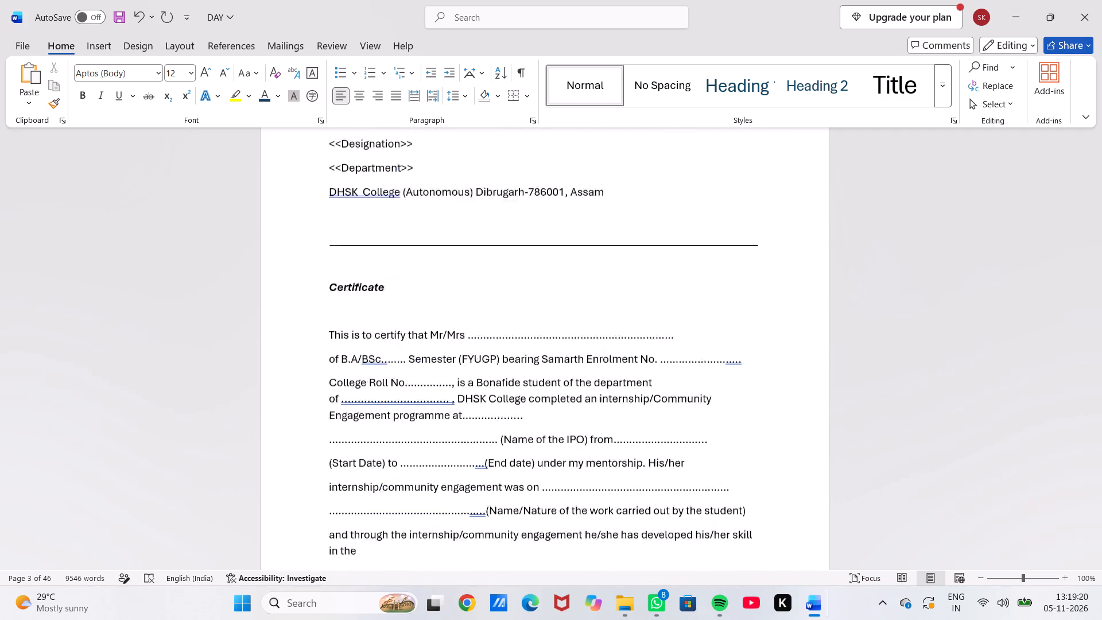
pyautogui.scroll(-1, 619, 423)
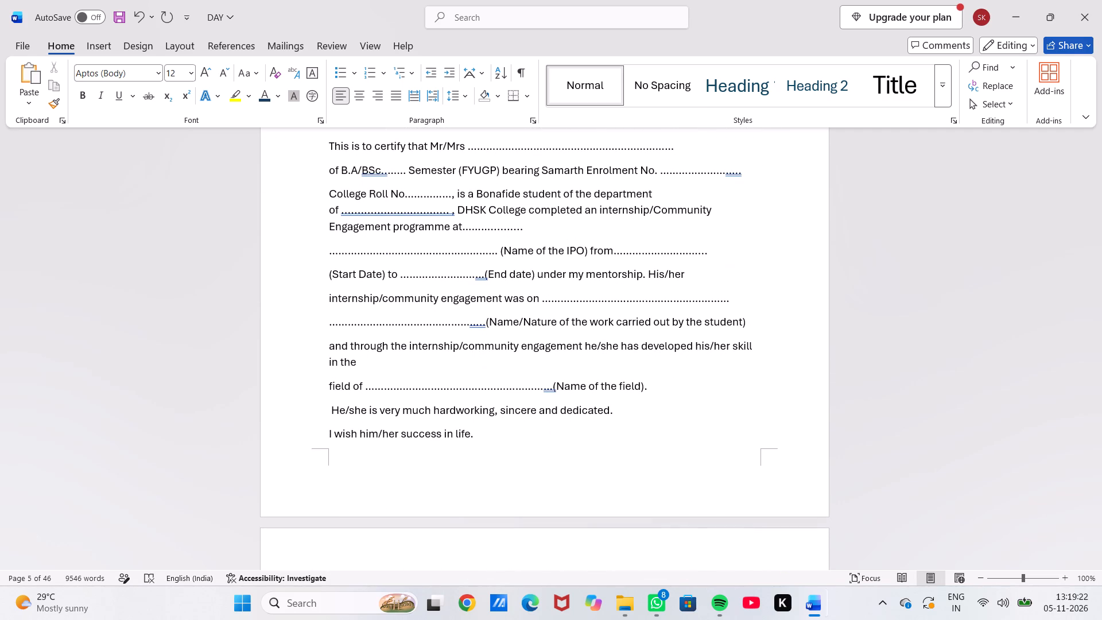
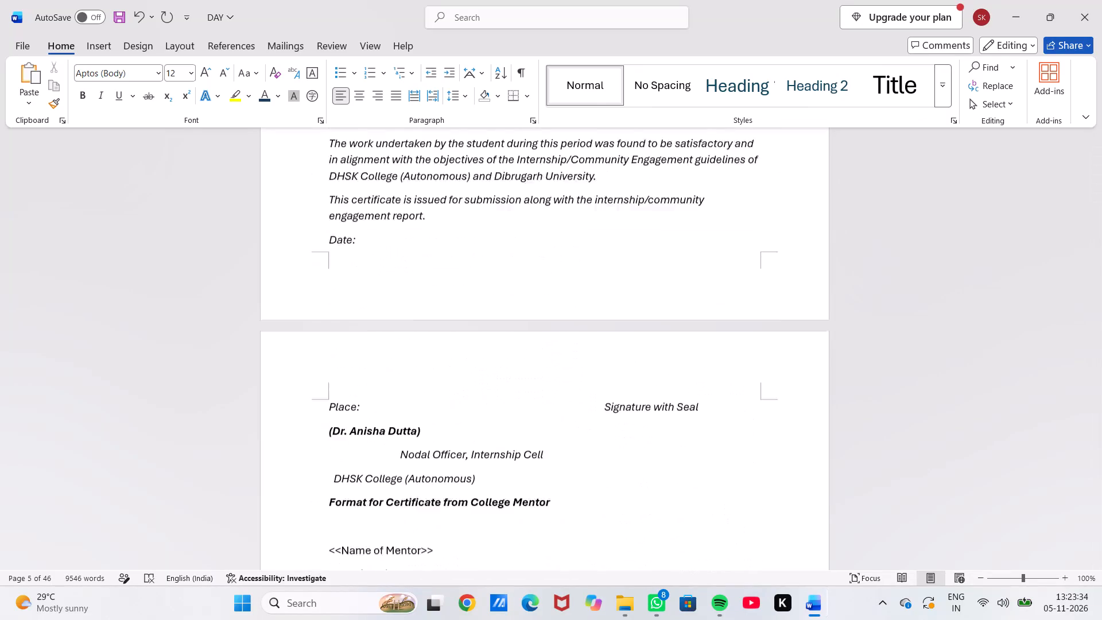
# Recheck the layout from item 4 of the student declaration through the completion certificate to the end of the college mentor certificate's body text.
pyautogui.scroll(2, 619, 423)
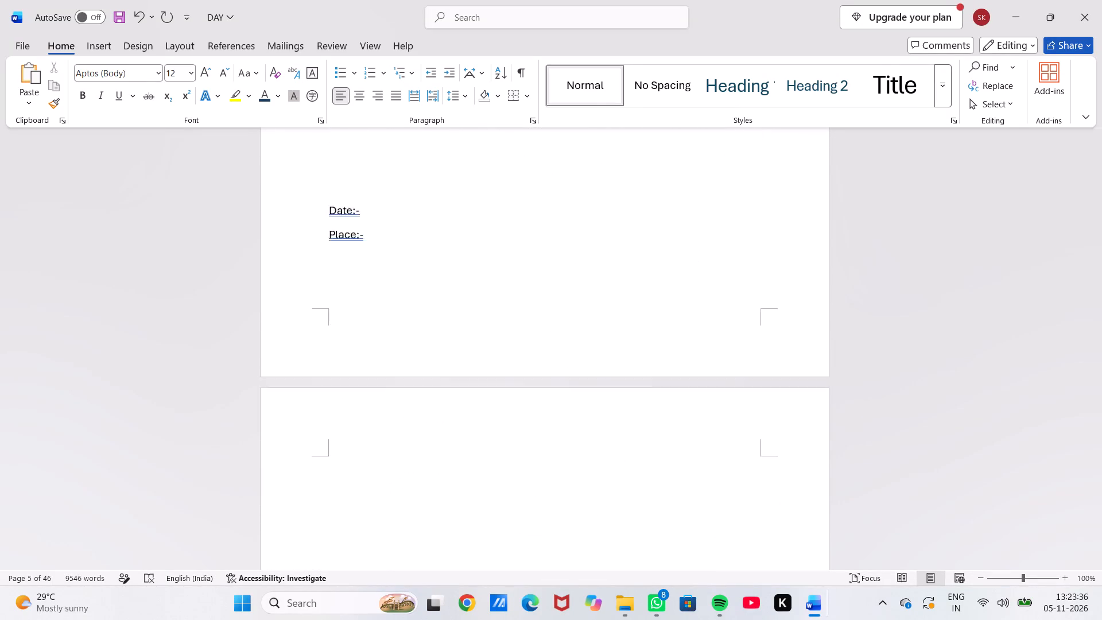
pyautogui.scroll(4, 619, 423)
pyautogui.scroll(-2, 619, 423)
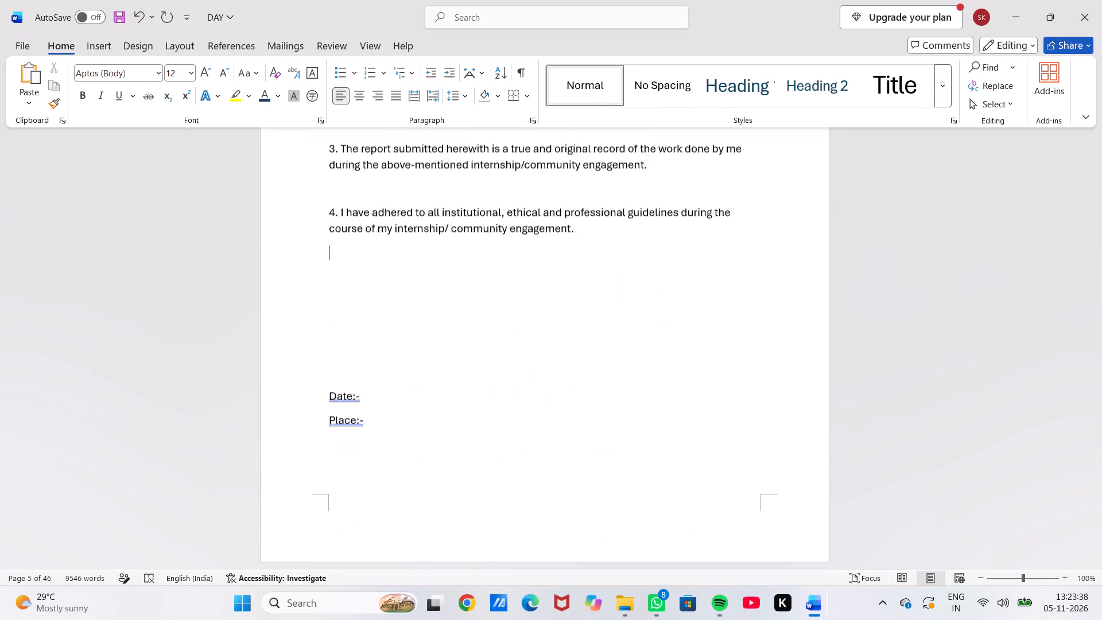
pyautogui.scroll(-6, 619, 423)
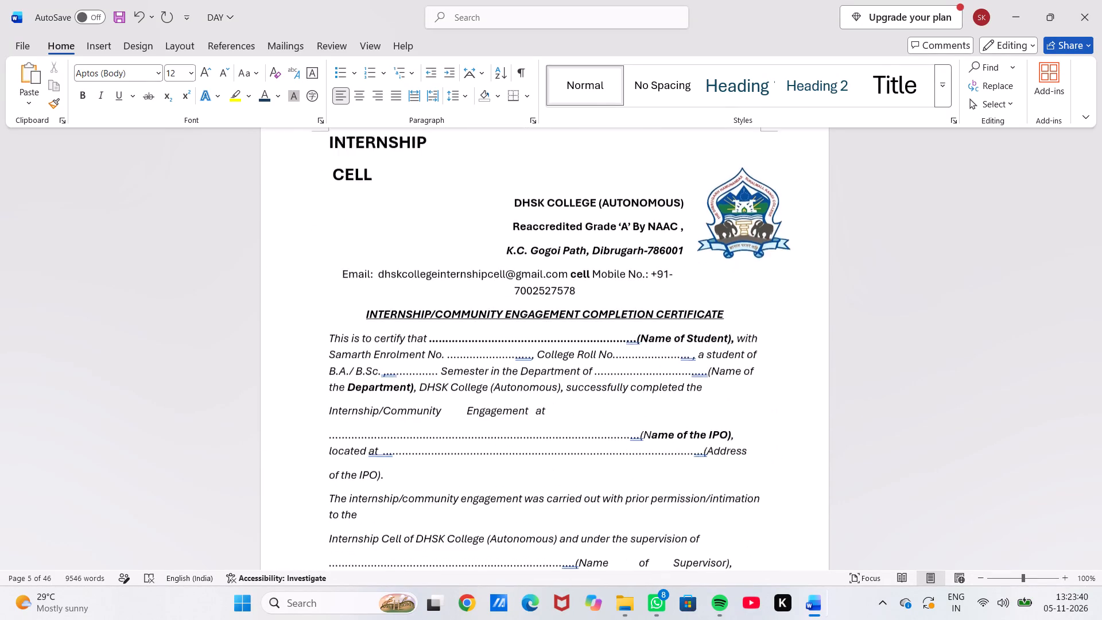
pyautogui.scroll(-2, 619, 423)
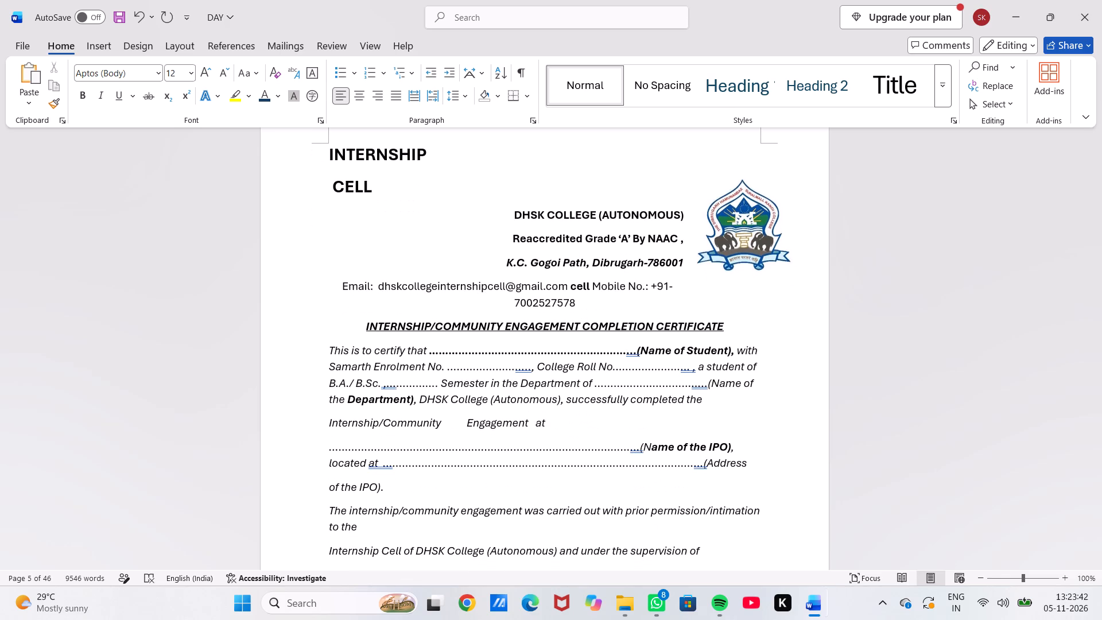
pyautogui.scroll(-8, 619, 423)
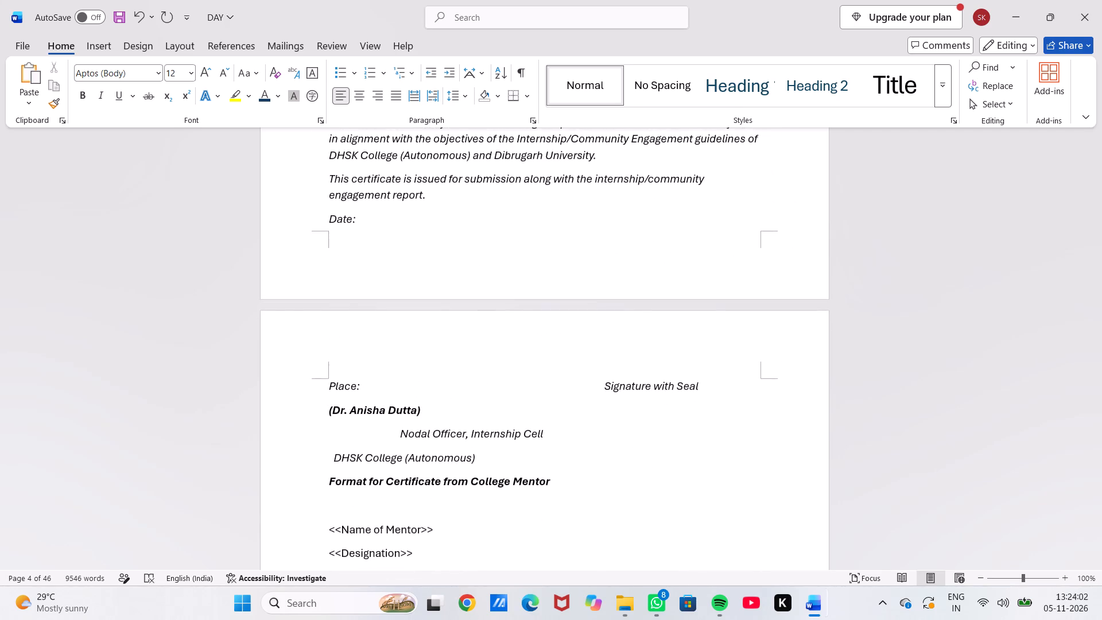
pyautogui.scroll(-1, 619, 423)
pyautogui.scroll(-1, 600, 371)
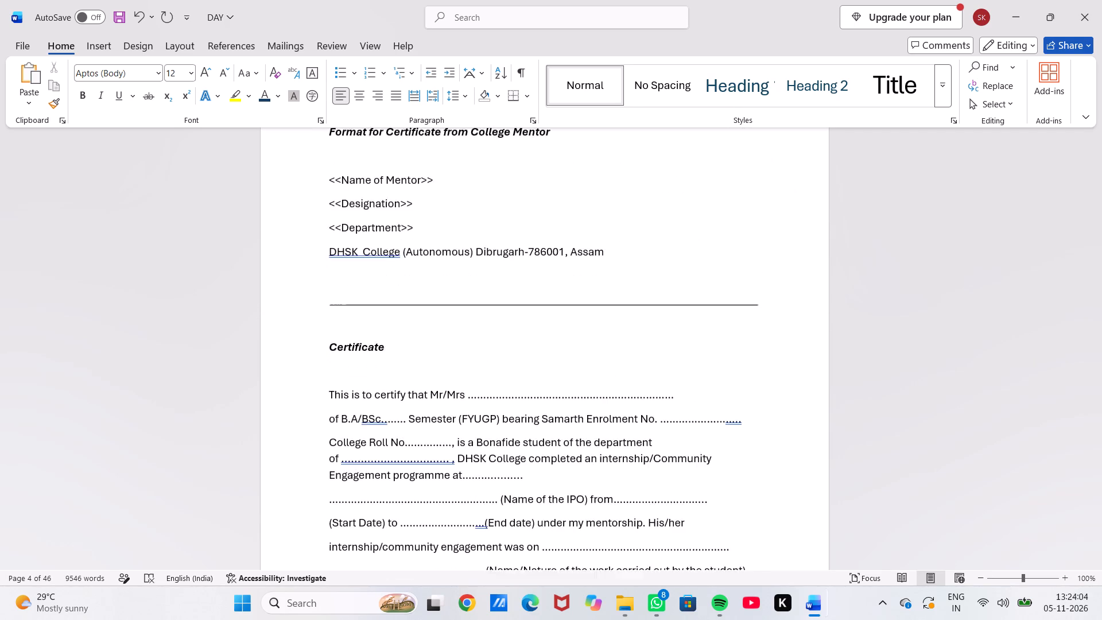
pyautogui.scroll(-1, 600, 371)
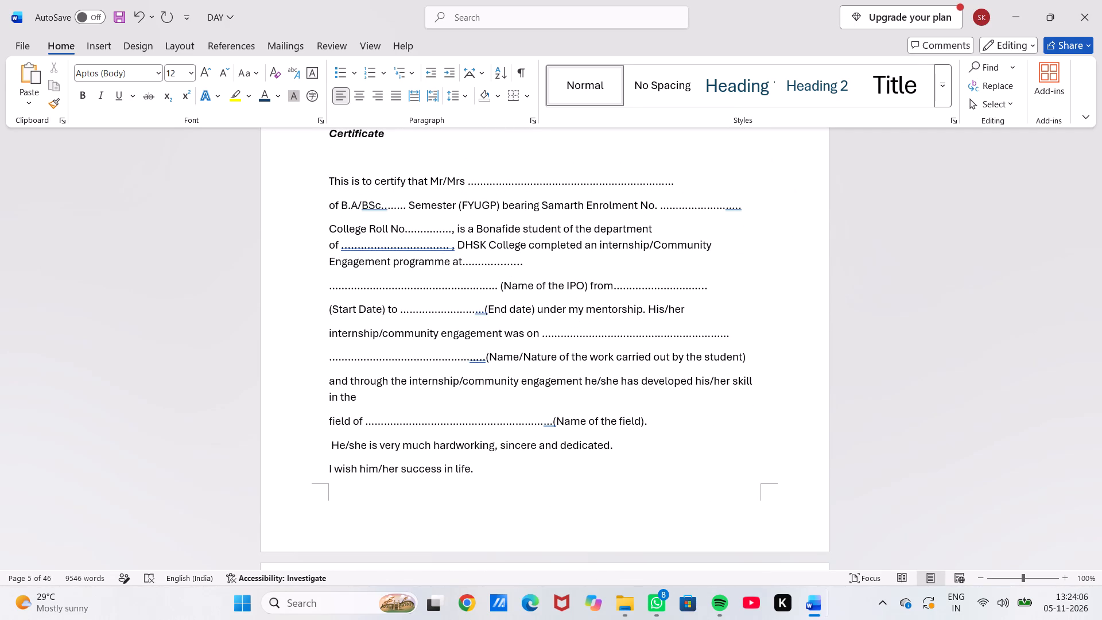
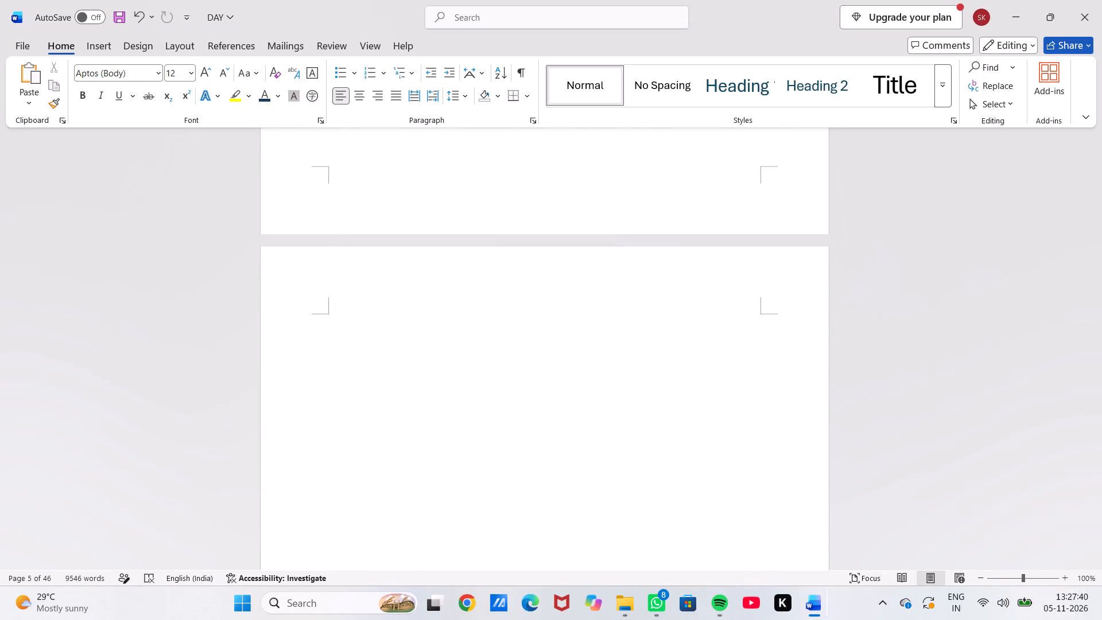
# Check the blank pages between the college mentor certificate and the Day 1 entry, returning to the completion certificate.
pyautogui.scroll(-5, 602, 389)
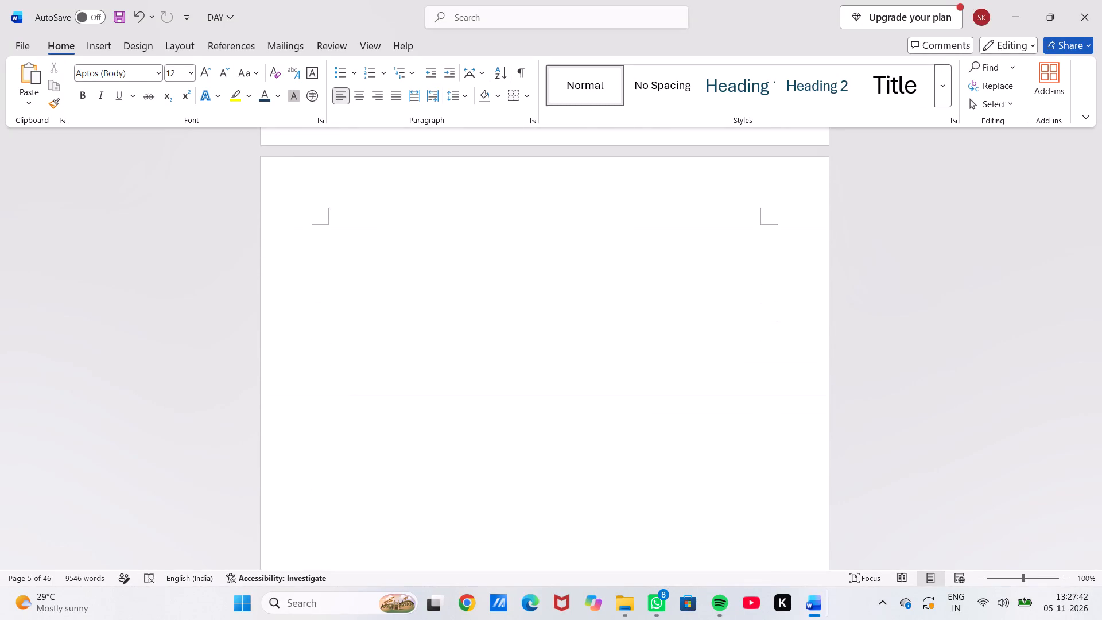
pyautogui.scroll(-4, 602, 389)
pyautogui.scroll(1, 602, 389)
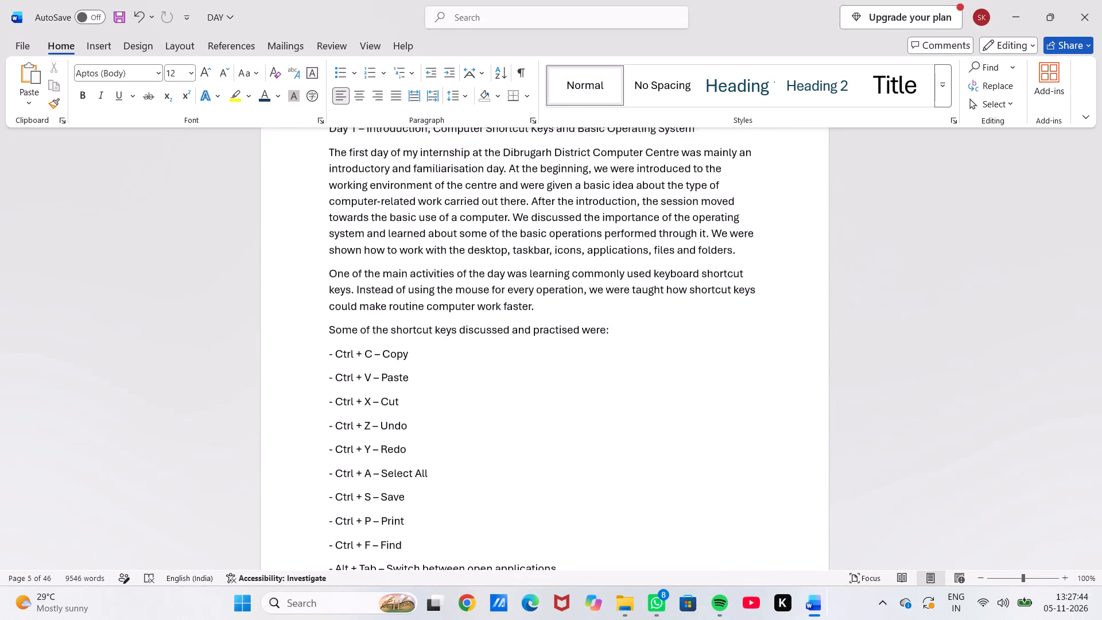
pyautogui.scroll(1, 602, 389)
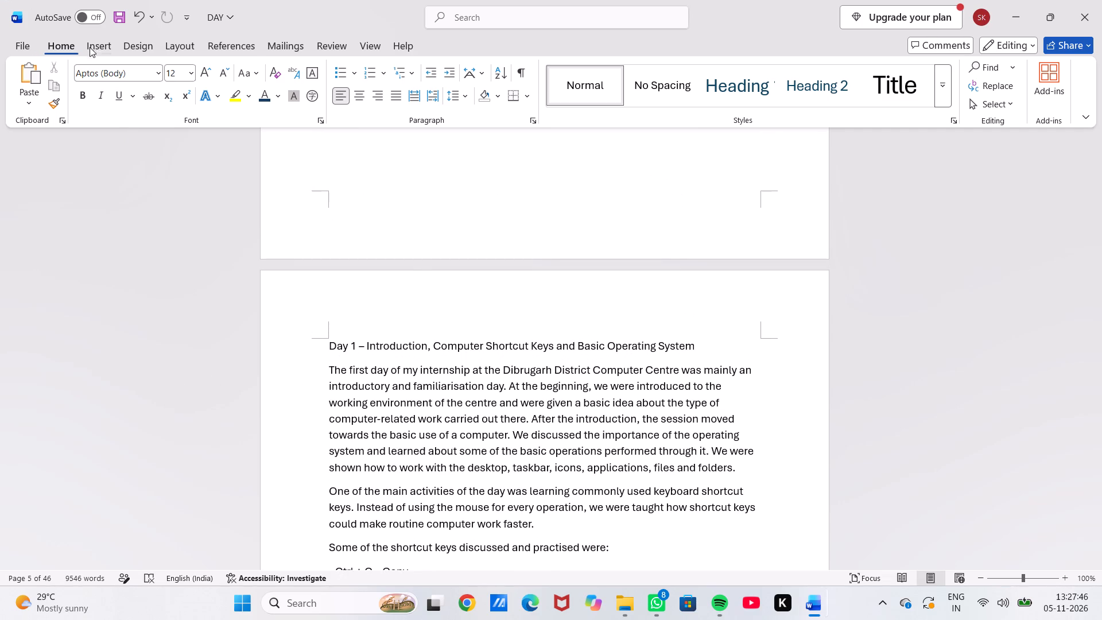
pyautogui.click(96, 45)
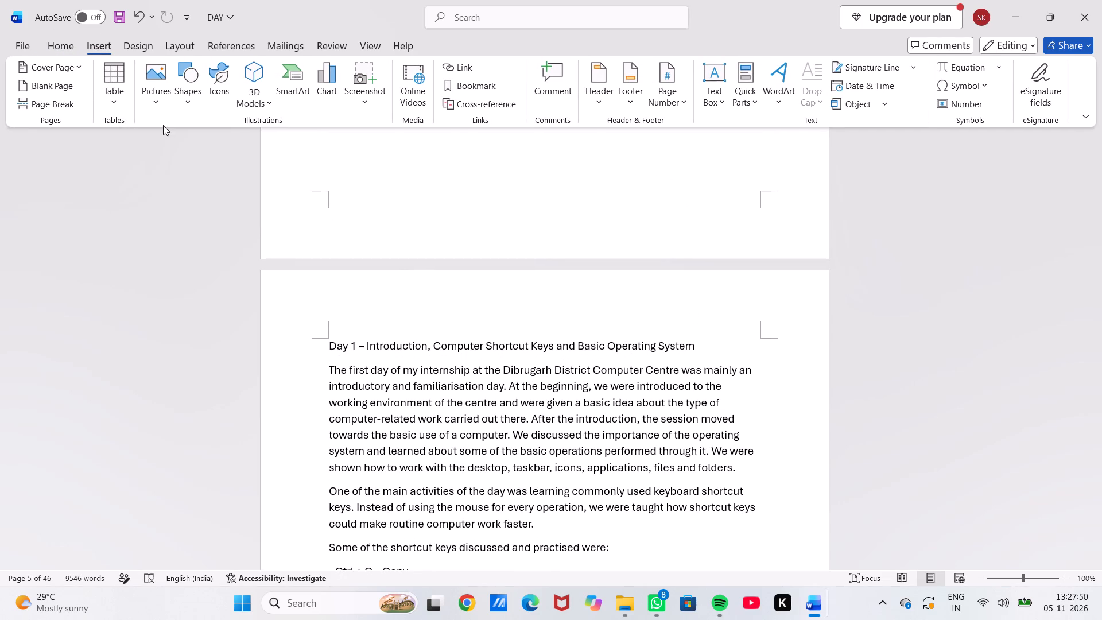
pyautogui.scroll(6, 412, 253)
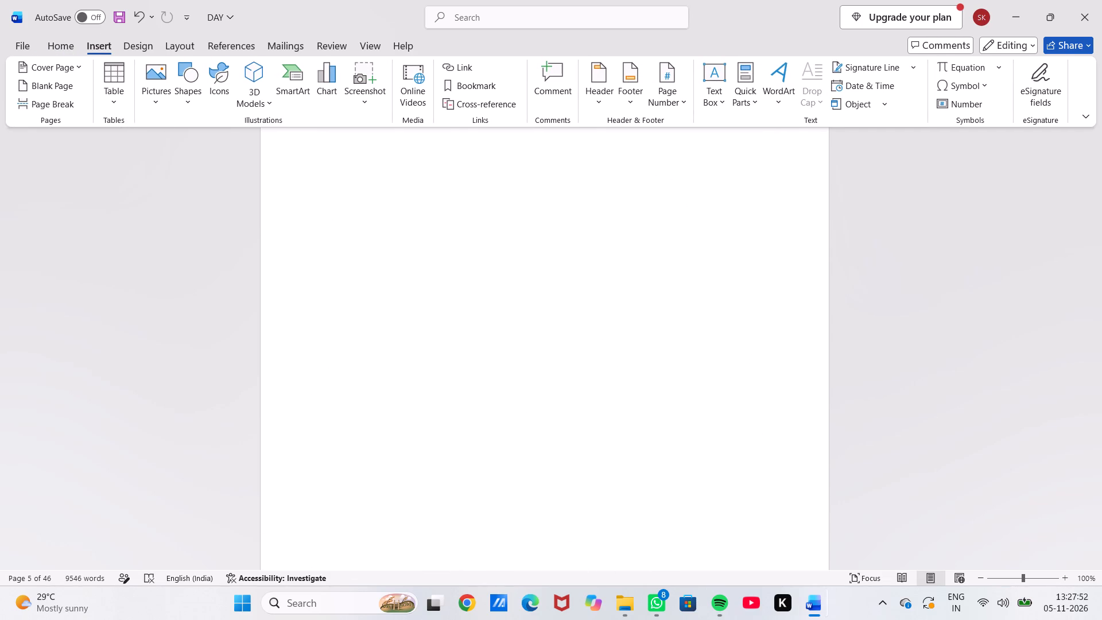
pyautogui.scroll(13, 412, 253)
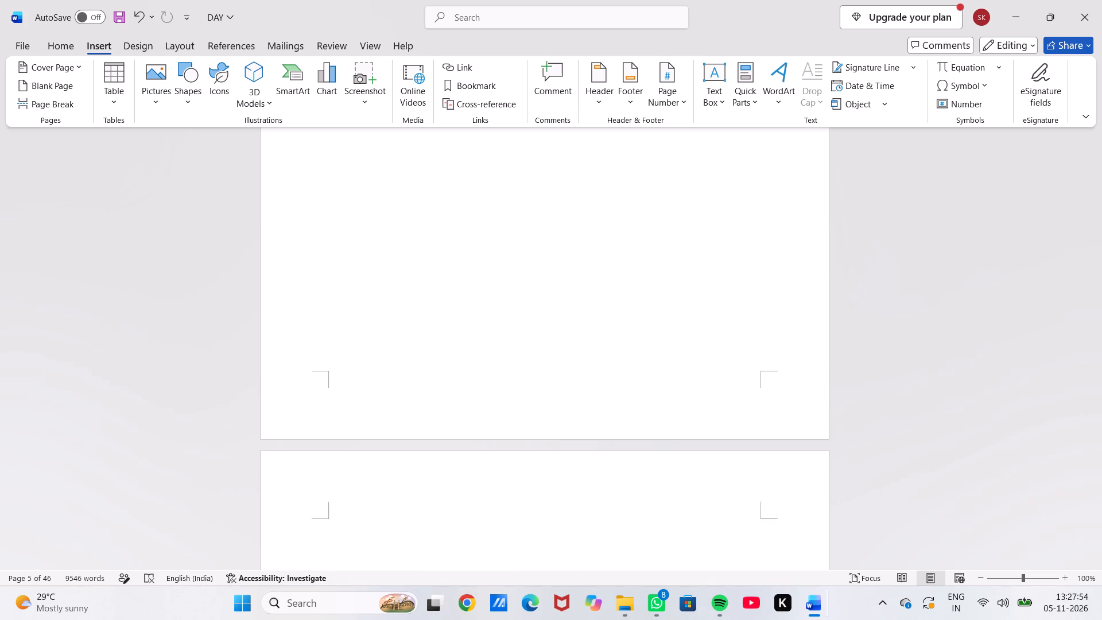
pyautogui.scroll(9, 412, 253)
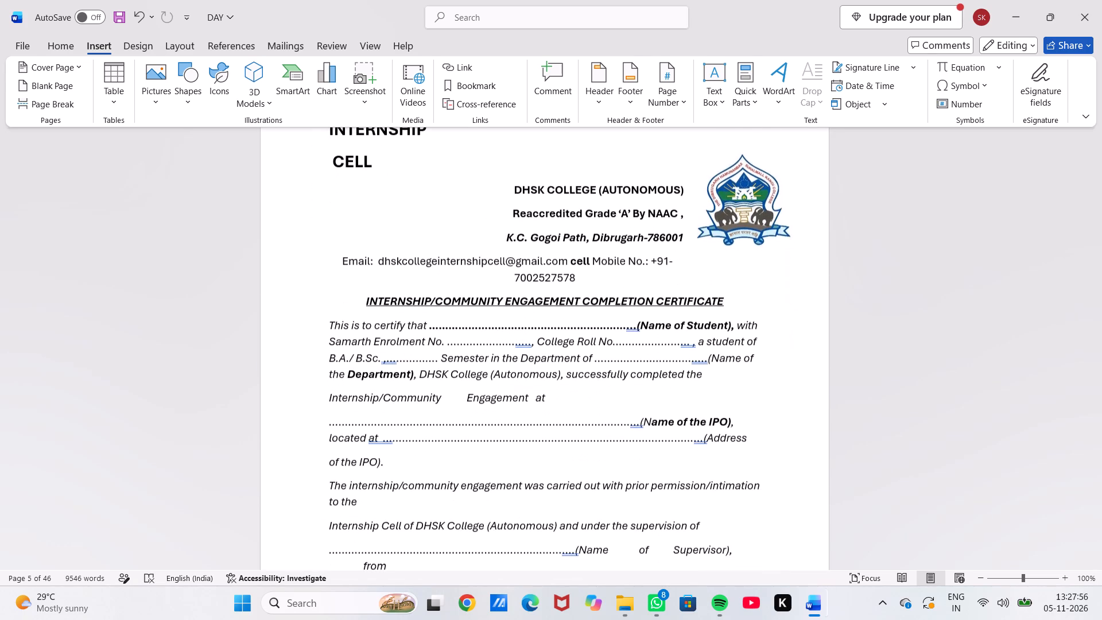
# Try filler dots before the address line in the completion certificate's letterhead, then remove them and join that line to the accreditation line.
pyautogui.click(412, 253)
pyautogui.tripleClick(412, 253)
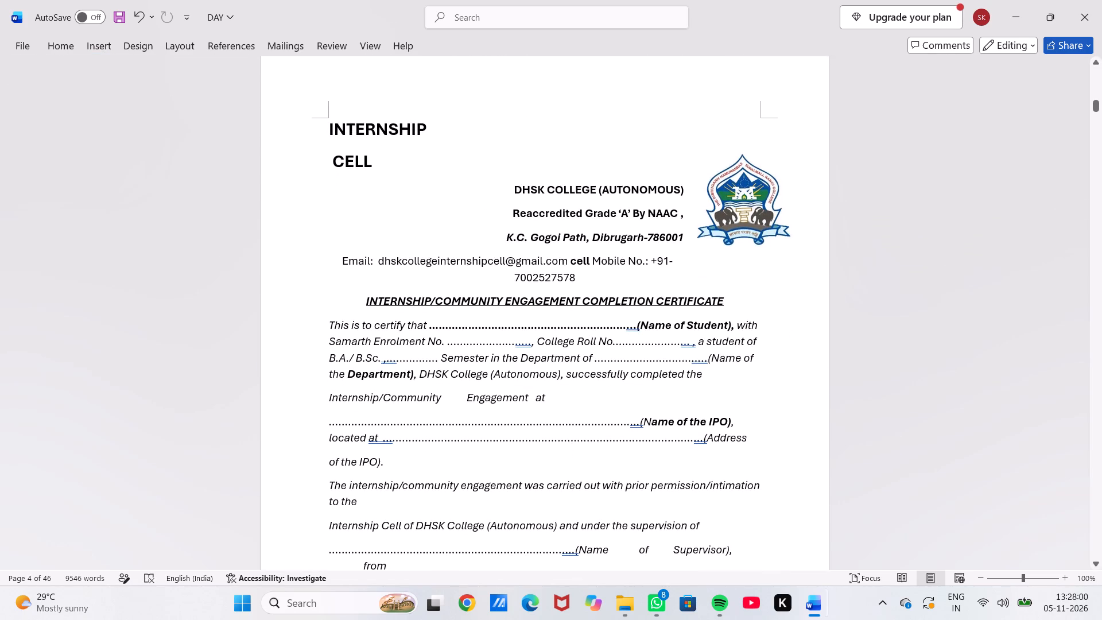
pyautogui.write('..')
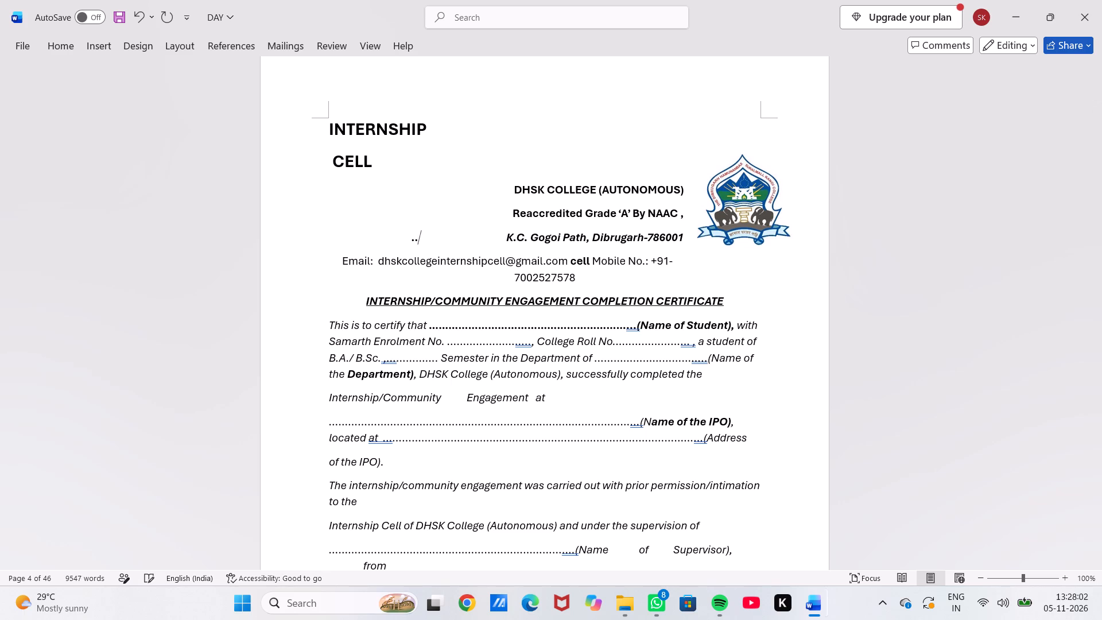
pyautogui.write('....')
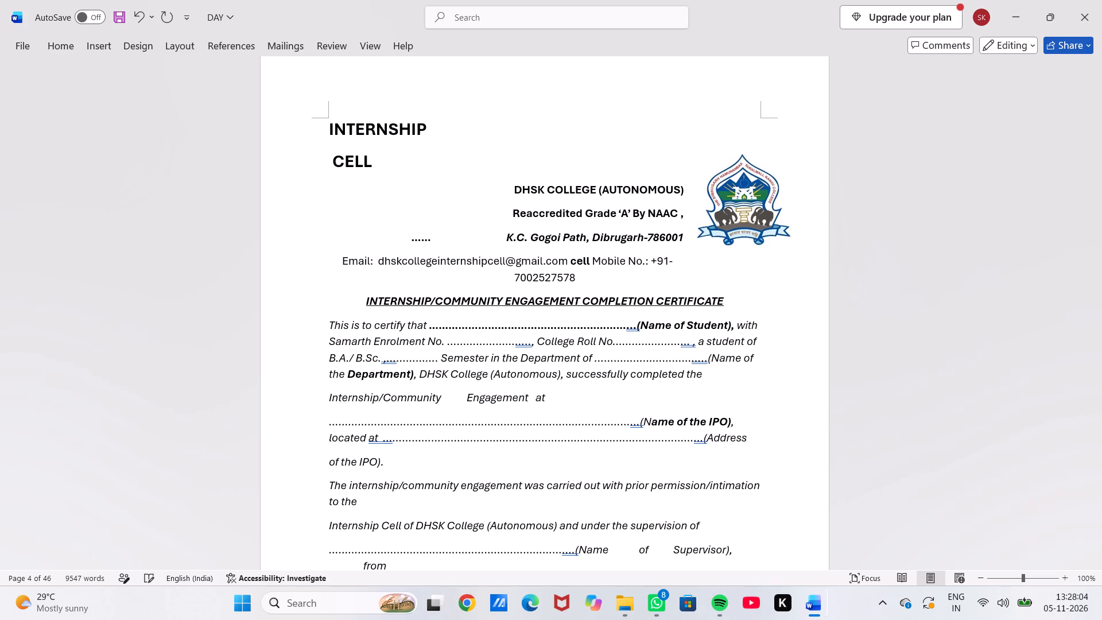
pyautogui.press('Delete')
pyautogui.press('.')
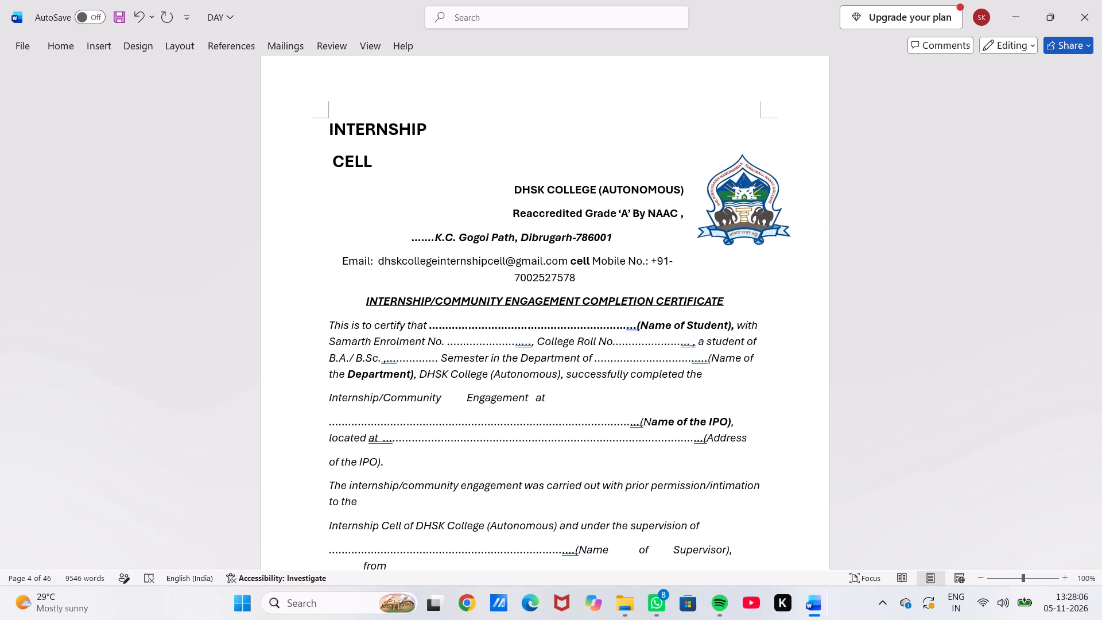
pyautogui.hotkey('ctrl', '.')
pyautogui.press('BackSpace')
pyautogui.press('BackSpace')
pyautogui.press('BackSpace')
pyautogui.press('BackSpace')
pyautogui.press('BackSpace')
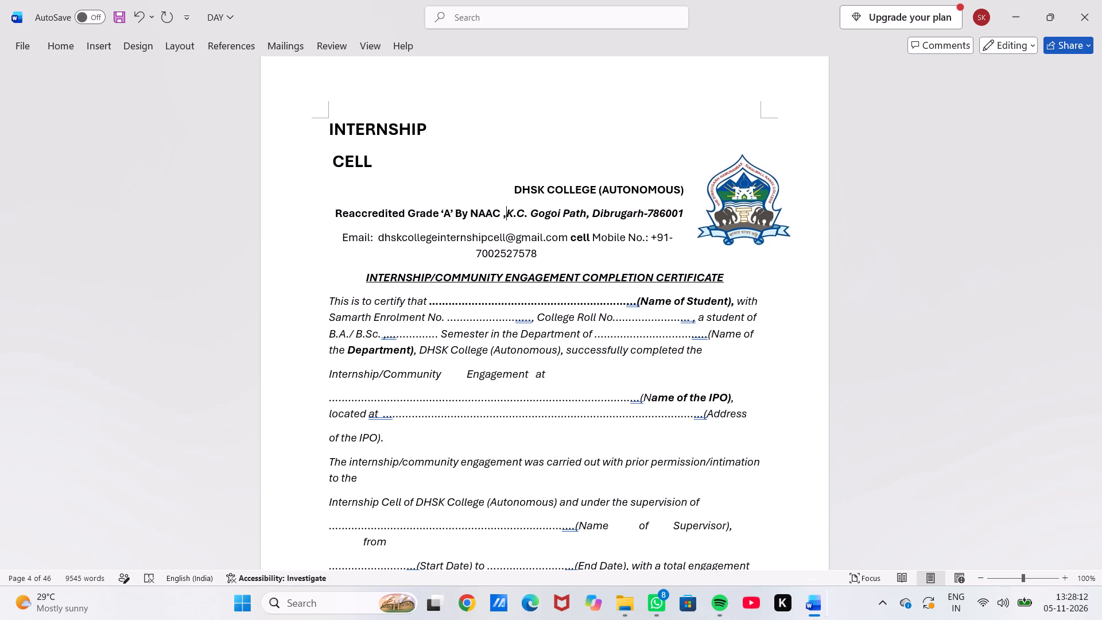
# Look over the completion certificate, the college mentor certificate and the blank page preceding them.
pyautogui.scroll(-3, 457, 290)
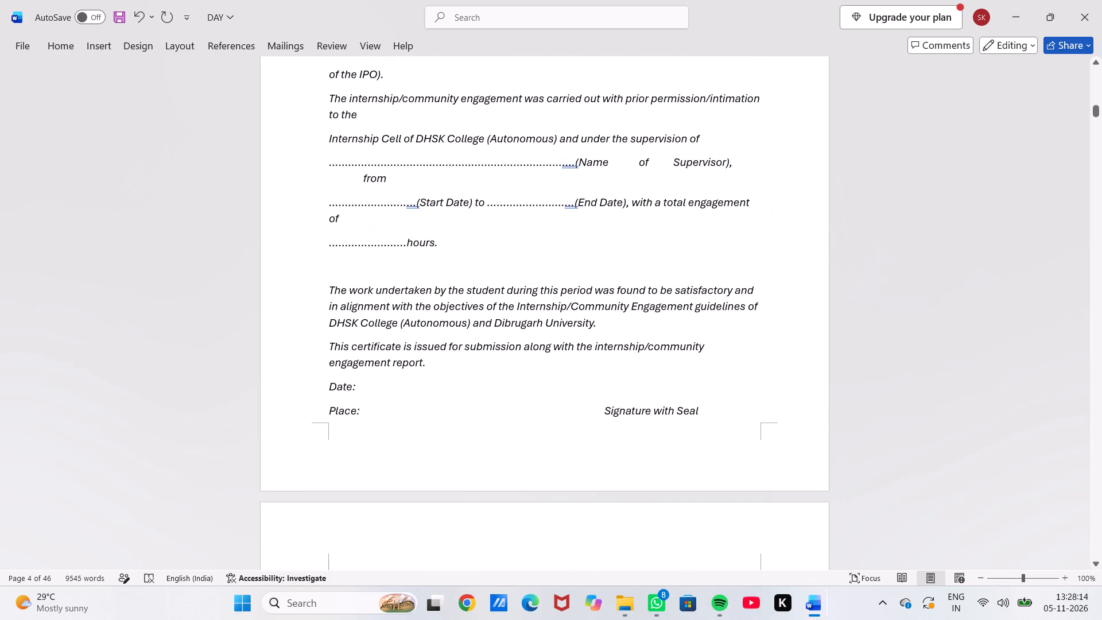
pyautogui.scroll(7, 457, 290)
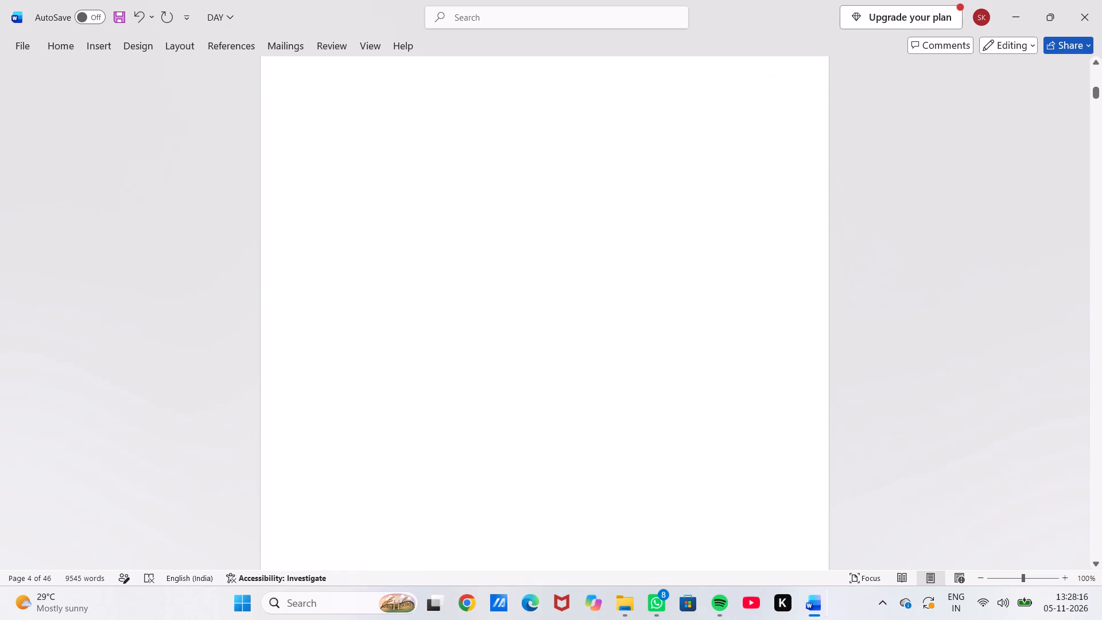
pyautogui.scroll(1, 457, 290)
pyautogui.scroll(-1, 457, 290)
pyautogui.scroll(1, 457, 290)
pyautogui.scroll(-2, 457, 290)
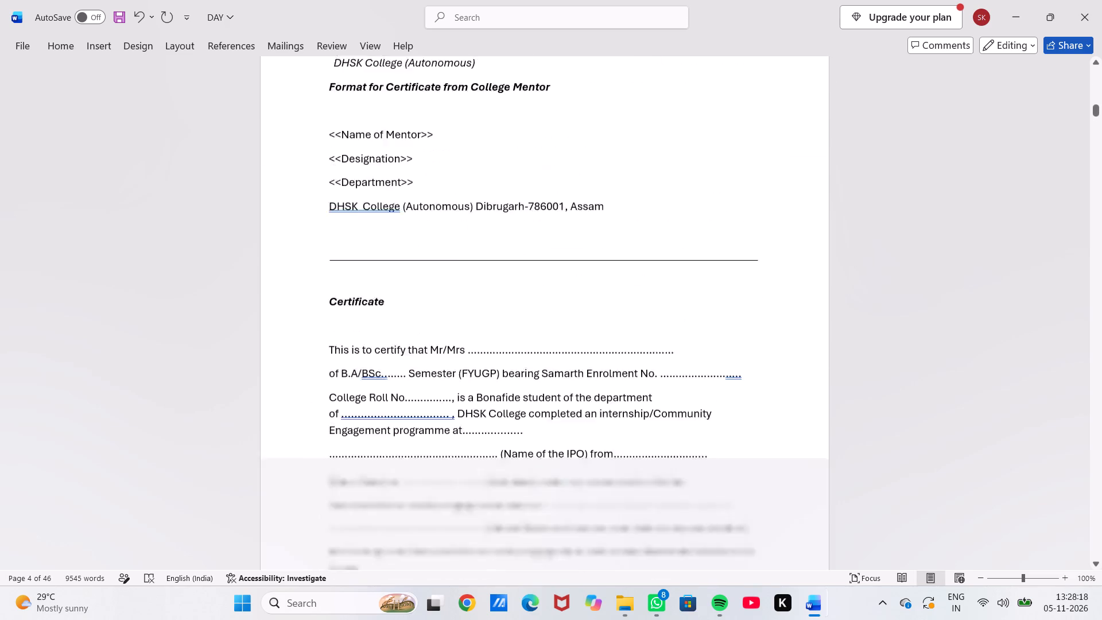
pyautogui.scroll(-1, 468, 198)
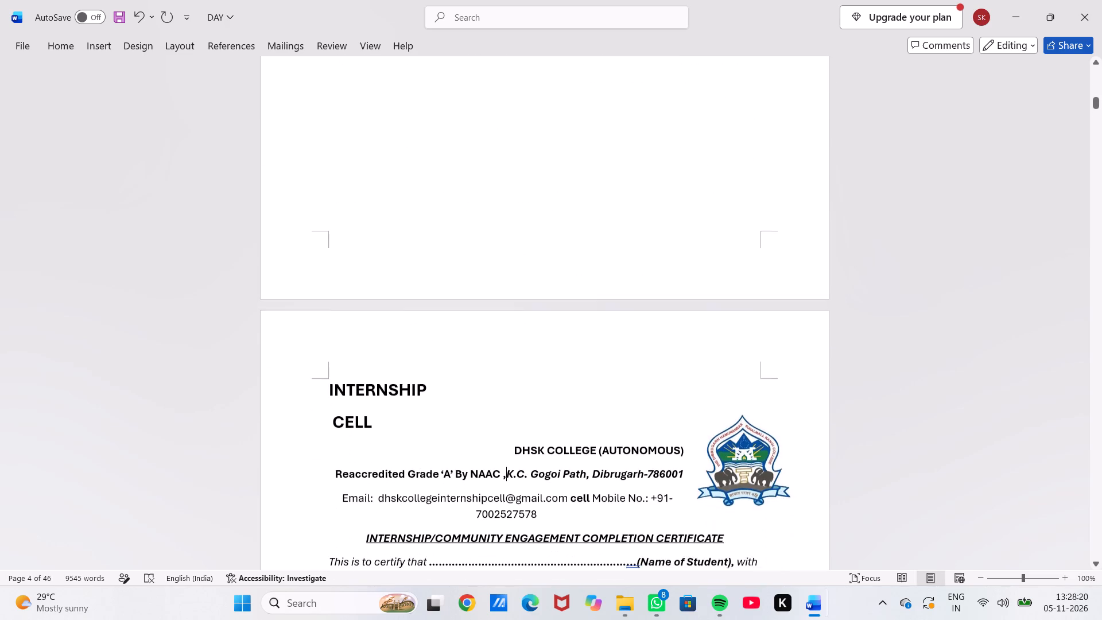
pyautogui.scroll(-2, 468, 198)
# Delete everything from the completion certificate's INTERNSHIP CELL heading through the mentor certificate's HoD signature block and trailing blank lines, leaving no stray characters.
pyautogui.click(321, 263)
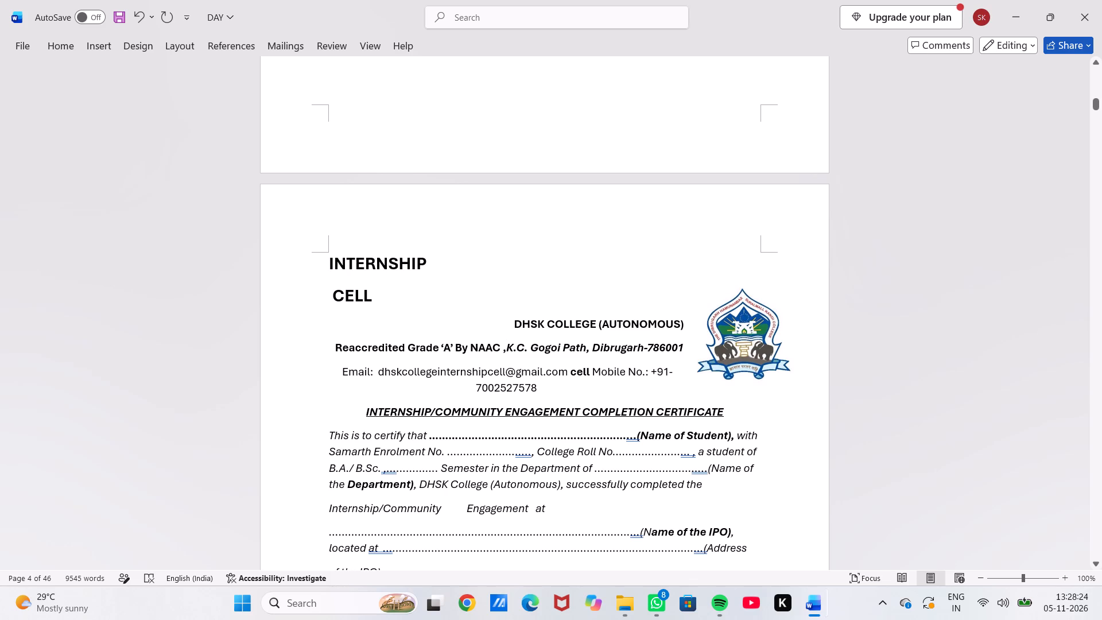
pyautogui.moveTo(312, 263); pyautogui.dragTo(313, 257)
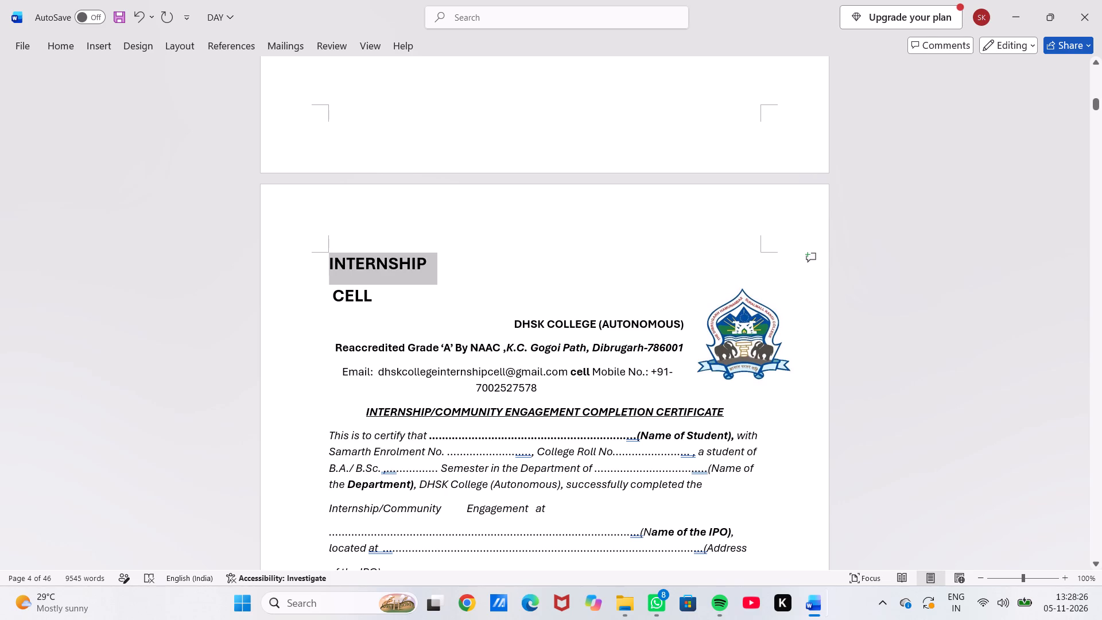
pyautogui.moveTo(313, 257); pyautogui.dragTo(619, 551)
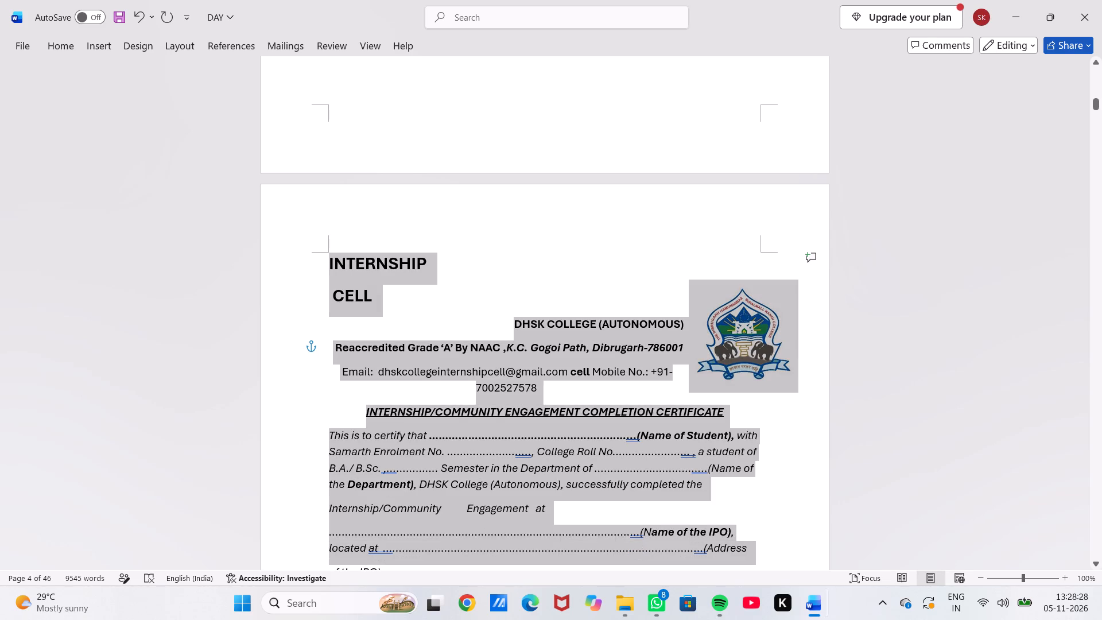
pyautogui.moveTo(619, 551); pyautogui.dragTo(652, 619)
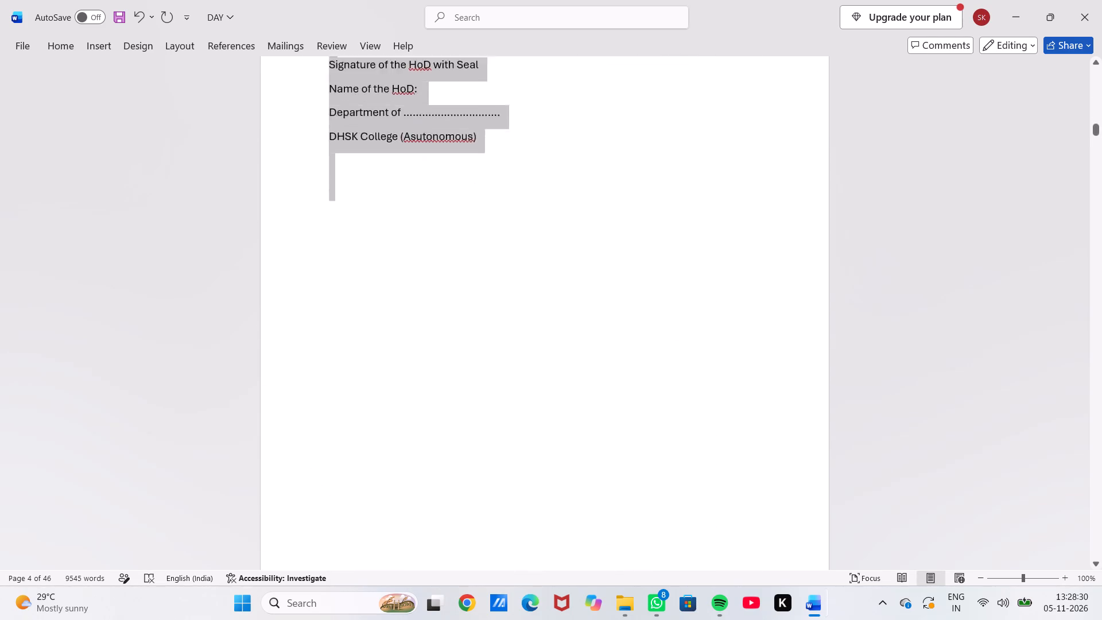
pyautogui.moveTo(652, 619); pyautogui.dragTo(532, 147)
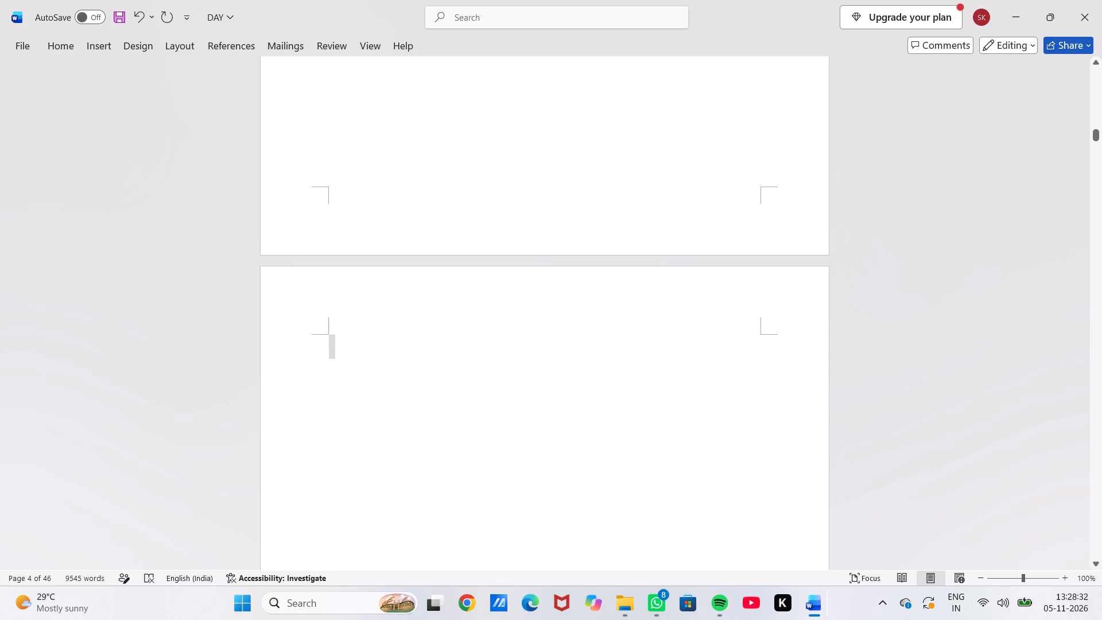
pyautogui.moveTo(532, 147); pyautogui.dragTo(526, 169)
pyautogui.press('.')
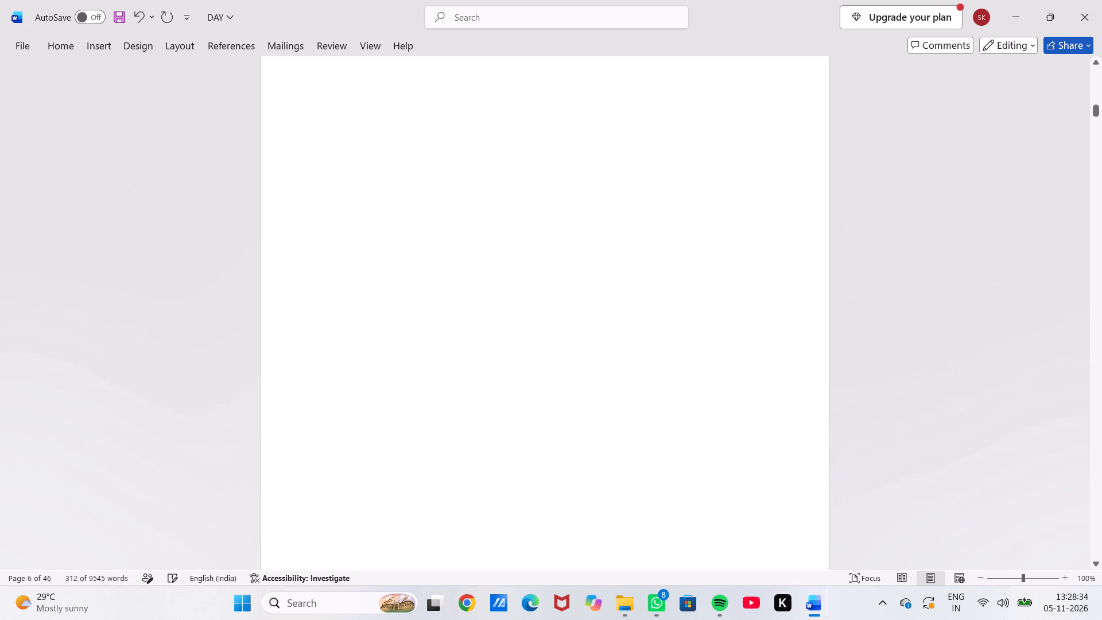
pyautogui.scroll(2, 526, 169)
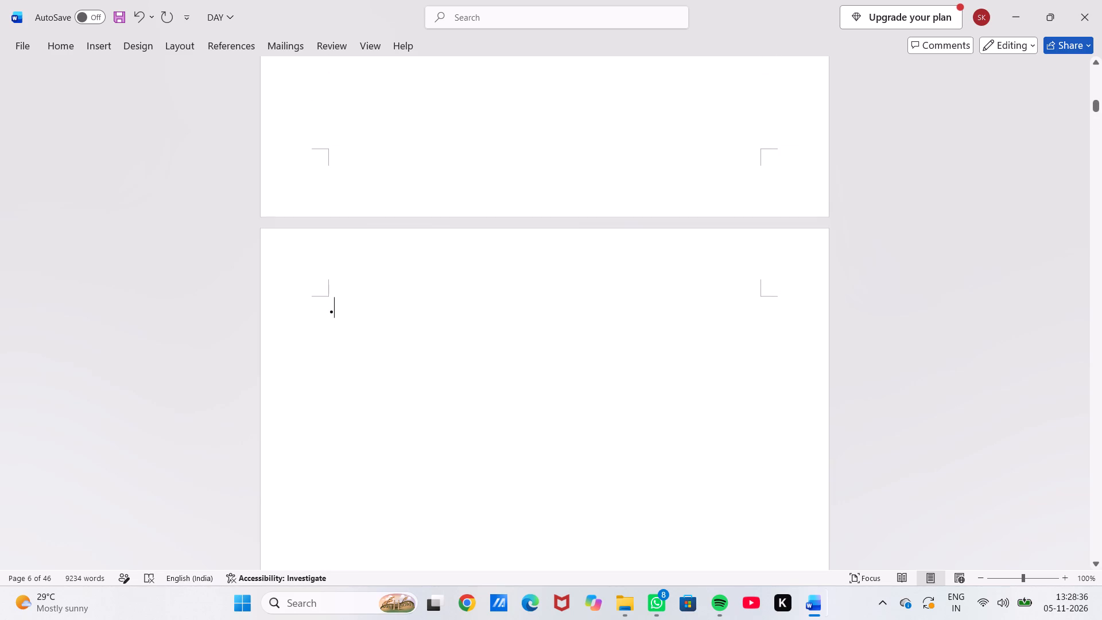
pyautogui.click(350, 331)
pyautogui.press('BackSpace')
pyautogui.press('BackSpace')
# Review the student declaration from its heading to the Date and Place lines, along with the blank pages following it.
pyautogui.scroll(5, 350, 331)
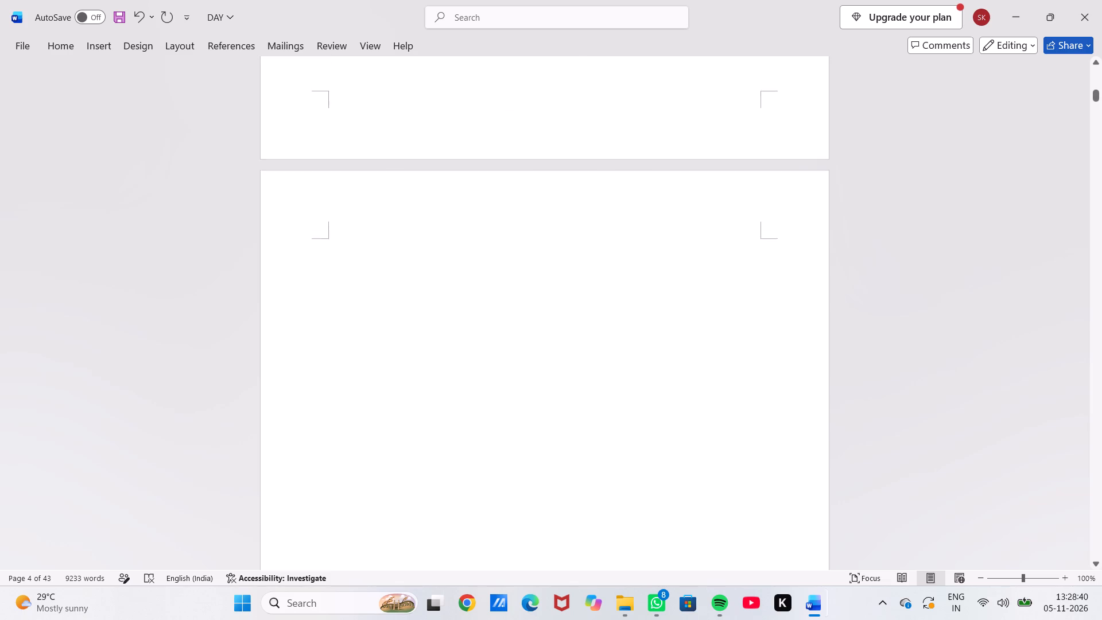
pyautogui.scroll(2, 350, 331)
pyautogui.scroll(-2, 350, 331)
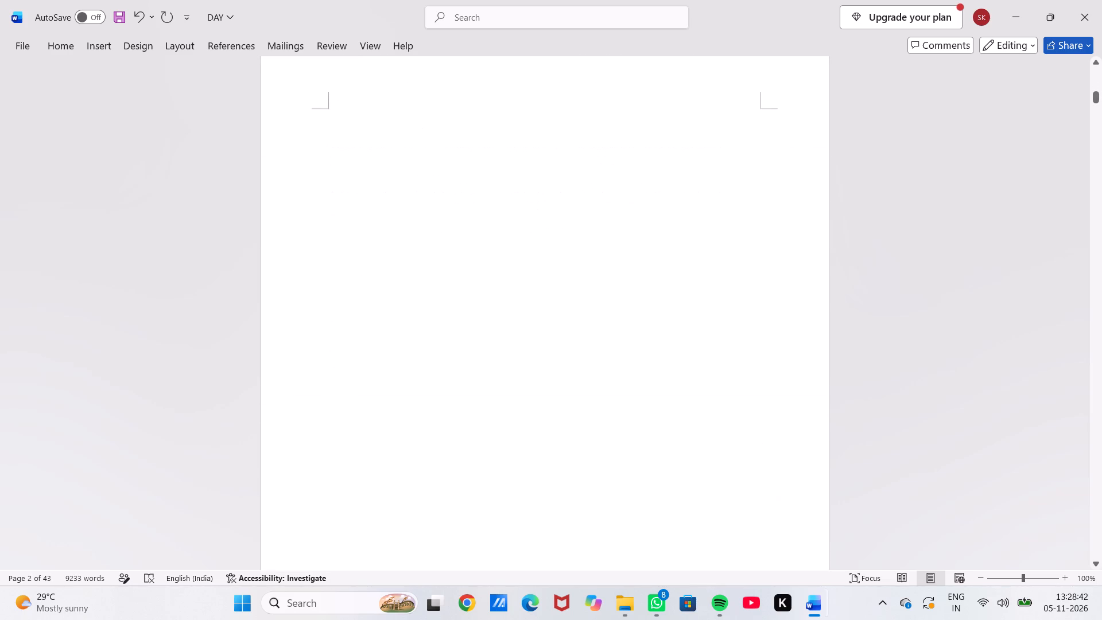
pyautogui.scroll(-1, 350, 331)
pyautogui.scroll(3, 323, 231)
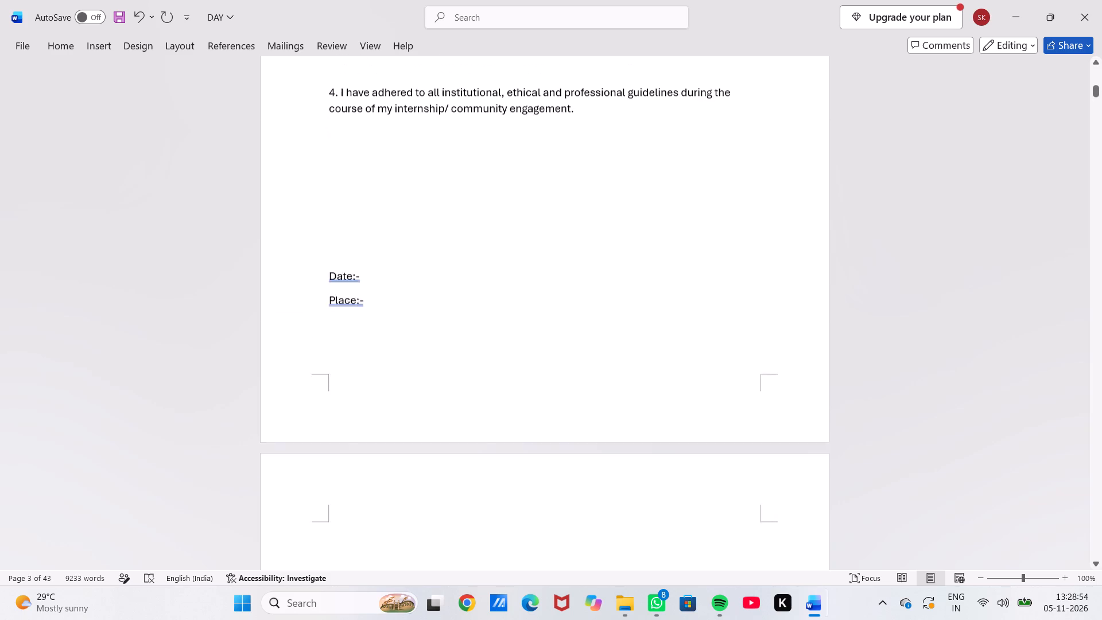
pyautogui.scroll(2, 323, 231)
pyautogui.scroll(2, 227, 498)
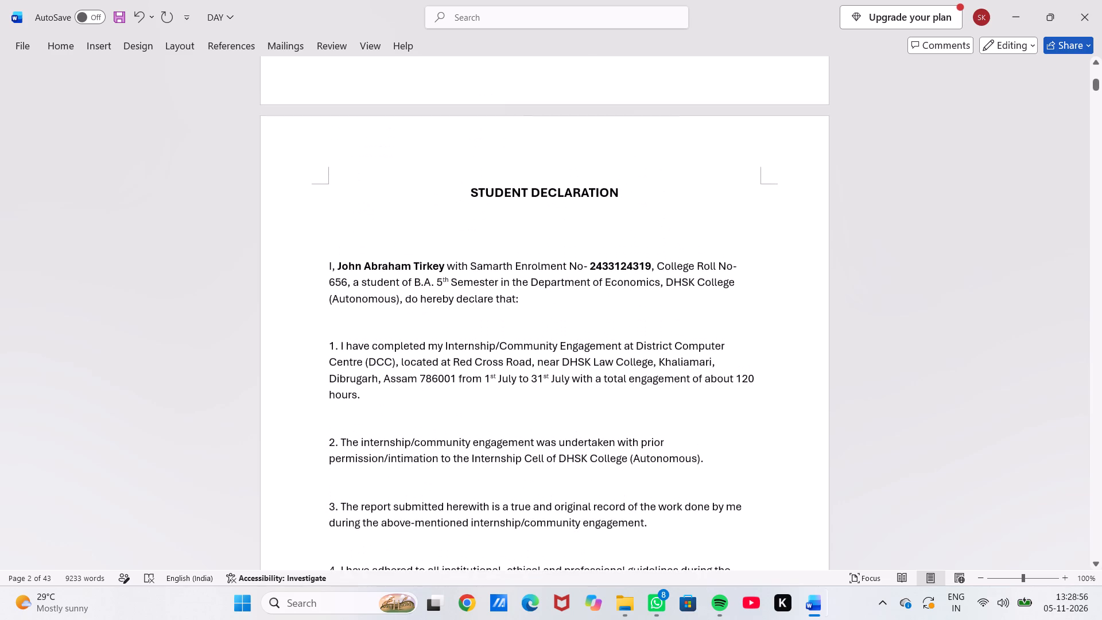
pyautogui.scroll(1, 227, 498)
pyautogui.scroll(-1, 227, 498)
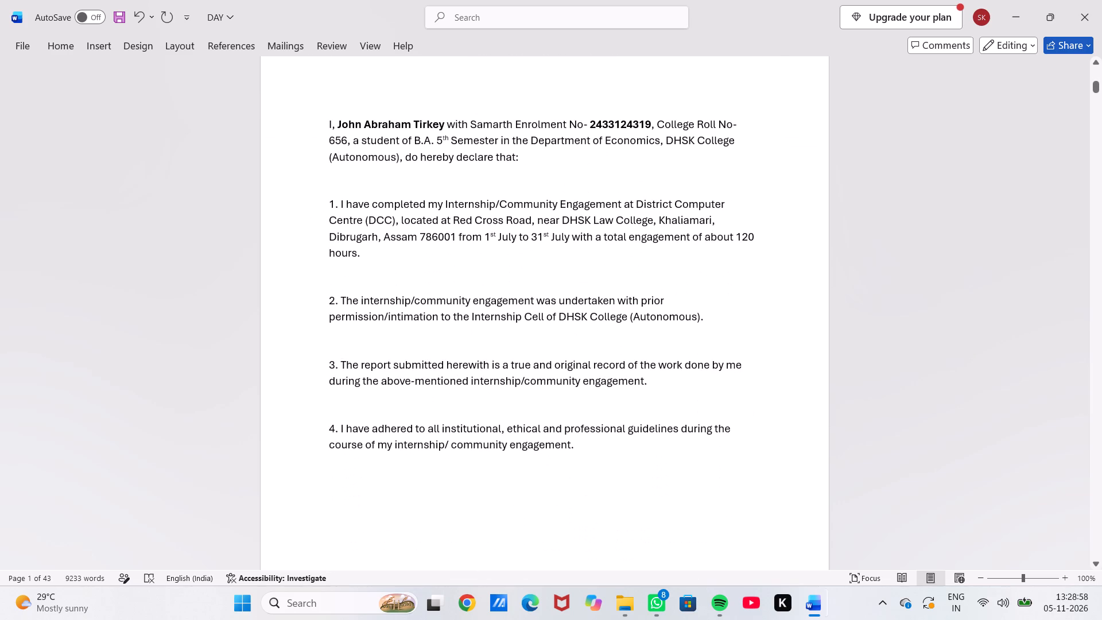
pyautogui.scroll(-2, 227, 498)
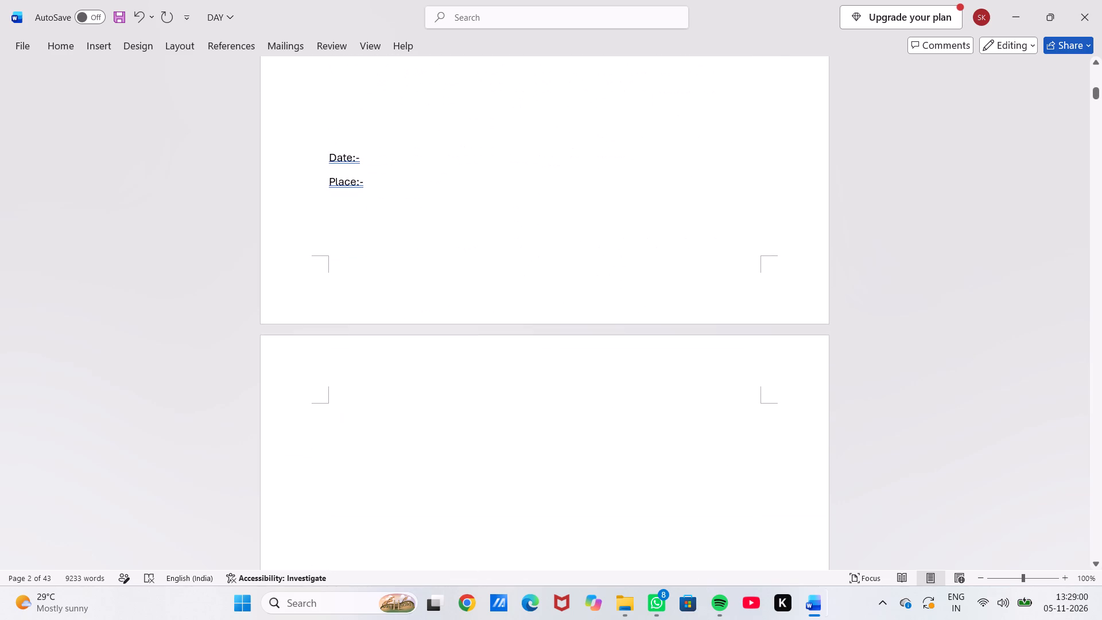
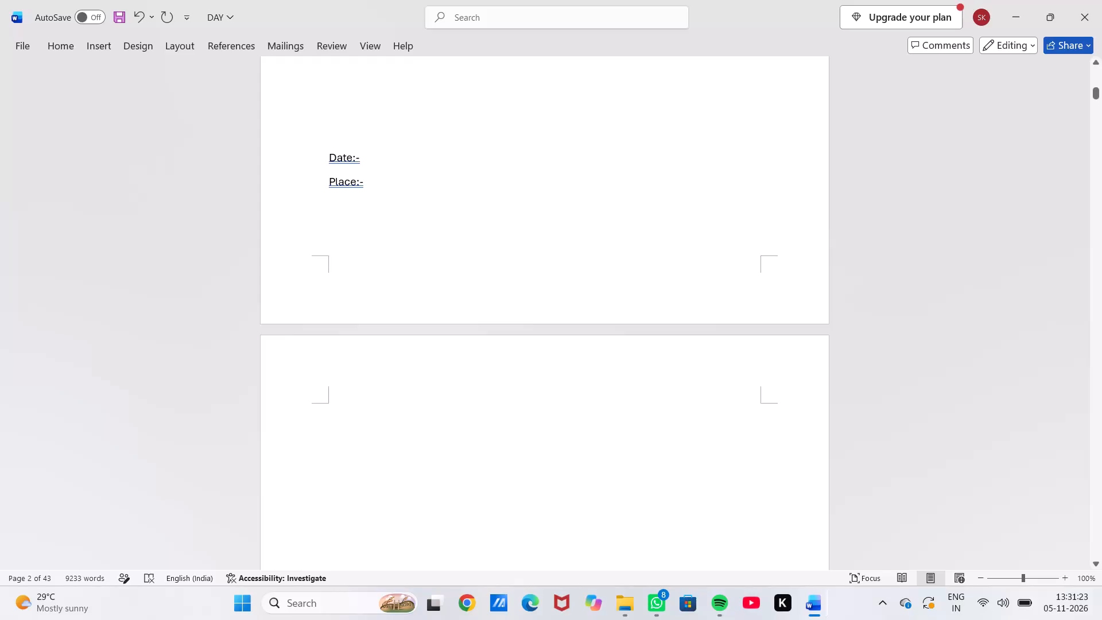
# Look through the blank pages between the student declaration and the Day 1 entry, back up to the cover page.
pyautogui.scroll(-6, 460, 329)
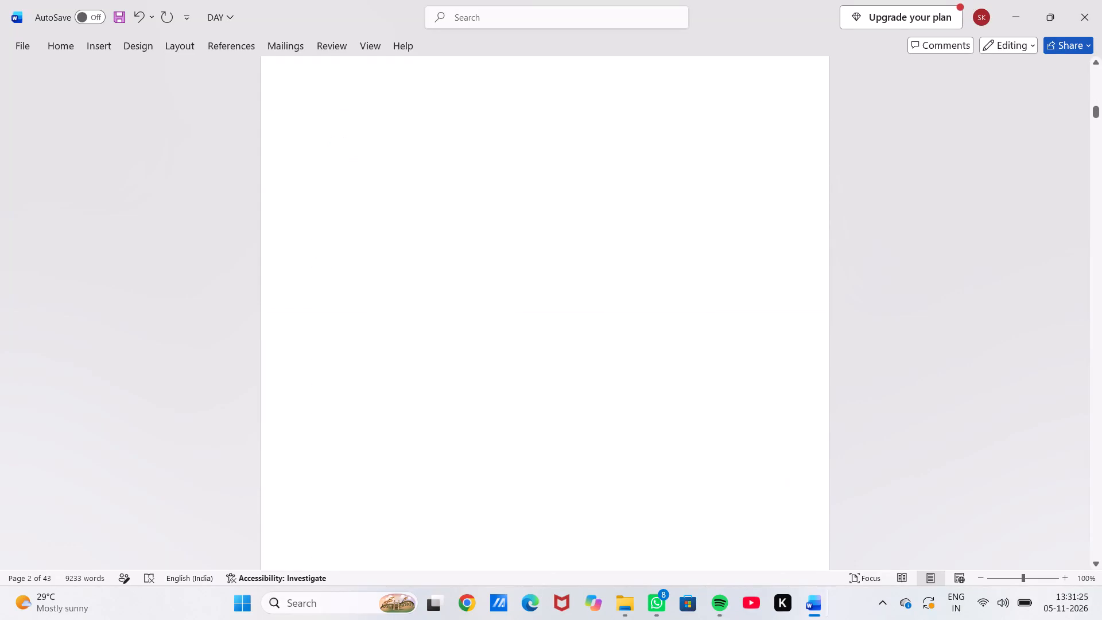
pyautogui.scroll(-13, 460, 329)
pyautogui.scroll(-13, 460, 329)
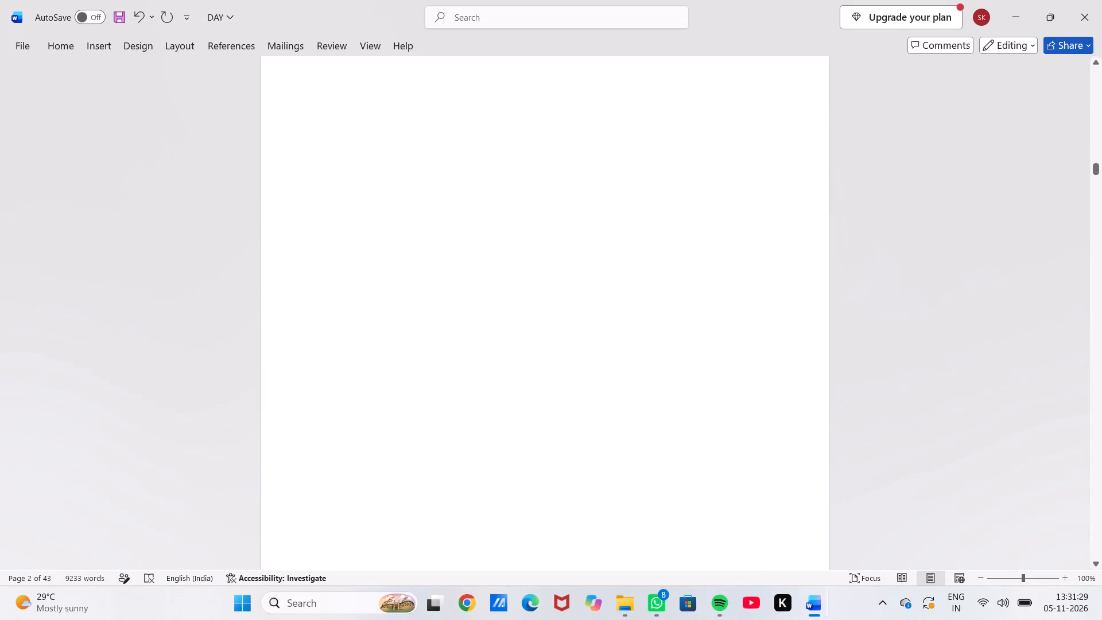
pyautogui.scroll(-2, 460, 329)
pyautogui.scroll(1, 460, 329)
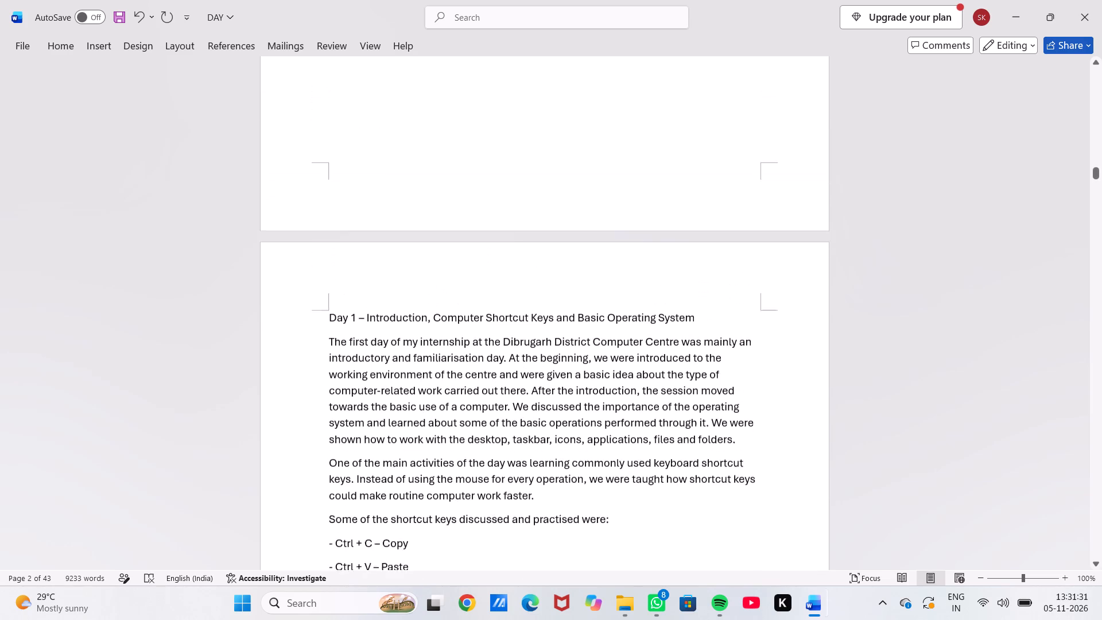
pyautogui.scroll(2, 460, 329)
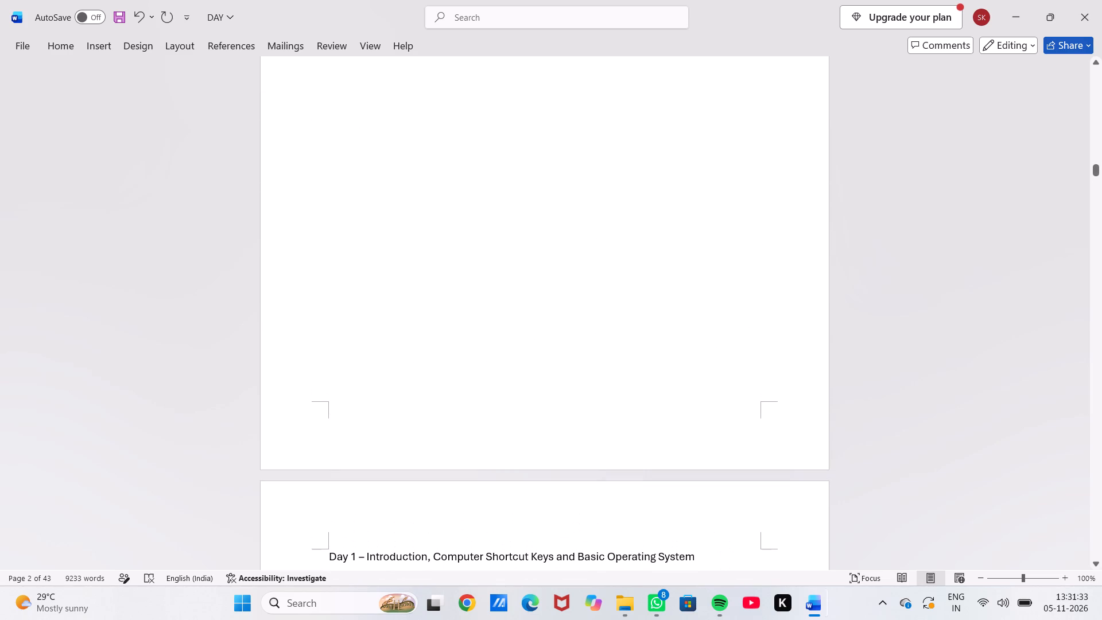
pyautogui.click(1028, 43)
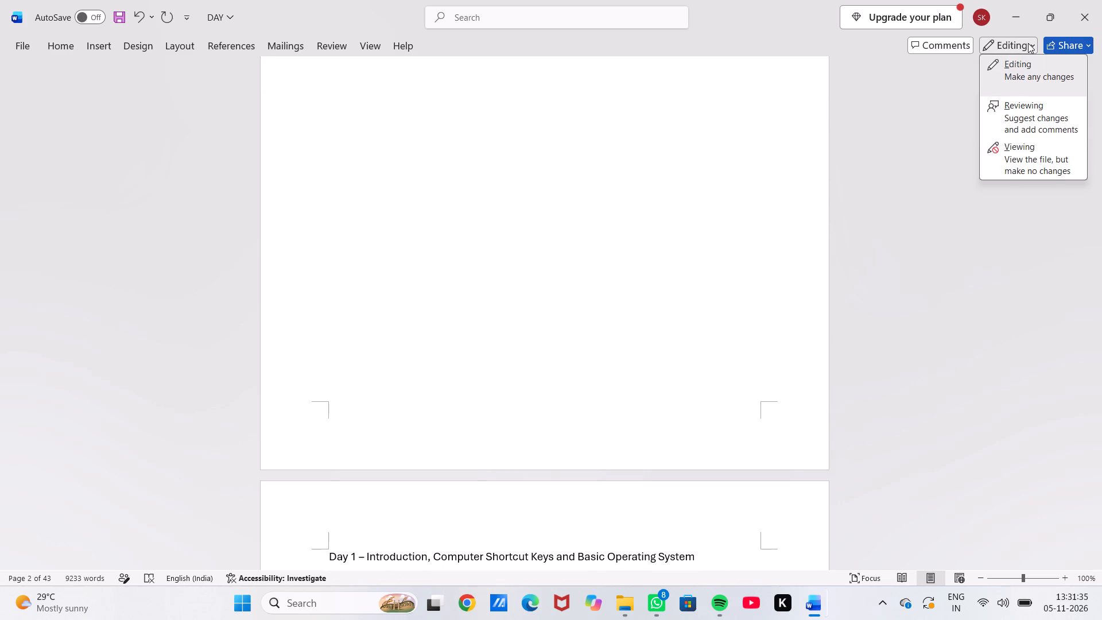
pyautogui.click(898, 174)
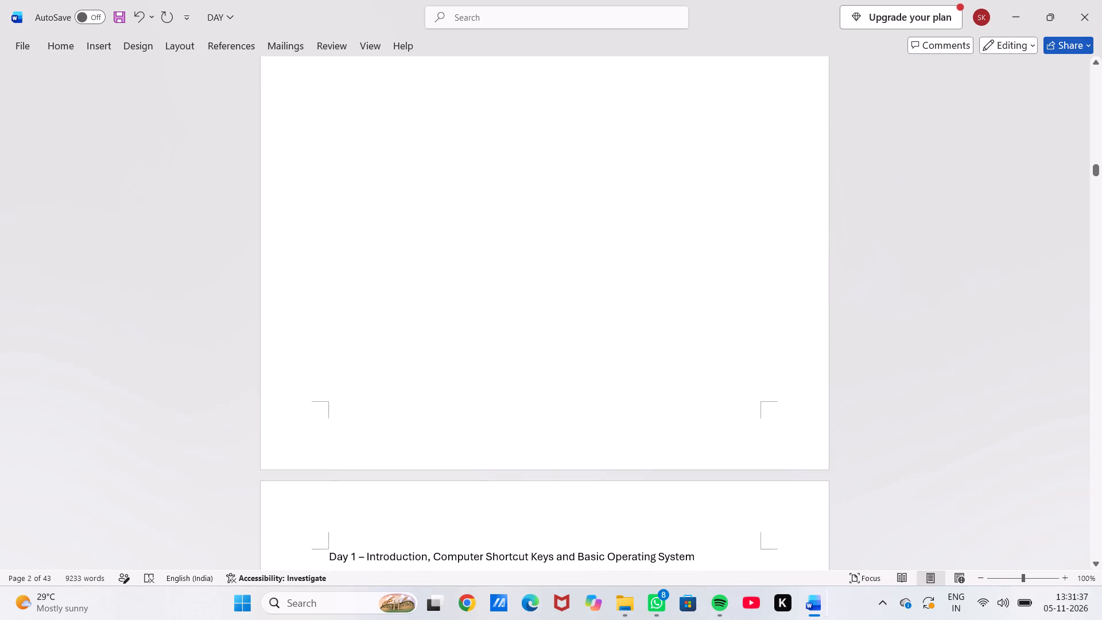
pyautogui.scroll(9, 469, 165)
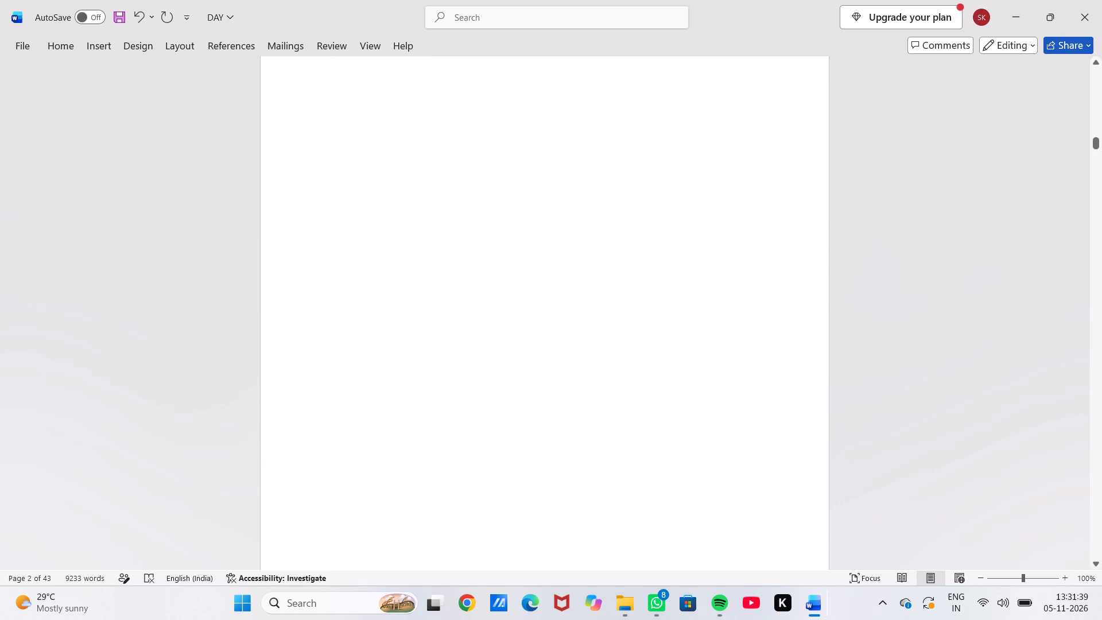
pyautogui.click(231, 9)
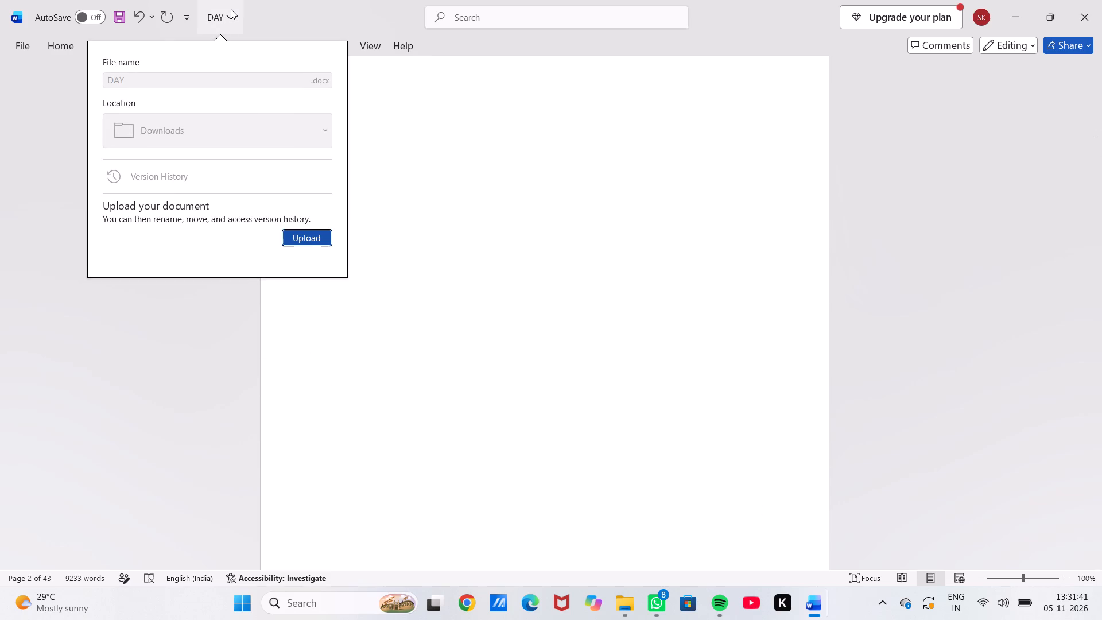
pyautogui.click(485, 295)
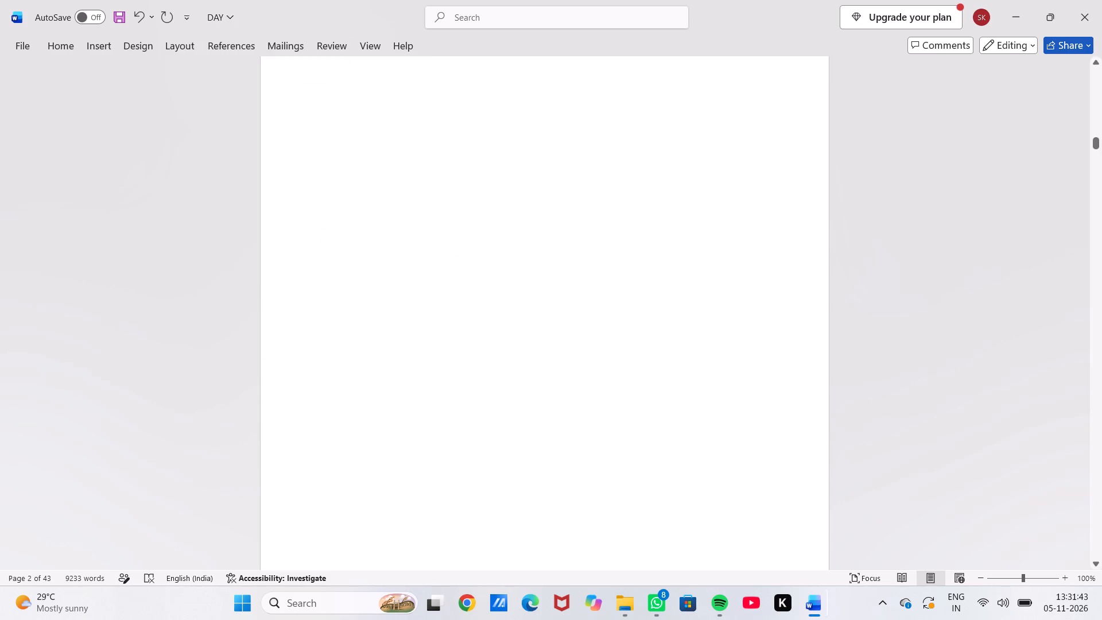
pyautogui.scroll(19, 485, 295)
# Paste the copied internship completion certificate as a picture on the blank page after the student declaration.
pyautogui.scroll(-2, 485, 295)
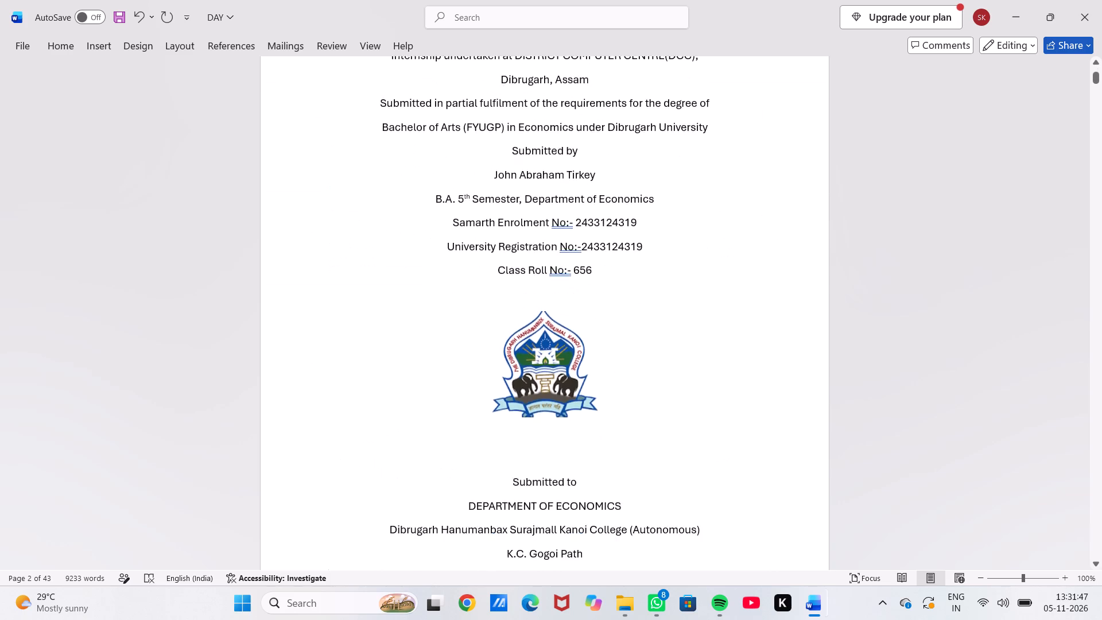
pyautogui.scroll(-5, 485, 295)
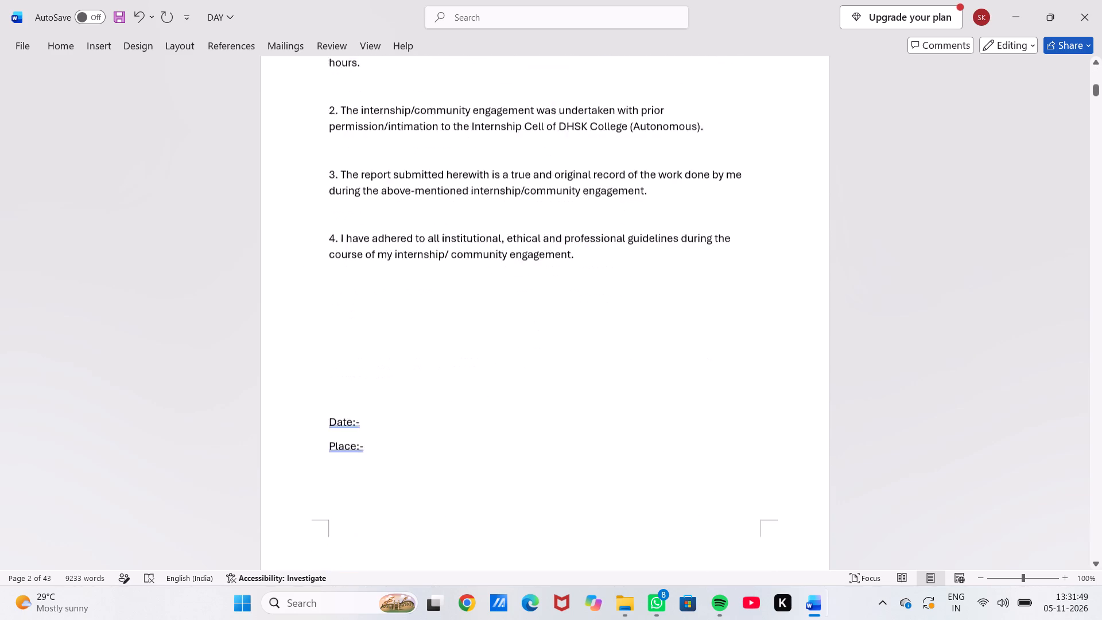
pyautogui.scroll(-3, 485, 295)
pyautogui.click(485, 295)
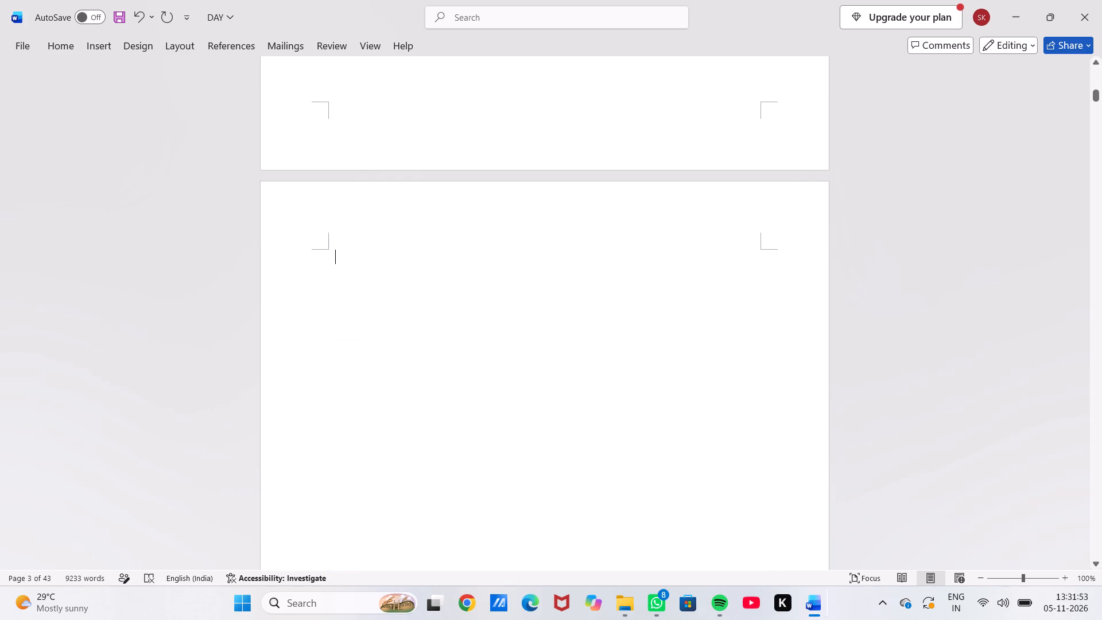
pyautogui.rightClick(485, 295)
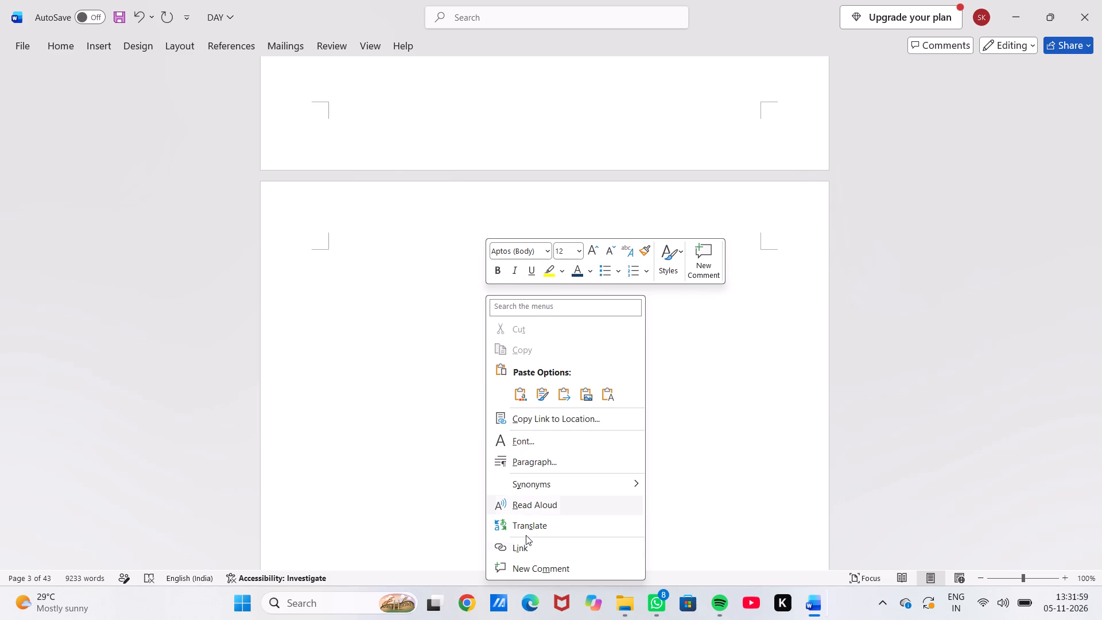
pyautogui.scroll(-2, 522, 544)
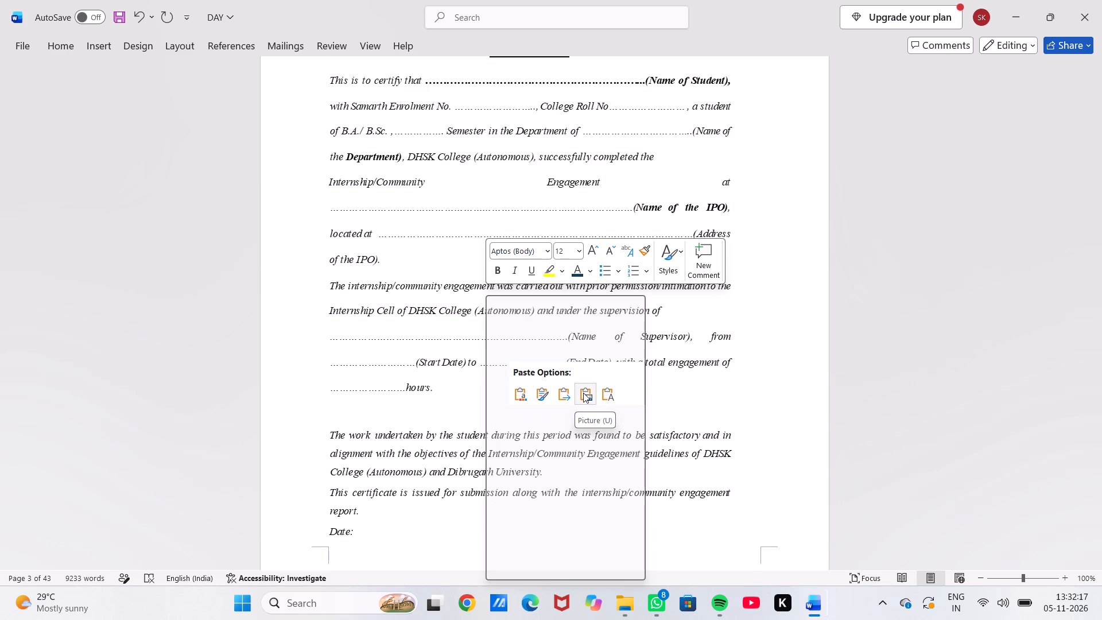
pyautogui.scroll(1, 583, 393)
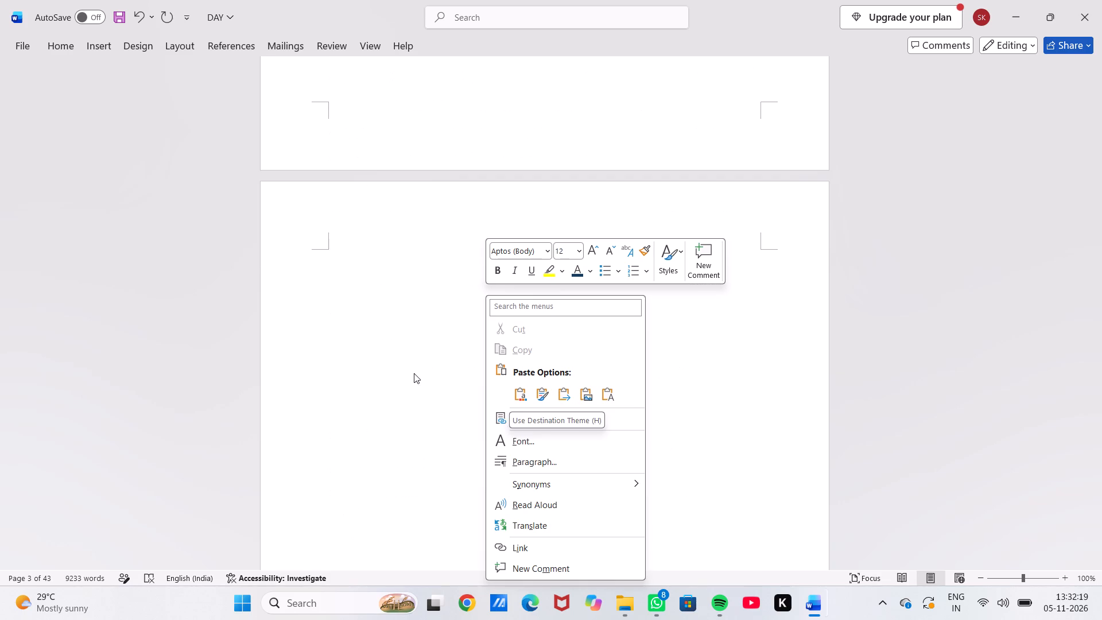
pyautogui.scroll(2, 413, 373)
pyautogui.scroll(-1, 413, 373)
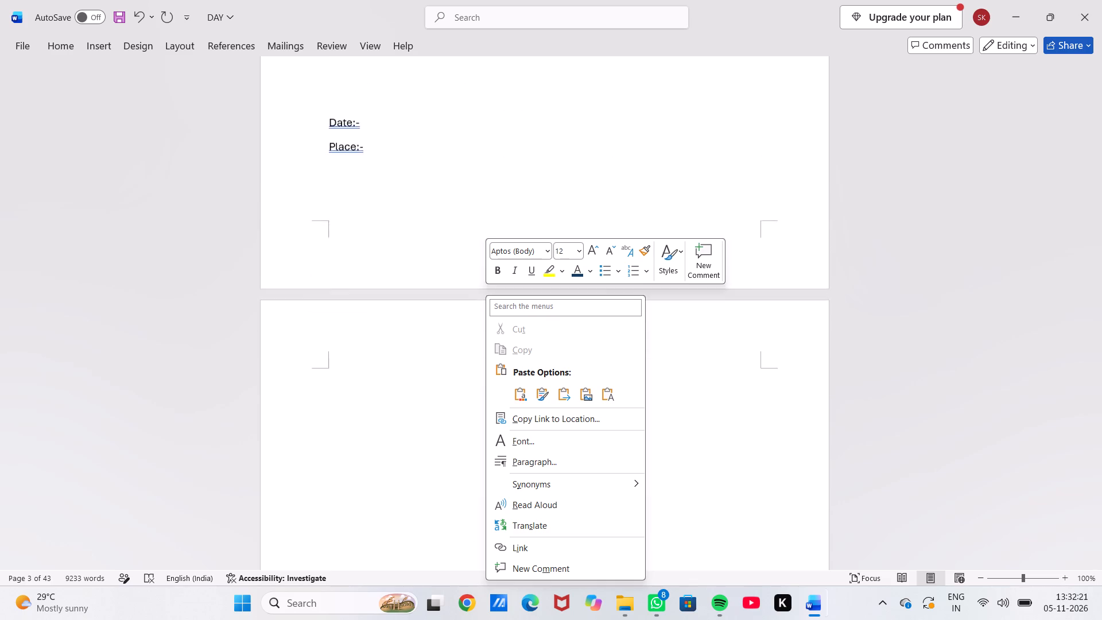
pyautogui.scroll(-1, 413, 373)
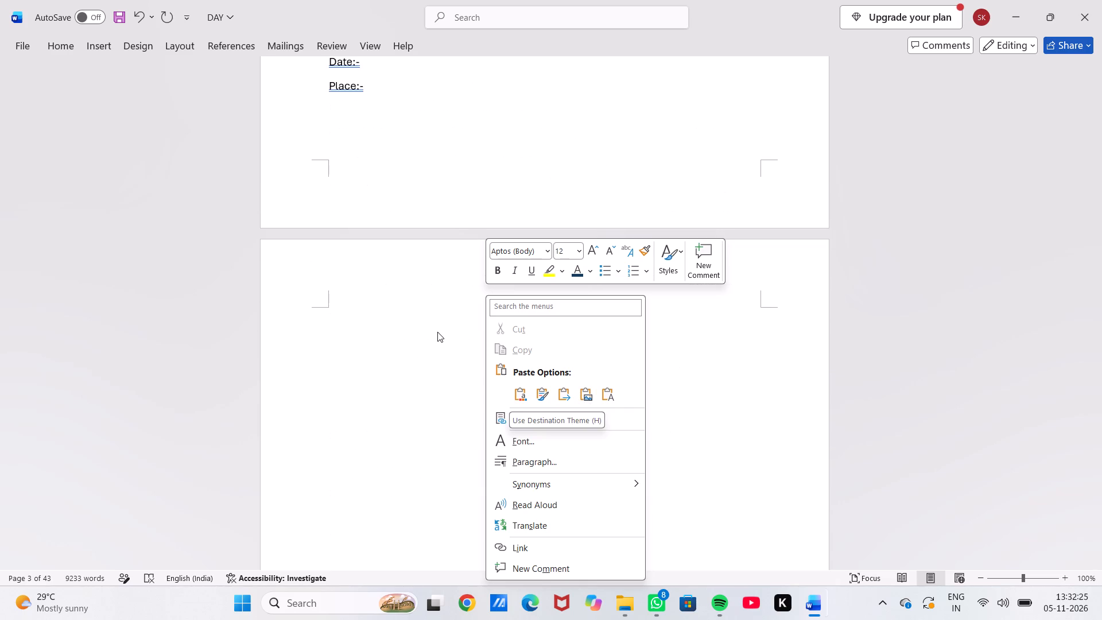
pyautogui.scroll(-1, 437, 332)
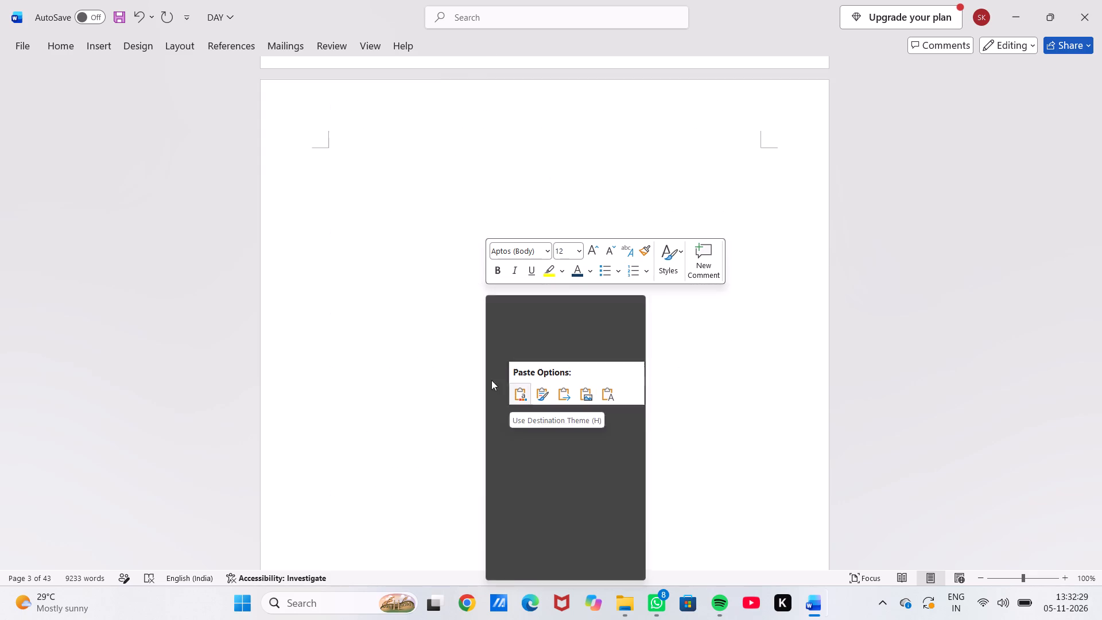
pyautogui.scroll(3, 453, 365)
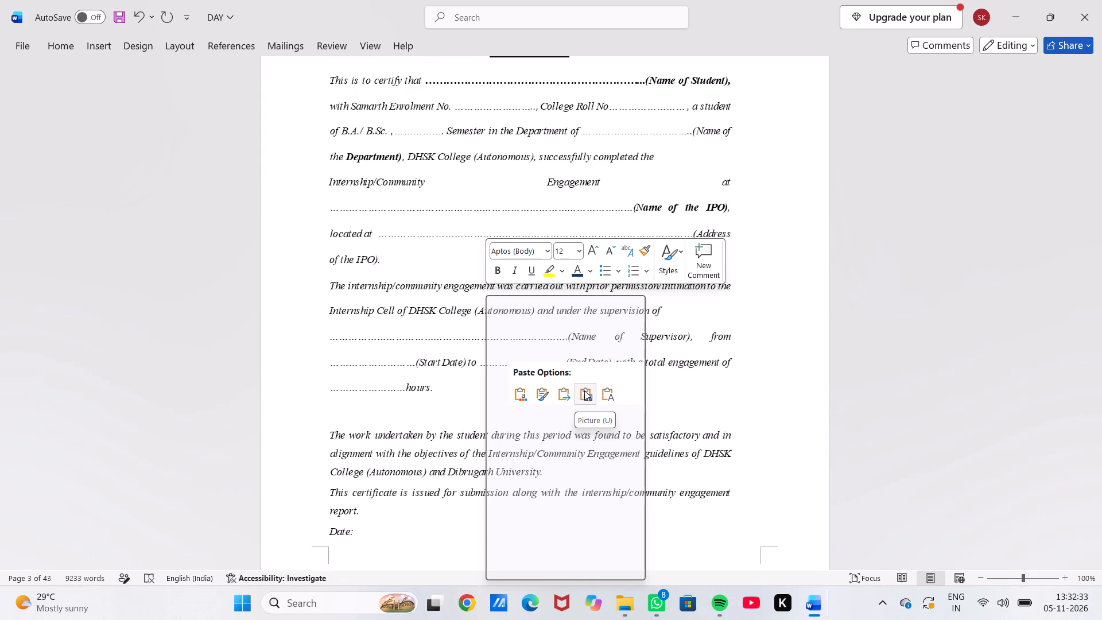
pyautogui.click(584, 390)
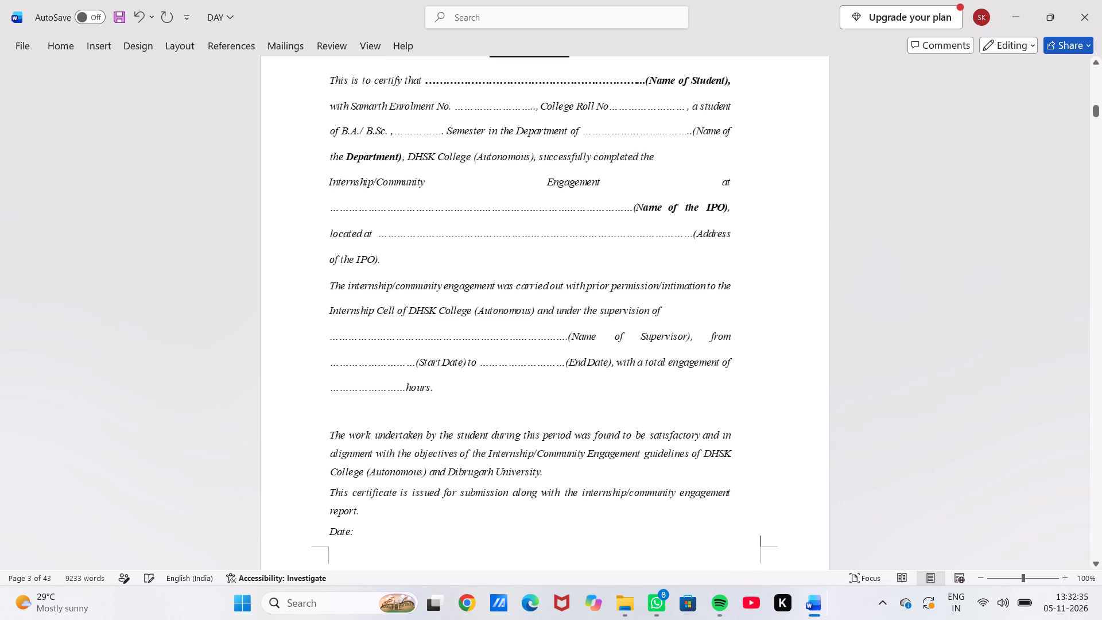
# Review the pasted certificate picture from its letterhead to the Date line, along with the blank page preceding it.
pyautogui.scroll(2, 584, 390)
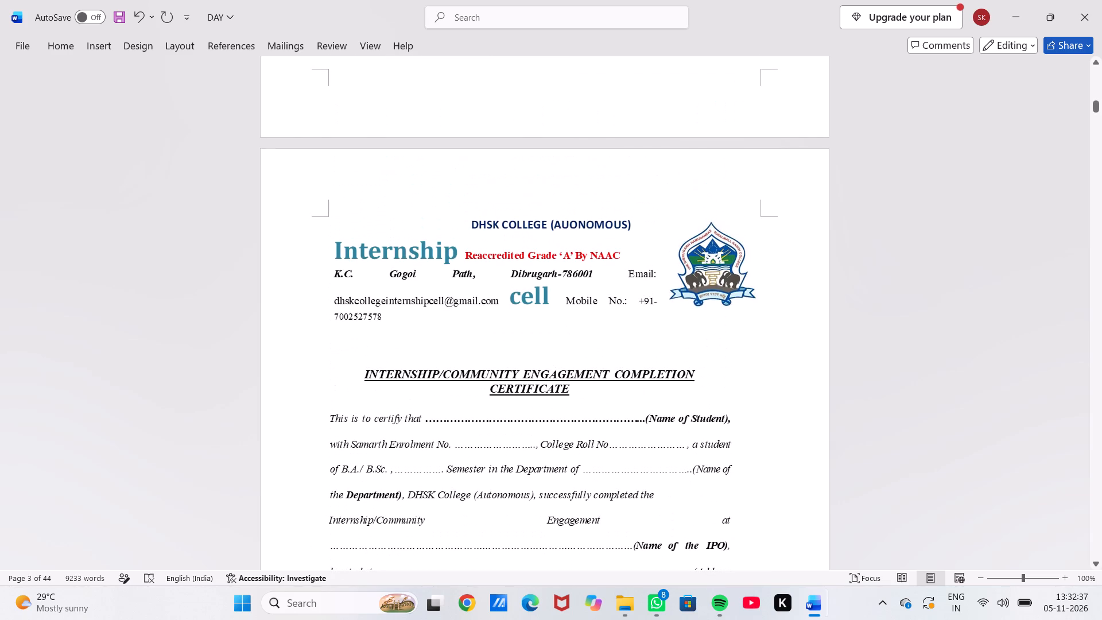
pyautogui.scroll(4, 584, 390)
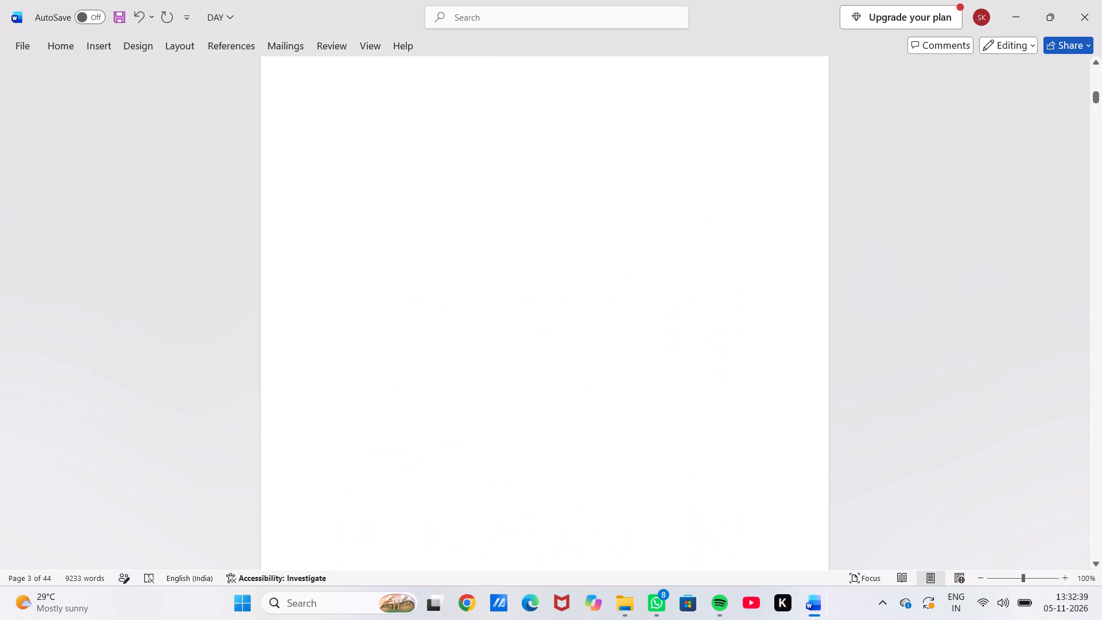
pyautogui.scroll(4, 584, 390)
pyautogui.scroll(-6, 584, 390)
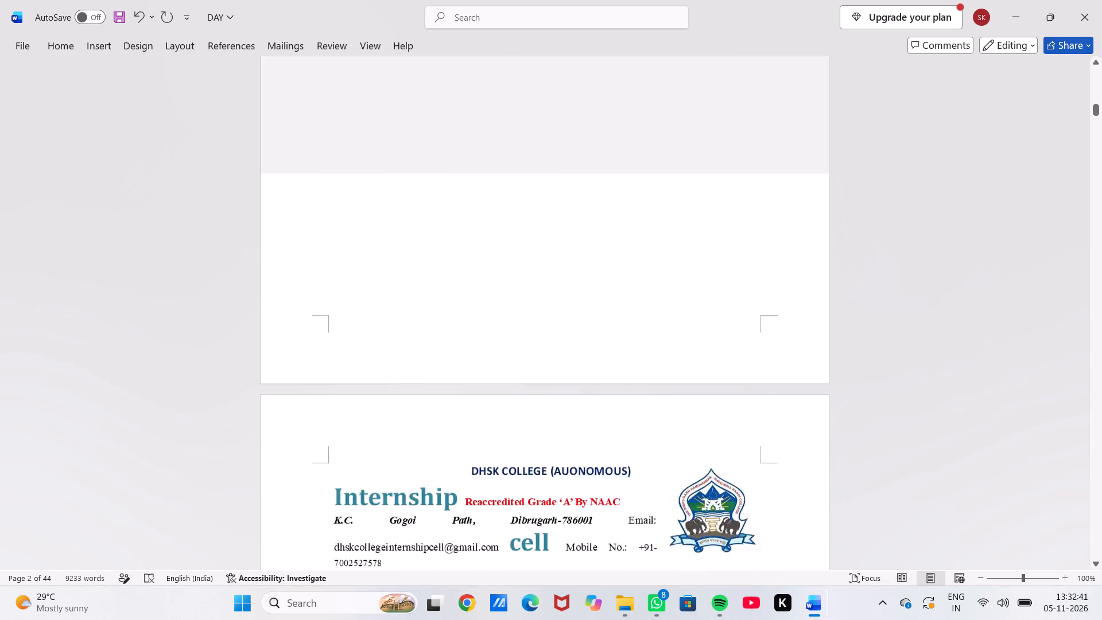
pyautogui.scroll(-5, 584, 390)
pyautogui.scroll(4, 584, 390)
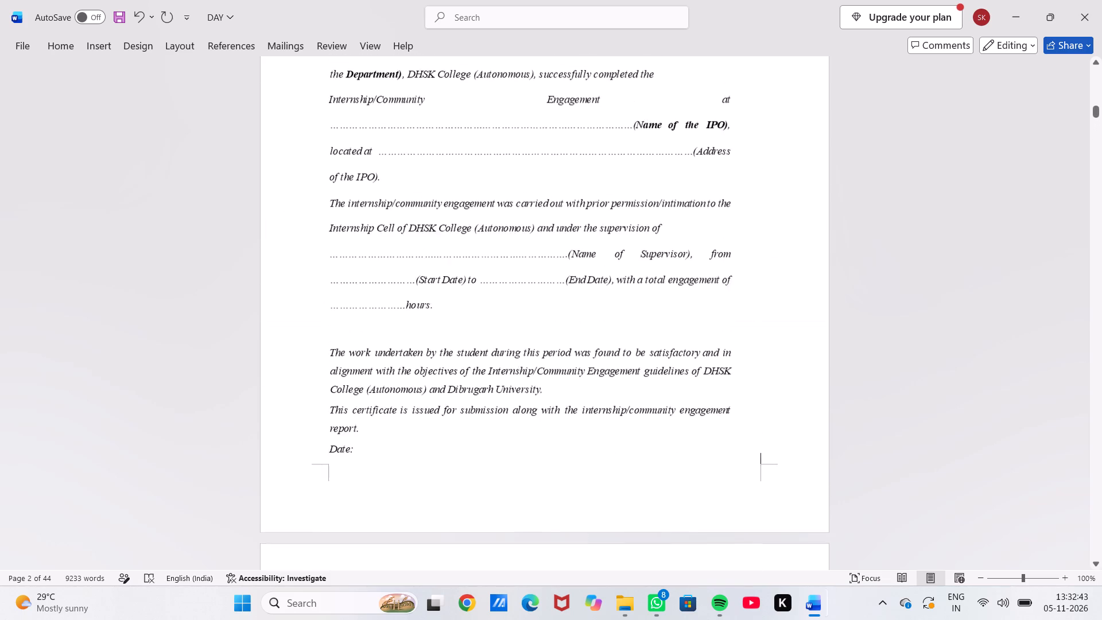
pyautogui.scroll(5, 584, 390)
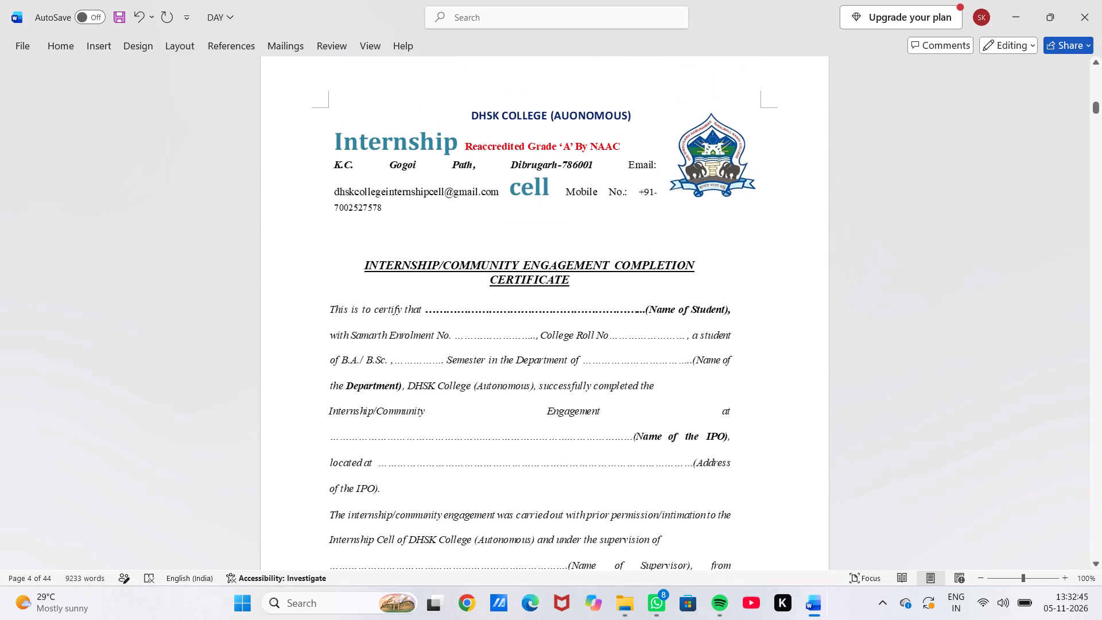
# Insert two periods directly before the pasted completion certificate picture.
pyautogui.click(468, 114)
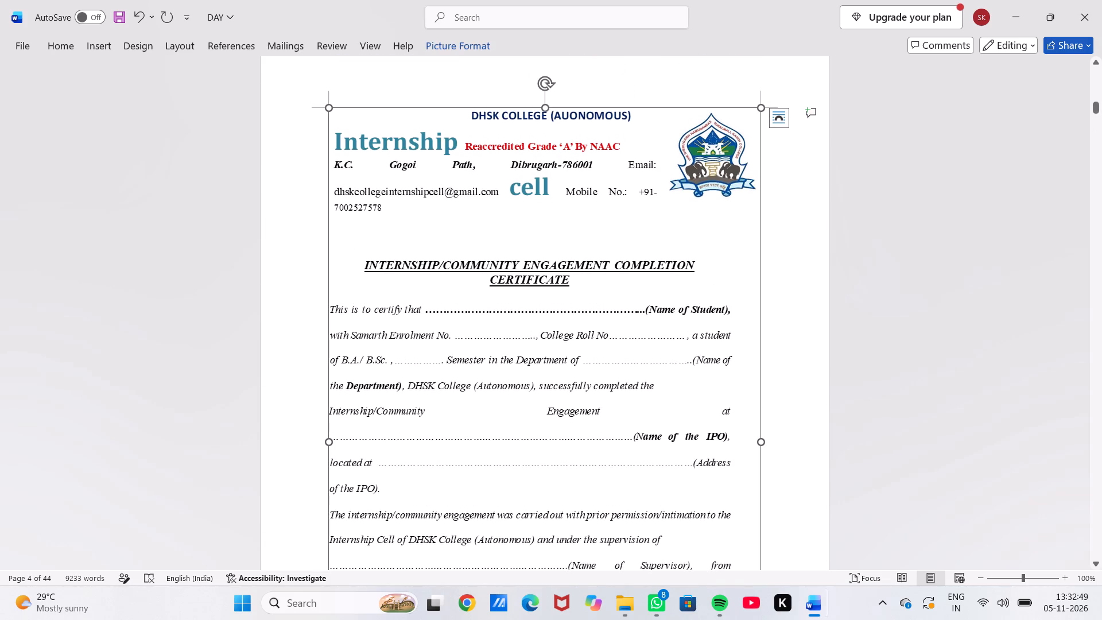
pyautogui.press('.')
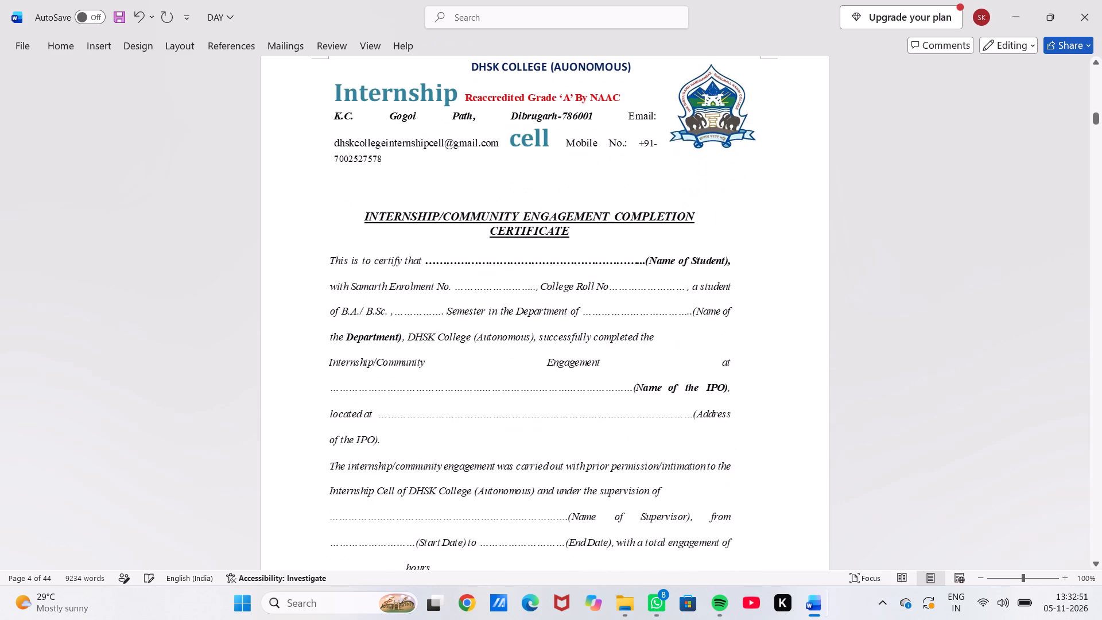
pyautogui.click(468, 114)
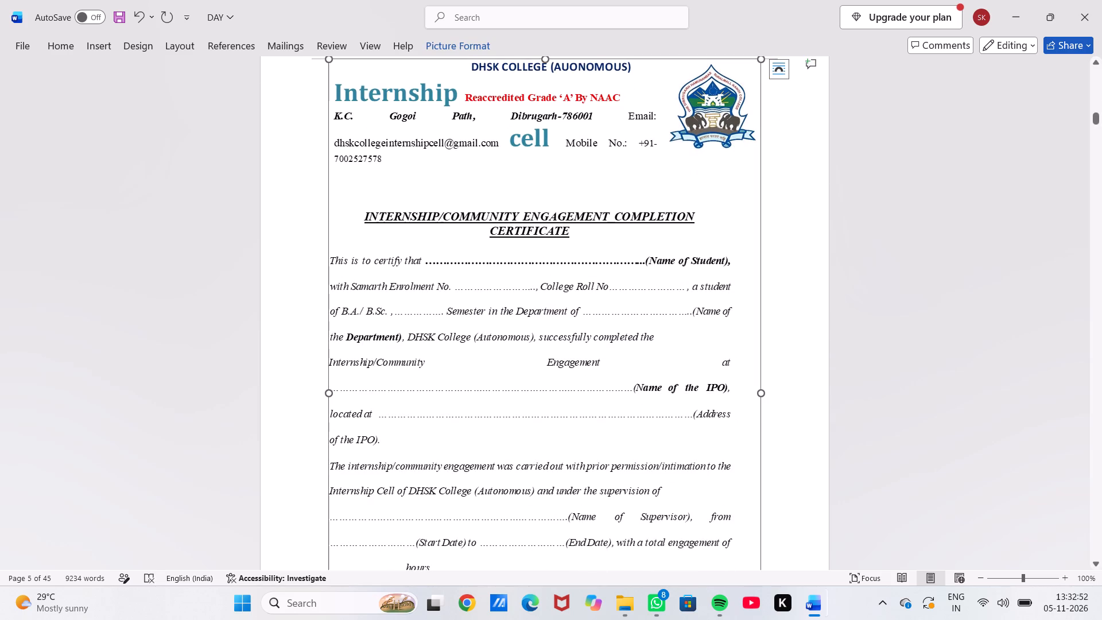
pyautogui.doubleClick(468, 114)
pyautogui.press('.')
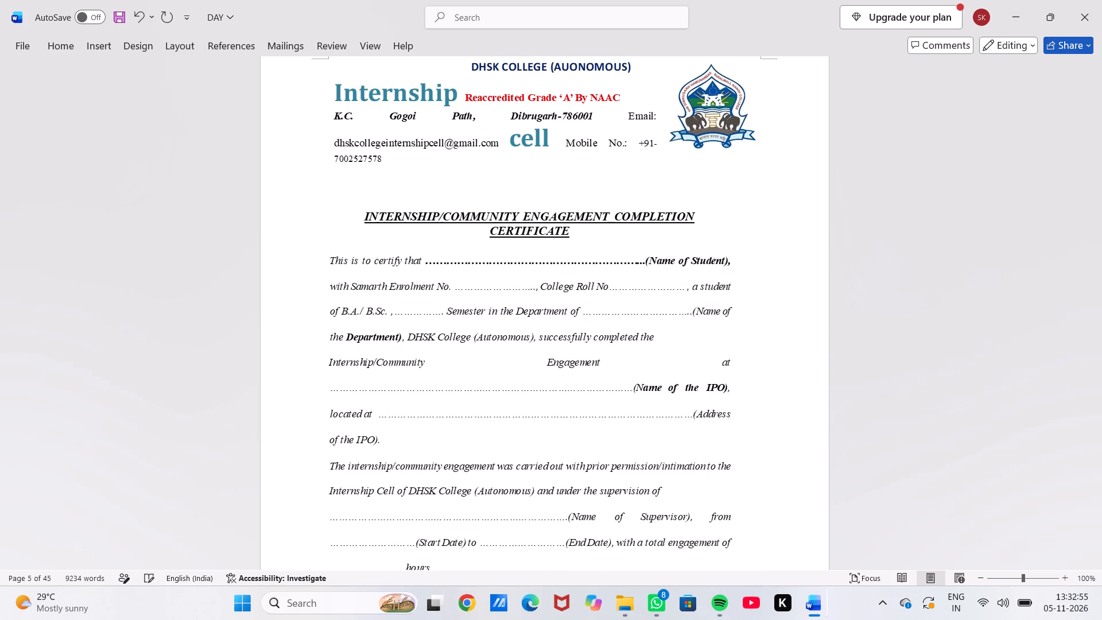
pyautogui.scroll(3, 455, 115)
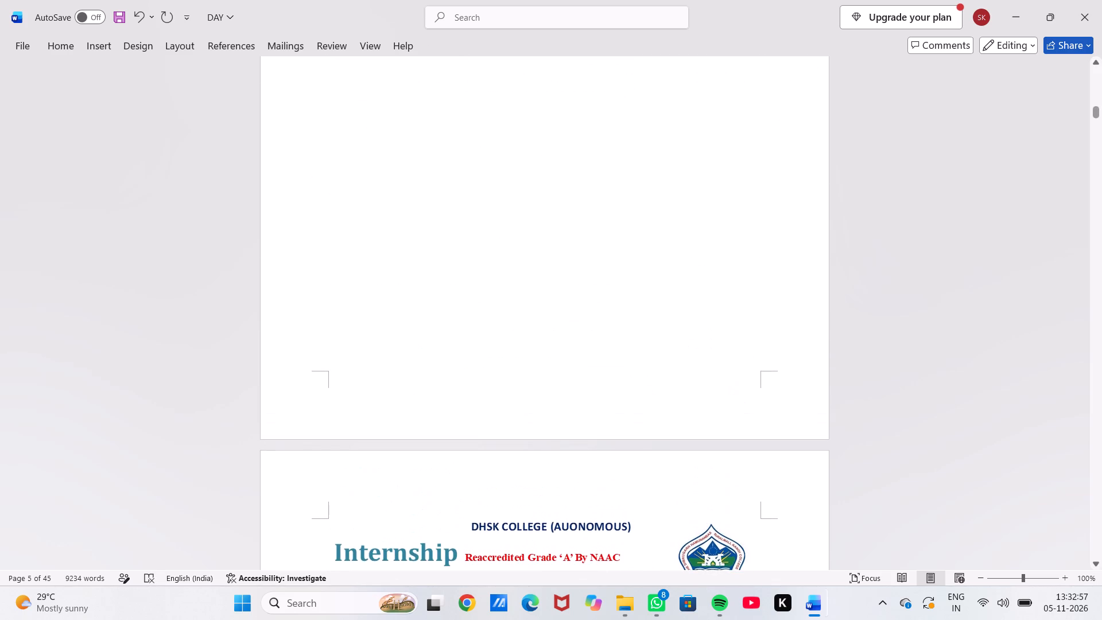
pyautogui.scroll(-2, 528, 466)
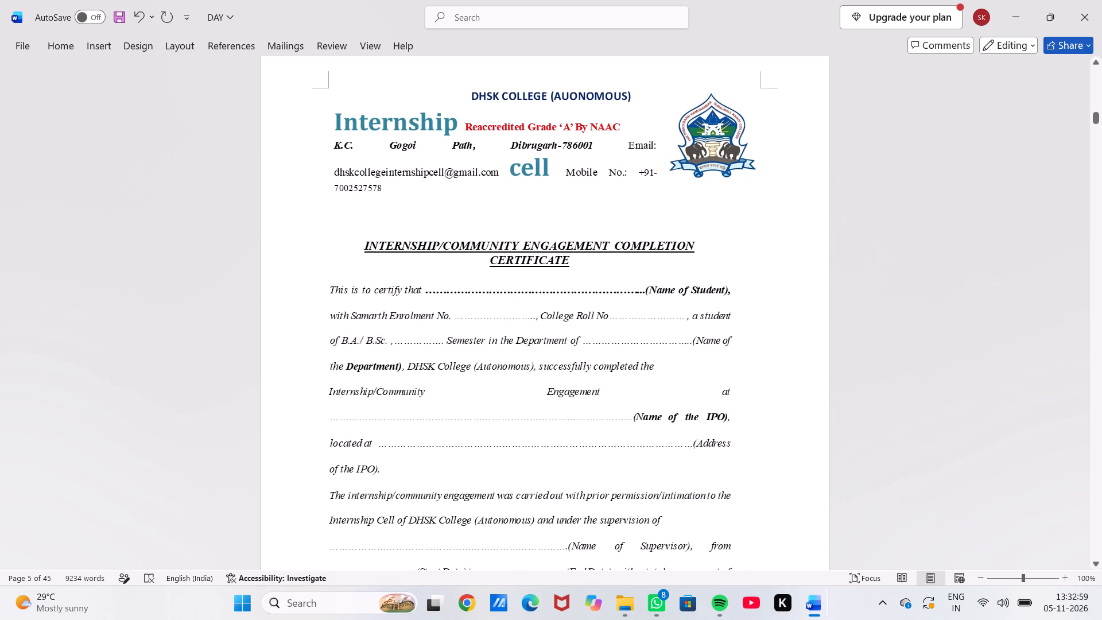
# Cut the completion certificate picture from the page preceding the daily entries.
pyautogui.doubleClick(465, 95)
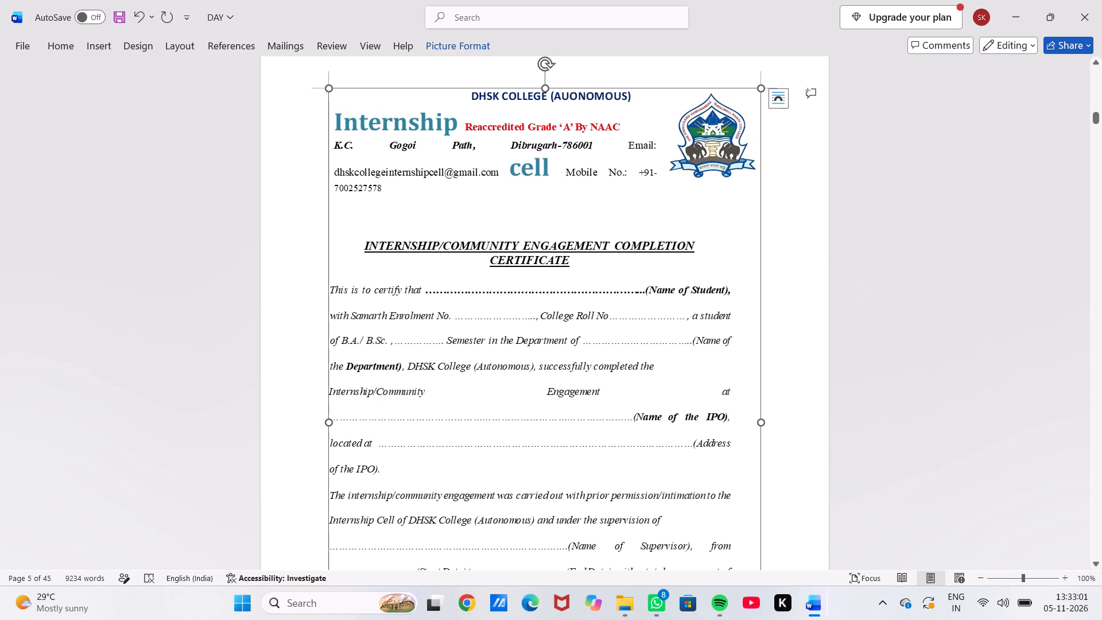
pyautogui.rightClick(465, 95)
pyautogui.click(510, 127)
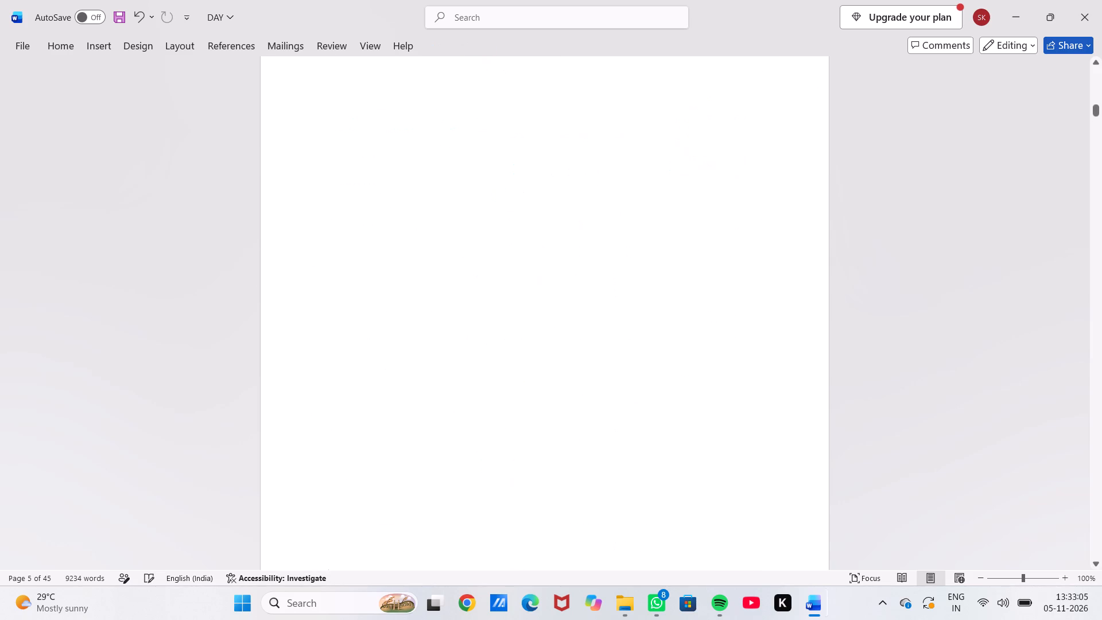
# Delete the two periods left on the otherwise empty page after the student declaration.
pyautogui.scroll(1, 510, 127)
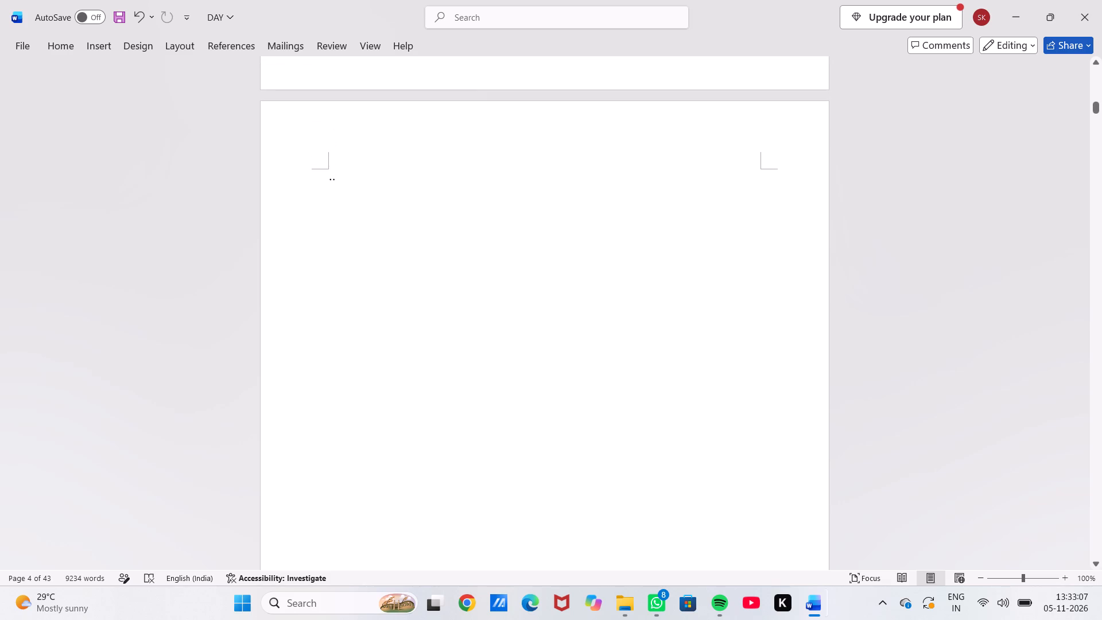
pyautogui.press('BackSpace')
pyautogui.press('BackSpace')
# Paste the cut certificate with source formatting kept at the top of the page following the student declaration.
pyautogui.scroll(8, 505, 139)
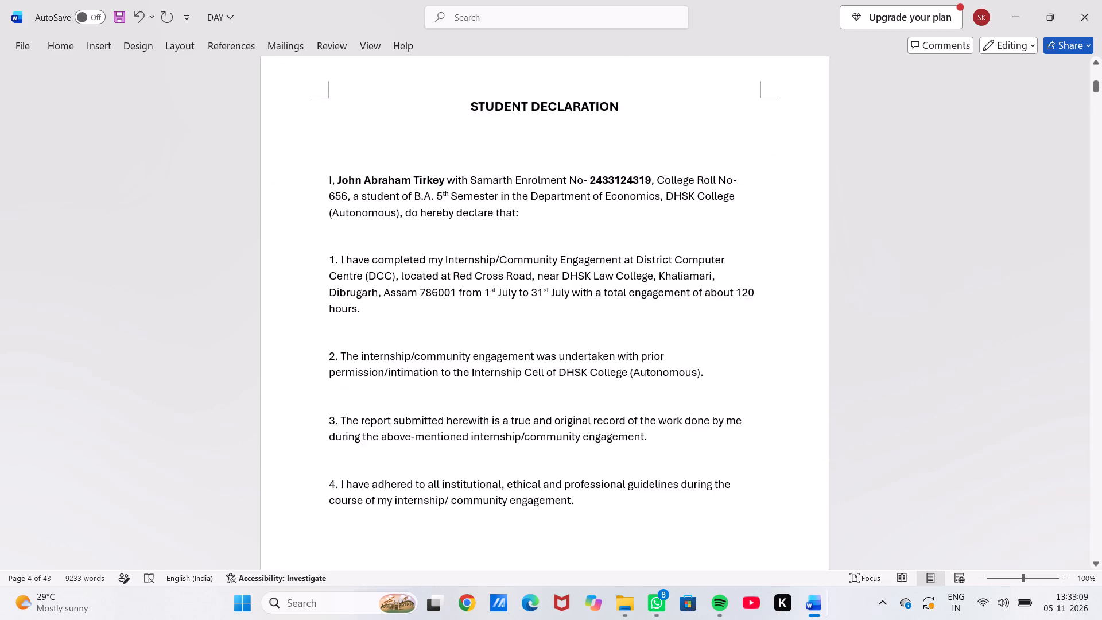
pyautogui.scroll(-3, 505, 139)
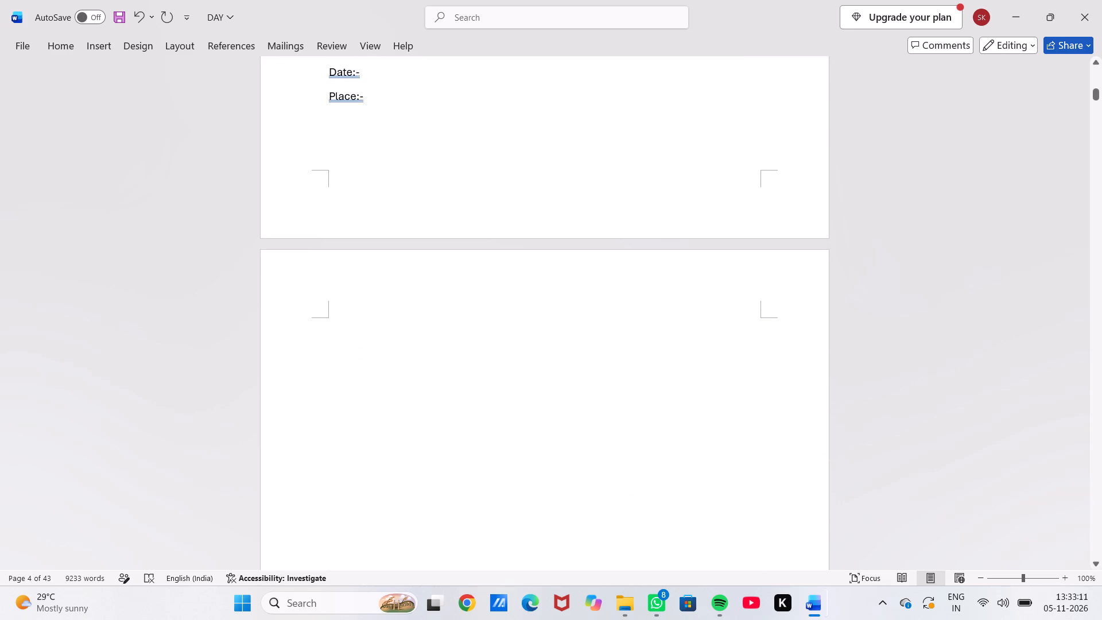
pyautogui.click(420, 325)
pyautogui.rightClick(420, 325)
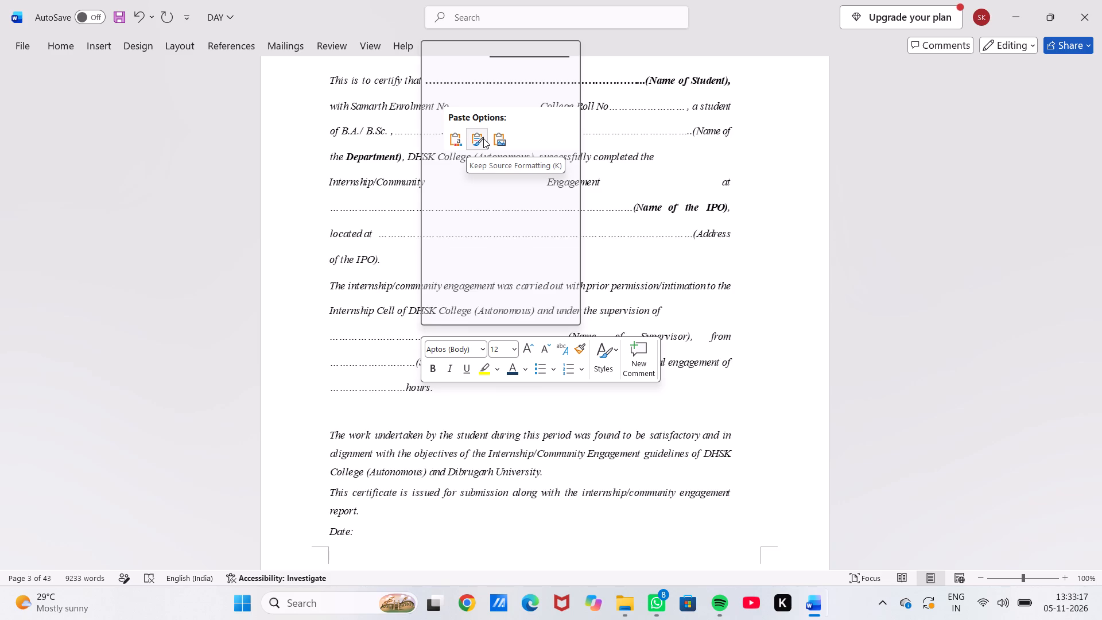
pyautogui.click(483, 138)
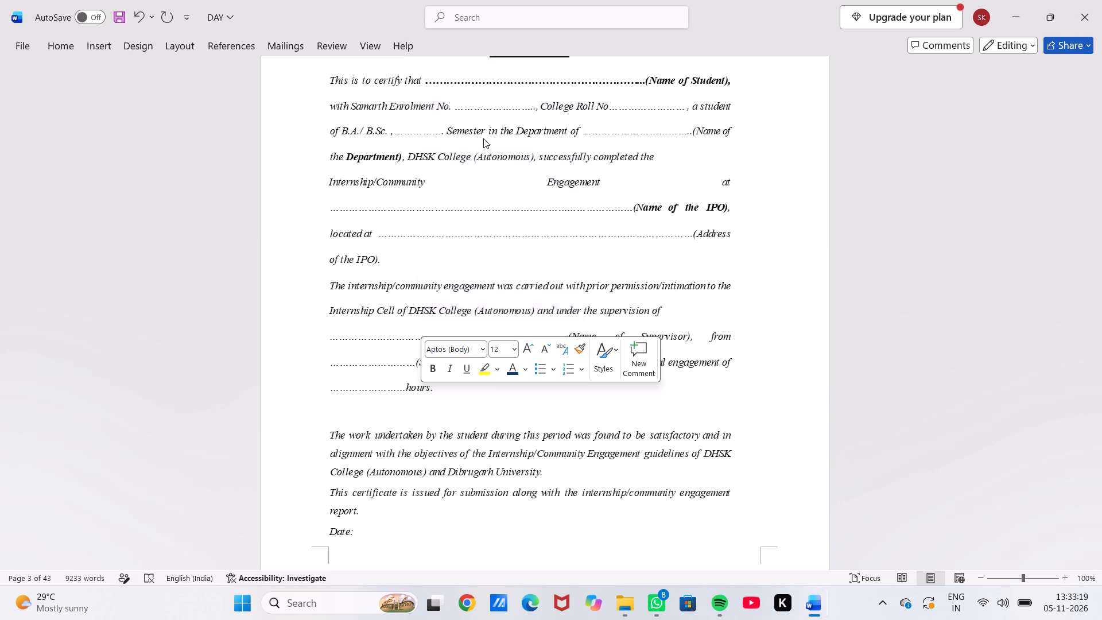
# Review the newly pasted certificate down to its Date line and the blank page that follows it.
pyautogui.scroll(1, 467, 77)
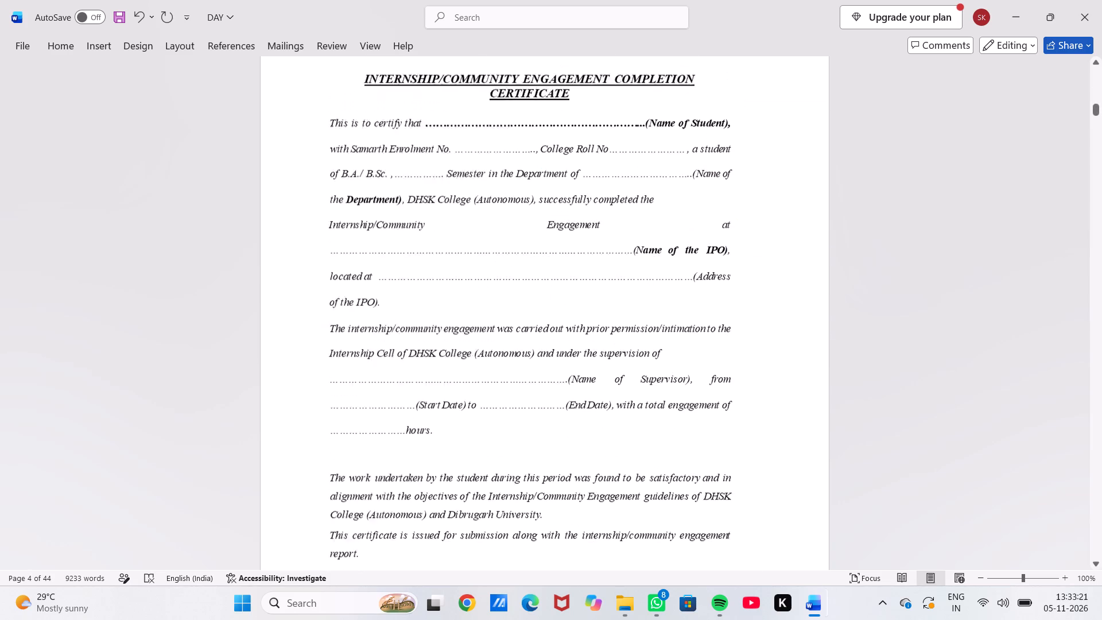
pyautogui.scroll(1, 467, 77)
pyautogui.scroll(-2, 467, 77)
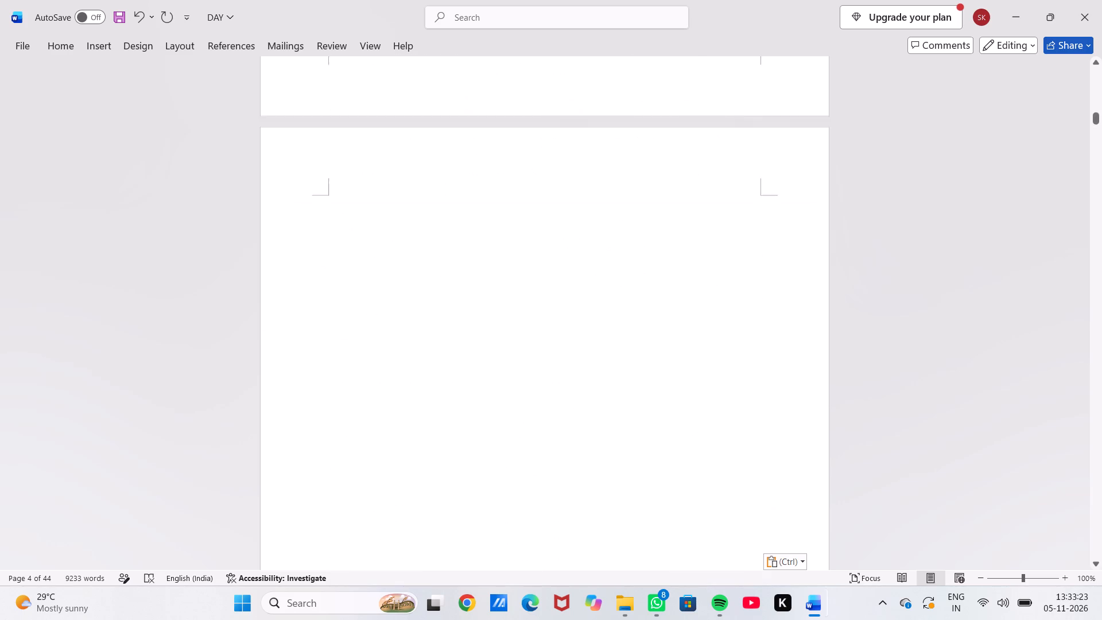
pyautogui.scroll(-2, 467, 77)
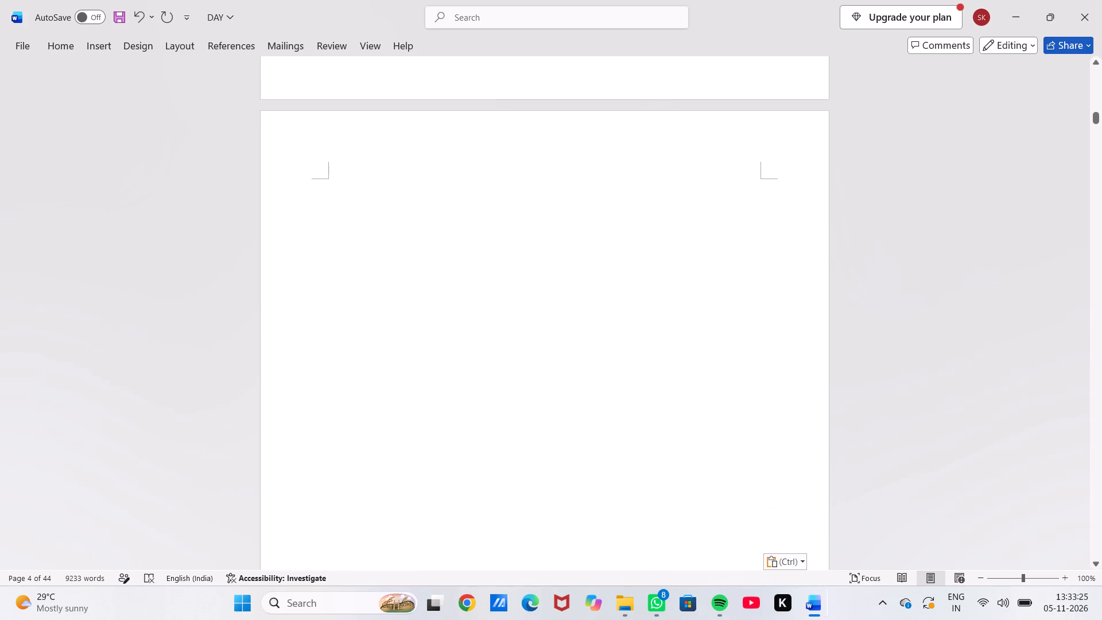
pyautogui.scroll(1, 493, 72)
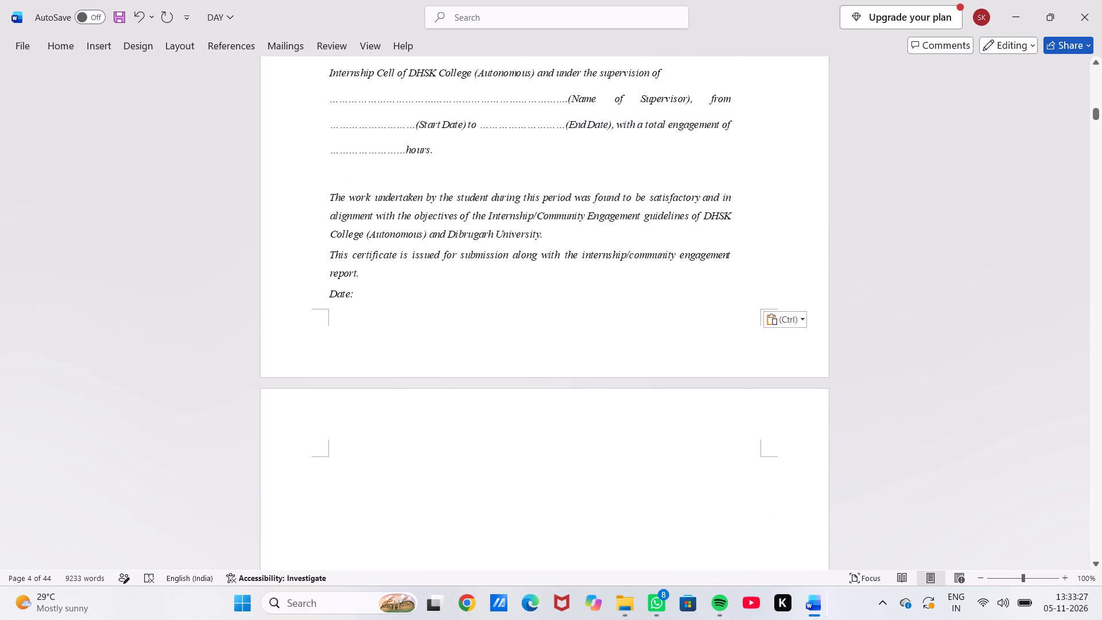
pyautogui.scroll(1, 493, 72)
pyautogui.scroll(-1, 493, 72)
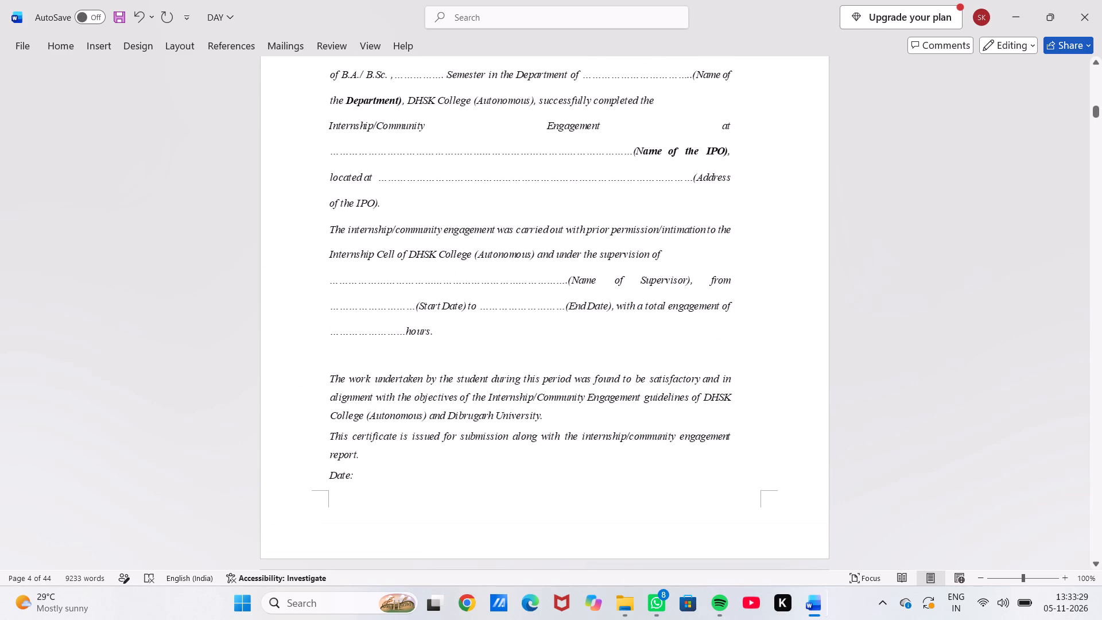
pyautogui.scroll(-2, 493, 72)
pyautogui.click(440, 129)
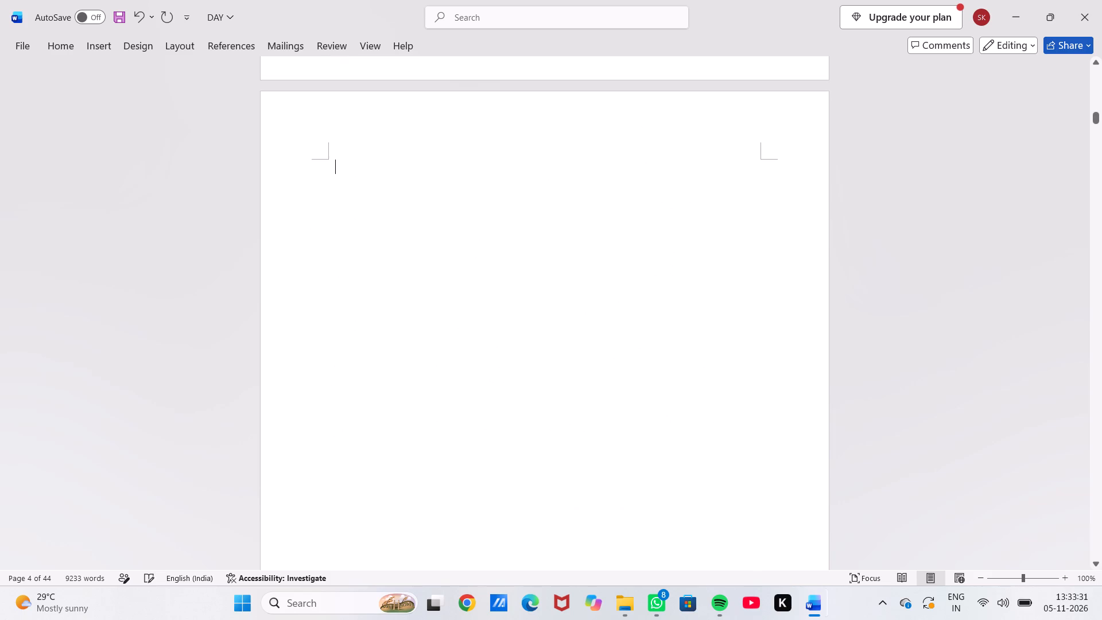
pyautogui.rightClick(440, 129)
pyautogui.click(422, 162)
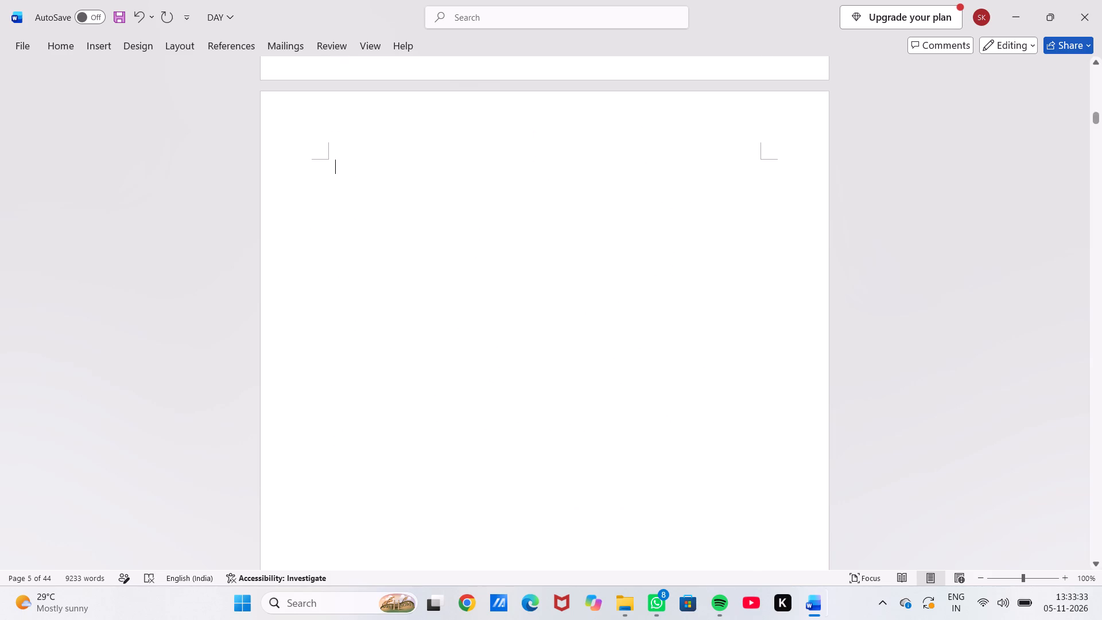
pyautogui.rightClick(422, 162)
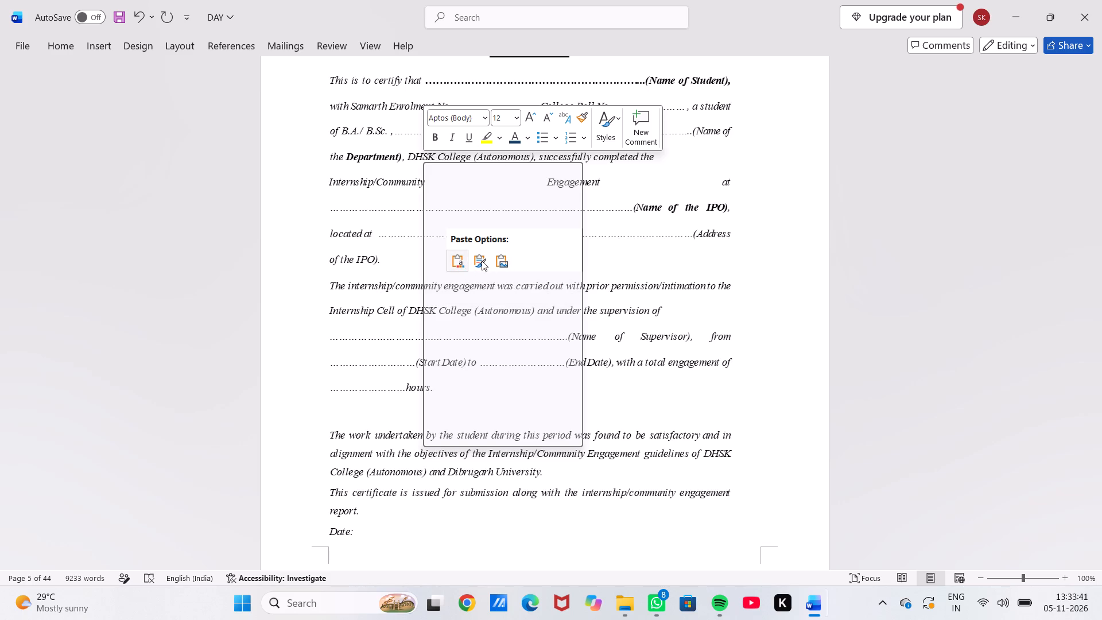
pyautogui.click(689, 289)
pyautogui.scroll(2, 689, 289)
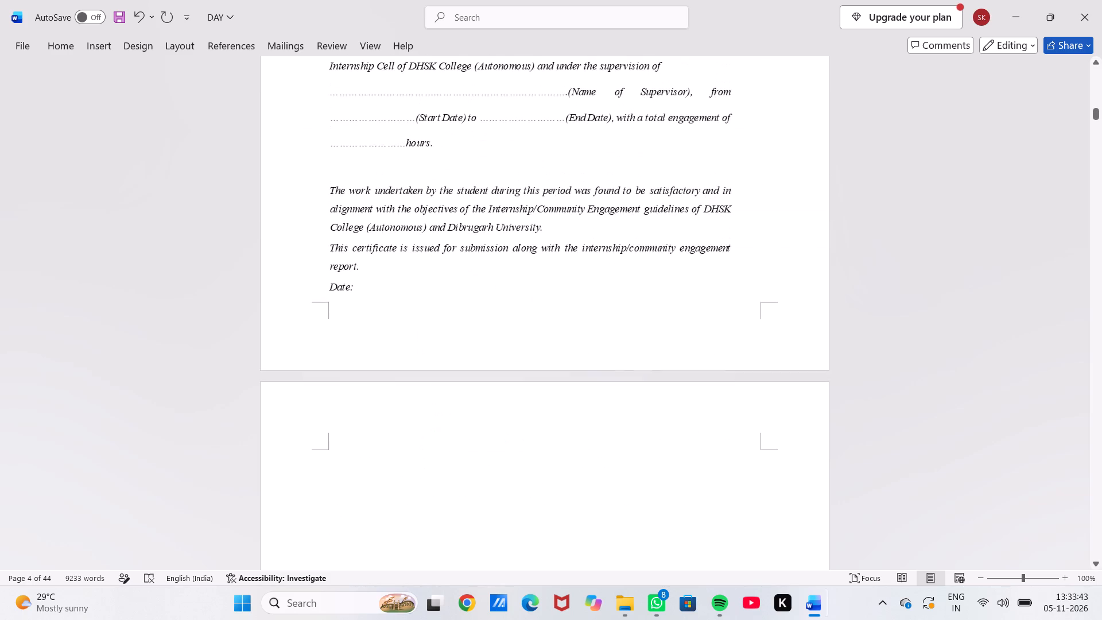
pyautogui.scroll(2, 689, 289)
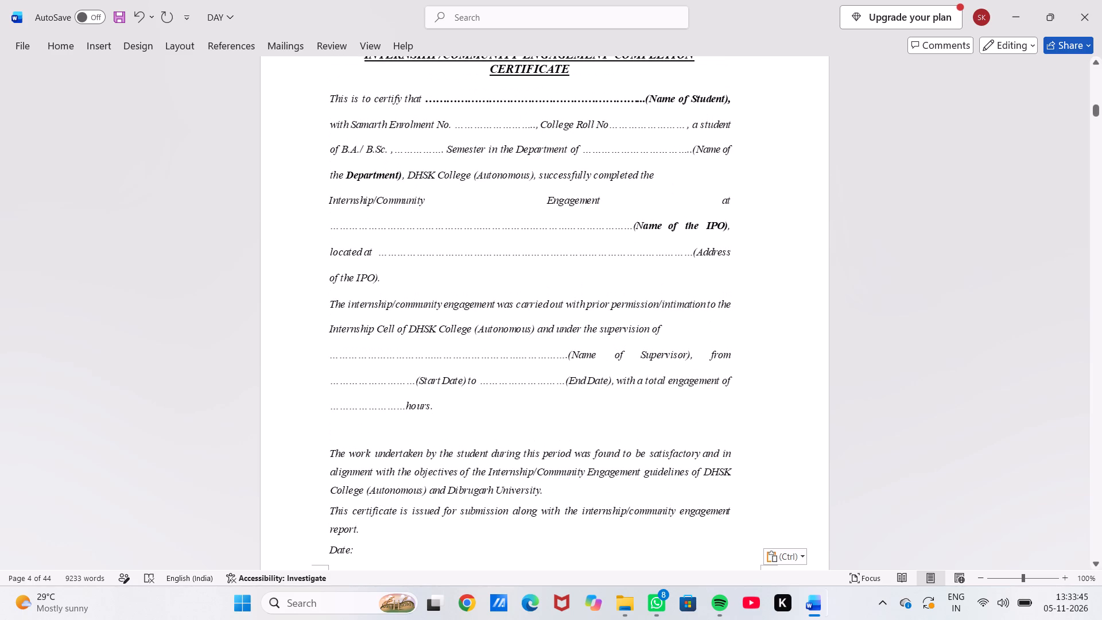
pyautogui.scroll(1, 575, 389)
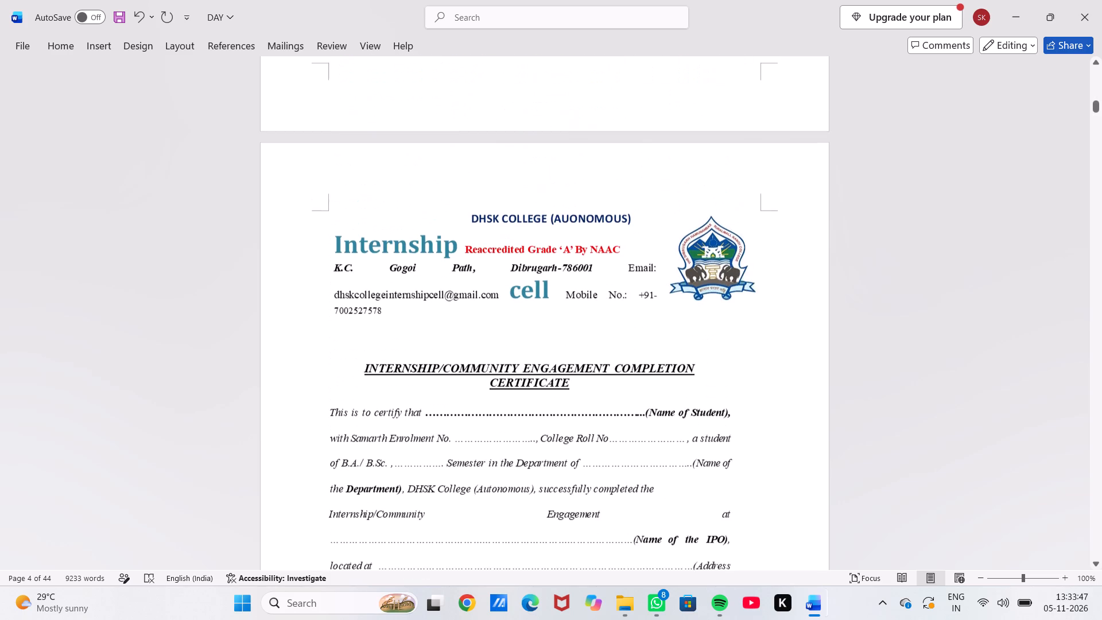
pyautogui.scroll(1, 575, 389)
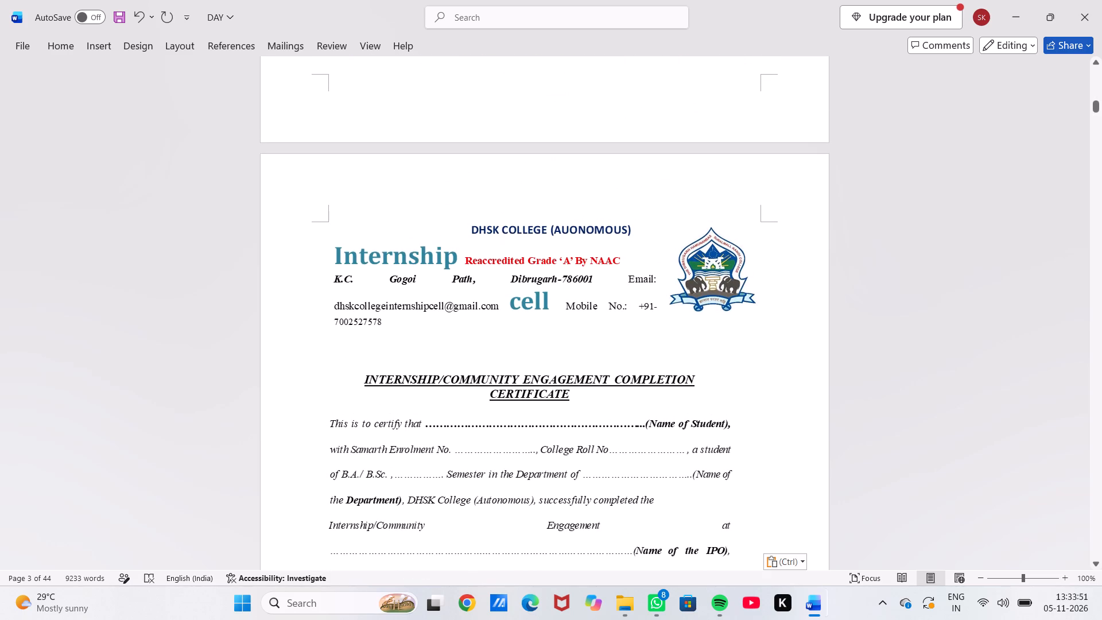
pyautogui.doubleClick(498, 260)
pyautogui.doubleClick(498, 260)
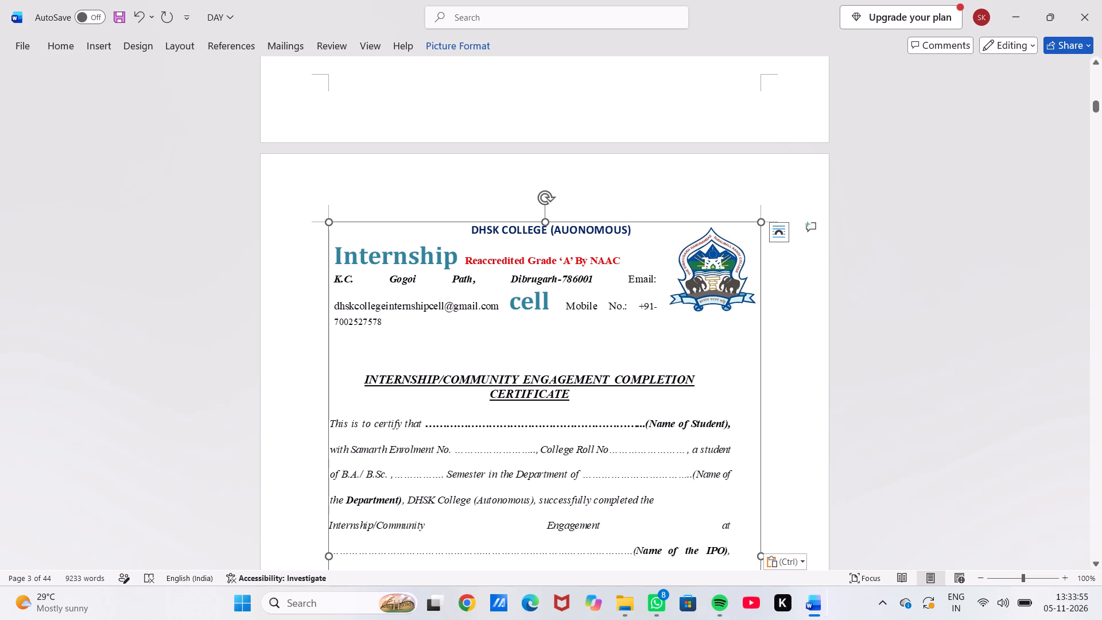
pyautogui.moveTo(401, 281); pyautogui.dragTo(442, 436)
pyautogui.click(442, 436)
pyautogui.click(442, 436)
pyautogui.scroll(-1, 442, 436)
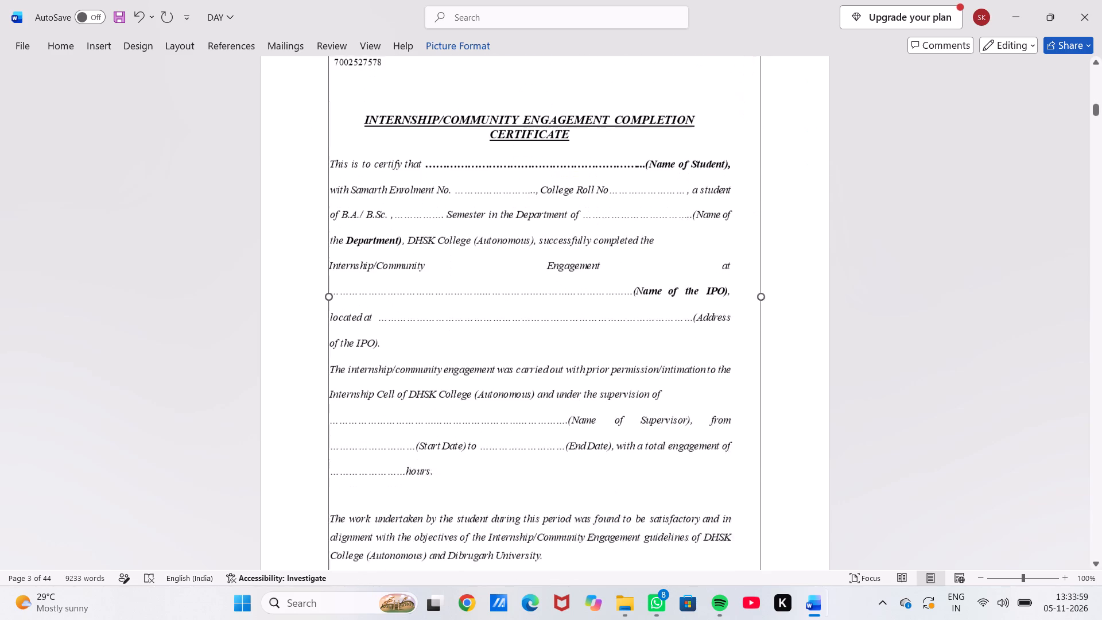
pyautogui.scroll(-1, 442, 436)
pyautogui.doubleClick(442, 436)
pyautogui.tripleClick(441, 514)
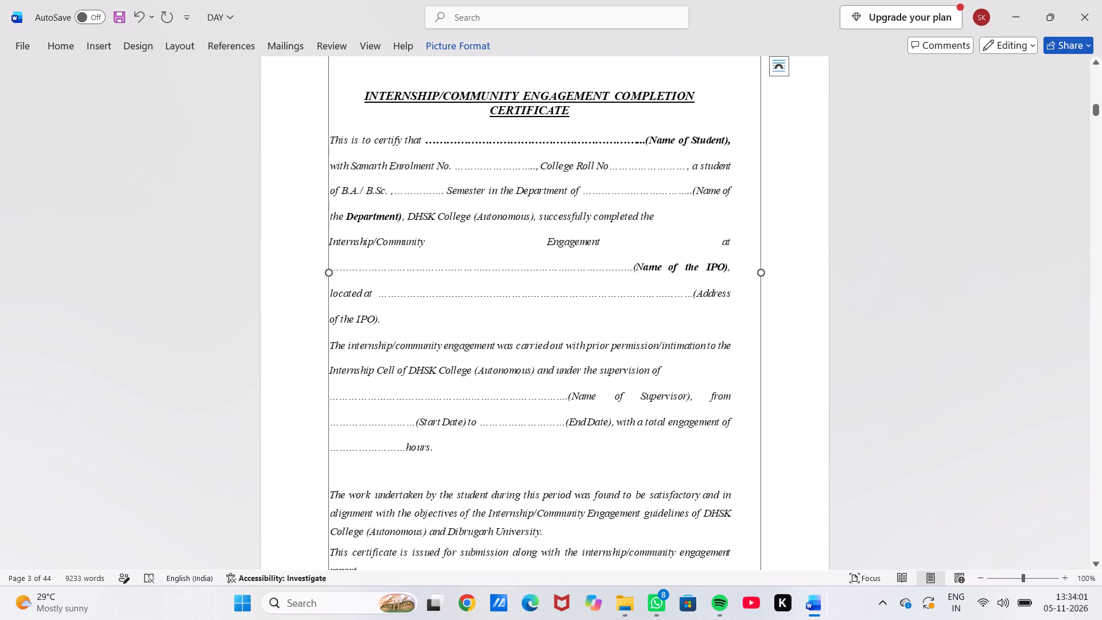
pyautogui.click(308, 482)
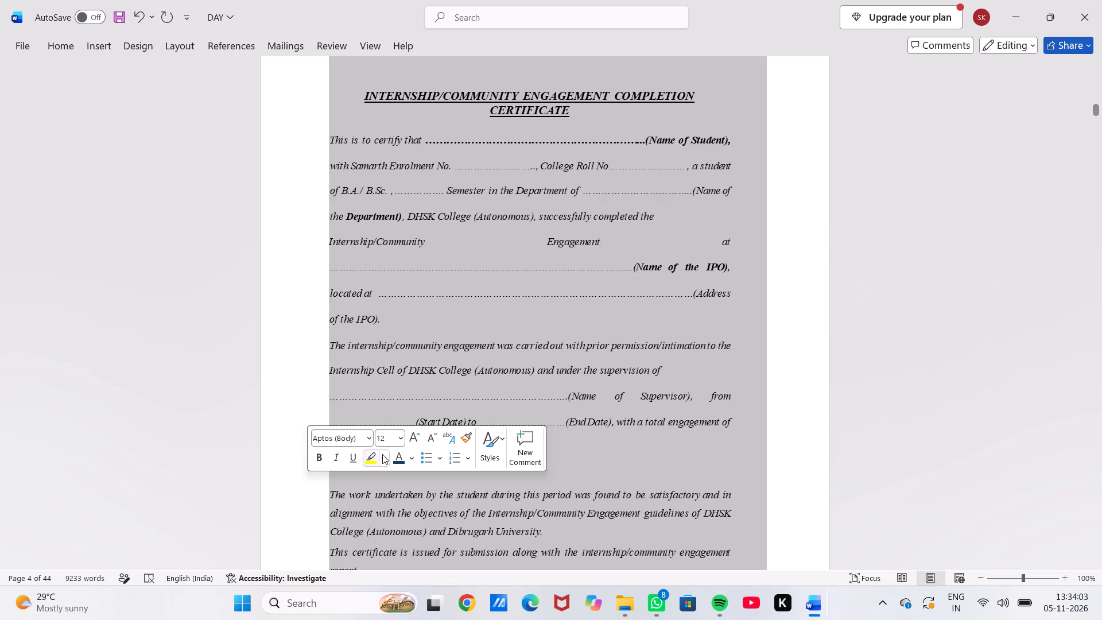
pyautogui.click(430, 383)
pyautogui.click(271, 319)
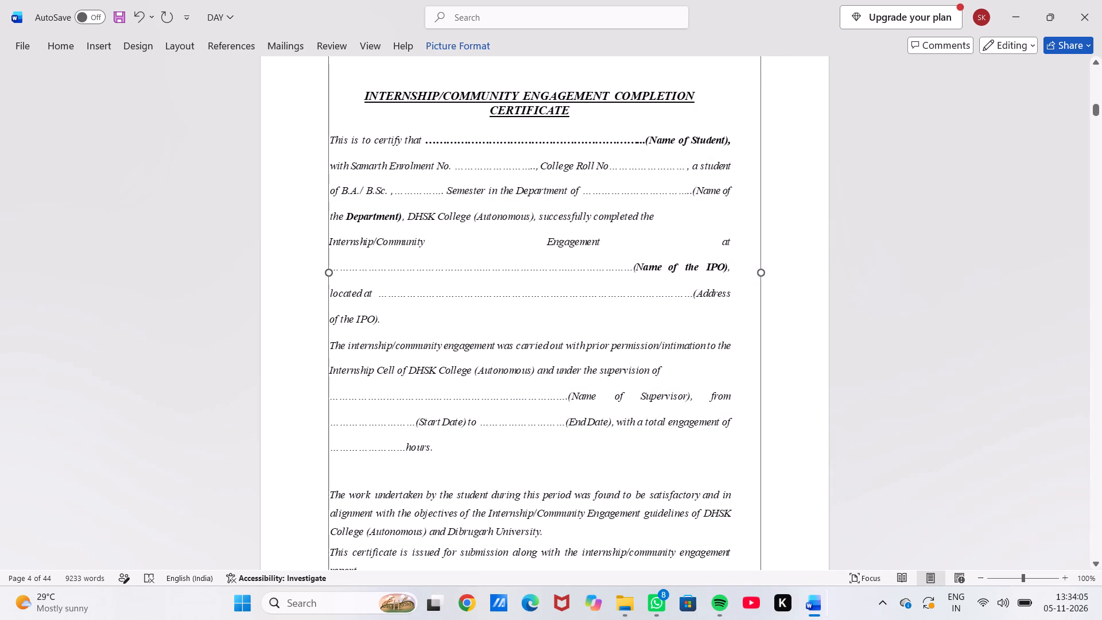
# Stretch the certificate picture horizontally until it extends slightly past the page's right margin, keeping its height.
pyautogui.click(459, 381)
pyautogui.moveTo(331, 273); pyautogui.dragTo(299, 275)
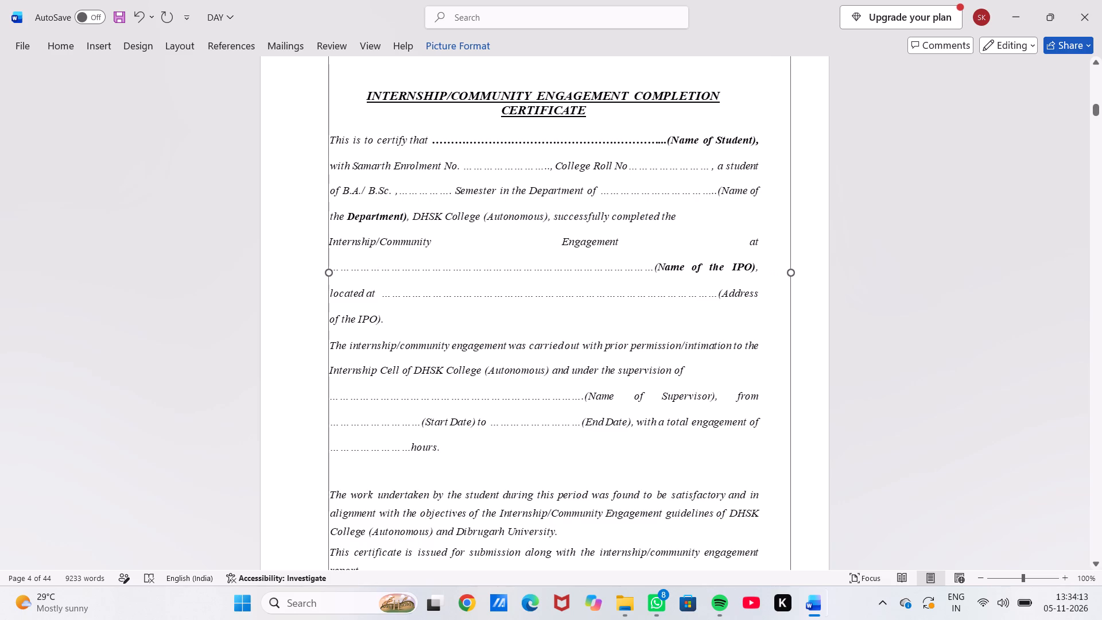
pyautogui.moveTo(299, 275); pyautogui.dragTo(289, 276)
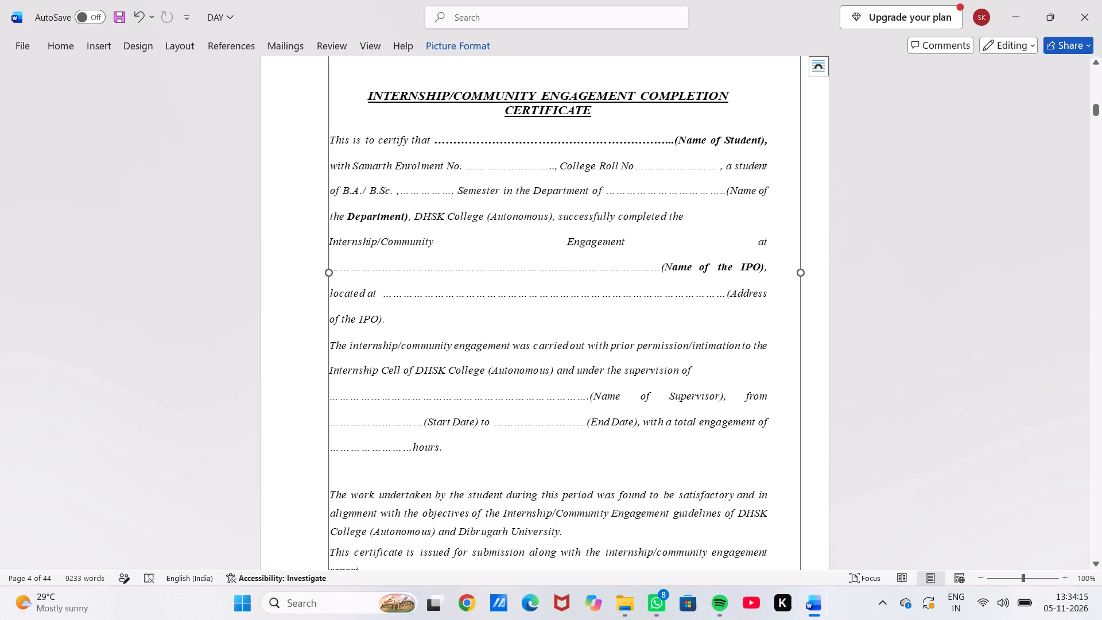
pyautogui.hscroll(2, 289, 276)
pyautogui.scroll(2, 402, 239)
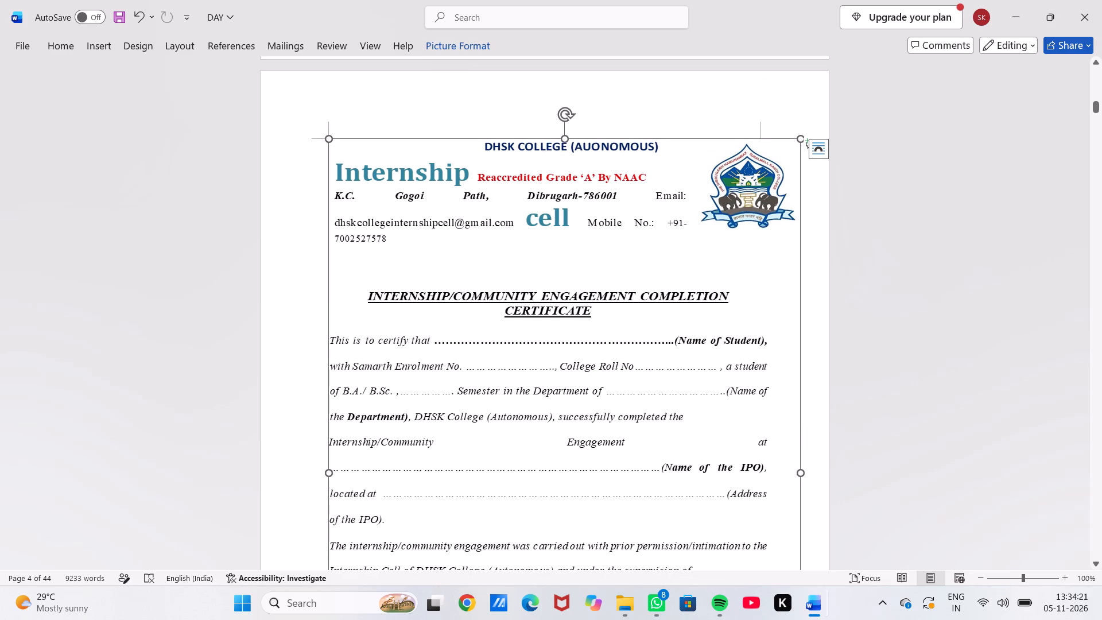
pyautogui.moveTo(329, 472); pyautogui.dragTo(299, 483)
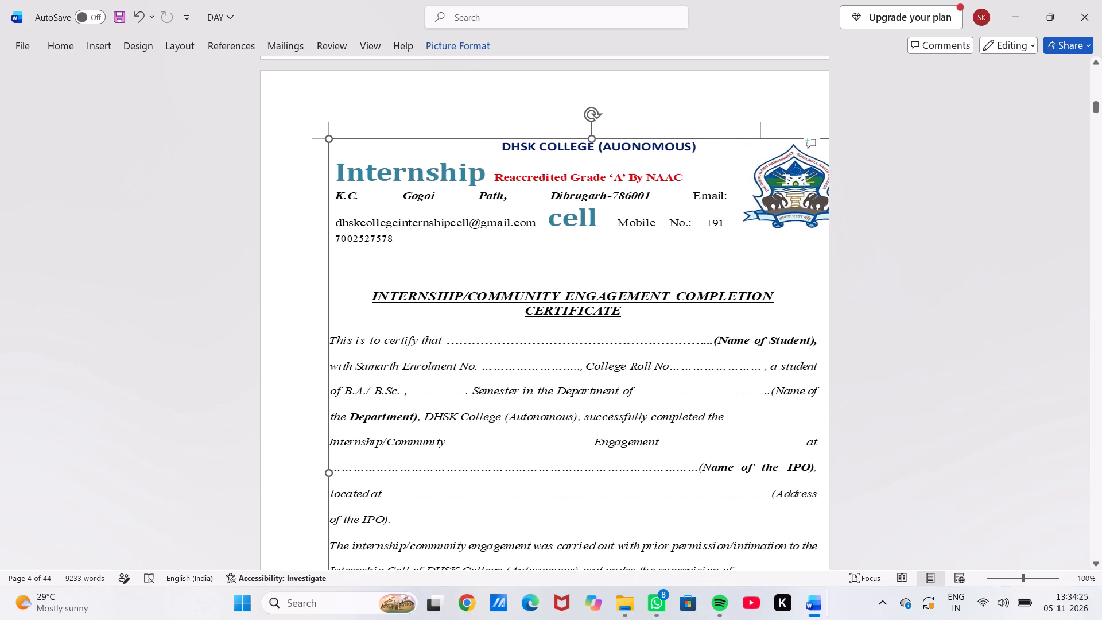
pyautogui.moveTo(299, 483); pyautogui.dragTo(322, 490)
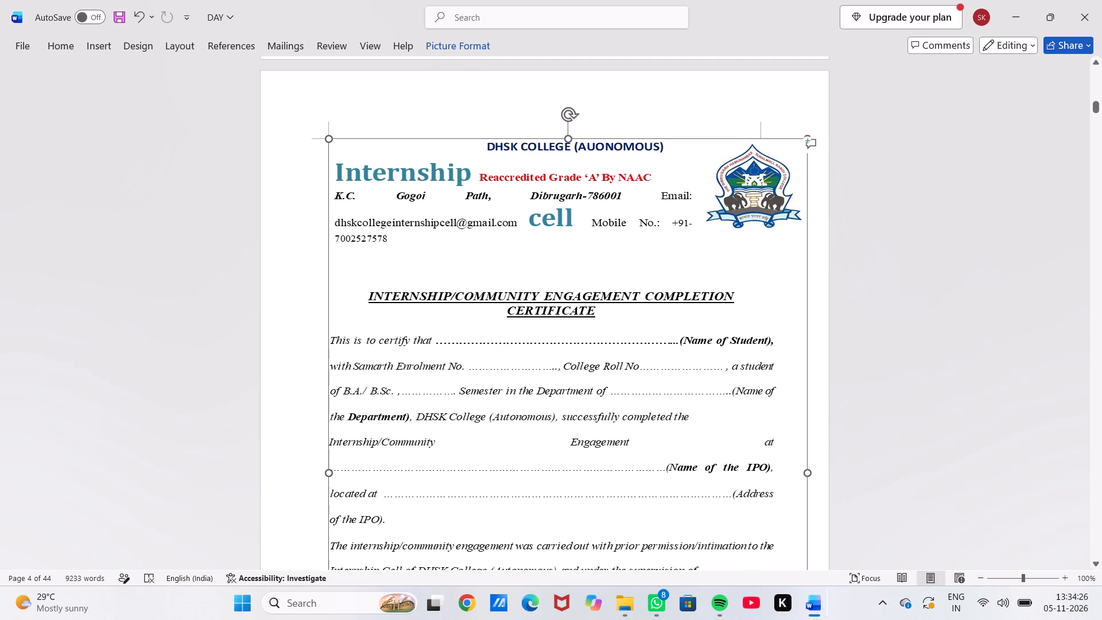
pyautogui.moveTo(322, 490); pyautogui.dragTo(324, 490)
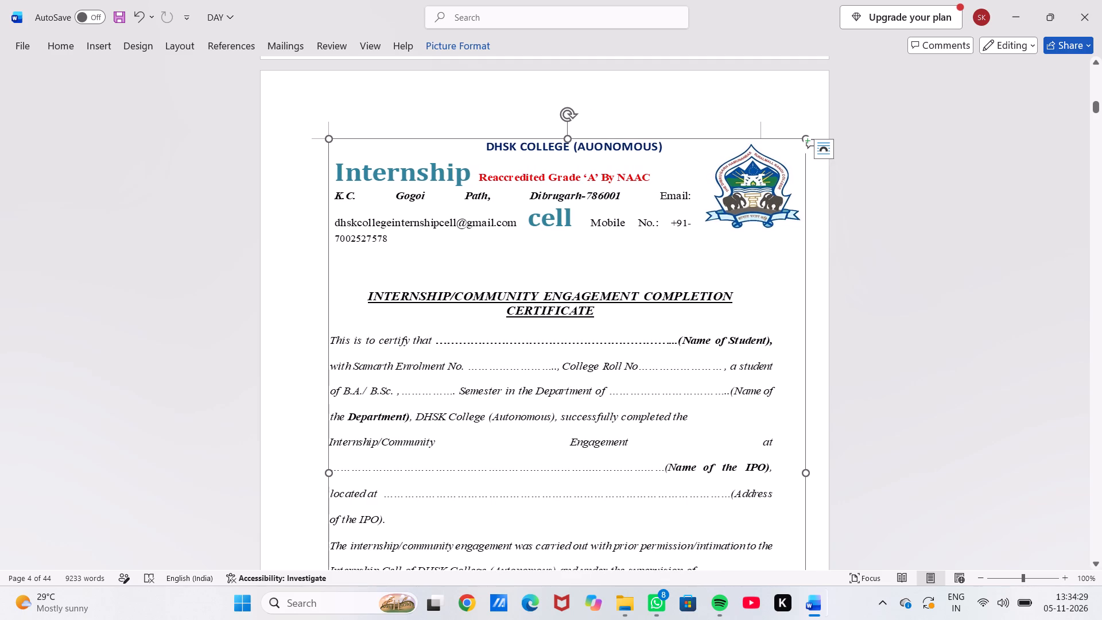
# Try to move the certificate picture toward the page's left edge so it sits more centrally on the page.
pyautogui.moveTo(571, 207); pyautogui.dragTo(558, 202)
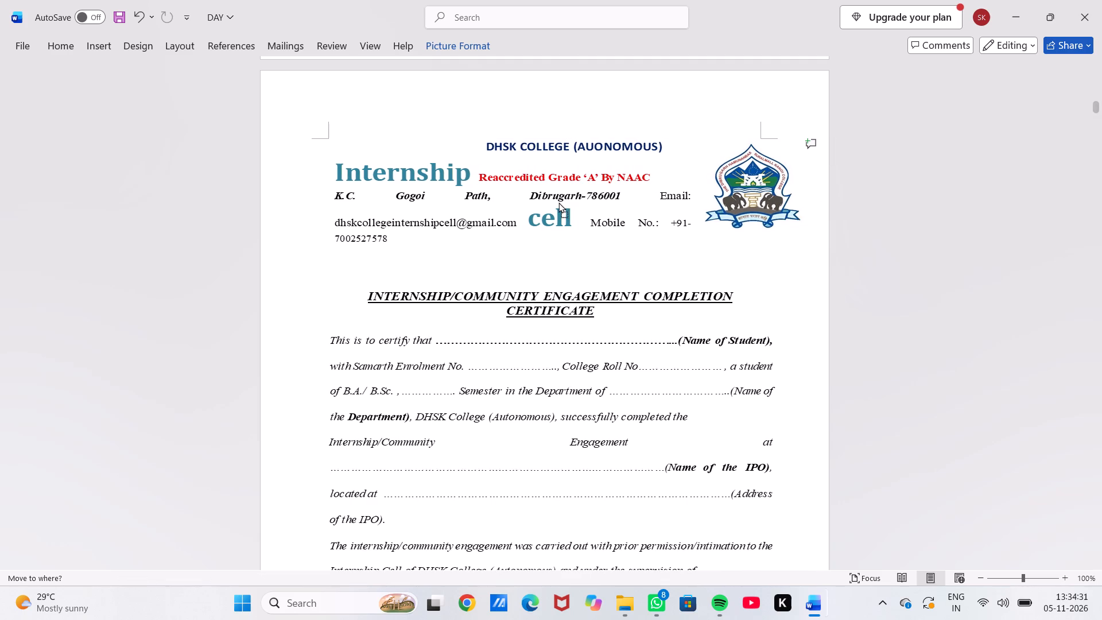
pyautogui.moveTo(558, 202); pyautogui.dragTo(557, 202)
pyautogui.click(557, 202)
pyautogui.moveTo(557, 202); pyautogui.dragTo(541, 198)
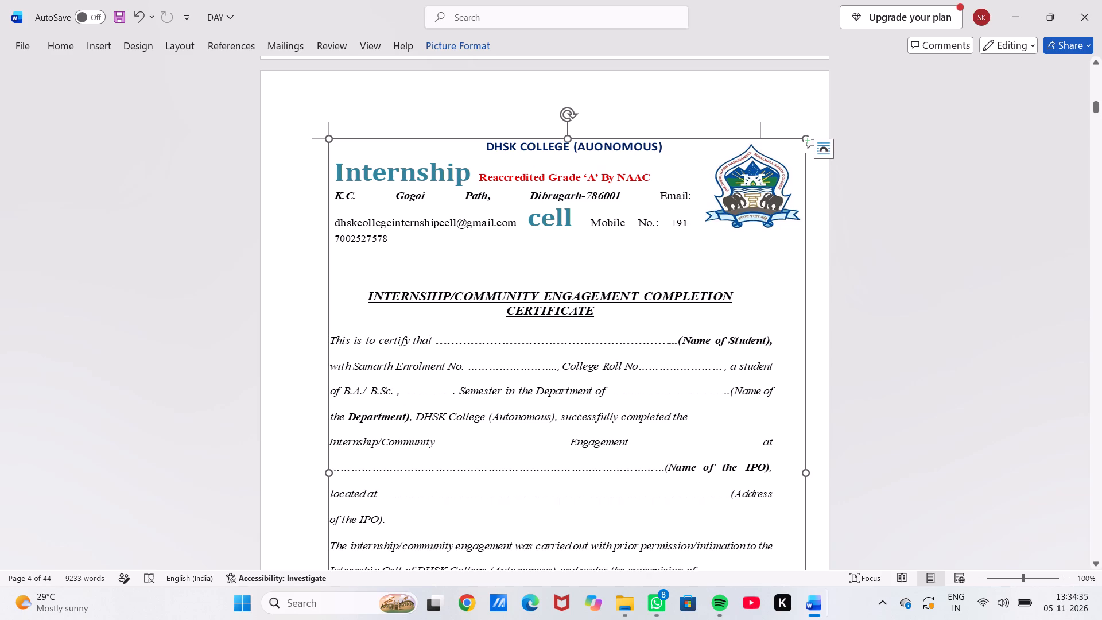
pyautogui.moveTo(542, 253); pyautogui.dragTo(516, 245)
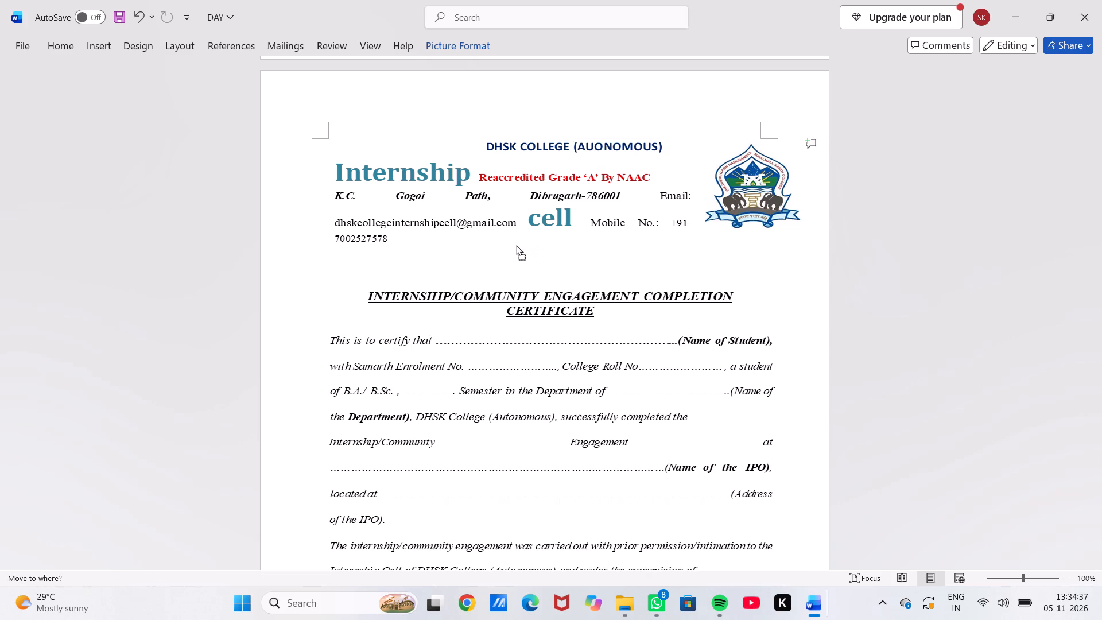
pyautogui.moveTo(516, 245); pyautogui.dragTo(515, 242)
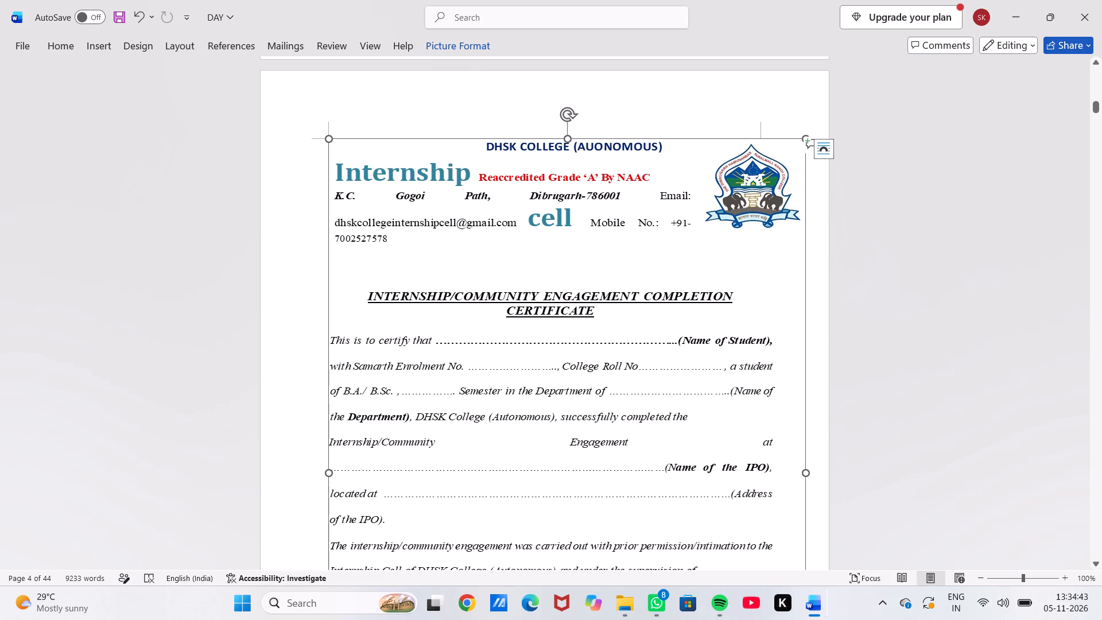
# Examine the stretched certificate down to its Date line, together with the end of the student declaration and the following blank page.
pyautogui.scroll(-2, 594, 282)
pyautogui.hscroll(-1, 594, 282)
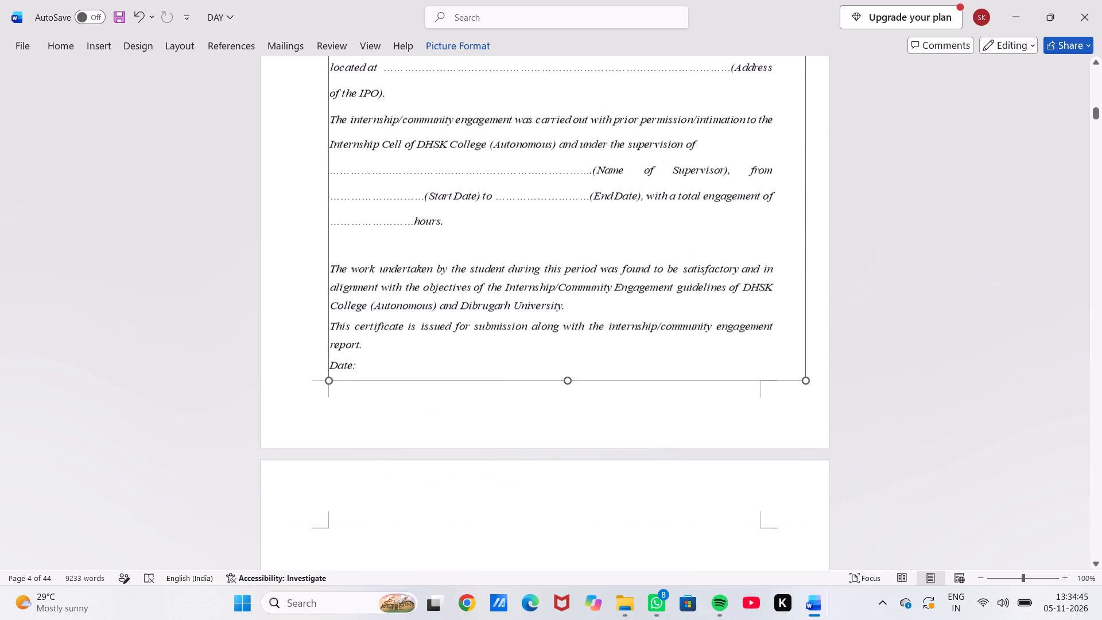
pyautogui.hscroll(-1, 594, 282)
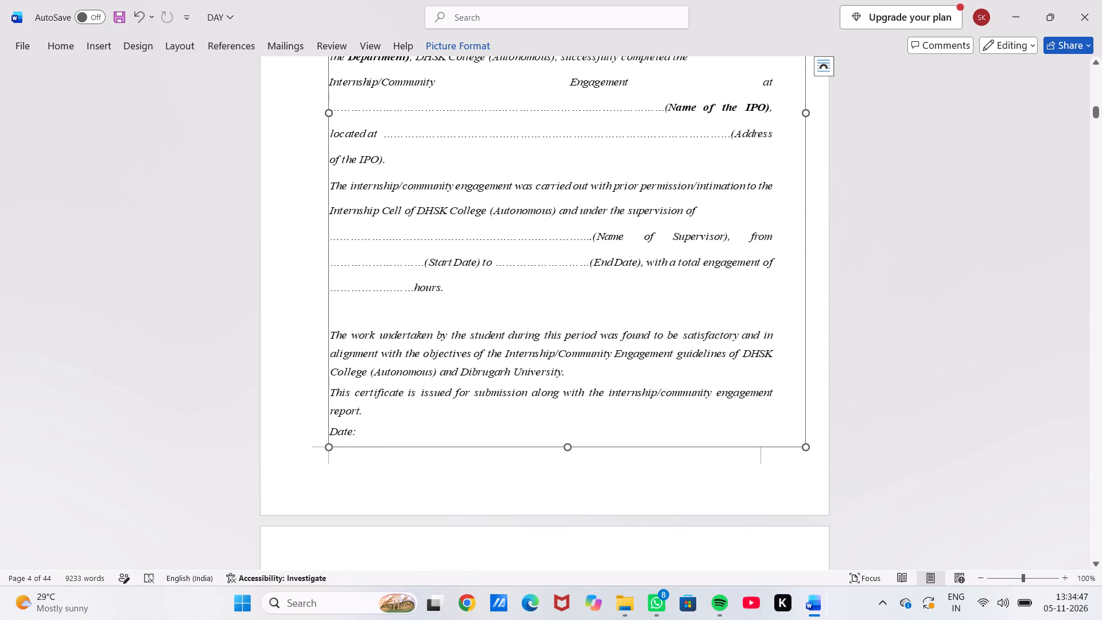
pyautogui.scroll(2, 513, 448)
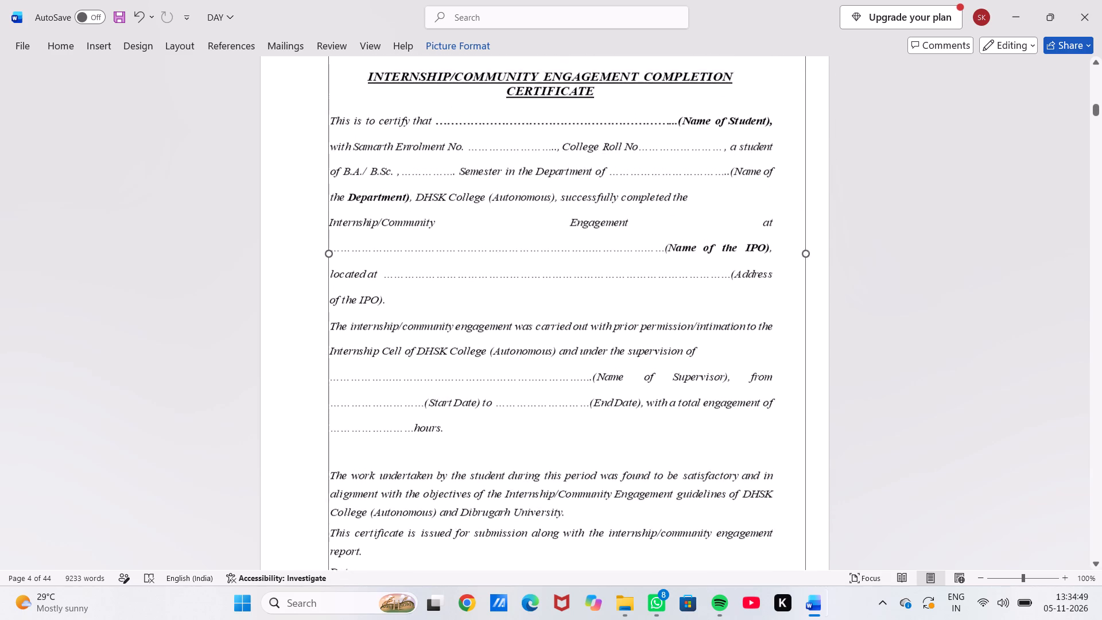
pyautogui.scroll(6, 513, 448)
pyautogui.click(513, 448)
pyautogui.scroll(1, 513, 448)
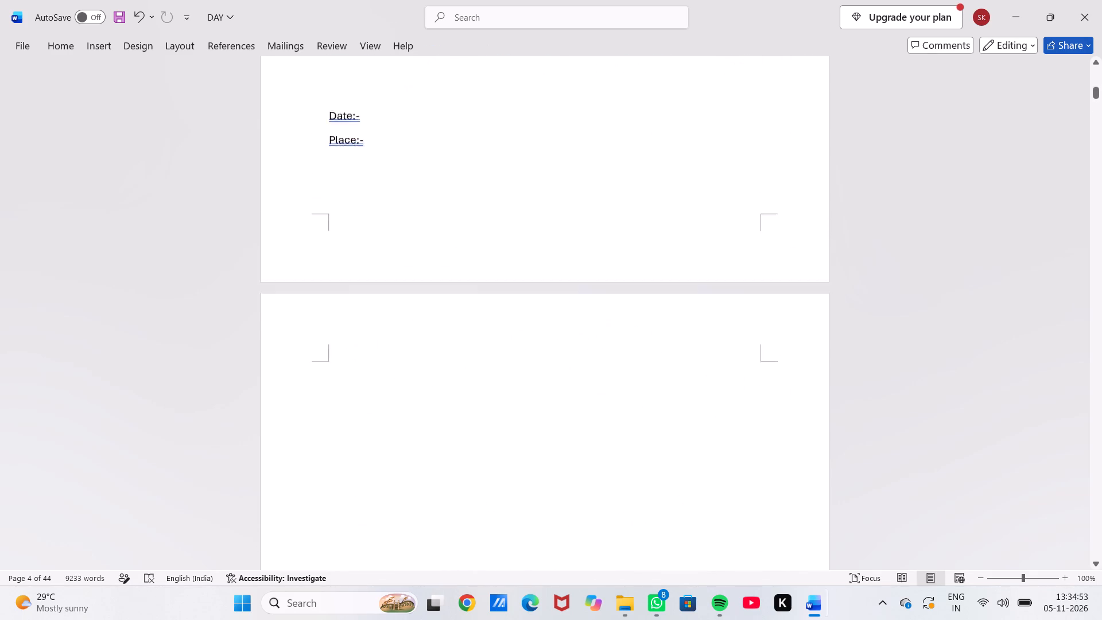
pyautogui.scroll(1, 513, 448)
pyautogui.scroll(-6, 513, 448)
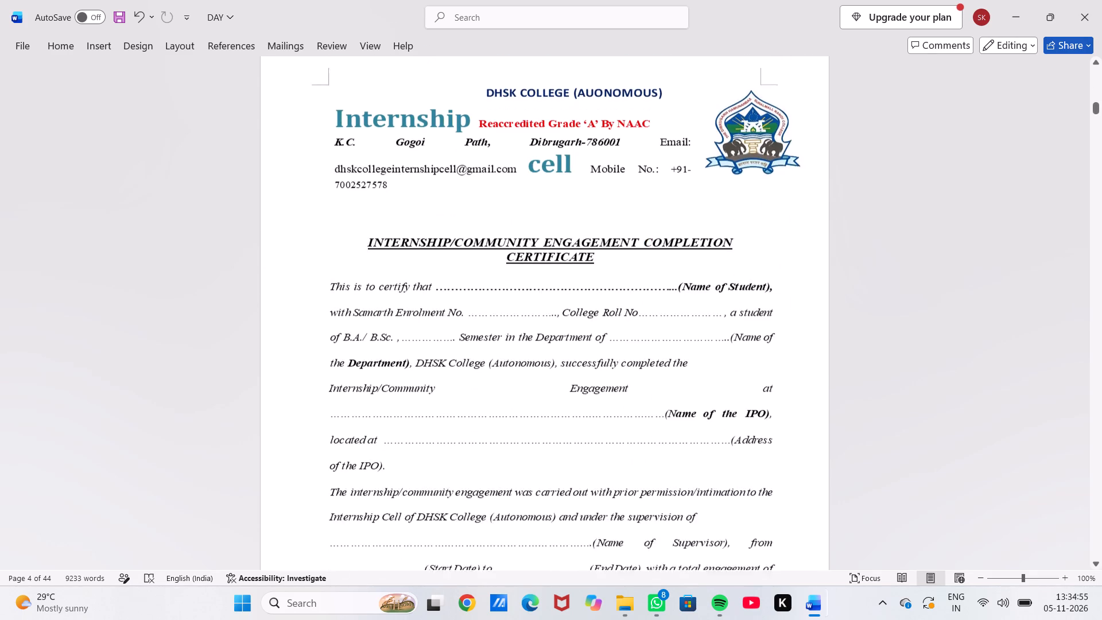
pyautogui.scroll(-1, 513, 448)
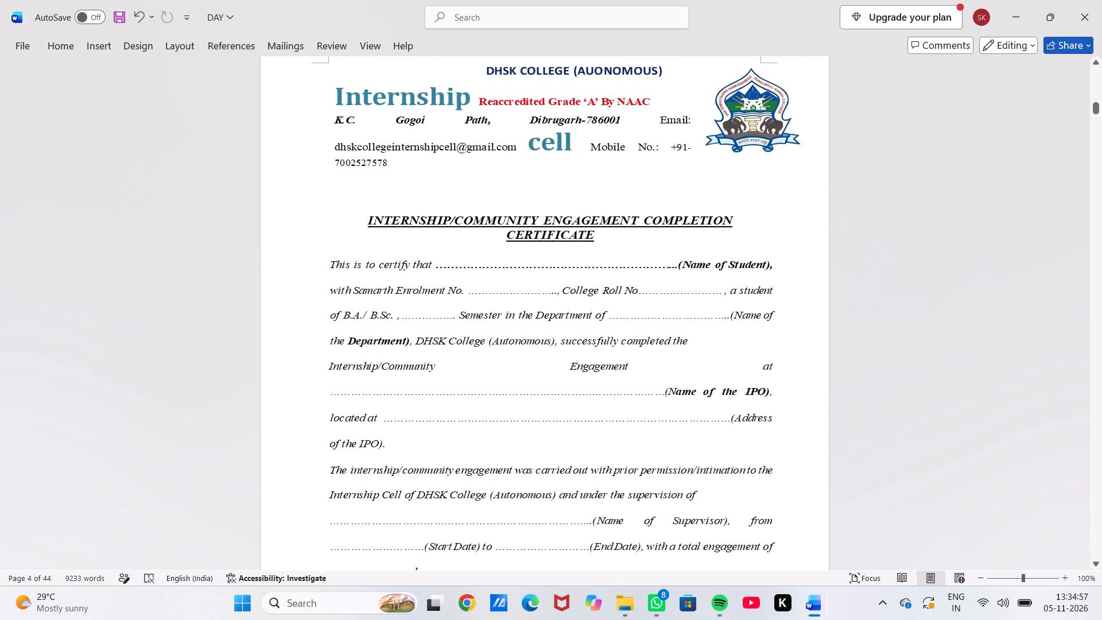
pyautogui.scroll(-1, 513, 448)
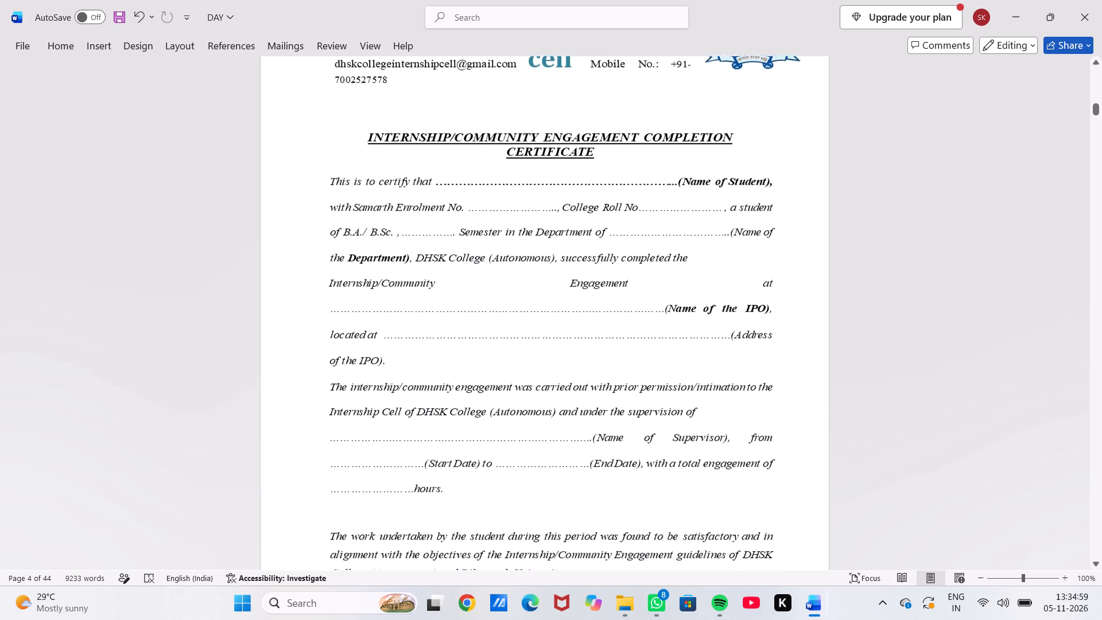
pyautogui.scroll(-2, 513, 448)
# Convert the completion certificate picture into an editable drawing using Edit Picture.
pyautogui.scroll(1, 513, 448)
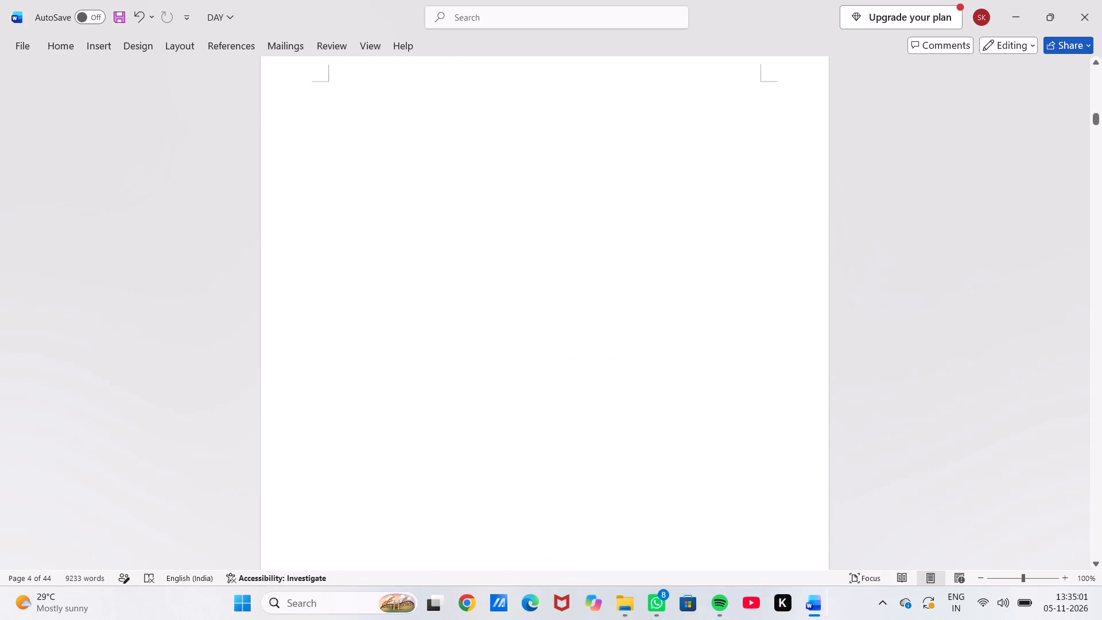
pyautogui.scroll(1, 513, 448)
pyautogui.click(513, 448)
pyautogui.click(513, 448)
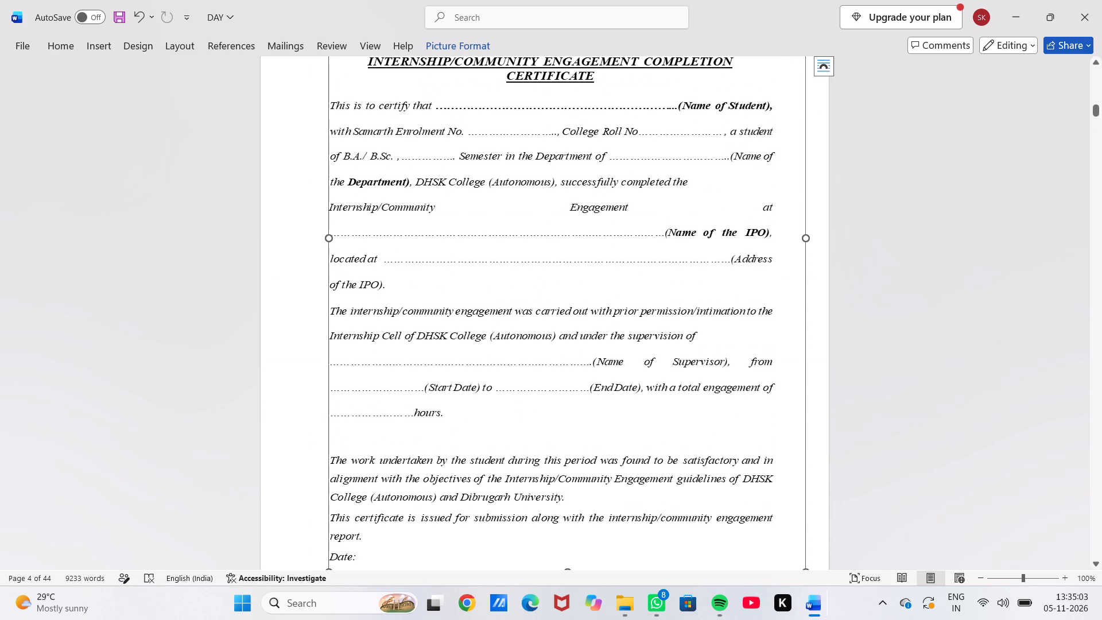
pyautogui.click(513, 448)
pyautogui.rightClick(513, 448)
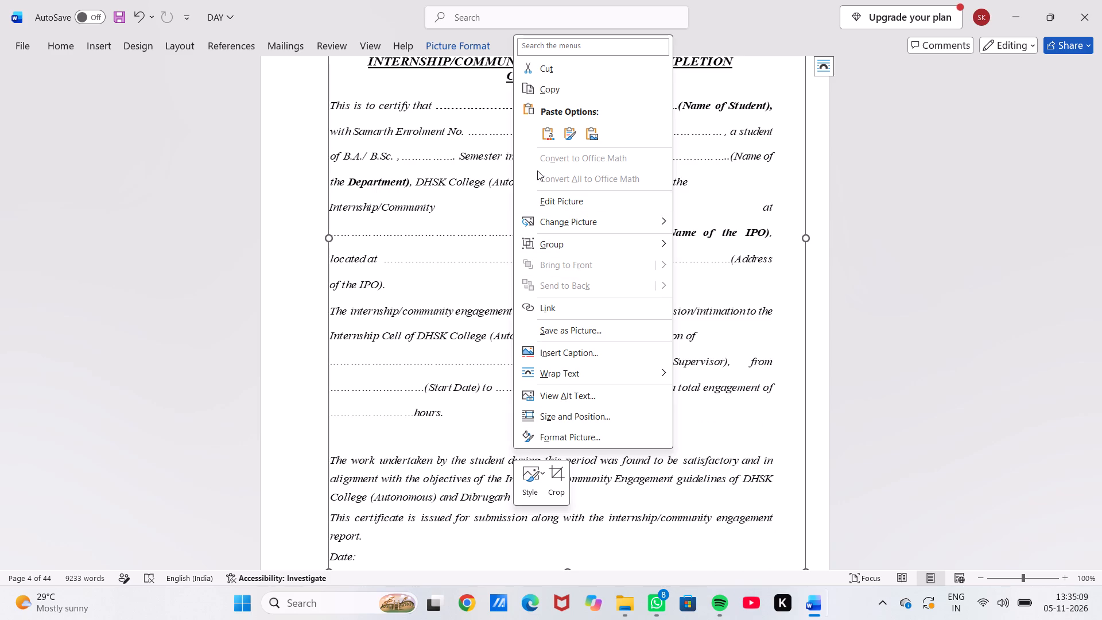
pyautogui.click(596, 208)
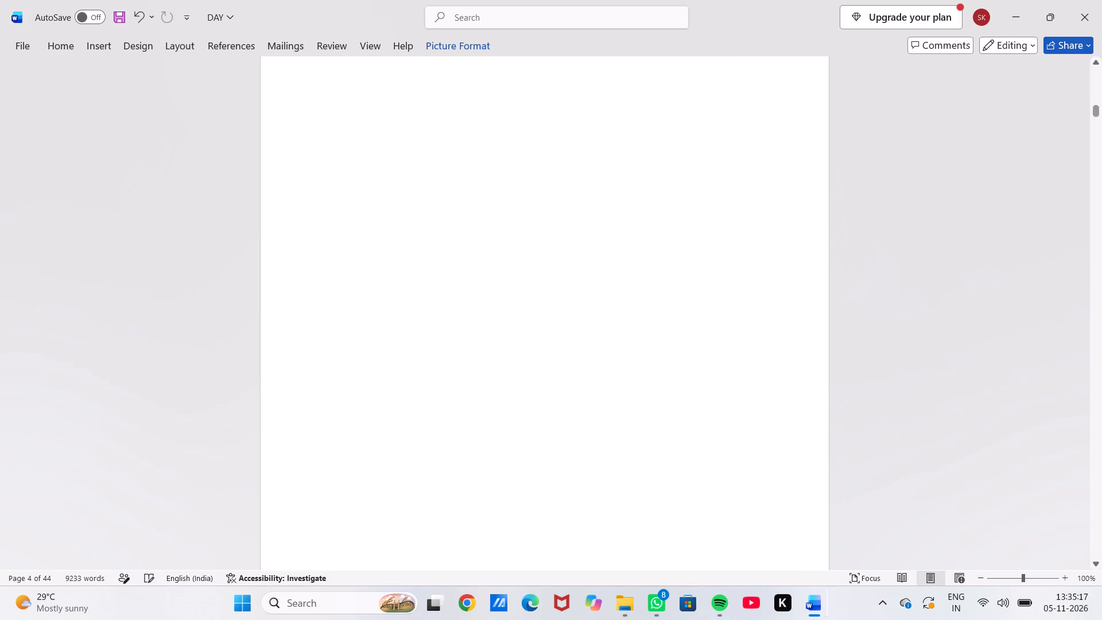
# Examine the converted certificate's separate text boxes and its placement on the page after the student declaration.
pyautogui.scroll(4, 557, 233)
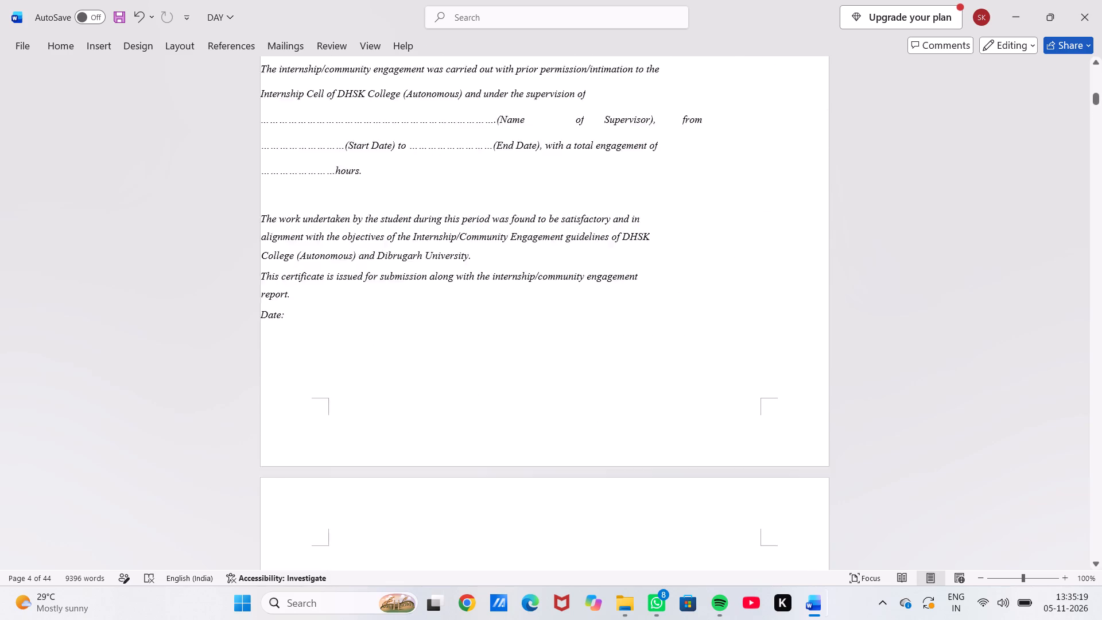
pyautogui.scroll(1, 557, 233)
pyautogui.click(557, 233)
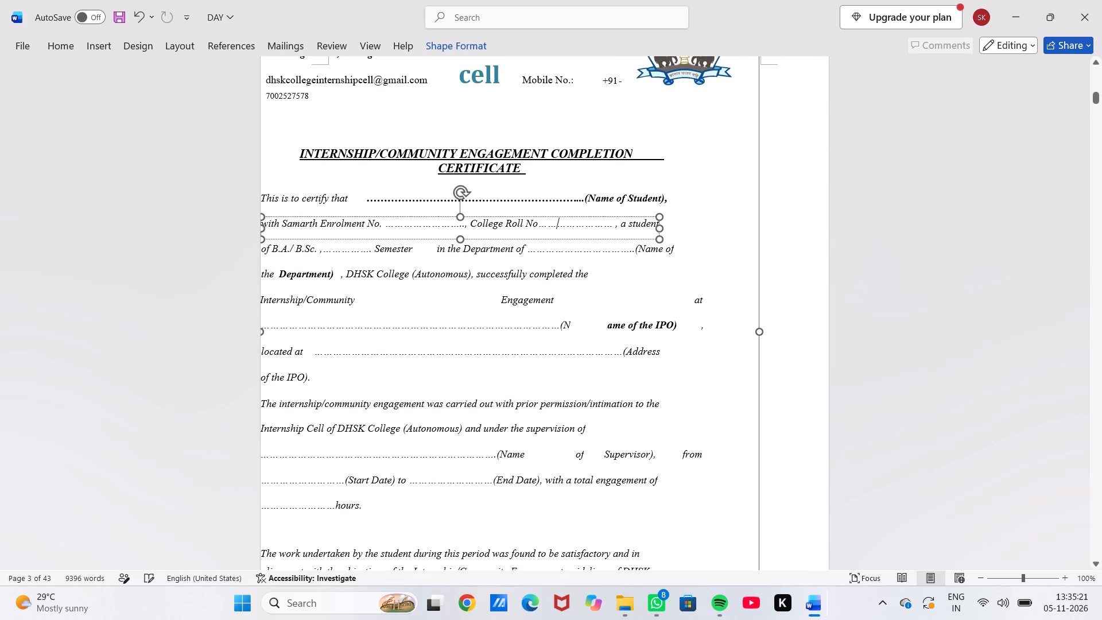
pyautogui.click(488, 68)
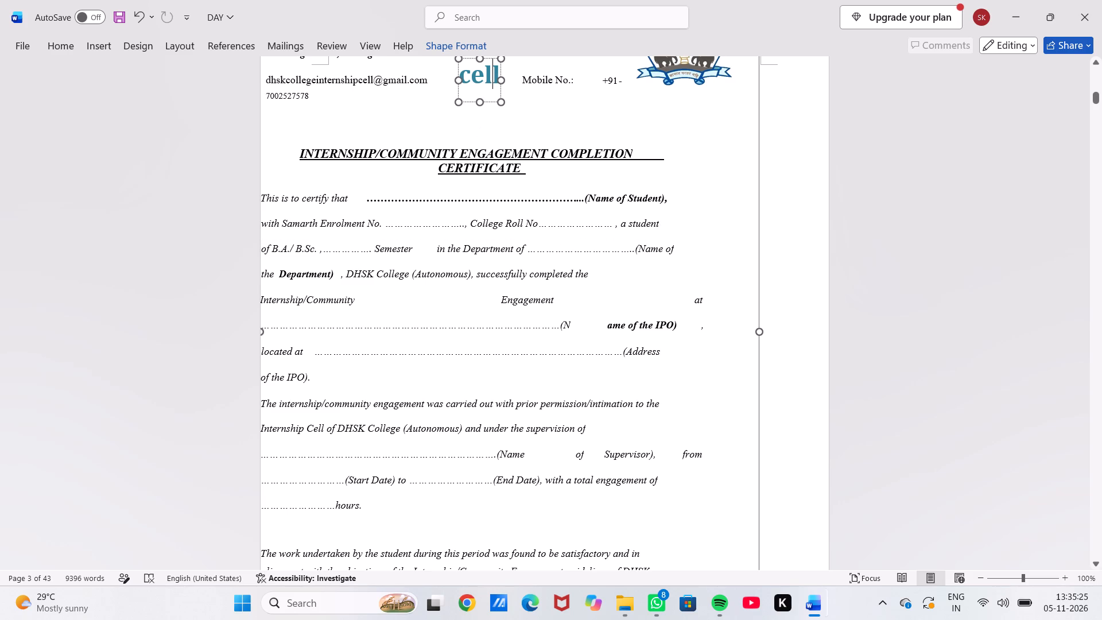
pyautogui.scroll(2, 488, 68)
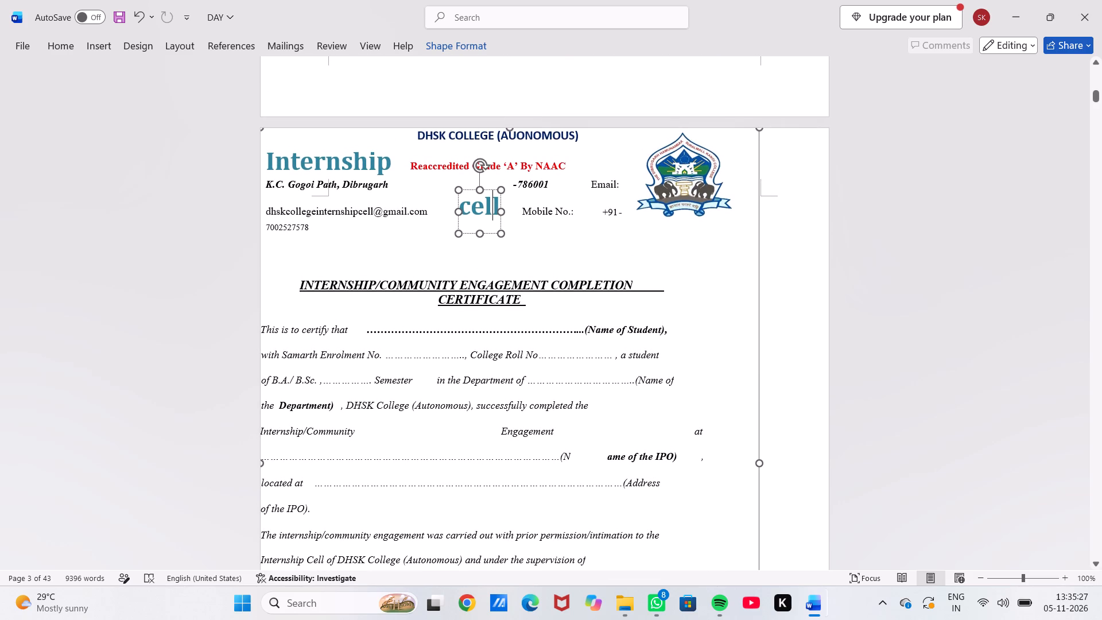
pyautogui.moveTo(488, 68); pyautogui.dragTo(451, 62)
pyautogui.scroll(1, 451, 62)
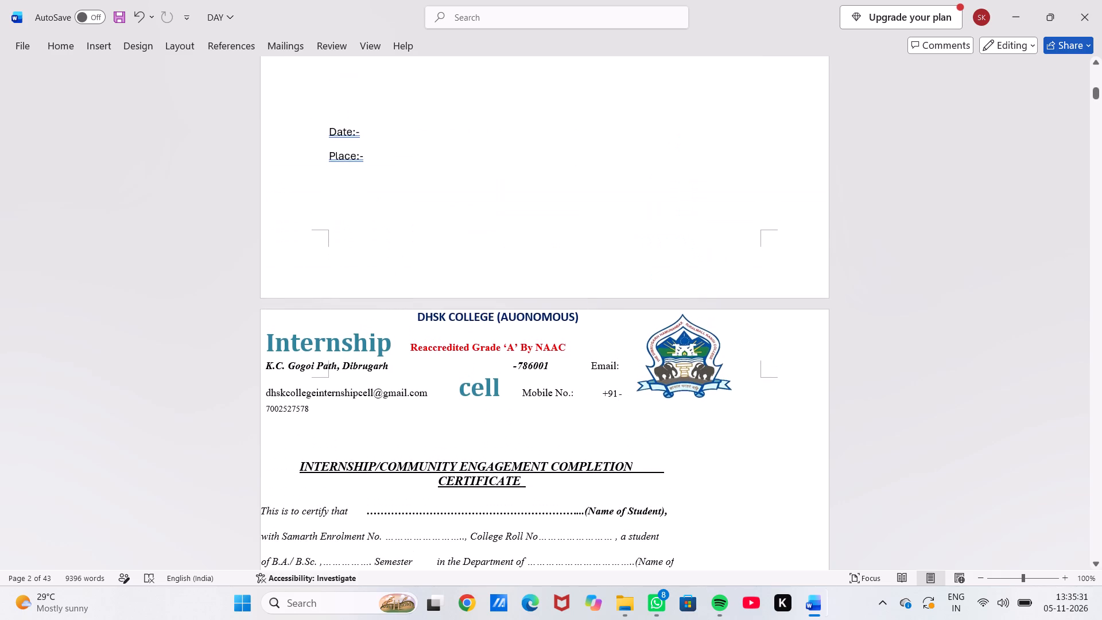
pyautogui.scroll(2, 460, 103)
pyautogui.scroll(-5, 460, 103)
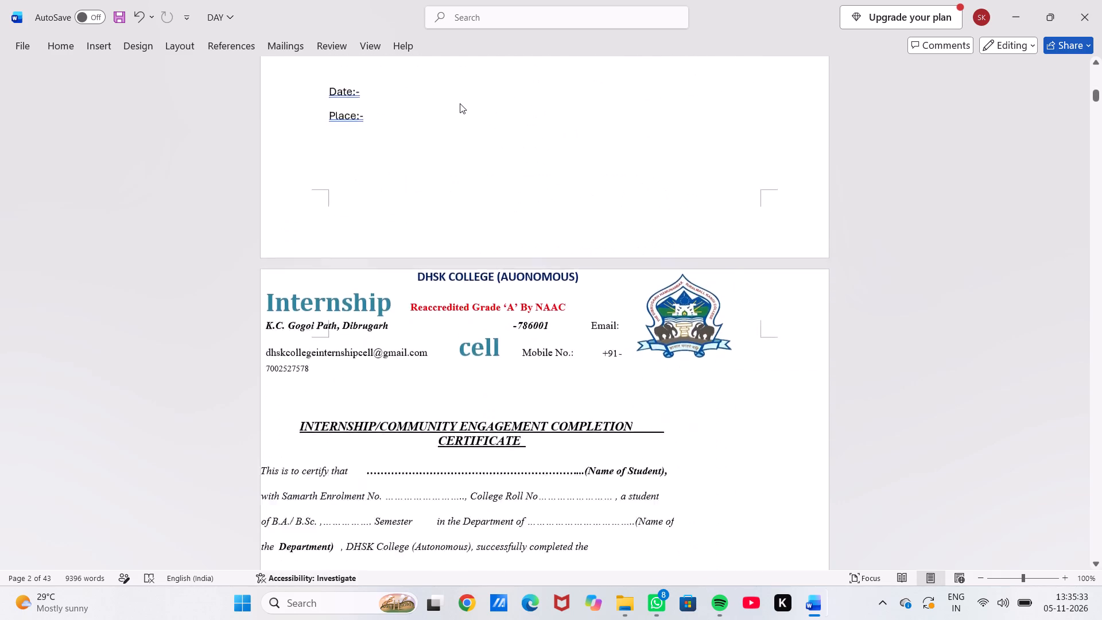
pyautogui.scroll(-5, 460, 103)
pyautogui.scroll(3, 460, 103)
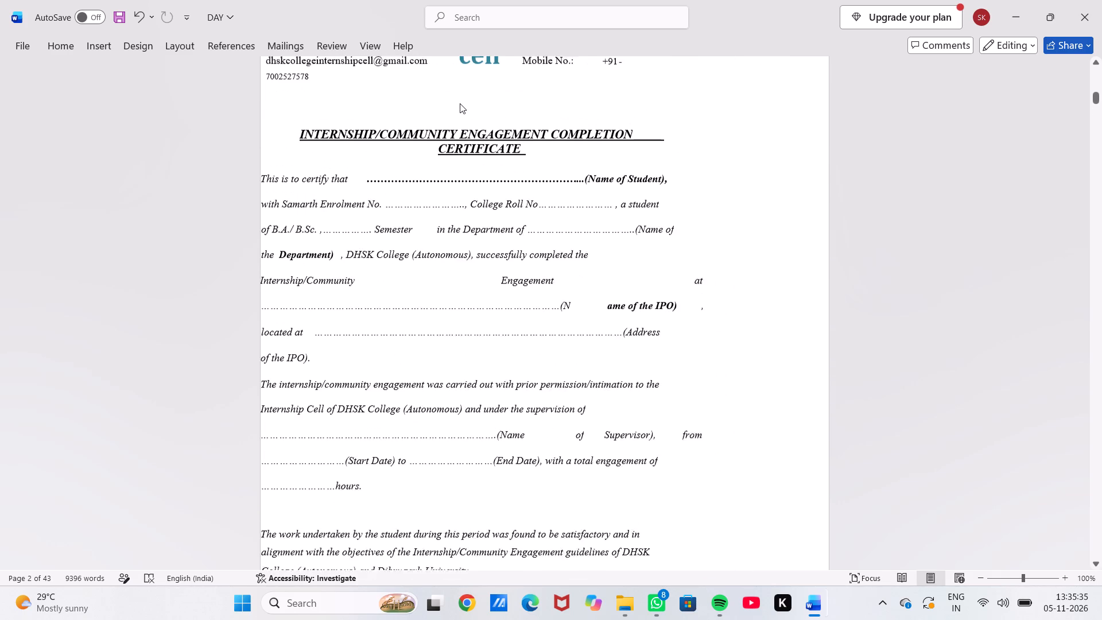
pyautogui.scroll(3, 460, 103)
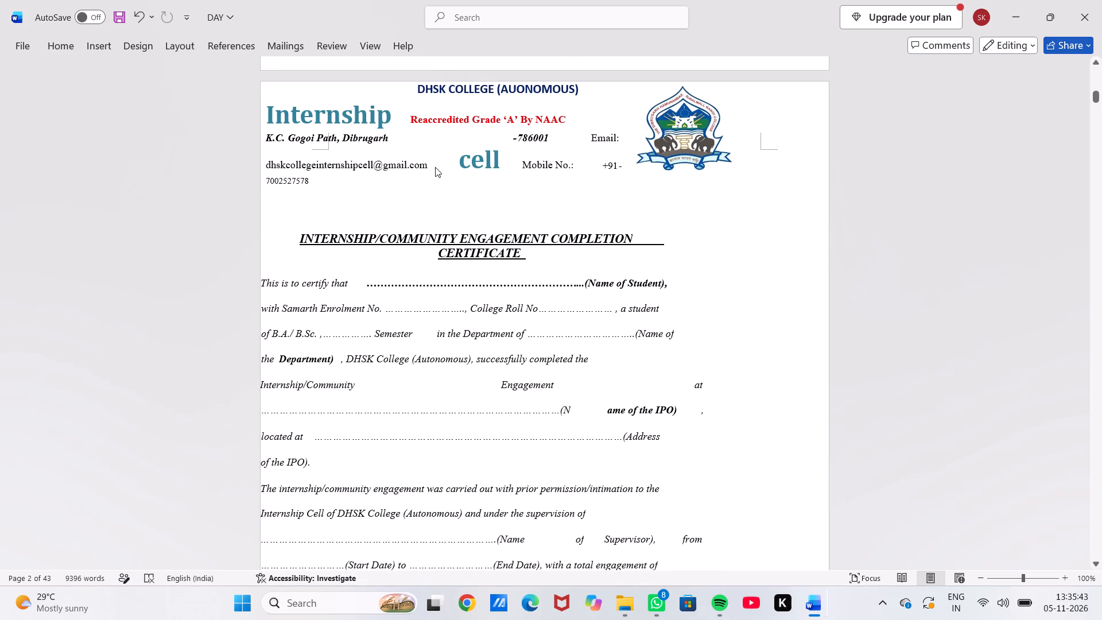
# Move the college street-address text box in the certificate header beneath the accreditation line, directly before the postal code.
pyautogui.click(269, 141)
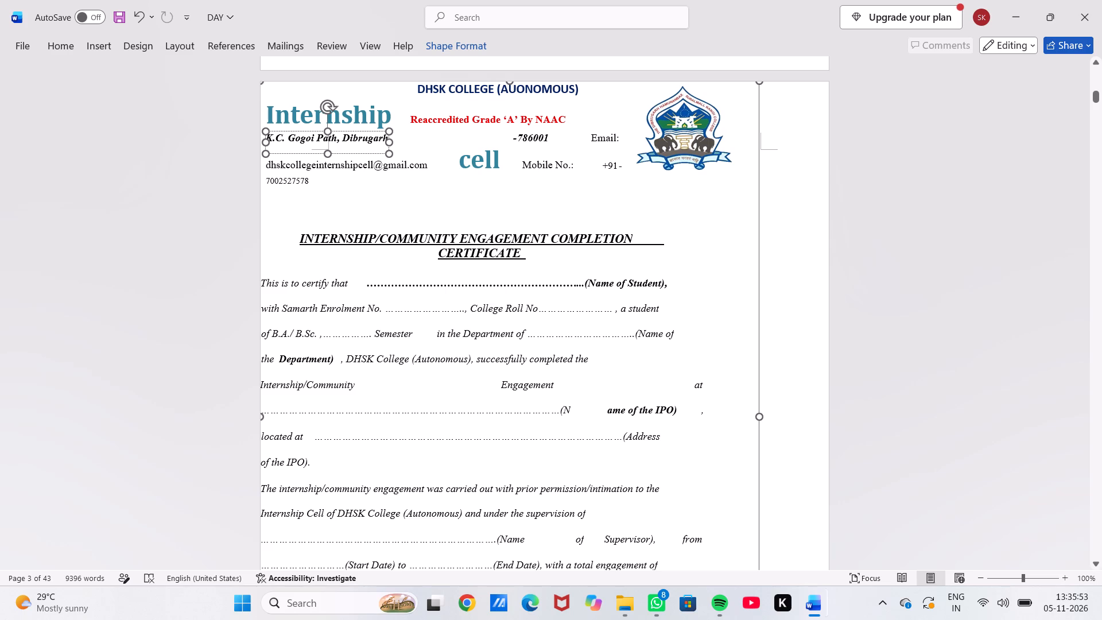
pyautogui.moveTo(352, 133); pyautogui.dragTo(397, 137)
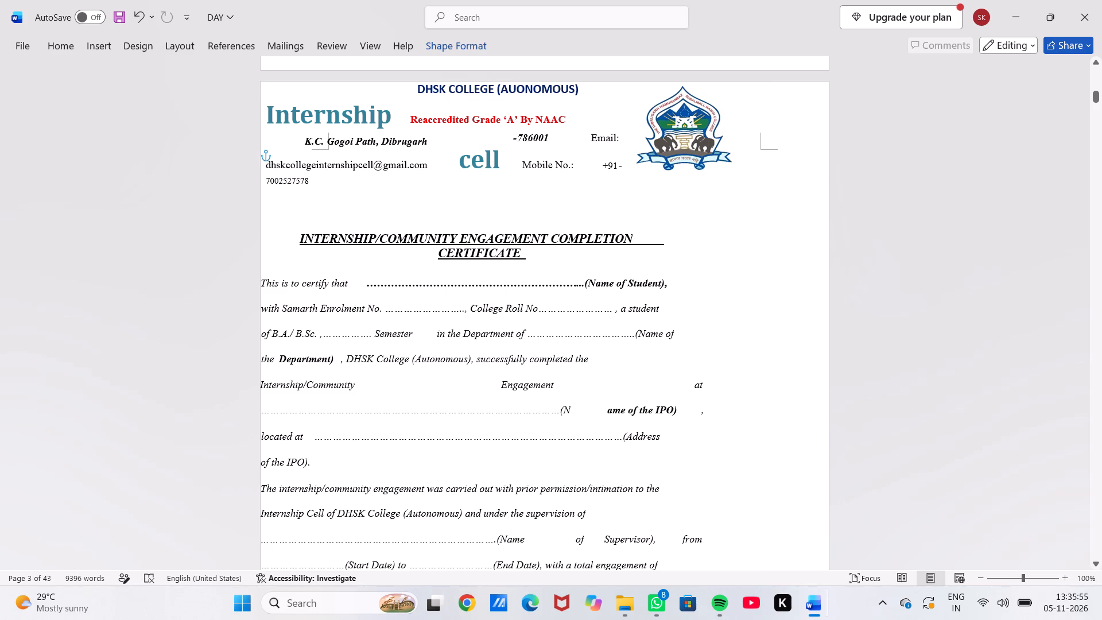
pyautogui.moveTo(397, 137); pyautogui.dragTo(472, 130)
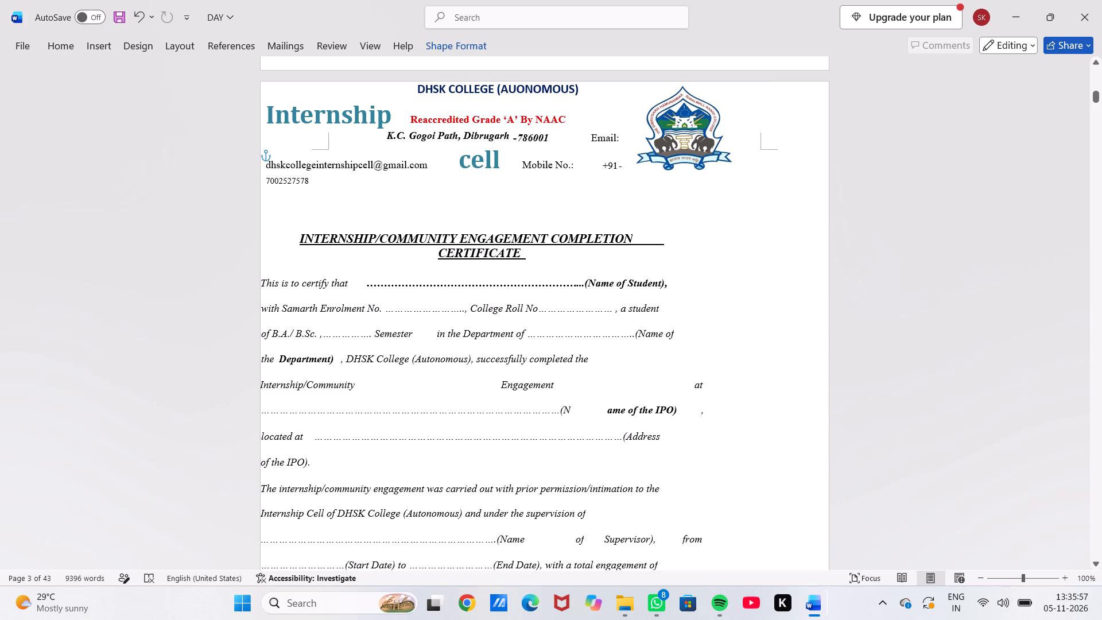
pyautogui.moveTo(472, 130); pyautogui.dragTo(474, 134)
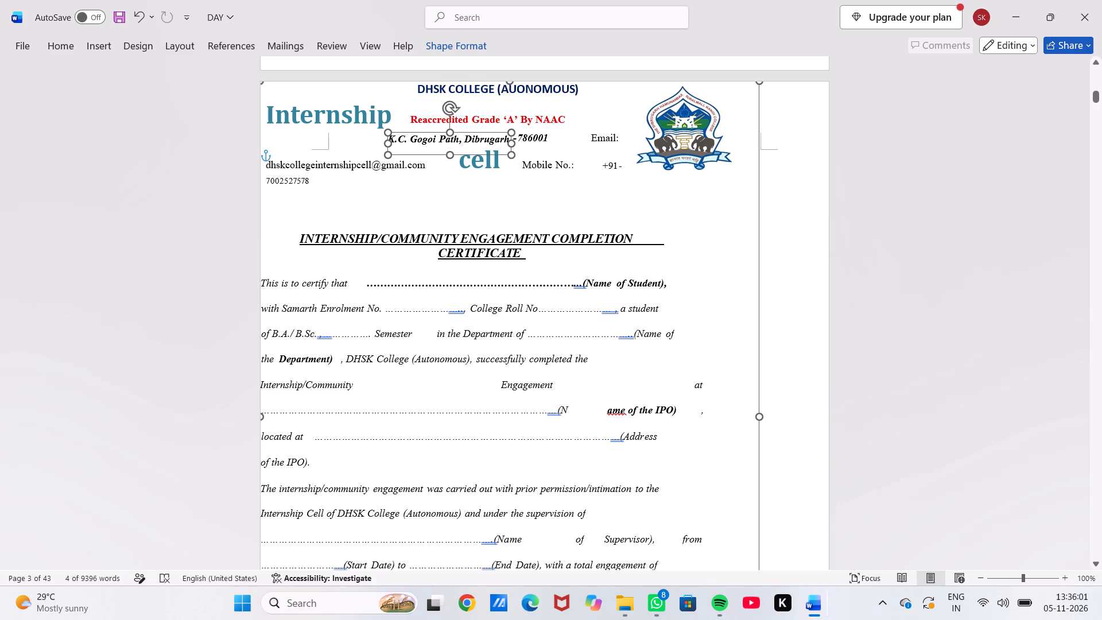
# Move the "cell" text box below the word "Internship" in the certificate header, just beneath the college e-mail line.
pyautogui.click(484, 161)
pyautogui.moveTo(490, 163); pyautogui.dragTo(465, 163)
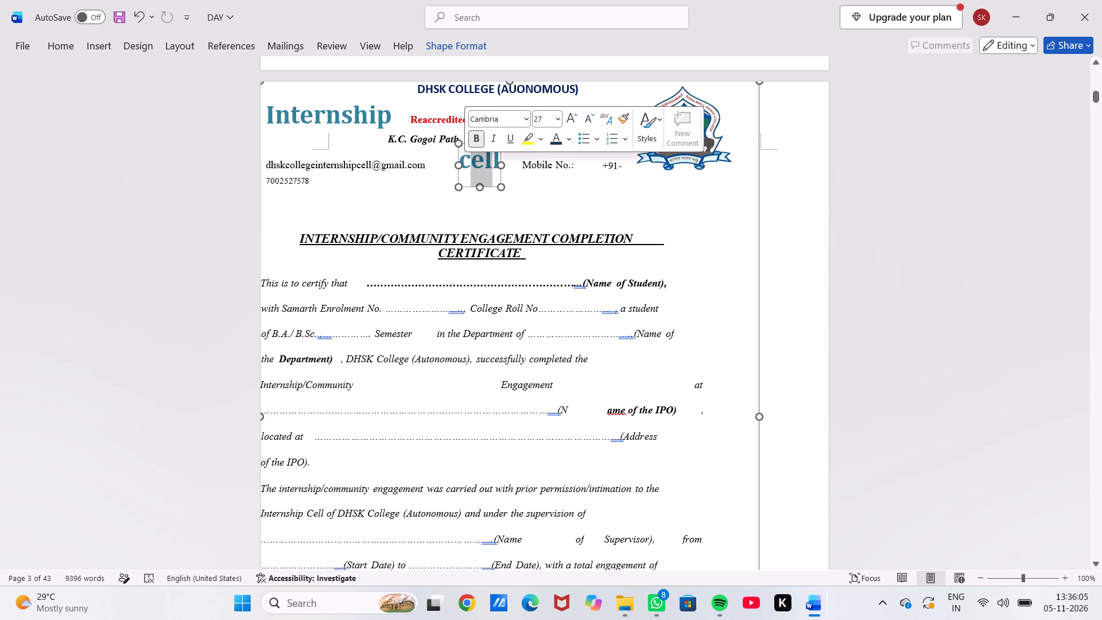
pyautogui.click(465, 163)
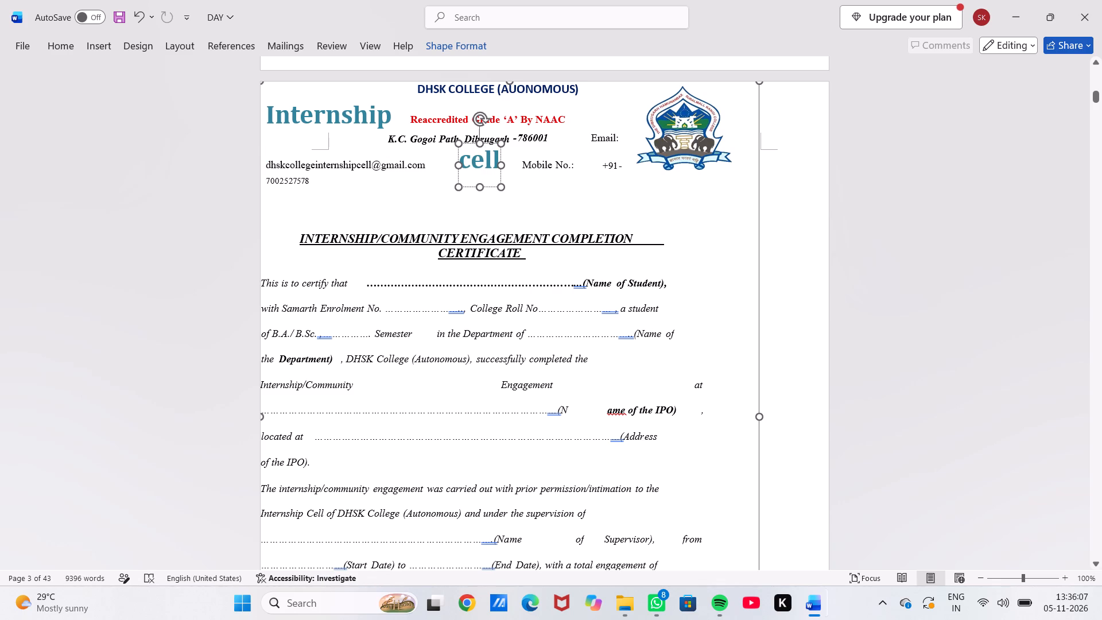
pyautogui.moveTo(486, 145); pyautogui.dragTo(388, 145)
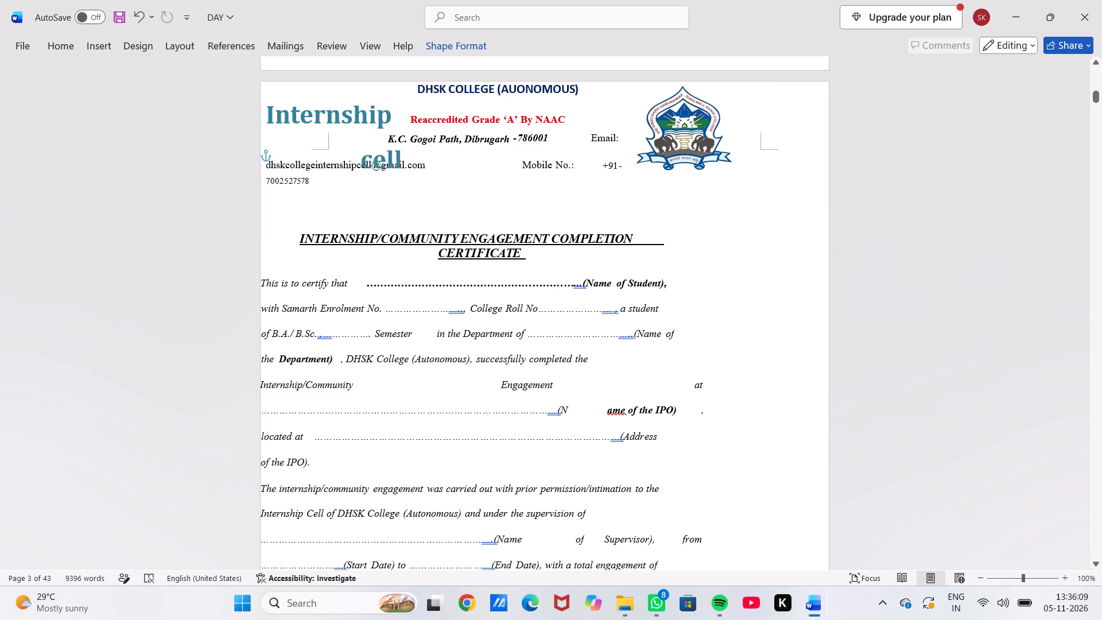
pyautogui.moveTo(388, 145); pyautogui.dragTo(354, 164)
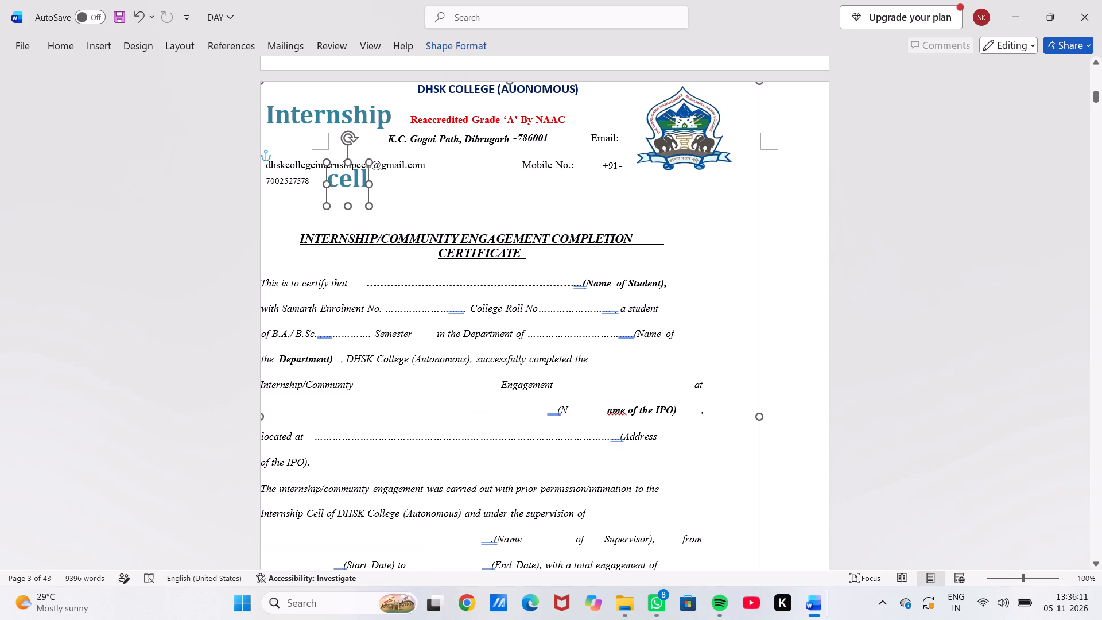
# Move the college e-mail text box to just after the word "cell", below the street-address line.
pyautogui.click(301, 166)
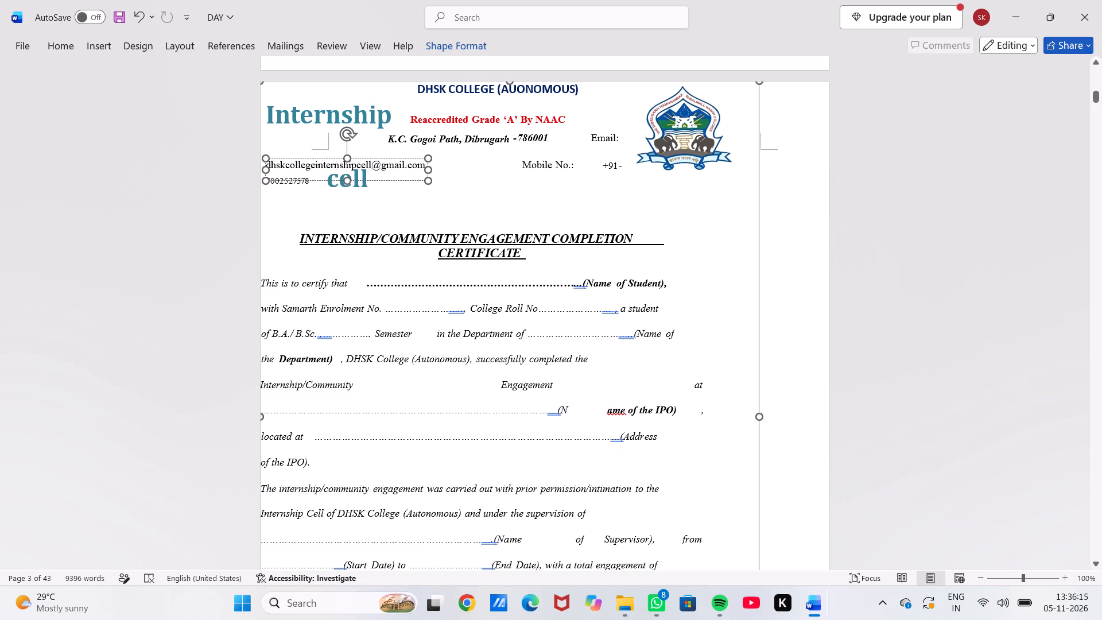
pyautogui.moveTo(329, 157); pyautogui.dragTo(431, 153)
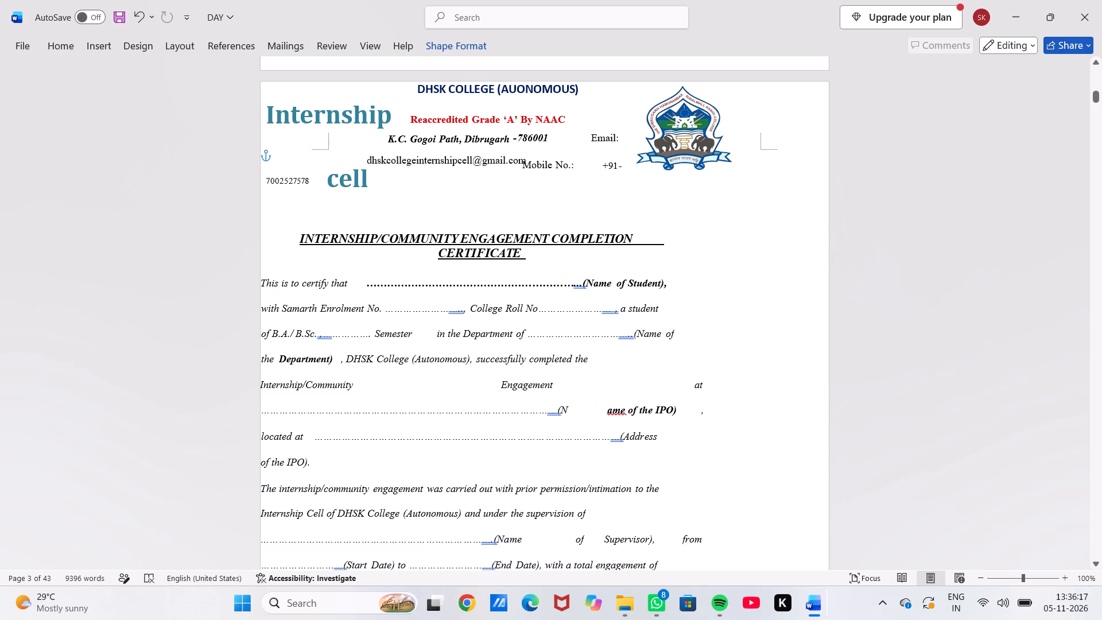
pyautogui.moveTo(431, 153); pyautogui.dragTo(435, 162)
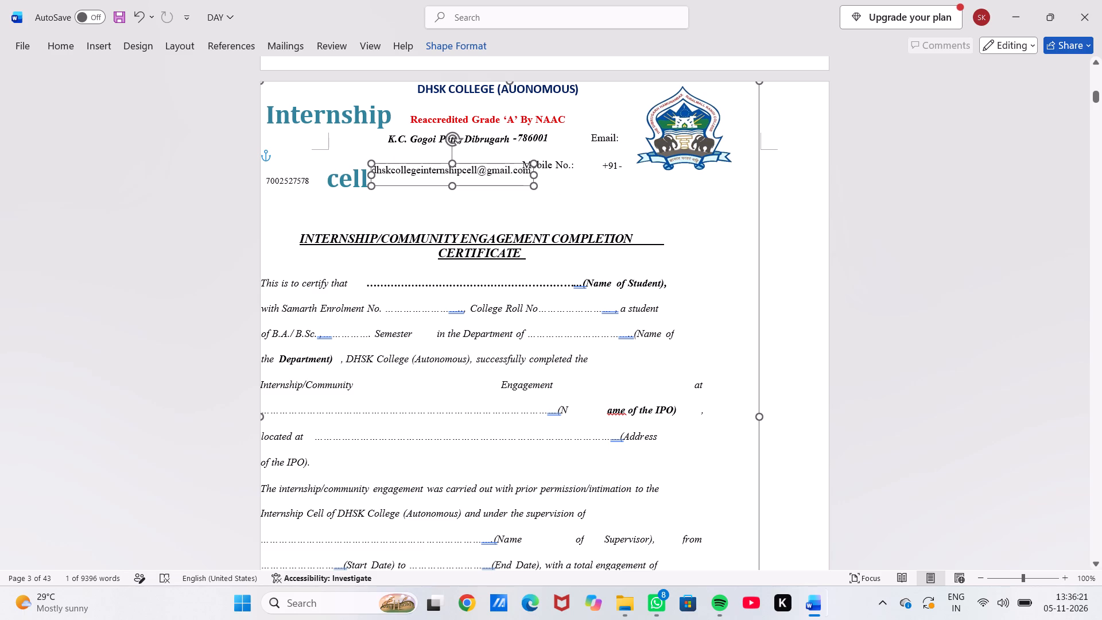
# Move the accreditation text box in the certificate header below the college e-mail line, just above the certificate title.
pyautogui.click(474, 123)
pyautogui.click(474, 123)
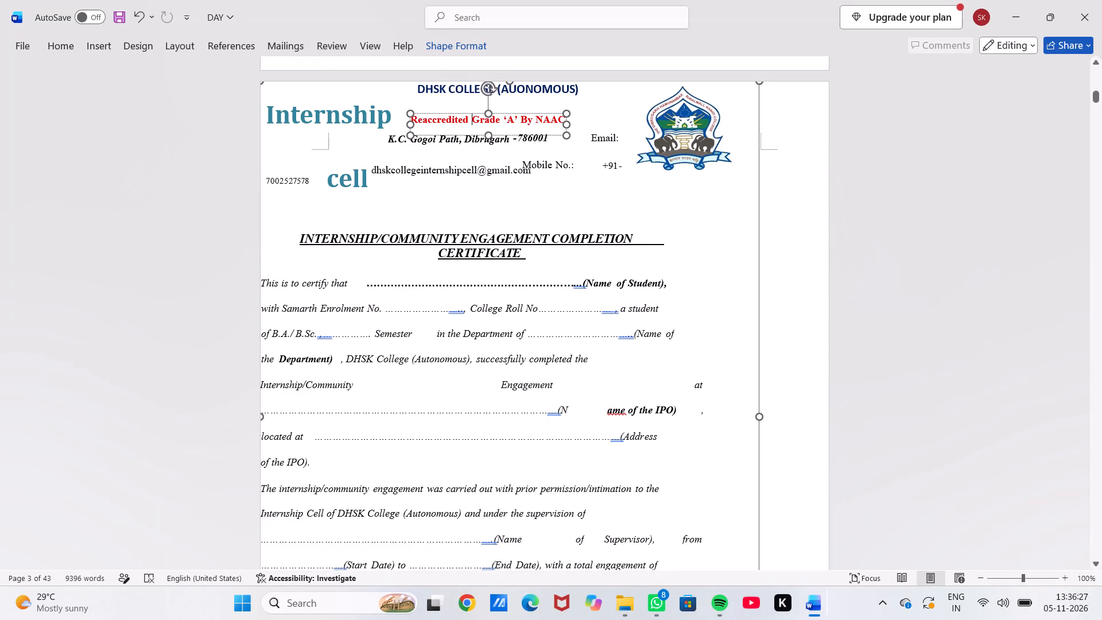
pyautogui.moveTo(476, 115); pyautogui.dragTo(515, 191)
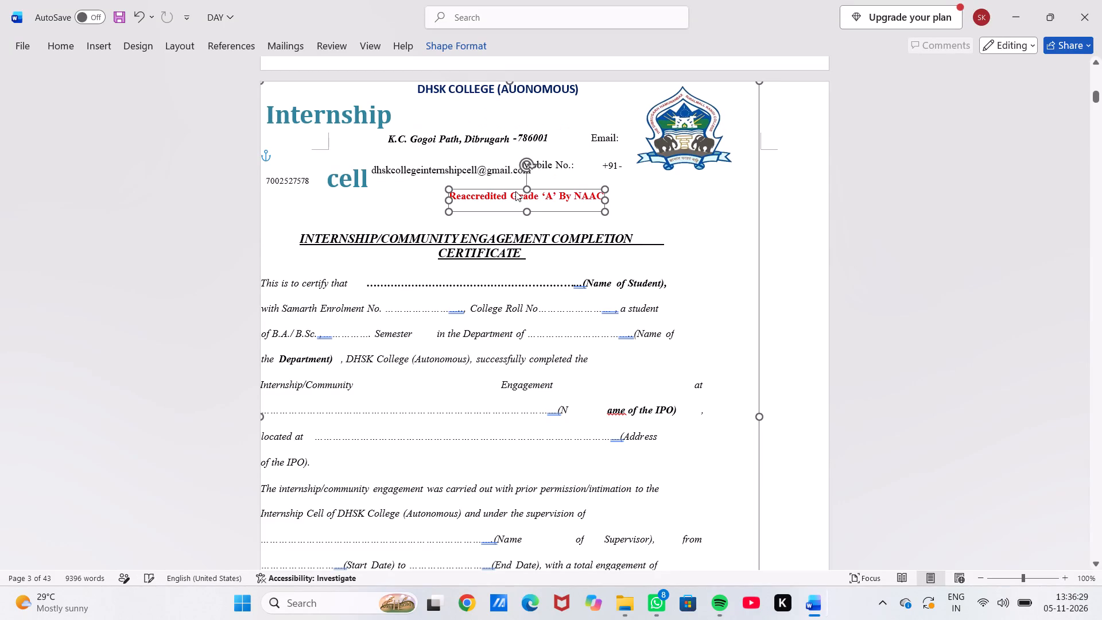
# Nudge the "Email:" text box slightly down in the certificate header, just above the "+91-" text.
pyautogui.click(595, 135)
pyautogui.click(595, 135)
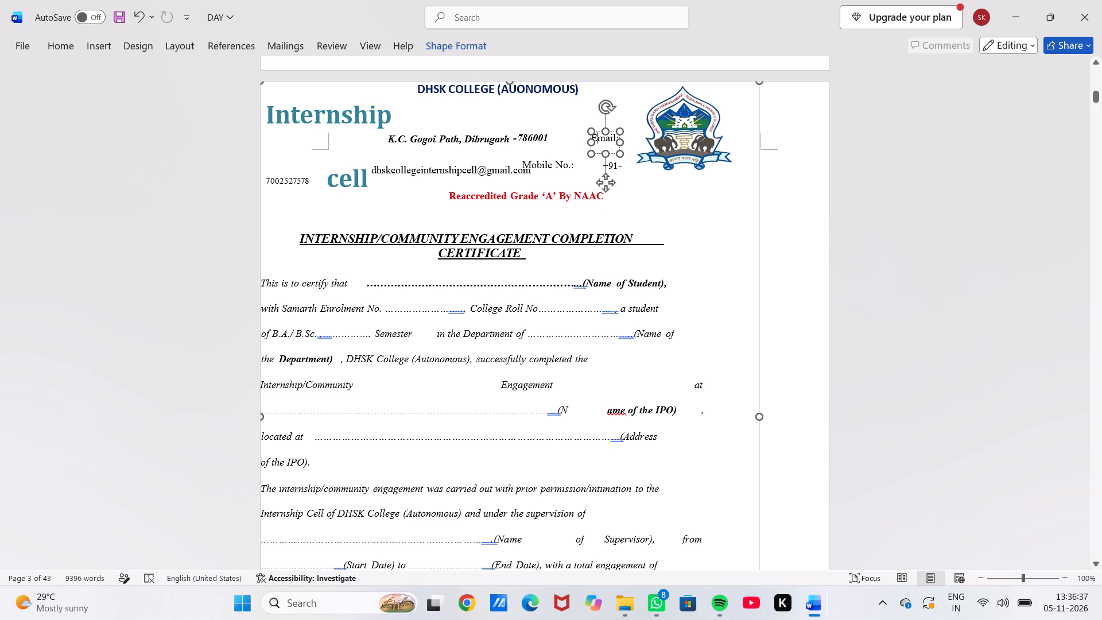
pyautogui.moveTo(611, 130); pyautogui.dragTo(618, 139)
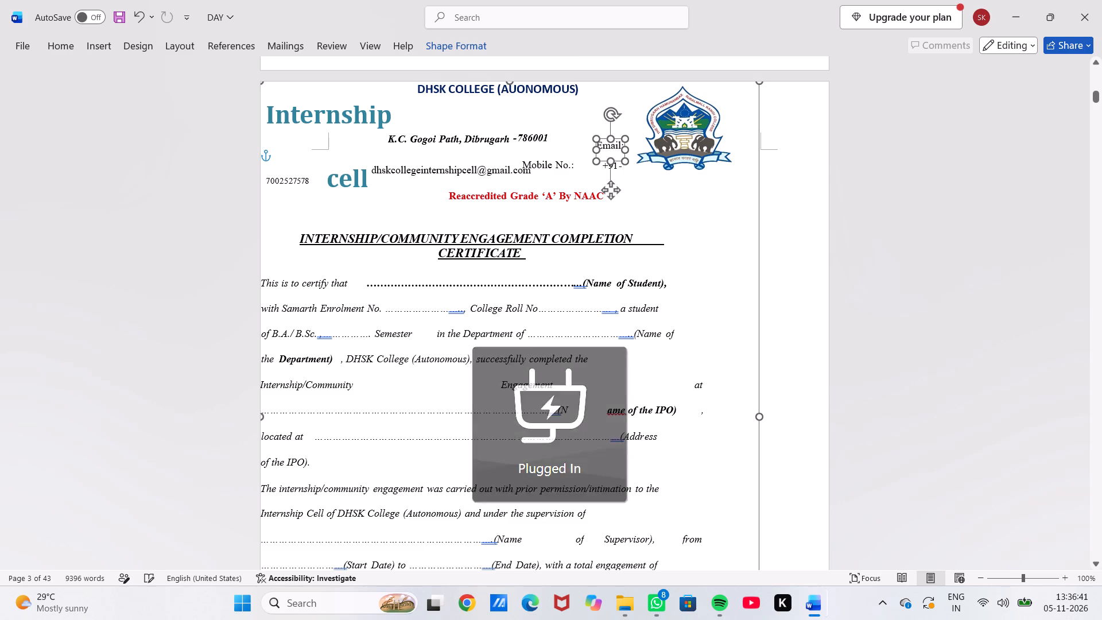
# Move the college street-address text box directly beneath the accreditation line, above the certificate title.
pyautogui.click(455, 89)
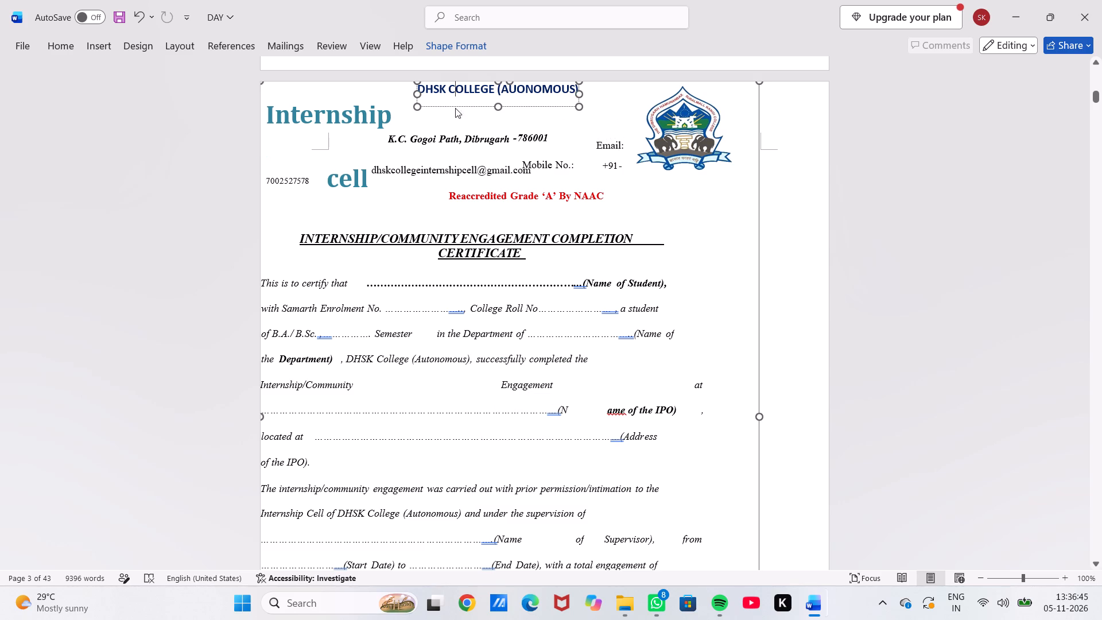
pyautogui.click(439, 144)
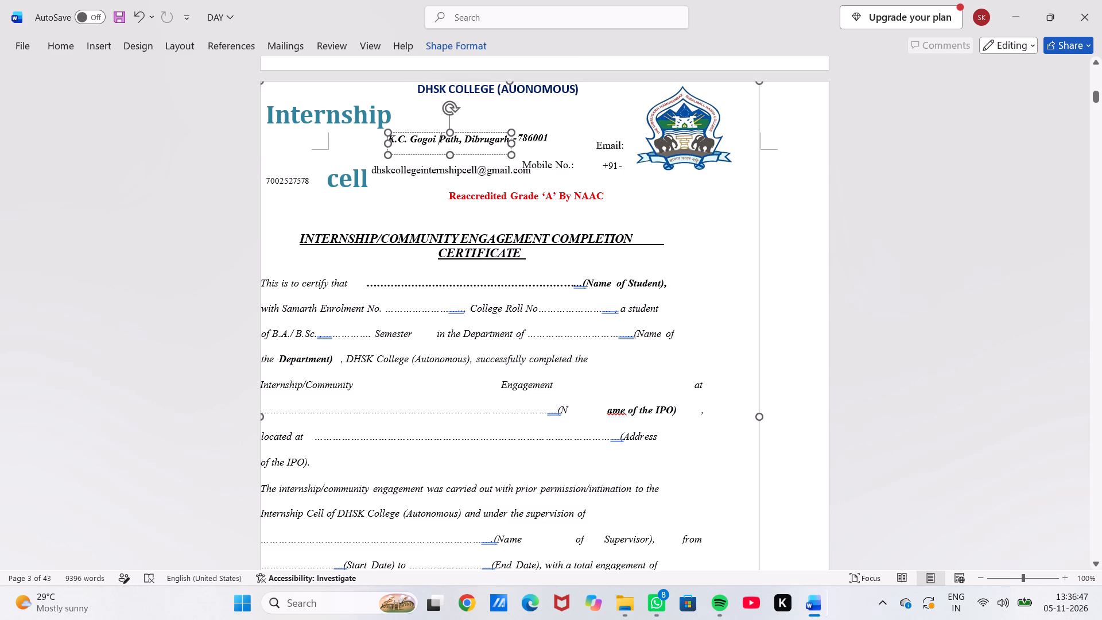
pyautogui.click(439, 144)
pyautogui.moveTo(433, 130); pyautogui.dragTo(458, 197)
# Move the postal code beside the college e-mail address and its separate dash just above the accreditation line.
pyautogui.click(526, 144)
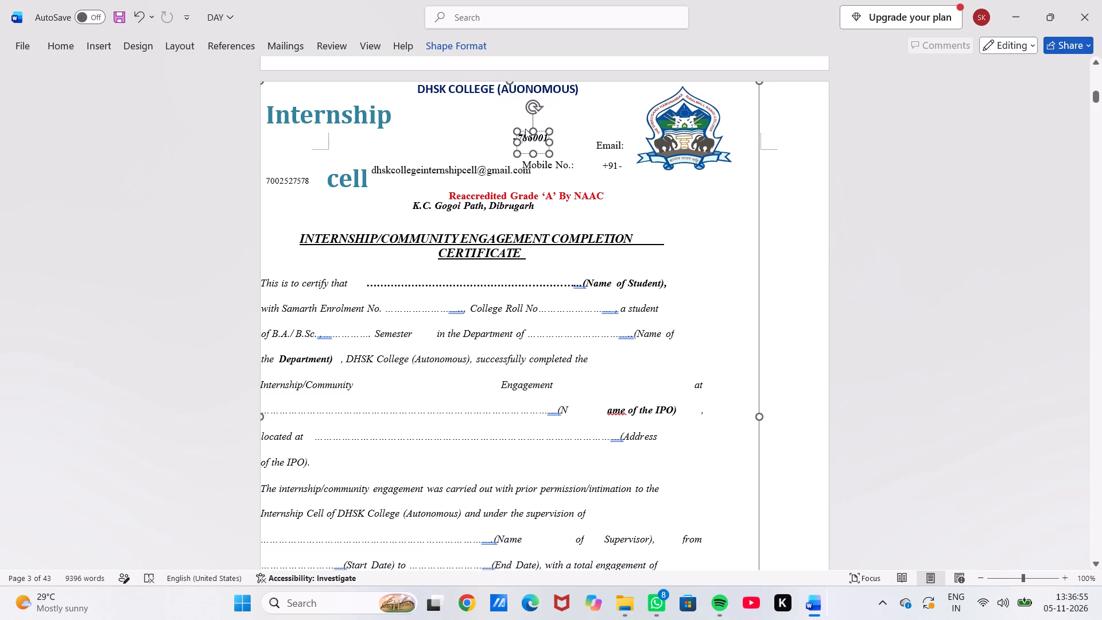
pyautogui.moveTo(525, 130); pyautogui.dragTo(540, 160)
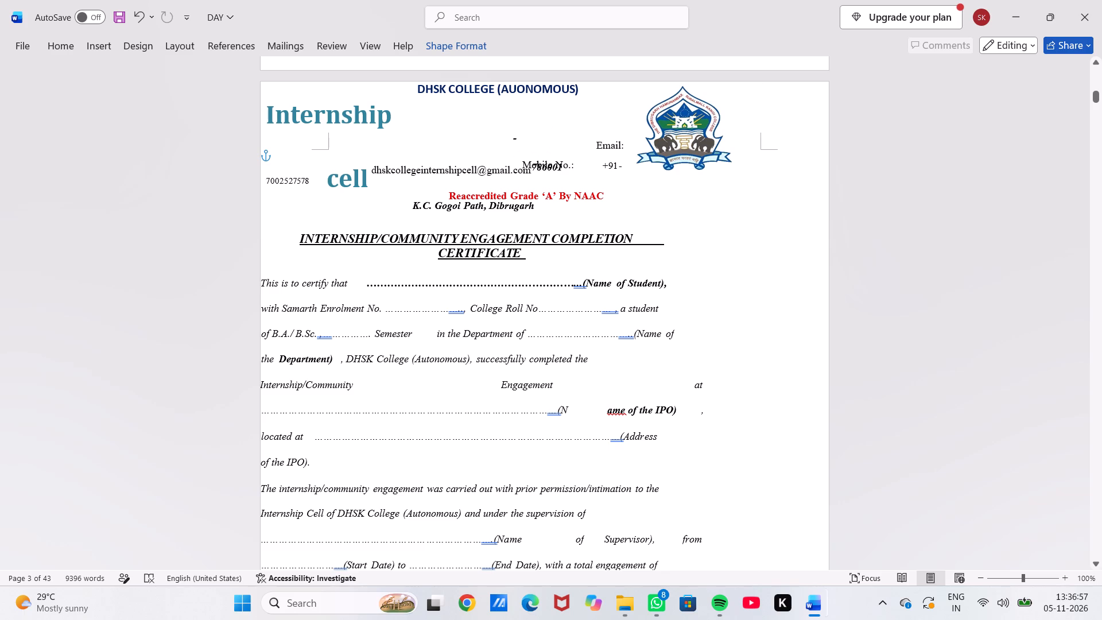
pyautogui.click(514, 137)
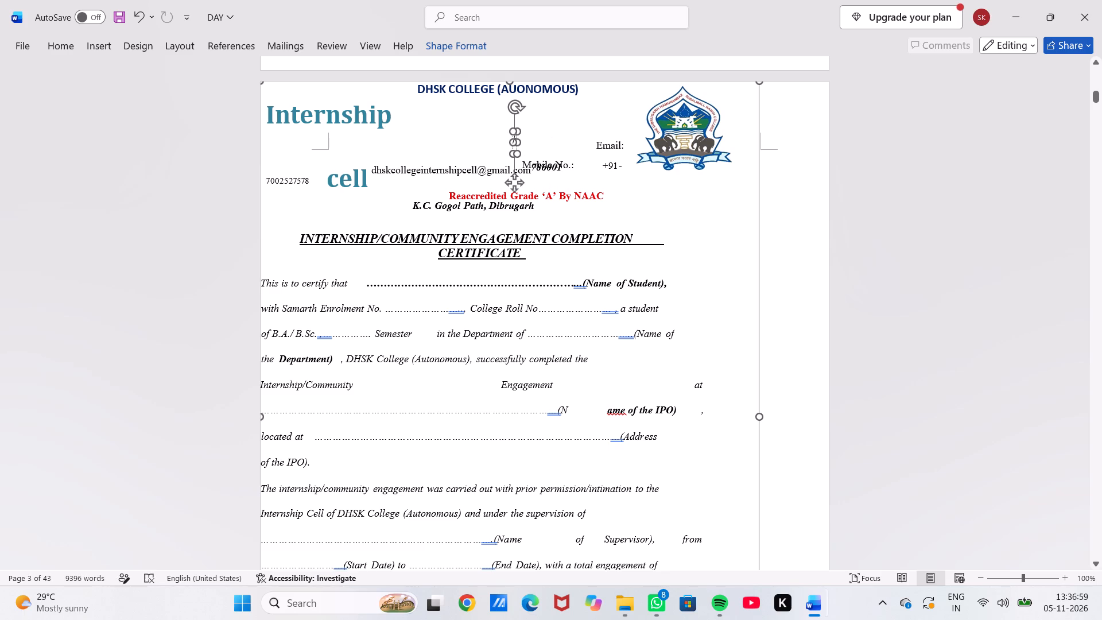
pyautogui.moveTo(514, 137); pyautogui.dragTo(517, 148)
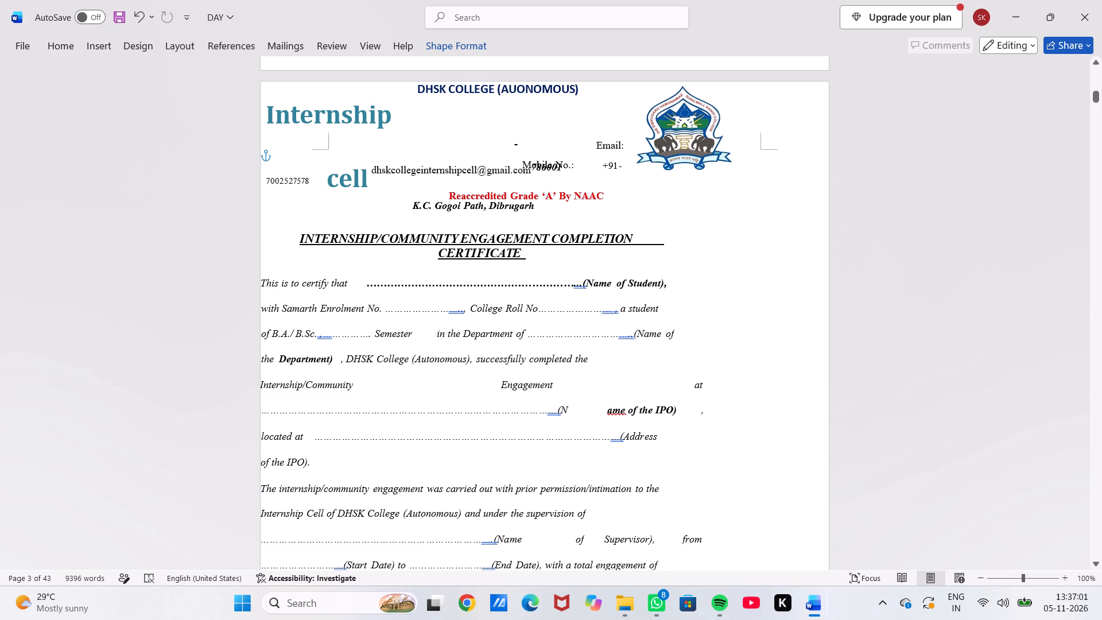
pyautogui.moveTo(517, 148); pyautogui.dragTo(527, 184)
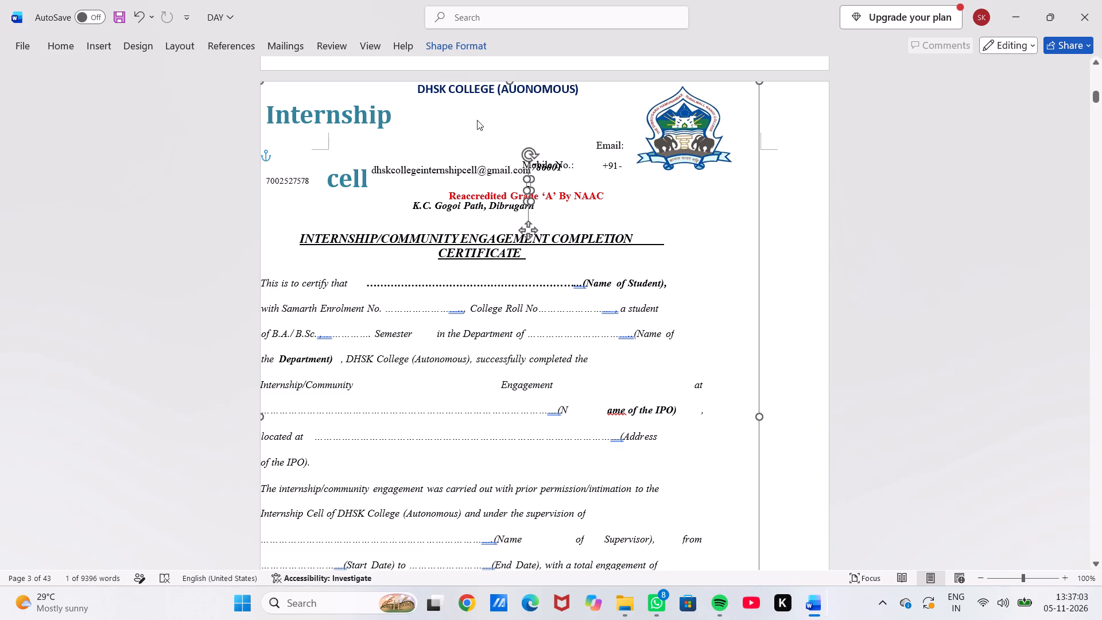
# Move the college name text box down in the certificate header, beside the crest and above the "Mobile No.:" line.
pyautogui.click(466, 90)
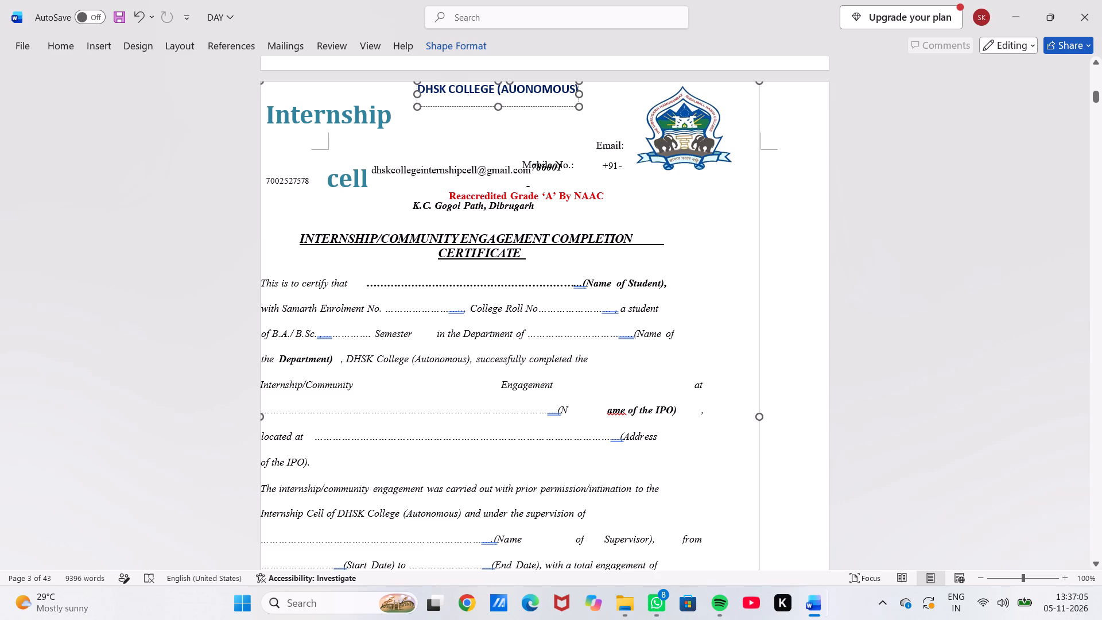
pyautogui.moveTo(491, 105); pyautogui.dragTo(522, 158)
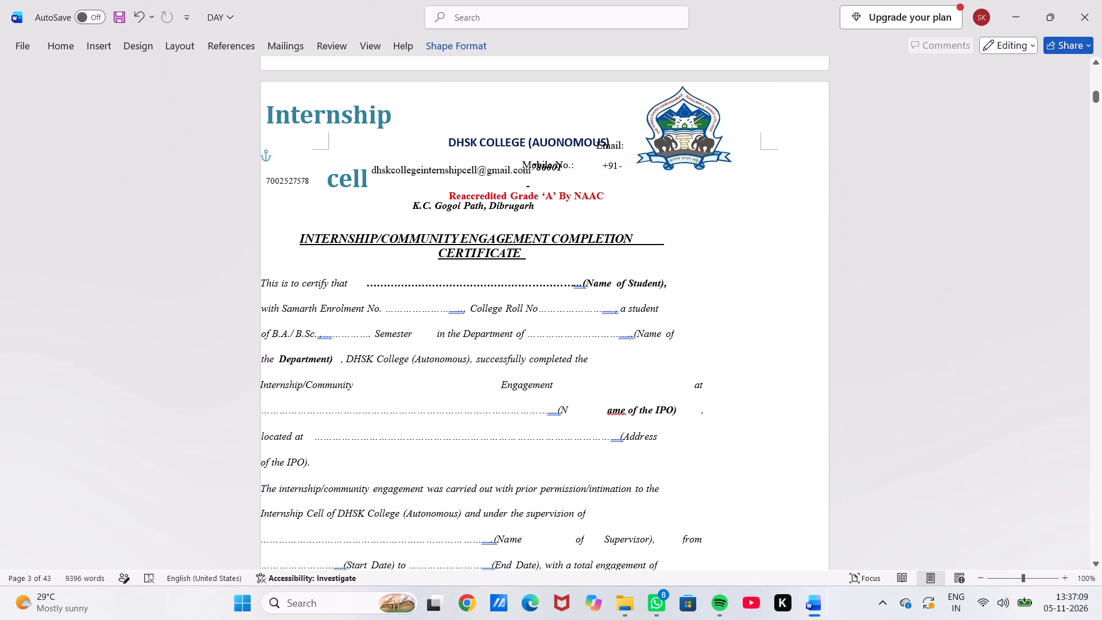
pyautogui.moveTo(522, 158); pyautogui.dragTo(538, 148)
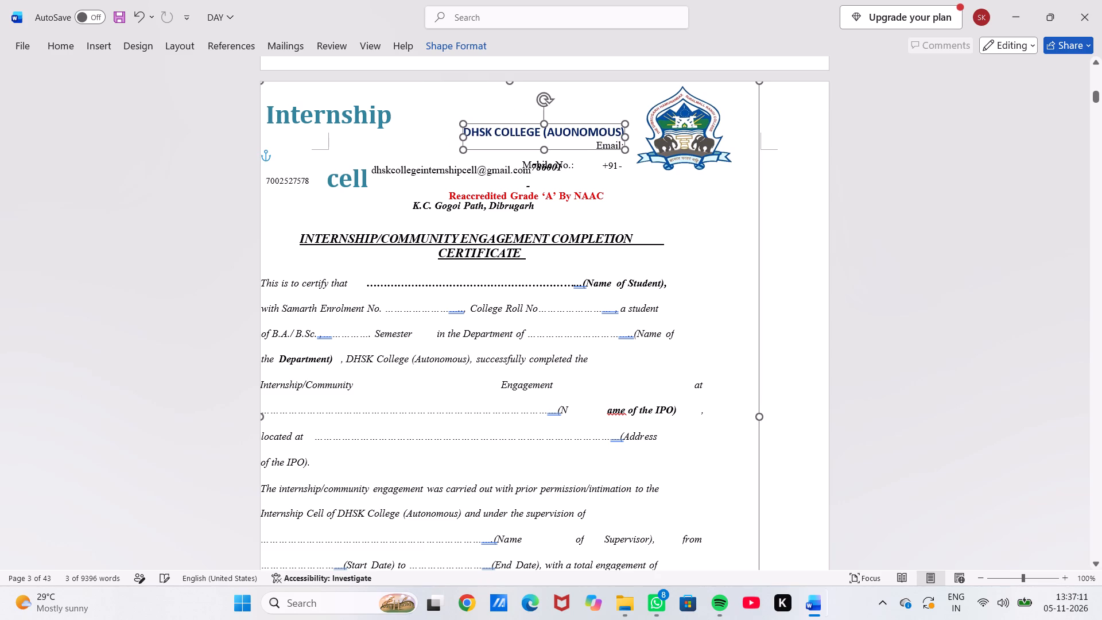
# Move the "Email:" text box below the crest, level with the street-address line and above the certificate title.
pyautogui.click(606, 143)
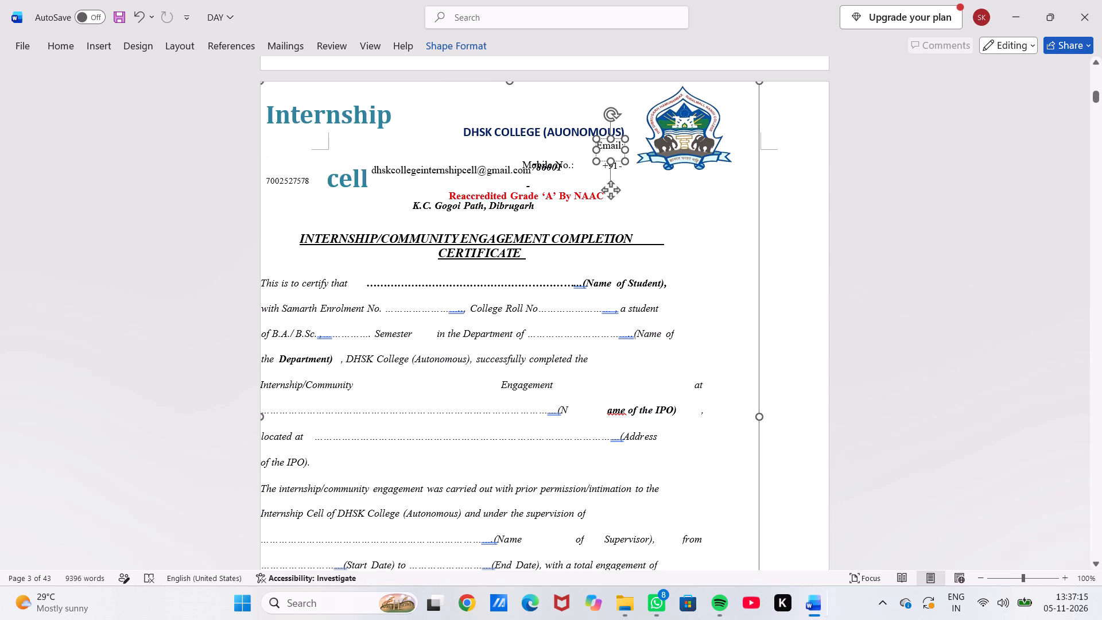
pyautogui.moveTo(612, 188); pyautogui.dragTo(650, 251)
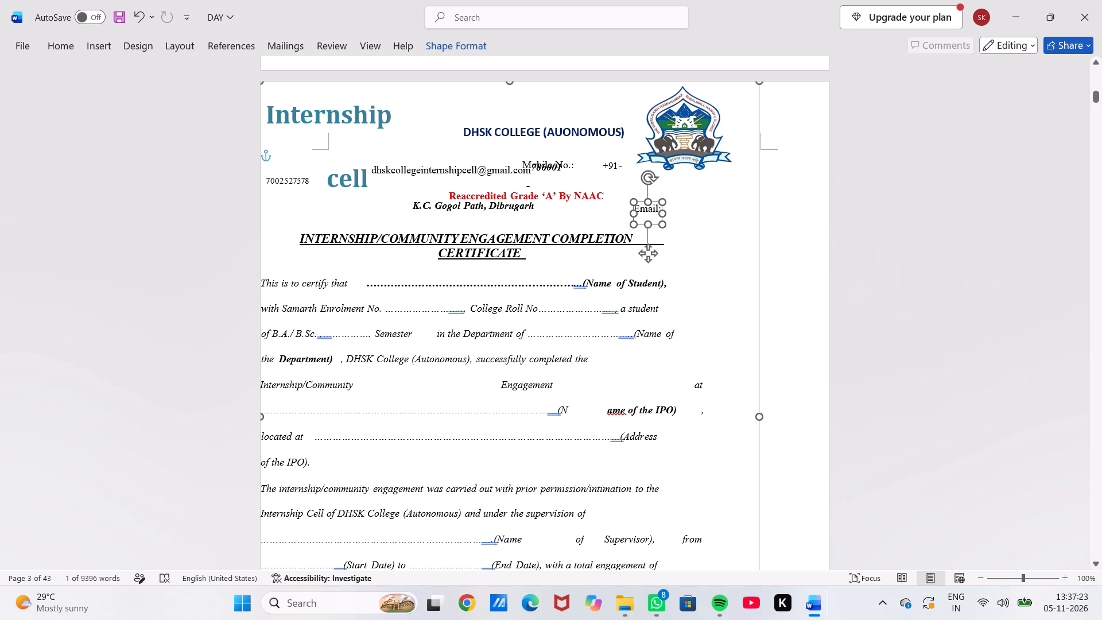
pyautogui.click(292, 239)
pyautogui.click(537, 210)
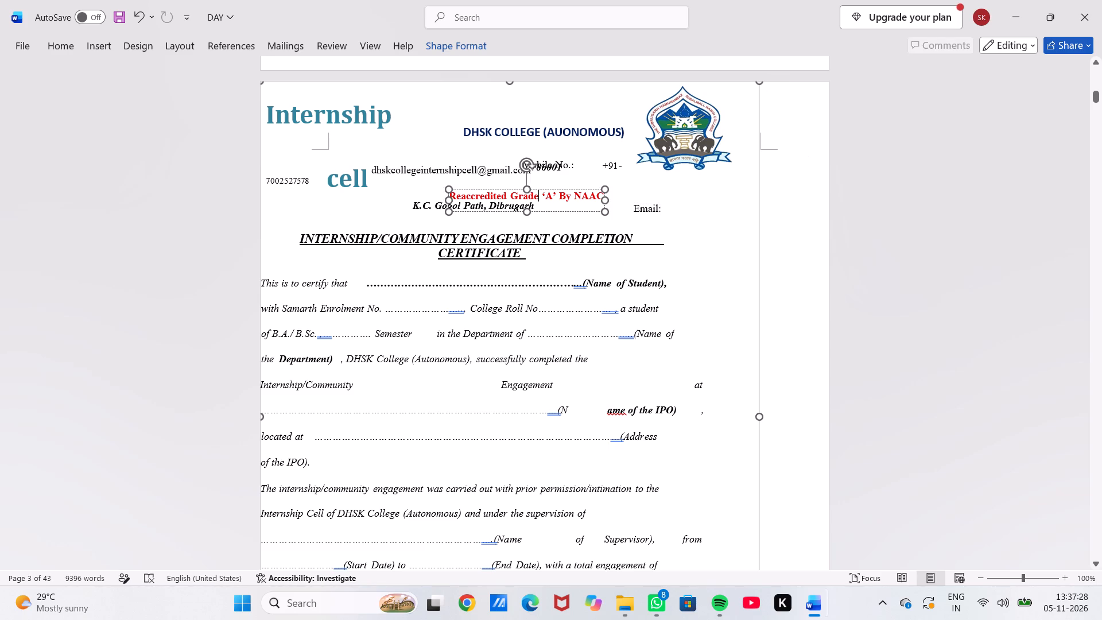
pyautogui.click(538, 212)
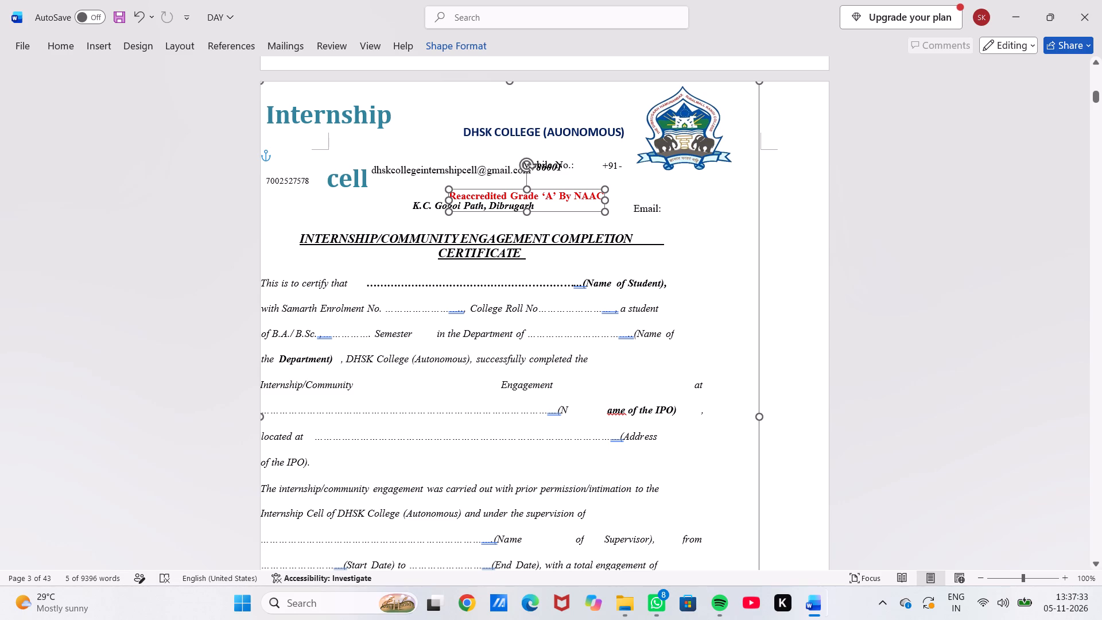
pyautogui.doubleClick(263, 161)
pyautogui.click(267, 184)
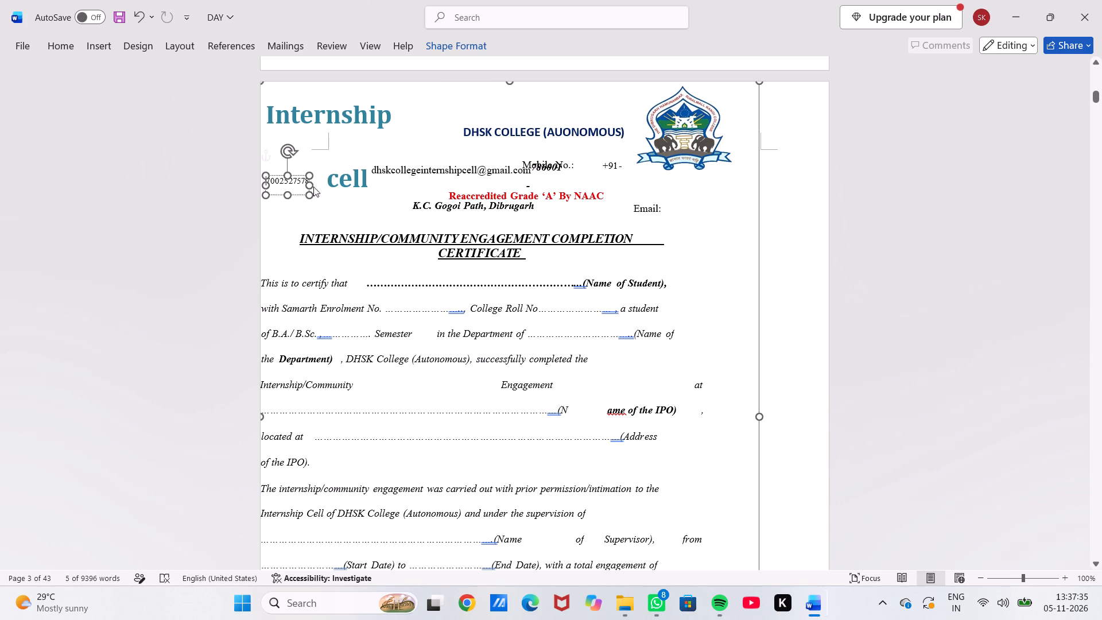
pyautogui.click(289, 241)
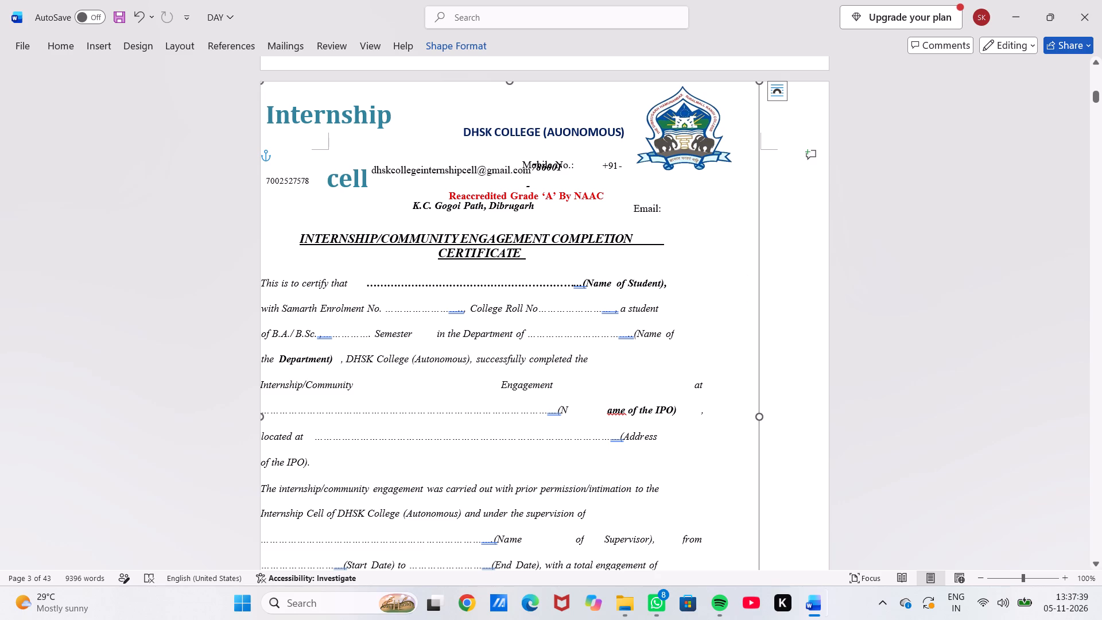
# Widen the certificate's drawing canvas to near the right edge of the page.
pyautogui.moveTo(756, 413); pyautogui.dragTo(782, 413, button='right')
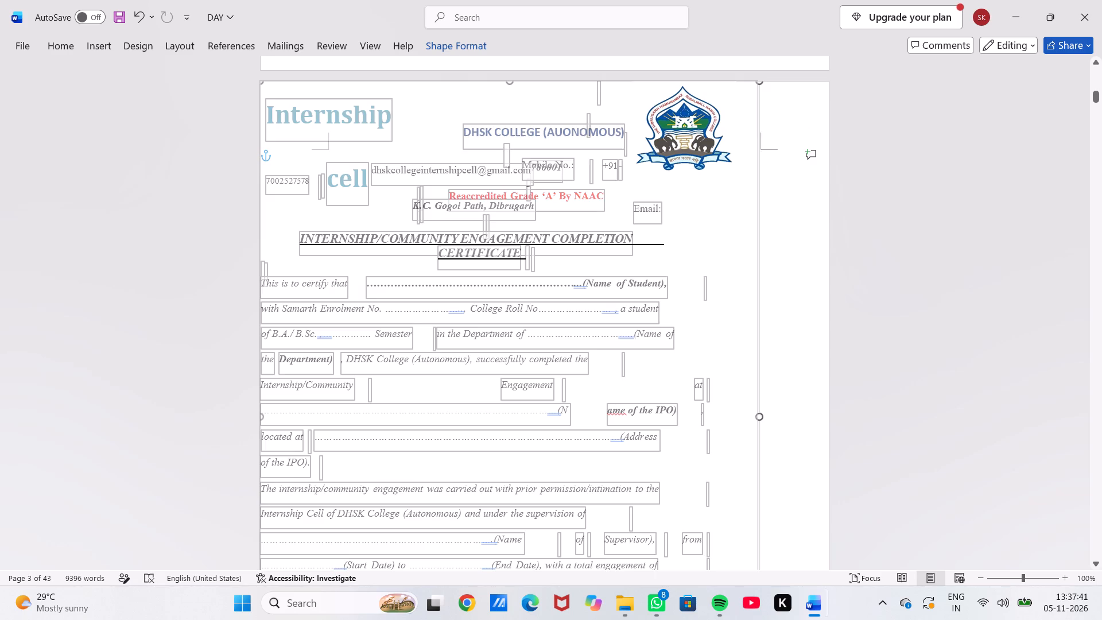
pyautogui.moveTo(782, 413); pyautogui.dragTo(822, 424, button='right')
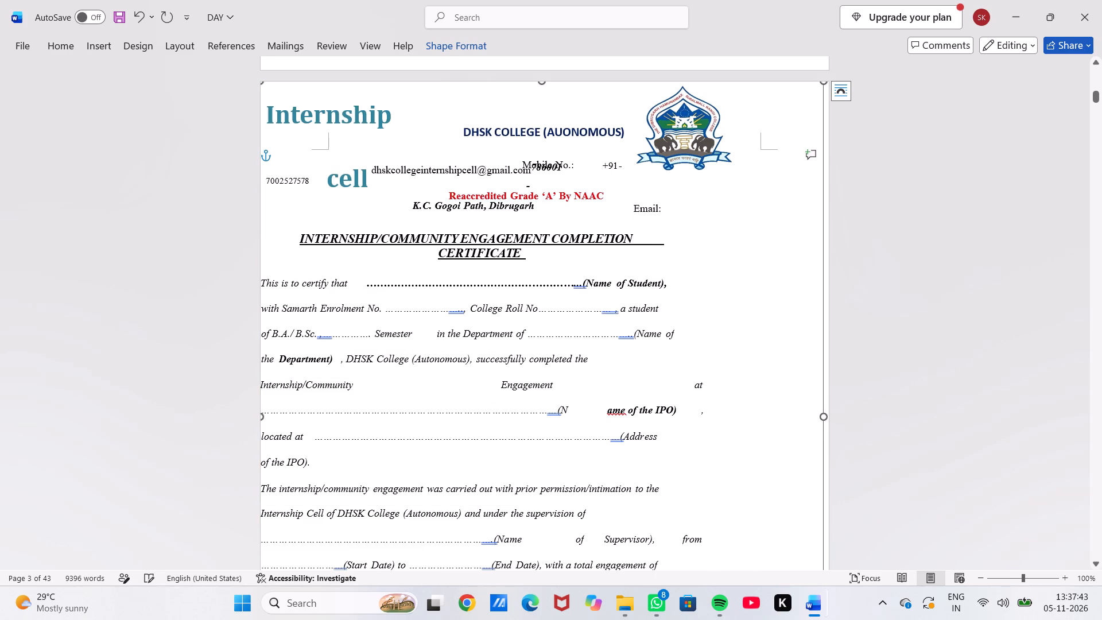
# Cut the whole converted certificate from the page after the student declaration.
pyautogui.hscroll(-1, 695, 384)
pyautogui.scroll(-1, 695, 384)
pyautogui.scroll(1, 695, 384)
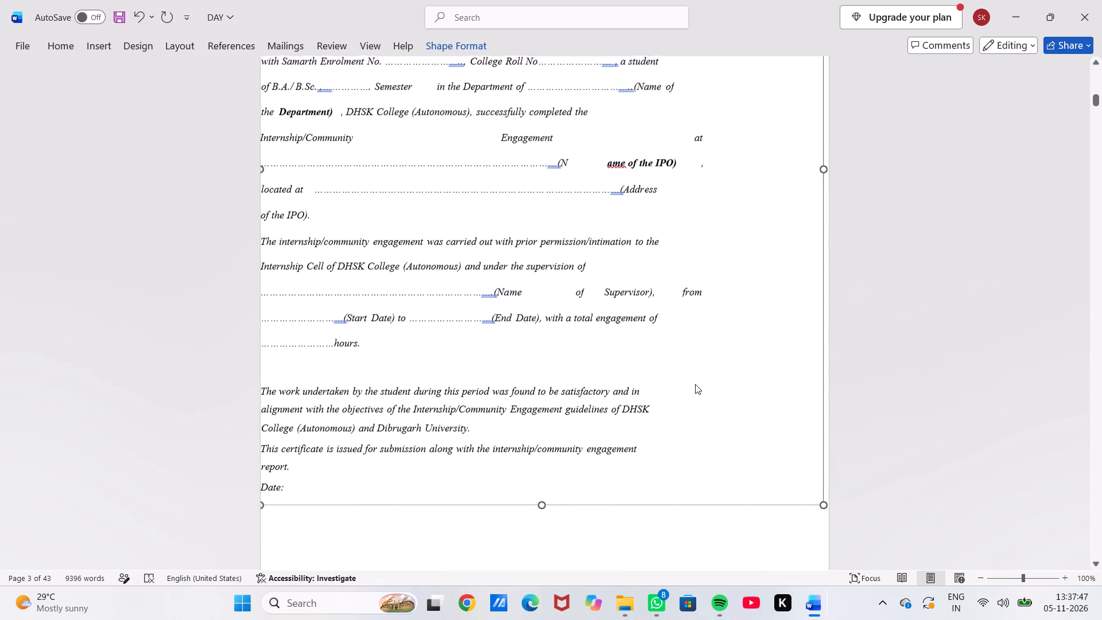
pyautogui.scroll(1, 695, 384)
pyautogui.rightClick(695, 384)
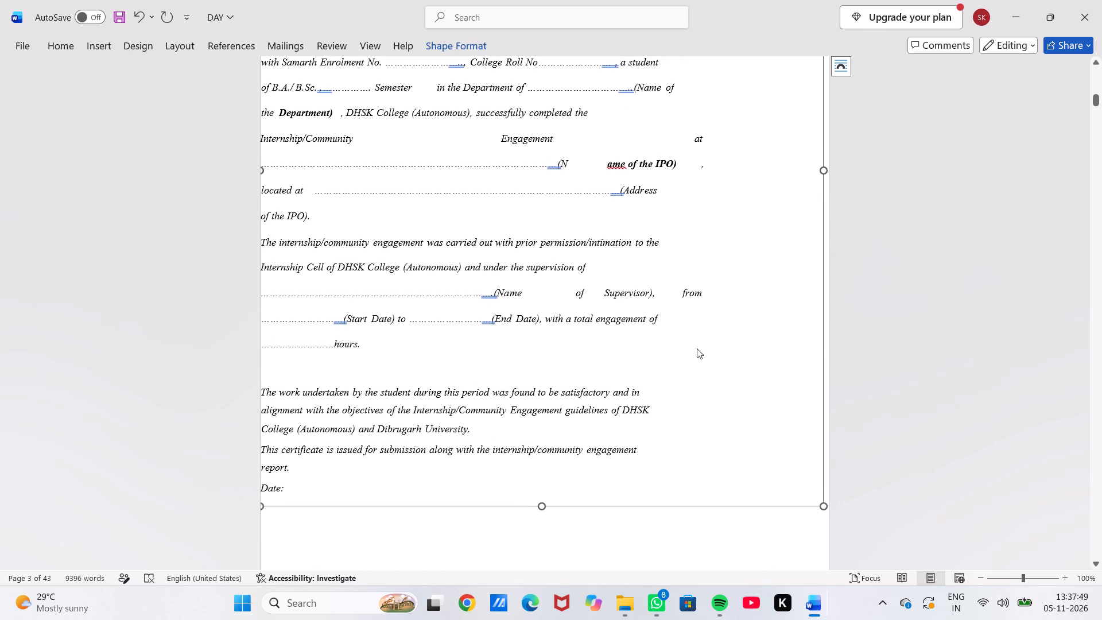
pyautogui.click(697, 348)
pyautogui.rightClick(697, 348)
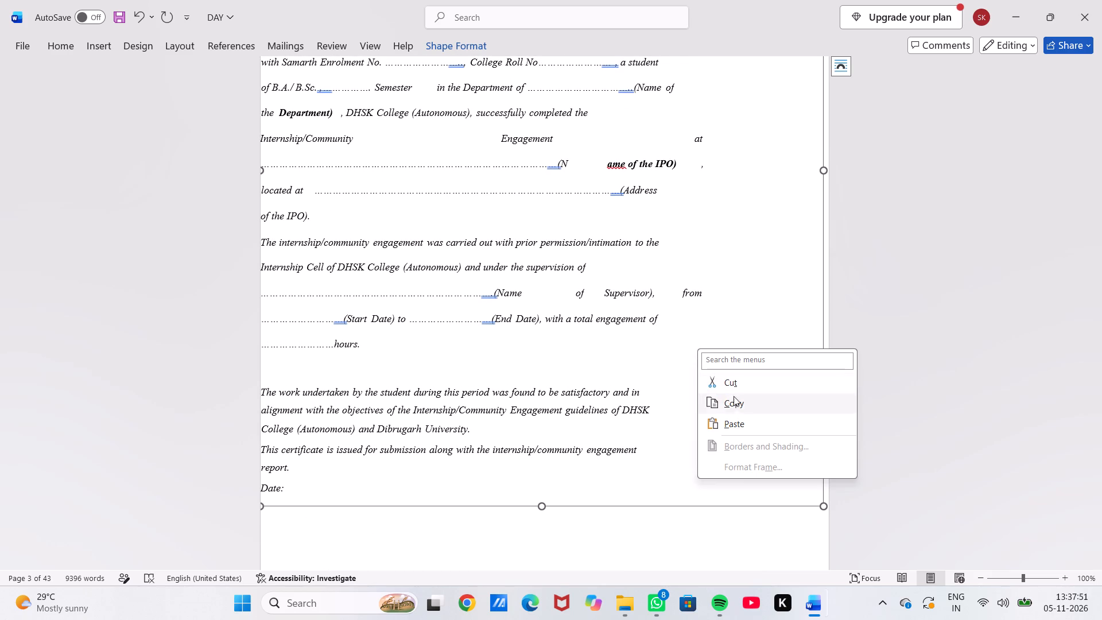
pyautogui.click(734, 379)
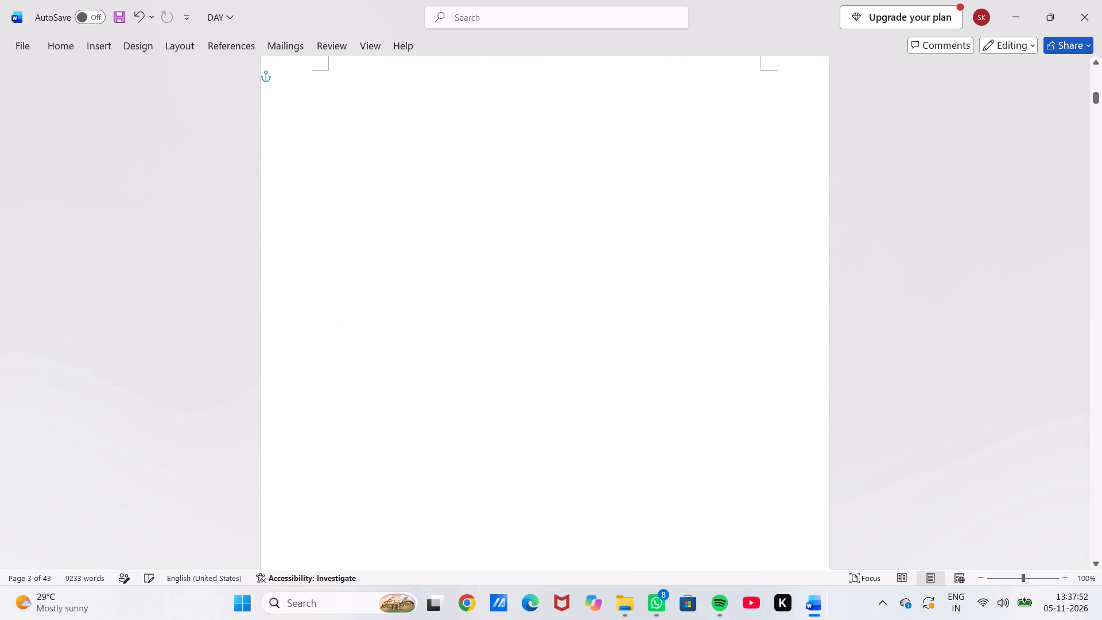
# Cut the empty paragraph left at the top of the blank page after the student declaration.
pyautogui.scroll(1, 508, 325)
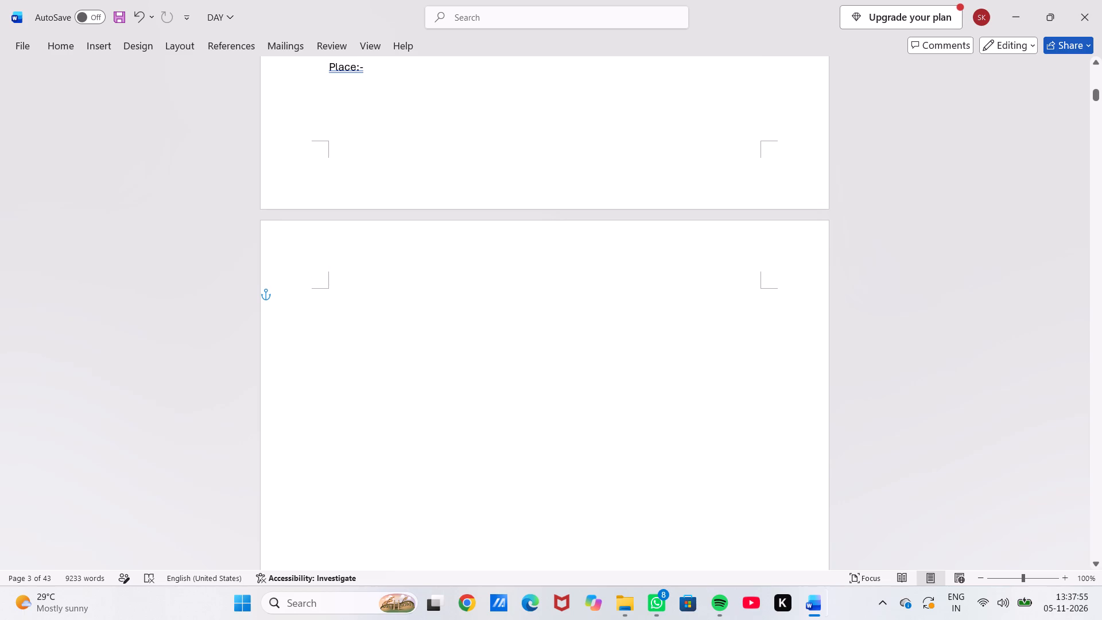
pyautogui.click(262, 295)
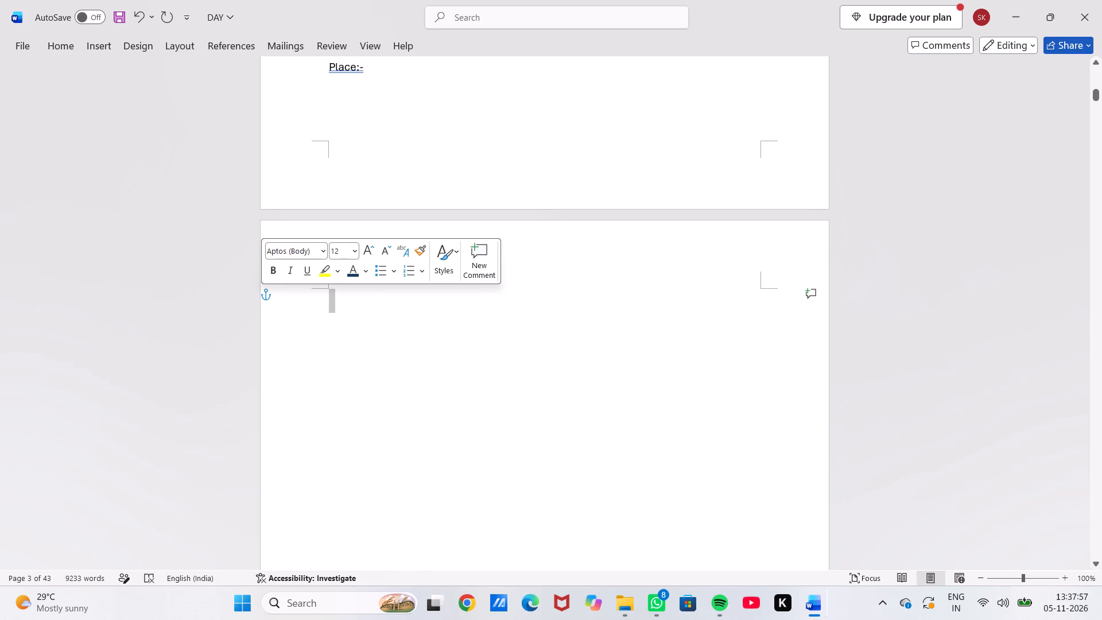
pyautogui.rightClick(262, 295)
pyautogui.click(313, 340)
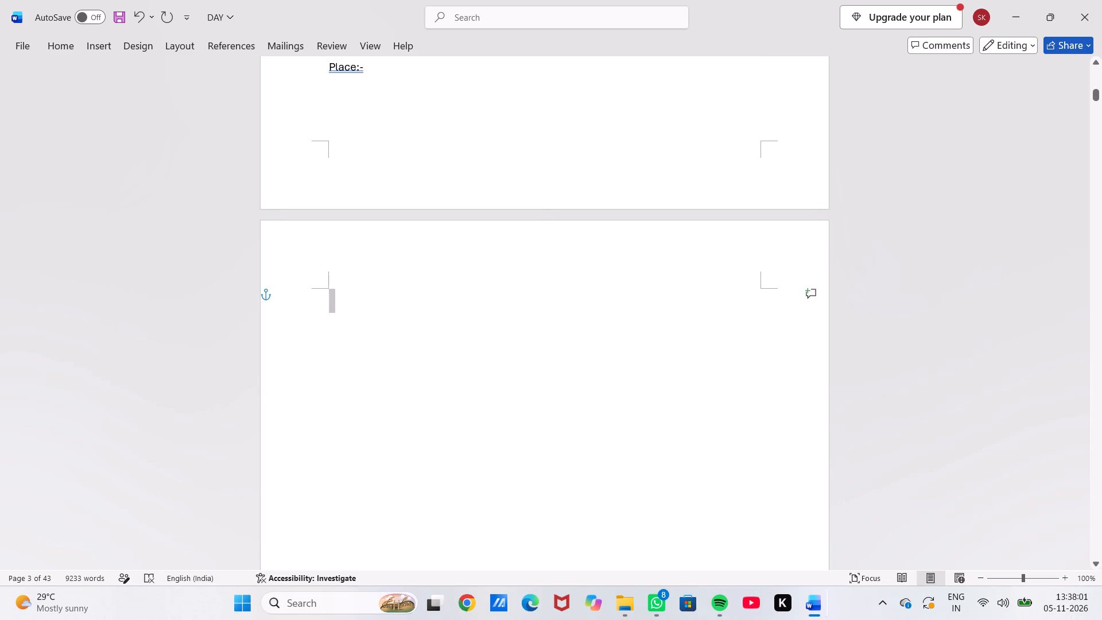
pyautogui.click(267, 296)
pyautogui.rightClick(267, 296)
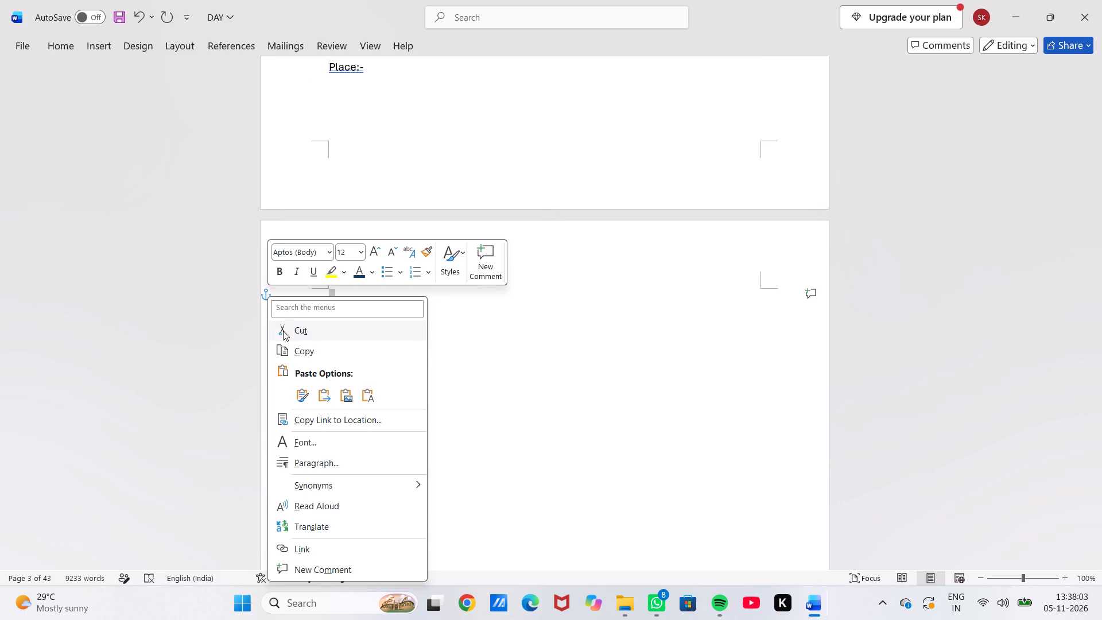
pyautogui.click(283, 331)
pyautogui.doubleClick(391, 327)
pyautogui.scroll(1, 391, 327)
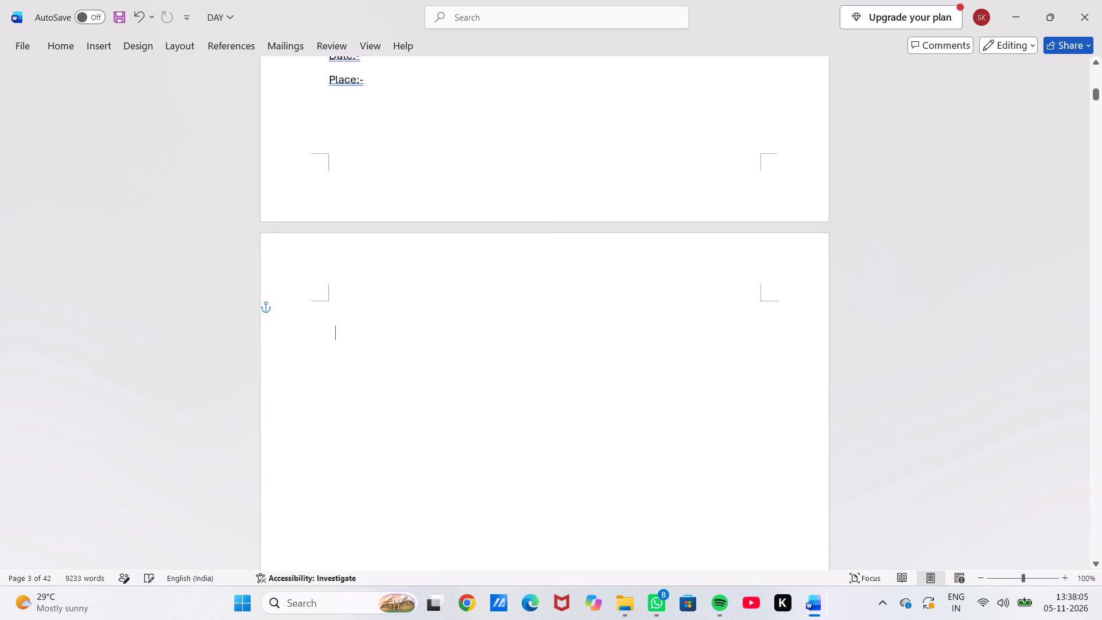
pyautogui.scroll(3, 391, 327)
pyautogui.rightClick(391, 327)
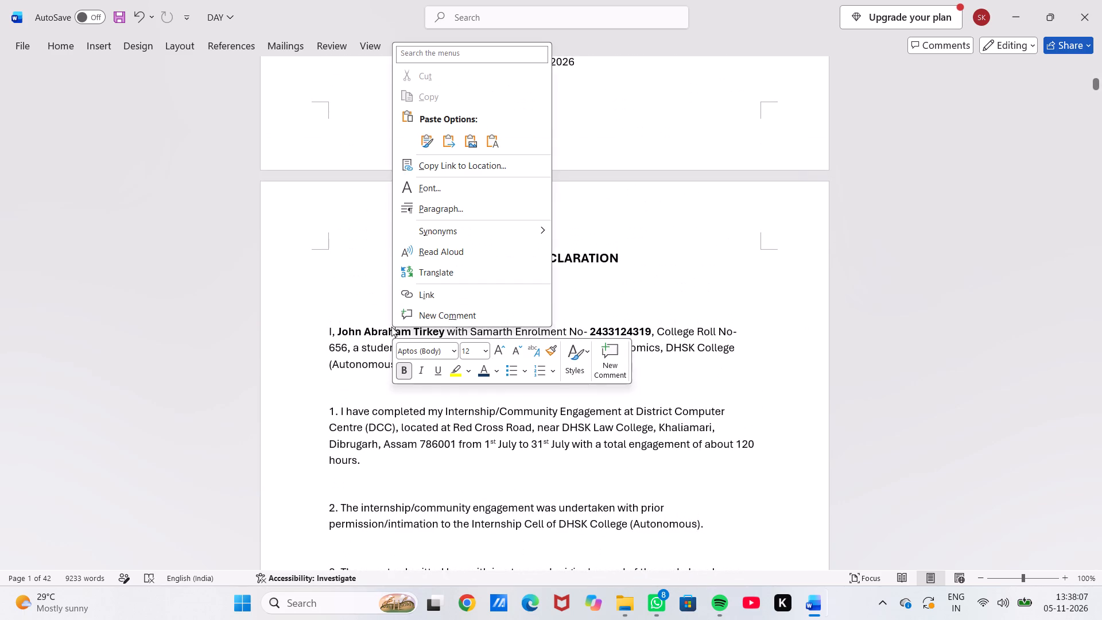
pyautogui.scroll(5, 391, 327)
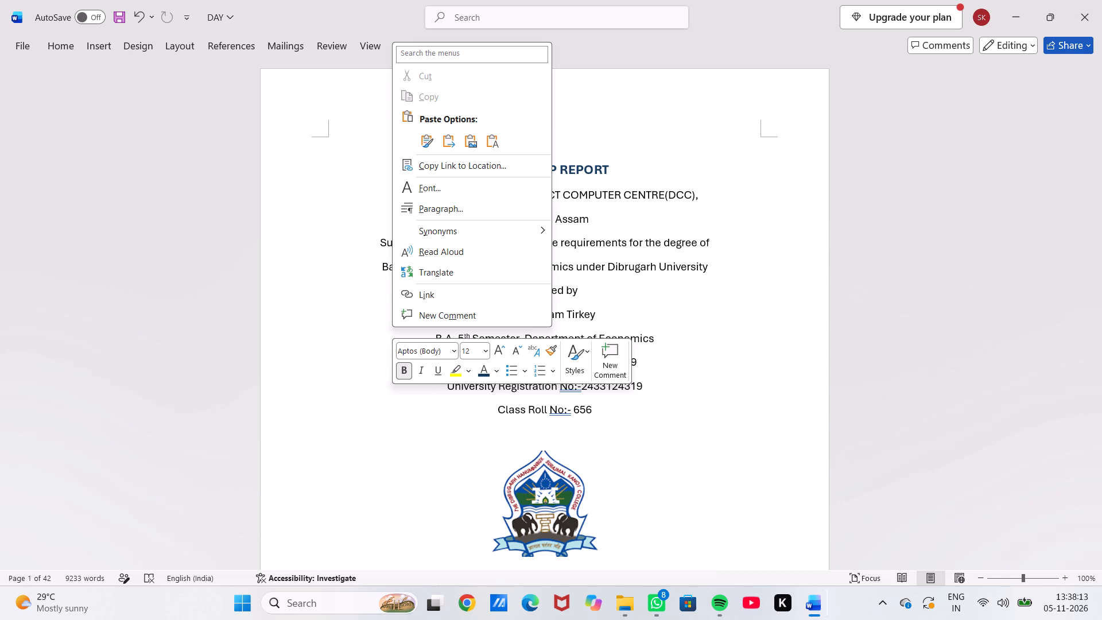
# Review the run of blank pages between the student declaration and the Day 1 section.
pyautogui.click(576, 466)
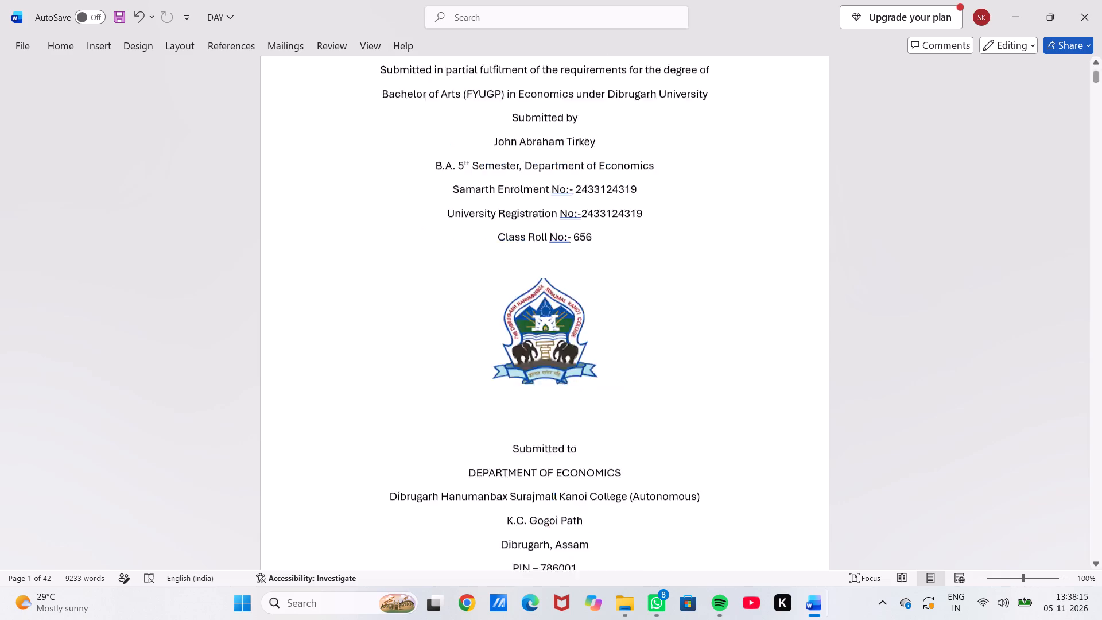
pyautogui.scroll(-11, 576, 466)
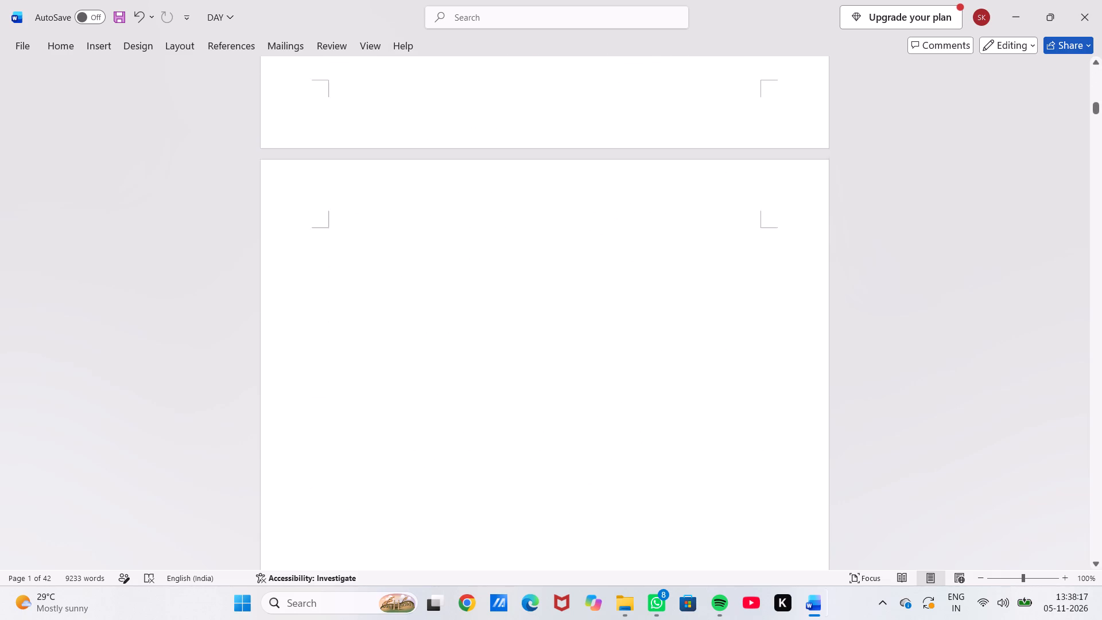
pyautogui.scroll(-15, 576, 466)
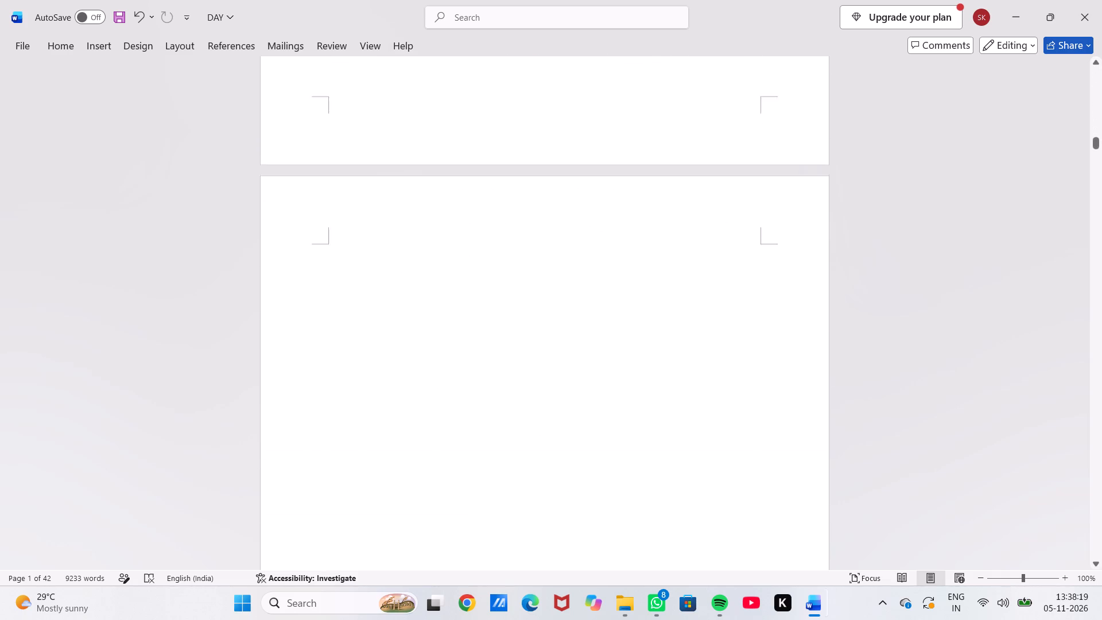
pyautogui.scroll(-8, 576, 466)
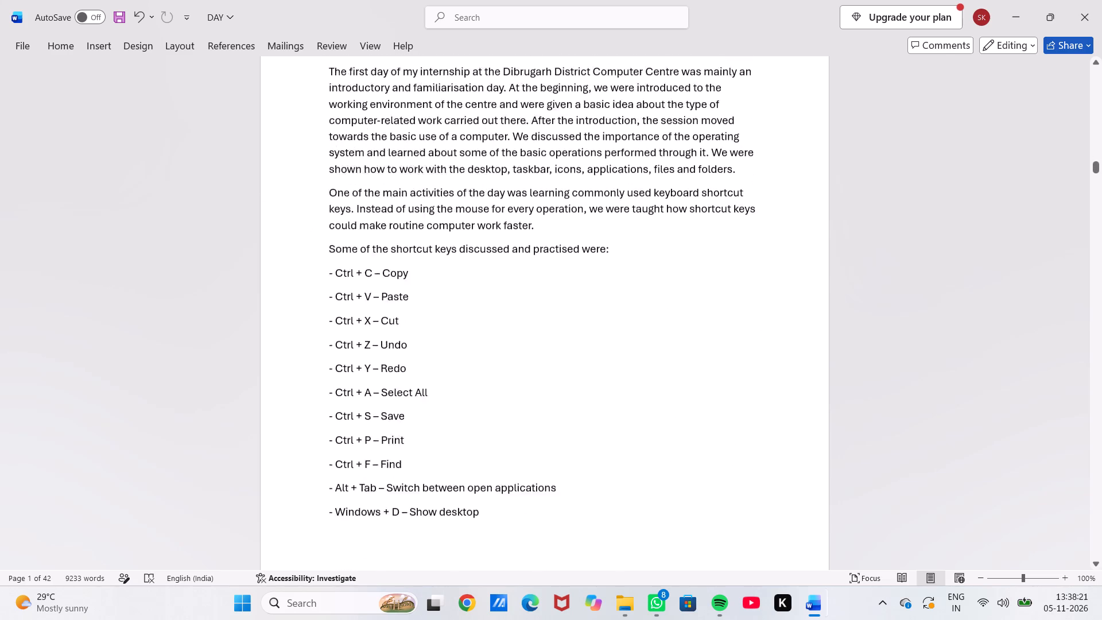
pyautogui.keyDown('ctrl'); pyautogui.scroll(1, 576, 466); pyautogui.keyUp('ctrl')
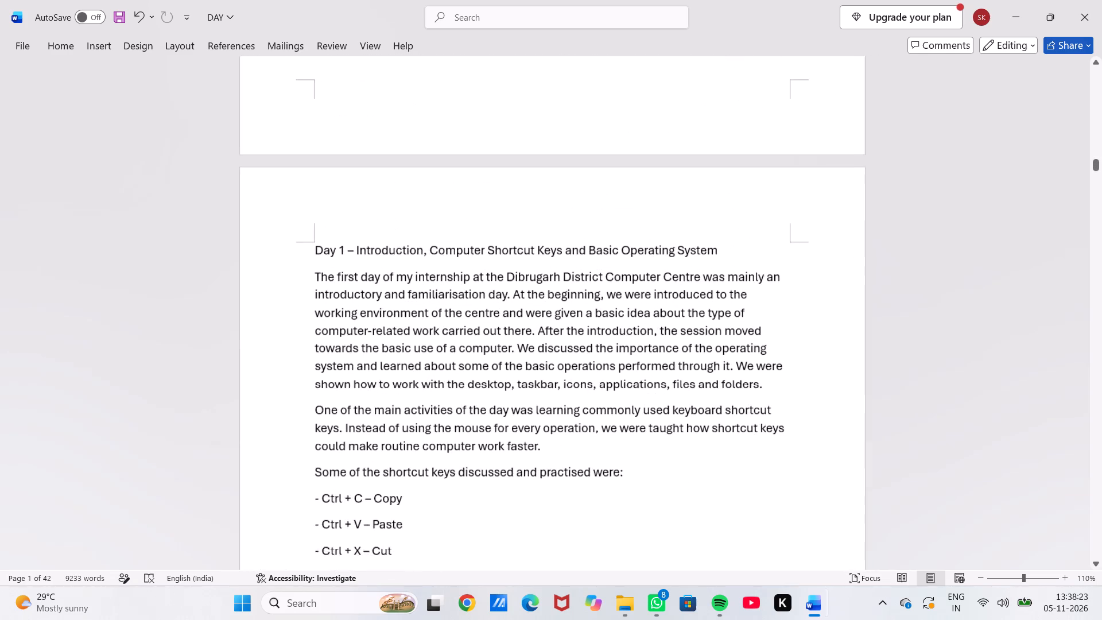
pyautogui.scroll(2, 576, 466)
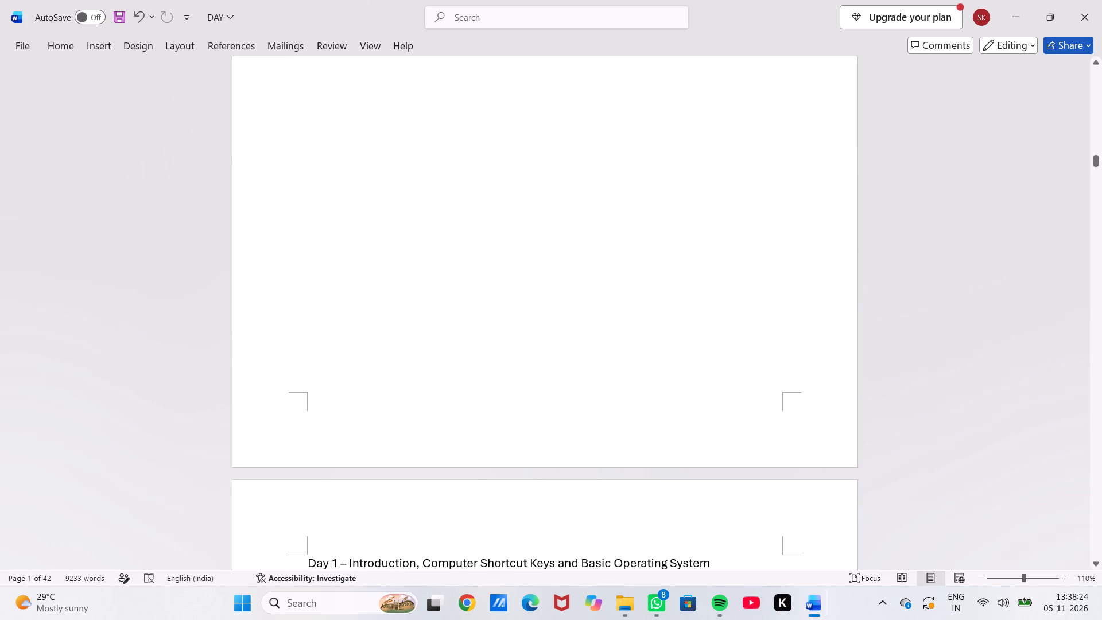
pyautogui.click(564, 401)
pyautogui.scroll(4, 564, 401)
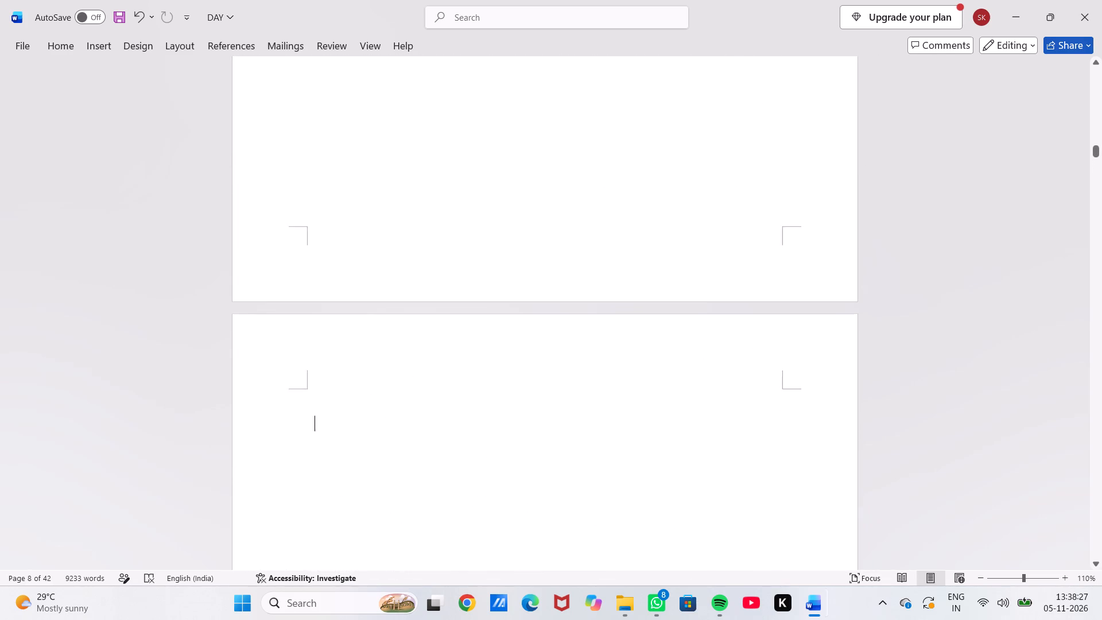
pyautogui.scroll(9, 564, 401)
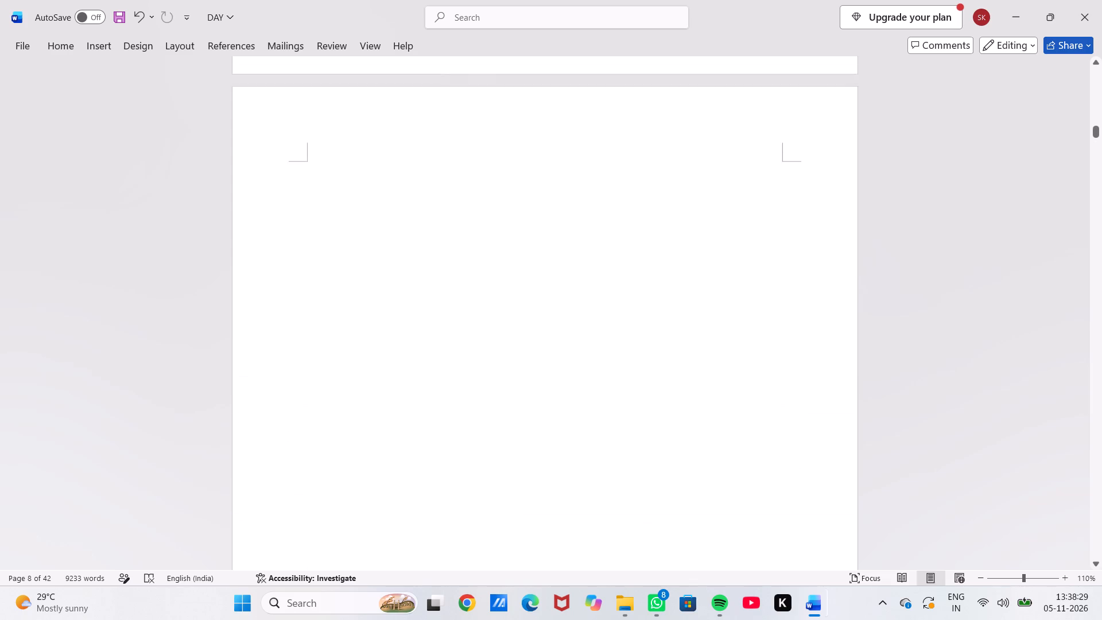
pyautogui.scroll(8, 564, 401)
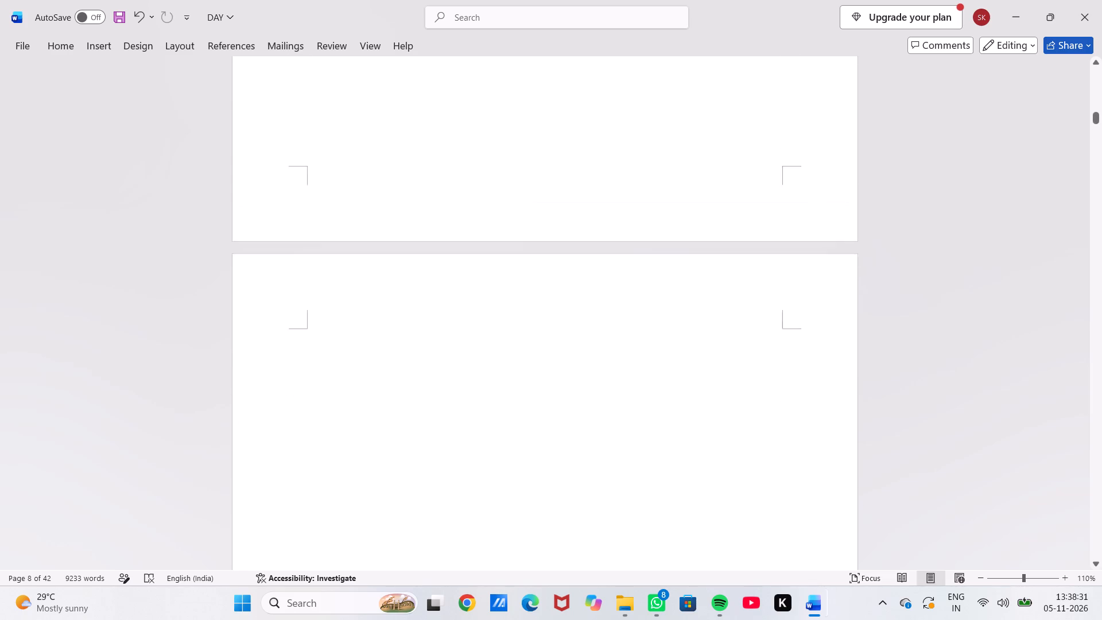
pyautogui.scroll(8, 564, 401)
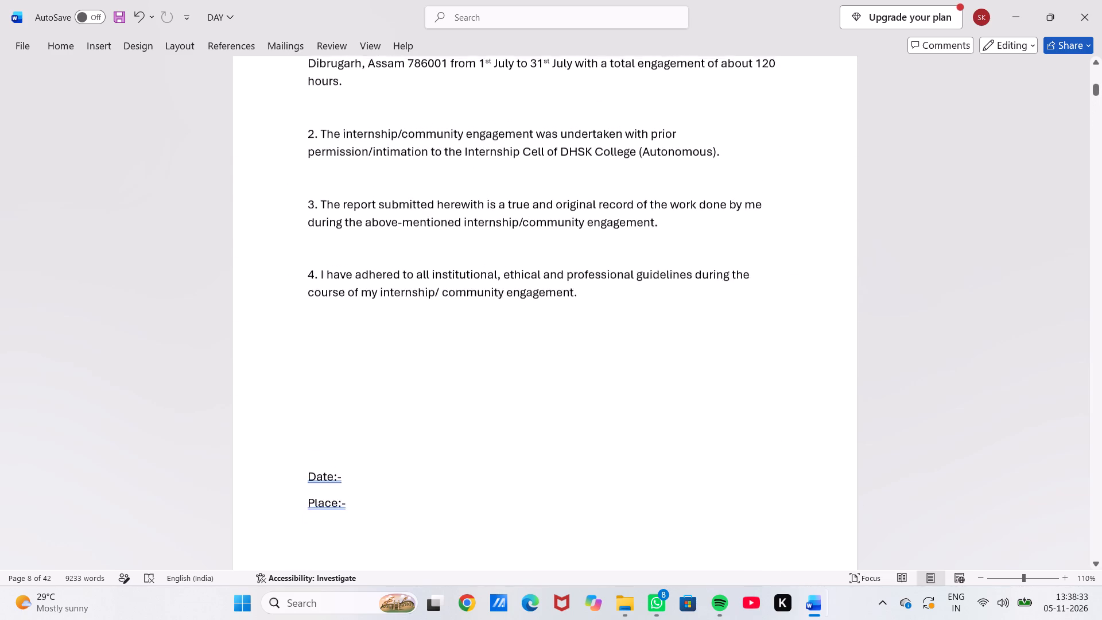
pyautogui.scroll(-3, 564, 401)
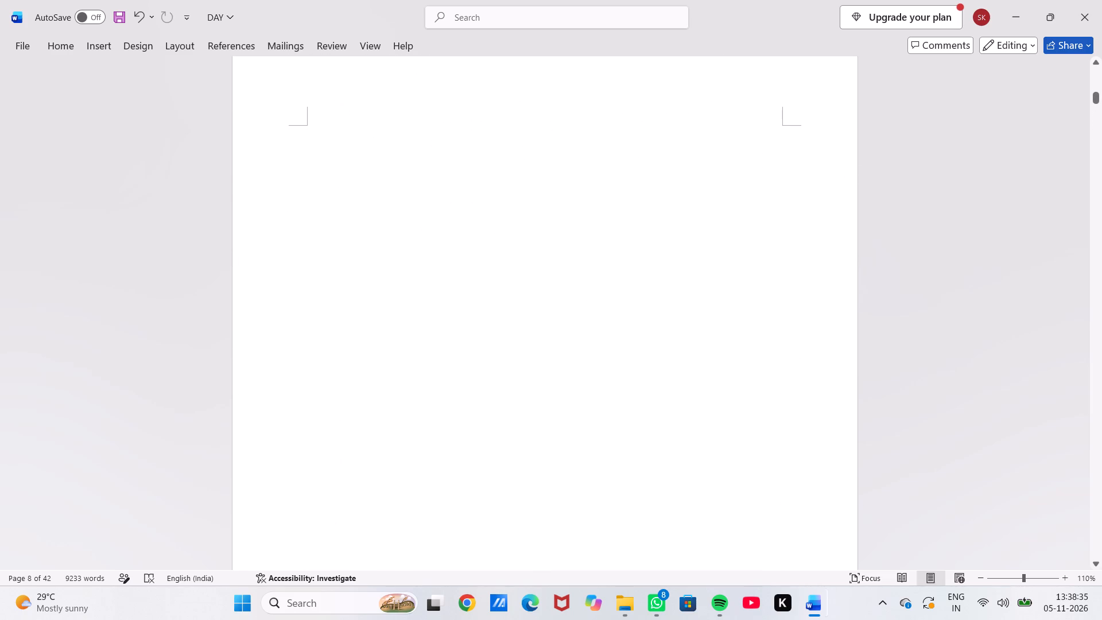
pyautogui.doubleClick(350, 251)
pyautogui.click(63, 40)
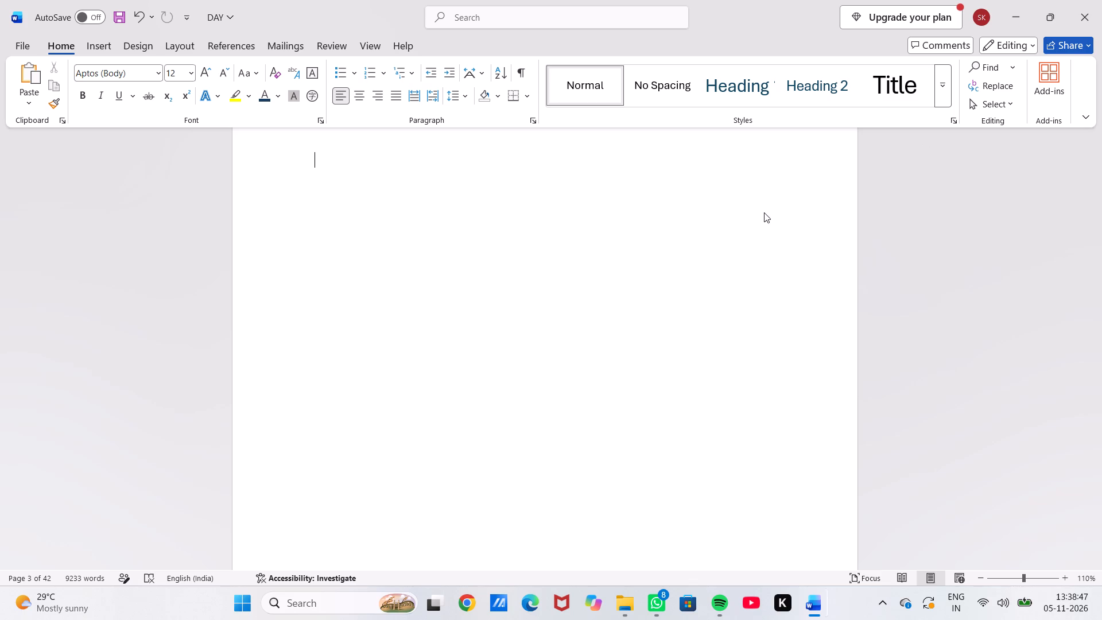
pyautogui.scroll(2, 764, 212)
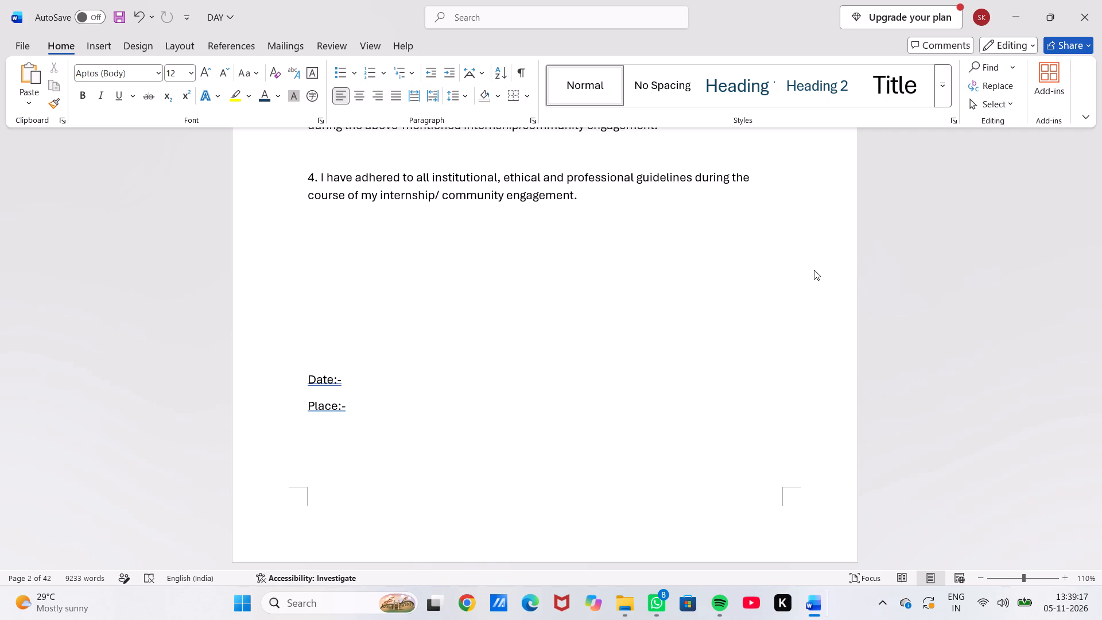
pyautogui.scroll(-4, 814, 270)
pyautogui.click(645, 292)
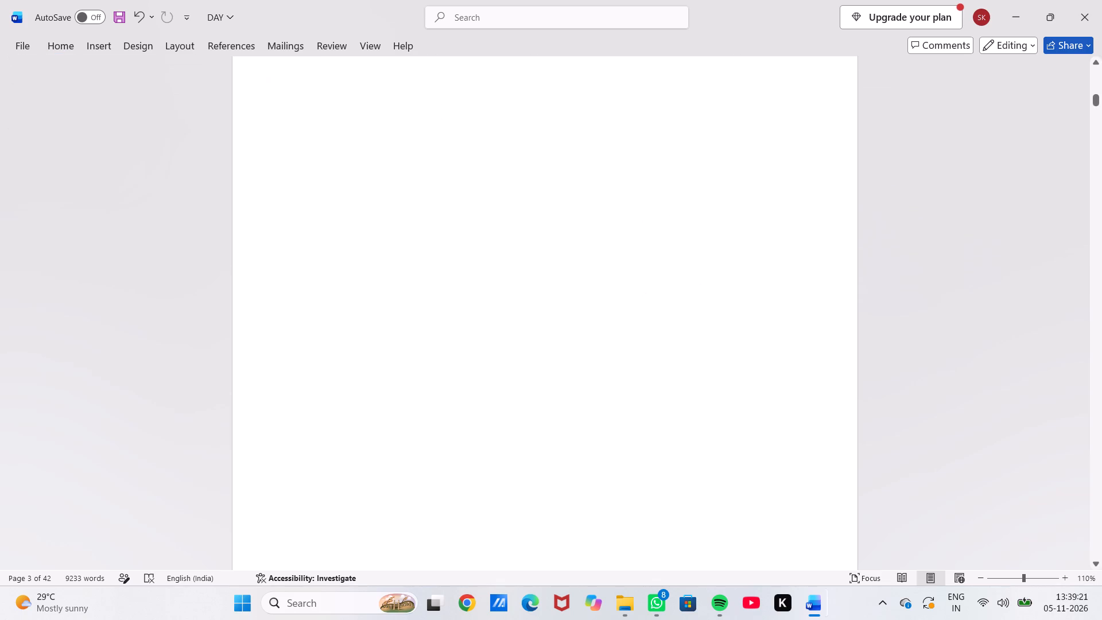
# Go to page 3 and delete a blank page from its top, just after the student declaration.
pyautogui.hotkey('ctrl', 'g')
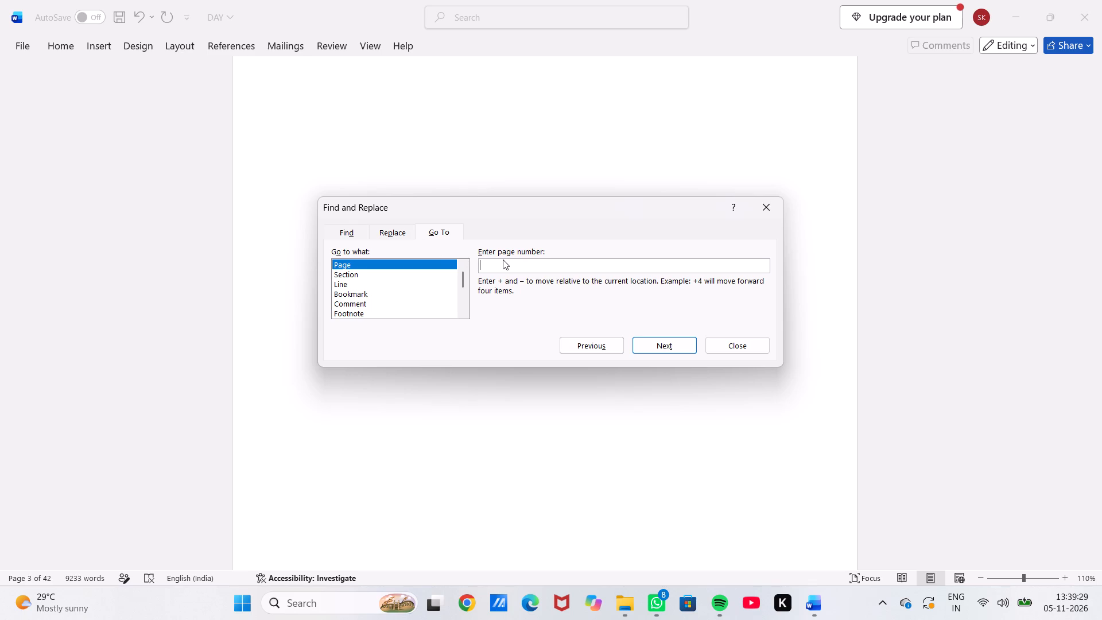
pyautogui.press('3')
pyautogui.scroll(-2, 356, 290)
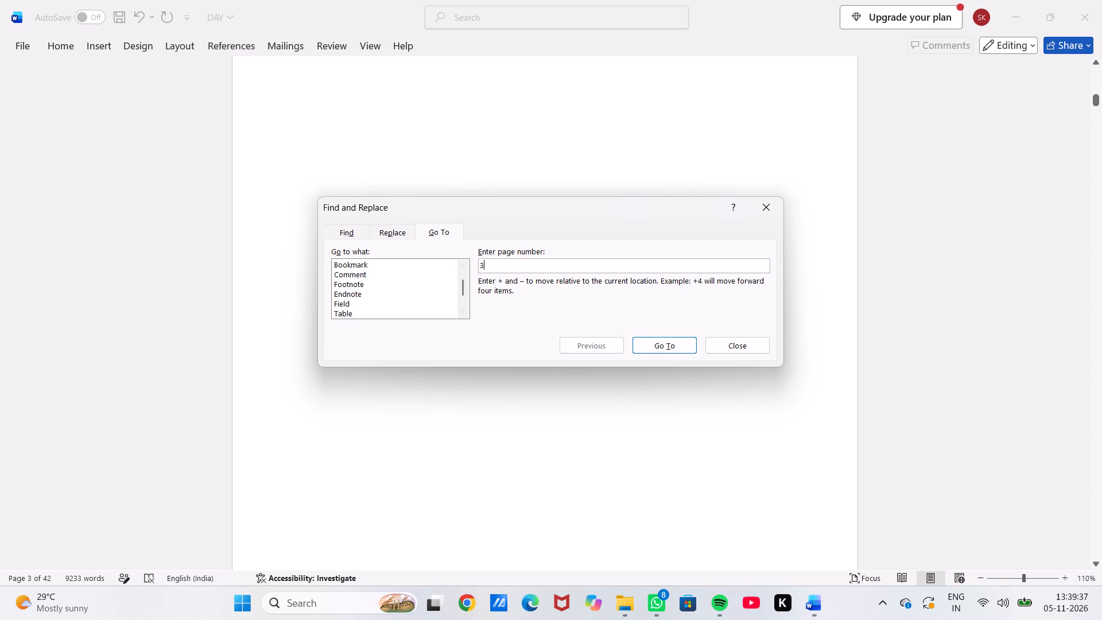
pyautogui.click(666, 344)
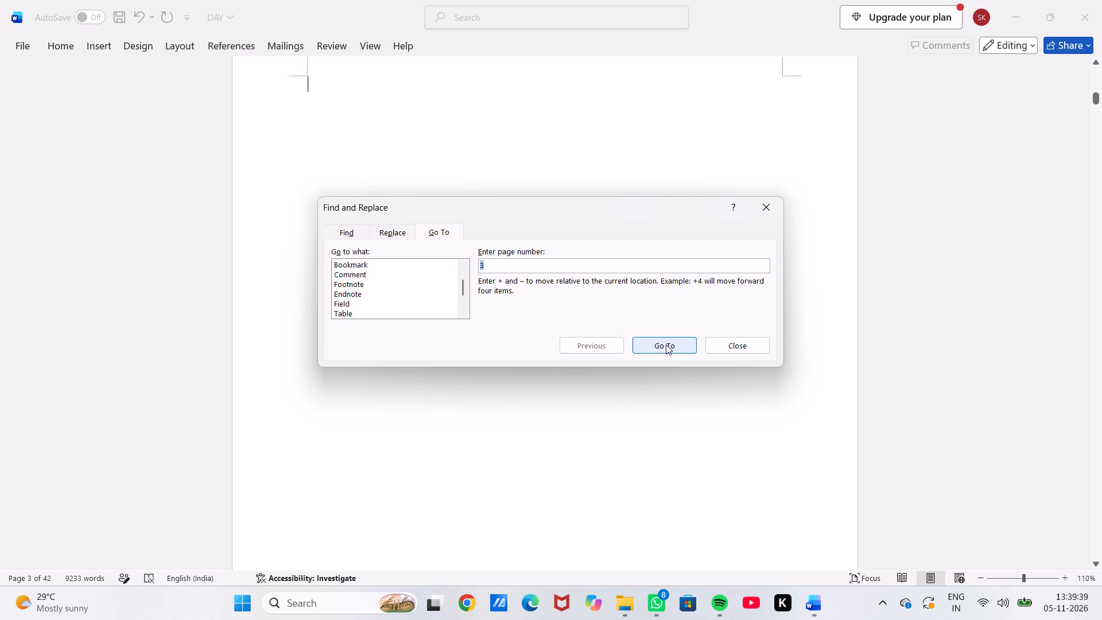
pyautogui.click(720, 354)
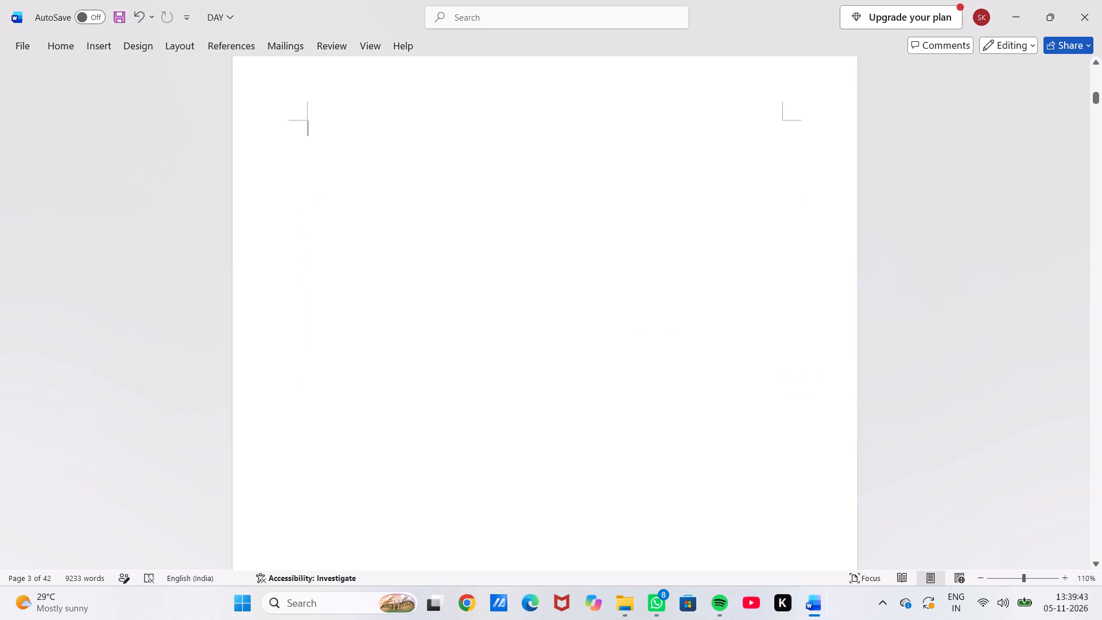
pyautogui.scroll(2, 720, 354)
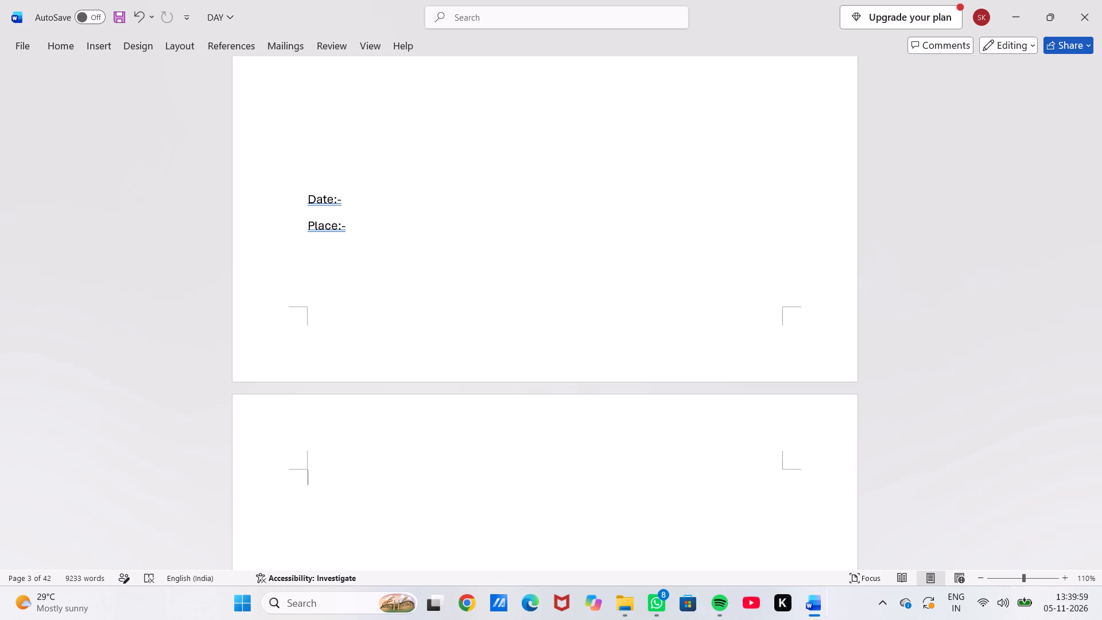
pyautogui.press('.')
pyautogui.press('BackSpace')
pyautogui.press('Delete')
pyautogui.press('Delete')
# Check the front matter from the cover page through the blank pages after the student declaration.
pyautogui.scroll(1, 720, 354)
pyautogui.scroll(-7, 720, 354)
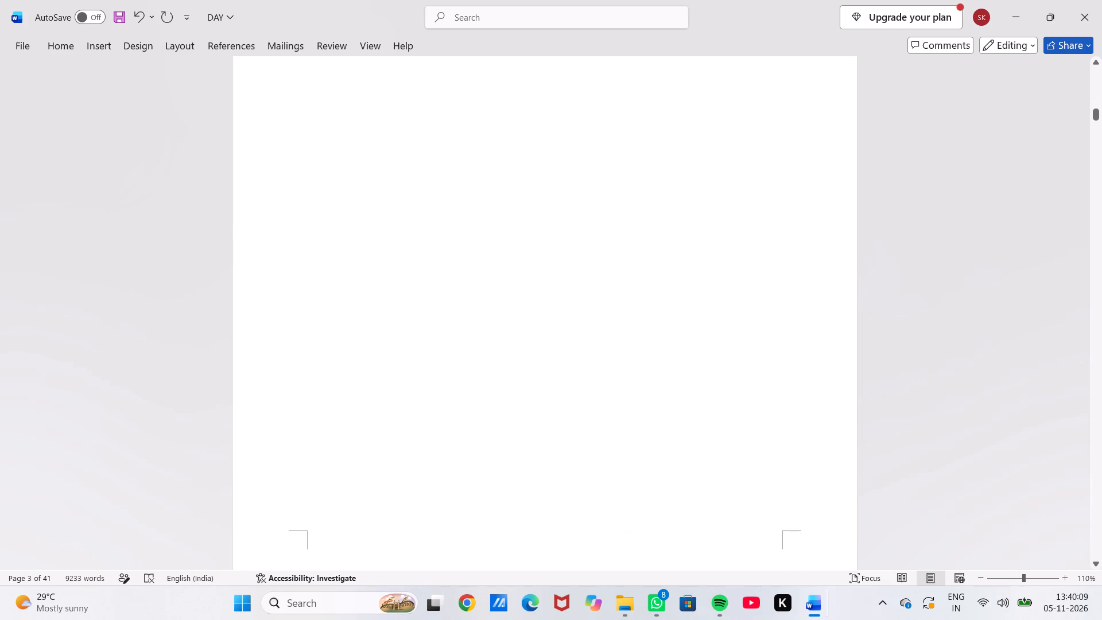
pyautogui.scroll(-11, 720, 354)
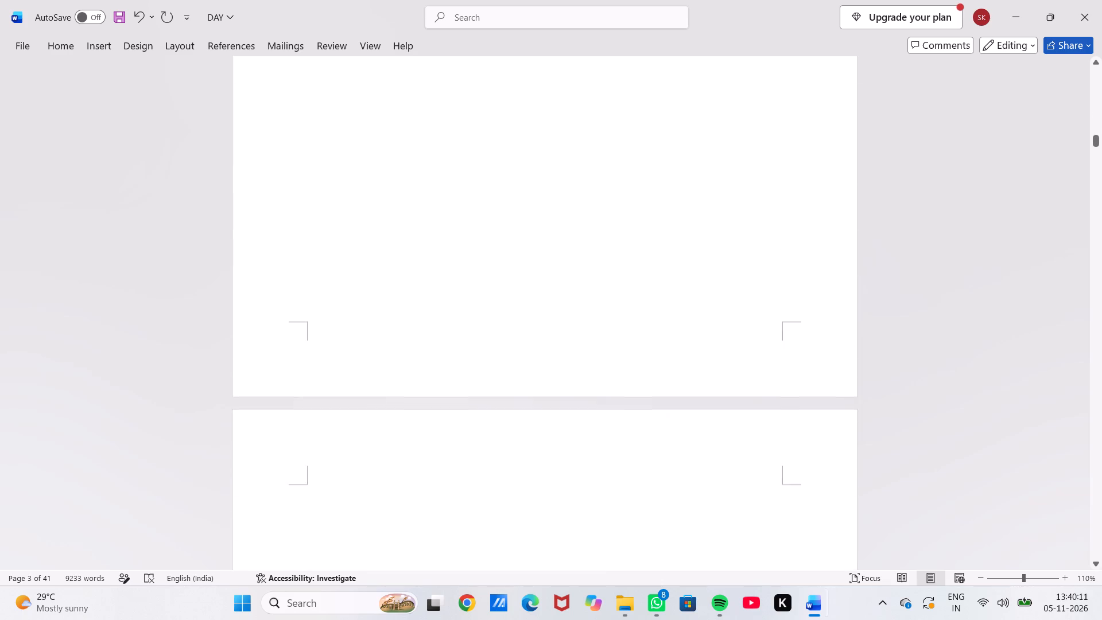
pyautogui.scroll(-4, 720, 354)
pyautogui.scroll(1, 720, 354)
pyautogui.scroll(-3, 720, 354)
pyautogui.scroll(7, 720, 354)
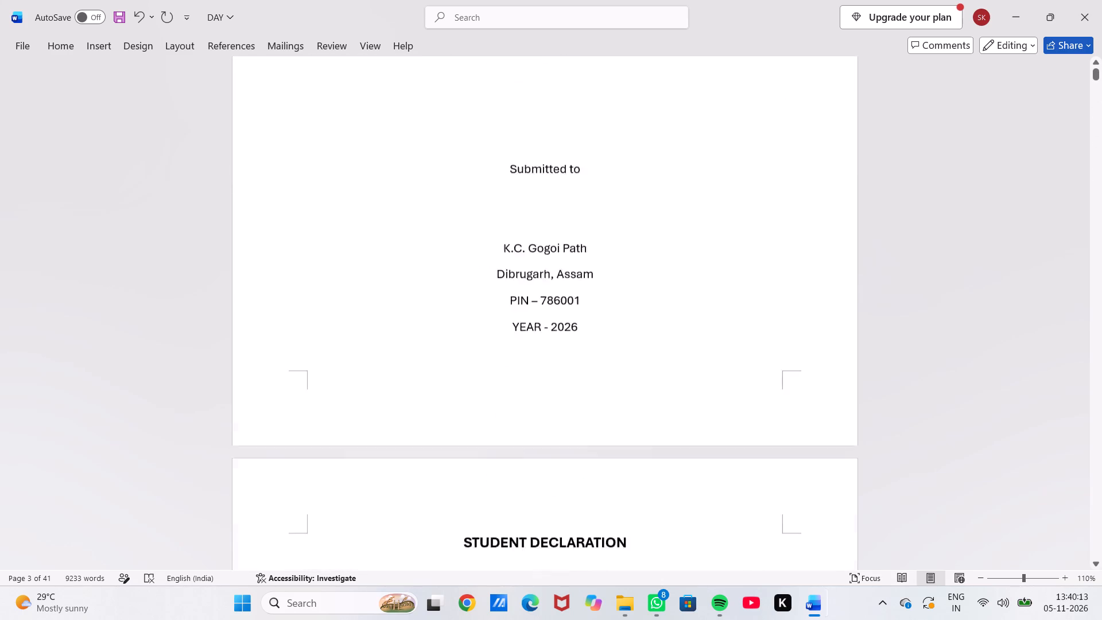
pyautogui.scroll(7, 720, 354)
pyautogui.scroll(-4, 720, 354)
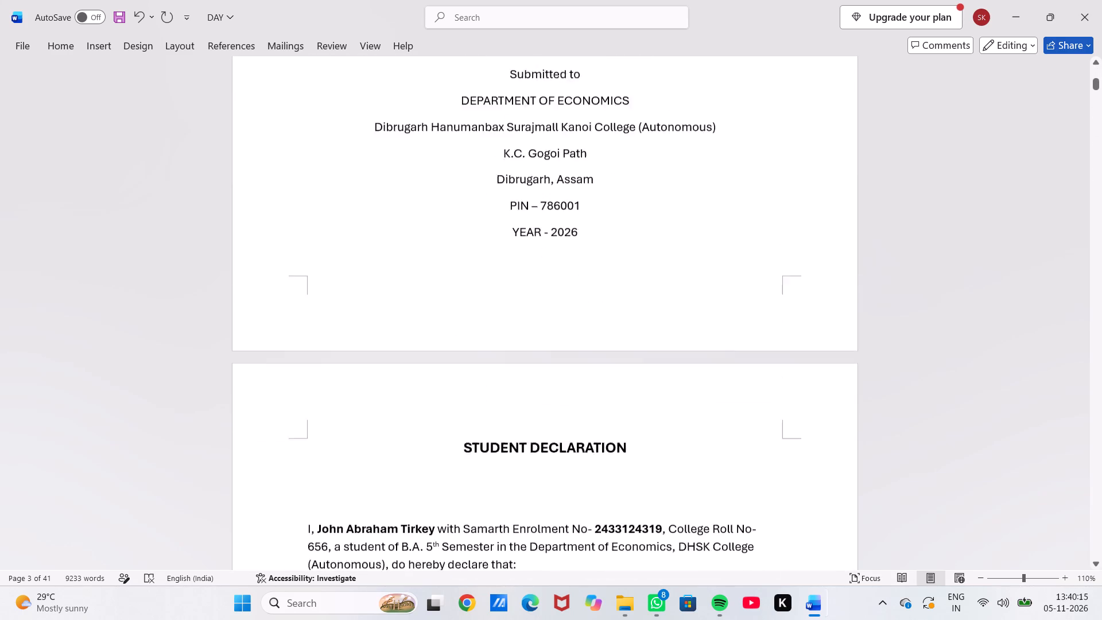
pyautogui.scroll(-5, 720, 354)
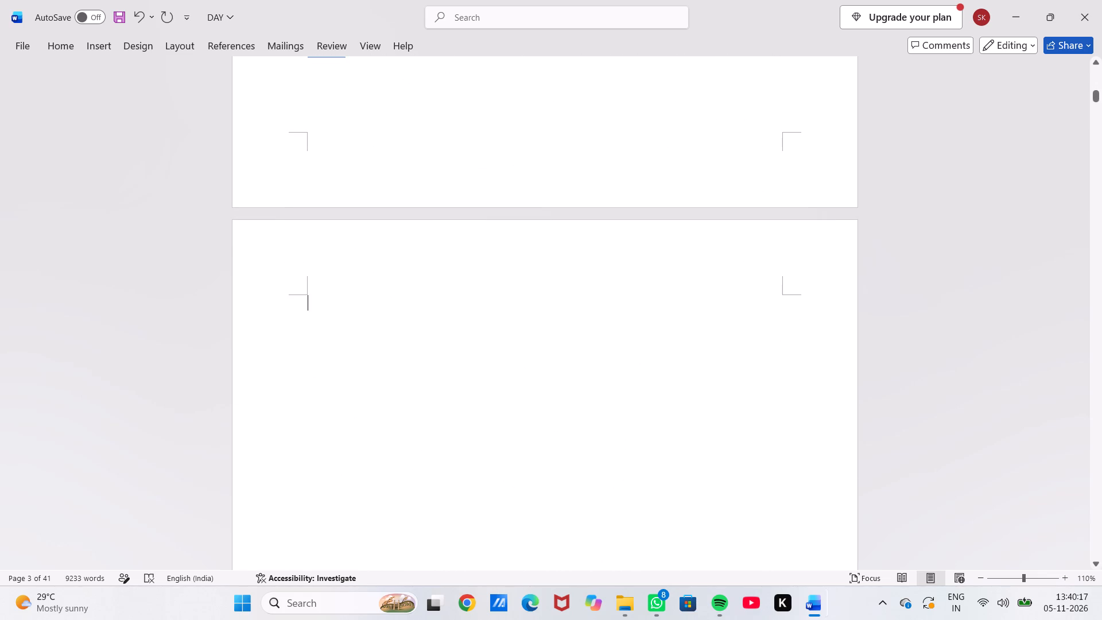
# Delete another blank page from the start of page 3, after the student declaration.
pyautogui.press('Delete')
pyautogui.press('Delete')
pyautogui.press('Delete')
# Show the Navigation pane with page thumbnails, starting from the cover page.
pyautogui.scroll(4, 387, 45)
pyautogui.scroll(-1, 386, 175)
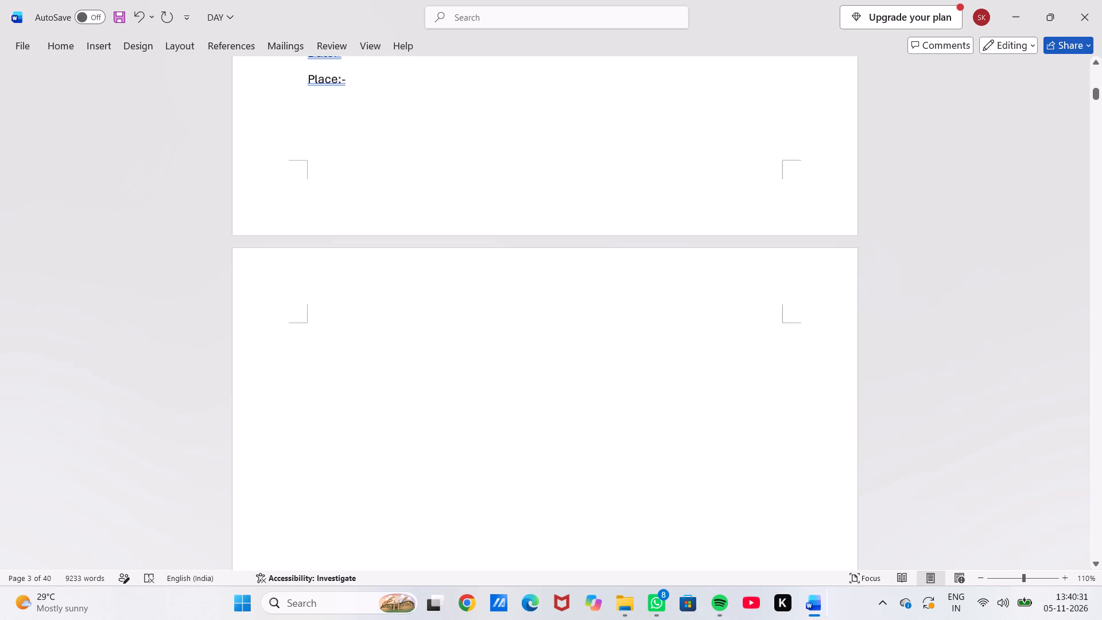
pyautogui.scroll(-1, 386, 175)
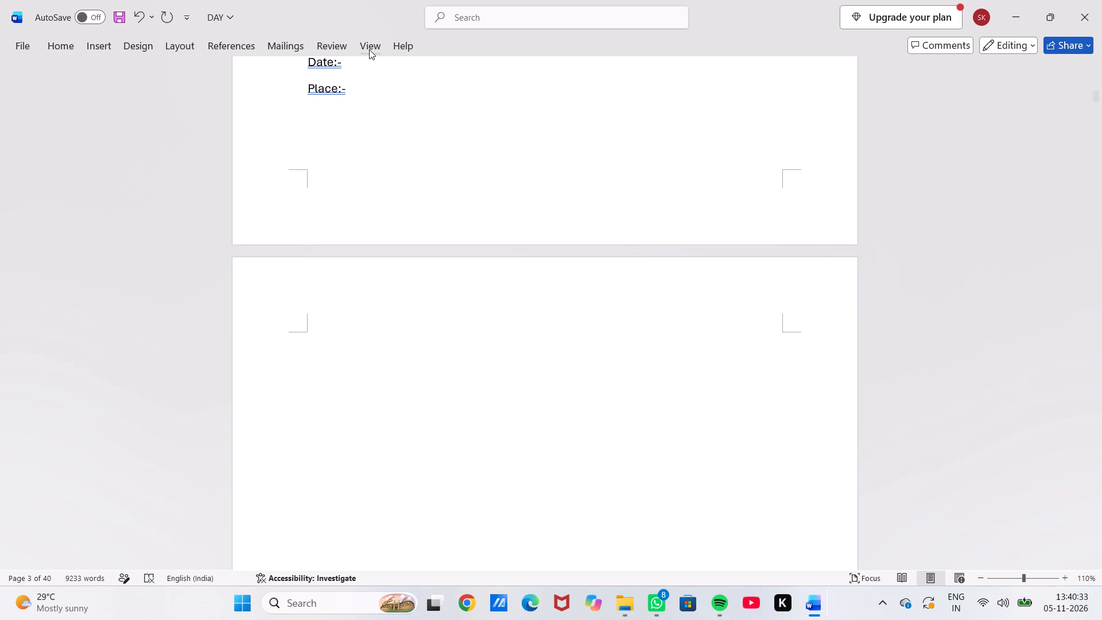
pyautogui.click(369, 49)
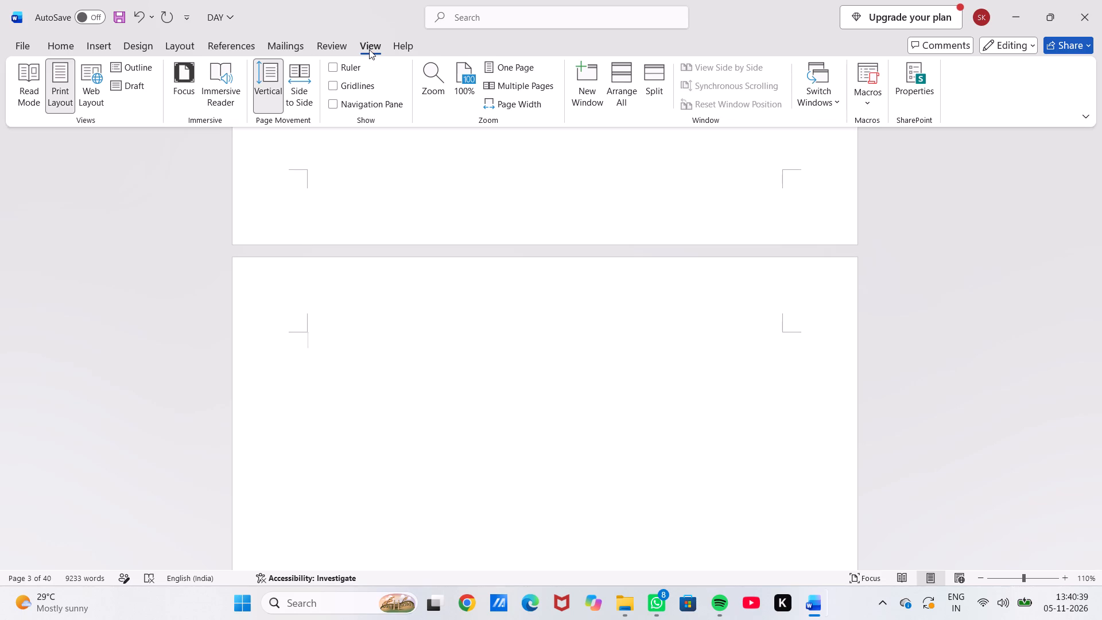
pyautogui.click(382, 99)
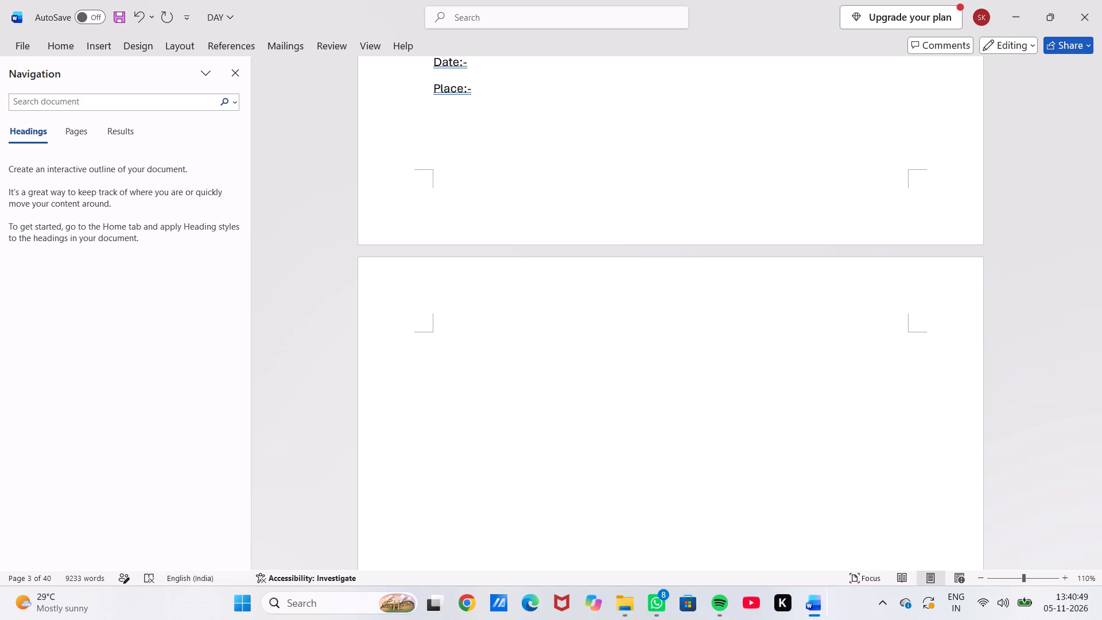
pyautogui.click(84, 133)
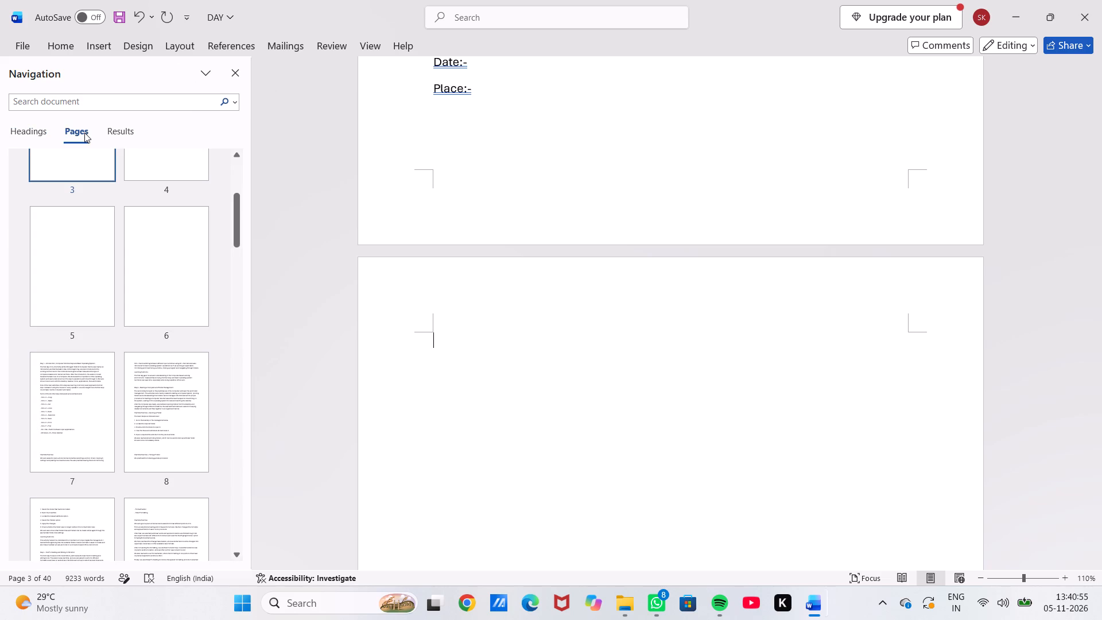
pyautogui.scroll(1, 84, 133)
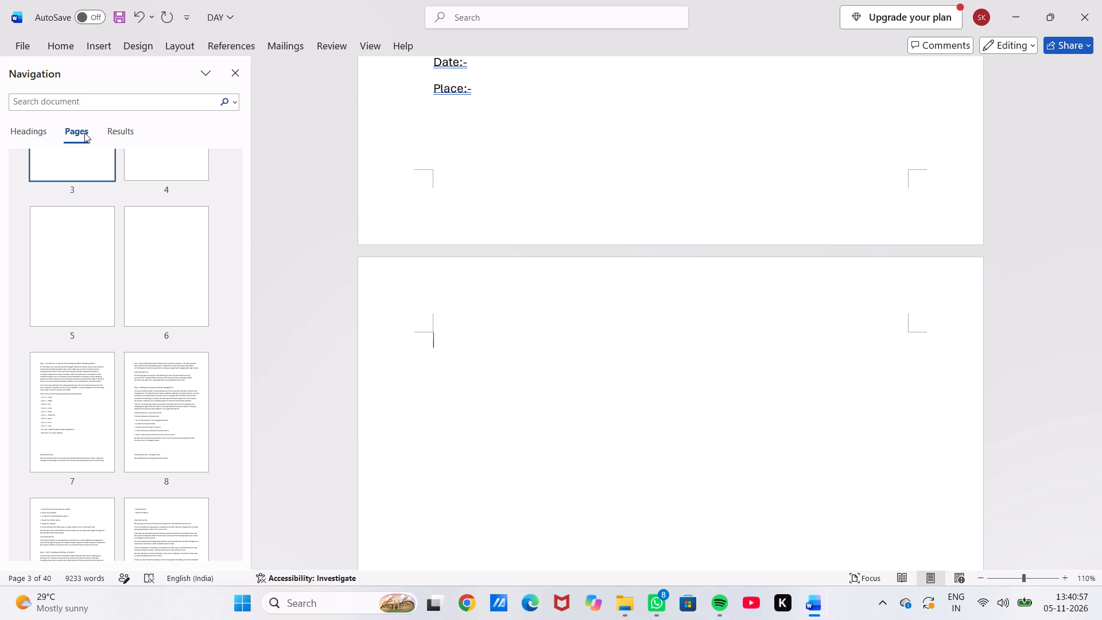
pyautogui.scroll(1, 84, 133)
pyautogui.scroll(2, 27, 228)
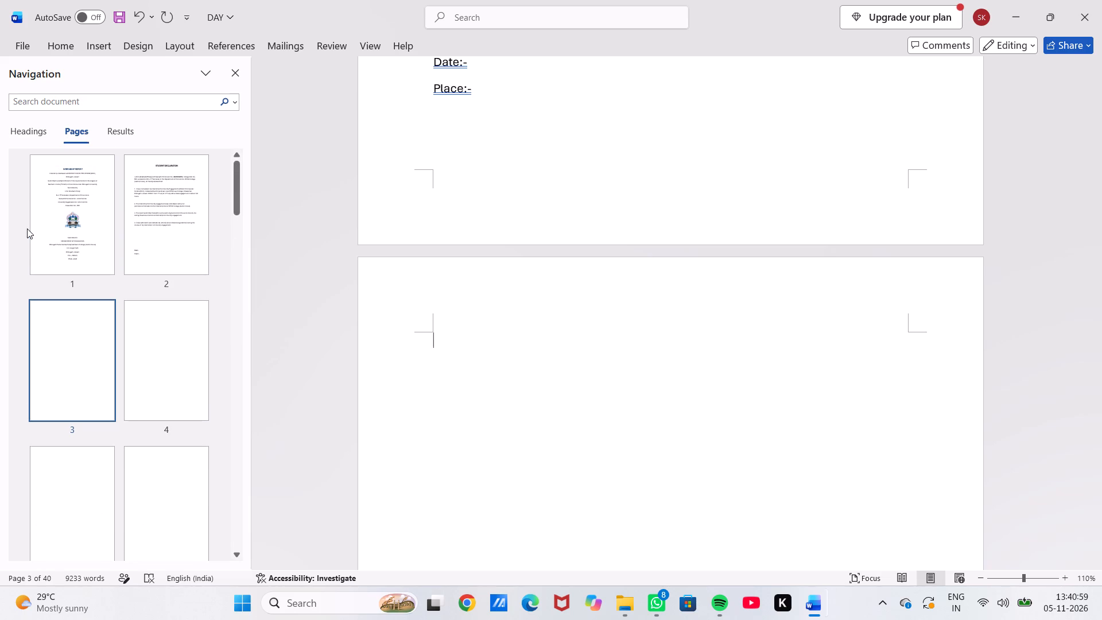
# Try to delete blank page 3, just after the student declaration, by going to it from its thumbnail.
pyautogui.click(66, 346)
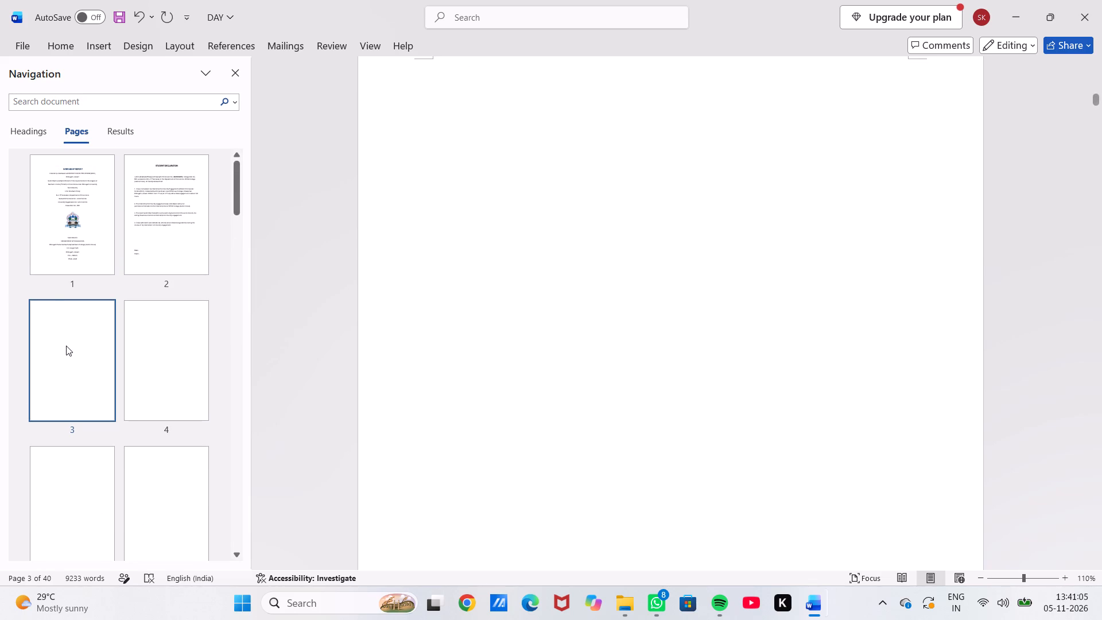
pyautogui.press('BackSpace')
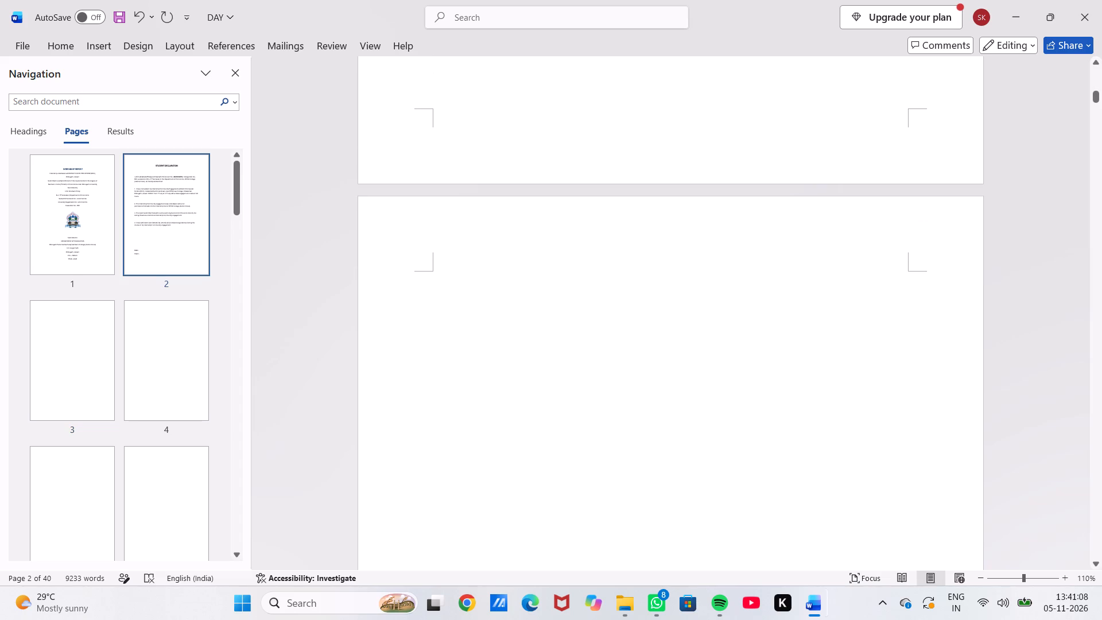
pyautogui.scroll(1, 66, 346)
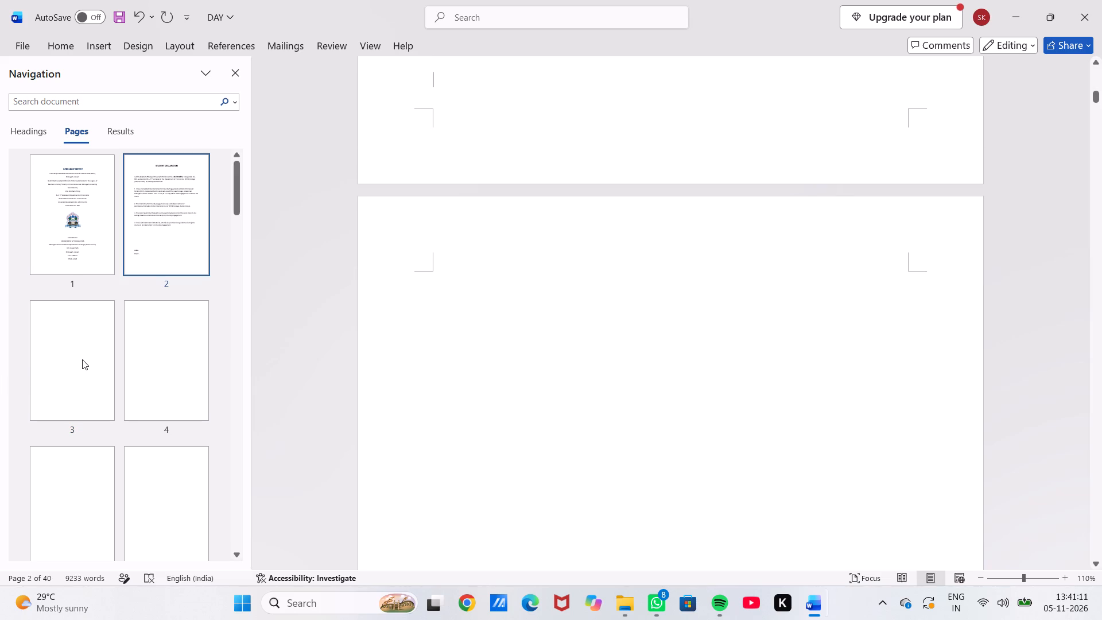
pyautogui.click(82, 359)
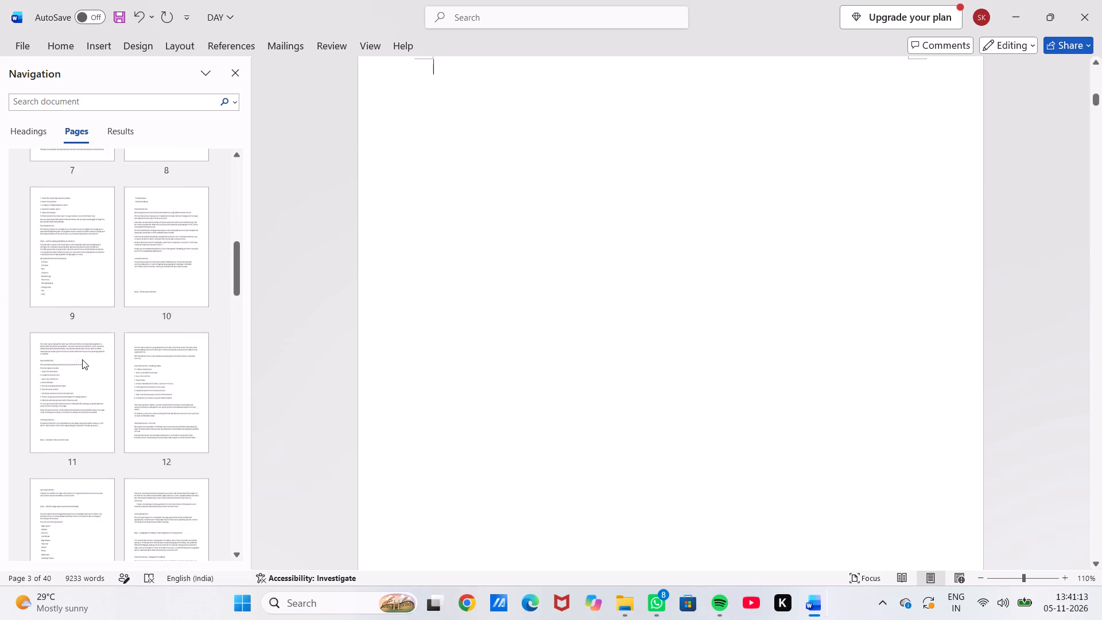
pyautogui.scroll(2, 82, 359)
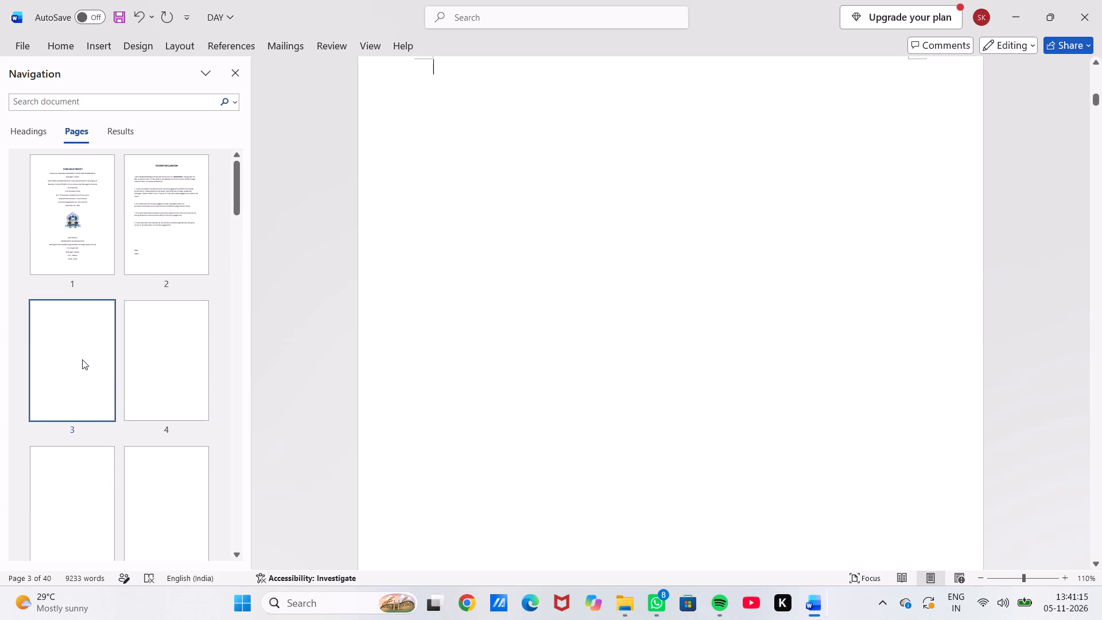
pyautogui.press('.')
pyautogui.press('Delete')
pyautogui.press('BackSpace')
# Go to blank page 4 and delete backwards from its start through page 3 to the end of page 2.
pyautogui.click(171, 377)
pyautogui.press('BackSpace')
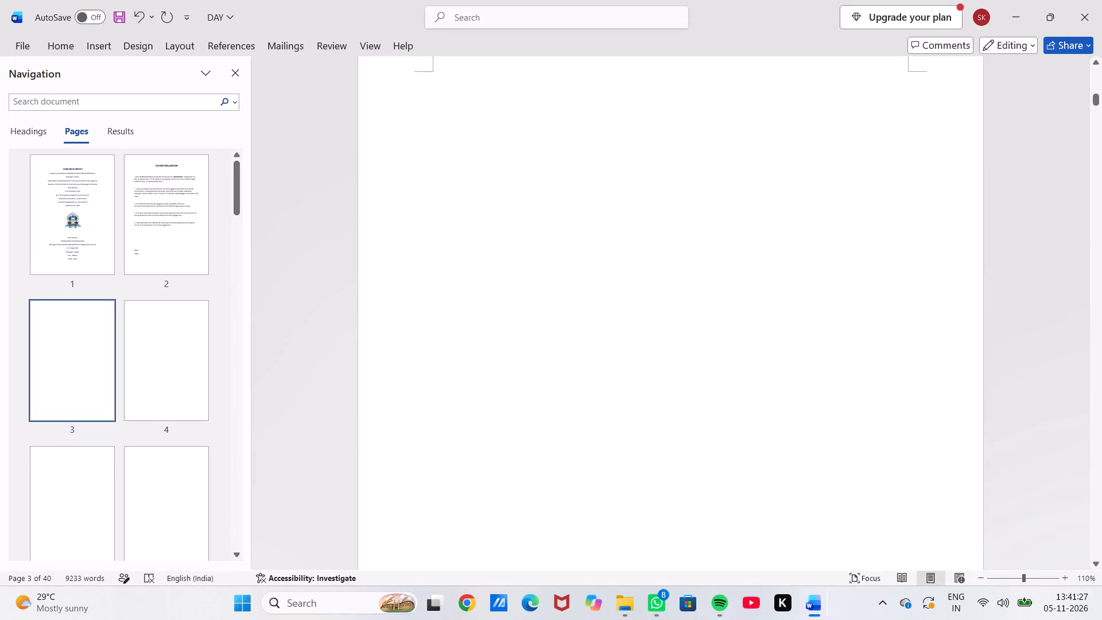
pyautogui.press('BackSpace')
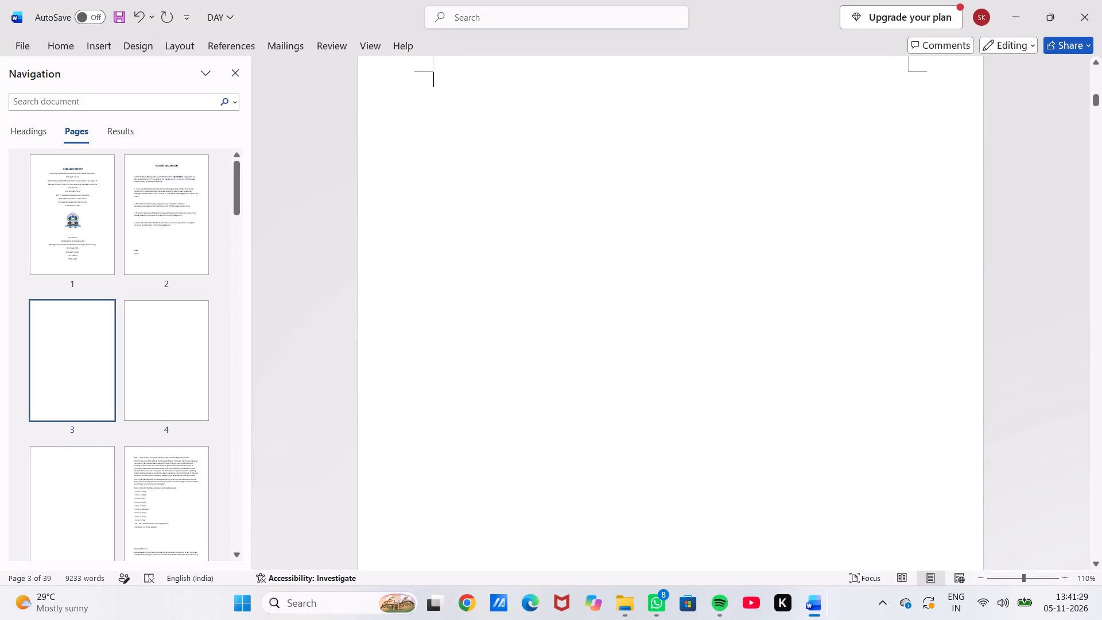
pyautogui.press('BackSpace')
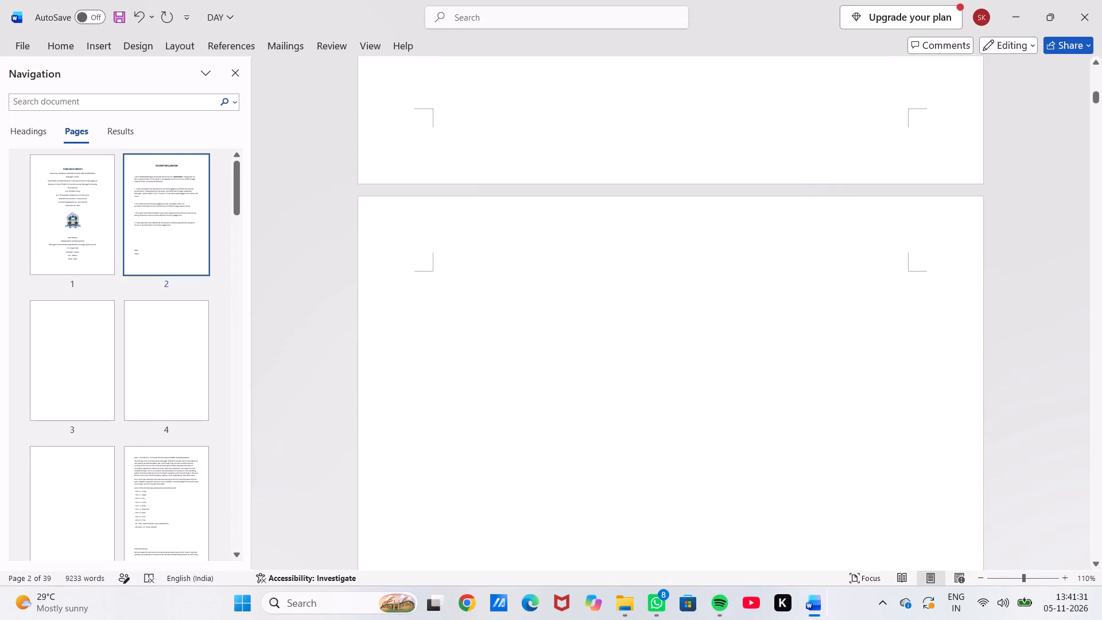
# Delete blank page 5, directly before the Day 1 section, by removing its content back into page 4.
pyautogui.click(48, 505)
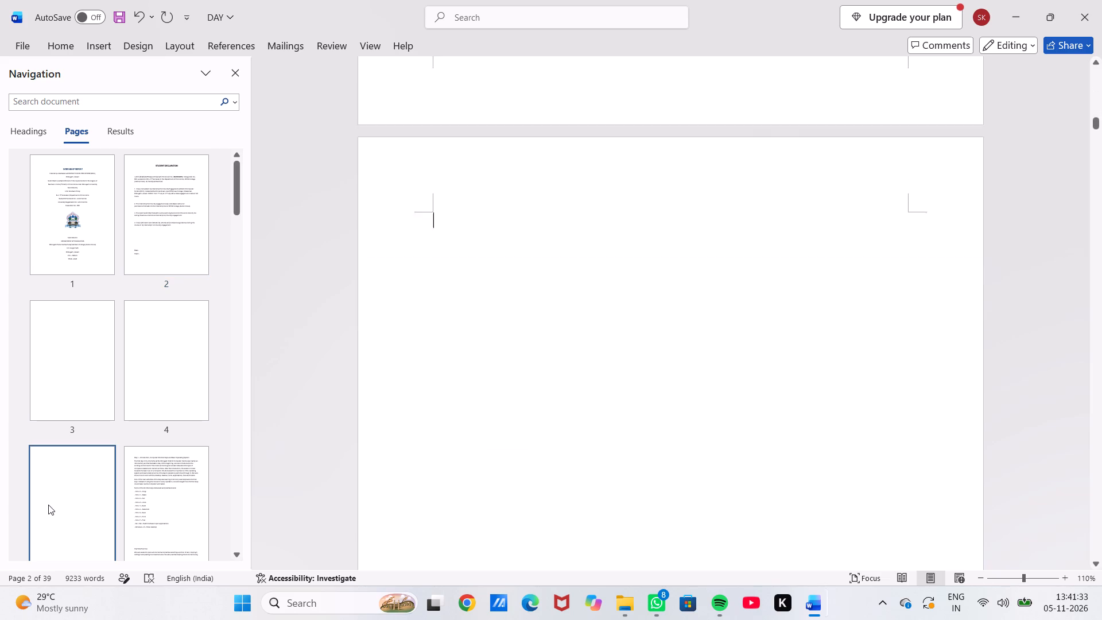
pyautogui.press('BackSpace')
pyautogui.press('BackSpace')
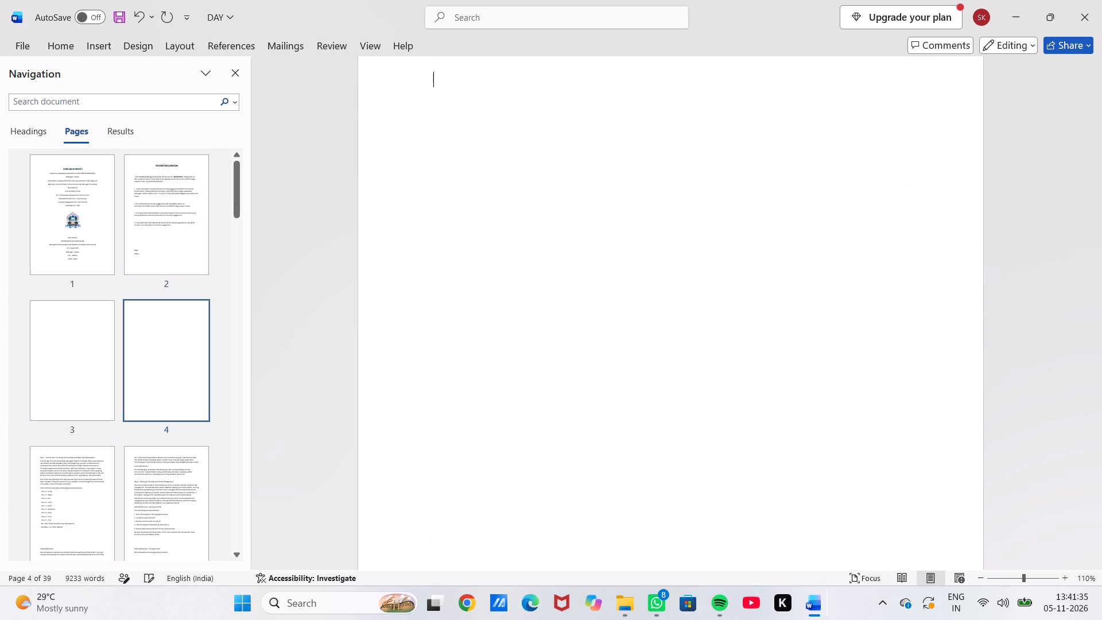
pyautogui.press('BackSpace')
# Delete another blank page between the student declaration and Day 1, working back from page 4 and then page 3.
pyautogui.click(93, 406)
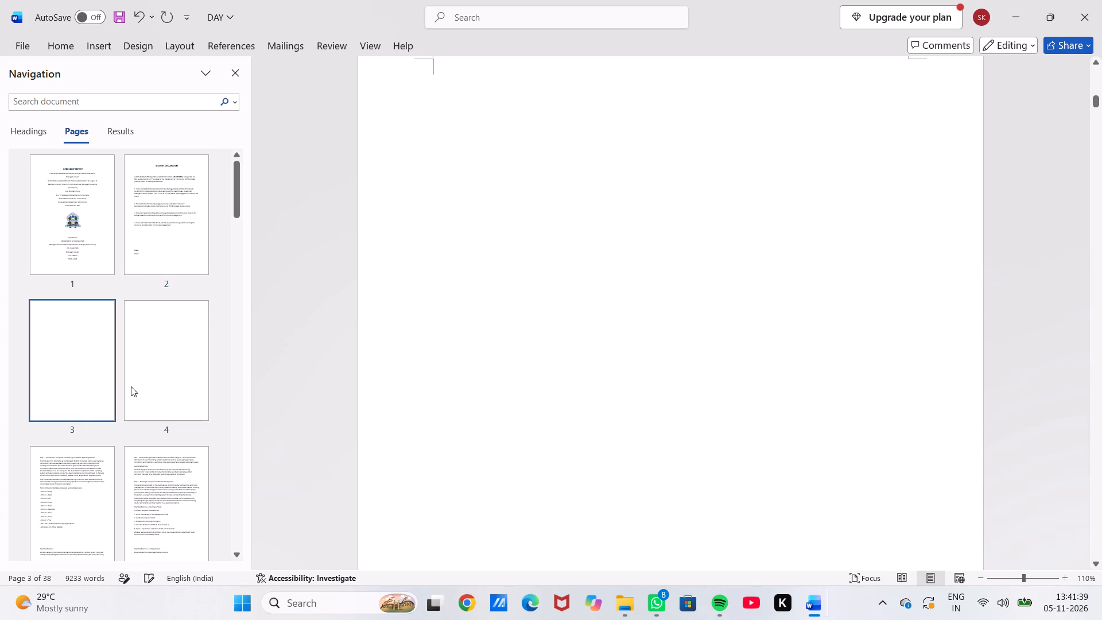
pyautogui.click(131, 386)
pyautogui.press('BackSpace')
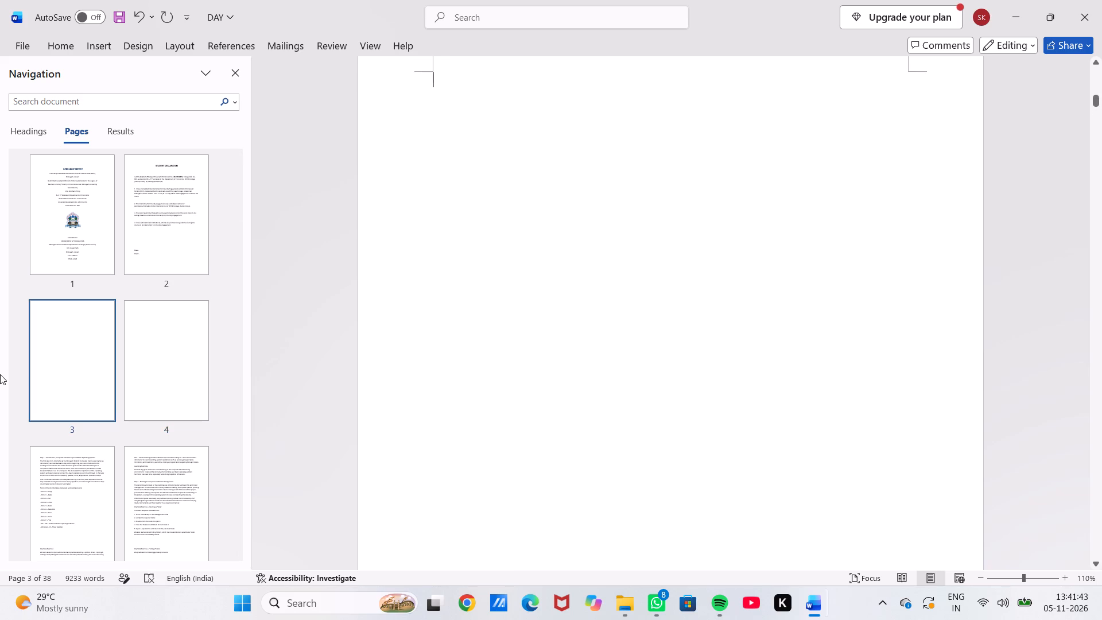
pyautogui.click(49, 357)
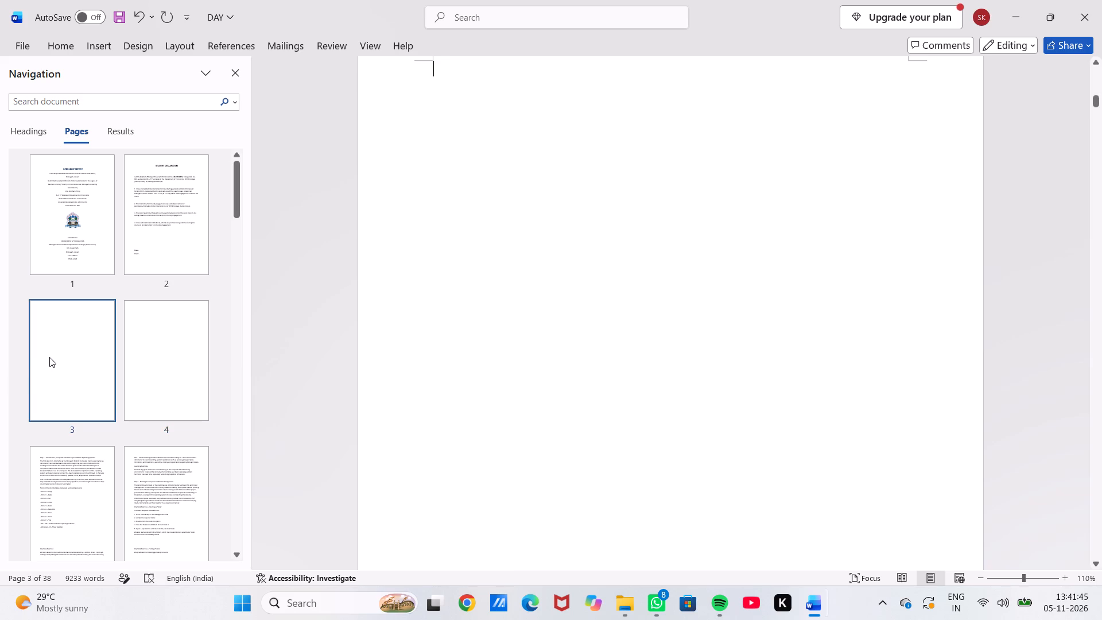
pyautogui.press('BackSpace')
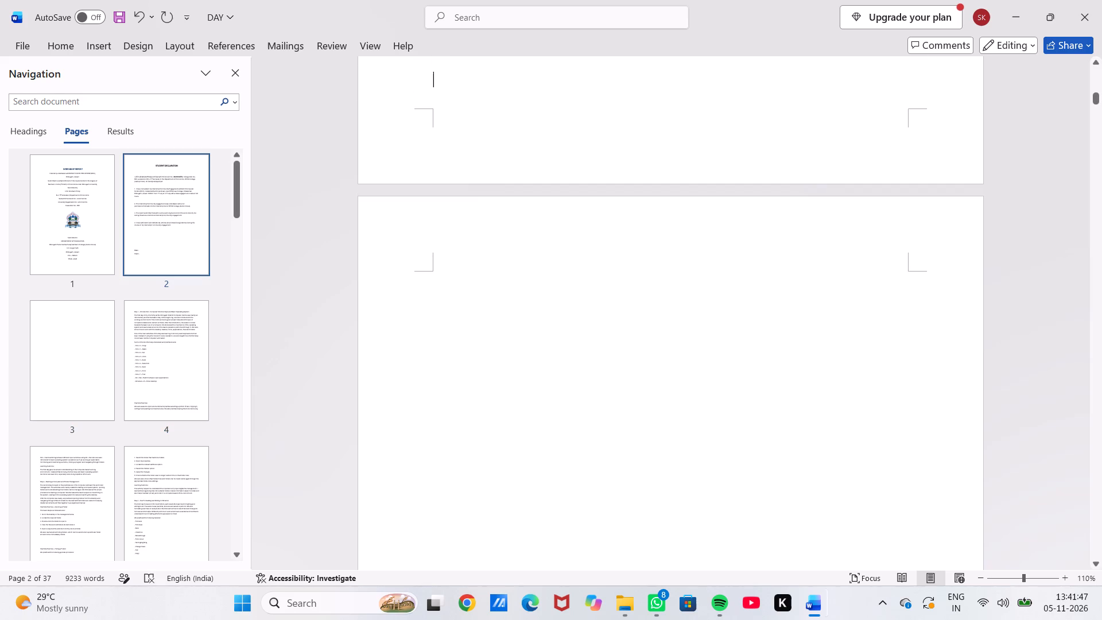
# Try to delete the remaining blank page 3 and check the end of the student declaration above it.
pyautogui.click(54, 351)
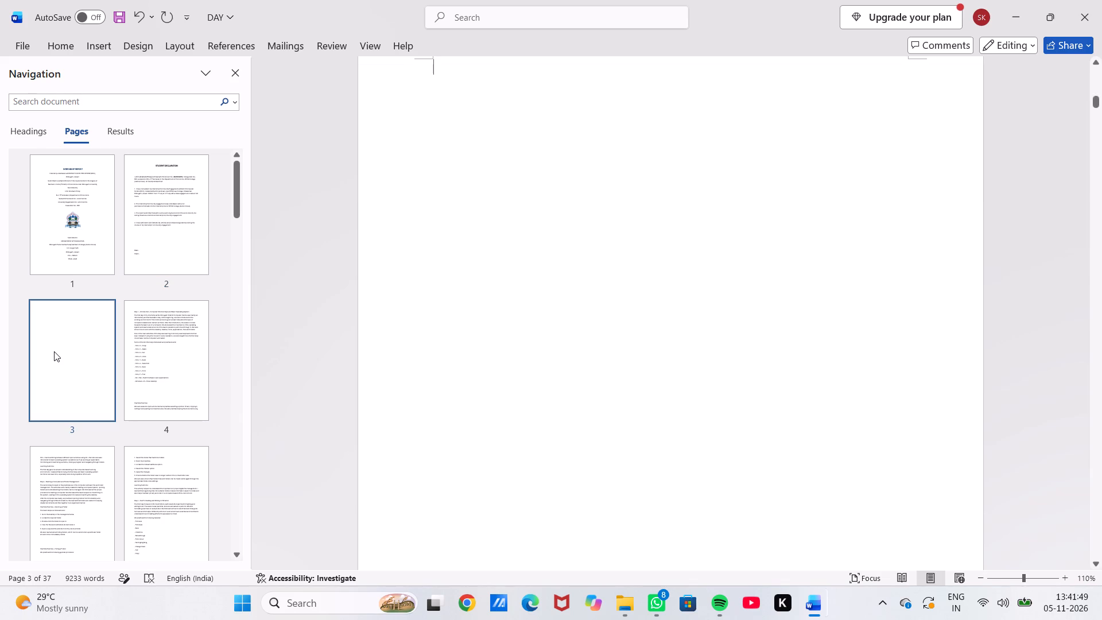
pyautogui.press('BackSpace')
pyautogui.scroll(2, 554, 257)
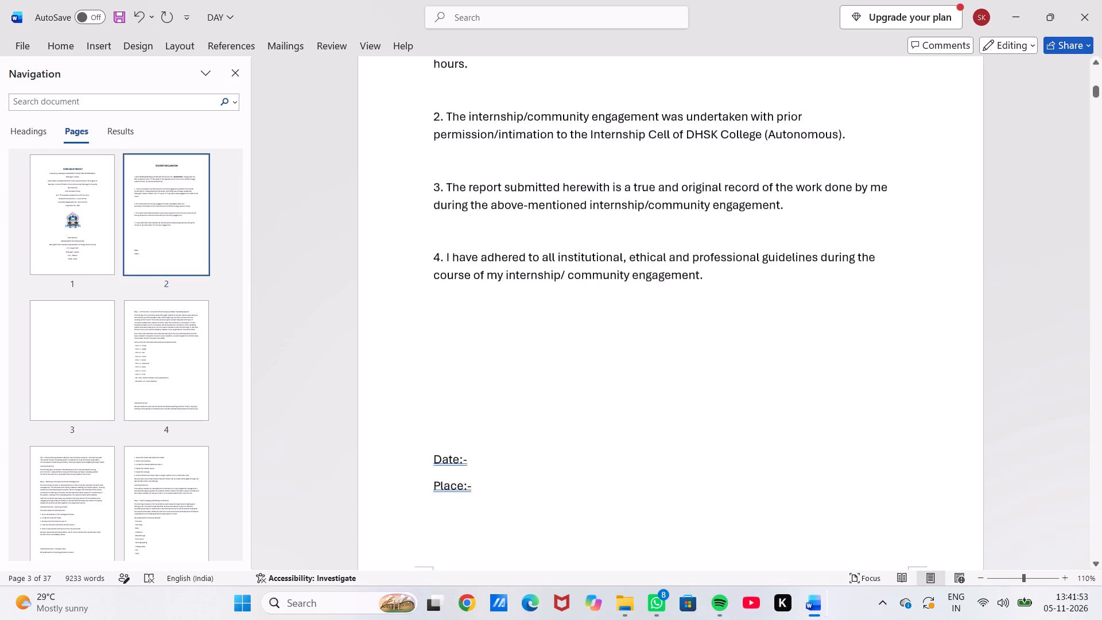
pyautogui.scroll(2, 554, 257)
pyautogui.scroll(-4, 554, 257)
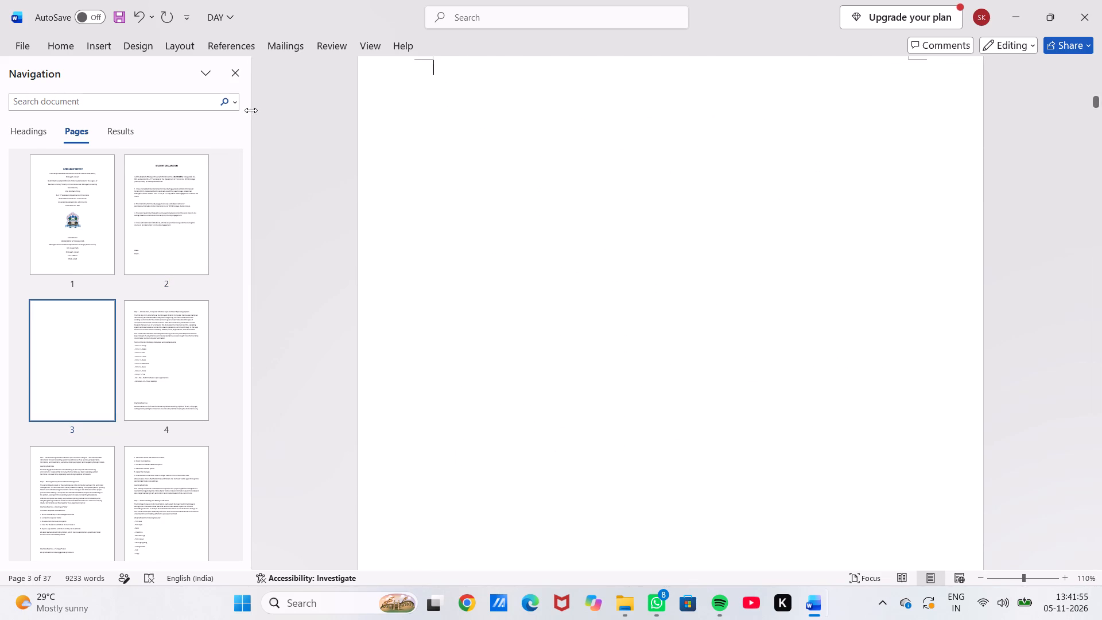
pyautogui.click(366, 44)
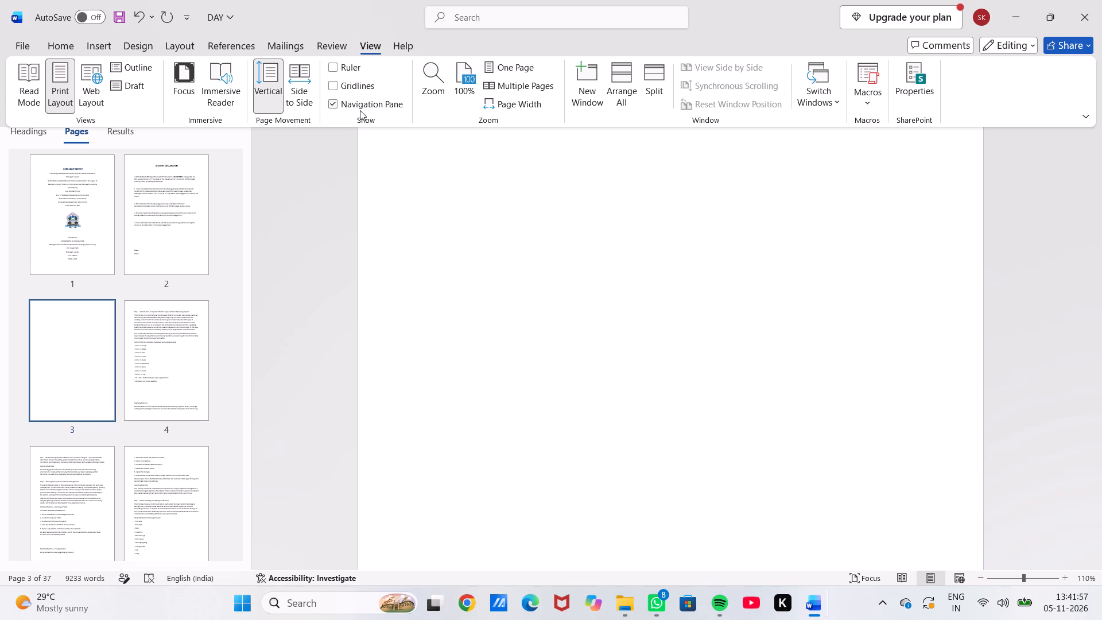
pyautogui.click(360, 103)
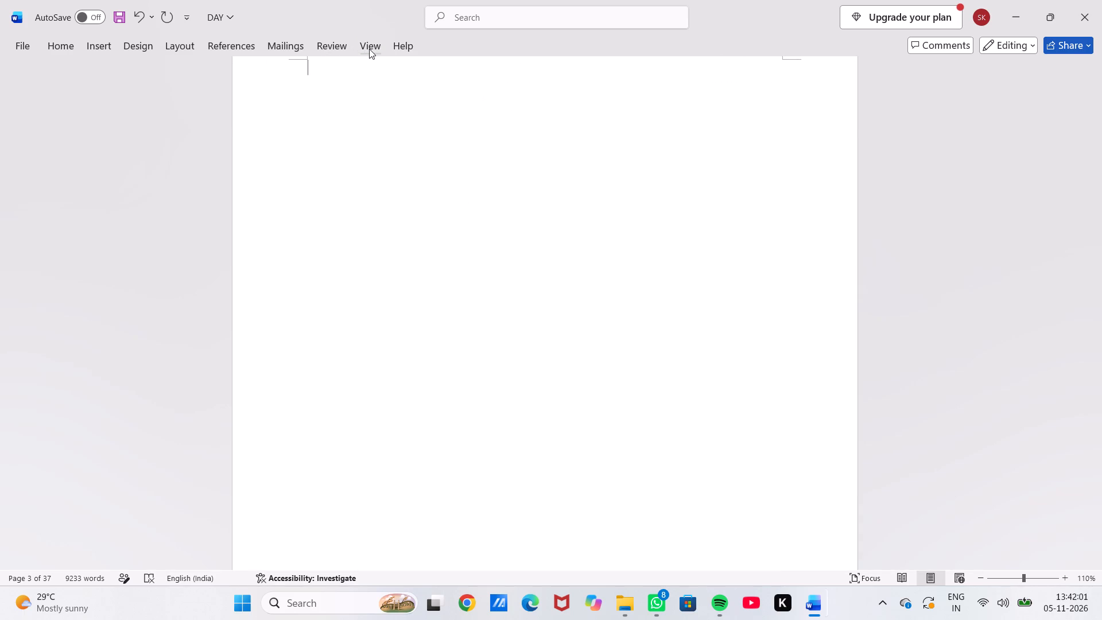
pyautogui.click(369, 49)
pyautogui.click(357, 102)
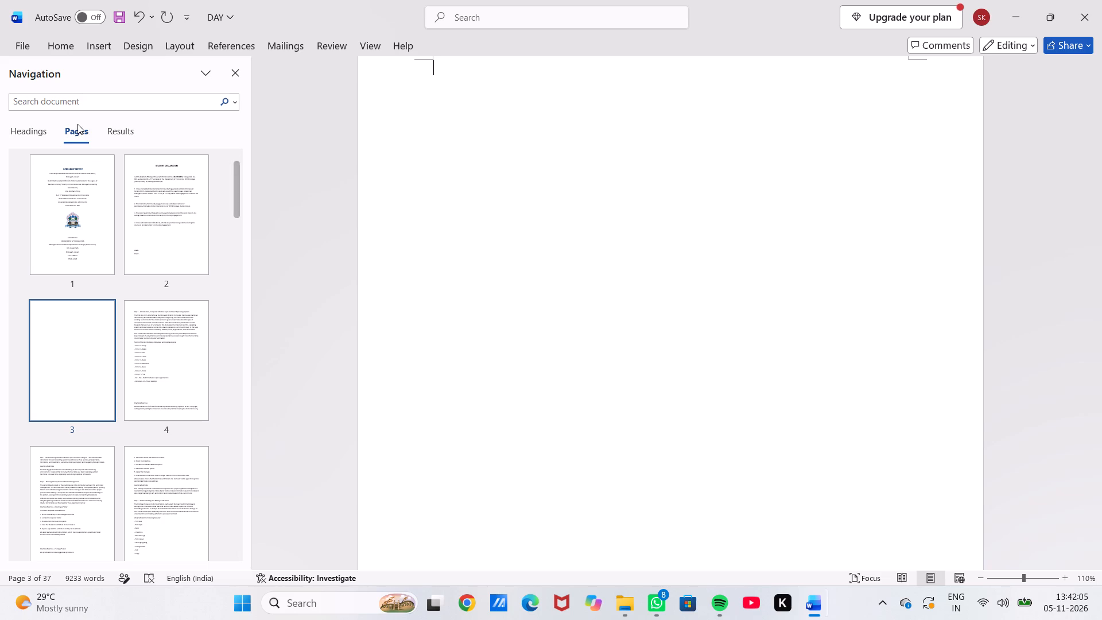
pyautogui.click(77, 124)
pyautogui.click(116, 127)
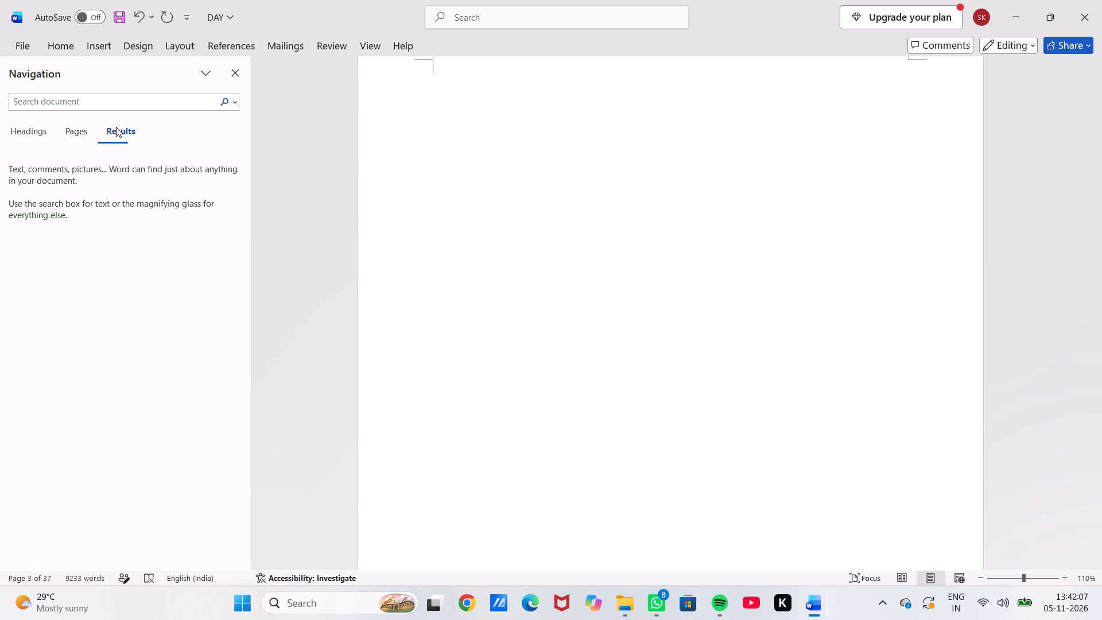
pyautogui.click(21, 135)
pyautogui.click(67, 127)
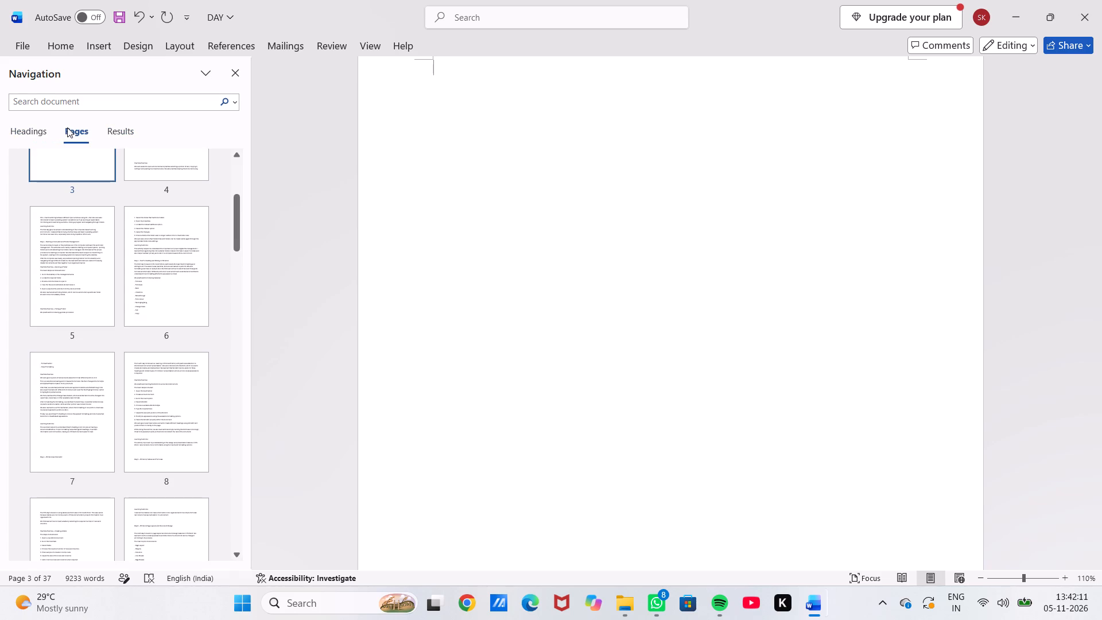
# Delete the remaining blank page 3 so the Day 1 section directly follows the student declaration, and check the transition between them.
pyautogui.scroll(1, 67, 127)
pyautogui.scroll(1, 49, 214)
pyautogui.click(72, 334)
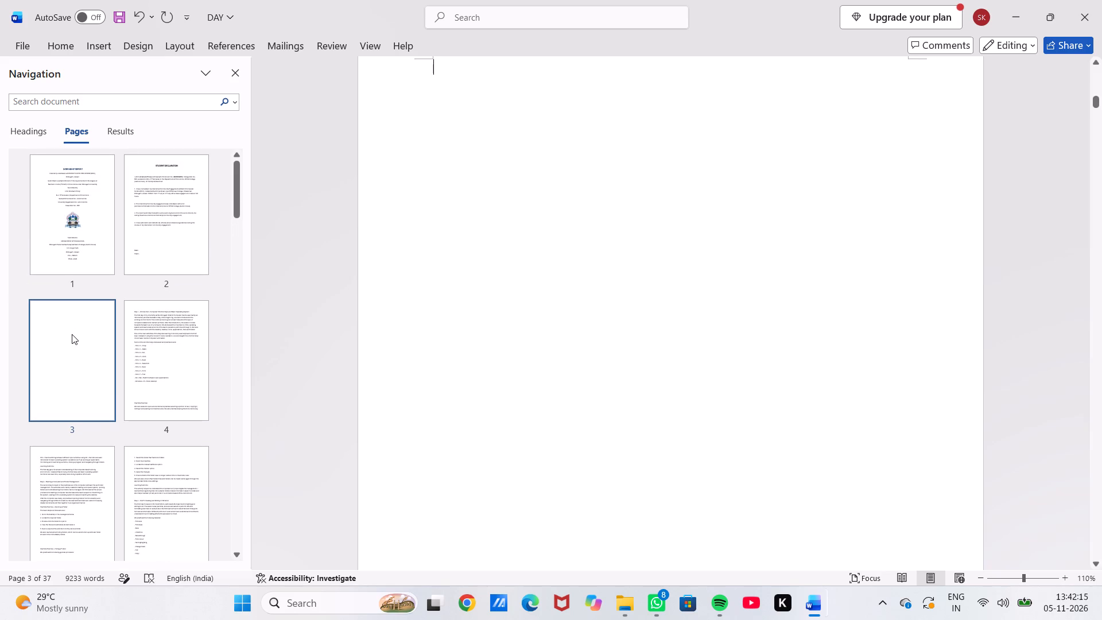
pyautogui.press('BackSpace')
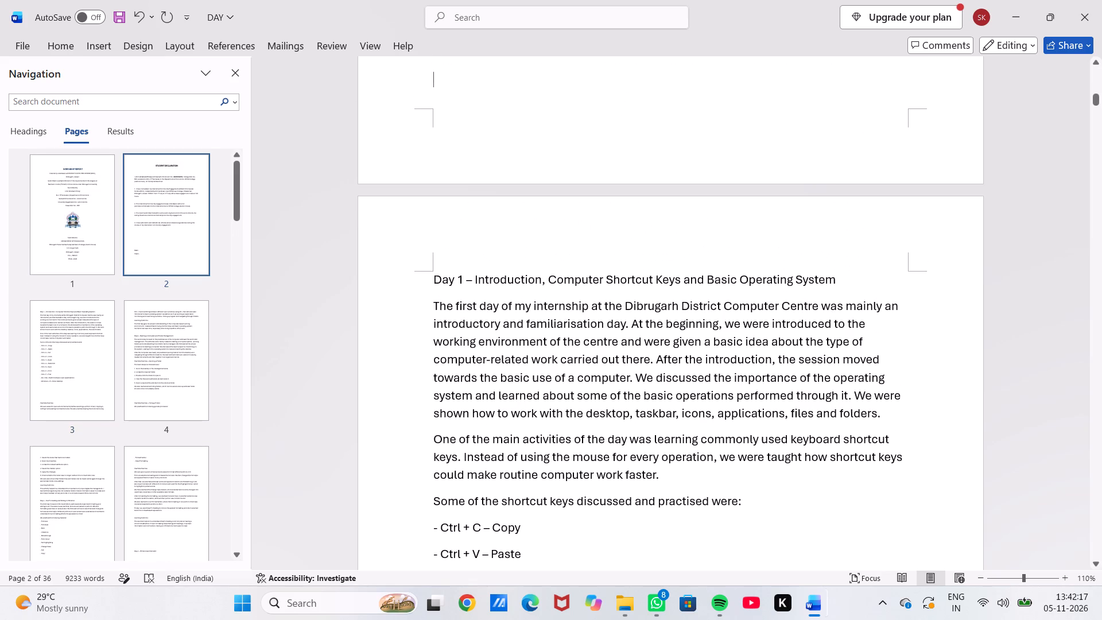
pyautogui.scroll(5, 621, 153)
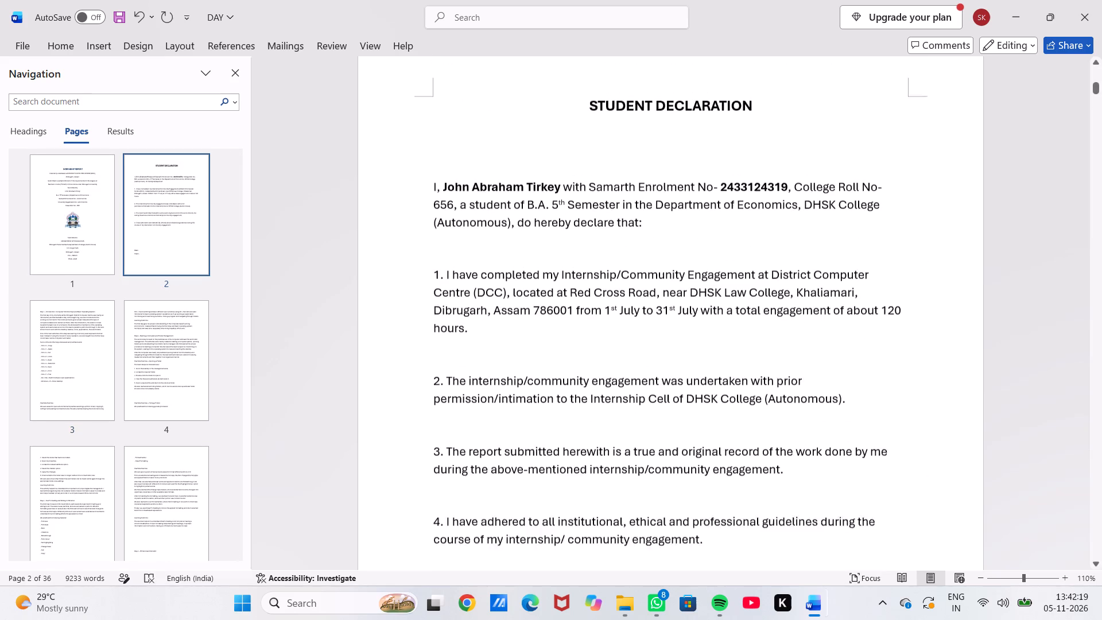
pyautogui.scroll(-3, 621, 153)
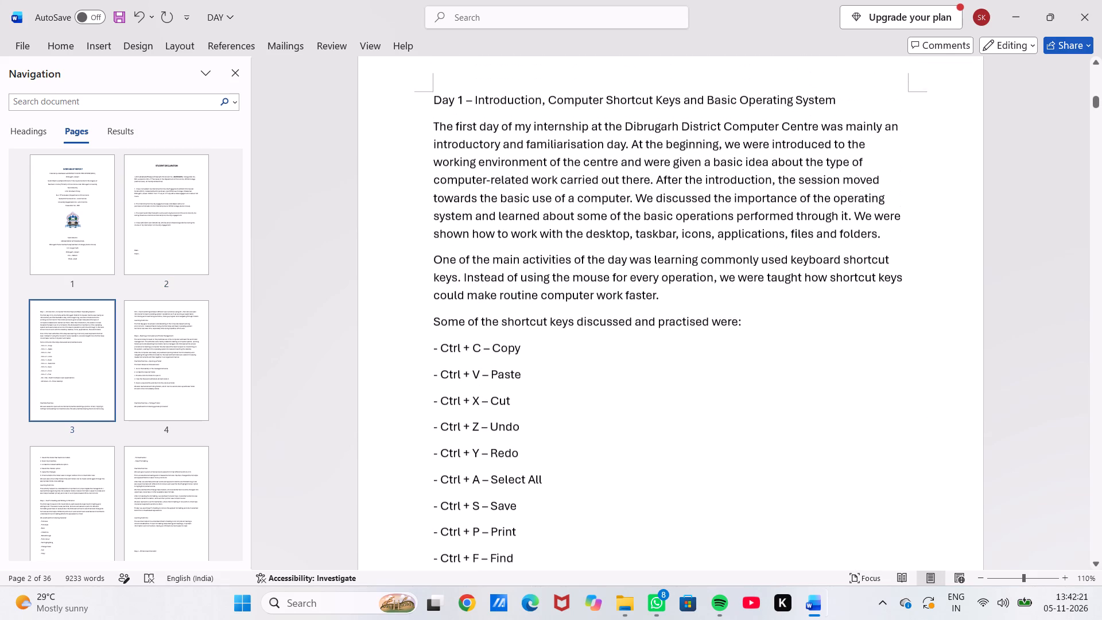
pyautogui.scroll(-2, 621, 153)
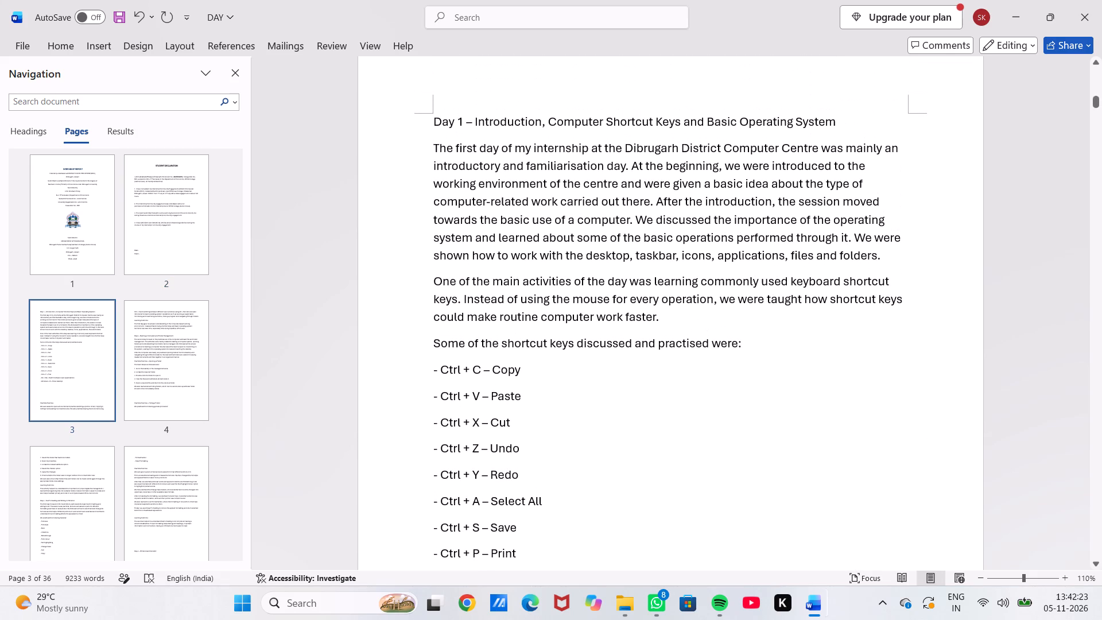
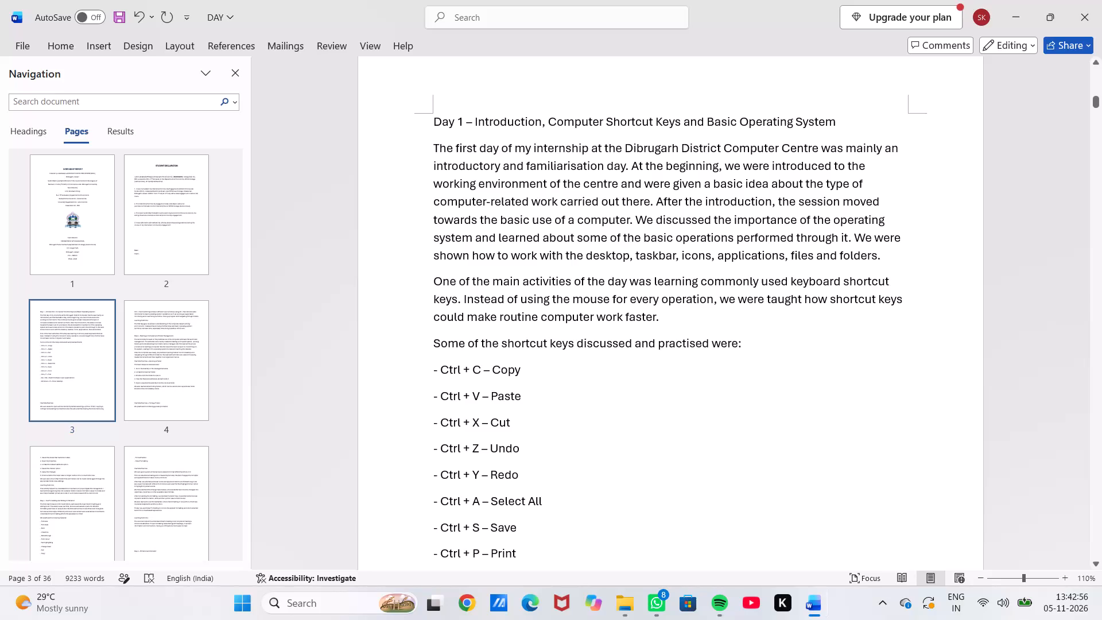
# Review the Day 1 section's page and its transitions to the student declaration and Day 2 for formatting and spacing.
pyautogui.scroll(-1, 679, 225)
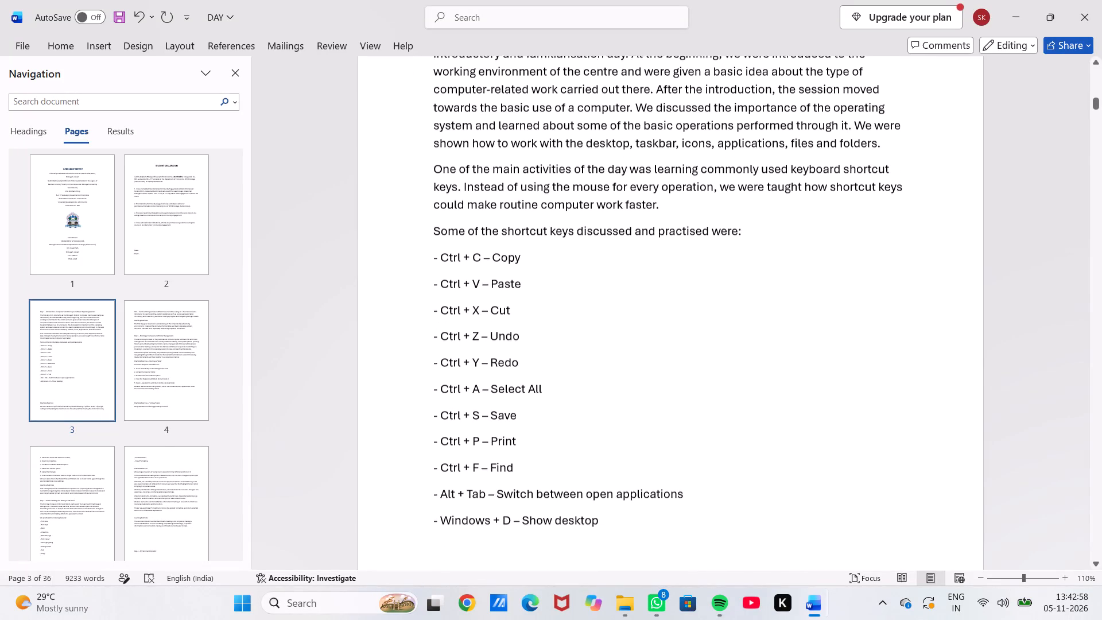
pyautogui.scroll(-2, 679, 225)
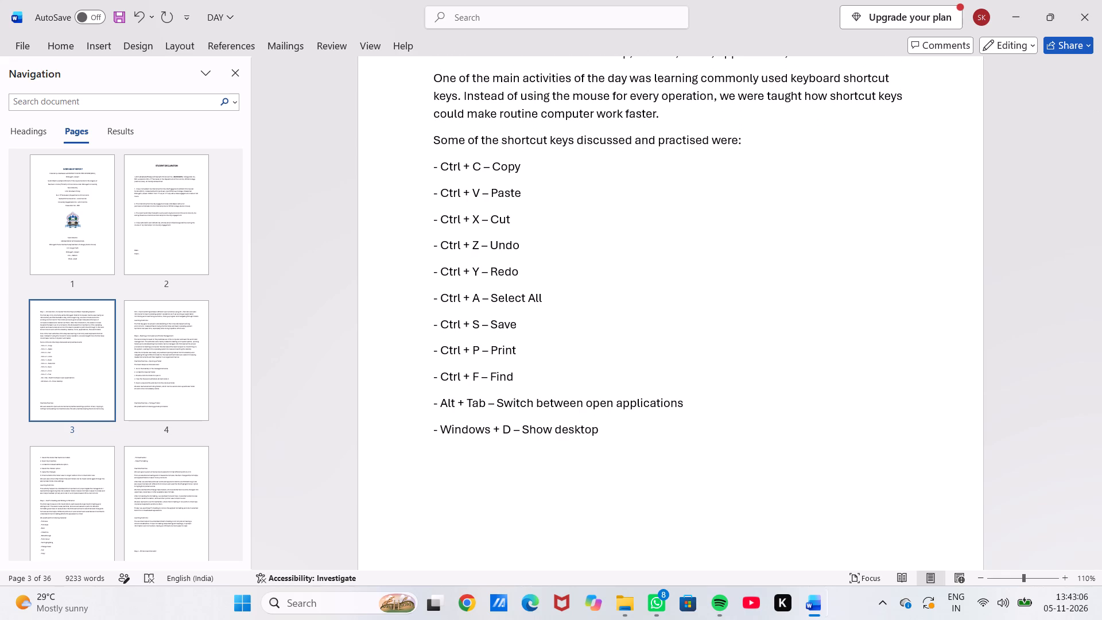
pyautogui.scroll(-2, 679, 225)
pyautogui.scroll(1, 679, 225)
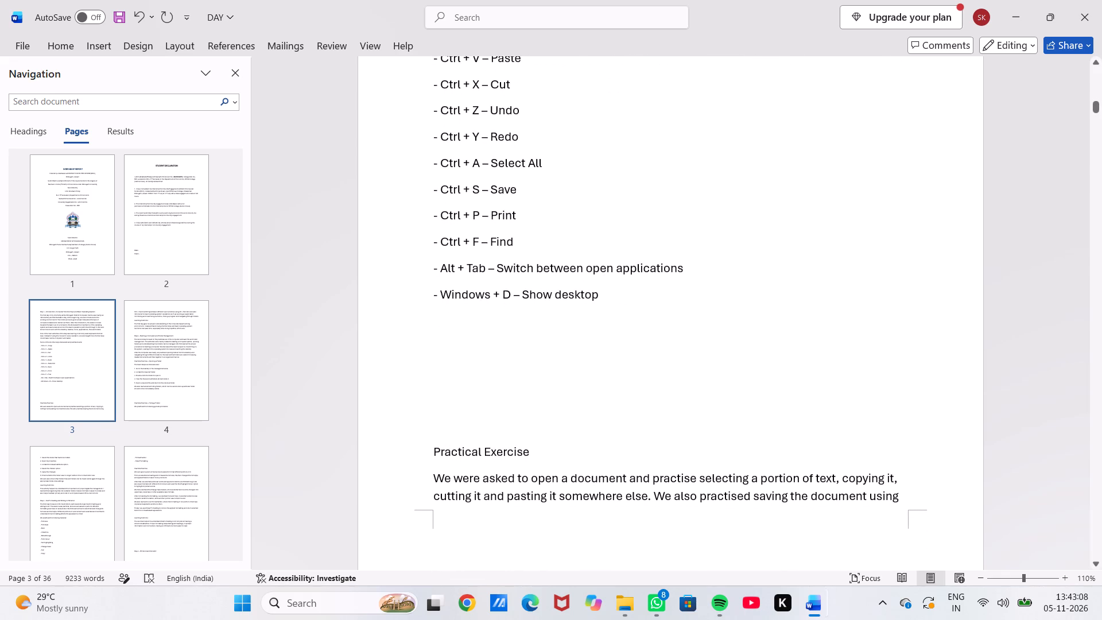
pyautogui.scroll(5, 679, 225)
pyautogui.scroll(-2, 679, 225)
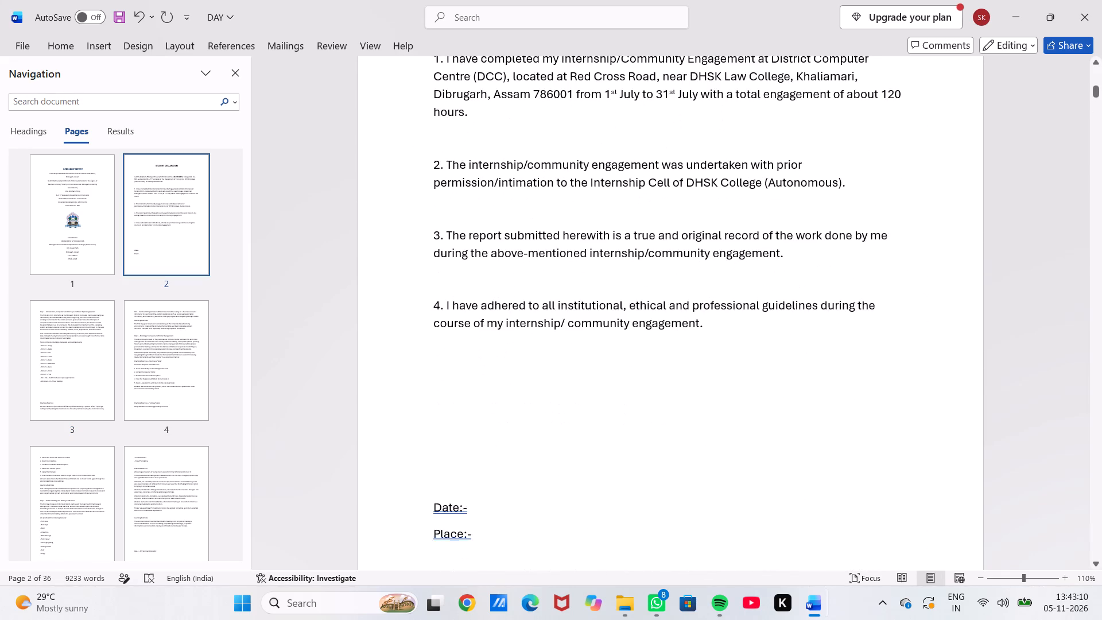
pyautogui.scroll(-2, 679, 225)
pyautogui.scroll(2, 679, 225)
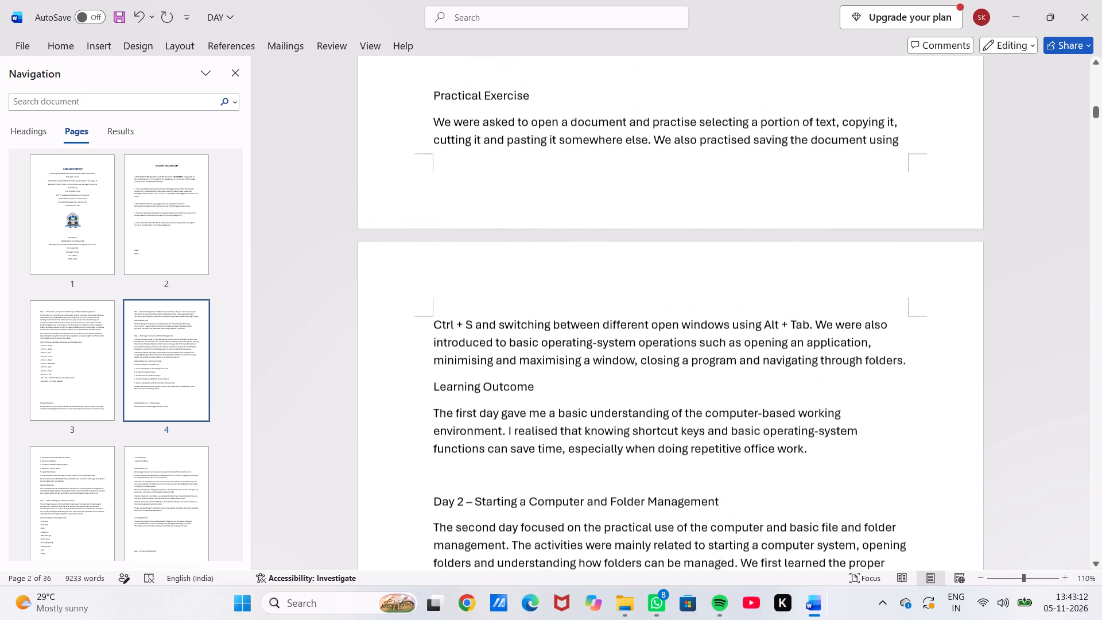
pyautogui.scroll(4, 679, 225)
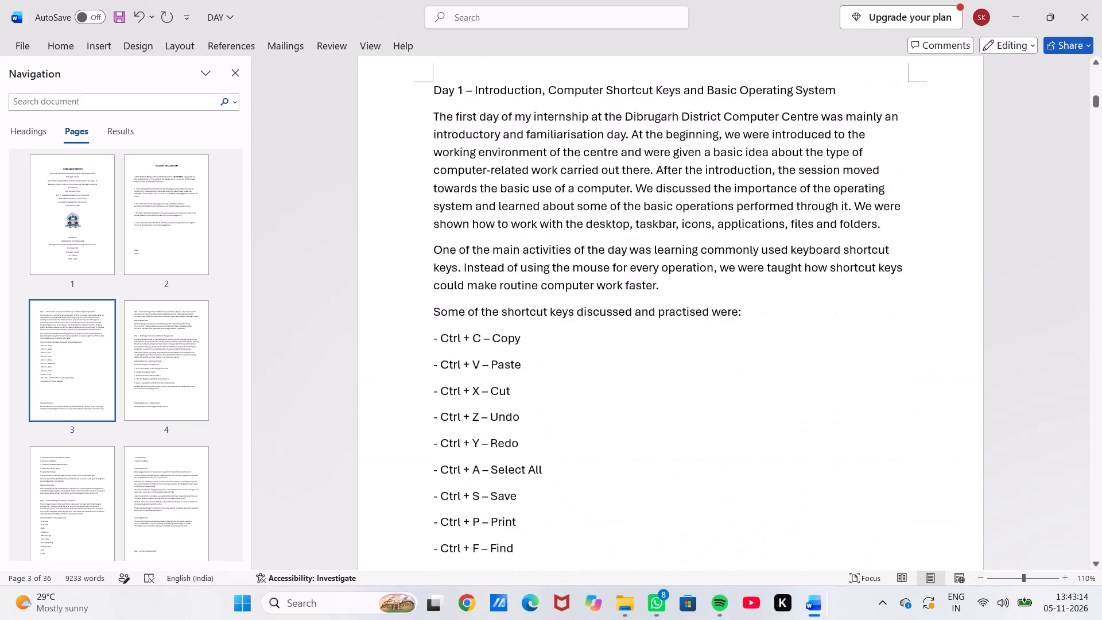
pyautogui.scroll(1, 679, 225)
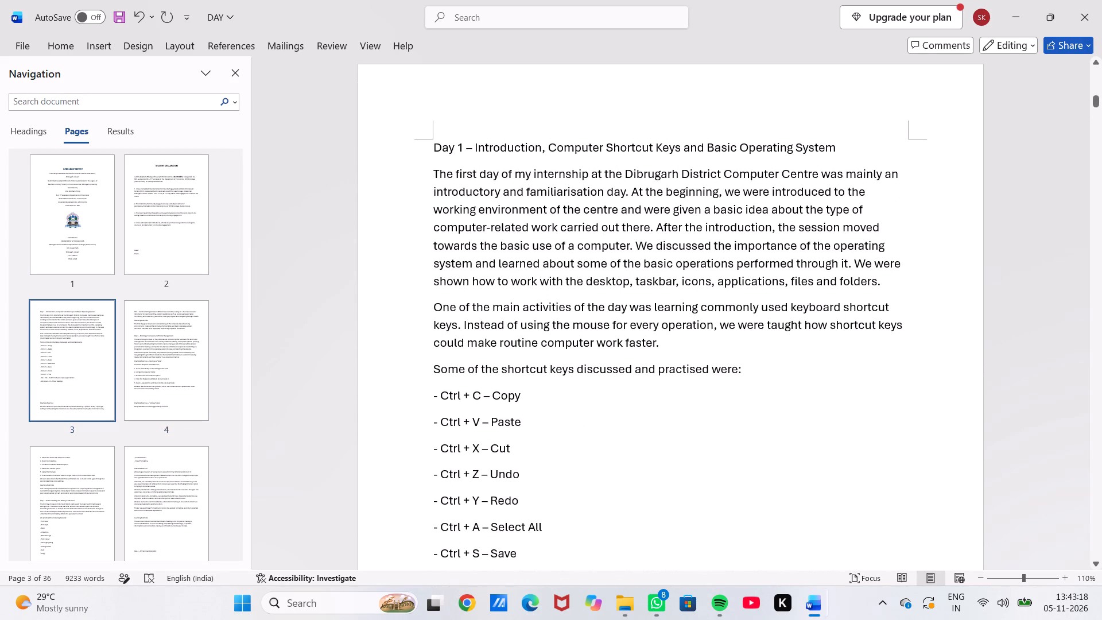
# Make the "Day 1 – Introduction, Computer Shortcut Keys and Basic Operating System" heading bold at font size 12.
pyautogui.click(433, 146)
pyautogui.moveTo(433, 146); pyautogui.dragTo(499, 130, button='right')
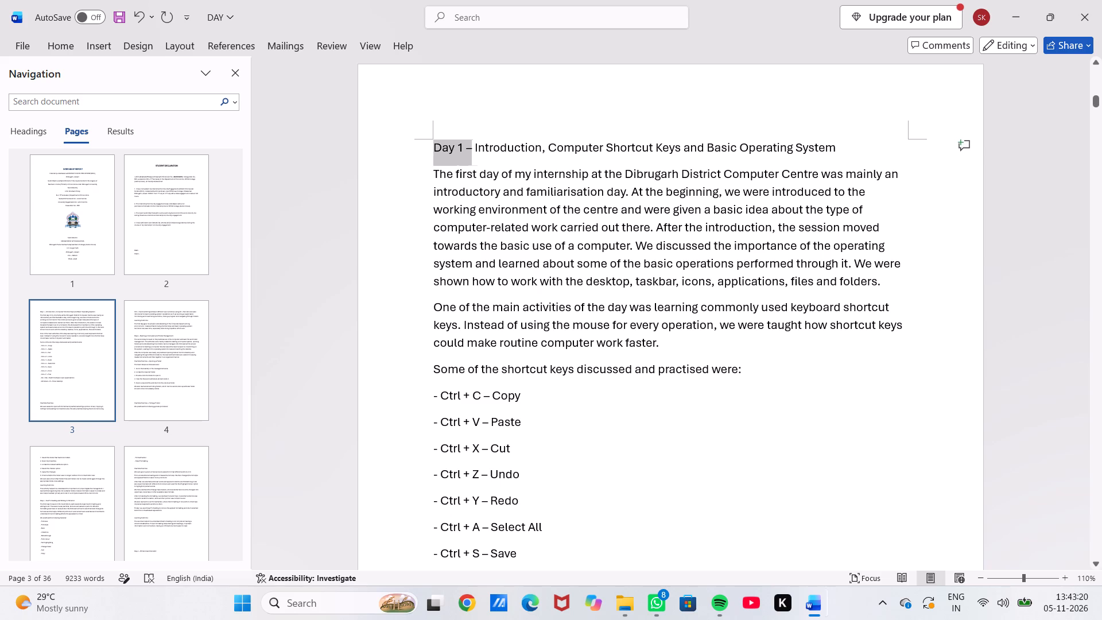
pyautogui.moveTo(499, 130); pyautogui.dragTo(805, 139, button='right')
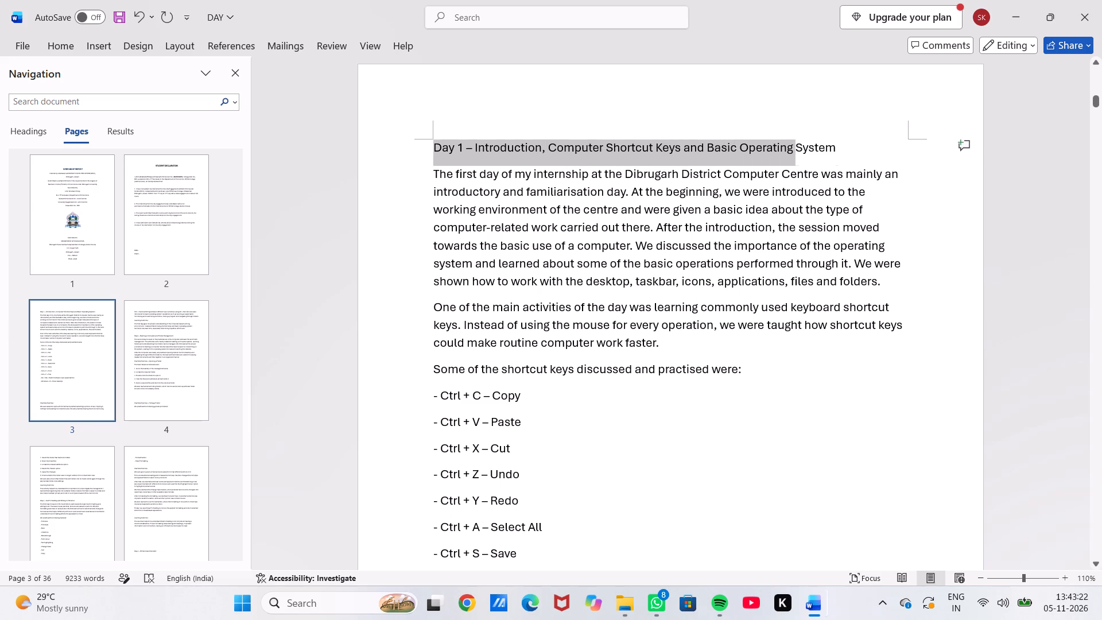
pyautogui.moveTo(805, 139); pyautogui.dragTo(828, 134, button='right')
pyautogui.click(828, 134)
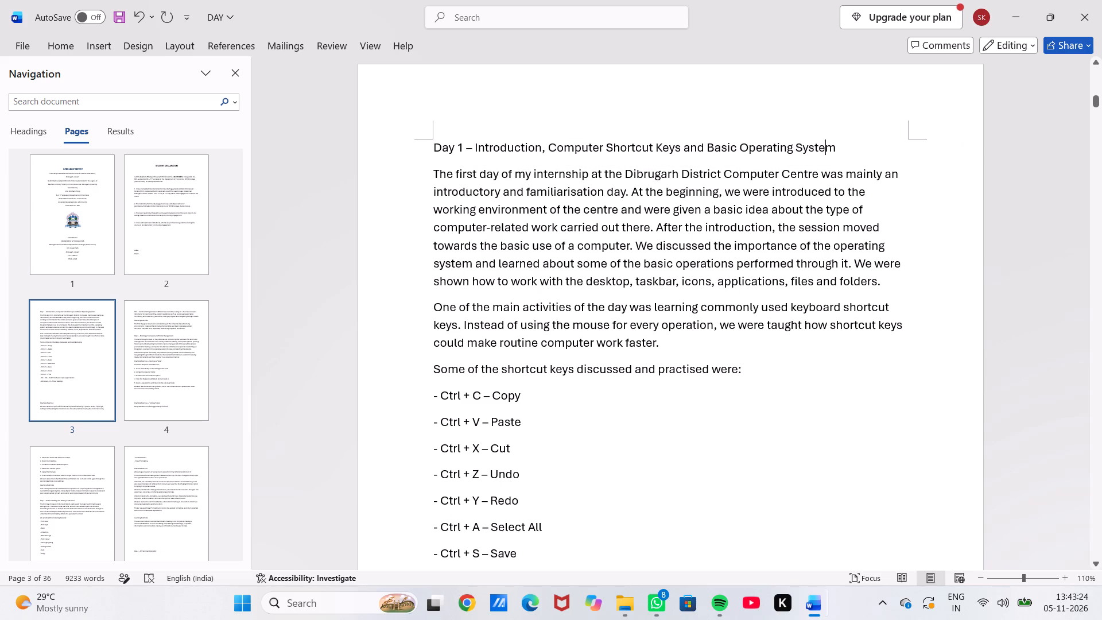
pyautogui.click(434, 145)
pyautogui.moveTo(434, 145); pyautogui.dragTo(738, 144, button='right')
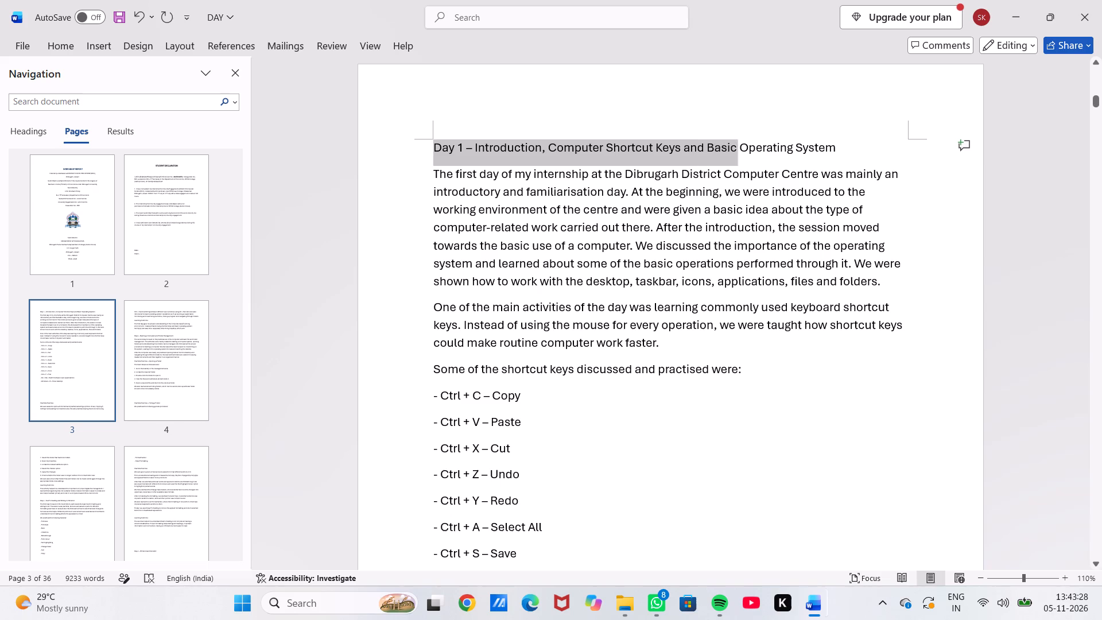
pyautogui.moveTo(738, 144); pyautogui.dragTo(829, 108, button='right')
pyautogui.click(829, 108)
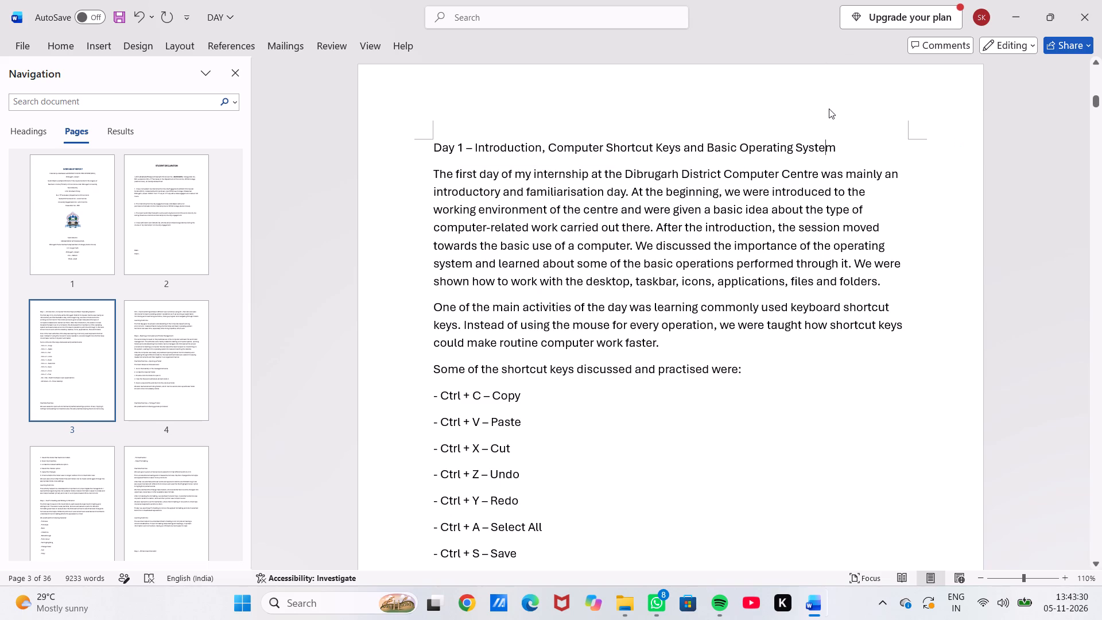
pyautogui.click(674, 146)
pyautogui.moveTo(674, 146); pyautogui.dragTo(503, 161)
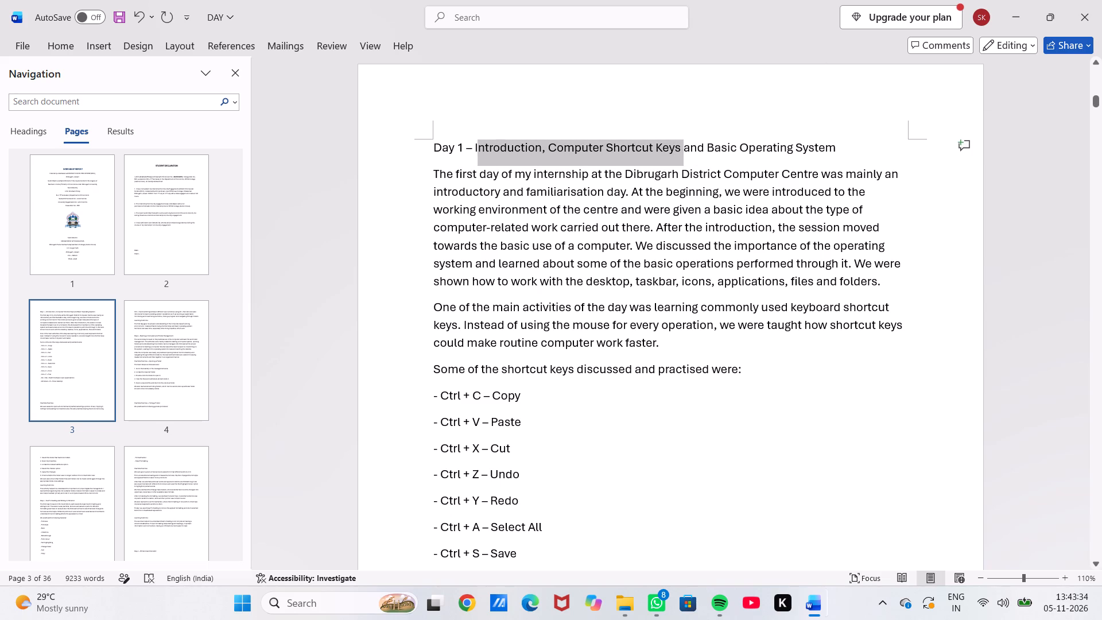
pyautogui.moveTo(503, 161); pyautogui.dragTo(435, 157)
pyautogui.click(435, 157)
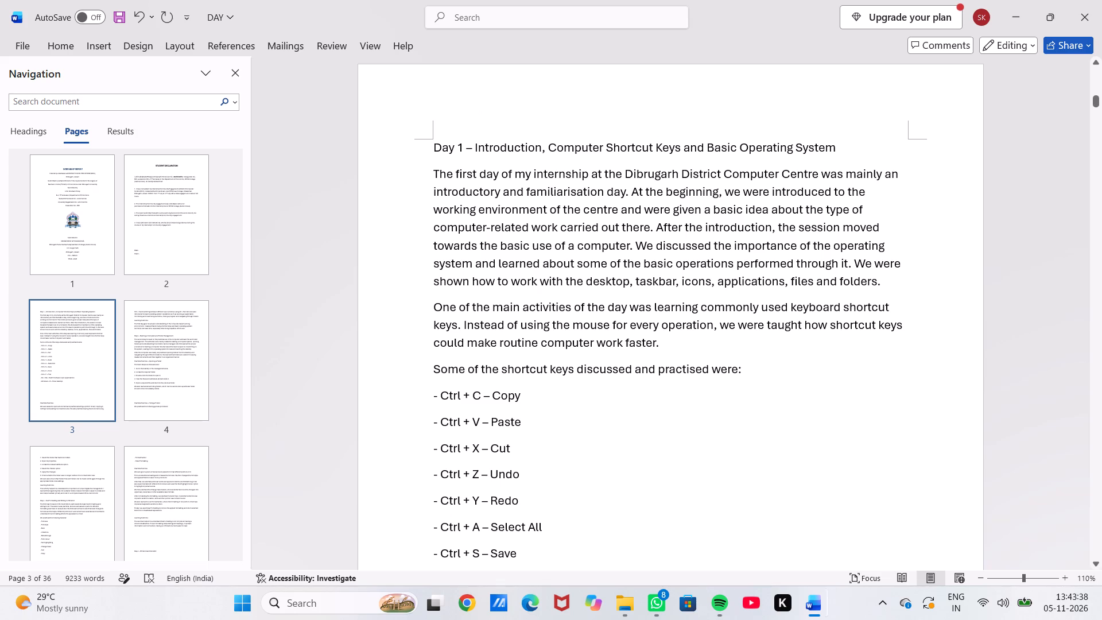
pyautogui.moveTo(434, 147); pyautogui.dragTo(799, 128, button='right')
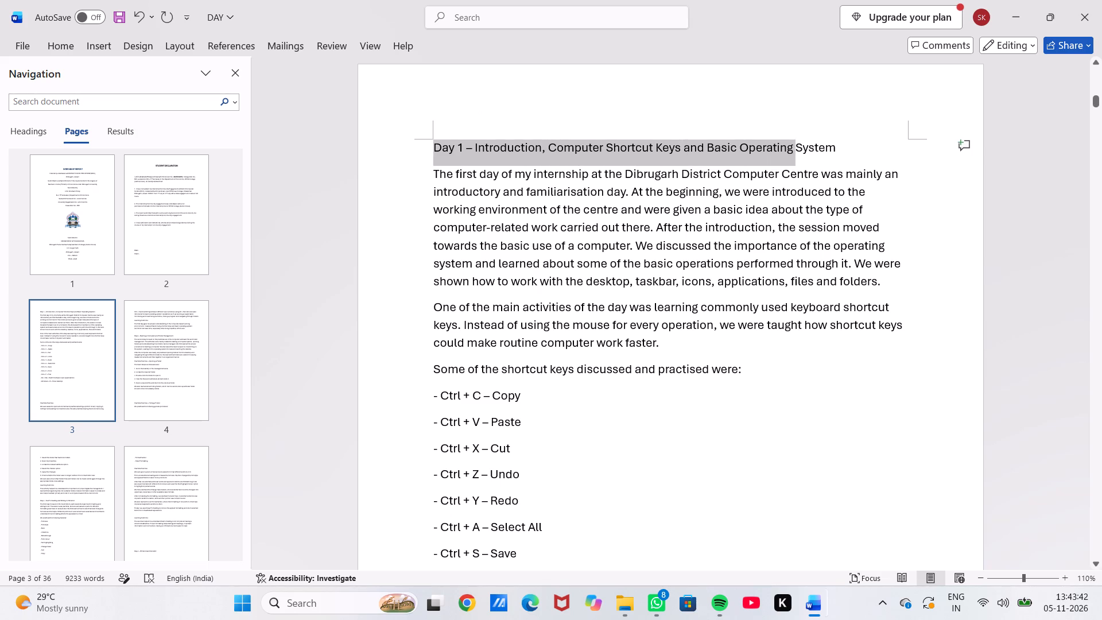
pyautogui.moveTo(799, 128); pyautogui.dragTo(828, 126, button='right')
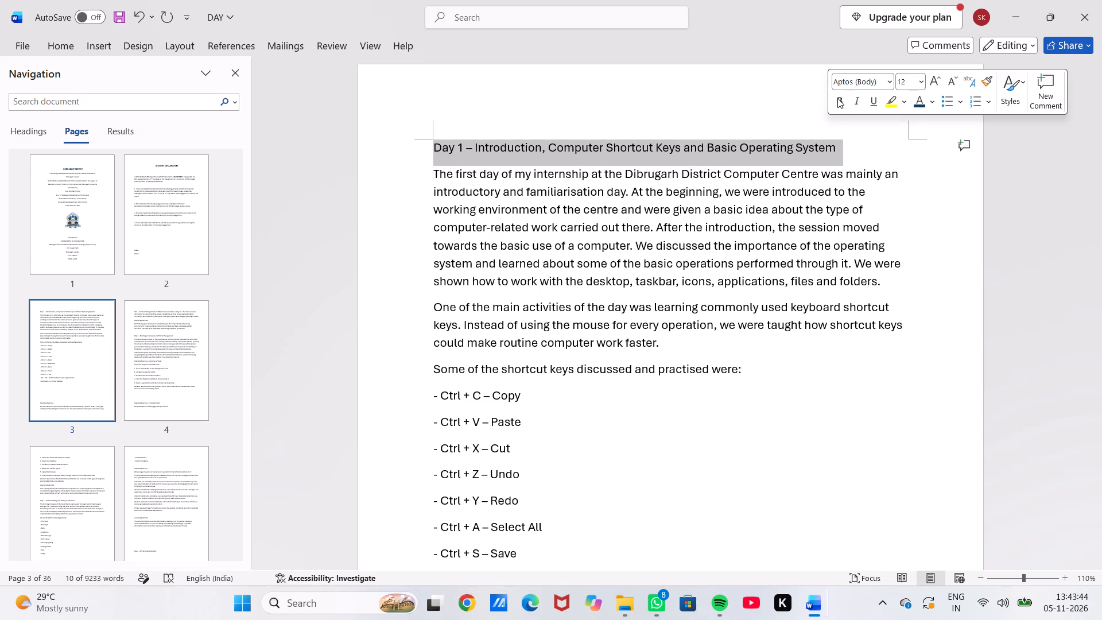
pyautogui.click(837, 98)
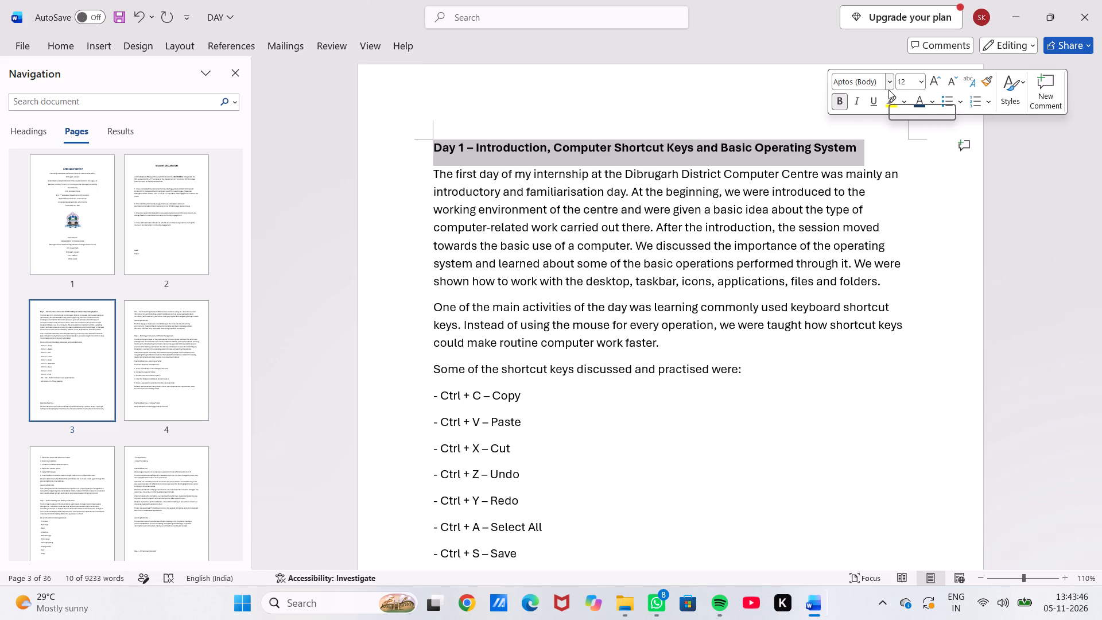
pyautogui.click(922, 79)
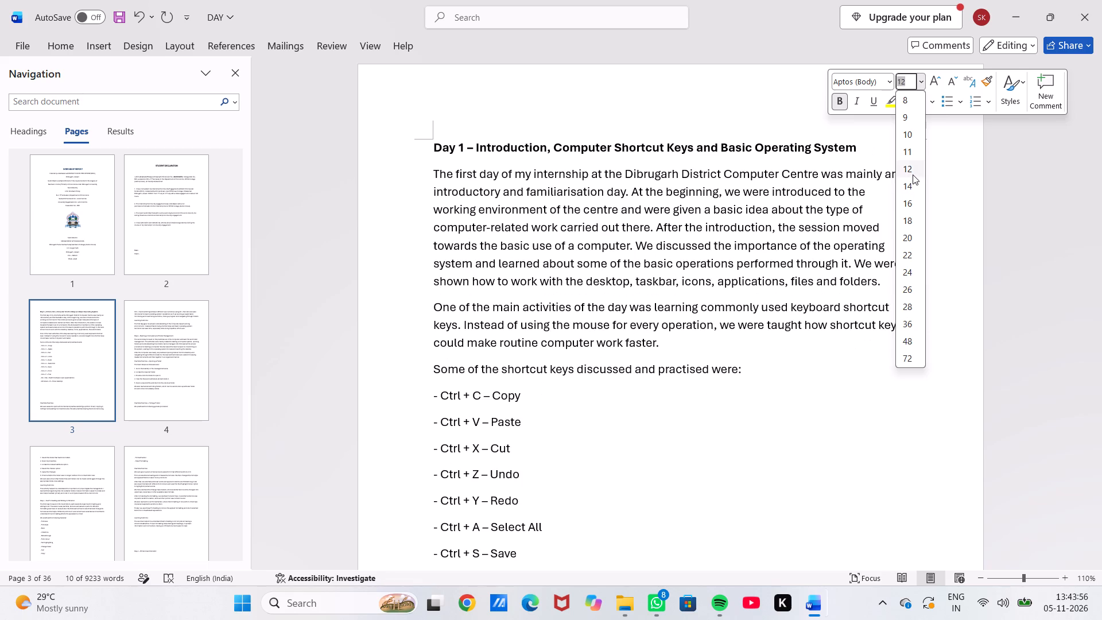
pyautogui.click(913, 175)
pyautogui.click(893, 214)
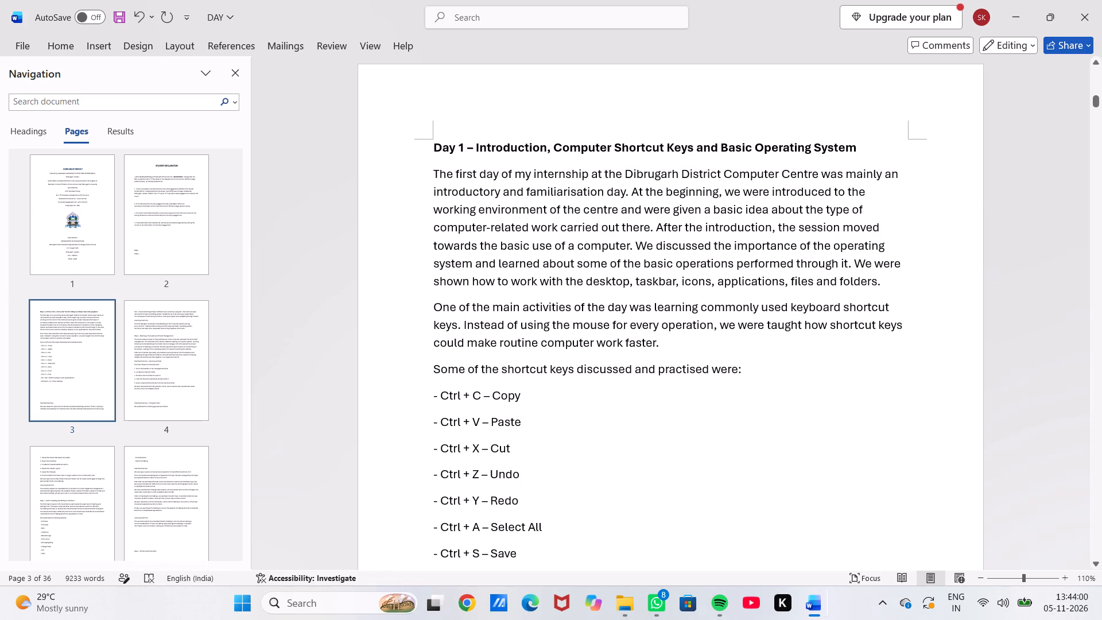
# Delete the empty lines between the "Windows + D – Show desktop" item and the Practical Exercise heading in Day 1.
pyautogui.scroll(-2, 670, 258)
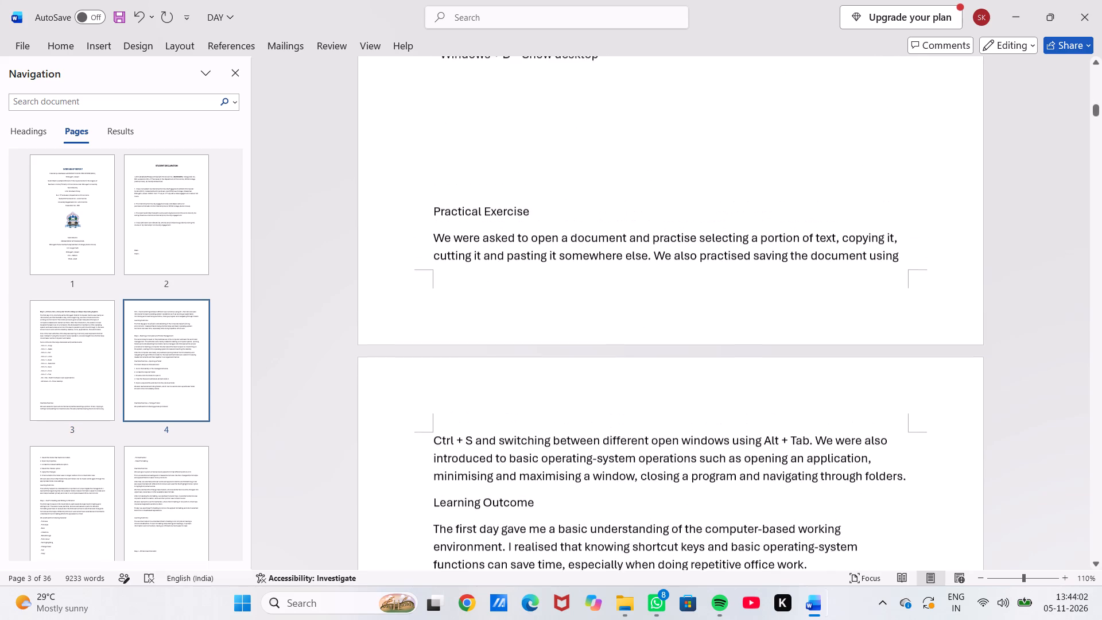
pyautogui.scroll(-3, 670, 258)
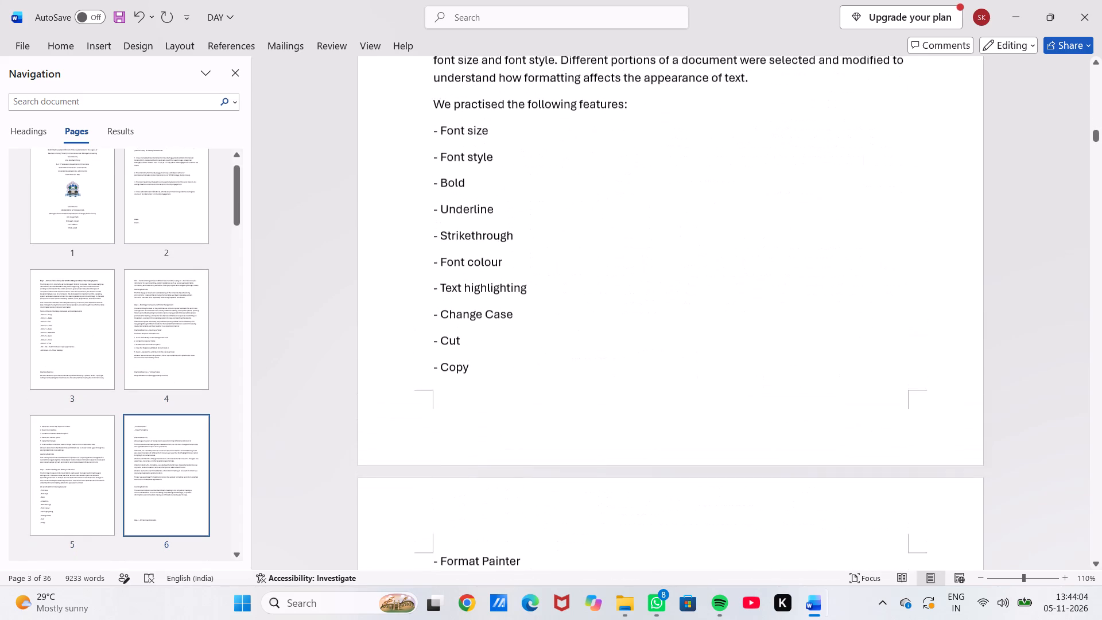
pyautogui.scroll(6, 670, 258)
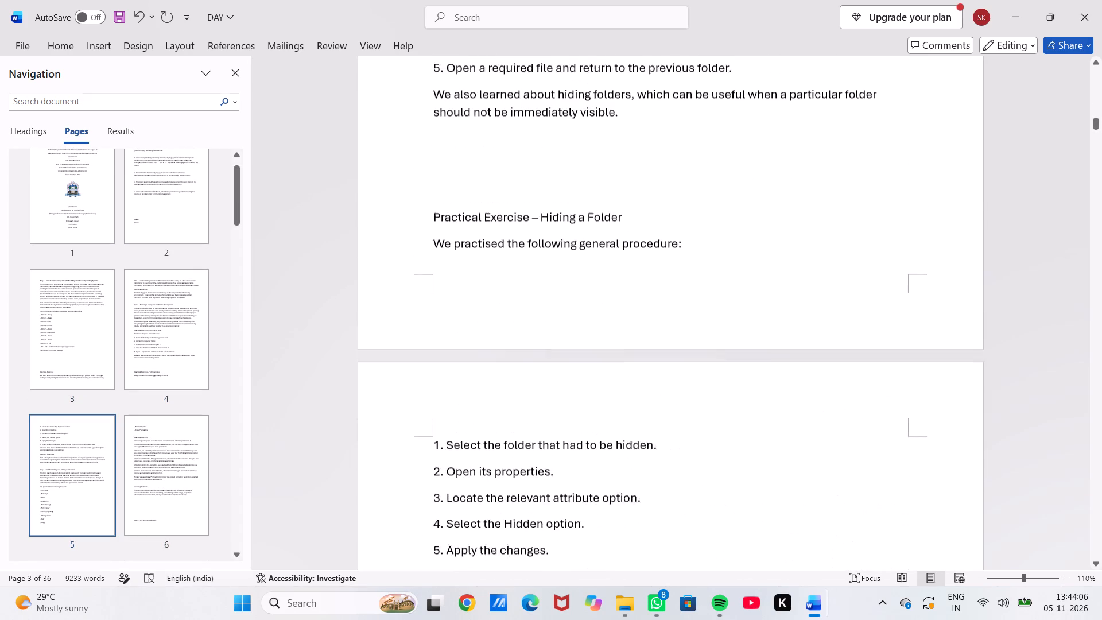
pyautogui.scroll(2, 670, 258)
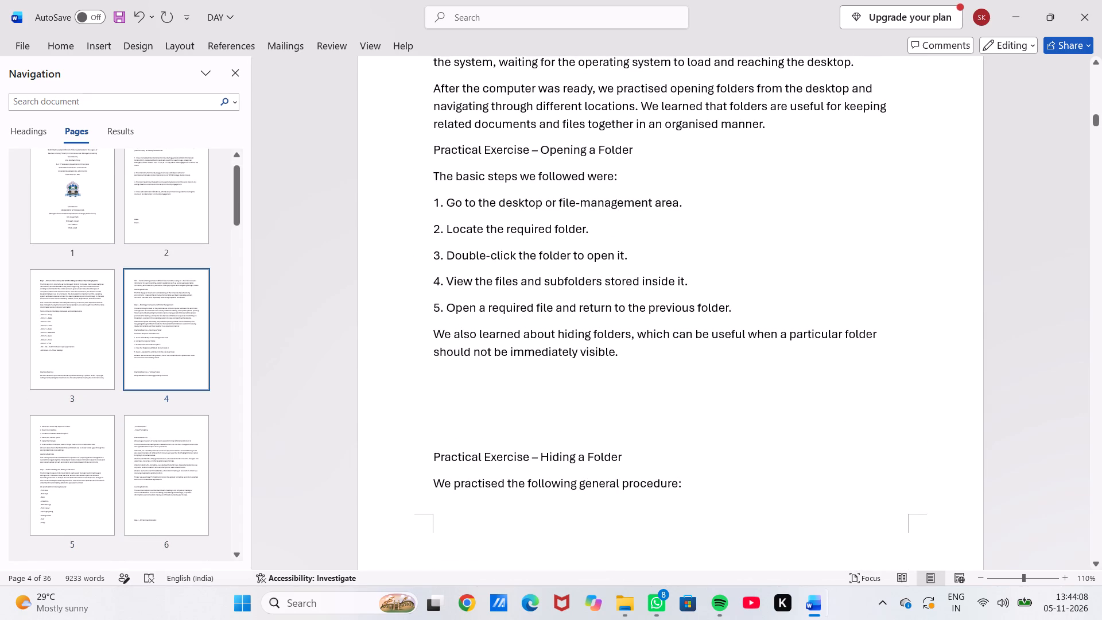
pyautogui.scroll(4, 670, 258)
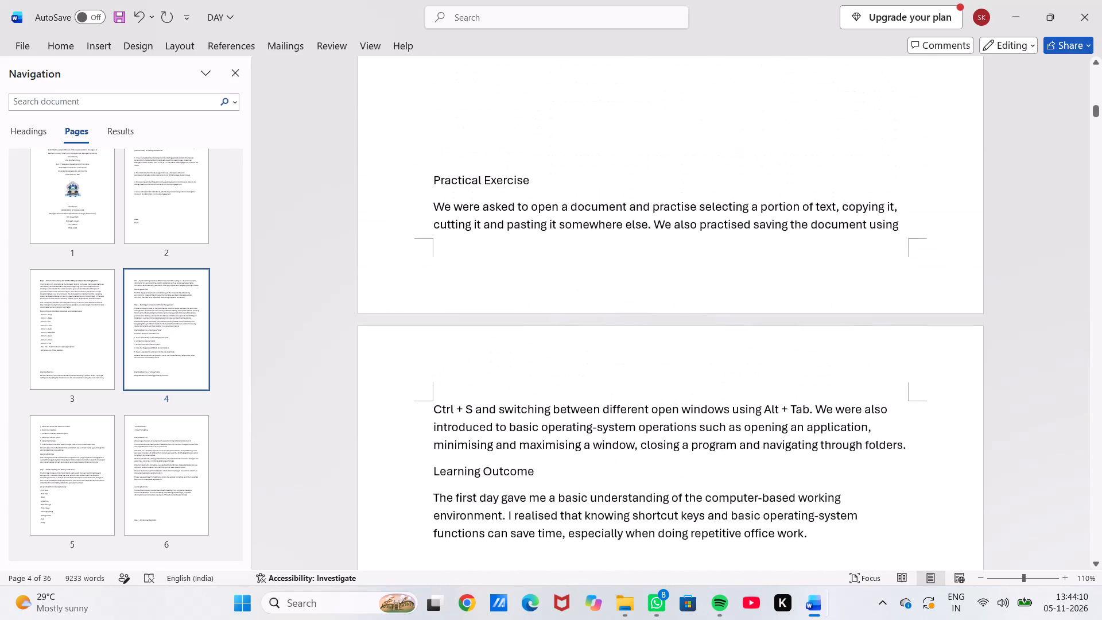
pyautogui.scroll(1, 670, 258)
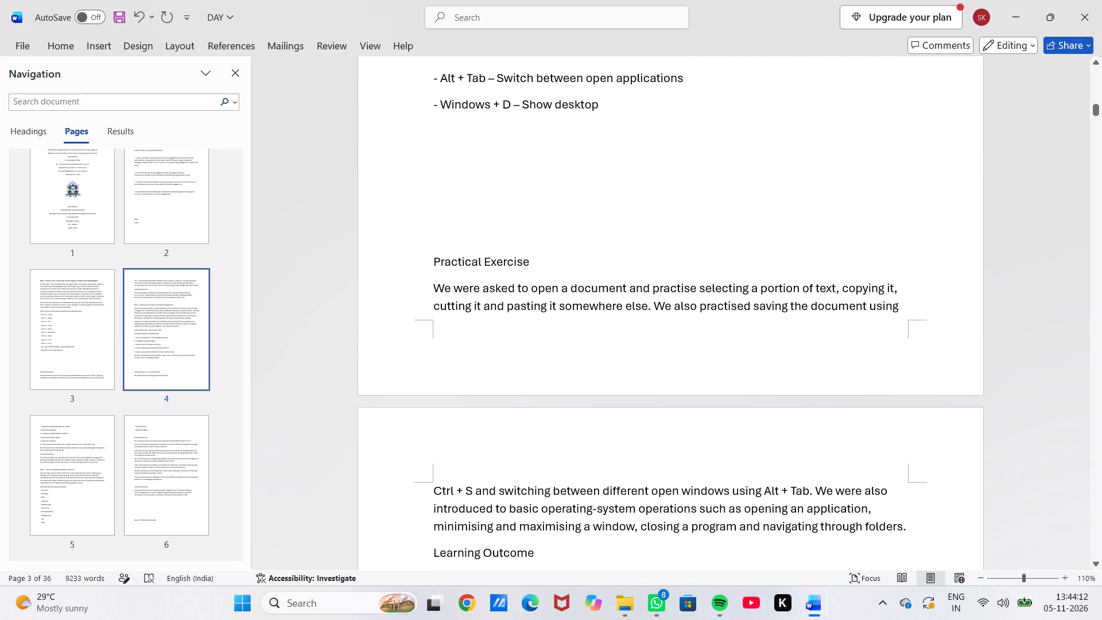
pyautogui.scroll(1, 428, 255)
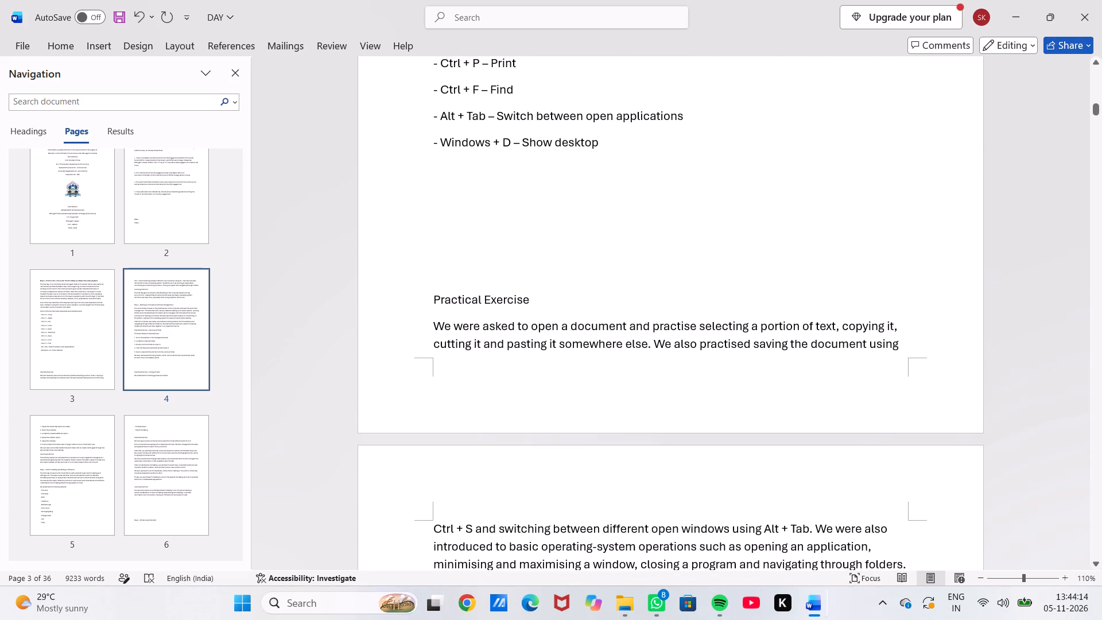
pyautogui.click(429, 300)
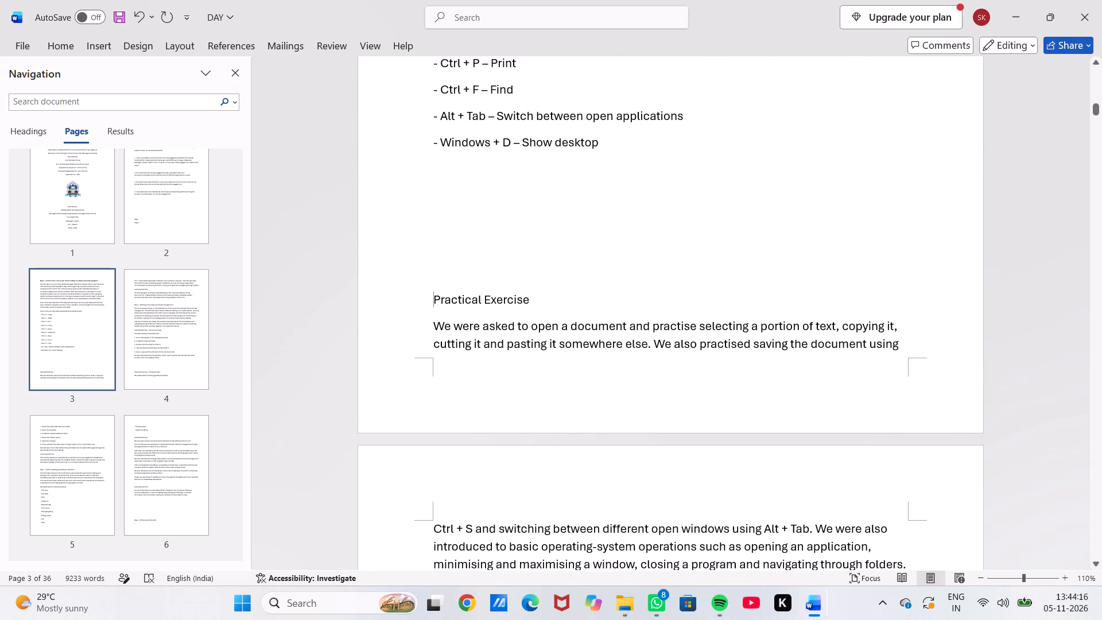
pyautogui.press('BackSpace')
pyautogui.press('BackSpace')
pyautogui.press('BackSpace')
pyautogui.press('BackSpace')
pyautogui.press('BackSpace')
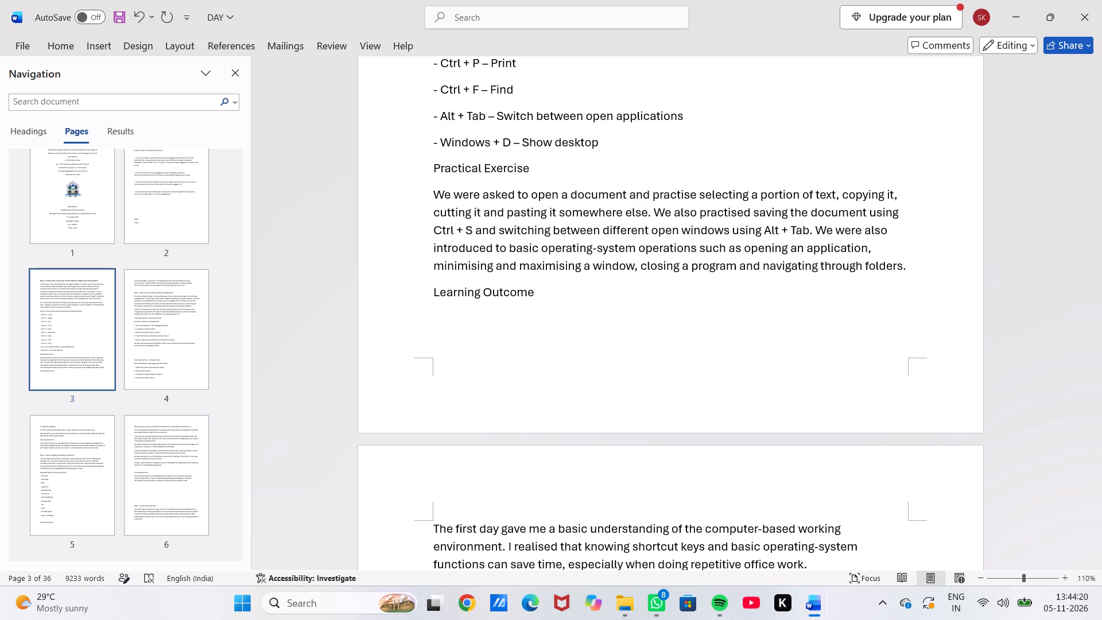
# Underline the "Practical Exercise" heading in the Day 1 section.
pyautogui.scroll(5, 429, 300)
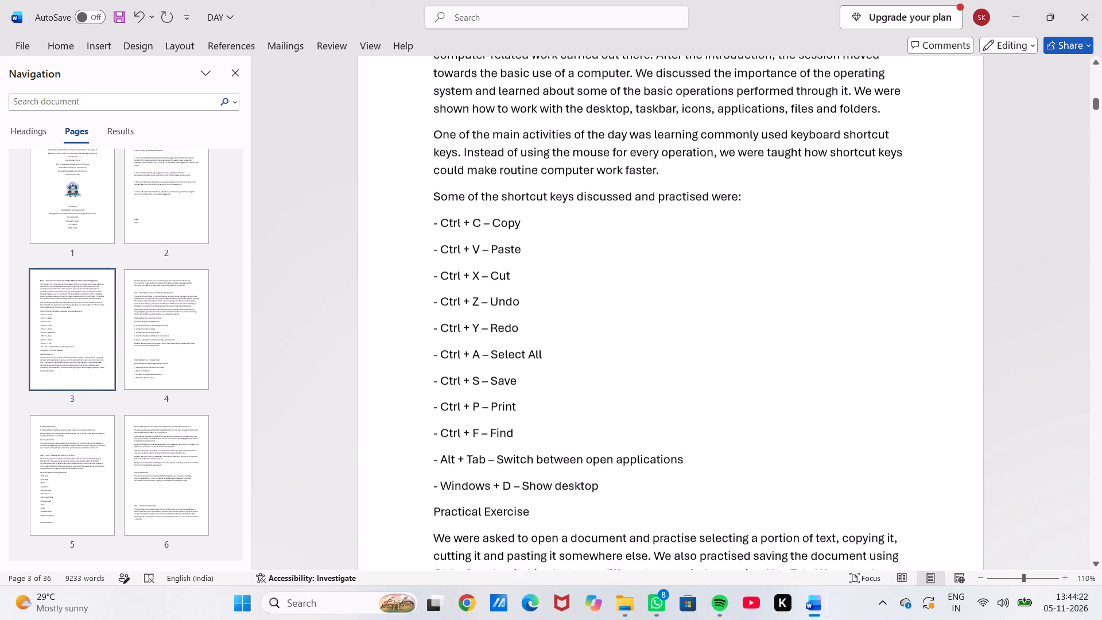
pyautogui.scroll(1, 429, 300)
pyautogui.scroll(-1, 429, 300)
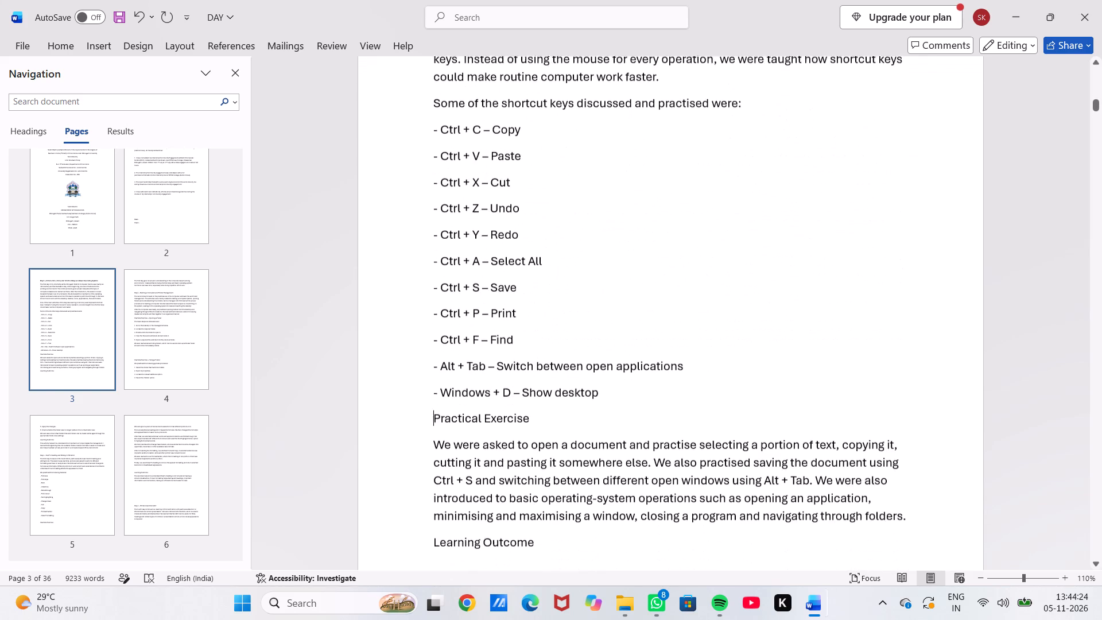
pyautogui.scroll(-1, 429, 300)
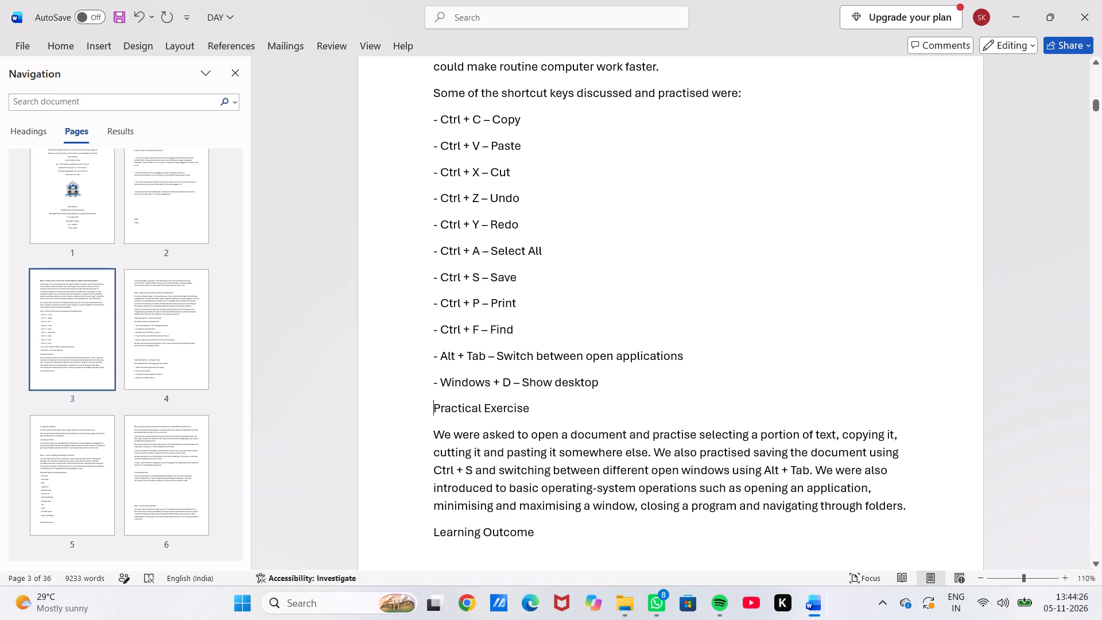
pyautogui.click(432, 407)
pyautogui.moveTo(432, 407); pyautogui.dragTo(527, 403)
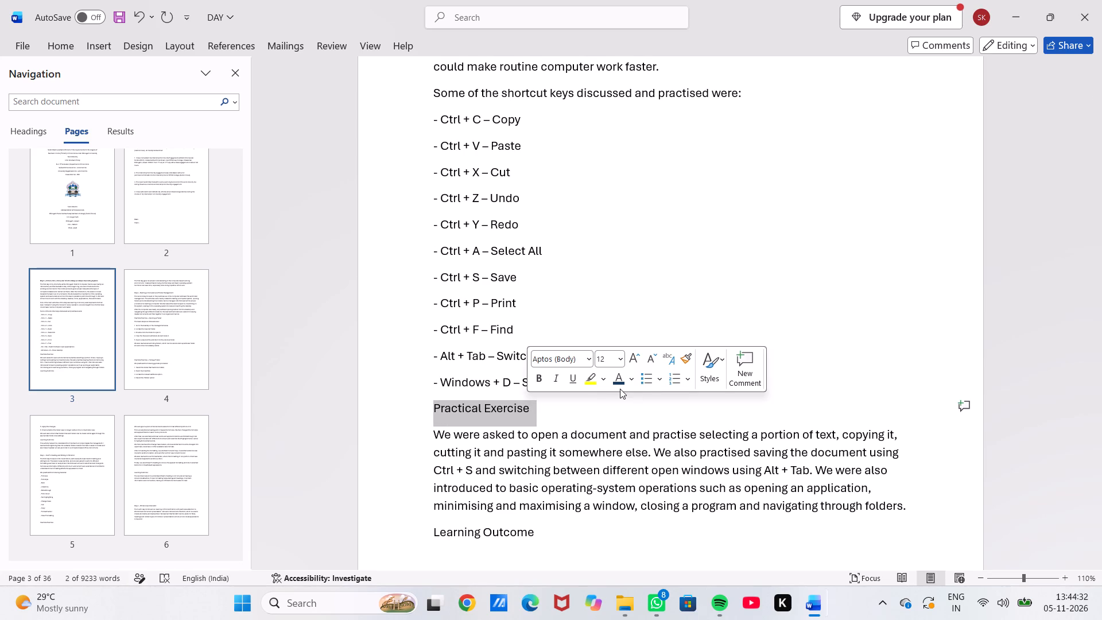
pyautogui.click(575, 381)
pyautogui.scroll(-1, 542, 453)
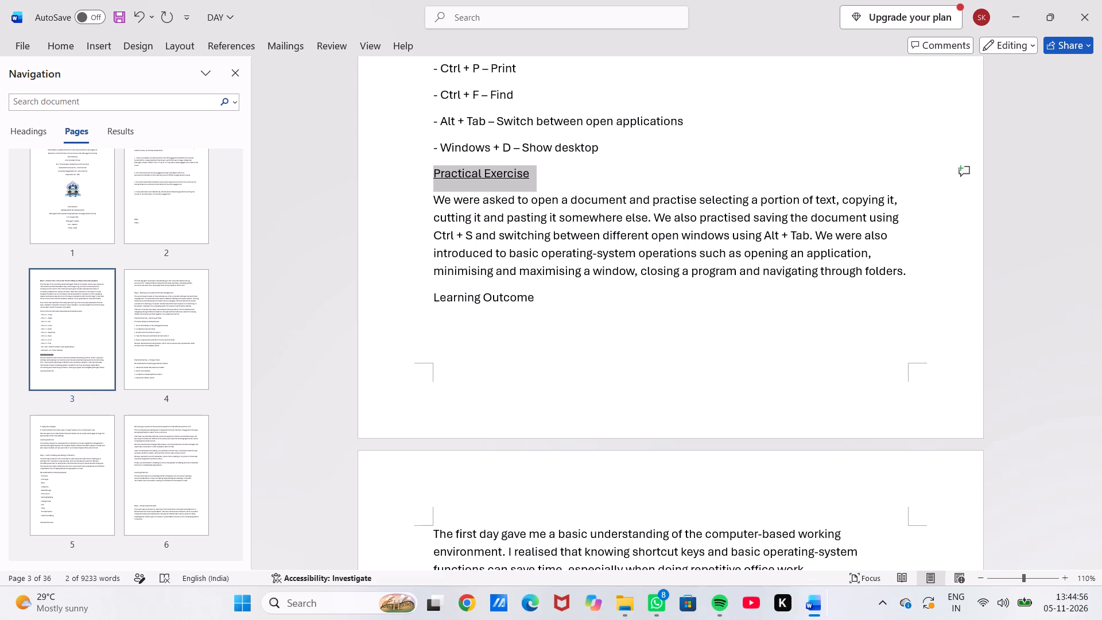
# Insert a single blank line between the "Windows + D – Show desktop" item and the Day 1 "Practical Exercise" heading.
pyautogui.scroll(-1, 542, 453)
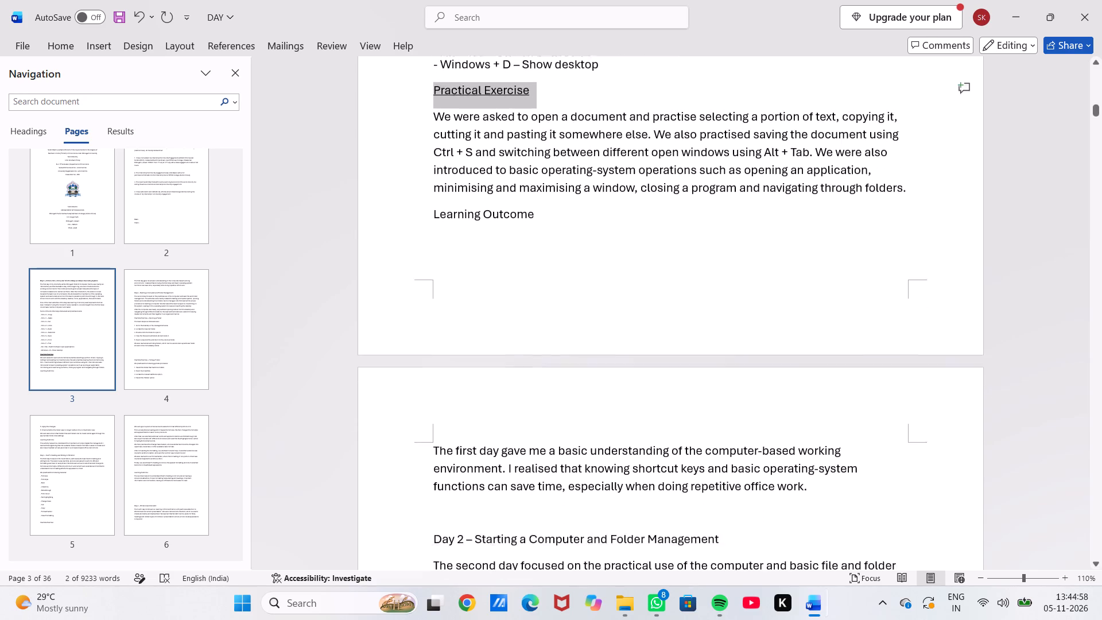
pyautogui.scroll(-2, 542, 453)
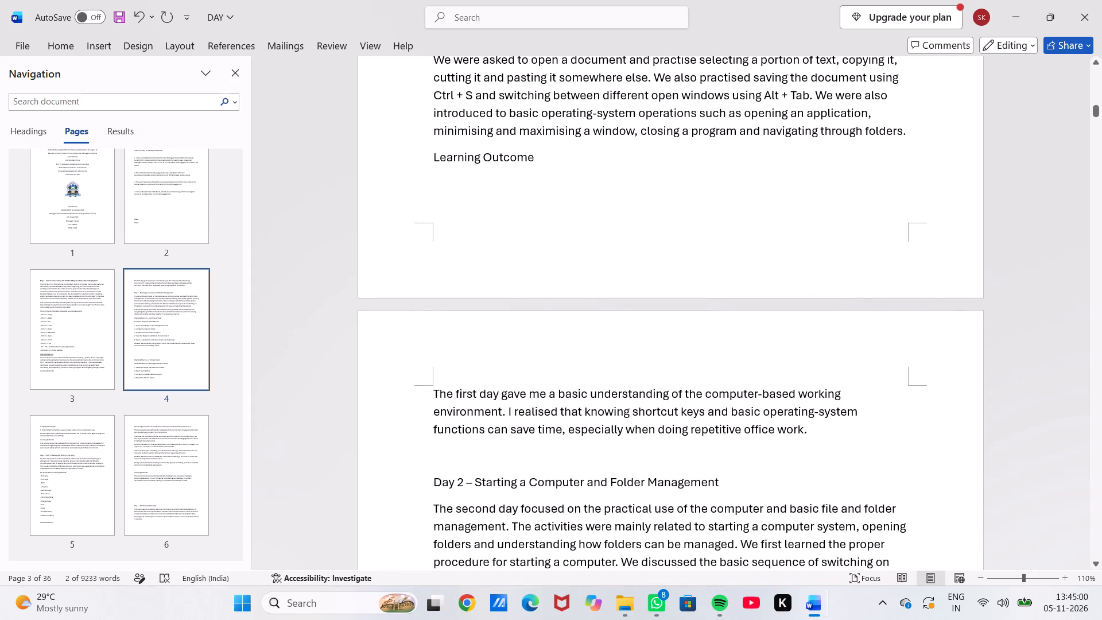
pyautogui.scroll(-1, 542, 453)
pyautogui.scroll(1, 542, 453)
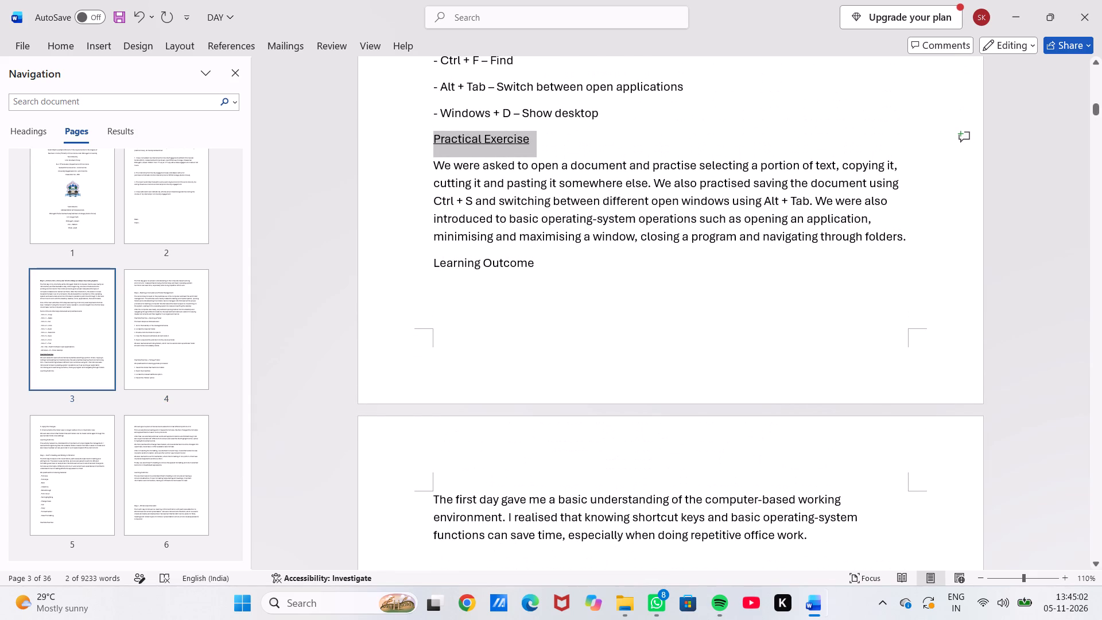
pyautogui.scroll(1, 542, 453)
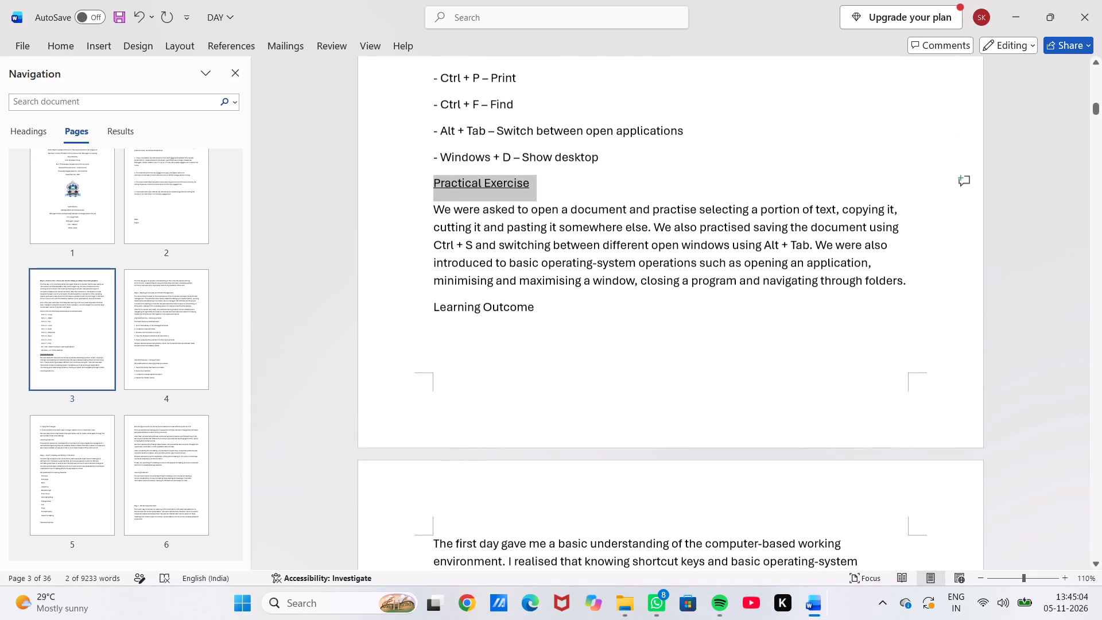
pyautogui.click(429, 177)
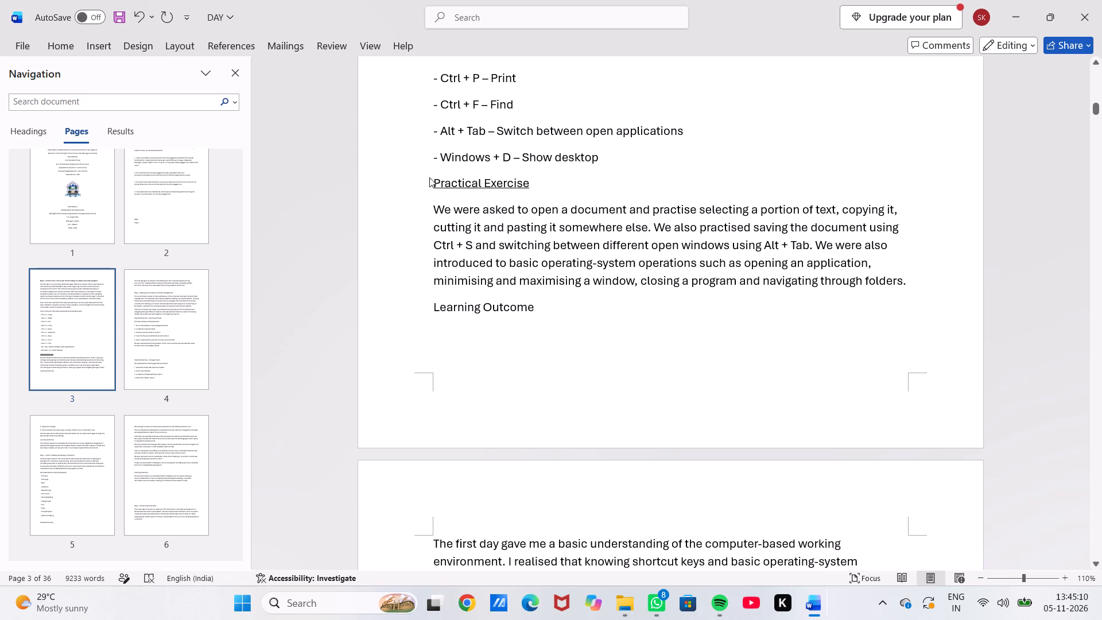
pyautogui.press('Return')
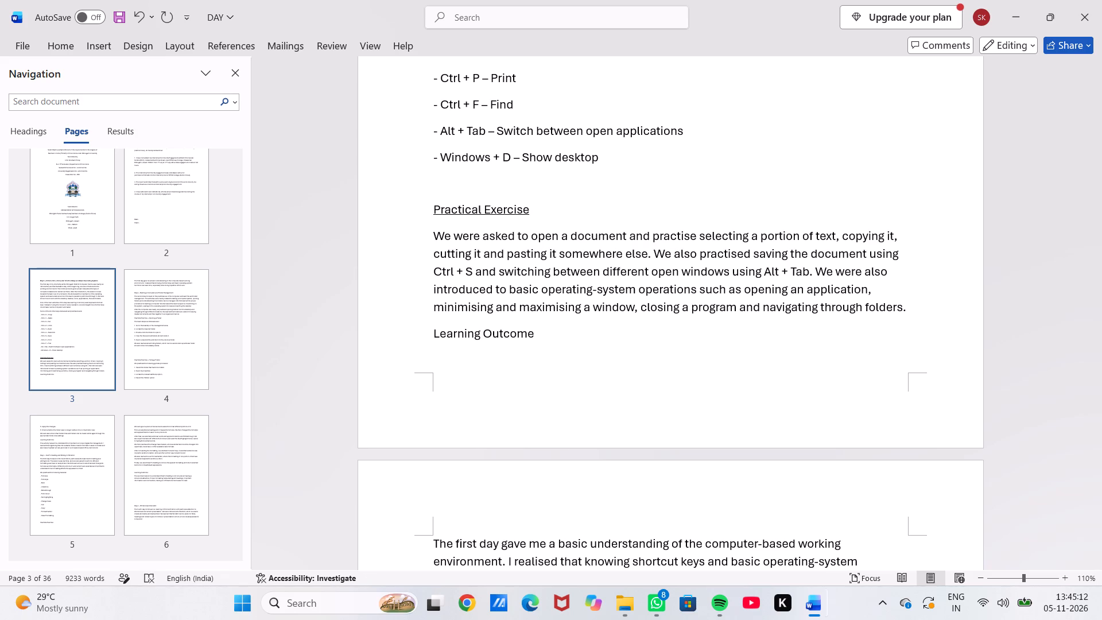
pyautogui.press('Return')
pyautogui.press('Return')
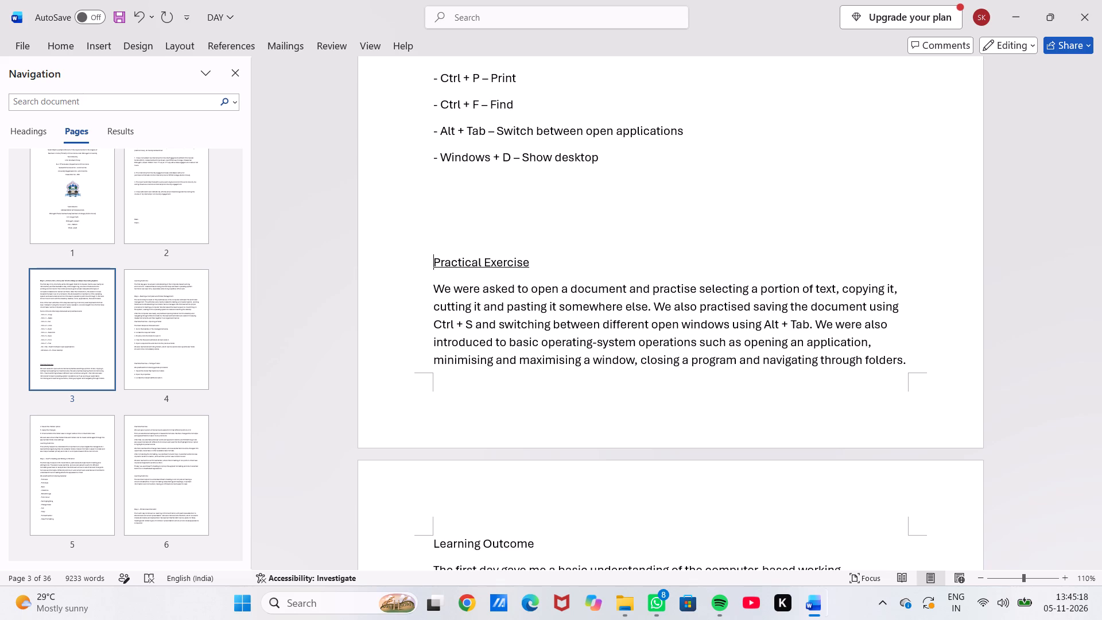
pyautogui.press('BackSpace')
pyautogui.press('BackSpace')
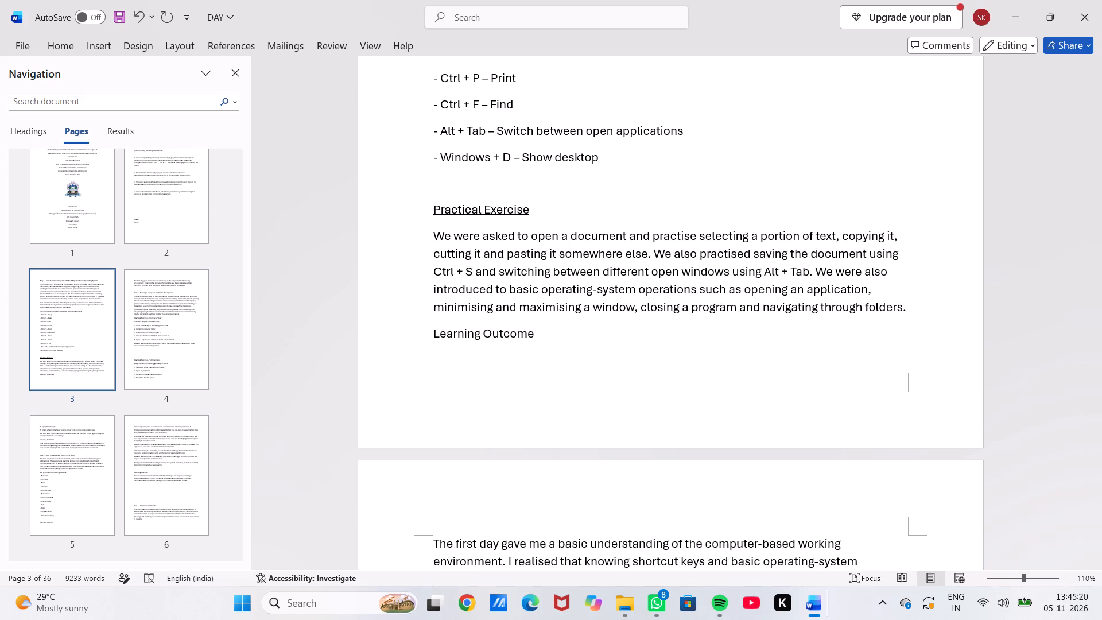
# Insert two blank lines above the Day 1 "Learning Outcome" heading to move it onto the next page with its paragraph.
pyautogui.click(432, 332)
pyautogui.press('Return')
pyautogui.press('Return')
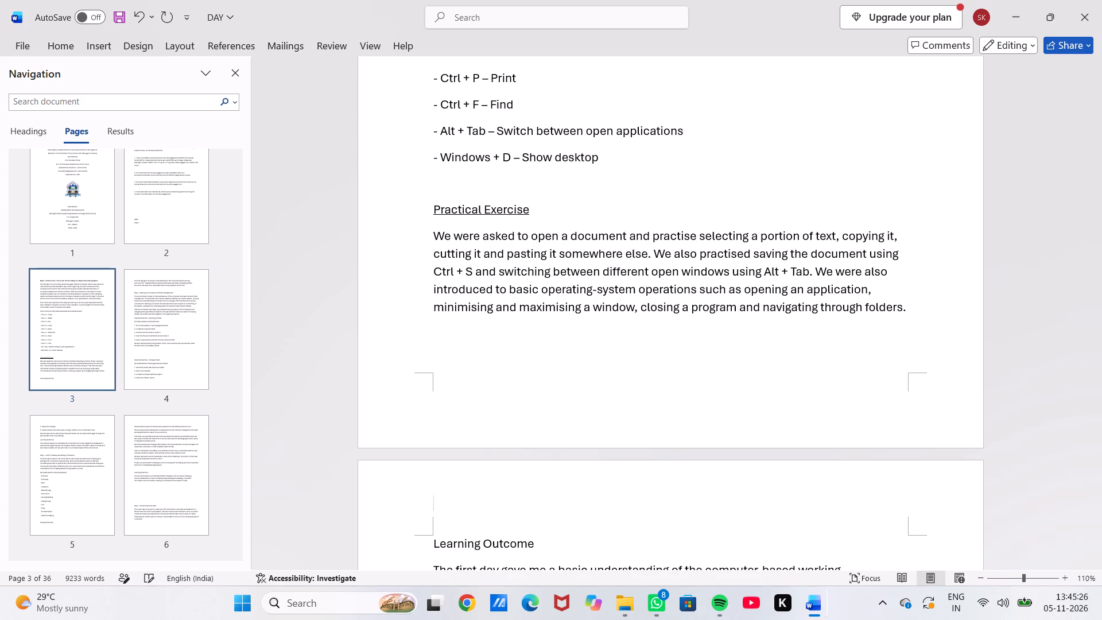
# Underline the "Learning Outcome" heading in the Day 1 section.
pyautogui.scroll(-2, 432, 332)
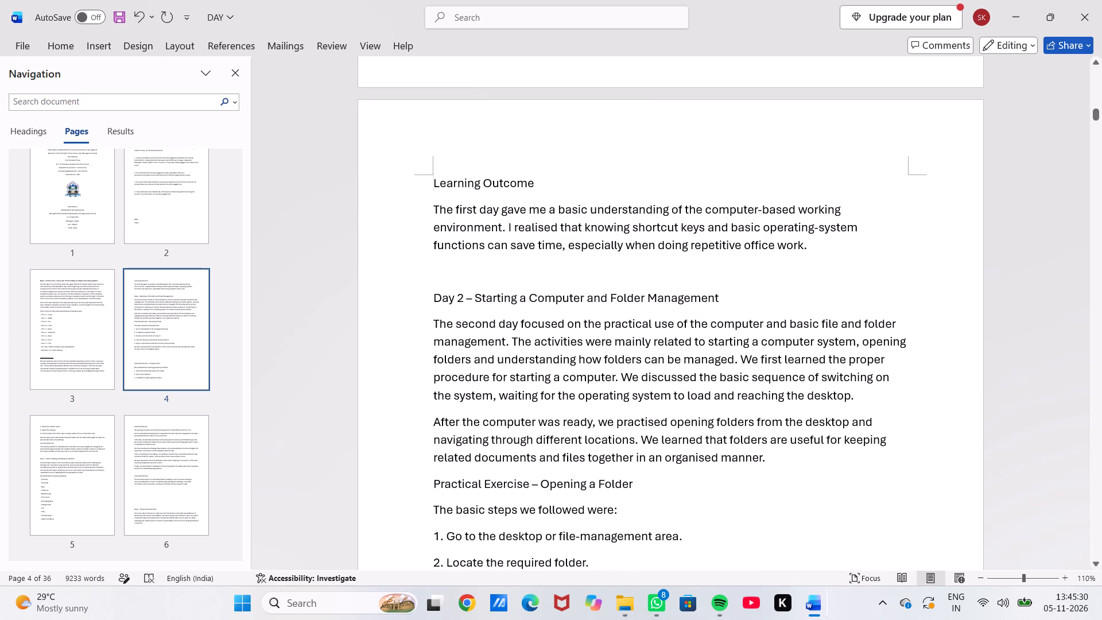
pyautogui.moveTo(434, 184); pyautogui.dragTo(531, 175, button='right')
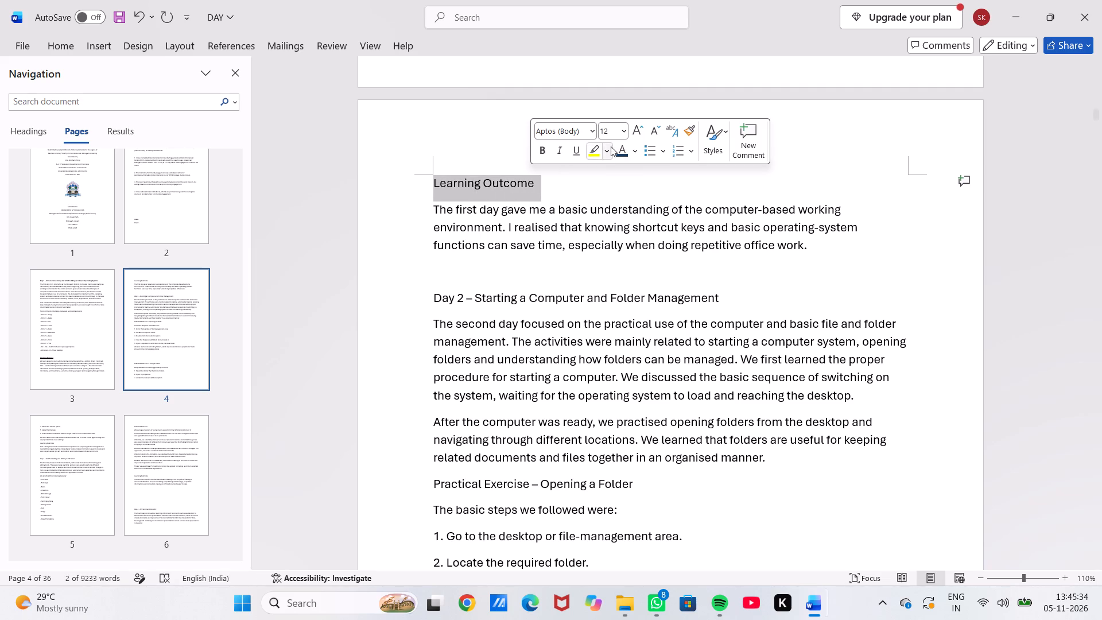
pyautogui.click(577, 152)
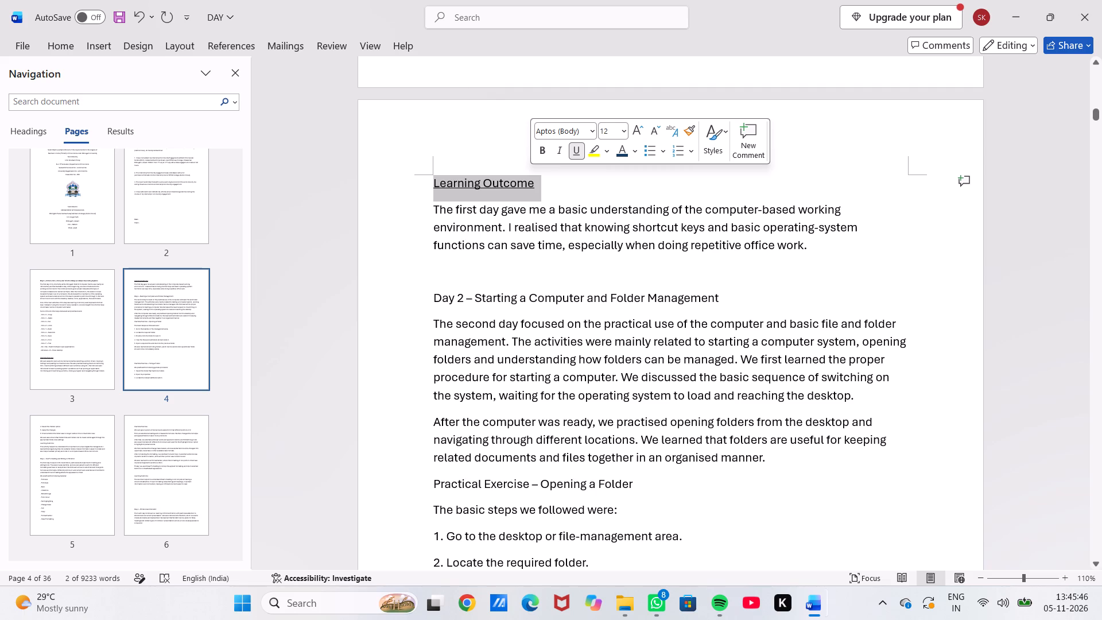
# Make the "Day 2 – Starting a Computer and Folder Management" heading bold.
pyautogui.click(434, 301)
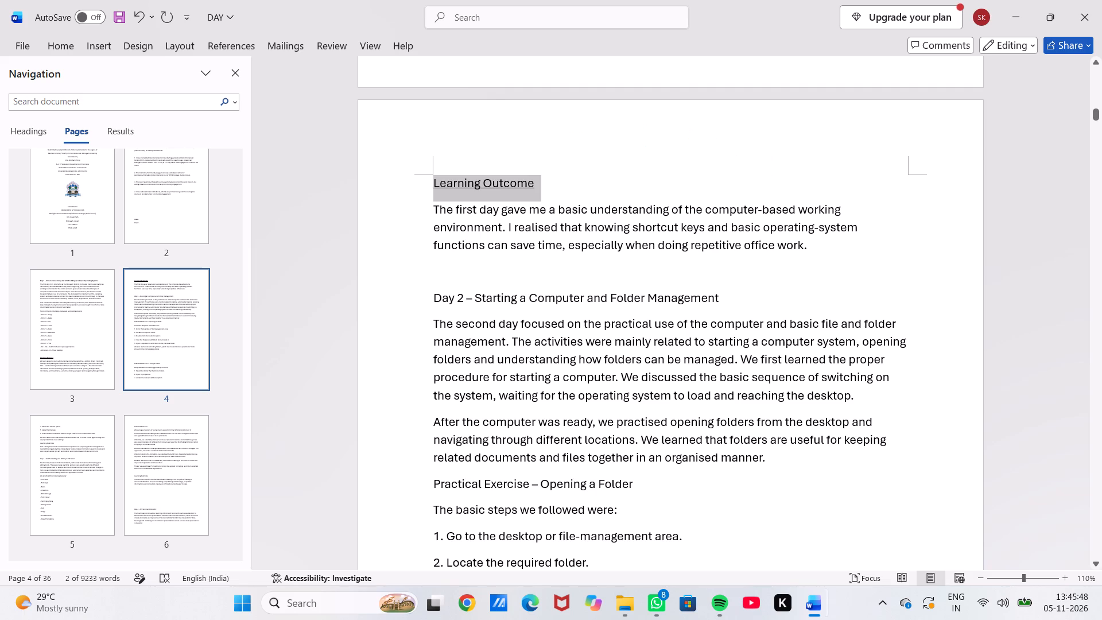
pyautogui.moveTo(434, 301); pyautogui.dragTo(573, 285, button='right')
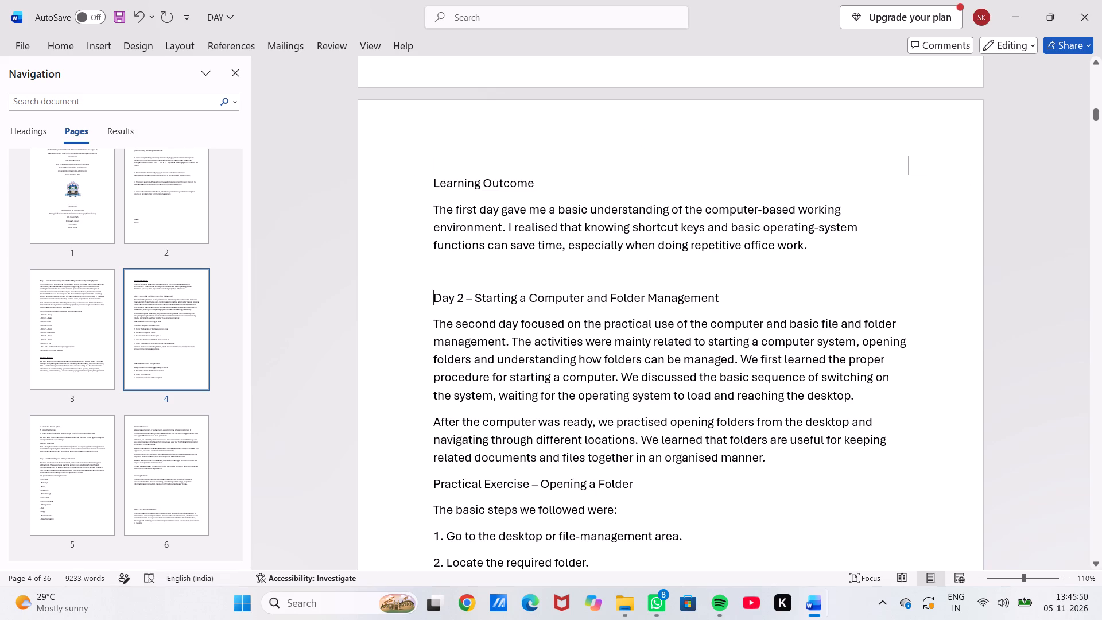
pyautogui.click(432, 296)
pyautogui.moveTo(432, 296); pyautogui.dragTo(663, 277, button='right')
pyautogui.moveTo(431, 300); pyautogui.dragTo(417, 295, button='right')
pyautogui.moveTo(417, 295); pyautogui.dragTo(716, 294, button='right')
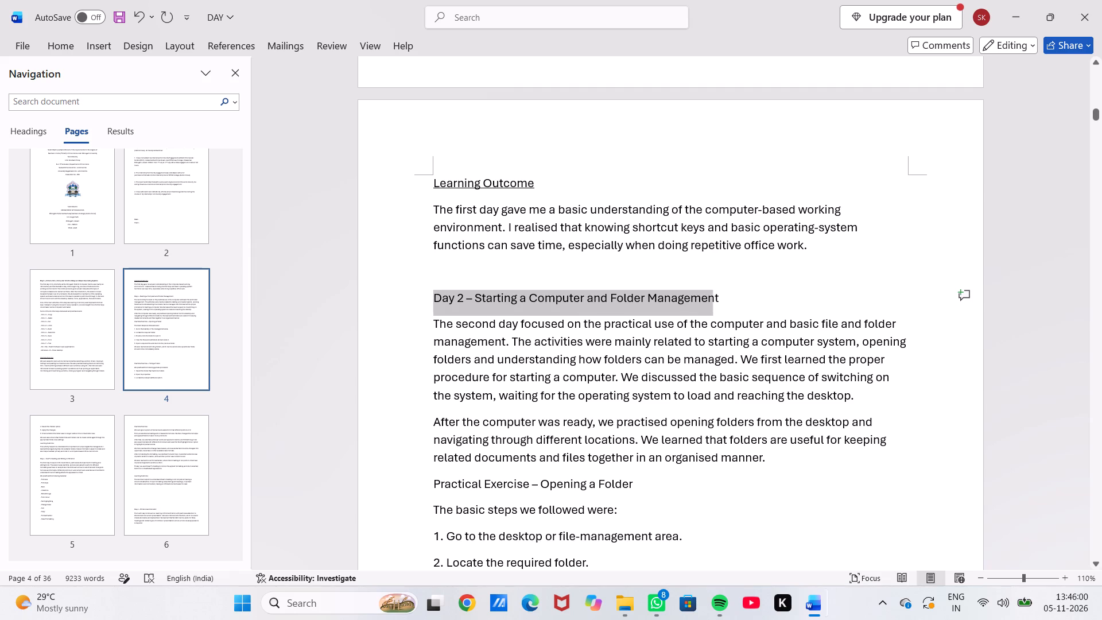
pyautogui.moveTo(716, 294); pyautogui.dragTo(733, 294, button='right')
pyautogui.click(745, 270)
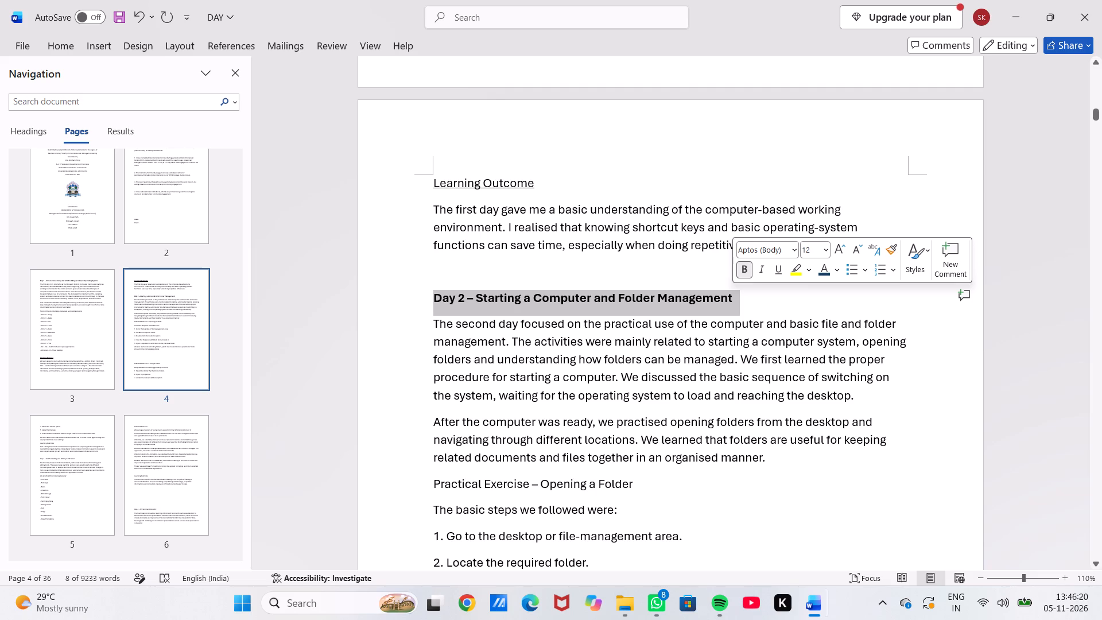
# Underline the "Practical Exercise – Opening a Folder" heading in the Day 2 section.
pyautogui.scroll(-1, 727, 475)
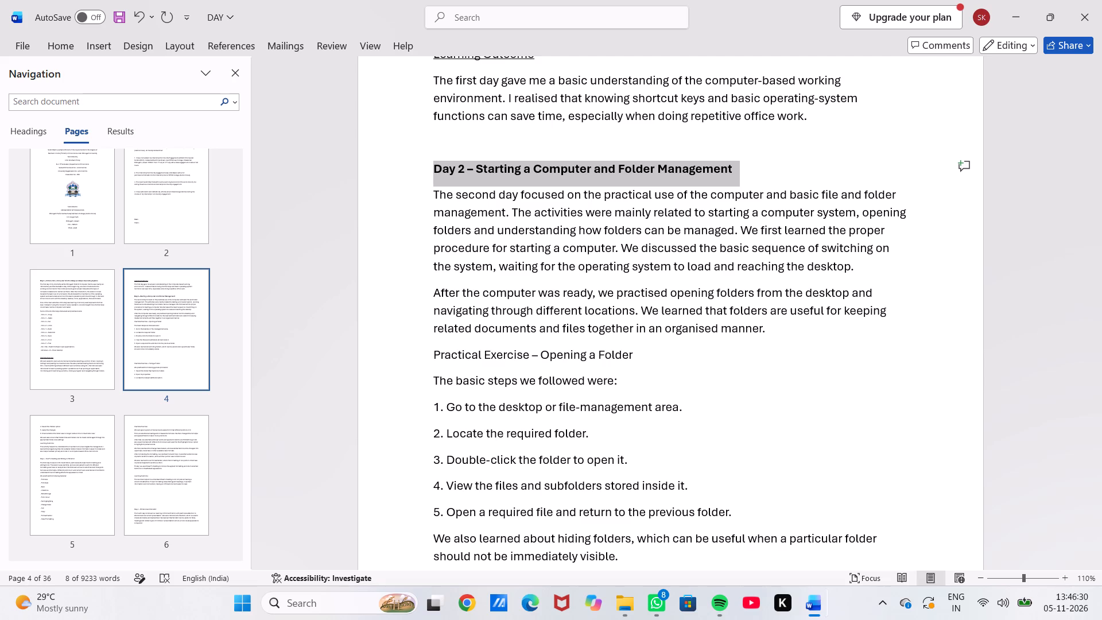
pyautogui.scroll(-1, 704, 500)
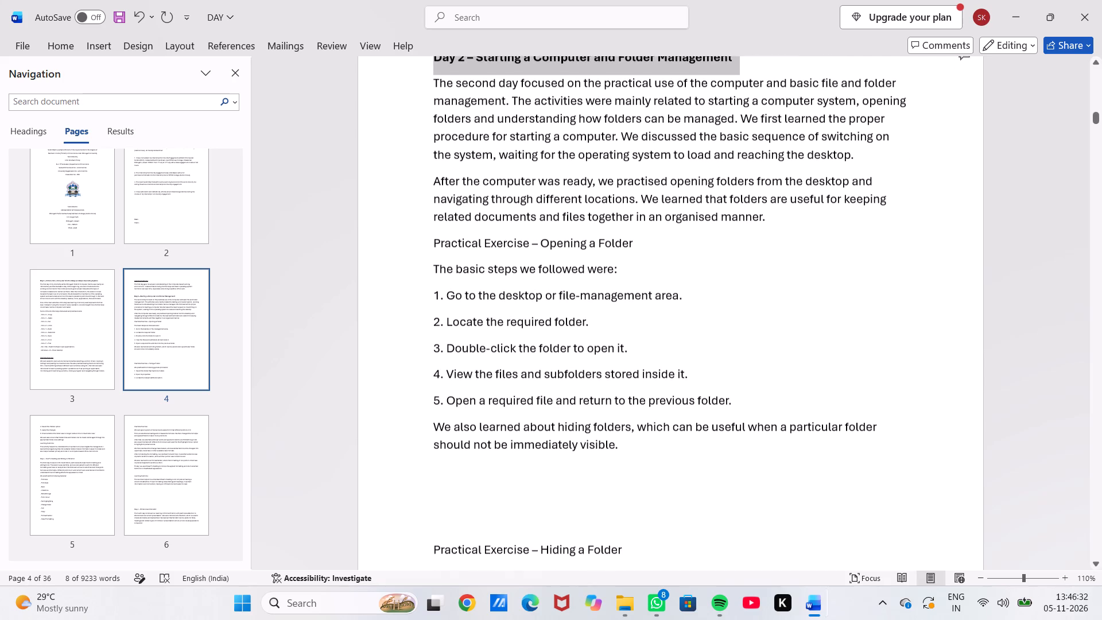
pyautogui.scroll(-1, 704, 500)
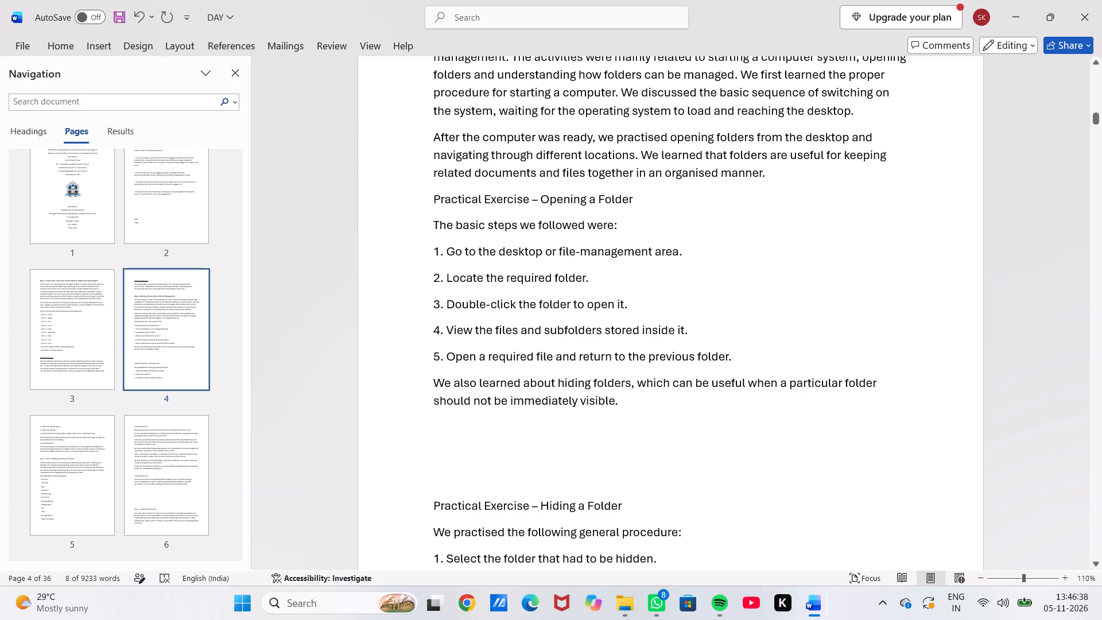
pyautogui.click(704, 500)
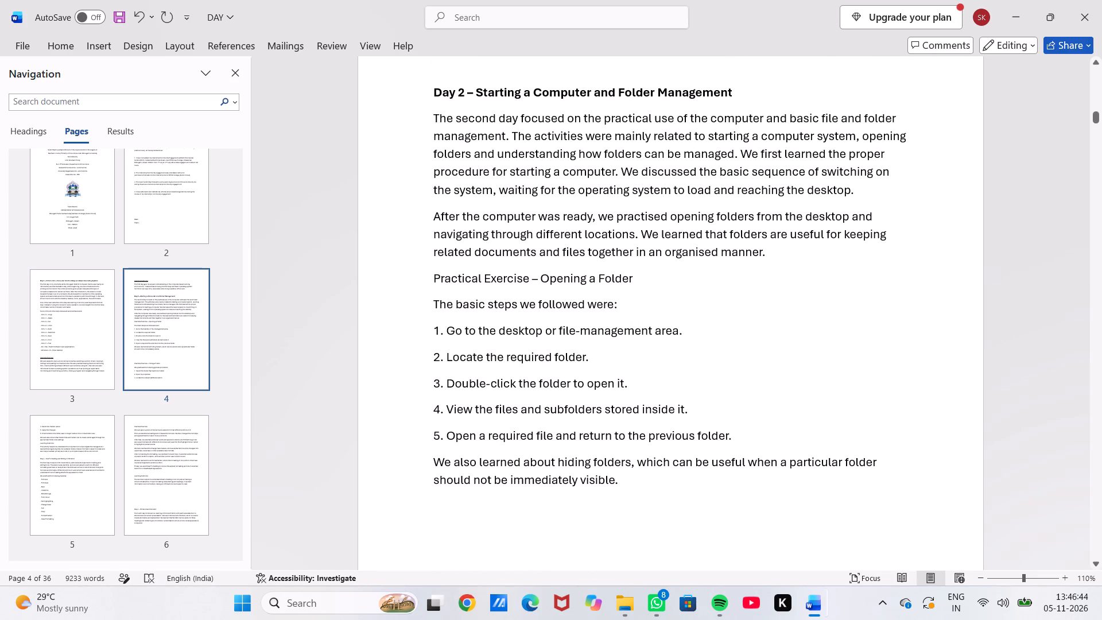
pyautogui.moveTo(431, 278); pyautogui.dragTo(478, 276, button='right')
pyautogui.moveTo(478, 276); pyautogui.dragTo(642, 278, button='right')
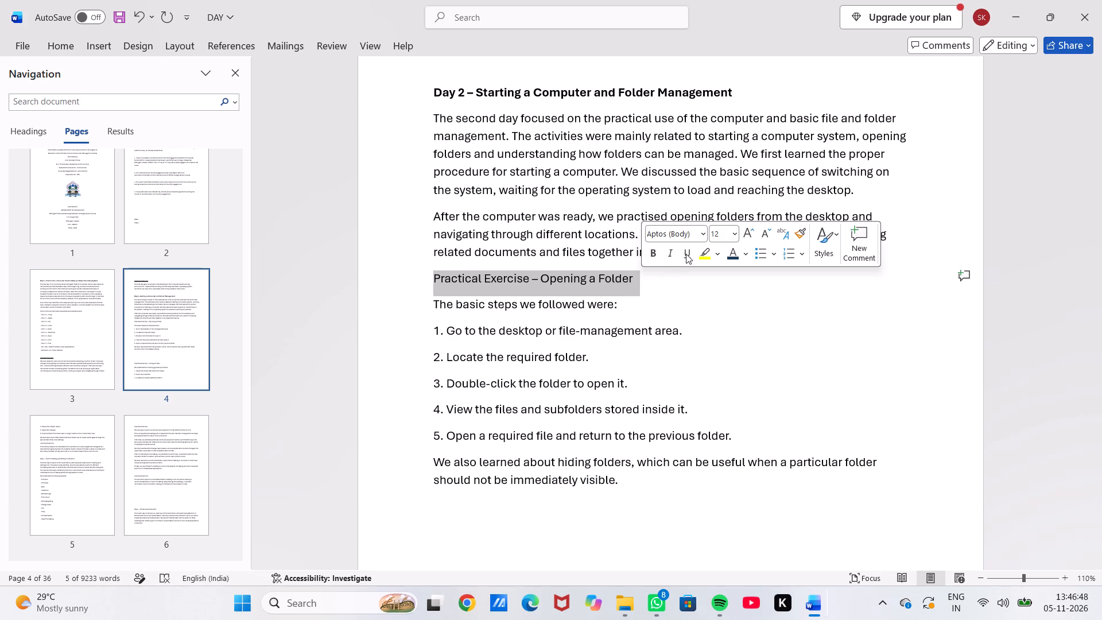
pyautogui.click(687, 253)
# Underline the "Practical Exercise – Hiding a Folder" heading in the Day 2 section.
pyautogui.scroll(-2, 618, 338)
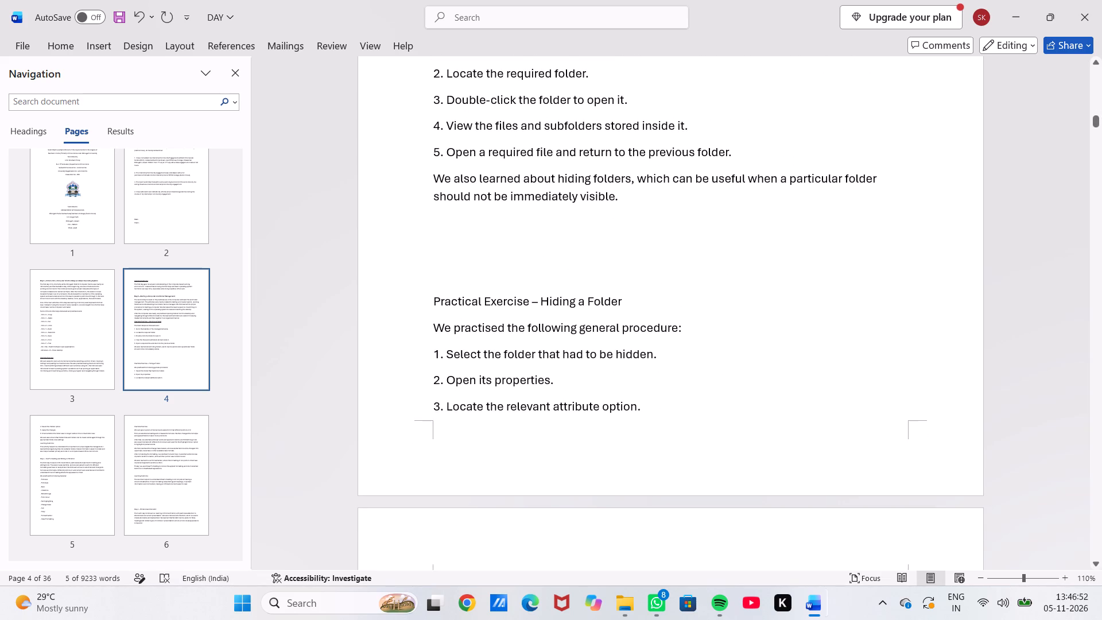
pyautogui.click(432, 300)
pyautogui.click(432, 300)
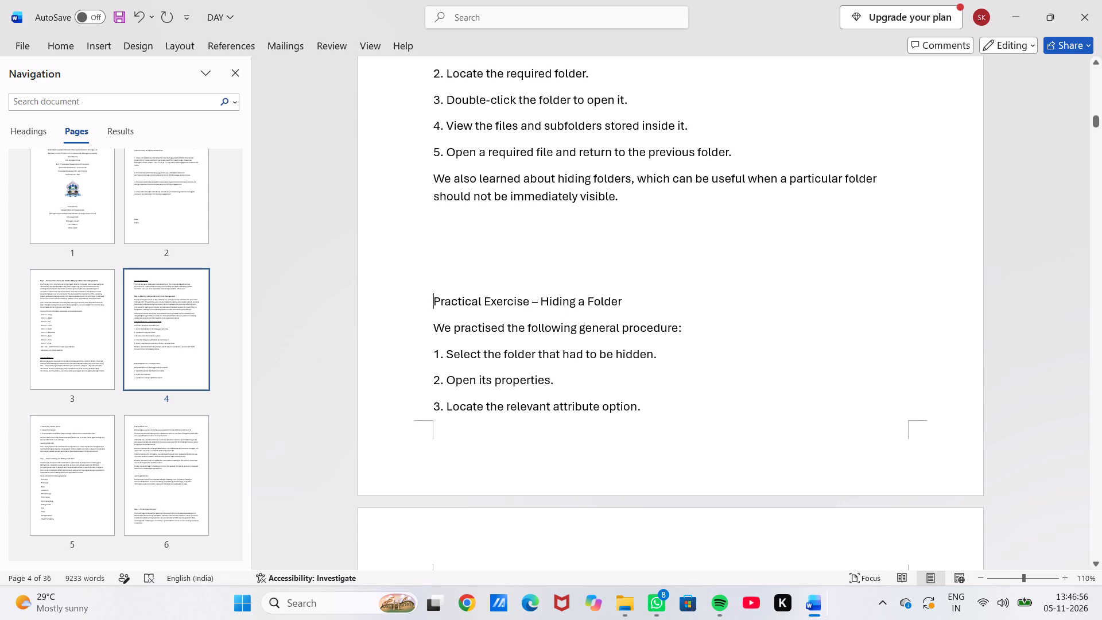
pyautogui.moveTo(436, 297); pyautogui.dragTo(649, 312, button='right')
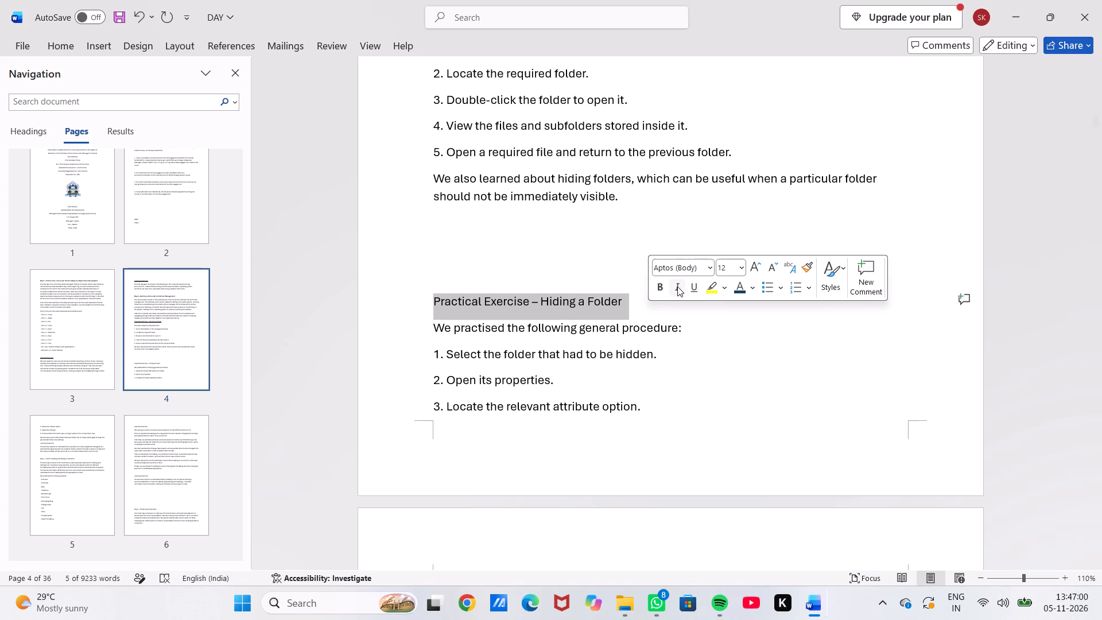
pyautogui.click(693, 285)
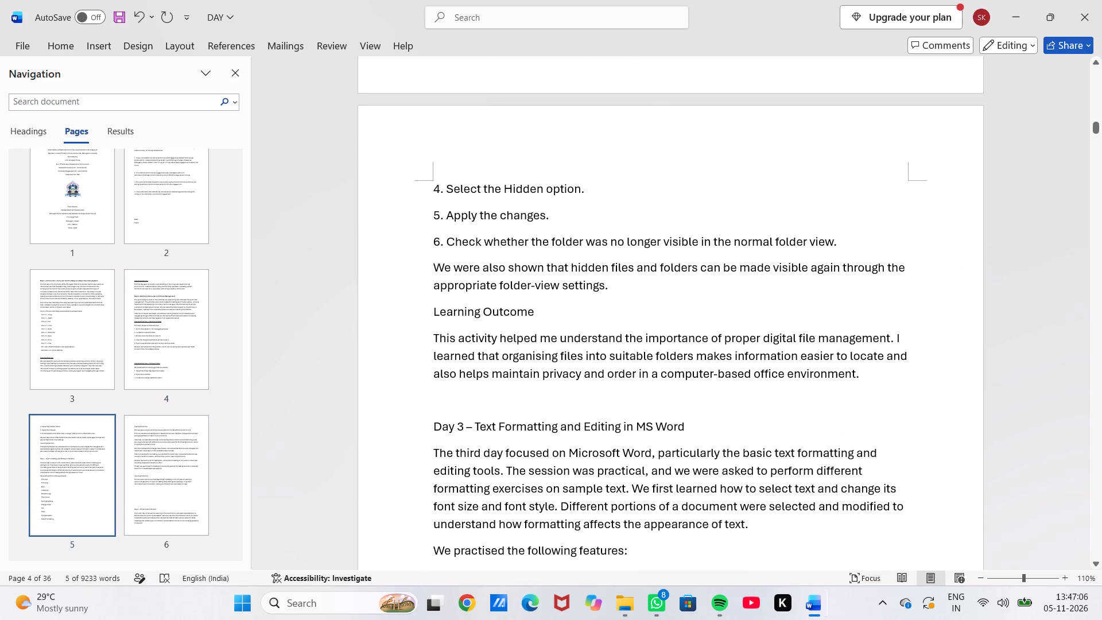
# Delete two of the empty lines above the "Practical Exercise – Hiding a Folder" heading, leaving a single blank line.
pyautogui.scroll(1, 465, 349)
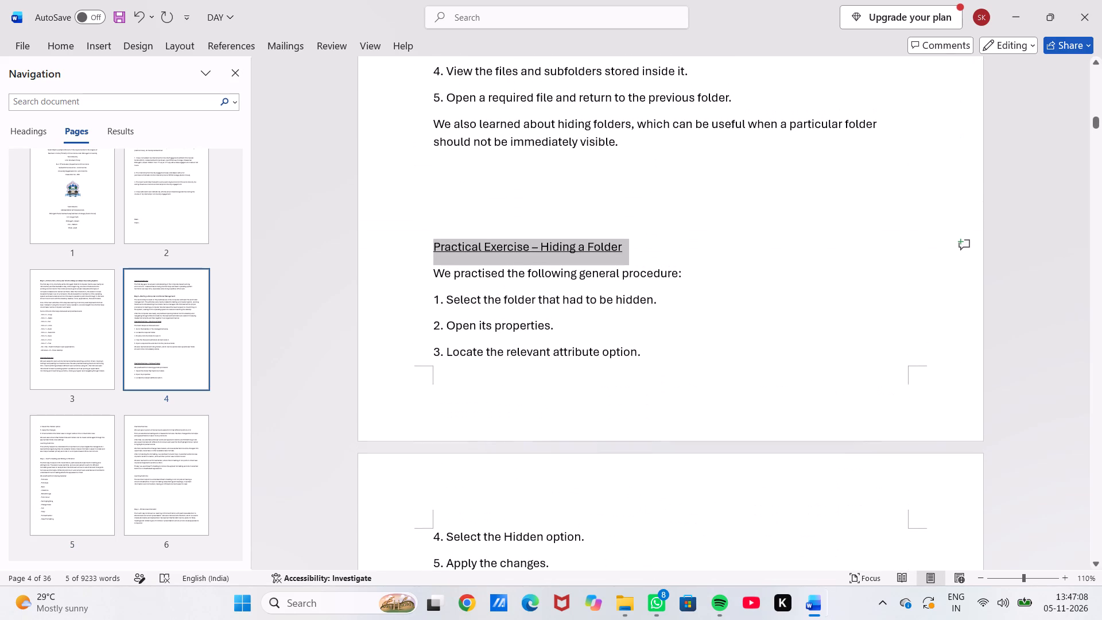
pyautogui.click(427, 243)
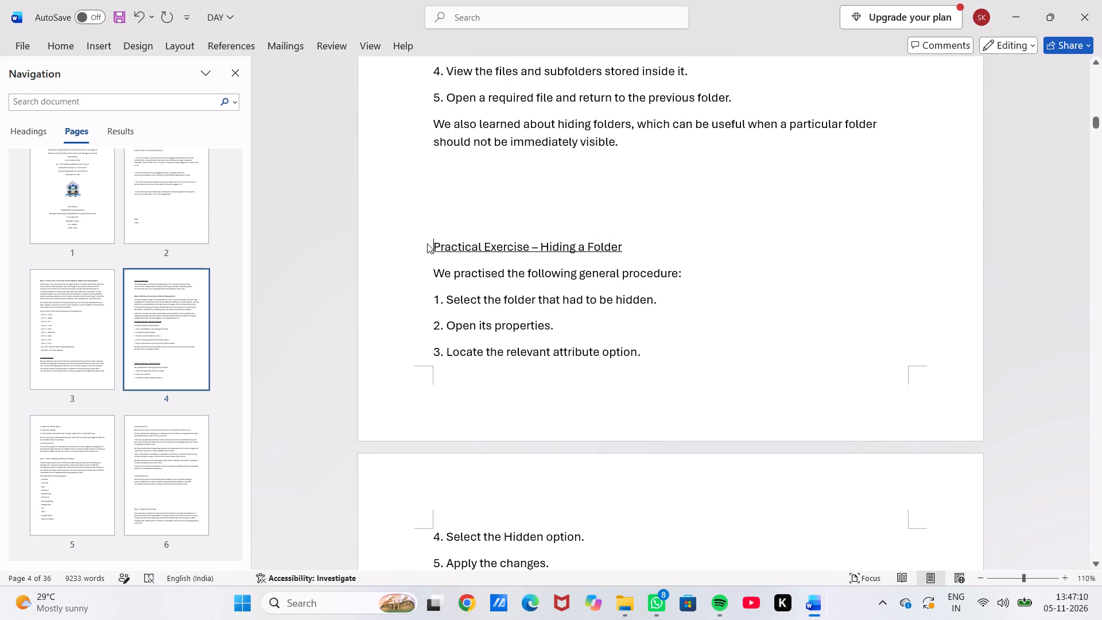
pyautogui.press('BackSpace')
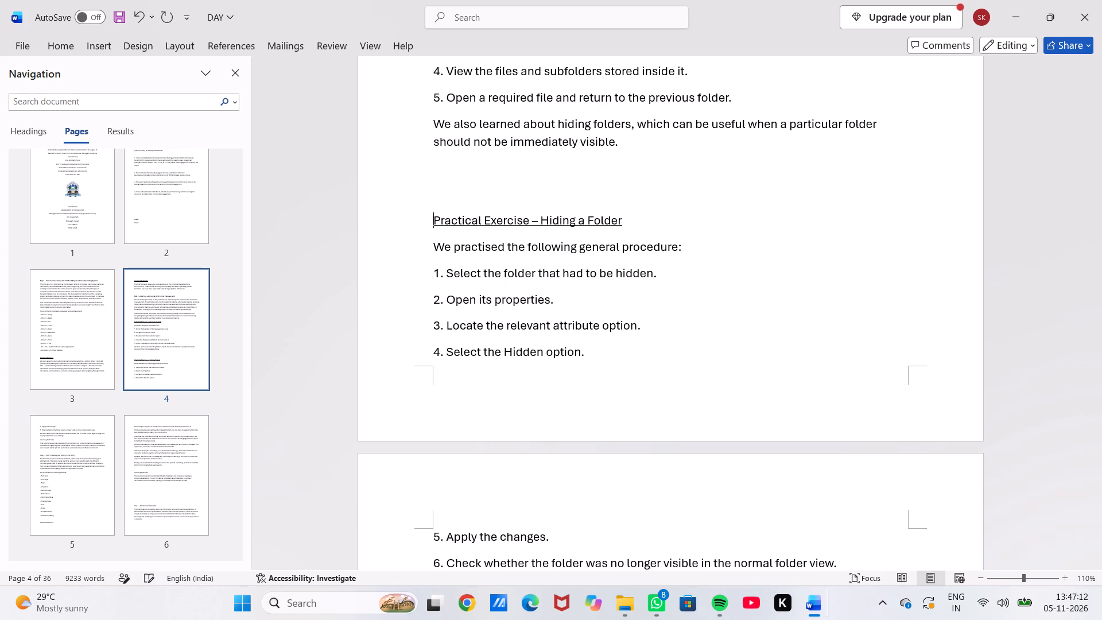
pyautogui.press('BackSpace')
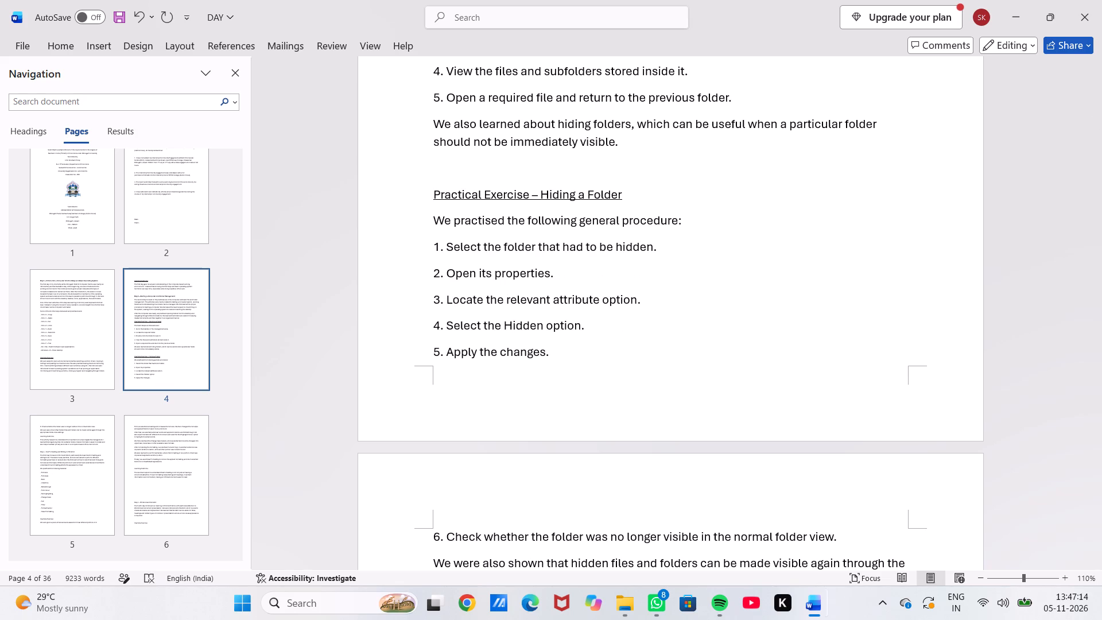
# Delete the remaining blank line above the "Practical Exercise – Hiding a Folder" heading.
pyautogui.press('BackSpace')
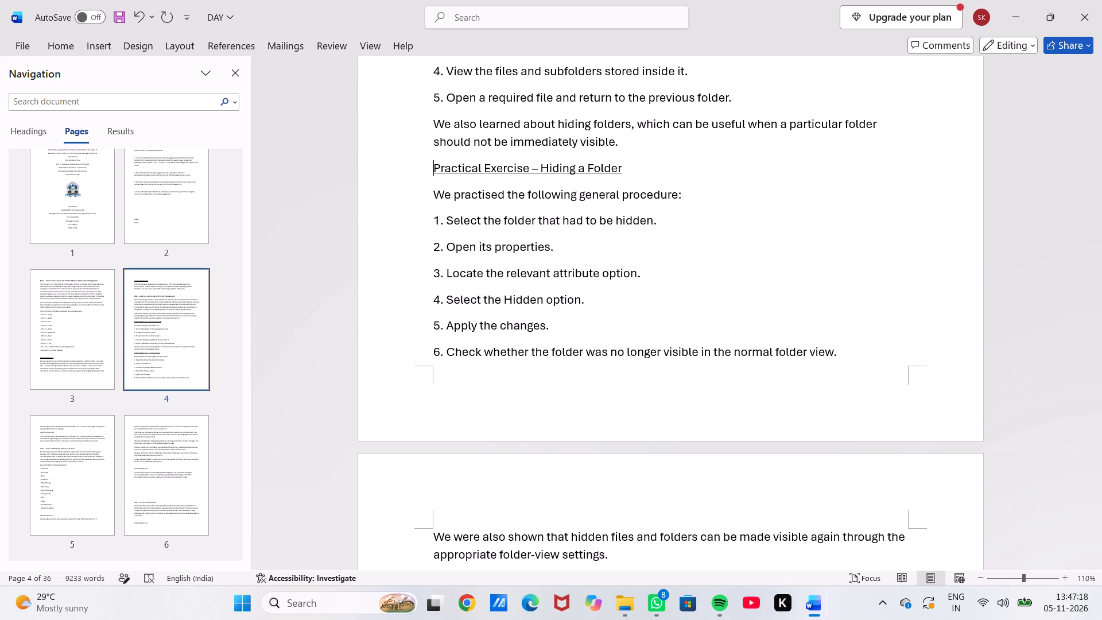
# Examine the Day 2 section's spacing and where its folder-hiding procedure breaks across the two pages.
pyautogui.scroll(2, 427, 243)
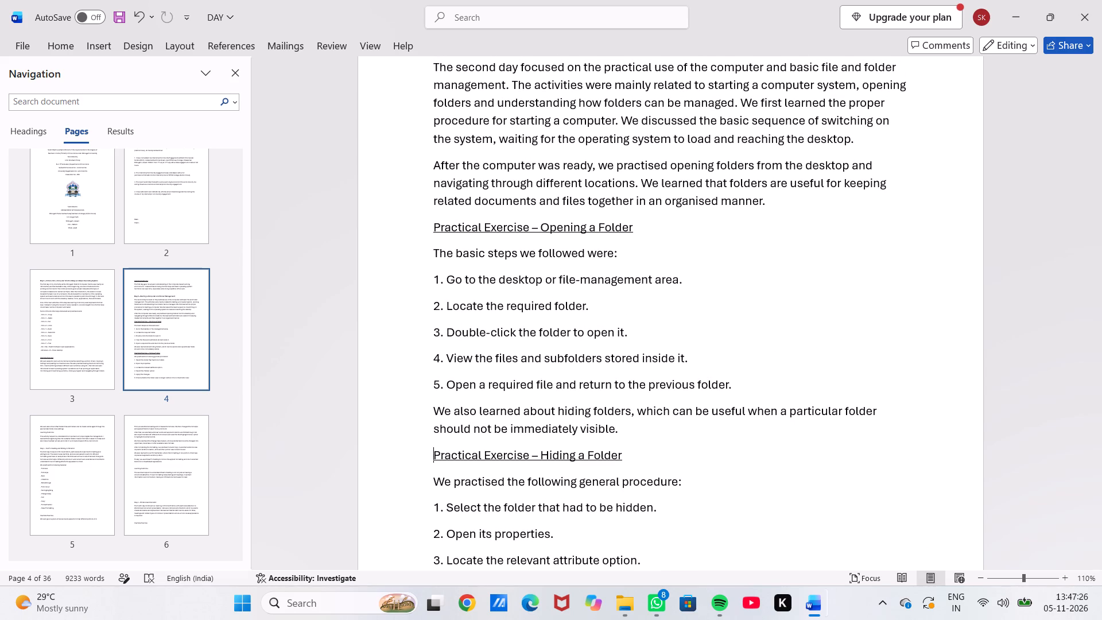
pyautogui.scroll(-2, 427, 243)
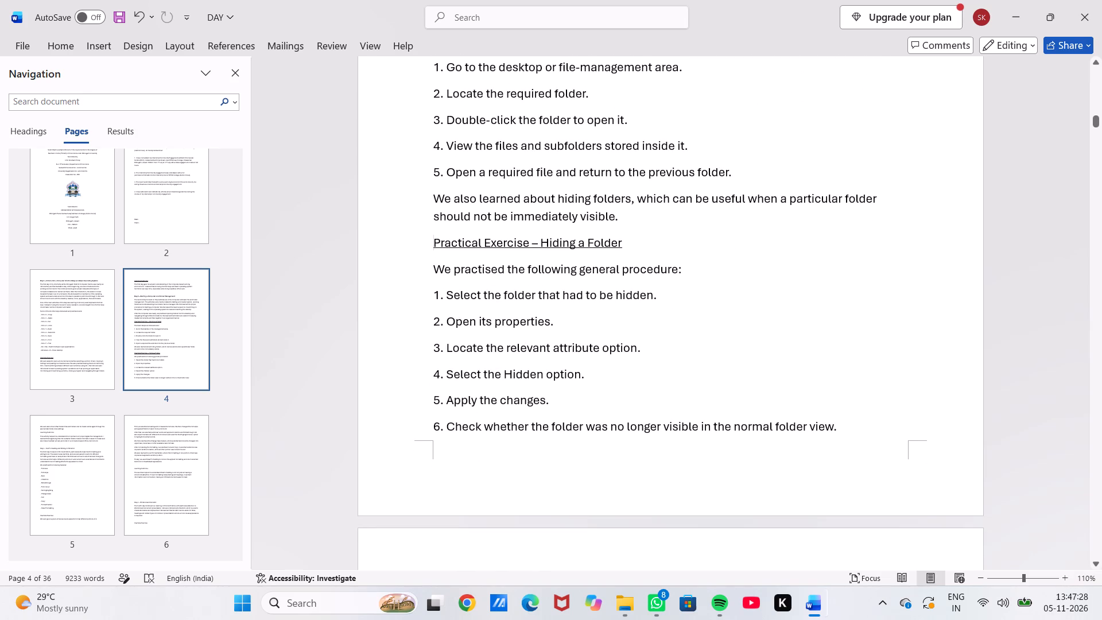
pyautogui.scroll(-1, 427, 243)
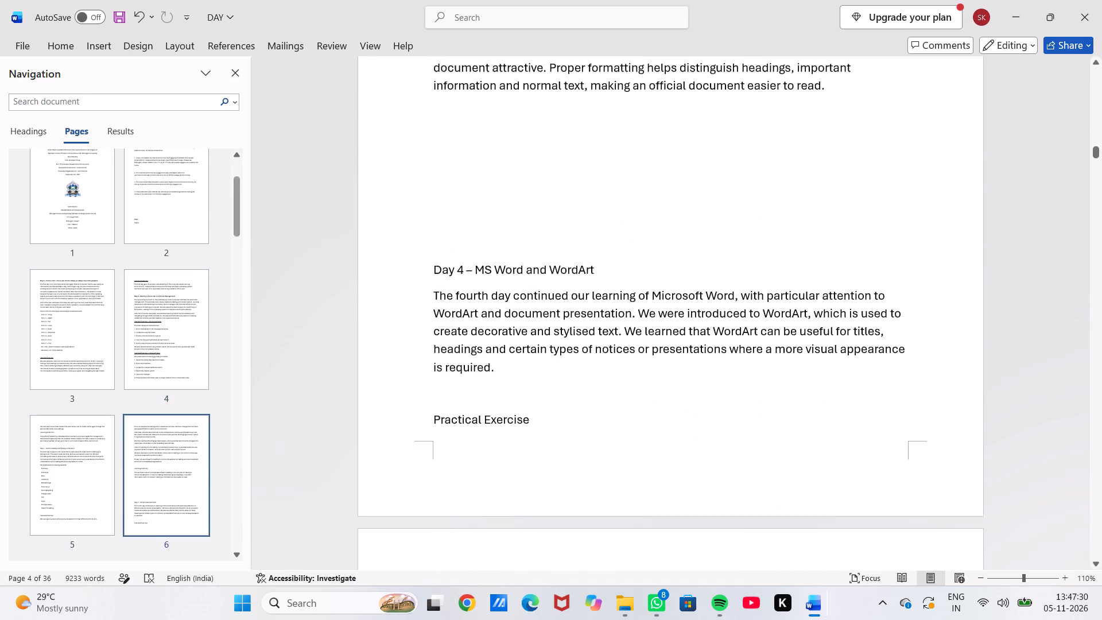
pyautogui.scroll(-1, 427, 243)
pyautogui.scroll(5, 427, 243)
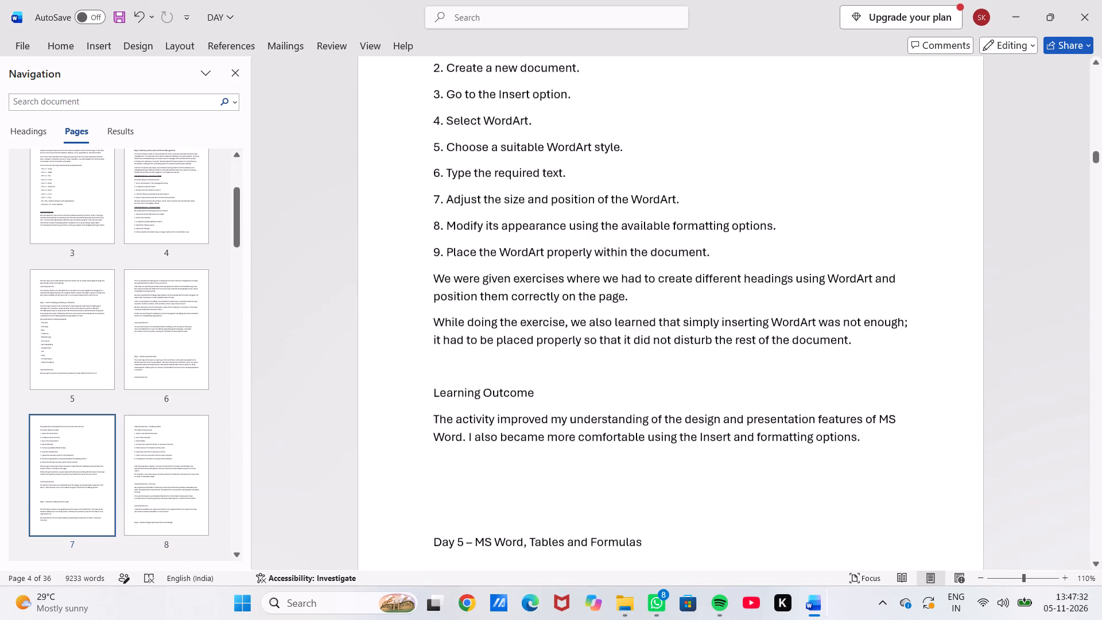
pyautogui.click(150, 208)
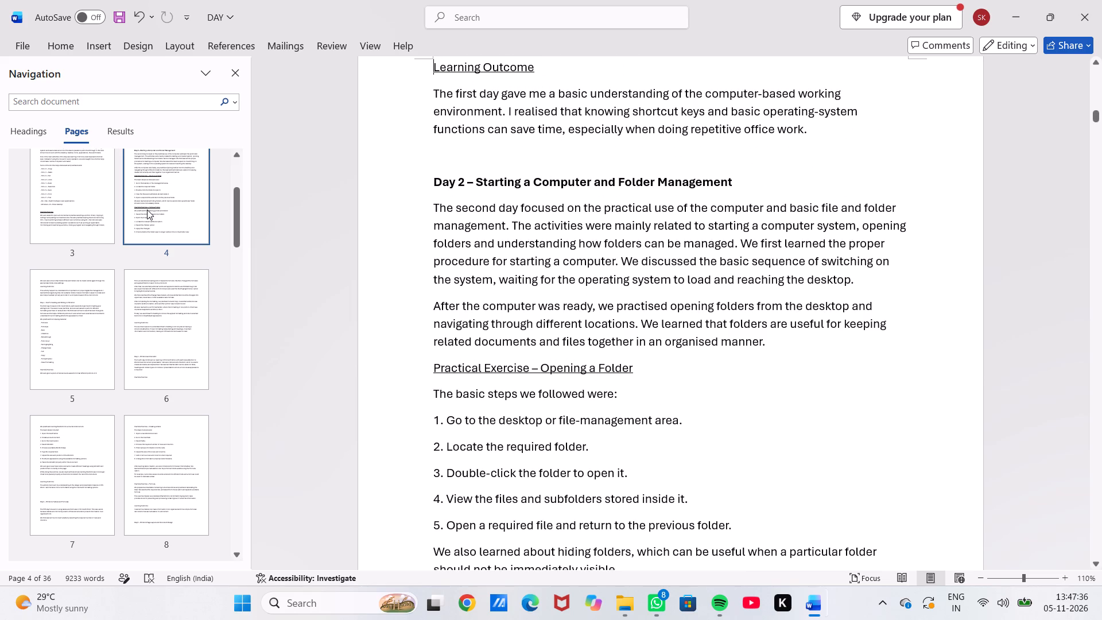
pyautogui.scroll(-2, 450, 277)
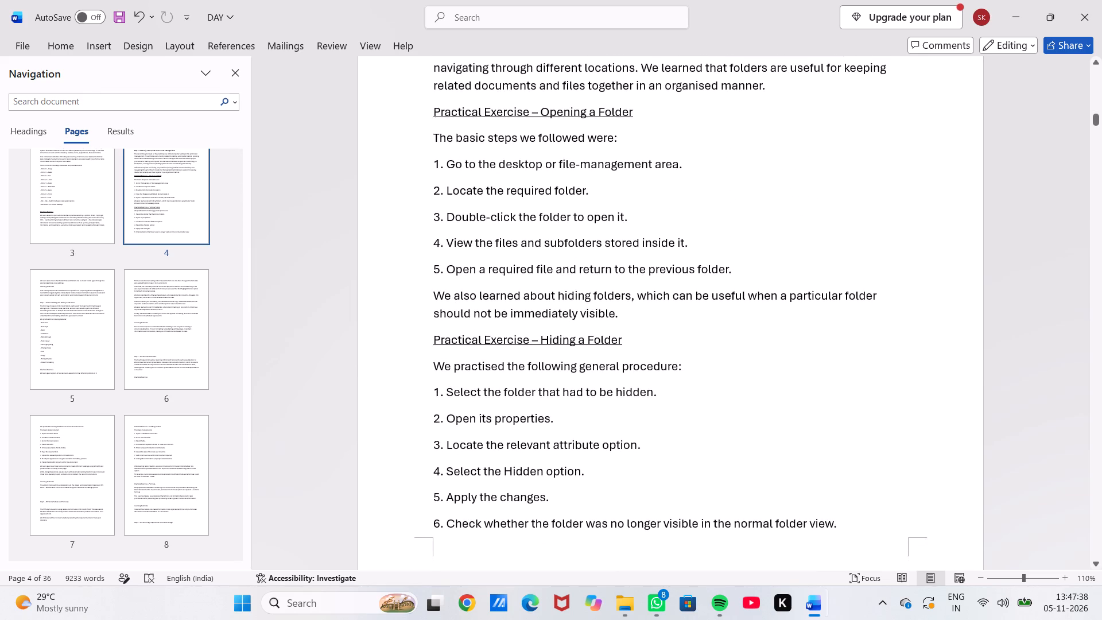
pyautogui.scroll(-2, 450, 277)
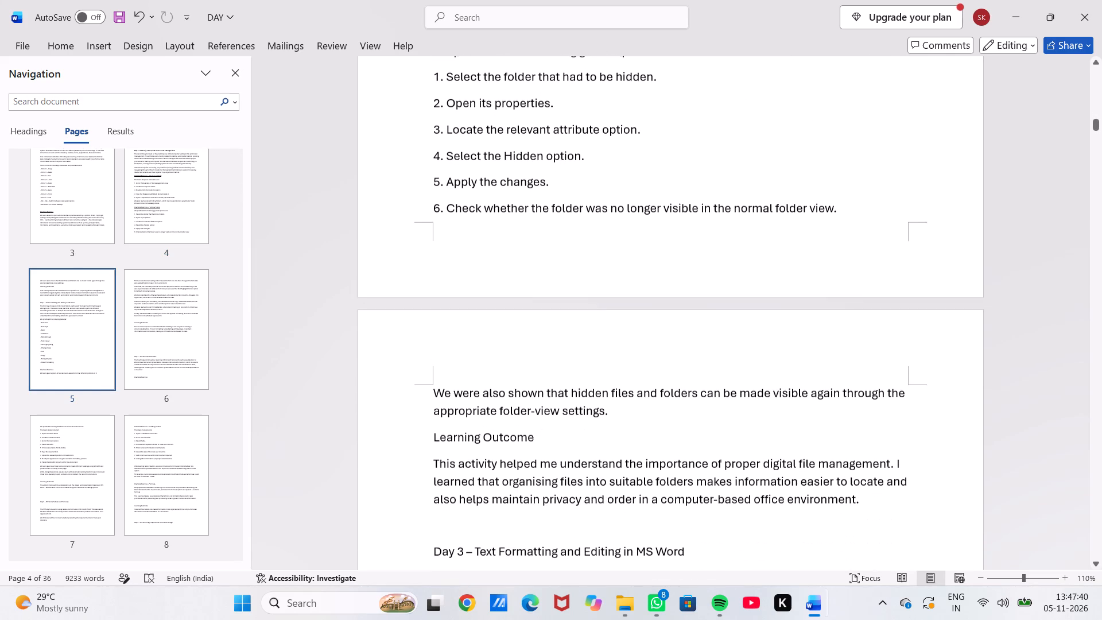
pyautogui.scroll(-1, 450, 277)
pyautogui.scroll(1, 450, 277)
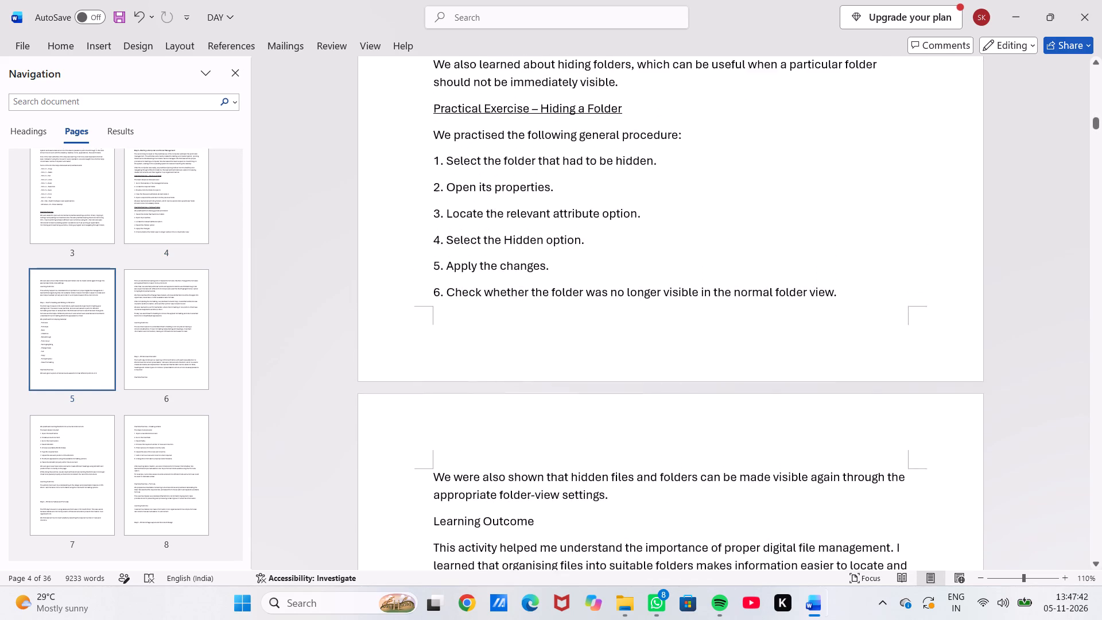
pyautogui.scroll(1, 450, 277)
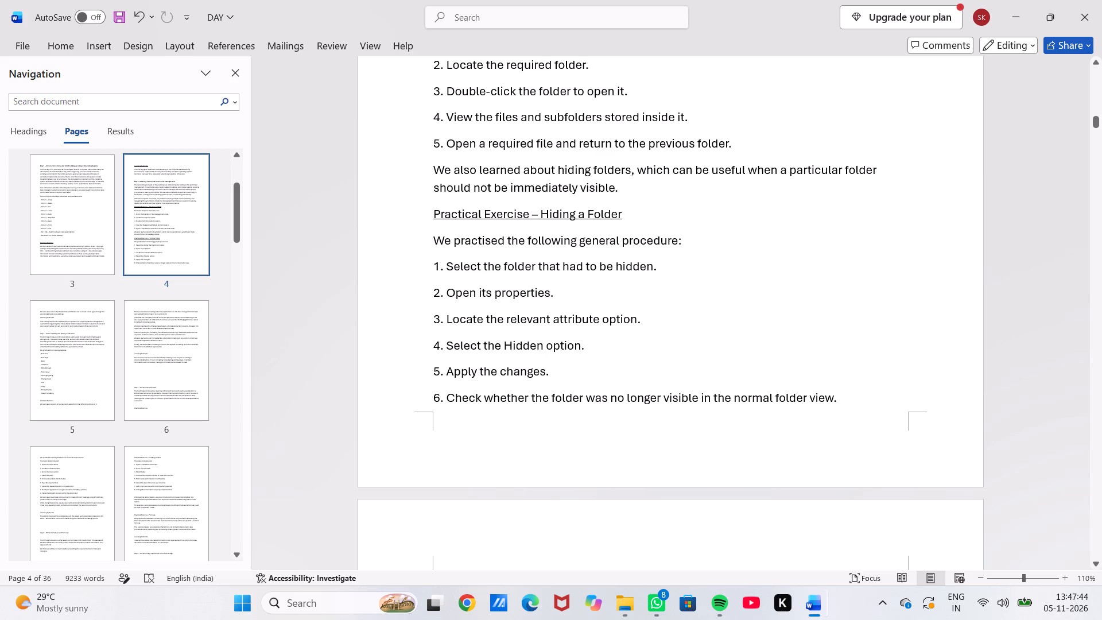
# Delete the whole "We also learned about hiding folders…" paragraph above the "Practical Exercise – Hiding a Folder" heading, leaving no empty line.
pyautogui.click(622, 188)
pyautogui.press('BackSpace')
pyautogui.press('BackSpace')
pyautogui.press('BackSpace')
pyautogui.press('BackSpace')
pyautogui.press('BackSpace')
pyautogui.press('BackSpace')
pyautogui.press('BackSpace')
pyautogui.press('BackSpace')
pyautogui.press('BackSpace')
pyautogui.press('BackSpace')
pyautogui.press('BackSpace')
pyautogui.press('BackSpace')
pyautogui.press('BackSpace')
pyautogui.press('BackSpace')
pyautogui.press('BackSpace')
pyautogui.press('BackSpace')
pyautogui.press('BackSpace')
pyautogui.press('BackSpace')
pyautogui.press('BackSpace')
pyautogui.press('BackSpace')
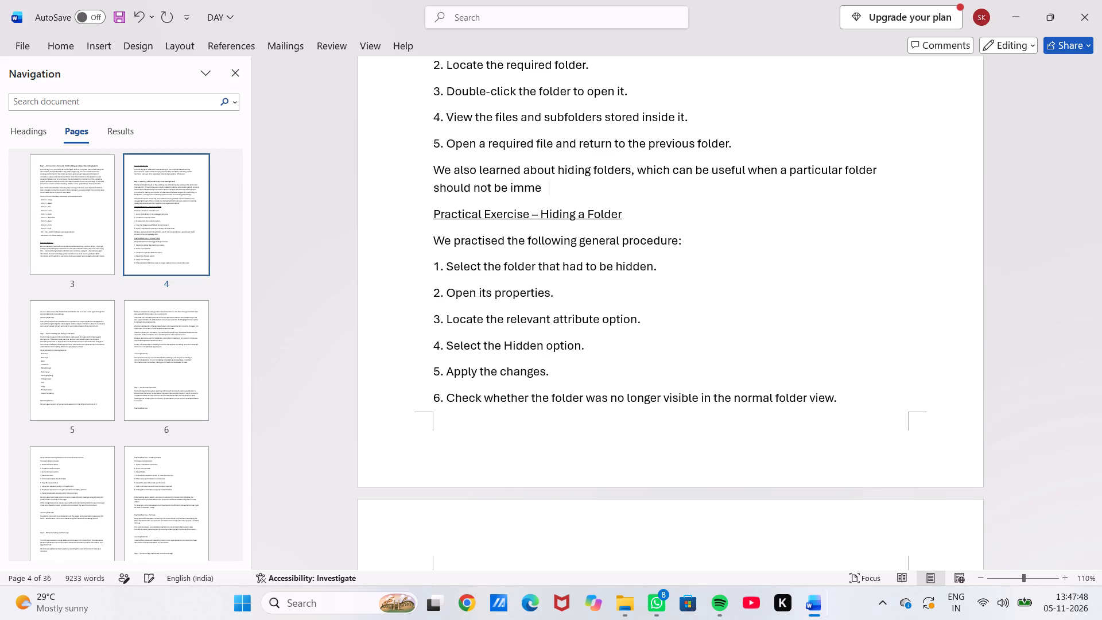
pyautogui.press('BackSpace')
pyautogui.press('BackSpace')
pyautogui.press('BackSpace')
pyautogui.press('BackSpace')
pyautogui.press('BackSpace')
pyautogui.press('BackSpace')
pyautogui.press('BackSpace')
pyautogui.press('BackSpace')
pyautogui.press('BackSpace')
pyautogui.press('BackSpace')
pyautogui.press('BackSpace')
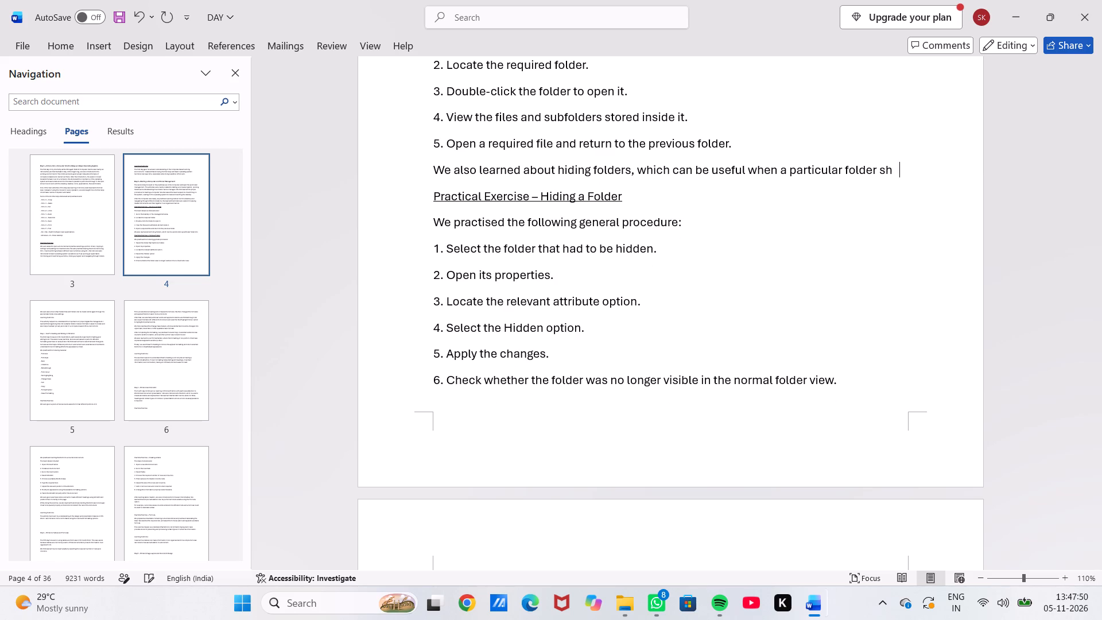
pyautogui.press('BackSpace')
pyautogui.press('BackSpace')
pyautogui.press('BackSpace')
pyautogui.press('BackSpace')
pyautogui.press('BackSpace')
pyautogui.press('BackSpace')
pyautogui.press('BackSpace')
pyautogui.press('BackSpace')
pyautogui.press('BackSpace')
pyautogui.press('BackSpace')
pyautogui.press('BackSpace')
pyautogui.press('BackSpace')
pyautogui.press('BackSpace')
pyautogui.press('BackSpace')
pyautogui.press('BackSpace')
pyautogui.press('BackSpace')
pyautogui.press('BackSpace')
pyautogui.press('BackSpace')
pyautogui.press('BackSpace')
pyautogui.press('BackSpace')
pyautogui.press('BackSpace')
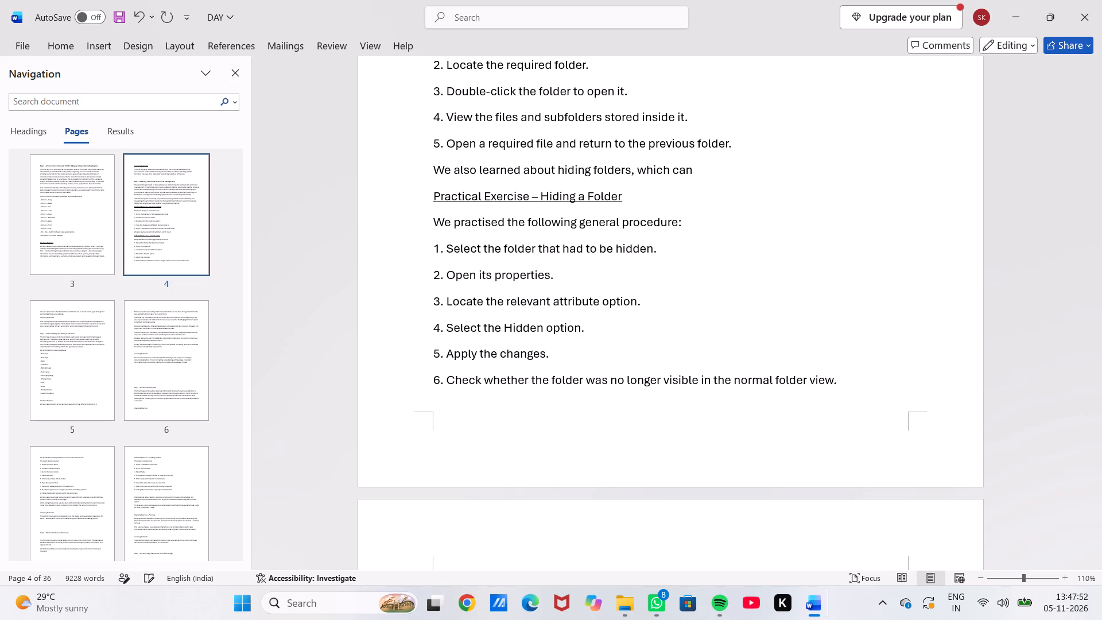
pyautogui.press('BackSpace')
pyautogui.press('BackSpace')
pyautogui.press('BackSpace')
pyautogui.press('BackSpace')
pyautogui.press('BackSpace')
pyautogui.press('BackSpace')
pyautogui.press('BackSpace')
pyautogui.press('BackSpace')
pyautogui.press('BackSpace')
pyautogui.press('BackSpace')
pyautogui.press('BackSpace')
pyautogui.press('BackSpace')
pyautogui.press('BackSpace')
pyautogui.press('BackSpace')
pyautogui.press('BackSpace')
pyautogui.press('BackSpace')
pyautogui.press('BackSpace')
pyautogui.press('BackSpace')
pyautogui.press('BackSpace')
pyautogui.press('BackSpace')
pyautogui.press('BackSpace')
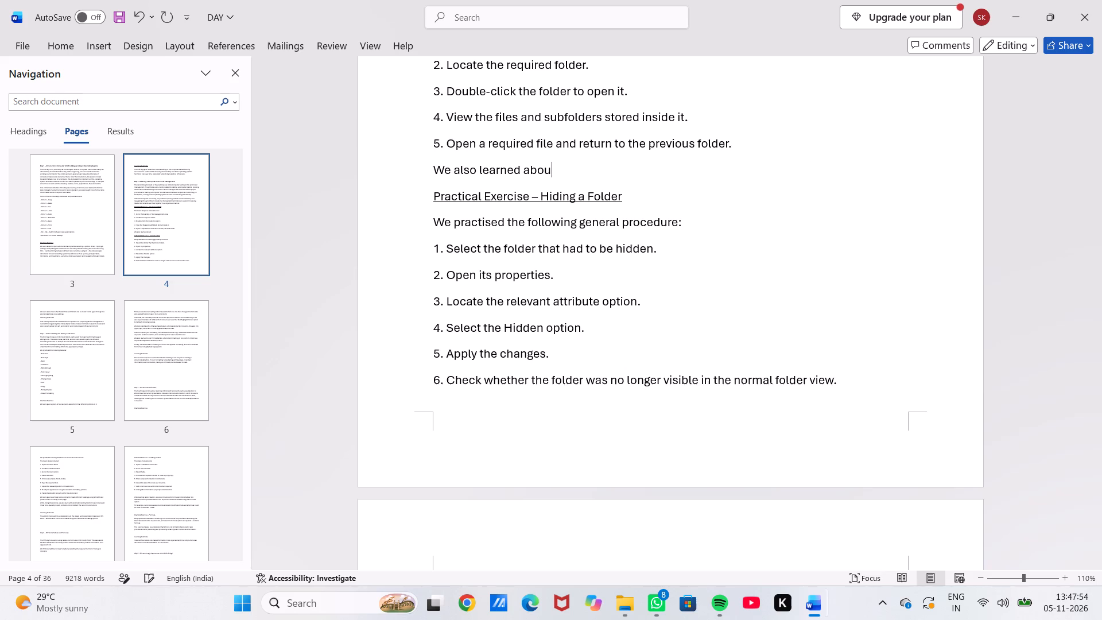
pyautogui.press('BackSpace')
pyautogui.press('BackSpace')
pyautogui.press('BackSpace')
pyautogui.press('BackSpace')
pyautogui.press('BackSpace')
pyautogui.press('BackSpace')
pyautogui.press('BackSpace')
pyautogui.press('BackSpace')
pyautogui.press('BackSpace')
pyautogui.press('BackSpace')
pyautogui.press('BackSpace')
pyautogui.press('BackSpace')
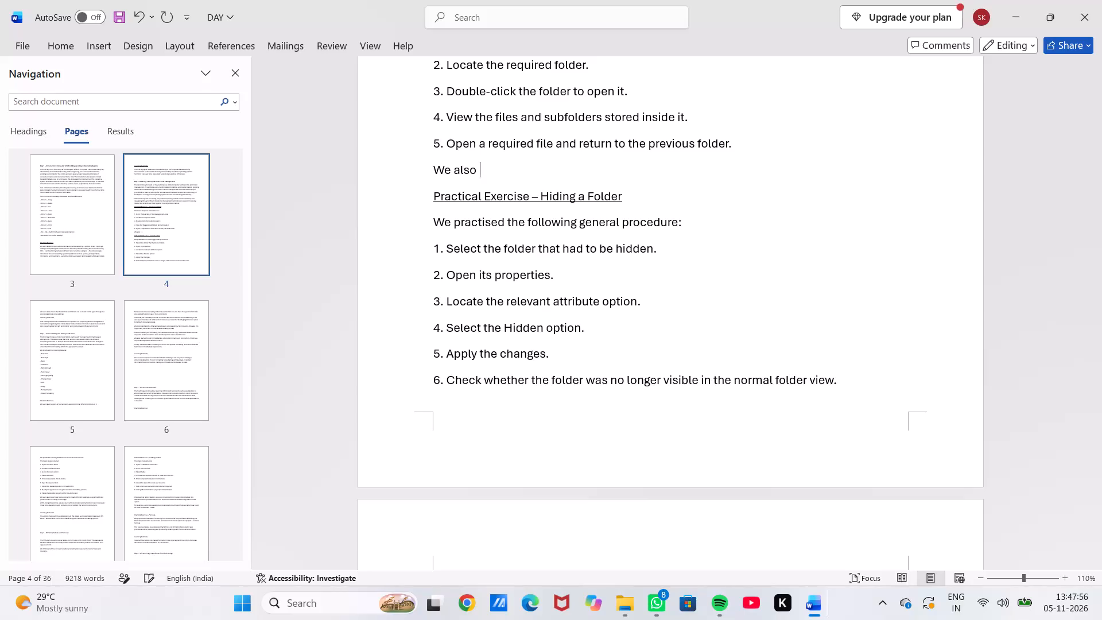
pyautogui.press('BackSpace')
pyautogui.press('BackSpace')
pyautogui.press('BackSpace')
pyautogui.press('BackSpace')
pyautogui.press('BackSpace')
pyautogui.press('BackSpace')
pyautogui.press('BackSpace')
pyautogui.press('BackSpace')
pyautogui.press('BackSpace')
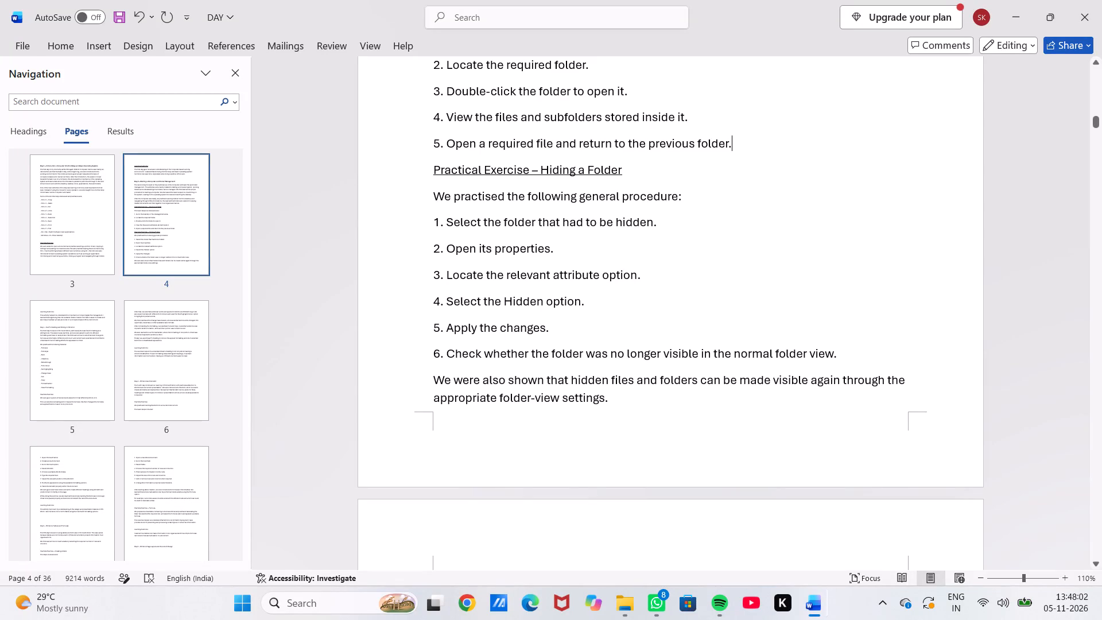
# Underline the "Learning Outcome" heading at the end of the Day 2 section.
pyautogui.scroll(-1, 662, 333)
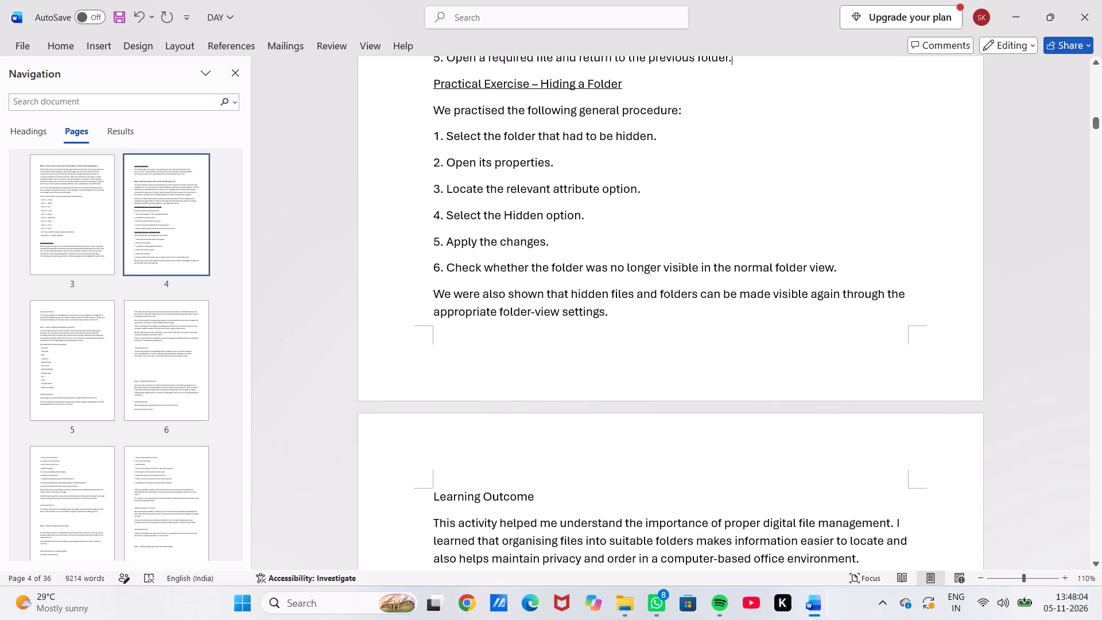
pyautogui.scroll(-1, 662, 333)
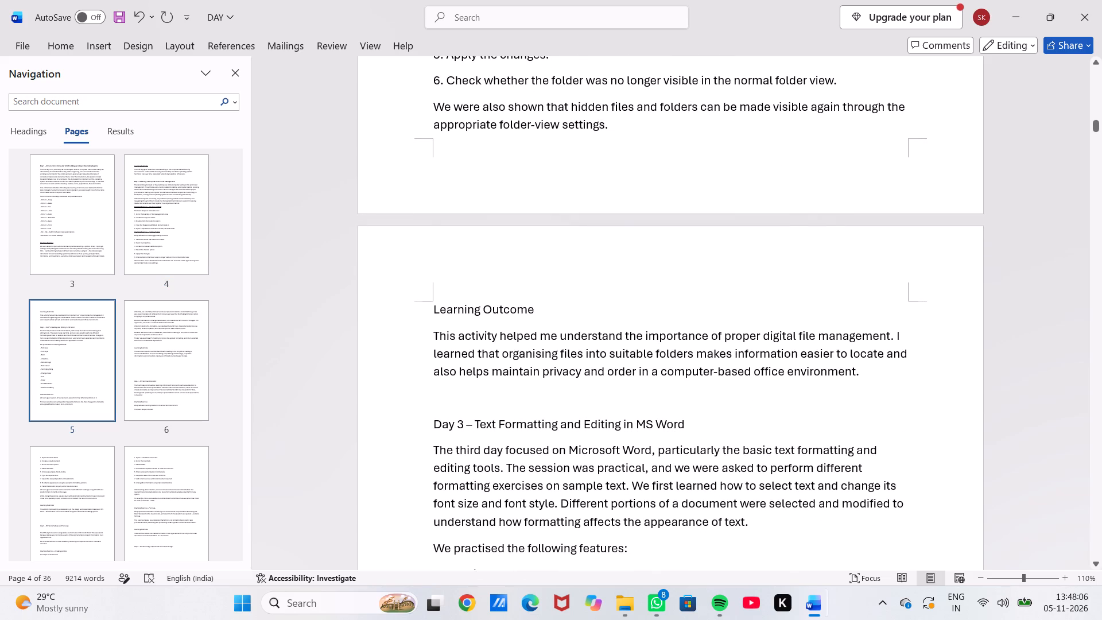
pyautogui.click(431, 308)
pyautogui.moveTo(431, 308); pyautogui.dragTo(502, 333, button='right')
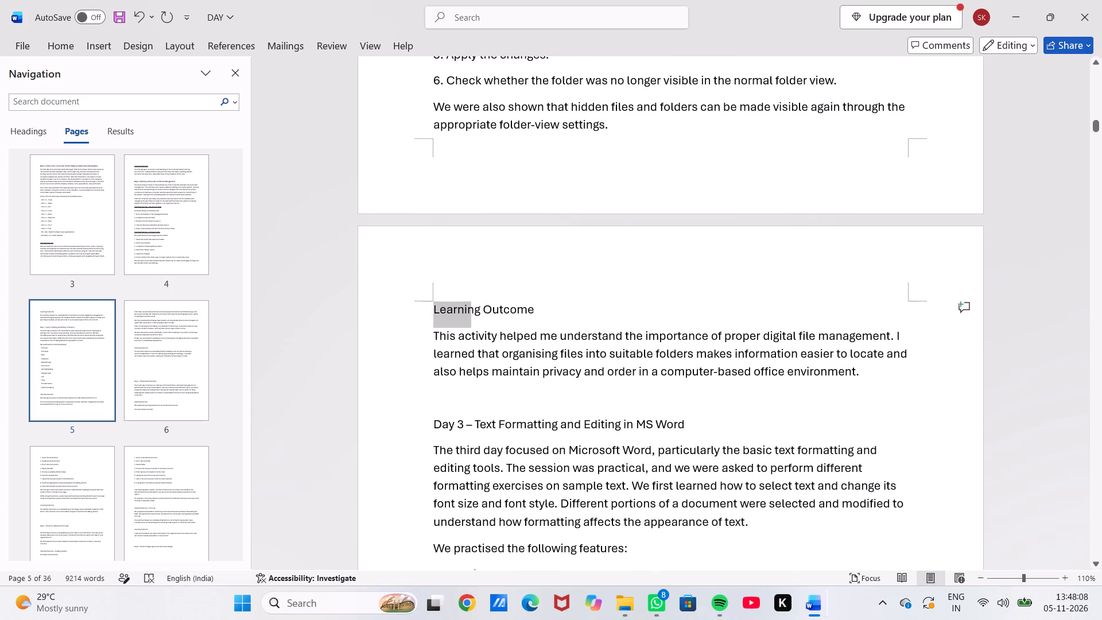
pyautogui.moveTo(502, 333); pyautogui.dragTo(555, 316, button='right')
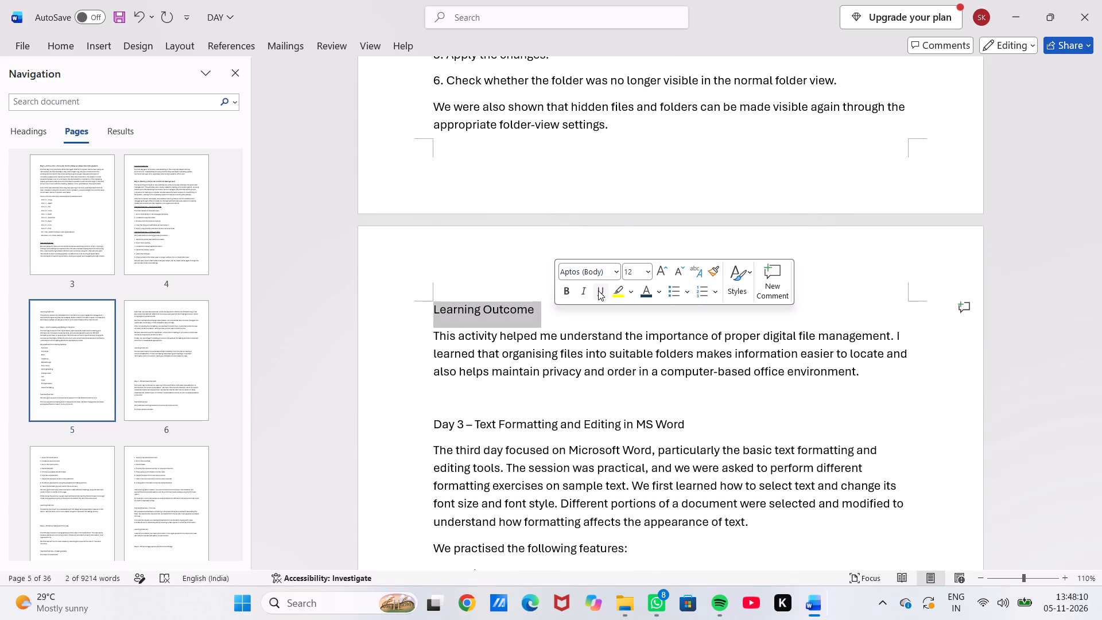
pyautogui.click(598, 290)
# Make the "Day 3 – Text Formatting and Editing in MS Word" heading bold.
pyautogui.scroll(-1, 524, 394)
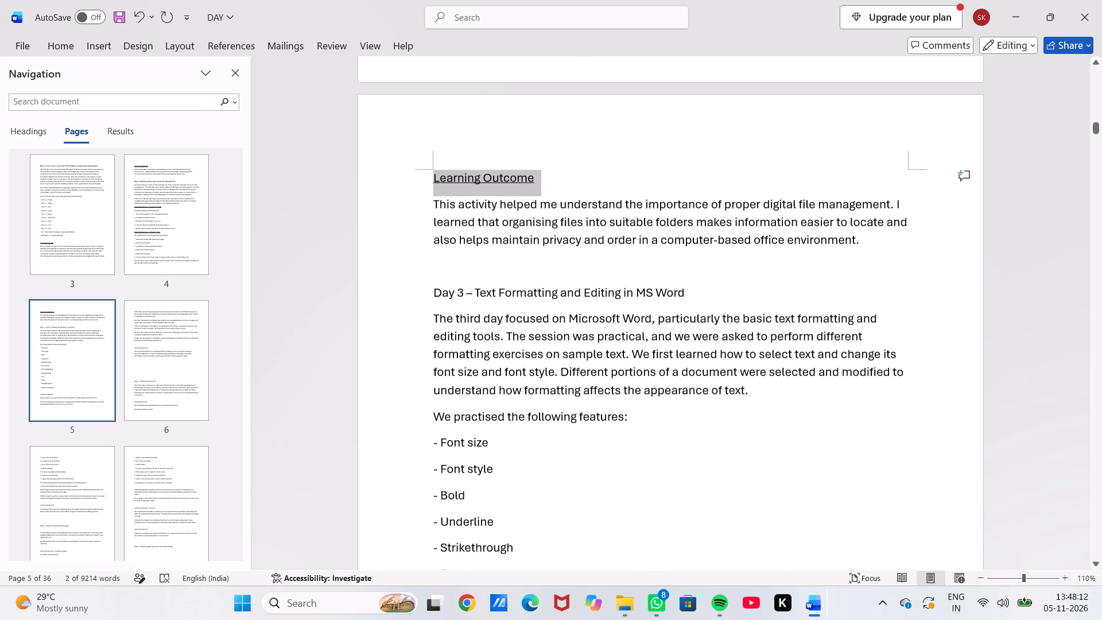
pyautogui.scroll(-1, 524, 394)
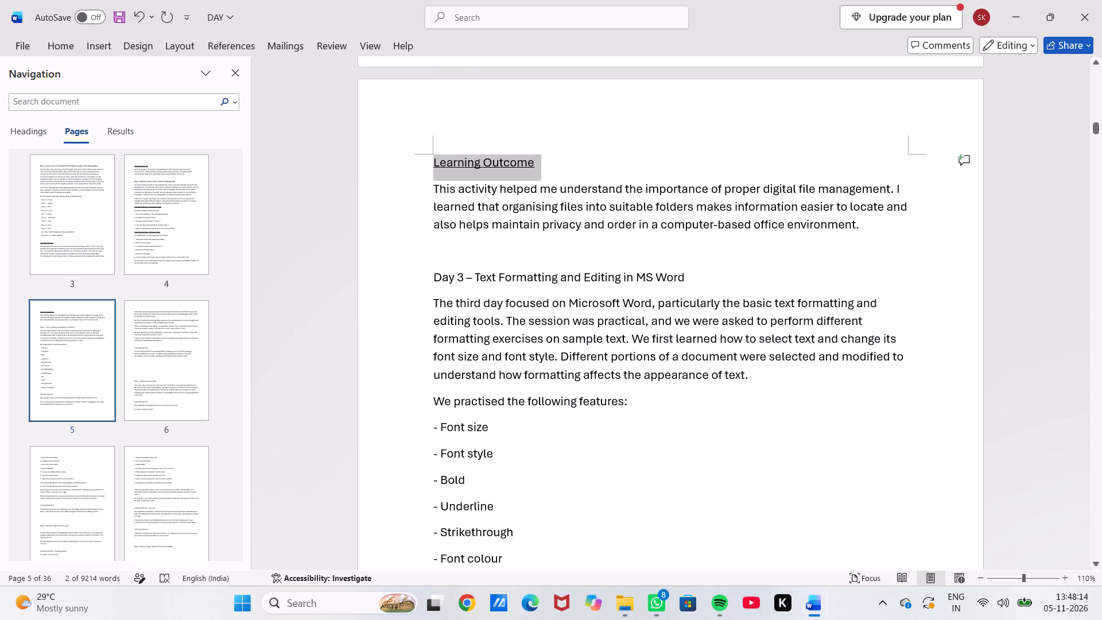
pyautogui.click(433, 274)
pyautogui.moveTo(433, 274); pyautogui.dragTo(623, 273, button='right')
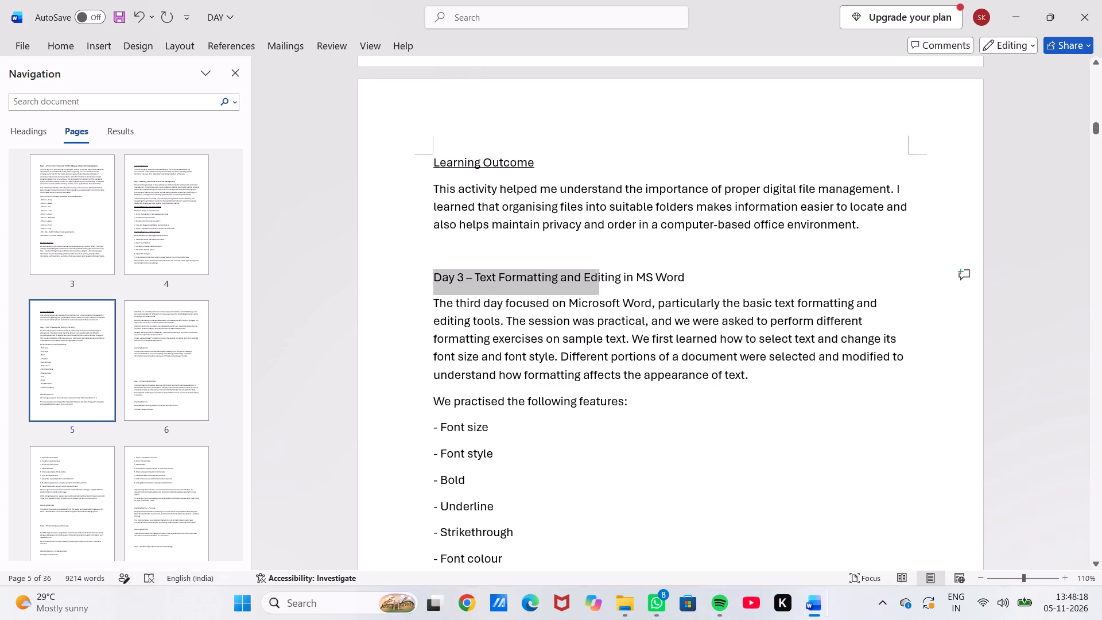
pyautogui.moveTo(623, 273); pyautogui.dragTo(725, 278, button='right')
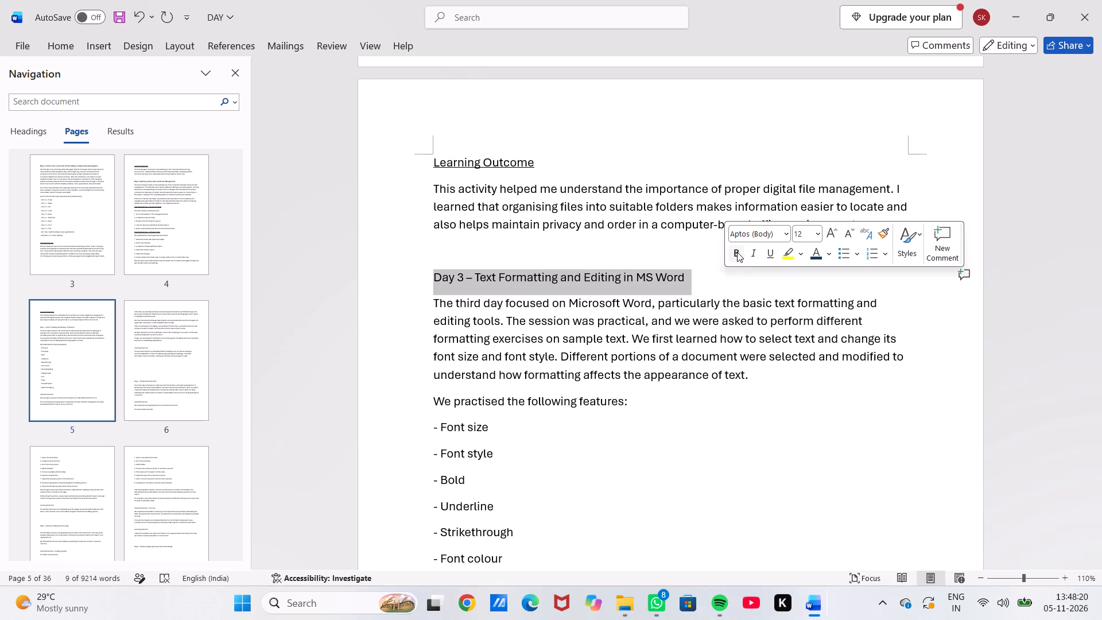
pyautogui.click(737, 251)
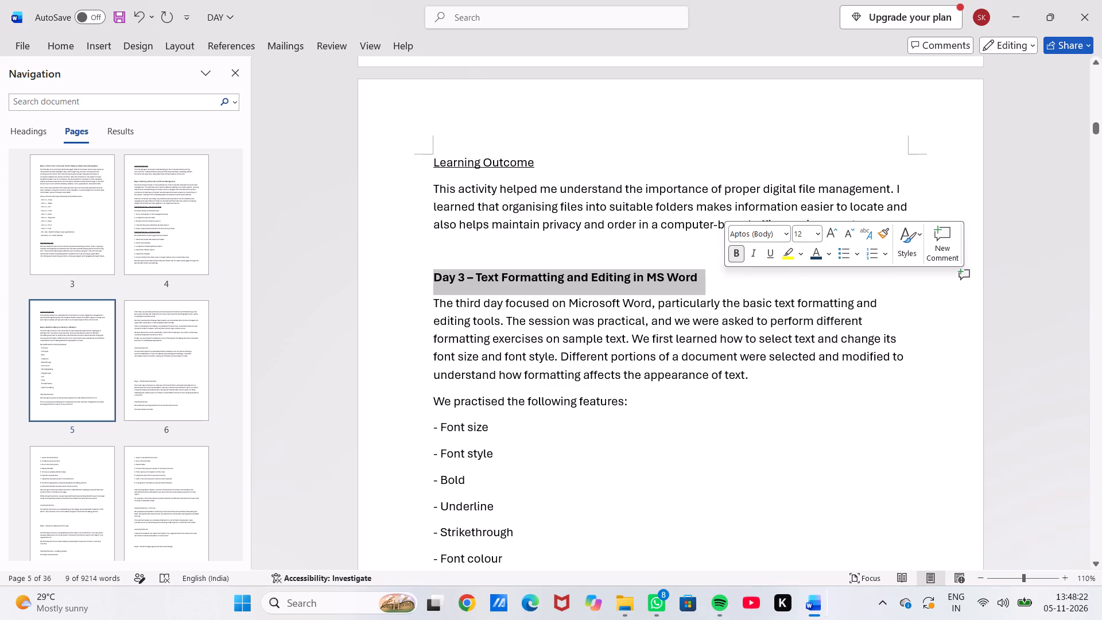
# Delete the blank line between the "Clear Formatting" item and the "Practical Exercise" heading in the Day 3 section.
pyautogui.scroll(-1, 680, 447)
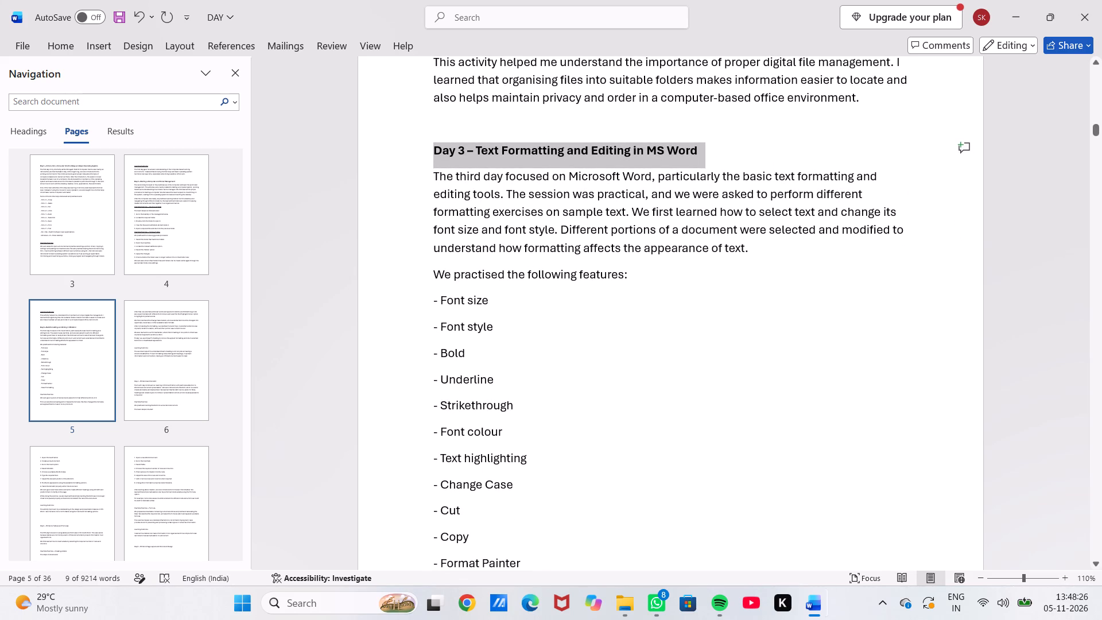
pyautogui.scroll(-1, 680, 447)
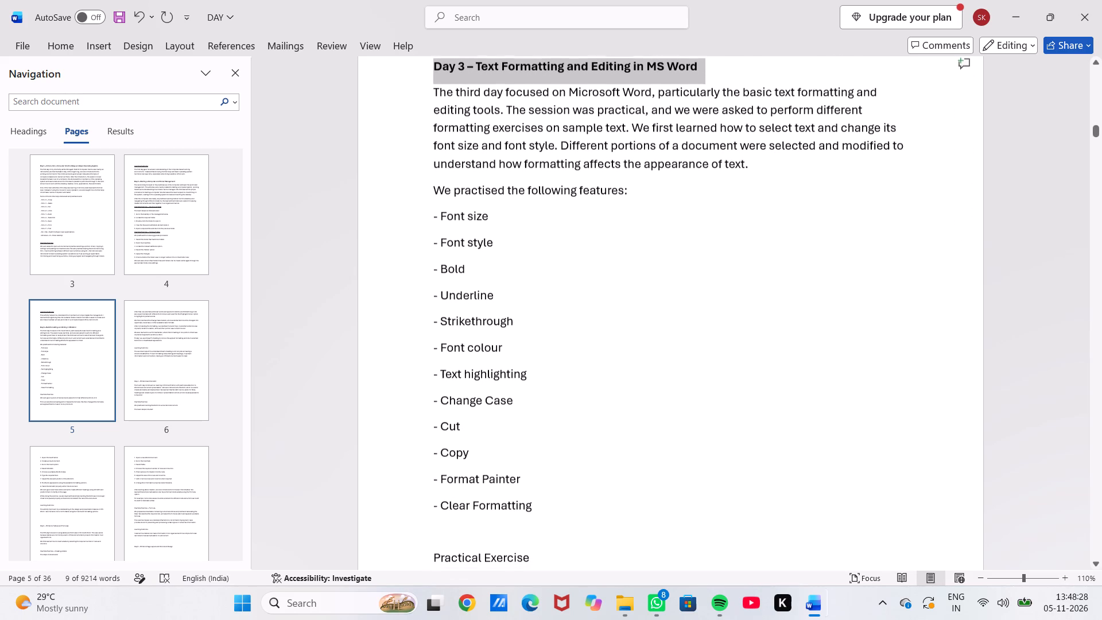
pyautogui.scroll(-1, 680, 447)
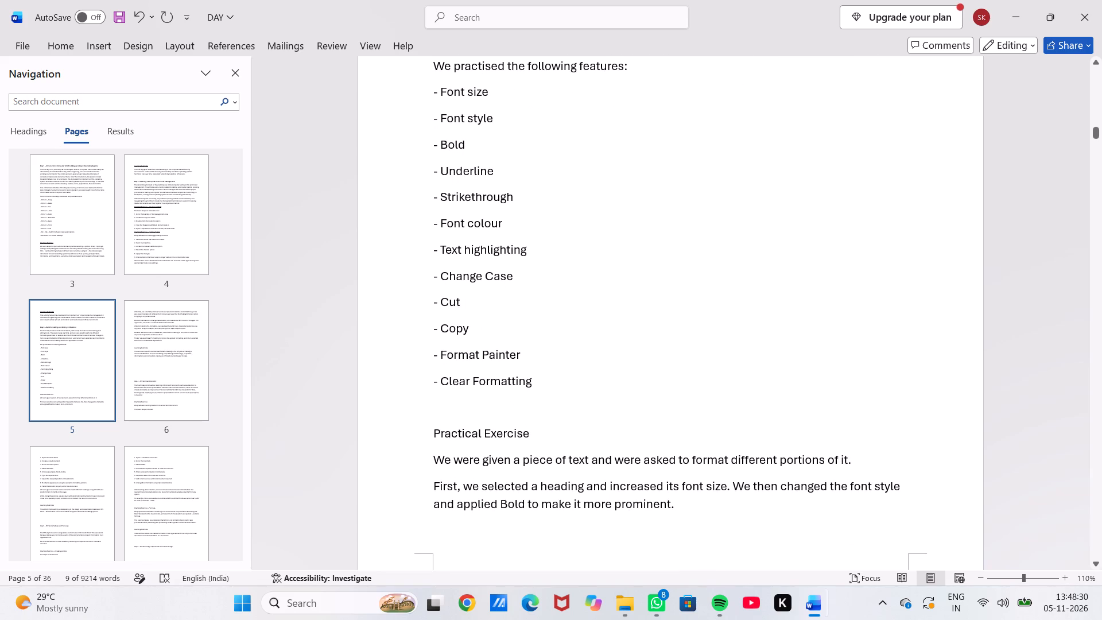
pyautogui.click(432, 433)
pyautogui.press('BackSpace')
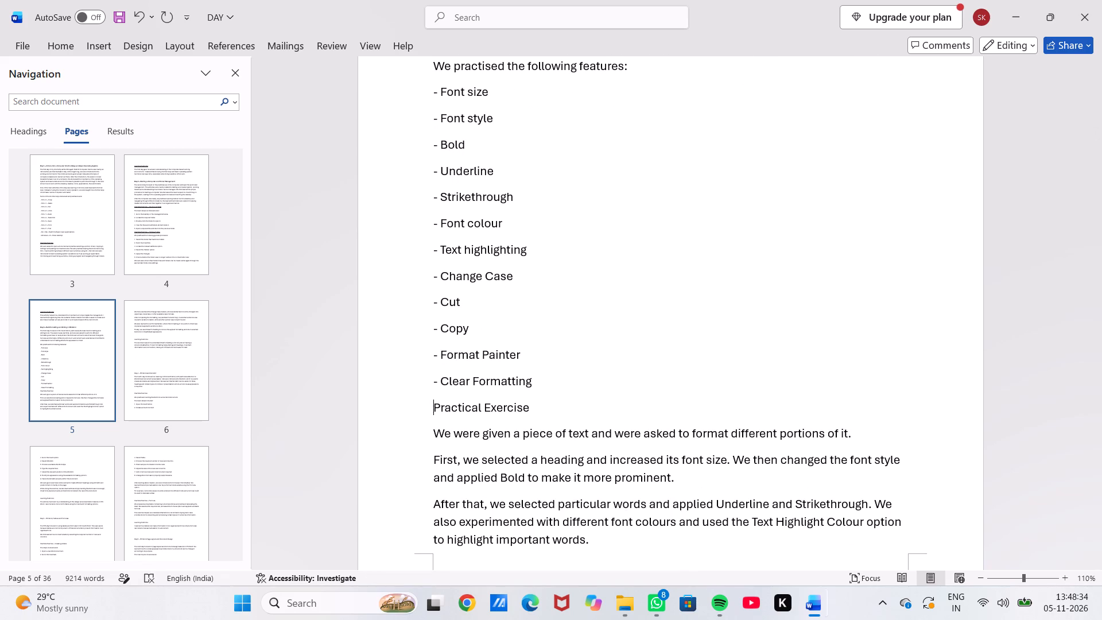
# Underline the "Practical Exercise" heading in the Day 3 section.
pyautogui.moveTo(432, 433); pyautogui.dragTo(429, 410, button='right')
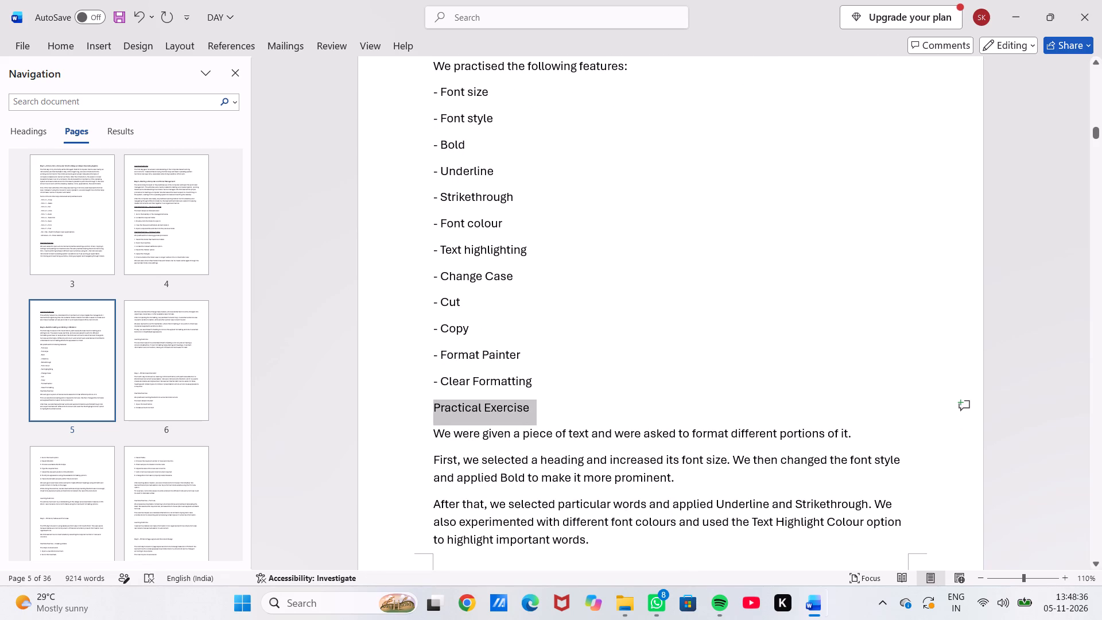
pyautogui.moveTo(429, 410); pyautogui.dragTo(442, 406, button='right')
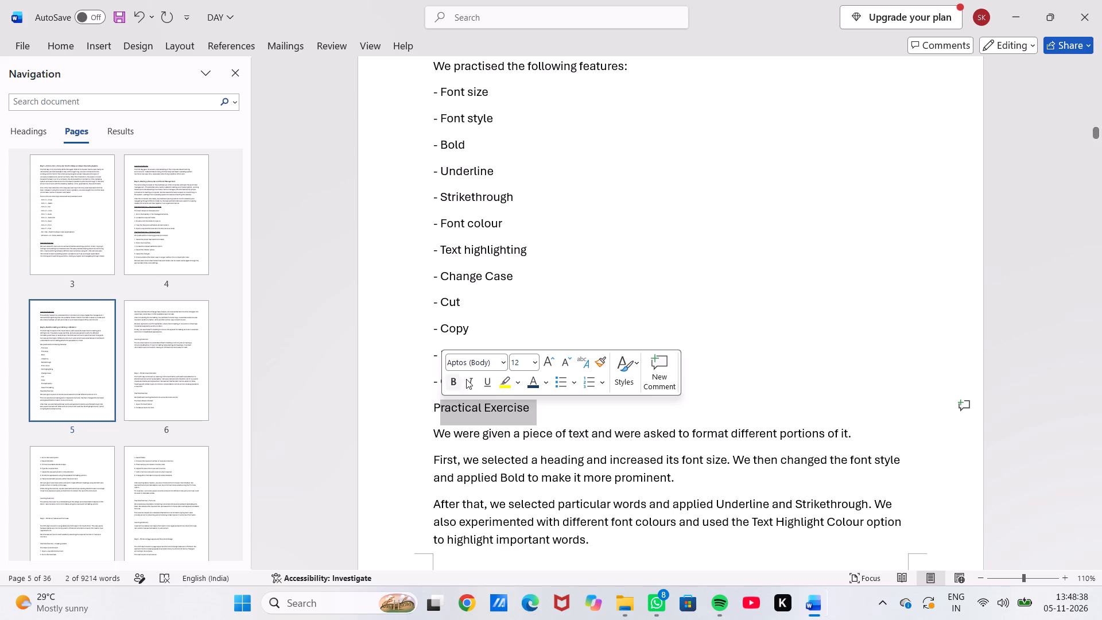
pyautogui.click(486, 383)
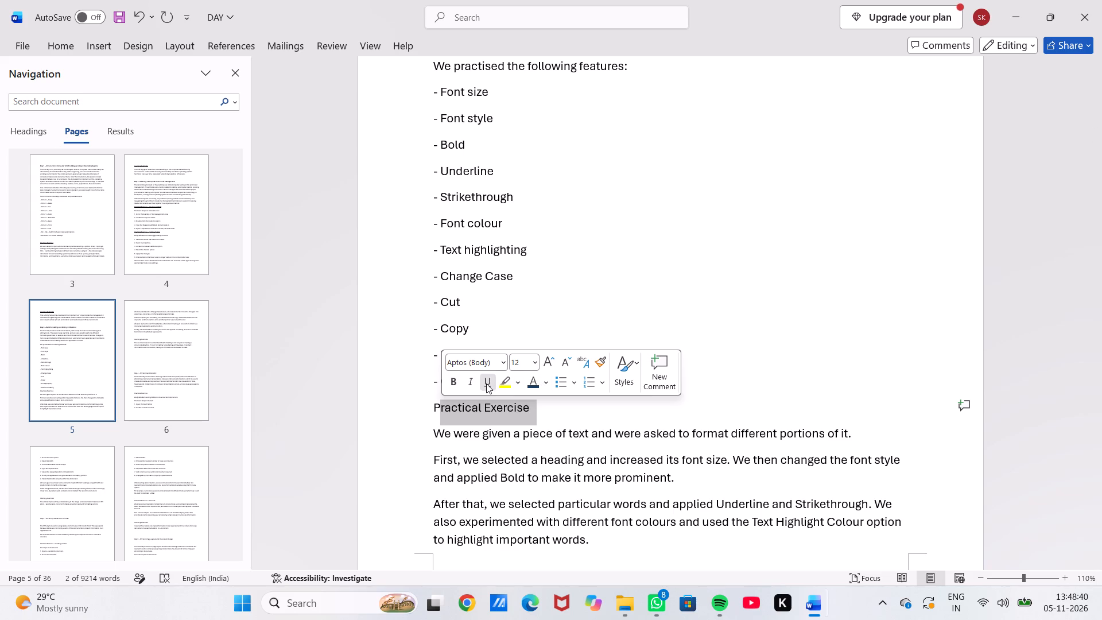
pyautogui.click(486, 383)
pyautogui.click(429, 421)
pyautogui.moveTo(429, 421); pyautogui.dragTo(528, 425, button='right')
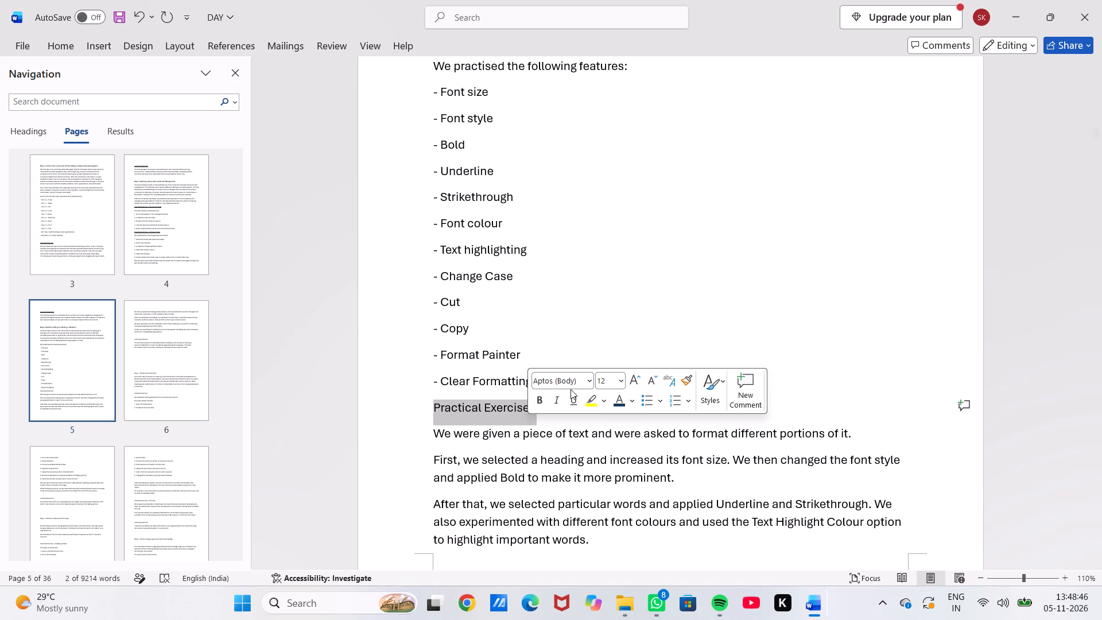
pyautogui.click(572, 400)
# Delete the blank line above the "Learning Outcome" heading at the end of the Day 3 section.
pyautogui.scroll(-1, 550, 430)
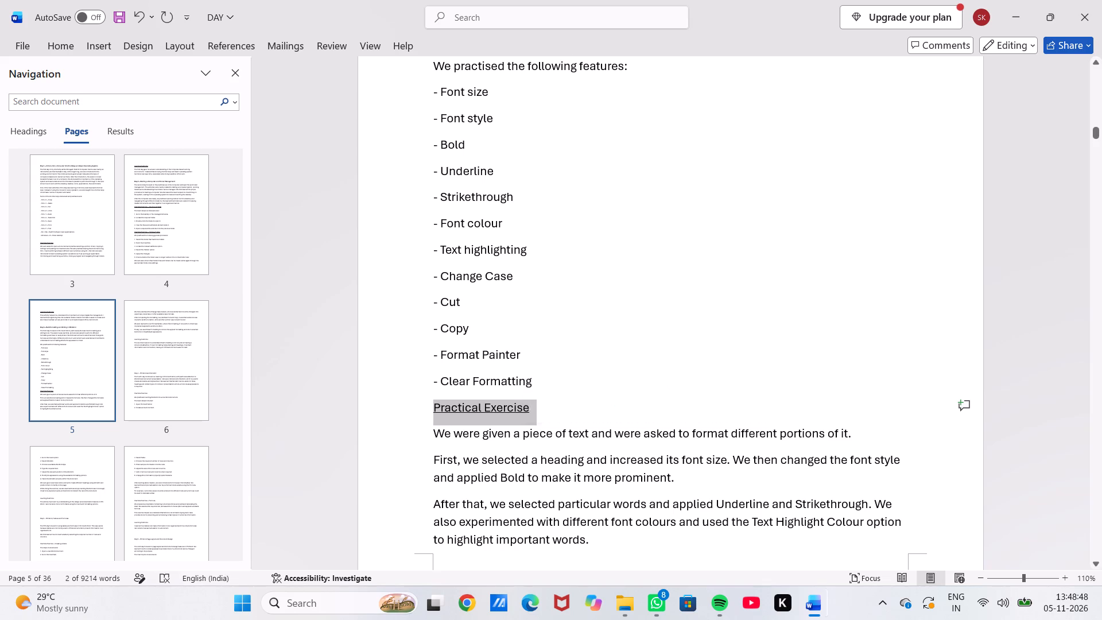
pyautogui.scroll(-2, 550, 430)
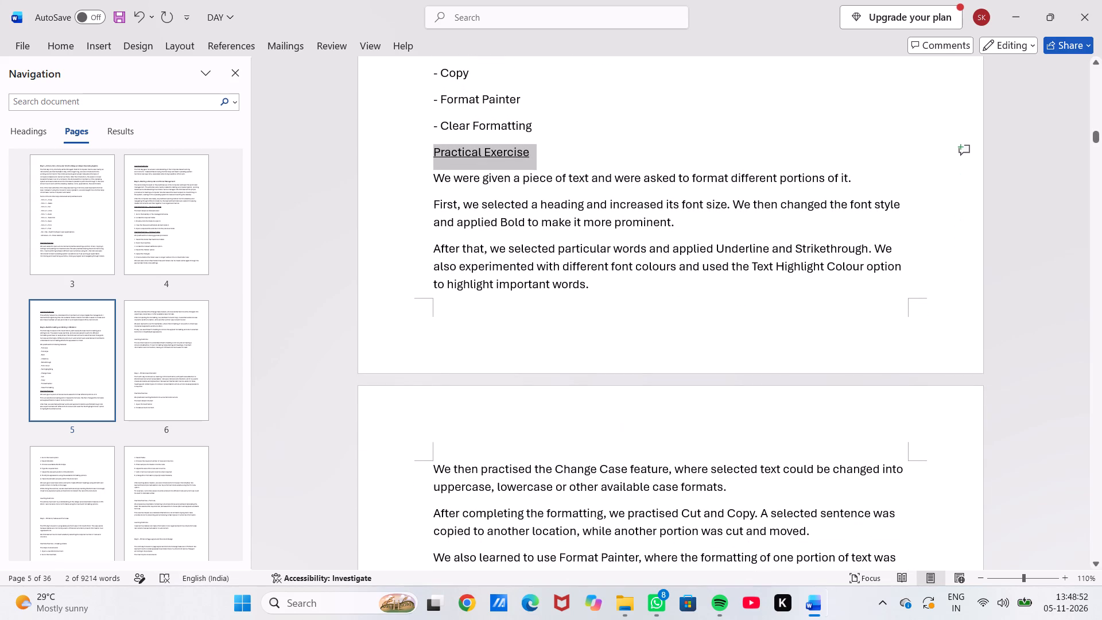
pyautogui.scroll(-1, 550, 430)
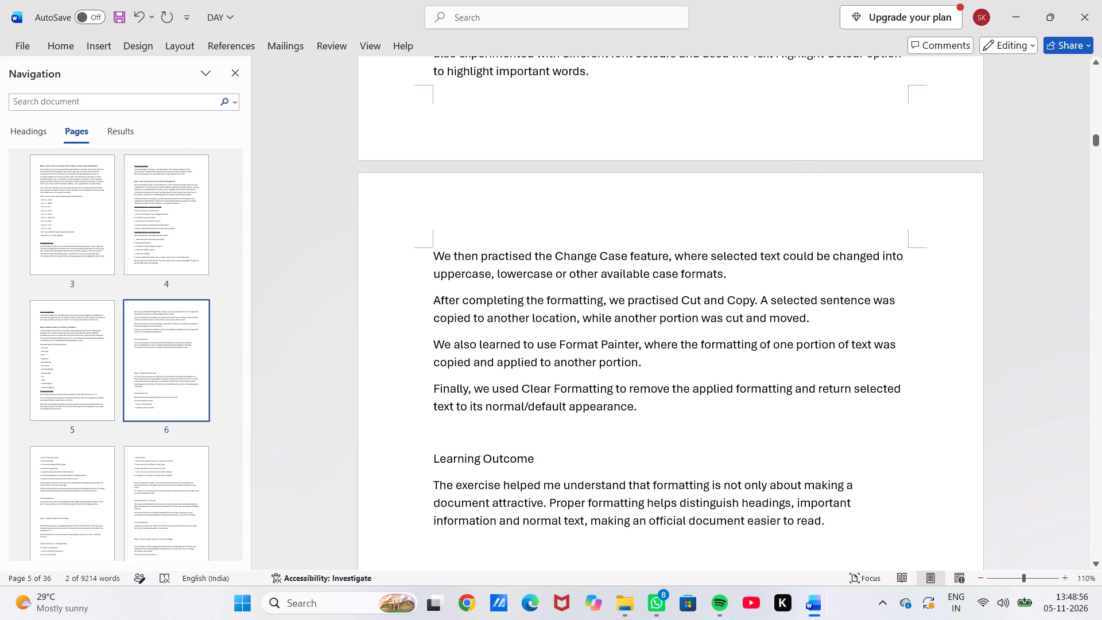
pyautogui.click(431, 456)
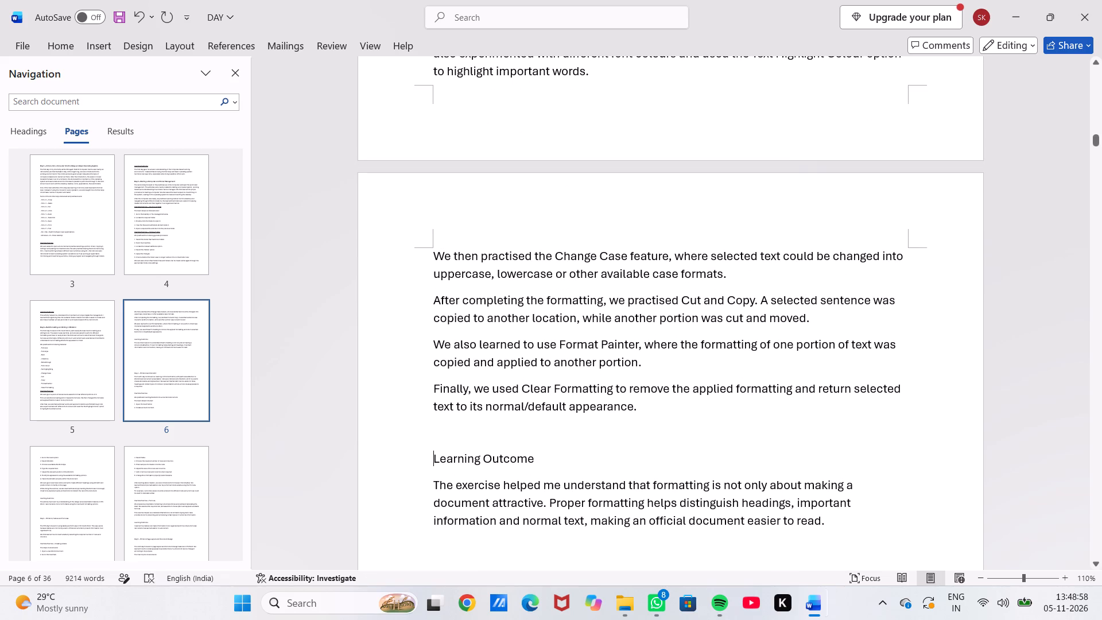
pyautogui.press('BackSpace')
# Underline the "Learning Outcome" heading in the Day 3 section.
pyautogui.moveTo(431, 456); pyautogui.dragTo(432, 353, button='right')
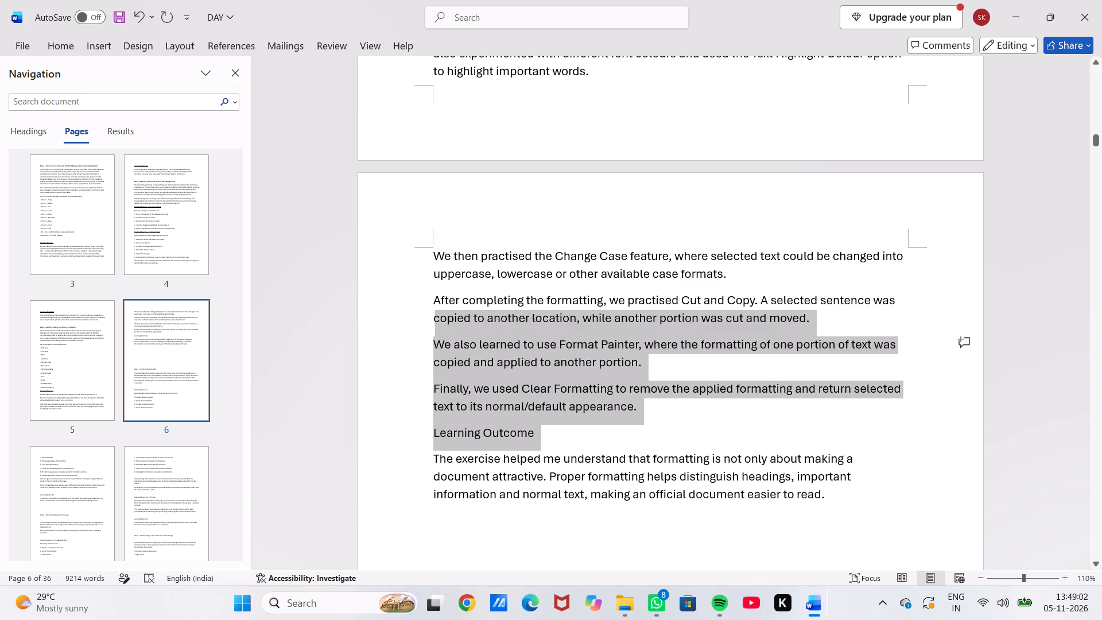
pyautogui.moveTo(432, 353); pyautogui.dragTo(403, 440, button='right')
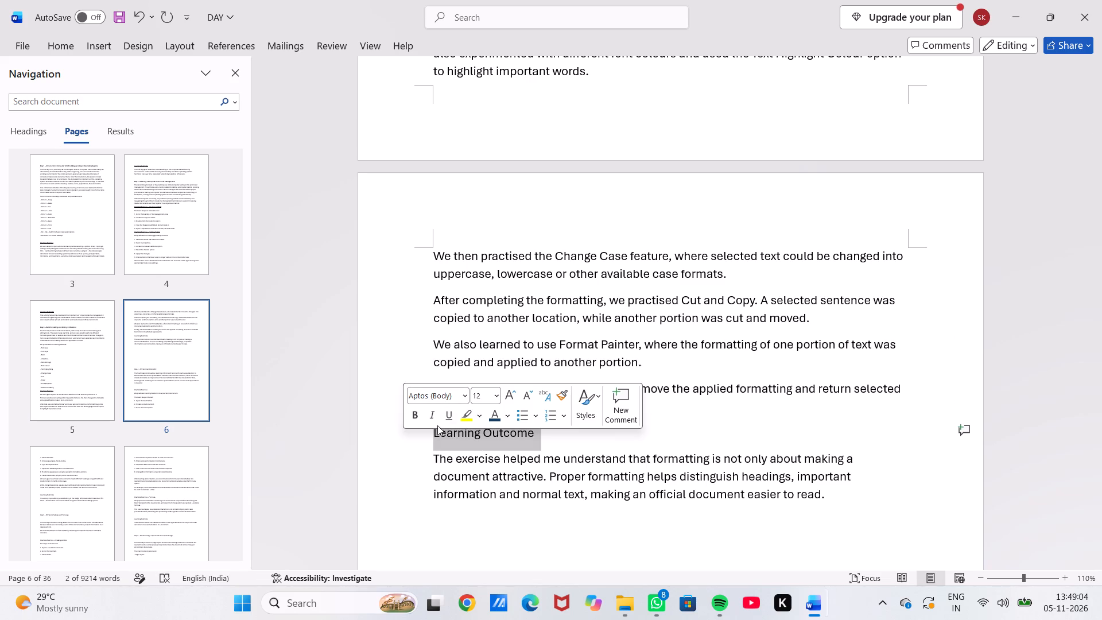
pyautogui.click(448, 418)
# Reduce the gap above the "Day 4 – MS Word and WordArt" heading to a single blank line.
pyautogui.scroll(-1, 481, 473)
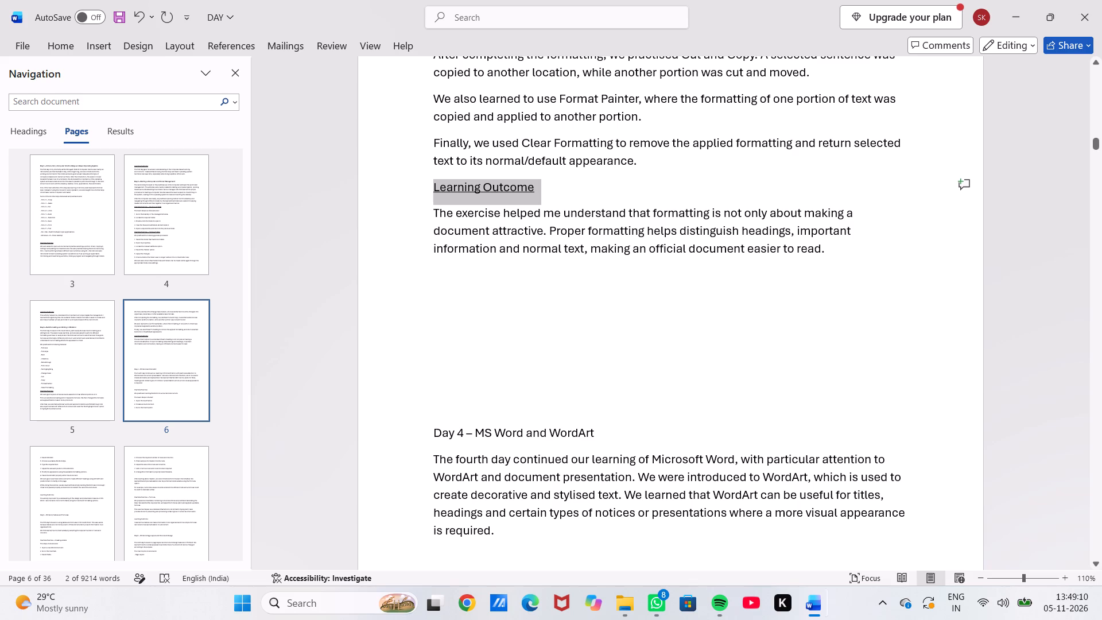
pyautogui.click(432, 432)
pyautogui.press('BackSpace')
pyautogui.press('BackSpace')
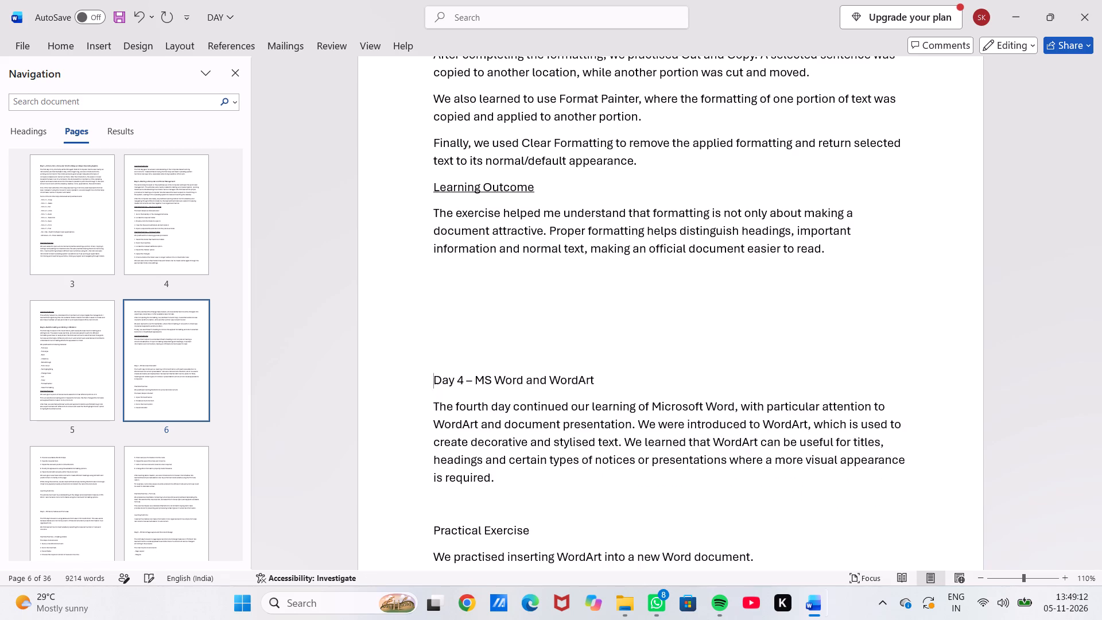
pyautogui.press('BackSpace')
pyautogui.press('BackSpace')
pyautogui.press('BackSpace')
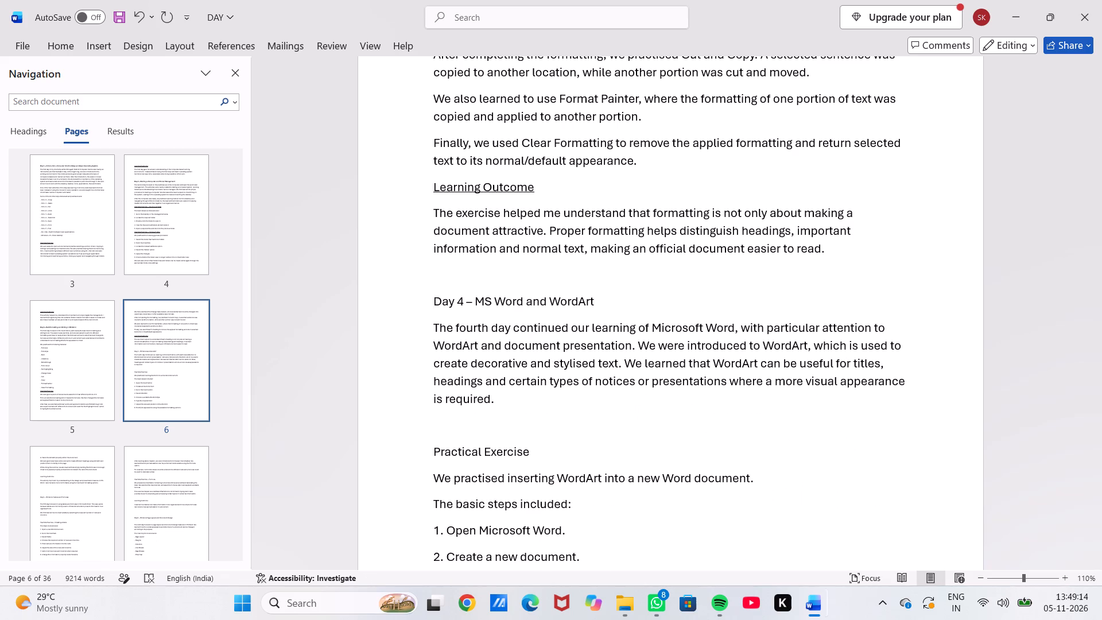
pyautogui.press('BackSpace')
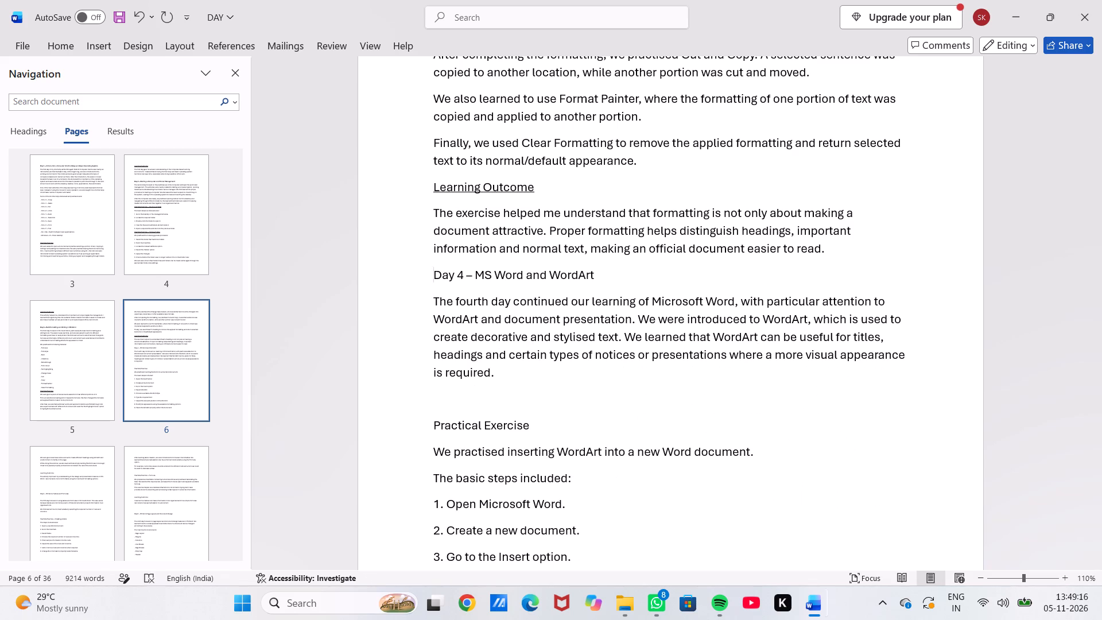
pyautogui.press('Return')
# Make the "Day 4 – MS Word and WordArt" heading bold.
pyautogui.scroll(2, 432, 432)
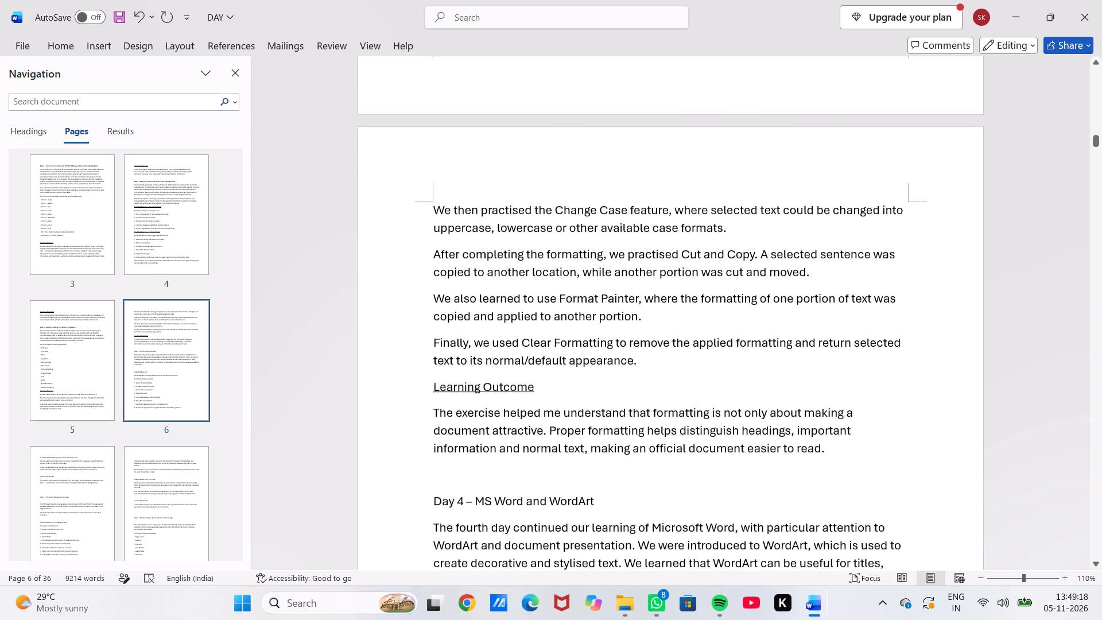
pyautogui.scroll(2, 432, 432)
pyautogui.scroll(-5, 432, 432)
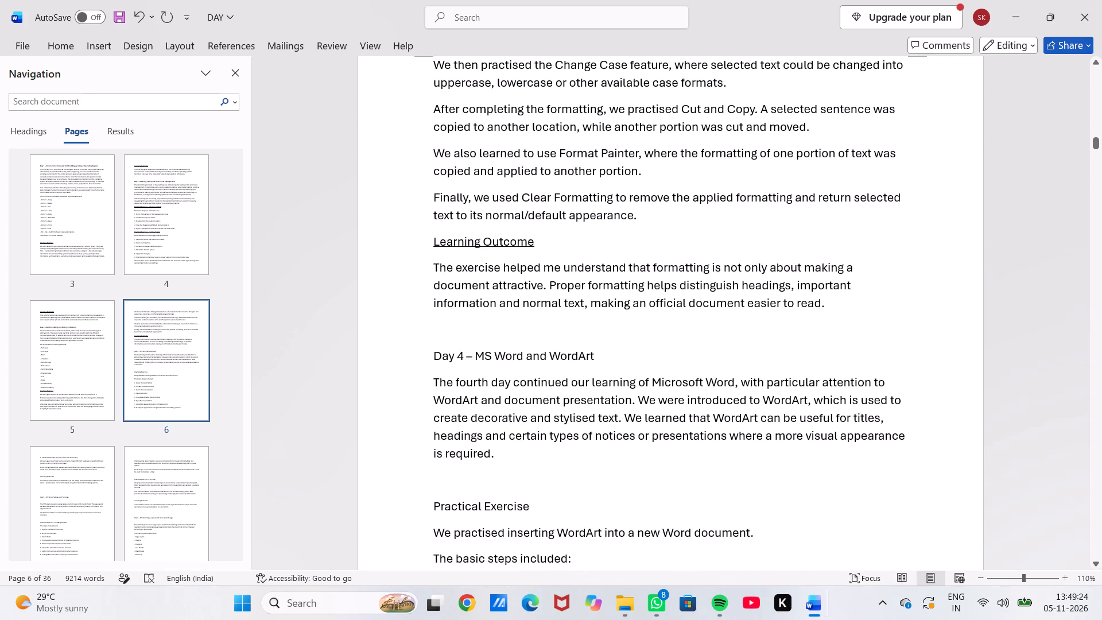
pyautogui.moveTo(439, 360); pyautogui.dragTo(594, 369, button='right')
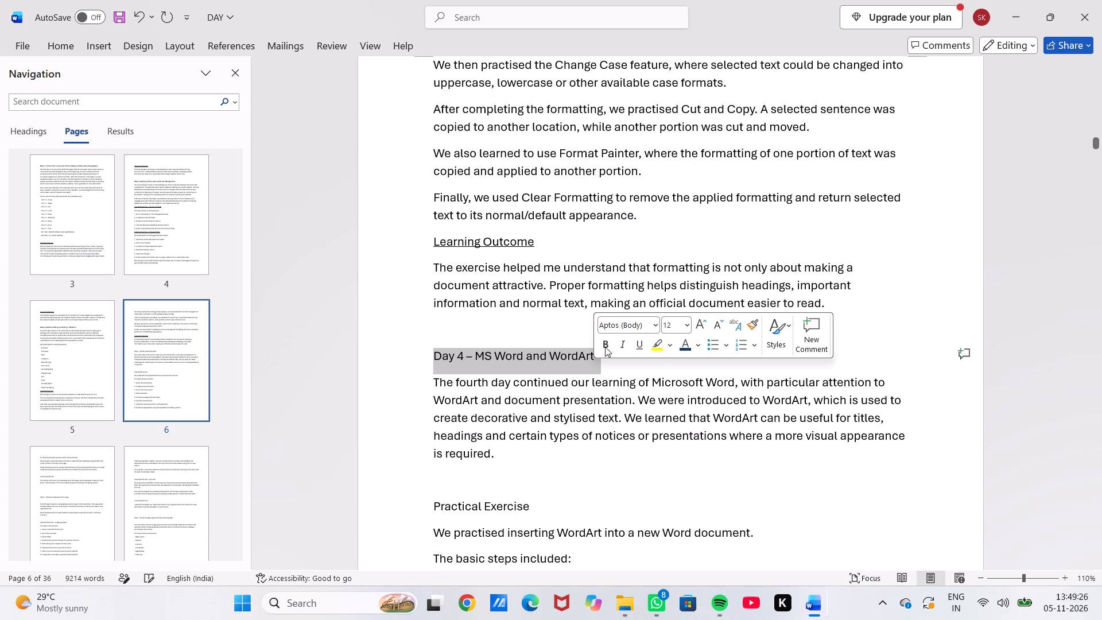
pyautogui.click(607, 342)
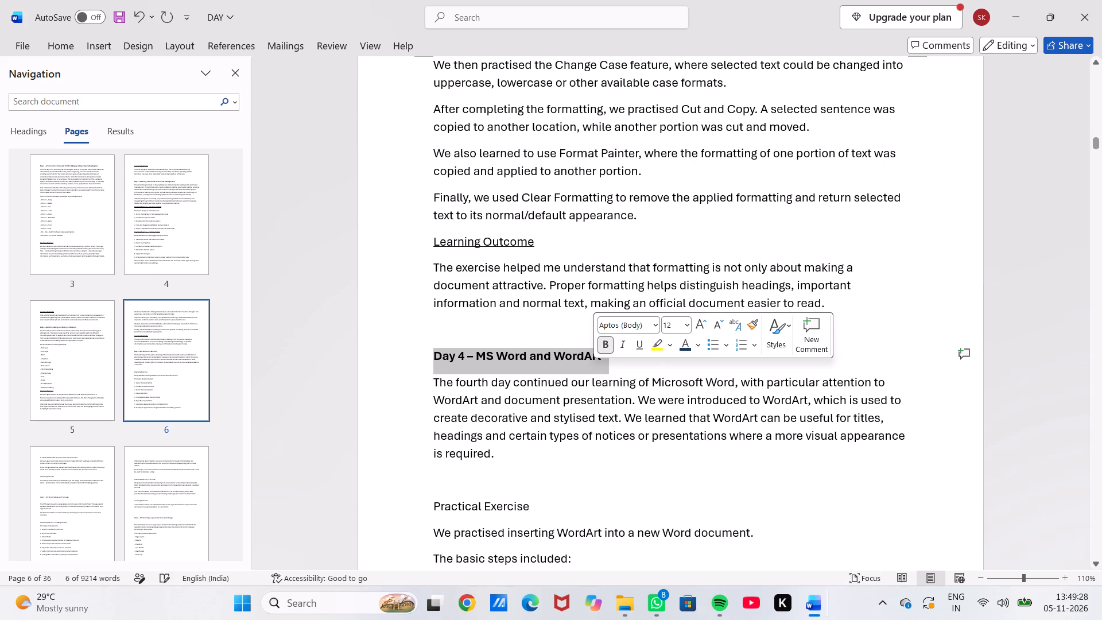
# Delete the blank line between the Day 4 introduction paragraph and the "Practical Exercise" heading.
pyautogui.scroll(-1, 589, 379)
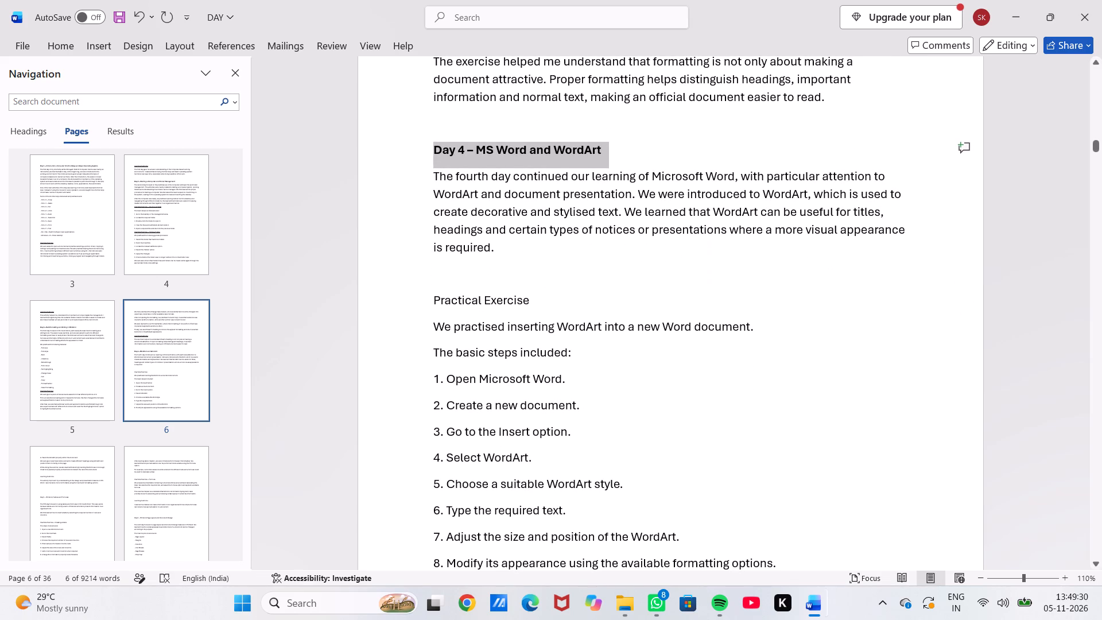
pyautogui.click(432, 293)
pyautogui.press('BackSpace')
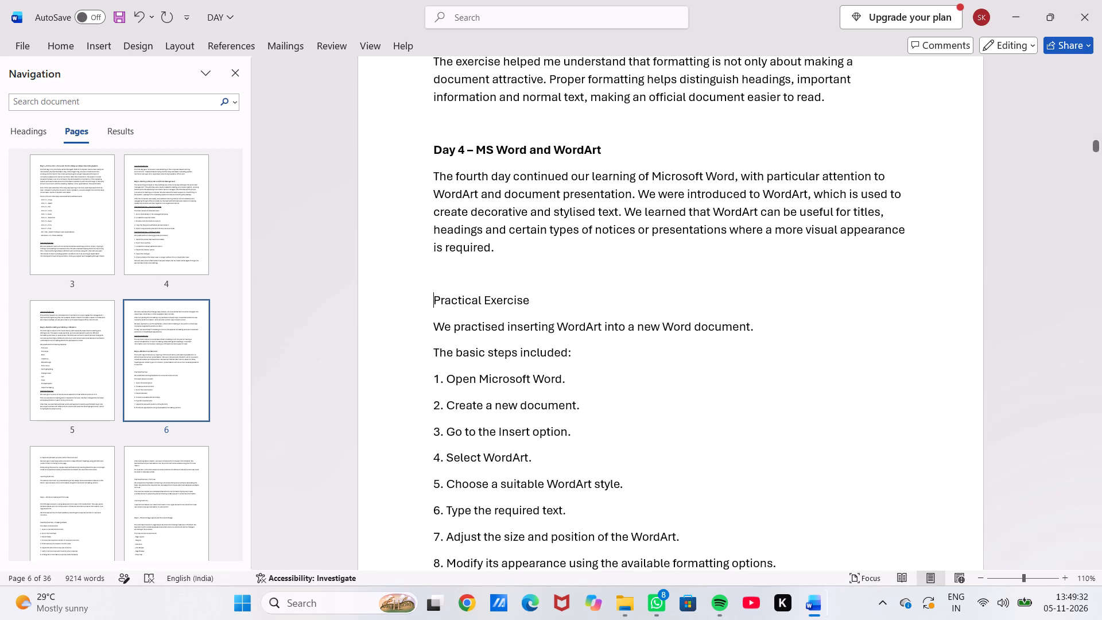
# Underline the "Practical Exercise" heading in the Day 4 section.
pyautogui.click(432, 293)
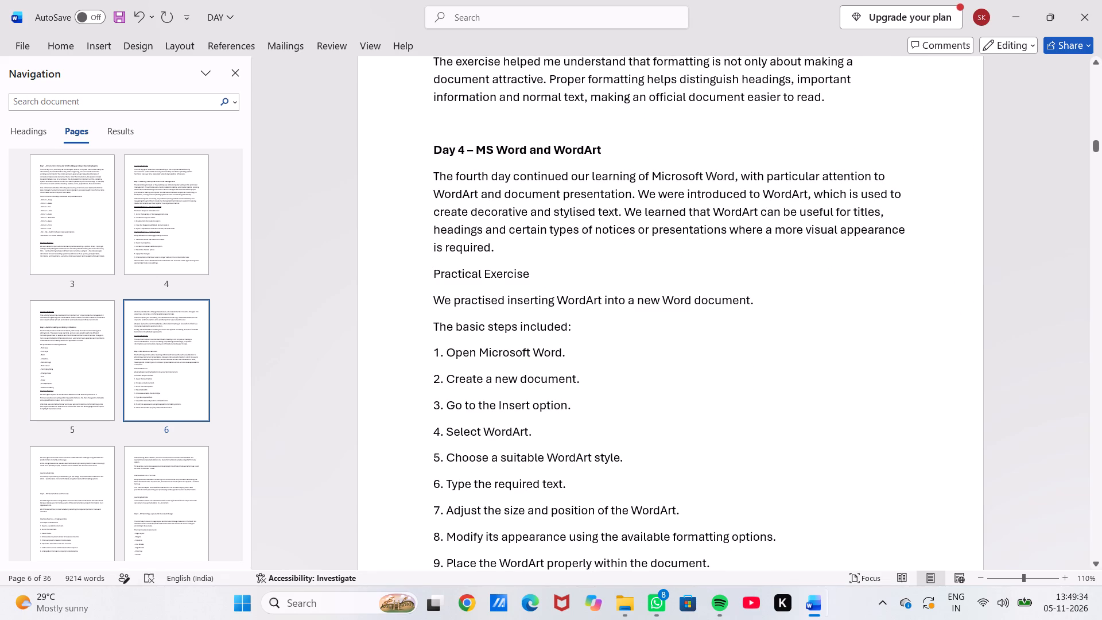
pyautogui.click(430, 273)
pyautogui.moveTo(430, 273); pyautogui.dragTo(546, 276, button='right')
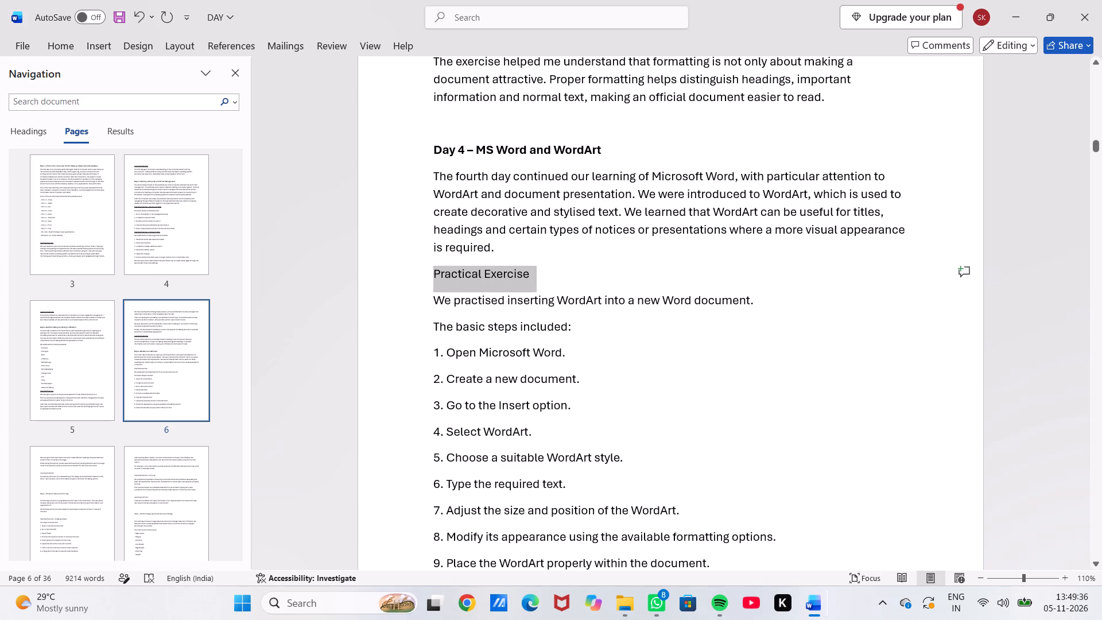
pyautogui.moveTo(546, 276); pyautogui.dragTo(554, 278, button='right')
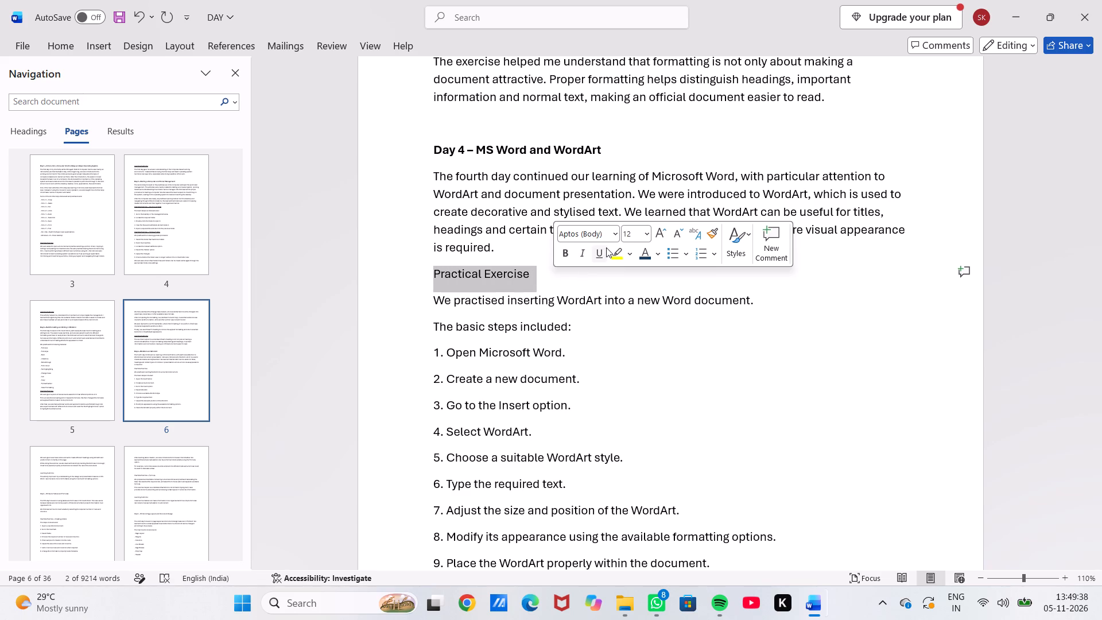
pyautogui.click(600, 253)
# Delete the blank line above the "Learning Outcome" heading at the end of the Day 4 section.
pyautogui.scroll(-1, 487, 369)
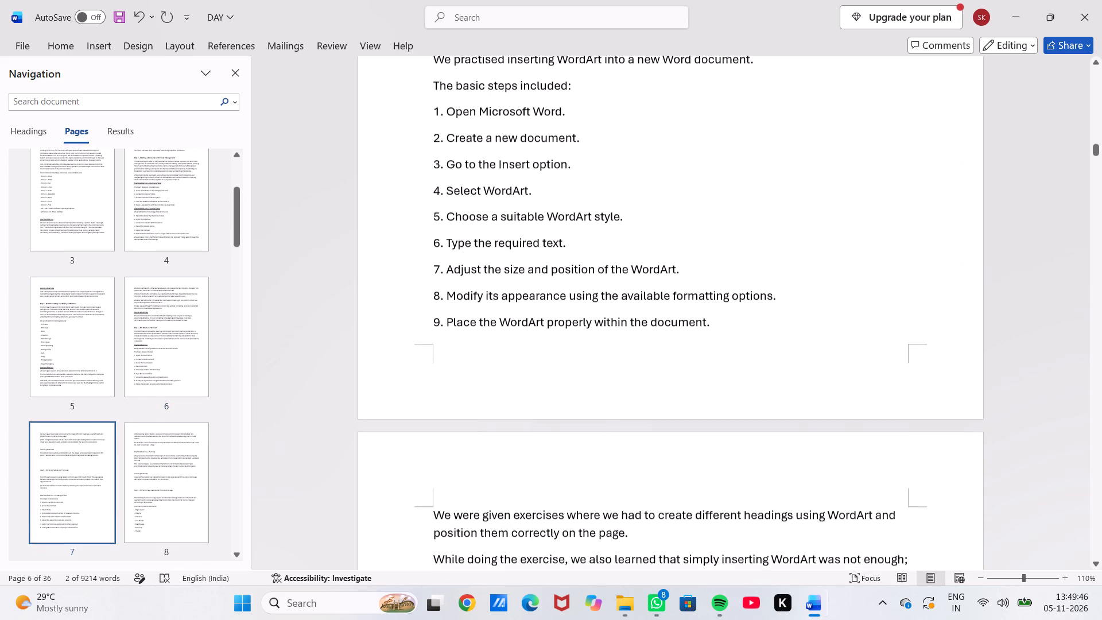
pyautogui.scroll(-2, 487, 369)
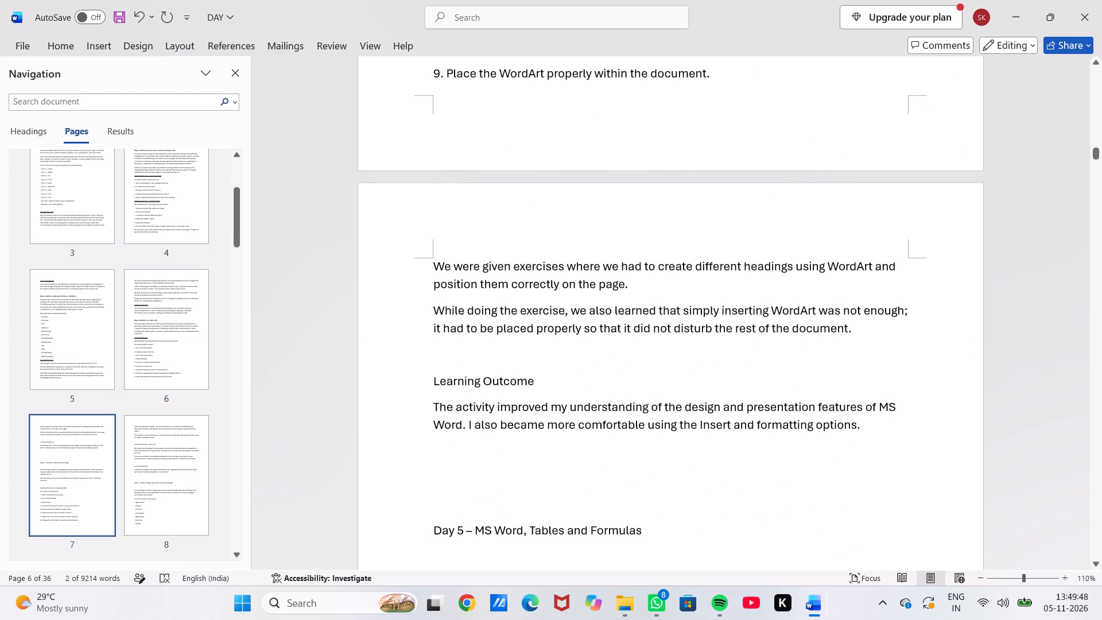
pyautogui.click(432, 387)
pyautogui.press('BackSpace')
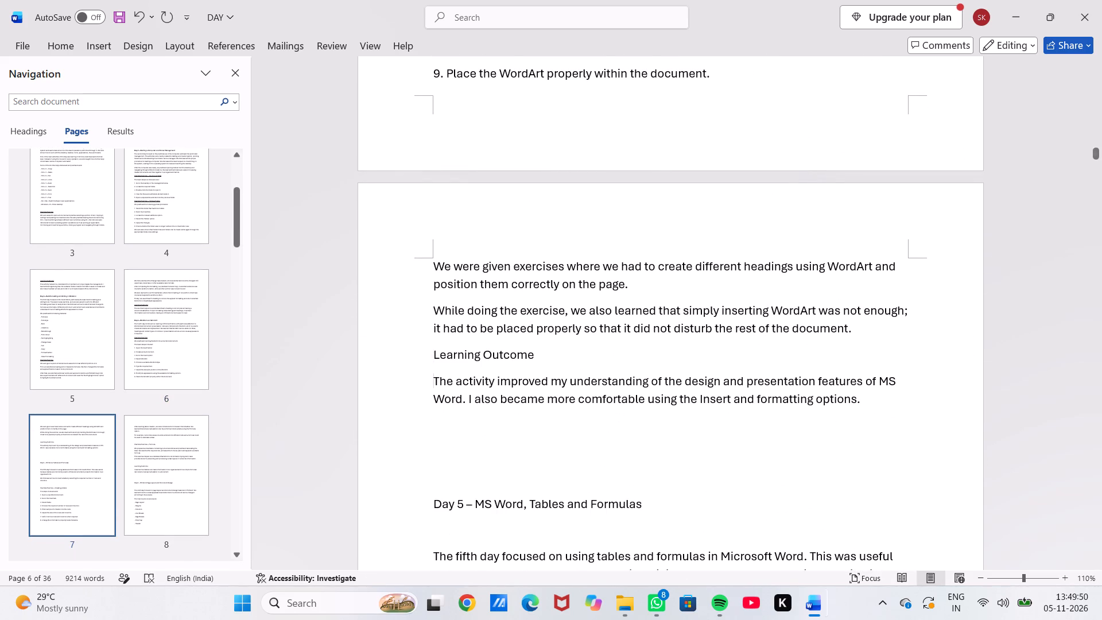
# Underline the "Learning Outcome" heading in the Day 4 section.
pyautogui.moveTo(432, 387); pyautogui.dragTo(500, 382, button='right')
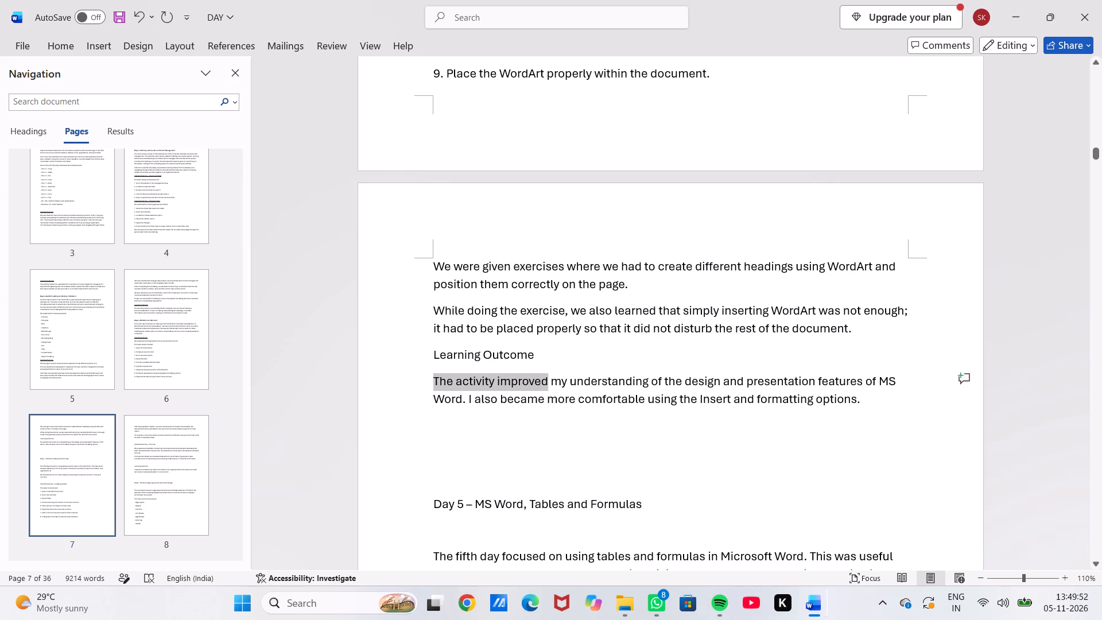
pyautogui.moveTo(500, 382); pyautogui.dragTo(432, 348, button='right')
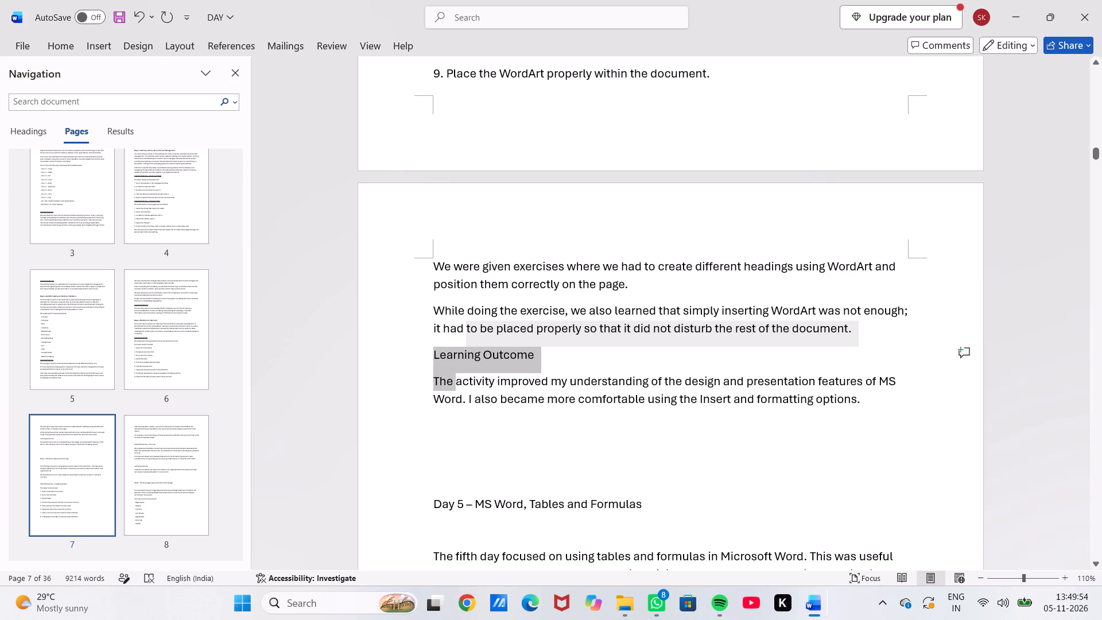
pyautogui.moveTo(432, 348); pyautogui.dragTo(392, 369, button='right')
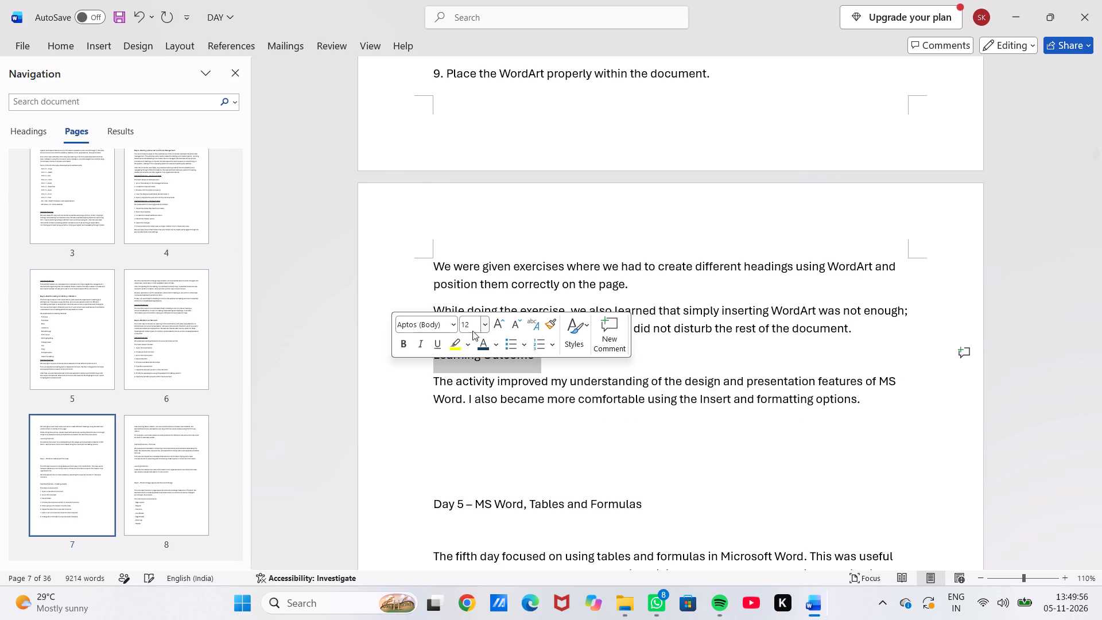
pyautogui.click(436, 346)
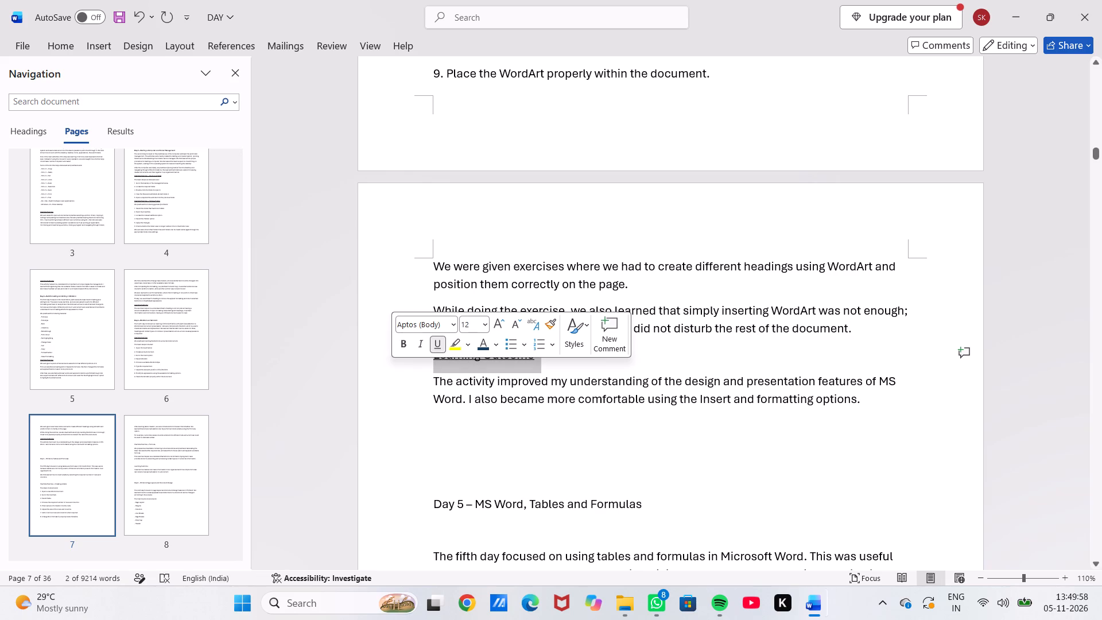
# Reduce the gap above the "Day 5 – MS Word, Tables and Formulas" heading to a single blank line.
pyautogui.scroll(-1, 523, 410)
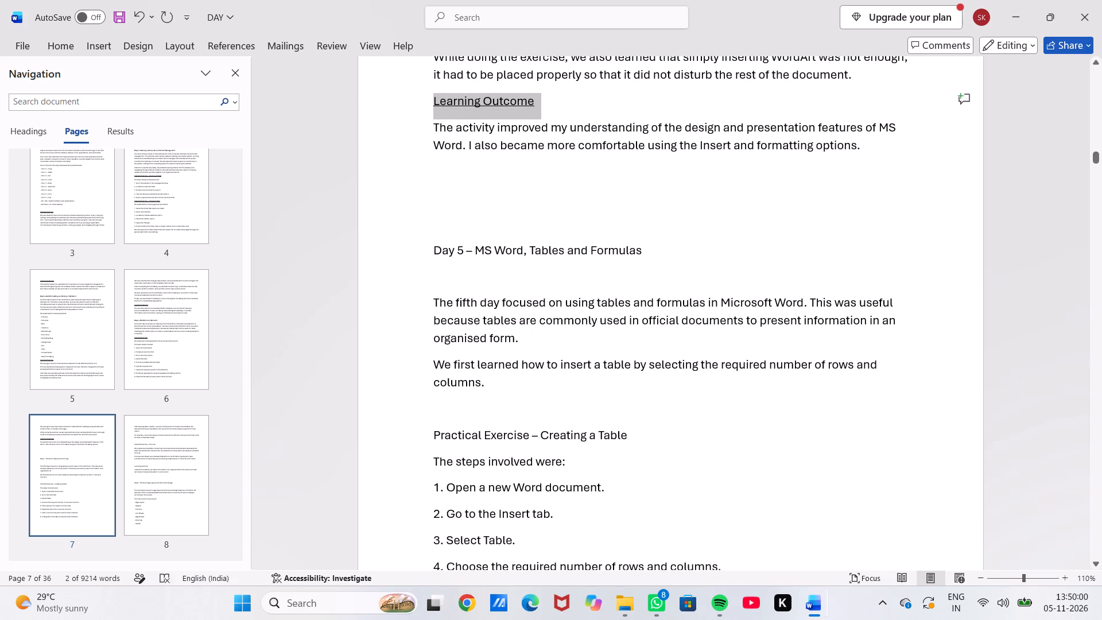
pyautogui.click(430, 246)
pyautogui.press('BackSpace')
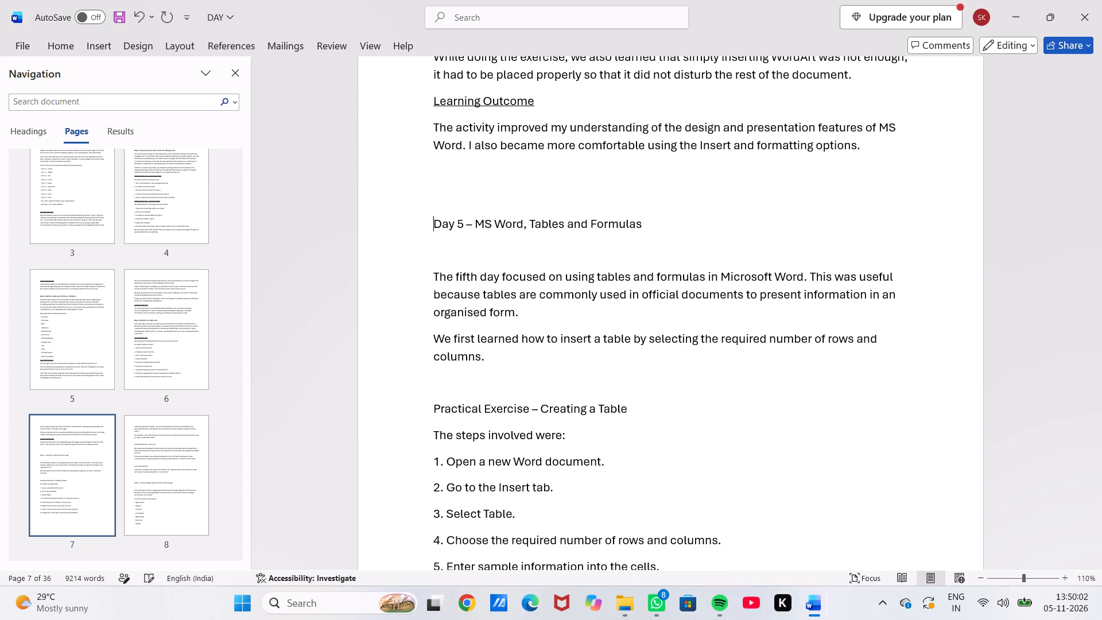
pyautogui.press('BackSpace')
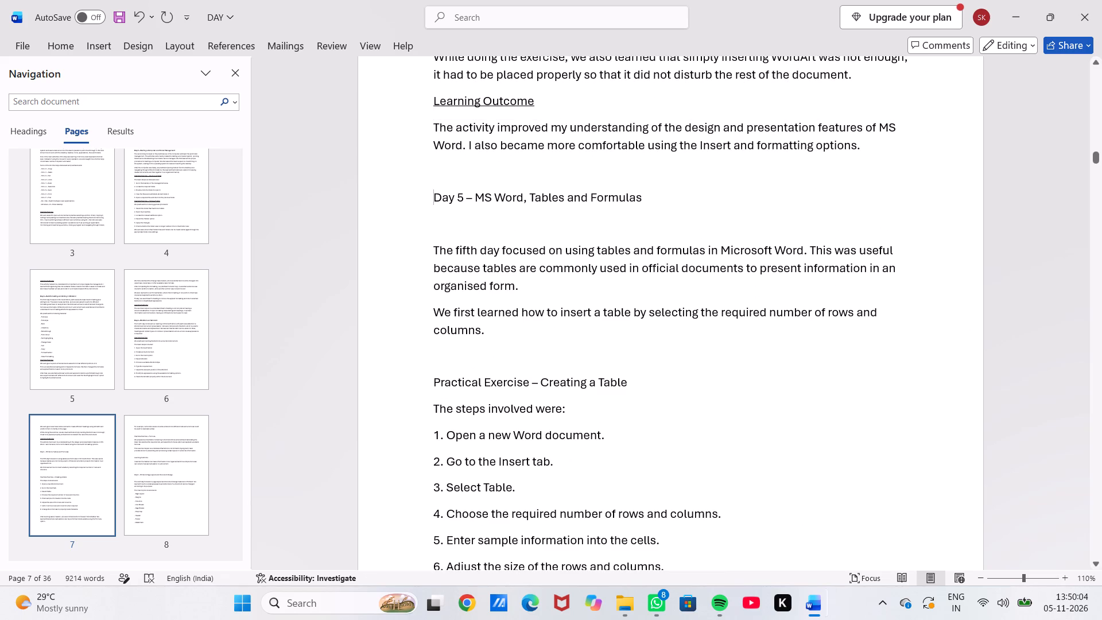
# Bold the "Day 5 – MS Word, Tables and Formulas" heading.
pyautogui.rightClick(432, 202)
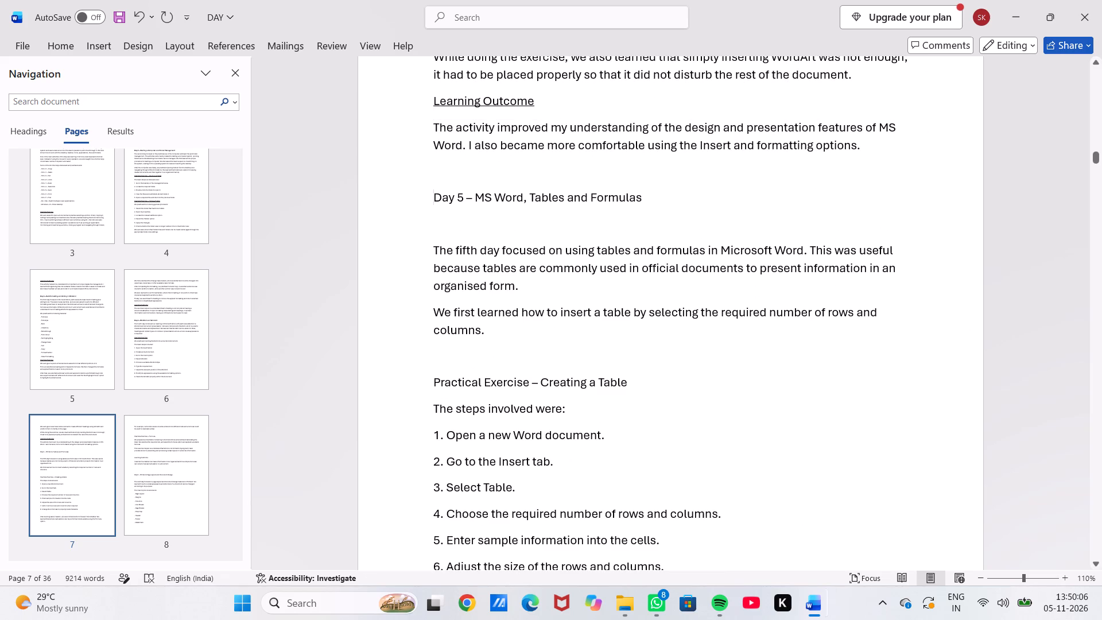
pyautogui.click(420, 200)
pyautogui.moveTo(436, 194); pyautogui.dragTo(594, 193, button='right')
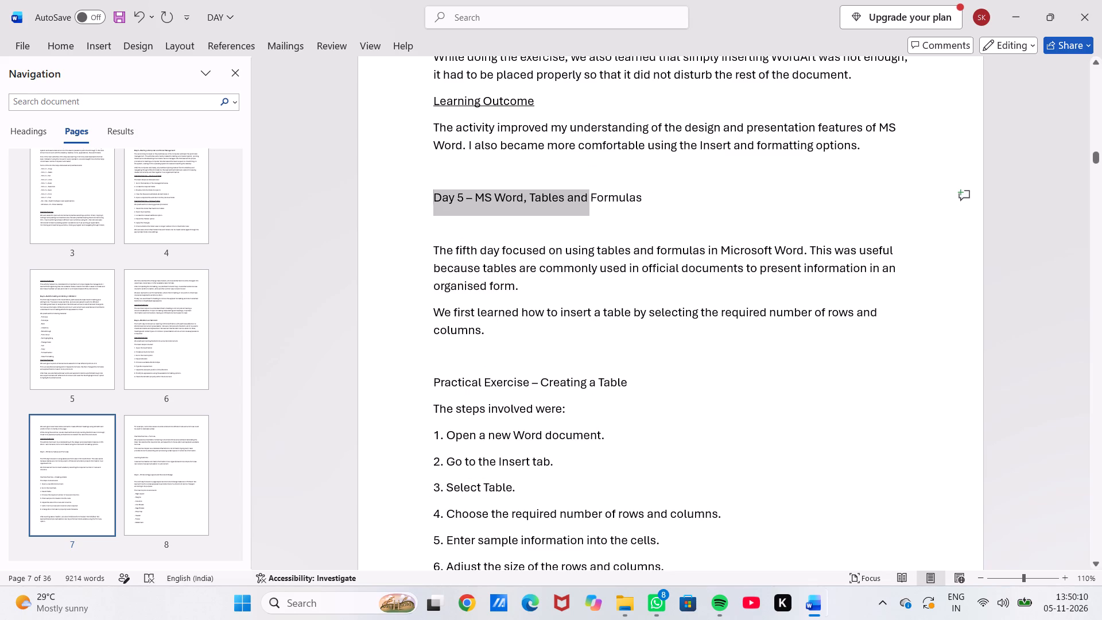
pyautogui.moveTo(594, 193); pyautogui.dragTo(599, 197, button='right')
pyautogui.click(613, 165)
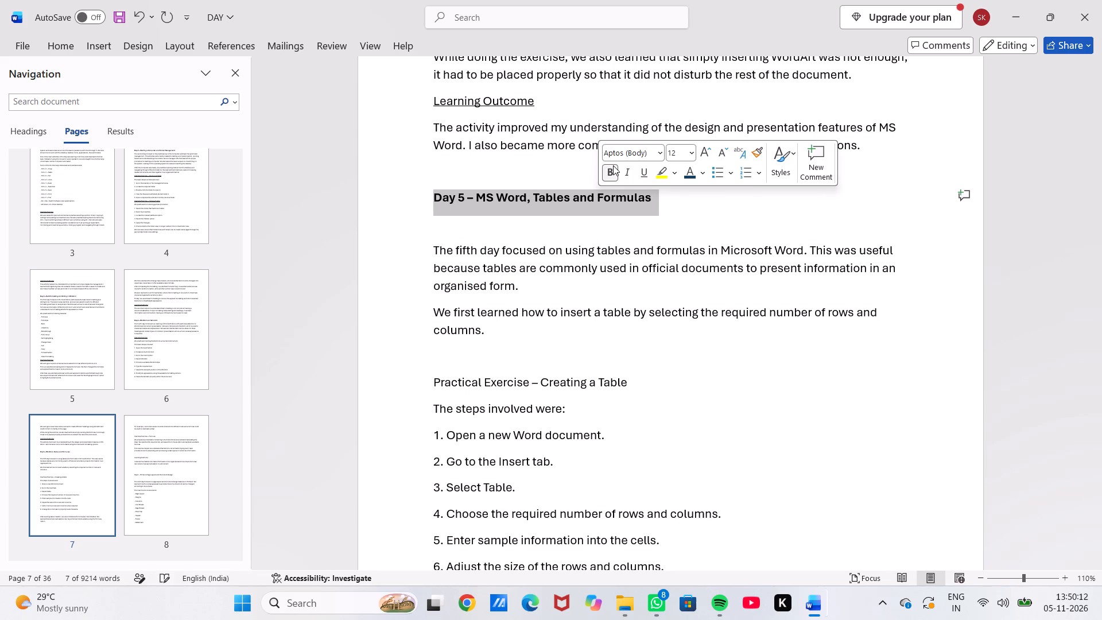
# Delete the blank line between the Day 5 heading and the paragraph starting "The fifth day focused".
pyautogui.click(431, 250)
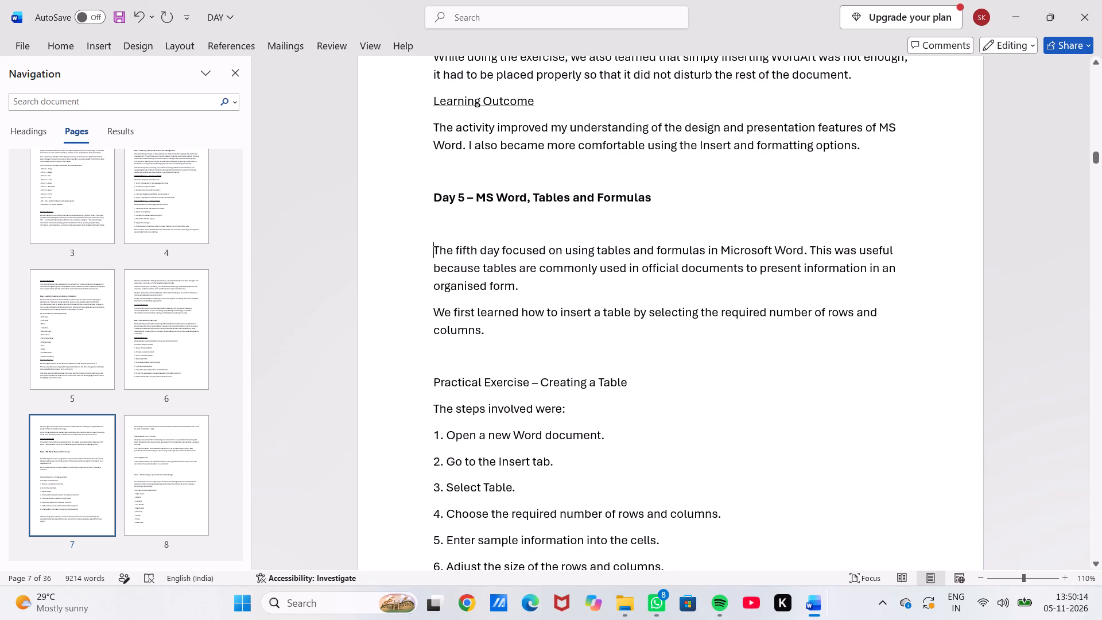
pyautogui.press('BackSpace')
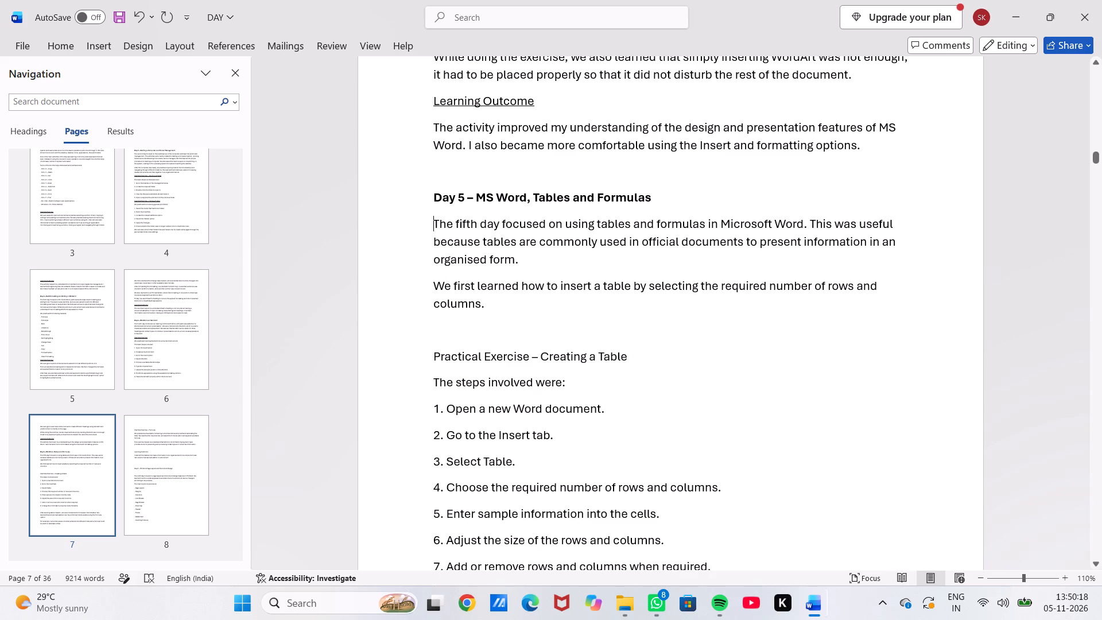
# Delete the blank line above the "Practical Exercise – Creating a Table" heading.
pyautogui.click(431, 355)
pyautogui.press('BackSpace')
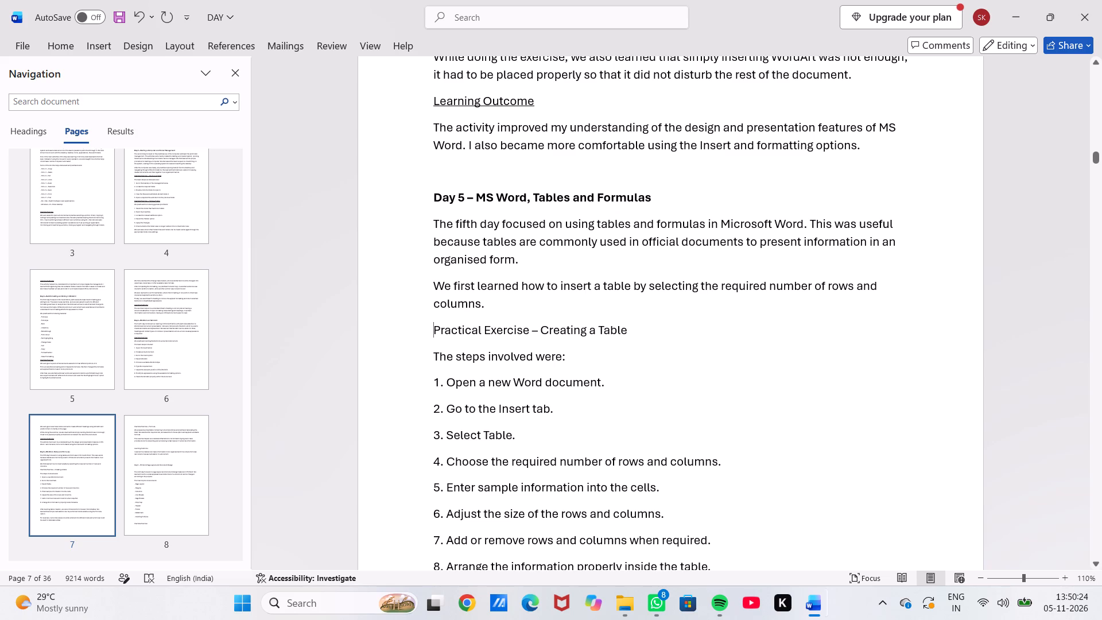
# Underline the words "Practical Exercise" in the "Practical Exercise – Creating a Table" heading.
pyautogui.moveTo(433, 335); pyautogui.dragTo(513, 274, button='right')
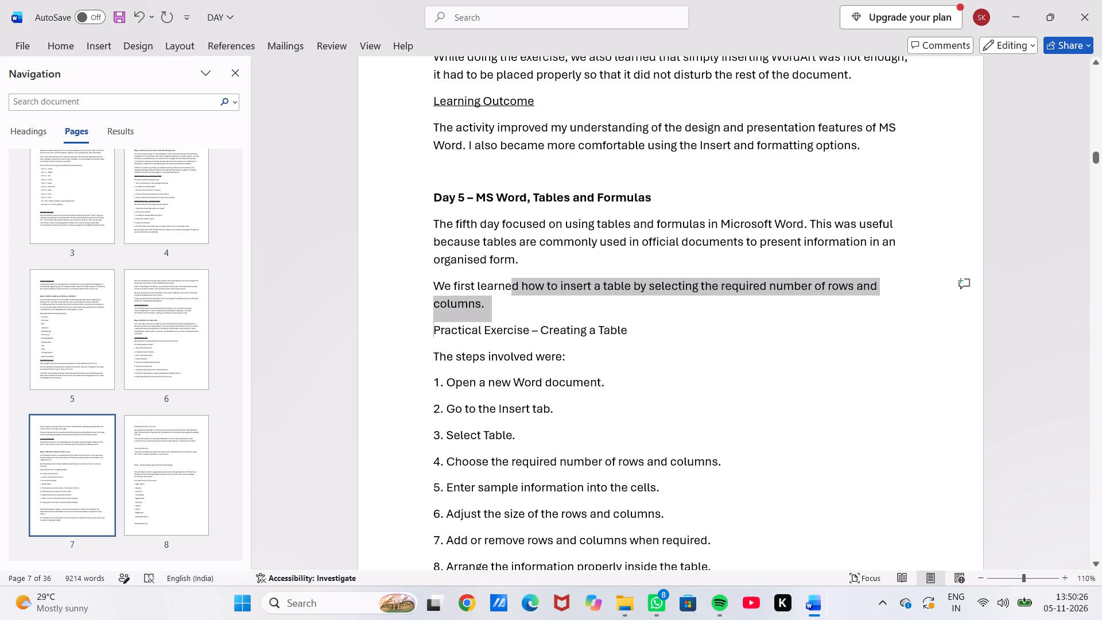
pyautogui.moveTo(513, 274); pyautogui.dragTo(526, 331, button='right')
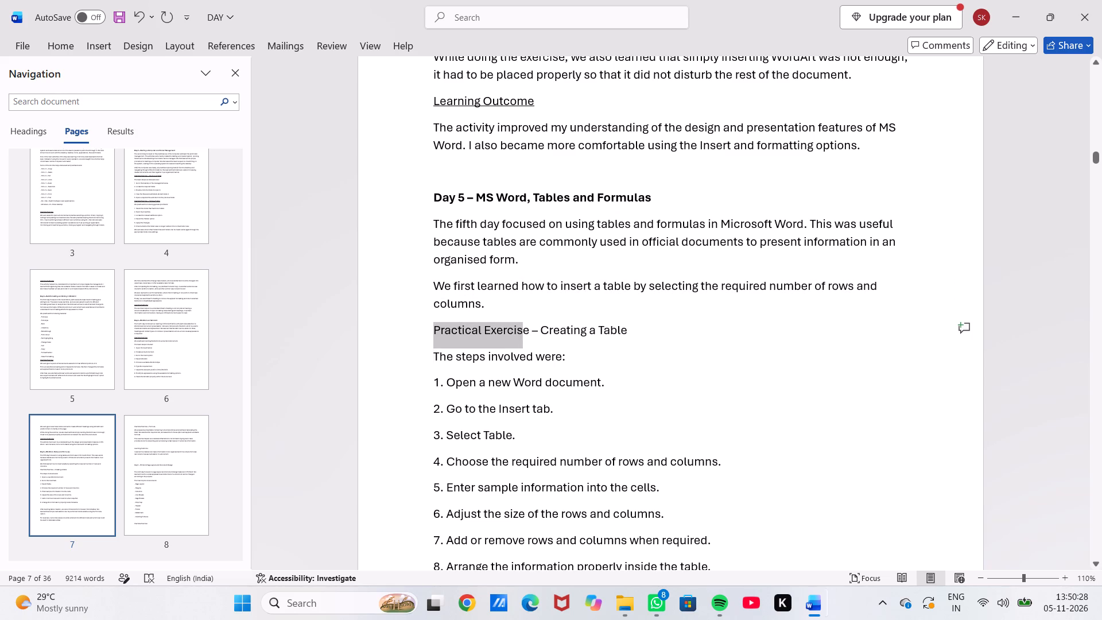
pyautogui.moveTo(526, 331); pyautogui.dragTo(533, 331, button='right')
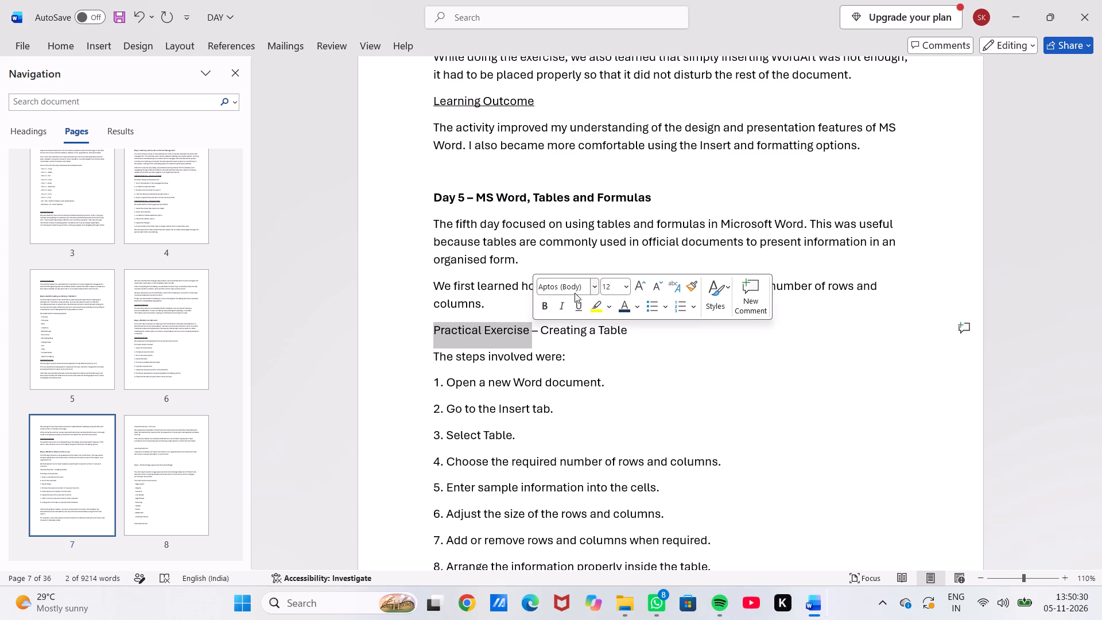
pyautogui.click(580, 308)
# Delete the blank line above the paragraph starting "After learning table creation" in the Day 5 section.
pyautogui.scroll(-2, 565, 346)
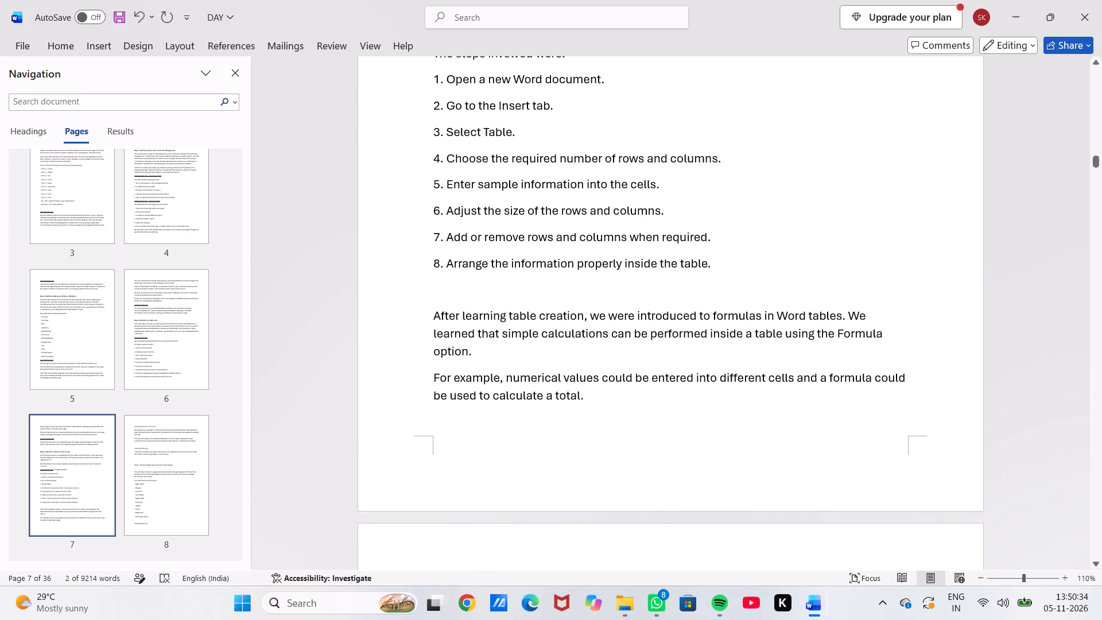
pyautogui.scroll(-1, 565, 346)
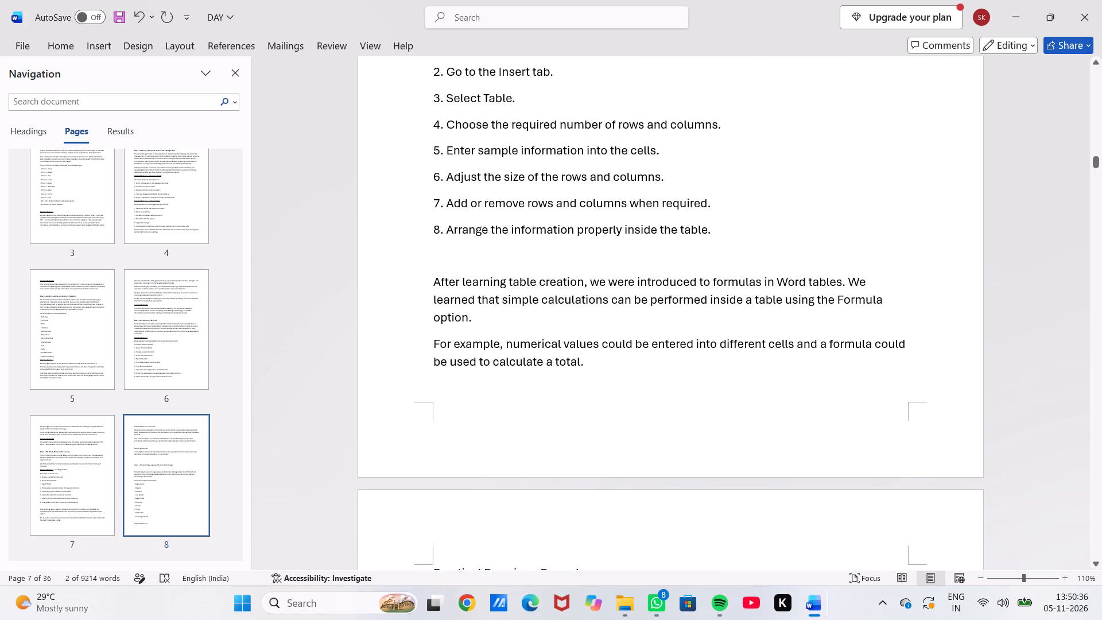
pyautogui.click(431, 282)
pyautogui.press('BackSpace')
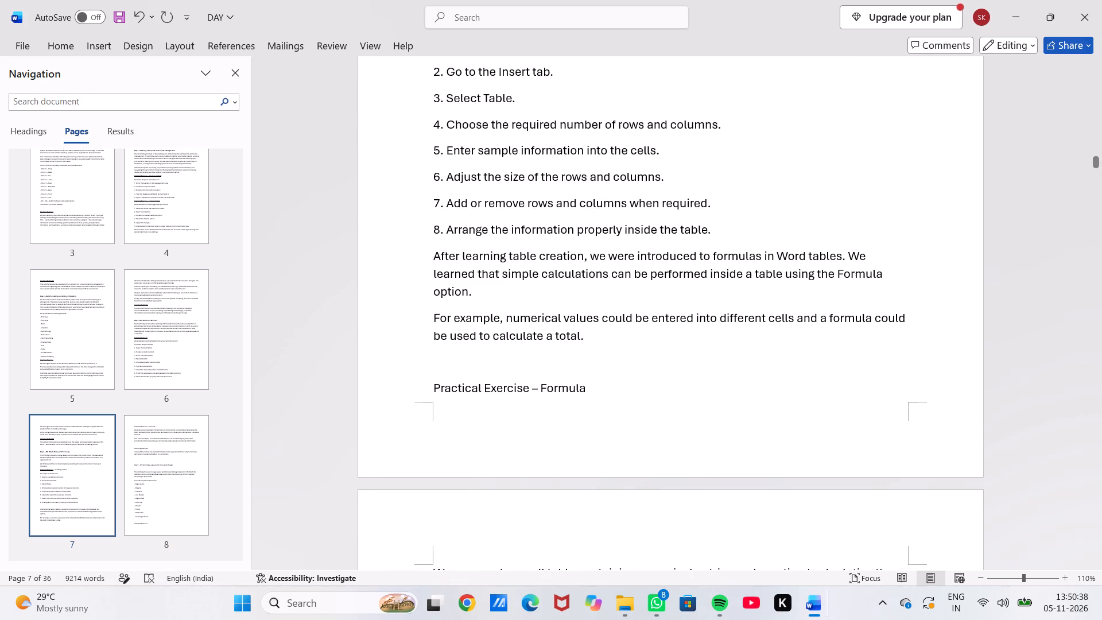
# Delete the blank line above the "Practical Exercise – Formula" heading.
pyautogui.click(434, 385)
pyautogui.press('BackSpace')
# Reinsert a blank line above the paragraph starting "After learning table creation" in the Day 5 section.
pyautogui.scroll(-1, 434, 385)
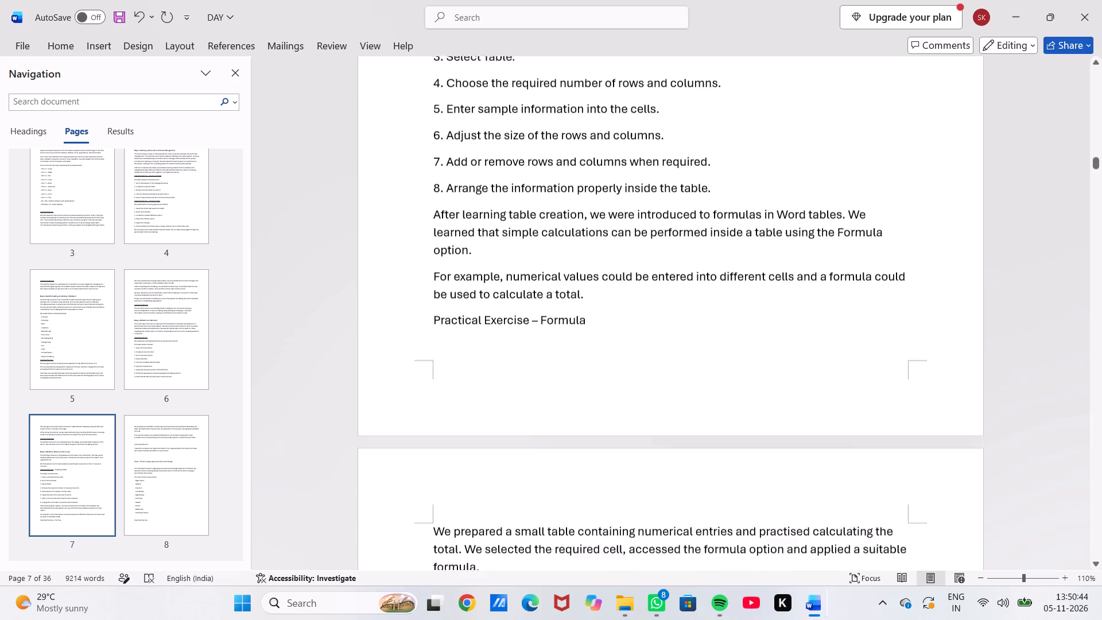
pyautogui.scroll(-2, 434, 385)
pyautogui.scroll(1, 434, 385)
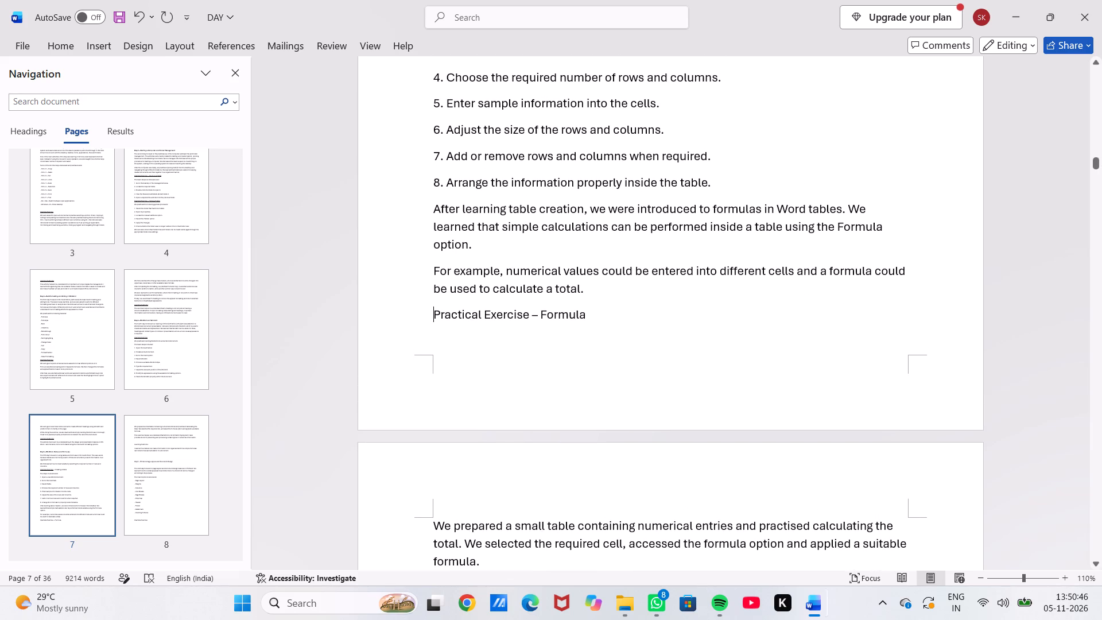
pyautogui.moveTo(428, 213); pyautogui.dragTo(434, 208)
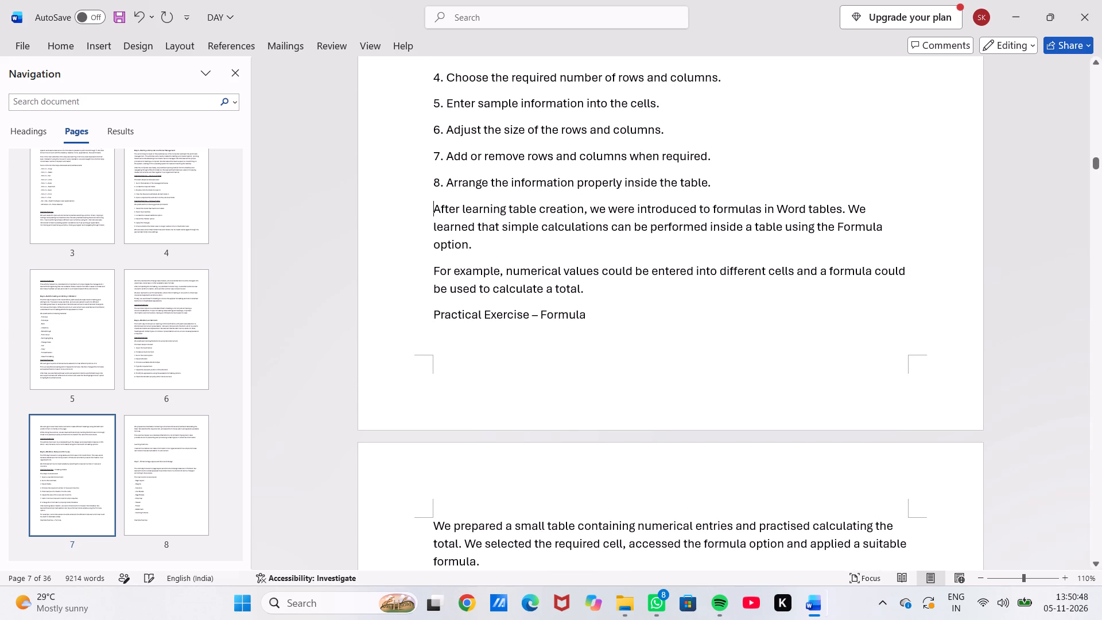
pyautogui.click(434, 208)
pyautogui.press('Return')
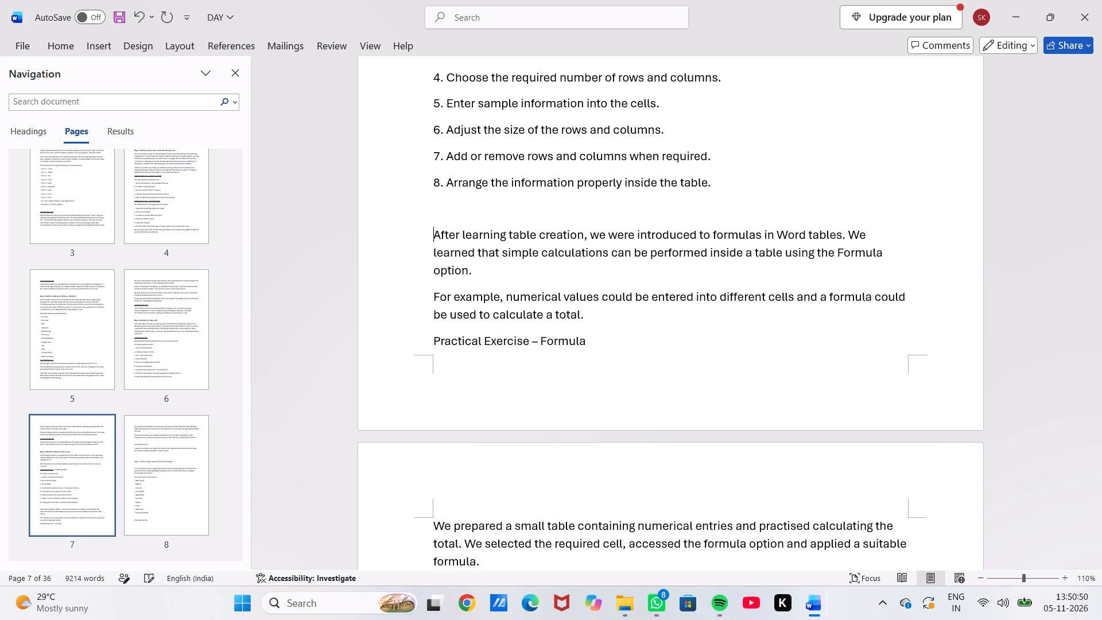
# Underline the words "Practical Exercise" in the "Practical Exercise – Formula" heading.
pyautogui.click(430, 340)
pyautogui.moveTo(430, 340); pyautogui.dragTo(545, 352, button='right')
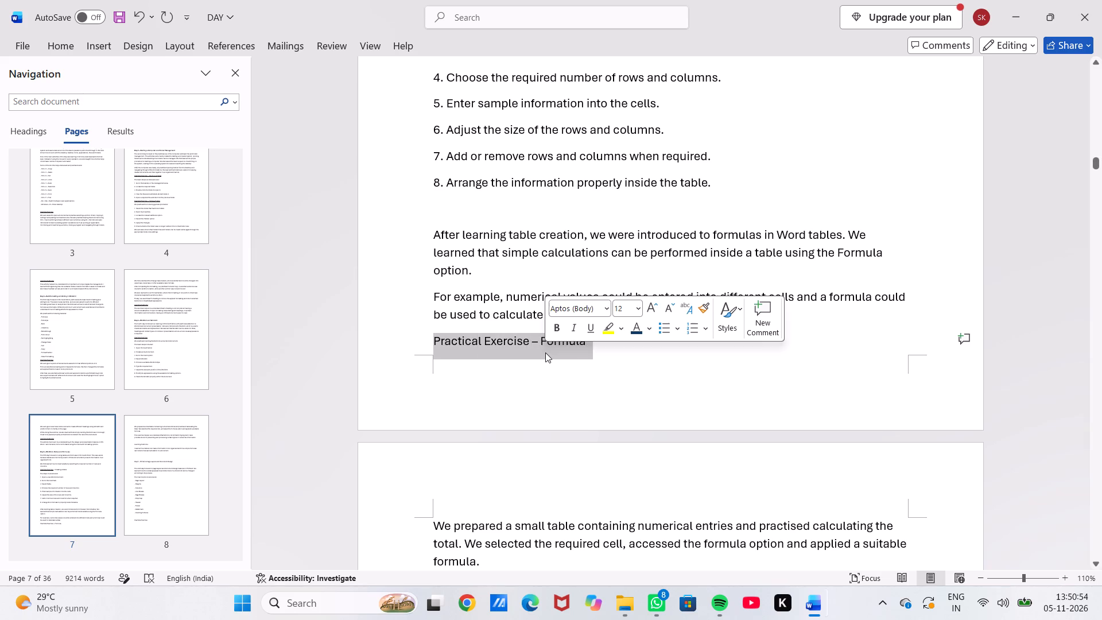
pyautogui.moveTo(565, 392); pyautogui.dragTo(503, 383)
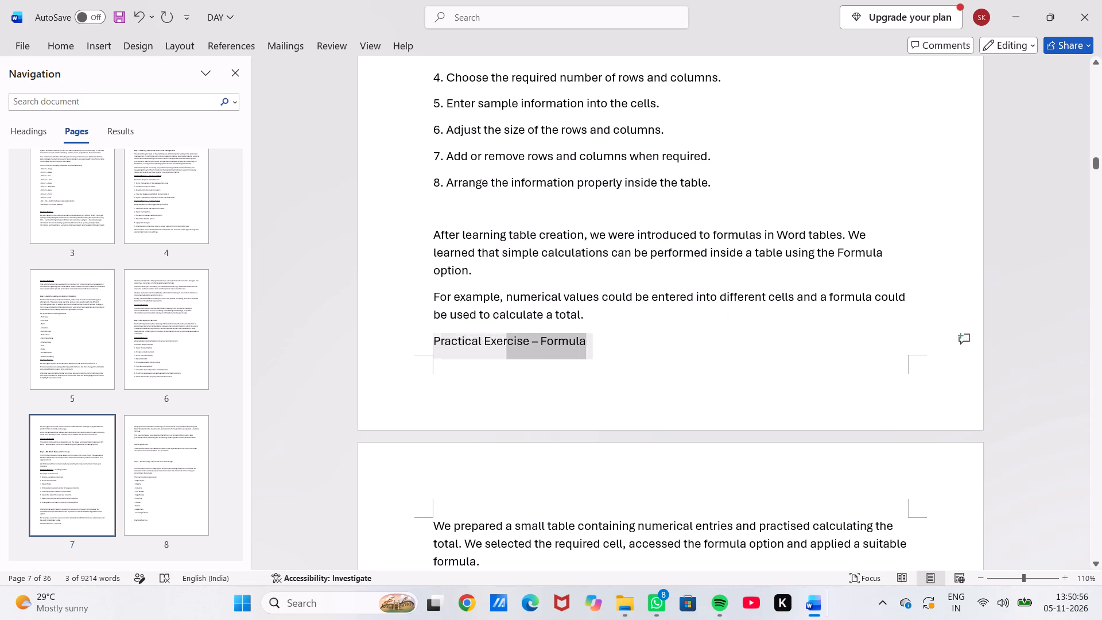
pyautogui.moveTo(503, 383); pyautogui.dragTo(469, 347)
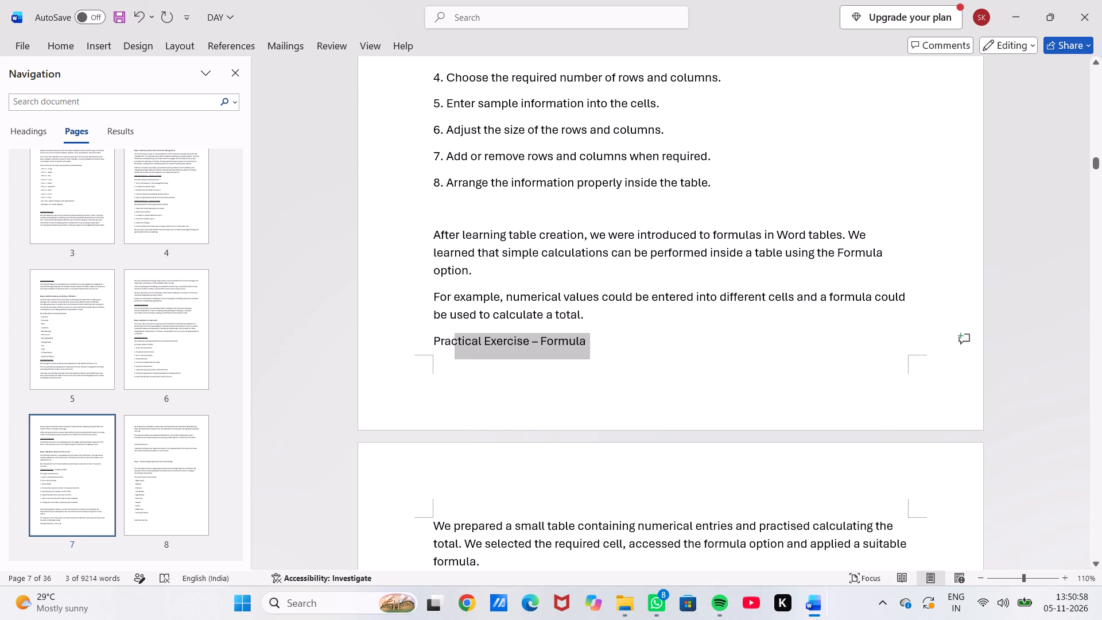
pyautogui.moveTo(469, 347); pyautogui.dragTo(611, 412)
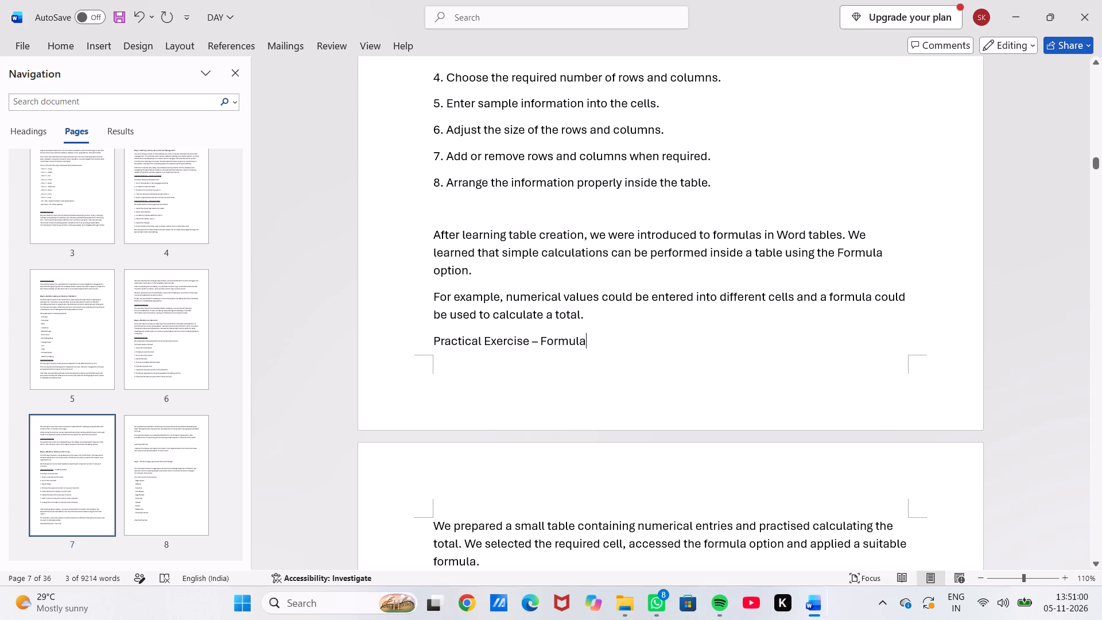
pyautogui.moveTo(611, 412); pyautogui.dragTo(634, 381)
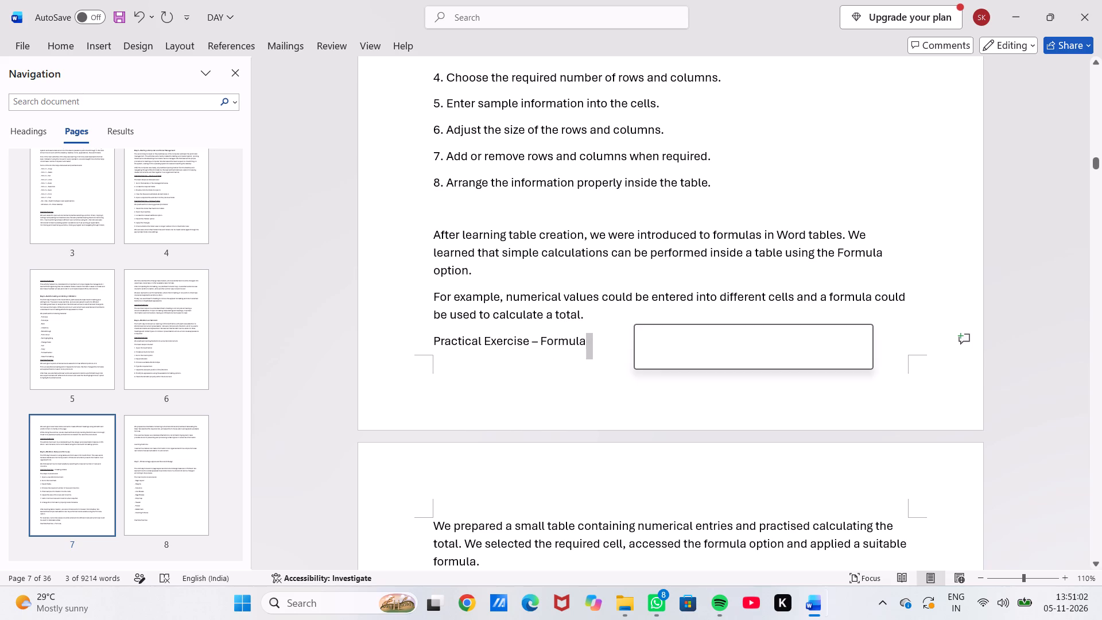
pyautogui.click(434, 338)
pyautogui.moveTo(434, 338); pyautogui.dragTo(527, 347, button='right')
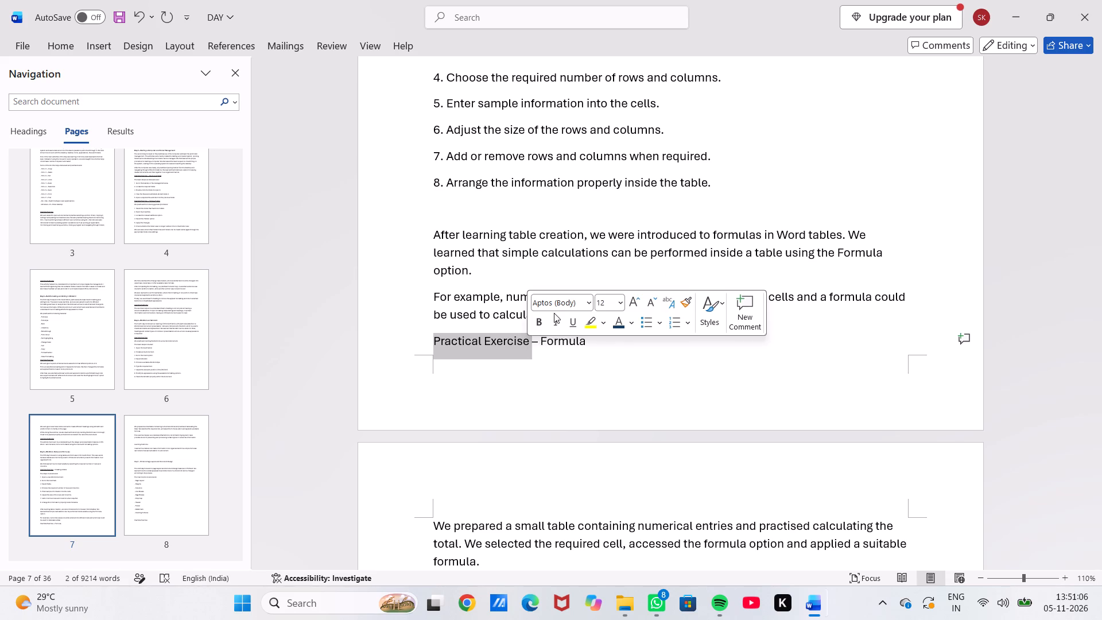
pyautogui.click(569, 326)
pyautogui.click(559, 388)
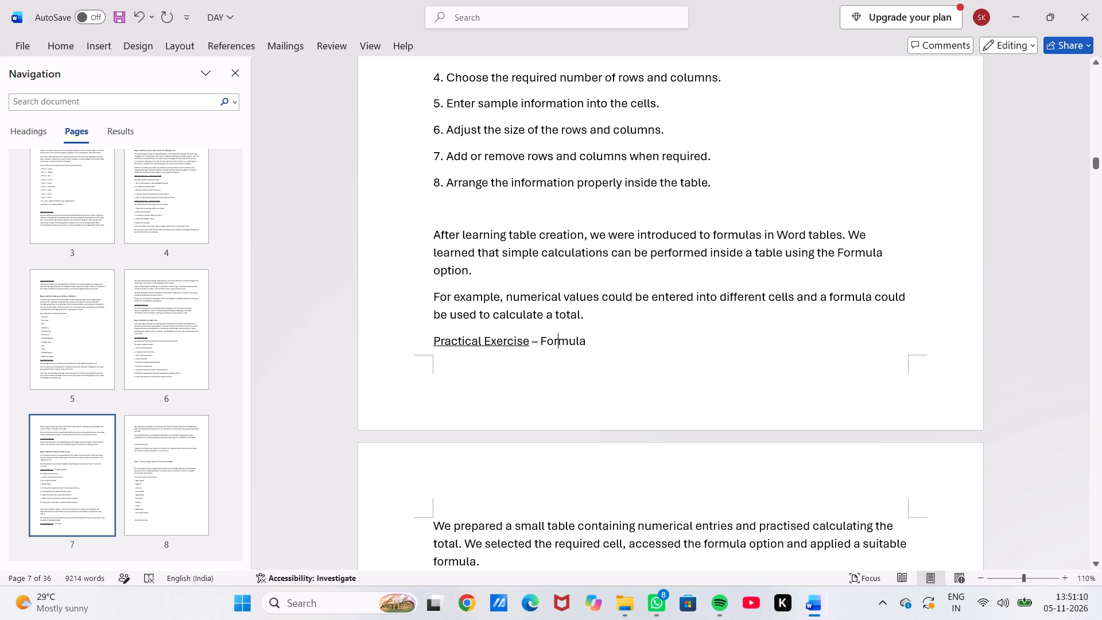
# Delete the blank line above the "Learning Outcome" heading at the end of the Day 5 section.
pyautogui.scroll(-2, 559, 388)
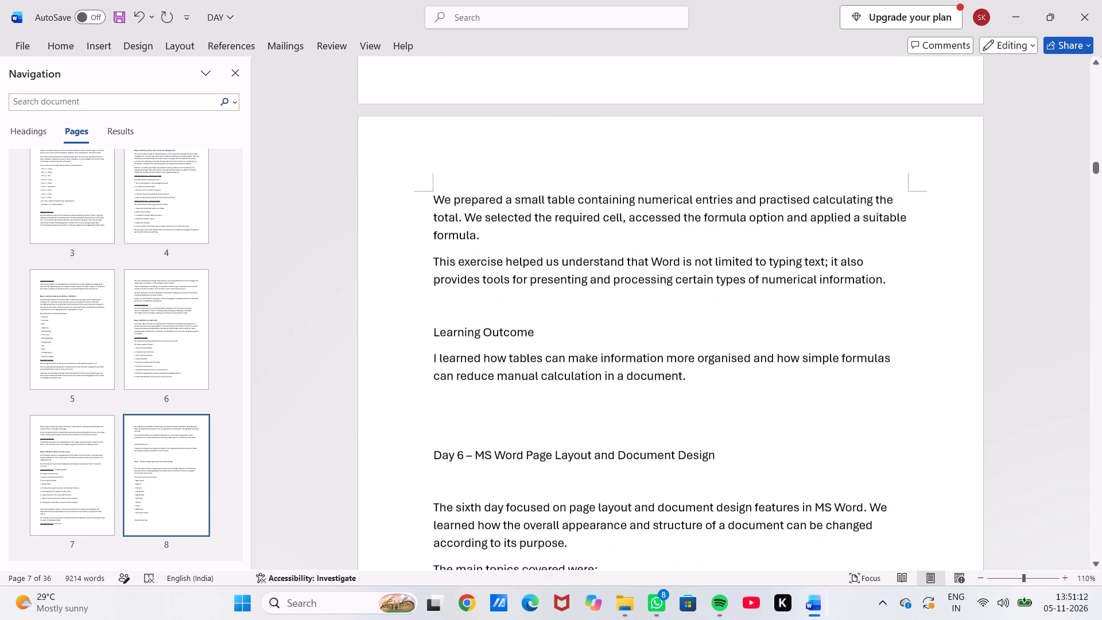
pyautogui.scroll(-1, 559, 388)
pyautogui.click(430, 330)
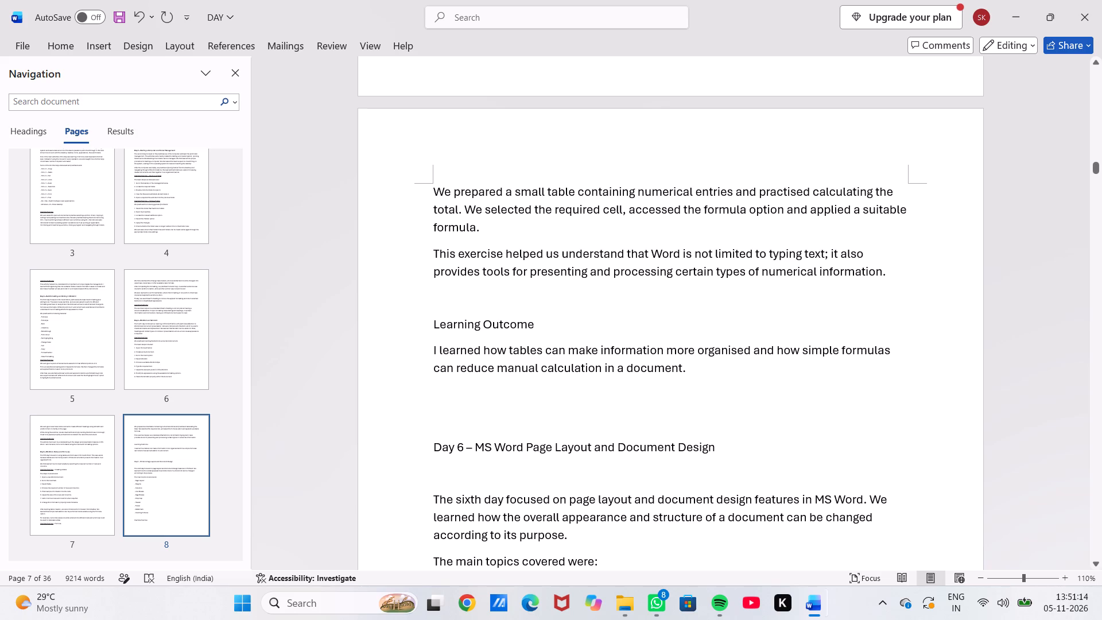
pyautogui.press('BackSpace')
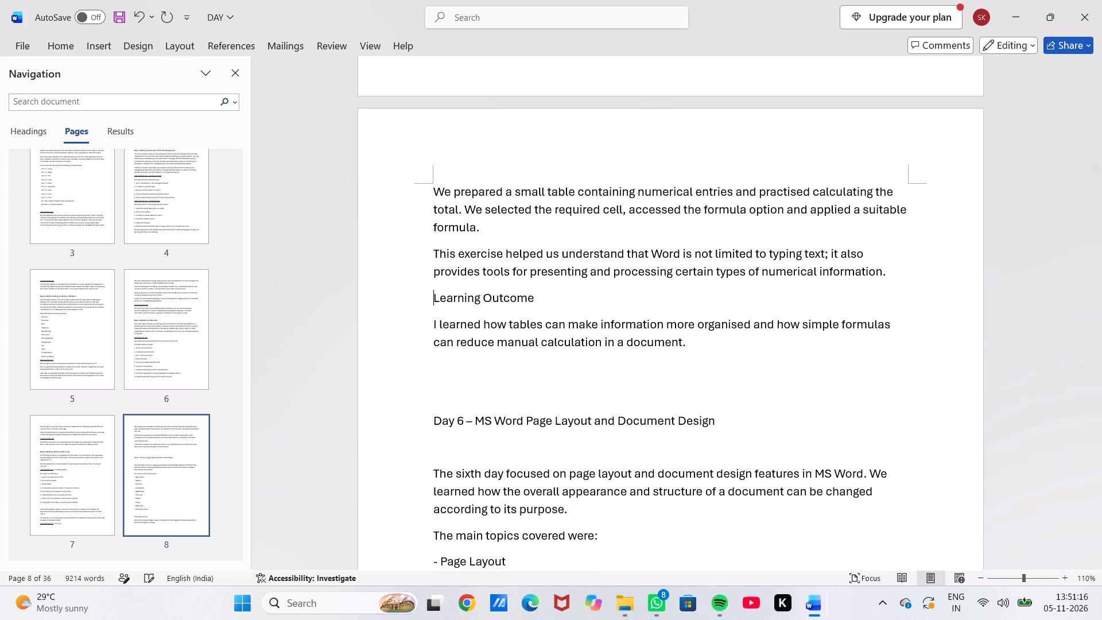
# Underline the "Learning Outcome" heading in the Day 5 section.
pyautogui.moveTo(414, 341); pyautogui.dragTo(527, 329)
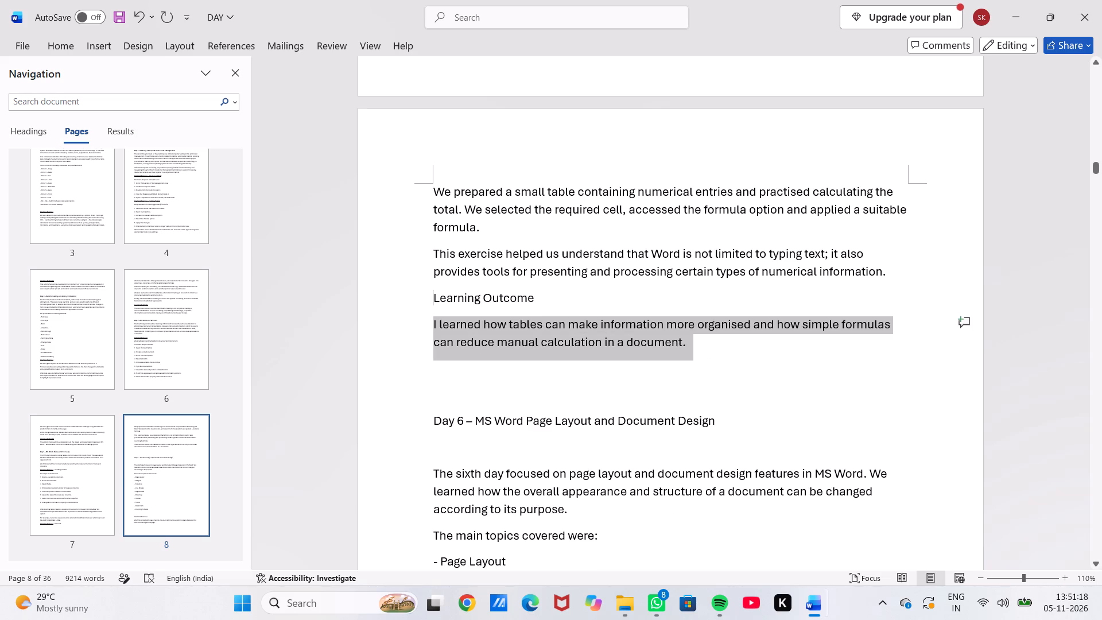
pyautogui.moveTo(527, 329); pyautogui.dragTo(496, 307)
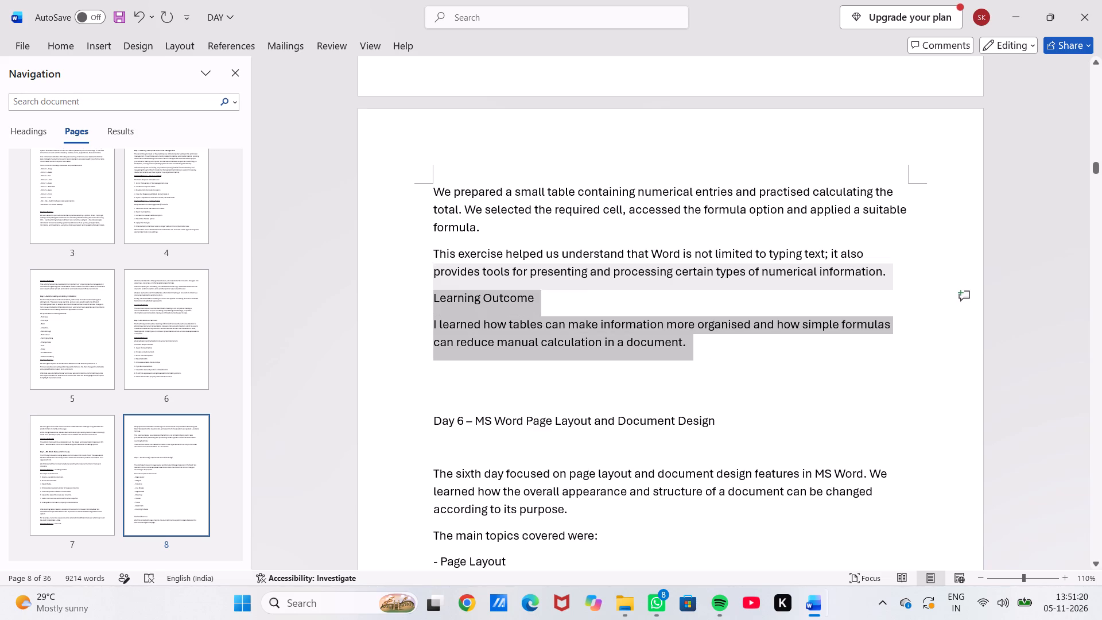
pyautogui.moveTo(496, 307); pyautogui.dragTo(505, 364)
pyautogui.click(505, 364)
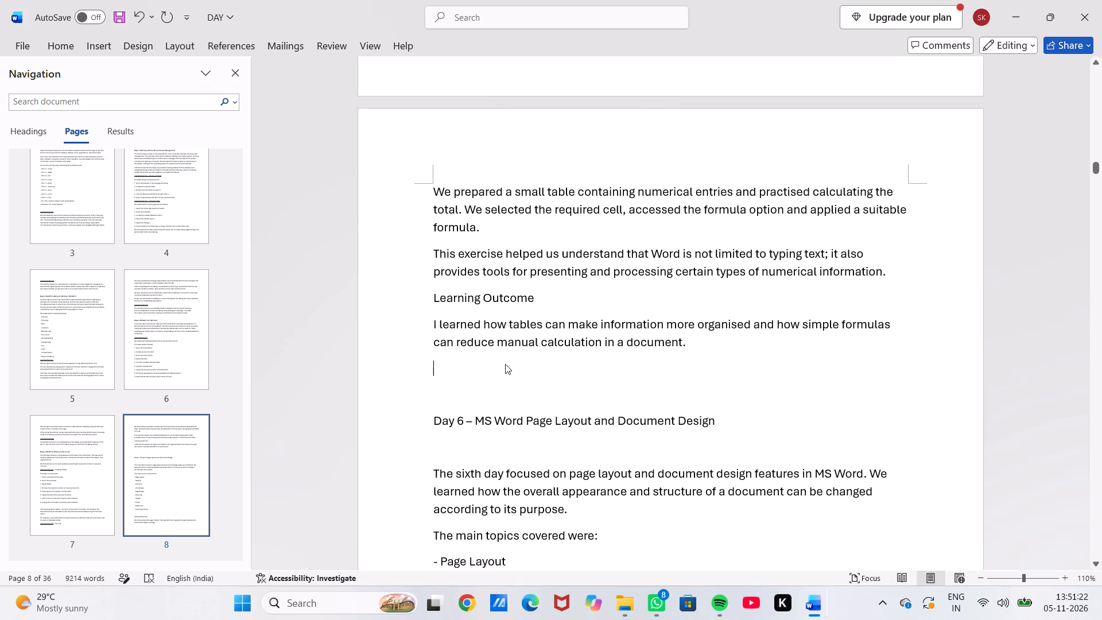
pyautogui.click(434, 303)
pyautogui.moveTo(434, 303); pyautogui.dragTo(575, 305, button='right')
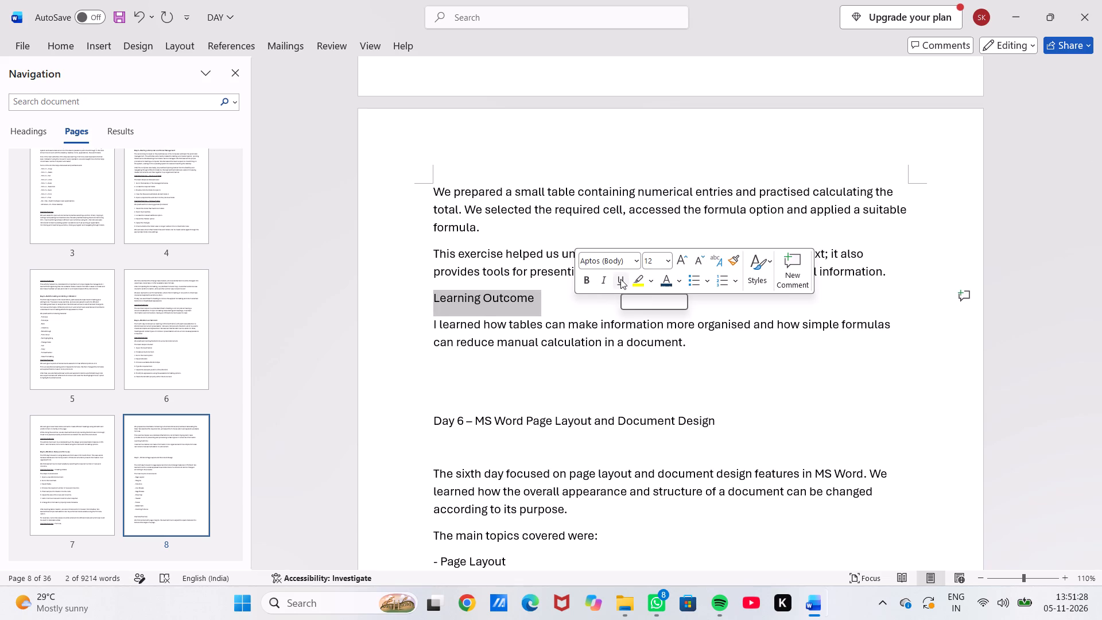
pyautogui.click(620, 279)
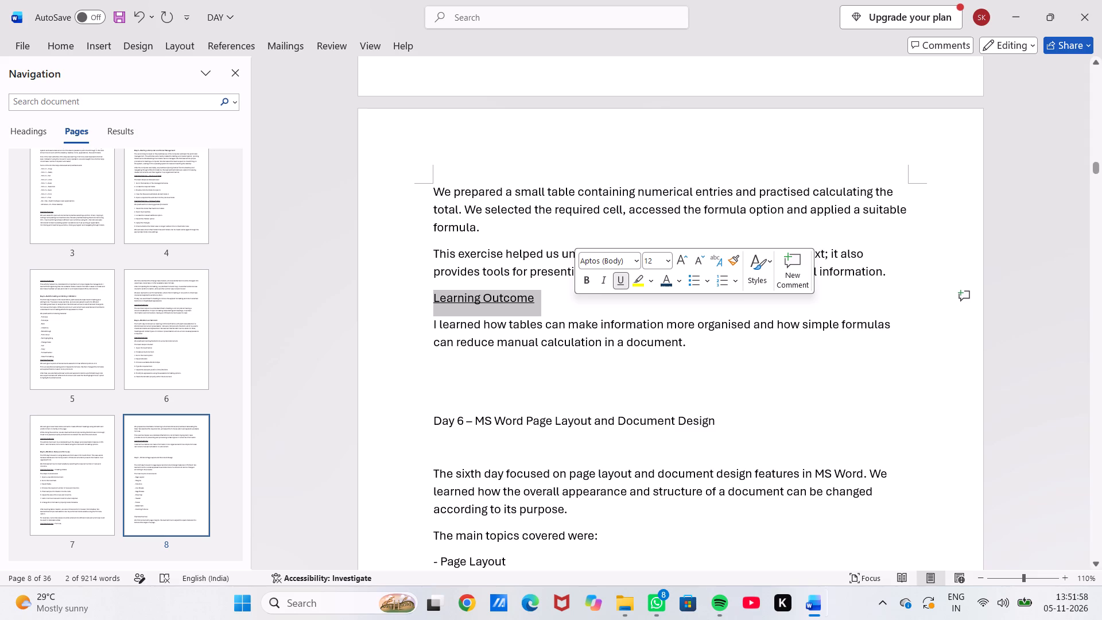
# Reduce the blank space above the "Day 6 – MS Word Page Layout and Document Design" heading to a single blank line.
pyautogui.click(432, 424)
pyautogui.press('BackSpace')
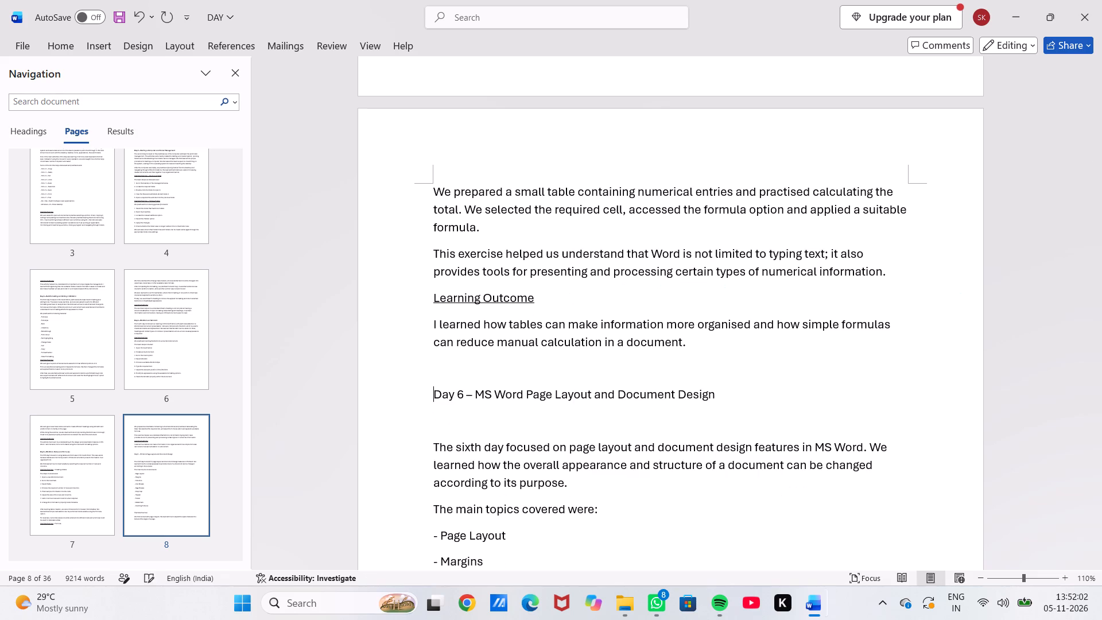
pyautogui.press('BackSpace')
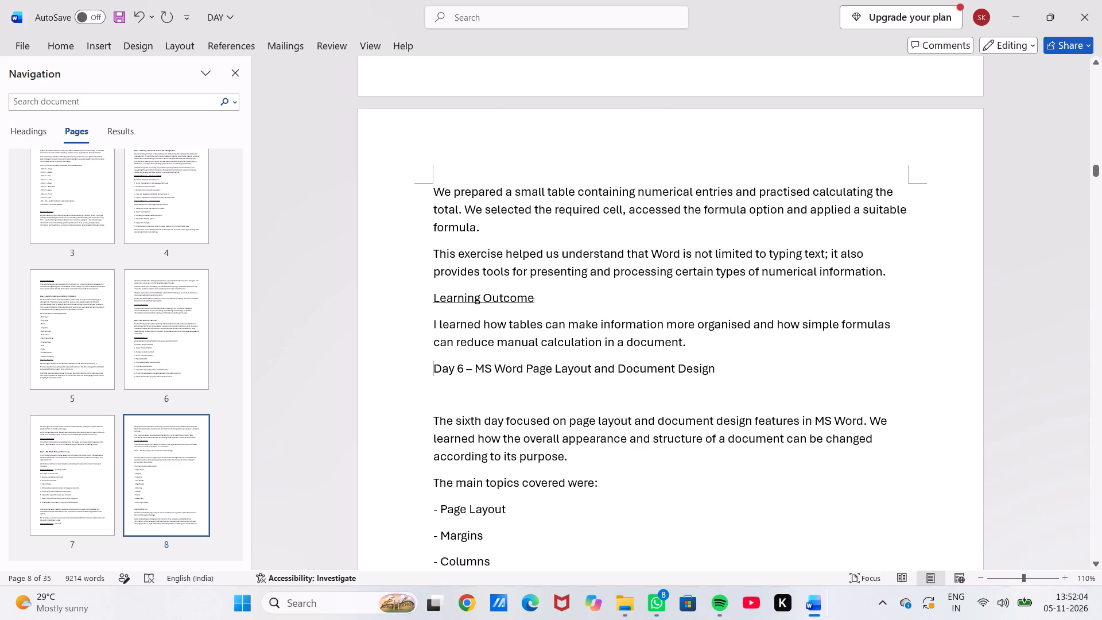
pyautogui.press('Return')
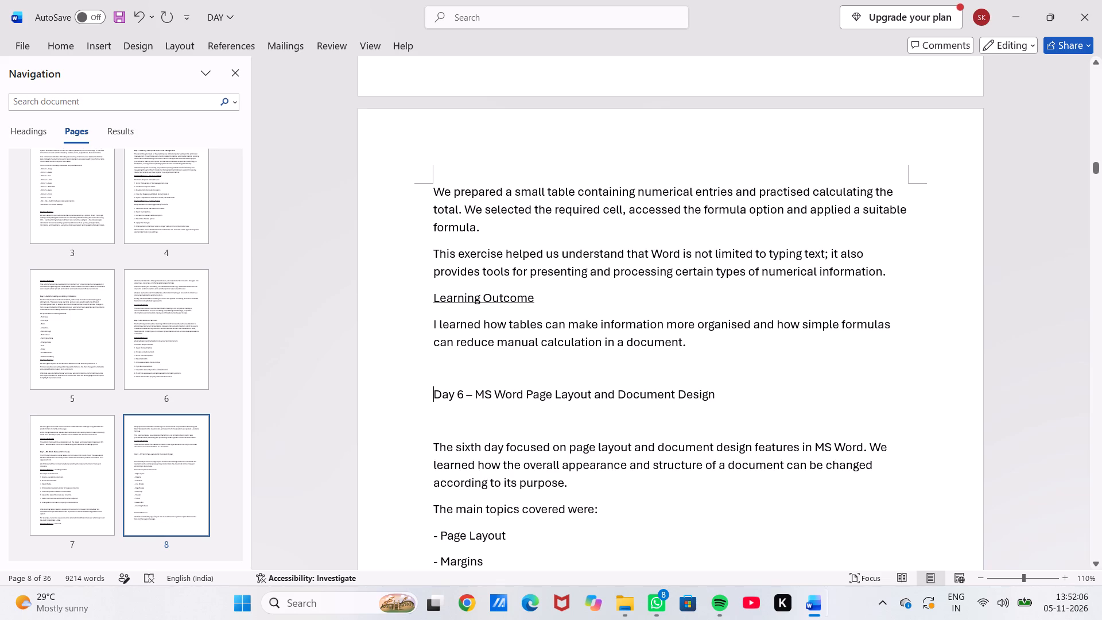
# Bold the "Day 6 – MS Word Page Layout and Document Design" heading.
pyautogui.moveTo(431, 389); pyautogui.dragTo(557, 407, button='right')
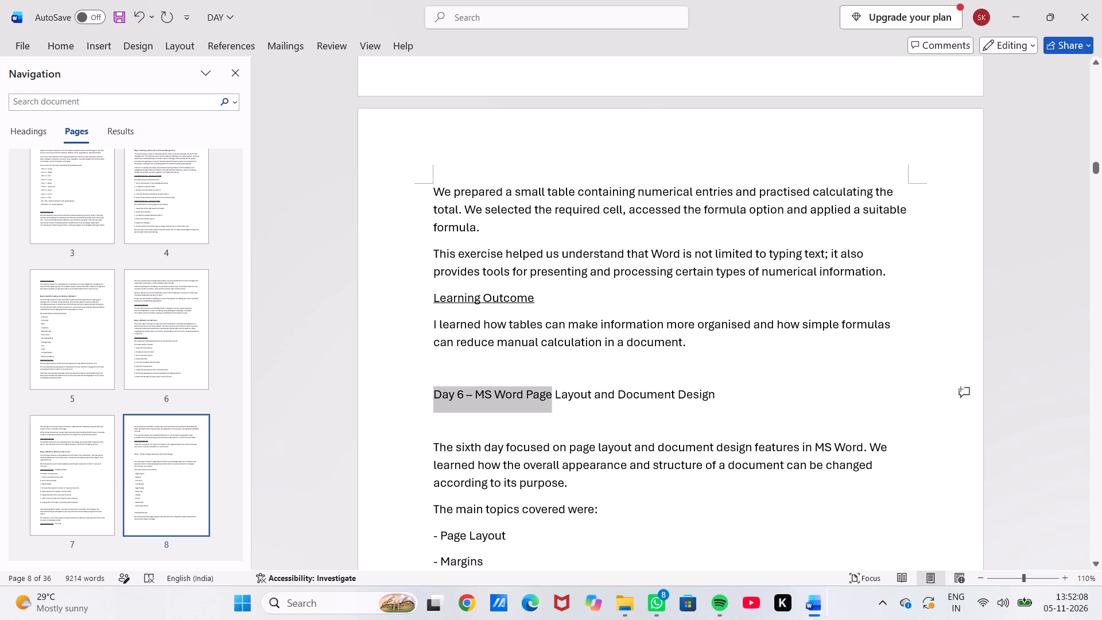
pyautogui.moveTo(557, 407); pyautogui.dragTo(710, 401, button='right')
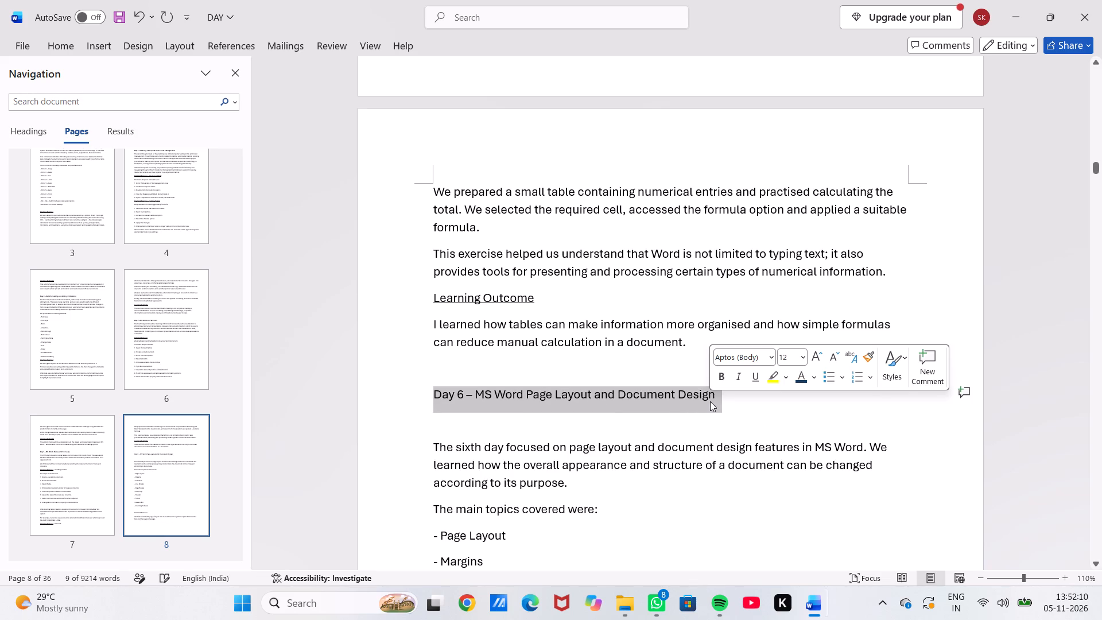
pyautogui.click(725, 373)
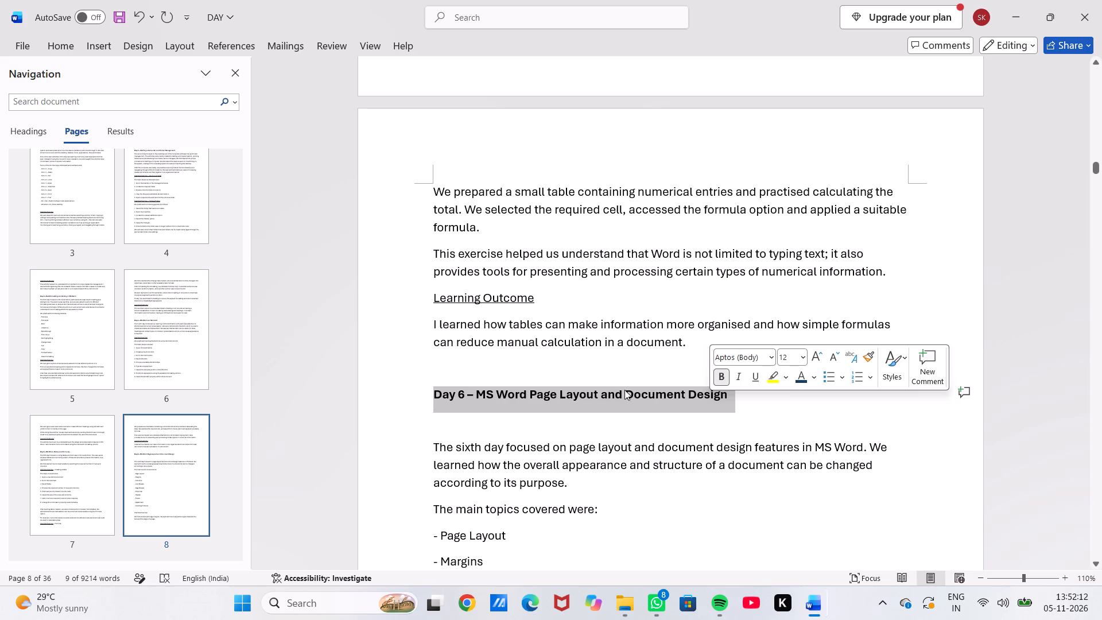
# Delete the blank line between the Day 6 heading and the paragraph starting "The sixth day focused".
pyautogui.click(431, 444)
pyautogui.press('BackSpace')
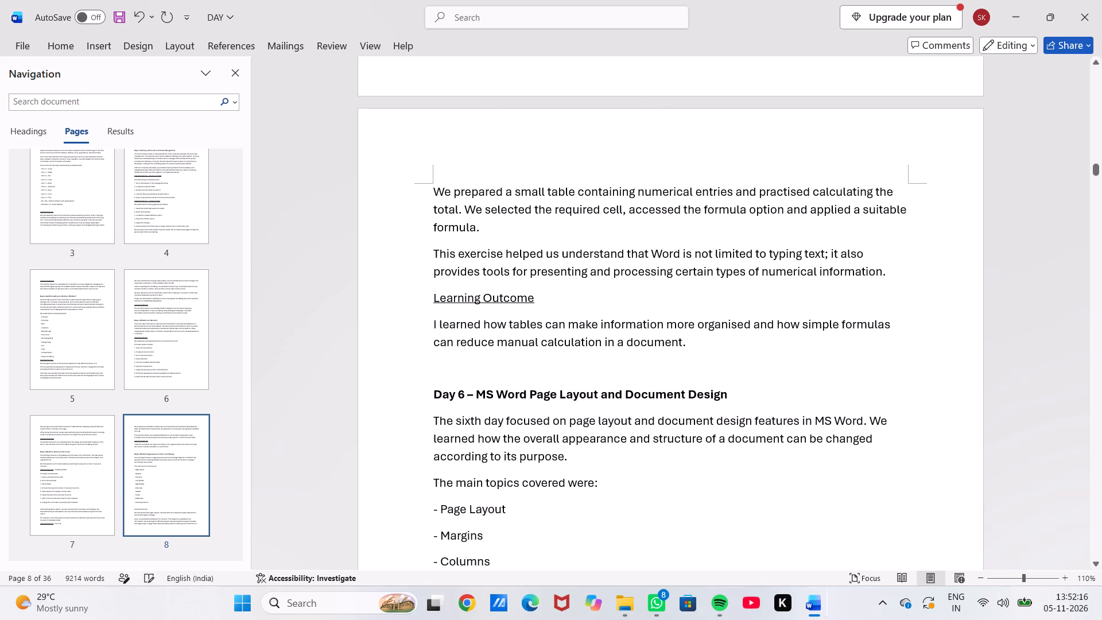
# Underline the "Practical Exercise" heading in the Day 6 section.
pyautogui.scroll(-2, 486, 524)
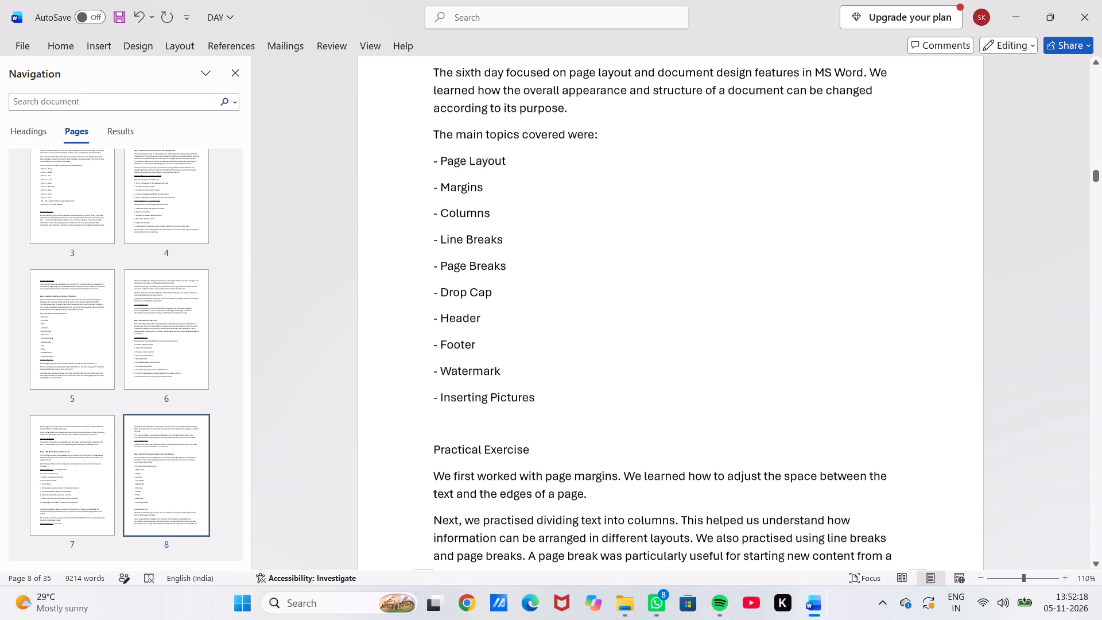
pyautogui.scroll(-1, 486, 524)
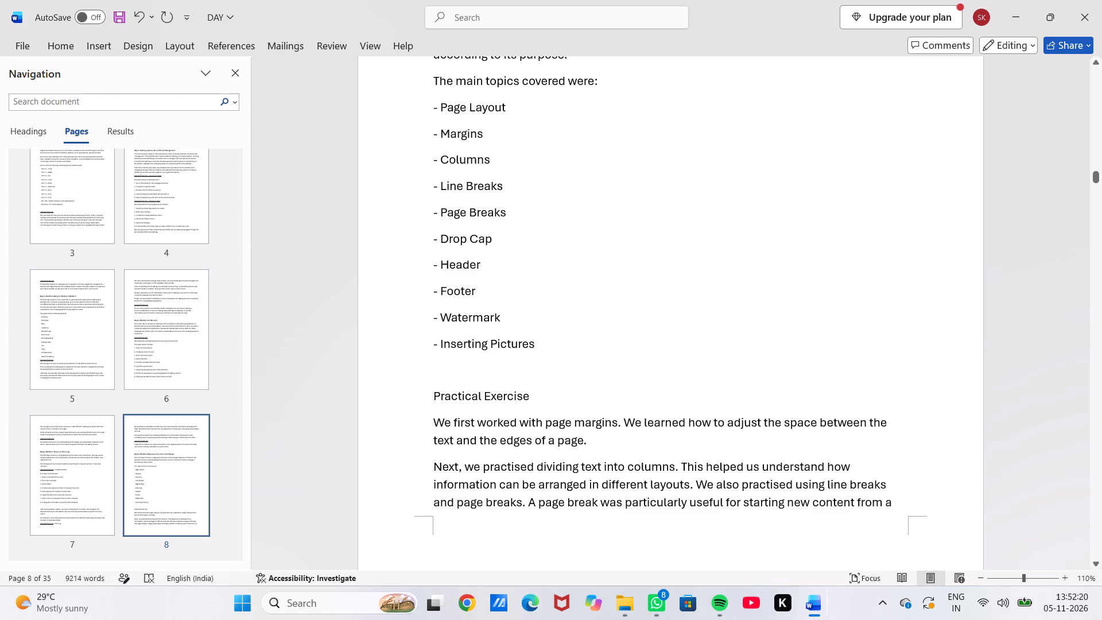
pyautogui.click(430, 397)
pyautogui.moveTo(430, 397); pyautogui.dragTo(536, 411, button='right')
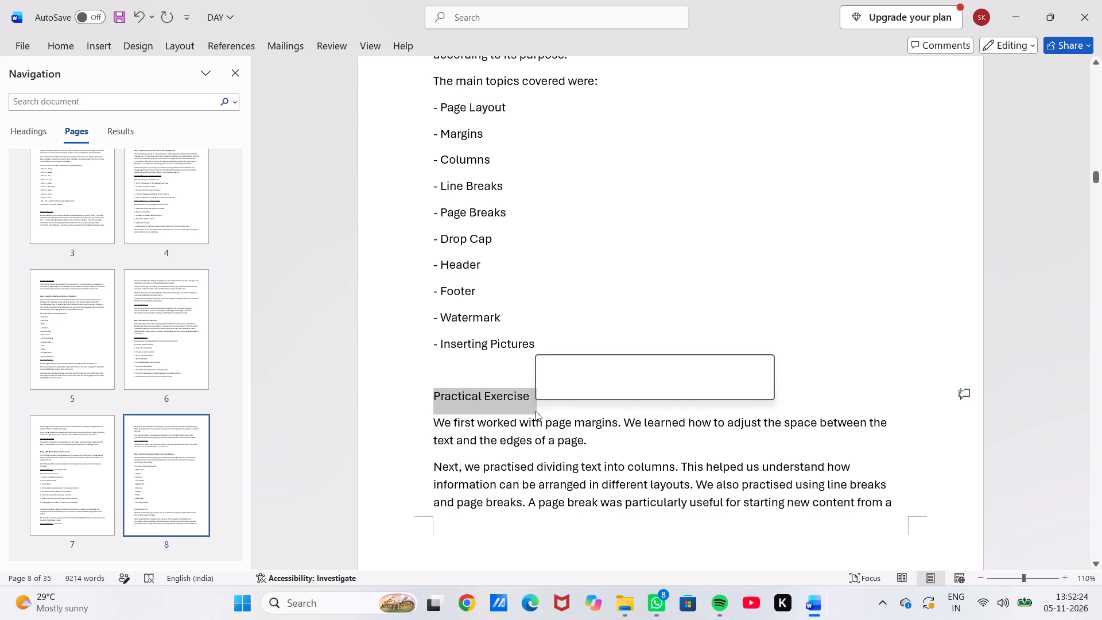
pyautogui.click(579, 381)
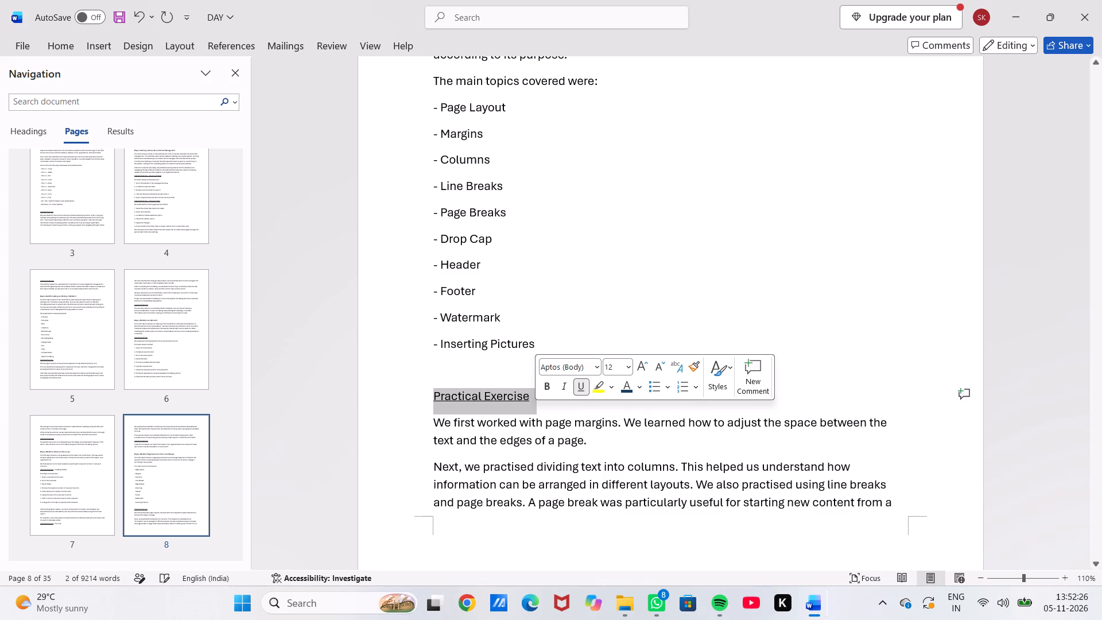
# Underline the "Learning Outcome" heading in the Day 6 section.
pyautogui.scroll(-2, 575, 277)
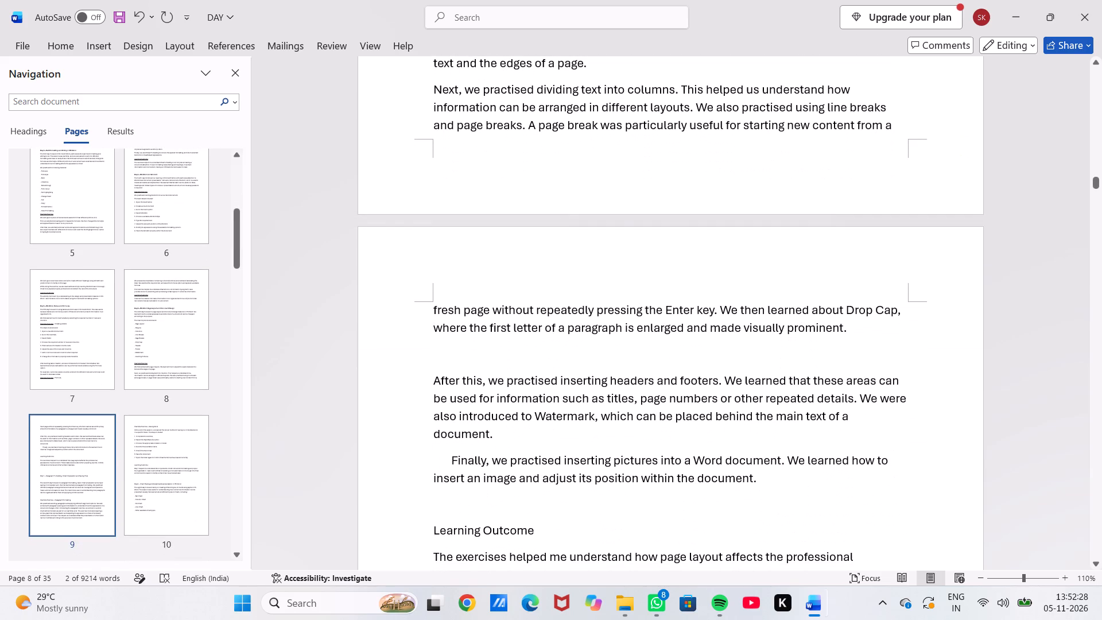
pyautogui.scroll(-1, 575, 277)
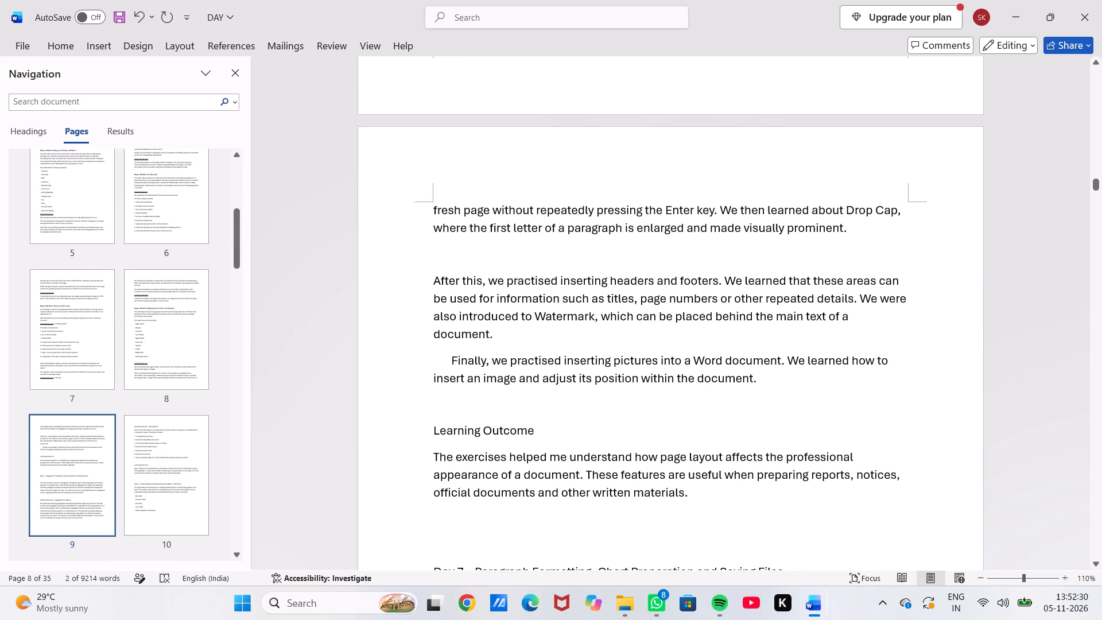
pyautogui.scroll(-1, 573, 278)
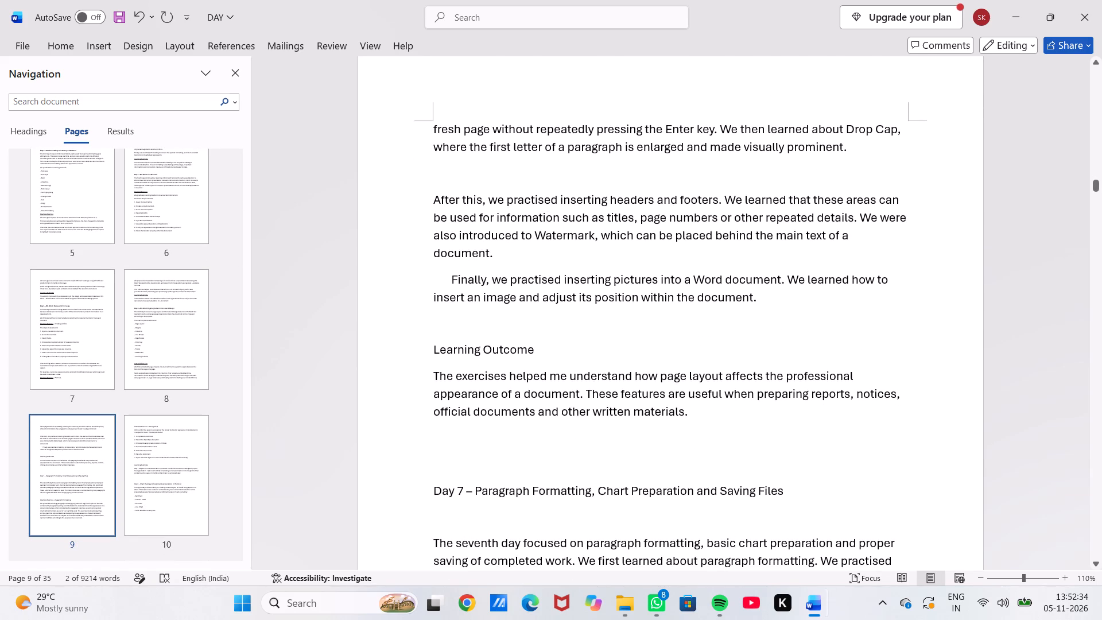
pyautogui.click(430, 345)
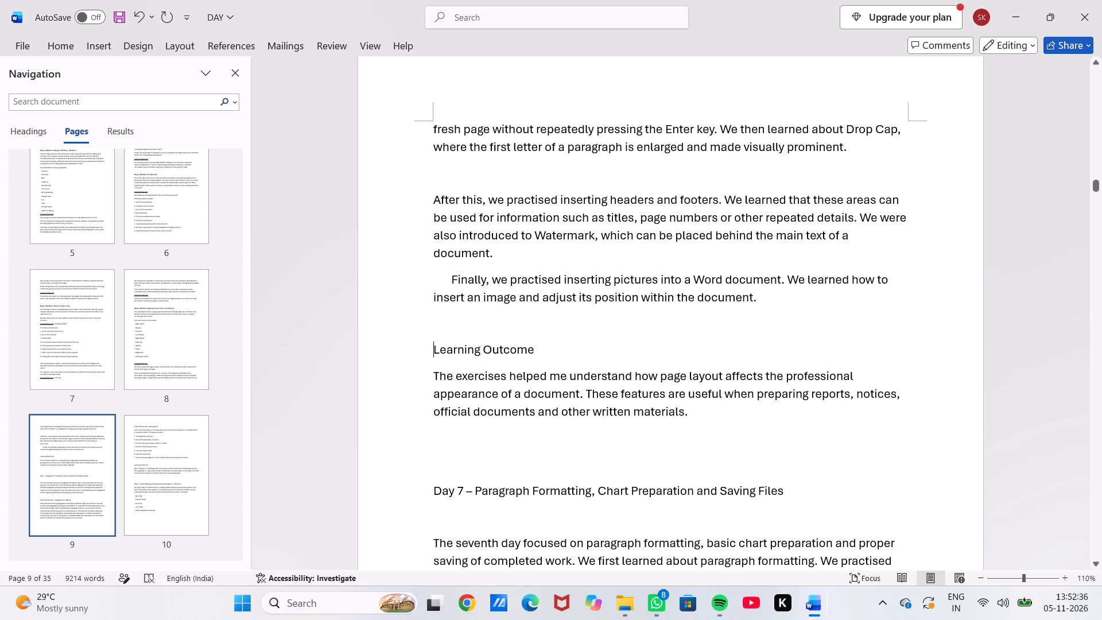
pyautogui.moveTo(430, 345); pyautogui.dragTo(569, 351, button='right')
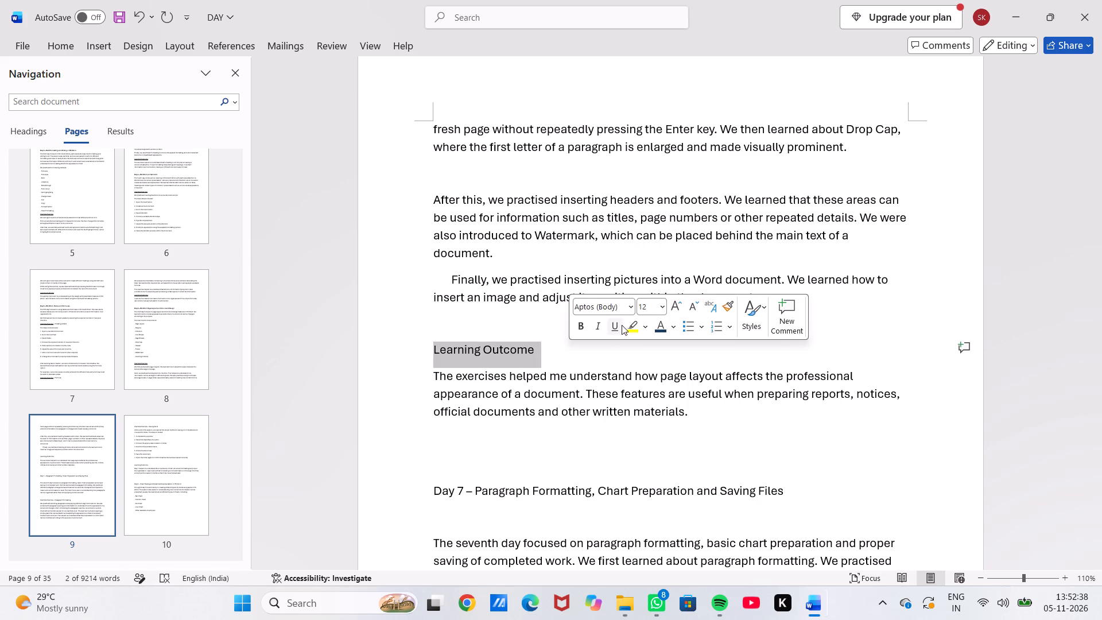
pyautogui.click(614, 330)
# Delete one blank line above the "Day 7 – Paragraph Formatting, Chart Preparation and Saving Files" heading.
pyautogui.scroll(-1, 566, 420)
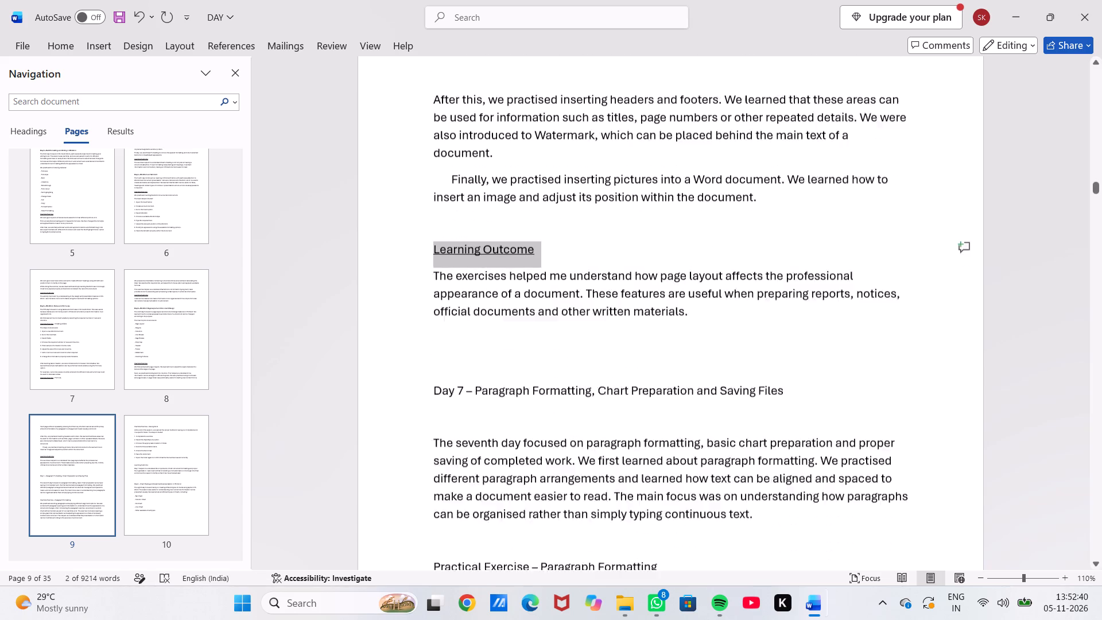
pyautogui.scroll(-1, 566, 420)
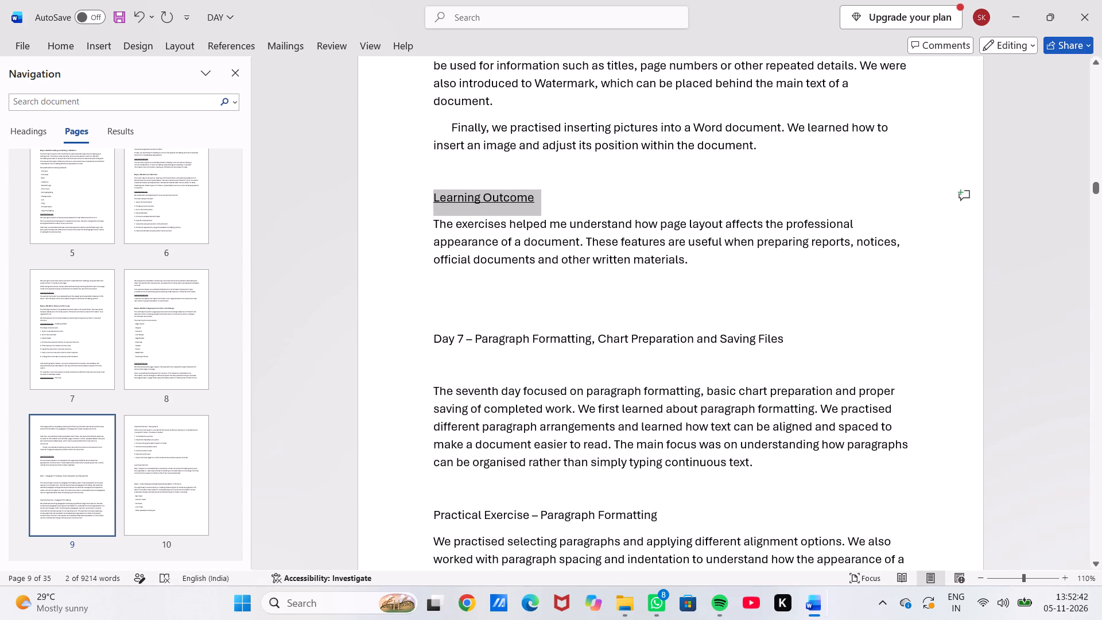
pyautogui.click(433, 342)
pyautogui.press('BackSpace')
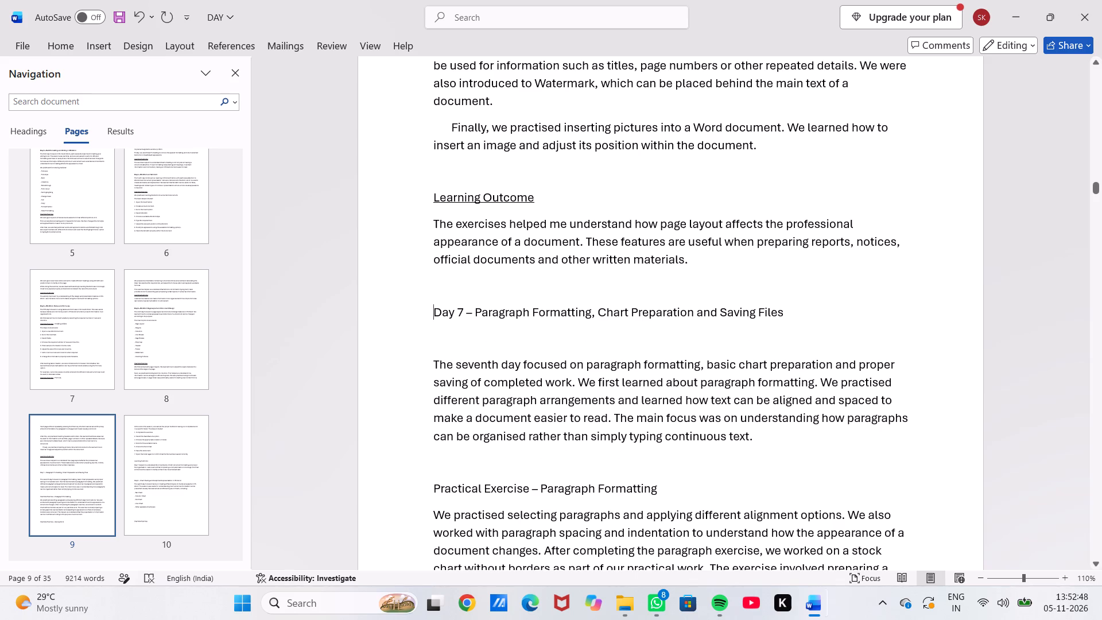
# Select the entire "Day 7 – Paragraph Formatting, Chart Preparation and Saving Files" heading.
pyautogui.moveTo(430, 315); pyautogui.dragTo(538, 309, button='right')
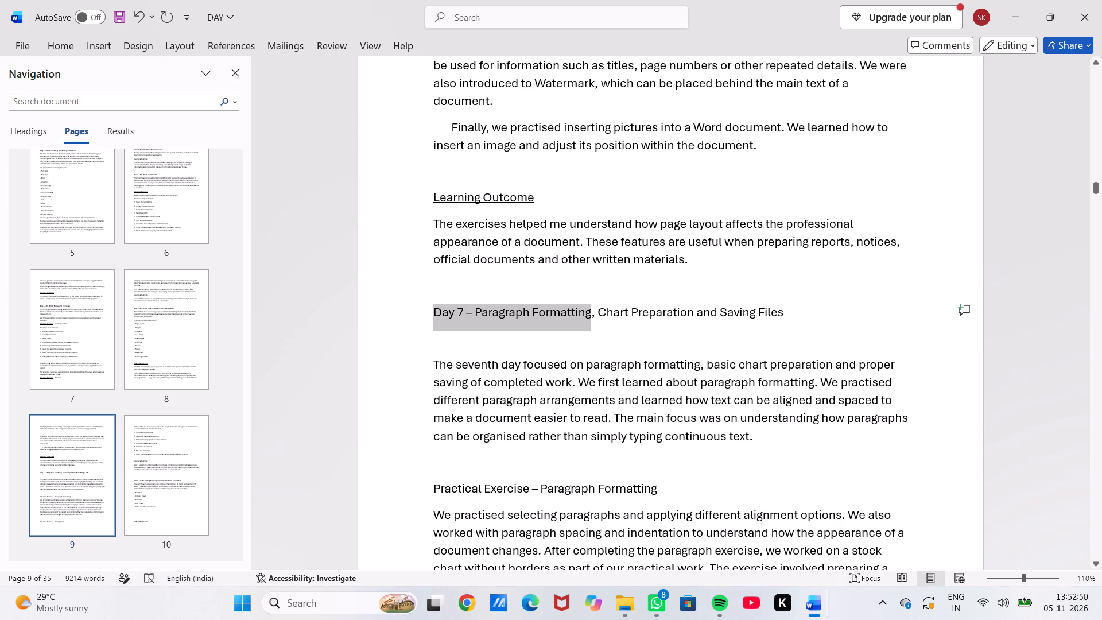
pyautogui.moveTo(538, 309); pyautogui.dragTo(856, 312, button='right')
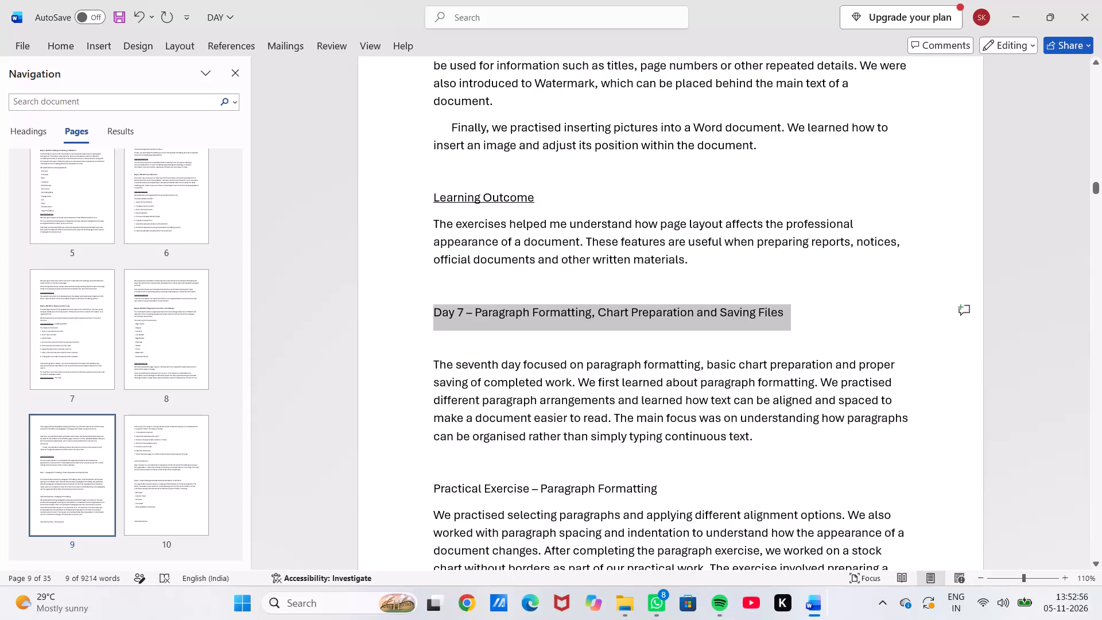
# Make the selected "Day 7 – Paragraph Formatting, Chart Preparation and Saving Files" heading bold.
pyautogui.click(50, 48)
pyautogui.click(87, 102)
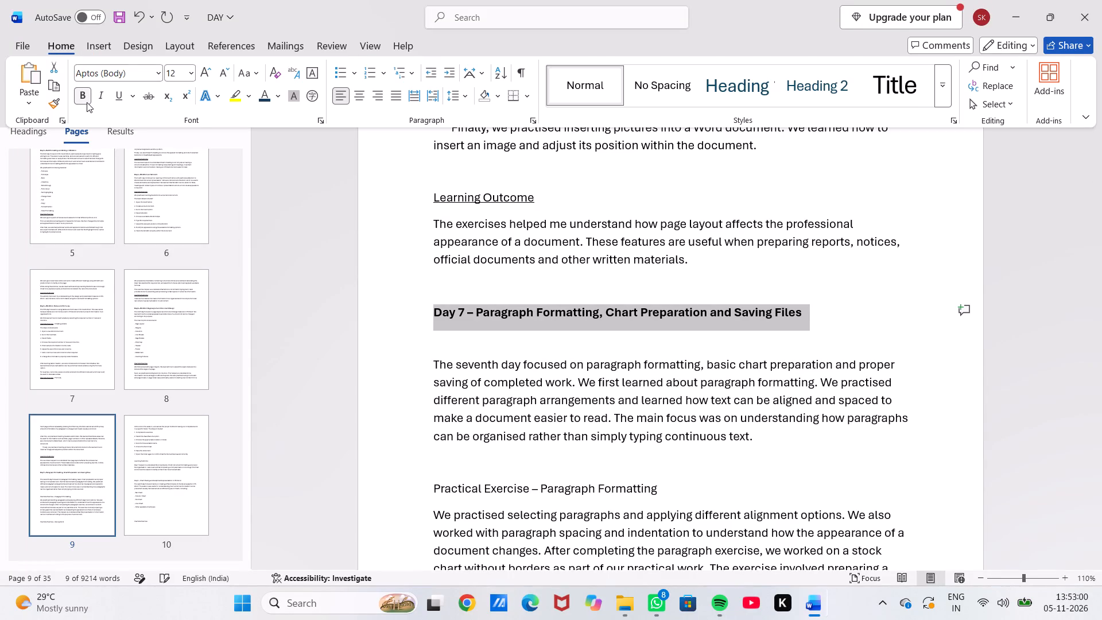
pyautogui.click(420, 378)
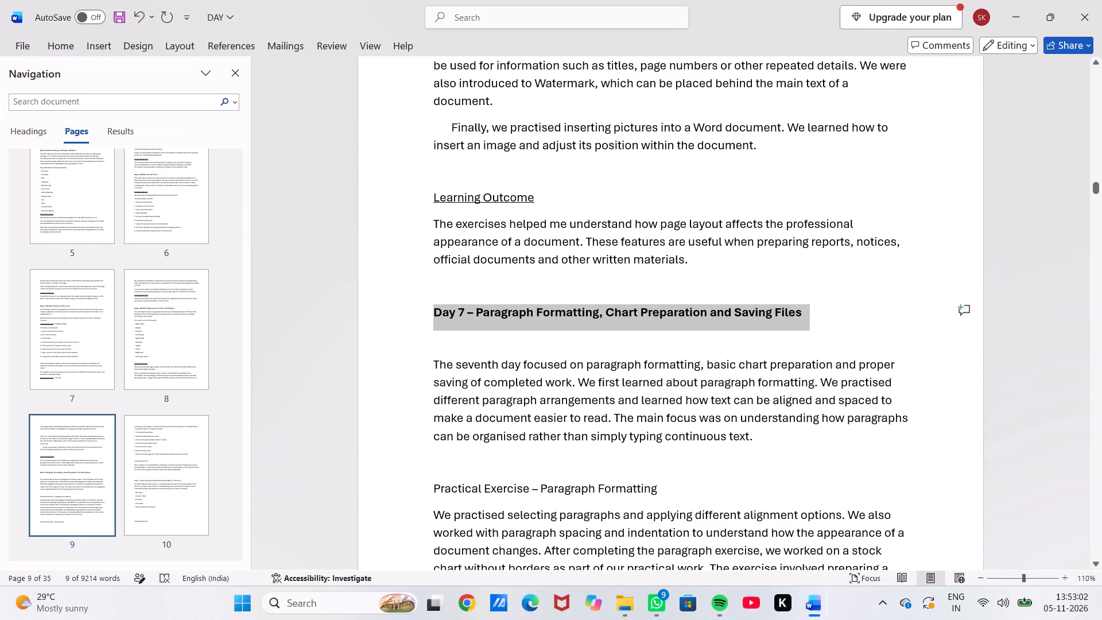
# Delete the blank line between the Day 7 heading and the paragraph starting "The seventh day focused on", and dismiss the chat notification.
pyautogui.click(433, 366)
pyautogui.press('BackSpace')
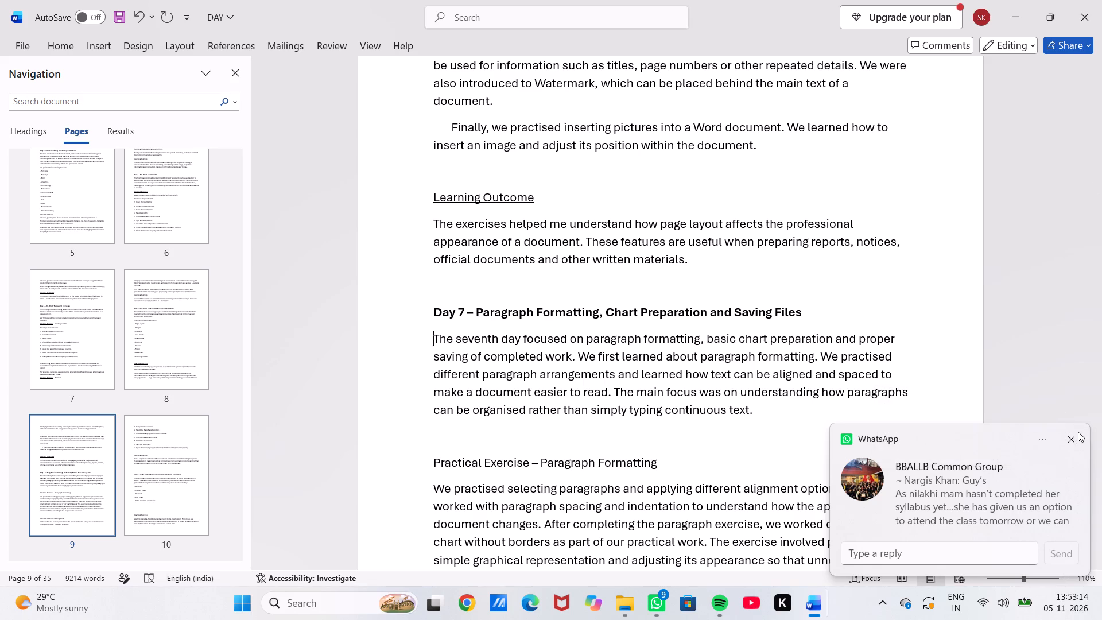
pyautogui.click(1073, 436)
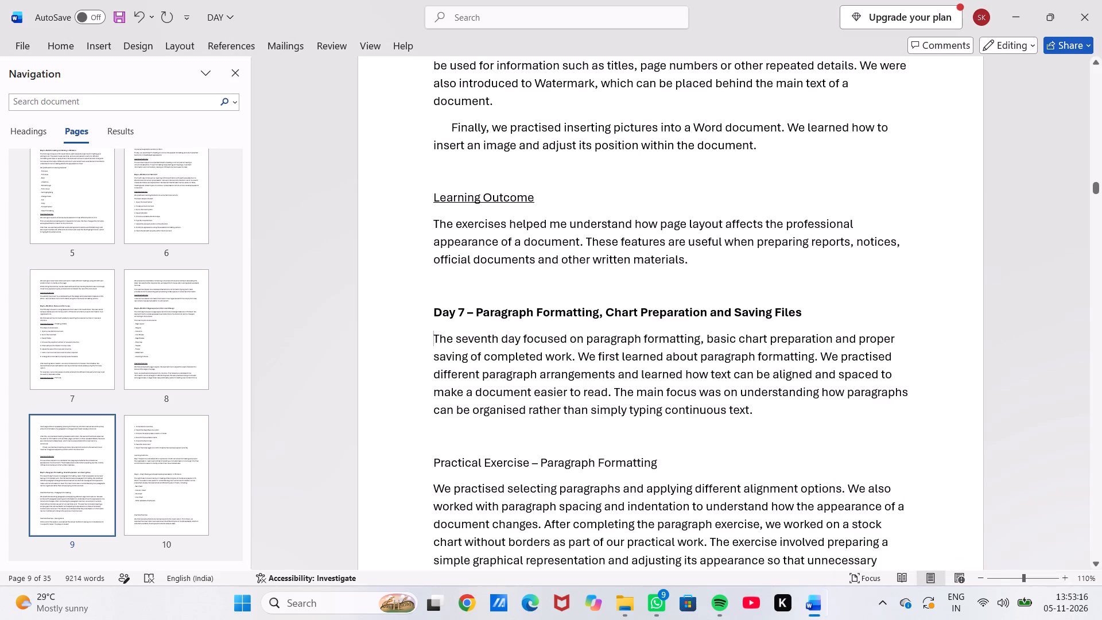
# Underline the words "Practical Exercise" in the "Practical Exercise – Paragraph Formatting" heading of the Day 7 section.
pyautogui.scroll(-1, 645, 446)
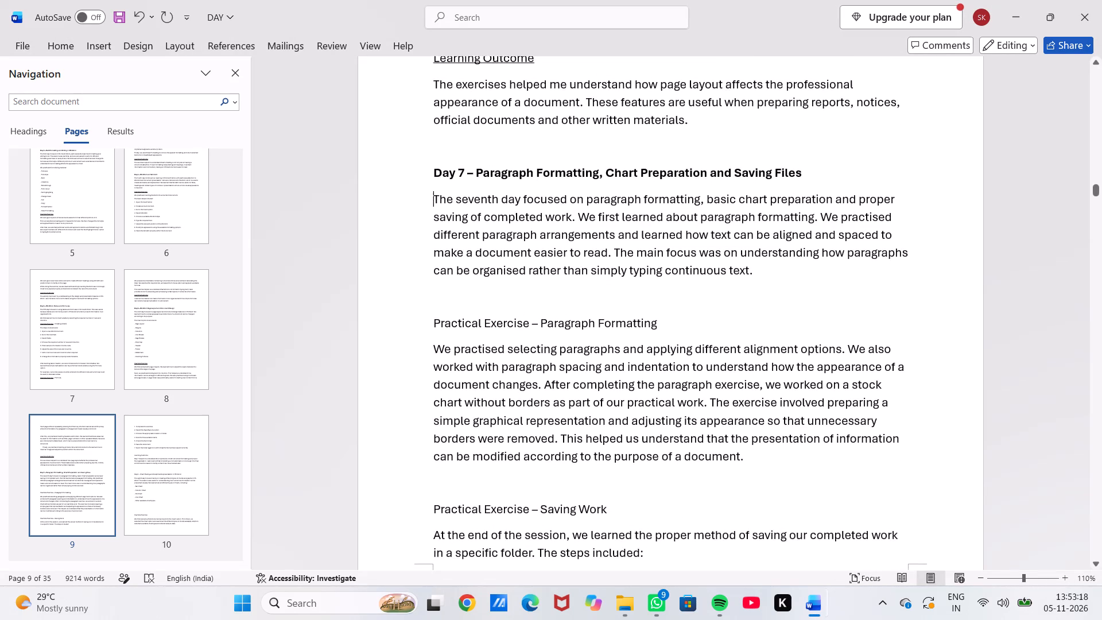
pyautogui.scroll(-1, 645, 446)
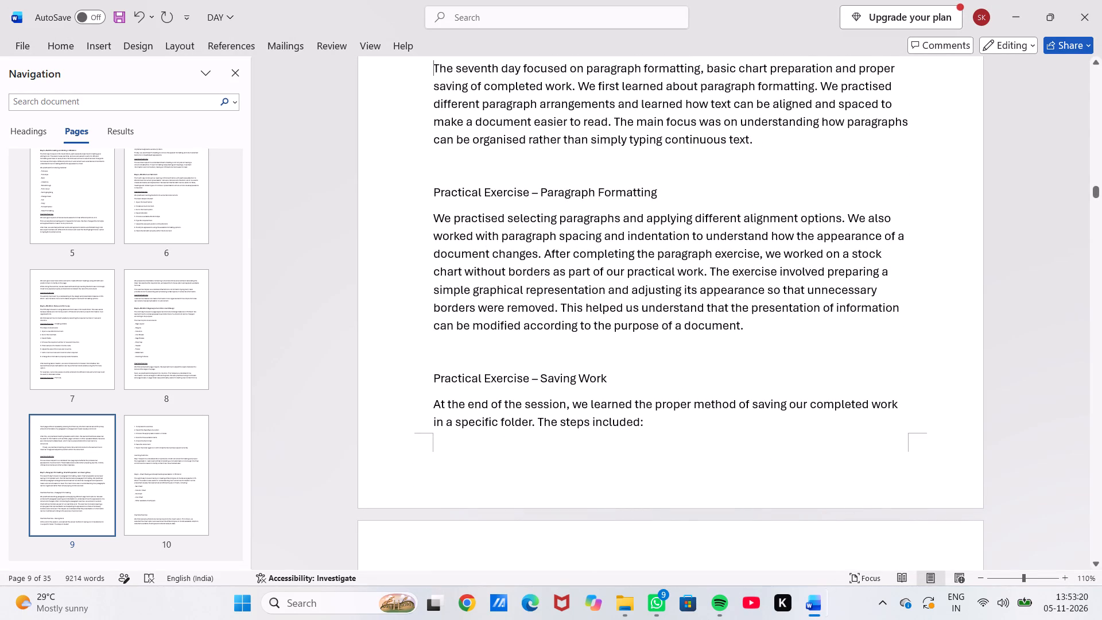
pyautogui.click(430, 195)
pyautogui.moveTo(430, 195); pyautogui.dragTo(533, 200, button='right')
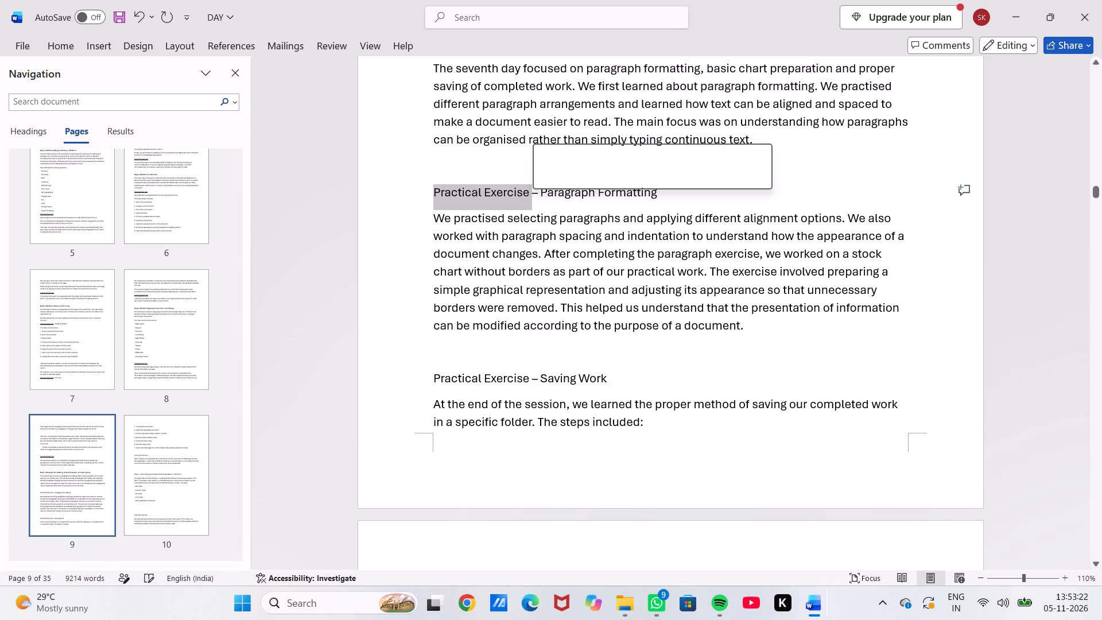
pyautogui.click(576, 173)
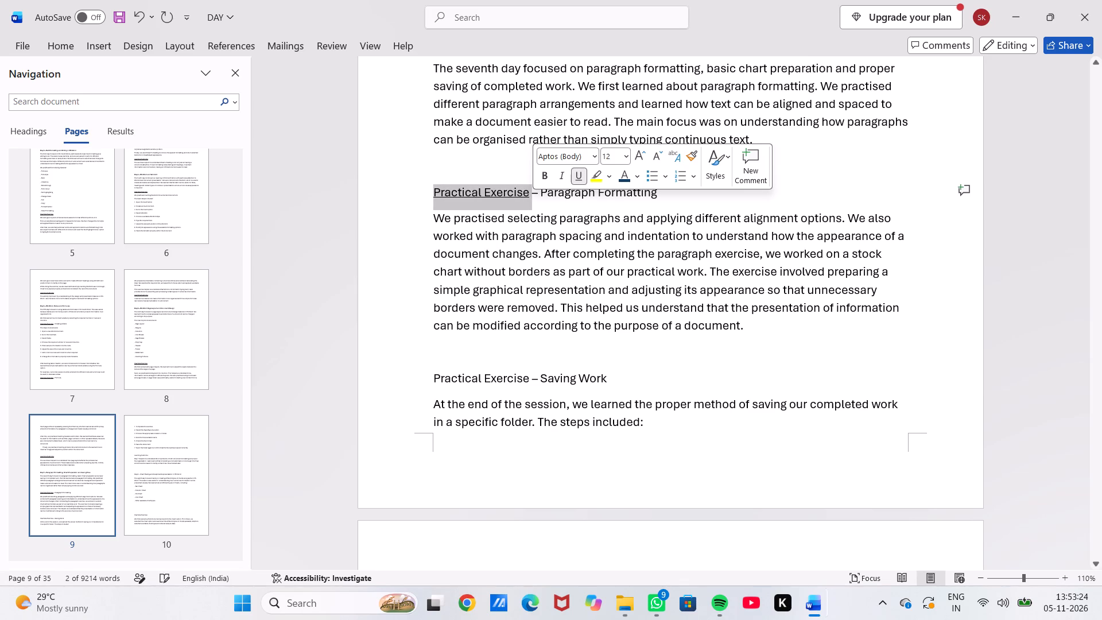
# Underline the words "Practical Exercise" in the "Practical Exercise – Saving Work" heading of the Day 7 section.
pyautogui.click(431, 377)
pyautogui.moveTo(431, 377); pyautogui.dragTo(519, 382, button='right')
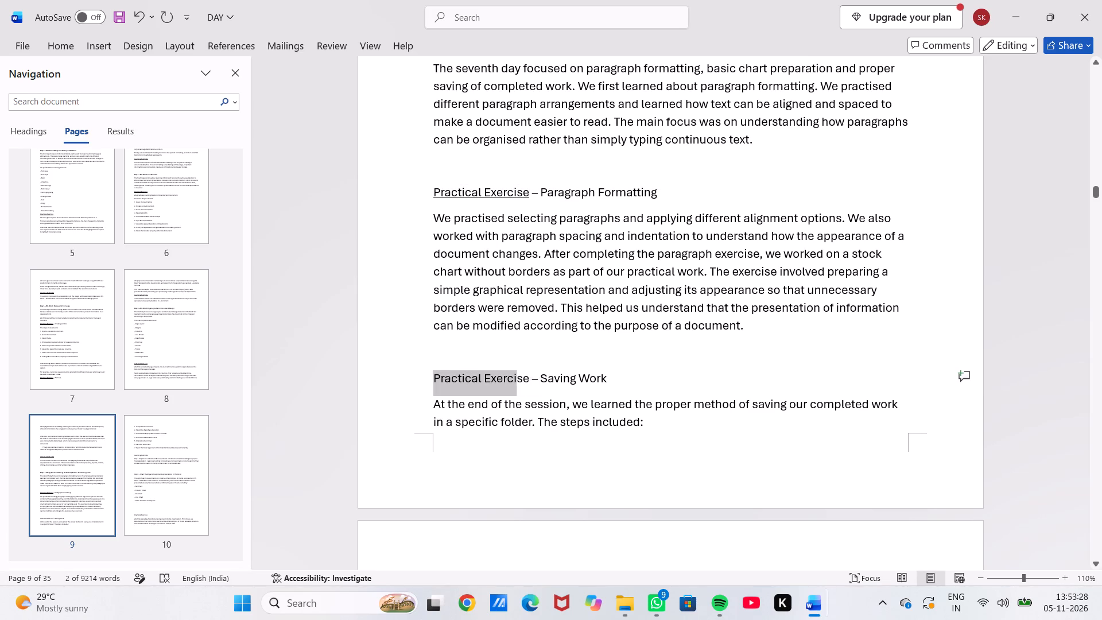
pyautogui.click(519, 382)
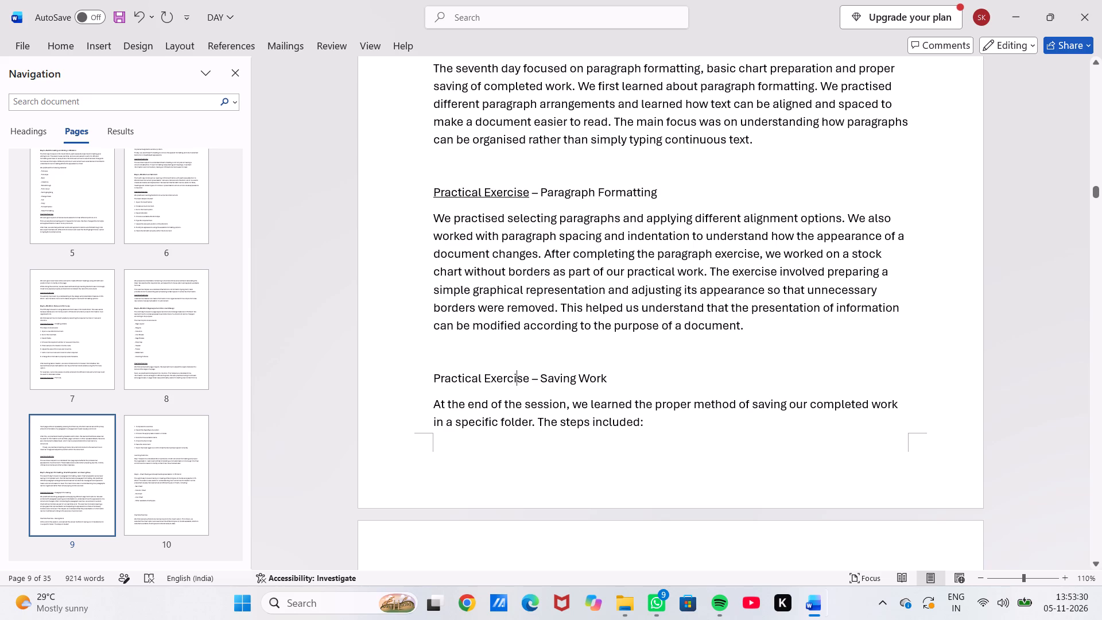
pyautogui.click(432, 381)
pyautogui.moveTo(432, 381); pyautogui.dragTo(520, 383, button='right')
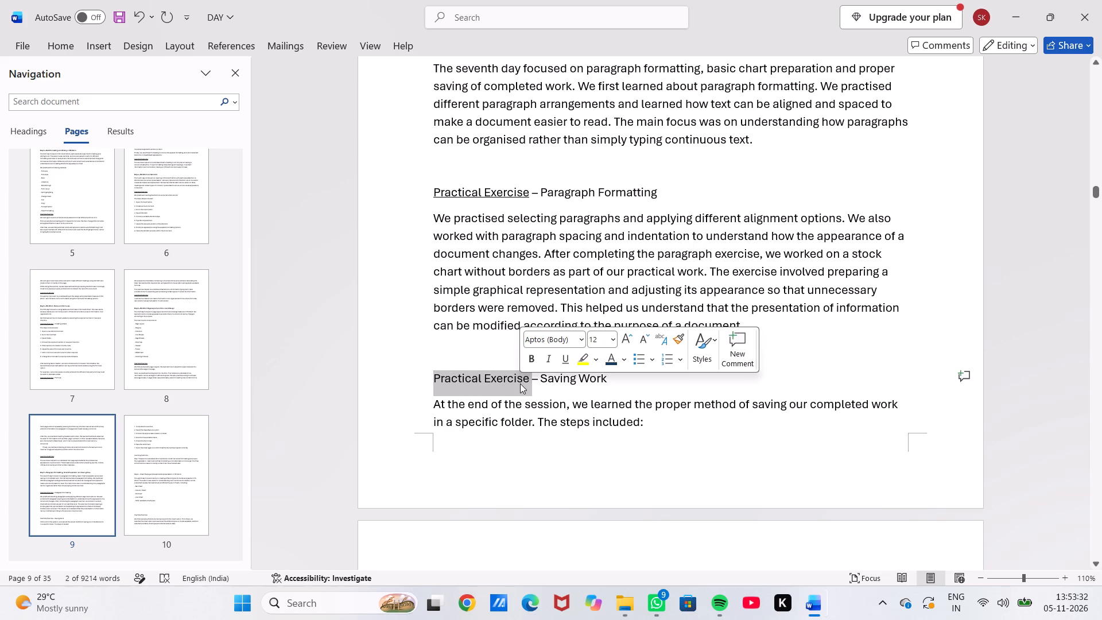
pyautogui.click(566, 363)
# Underline the "Learning Outcome" heading in the Day 7 section.
pyautogui.scroll(-1, 566, 363)
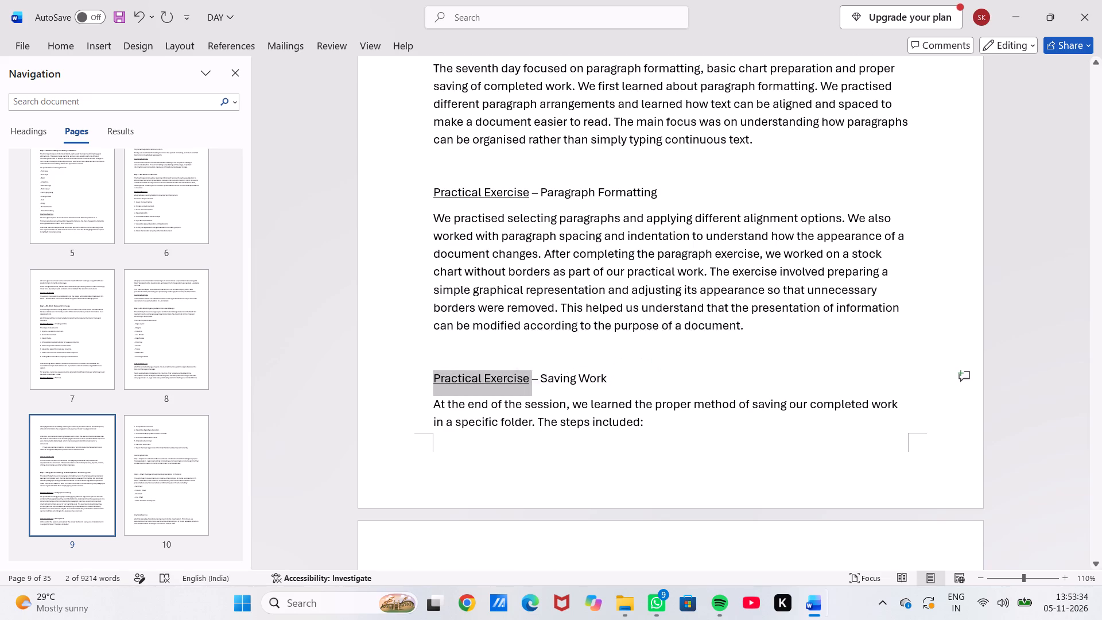
pyautogui.scroll(-3, 566, 363)
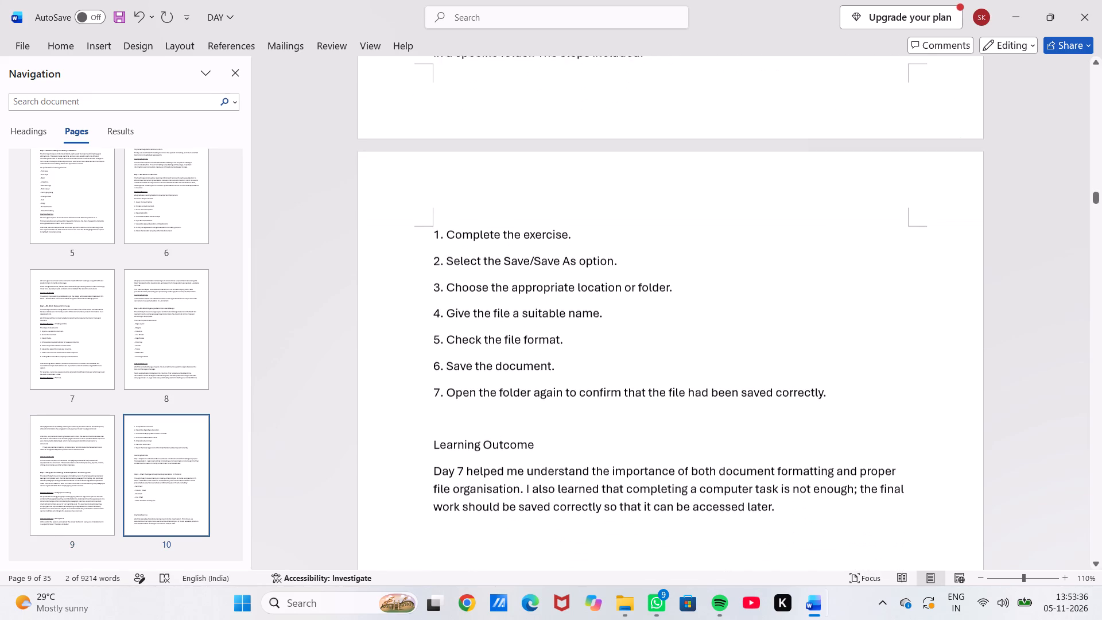
pyautogui.scroll(-1, 566, 363)
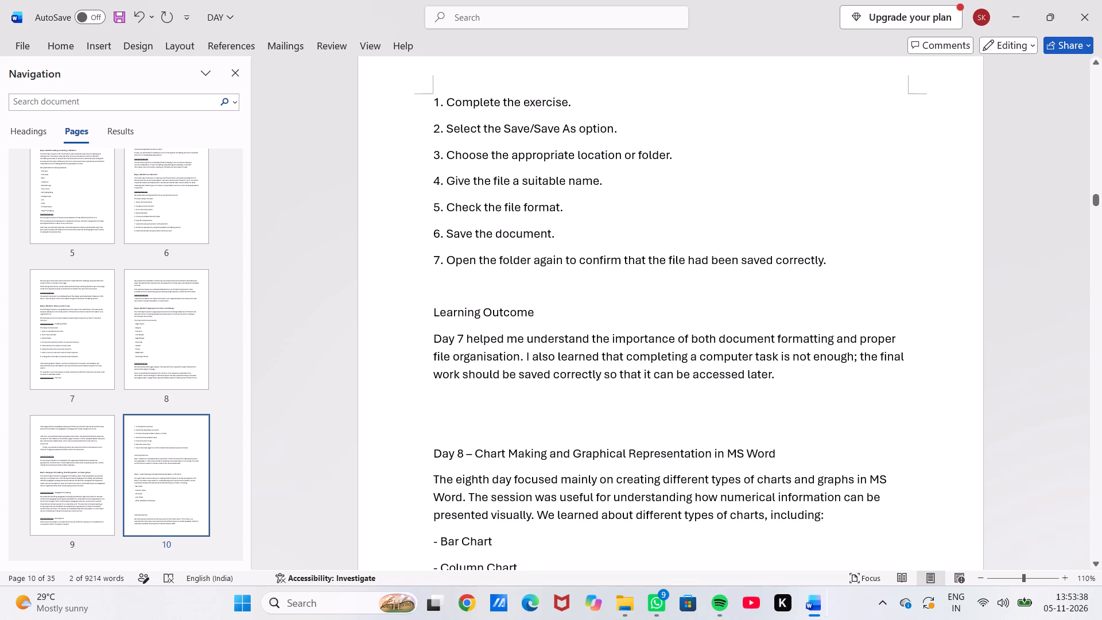
pyautogui.click(434, 312)
pyautogui.moveTo(434, 312); pyautogui.dragTo(534, 314, button='right')
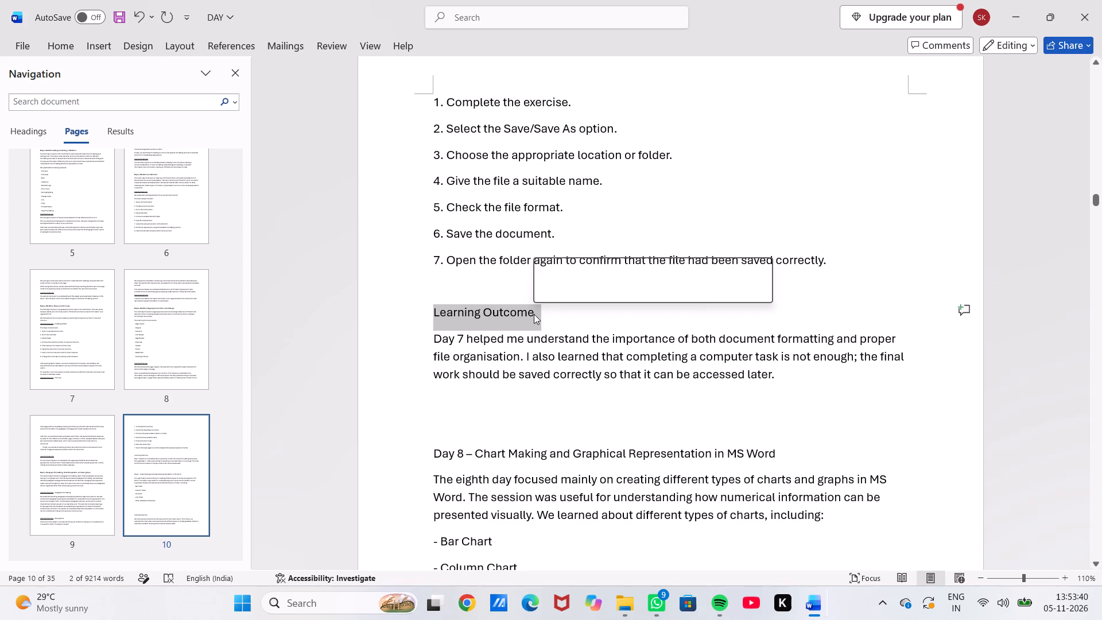
pyautogui.click(581, 284)
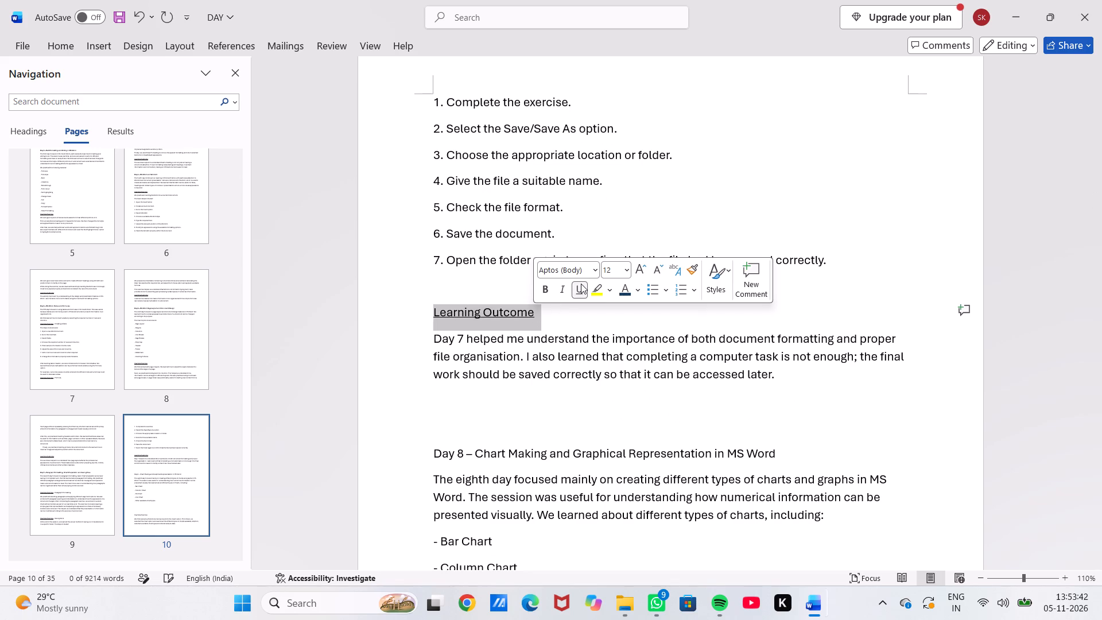
# Delete one blank line above the "Day 8 – Chart Making and Graphical Representation in MS Word" heading.
pyautogui.scroll(-1, 516, 382)
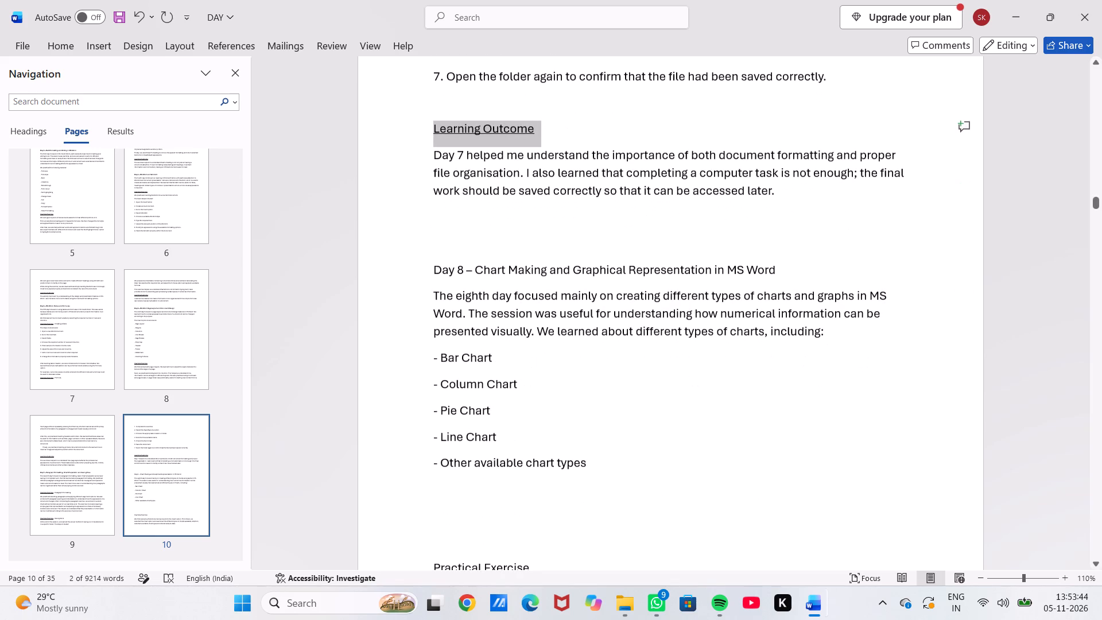
pyautogui.click(435, 268)
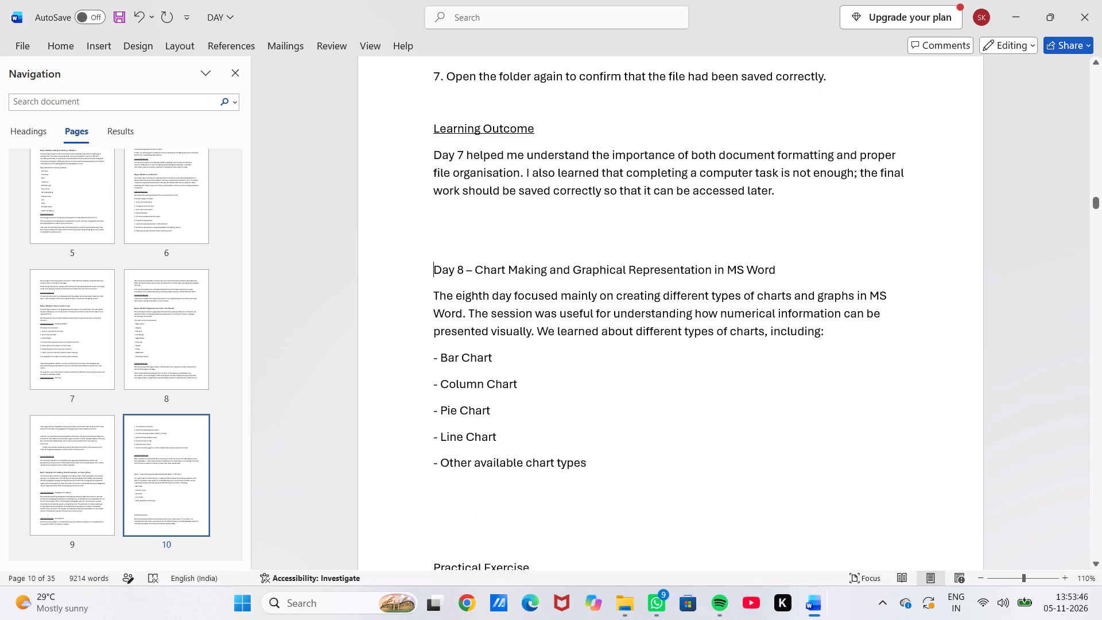
pyautogui.press('BackSpace')
# Bold the "Day 8 – Chart Making and Graphical Representation in MS Word" heading.
pyautogui.moveTo(435, 268); pyautogui.dragTo(424, 230, button='right')
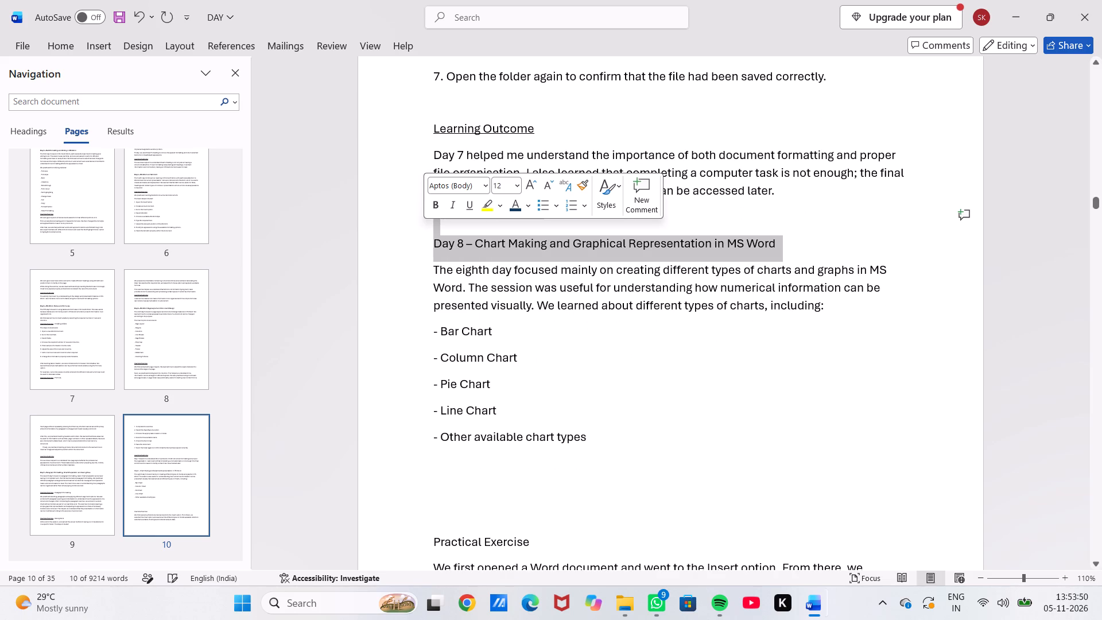
pyautogui.click(429, 208)
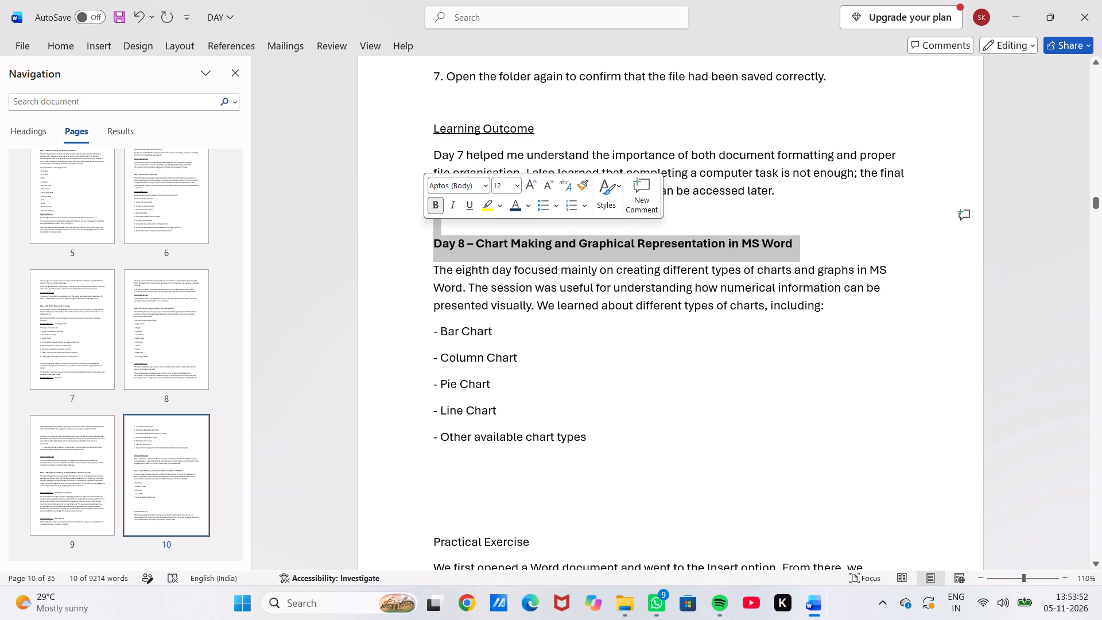
pyautogui.click(432, 273)
pyautogui.scroll(-1, 504, 400)
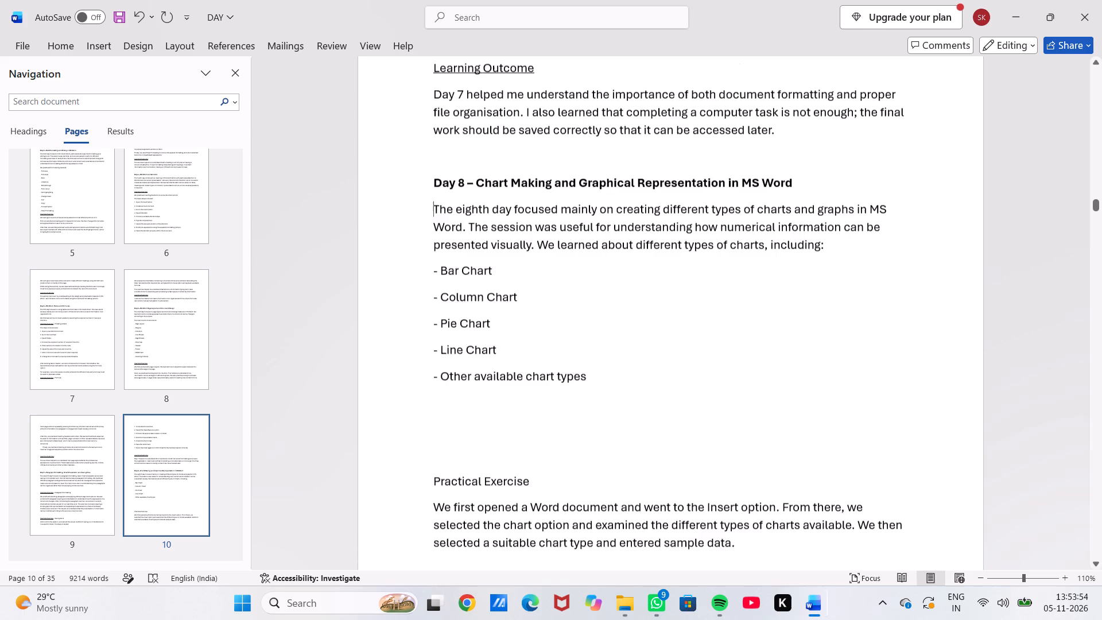
# Delete the three blank lines above the "Practical Exercise" heading in the Day 8 section.
pyautogui.scroll(-1, 504, 400)
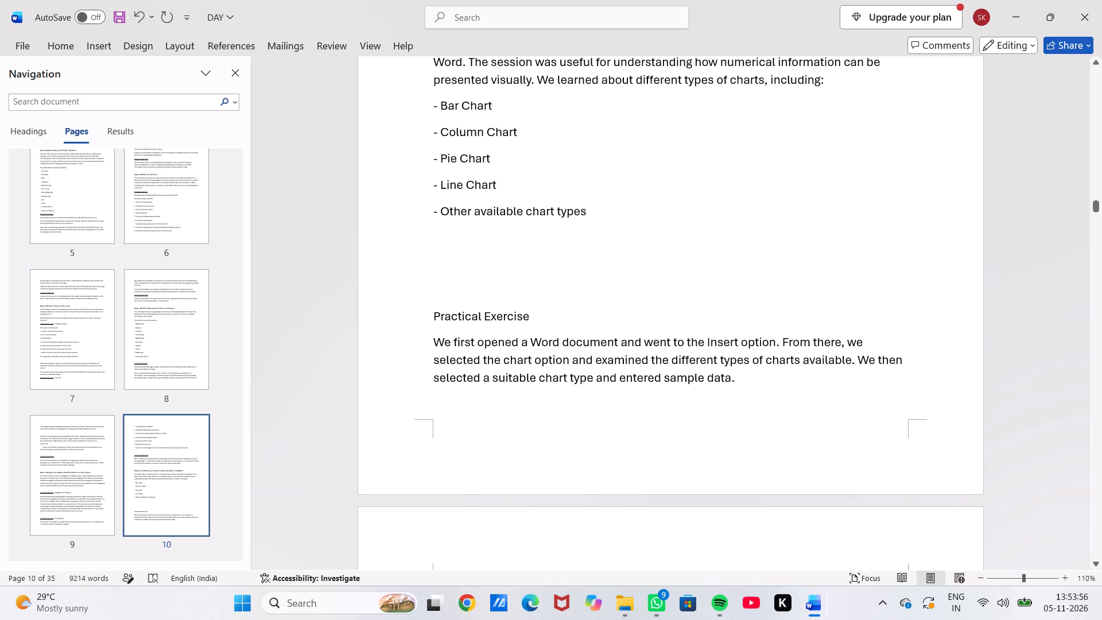
pyautogui.click(430, 313)
pyautogui.press('BackSpace')
pyautogui.press('BackSpace')
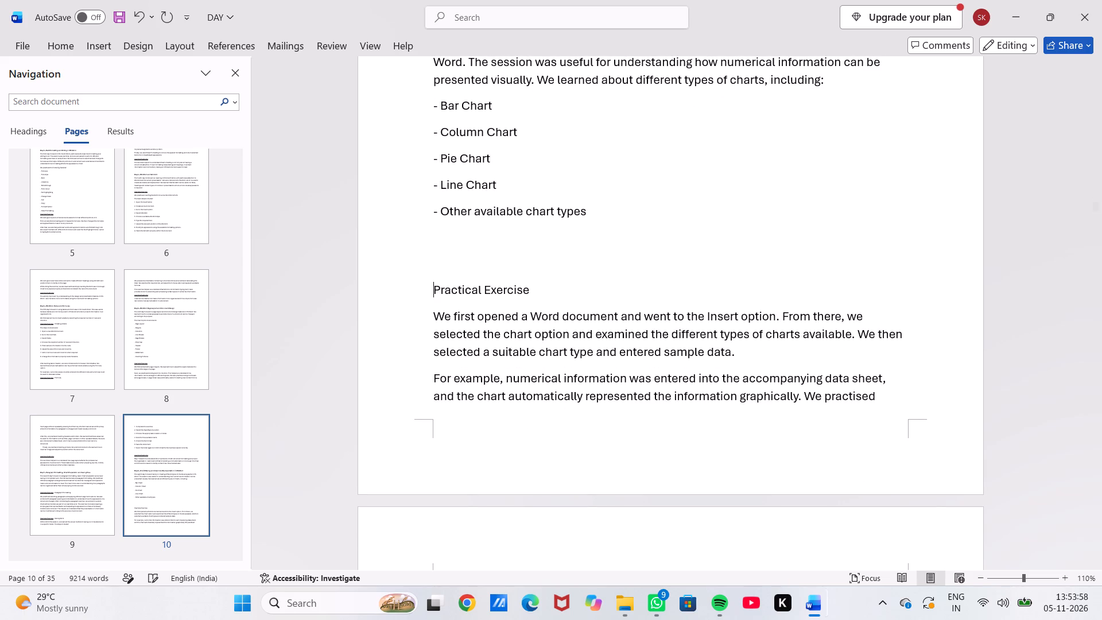
pyautogui.press('BackSpace')
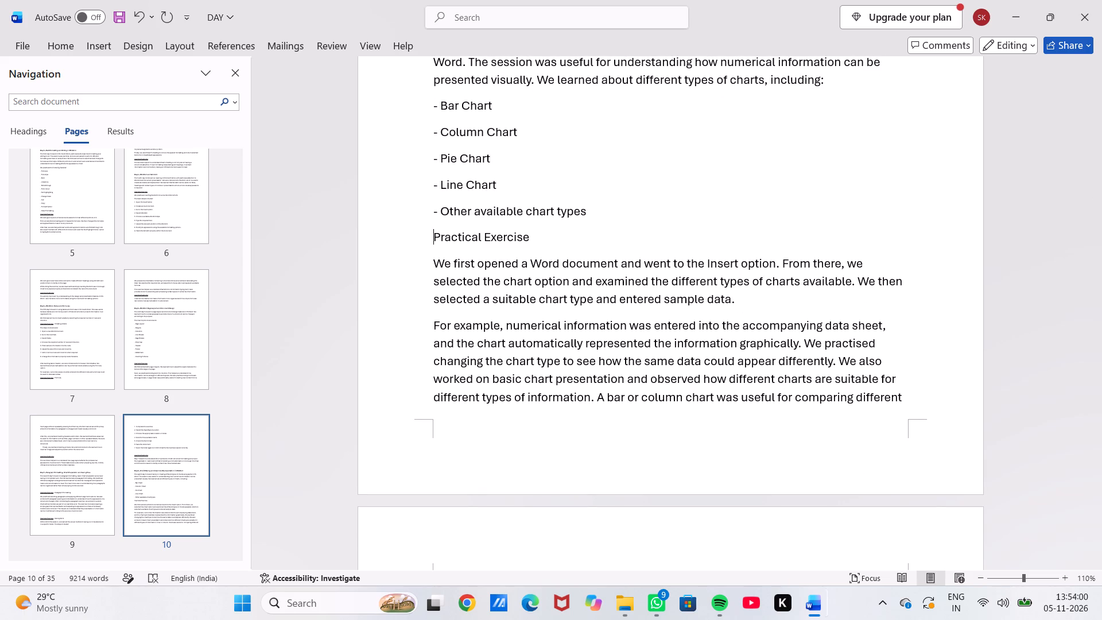
# Underline the "Practical Exercise" heading in the Day 8 section.
pyautogui.moveTo(430, 313); pyautogui.dragTo(439, 331, button='right')
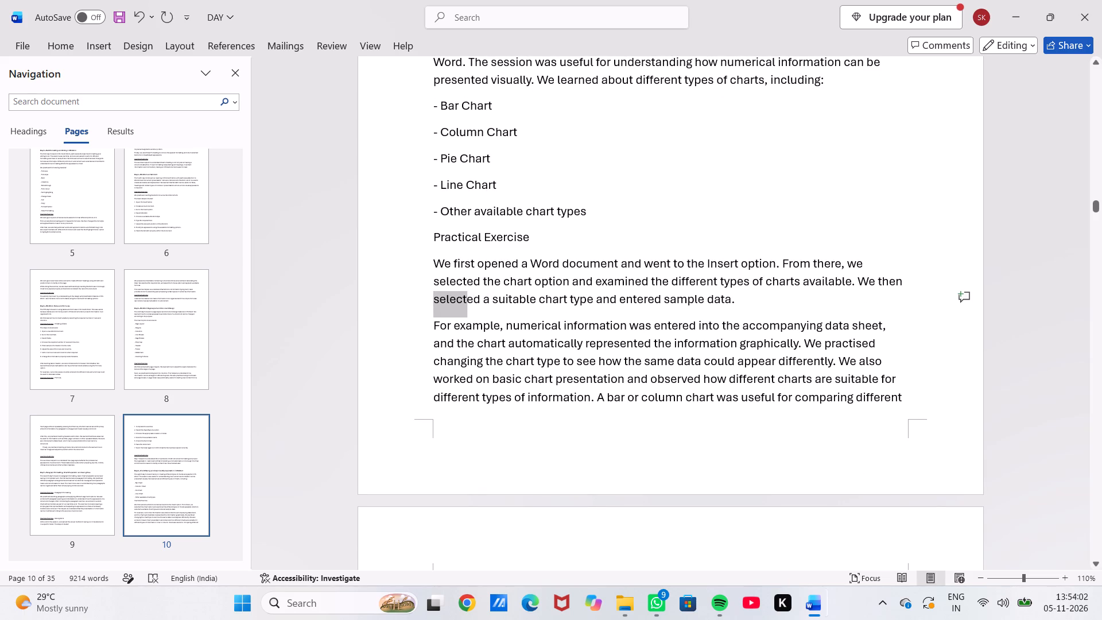
pyautogui.moveTo(439, 331); pyautogui.dragTo(436, 331, button='right')
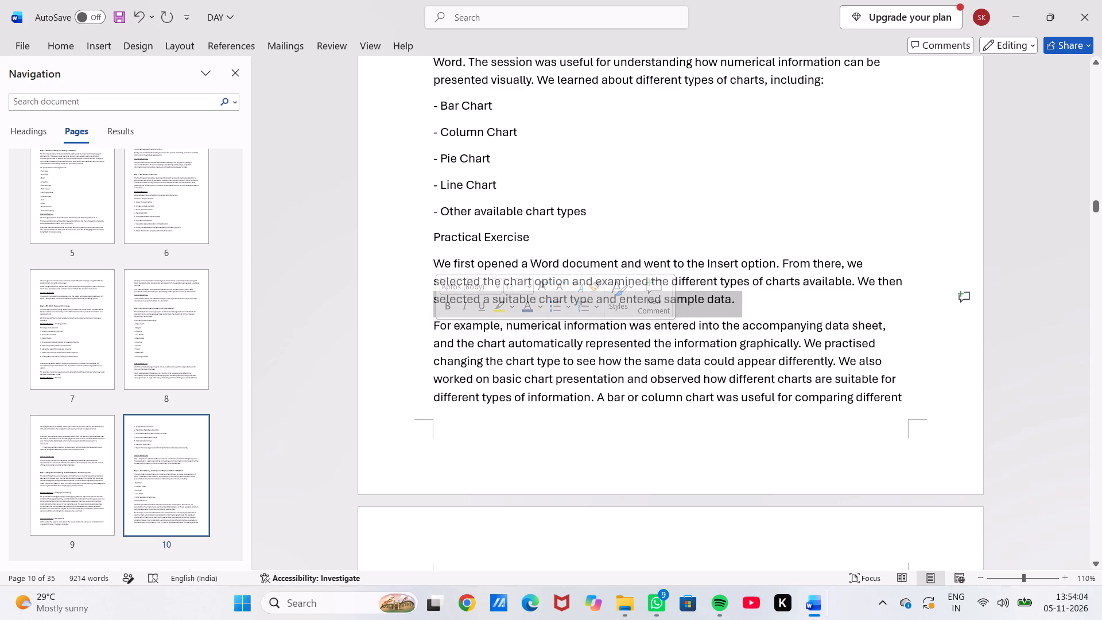
pyautogui.click(433, 232)
pyautogui.moveTo(433, 232); pyautogui.dragTo(532, 243, button='right')
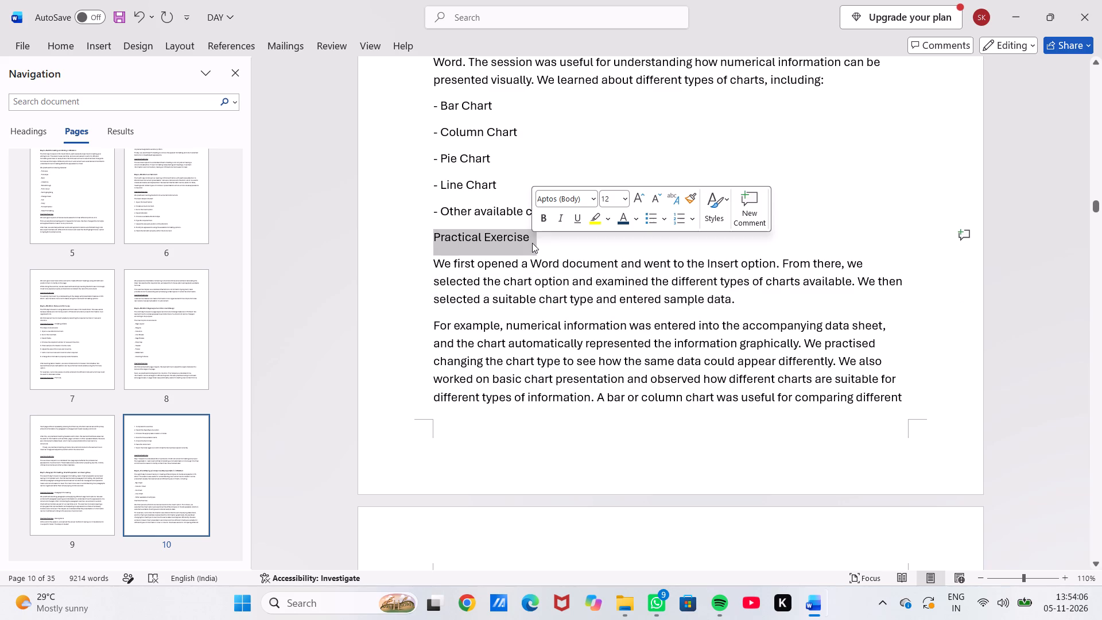
pyautogui.click(575, 216)
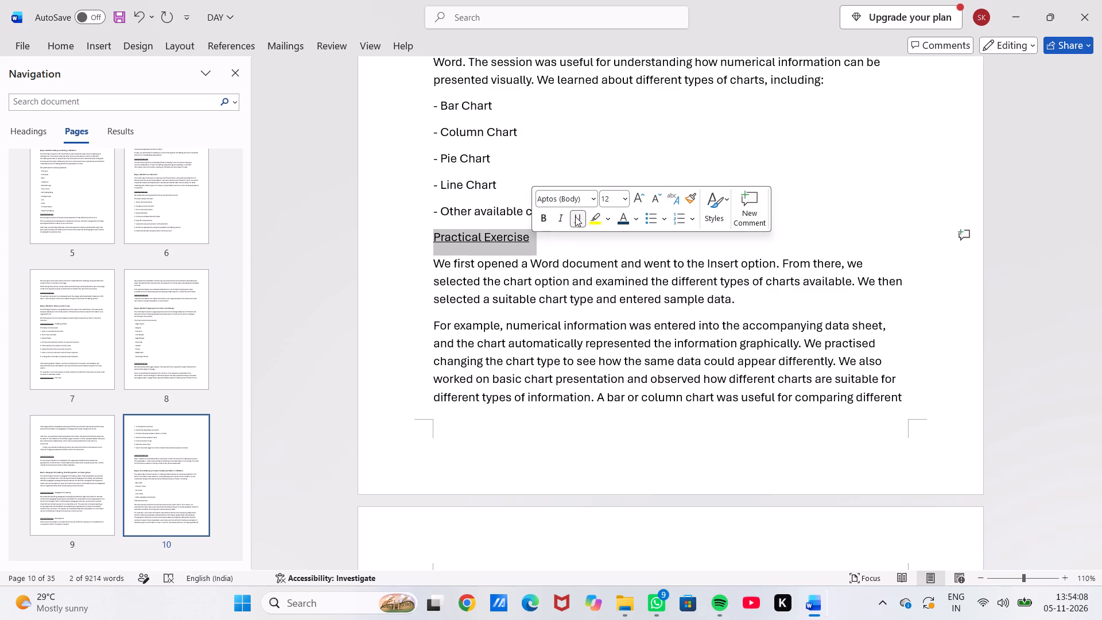
# Underline the "Learning Outcome" heading in the Day 8 section.
pyautogui.scroll(-1, 556, 251)
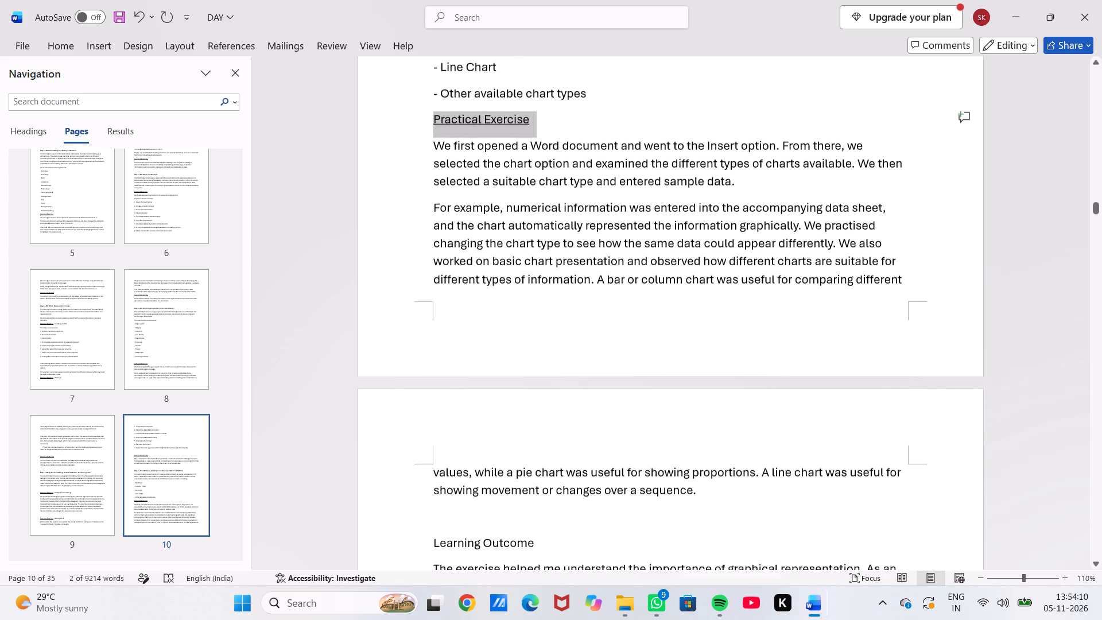
pyautogui.scroll(-2, 556, 251)
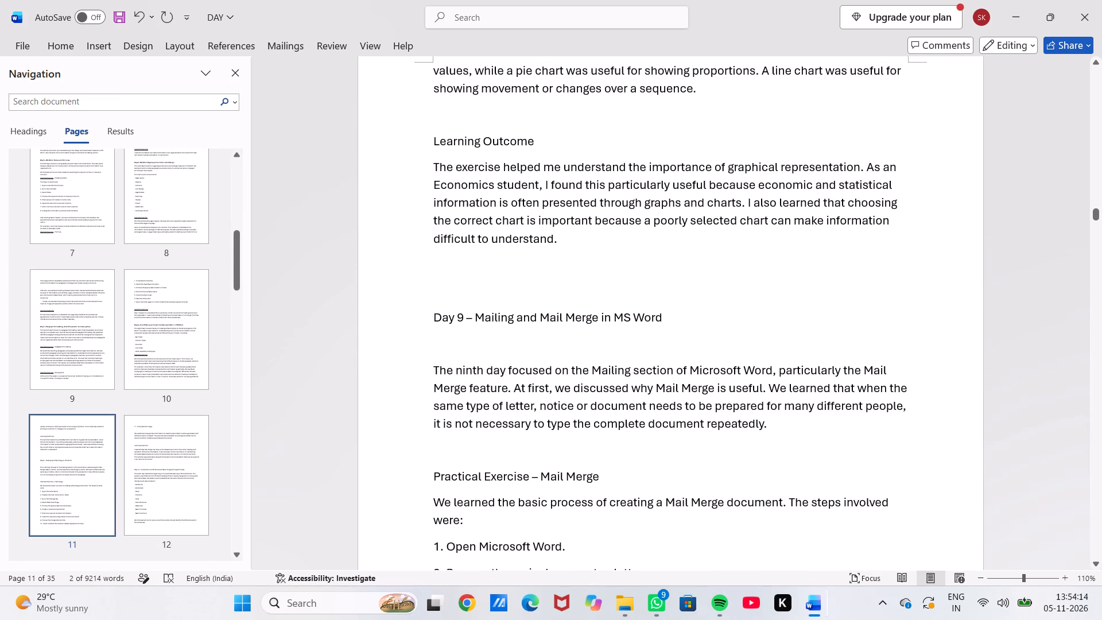
pyautogui.click(432, 142)
pyautogui.moveTo(432, 142); pyautogui.dragTo(534, 145, button='right')
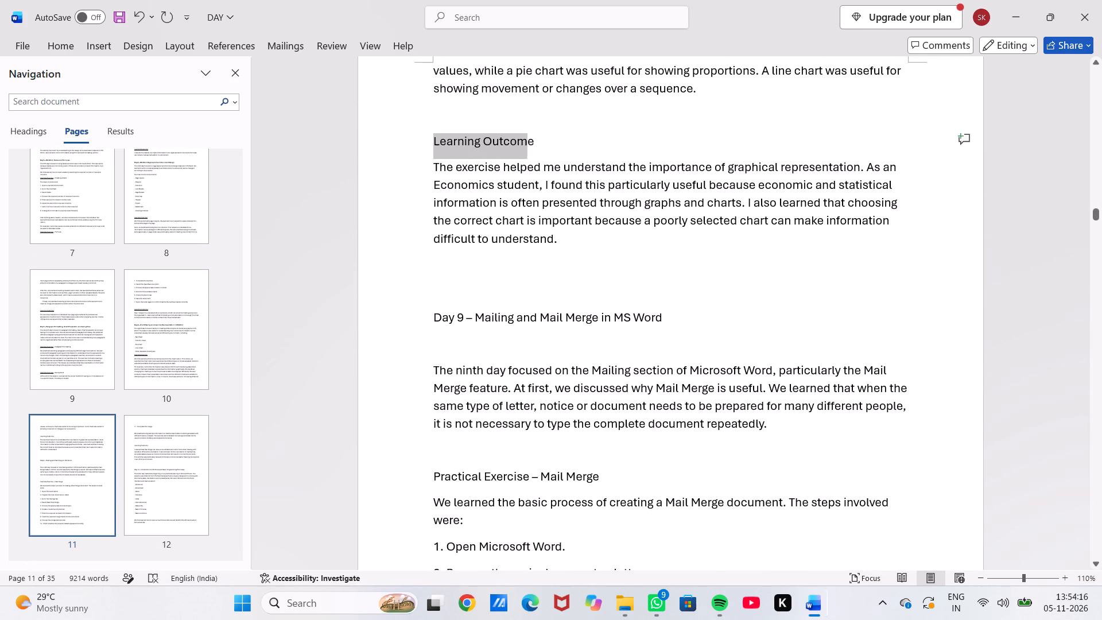
pyautogui.moveTo(534, 145); pyautogui.dragTo(542, 146, button='right')
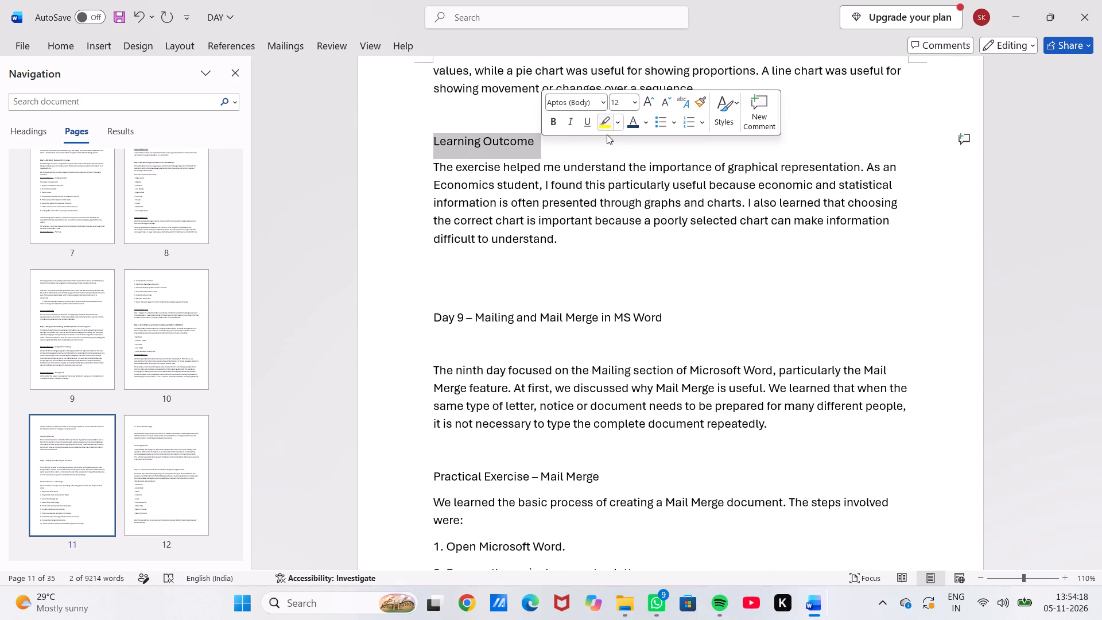
pyautogui.click(583, 123)
# Insert one blank line above the "Practical Exercise" heading in the Day 8 section.
pyautogui.scroll(2, 583, 123)
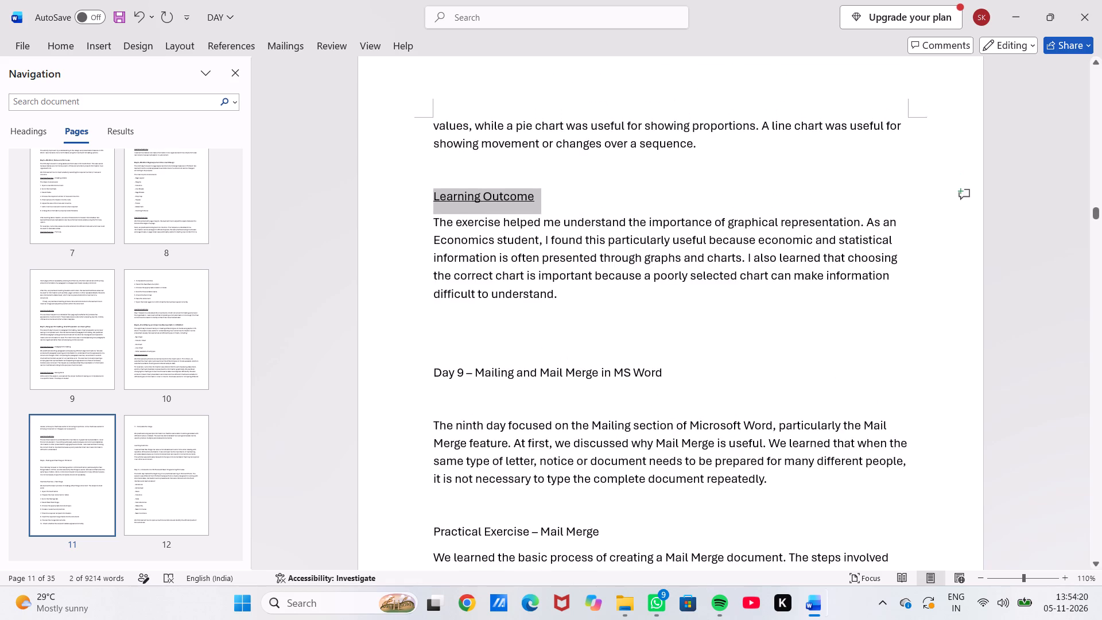
pyautogui.scroll(1, 583, 123)
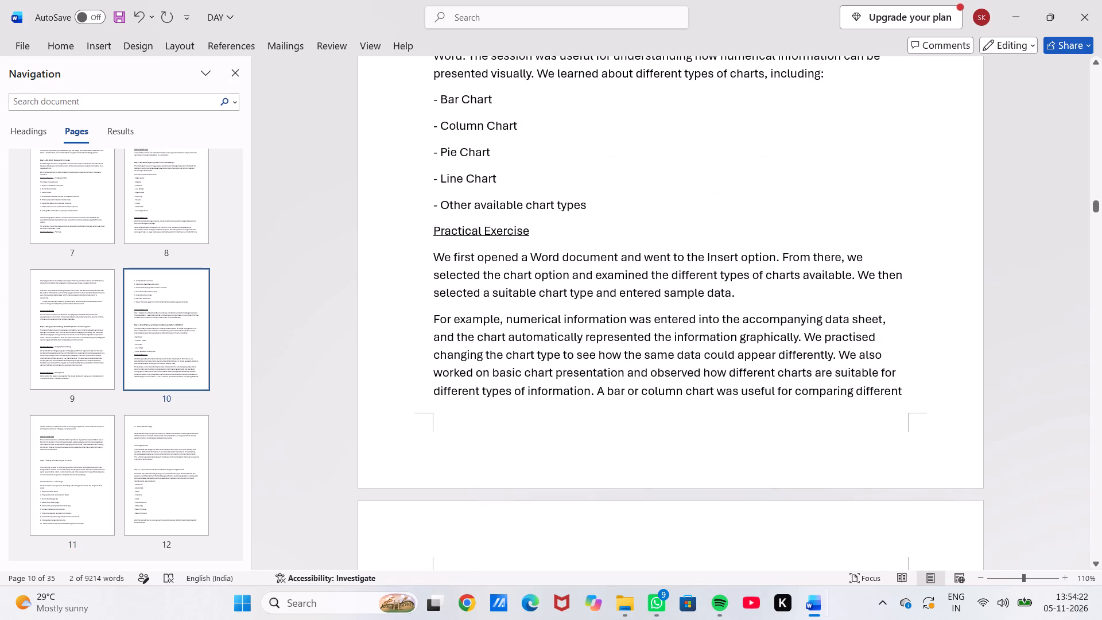
pyautogui.click(429, 226)
pyautogui.press('Return')
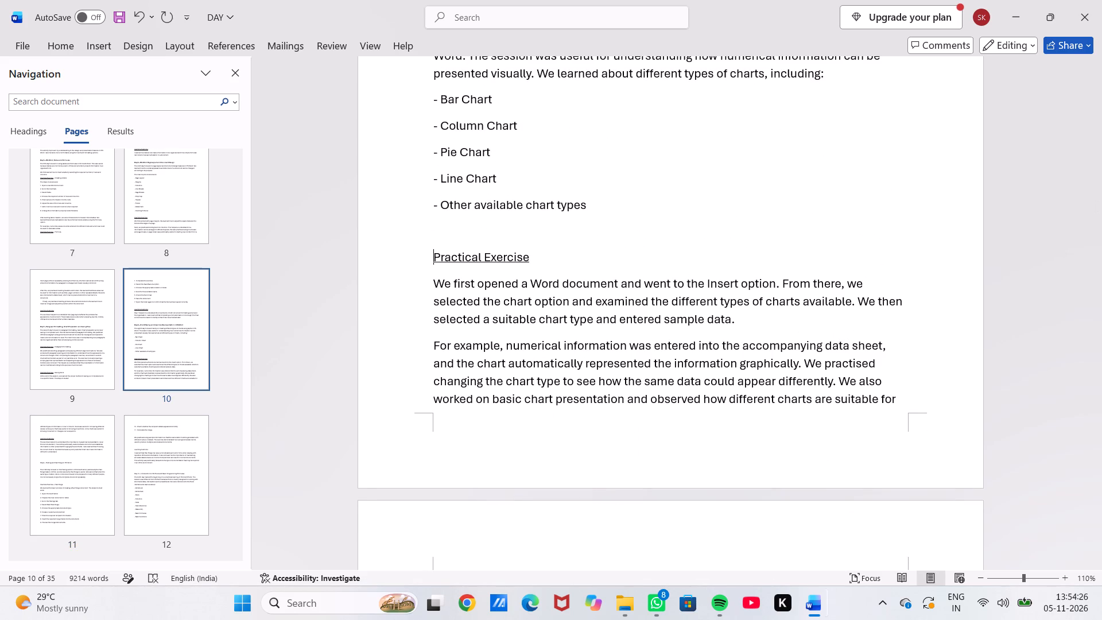
# Delete one blank line above the "Day 9 – Mailing and Mail Merge in MS Word" heading.
pyautogui.scroll(-2, 473, 249)
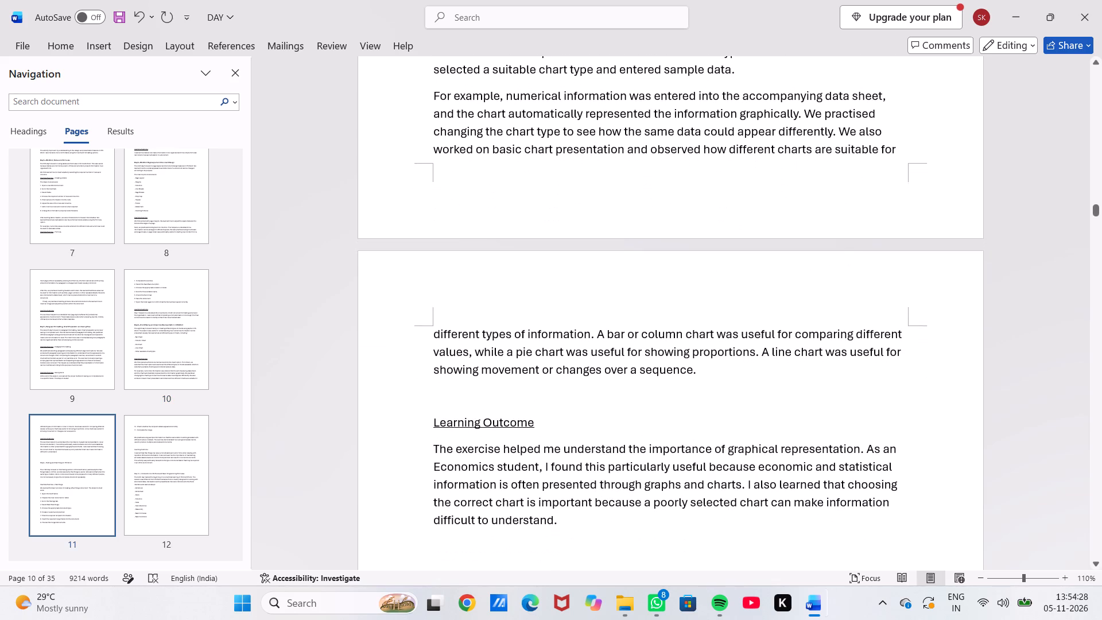
pyautogui.scroll(-1, 475, 242)
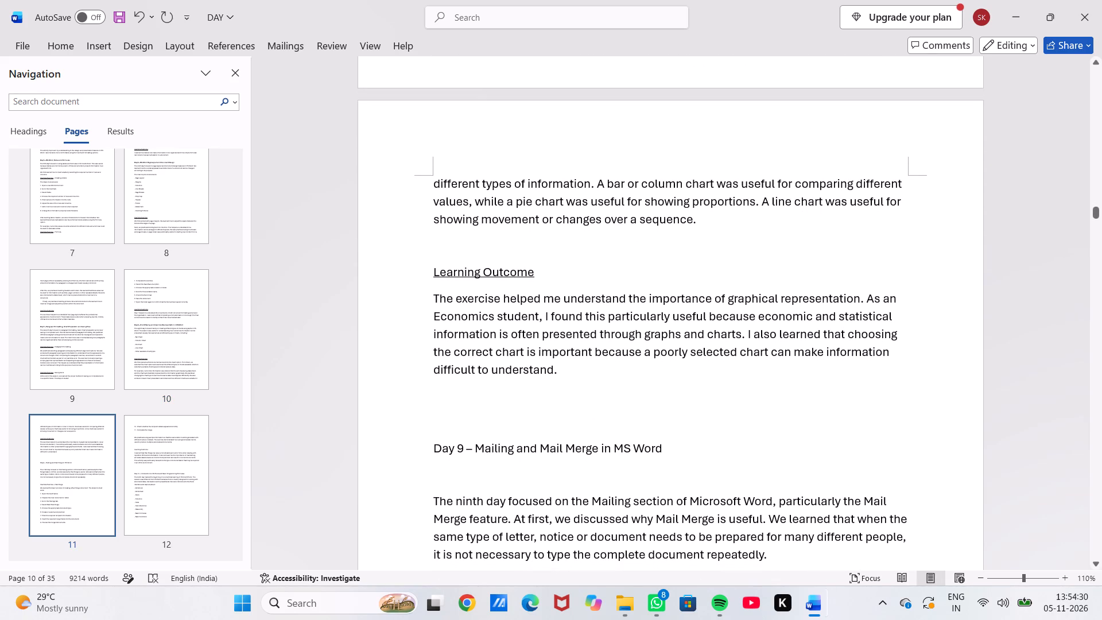
pyautogui.click(430, 448)
pyautogui.press('BackSpace')
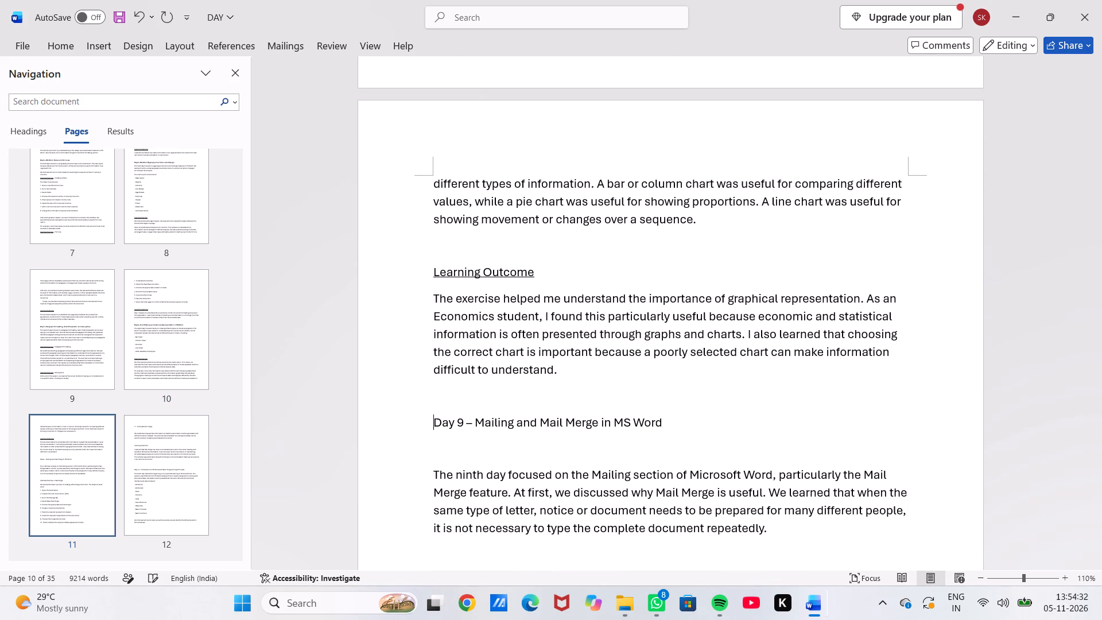
# Bold the "Day 9 – Mailing and Mail Merge in MS Word" heading.
pyautogui.moveTo(433, 423); pyautogui.dragTo(623, 468, button='right')
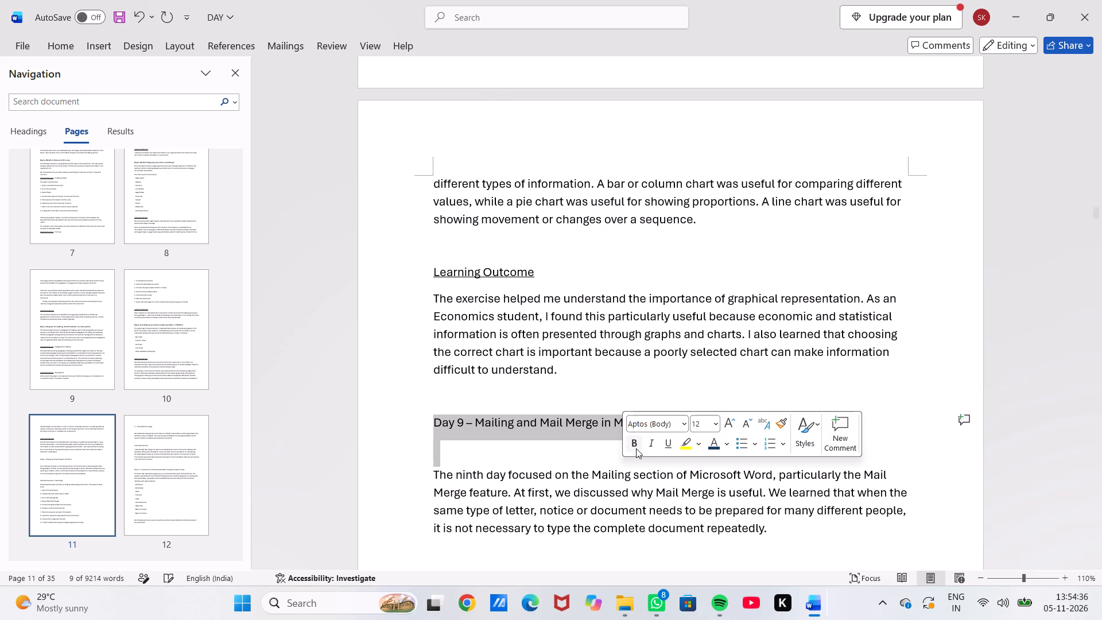
pyautogui.click(636, 448)
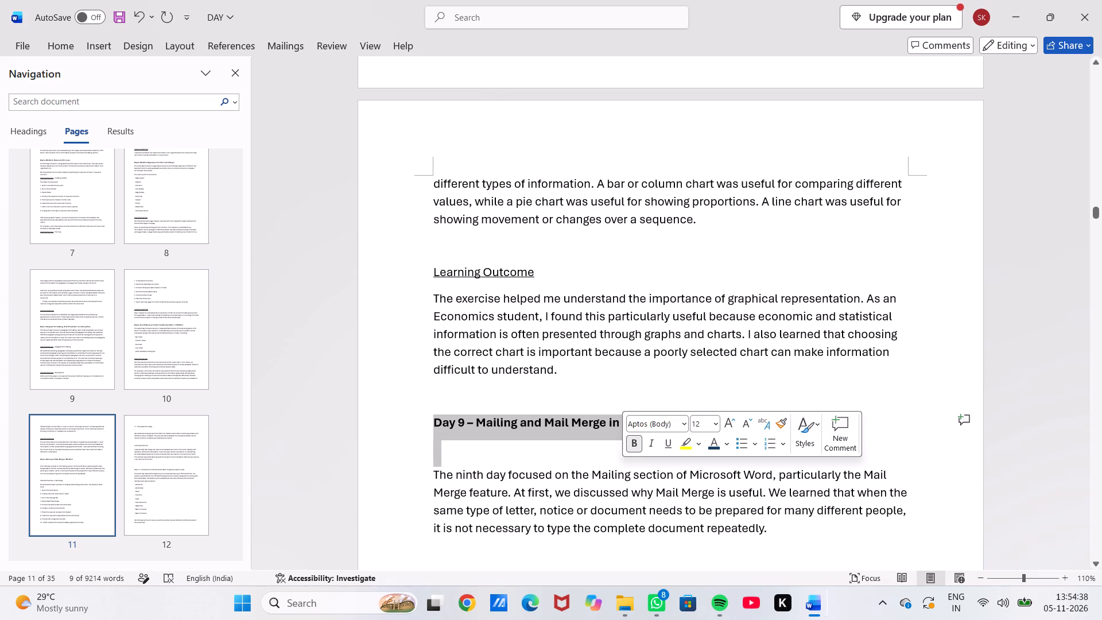
# Delete the blank line between the Day 9 heading and its first paragraph.
pyautogui.click(433, 476)
pyautogui.press('BackSpace')
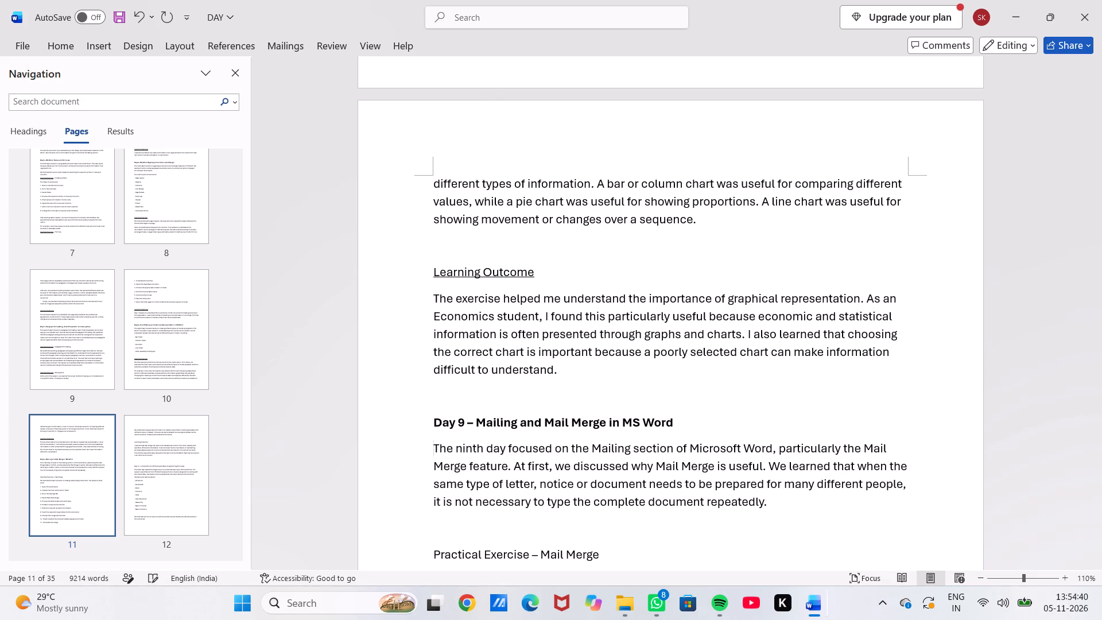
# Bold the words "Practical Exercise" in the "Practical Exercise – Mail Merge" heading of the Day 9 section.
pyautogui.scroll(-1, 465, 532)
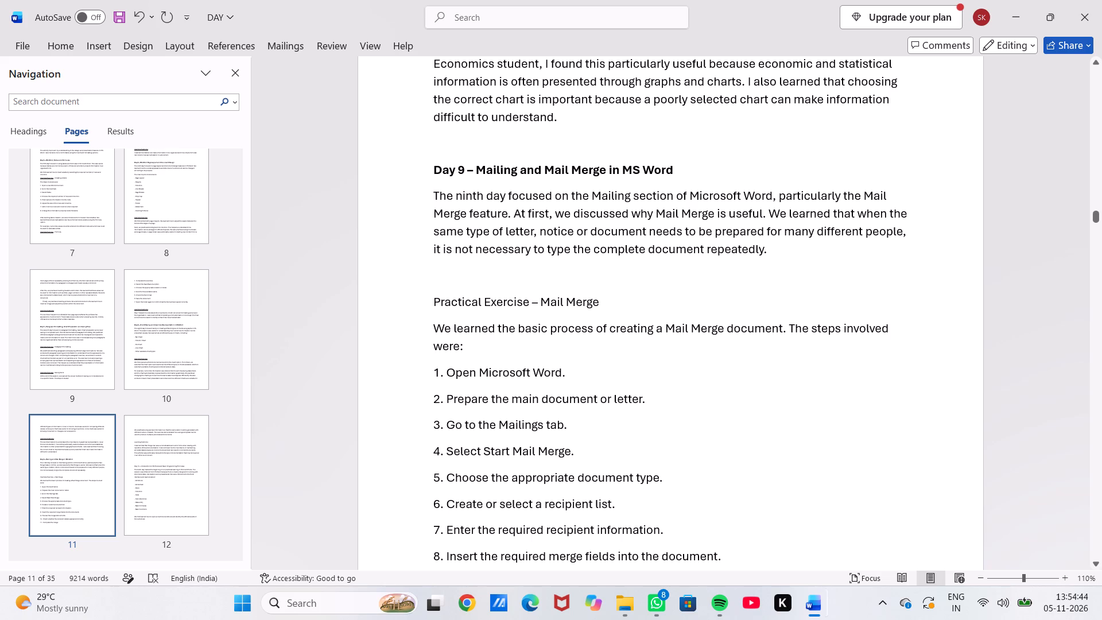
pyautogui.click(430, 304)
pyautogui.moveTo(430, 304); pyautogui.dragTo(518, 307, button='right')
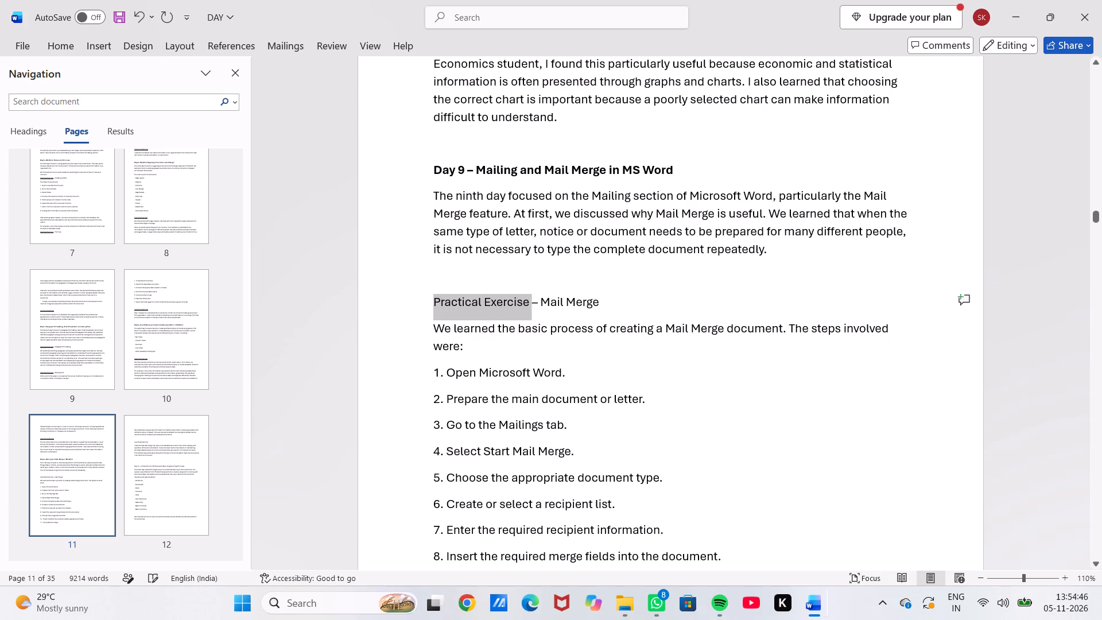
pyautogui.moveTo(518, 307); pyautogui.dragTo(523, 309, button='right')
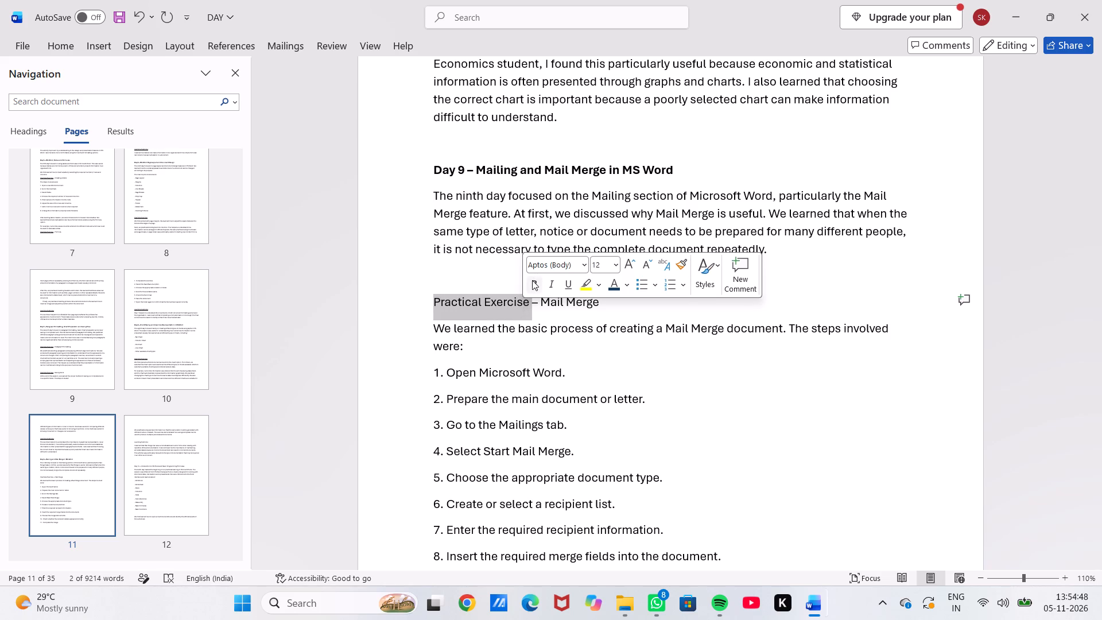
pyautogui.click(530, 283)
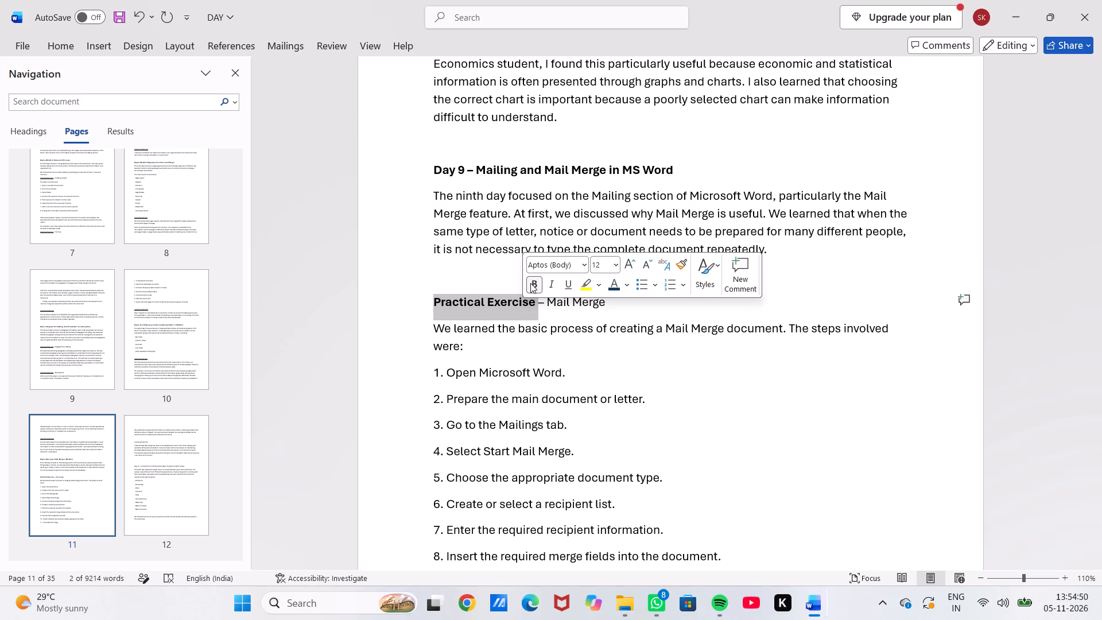
# Replace the bold on "Practical Exercise" in the Day 9 "Practical Exercise – Mail Merge" heading with an underline.
pyautogui.scroll(-1, 517, 325)
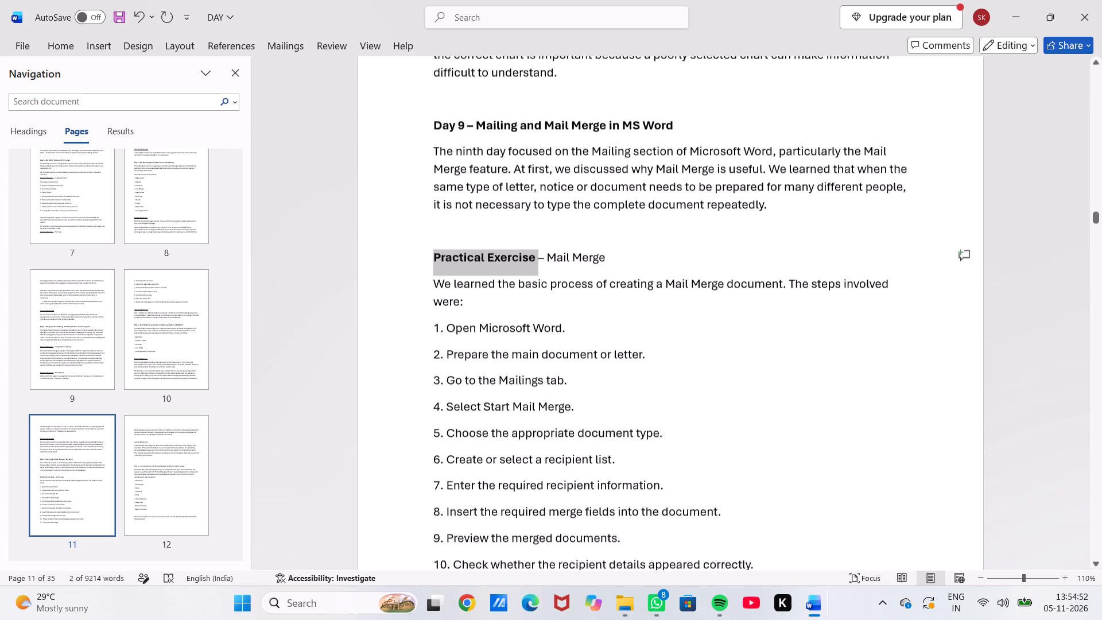
pyautogui.scroll(-2, 517, 325)
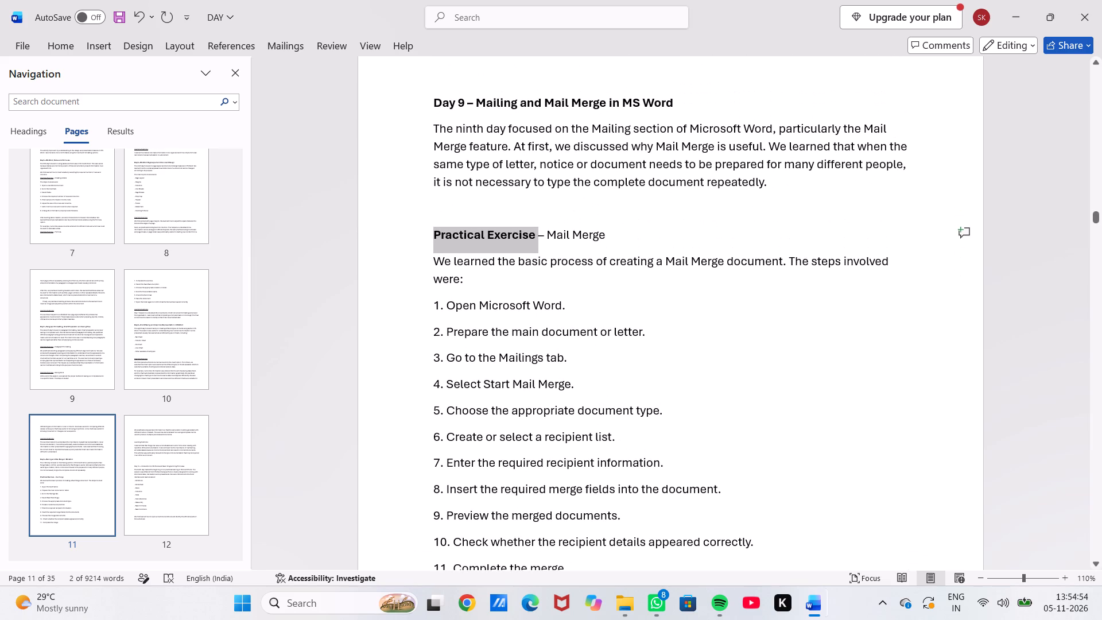
pyautogui.click(531, 241)
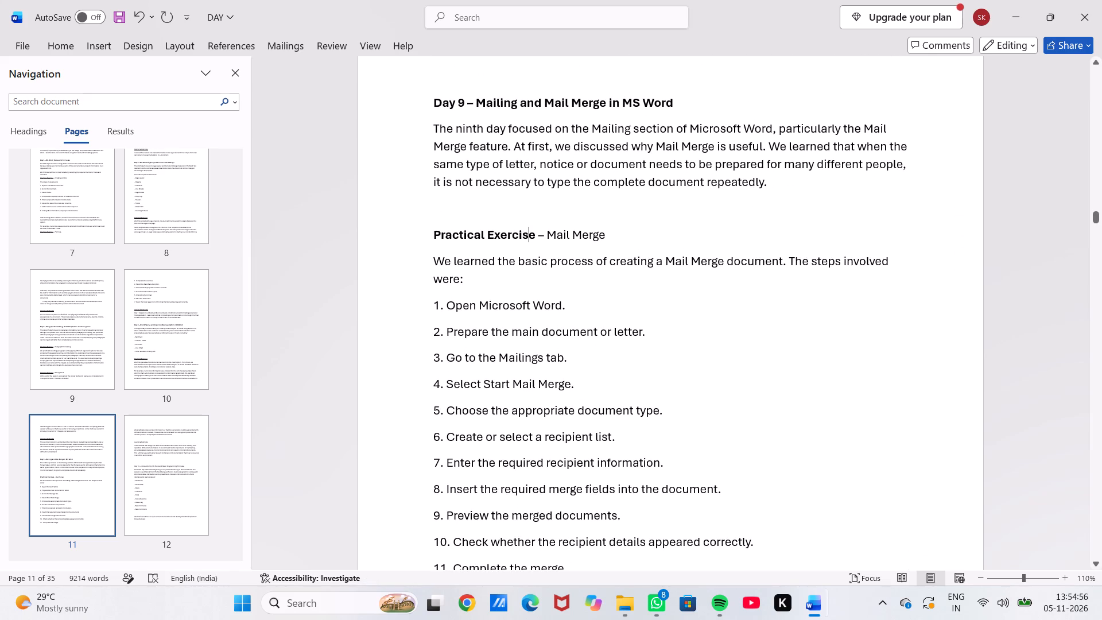
pyautogui.click(430, 237)
pyautogui.moveTo(430, 237); pyautogui.dragTo(522, 242, button='right')
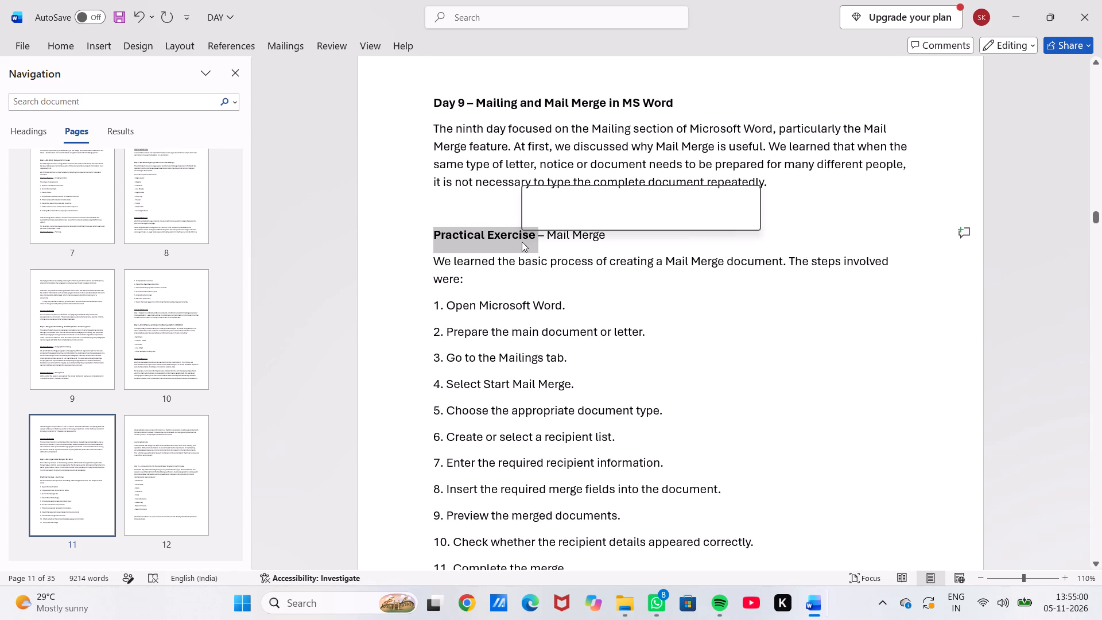
pyautogui.click(537, 219)
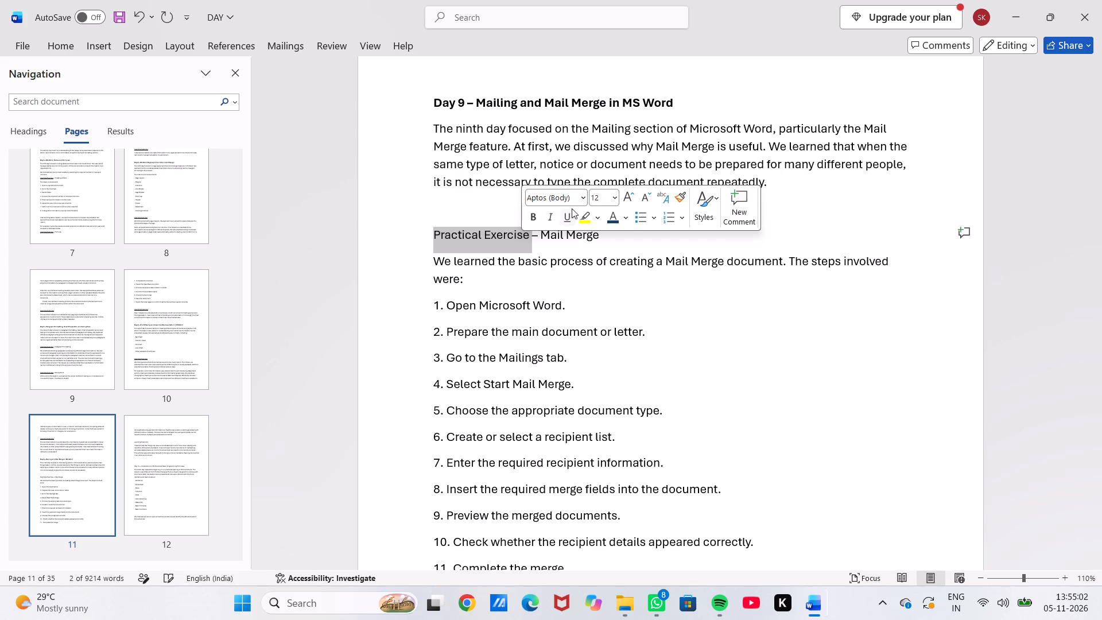
pyautogui.click(567, 220)
# Underline the "Learning Outcome" heading in the Day 9 section.
pyautogui.scroll(-2, 534, 340)
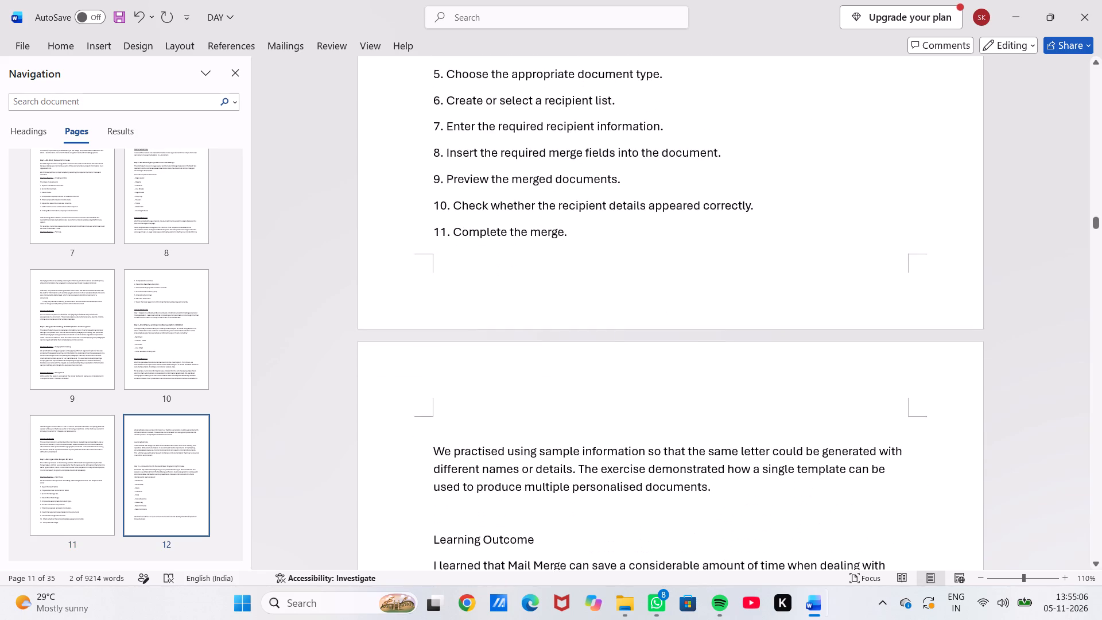
pyautogui.scroll(-1, 534, 340)
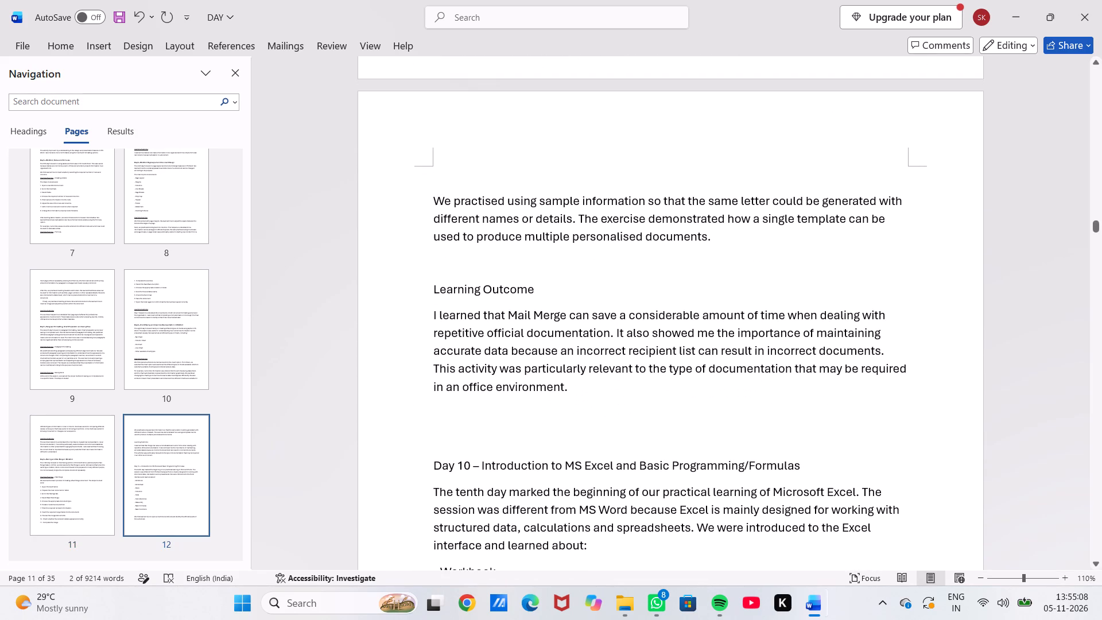
pyautogui.click(434, 293)
pyautogui.moveTo(434, 293); pyautogui.dragTo(523, 292, button='right')
pyautogui.click(565, 269)
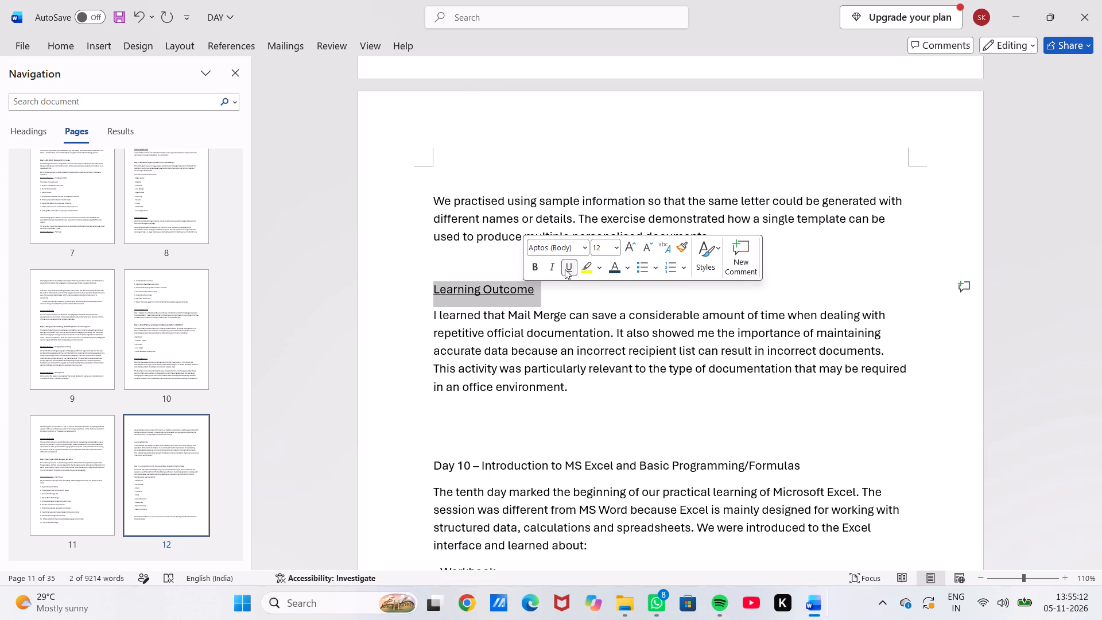
# Delete the blank line above the "Learning Outcome" heading in the Day 9 section.
pyautogui.click(429, 288)
pyautogui.press('BackSpace')
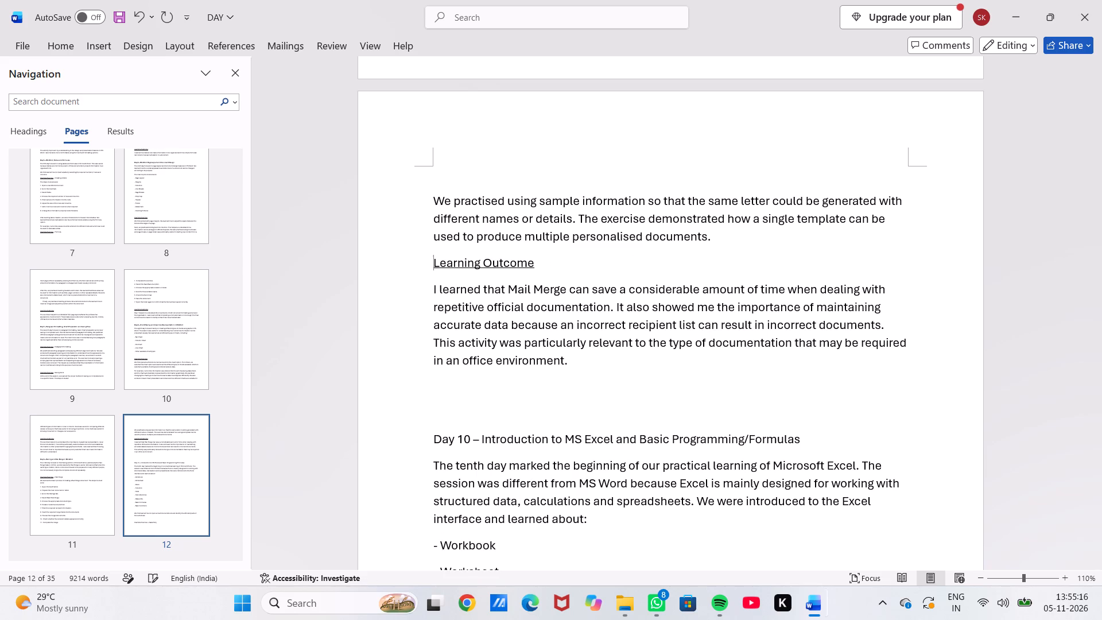
# Delete one blank line above the "Day 10 – Introduction to MS Excel and Basic Programming/Formulas" heading.
pyautogui.scroll(-1, 459, 327)
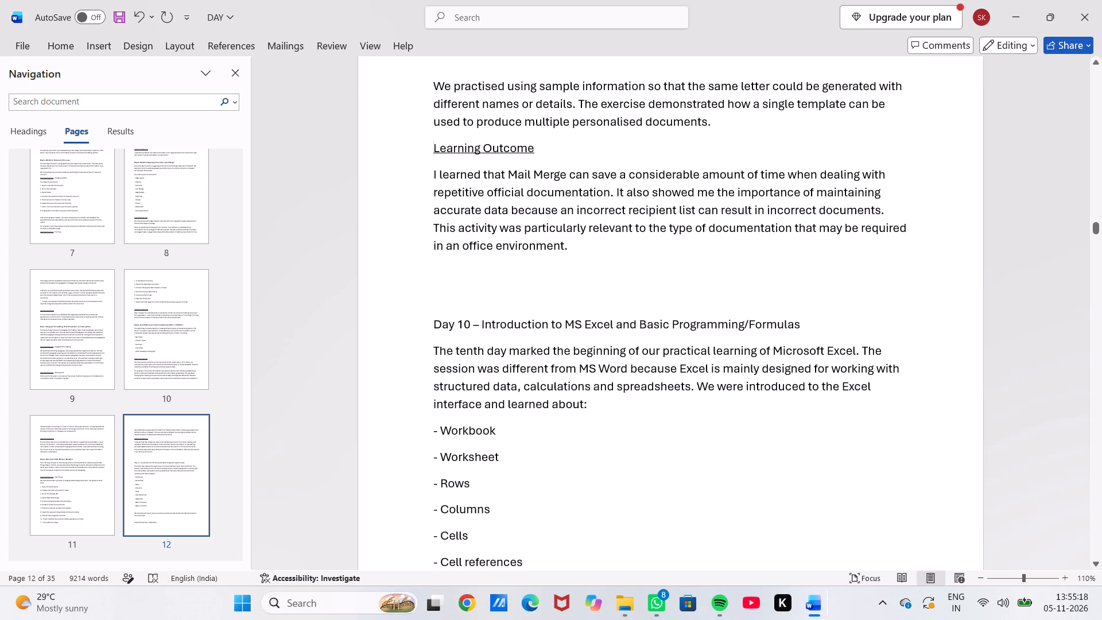
pyautogui.click(434, 320)
pyautogui.press('BackSpace')
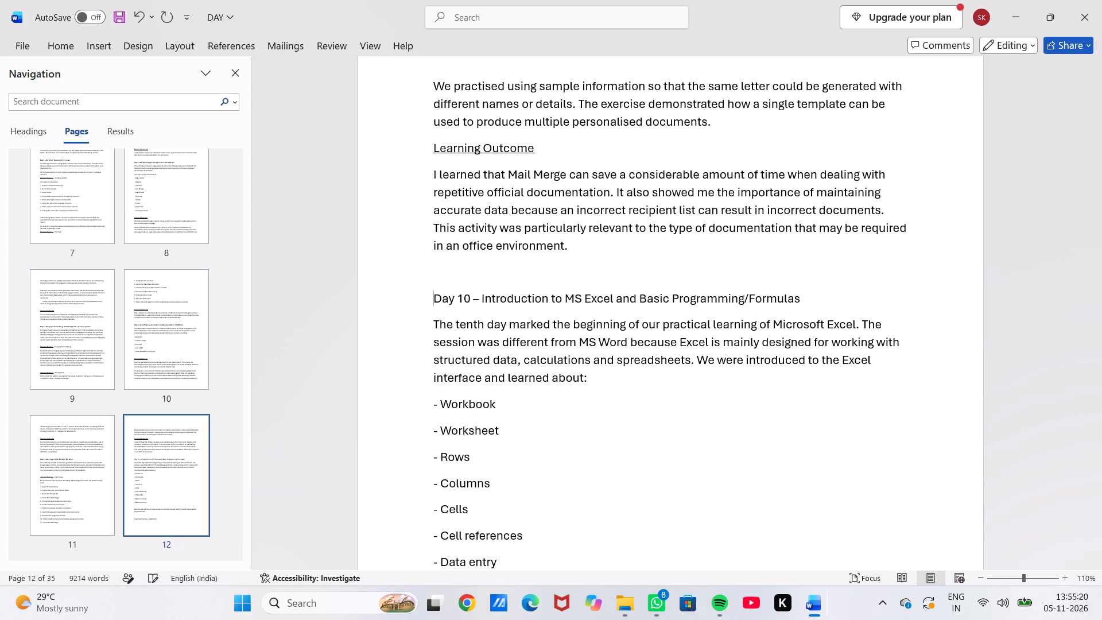
# Bold the whole "Day 10 – Introduction to MS Excel and Basic Programming/Formulas" heading.
pyautogui.click(434, 320)
pyautogui.doubleClick(429, 285)
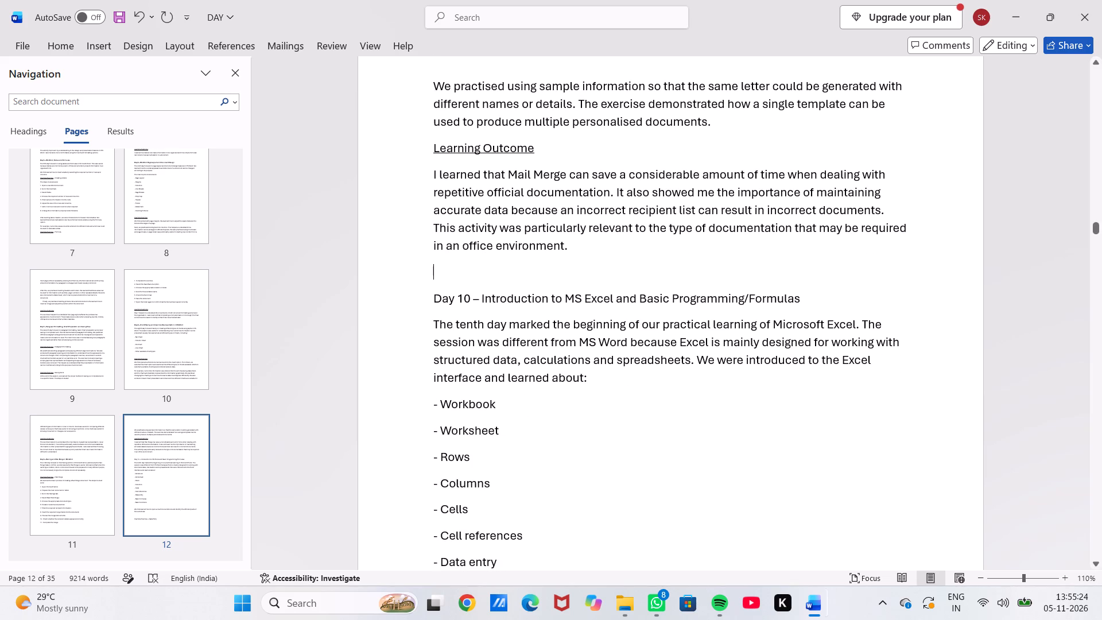
pyautogui.click(429, 297)
pyautogui.moveTo(429, 297); pyautogui.dragTo(442, 293)
pyautogui.moveTo(442, 293); pyautogui.dragTo(656, 296)
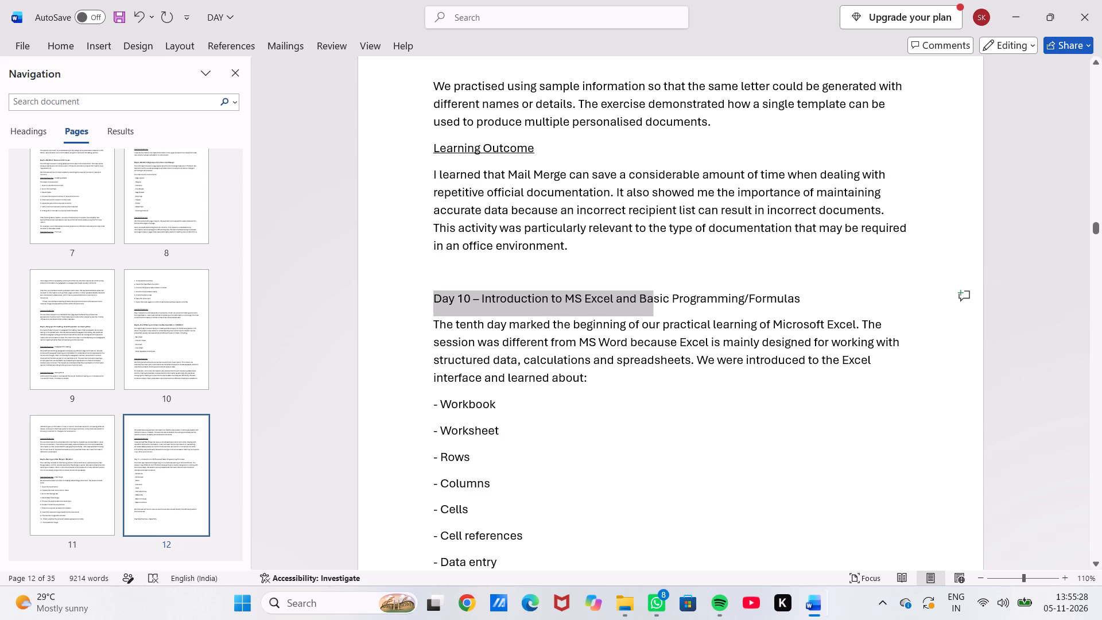
pyautogui.moveTo(656, 296); pyautogui.dragTo(825, 294)
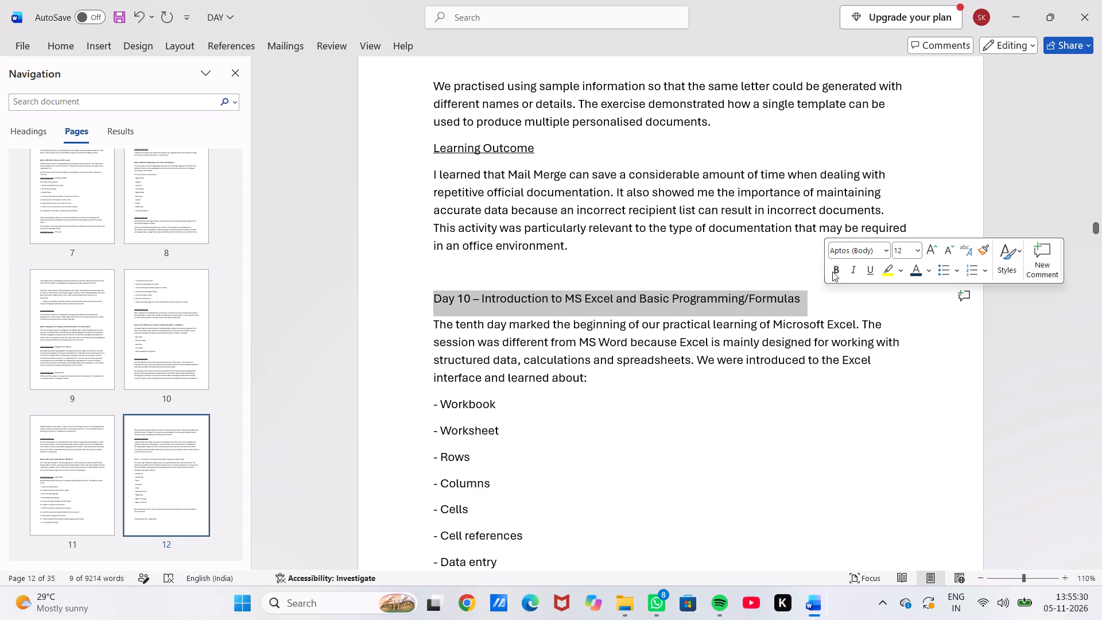
pyautogui.click(836, 262)
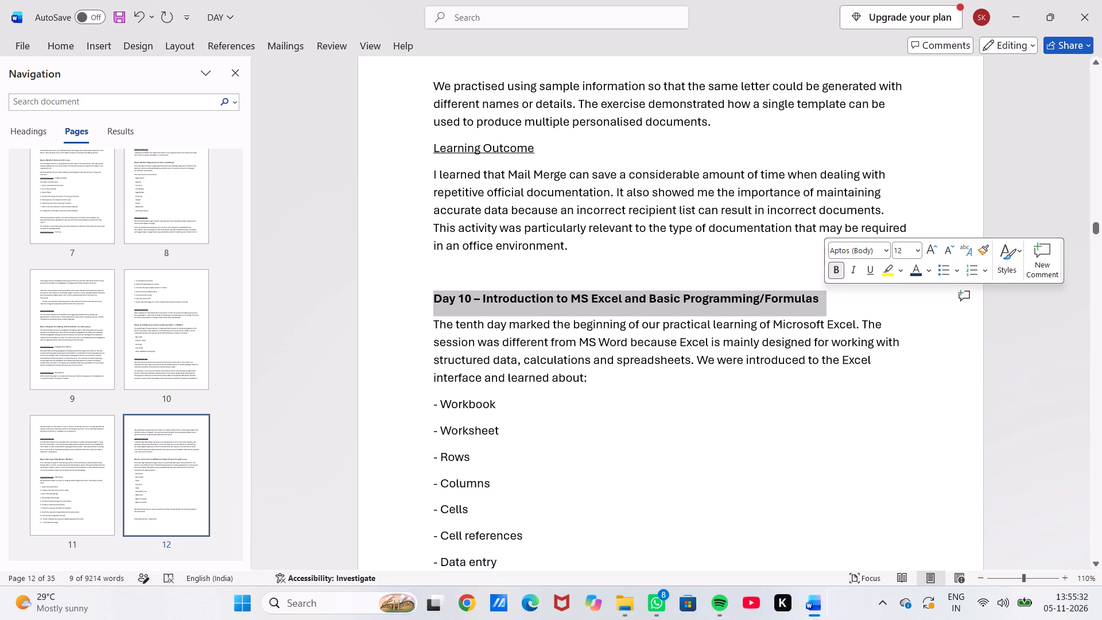
# Underline the words "Practical Exercise" in the "Practical Exercise – Data Entry" heading of the Day 10 section.
pyautogui.scroll(-3, 556, 385)
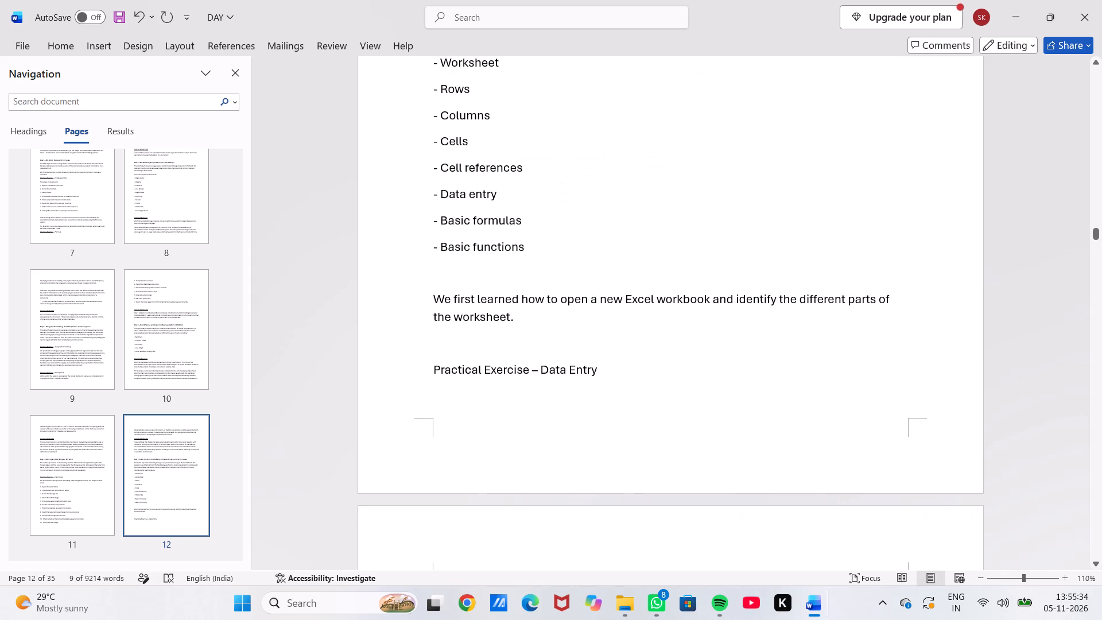
pyautogui.scroll(-2, 556, 385)
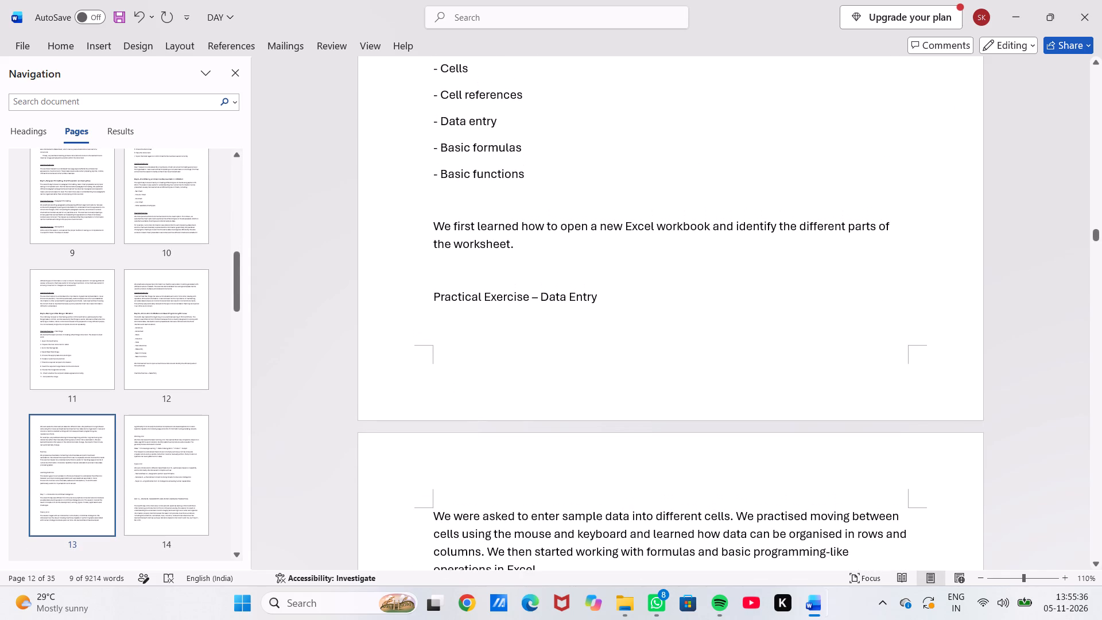
pyautogui.click(433, 299)
pyautogui.moveTo(433, 299); pyautogui.dragTo(514, 300, button='right')
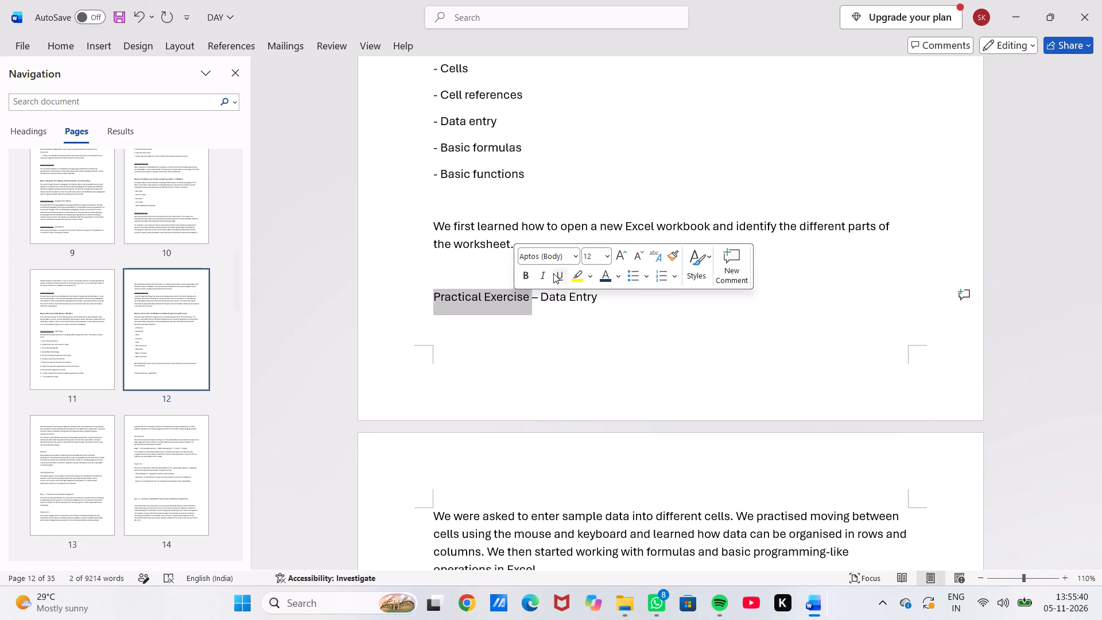
pyautogui.click(553, 273)
# Underline the "Exercise" heading above the numerical table paragraph in the Day 10 section.
pyautogui.scroll(-3, 553, 273)
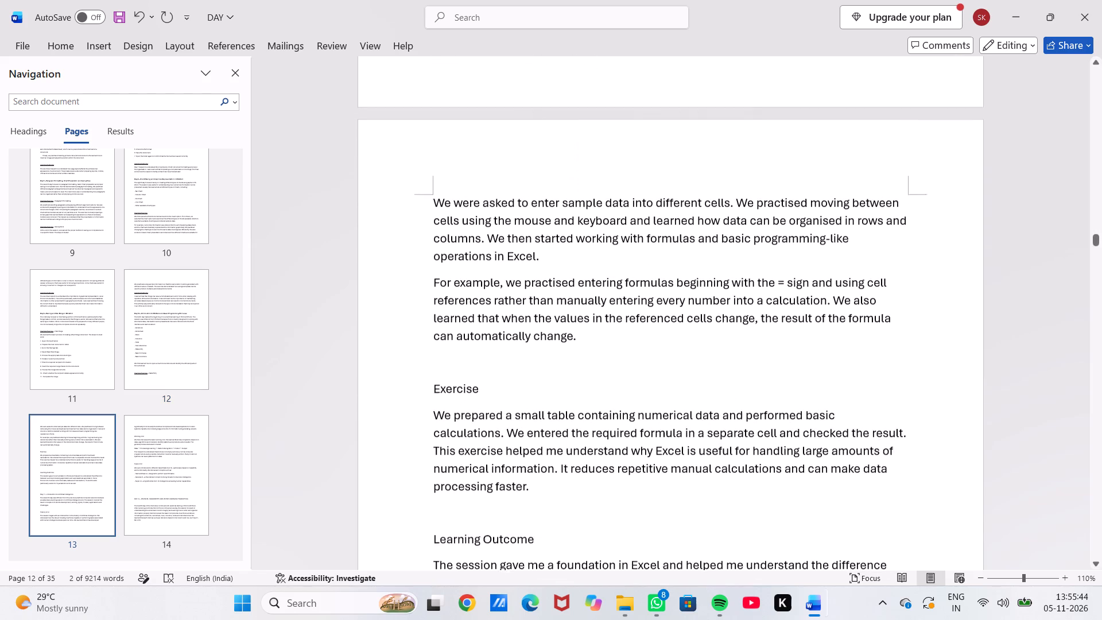
pyautogui.scroll(-2, 553, 273)
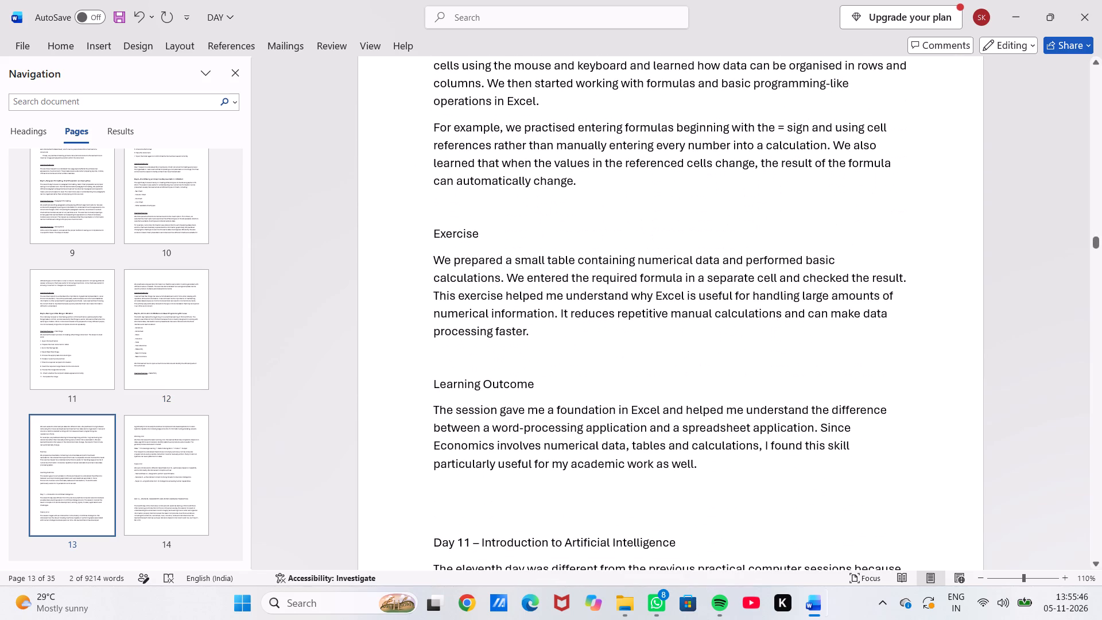
pyautogui.click(429, 236)
pyautogui.moveTo(429, 236); pyautogui.dragTo(515, 231, button='right')
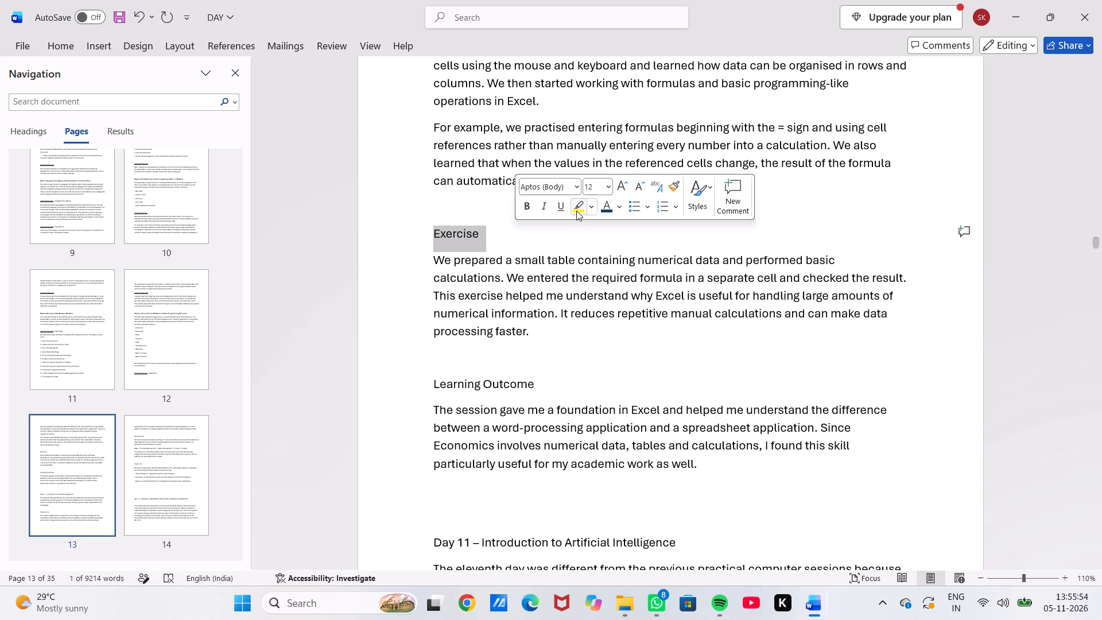
pyautogui.click(560, 209)
# Delete the blank line above the "Learning Outcome" heading in the Day 10 section.
pyautogui.click(433, 385)
pyautogui.press('BackSpace')
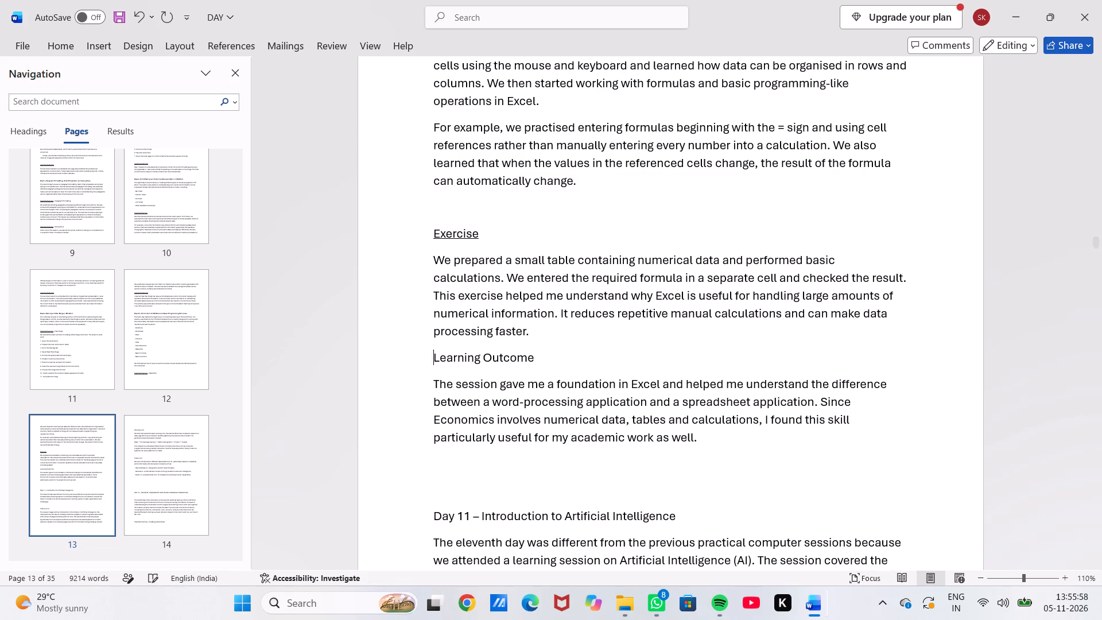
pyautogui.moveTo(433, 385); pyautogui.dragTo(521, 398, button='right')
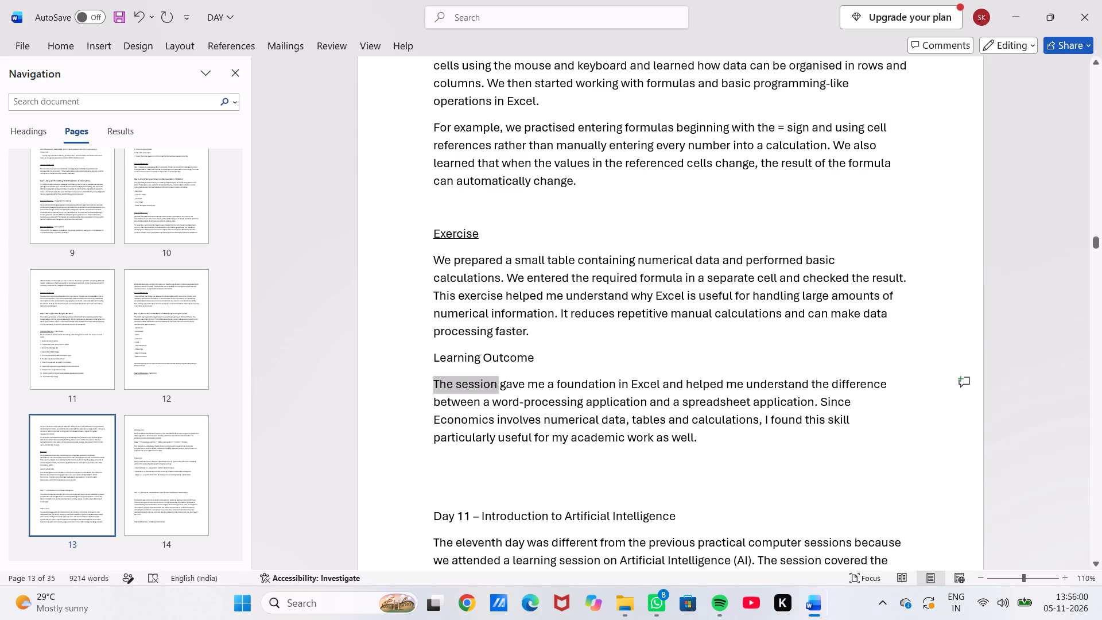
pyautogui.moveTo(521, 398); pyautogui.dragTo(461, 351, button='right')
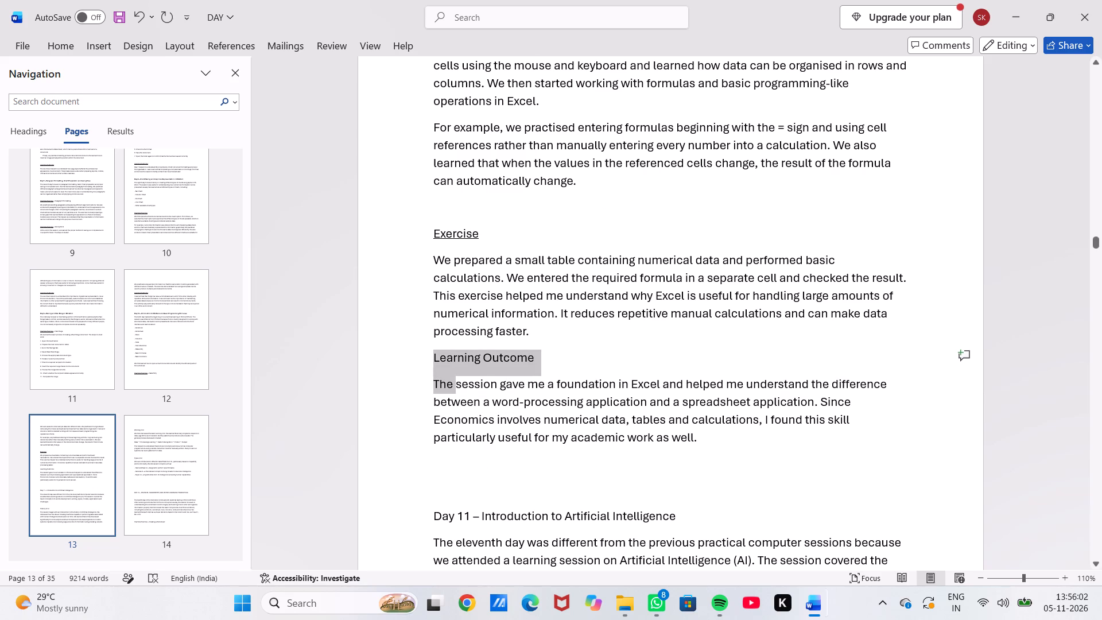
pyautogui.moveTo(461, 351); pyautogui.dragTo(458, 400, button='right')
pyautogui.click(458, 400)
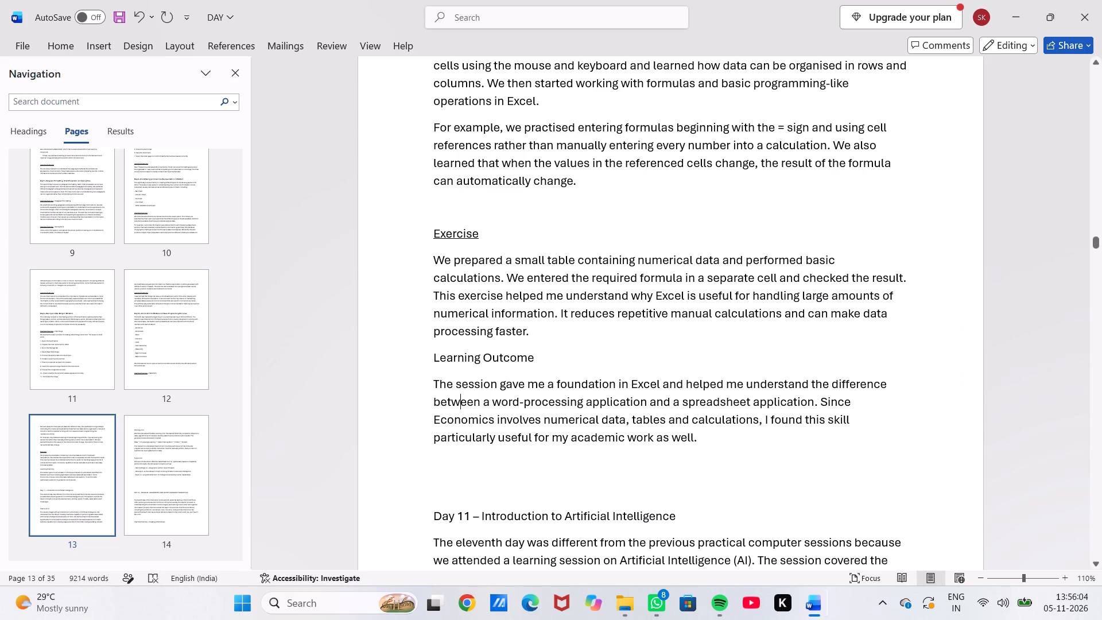
# Underline the "Learning Outcome" heading in the Day 10 section.
pyautogui.click(430, 356)
pyautogui.moveTo(430, 356); pyautogui.dragTo(510, 352, button='right')
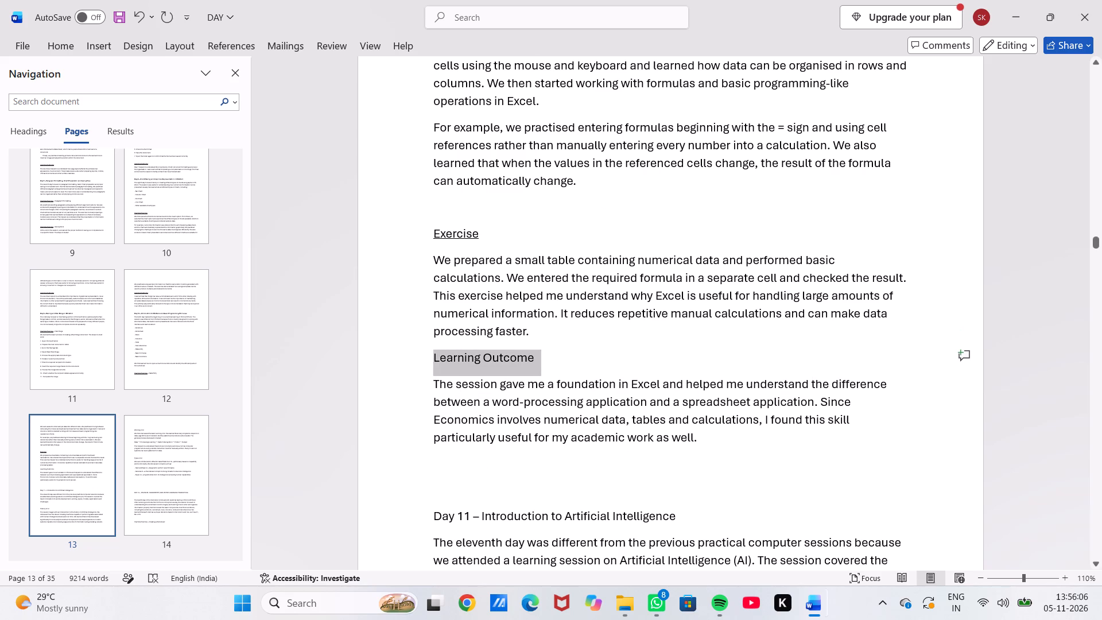
pyautogui.moveTo(510, 352); pyautogui.dragTo(527, 356, button='right')
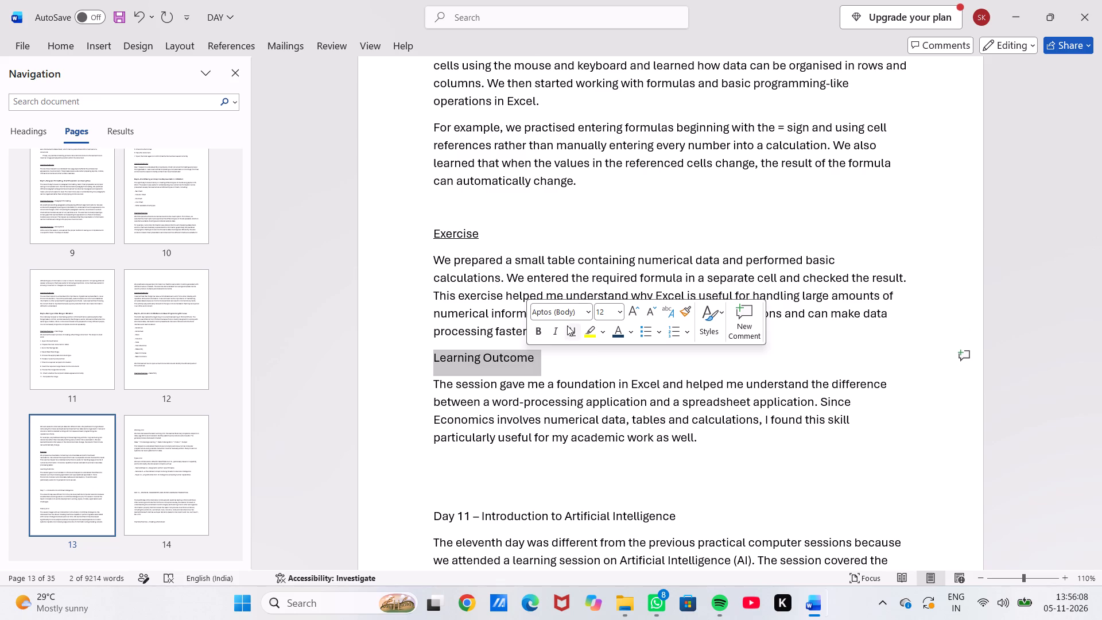
pyautogui.click(569, 327)
# Delete one blank line above the "Day 11 – Introduction to Artificial Intelligence" heading.
pyautogui.scroll(-3, 544, 331)
pyautogui.scroll(1, 544, 331)
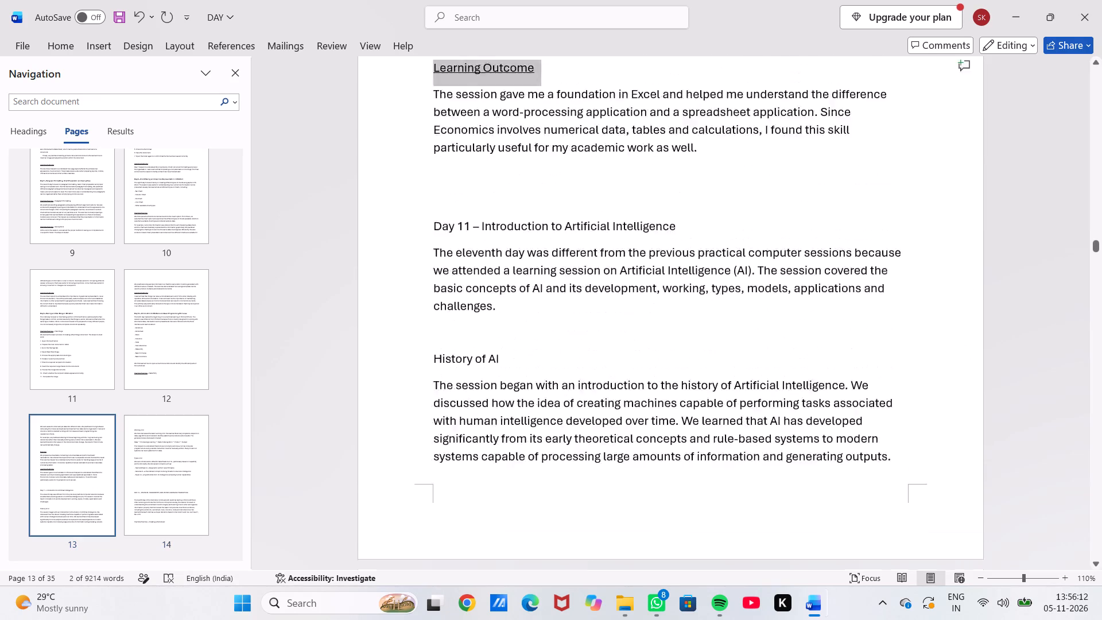
pyautogui.scroll(1, 544, 331)
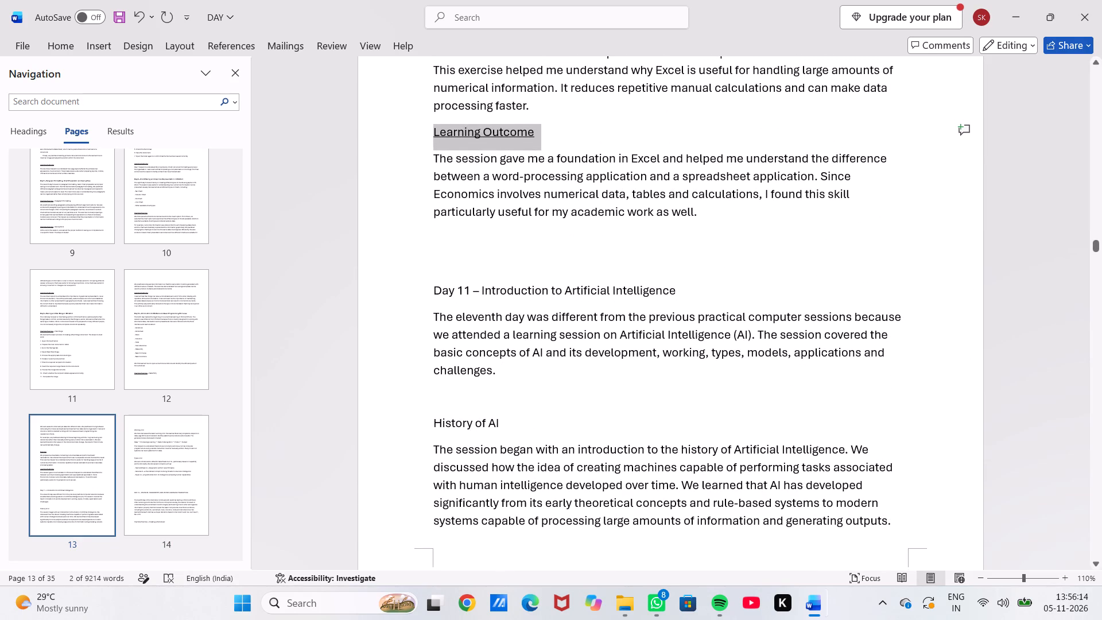
pyautogui.click(433, 299)
pyautogui.press('BackSpace')
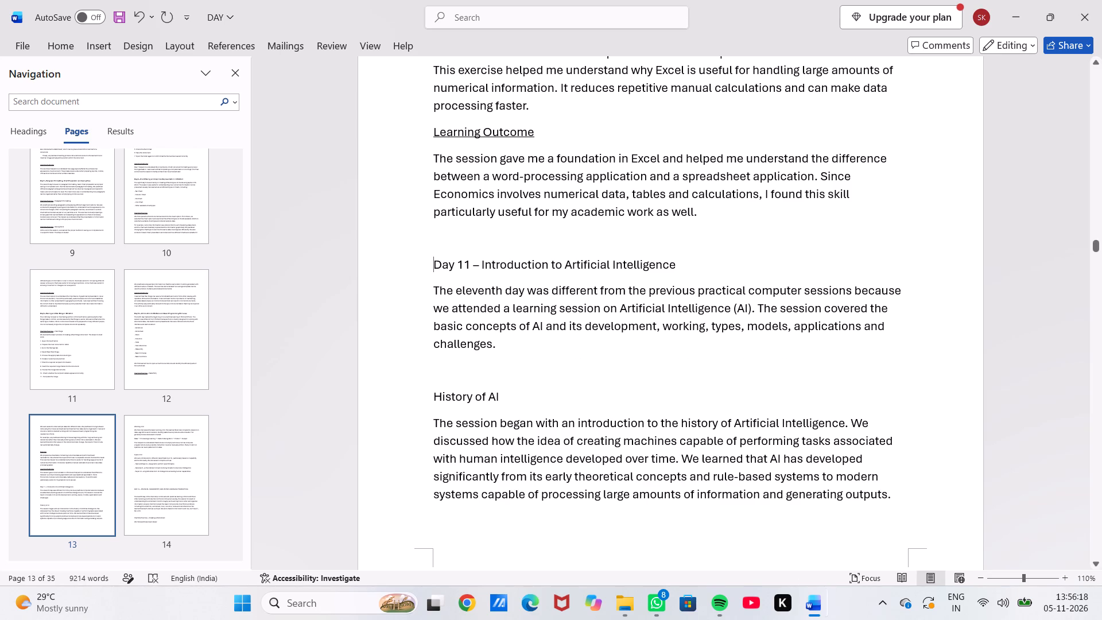
# Bold the whole "Day 11 – Introduction to Artificial Intelligence" heading.
pyautogui.moveTo(432, 266); pyautogui.dragTo(663, 278, button='right')
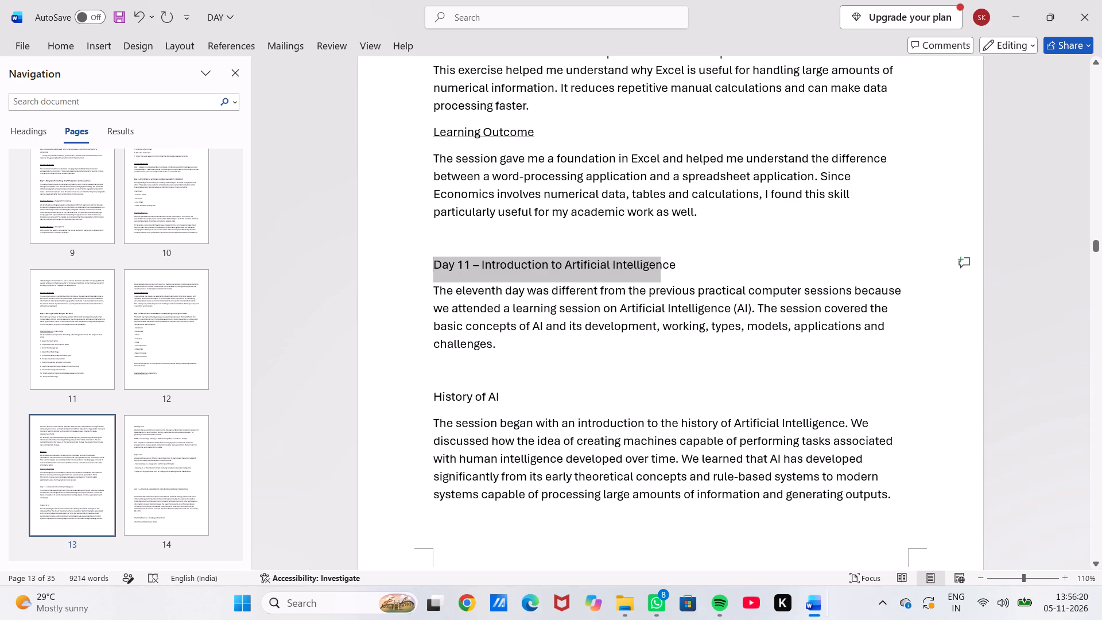
pyautogui.moveTo(663, 278); pyautogui.dragTo(712, 256, button='right')
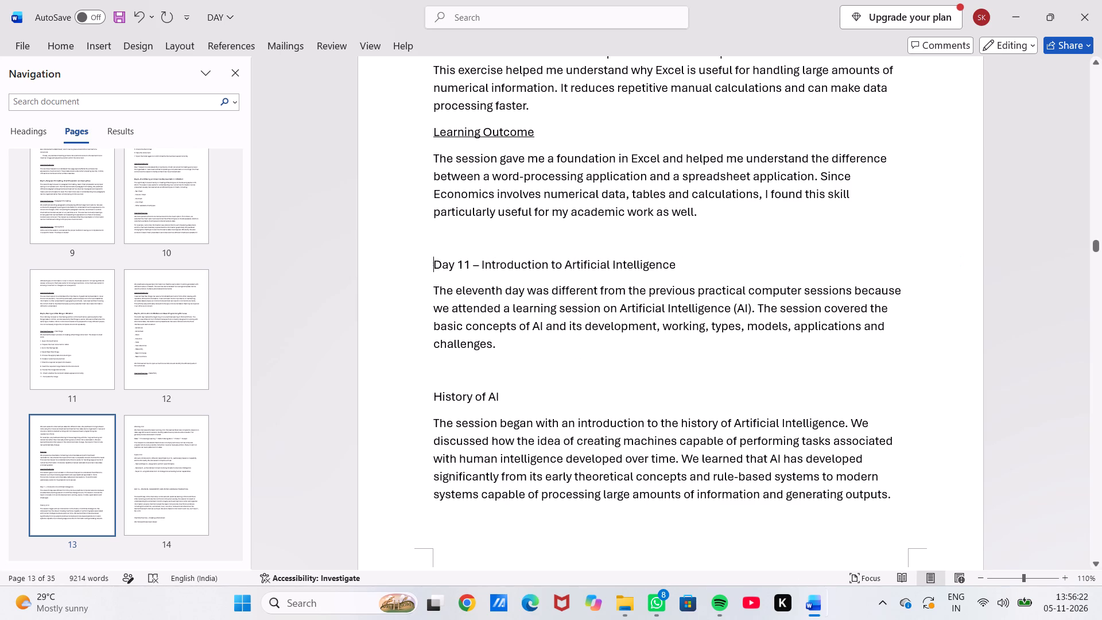
pyautogui.moveTo(437, 259); pyautogui.dragTo(610, 269, button='right')
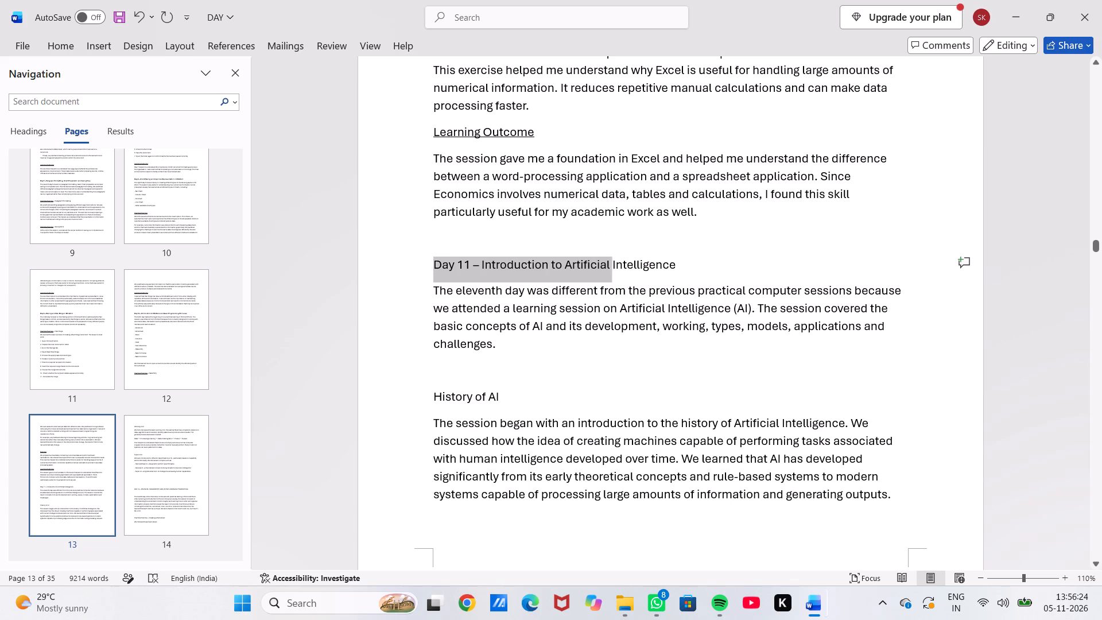
pyautogui.moveTo(610, 269); pyautogui.dragTo(704, 269, button='right')
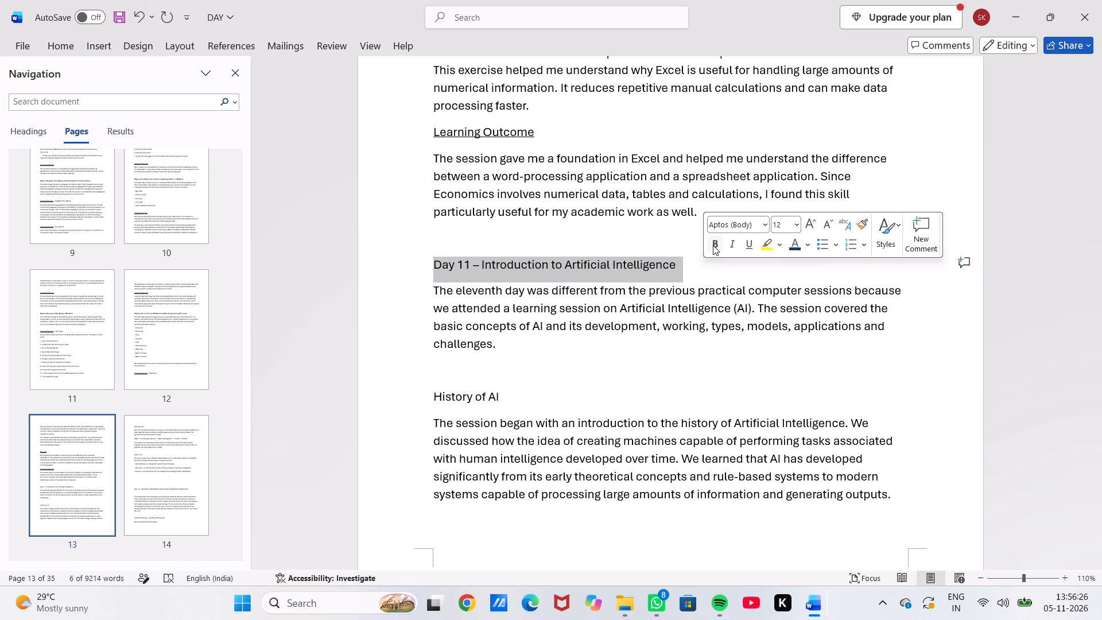
pyautogui.click(713, 245)
# Delete the blank line above the "History of AI" heading in the Day 11 section.
pyautogui.scroll(-1, 622, 278)
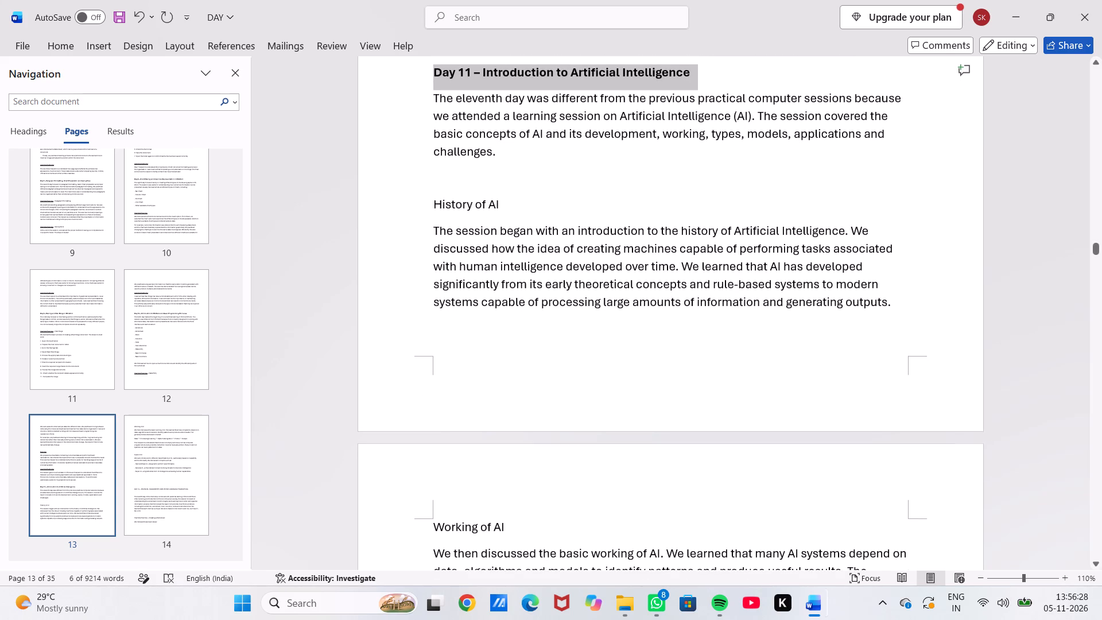
pyautogui.click(431, 201)
pyautogui.press('BackSpace')
# Underline the "History of AI" heading in the Day 11 section.
pyautogui.rightClick(431, 201)
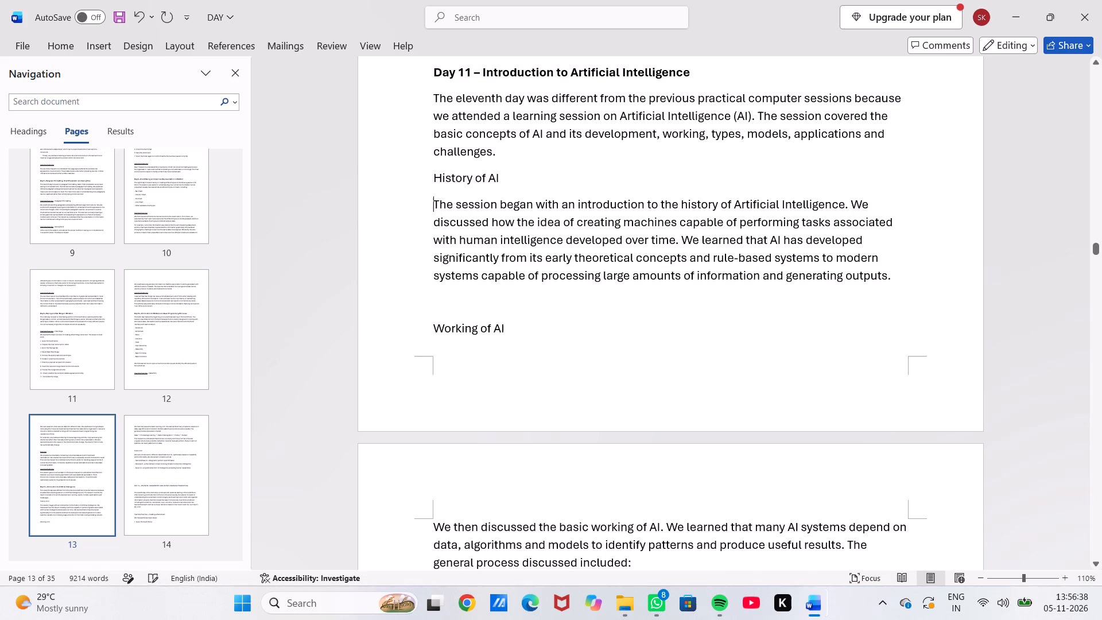
pyautogui.click(431, 176)
pyautogui.moveTo(431, 176); pyautogui.dragTo(436, 177, button='right')
pyautogui.moveTo(436, 177); pyautogui.dragTo(489, 177, button='right')
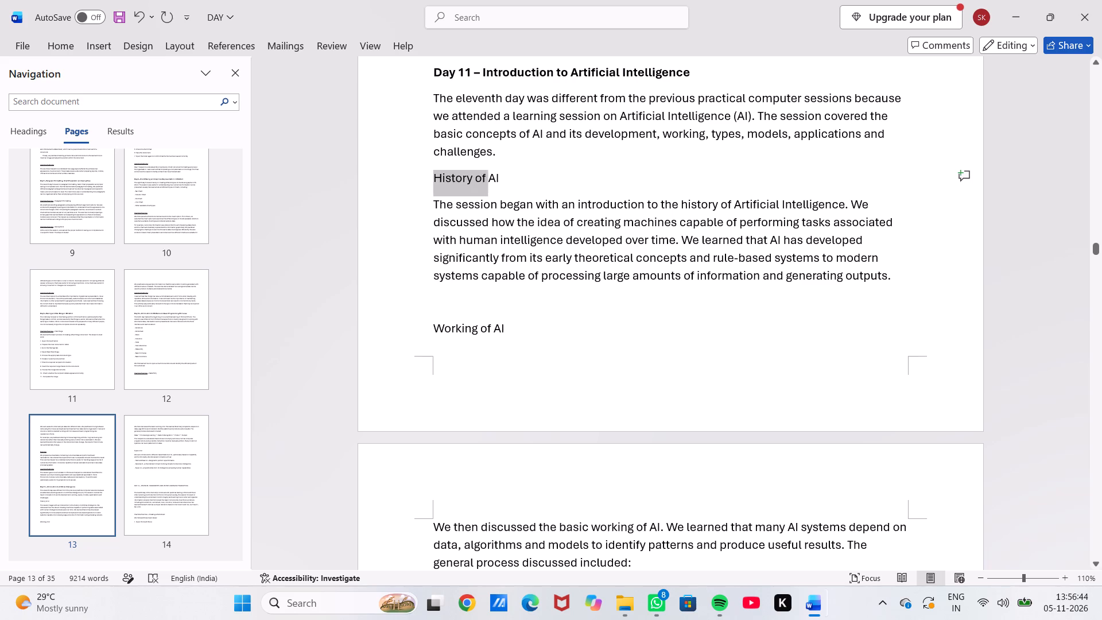
pyautogui.moveTo(489, 177); pyautogui.dragTo(509, 180, button='right')
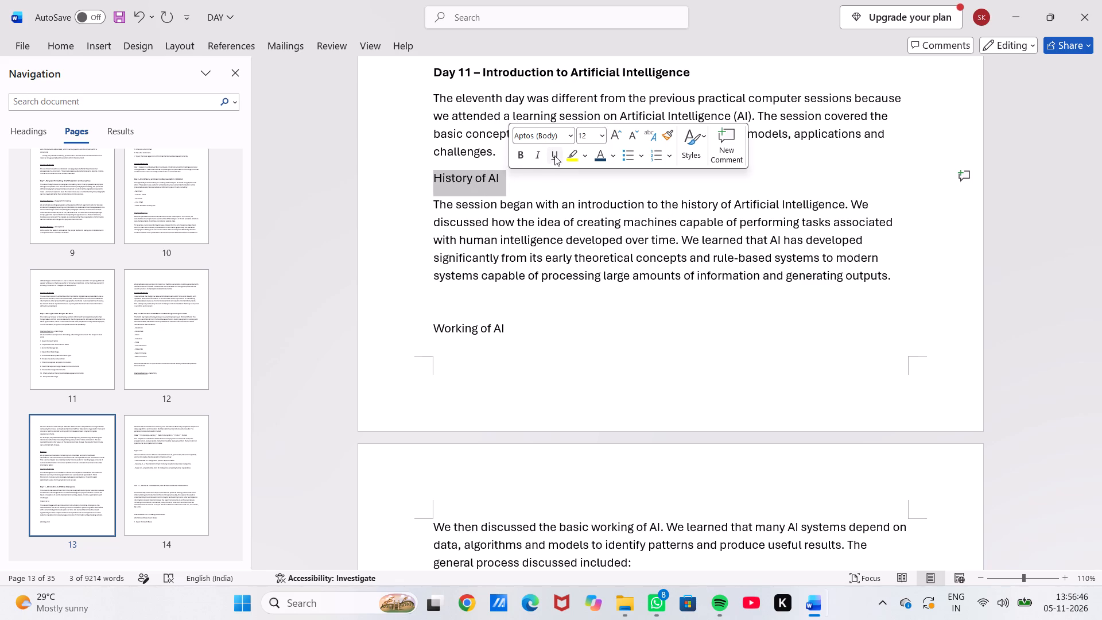
pyautogui.click(554, 155)
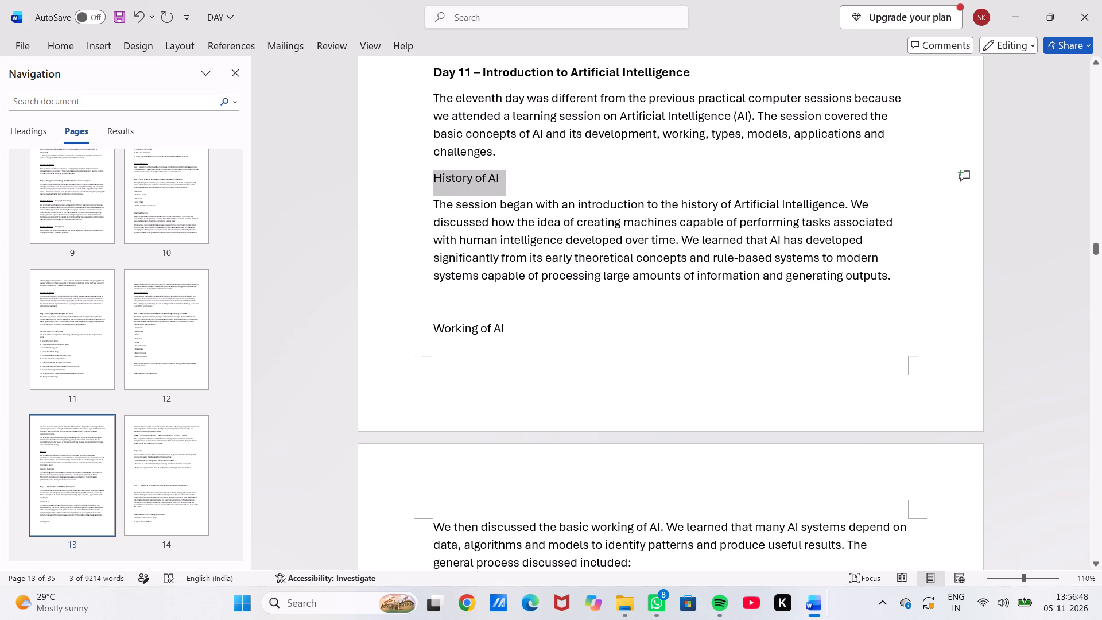
# Delete the blank line above the "Working of AI" heading in the Day 11 section.
pyautogui.scroll(-1, 510, 277)
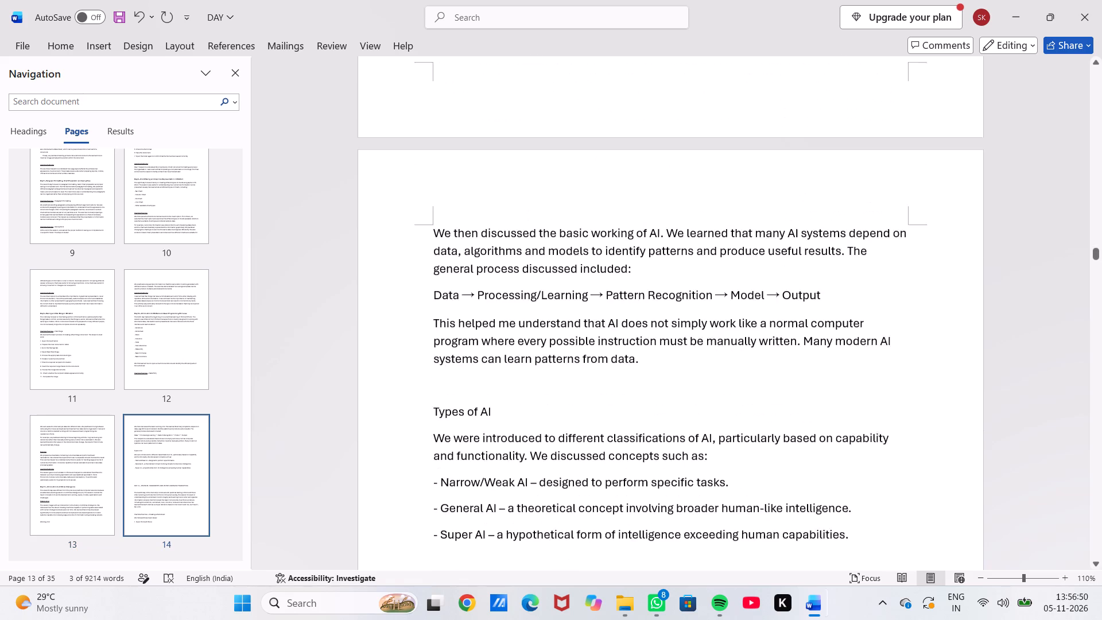
pyautogui.scroll(1, 510, 277)
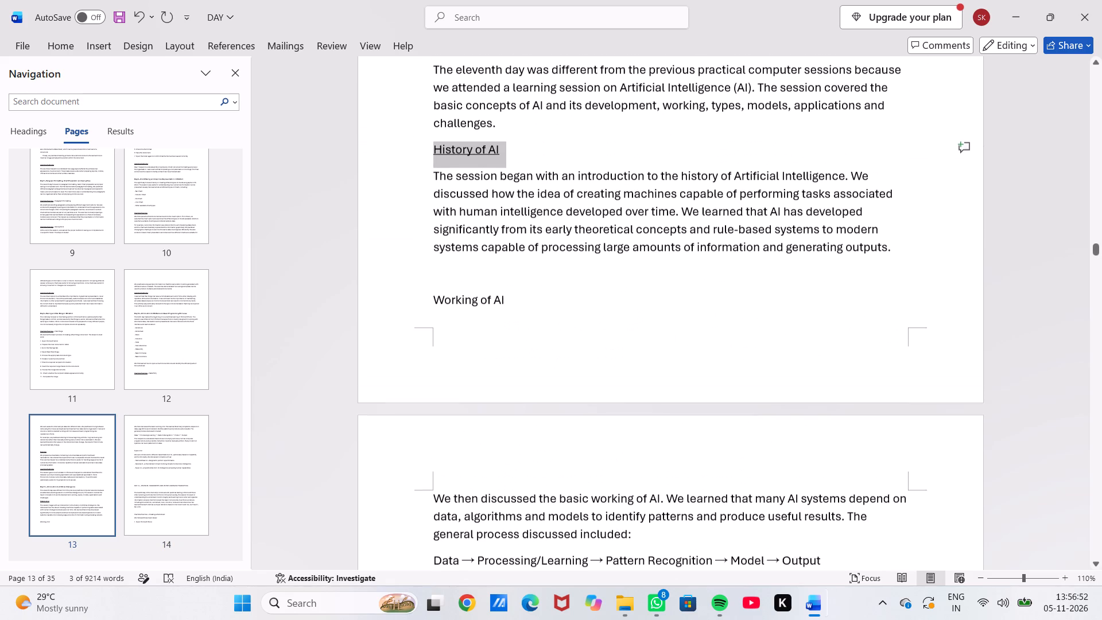
pyautogui.scroll(1, 510, 277)
pyautogui.click(436, 308)
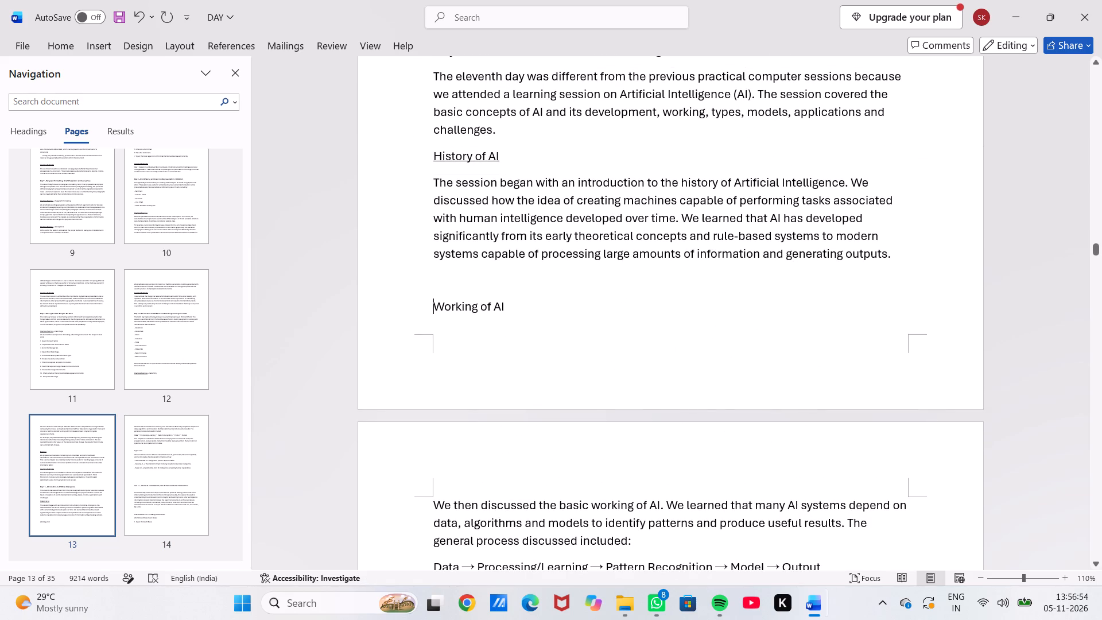
pyautogui.press('BackSpace')
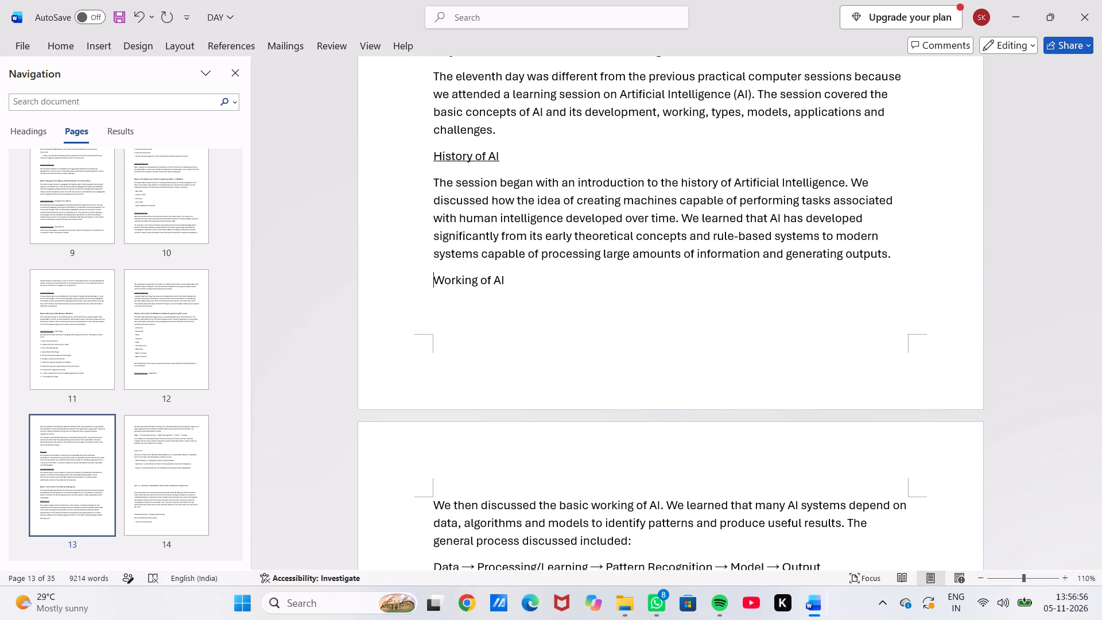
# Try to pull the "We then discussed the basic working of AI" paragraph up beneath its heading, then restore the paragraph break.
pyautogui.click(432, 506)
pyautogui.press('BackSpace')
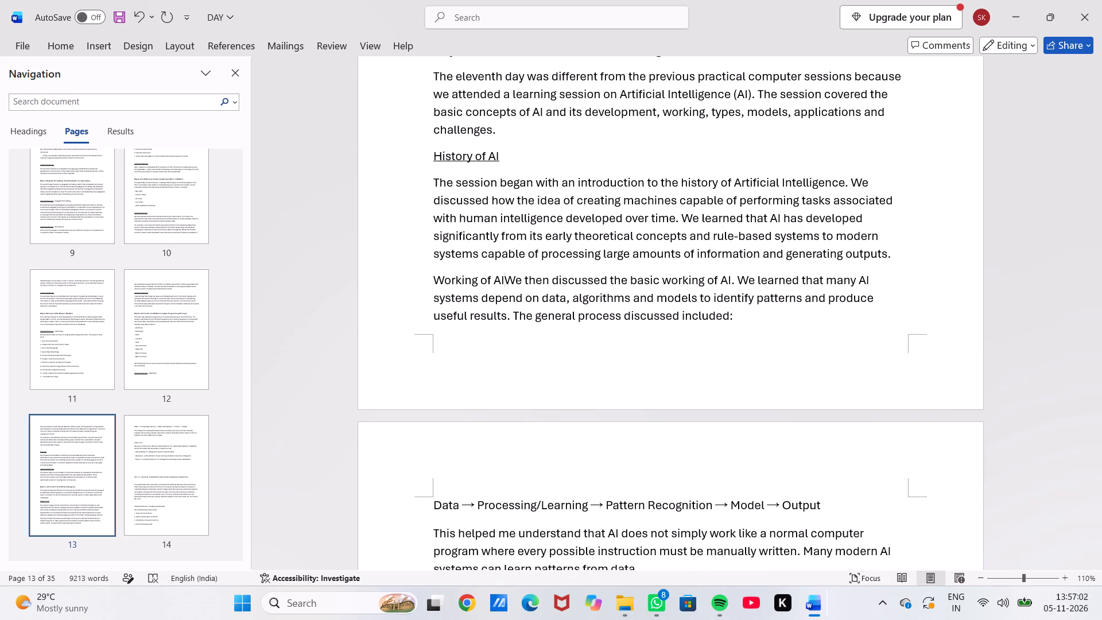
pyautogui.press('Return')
# Review the spacing and heading formatting of the sections from Day 11 back to Day 4 and forward to Day 12.
pyautogui.scroll(1, 432, 506)
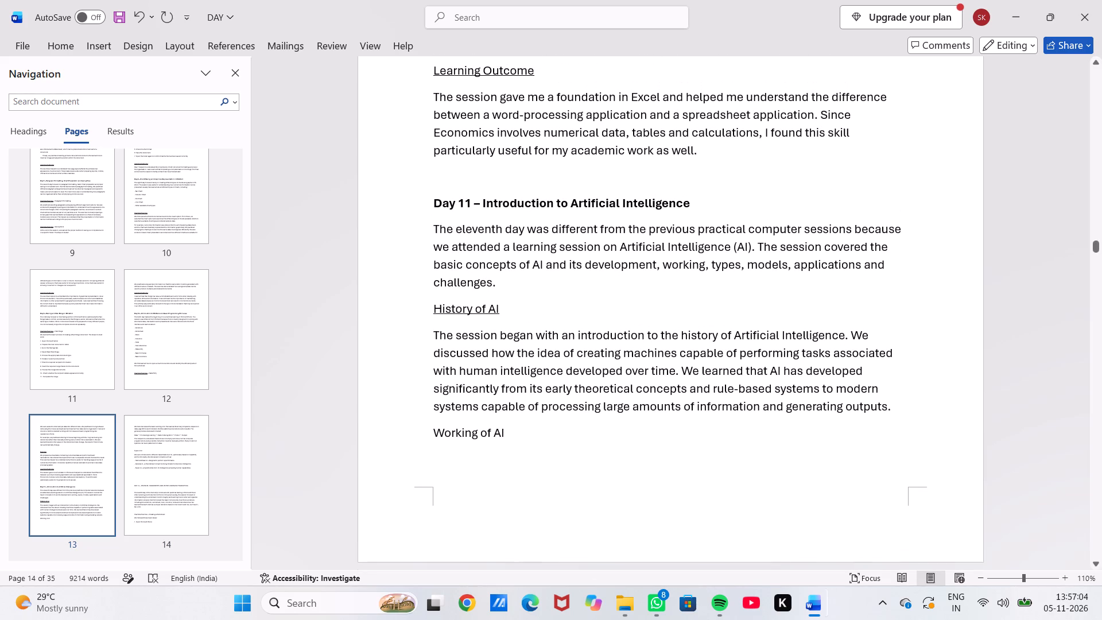
pyautogui.scroll(2, 432, 506)
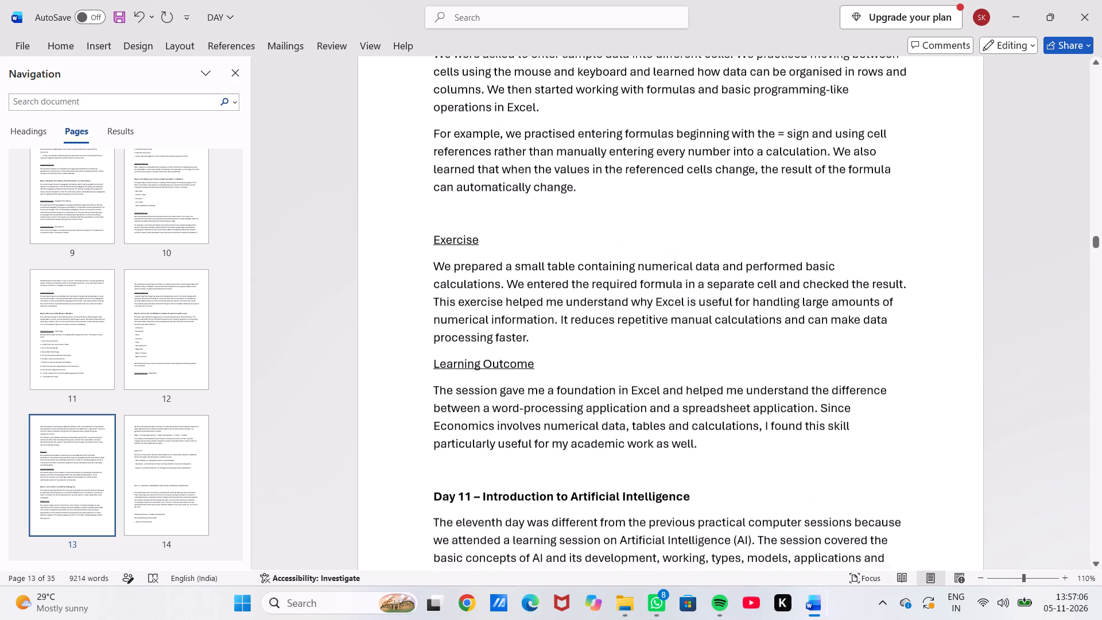
pyautogui.scroll(2, 433, 533)
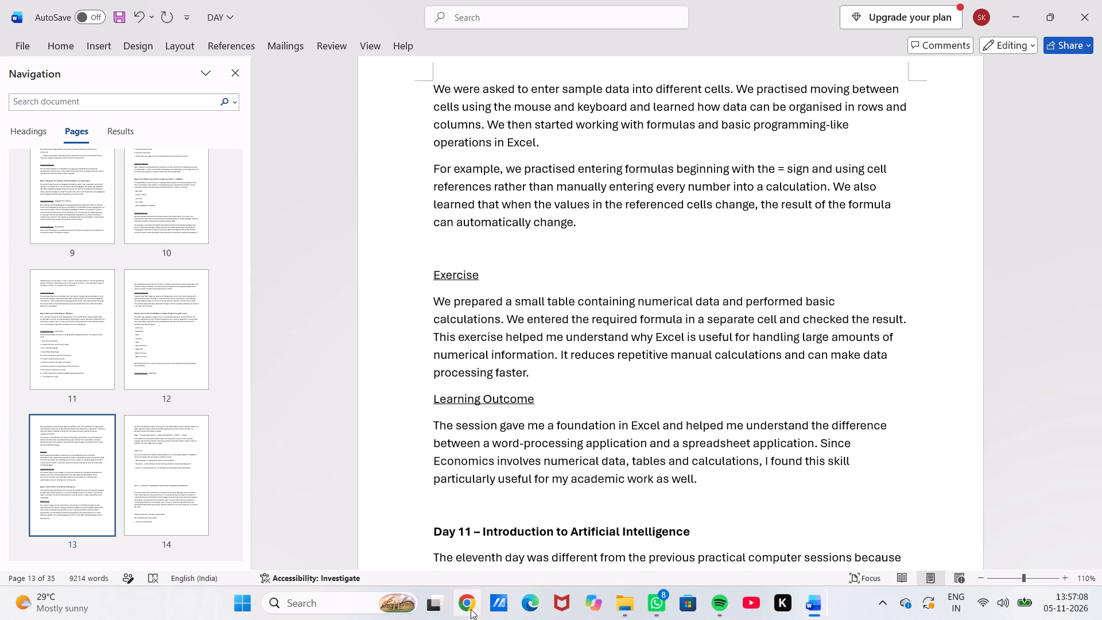
pyautogui.scroll(2, 471, 609)
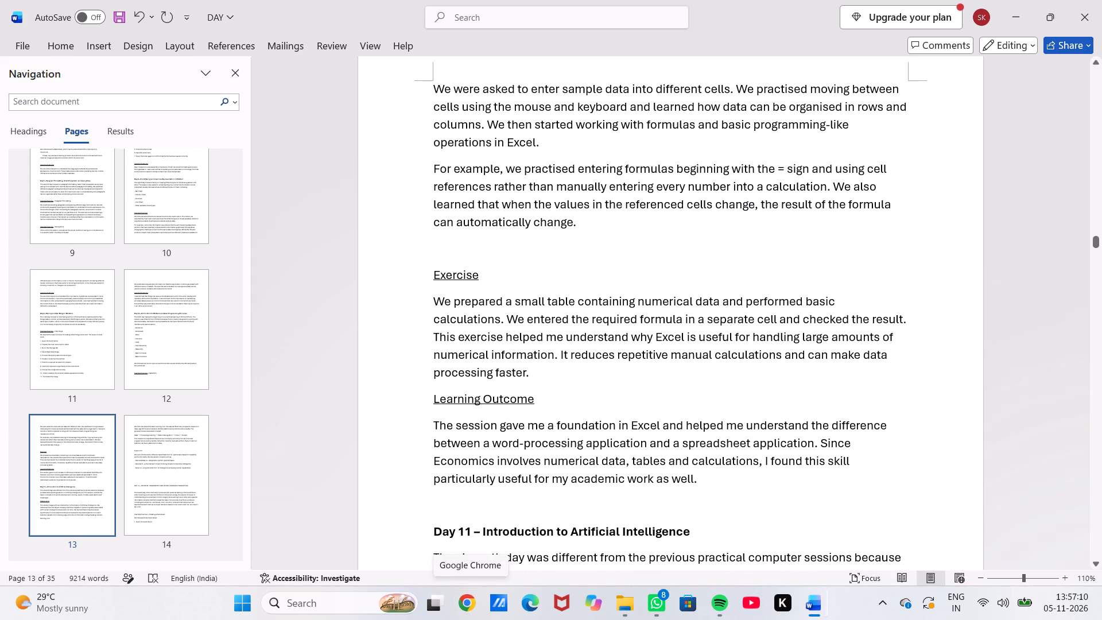
pyautogui.scroll(2, 552, 327)
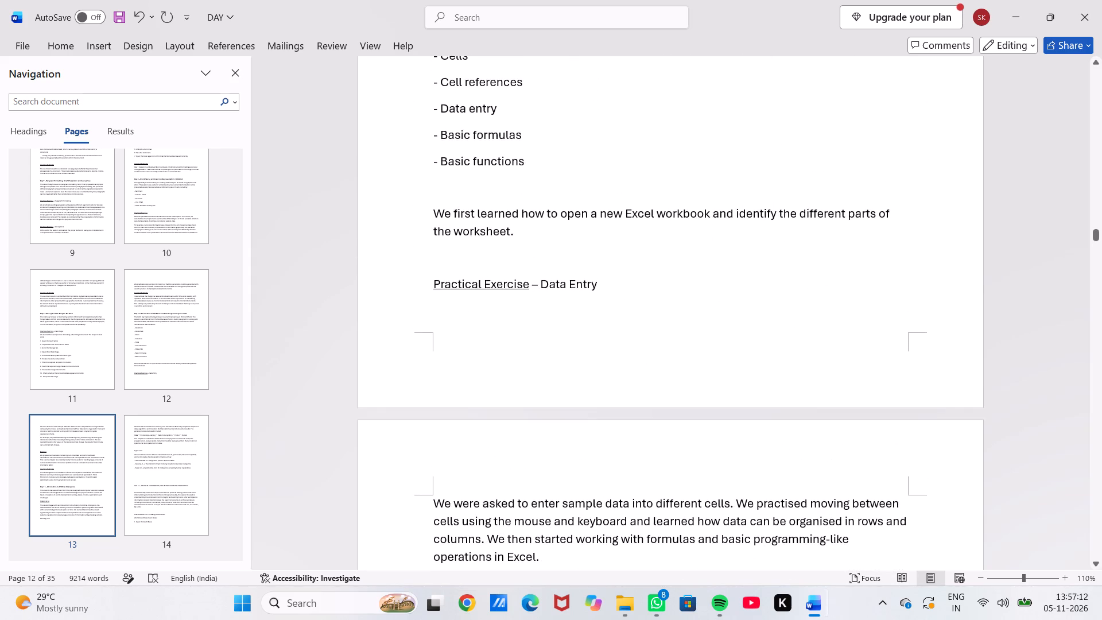
pyautogui.scroll(3, 552, 327)
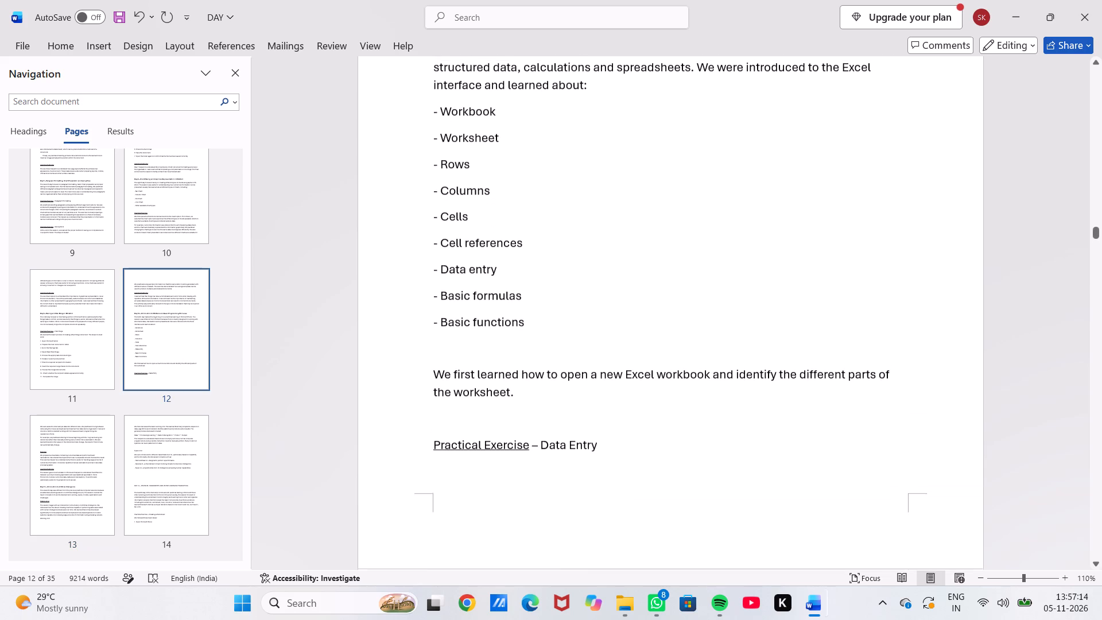
pyautogui.scroll(1, 552, 327)
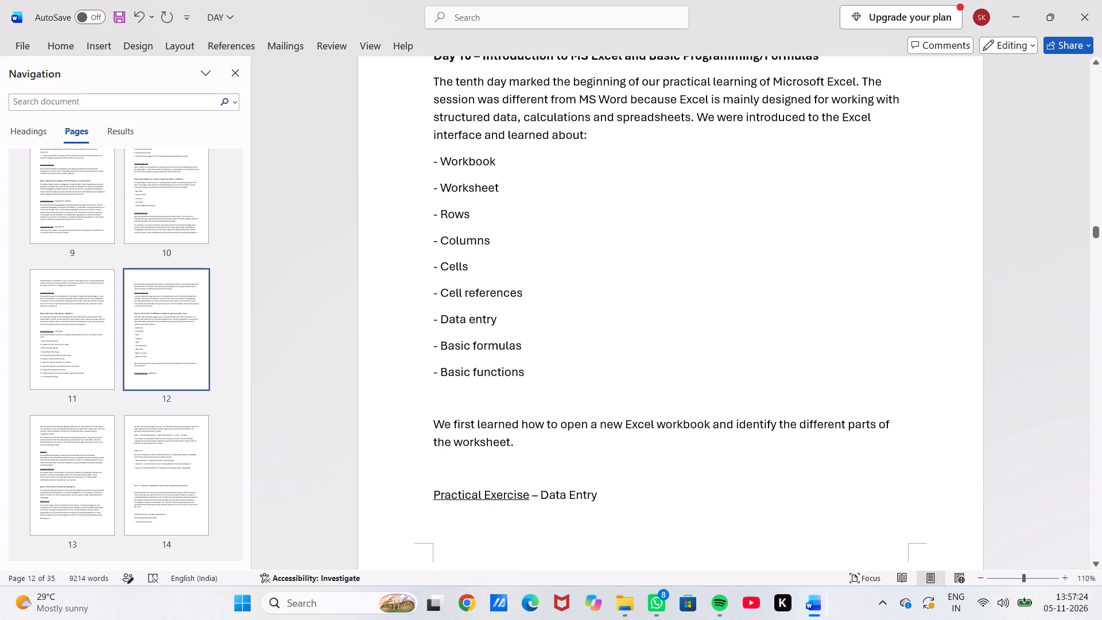
pyautogui.scroll(3, 439, 429)
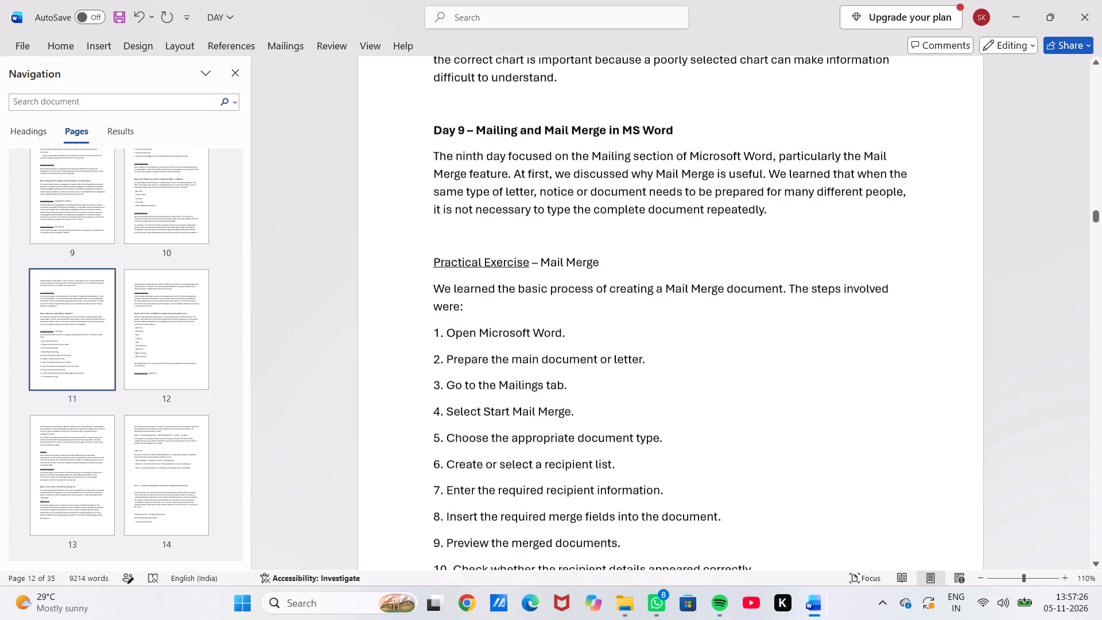
pyautogui.scroll(4, 439, 429)
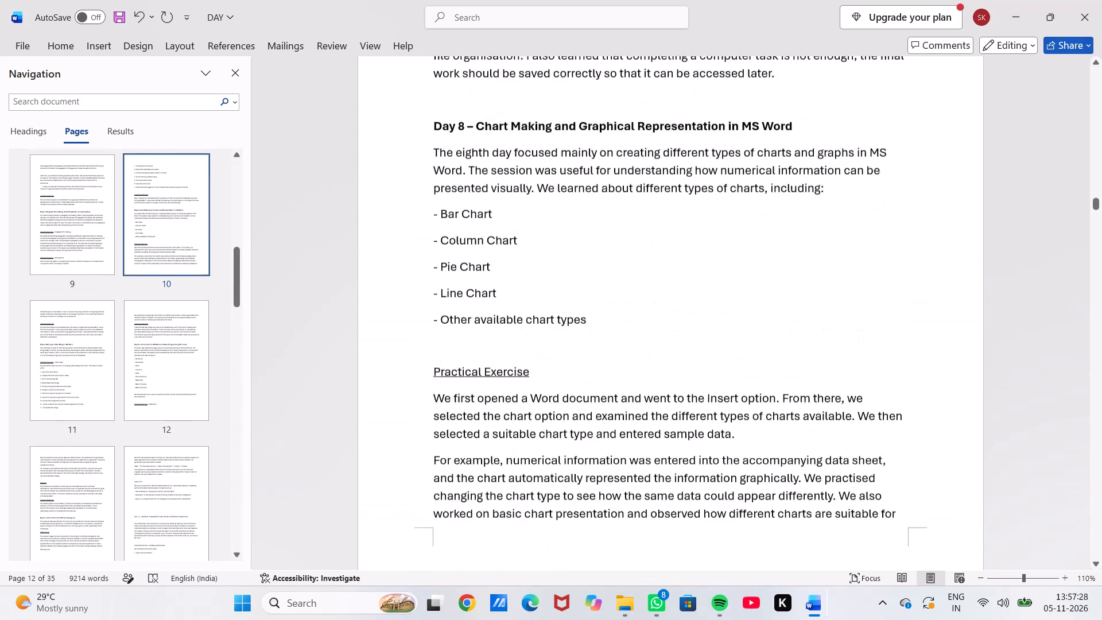
pyautogui.scroll(4, 439, 429)
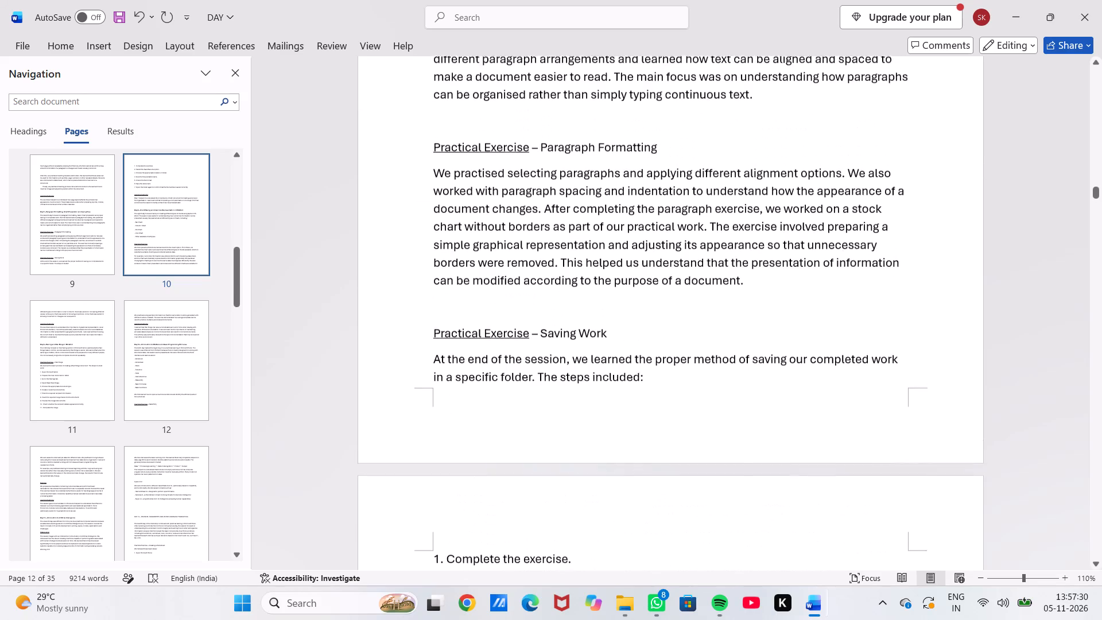
pyautogui.scroll(4, 439, 429)
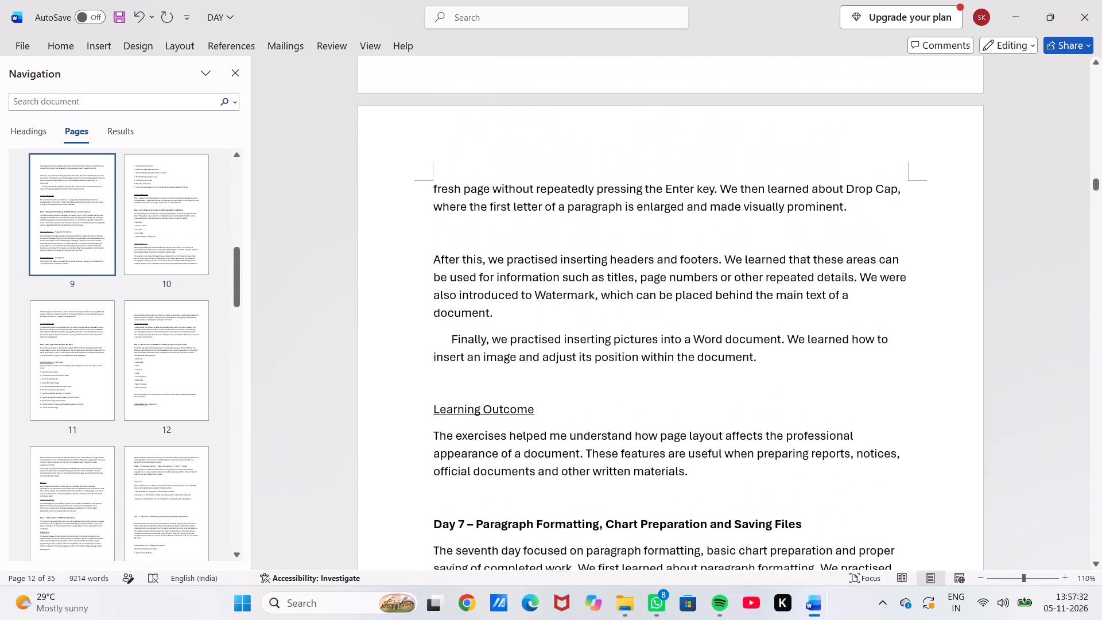
pyautogui.scroll(5, 439, 429)
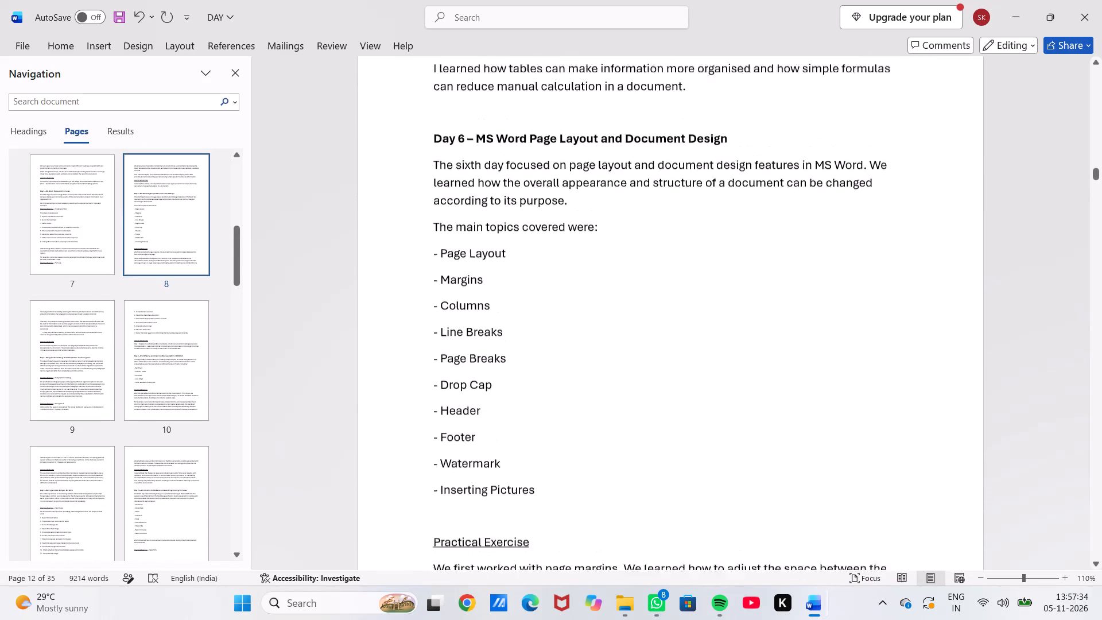
pyautogui.scroll(8, 439, 429)
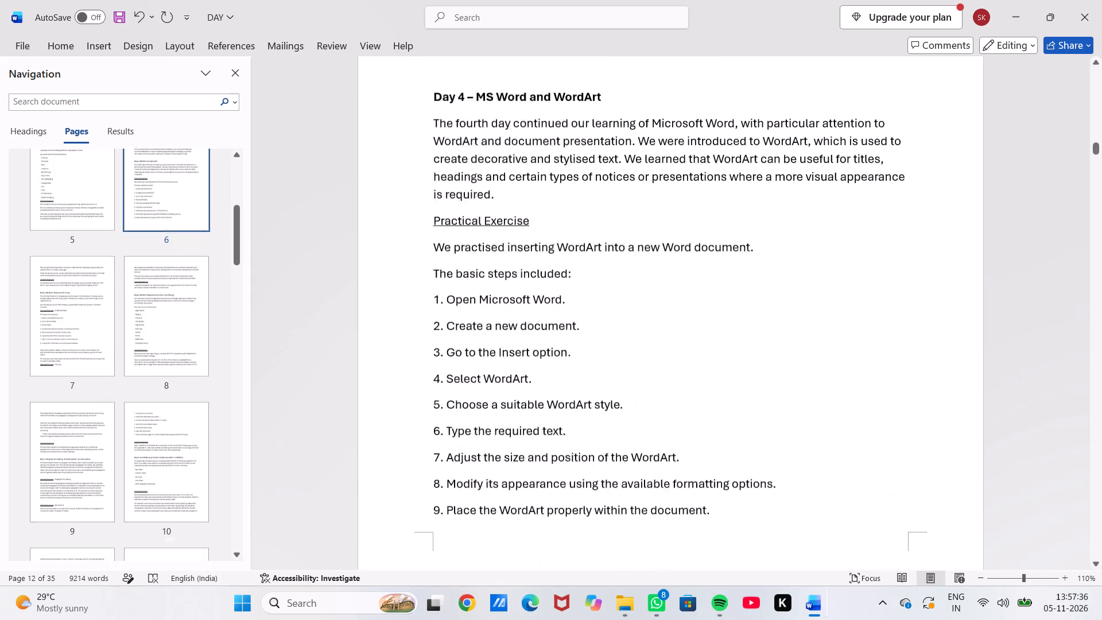
pyautogui.scroll(-13, 439, 429)
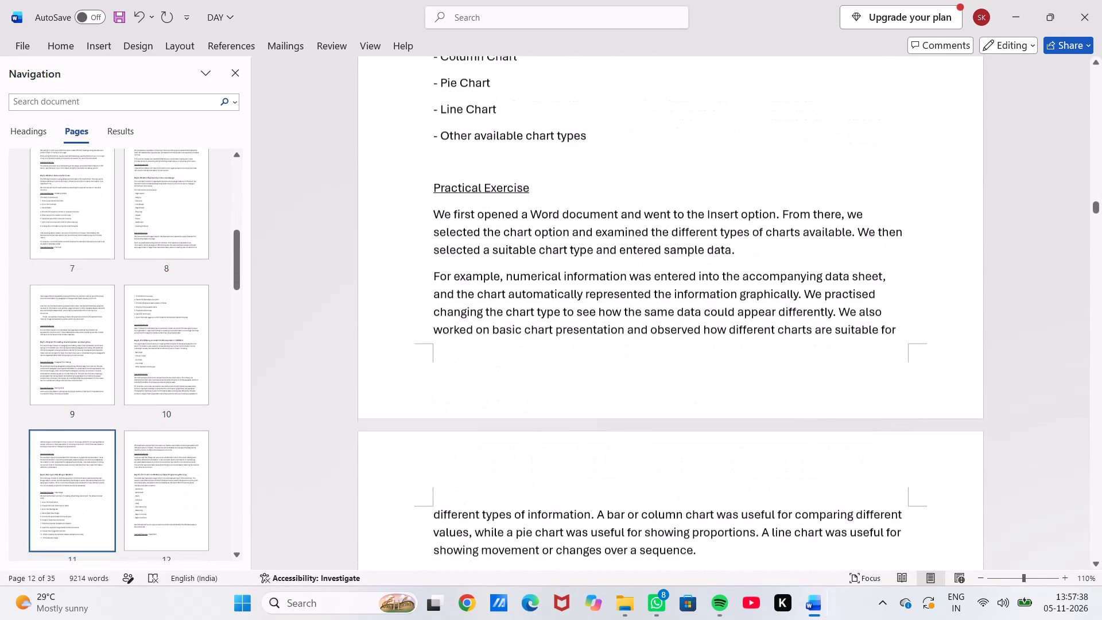
pyautogui.scroll(-8, 439, 429)
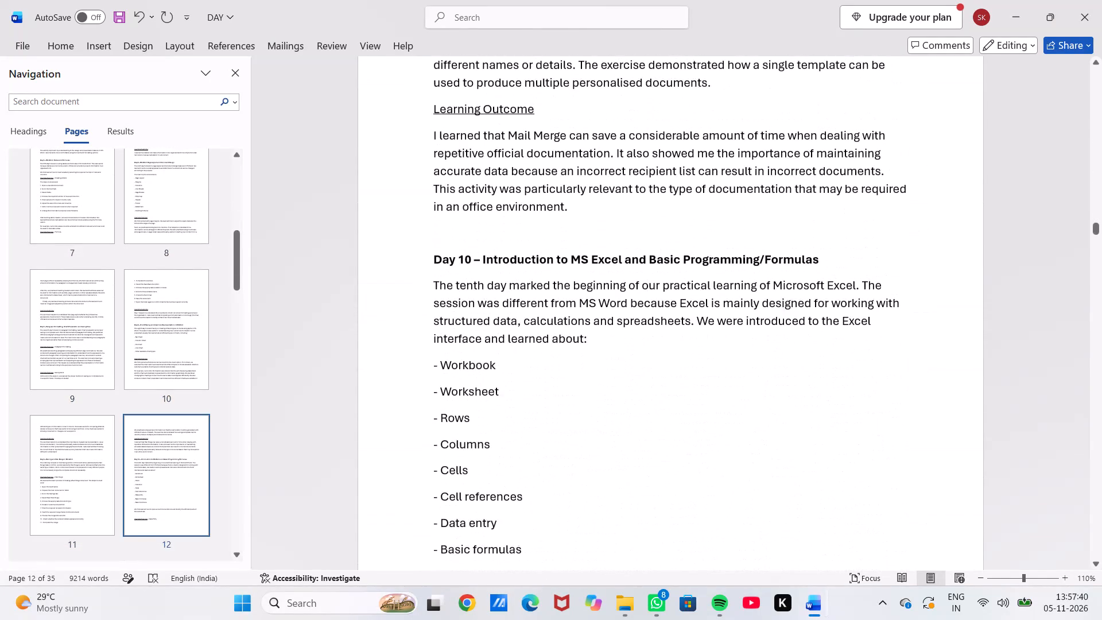
pyautogui.scroll(-7, 439, 429)
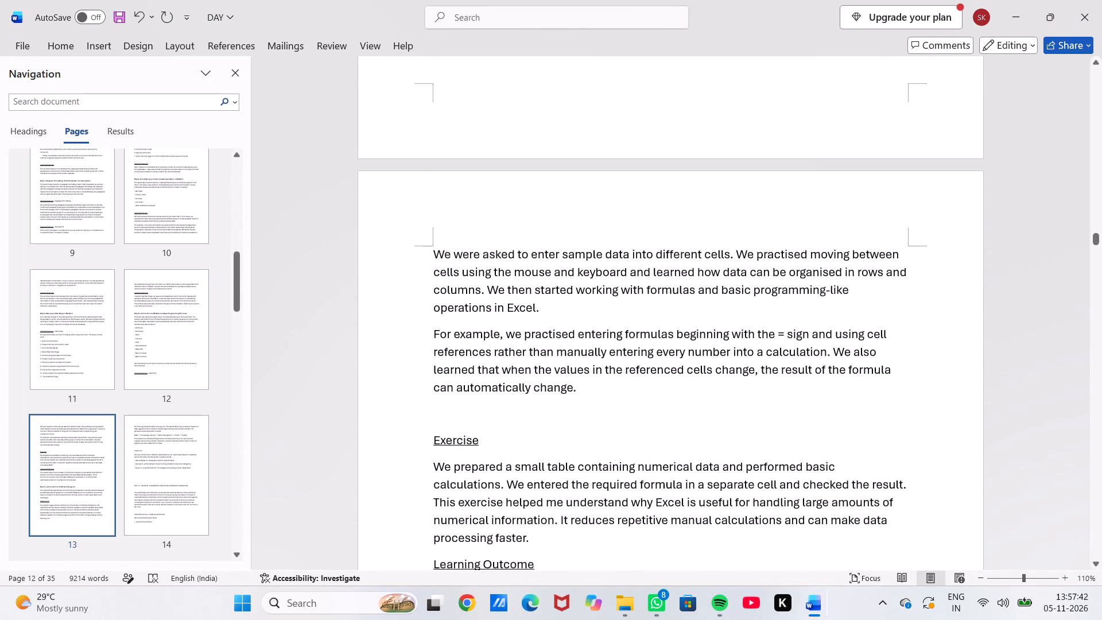
pyautogui.scroll(-4, 439, 429)
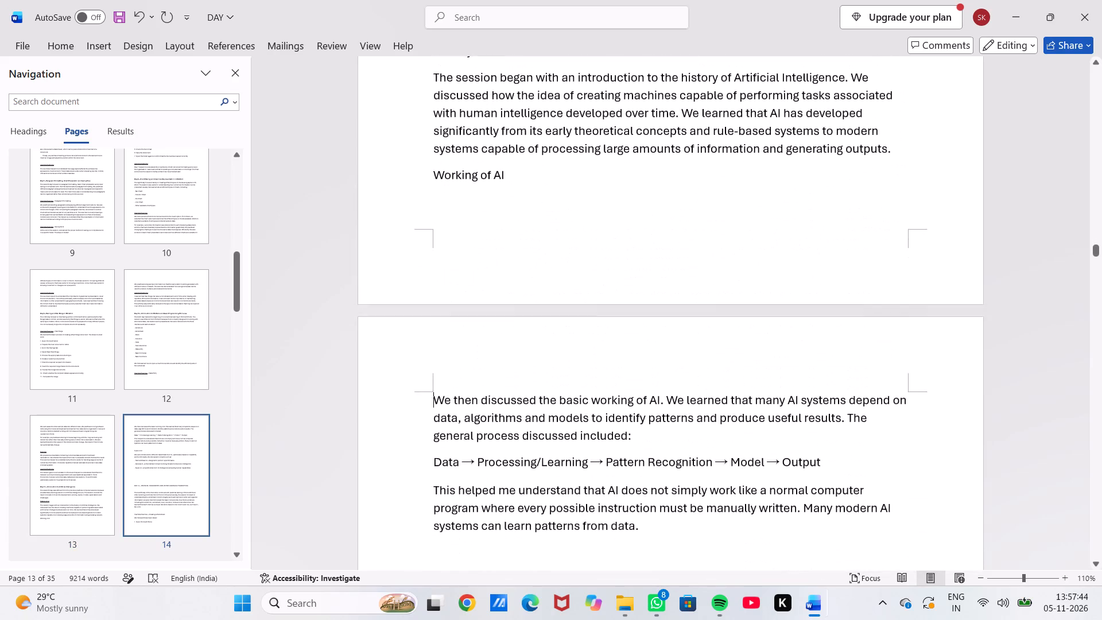
pyautogui.scroll(-2, 439, 429)
# Delete the "We first learned how to open a new Excel workbook" paragraph and one adjoining blank line above Day 10's "Practical Exercise – Data Entry" heading.
pyautogui.scroll(1, 439, 429)
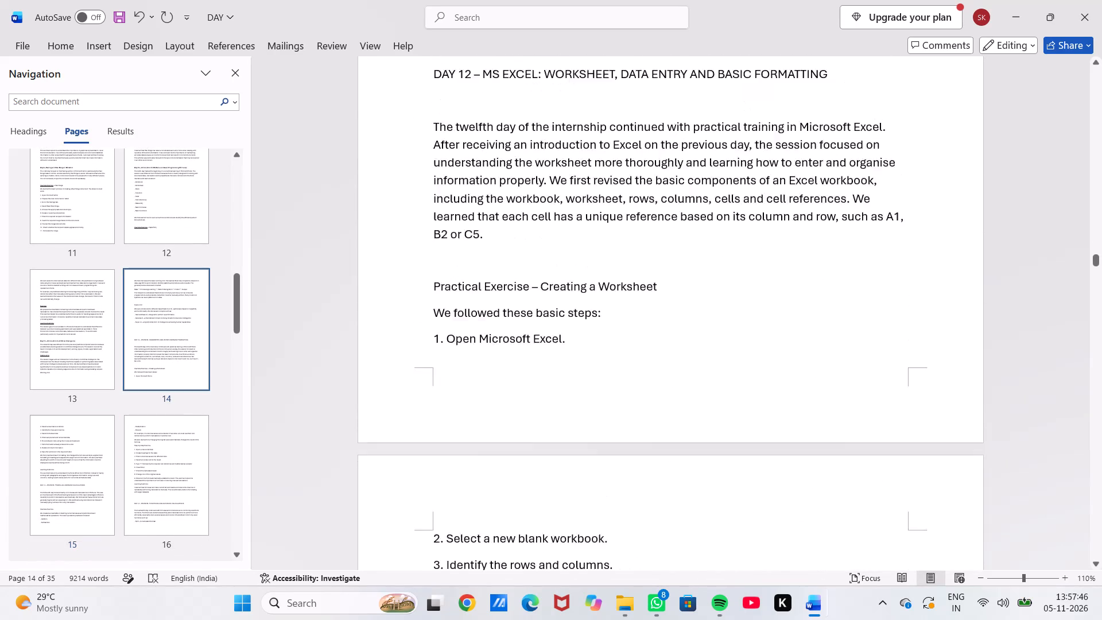
pyautogui.scroll(3, 439, 429)
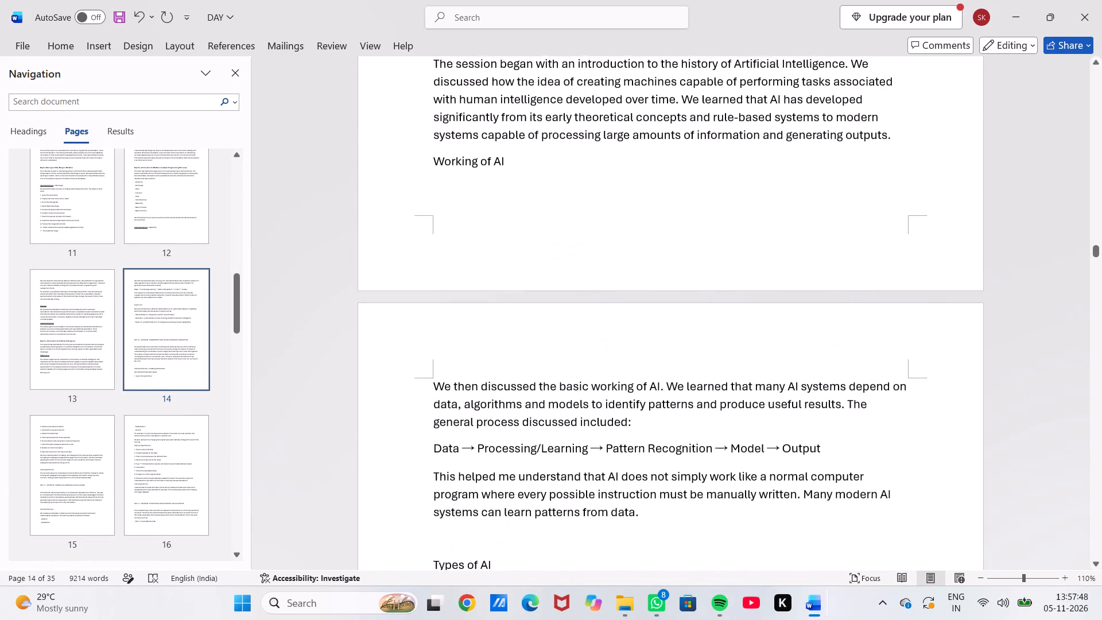
pyautogui.scroll(1, 439, 429)
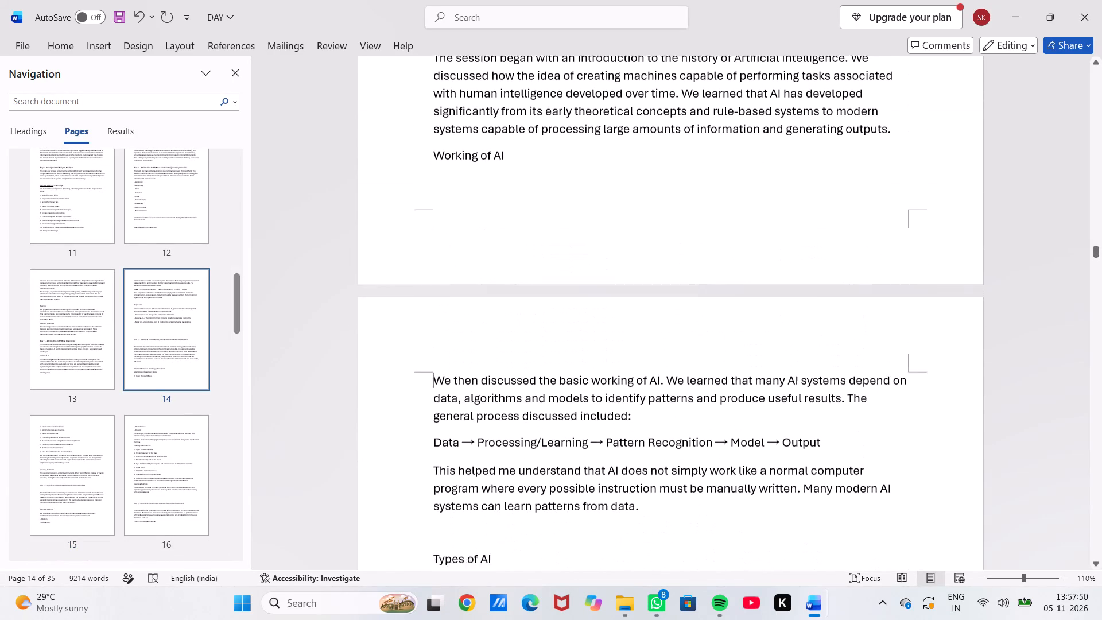
pyautogui.scroll(2, 439, 429)
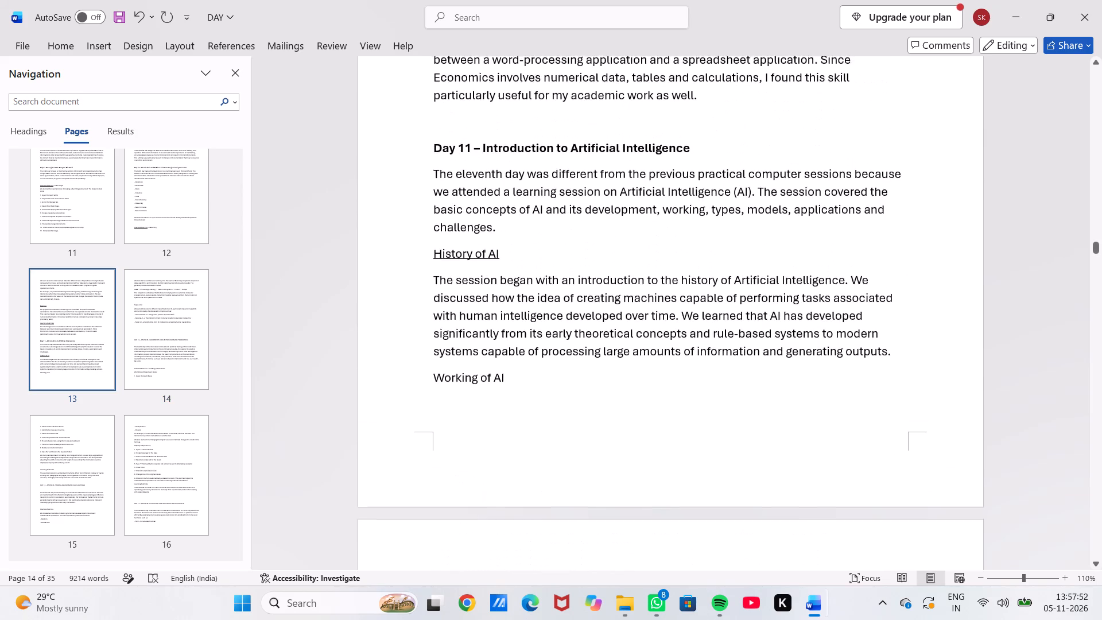
pyautogui.scroll(3, 439, 429)
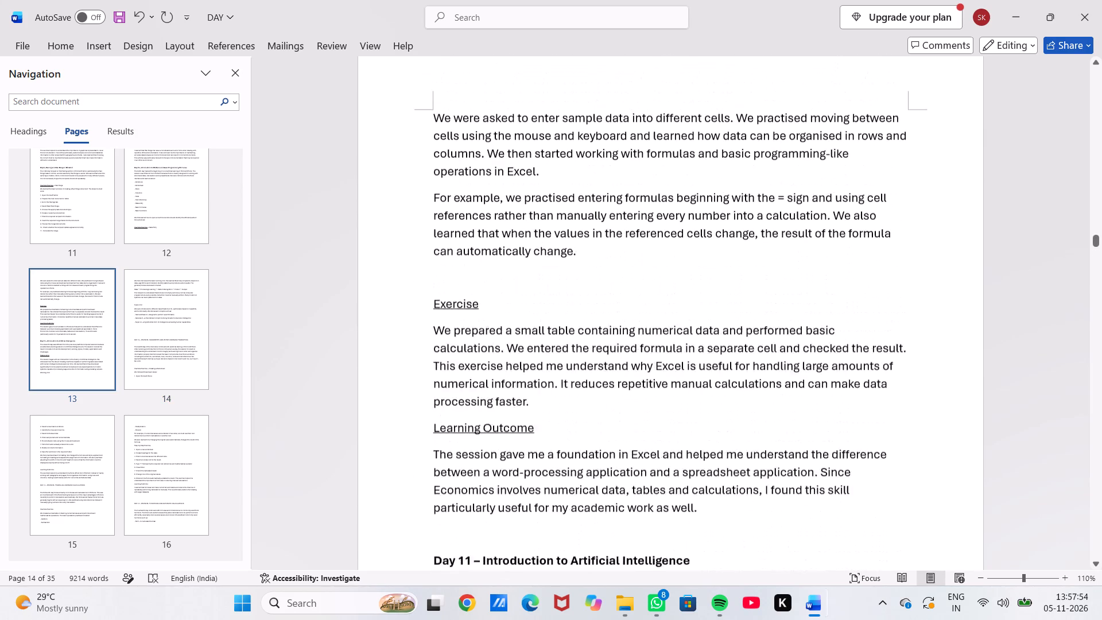
pyautogui.scroll(2, 439, 429)
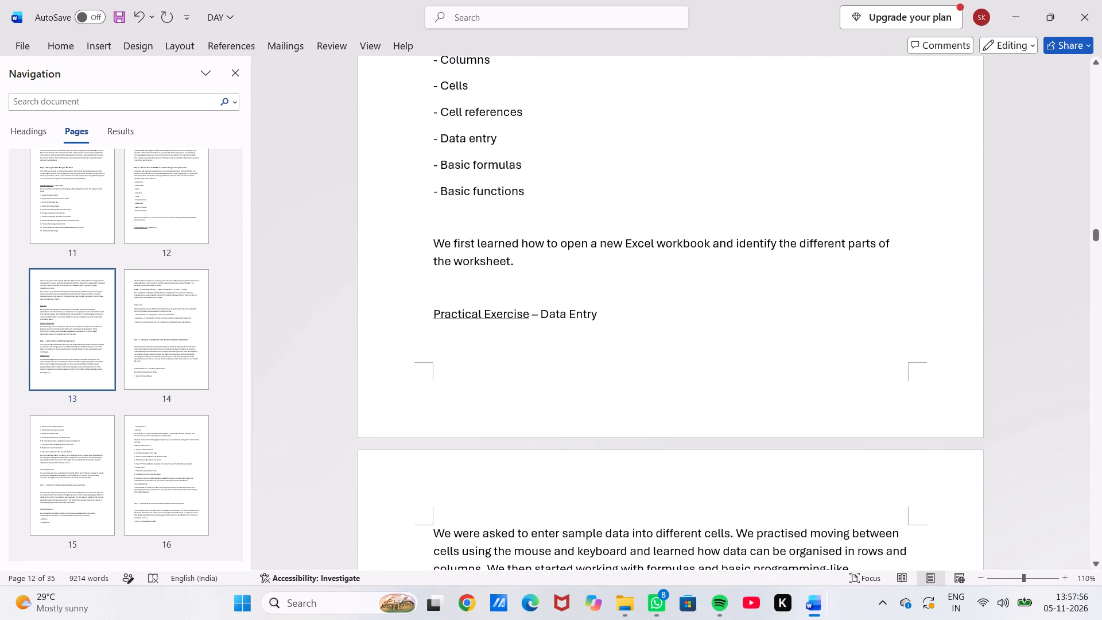
pyautogui.click(440, 241)
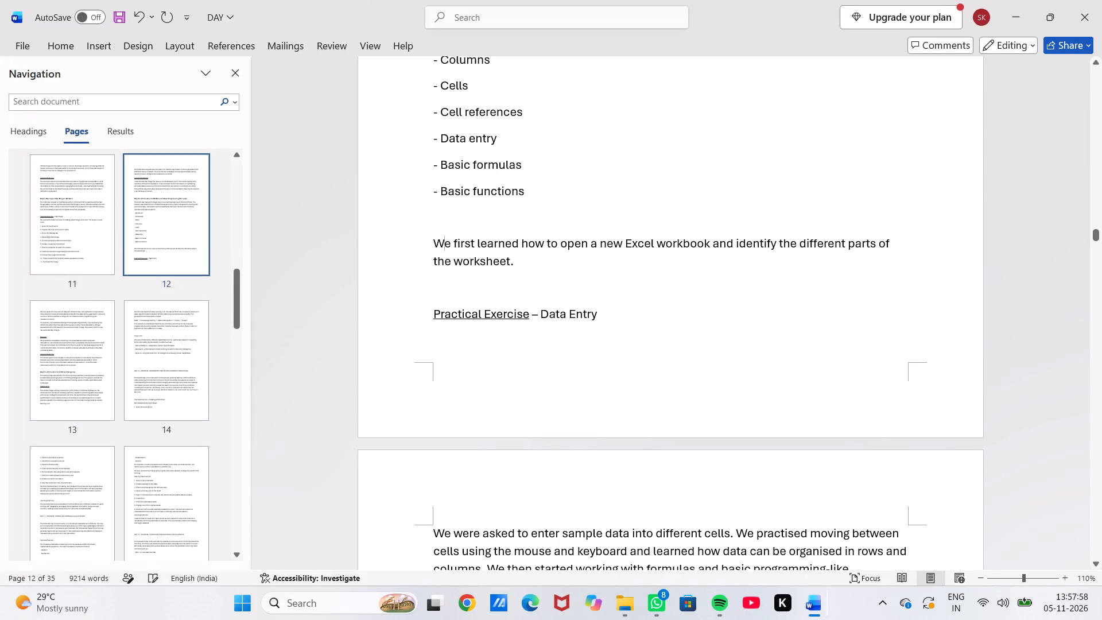
pyautogui.click(432, 243)
pyautogui.moveTo(432, 243); pyautogui.dragTo(499, 242, button='right')
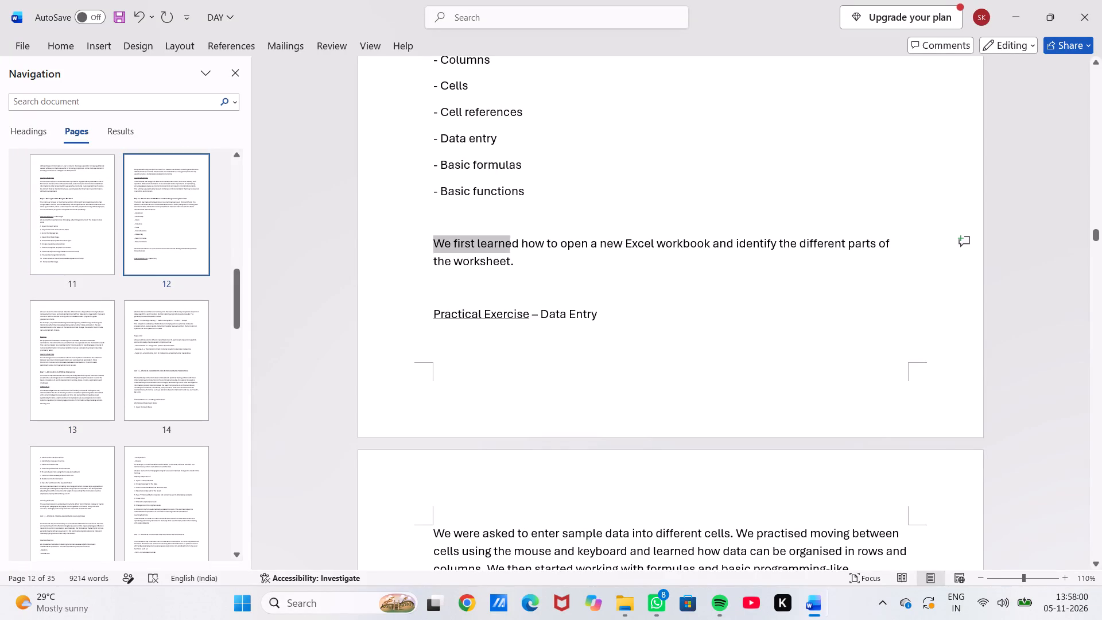
pyautogui.moveTo(499, 242); pyautogui.dragTo(564, 268, button='right')
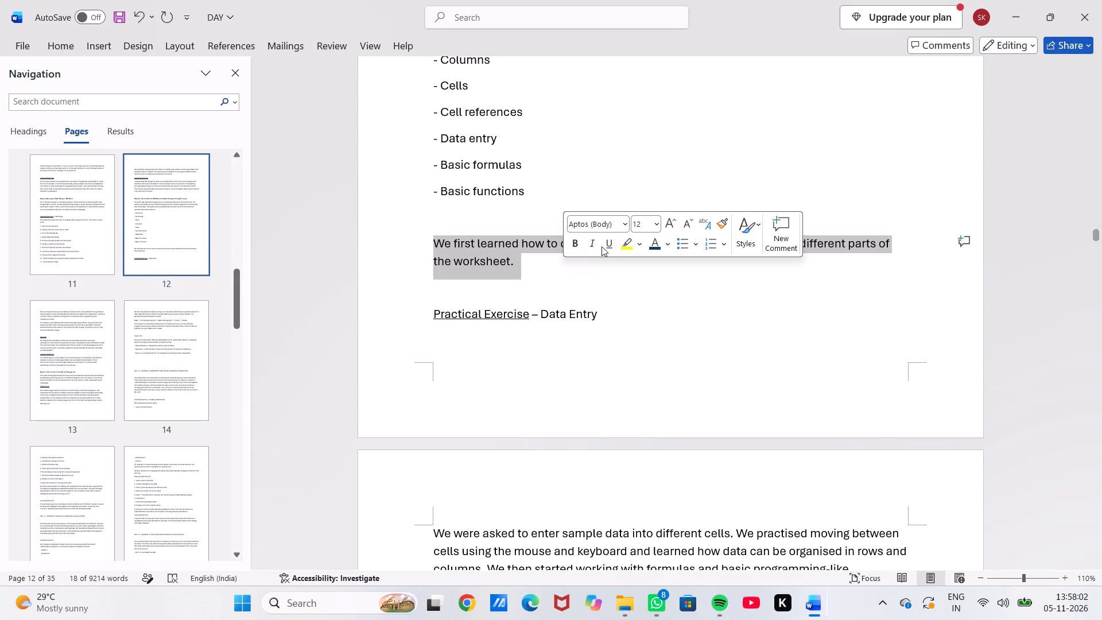
pyautogui.press('BackSpace')
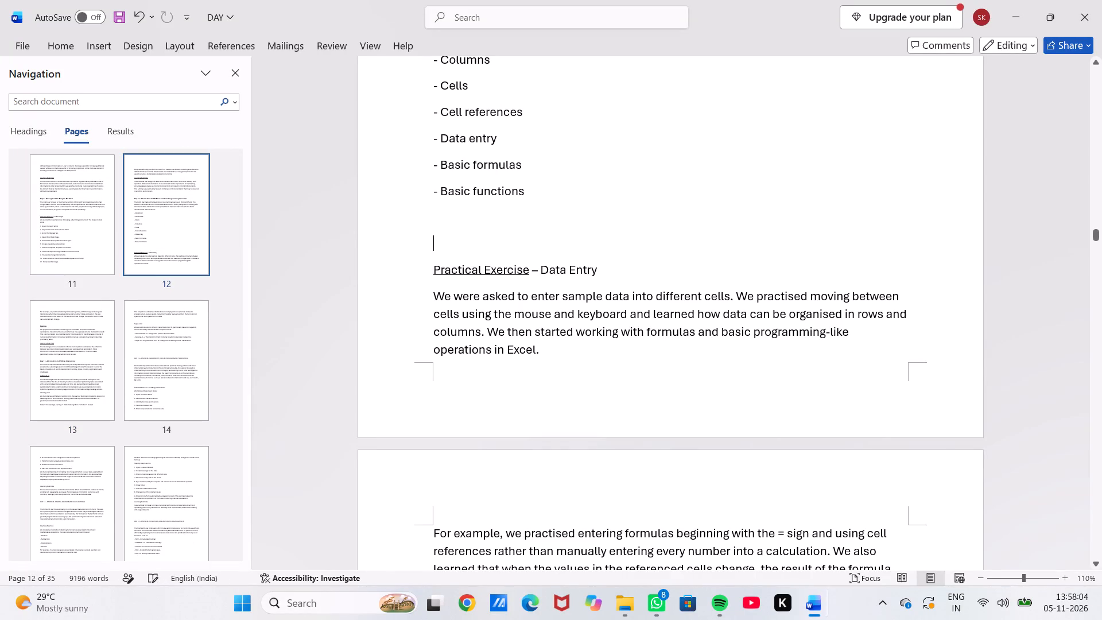
pyautogui.press('BackSpace')
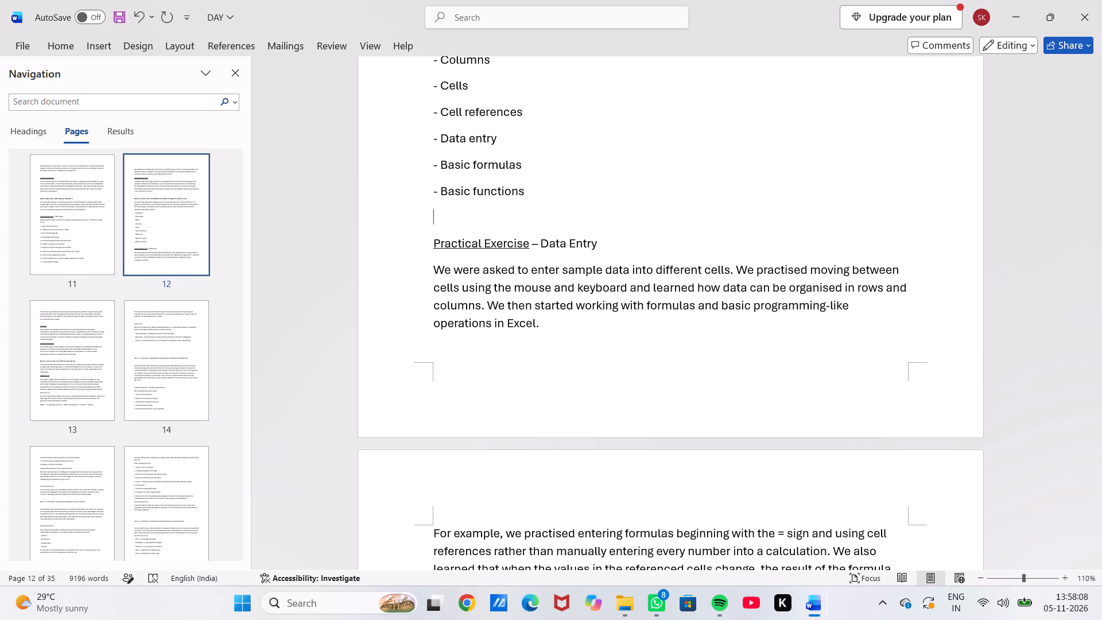
# Delete the blank line above the "Exercise" heading in the Day 10 section.
pyautogui.scroll(-1, 654, 348)
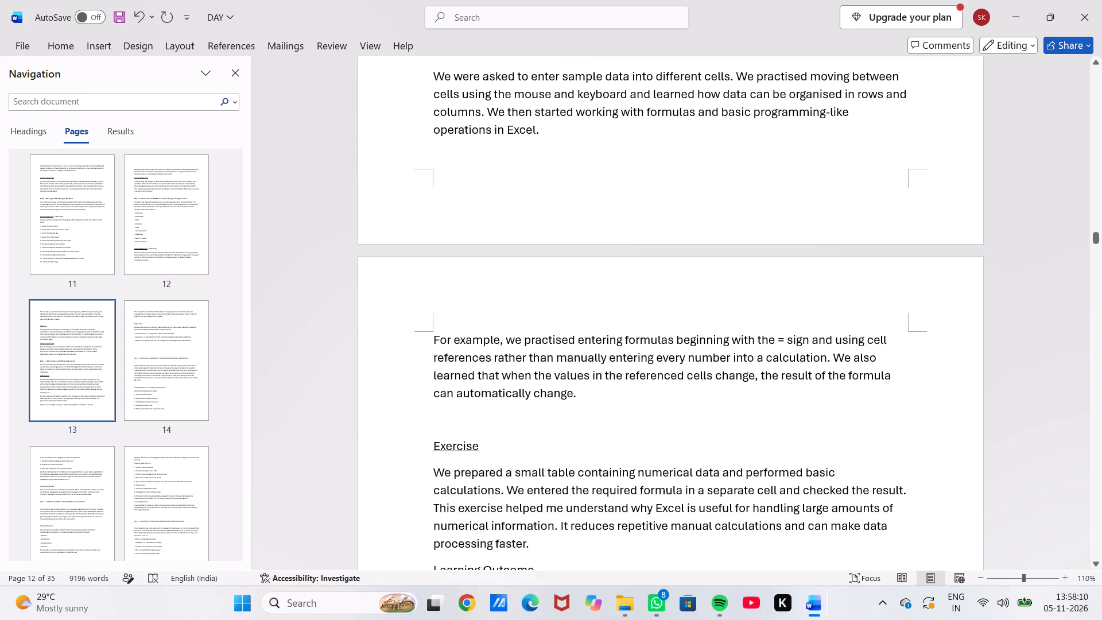
pyautogui.scroll(-2, 654, 348)
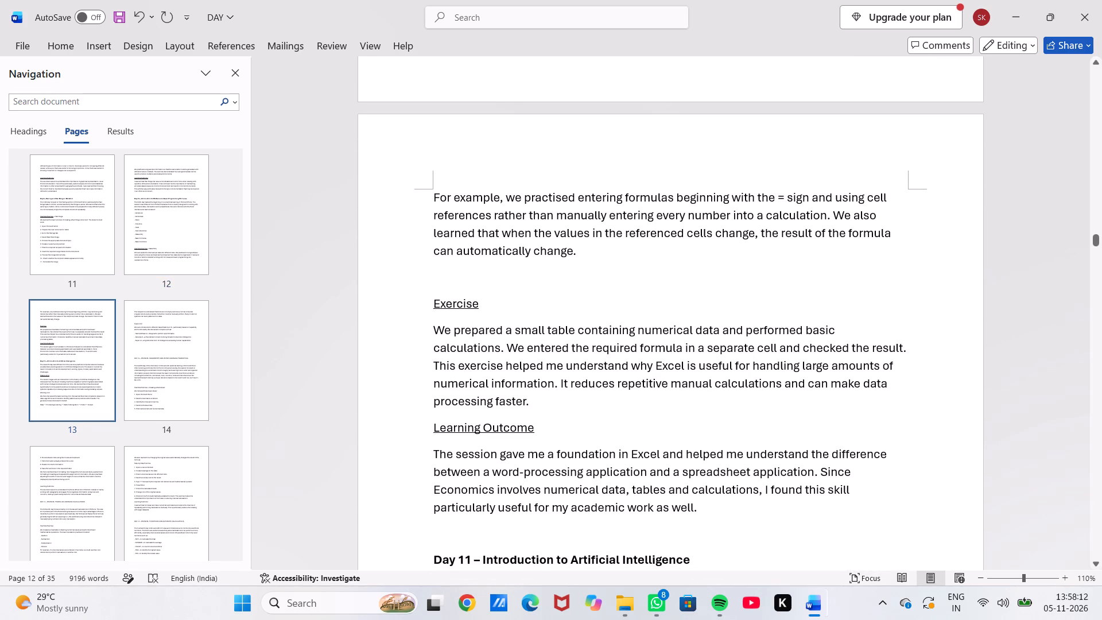
pyautogui.click(433, 297)
pyautogui.press('BackSpace')
# Underline the "Working of AI" heading in the Day 11 section.
pyautogui.scroll(-1, 434, 445)
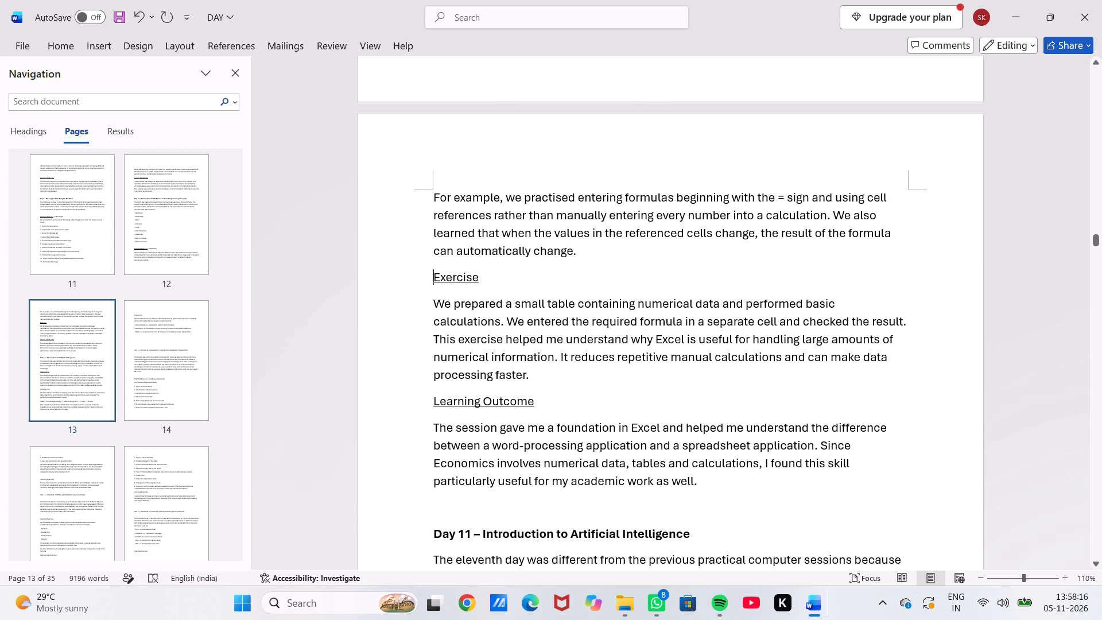
pyautogui.scroll(-4, 434, 445)
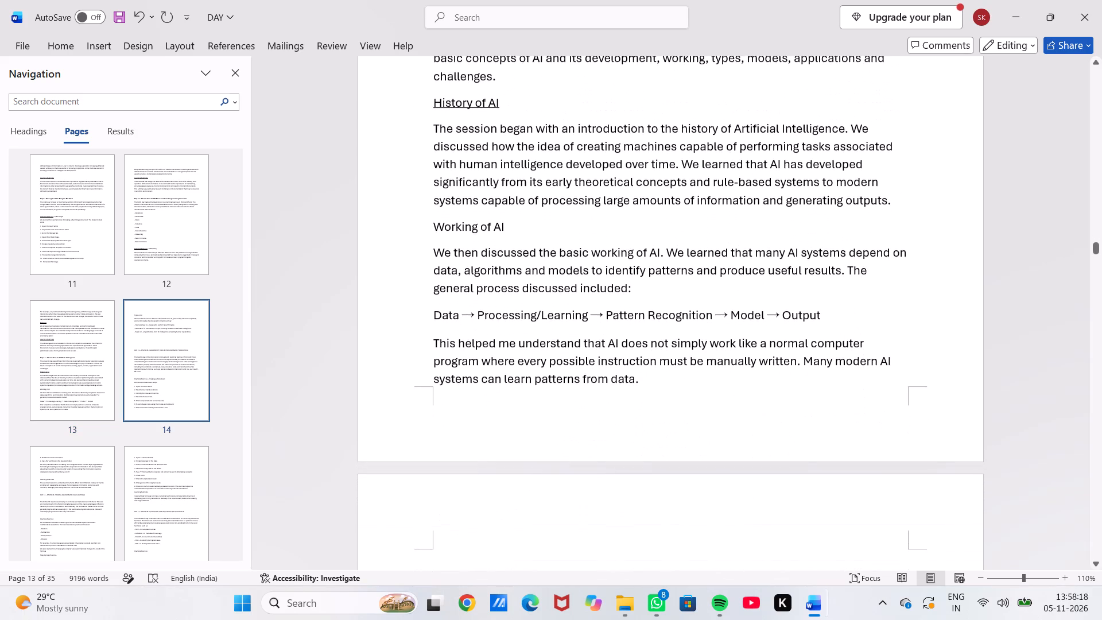
pyautogui.scroll(-2, 434, 445)
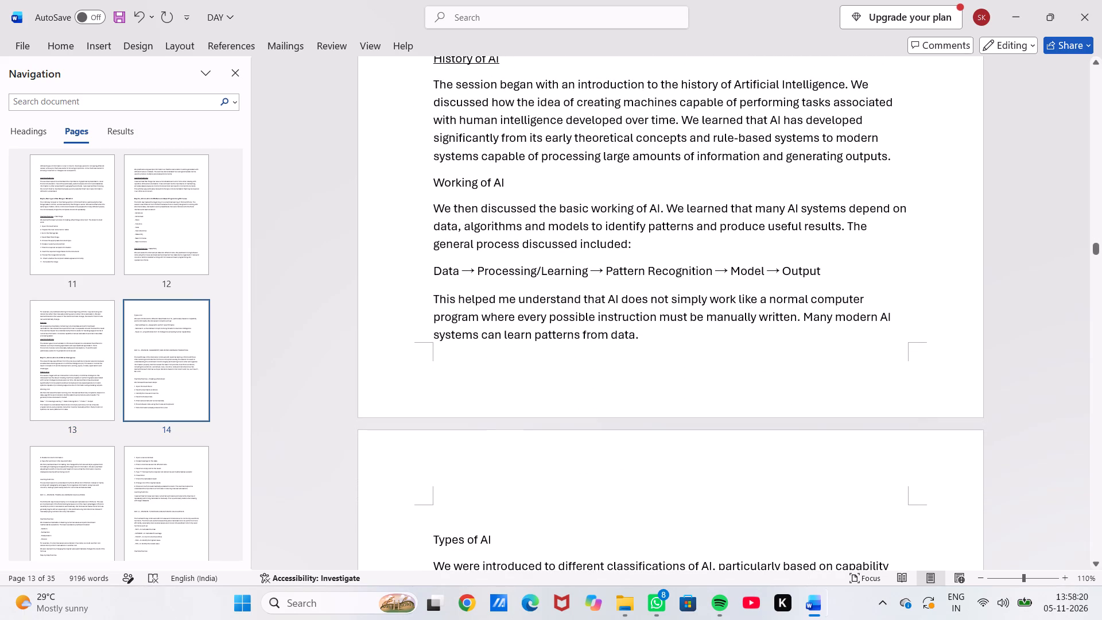
pyautogui.scroll(-1, 434, 445)
pyautogui.scroll(1, 434, 445)
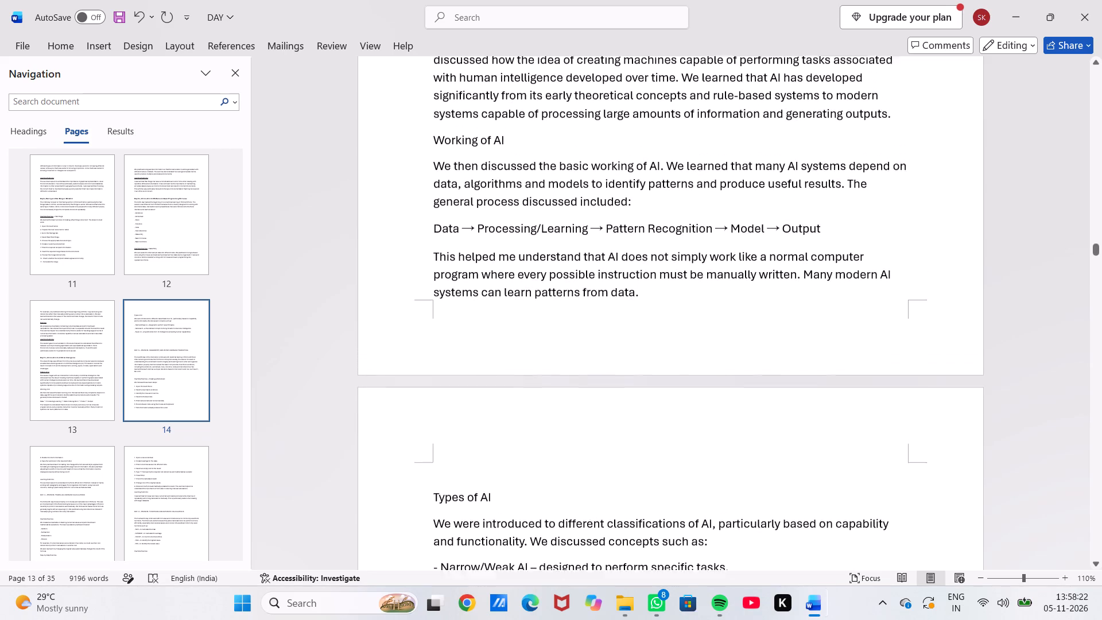
pyautogui.scroll(1, 434, 445)
pyautogui.click(433, 194)
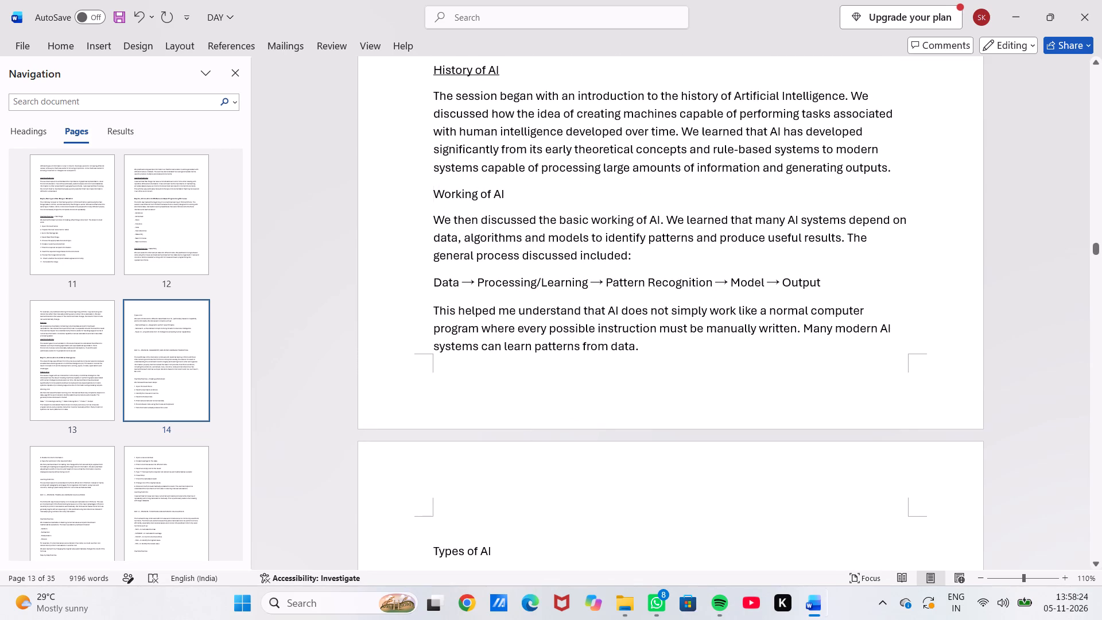
pyautogui.moveTo(433, 194); pyautogui.dragTo(527, 204, button='right')
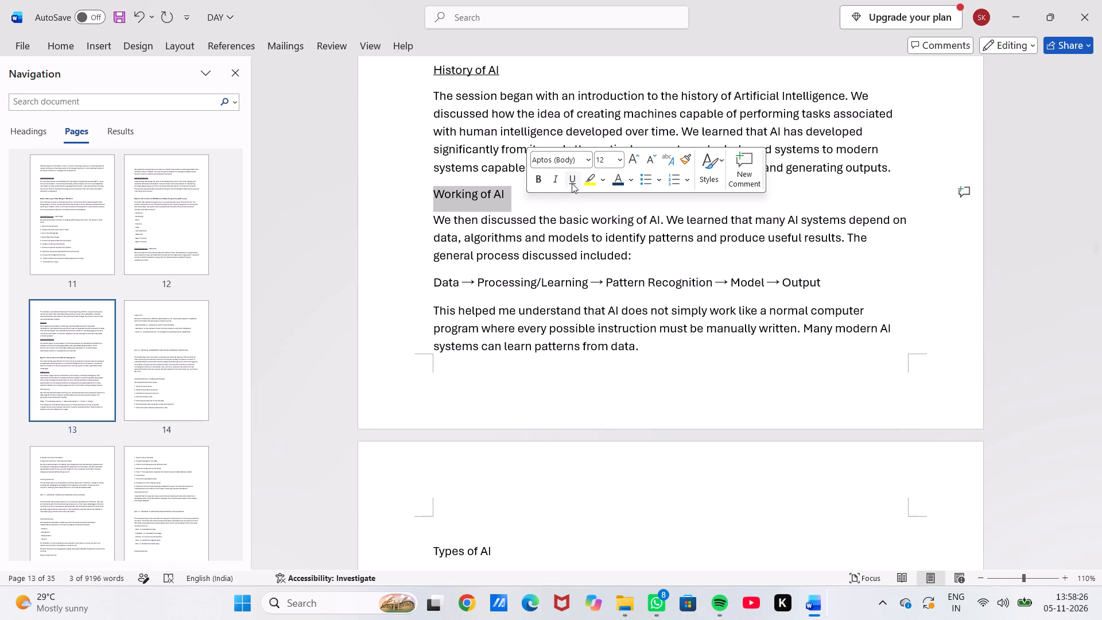
pyautogui.click(572, 185)
# Underline the "Types of AI" heading in the Day 11 section.
pyautogui.scroll(-1, 502, 292)
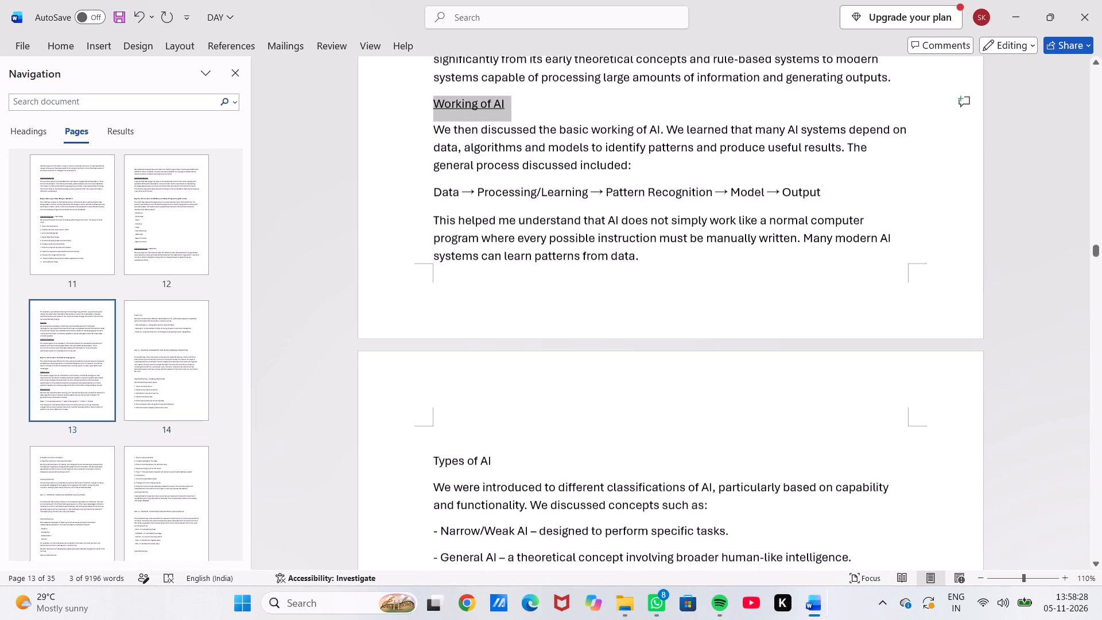
pyautogui.scroll(-1, 502, 292)
pyautogui.click(430, 401)
pyautogui.moveTo(430, 401); pyautogui.dragTo(538, 403, button='right')
pyautogui.click(584, 376)
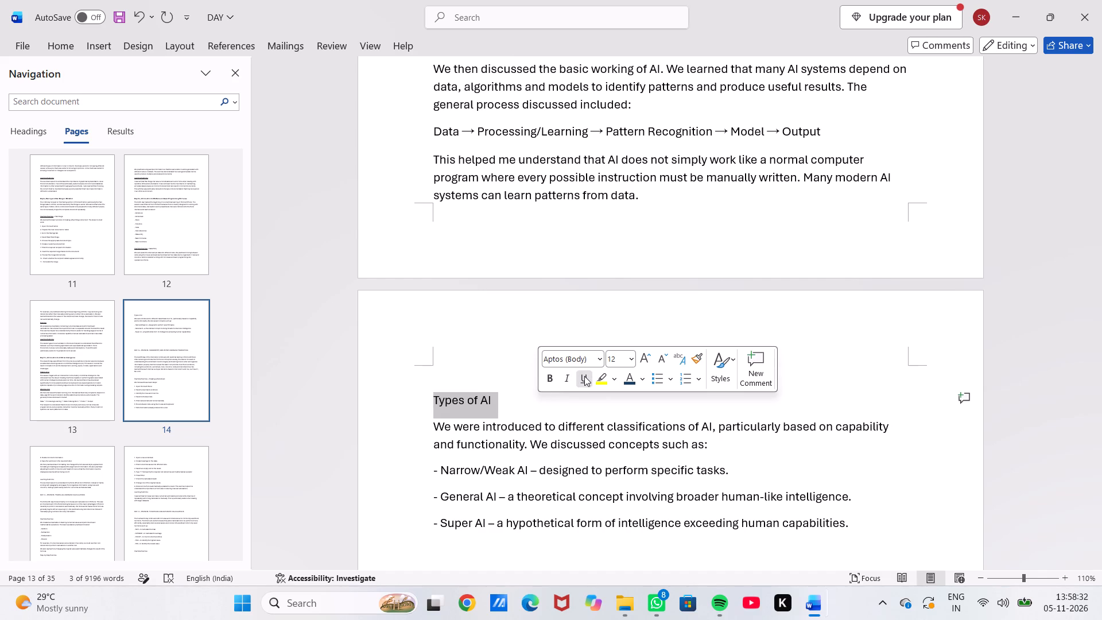
# Delete three blank lines above the "DAY 12 – MS EXCEL" heading, leaving a single blank line after the Super AI item.
pyautogui.scroll(1, 584, 376)
pyautogui.scroll(-1, 584, 382)
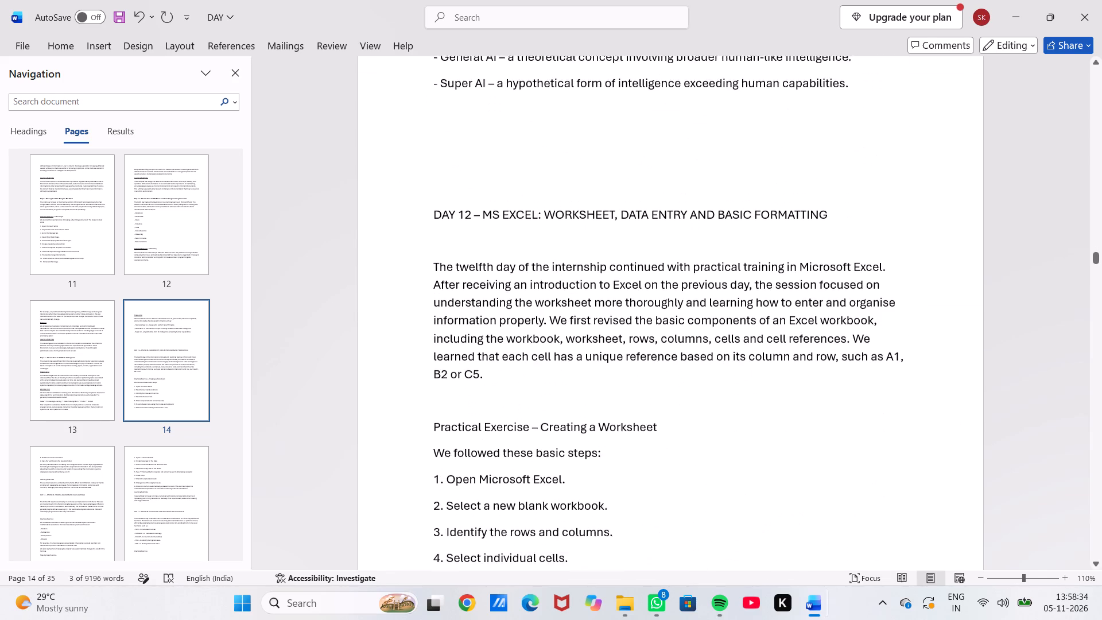
pyautogui.scroll(-1, 584, 382)
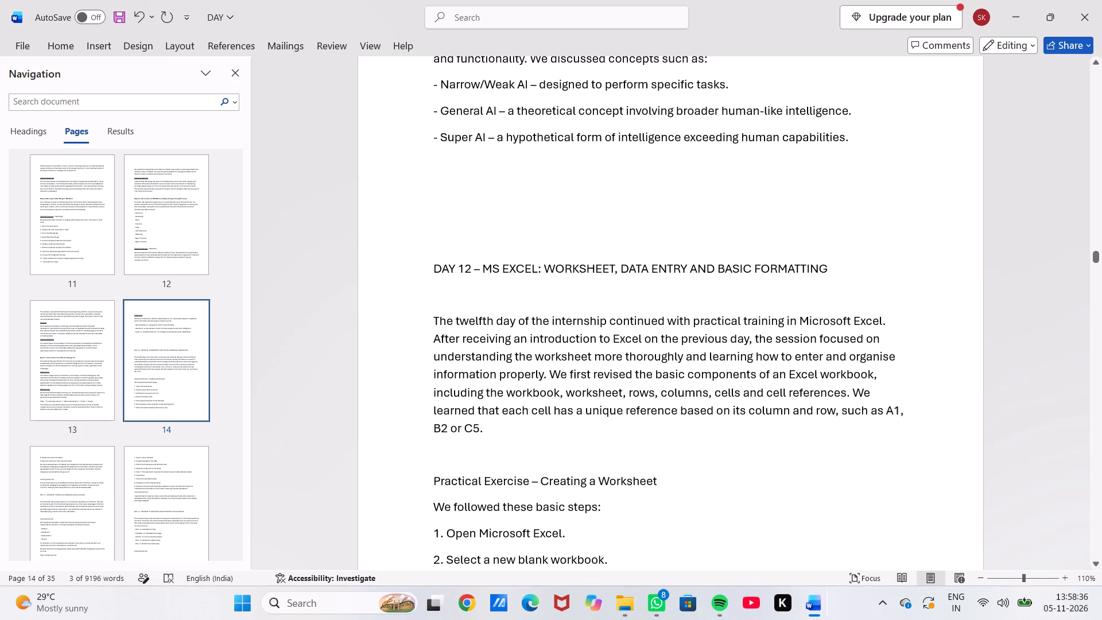
pyautogui.click(429, 272)
pyautogui.press('BackSpace')
pyautogui.press('BackSpace')
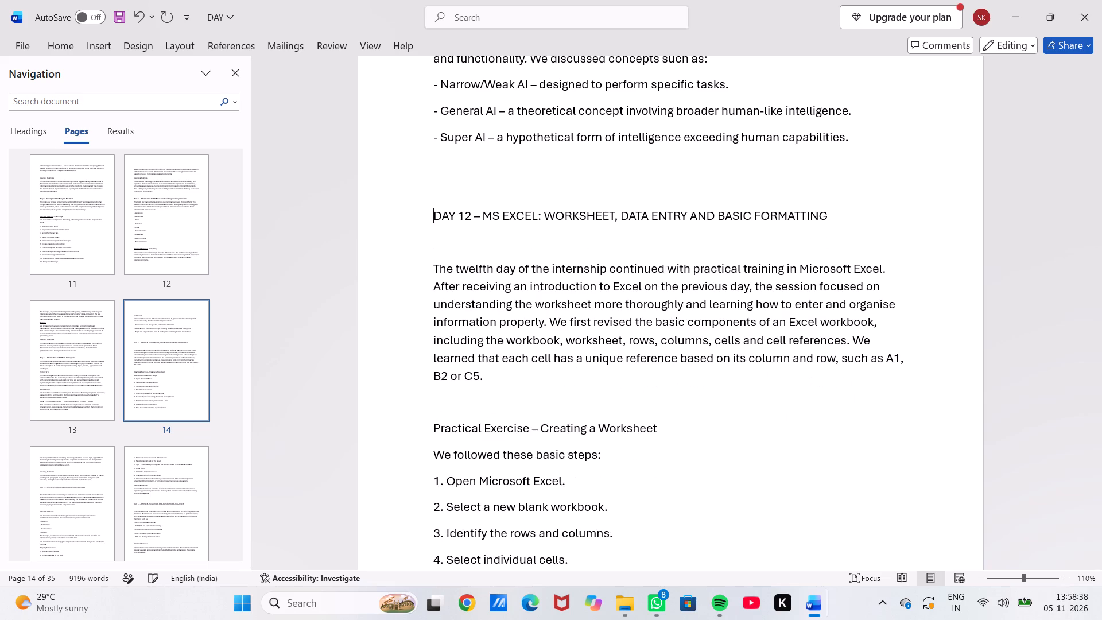
pyautogui.press('BackSpace')
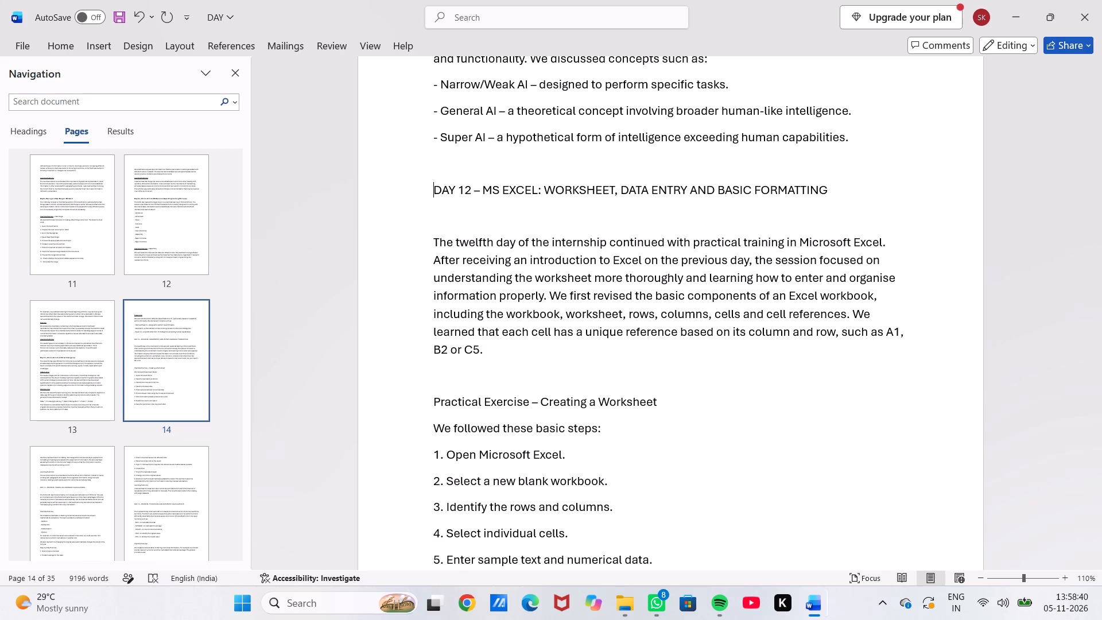
# Bold the "DAY 12 – MS EXCEL: WORKSHEET, DATA ENTRY AND BASIC FORMATTING" heading.
pyautogui.moveTo(429, 272); pyautogui.dragTo(562, 176, button='right')
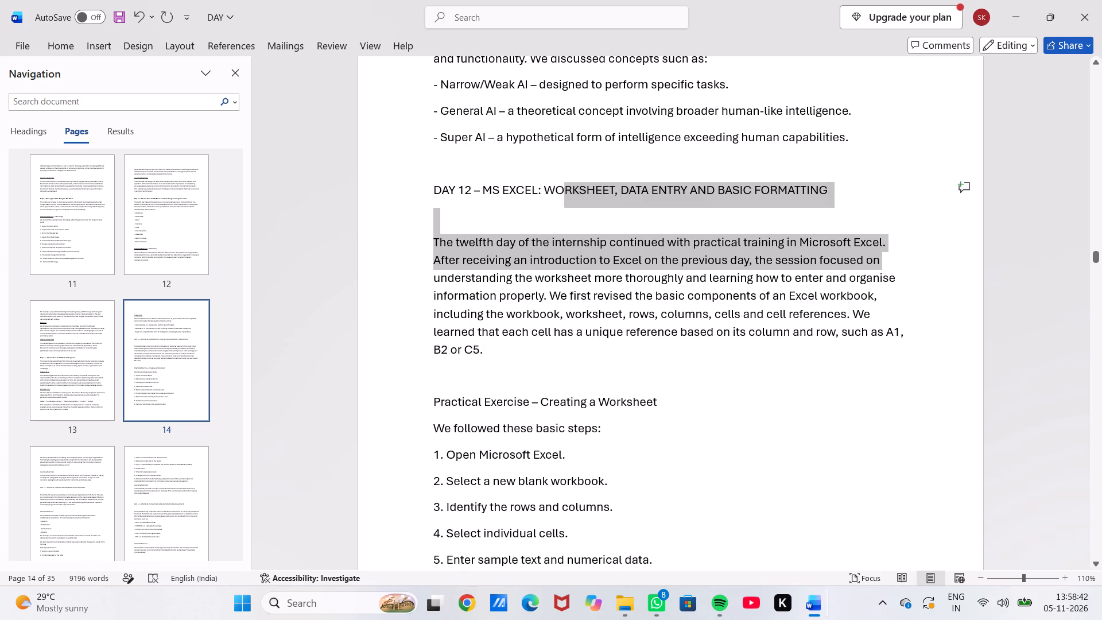
pyautogui.moveTo(562, 176); pyautogui.dragTo(553, 157, button='right')
pyautogui.click(553, 157)
pyautogui.click(553, 157)
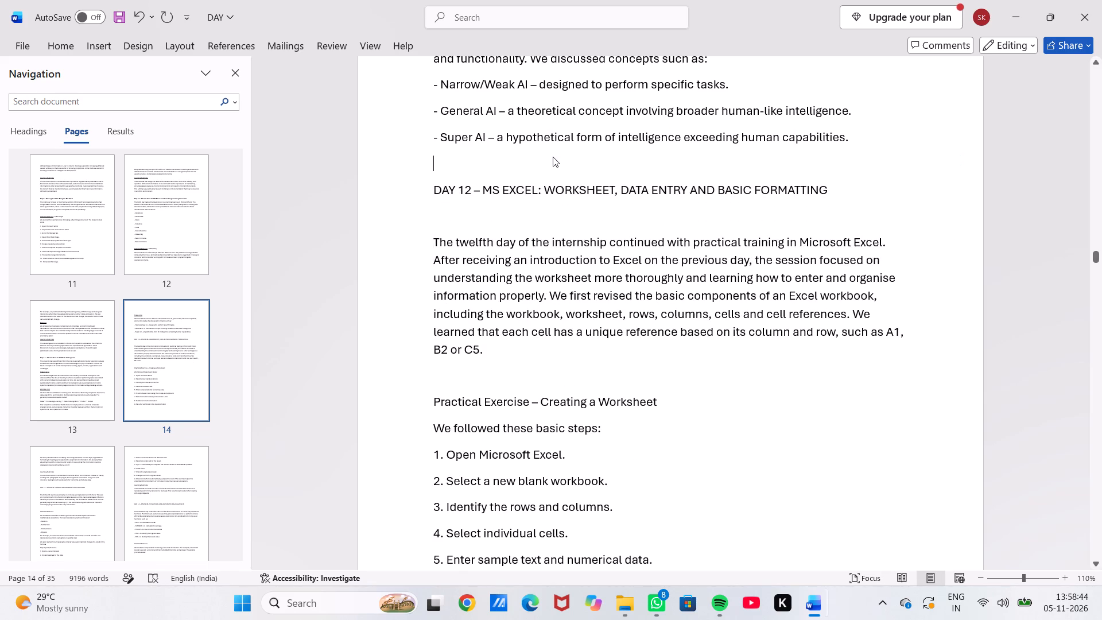
pyautogui.click(437, 186)
pyautogui.moveTo(436, 185); pyautogui.dragTo(721, 185)
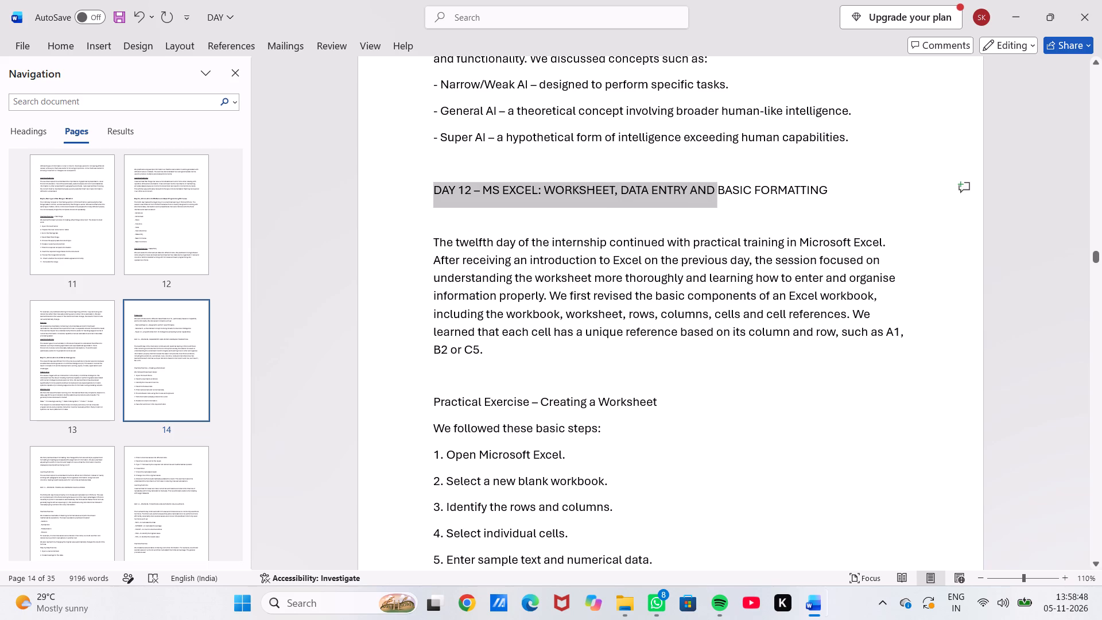
pyautogui.moveTo(721, 185); pyautogui.dragTo(871, 200)
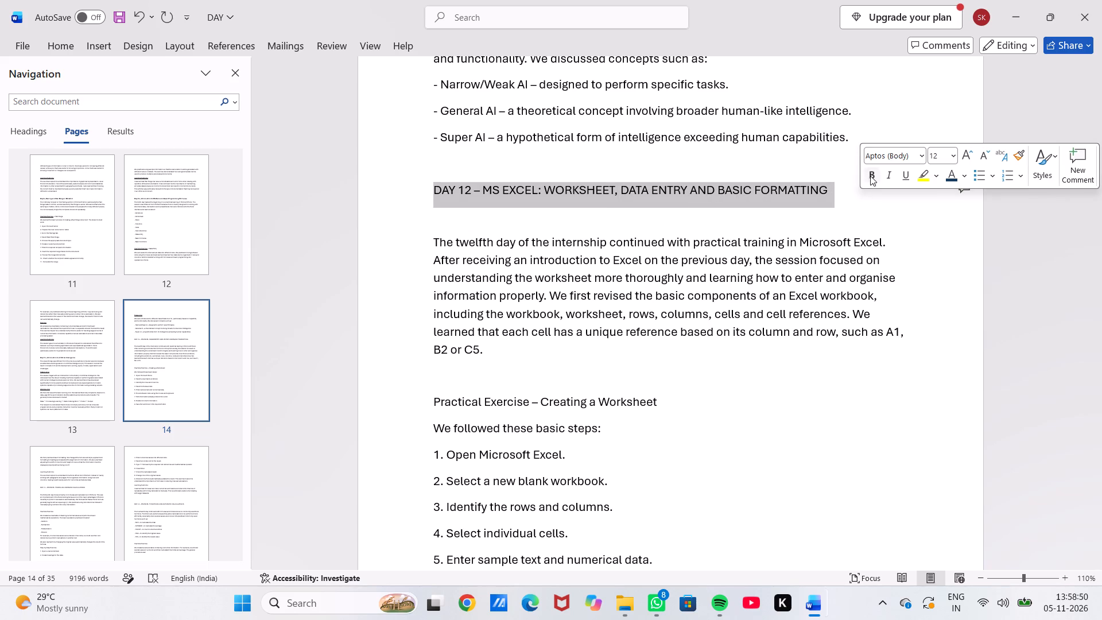
pyautogui.click(870, 177)
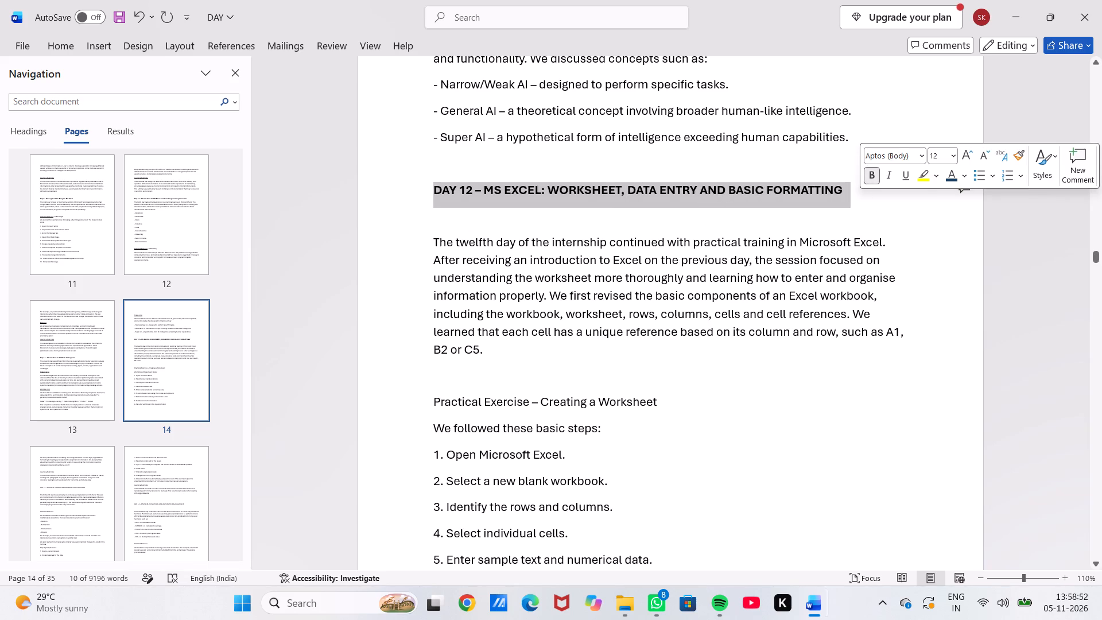
# Delete the blank lines above and below the opening paragraph of the Day 12 section.
pyautogui.click(434, 246)
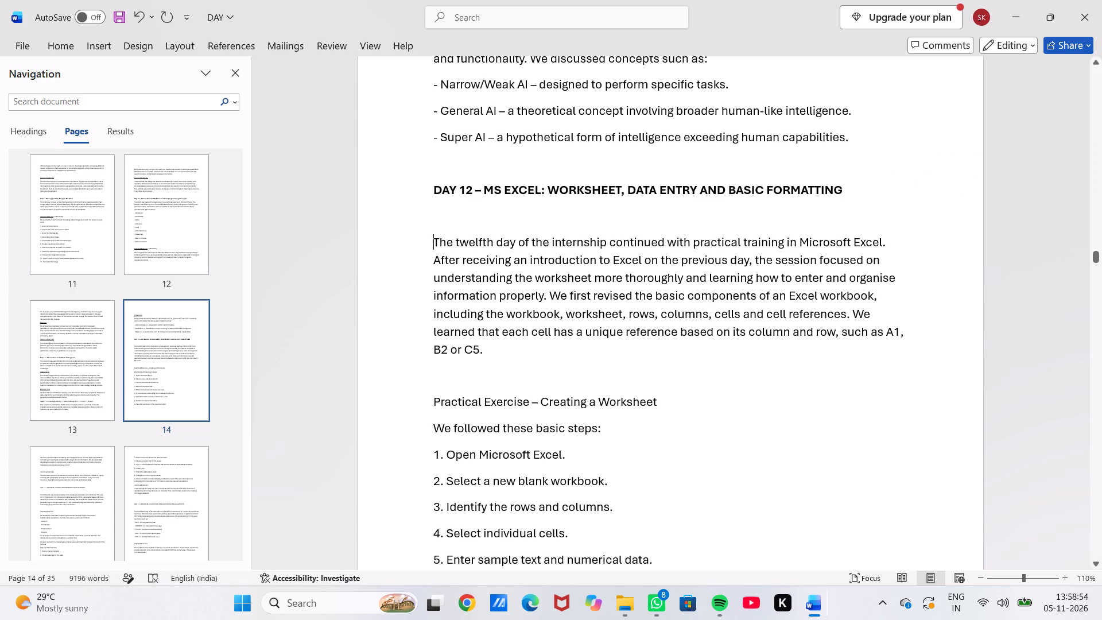
pyautogui.press('BackSpace')
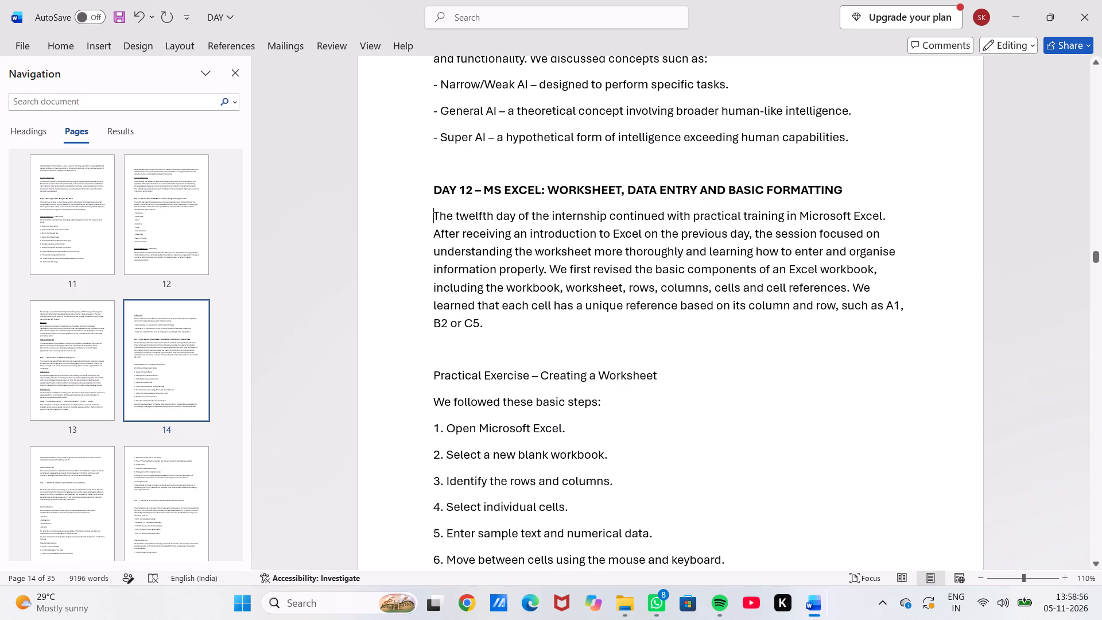
pyautogui.click(431, 376)
pyautogui.press('BackSpace')
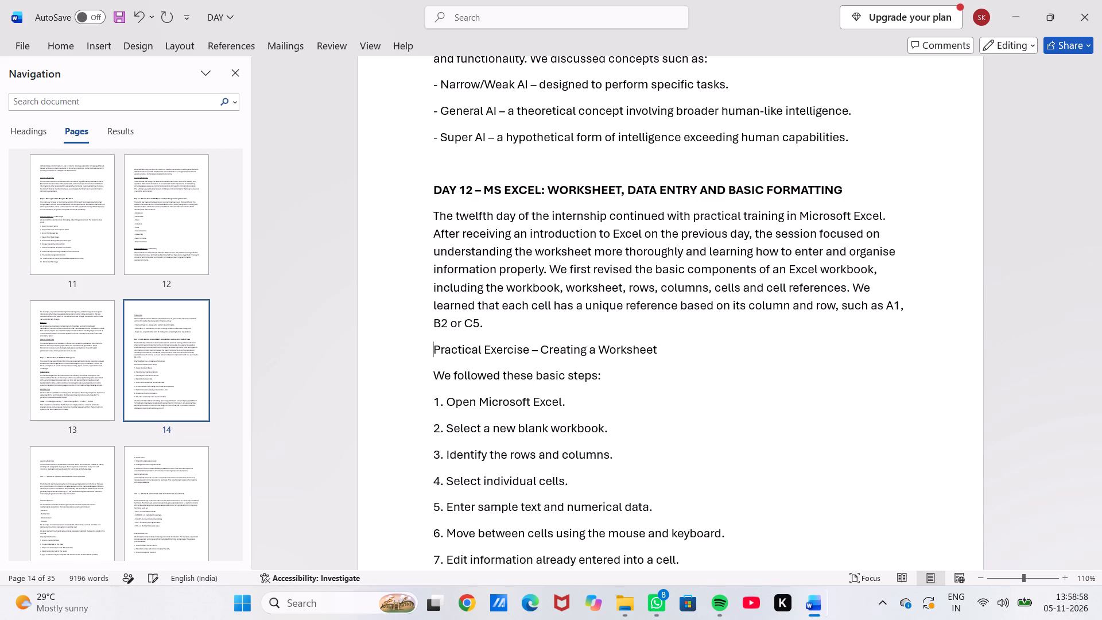
# Underline "Practical Exercise" in the "Practical Exercise – Creating a Worksheet" heading of the Day 12 section.
pyautogui.moveTo(431, 376); pyautogui.dragTo(426, 365, button='right')
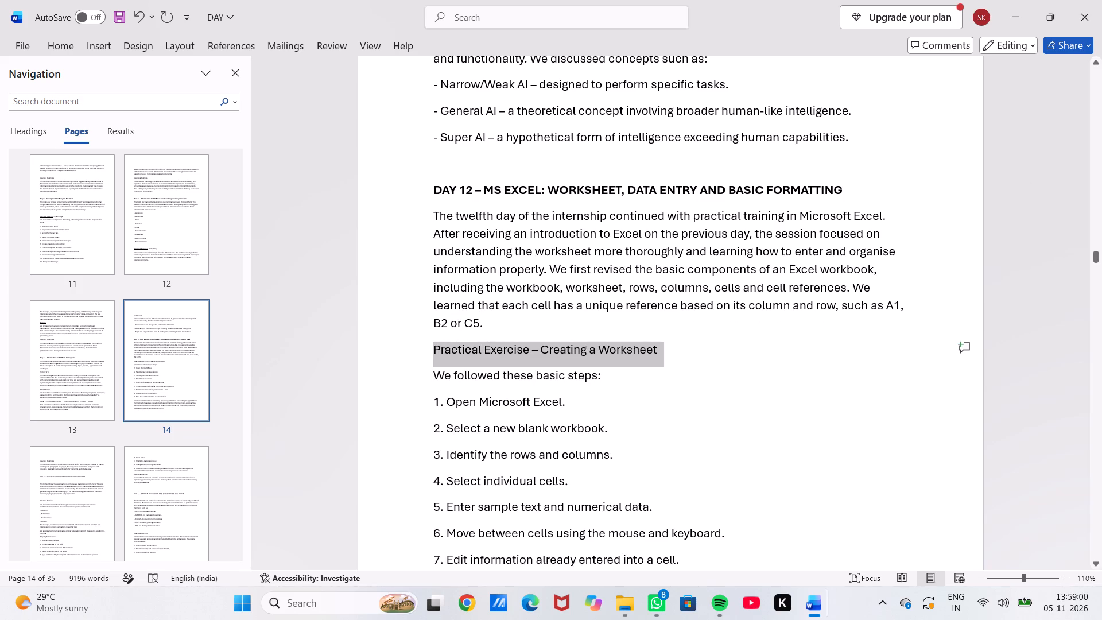
pyautogui.moveTo(426, 365); pyautogui.dragTo(430, 371, button='right')
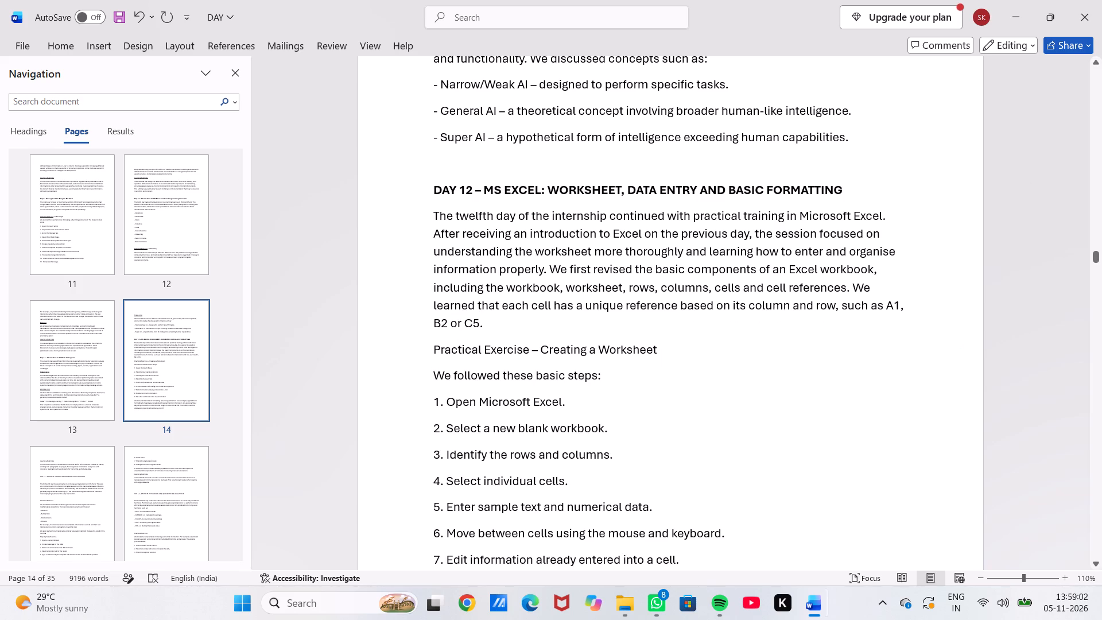
pyautogui.click(430, 355)
pyautogui.moveTo(430, 355); pyautogui.dragTo(505, 361, button='right')
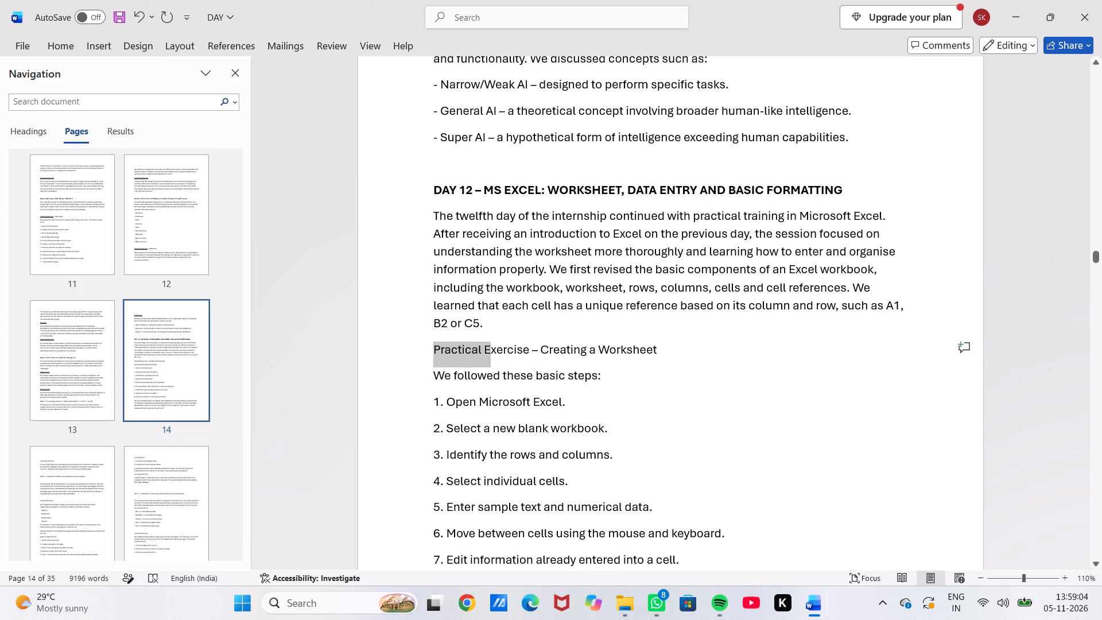
pyautogui.moveTo(505, 361); pyautogui.dragTo(515, 365, button='right')
pyautogui.click(559, 342)
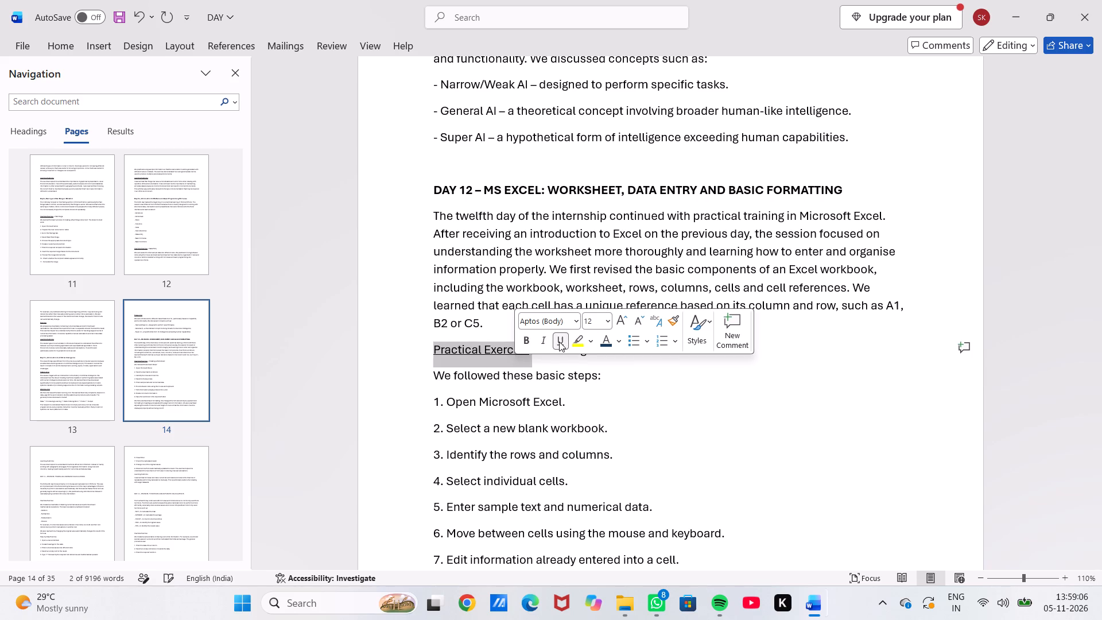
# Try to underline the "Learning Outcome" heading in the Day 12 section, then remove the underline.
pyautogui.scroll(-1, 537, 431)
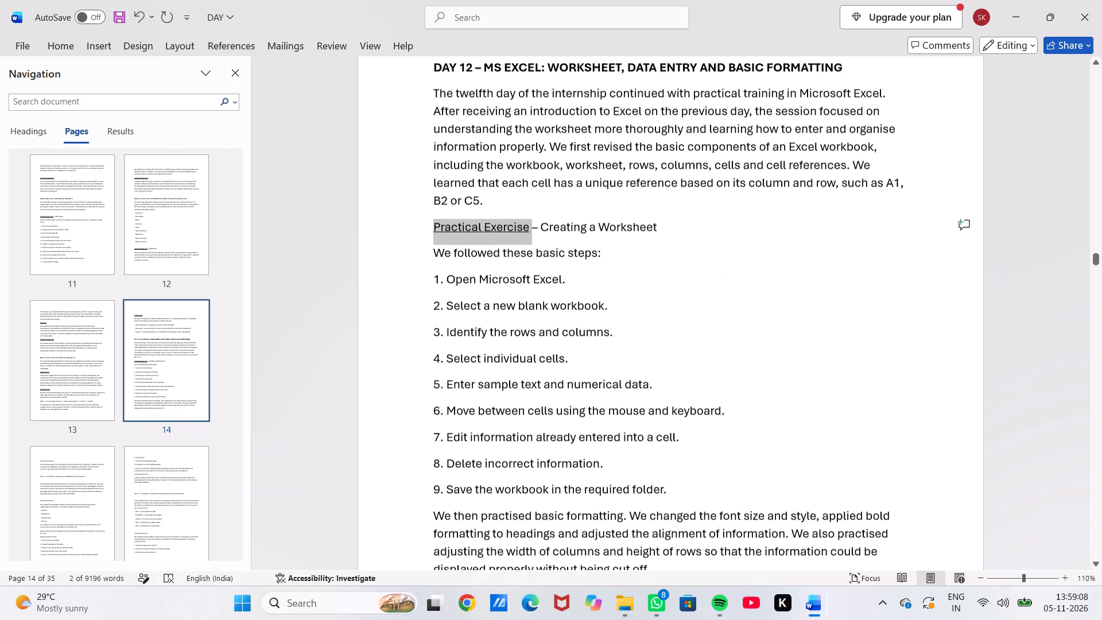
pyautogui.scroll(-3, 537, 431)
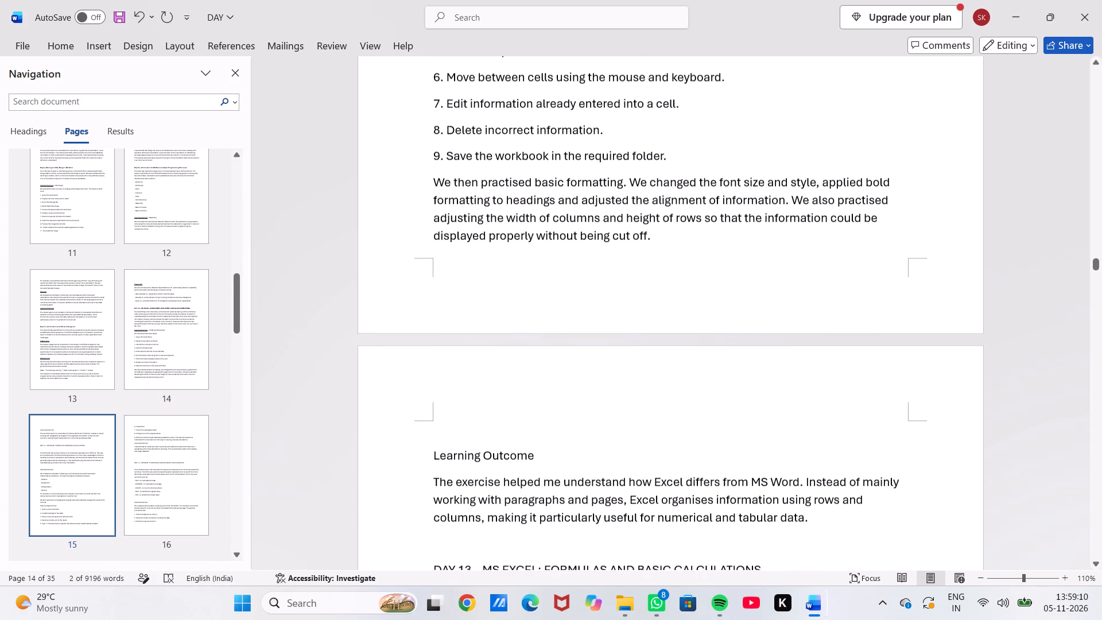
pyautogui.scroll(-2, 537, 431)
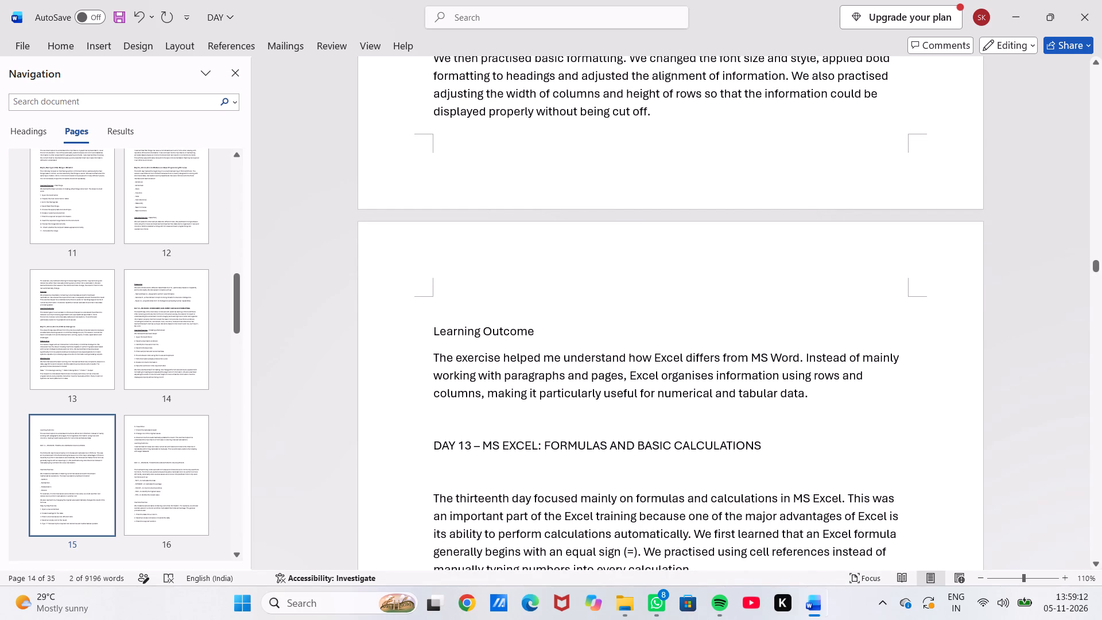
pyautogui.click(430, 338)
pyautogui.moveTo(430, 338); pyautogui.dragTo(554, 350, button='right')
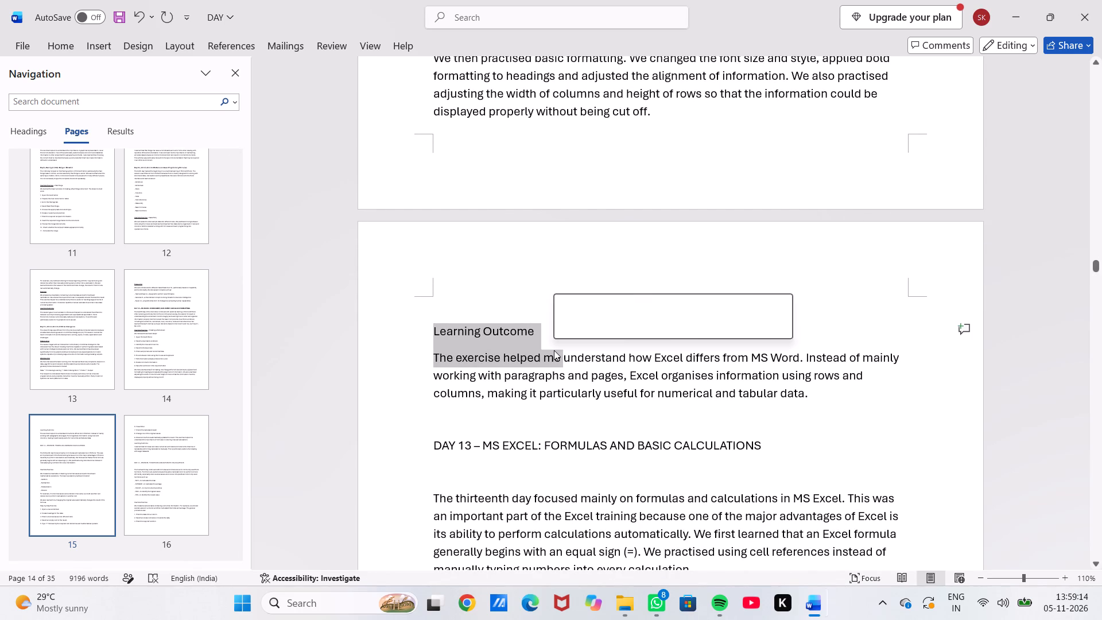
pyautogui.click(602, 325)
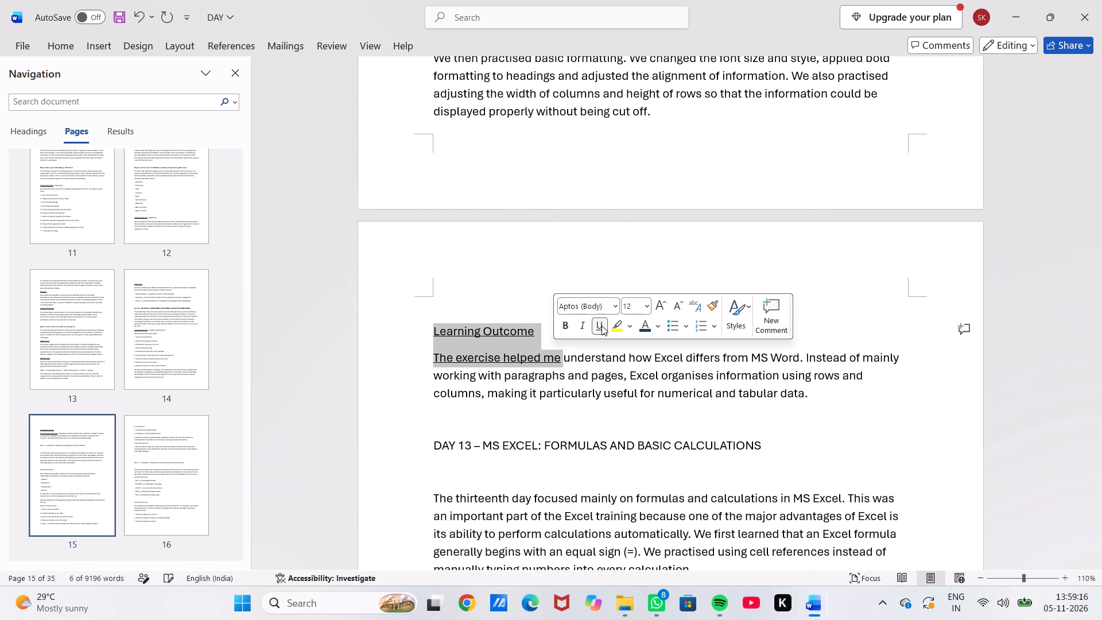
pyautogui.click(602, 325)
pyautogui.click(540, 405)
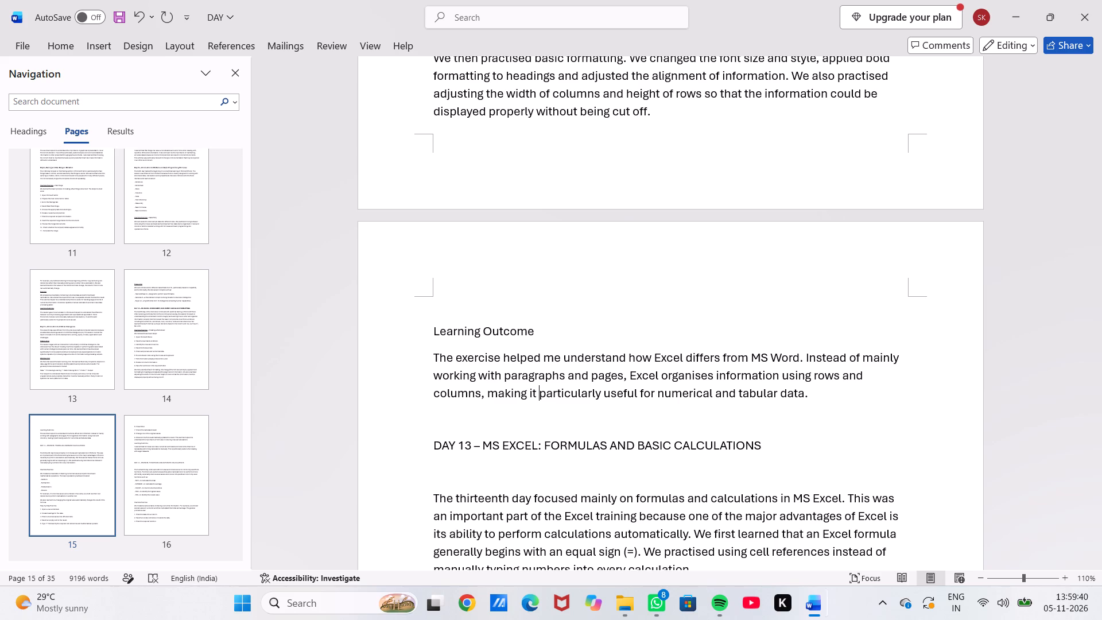
# Underline only the "Learning Outcome" heading at the end of the Day 12 section.
pyautogui.click(428, 330)
pyautogui.moveTo(428, 330); pyautogui.dragTo(549, 343, button='right')
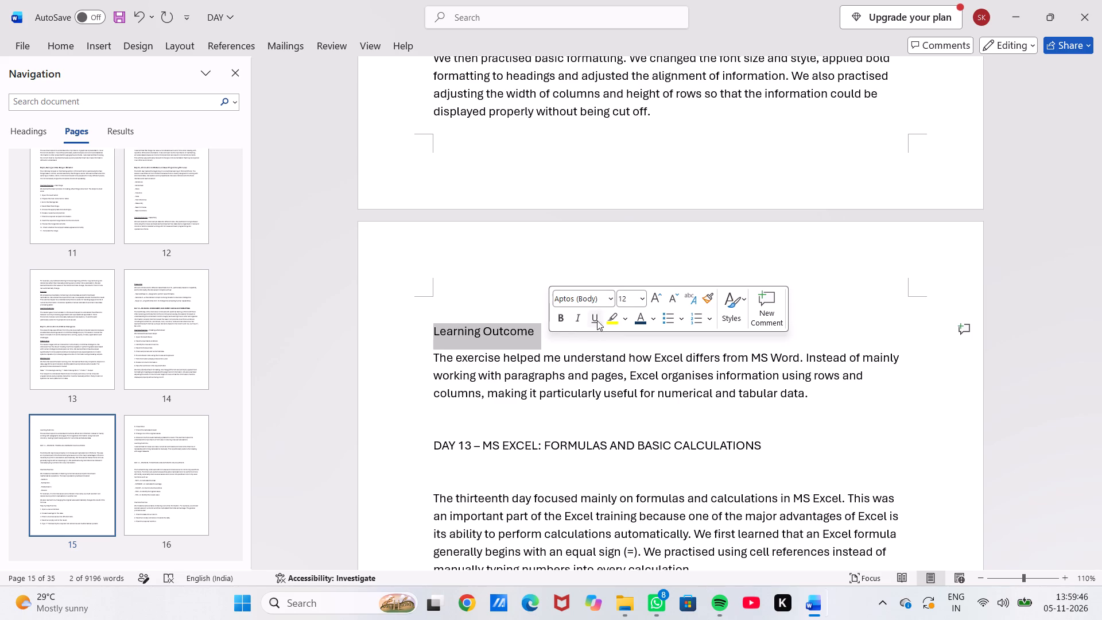
pyautogui.click(596, 314)
# Delete the blank line between the "DAY 13 – MS EXCEL" heading and its opening paragraph.
pyautogui.scroll(1, 514, 399)
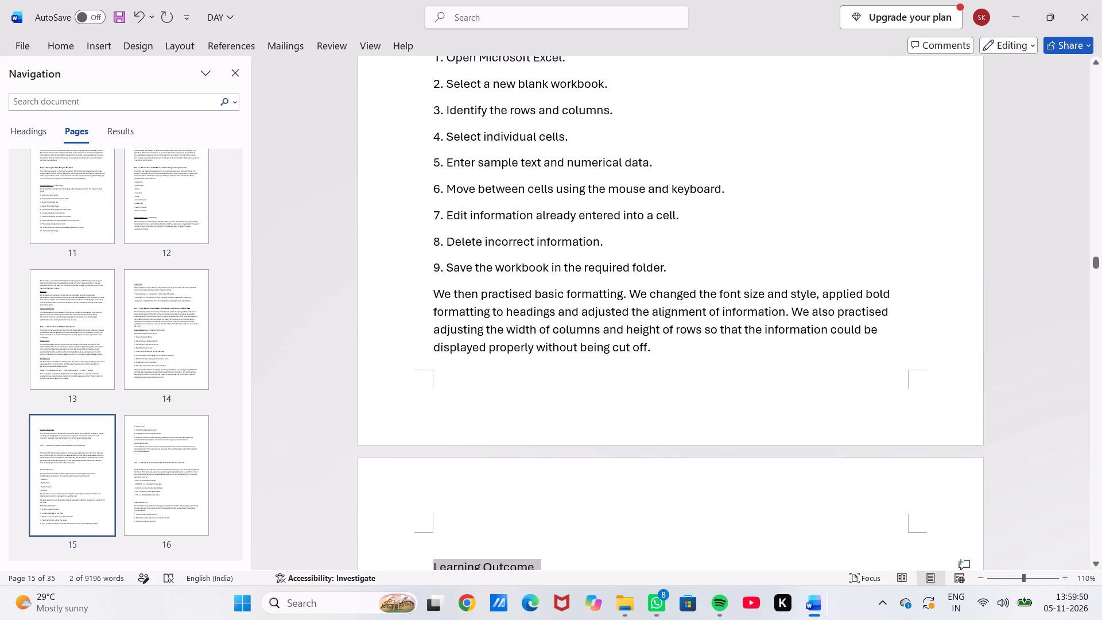
pyautogui.scroll(2, 514, 399)
pyautogui.scroll(-1, 514, 399)
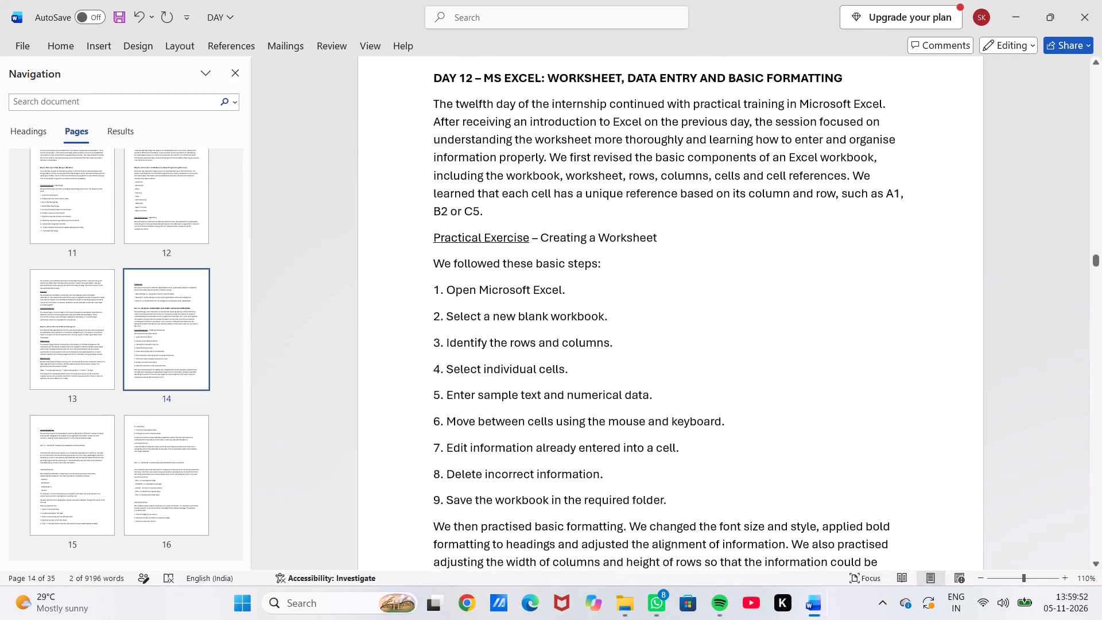
pyautogui.scroll(-4, 514, 399)
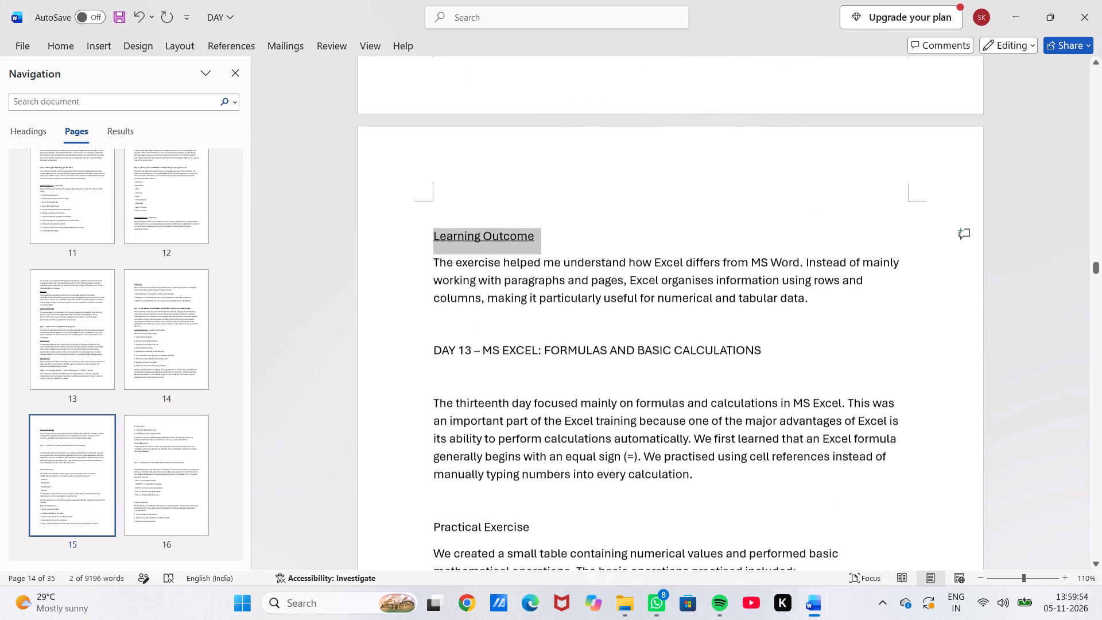
pyautogui.scroll(-1, 514, 399)
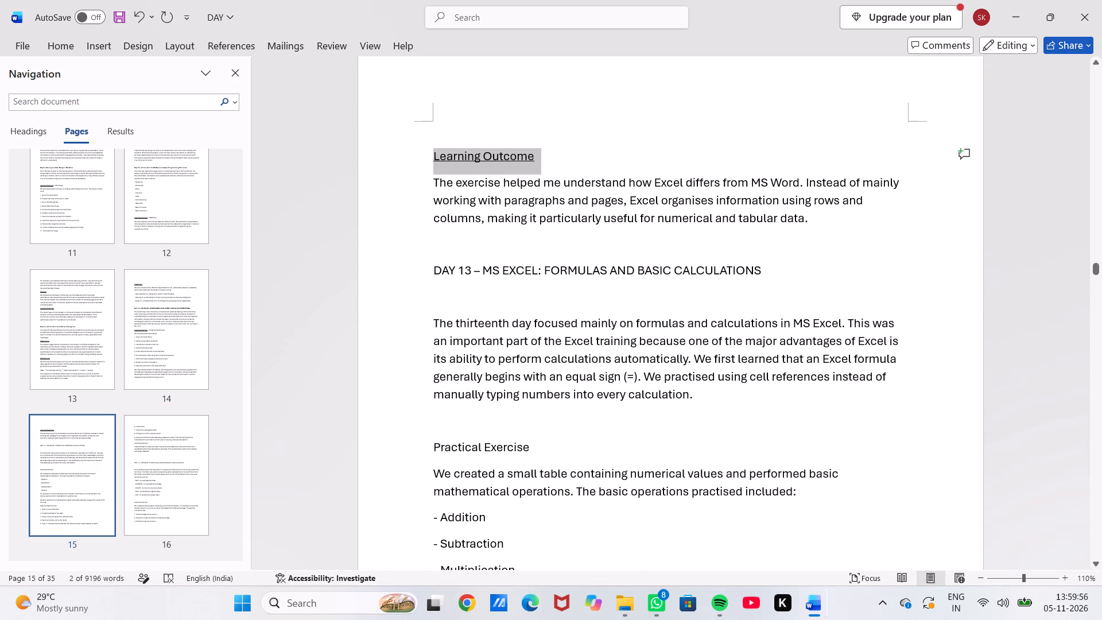
pyautogui.click(433, 324)
pyautogui.press('BackSpace')
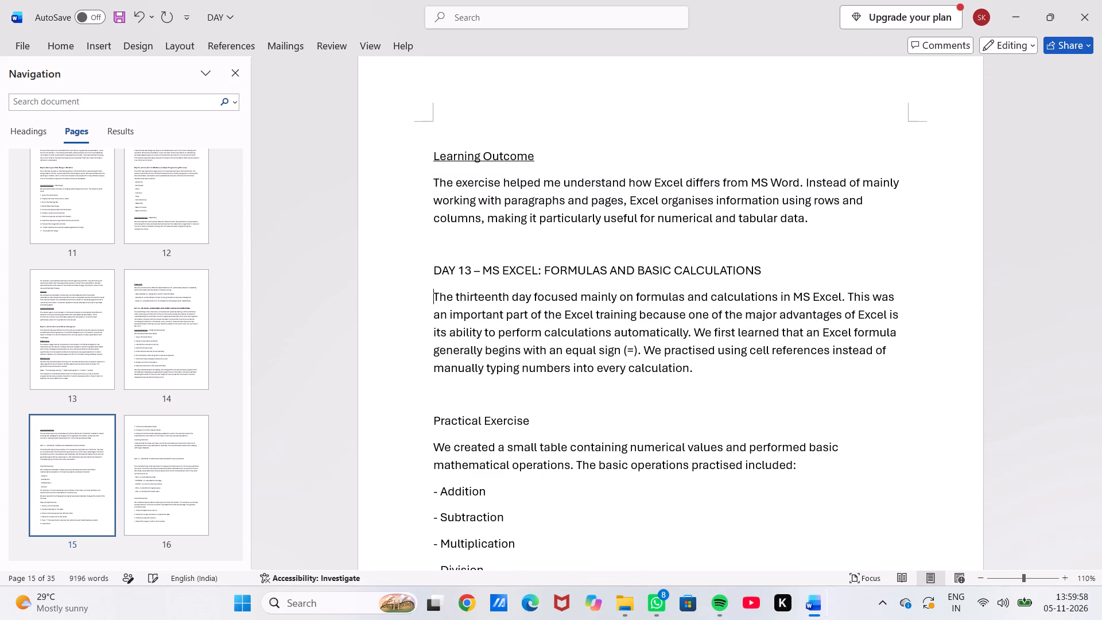
# Bold the "DAY 13 – MS EXCEL: FORMULAS AND BASIC CALCULATIONS" heading.
pyautogui.click(431, 265)
pyautogui.moveTo(431, 265); pyautogui.dragTo(690, 283, button='right')
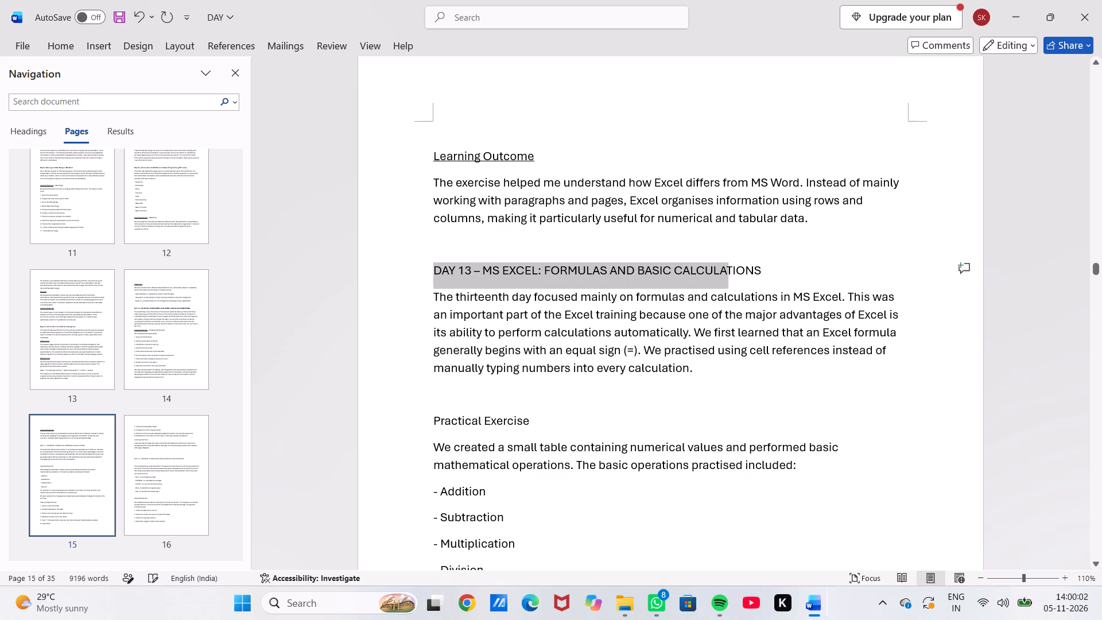
pyautogui.moveTo(690, 283); pyautogui.dragTo(726, 290, button='right')
pyautogui.click(734, 269)
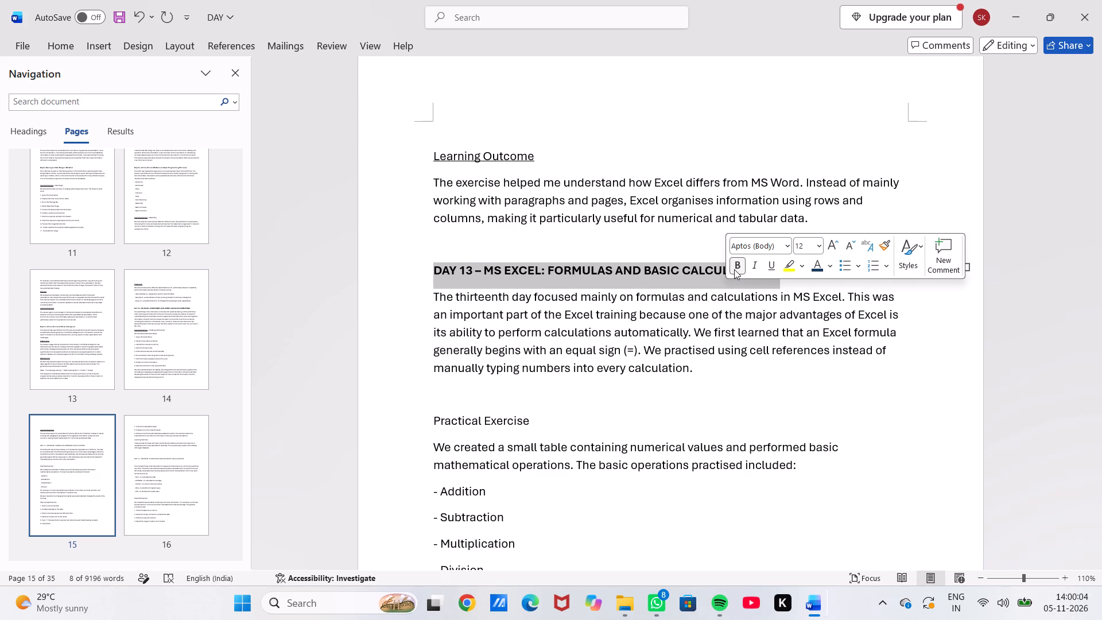
# Delete the blank line above the "Practical Exercise" heading in the Day 13 section.
pyautogui.scroll(-1, 662, 387)
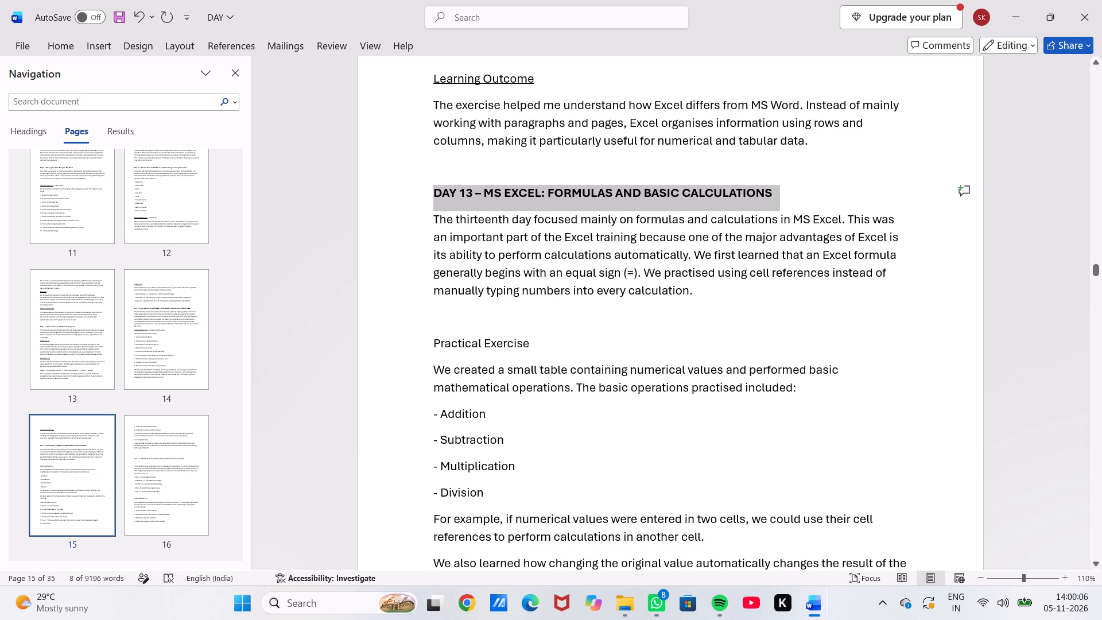
pyautogui.click(431, 344)
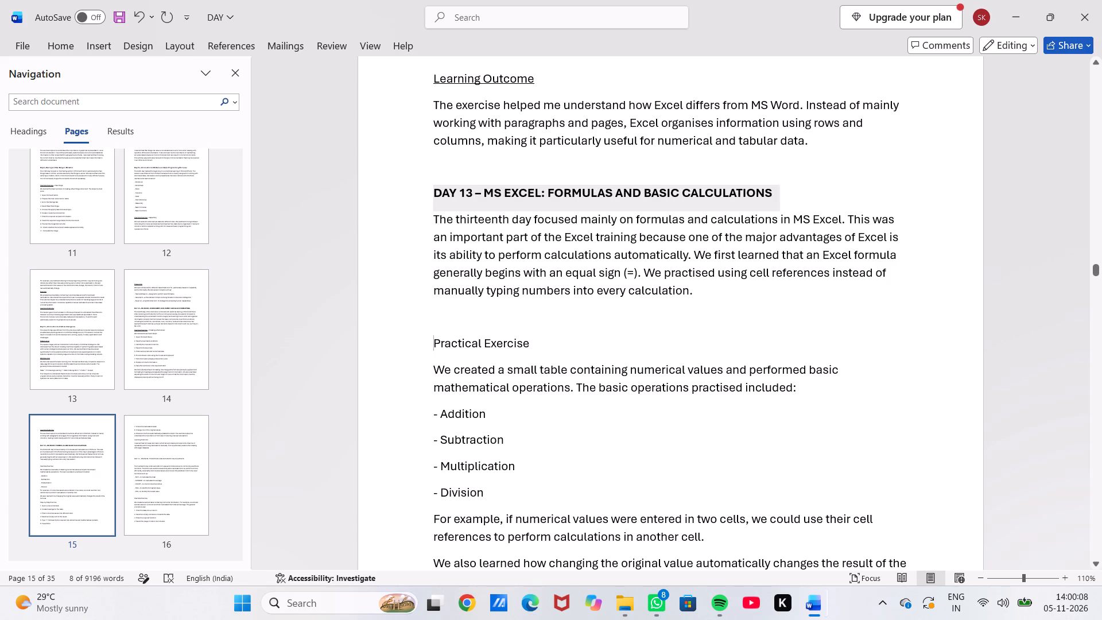
pyautogui.press('BackSpace')
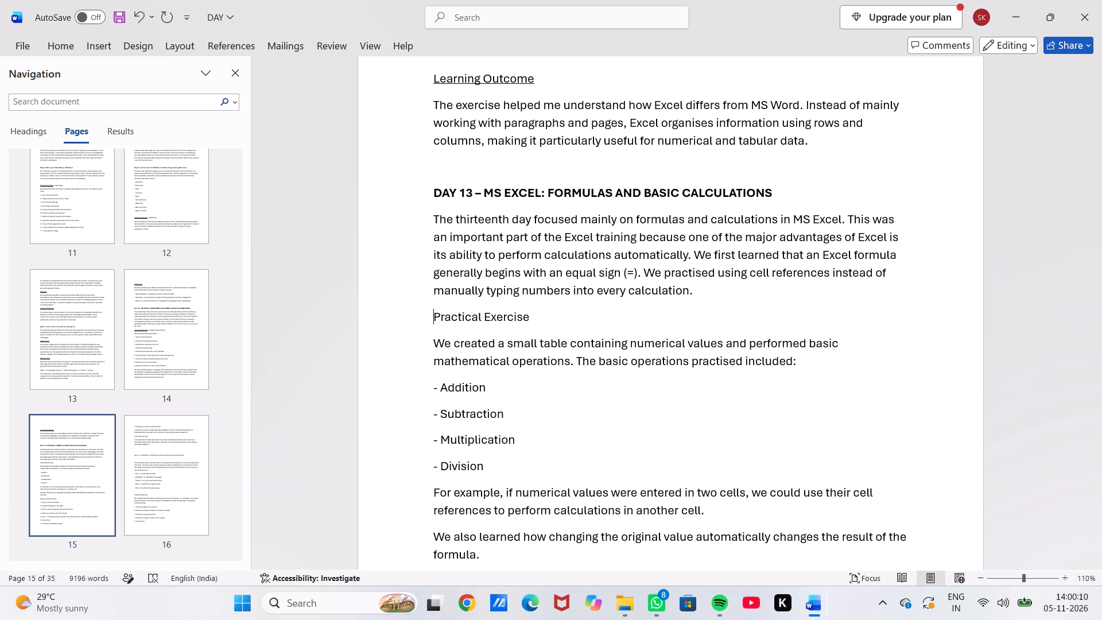
# Underline the "Practical Exercise" heading in the Day 13 section.
pyautogui.rightClick(431, 344)
pyautogui.click(414, 342)
pyautogui.click(432, 315)
pyautogui.rightClick(403, 375)
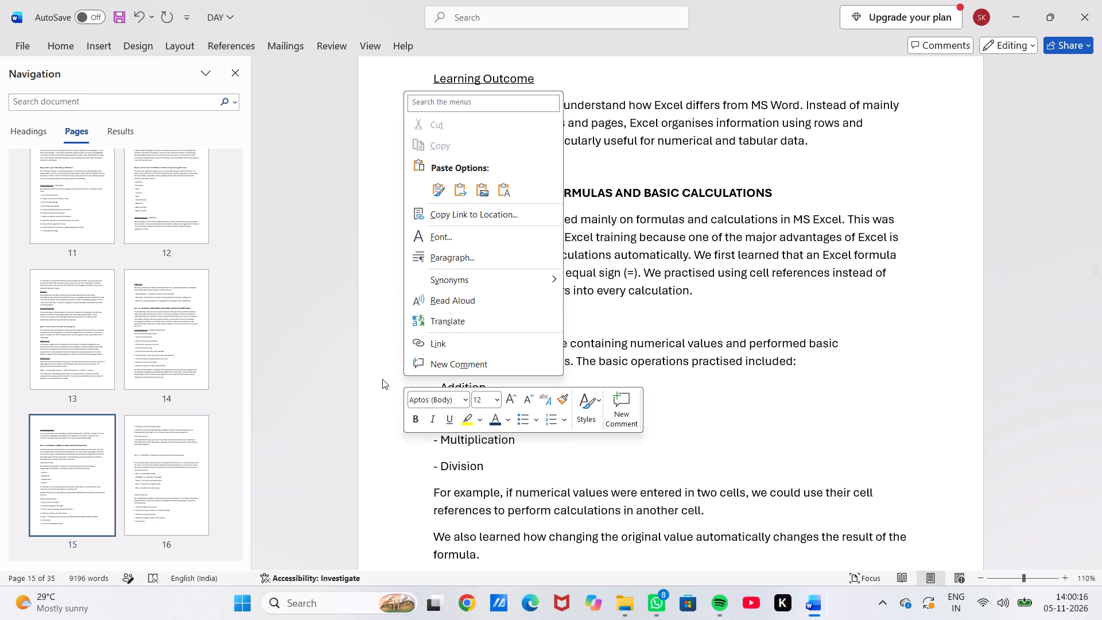
pyautogui.click(382, 378)
pyautogui.click(431, 317)
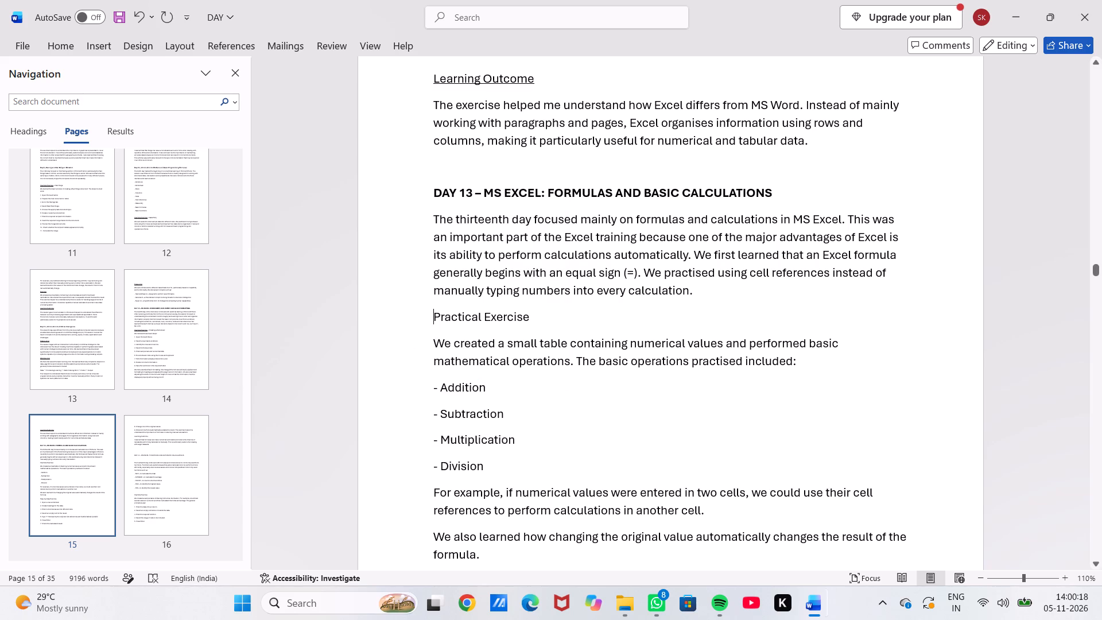
pyautogui.moveTo(431, 317); pyautogui.dragTo(571, 313, button='right')
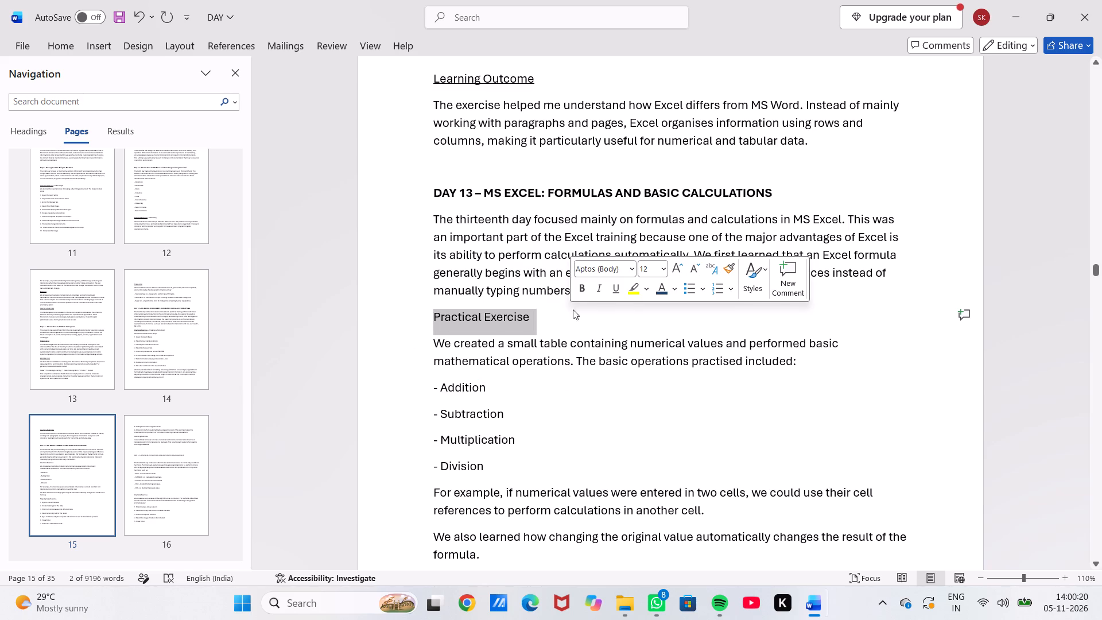
pyautogui.click(620, 292)
# Delete one blank line above the "DAY 14 – MS EXCEL: FUNCTIONS AND AUTOMATIC CALCULATIONS" heading, leaving a single blank line.
pyautogui.scroll(-2, 546, 495)
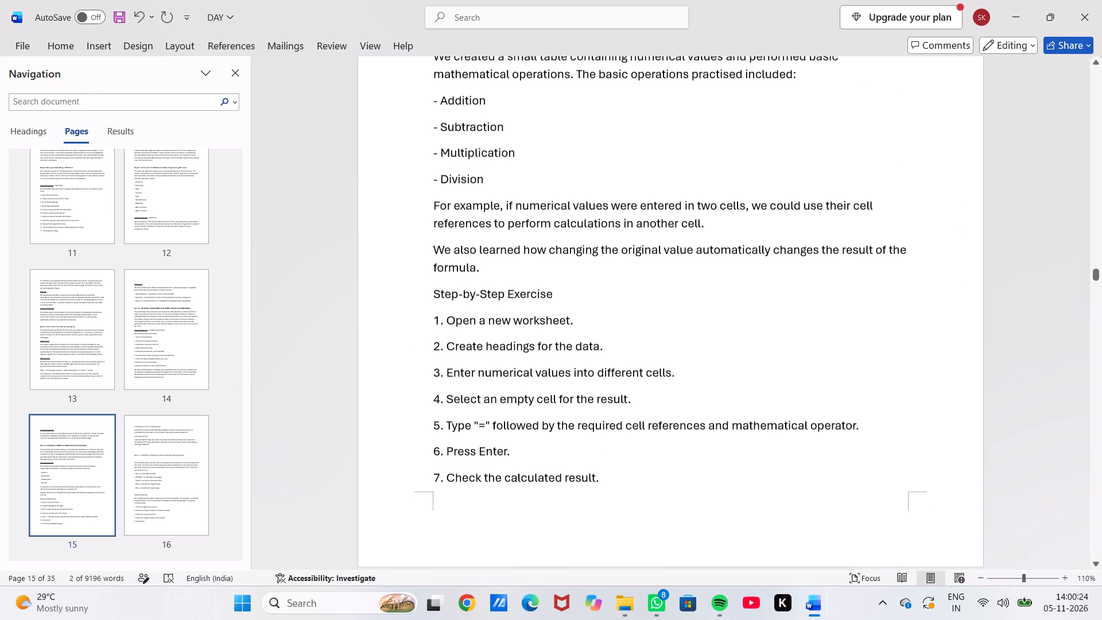
pyautogui.scroll(-1, 546, 495)
pyautogui.scroll(1, 546, 495)
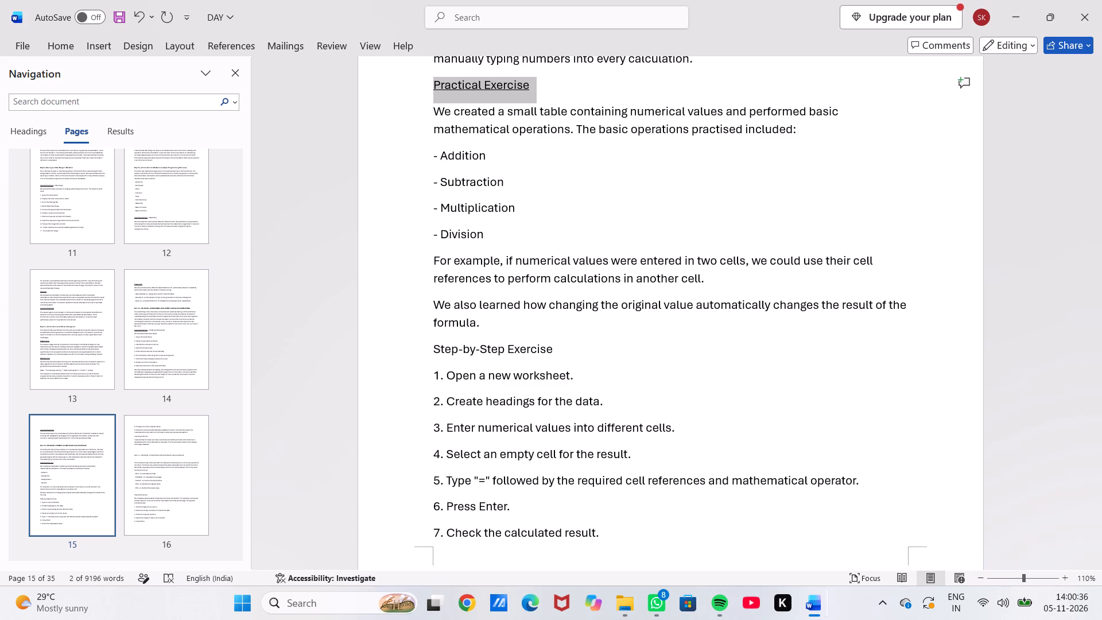
pyautogui.scroll(1, 546, 495)
pyautogui.scroll(-2, 546, 495)
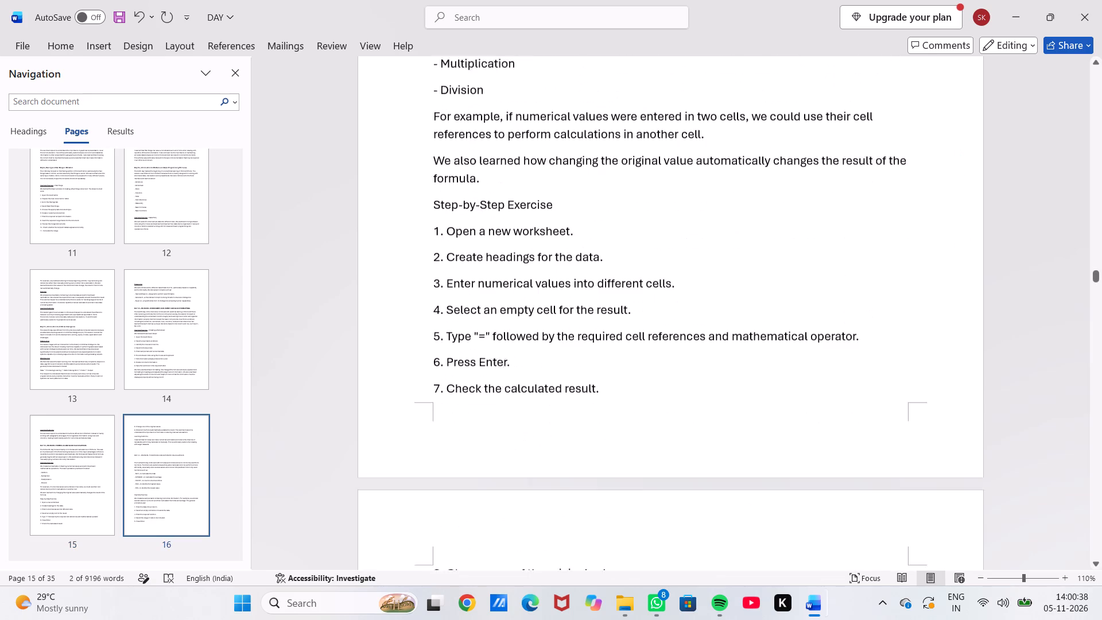
pyautogui.scroll(-1, 546, 495)
pyautogui.scroll(1, 546, 495)
pyautogui.scroll(-1, 546, 495)
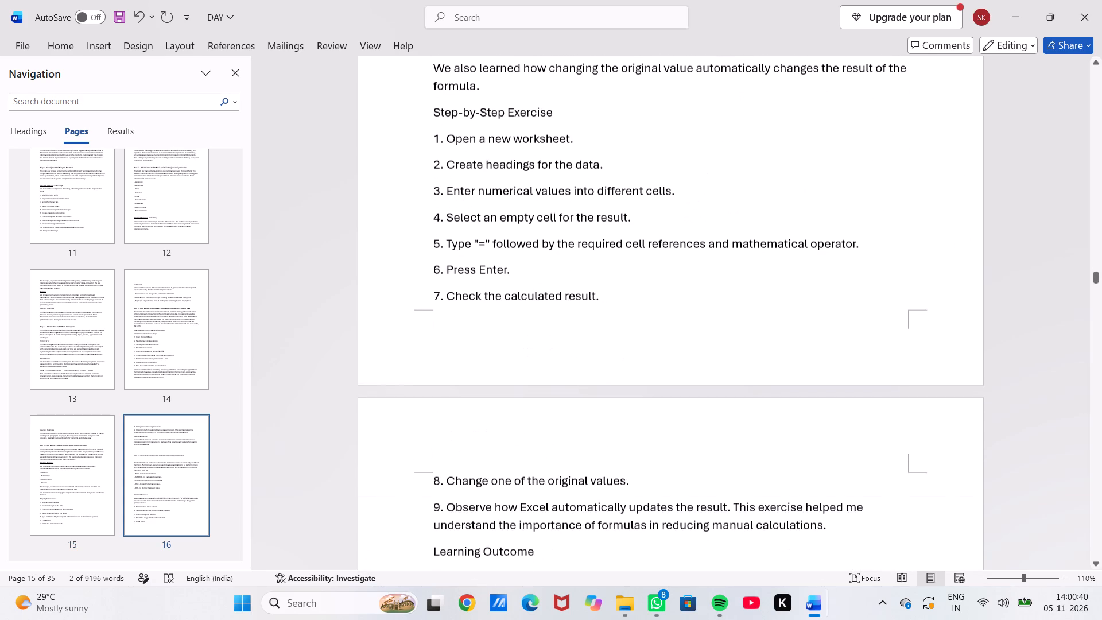
pyautogui.scroll(-1, 546, 495)
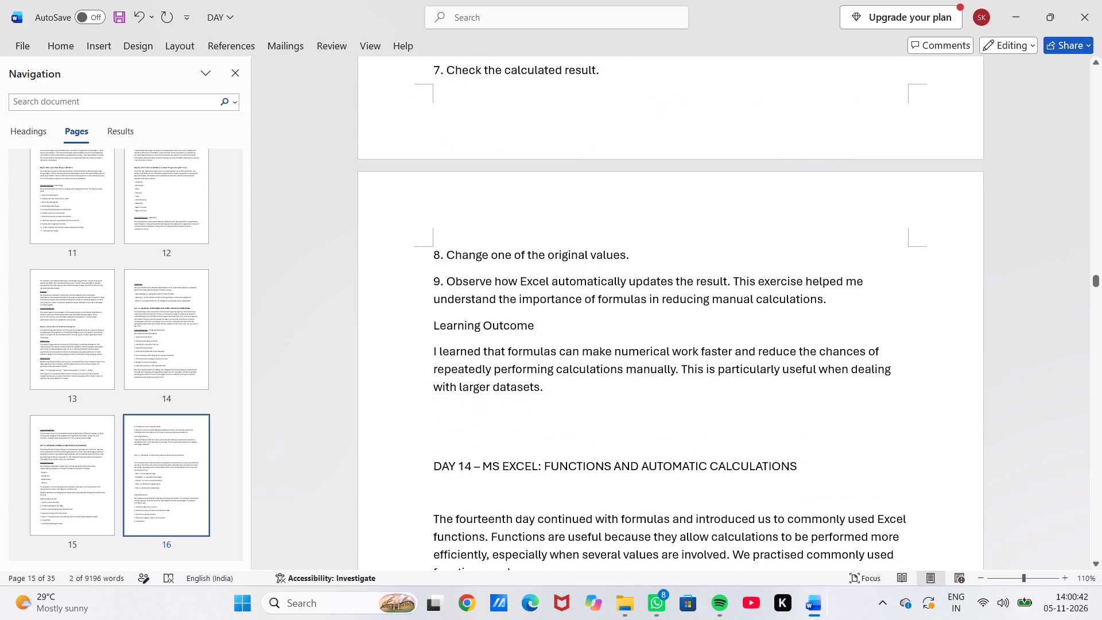
pyautogui.click(429, 466)
pyautogui.press('BackSpace')
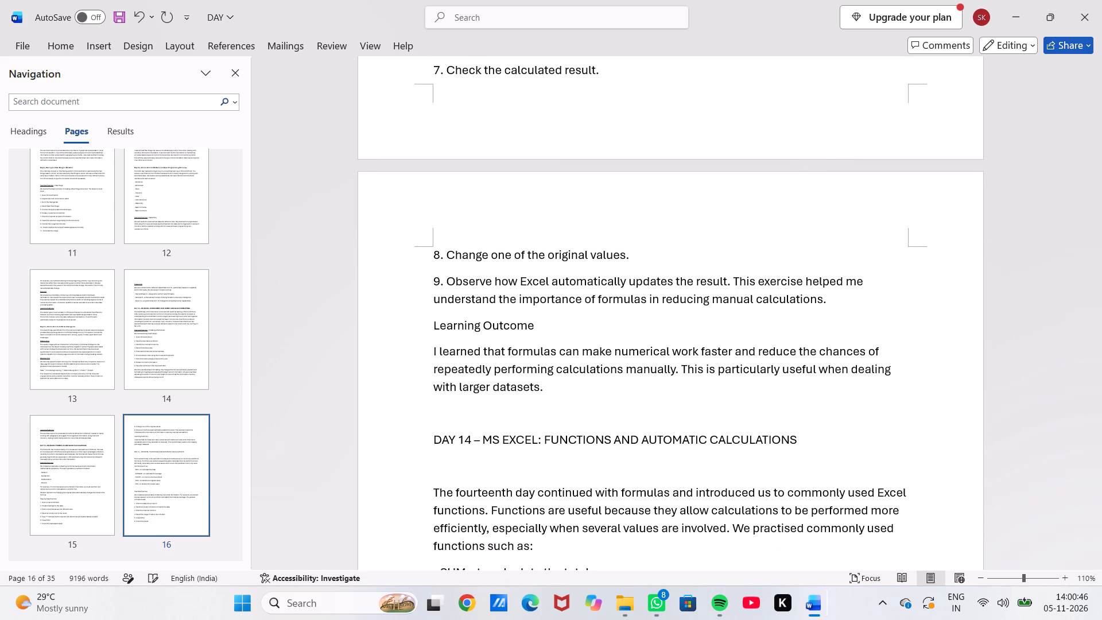
# Bold the "DAY 14 – MS EXCEL: FUNCTIONS AND AUTOMATIC CALCULATIONS" heading.
pyautogui.click(429, 466)
pyautogui.click(429, 466)
pyautogui.click(429, 440)
pyautogui.rightClick(429, 440)
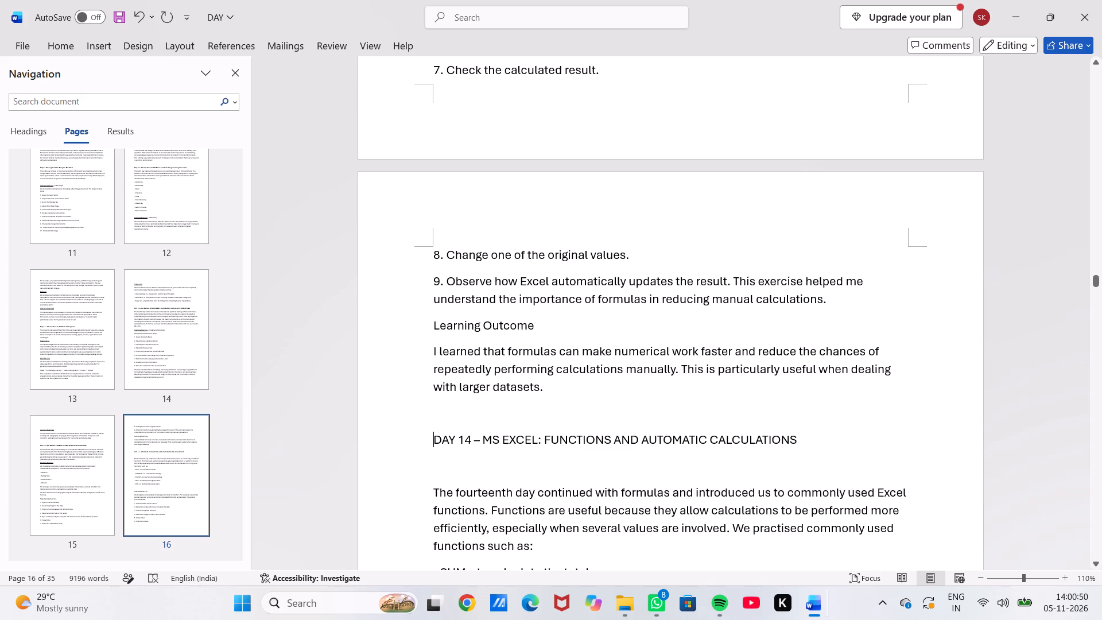
pyautogui.rightClick(429, 440)
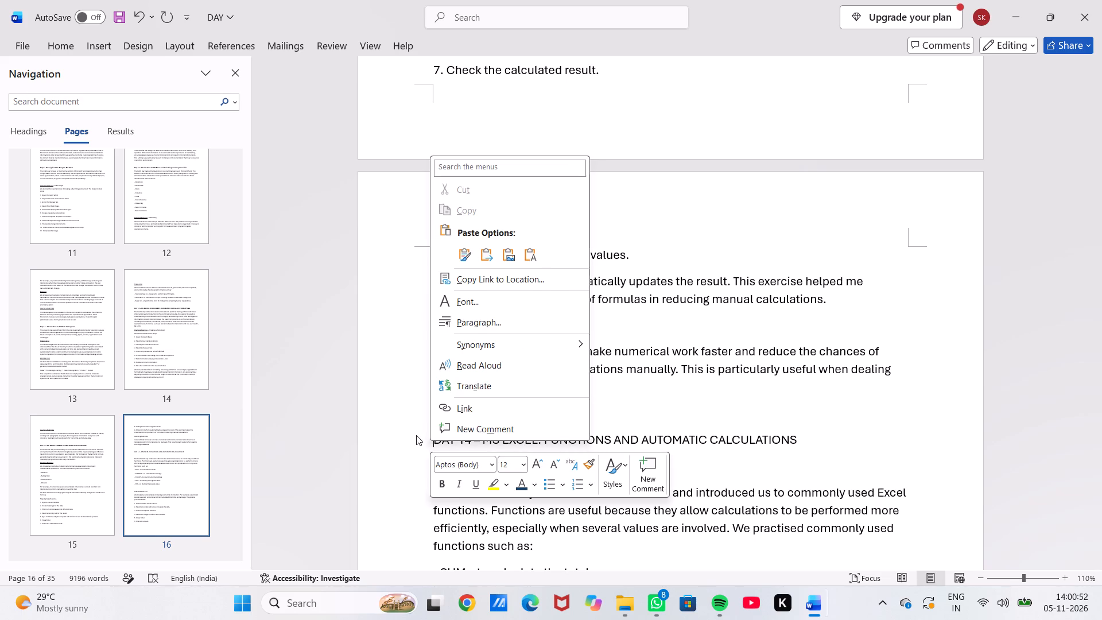
pyautogui.click(416, 435)
pyautogui.moveTo(432, 436); pyautogui.dragTo(688, 455, button='right')
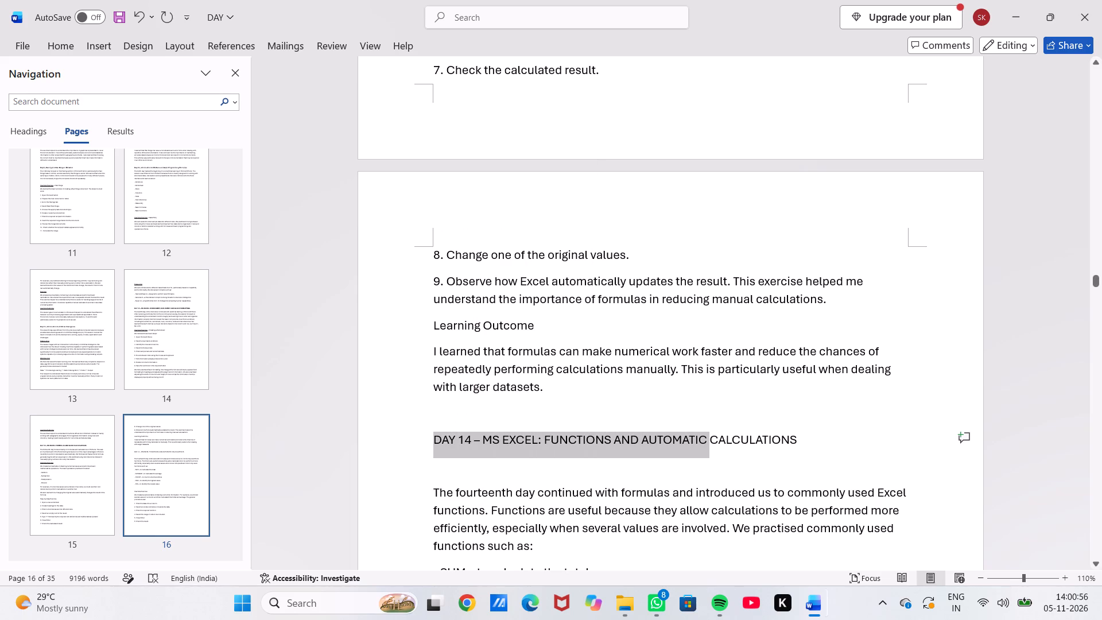
pyautogui.moveTo(688, 455); pyautogui.dragTo(775, 482, button='right')
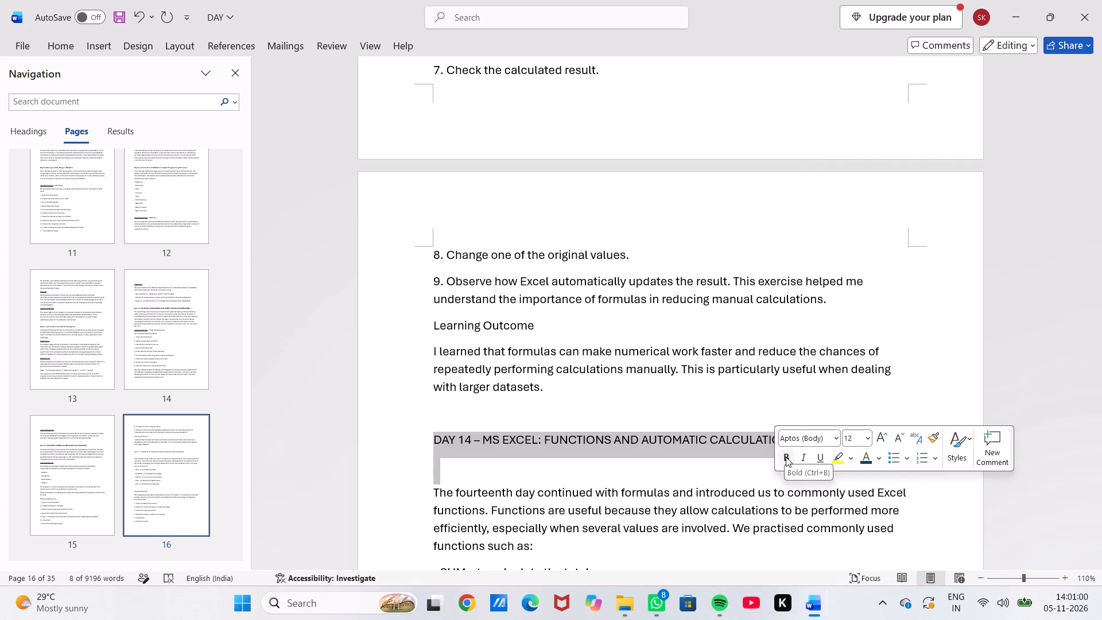
pyautogui.click(786, 457)
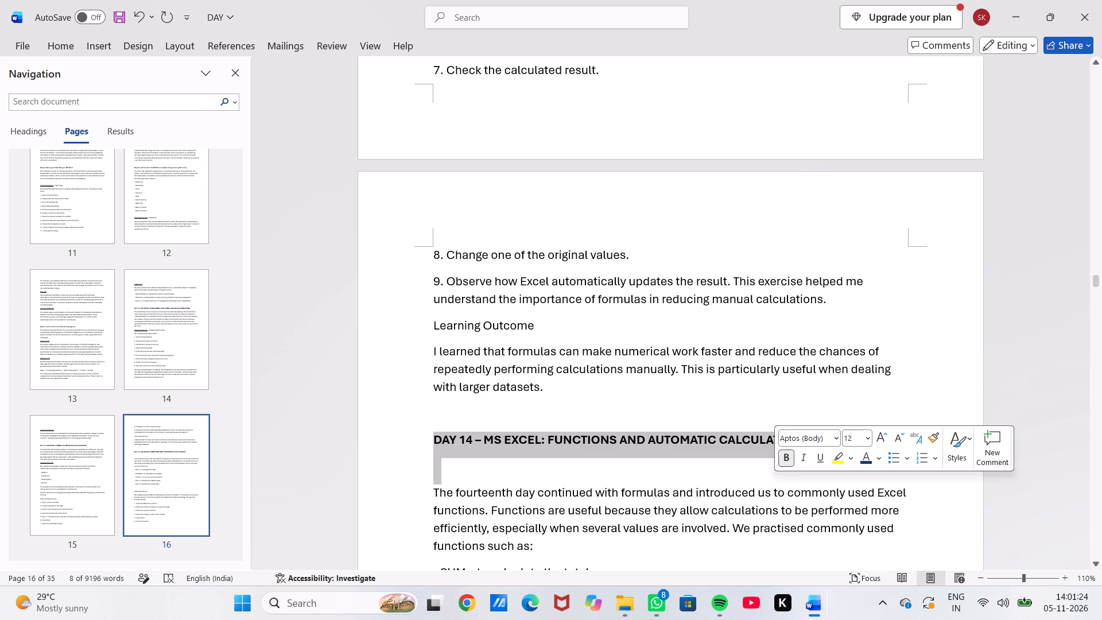
pyautogui.doubleClick(676, 514)
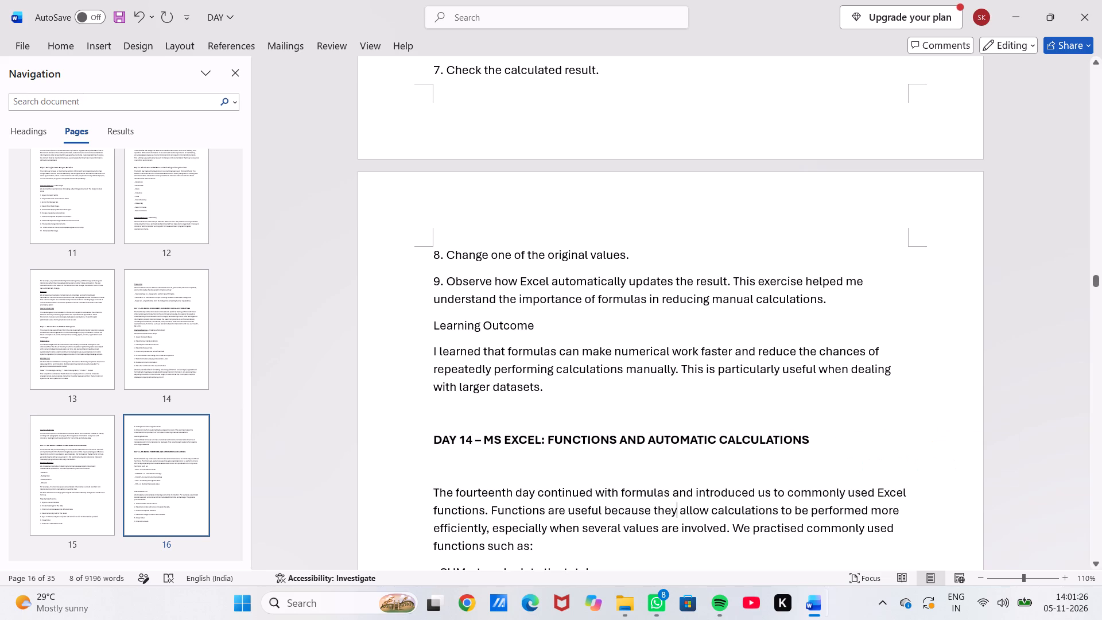
# Delete the blank line above the "Practical Exercise" heading in the Day 14 section.
pyautogui.scroll(-2, 676, 514)
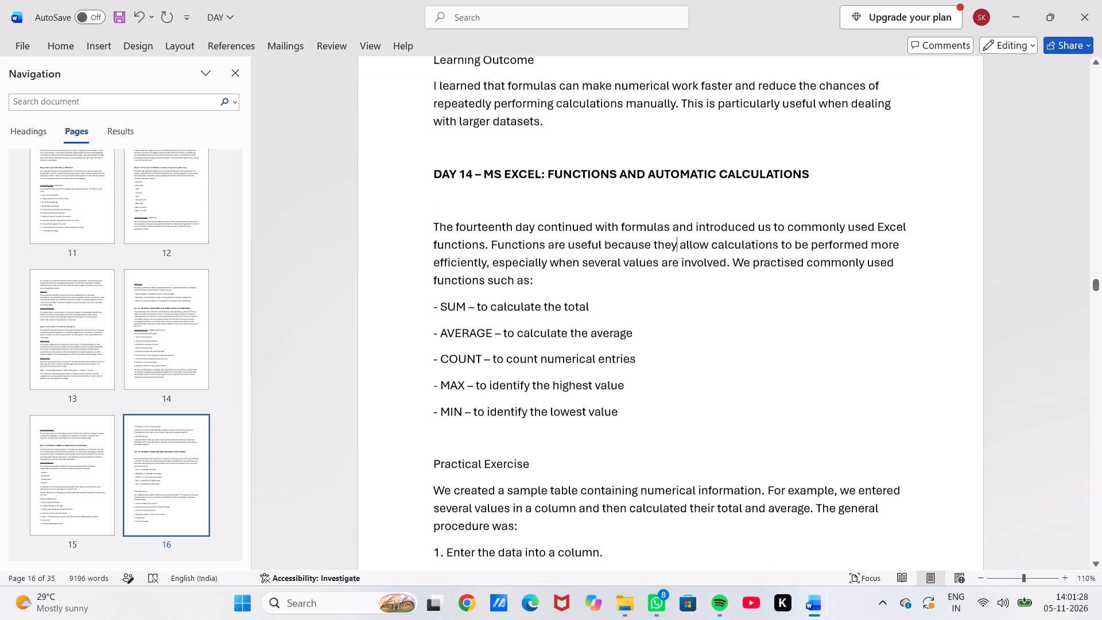
pyautogui.scroll(-1, 676, 514)
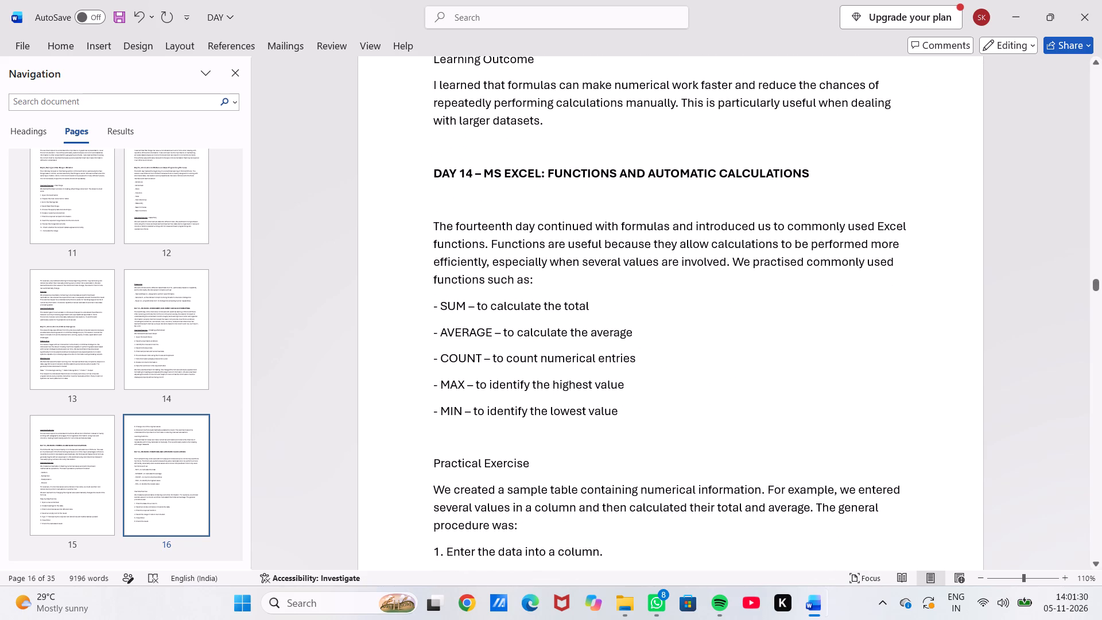
pyautogui.click(432, 460)
pyautogui.press('BackSpace')
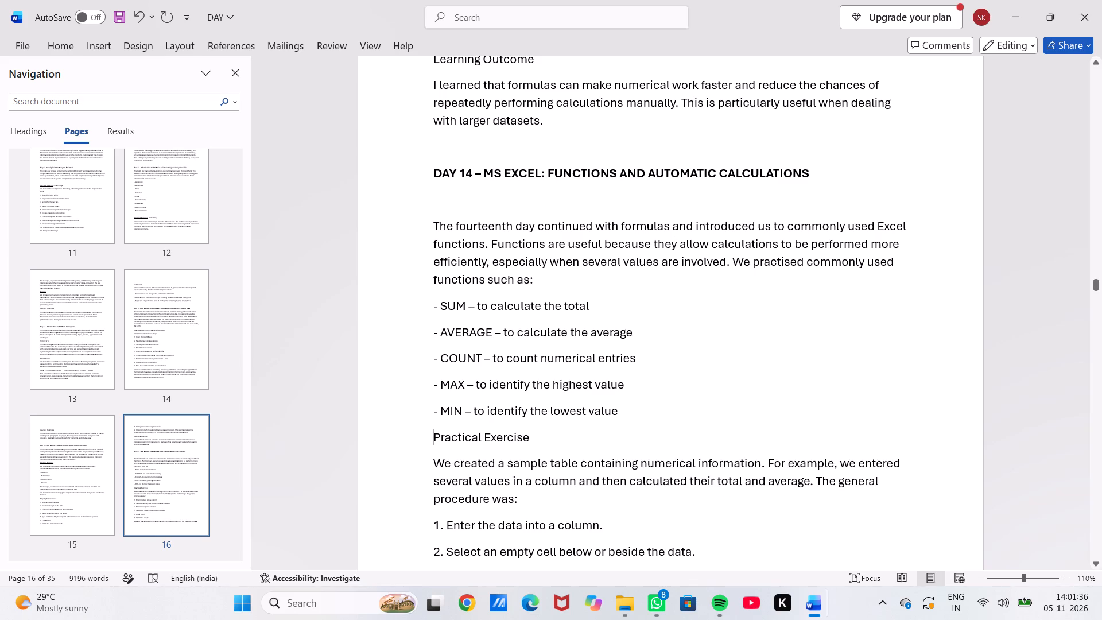
# Underline the "Practical Exercise" heading in the Day 14 section.
pyautogui.moveTo(432, 443); pyautogui.dragTo(556, 433, button='right')
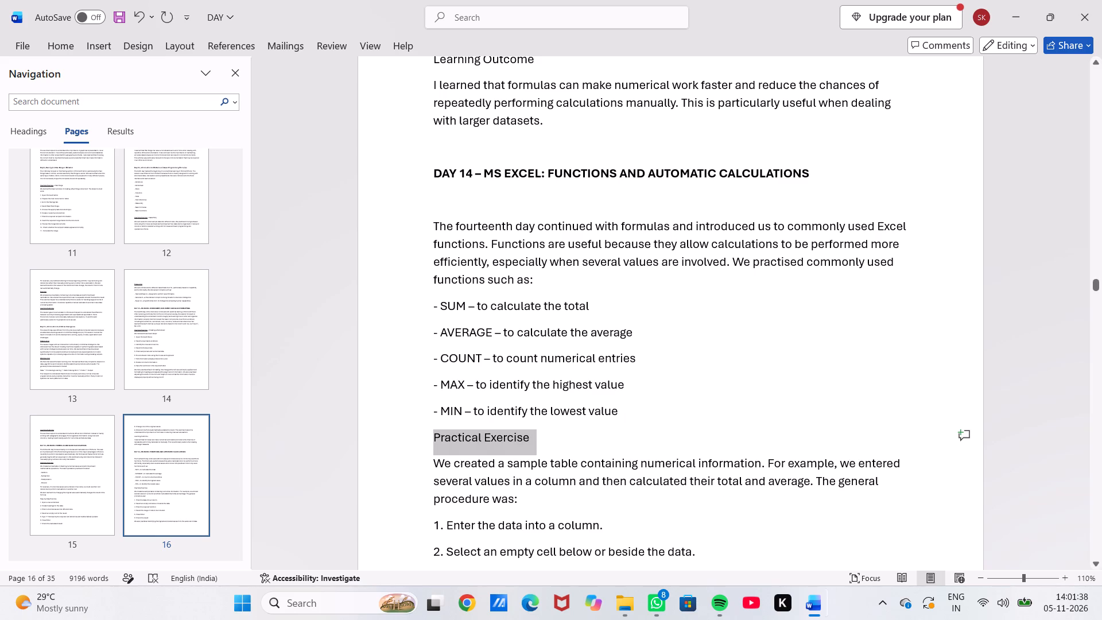
pyautogui.moveTo(556, 433); pyautogui.dragTo(562, 438, button='right')
pyautogui.click(606, 408)
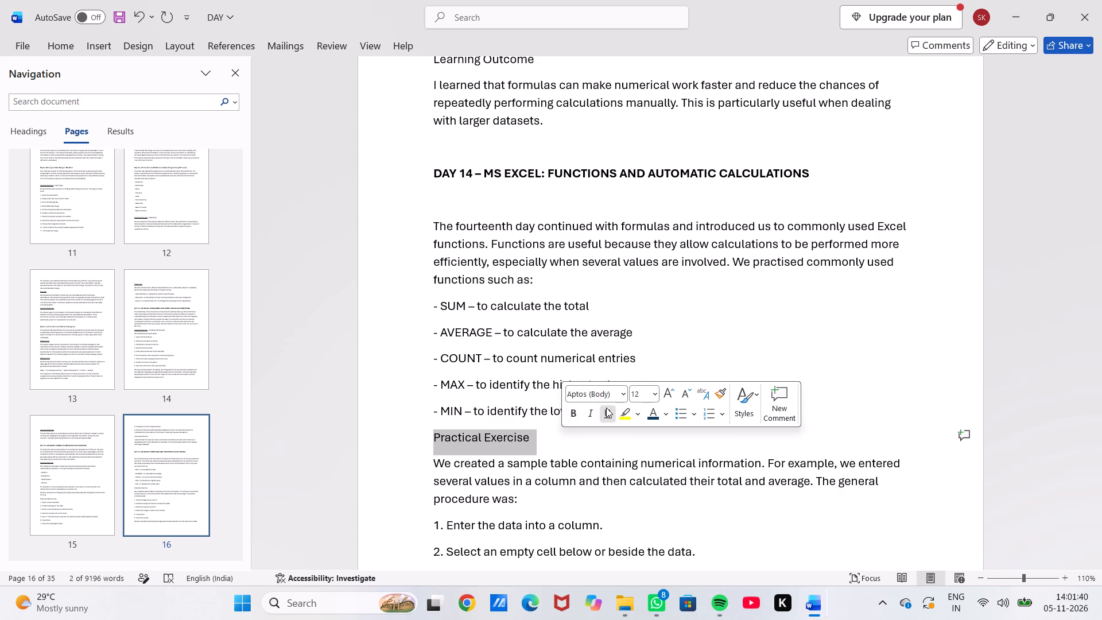
# Review the heading formatting and spacing across the Day 12, Day 13 and Day 14 sections.
pyautogui.scroll(2, 581, 454)
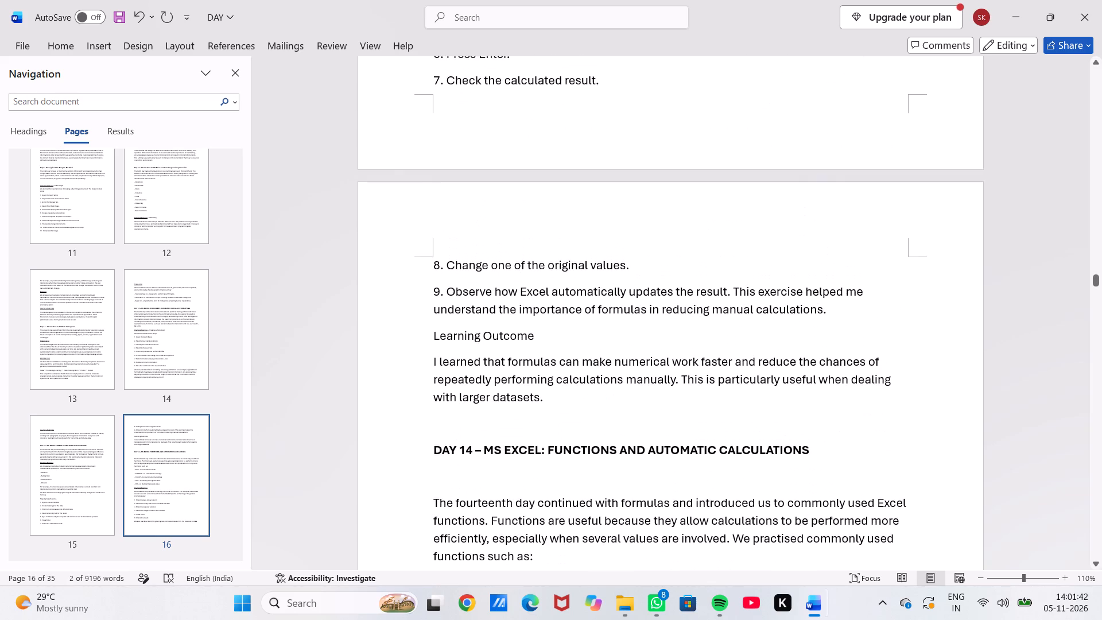
pyautogui.scroll(1, 581, 454)
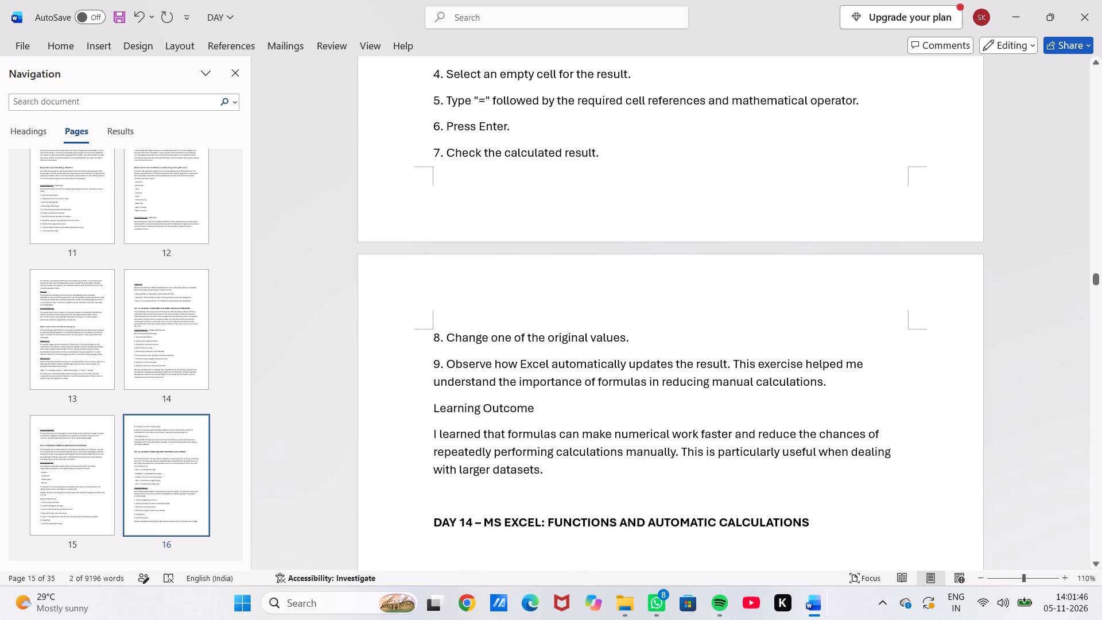
pyautogui.scroll(3, 581, 454)
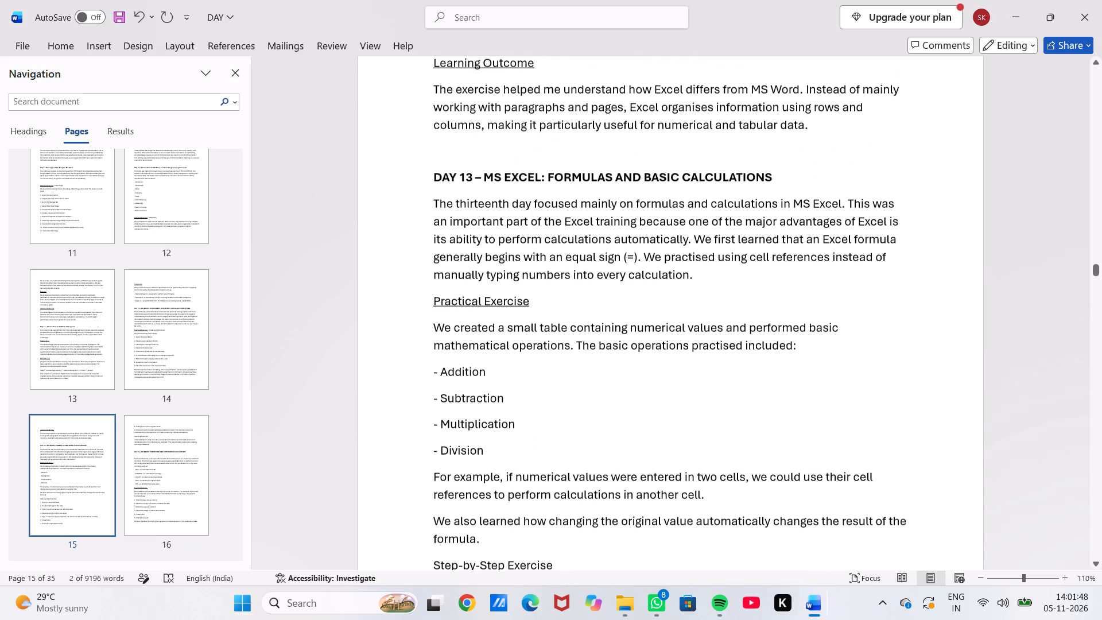
pyautogui.scroll(4, 581, 454)
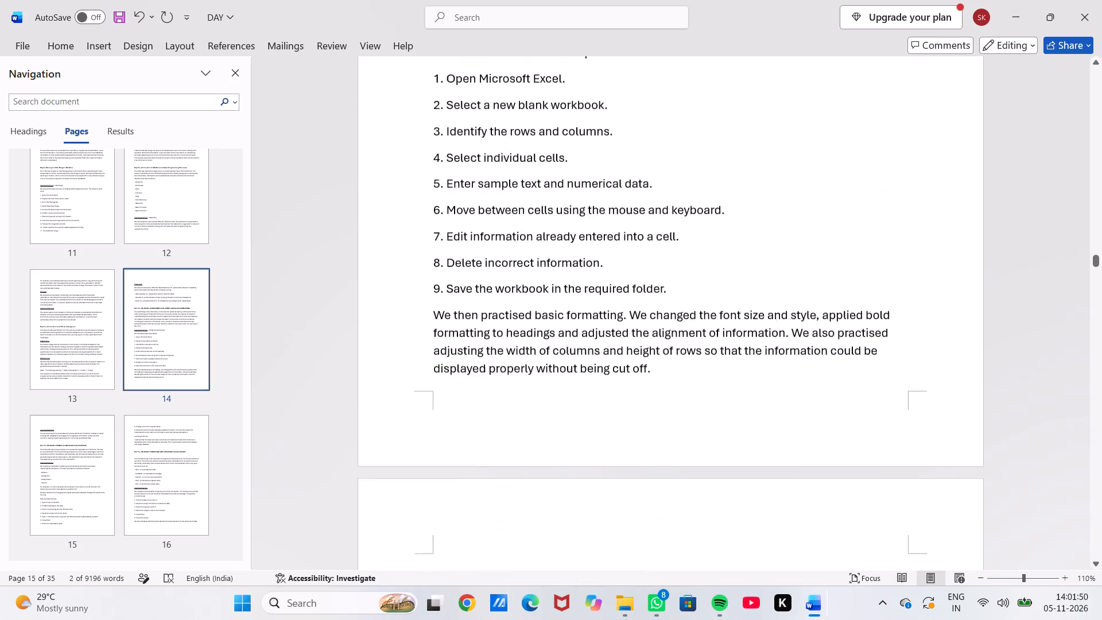
pyautogui.scroll(1, 581, 454)
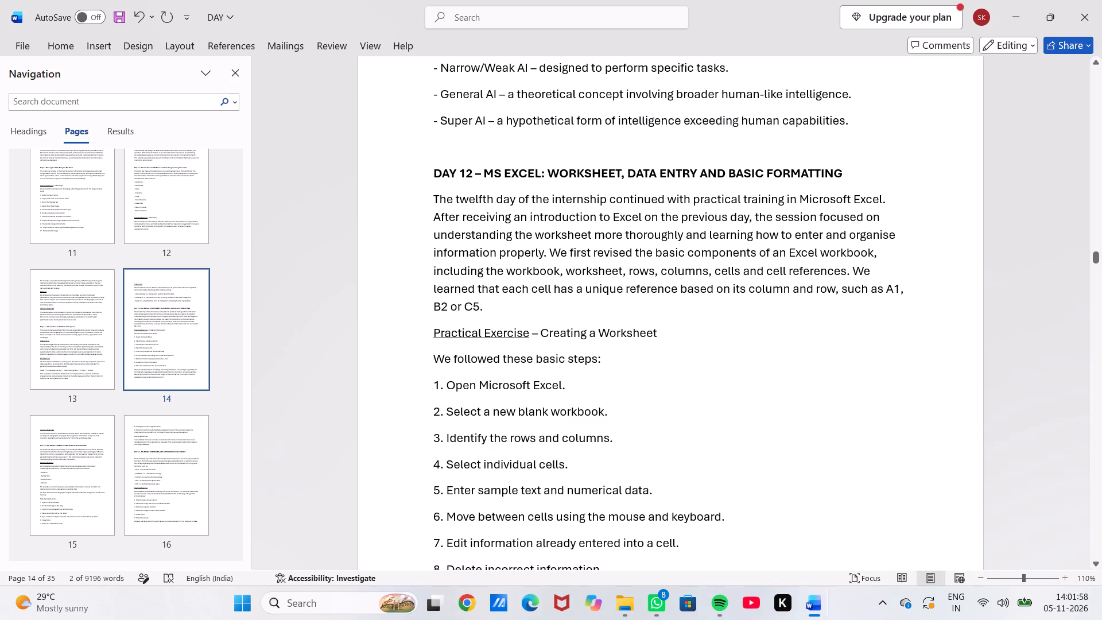
pyautogui.scroll(-4, 574, 371)
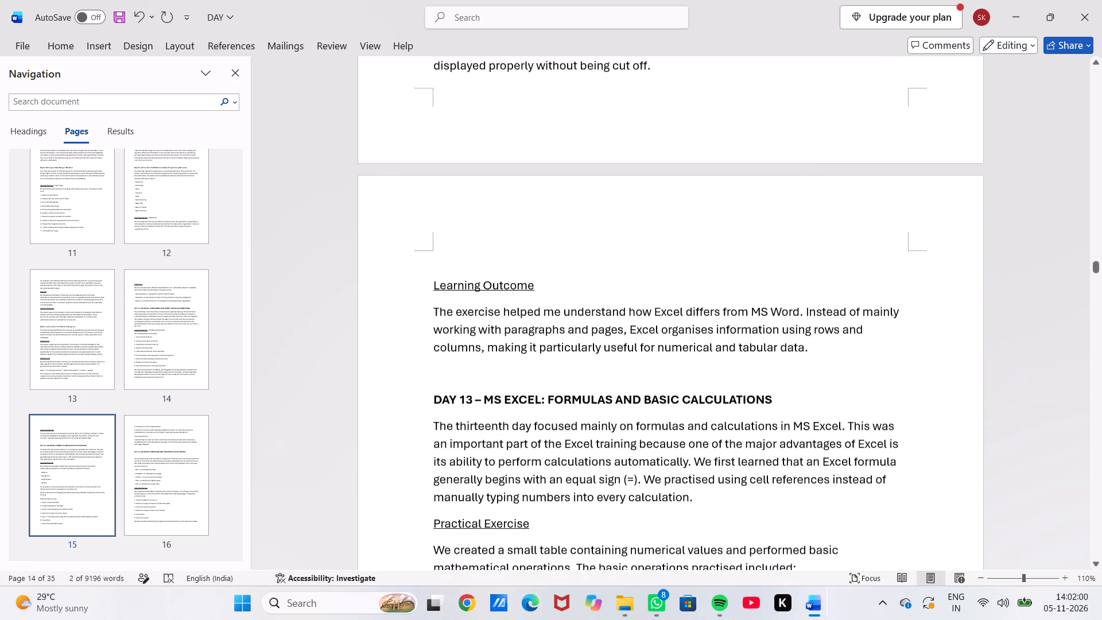
pyautogui.scroll(-4, 574, 371)
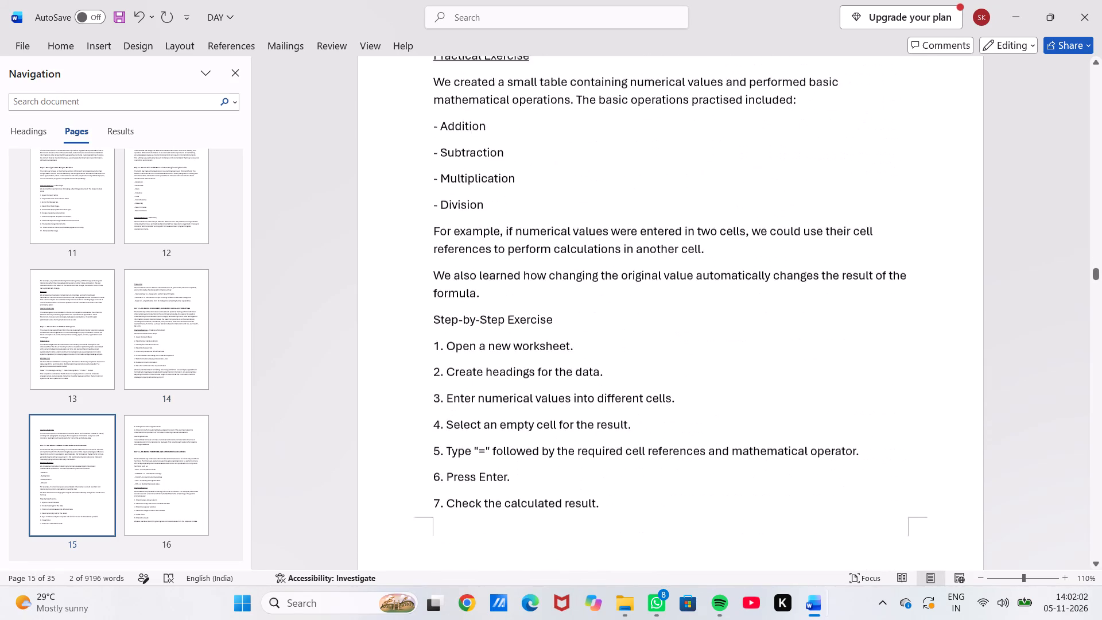
pyautogui.scroll(-2, 574, 371)
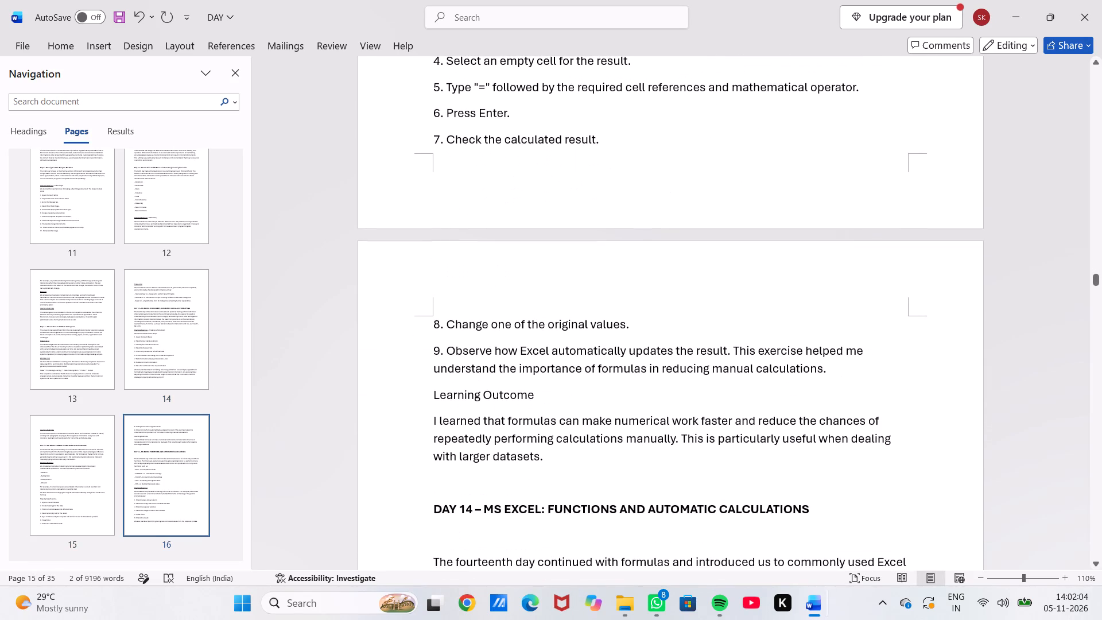
pyautogui.scroll(-2, 574, 371)
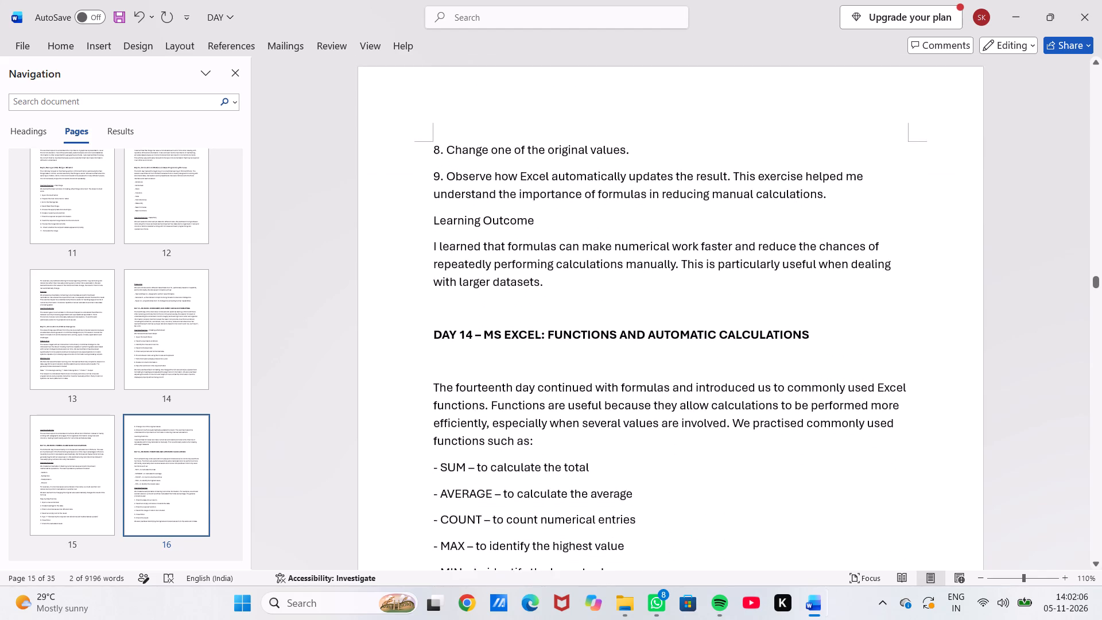
pyautogui.scroll(-1, 574, 371)
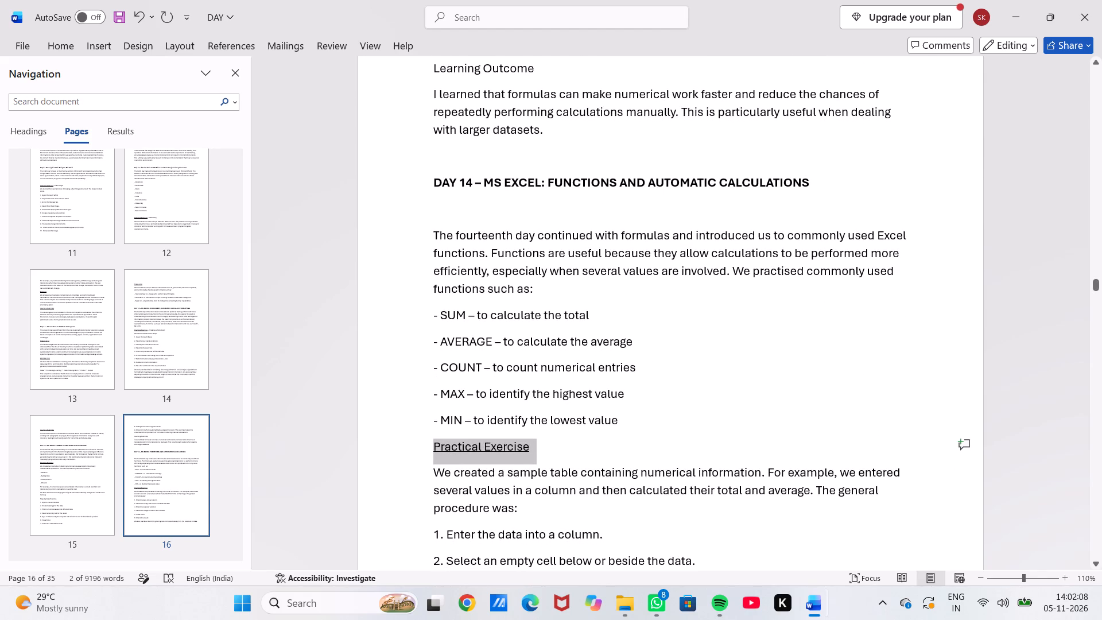
# Underline the "Example Exercise" heading in the Day 14 section.
pyautogui.click(577, 440)
pyautogui.scroll(-1, 577, 440)
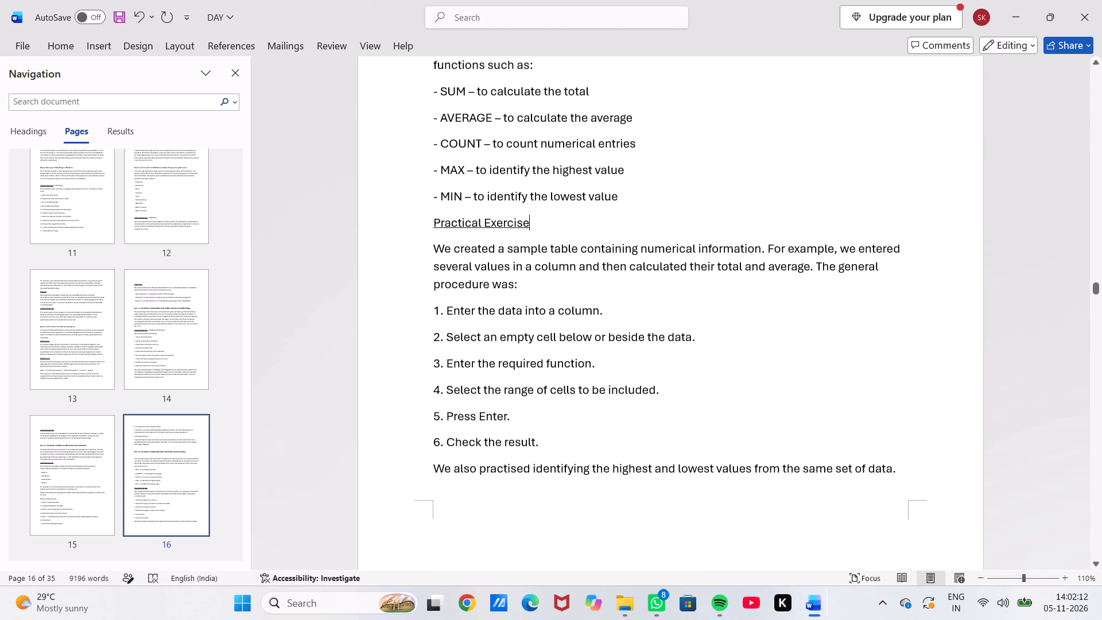
pyautogui.scroll(-3, 577, 440)
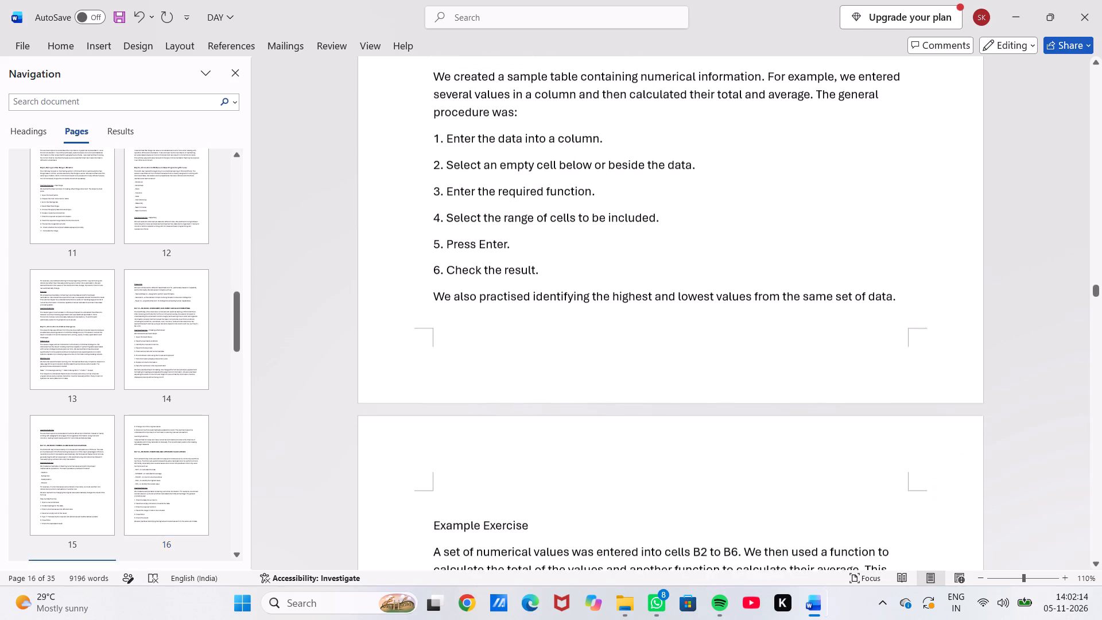
pyautogui.scroll(-1, 577, 440)
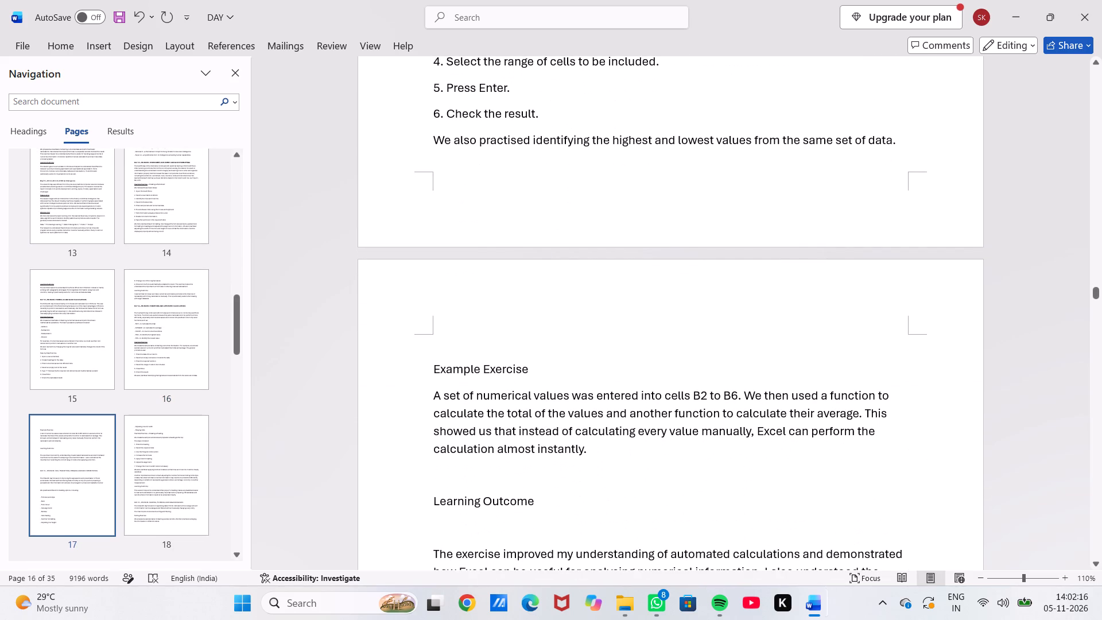
pyautogui.click(426, 367)
pyautogui.moveTo(426, 367); pyautogui.dragTo(549, 366, button='right')
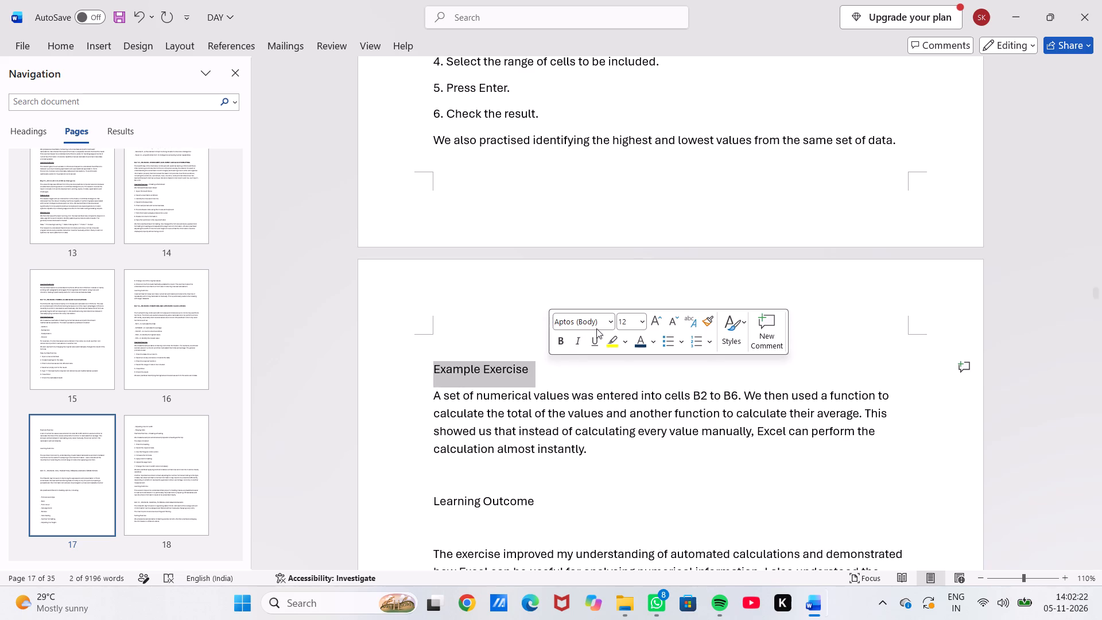
pyautogui.click(596, 340)
pyautogui.click(620, 365)
pyautogui.click(620, 365)
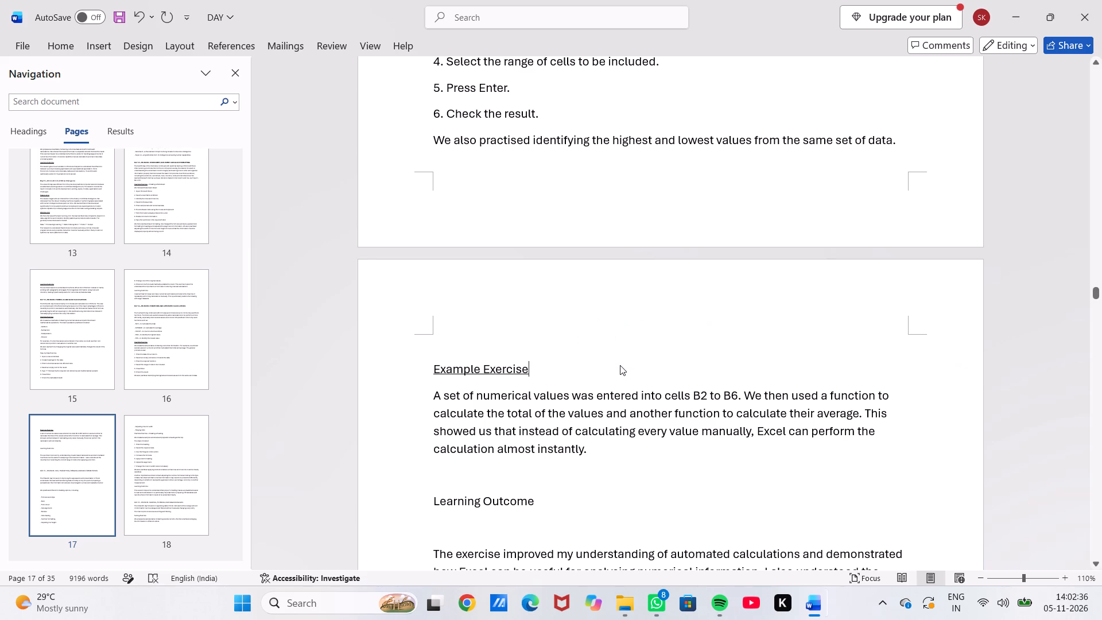
# Delete the blank line above the "Learning Outcome" heading in the Day 14 section.
pyautogui.scroll(1, 620, 365)
pyautogui.keyDown('ctrl'); pyautogui.scroll(-2, 620, 365); pyautogui.keyUp('ctrl')
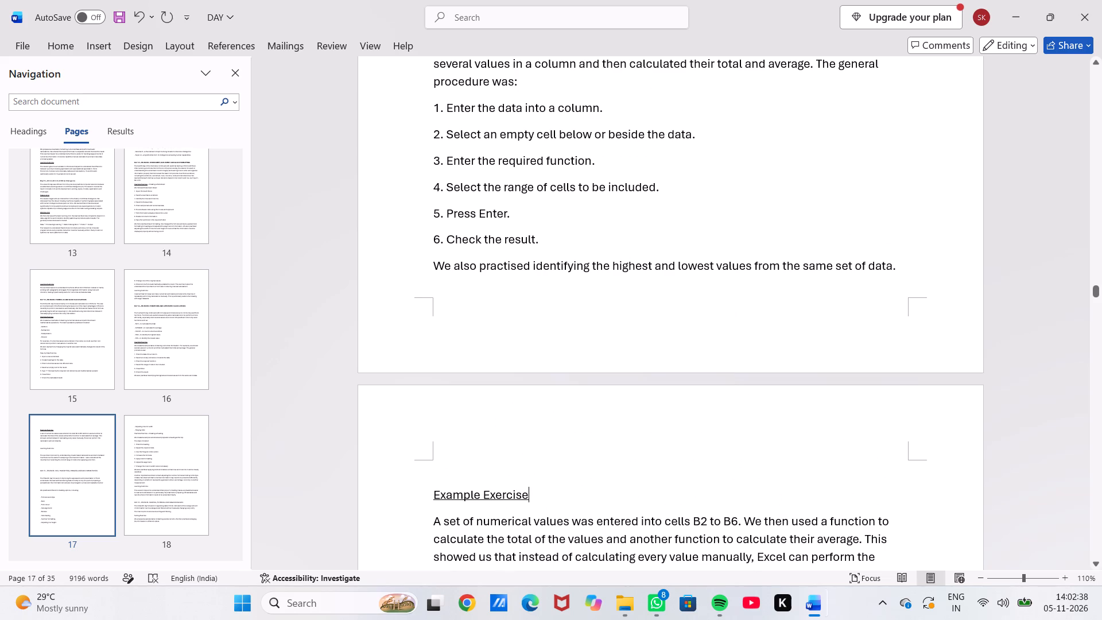
pyautogui.keyDown('ctrl'); pyautogui.scroll(-1, 620, 365); pyautogui.keyUp('ctrl')
pyautogui.scroll(-3, 583, 448)
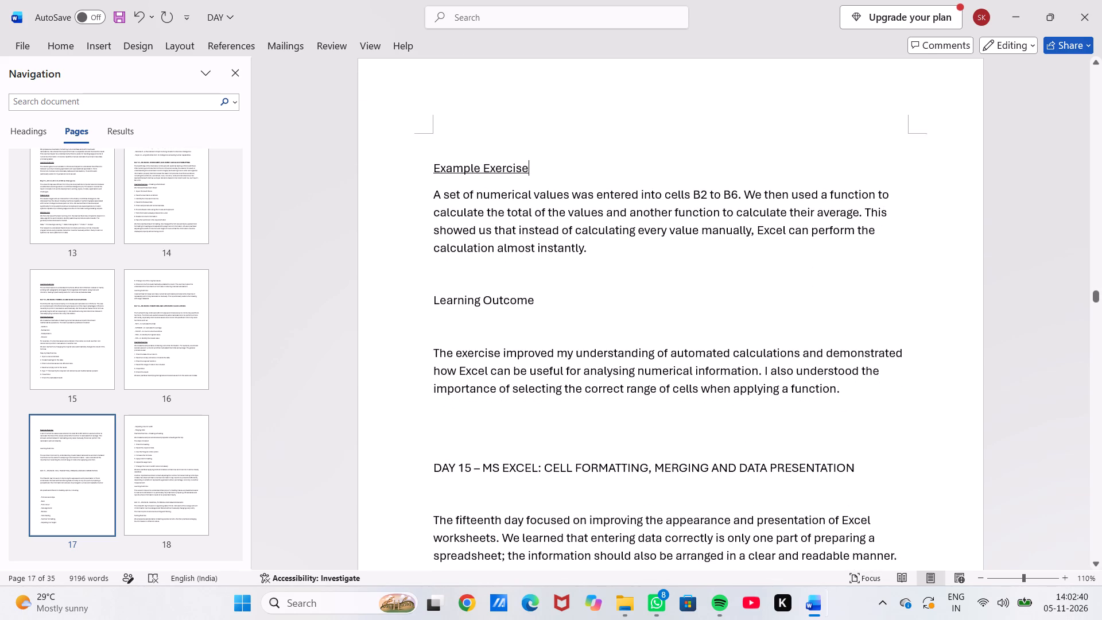
pyautogui.scroll(-1, 583, 448)
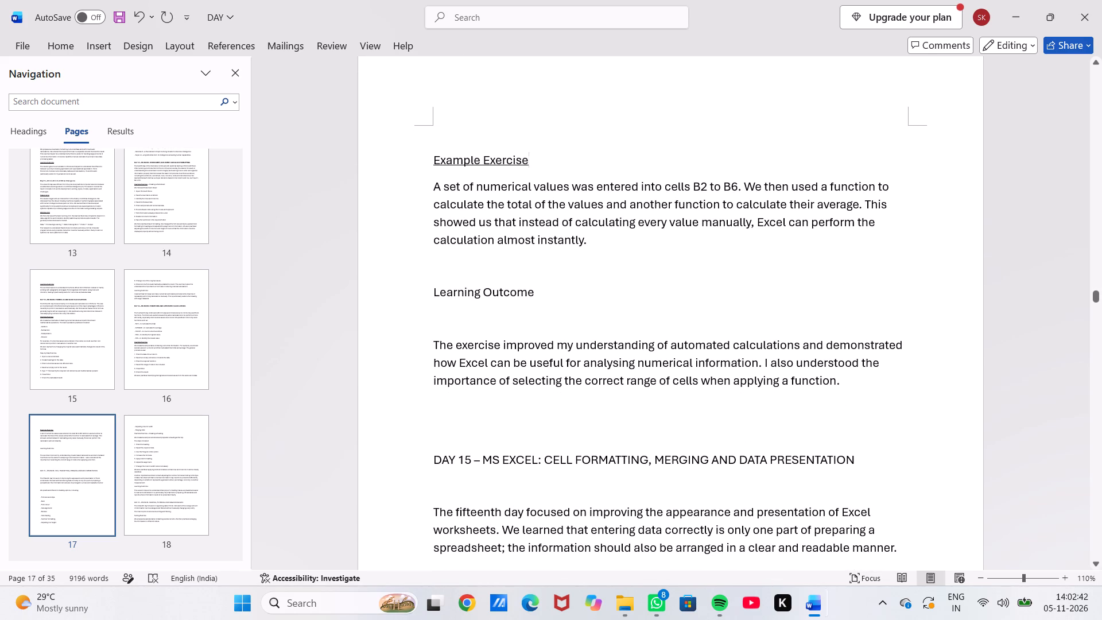
pyautogui.click(429, 289)
pyautogui.press('BackSpace')
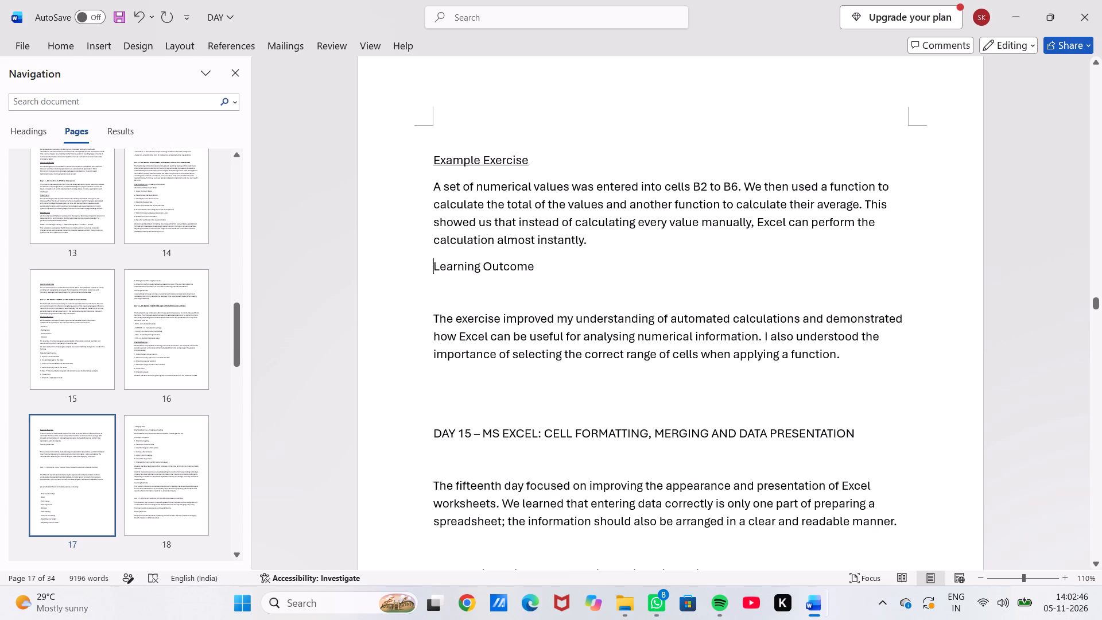
# Underline the "Learning Outcome" heading in the Day 14 section.
pyautogui.doubleClick(429, 289)
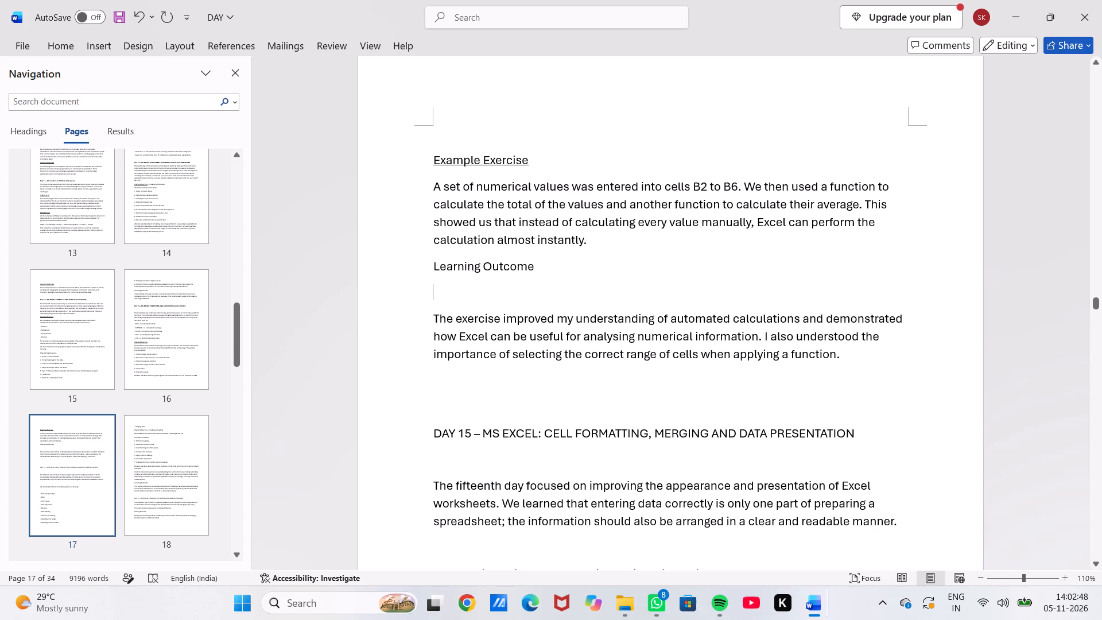
pyautogui.click(431, 264)
pyautogui.moveTo(431, 264); pyautogui.dragTo(449, 264, button='right')
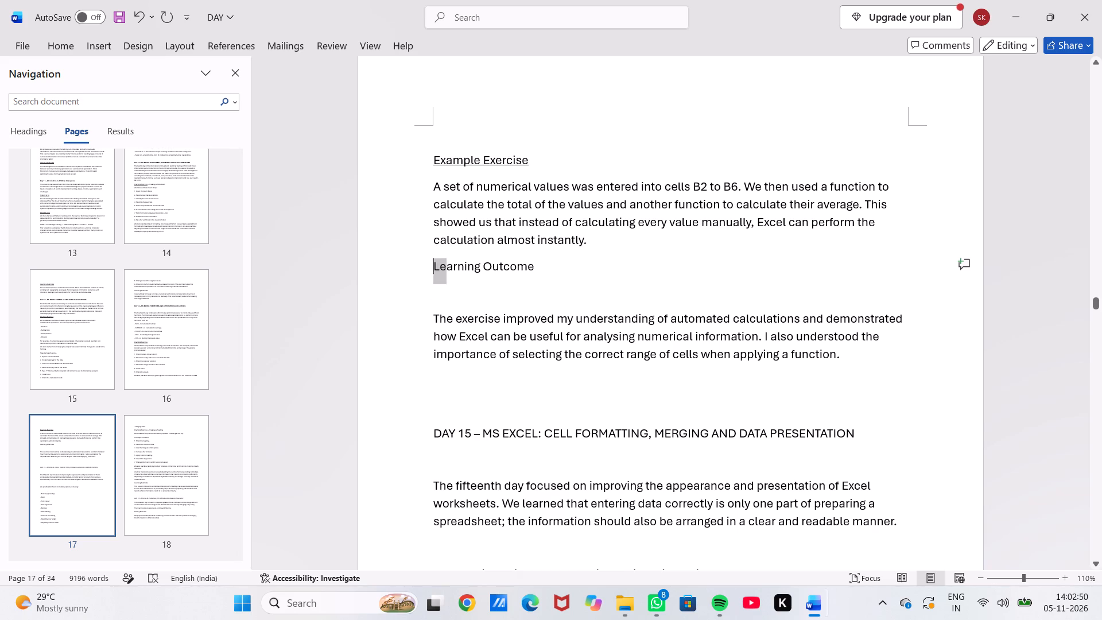
pyautogui.moveTo(449, 264); pyautogui.dragTo(561, 280, button='right')
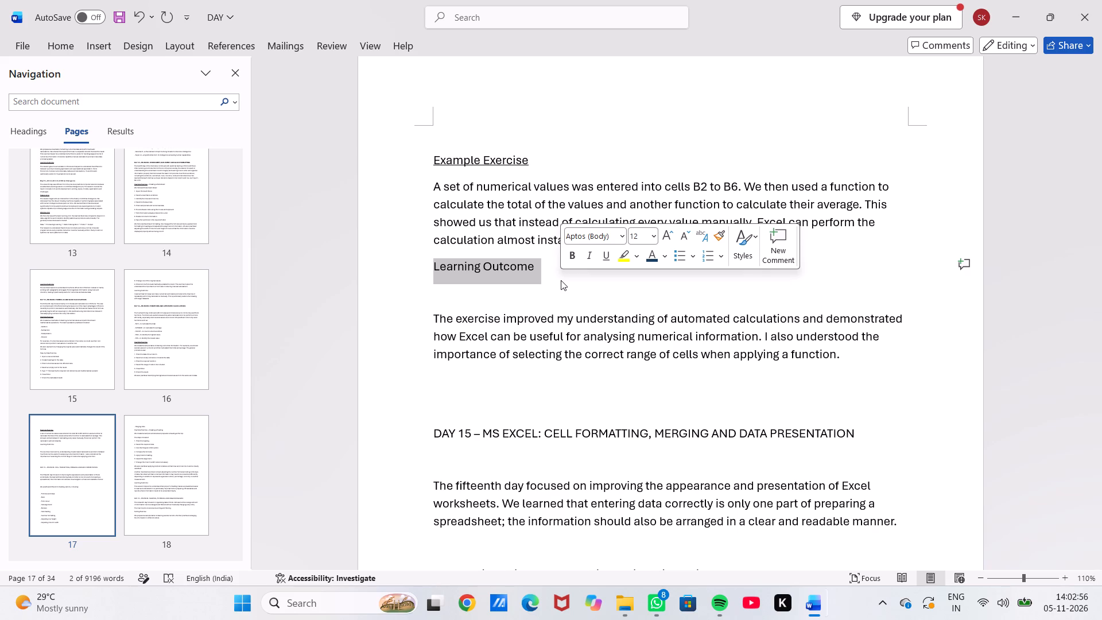
pyautogui.click(604, 258)
# Delete the blank line below the Day 14 "Learning Outcome" heading and one blank line above the Day 15 heading.
pyautogui.click(432, 319)
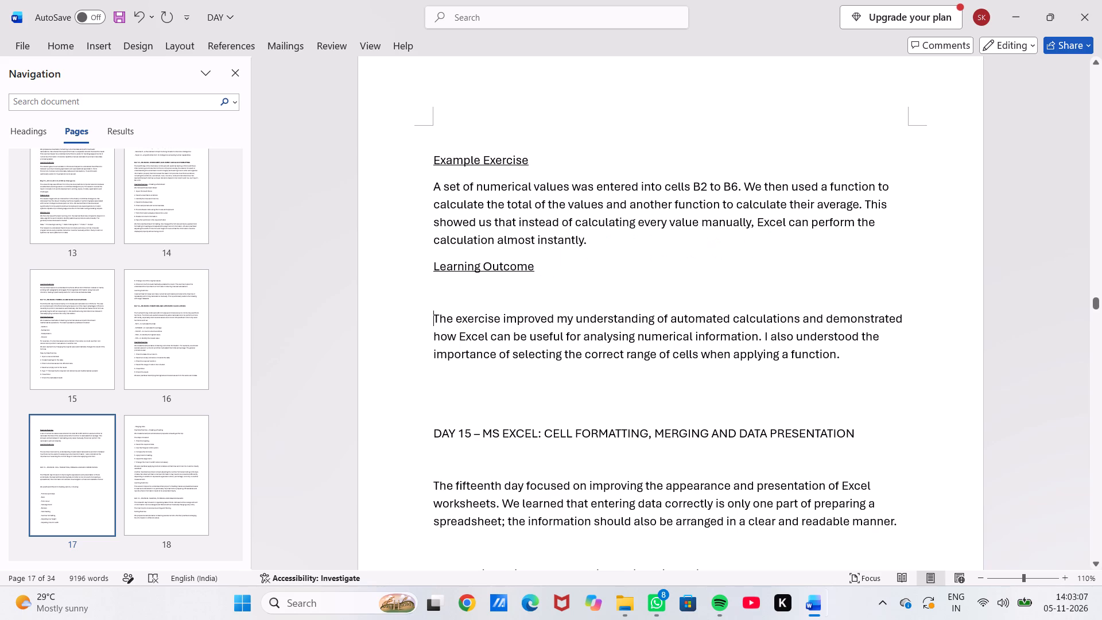
pyautogui.press('BackSpace')
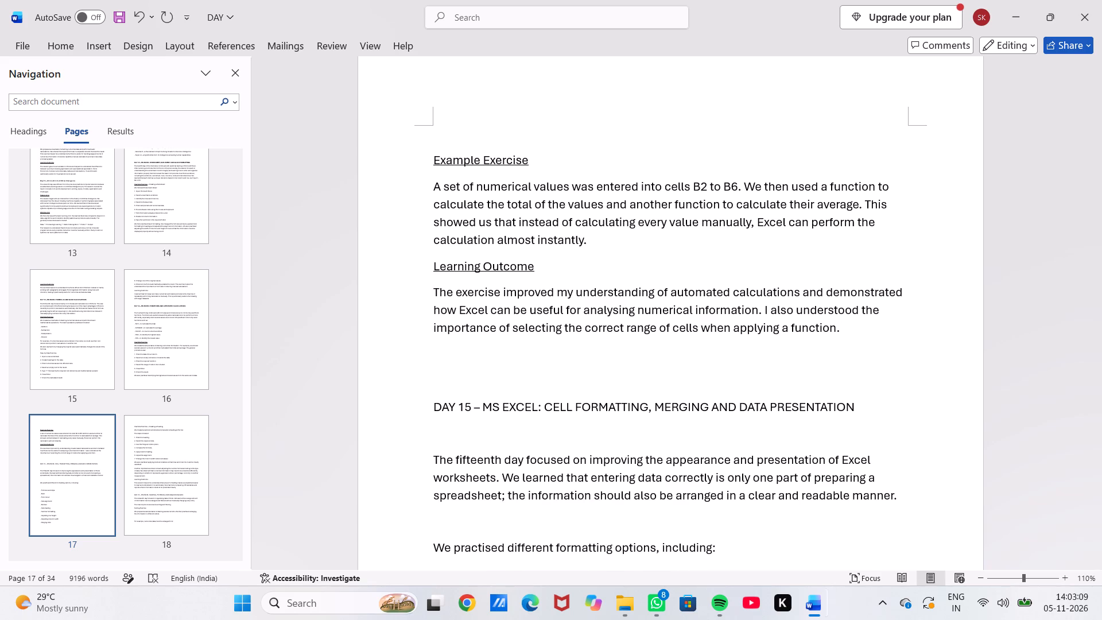
pyautogui.click(436, 408)
pyautogui.press('BackSpace')
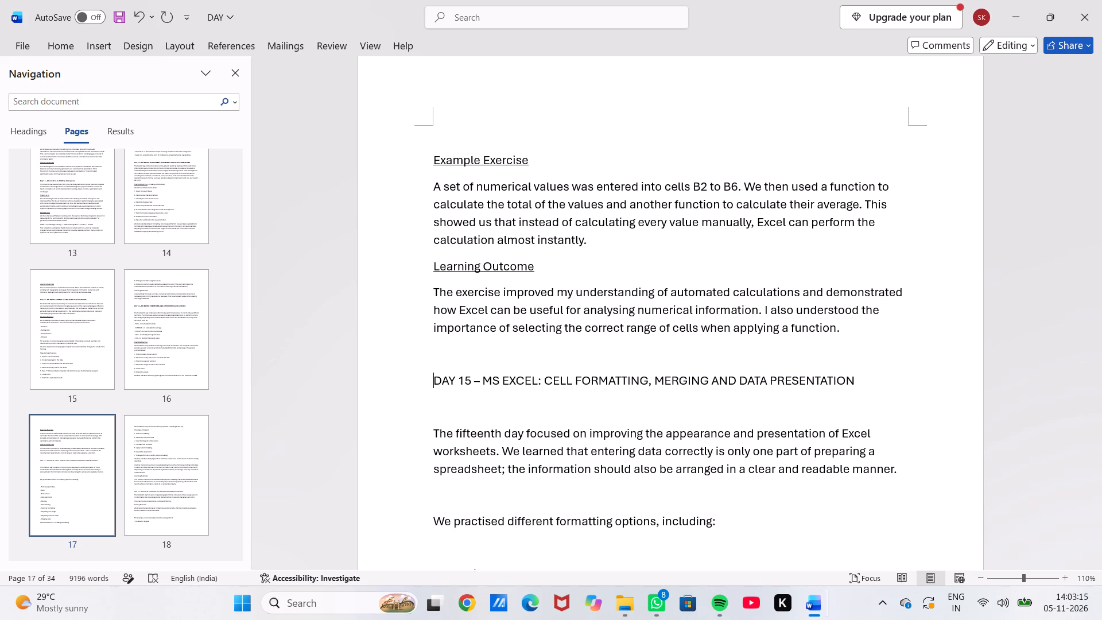
pyautogui.click(436, 408)
pyautogui.click(436, 408)
# Bold the heading "DAY 15 – MS EXCEL: CELL FORMATTING, MERGING AND DATA PRESENTATION".
pyautogui.click(432, 375)
pyautogui.moveTo(432, 375); pyautogui.dragTo(800, 404, button='right')
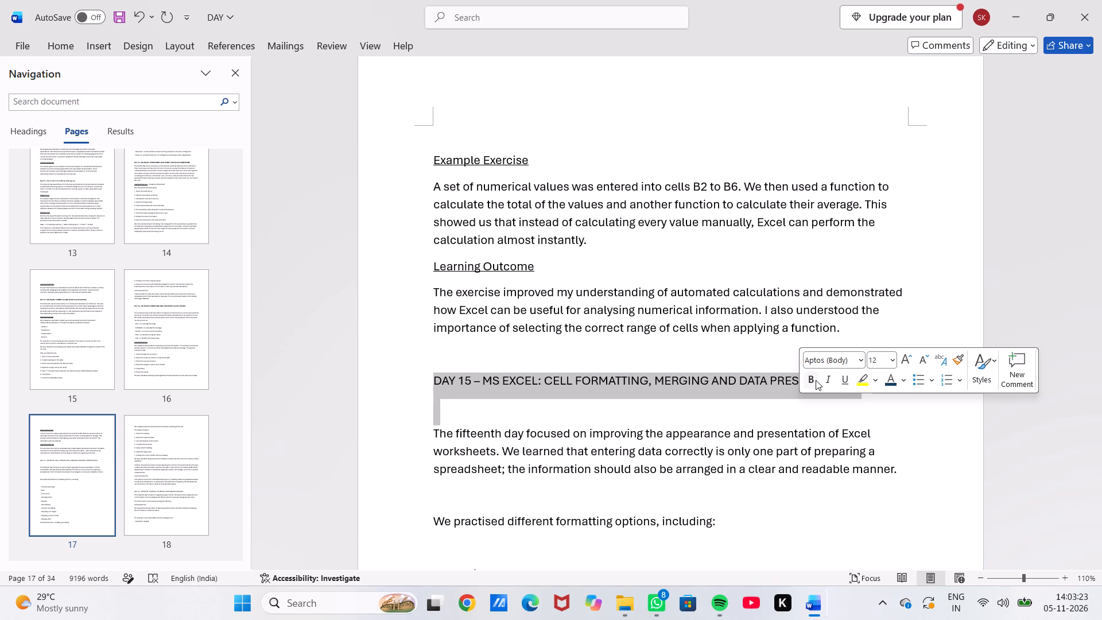
pyautogui.click(816, 380)
pyautogui.click(686, 400)
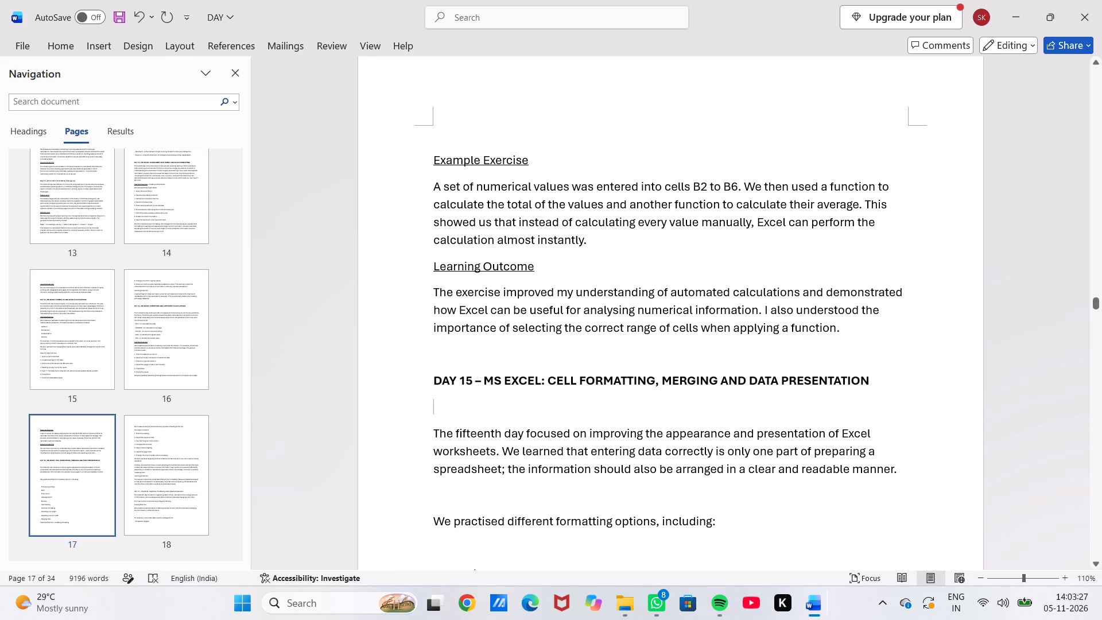
# Delete the blank lines below the Day 15 heading, above "We practised different formatting options" and above the "Font size and style" item.
pyautogui.scroll(1, 556, 412)
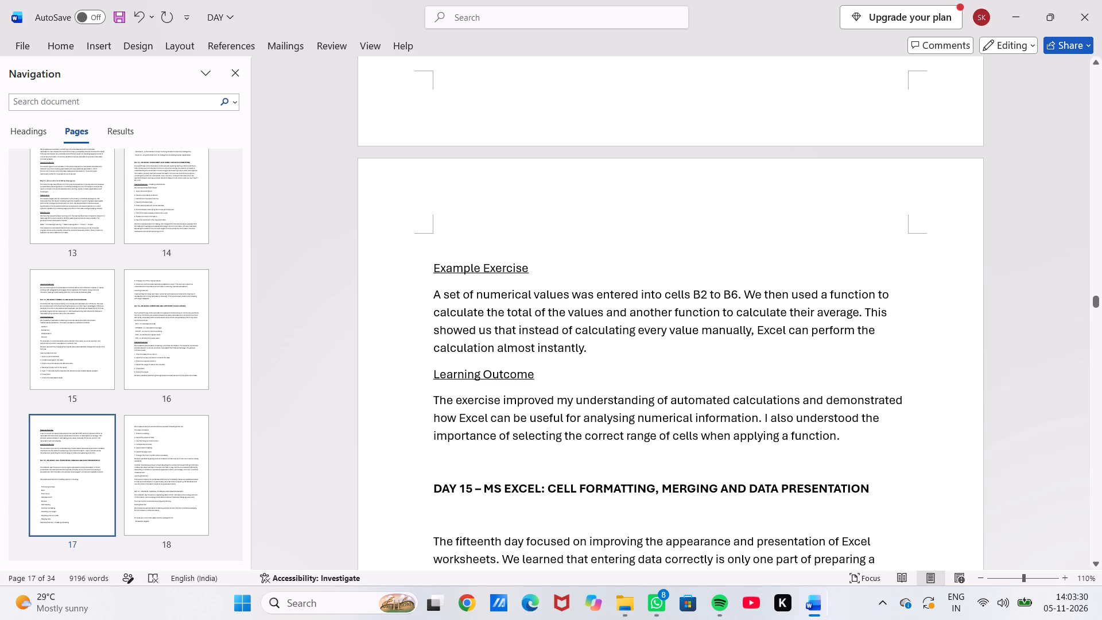
pyautogui.scroll(-2, 556, 412)
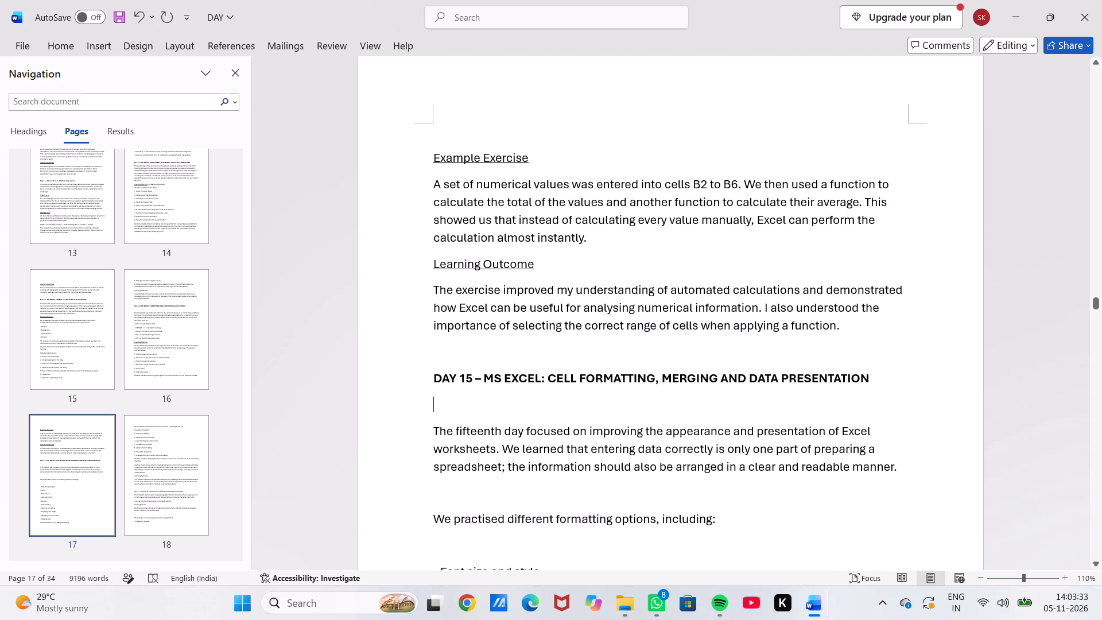
pyautogui.click(433, 427)
pyautogui.press('BackSpace')
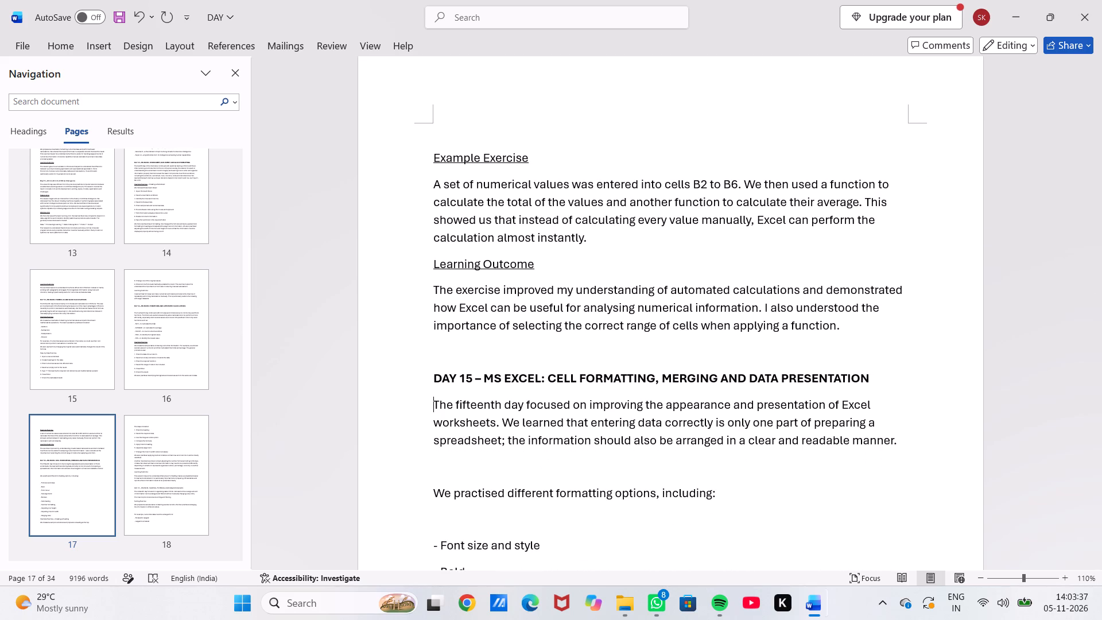
pyautogui.click(430, 495)
pyautogui.press('BackSpace')
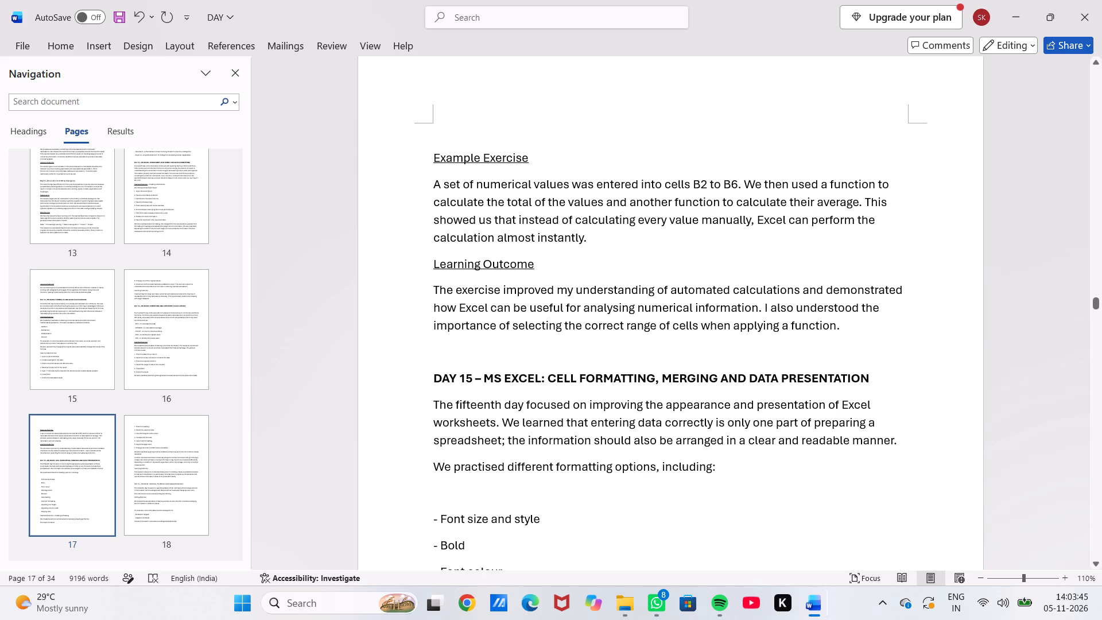
pyautogui.click(432, 517)
pyautogui.press('BackSpace')
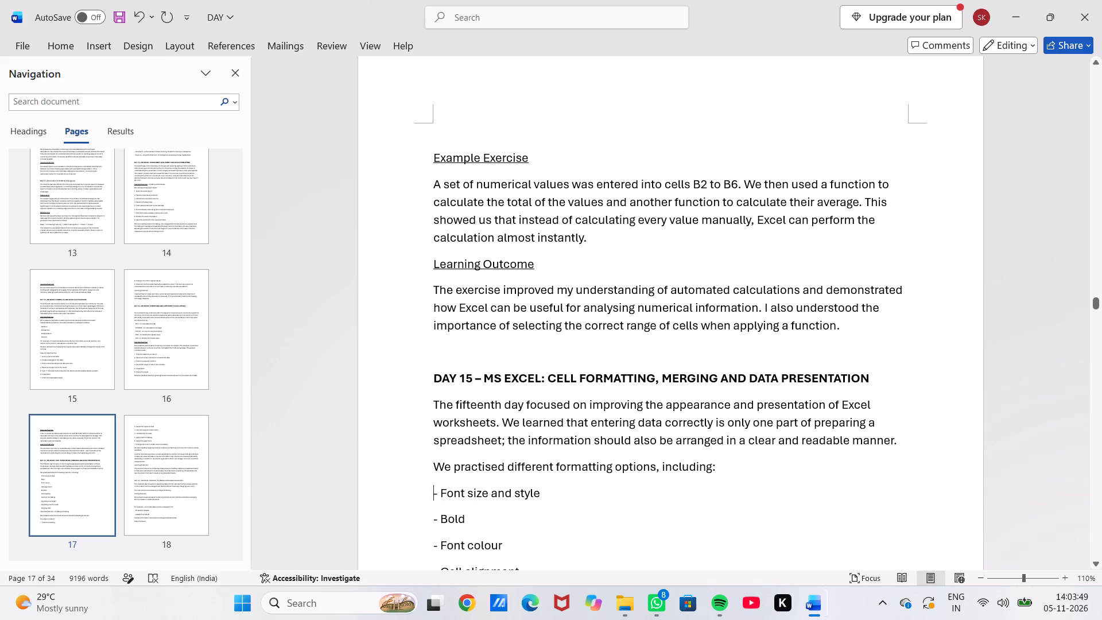
# Bold the heading "DAY 16 – MS EXCEL: SORTING, FILTERING AND ORGANISING DATA".
pyautogui.scroll(1, 505, 352)
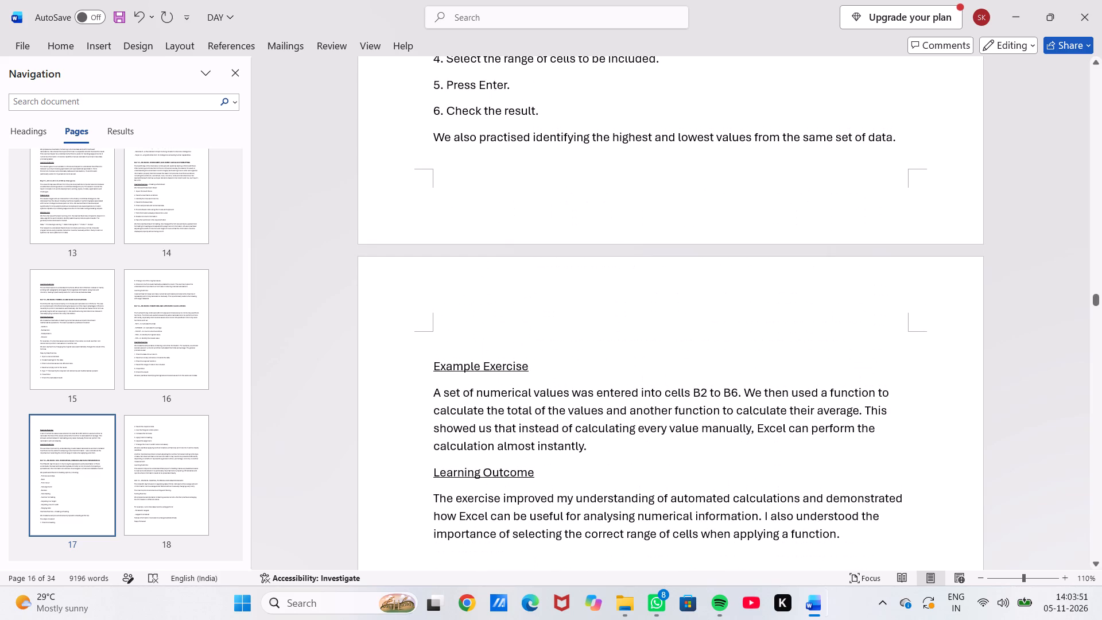
pyautogui.scroll(-1, 505, 352)
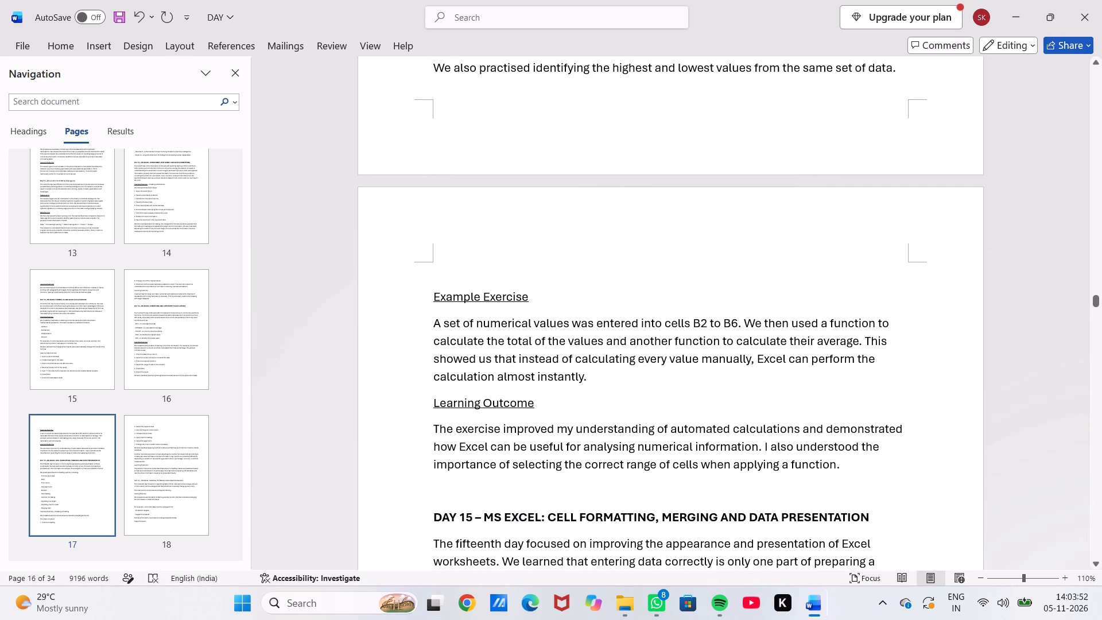
pyautogui.scroll(-3, 505, 352)
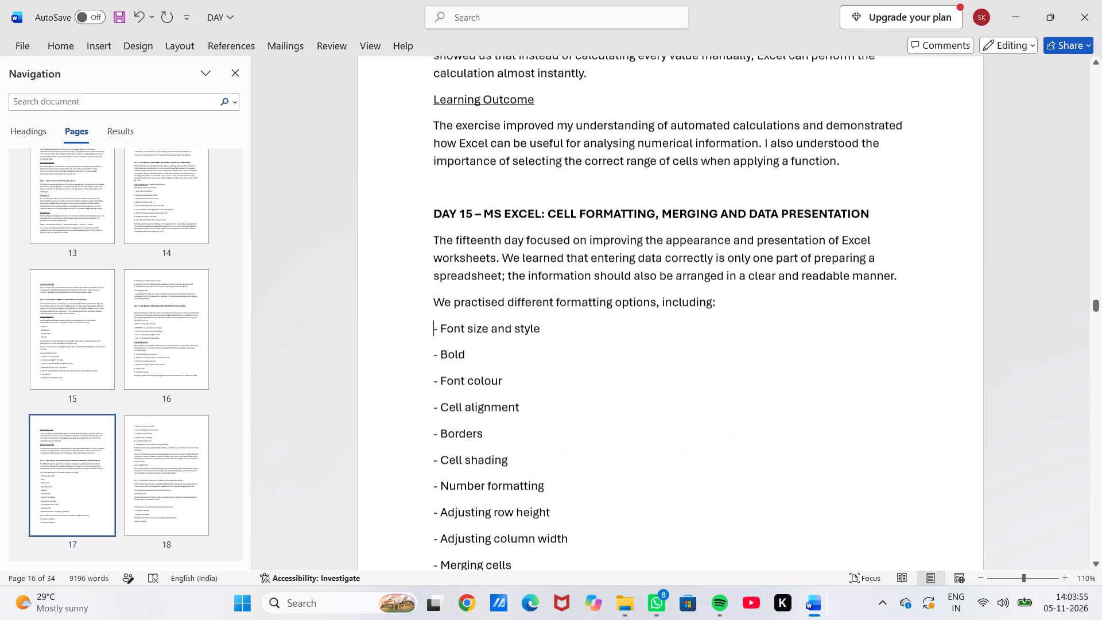
pyautogui.scroll(-3, 505, 352)
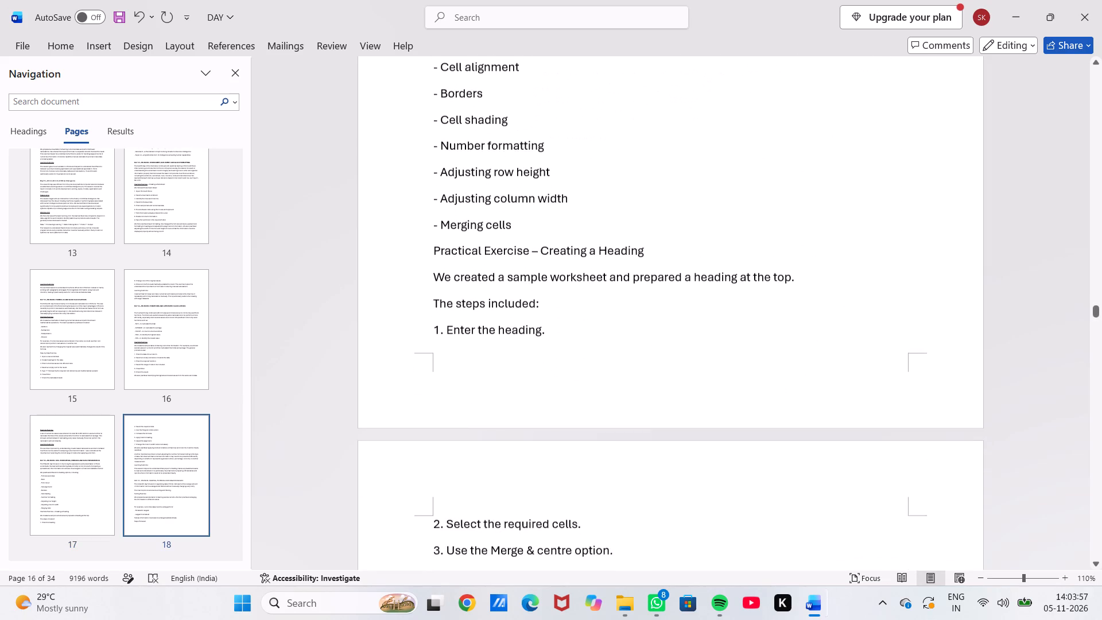
pyautogui.scroll(-3, 505, 352)
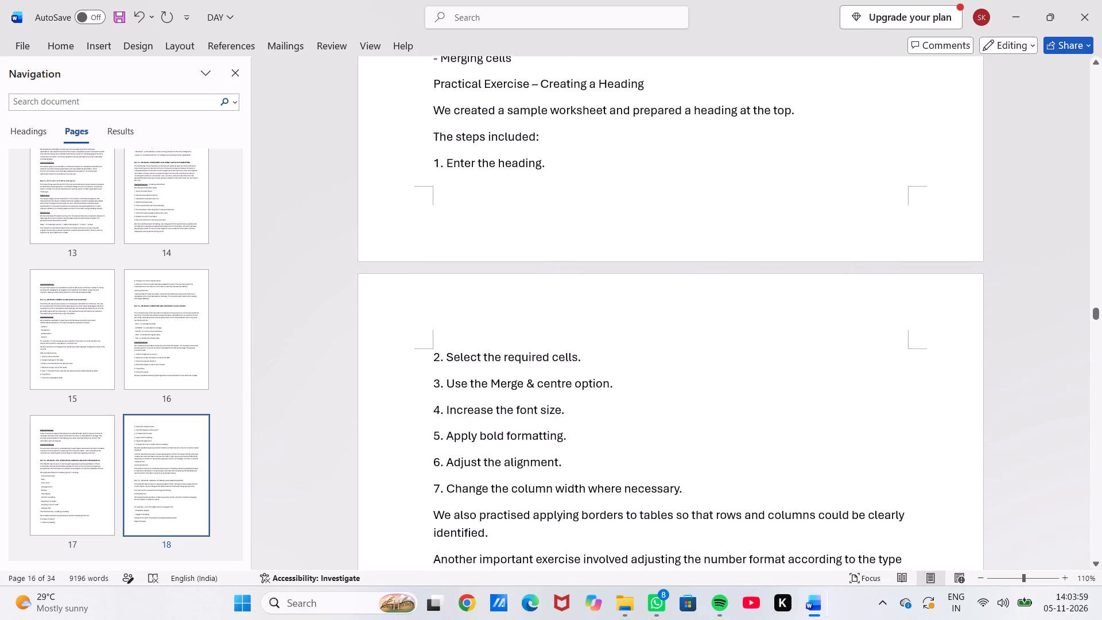
pyautogui.scroll(-1, 505, 352)
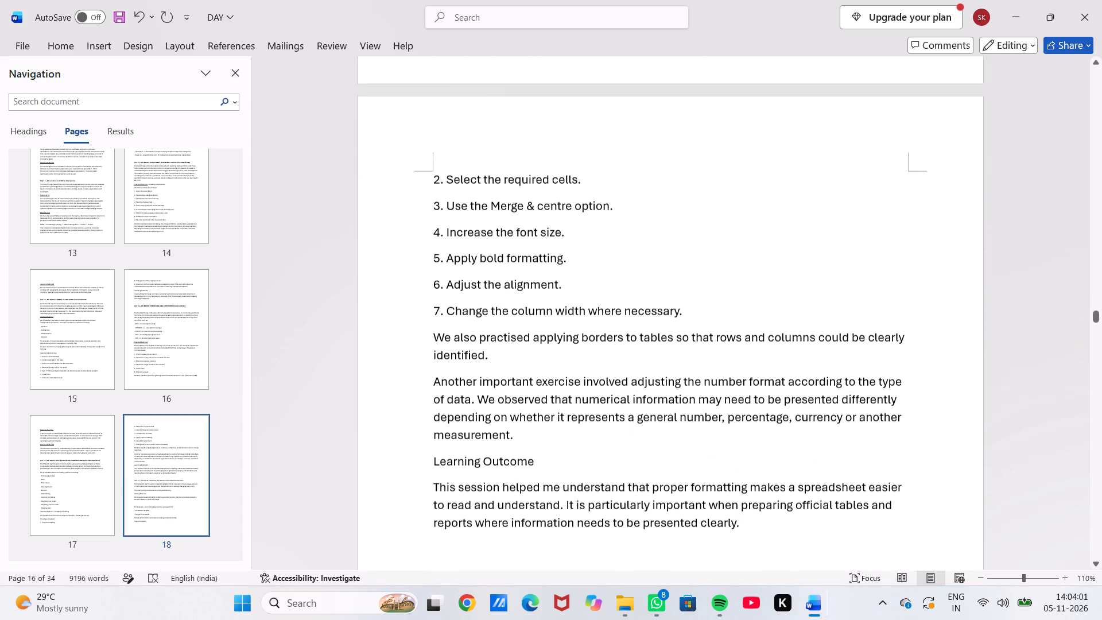
pyautogui.scroll(-2, 505, 352)
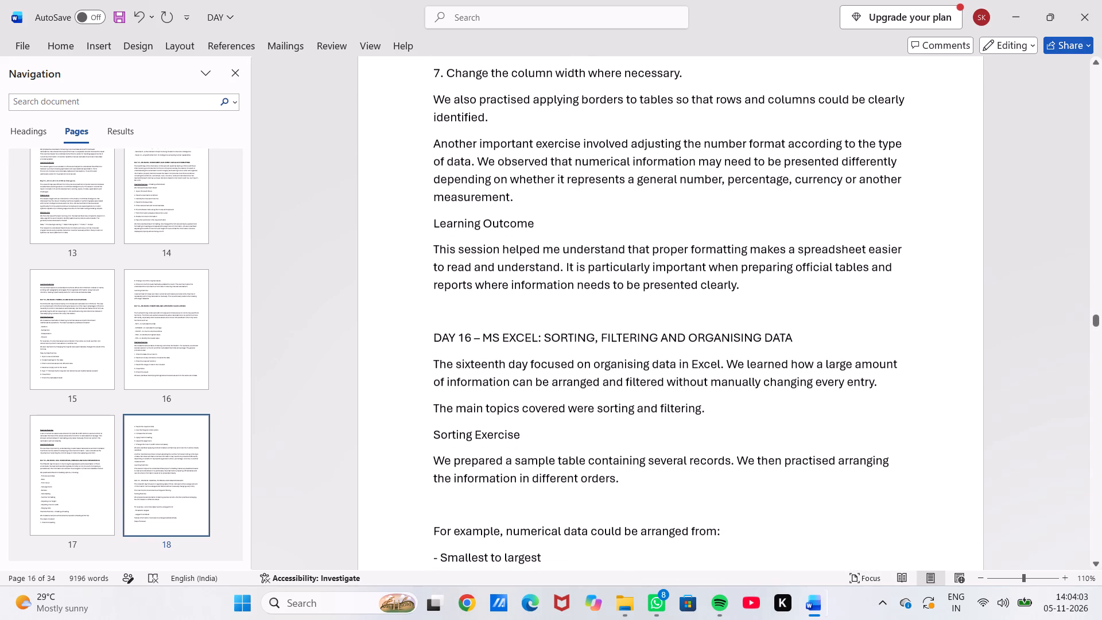
pyautogui.click(435, 340)
pyautogui.moveTo(435, 340); pyautogui.dragTo(550, 315, button='right')
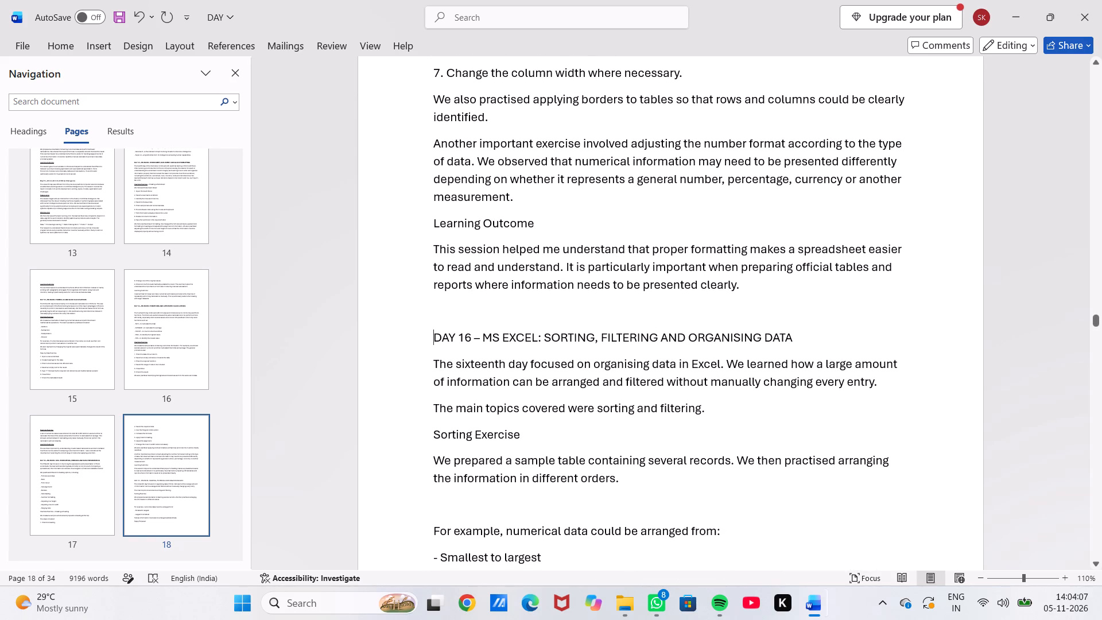
pyautogui.moveTo(550, 315); pyautogui.dragTo(771, 345, button='right')
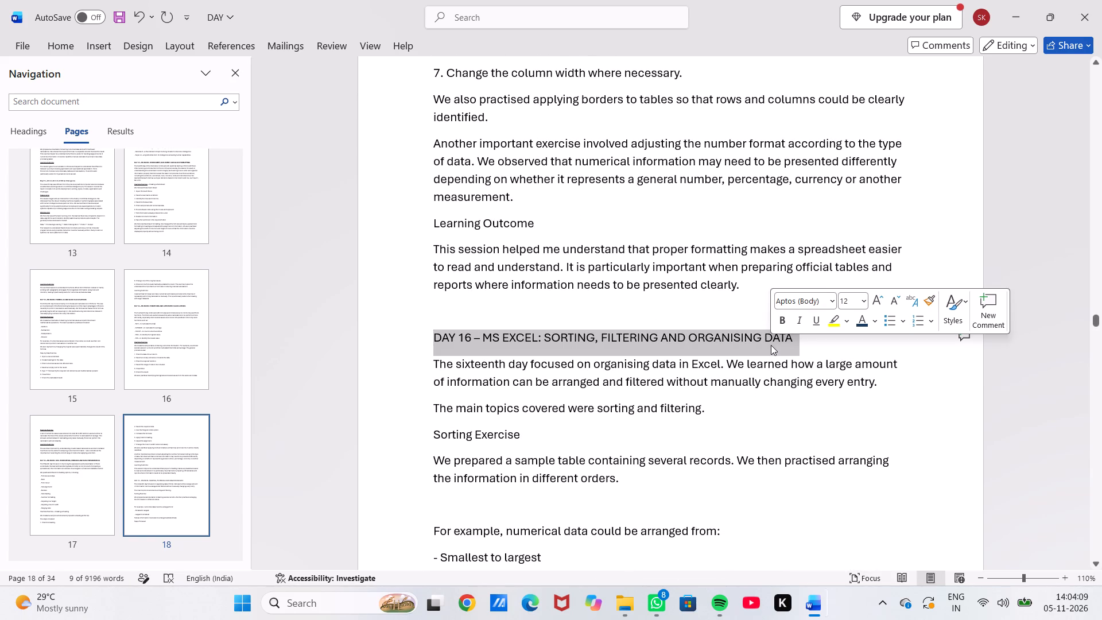
pyautogui.click(781, 324)
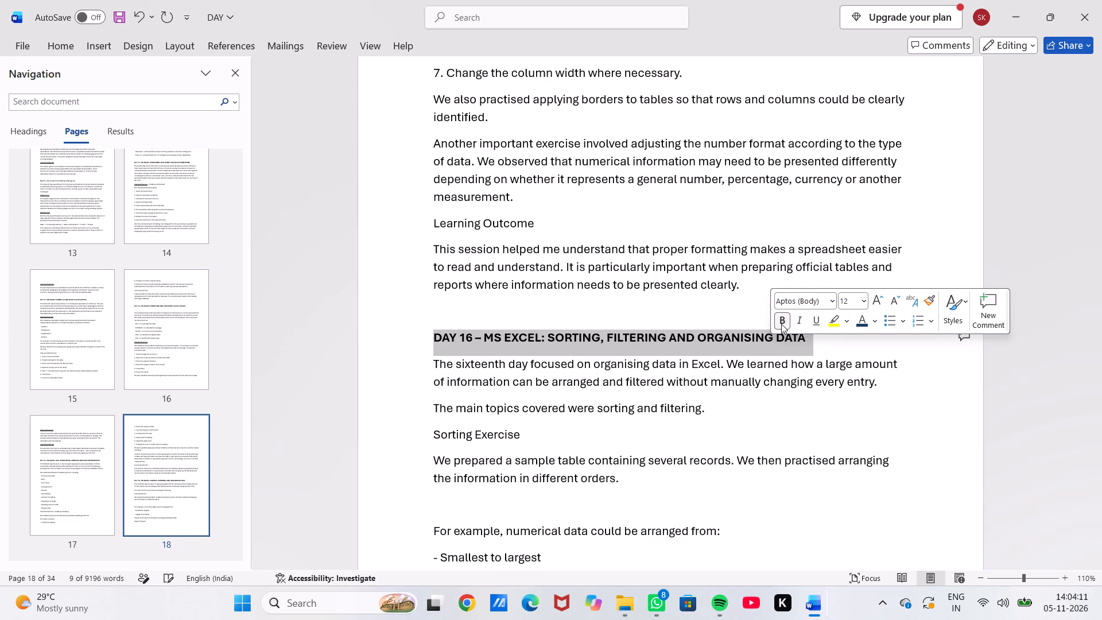
pyautogui.click(777, 363)
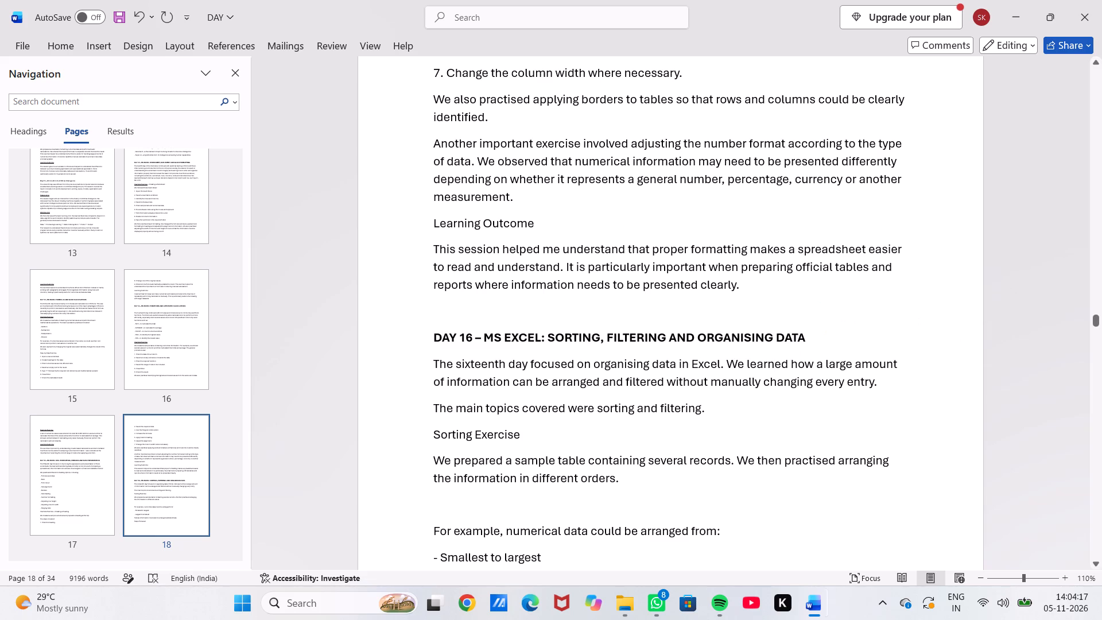
# Delete the blank line above "For example, numerical data could be arranged from:" in the Day 16 section.
pyautogui.scroll(-1, 582, 396)
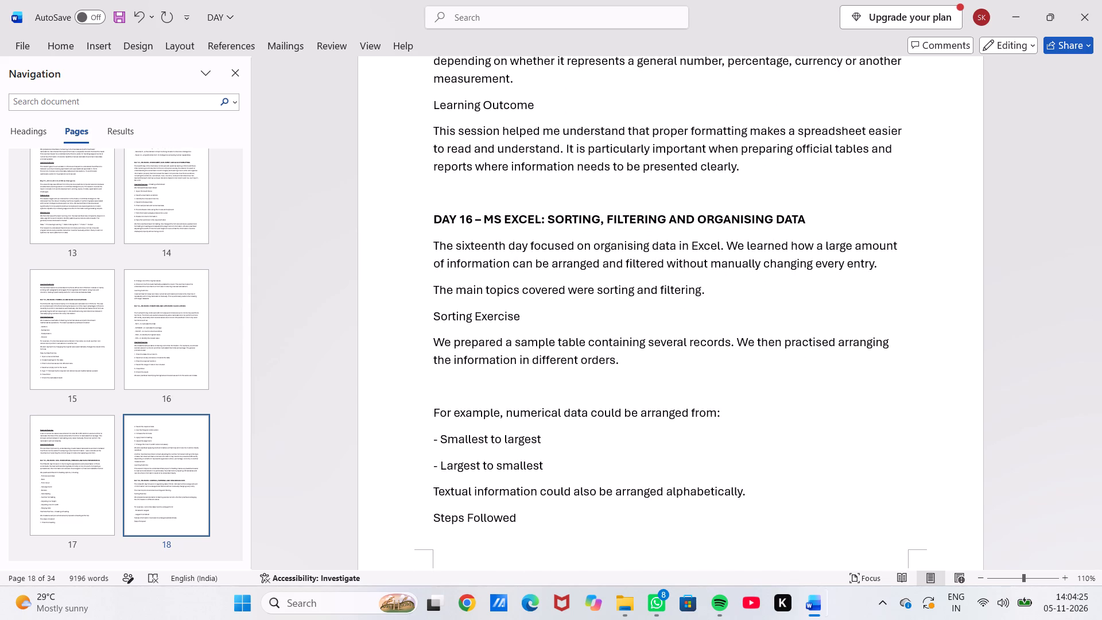
pyautogui.click(582, 396)
pyautogui.click(582, 396)
pyautogui.click(433, 413)
pyautogui.press('BackSpace')
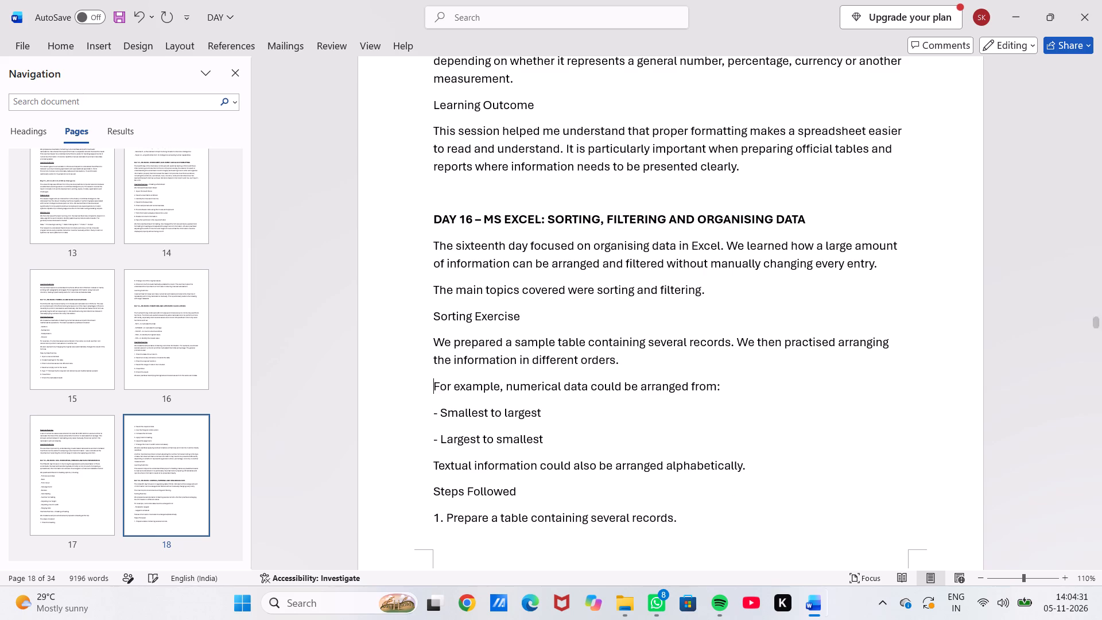
# Underline the "Learning Outcome" subheading at the end of the Day 16 section.
pyautogui.scroll(-1, 457, 447)
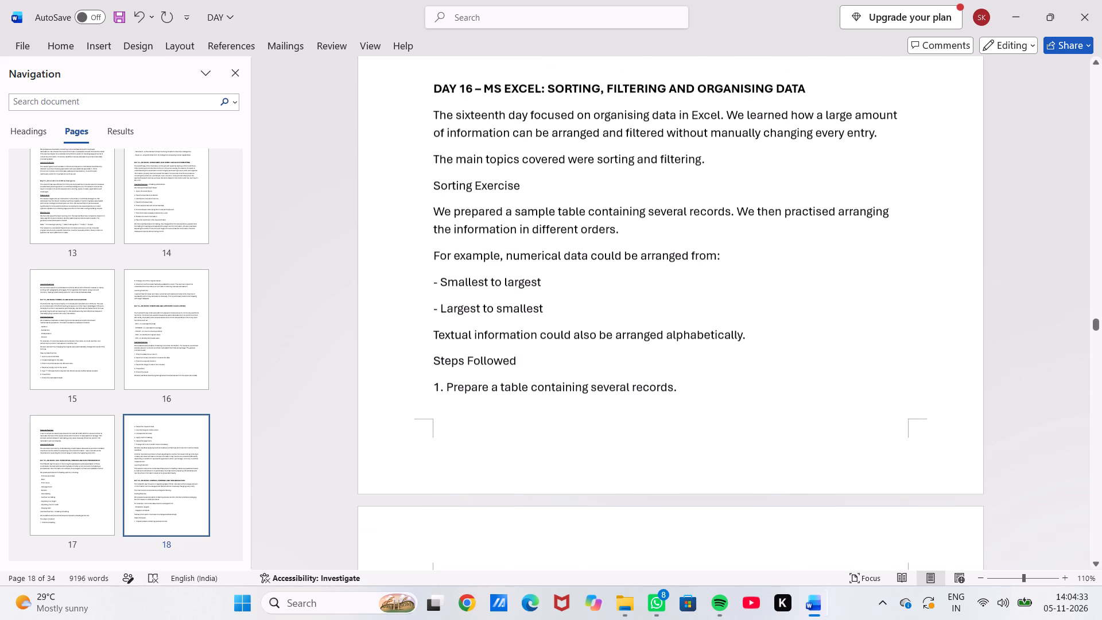
pyautogui.scroll(-1, 457, 447)
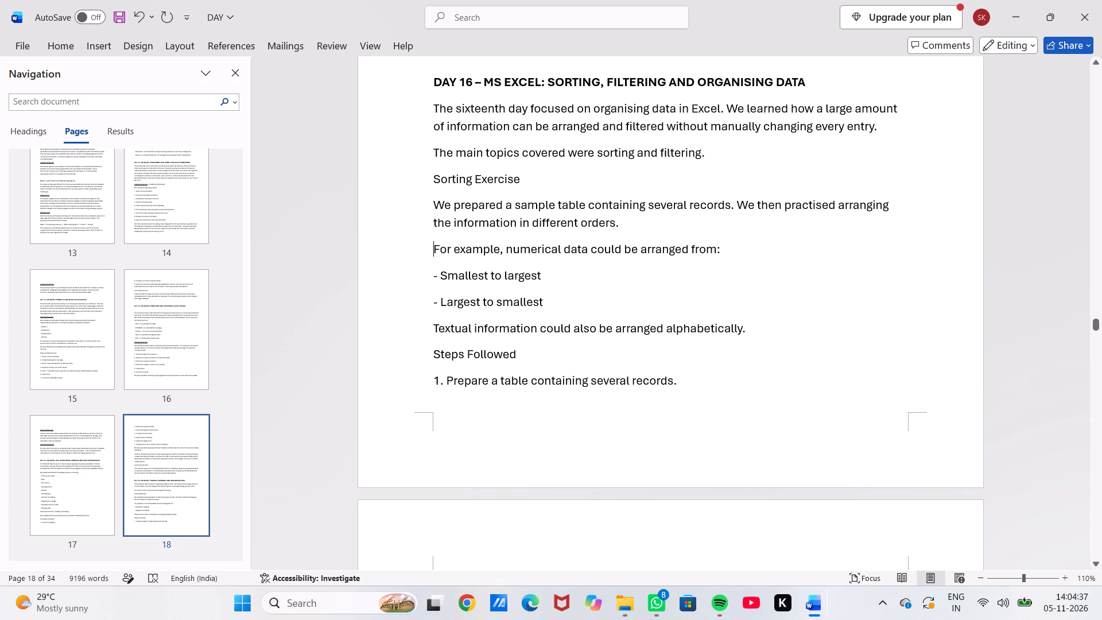
pyautogui.scroll(1, 457, 447)
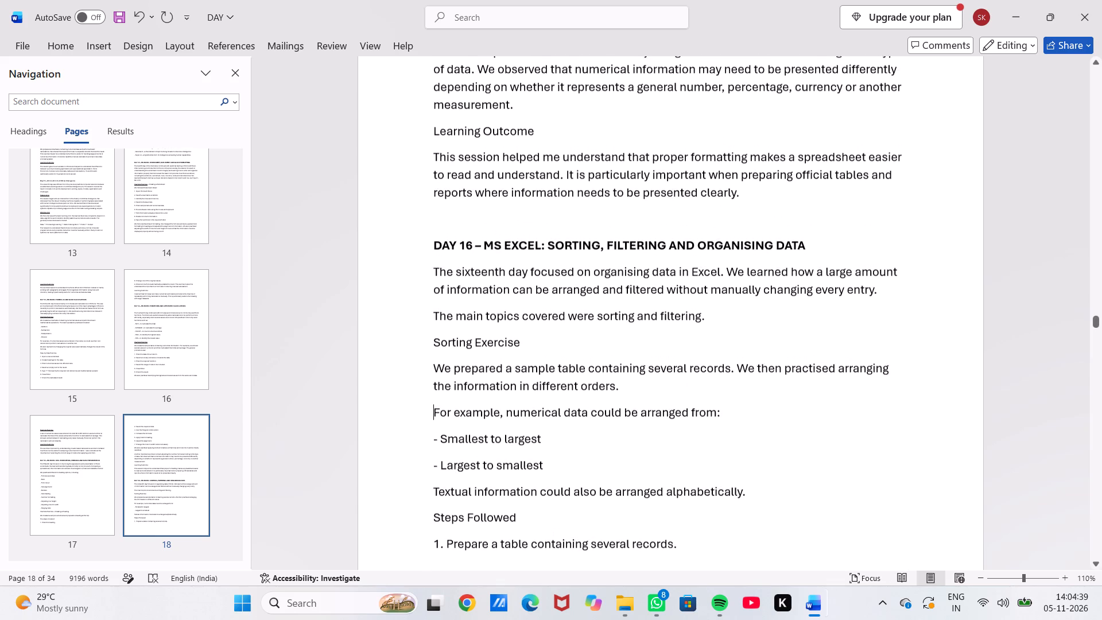
pyautogui.scroll(-4, 457, 447)
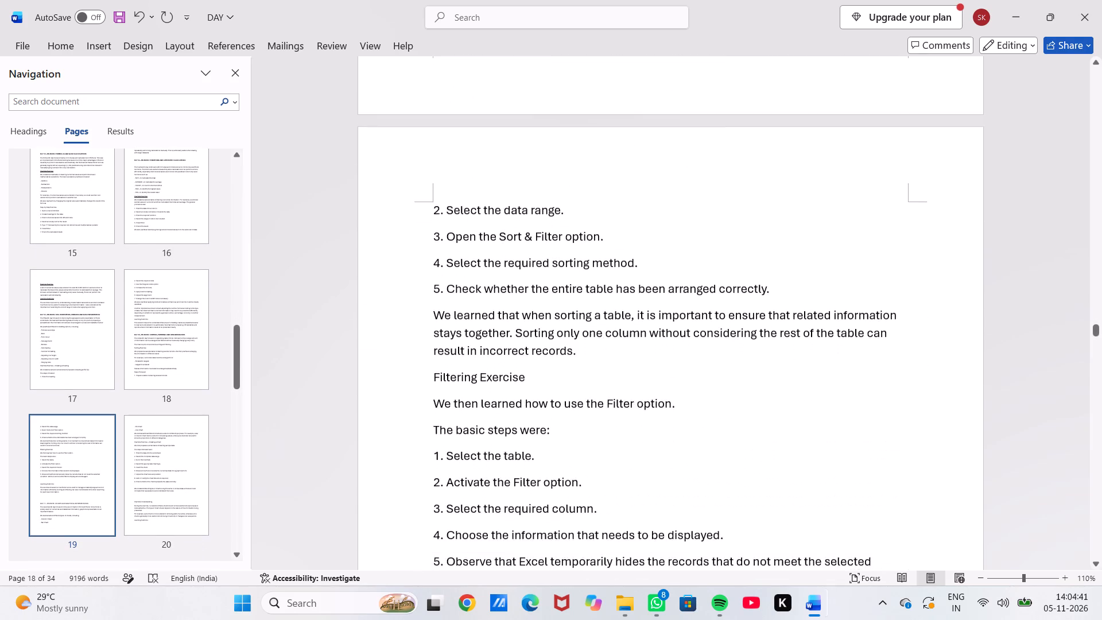
pyautogui.scroll(-1, 457, 447)
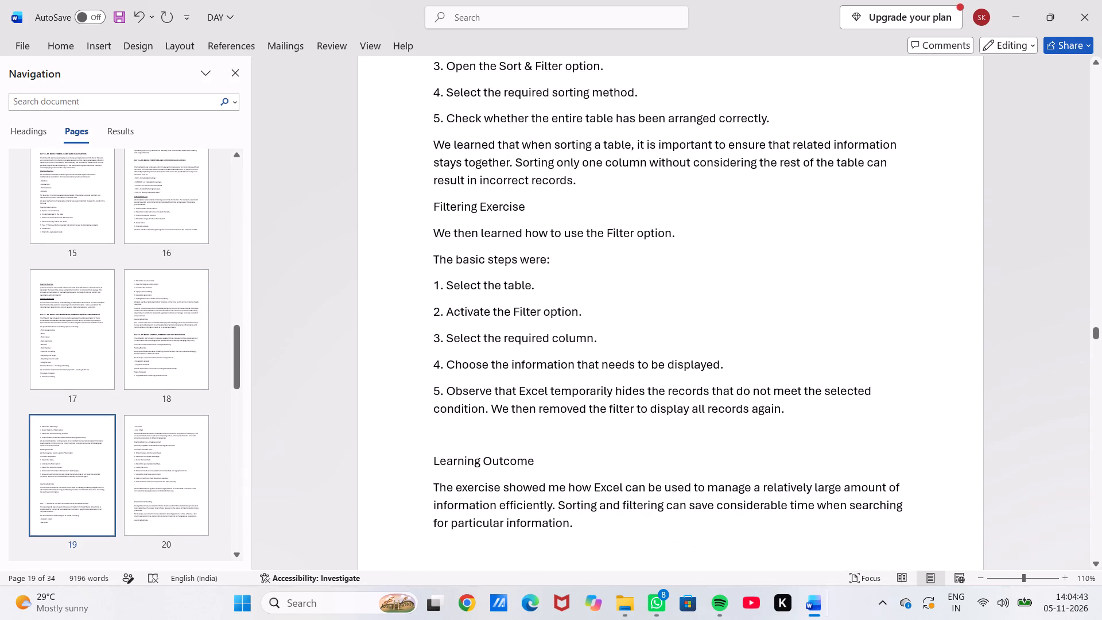
pyautogui.scroll(-1, 457, 447)
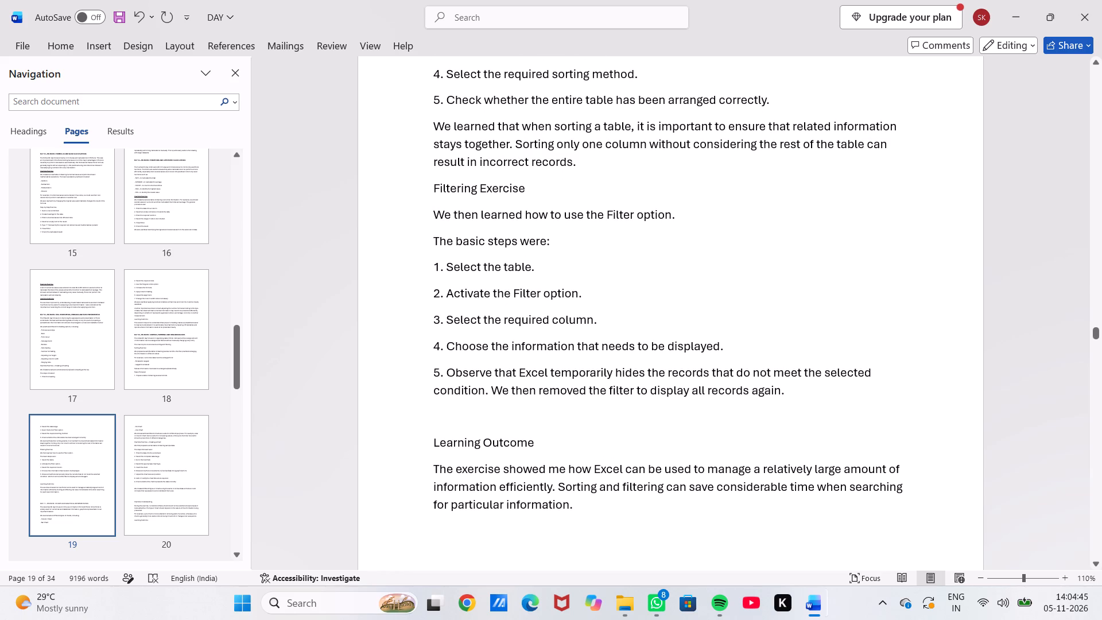
pyautogui.click(428, 443)
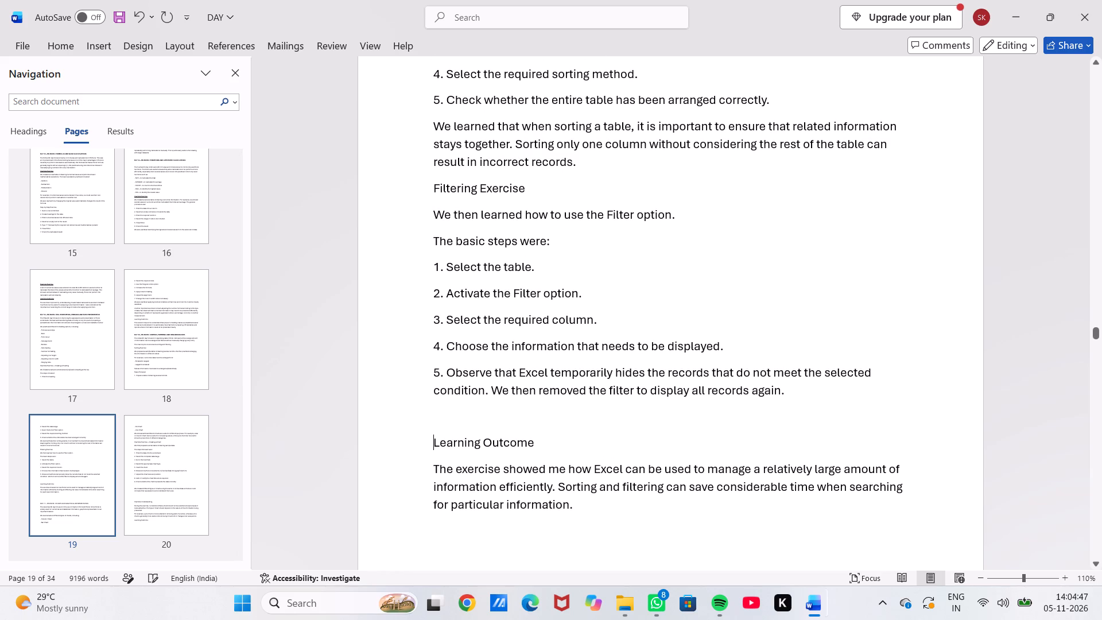
pyautogui.moveTo(428, 443); pyautogui.dragTo(574, 450, button='right')
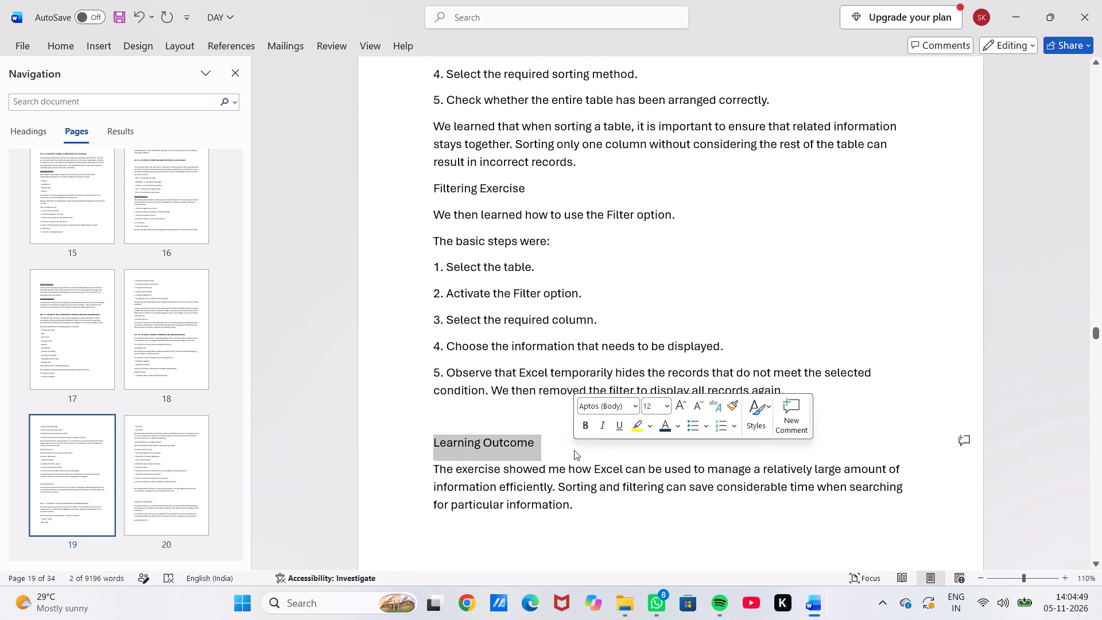
pyautogui.click(619, 424)
# Delete one blank line above the heading "DAY 17 – MS EXCEL: CHARTS AND GRAPHICAL REPRESENTATION".
pyautogui.scroll(-1, 592, 495)
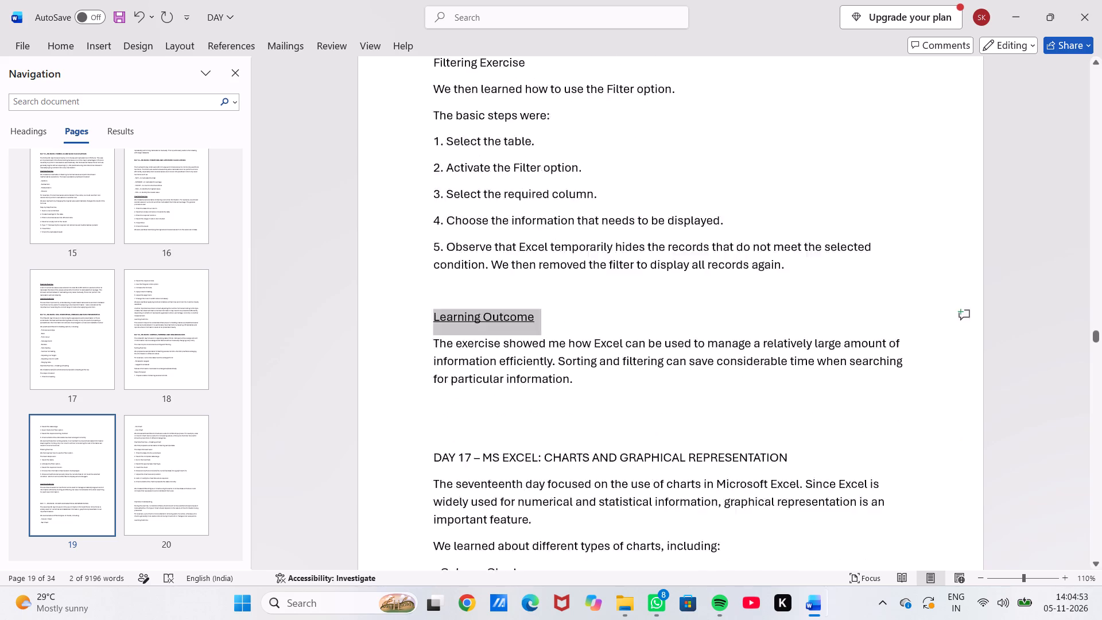
pyautogui.scroll(-1, 592, 495)
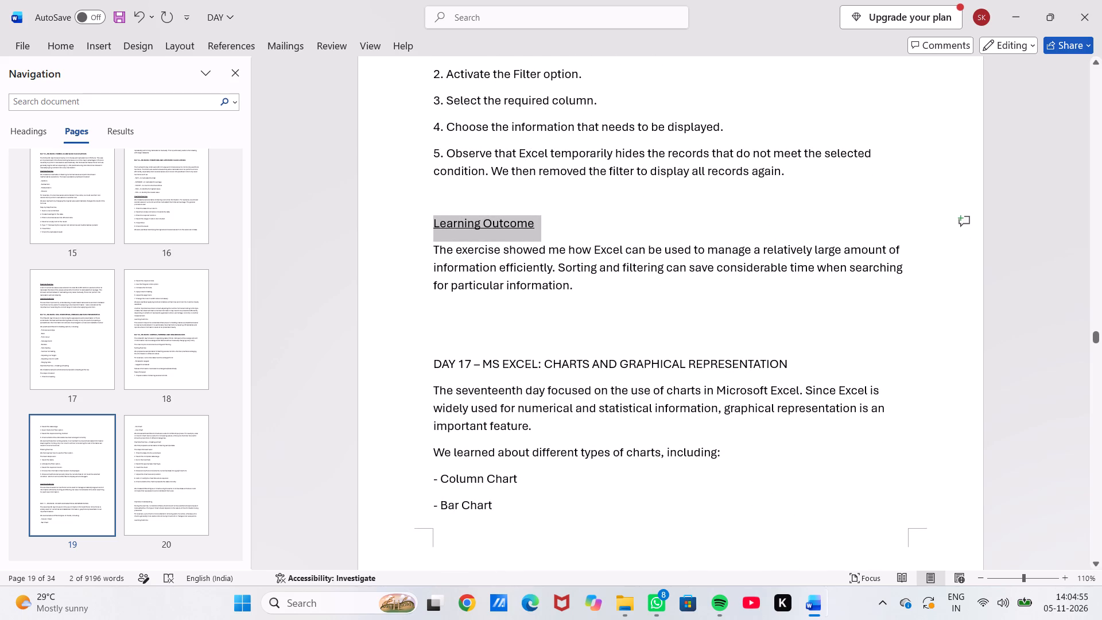
pyautogui.click(433, 364)
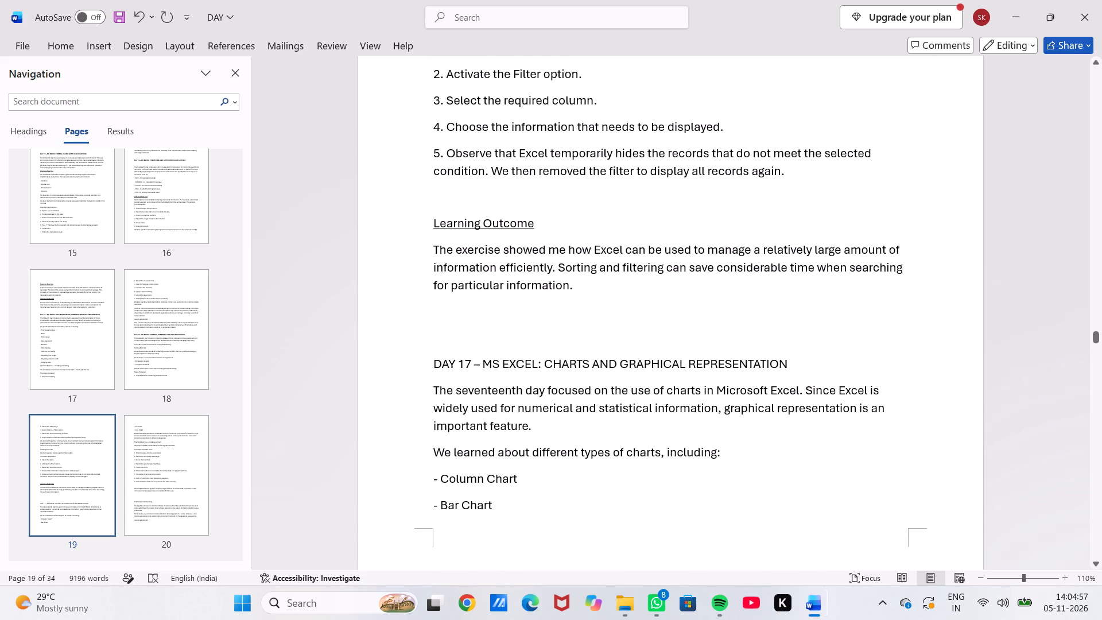
pyautogui.press('BackSpace')
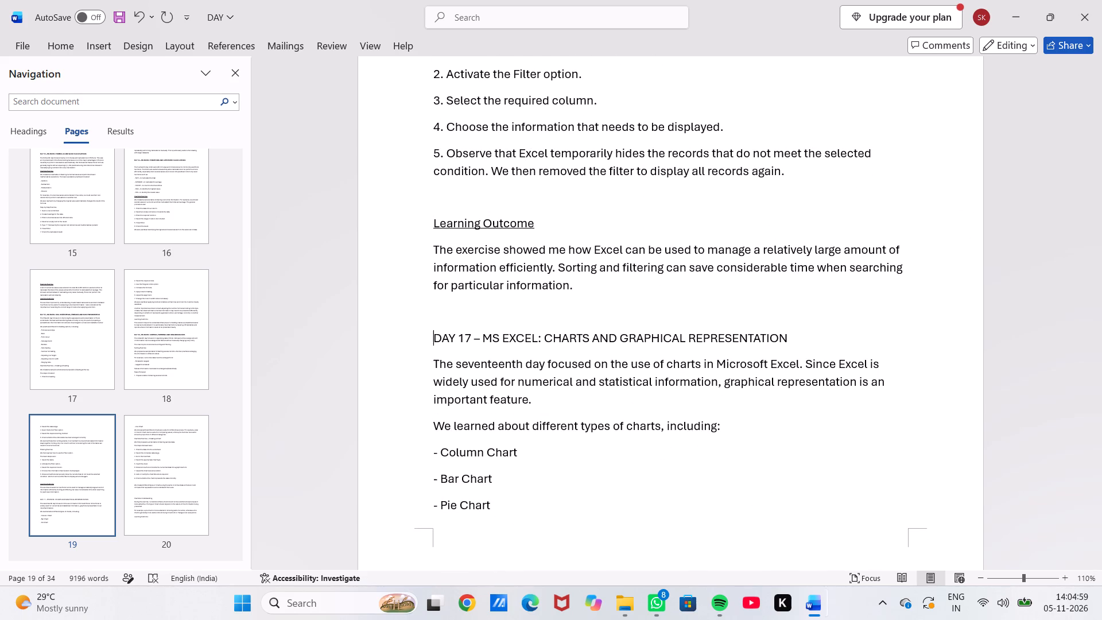
# Bold the heading "DAY 17 – MS EXCEL: CHARTS AND GRAPHICAL REPRESENTATION".
pyautogui.click(425, 404)
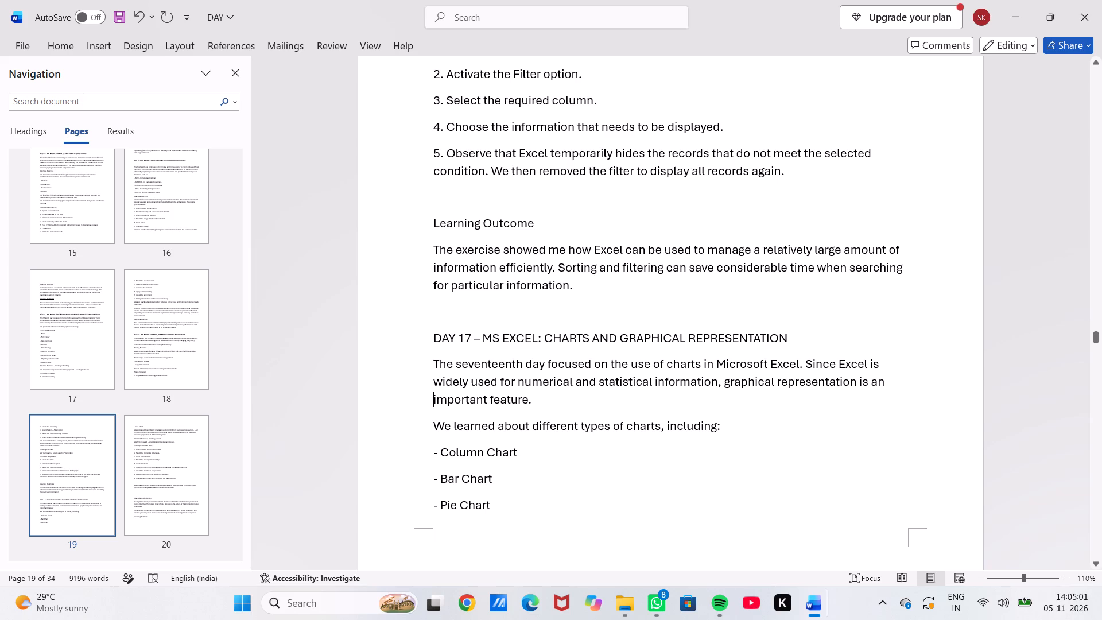
pyautogui.click(431, 340)
pyautogui.rightClick(431, 340)
pyautogui.moveTo(422, 355); pyautogui.dragTo(556, 353, button='right')
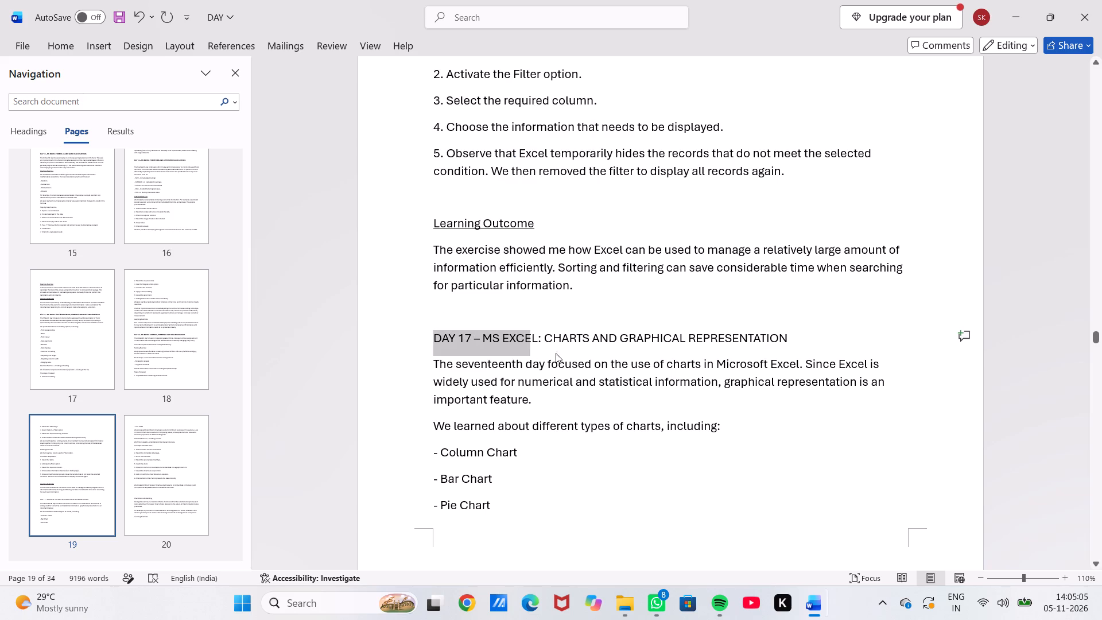
pyautogui.moveTo(556, 353); pyautogui.dragTo(812, 338, button='right')
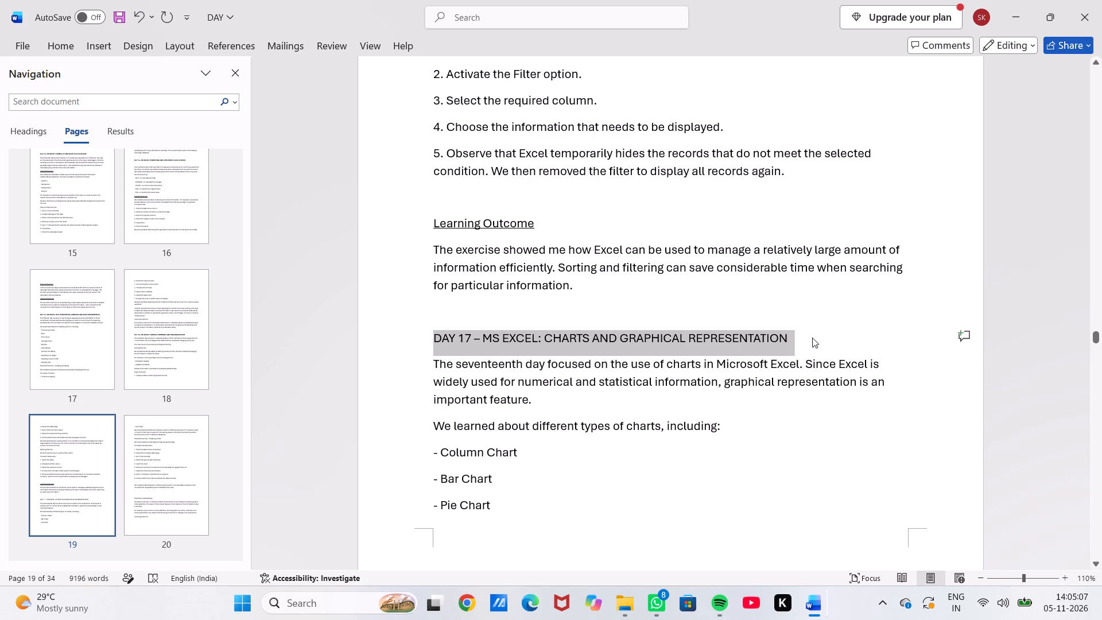
pyautogui.moveTo(812, 338); pyautogui.dragTo(816, 339, button='right')
pyautogui.click(824, 314)
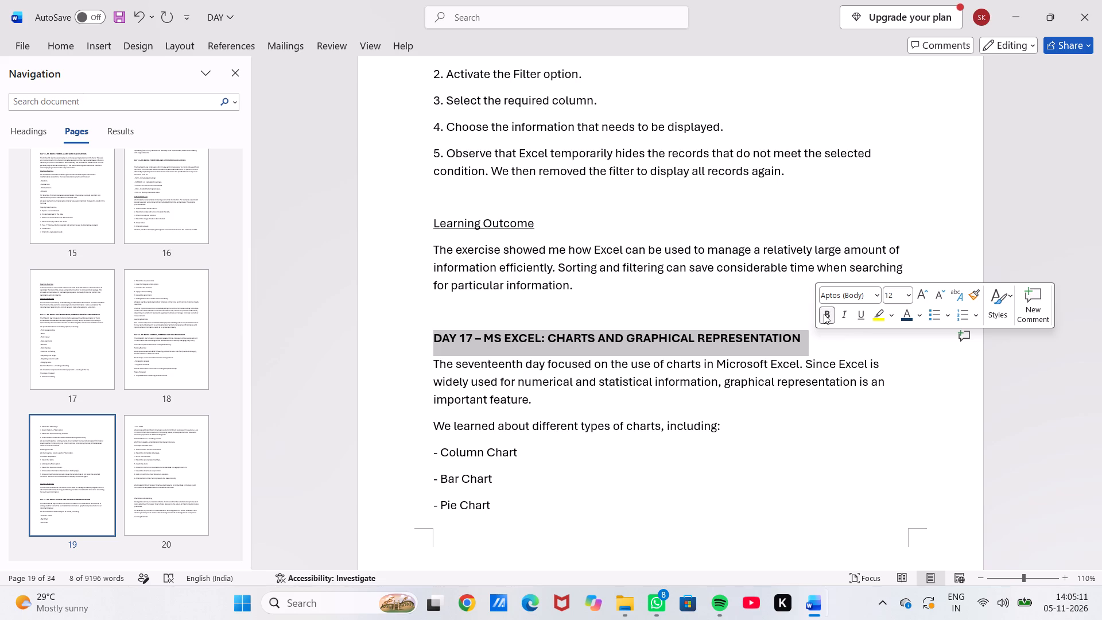
pyautogui.click(778, 422)
# Underline the words "Practical Exercise" in the Day 17 subheading "Practical Exercise – Creating a Chart".
pyautogui.scroll(-1, 778, 422)
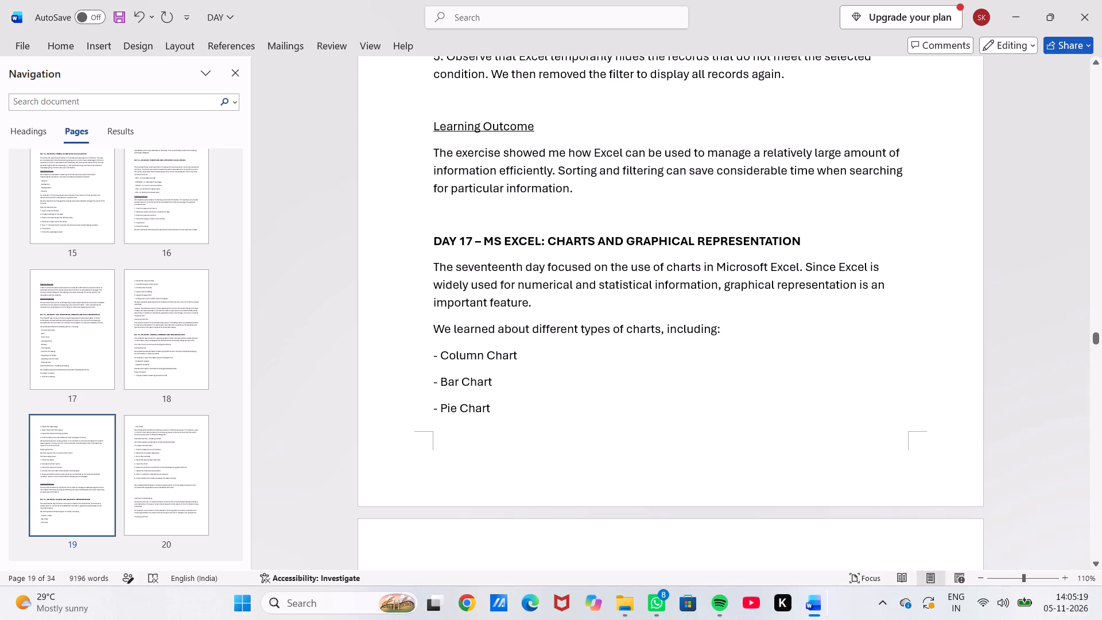
pyautogui.scroll(2, 630, 385)
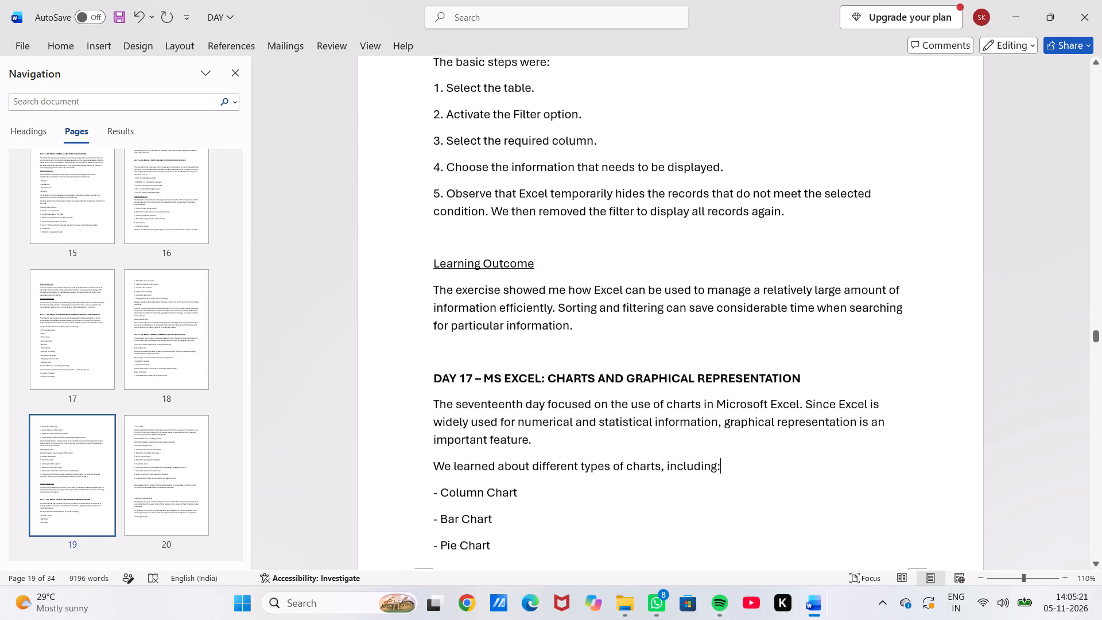
pyautogui.scroll(1, 630, 385)
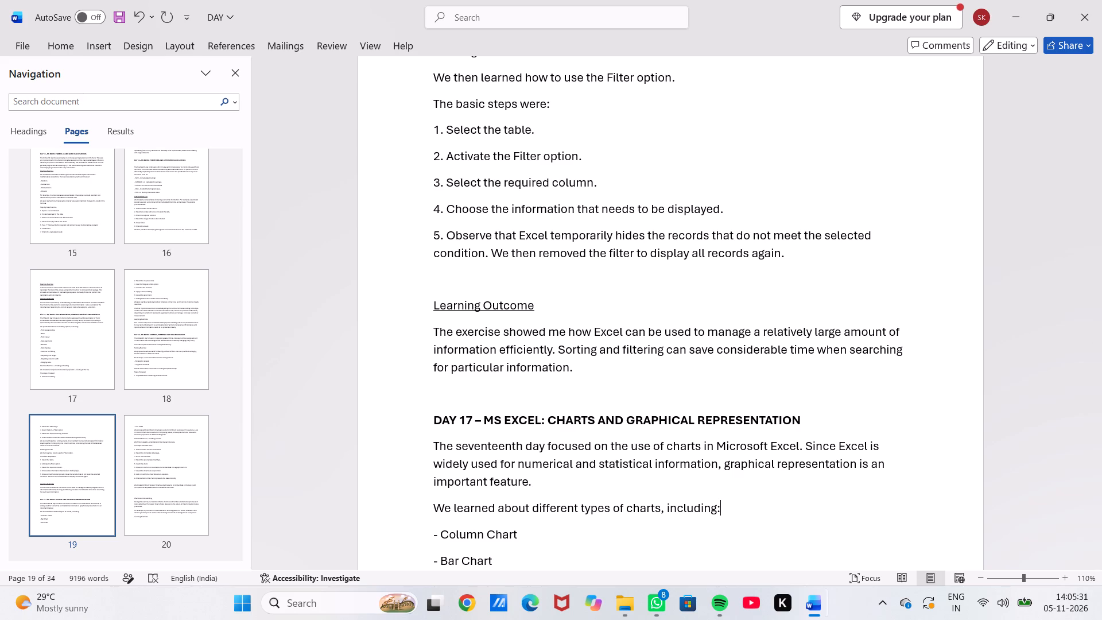
pyautogui.scroll(-2, 638, 445)
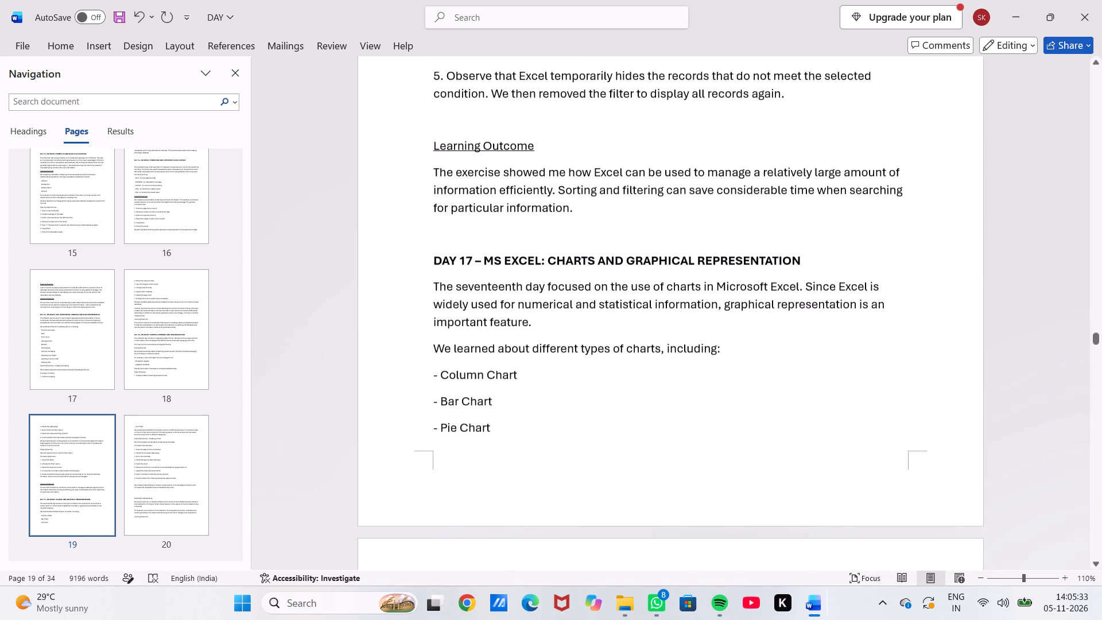
pyautogui.scroll(-3, 638, 445)
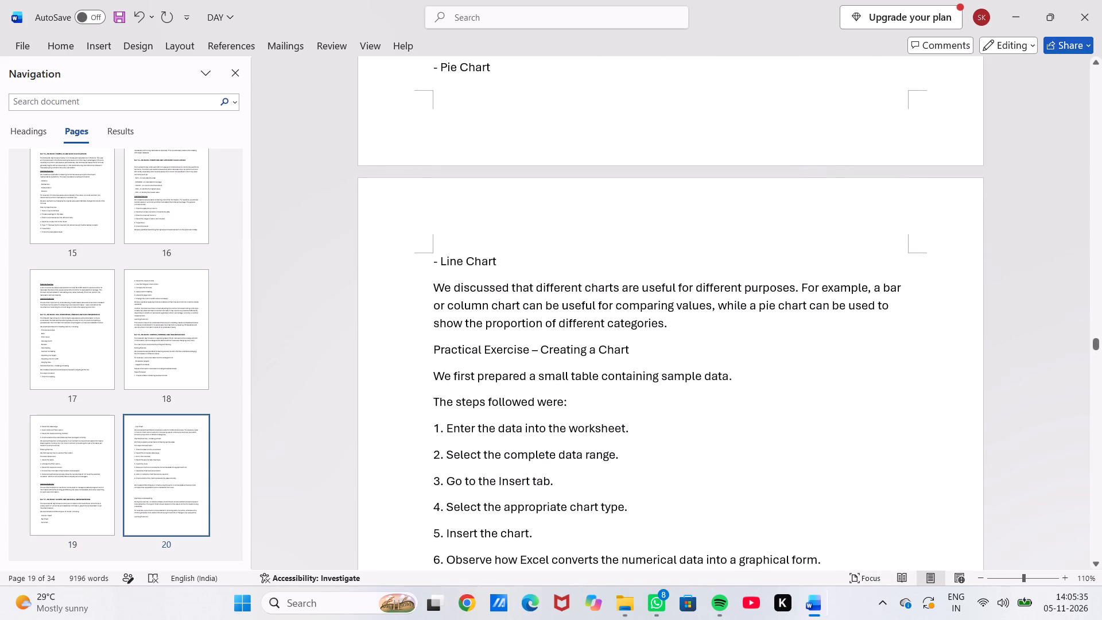
pyautogui.click(433, 350)
pyautogui.moveTo(433, 350); pyautogui.dragTo(517, 358, button='right')
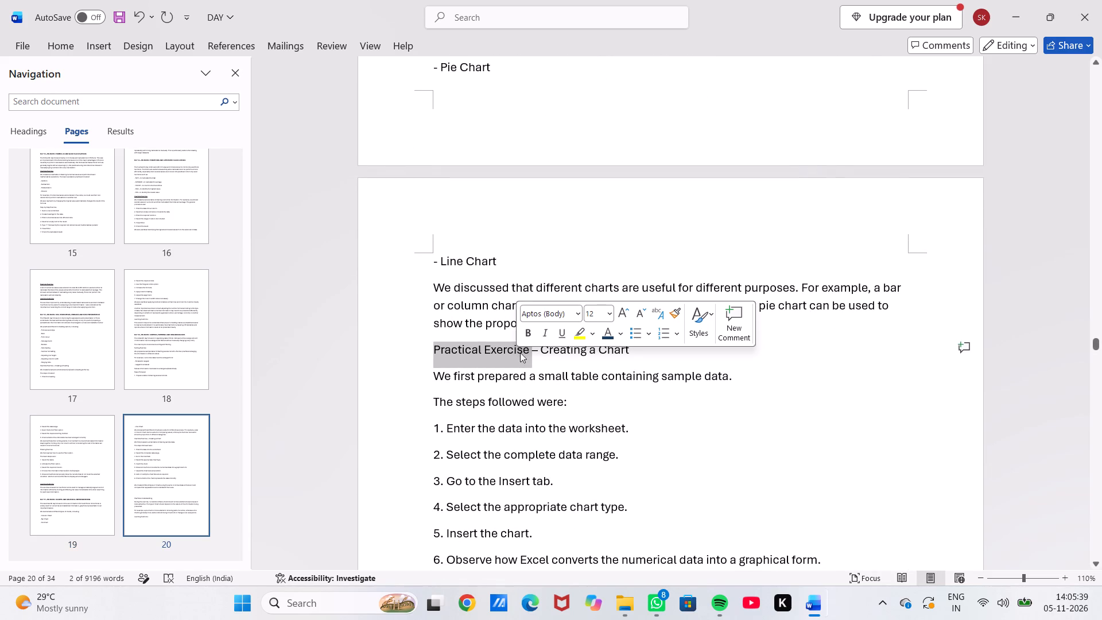
pyautogui.click(565, 337)
# Delete the blank lines above "We created different types of charts" and above "Practical Understanding" in the Day 17 section.
pyautogui.scroll(-1, 576, 466)
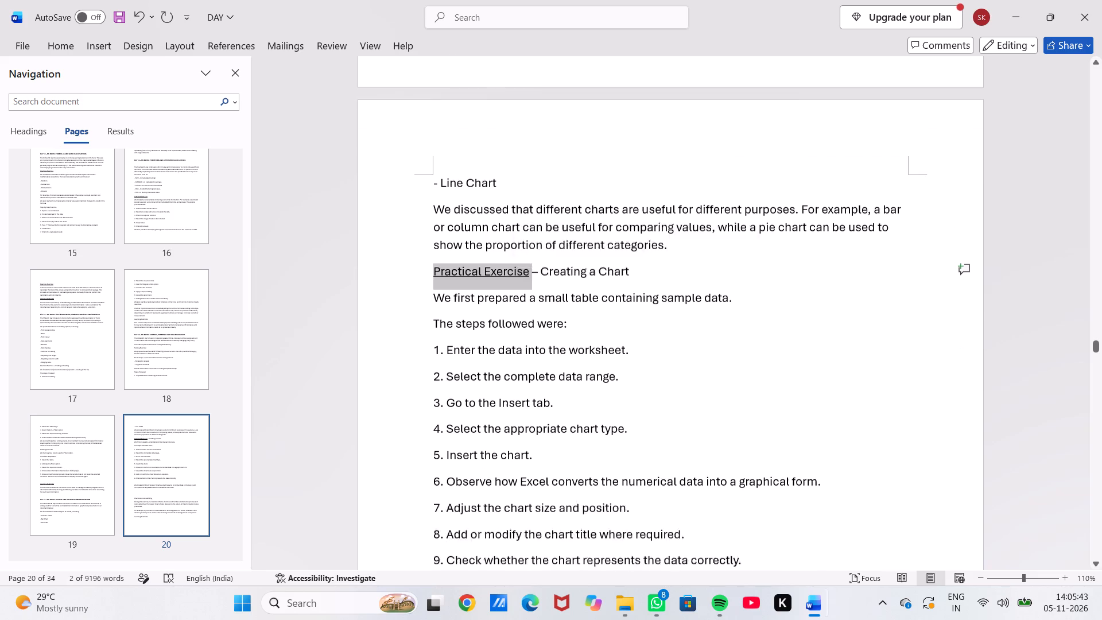
pyautogui.scroll(-1, 576, 466)
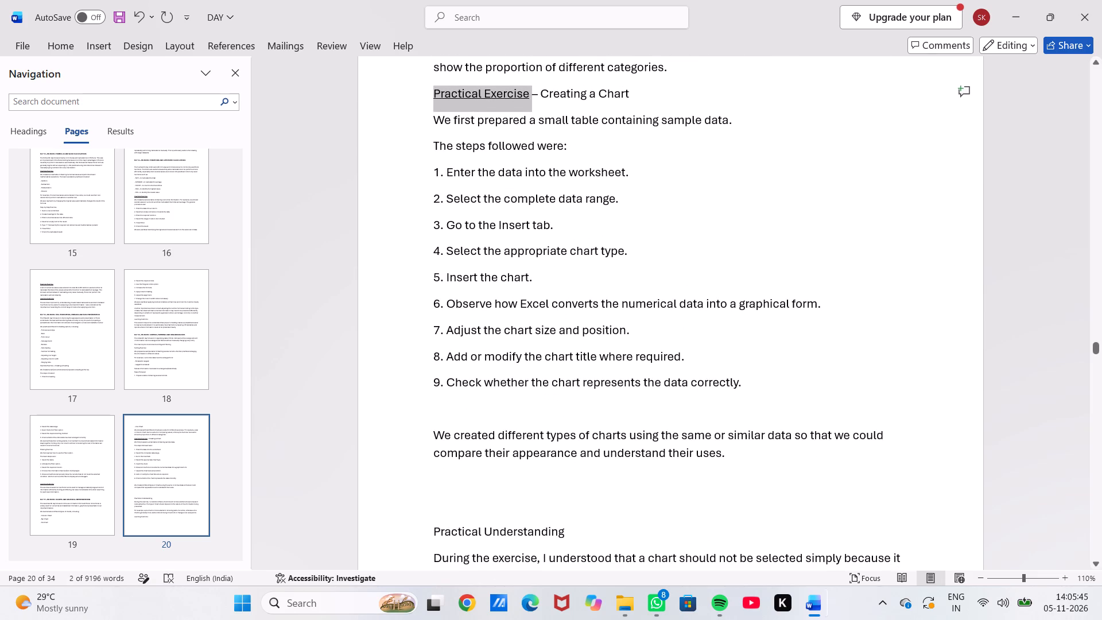
pyautogui.click(429, 433)
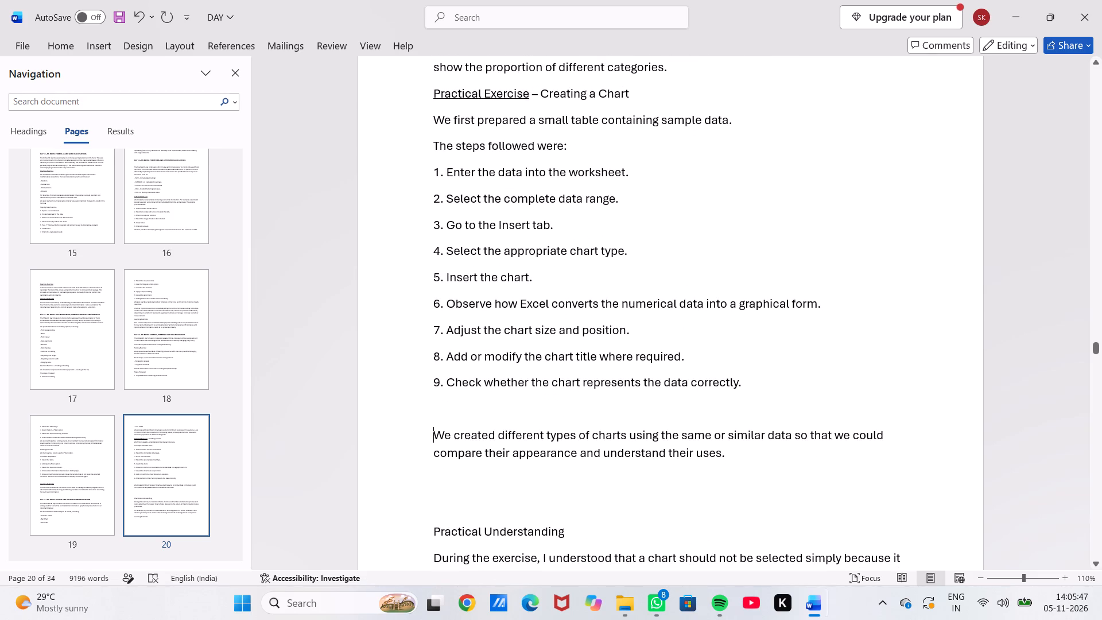
pyautogui.press('BackSpace')
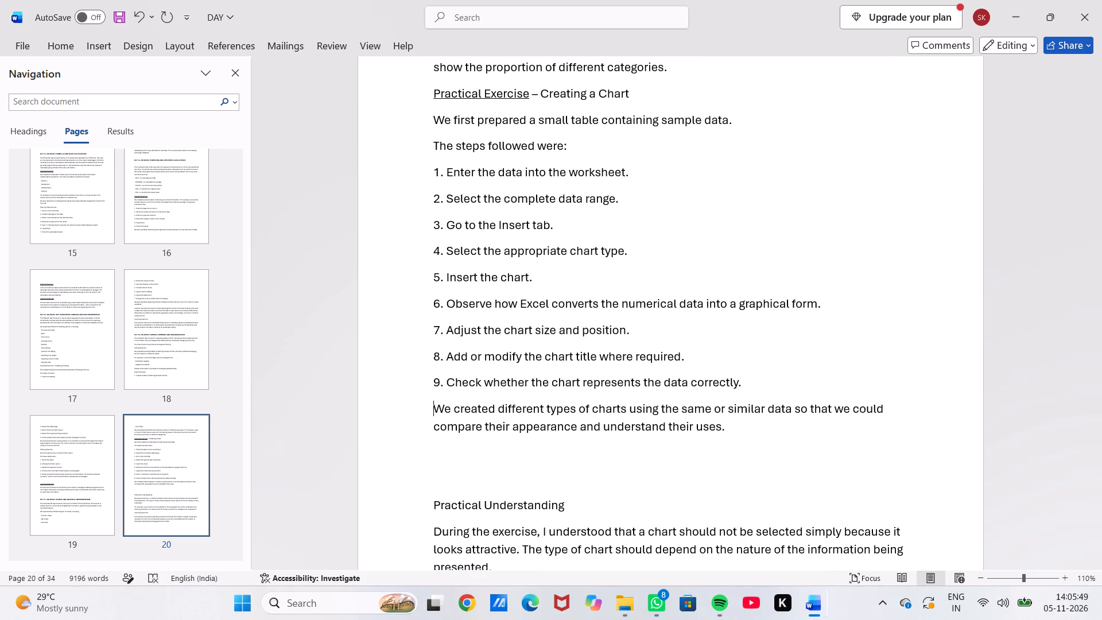
pyautogui.click(432, 504)
pyautogui.press('BackSpace')
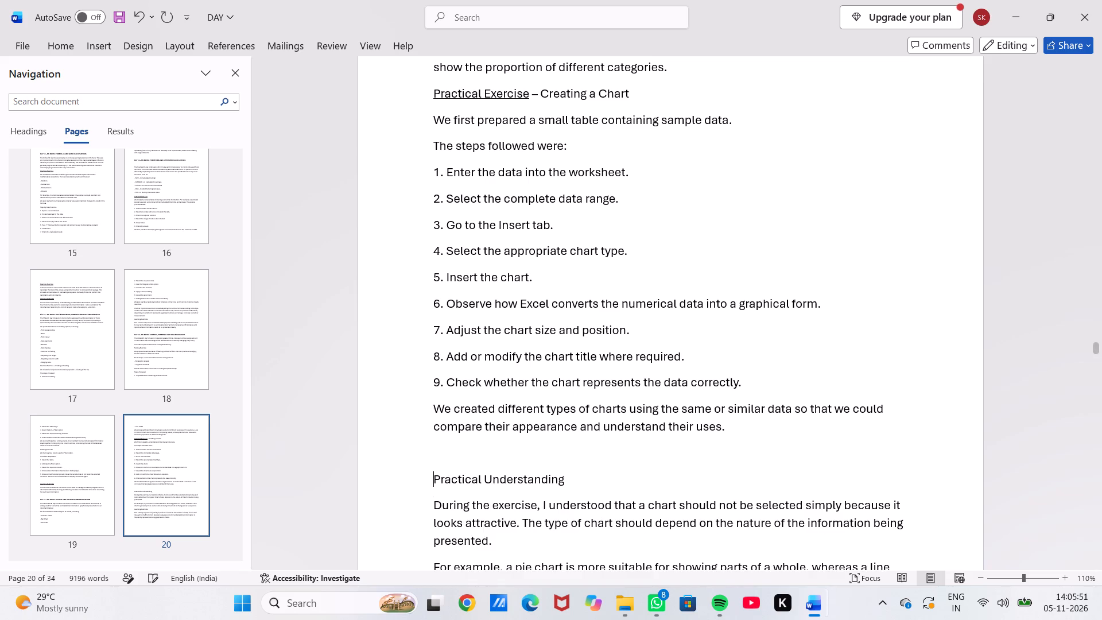
pyautogui.press('BackSpace')
# Underline the "Practical Understanding" subheading in the Day 17 section.
pyautogui.moveTo(432, 504); pyautogui.dragTo(493, 504, button='right')
pyautogui.click(436, 451)
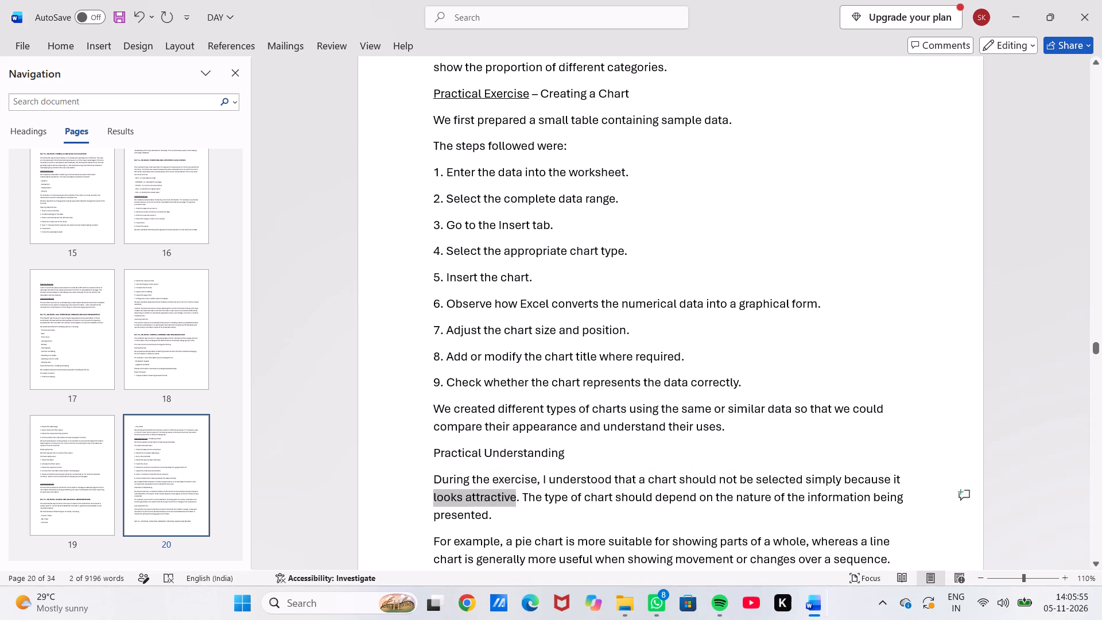
pyautogui.moveTo(436, 451); pyautogui.dragTo(577, 456, button='right')
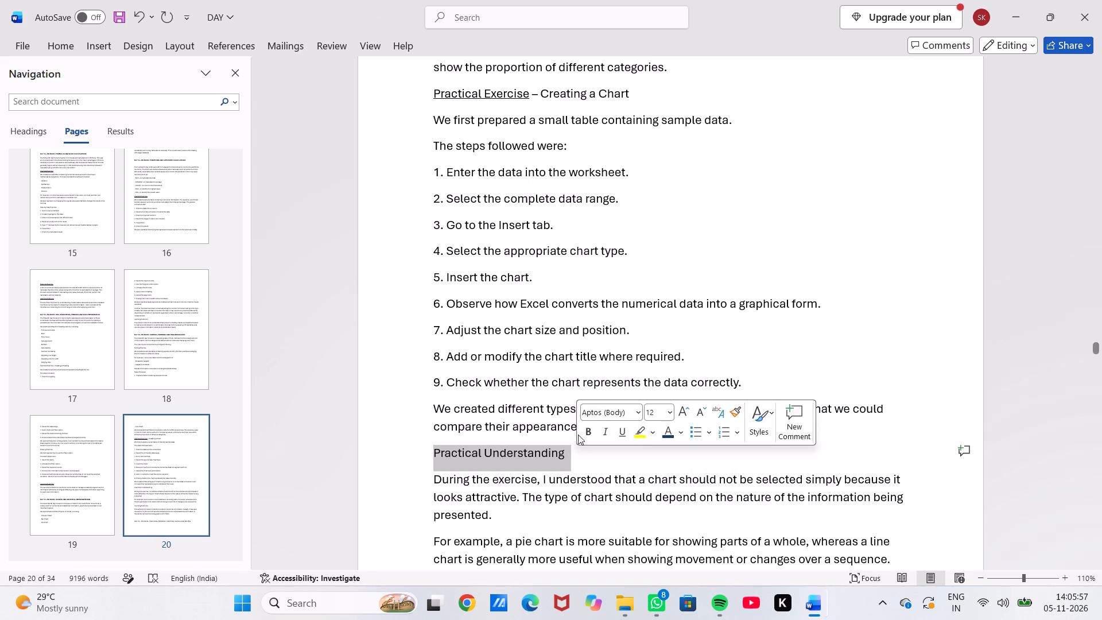
pyautogui.click(617, 435)
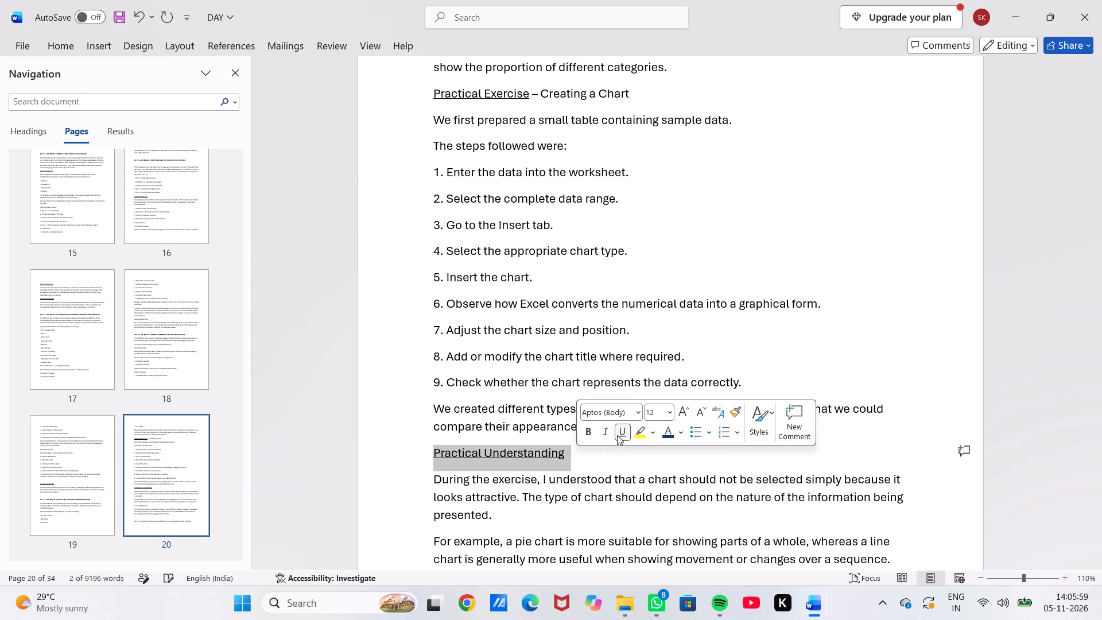
pyautogui.scroll(-2, 603, 500)
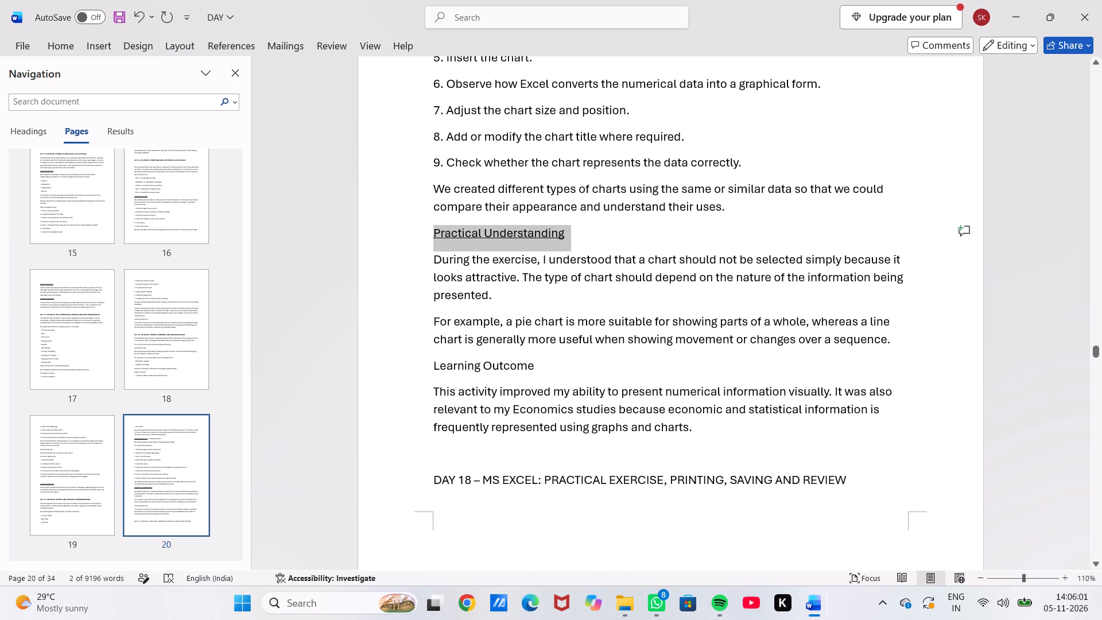
# Bold the heading "DAY 18 – MS EXCEL: PRACTICAL EXERCISE, PRINTING, SAVING AND REVIEW".
pyautogui.scroll(-1, 603, 500)
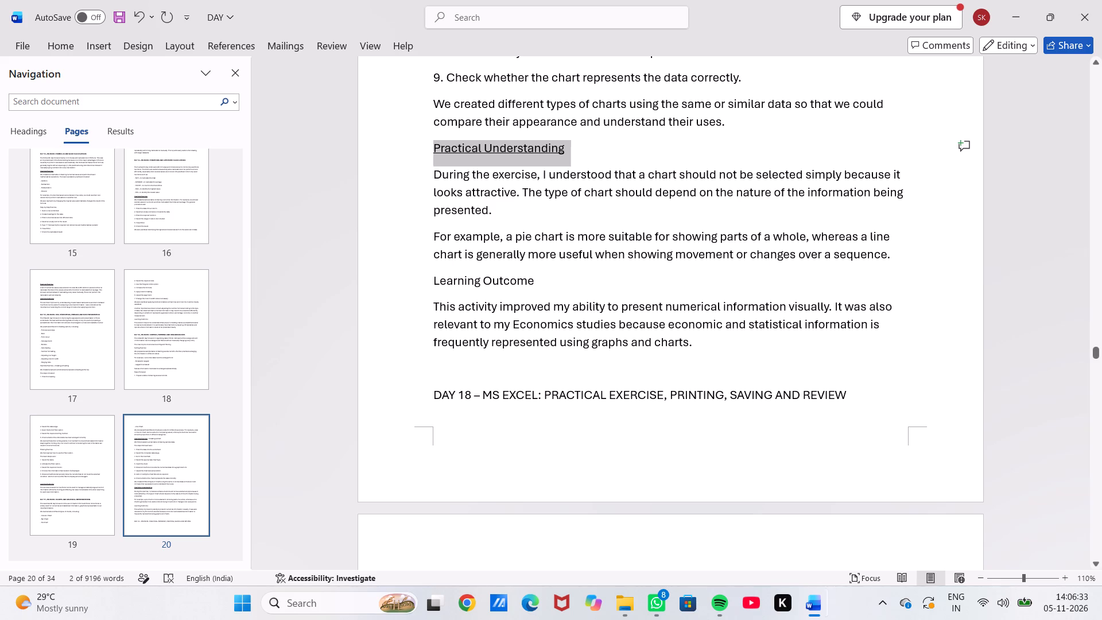
pyautogui.scroll(-1, 580, 410)
pyautogui.scroll(1, 512, 387)
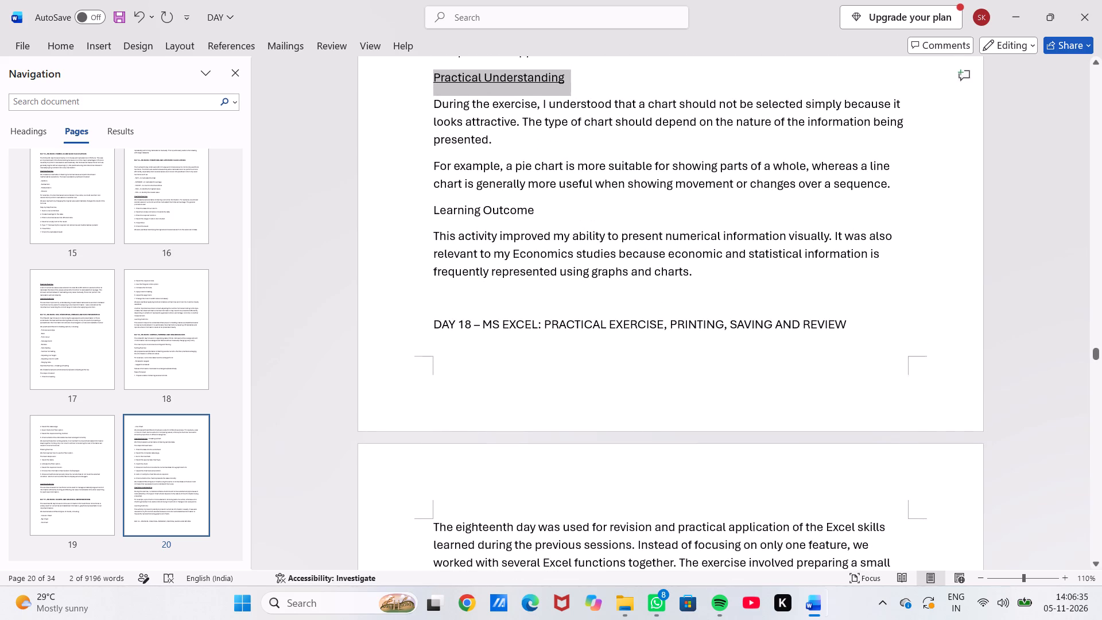
pyautogui.scroll(1, 512, 387)
pyautogui.click(433, 462)
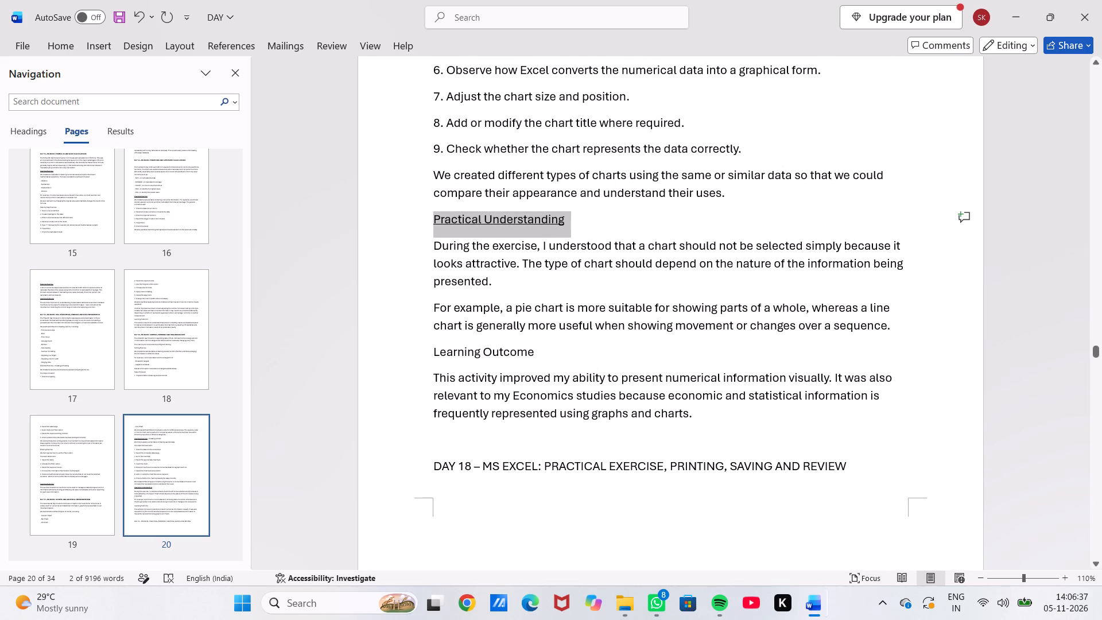
pyautogui.moveTo(433, 462); pyautogui.dragTo(650, 475, button='right')
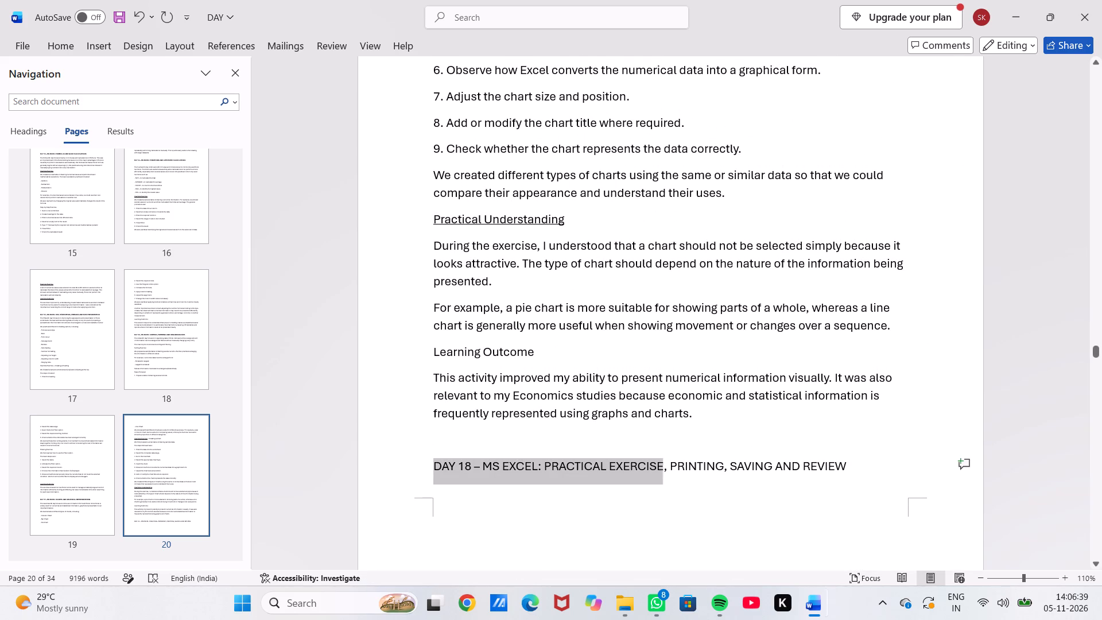
pyautogui.moveTo(650, 475); pyautogui.dragTo(847, 475, button='right')
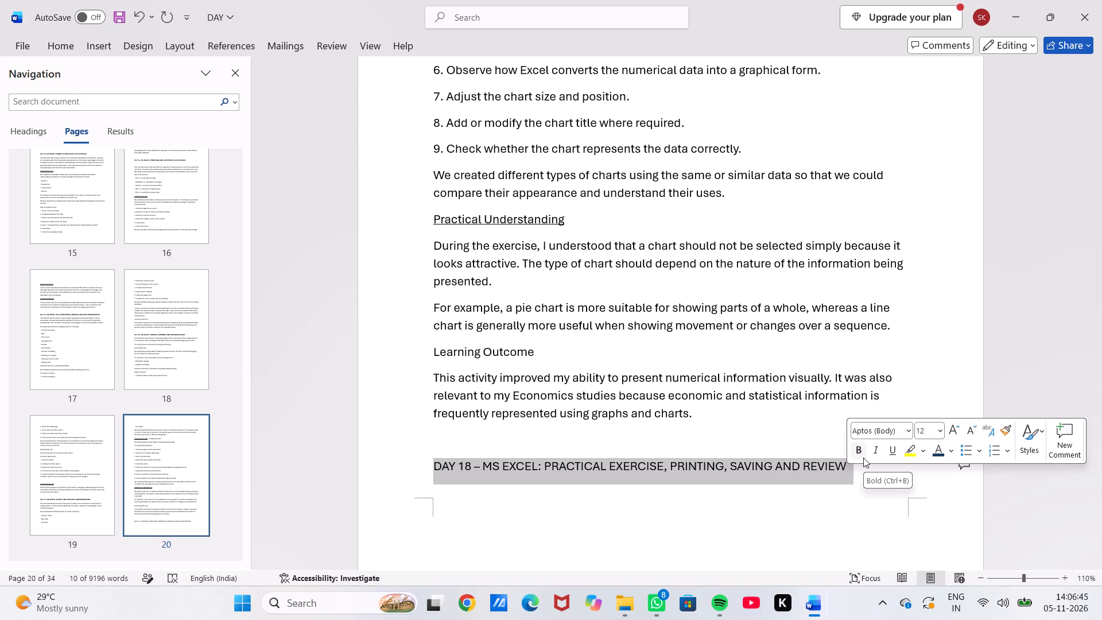
pyautogui.click(863, 458)
# Move the Day 18 heading to the top of the next page, directly above its introductory paragraph.
pyautogui.scroll(-1, 824, 517)
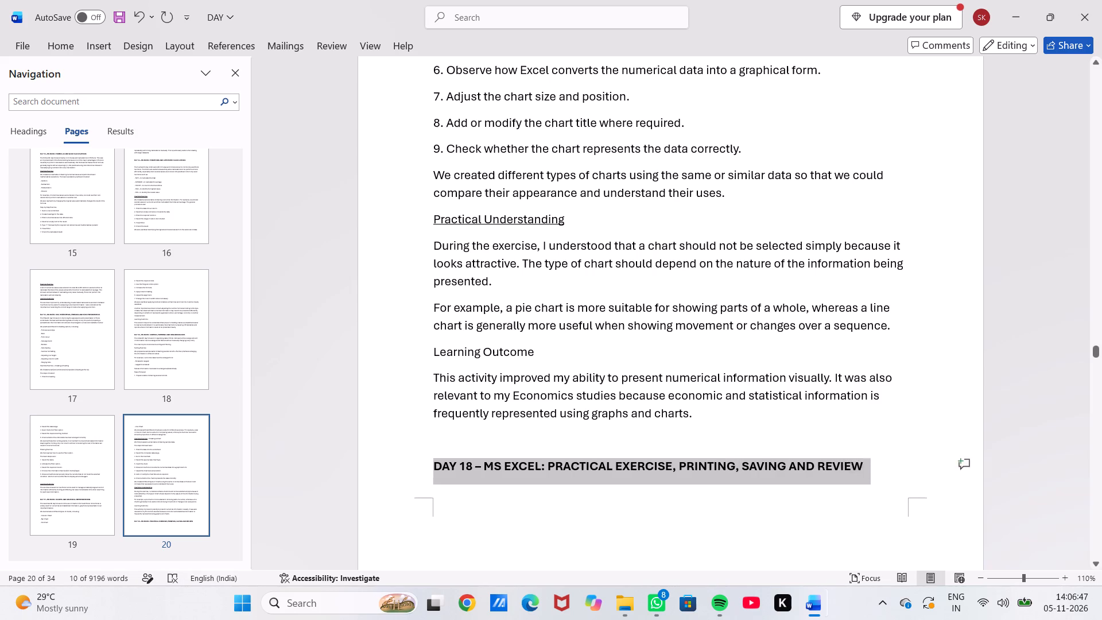
pyautogui.scroll(-1, 824, 517)
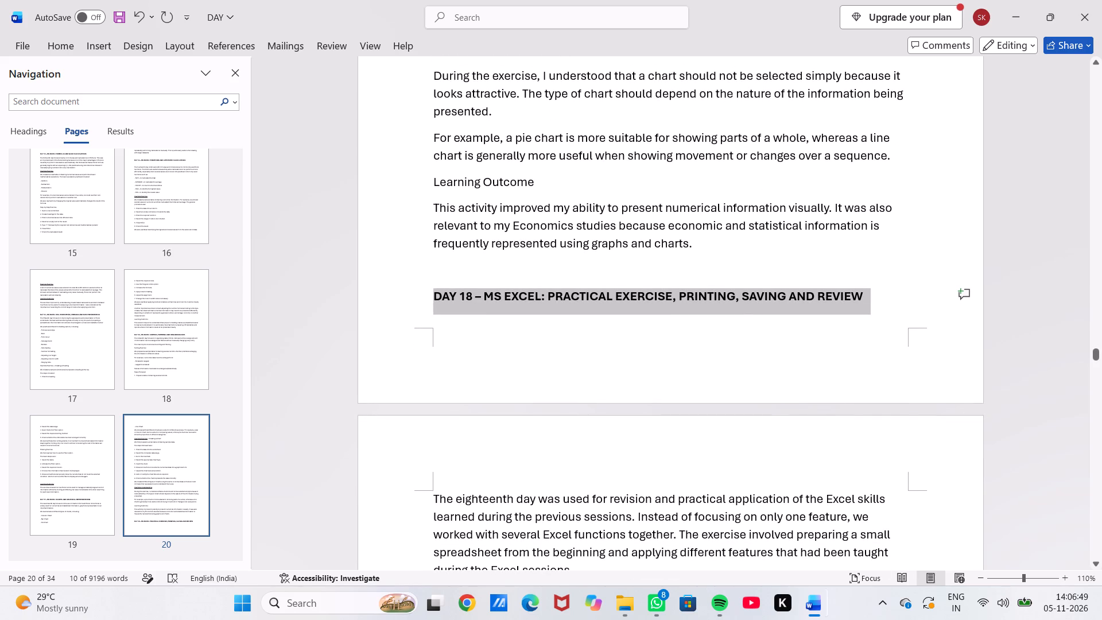
pyautogui.click(871, 304)
pyautogui.scroll(1, 871, 304)
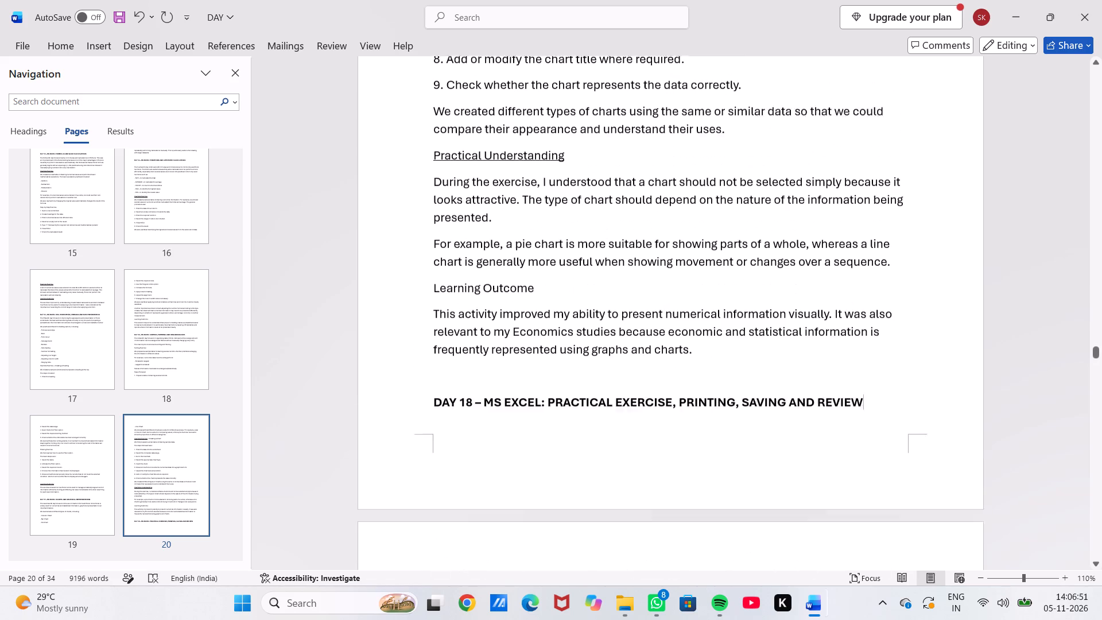
pyautogui.scroll(1, 871, 304)
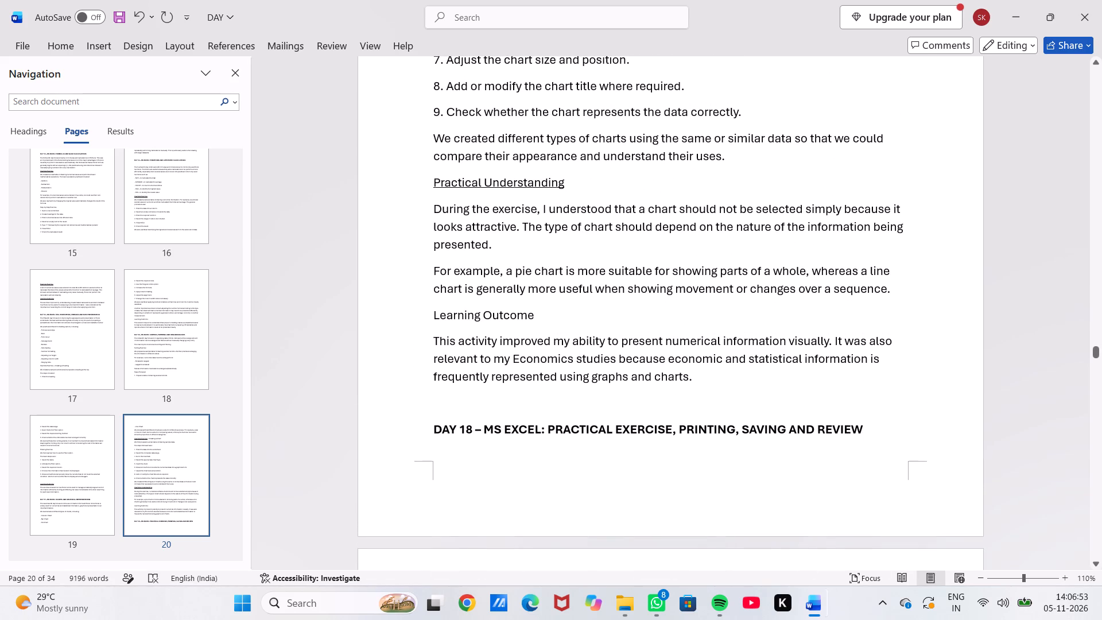
pyautogui.scroll(1, 871, 304)
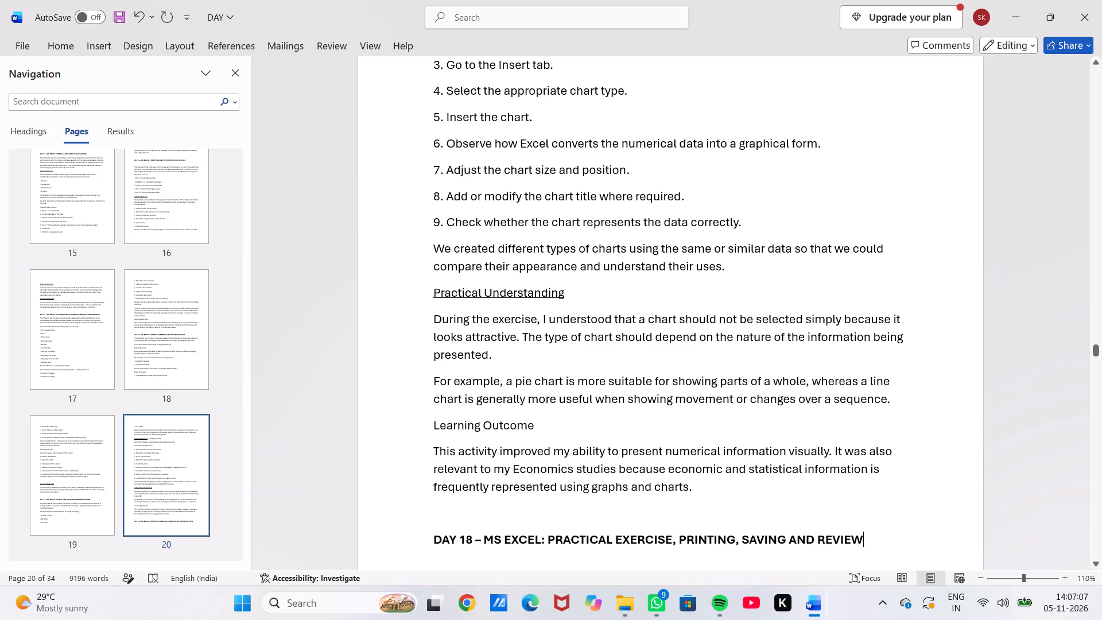
# Insert a blank line before the Day 18 heading so it starts the next page, directly above its introductory paragraph.
pyautogui.scroll(-2, 851, 228)
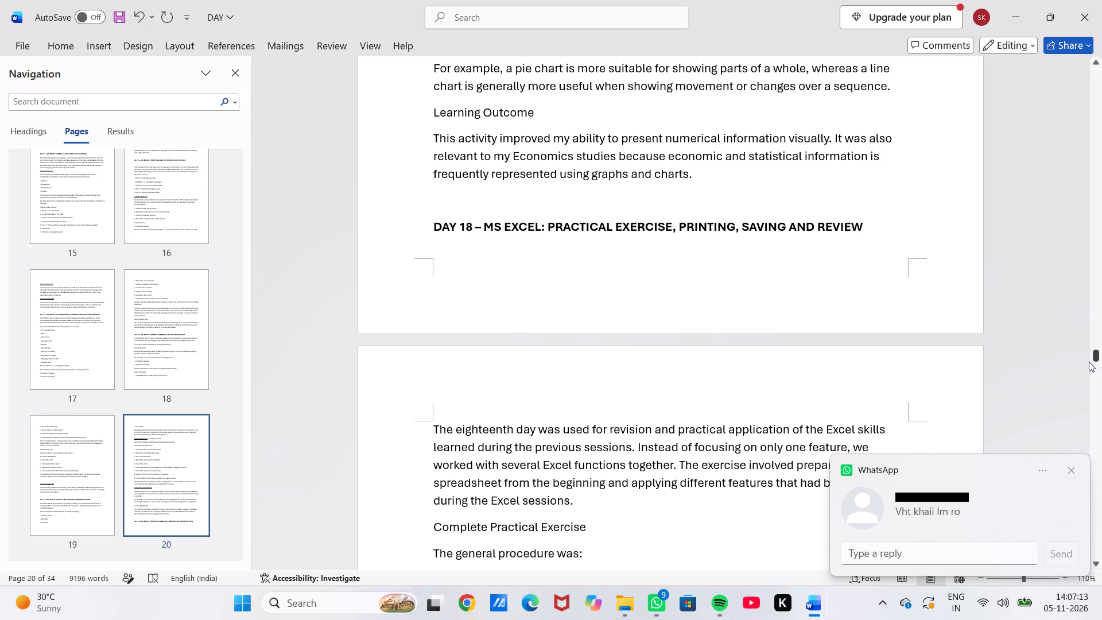
pyautogui.click(1069, 471)
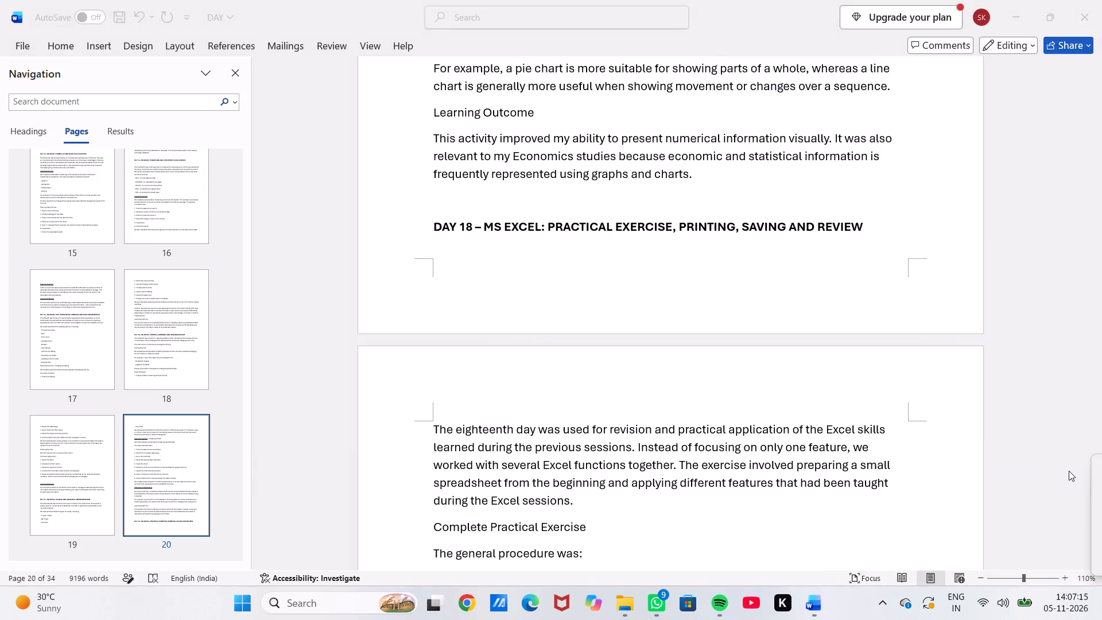
pyautogui.scroll(-1, 874, 464)
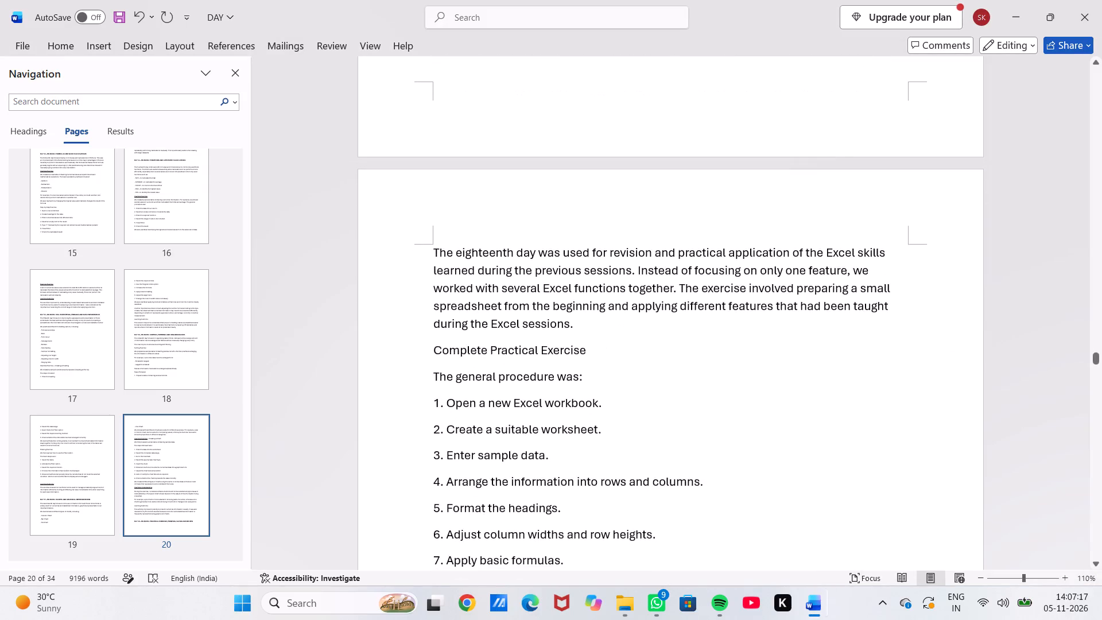
pyautogui.scroll(1, 874, 464)
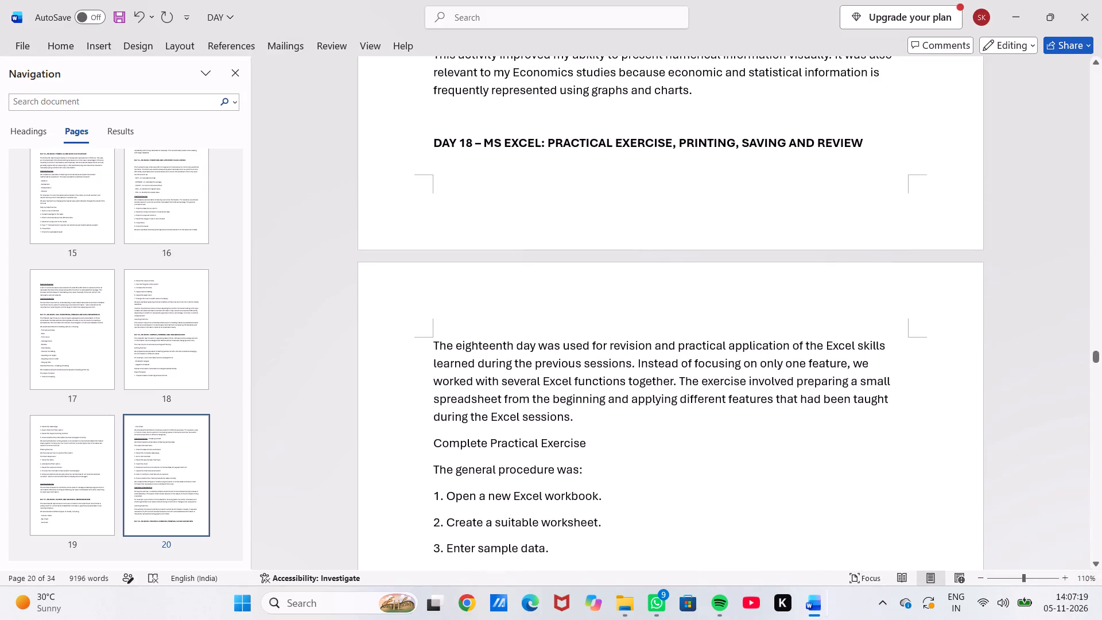
pyautogui.scroll(2, 874, 464)
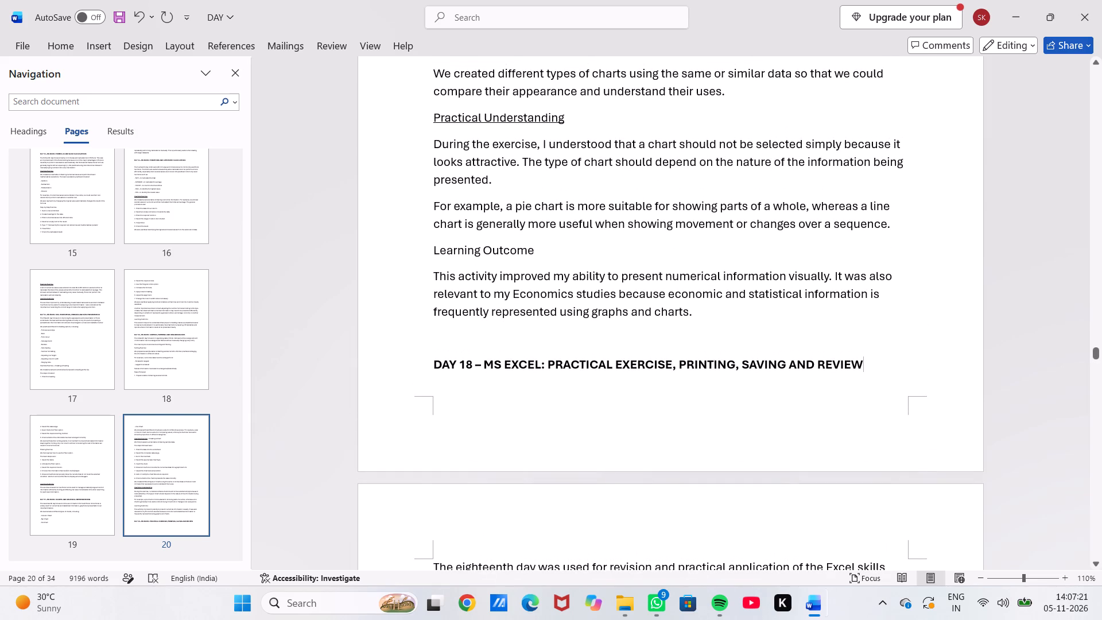
pyautogui.click(433, 363)
pyautogui.press('Return')
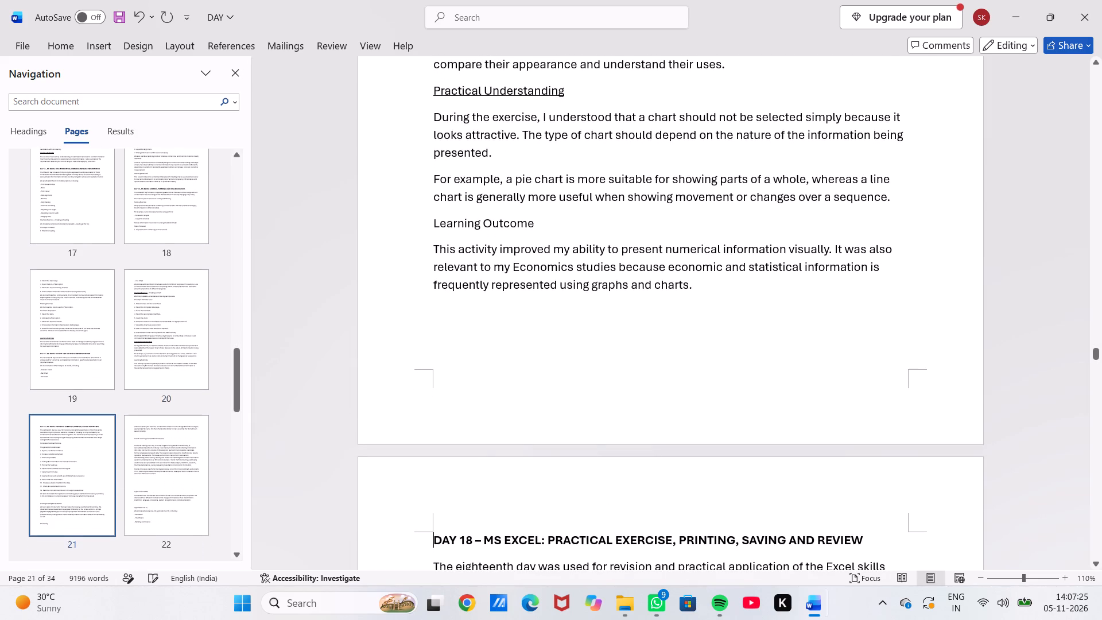
# Underline the "Learning Outcome" subheading in the Day 17 section.
pyautogui.scroll(1, 437, 373)
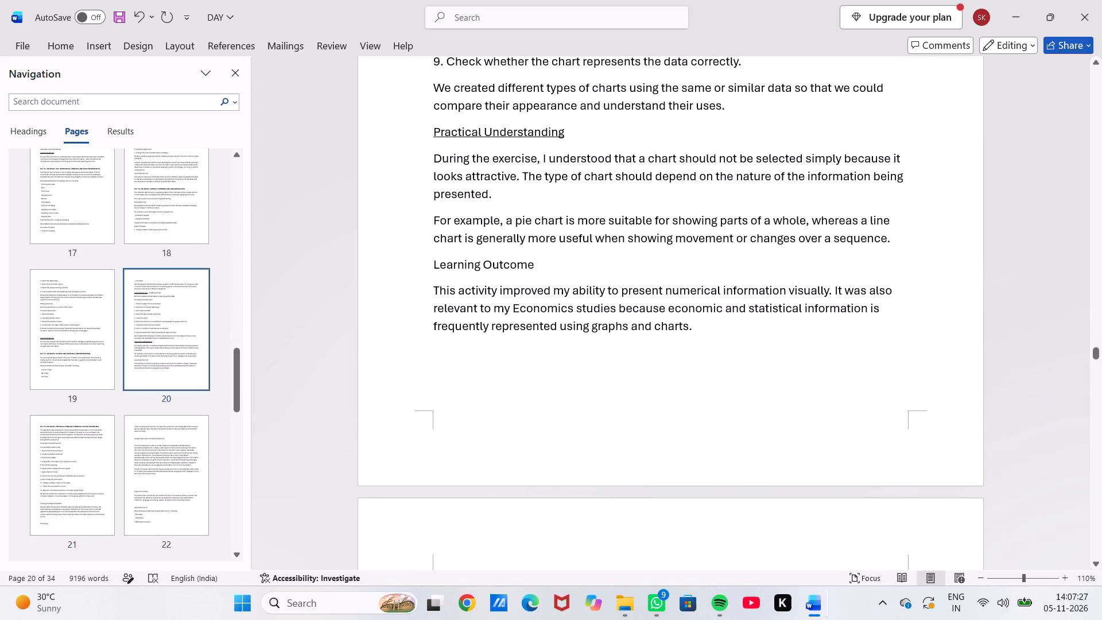
pyautogui.click(431, 265)
pyautogui.moveTo(431, 265); pyautogui.dragTo(417, 260, button='right')
pyautogui.moveTo(417, 260); pyautogui.dragTo(562, 271, button='right')
pyautogui.doubleClick(562, 271)
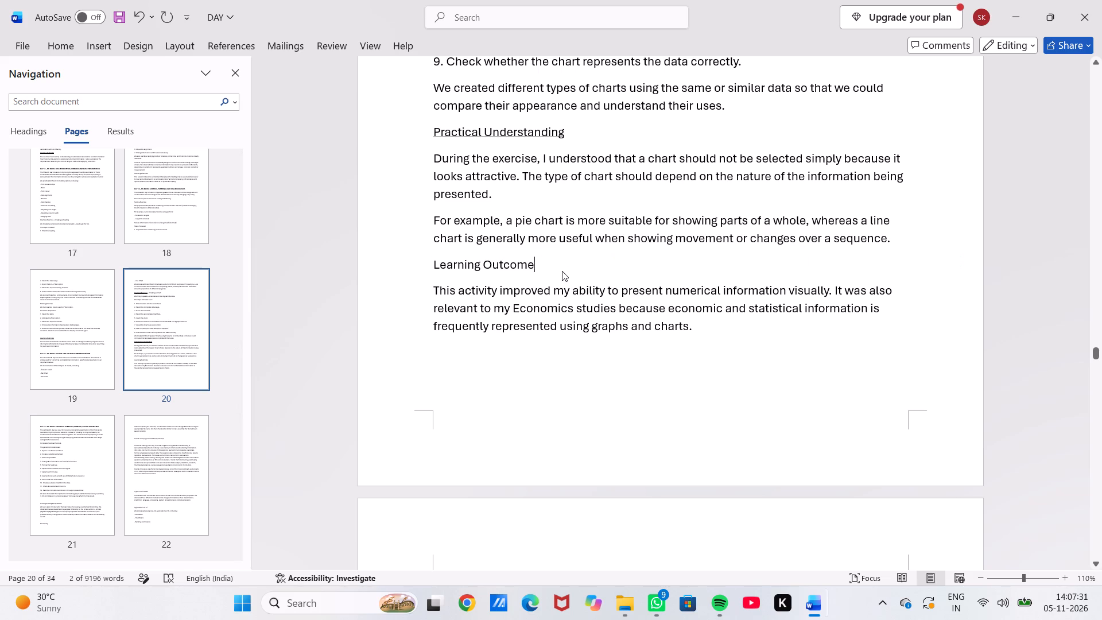
pyautogui.click(429, 258)
pyautogui.moveTo(429, 258); pyautogui.dragTo(426, 258, button='right')
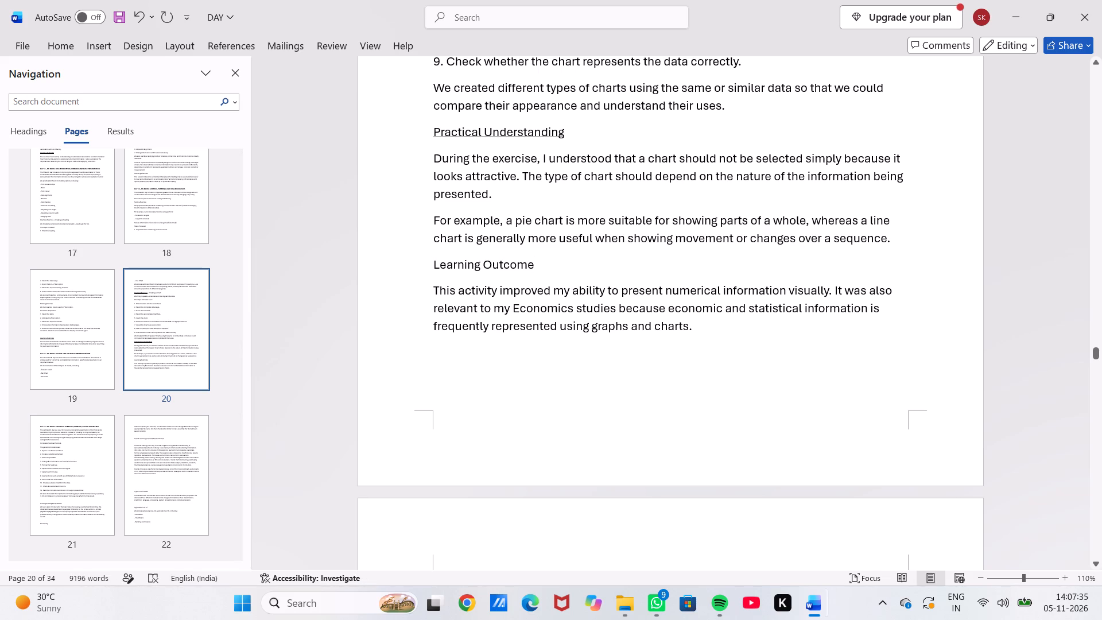
pyautogui.moveTo(426, 258); pyautogui.dragTo(547, 259, button='right')
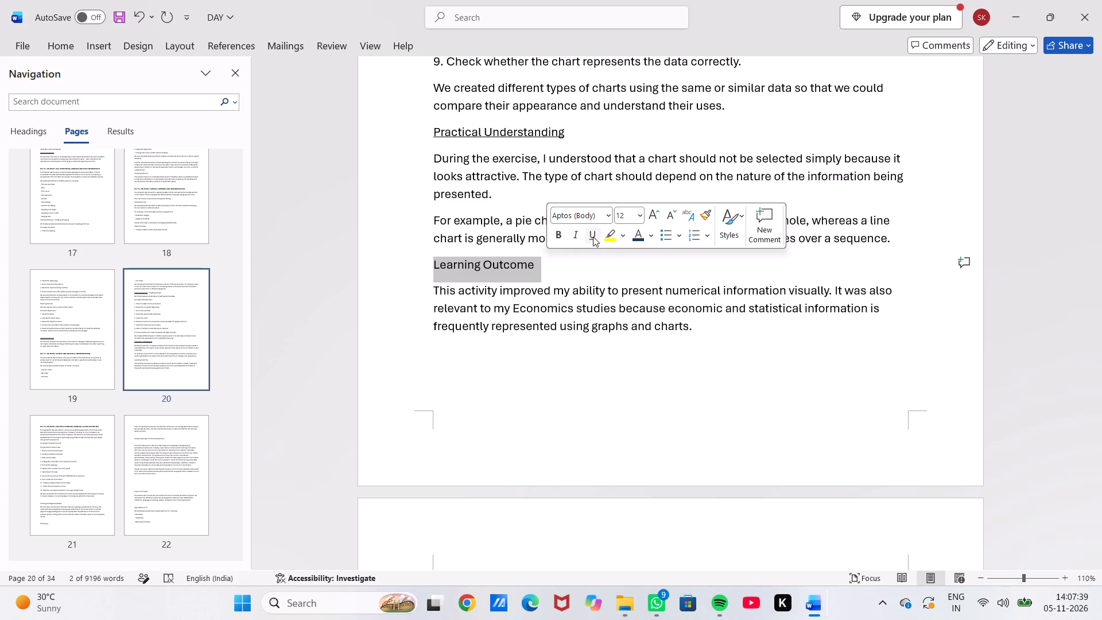
pyautogui.click(593, 237)
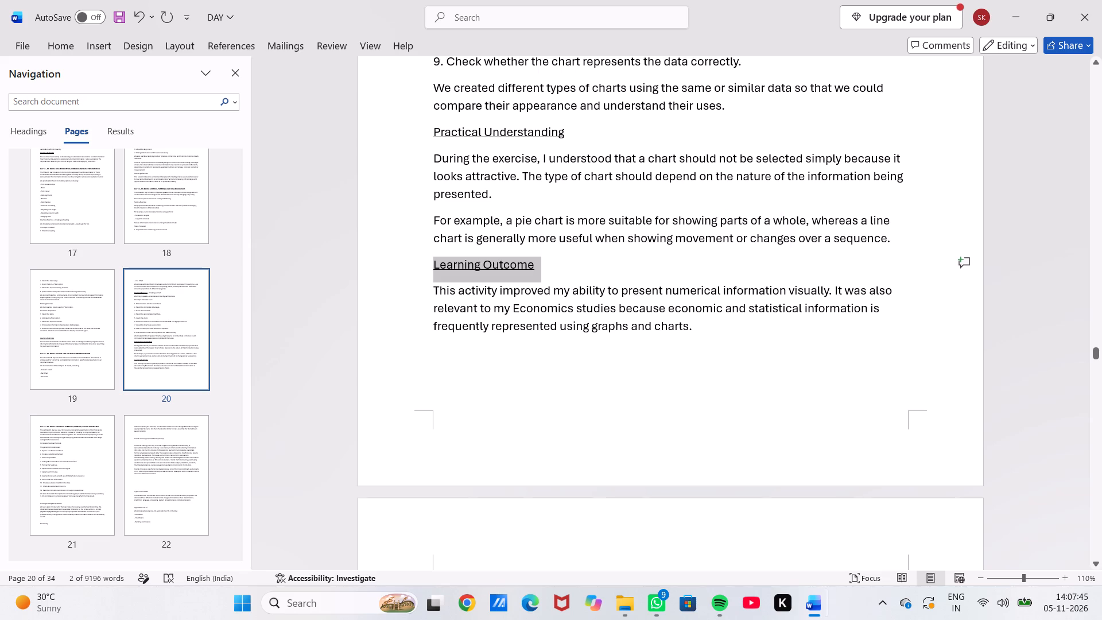
# Insert a blank line above the "Practical Understanding" subheading in the Day 17 section.
pyautogui.scroll(1, 531, 330)
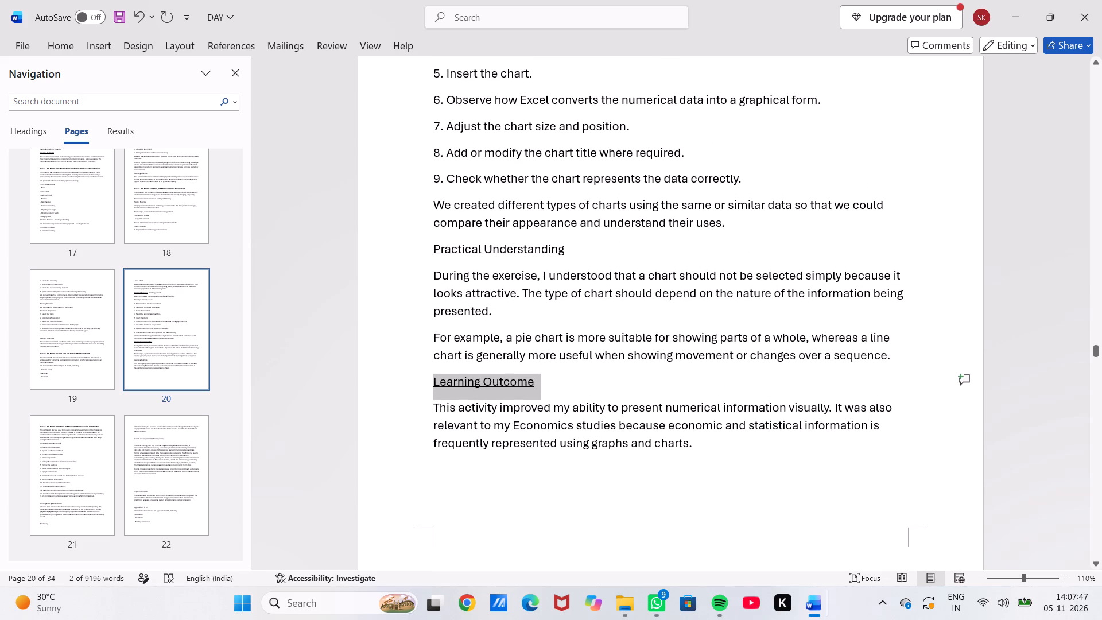
pyautogui.click(427, 250)
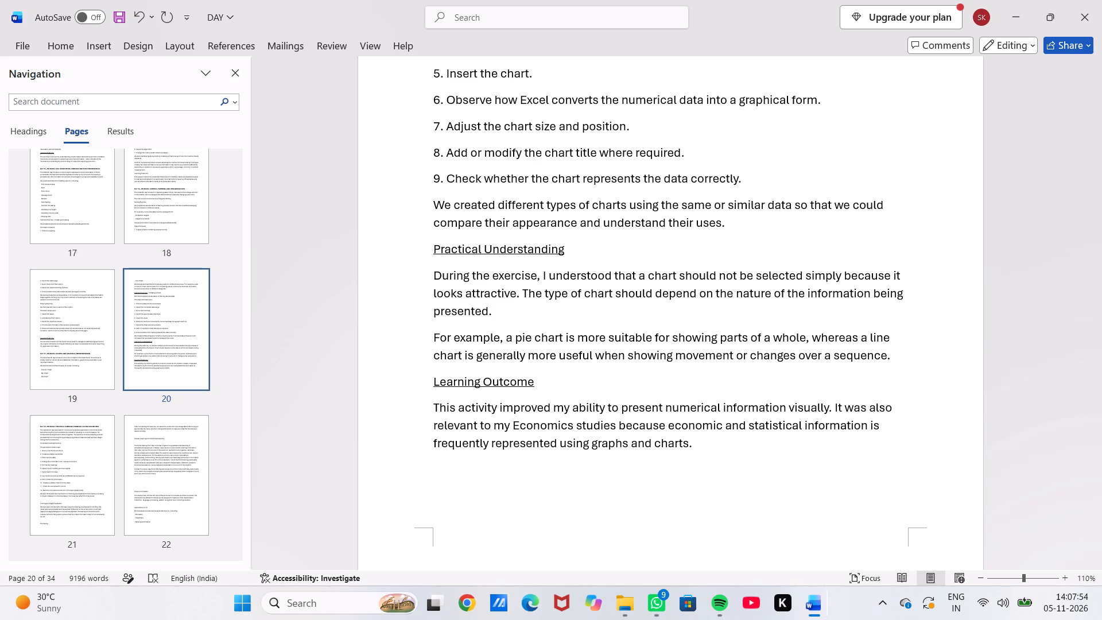
pyautogui.press('Return')
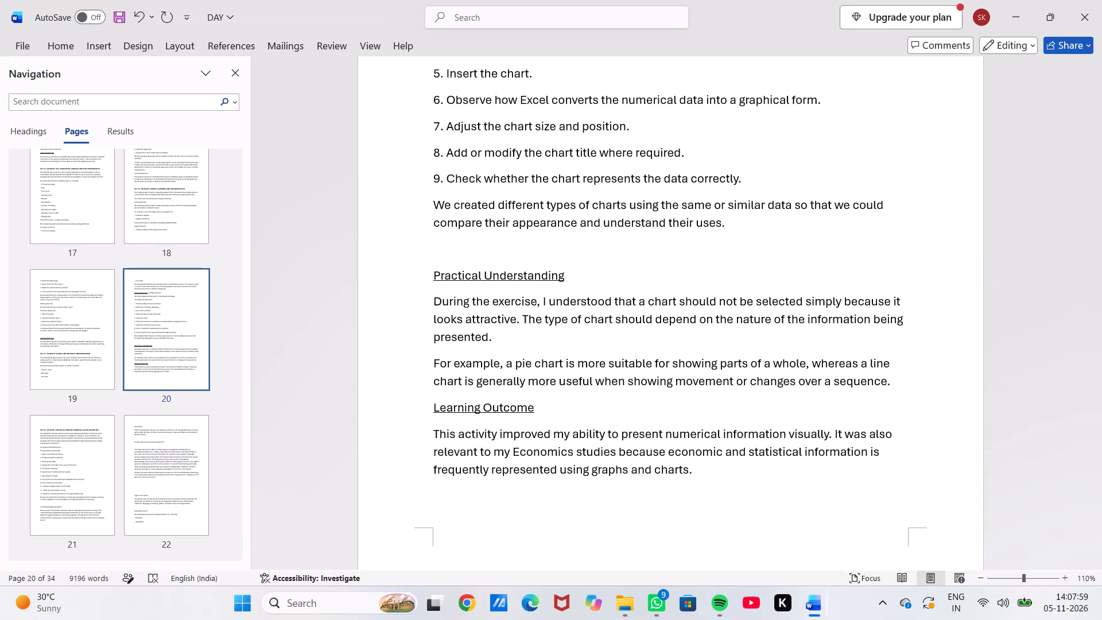
# Review the Day 18 section and the AI session pages after it for blank space and unformatted subheadings.
pyautogui.scroll(-5, 469, 300)
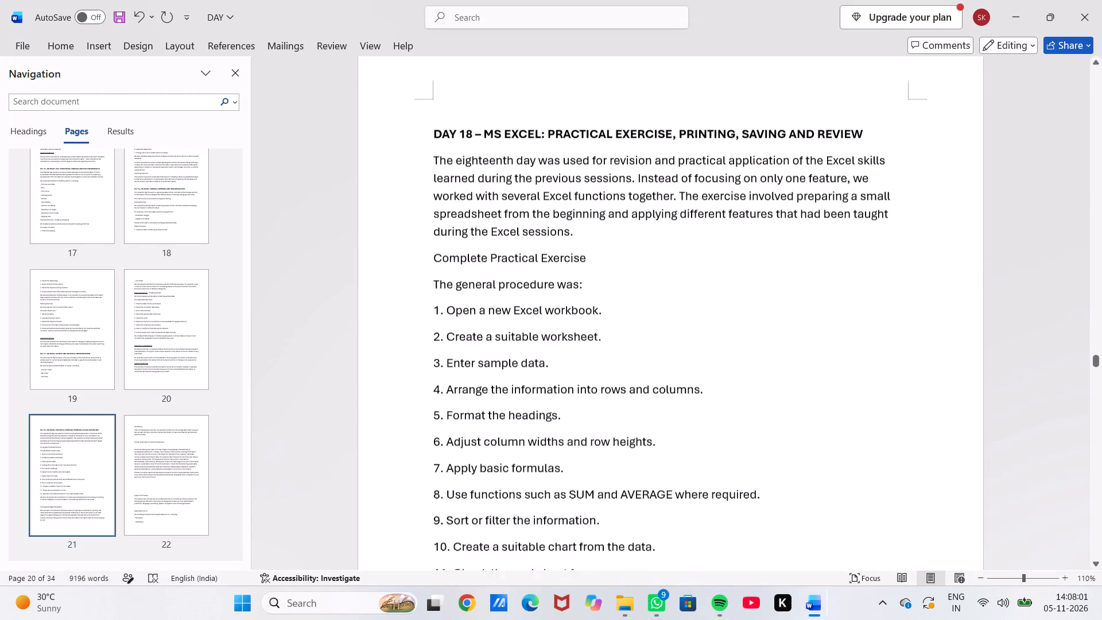
pyautogui.scroll(-3, 469, 300)
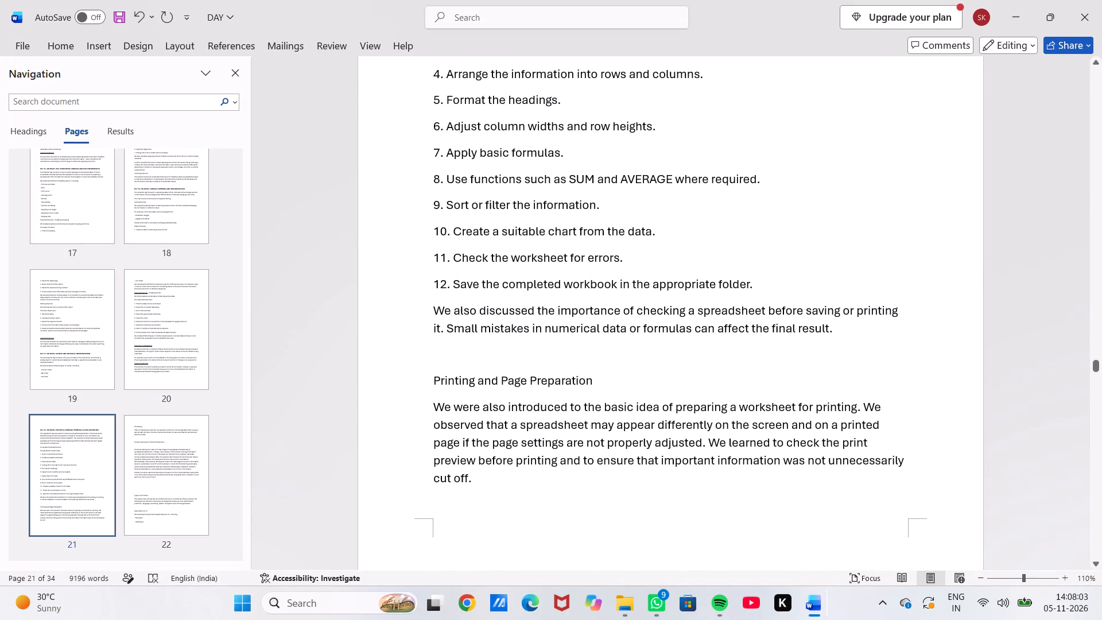
pyautogui.scroll(-1, 460, 346)
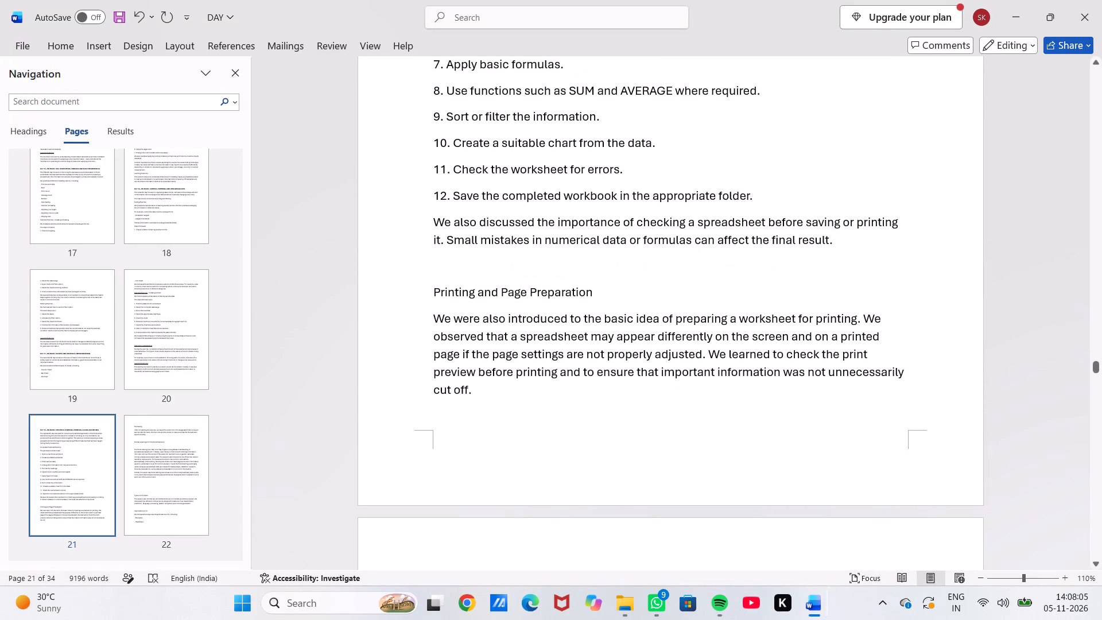
pyautogui.scroll(-2, 460, 346)
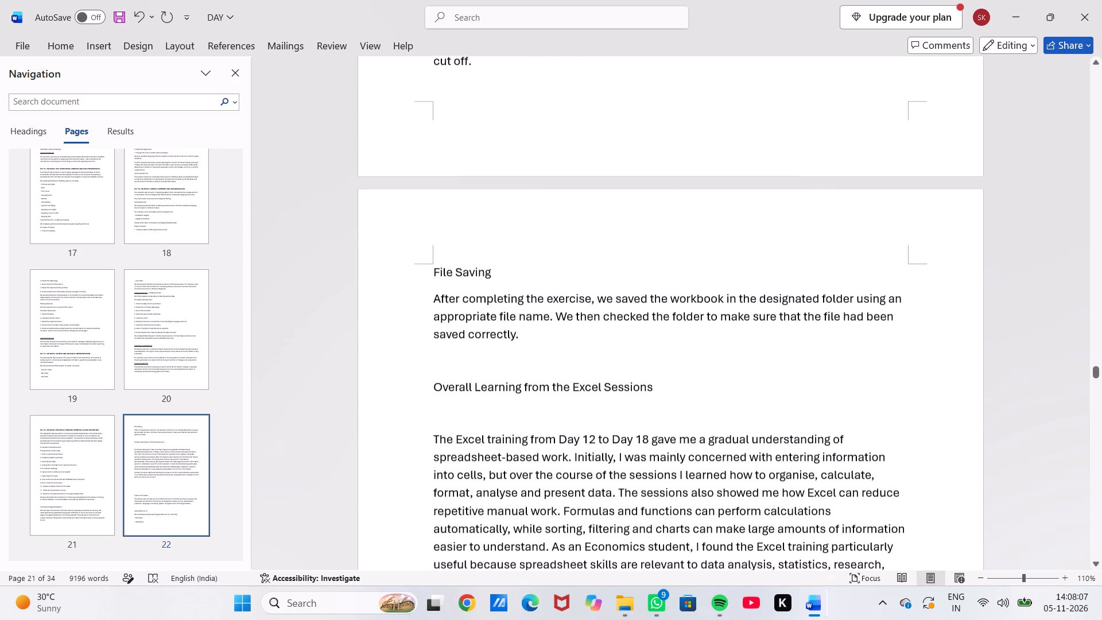
pyautogui.scroll(-1, 460, 346)
pyautogui.scroll(1, 460, 346)
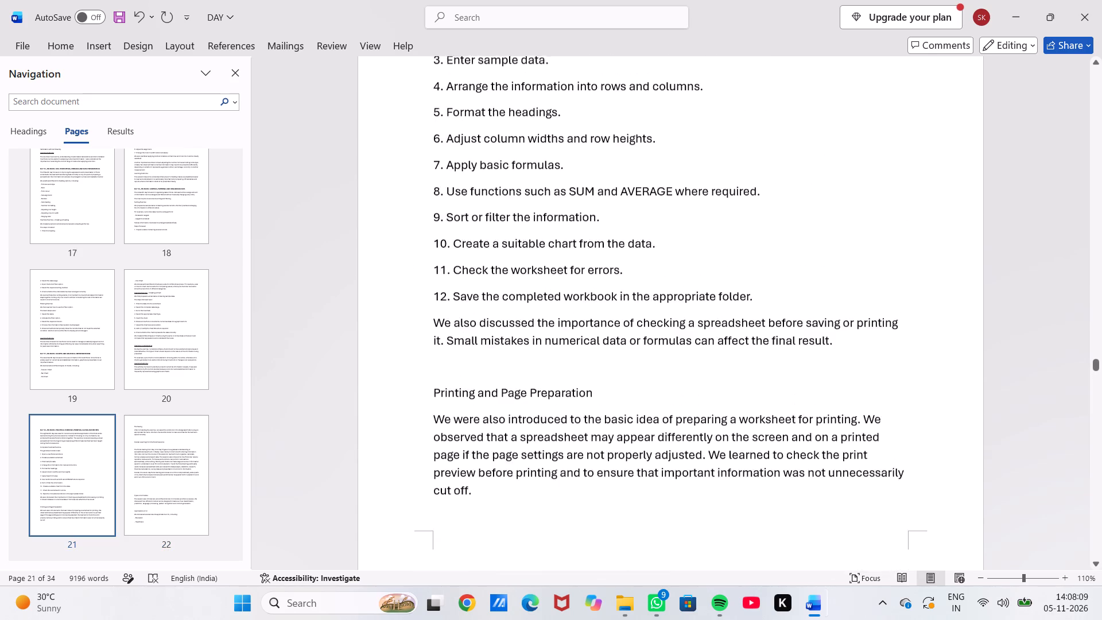
pyautogui.scroll(2, 460, 346)
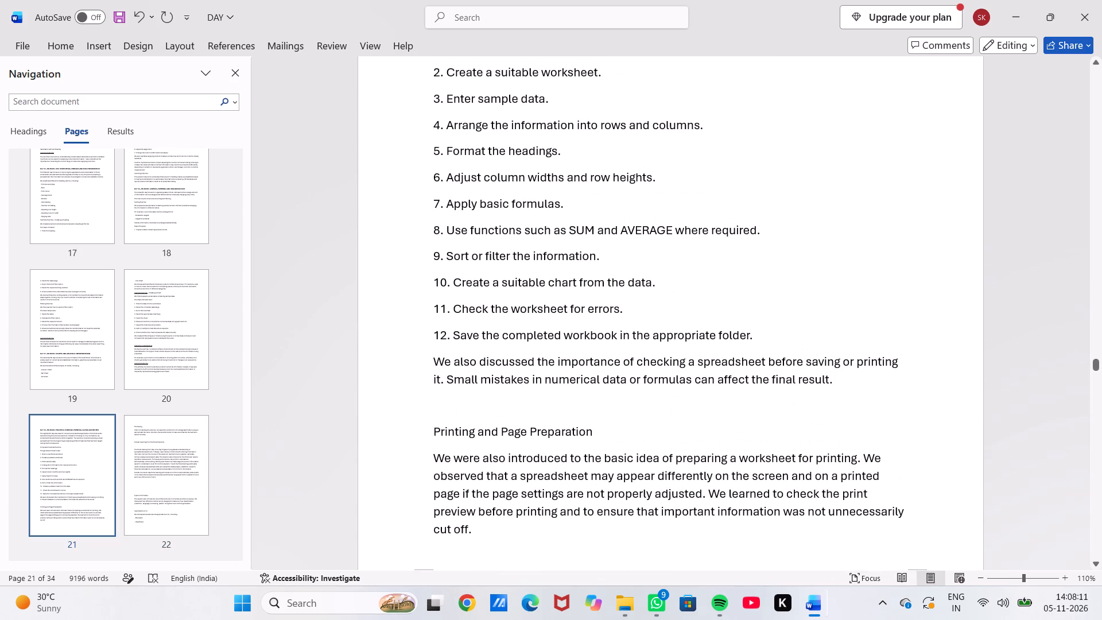
pyautogui.scroll(-2, 471, 447)
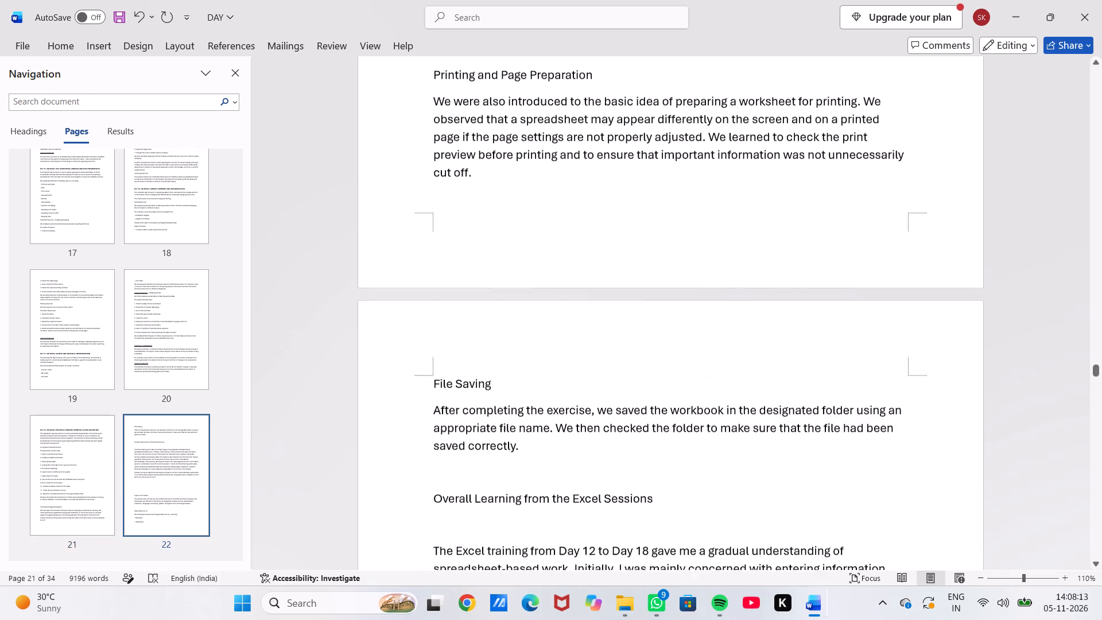
pyautogui.scroll(-4, 471, 447)
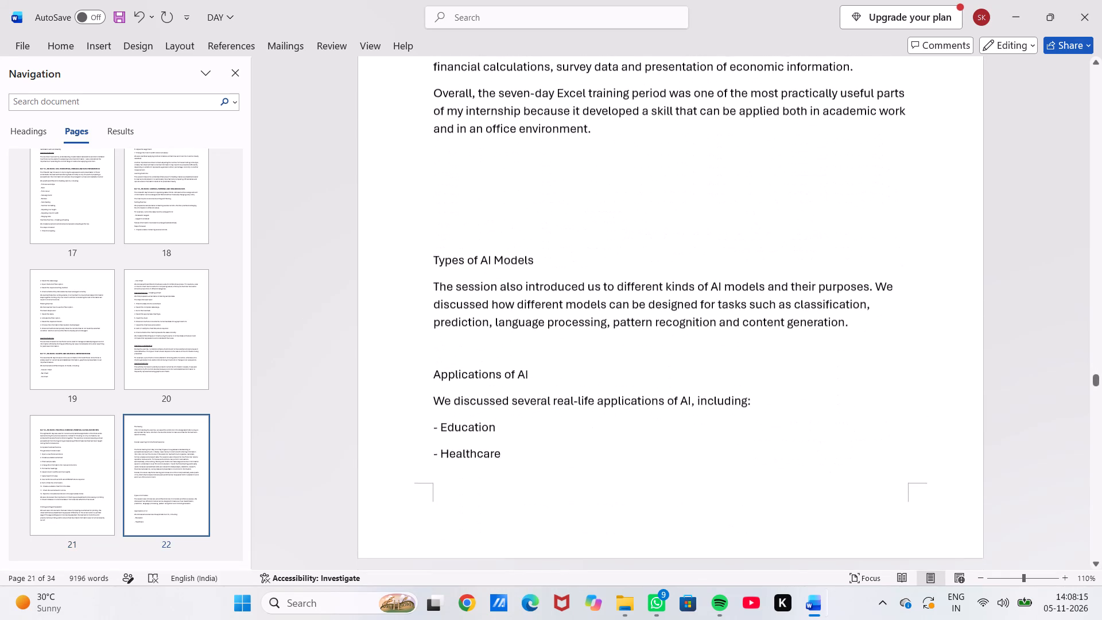
pyautogui.scroll(-1, 471, 447)
pyautogui.scroll(2, 471, 447)
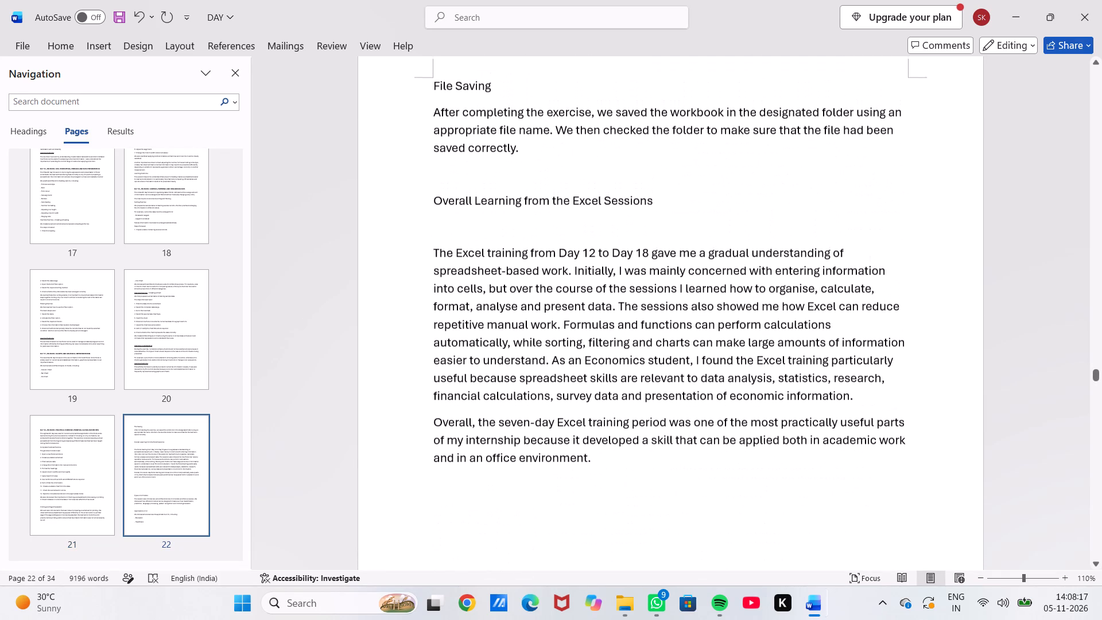
pyautogui.scroll(1, 471, 447)
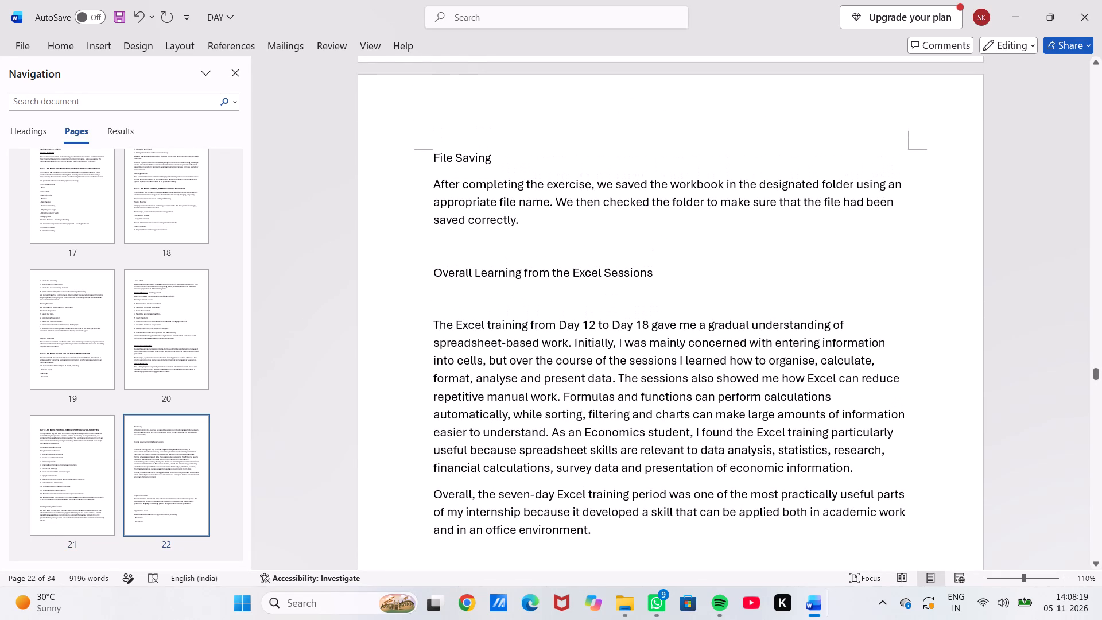
pyautogui.scroll(-1, 471, 447)
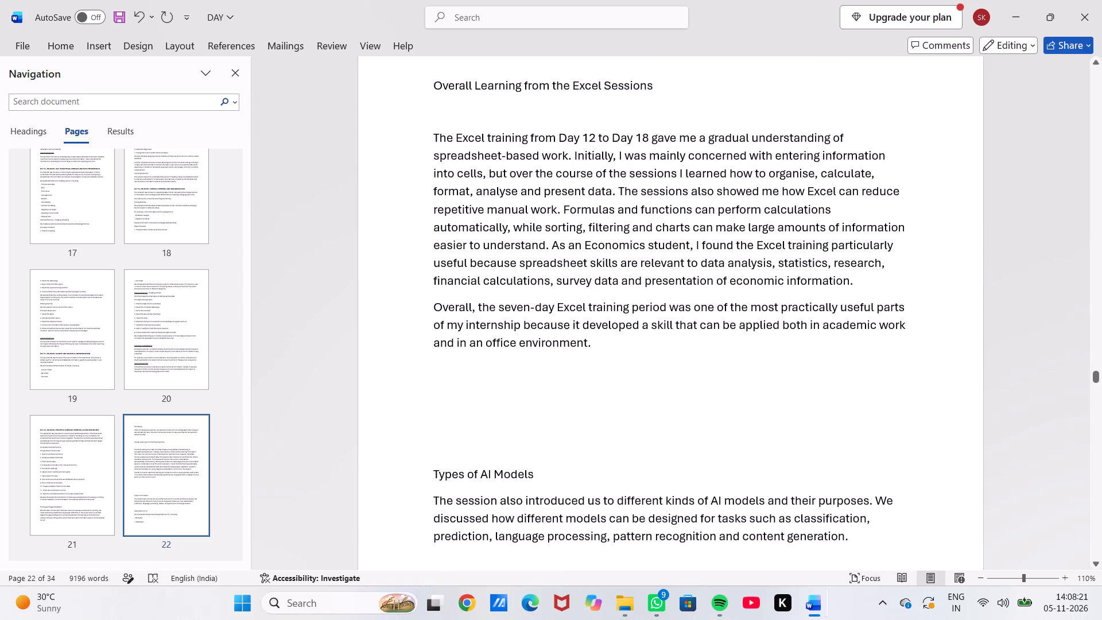
pyautogui.scroll(-4, 471, 447)
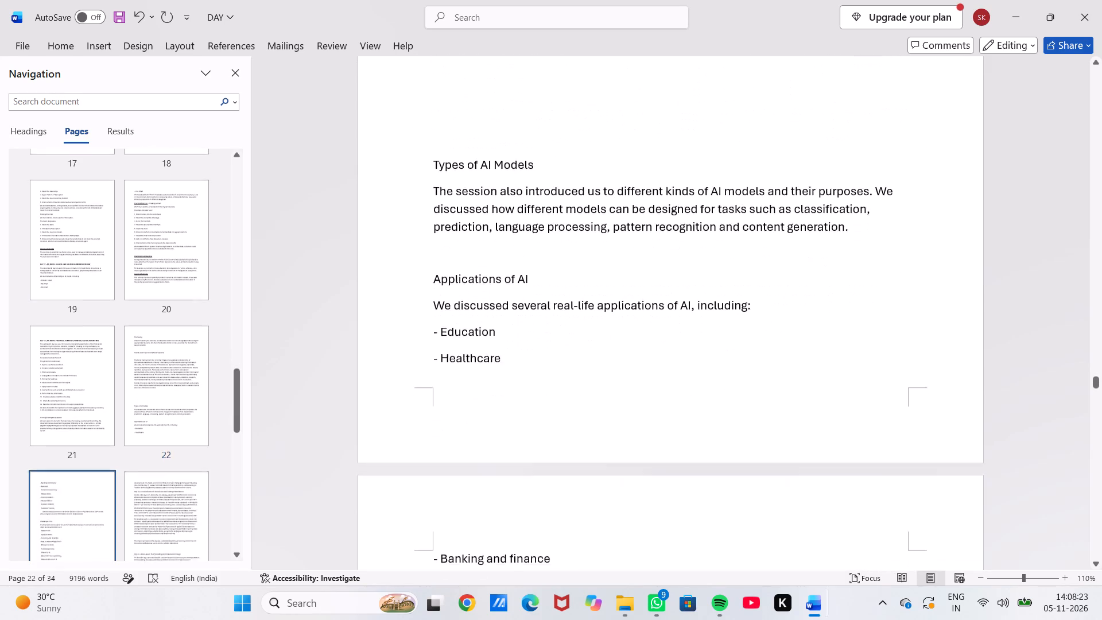
pyautogui.scroll(-4, 471, 447)
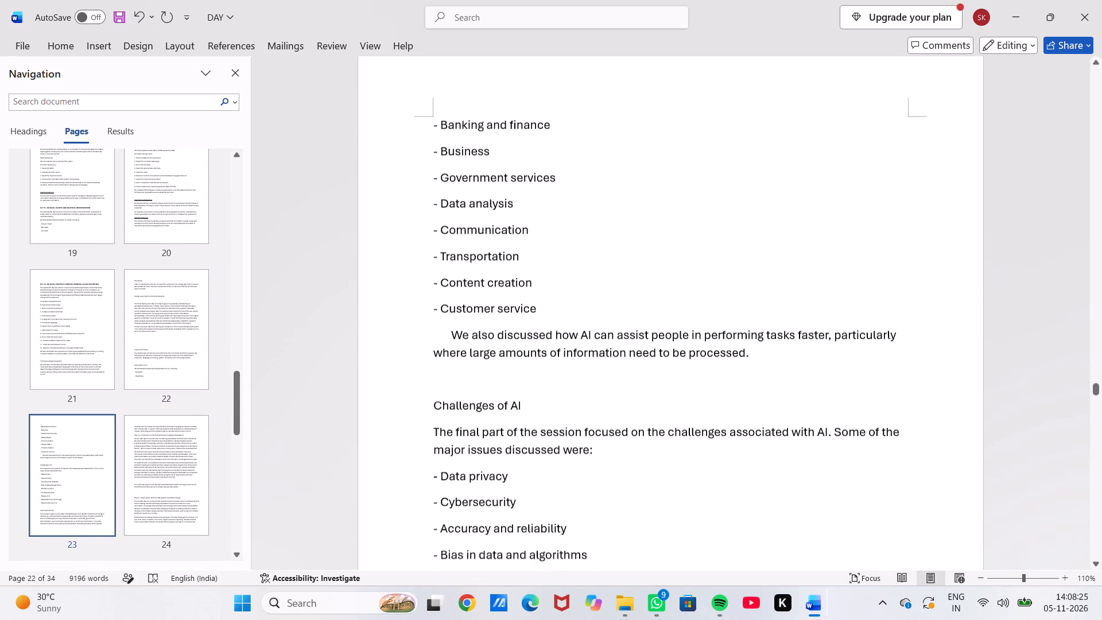
pyautogui.scroll(-2, 471, 447)
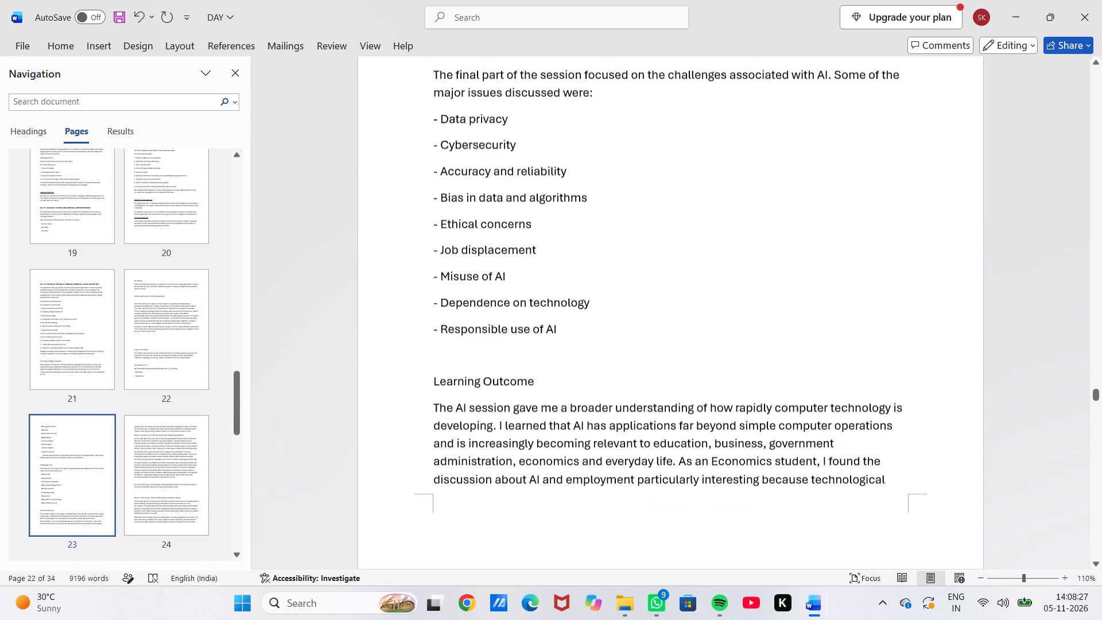
pyautogui.scroll(-2, 471, 447)
pyautogui.scroll(1, 471, 447)
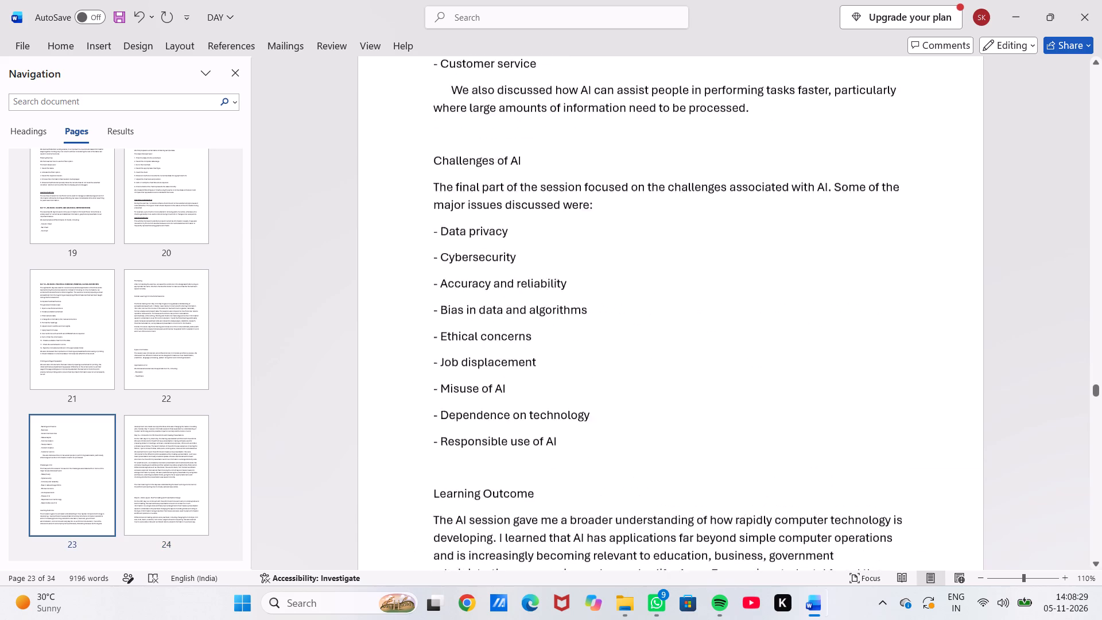
pyautogui.scroll(2, 471, 447)
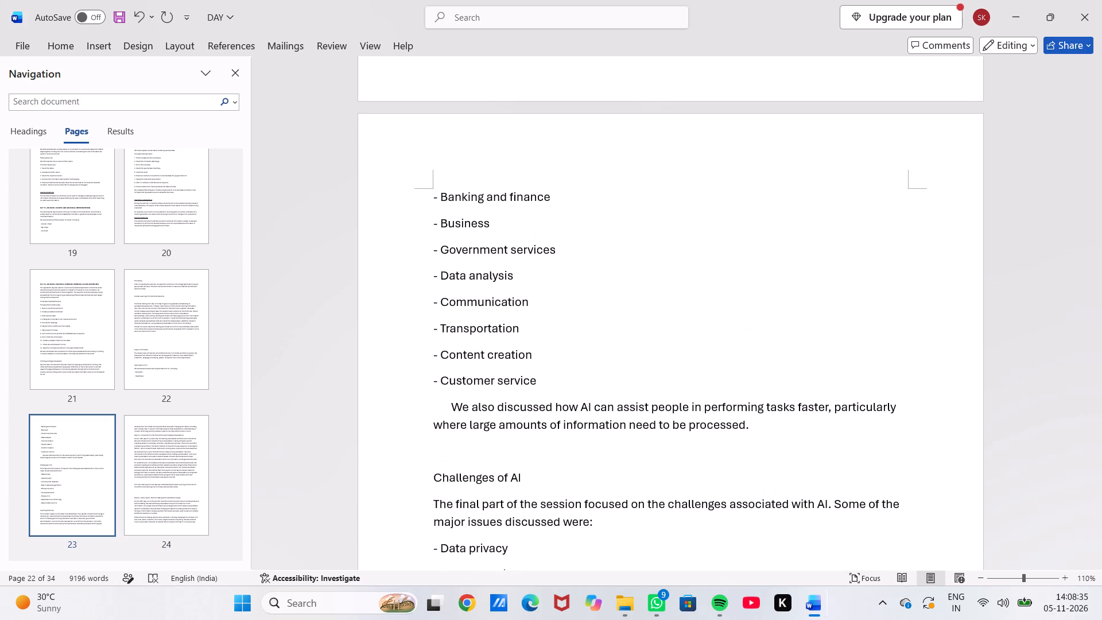
# Review the rest of the AI section, from its applications list through "Learning Outcome" to the start of Day 19.
pyautogui.scroll(-1, 502, 460)
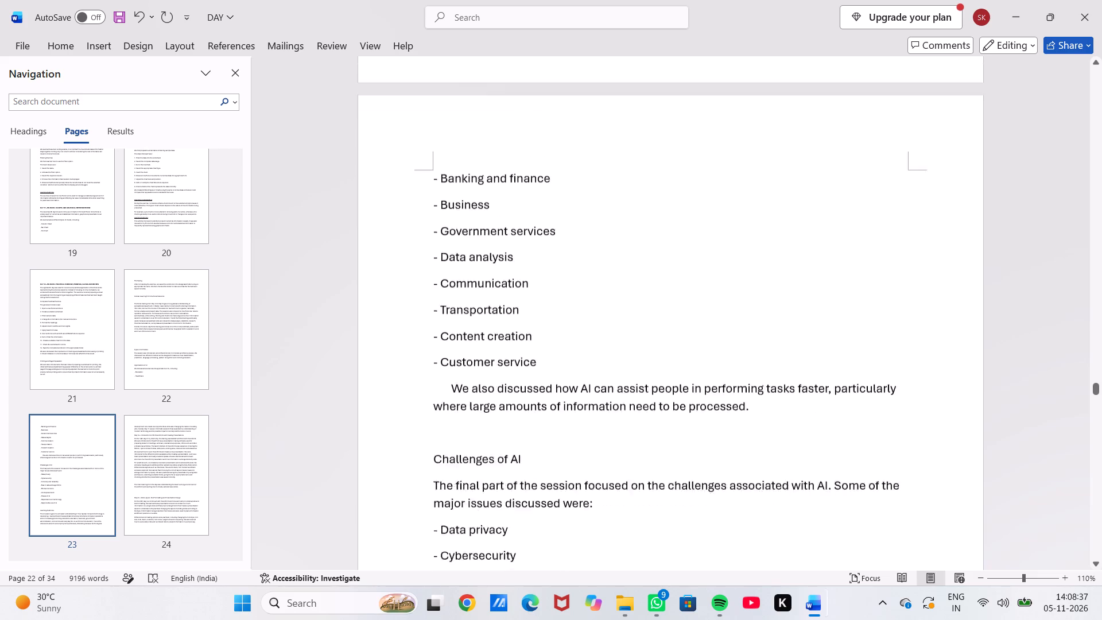
pyautogui.scroll(-1, 502, 460)
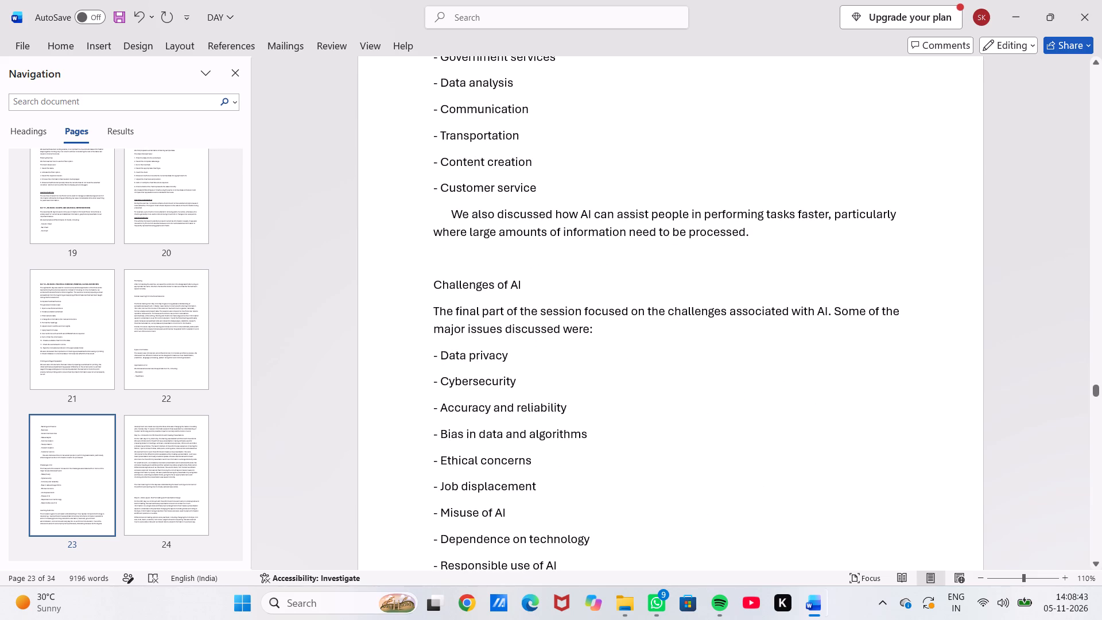
pyautogui.scroll(-2, 528, 447)
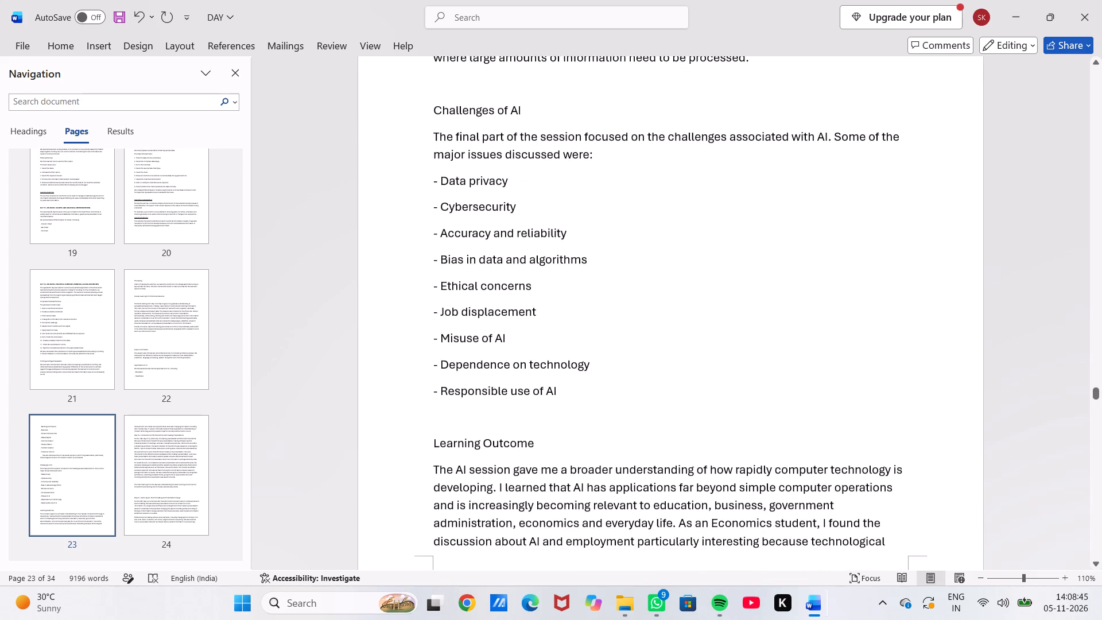
pyautogui.scroll(-3, 528, 447)
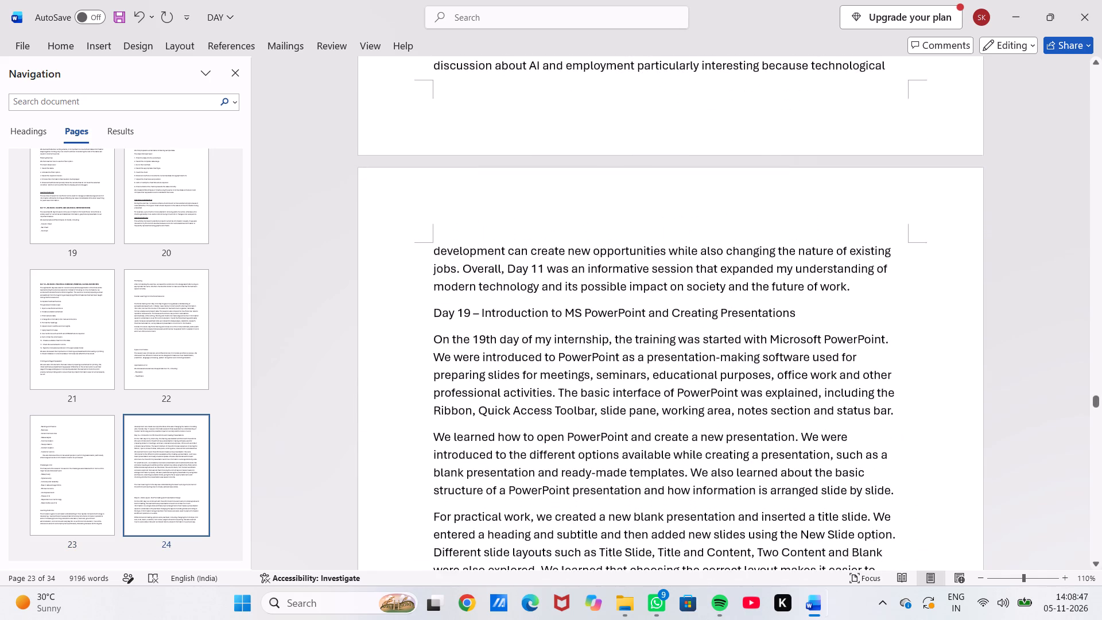
pyautogui.scroll(2, 528, 447)
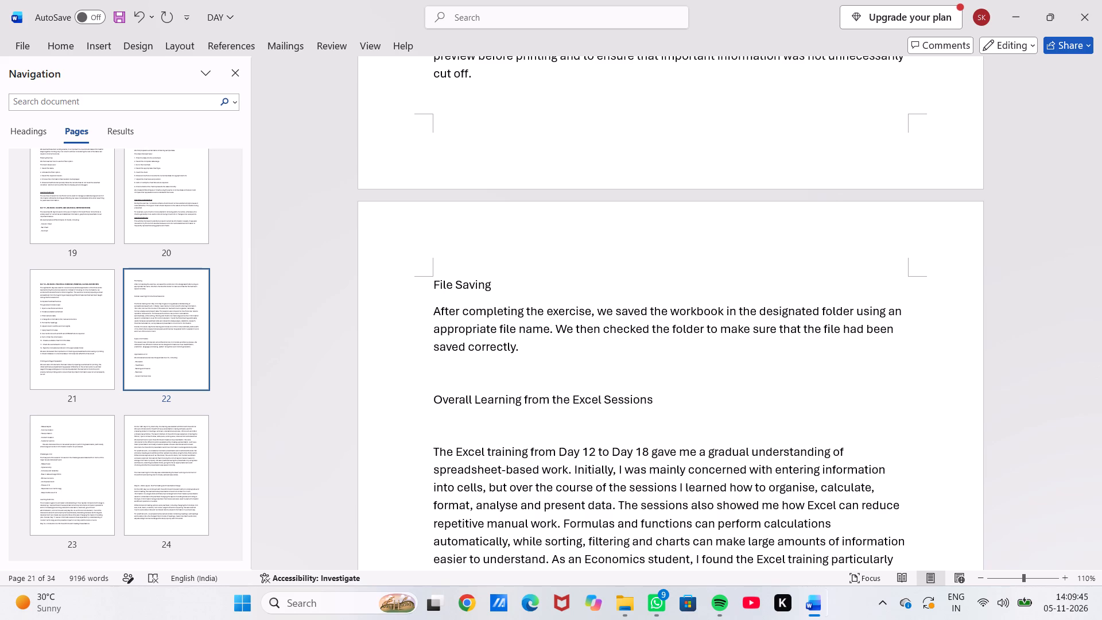
pyautogui.scroll(-2, 479, 319)
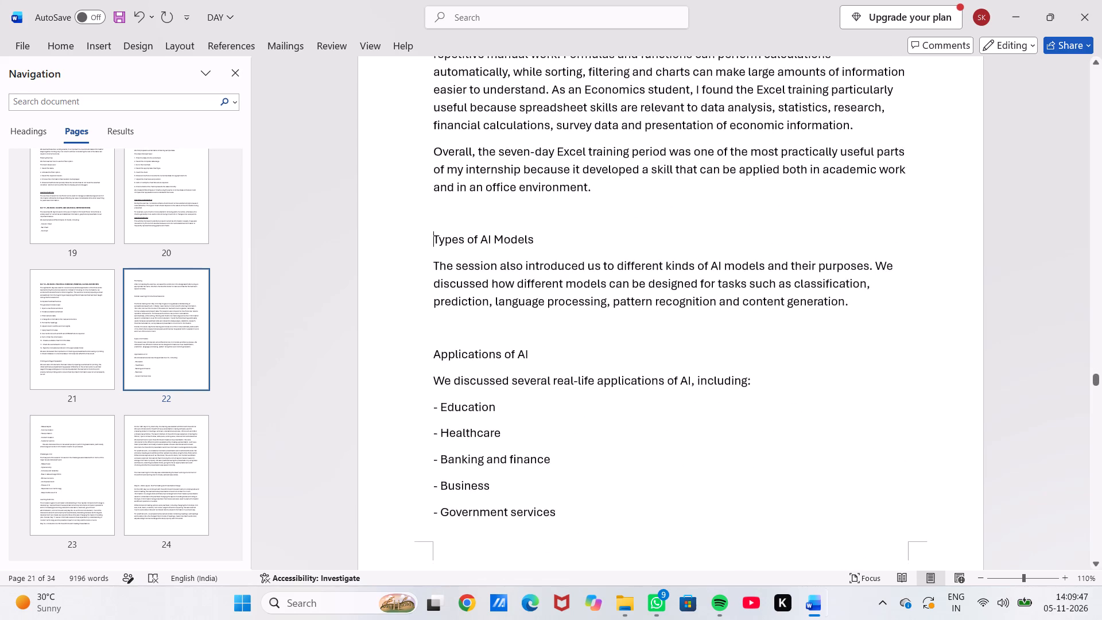
pyautogui.scroll(-3, 481, 314)
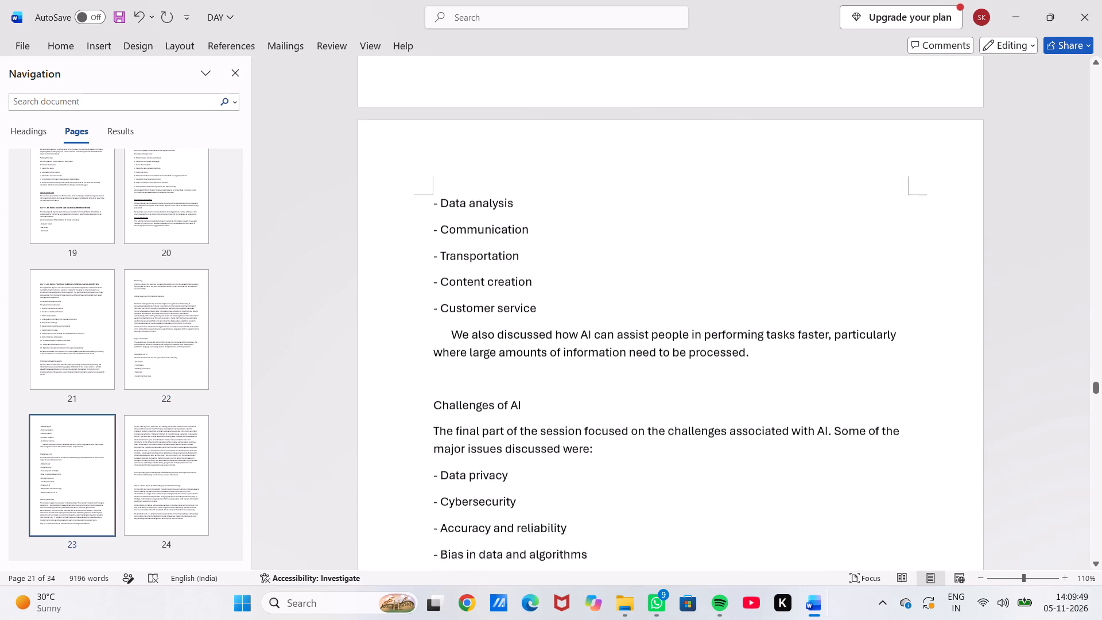
pyautogui.scroll(-2, 481, 314)
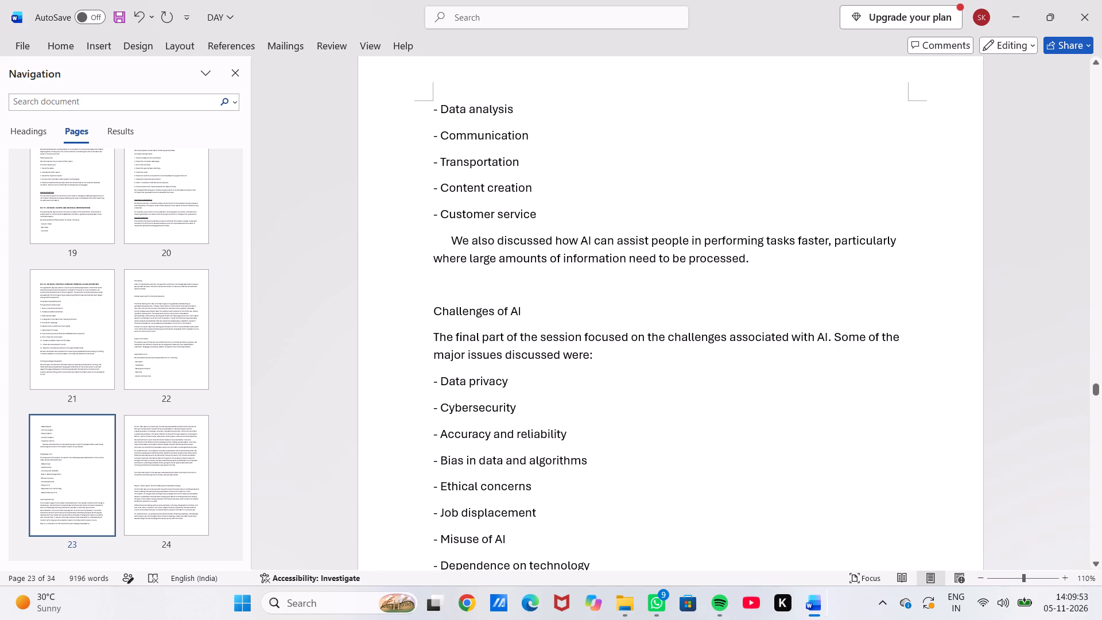
pyautogui.scroll(-2, 481, 314)
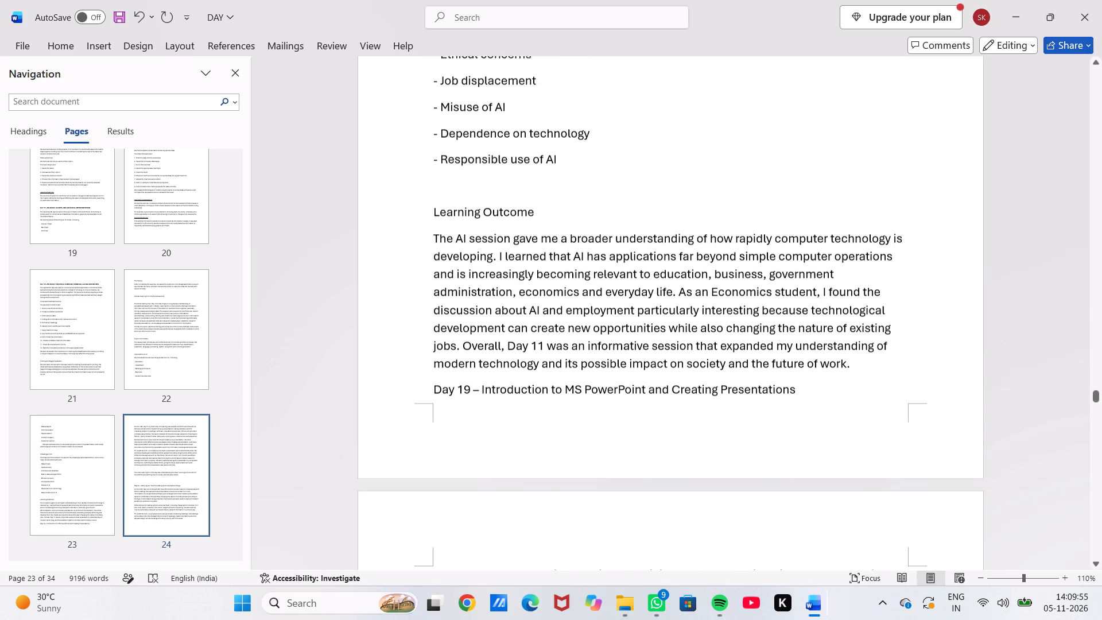
pyautogui.click(433, 383)
pyautogui.press('Return')
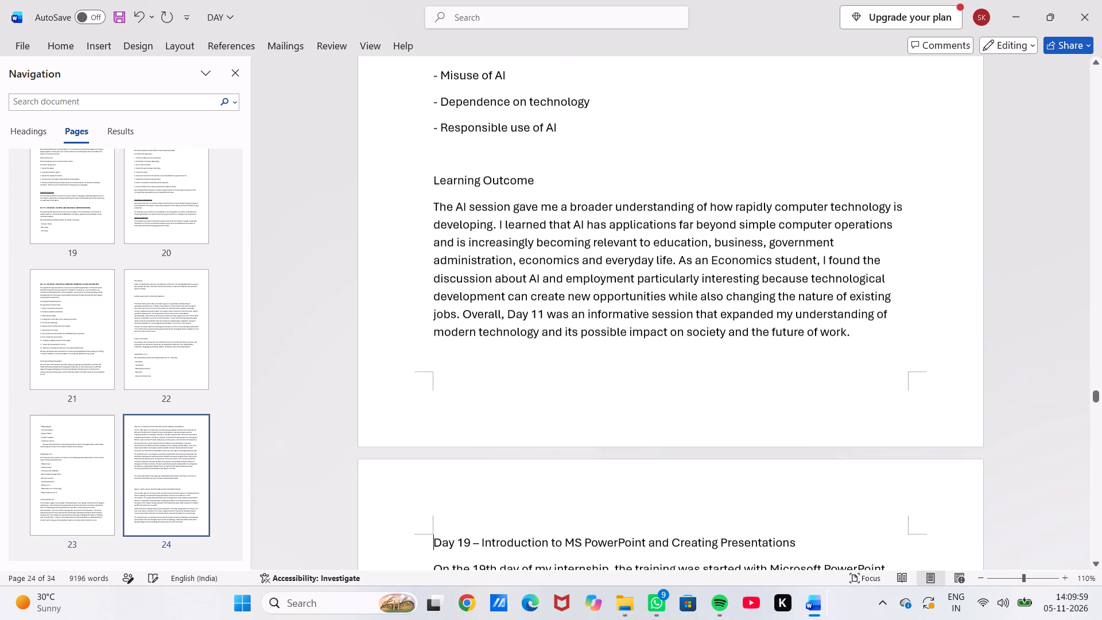
# Bold the heading "Day 19 – Introduction to MS PowerPoint and Creating Presentations".
pyautogui.scroll(1, 433, 383)
pyautogui.scroll(-1, 433, 383)
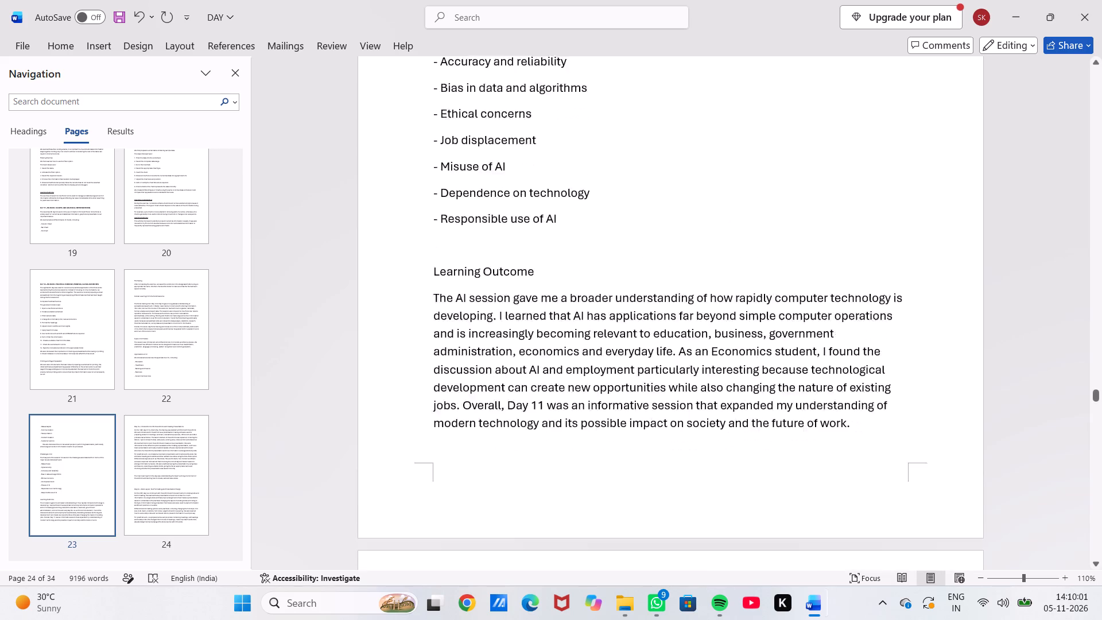
pyautogui.scroll(-2, 433, 383)
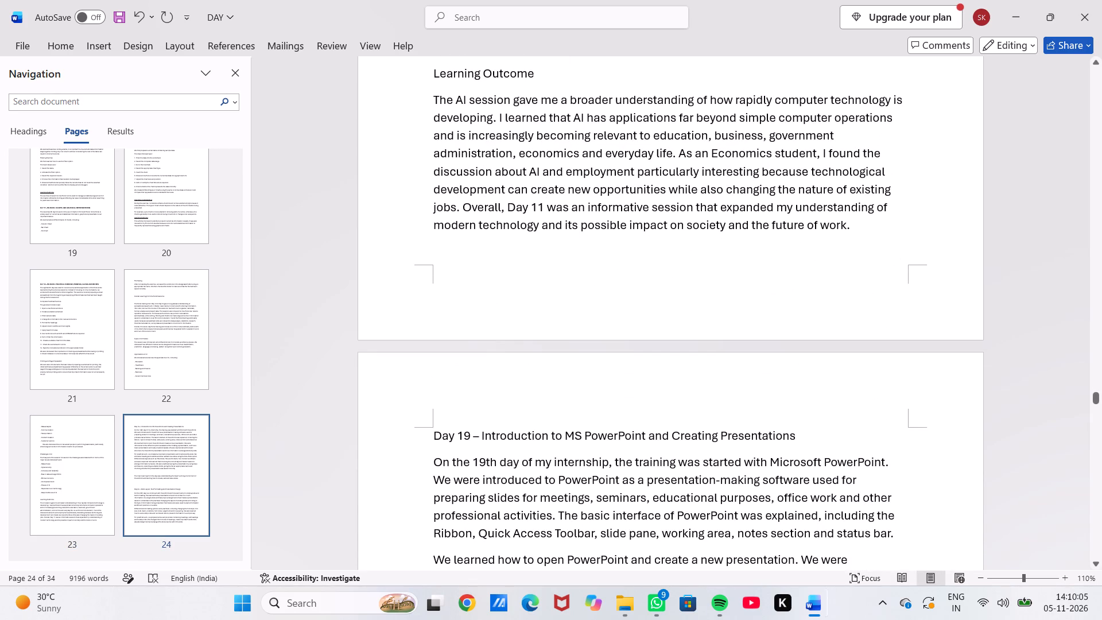
pyautogui.moveTo(431, 431); pyautogui.dragTo(701, 387, button='right')
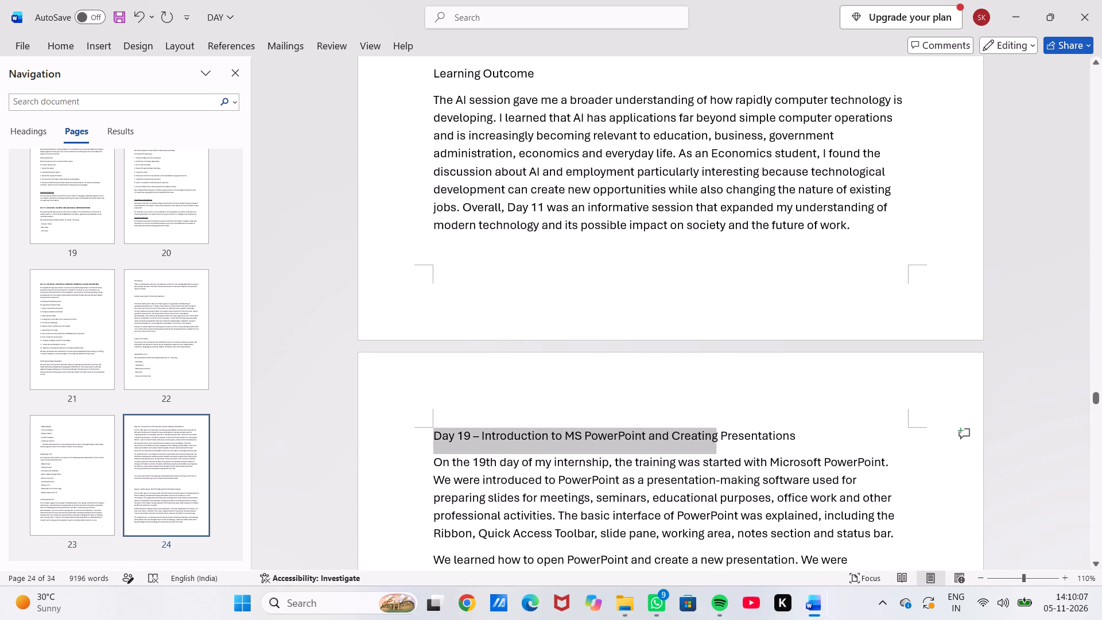
pyautogui.moveTo(701, 387); pyautogui.dragTo(843, 381, button='right')
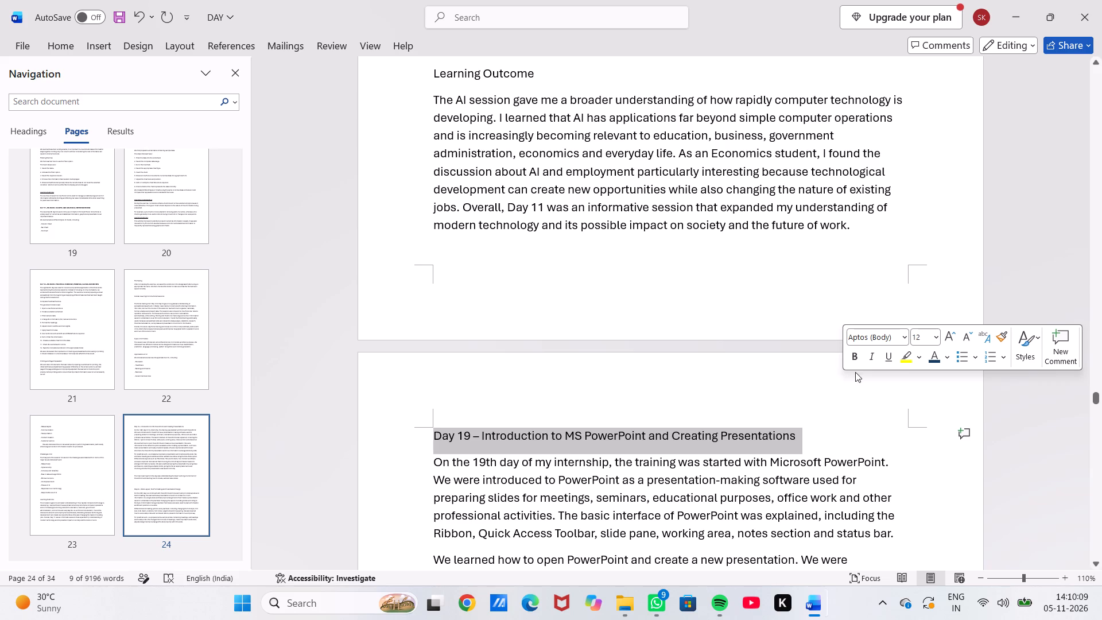
pyautogui.click(855, 363)
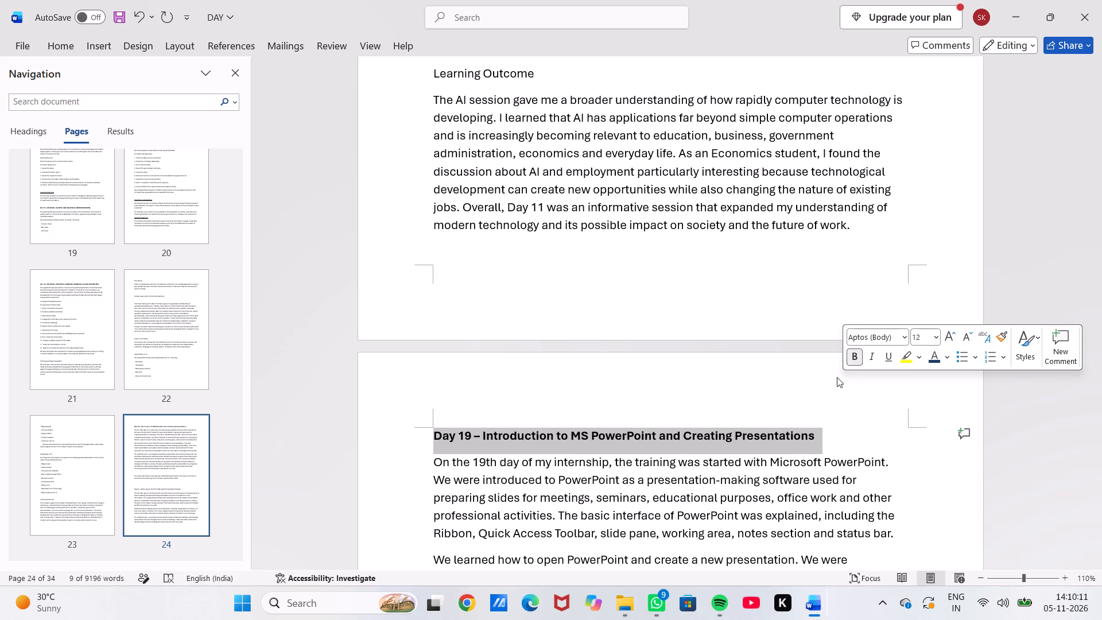
# Delete one of the blank lines above the "Day 20 – Slide Layout, Text Formatting and Presentation Design" heading.
pyautogui.scroll(-2, 828, 391)
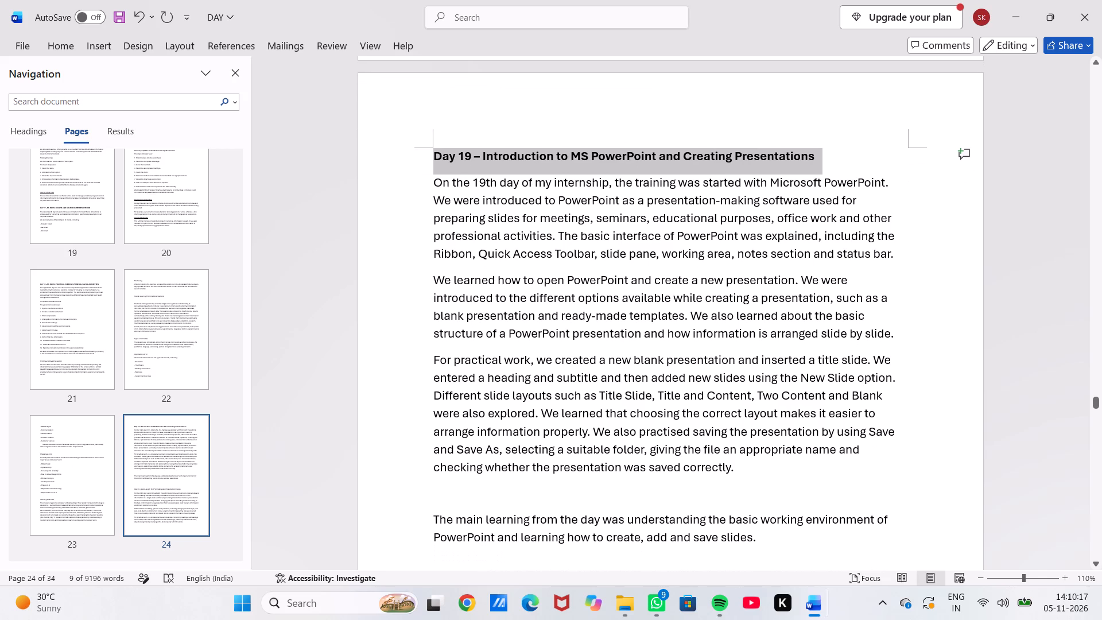
pyautogui.click(726, 374)
pyautogui.scroll(-2, 730, 323)
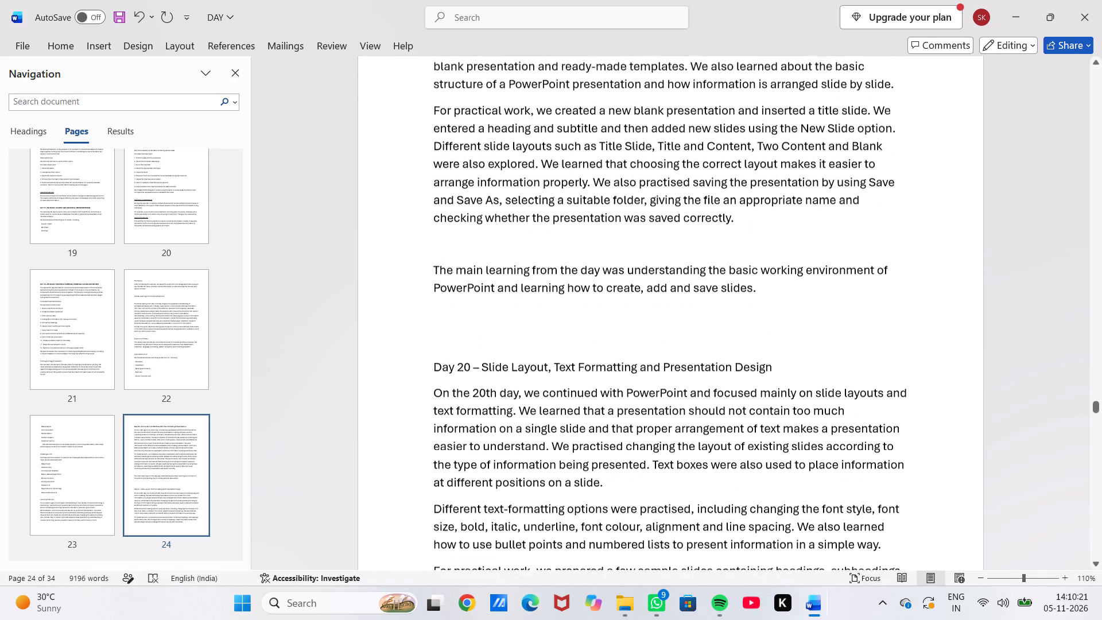
pyautogui.scroll(-1, 730, 323)
pyautogui.click(432, 336)
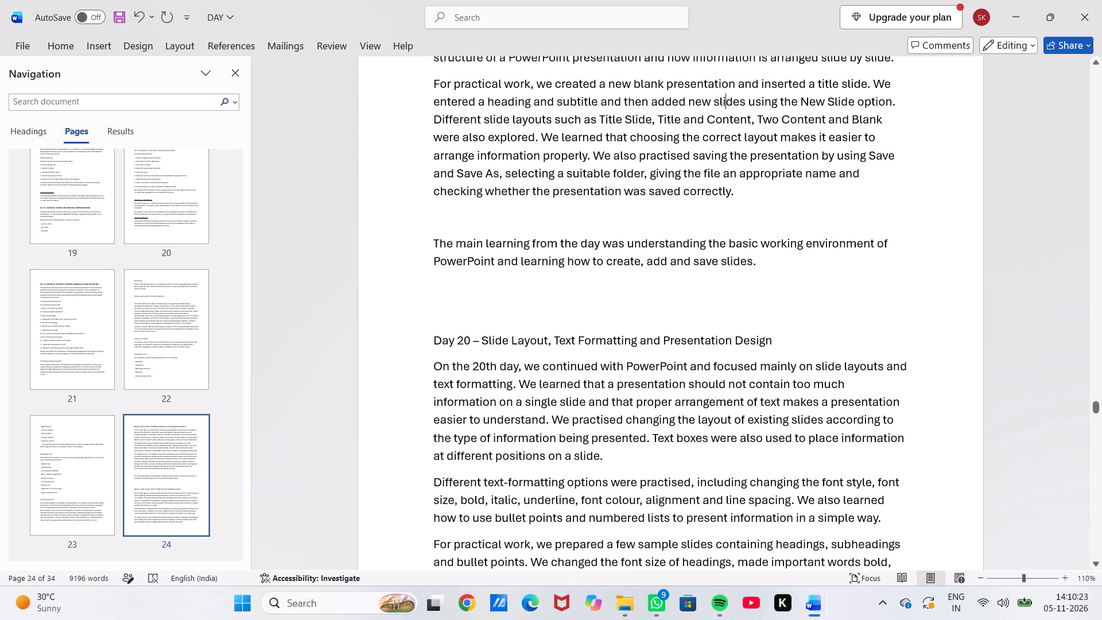
pyautogui.press('BackSpace')
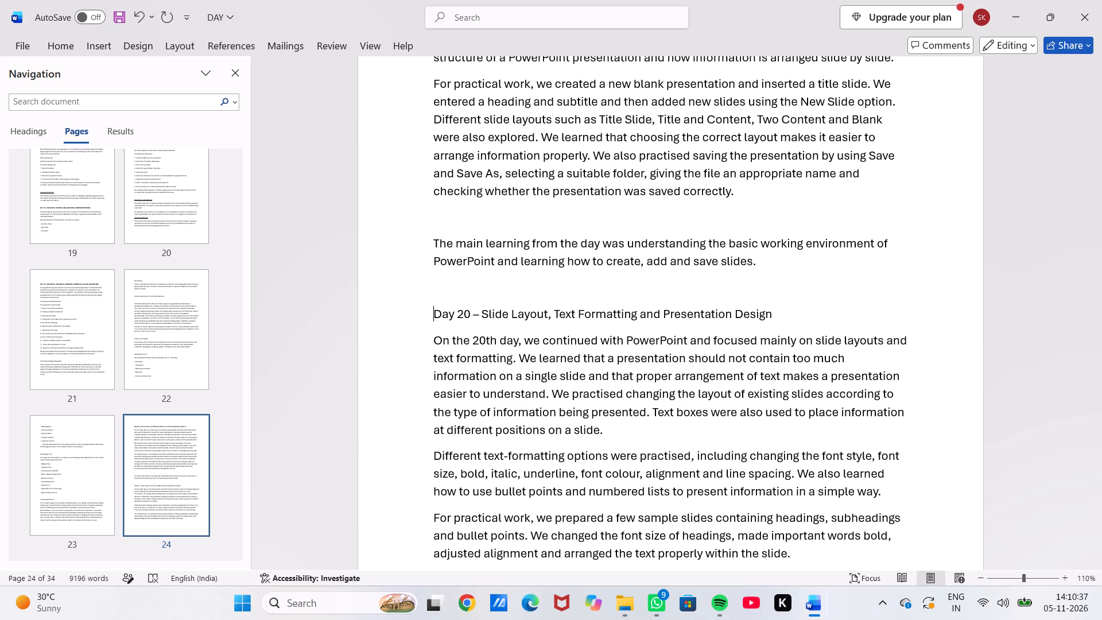
# Bold the heading "Day 20 – Slide Layout, Text Formatting and Presentation Design".
pyautogui.moveTo(432, 336); pyautogui.dragTo(484, 334, button='right')
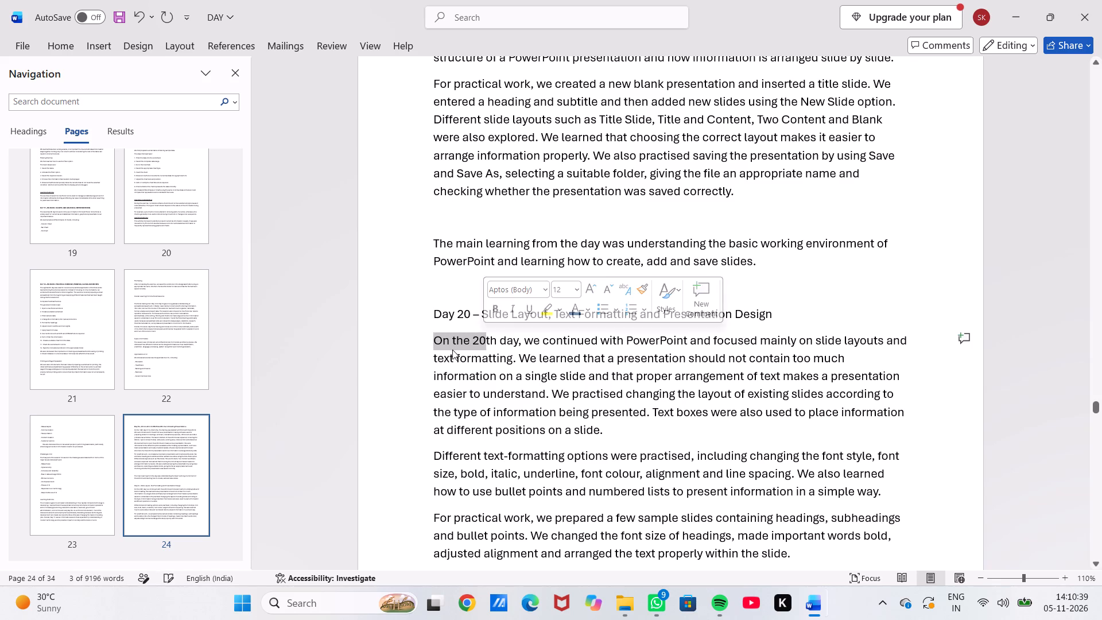
pyautogui.doubleClick(521, 393)
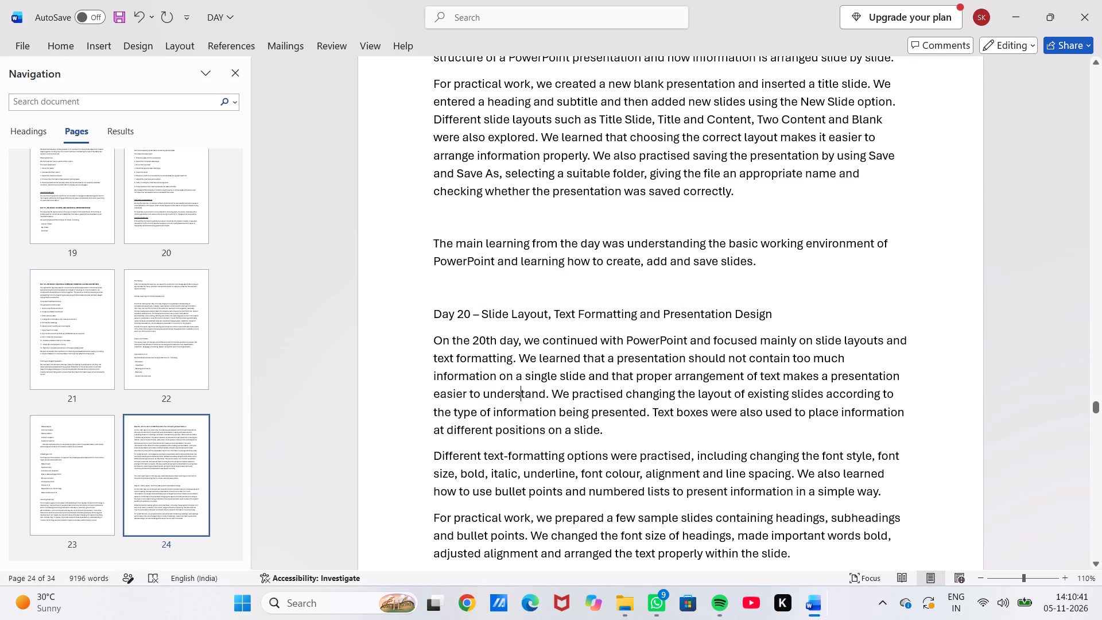
pyautogui.click(433, 313)
pyautogui.moveTo(433, 313); pyautogui.dragTo(734, 311, button='right')
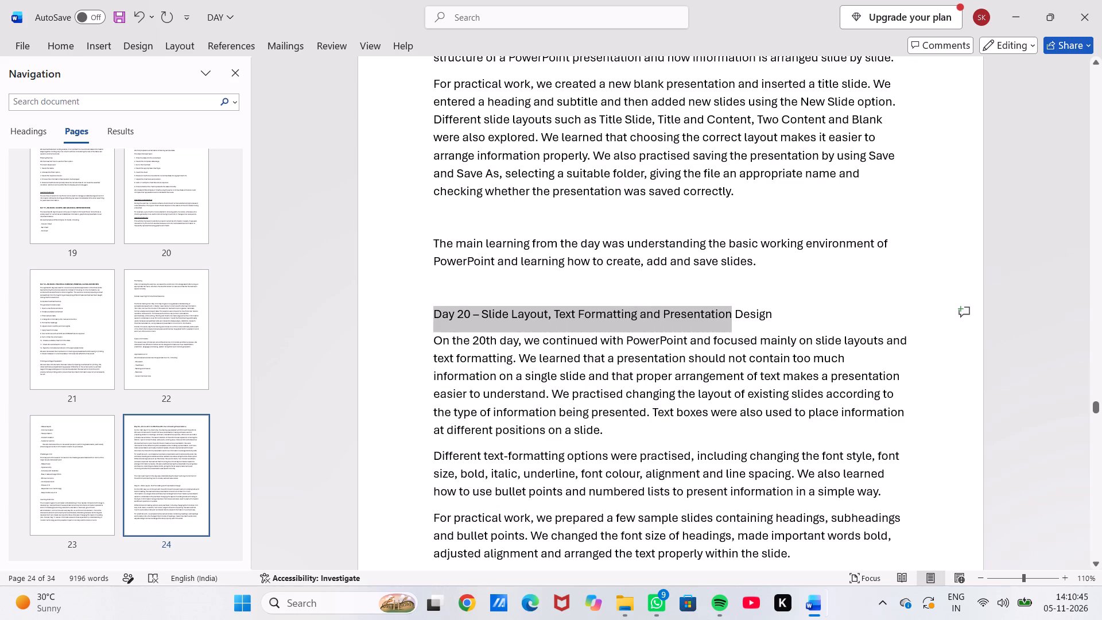
pyautogui.moveTo(734, 311); pyautogui.dragTo(829, 337, button='right')
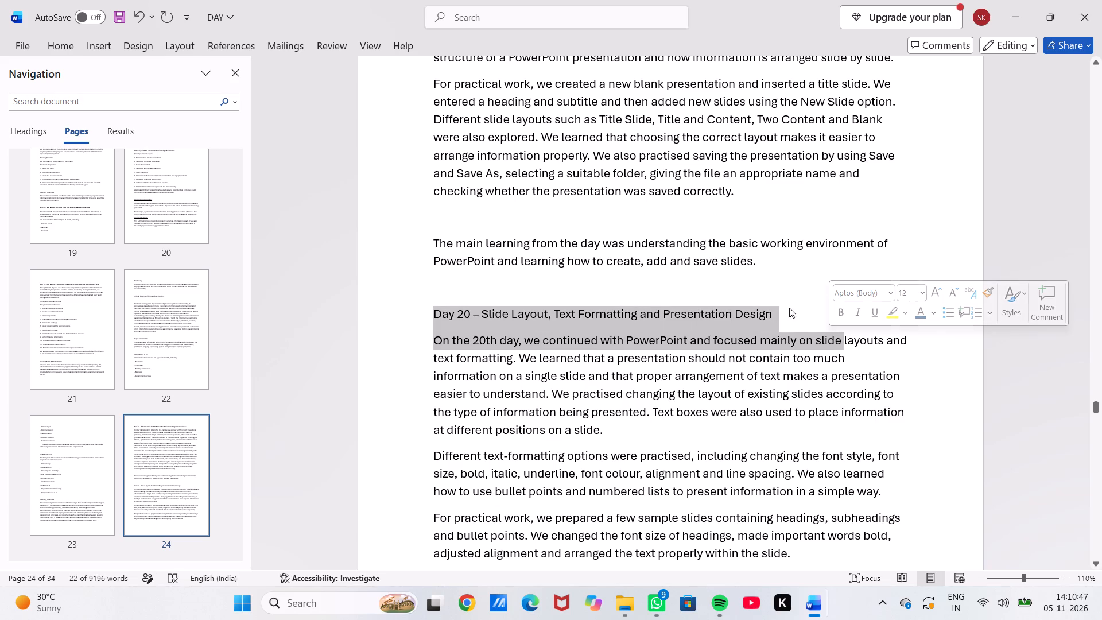
pyautogui.click(733, 321)
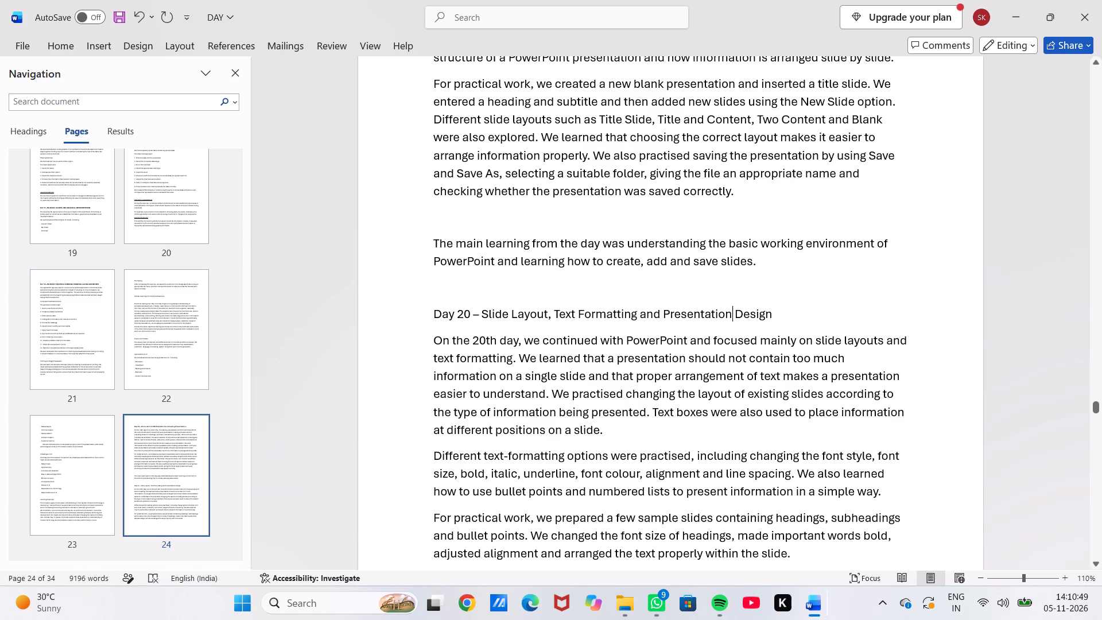
pyautogui.click(433, 313)
pyautogui.moveTo(433, 313); pyautogui.dragTo(769, 340, button='right')
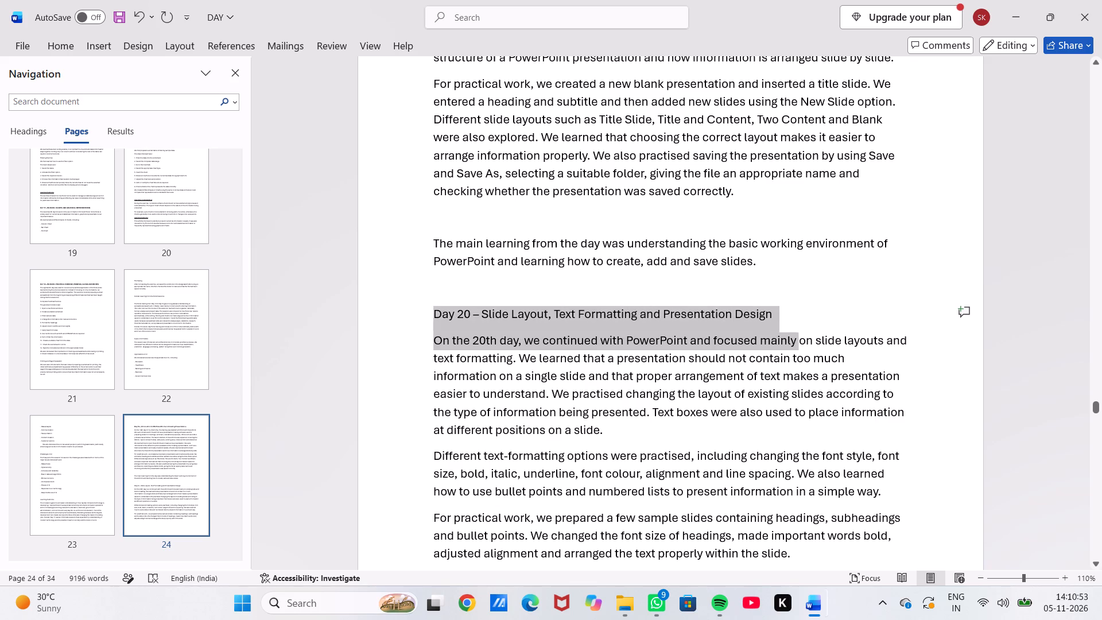
pyautogui.moveTo(769, 340); pyautogui.dragTo(767, 318, button='right')
pyautogui.click(773, 297)
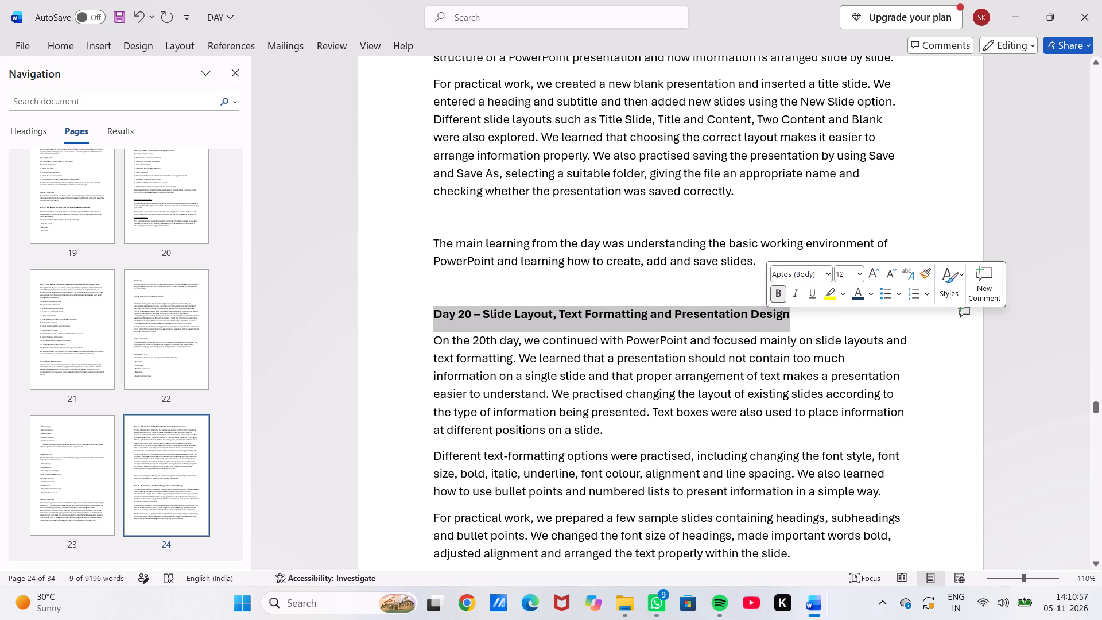
# Delete one of the blank lines above the "Day 21 – Themes, Colours, Backgrounds and Inserting Pictures" heading.
pyautogui.scroll(2, 647, 288)
pyautogui.scroll(-5, 646, 295)
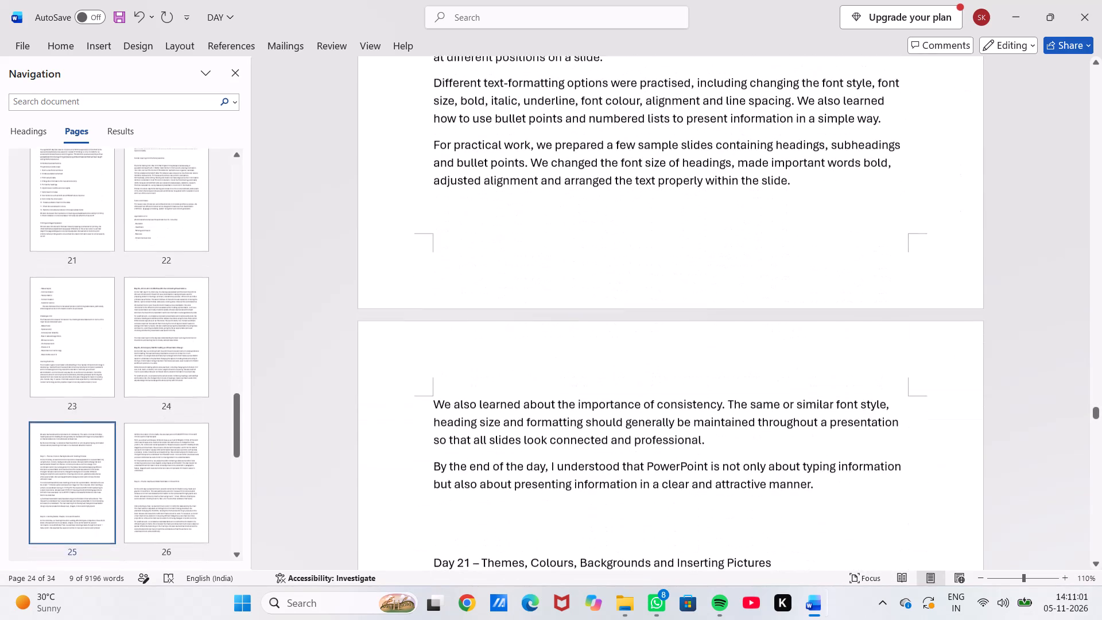
pyautogui.scroll(-3, 646, 295)
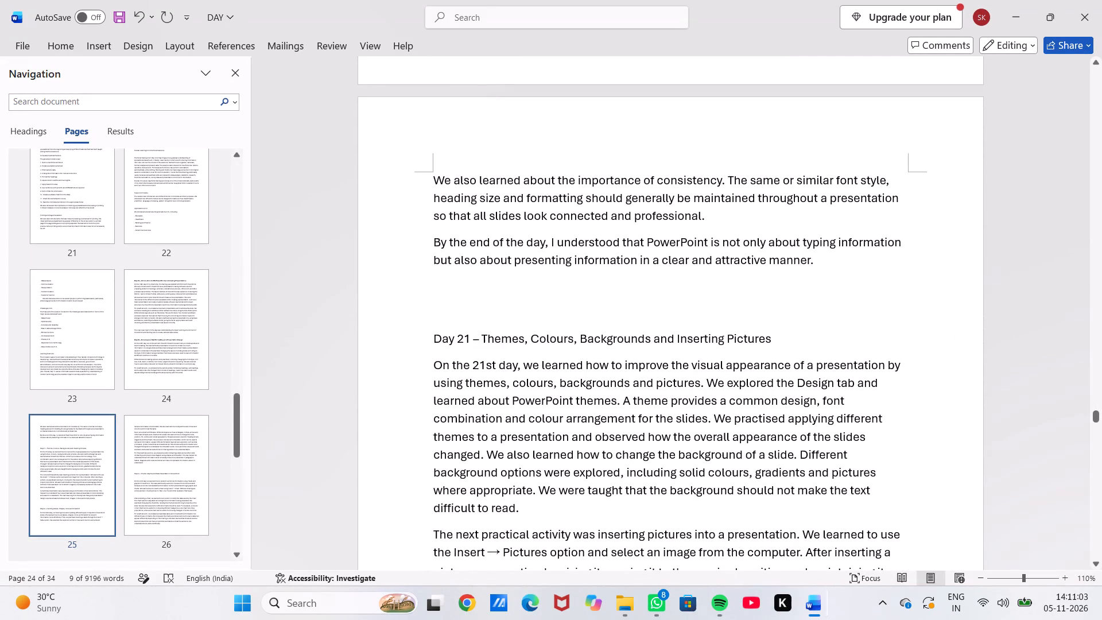
pyautogui.click(432, 337)
pyautogui.press('BackSpace')
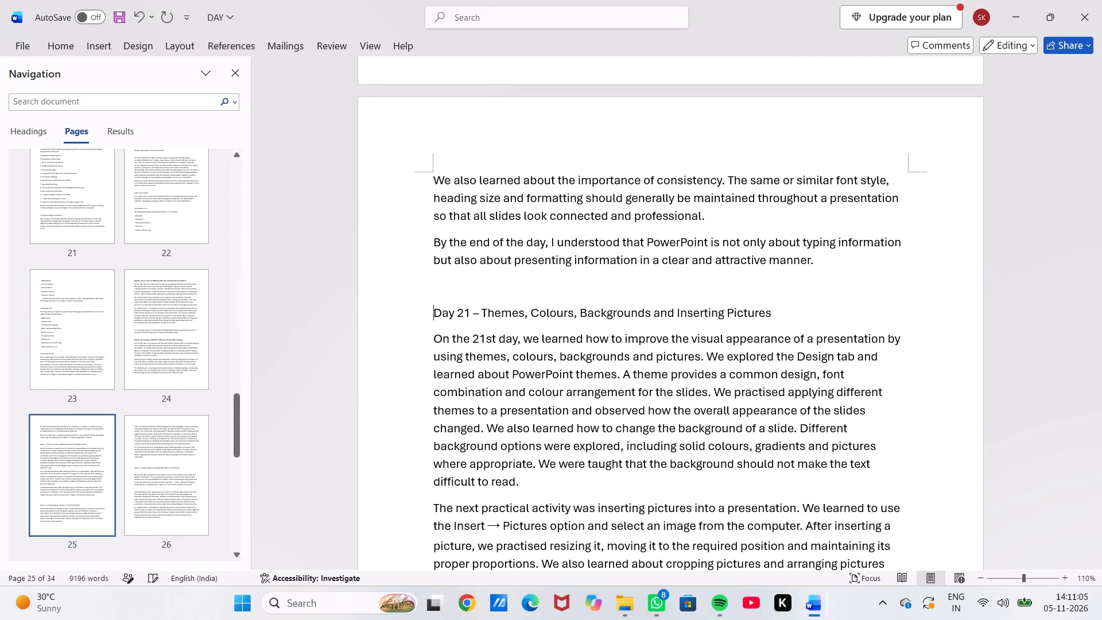
# Bold the heading "Day 21 – Themes, Colours, Backgrounds and Inserting Pictures".
pyautogui.moveTo(432, 337); pyautogui.dragTo(463, 343, button='right')
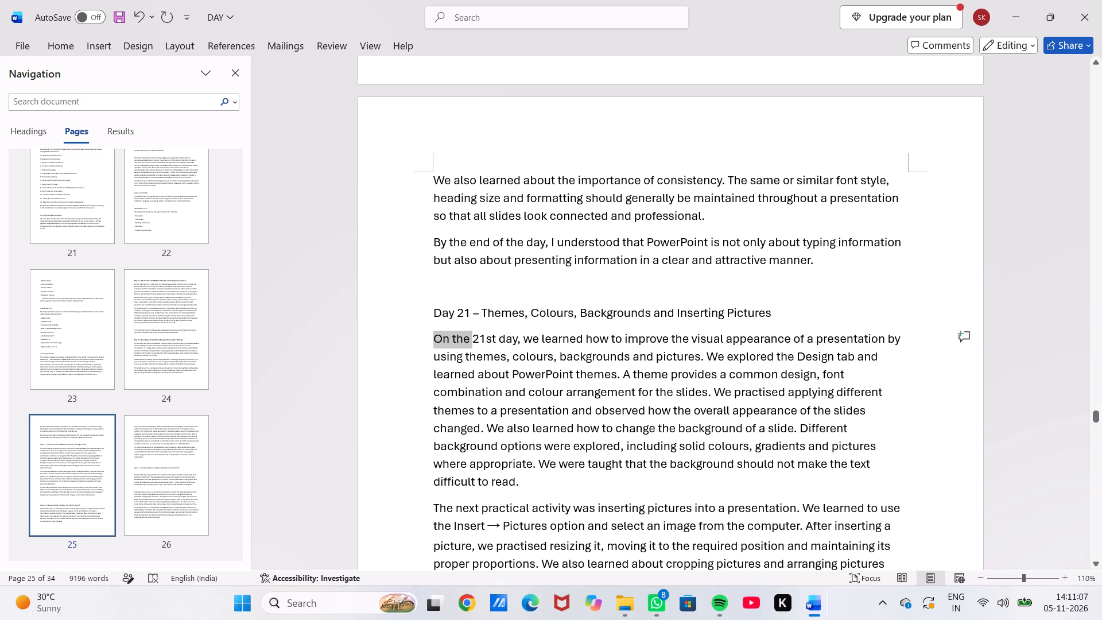
pyautogui.moveTo(463, 343); pyautogui.dragTo(463, 344, button='right')
pyautogui.click(434, 314)
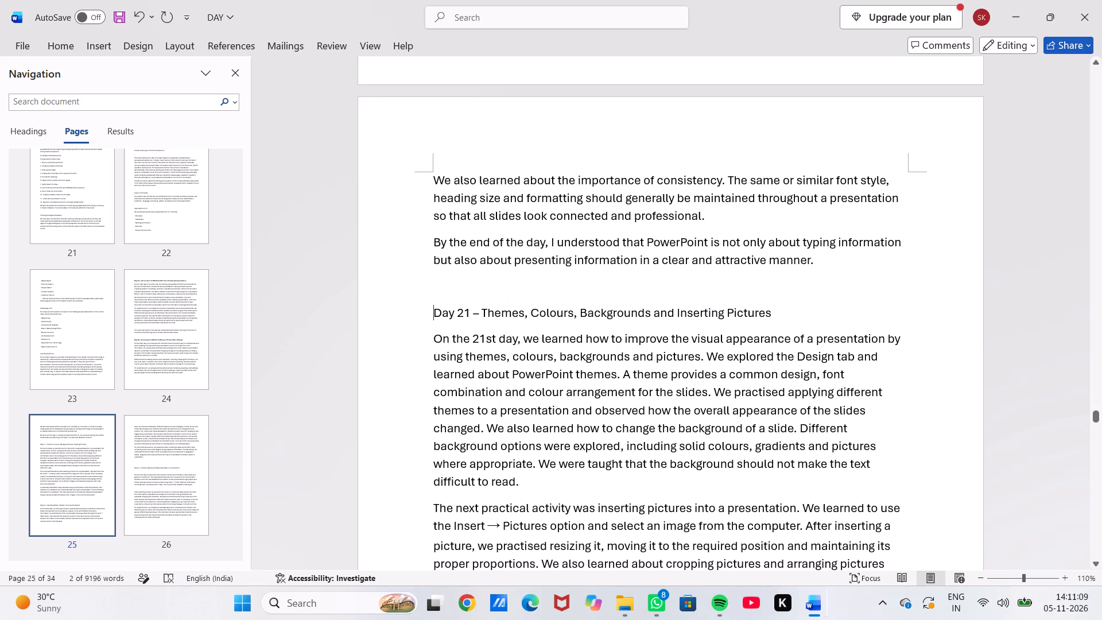
pyautogui.moveTo(434, 314); pyautogui.dragTo(737, 310, button='right')
pyautogui.click(747, 280)
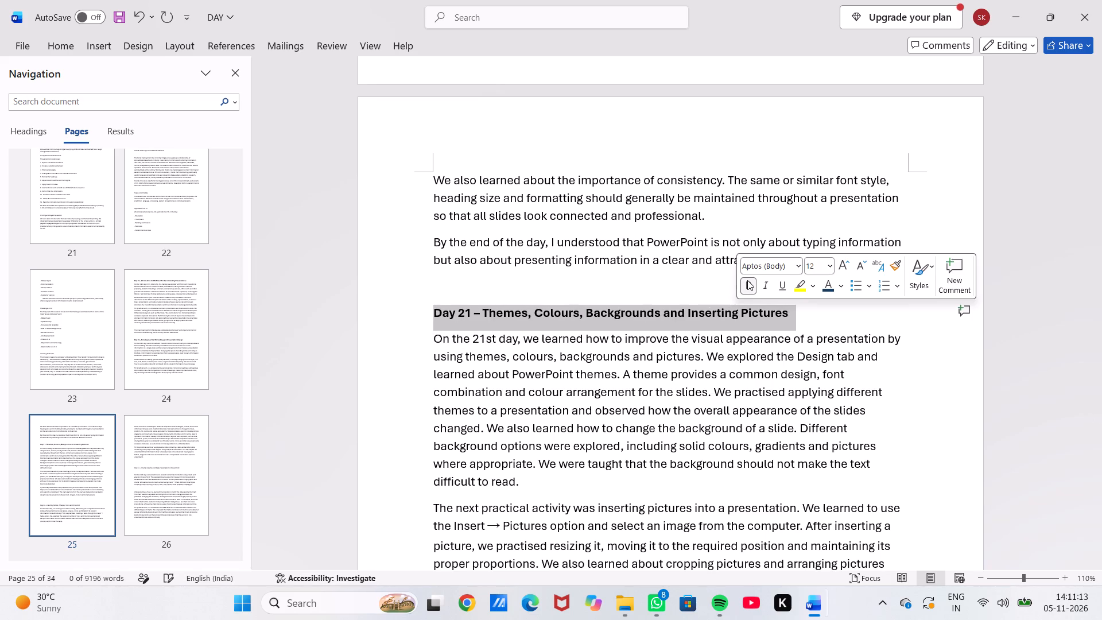
# Bold the heading "Day 22 – Inserting Tables, Shapes, Icons and SmartArt".
pyautogui.scroll(-2, 681, 440)
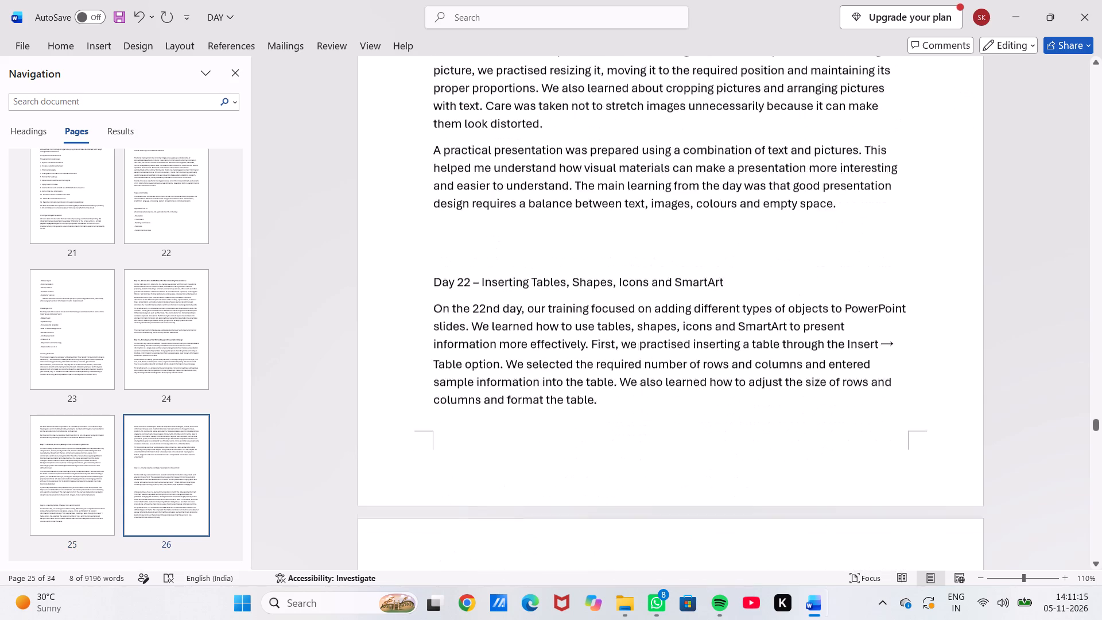
pyautogui.scroll(-1, 681, 440)
pyautogui.click(432, 224)
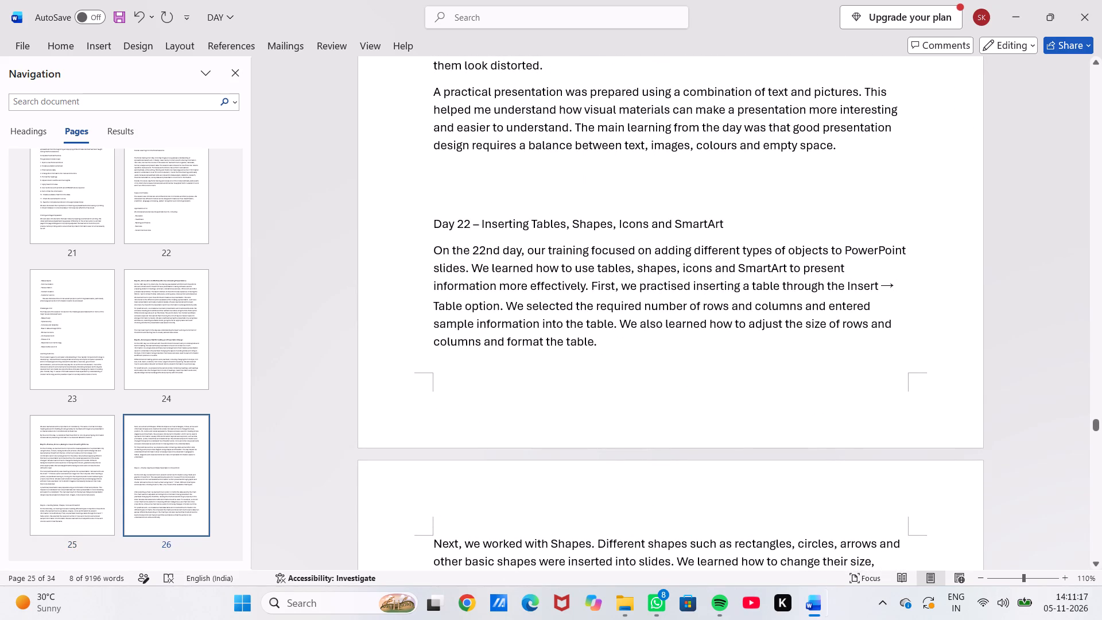
pyautogui.moveTo(432, 224); pyautogui.dragTo(550, 226, button='right')
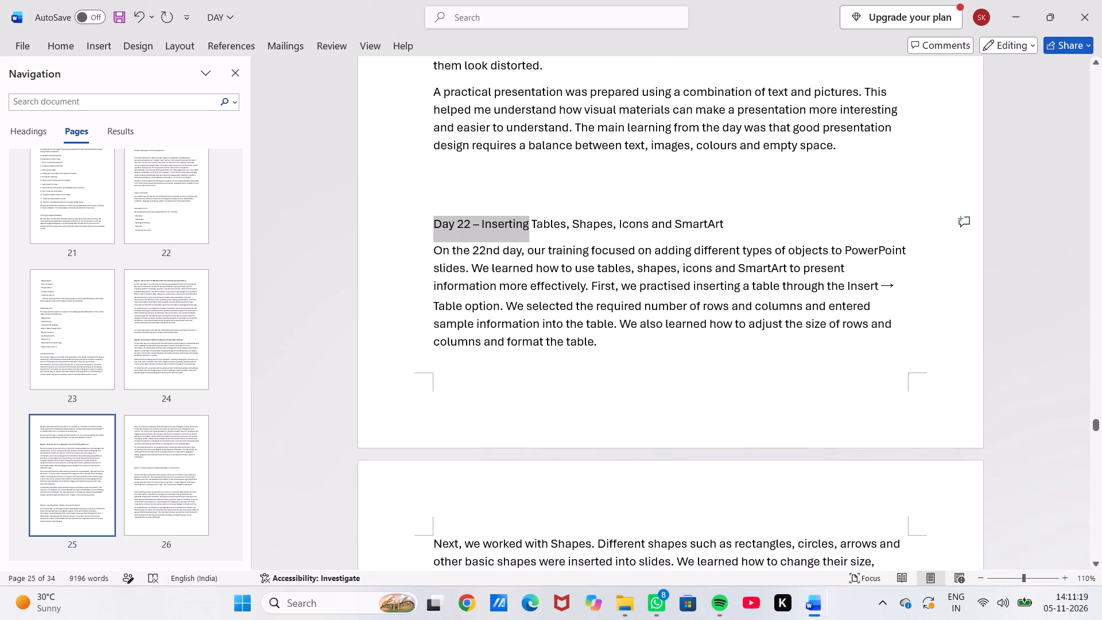
pyautogui.moveTo(550, 226); pyautogui.dragTo(779, 228, button='right')
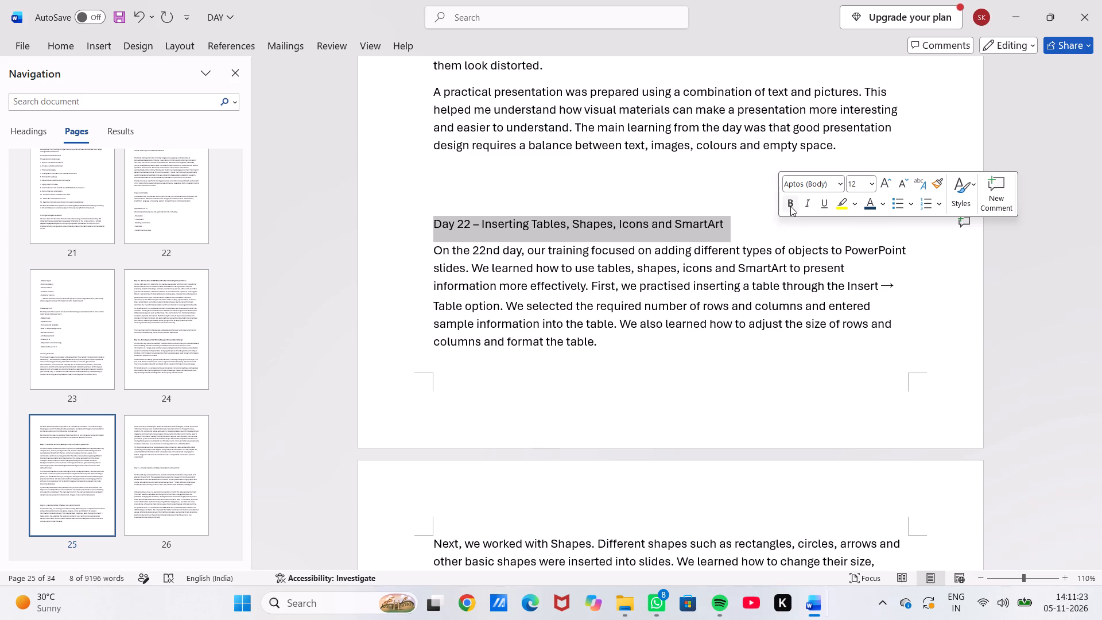
pyautogui.click(790, 206)
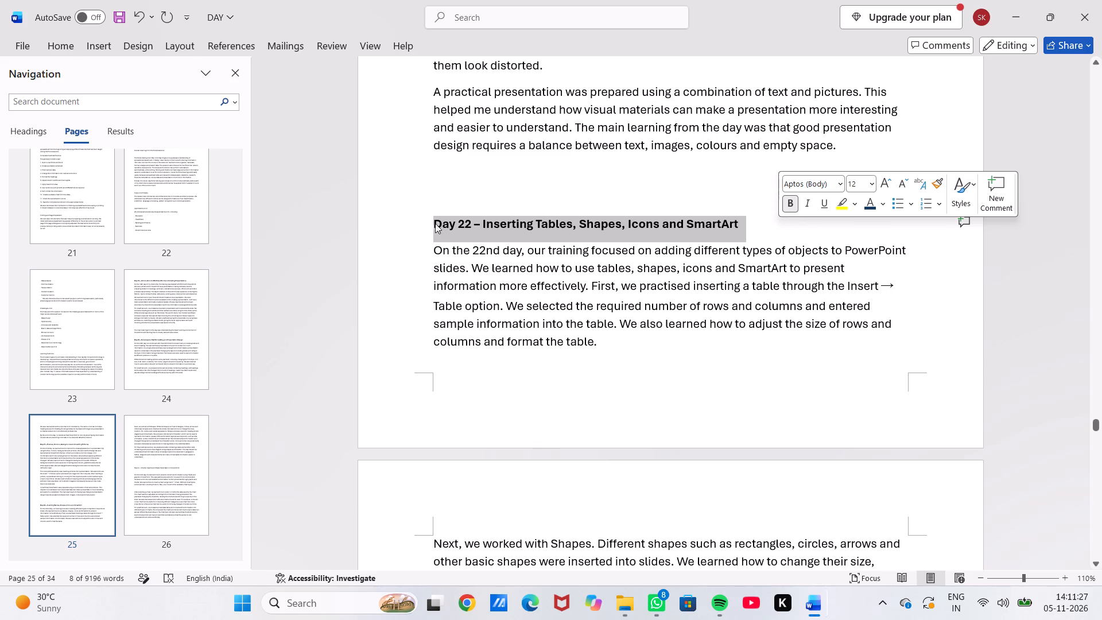
# Delete one of the blank lines above the "Day 22 – Inserting Tables, Shapes, Icons and SmartArt" heading.
pyautogui.click(435, 223)
pyautogui.click(435, 223)
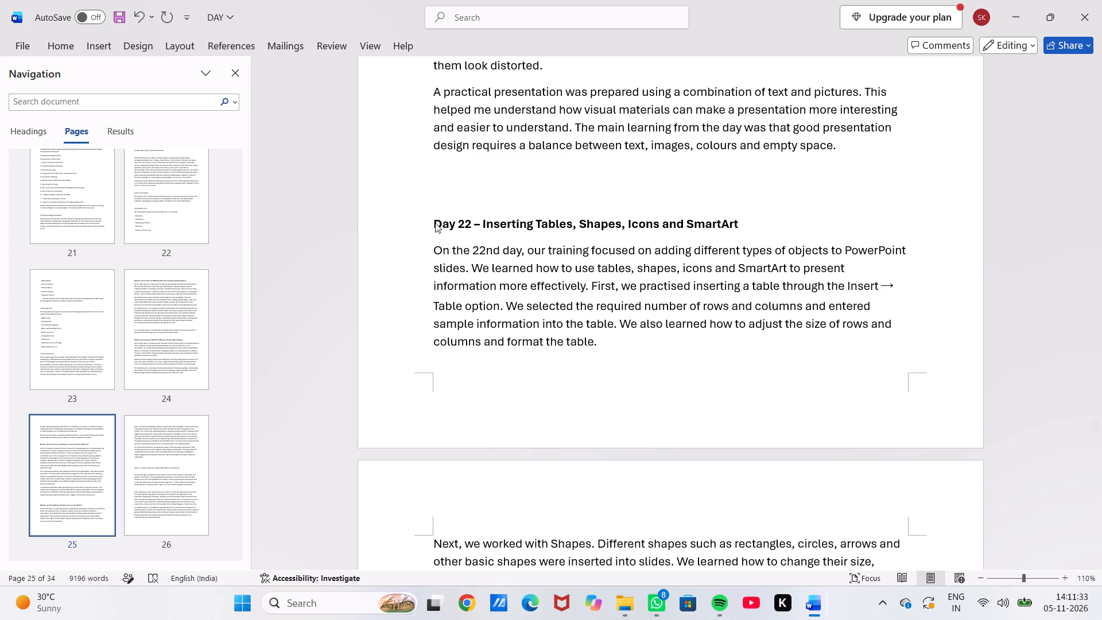
pyautogui.press('BackSpace')
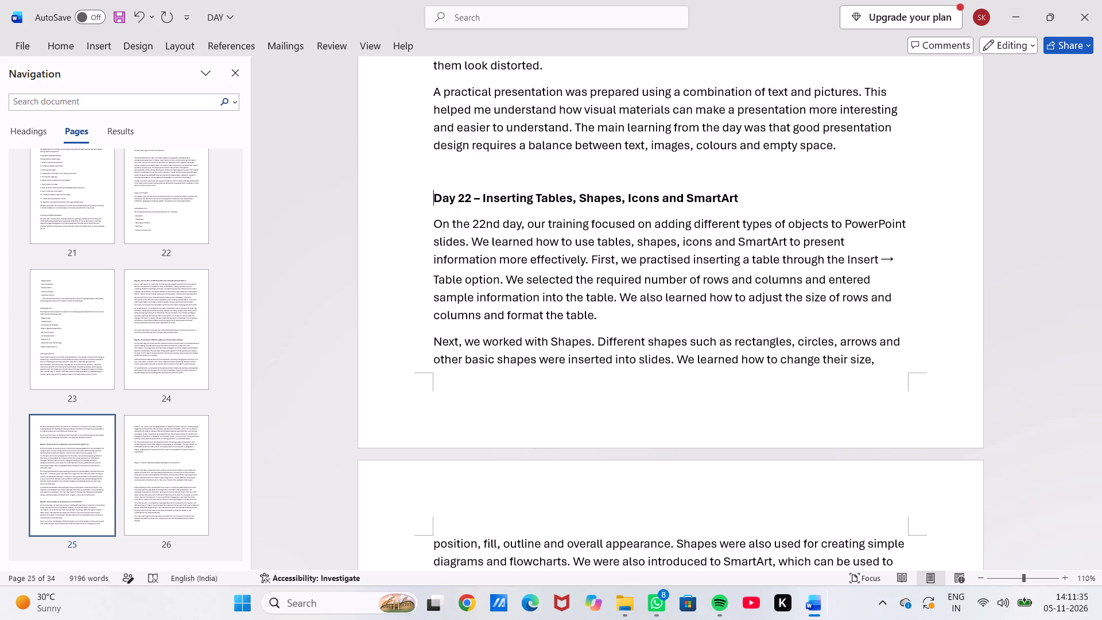
# Delete one of the blank lines above the "Day 23 – Charts, Graphs and Data Presentation in PowerPoint" heading.
pyautogui.scroll(-1, 476, 350)
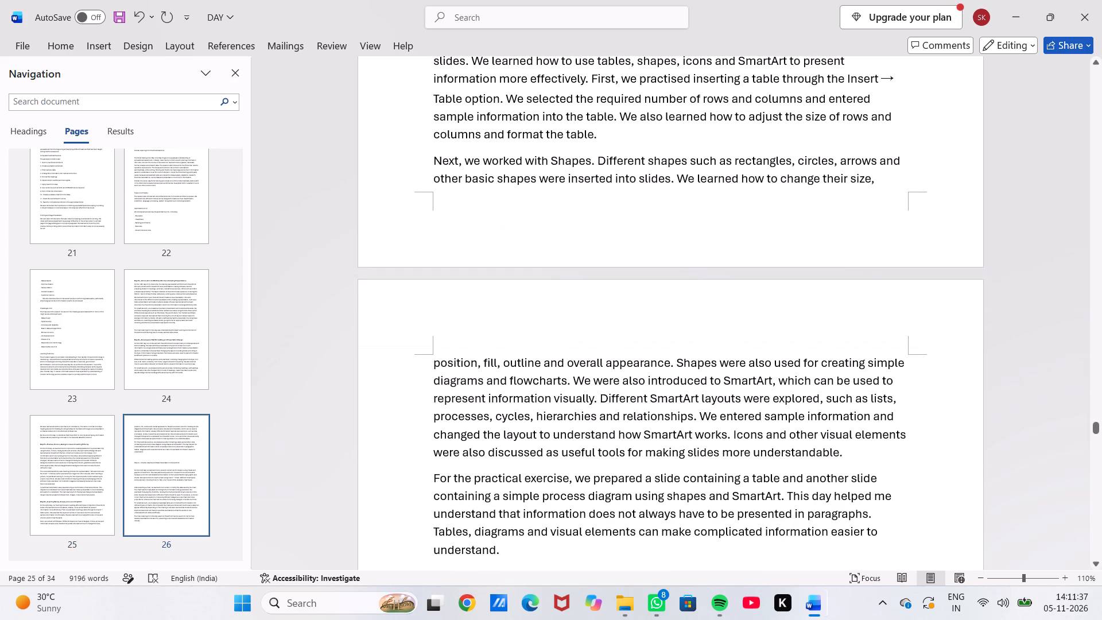
pyautogui.scroll(-1, 476, 350)
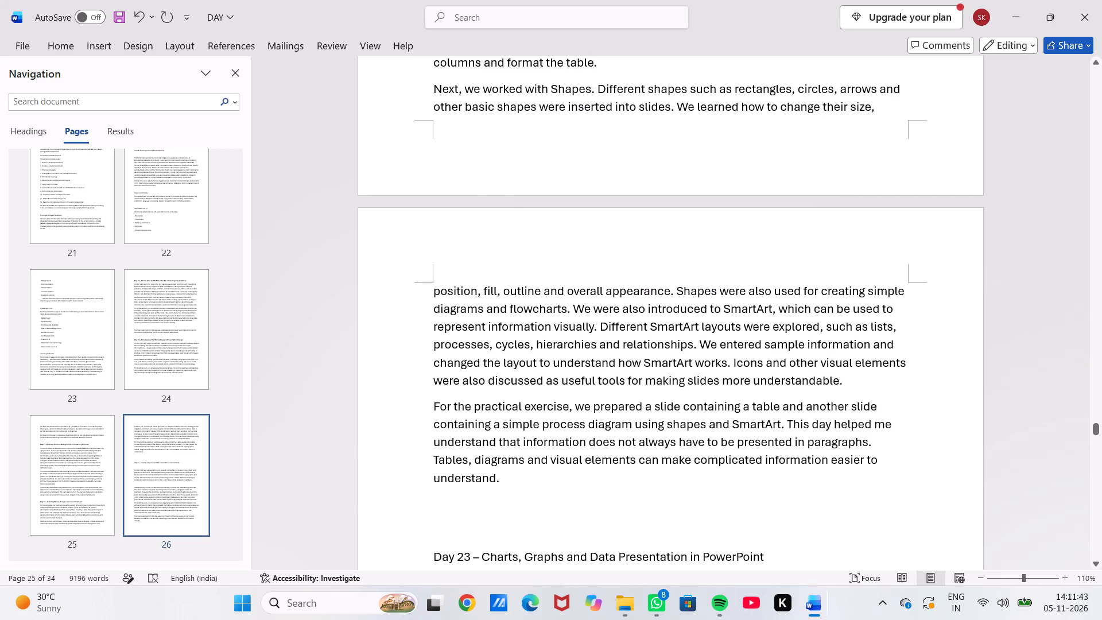
pyautogui.scroll(1, 476, 350)
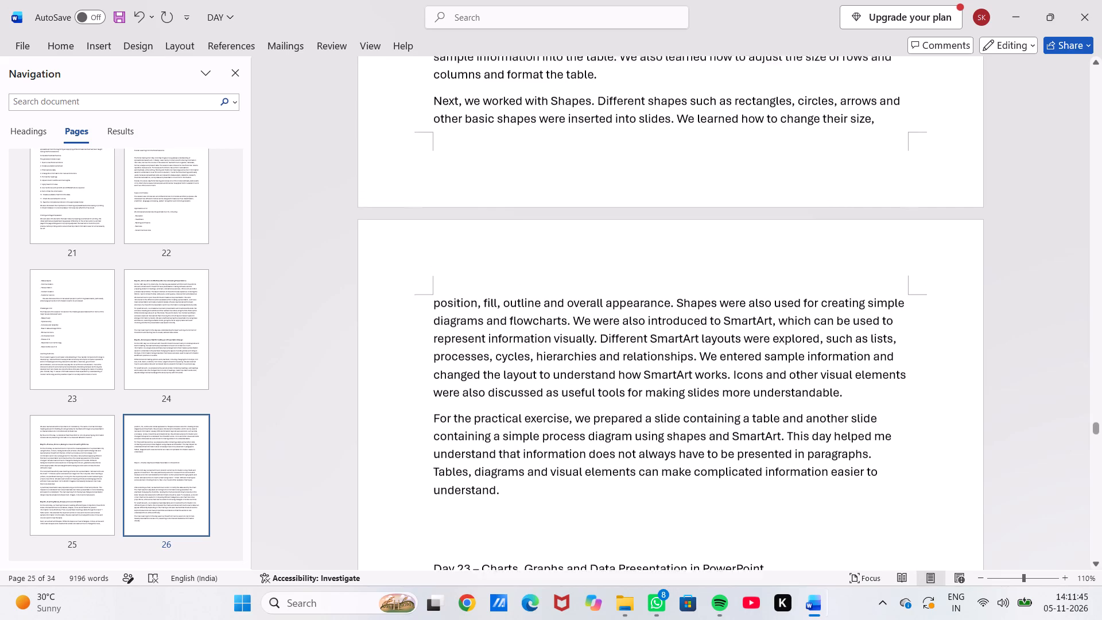
pyautogui.scroll(1, 476, 350)
pyautogui.scroll(-2, 476, 350)
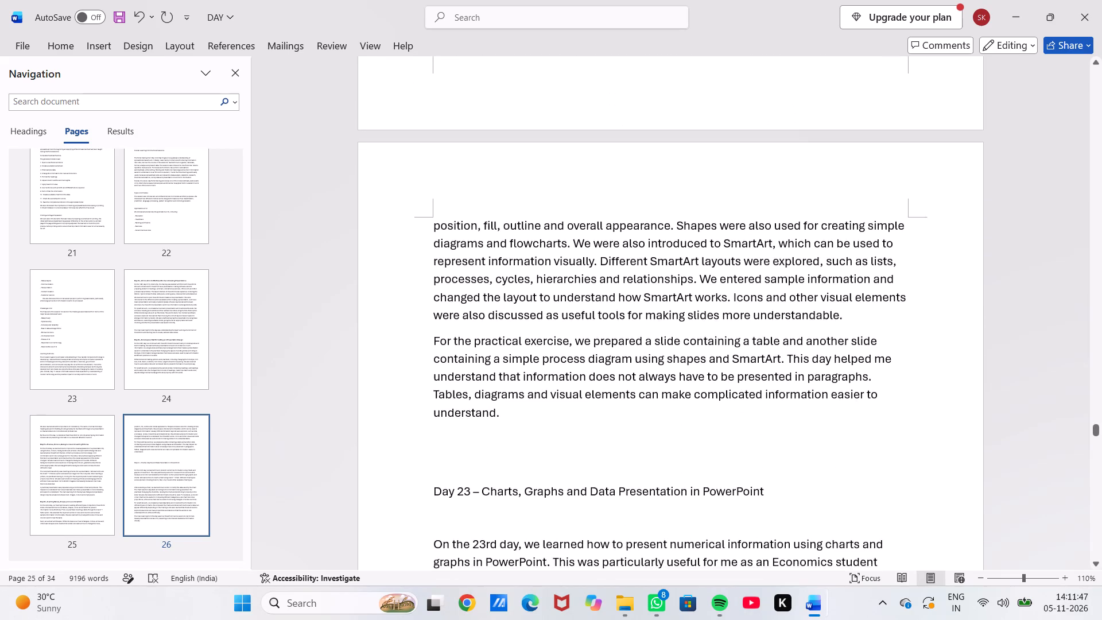
pyautogui.scroll(-1, 476, 350)
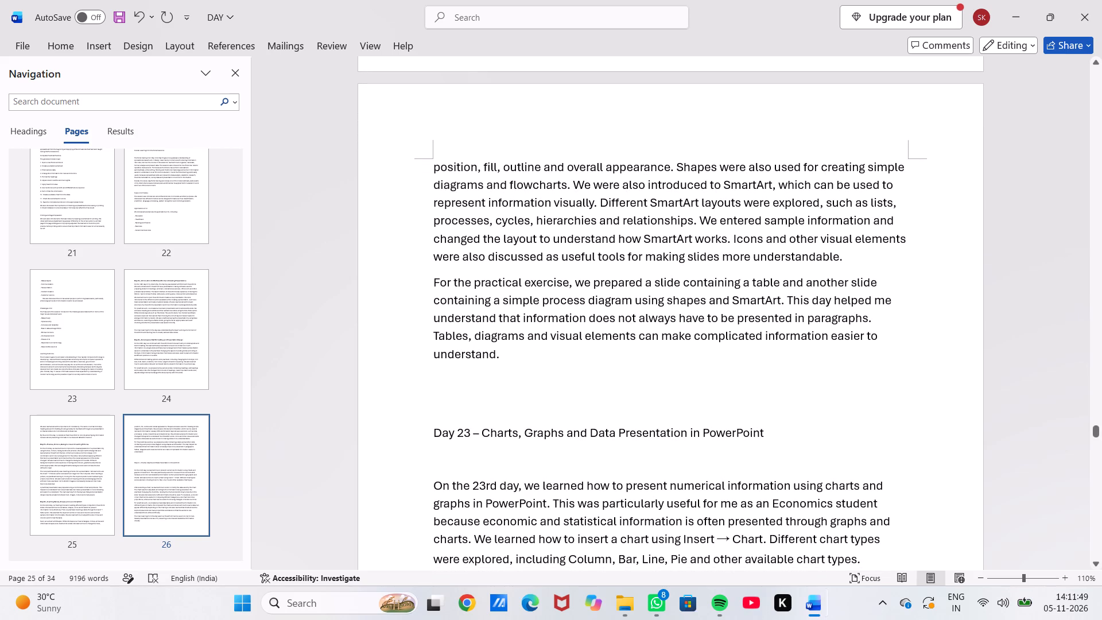
pyautogui.click(432, 435)
pyautogui.press('BackSpace')
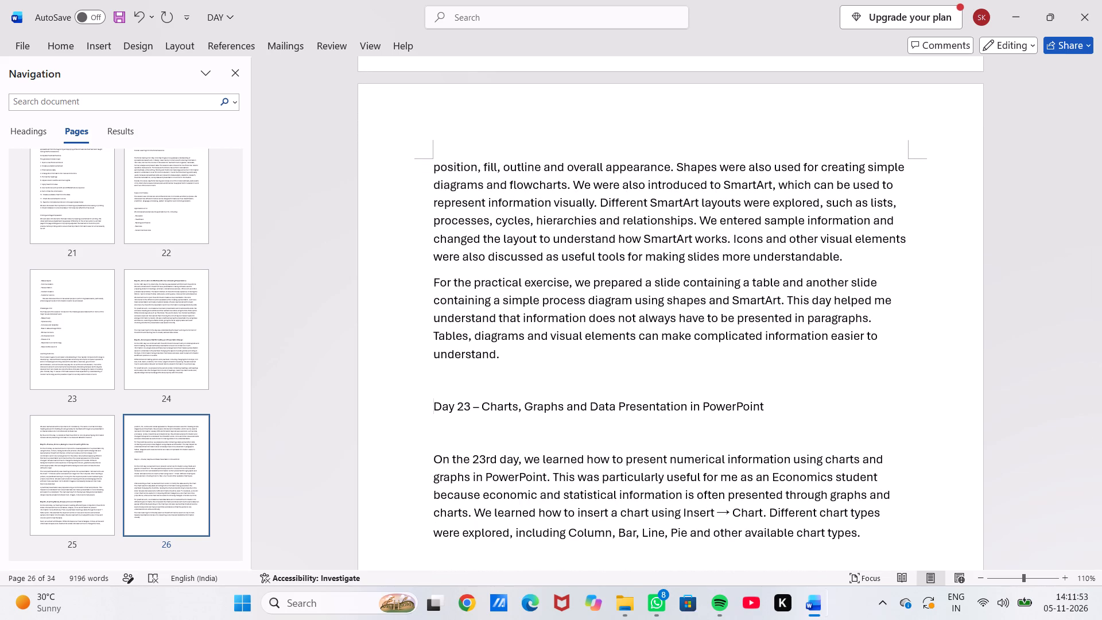
# Bold the heading "Day 23 – Charts, Graphs and Data Presentation in PowerPoint".
pyautogui.moveTo(432, 435); pyautogui.dragTo(502, 408, button='right')
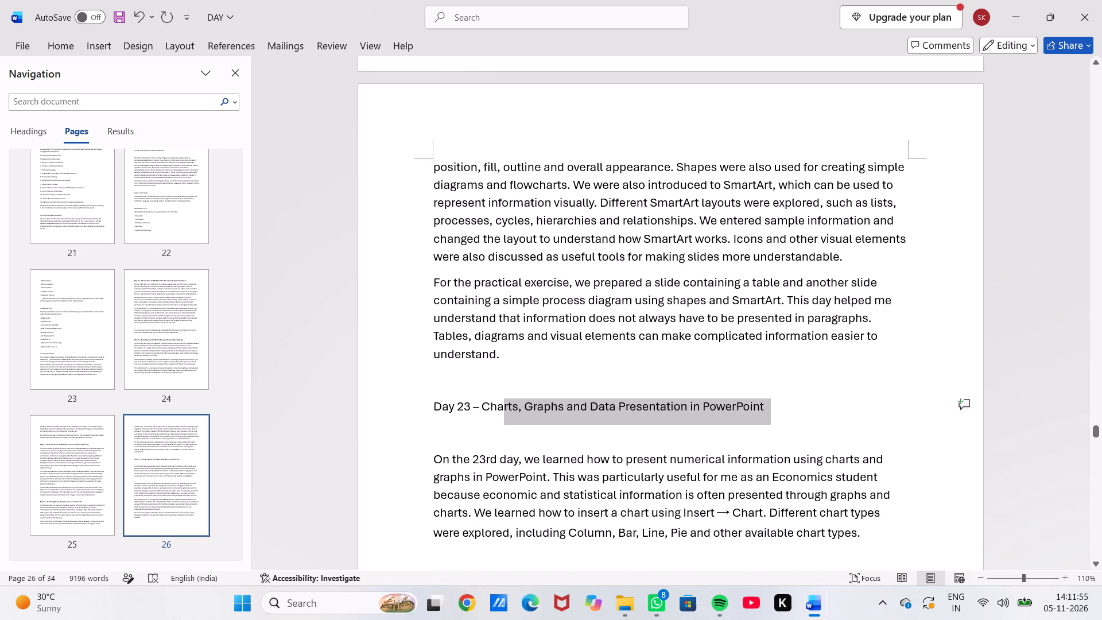
pyautogui.moveTo(502, 408); pyautogui.dragTo(505, 393, button='right')
pyautogui.click(511, 368)
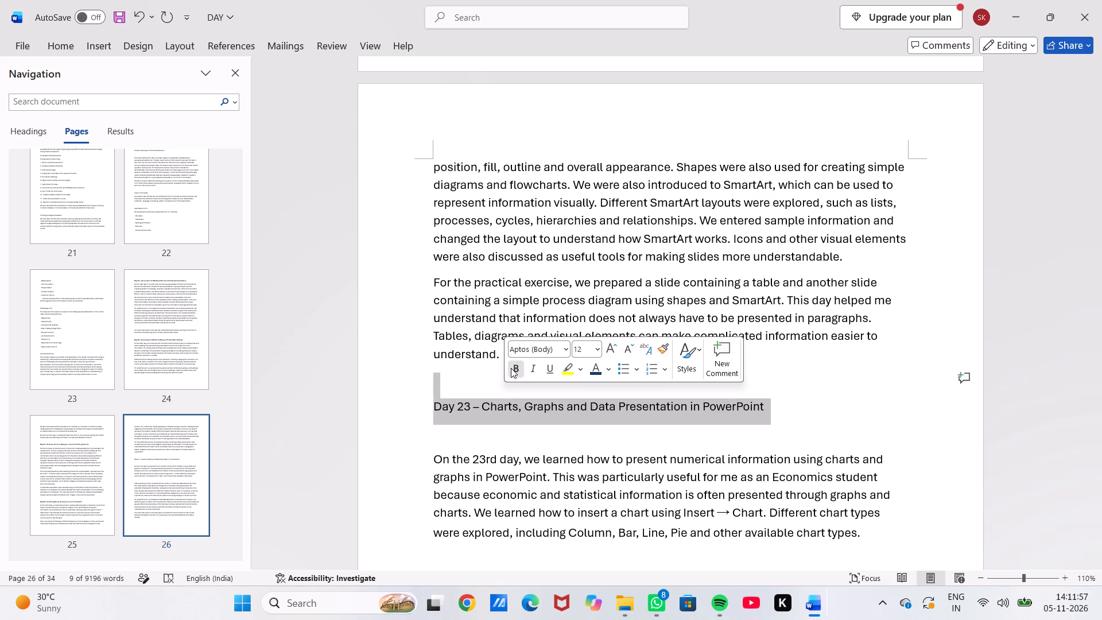
# Bold the heading "Day 24 – Transitions, Animations, Audio, Video and Slide Show".
pyautogui.scroll(-1, 518, 378)
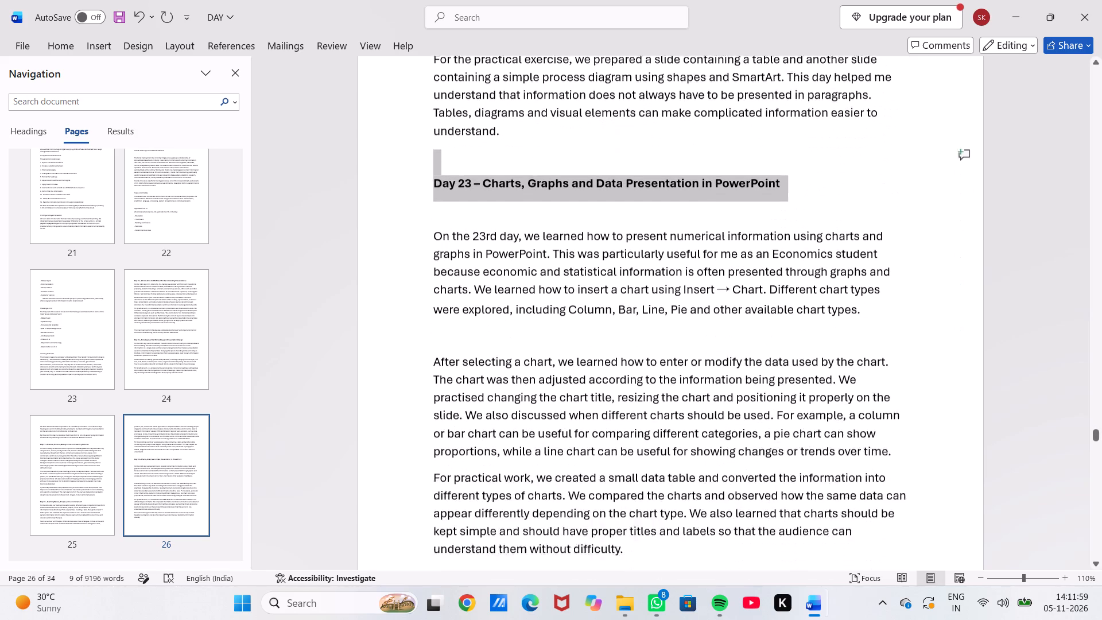
pyautogui.scroll(-3, 518, 378)
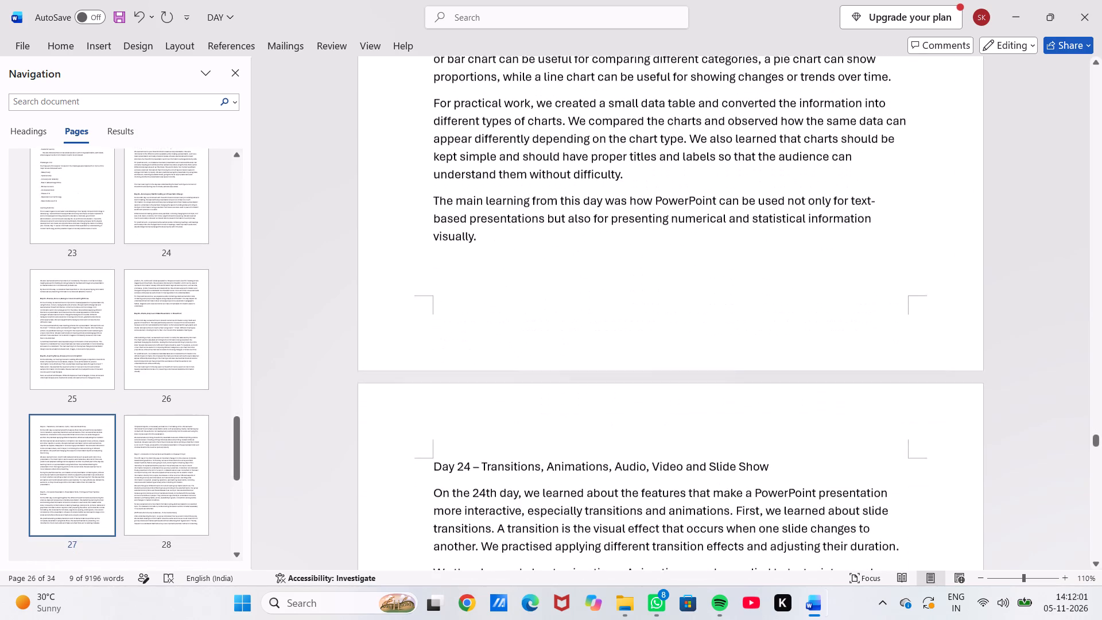
pyautogui.scroll(-1, 518, 378)
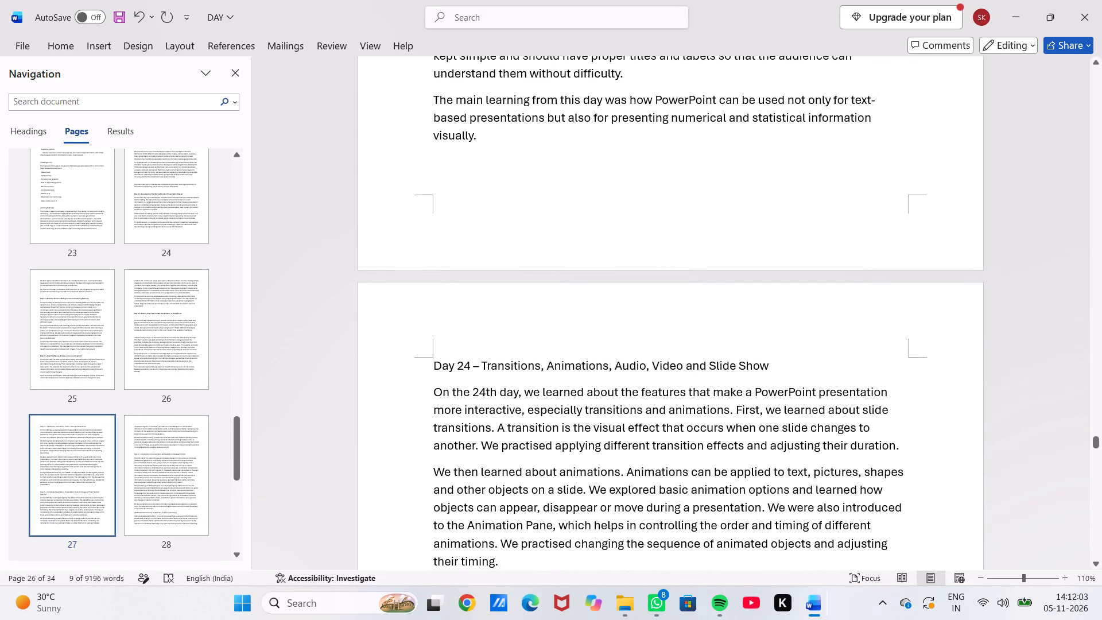
pyautogui.moveTo(433, 369); pyautogui.dragTo(511, 381, button='right')
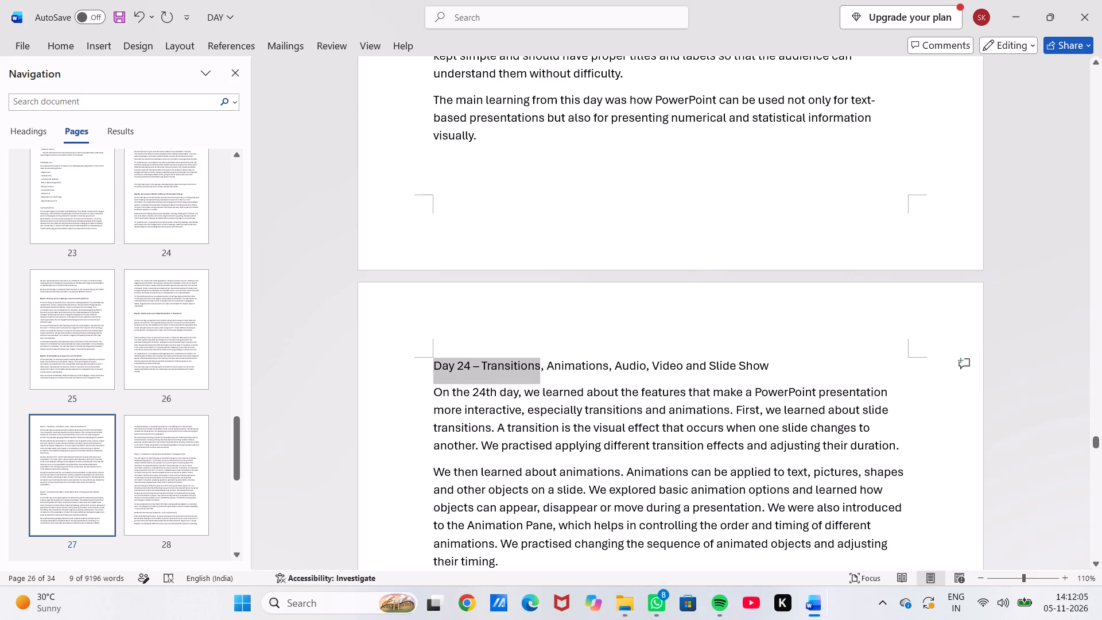
pyautogui.moveTo(511, 381); pyautogui.dragTo(800, 348, button='right')
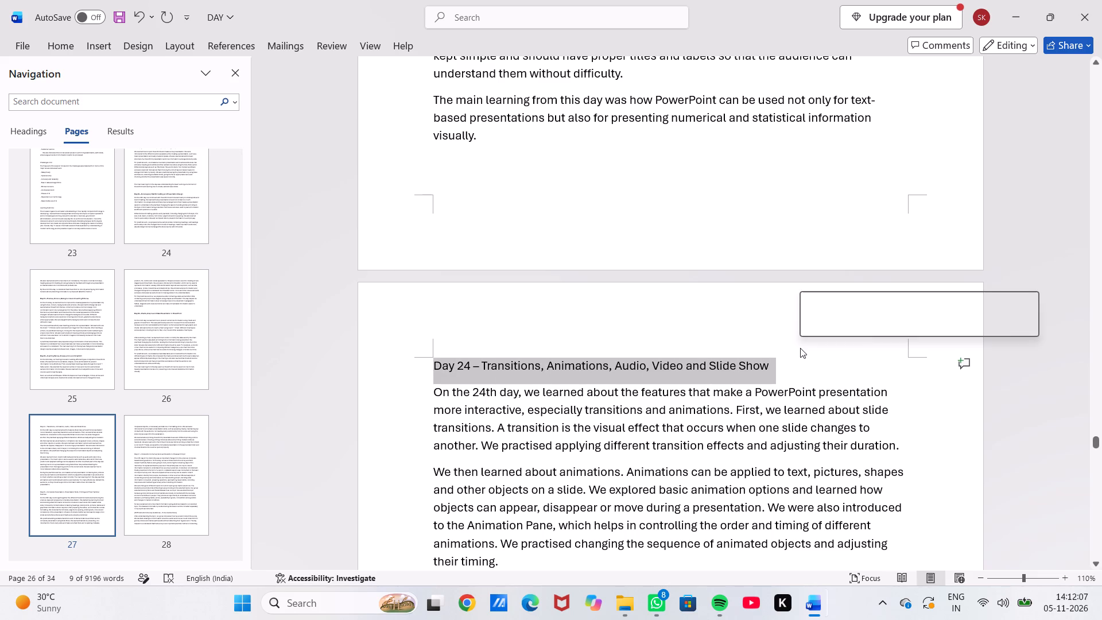
pyautogui.click(811, 327)
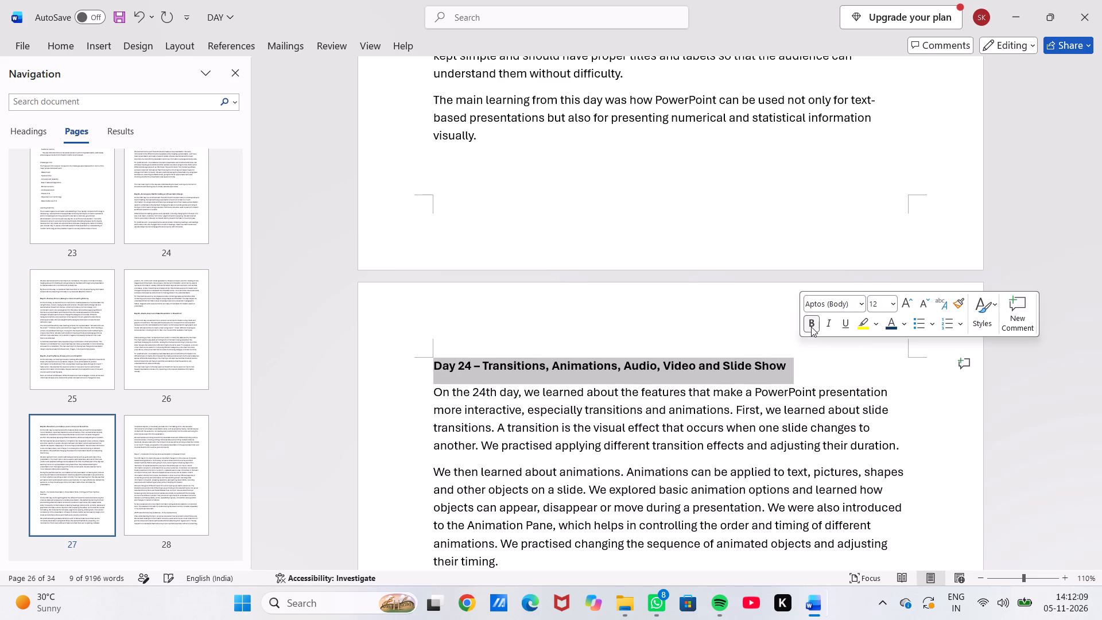
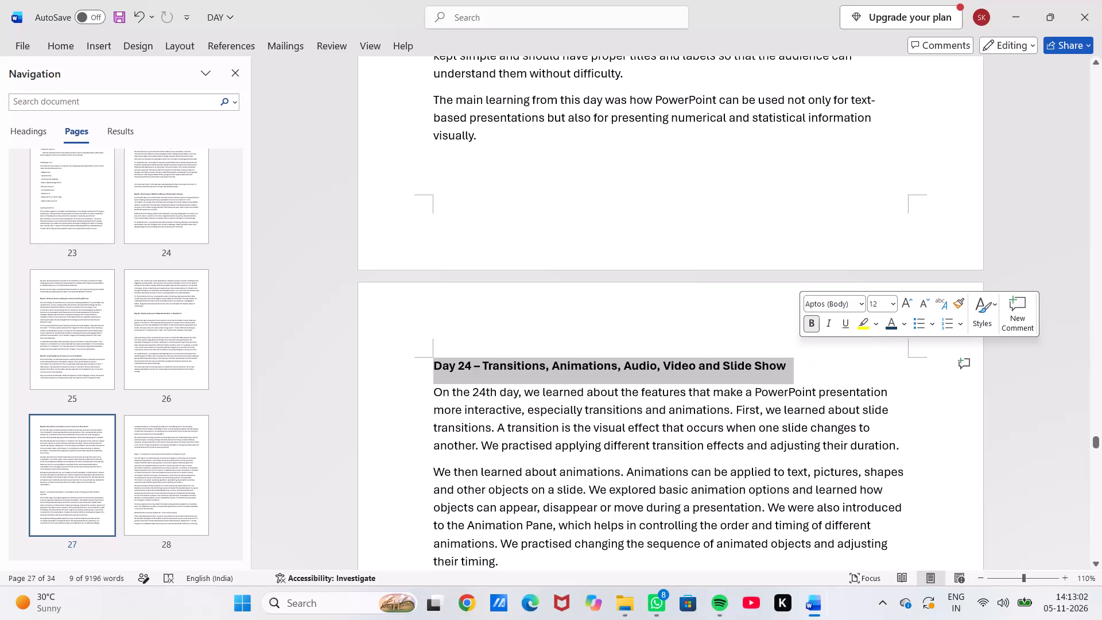
# Make the heading "Day 25 – Complete Presentation, Presentation Skills, Printing and Final Practical Exercise" bold.
pyautogui.scroll(-2, 781, 413)
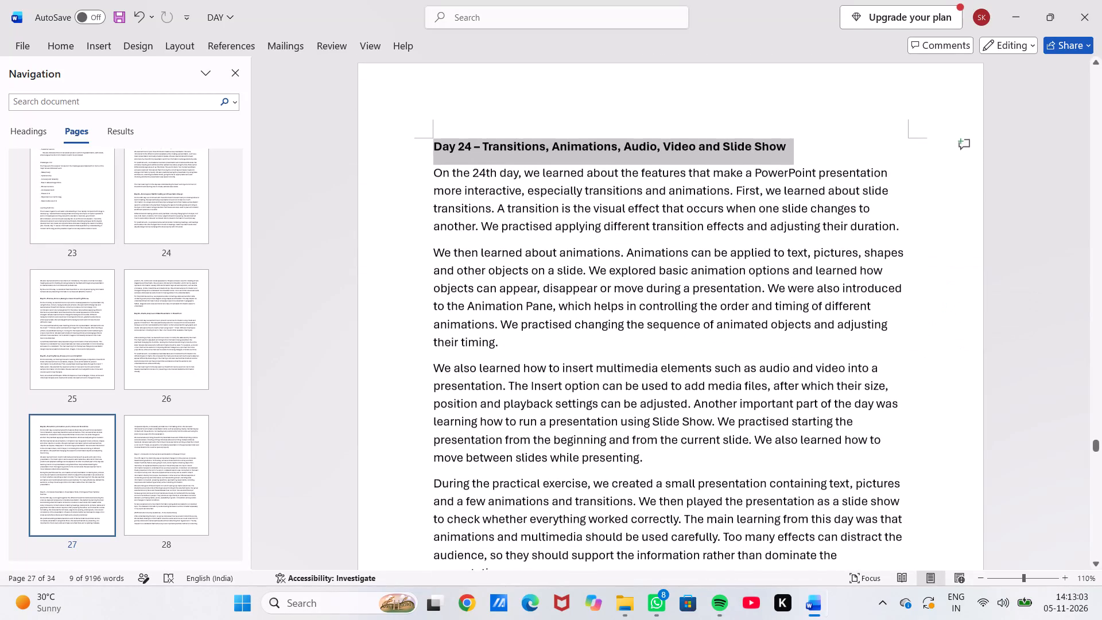
pyautogui.scroll(-2, 781, 413)
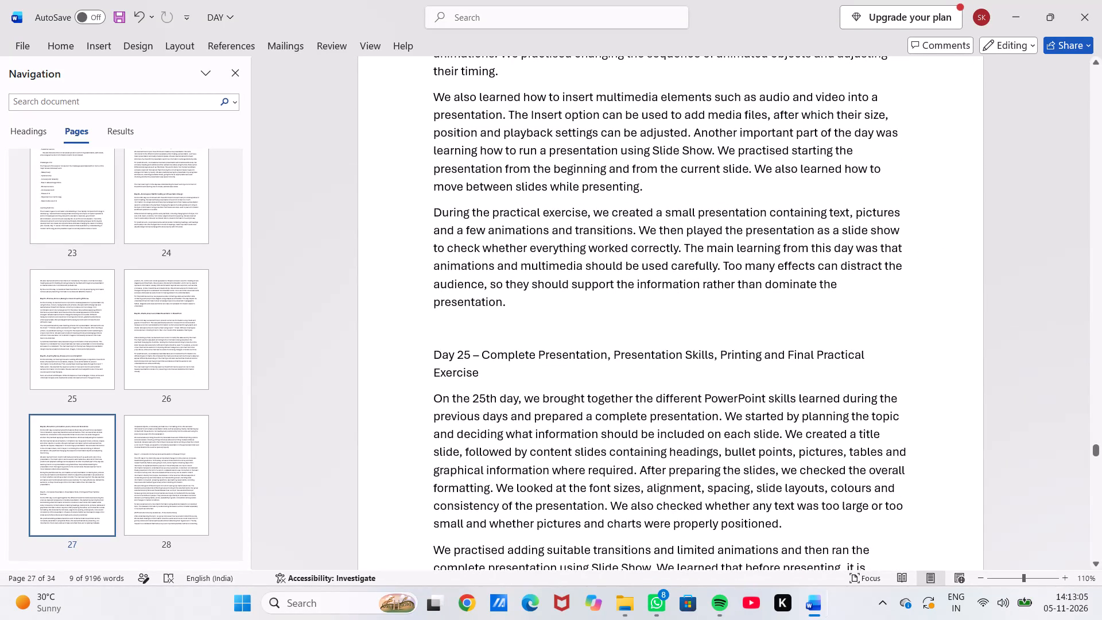
pyautogui.click(437, 352)
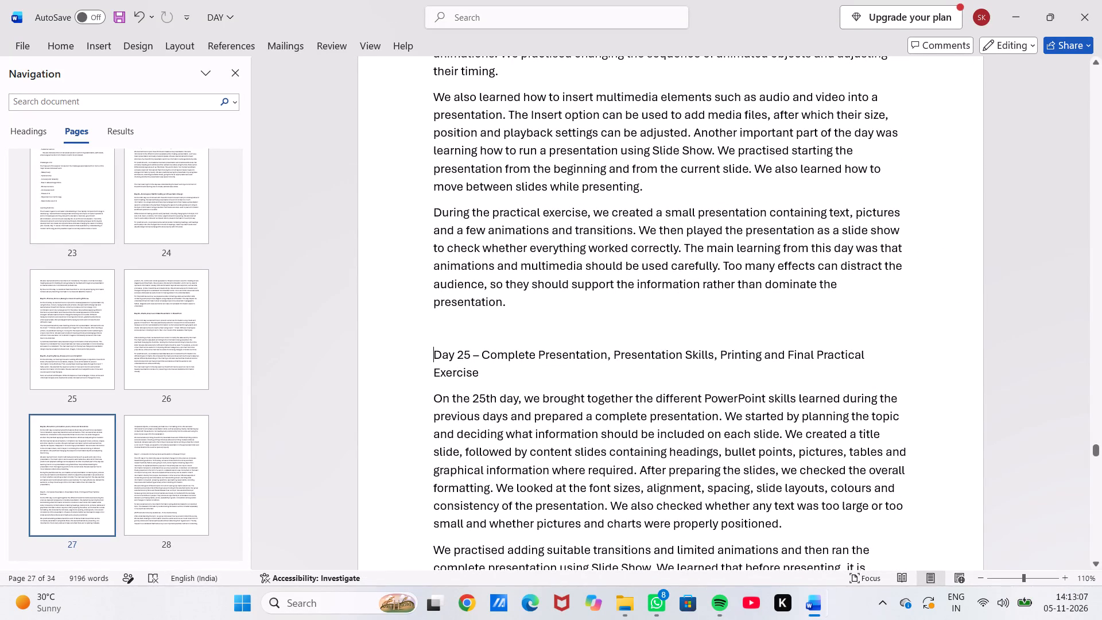
pyautogui.moveTo(434, 352); pyautogui.dragTo(555, 382)
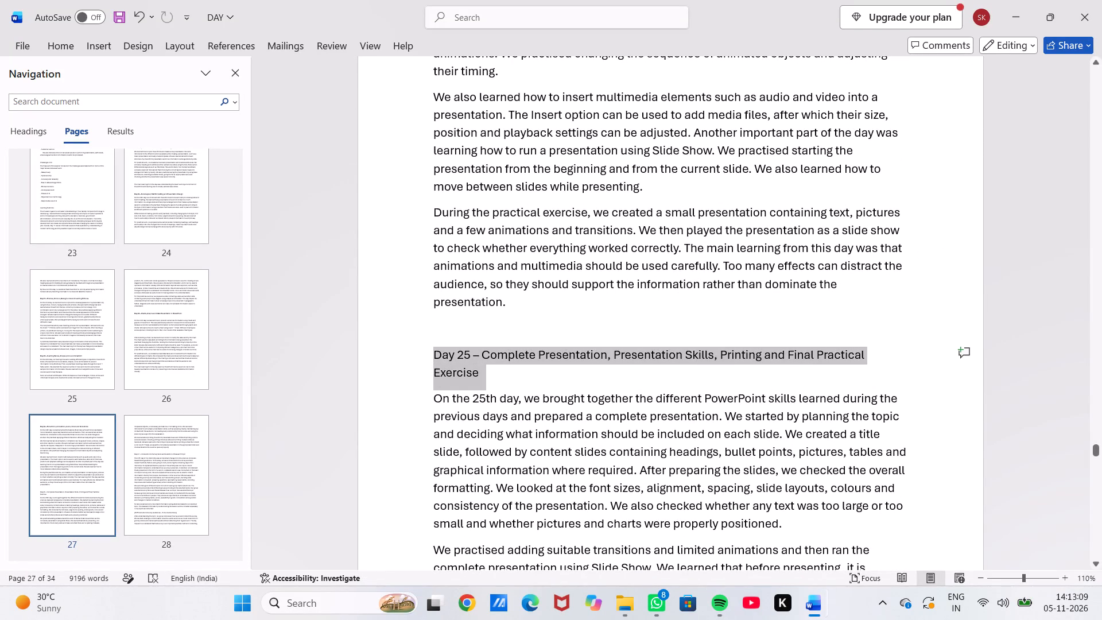
pyautogui.moveTo(555, 382); pyautogui.dragTo(556, 382)
pyautogui.click(565, 361)
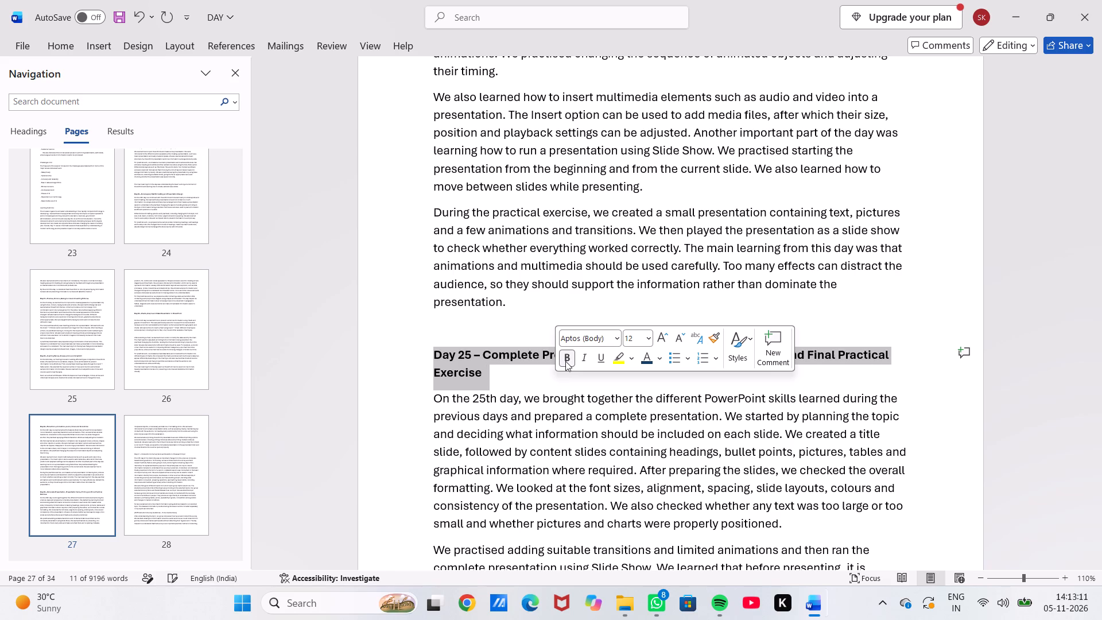
# Make the heading "Day 27 – Introduction to Survey Work and Selection of Research Topic" bold.
pyautogui.scroll(-3, 566, 429)
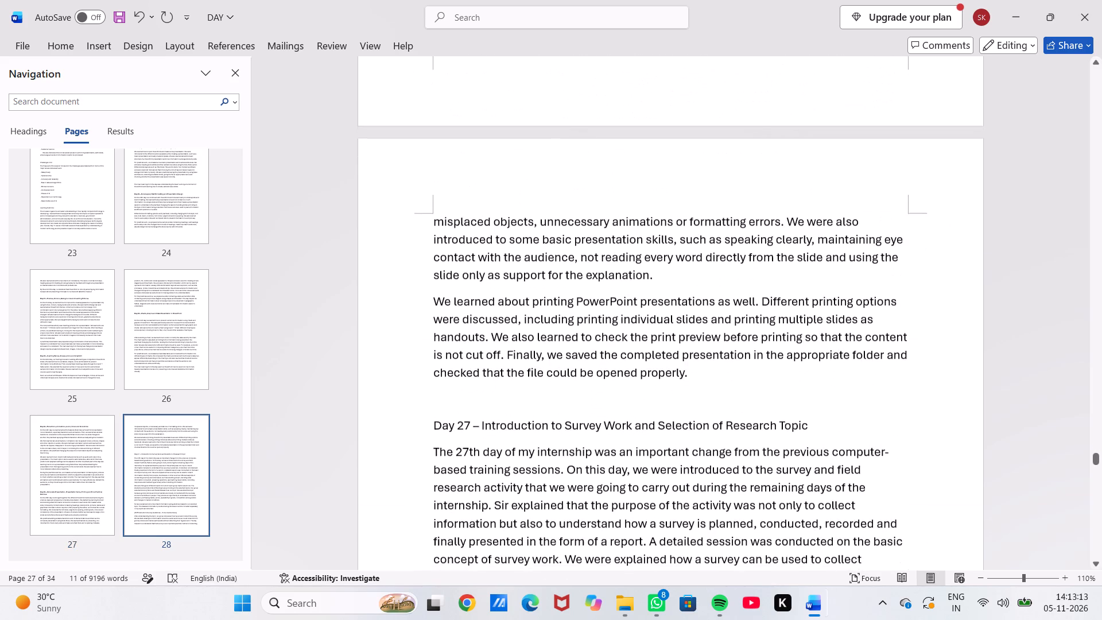
pyautogui.scroll(-1, 566, 429)
pyautogui.click(431, 347)
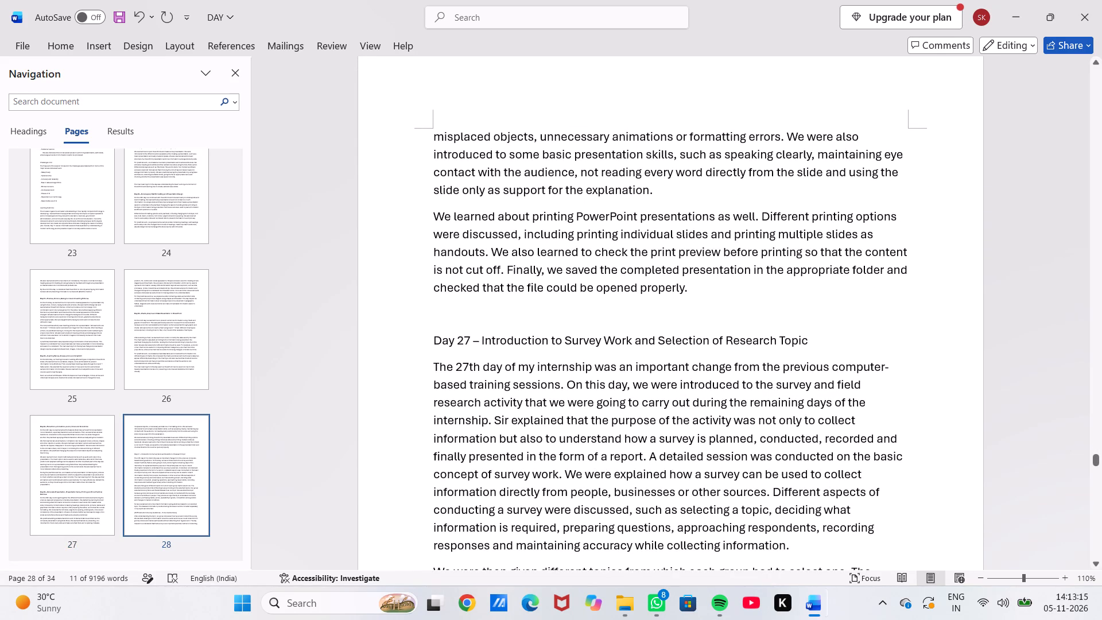
pyautogui.moveTo(431, 347); pyautogui.dragTo(766, 319, button='right')
pyautogui.moveTo(766, 319); pyautogui.dragTo(824, 343, button='right')
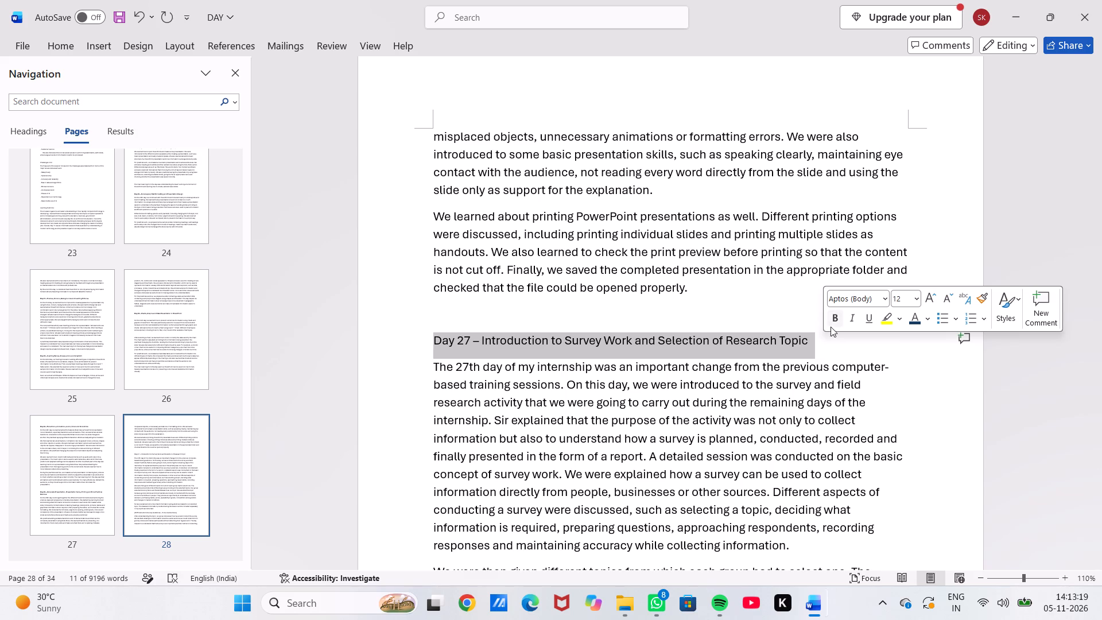
pyautogui.click(831, 322)
# Make the heading "Day 28 – Preparation for Grocery Store and Market Survey" bold.
pyautogui.scroll(-1, 743, 407)
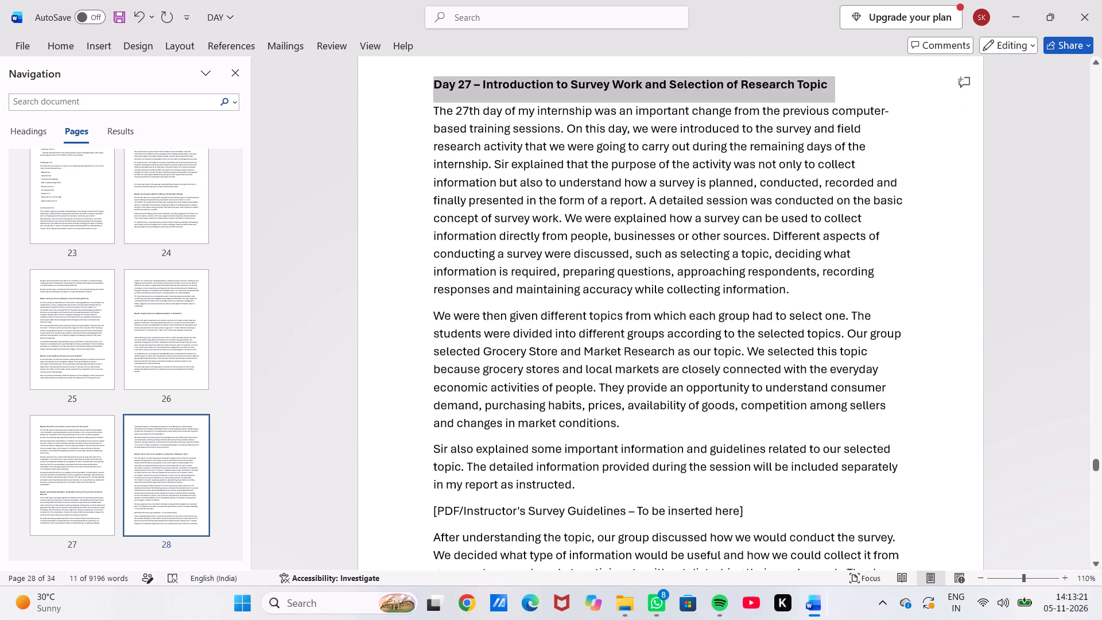
pyautogui.scroll(-4, 743, 407)
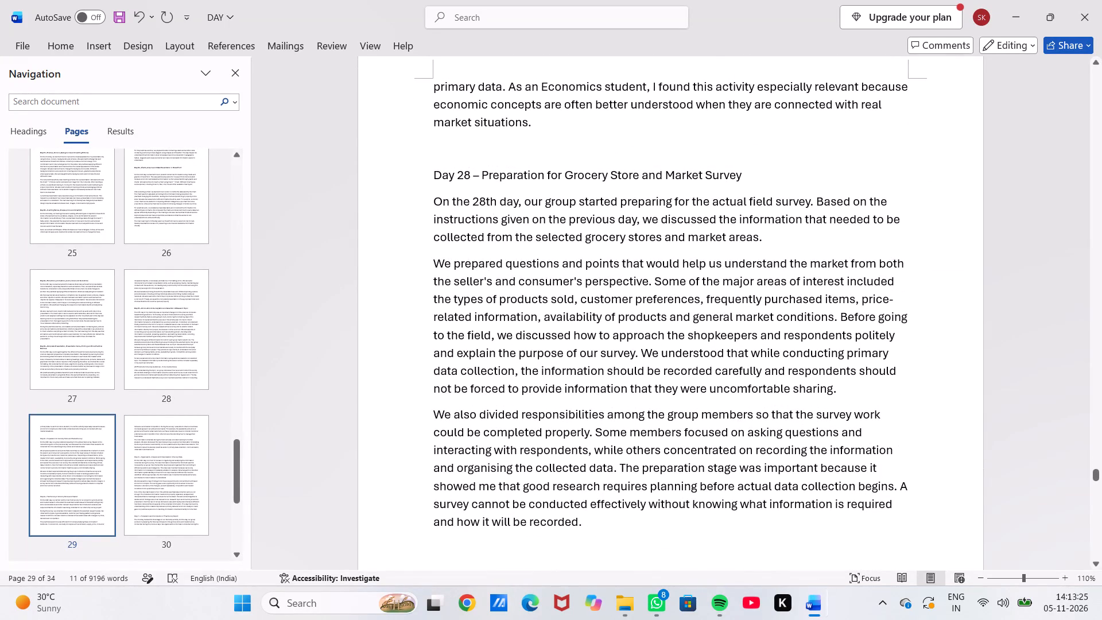
pyautogui.click(434, 176)
pyautogui.moveTo(434, 176); pyautogui.dragTo(757, 177, button='right')
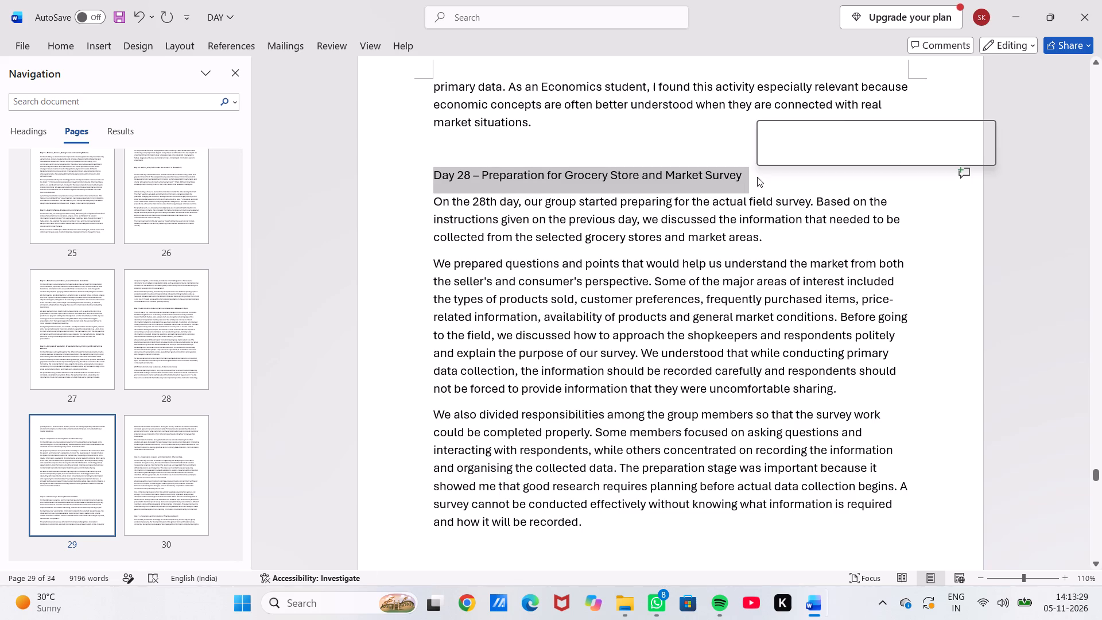
pyautogui.click(766, 150)
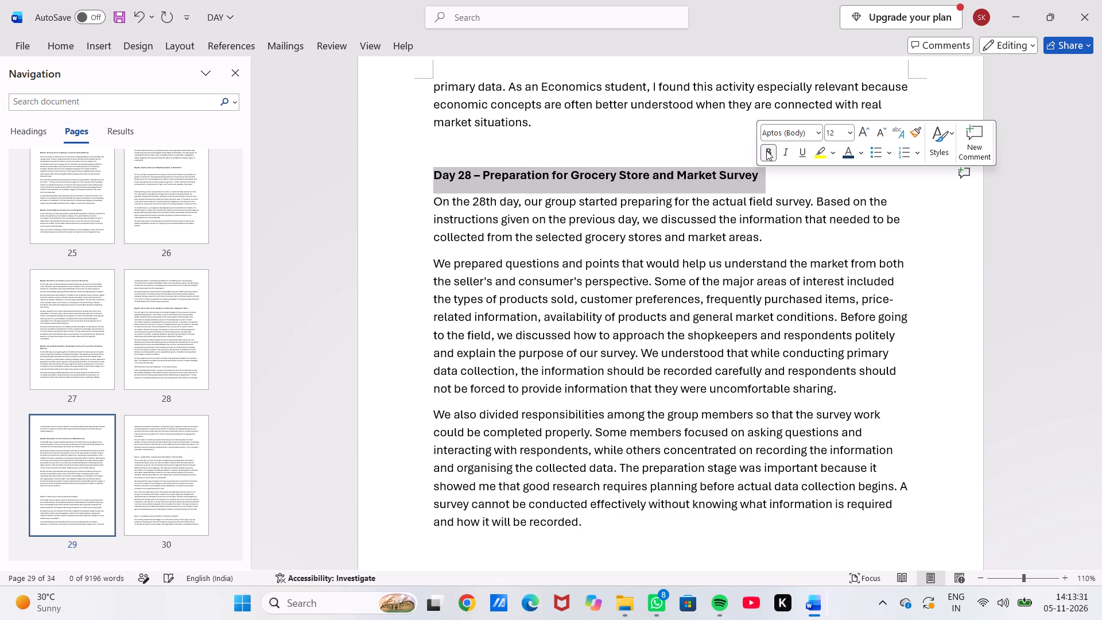
# Remove one blank line above the heading "Day 29 – Field Survey of Grocery Stores and Market" and make the heading bold.
pyautogui.scroll(-2, 711, 231)
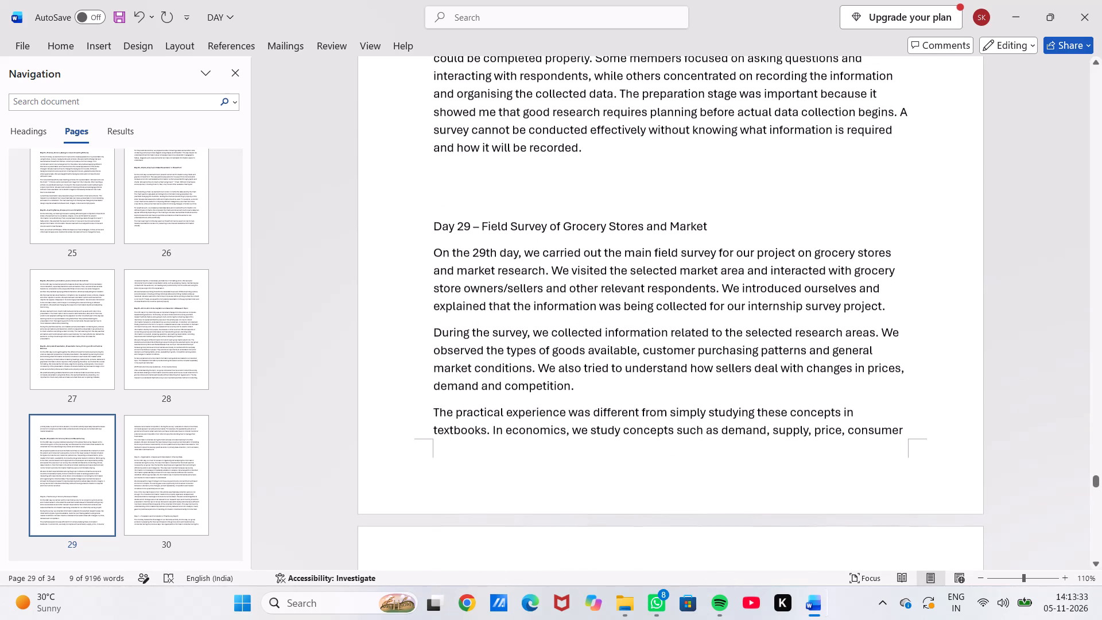
pyautogui.doubleClick(430, 227)
pyautogui.press('BackSpace')
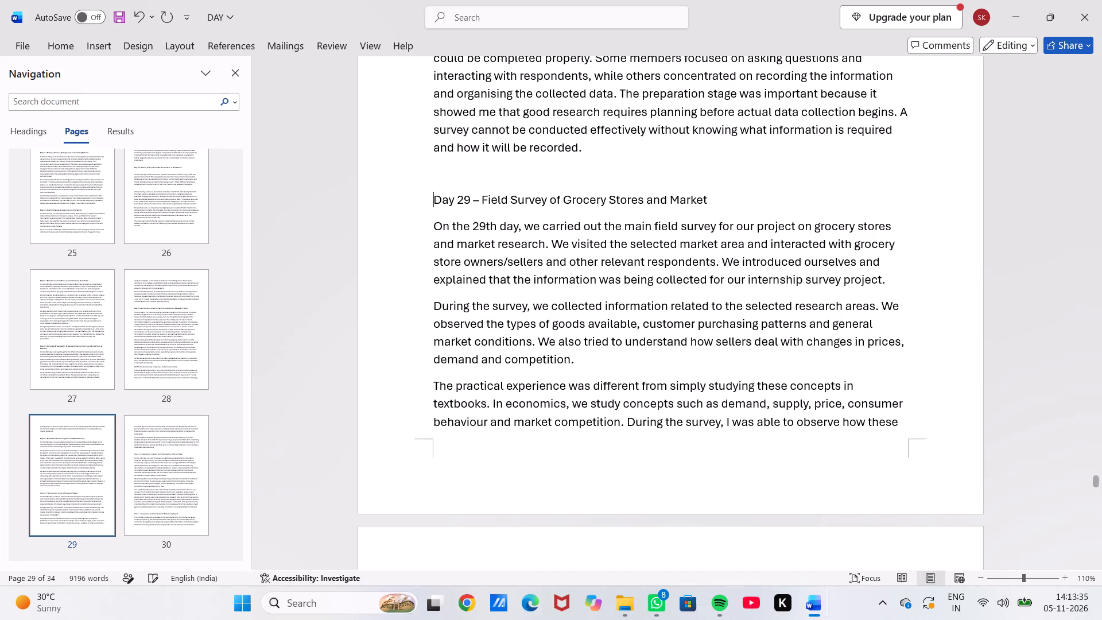
pyautogui.click(430, 227)
pyautogui.click(433, 198)
pyautogui.moveTo(433, 198); pyautogui.dragTo(752, 197, button='right')
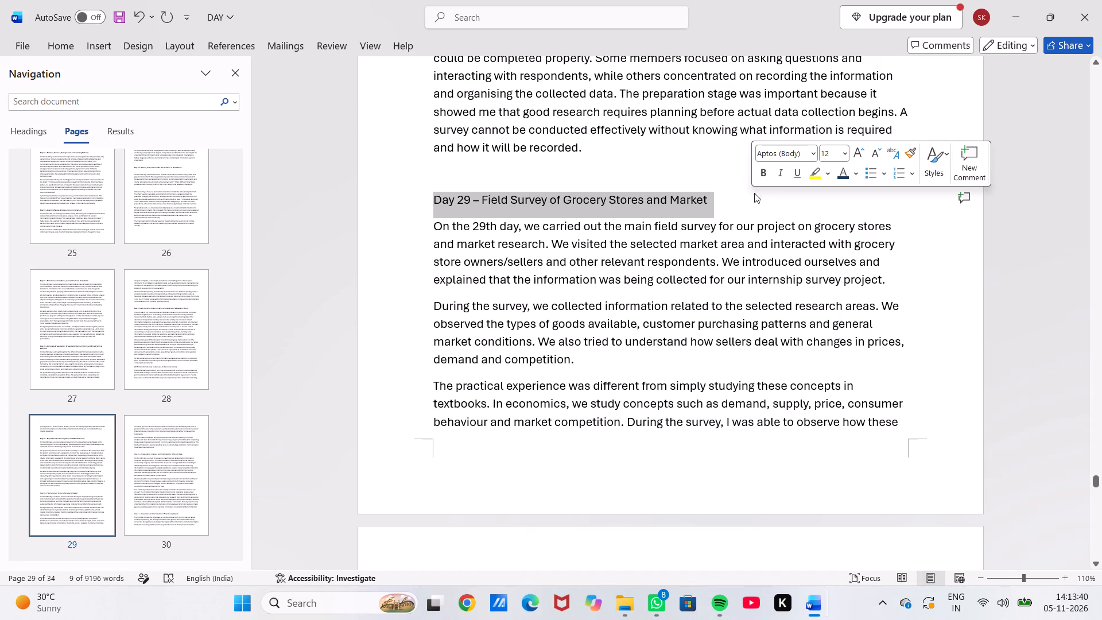
pyautogui.click(765, 169)
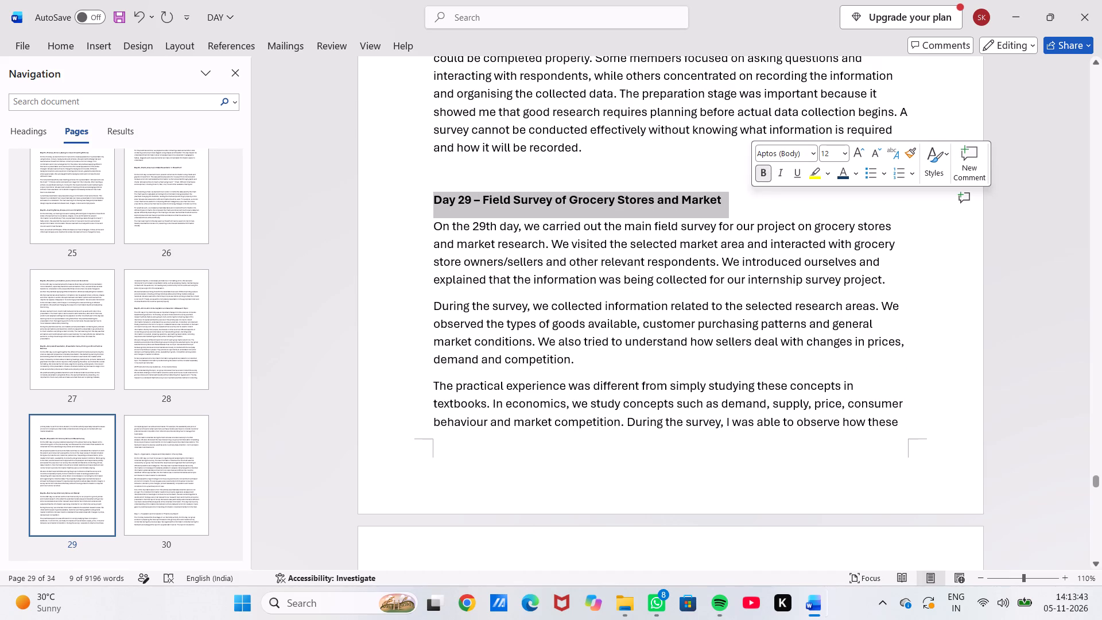
# Make the heading "Day 30 – Organisation, Analysis and Interpretation of Survey Data" bold.
pyautogui.scroll(-3, 677, 358)
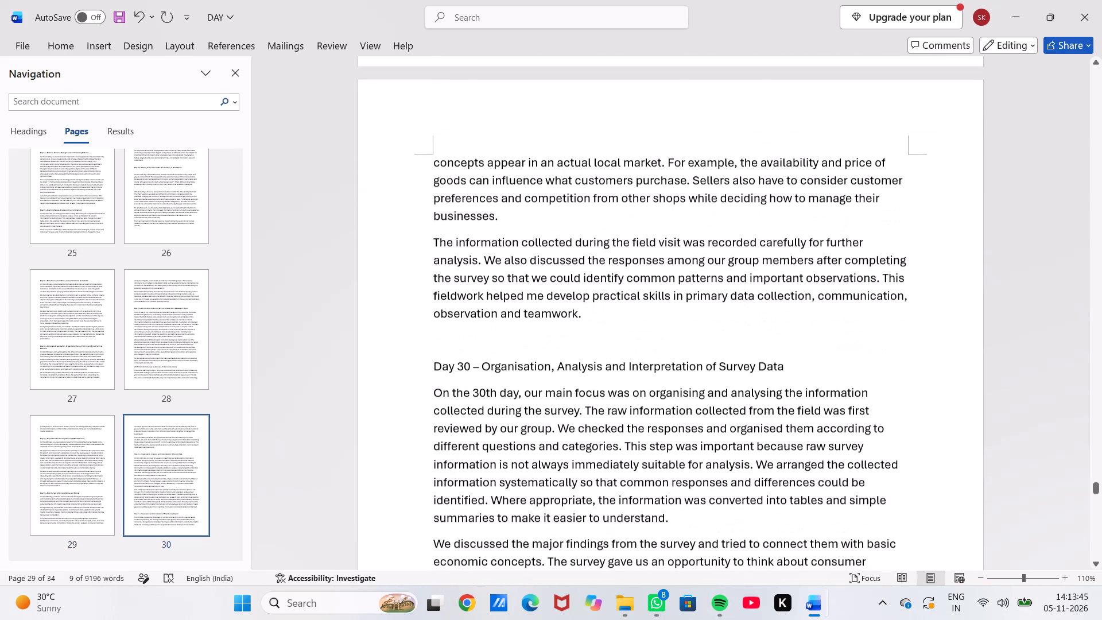
pyautogui.click(432, 362)
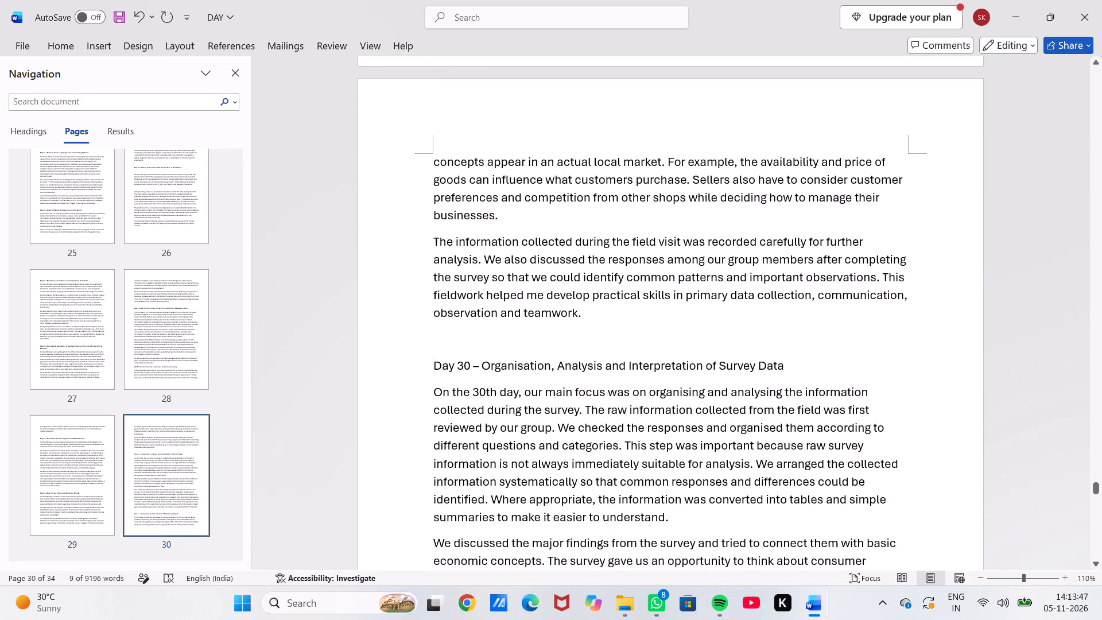
pyautogui.moveTo(432, 362); pyautogui.dragTo(801, 362, button='right')
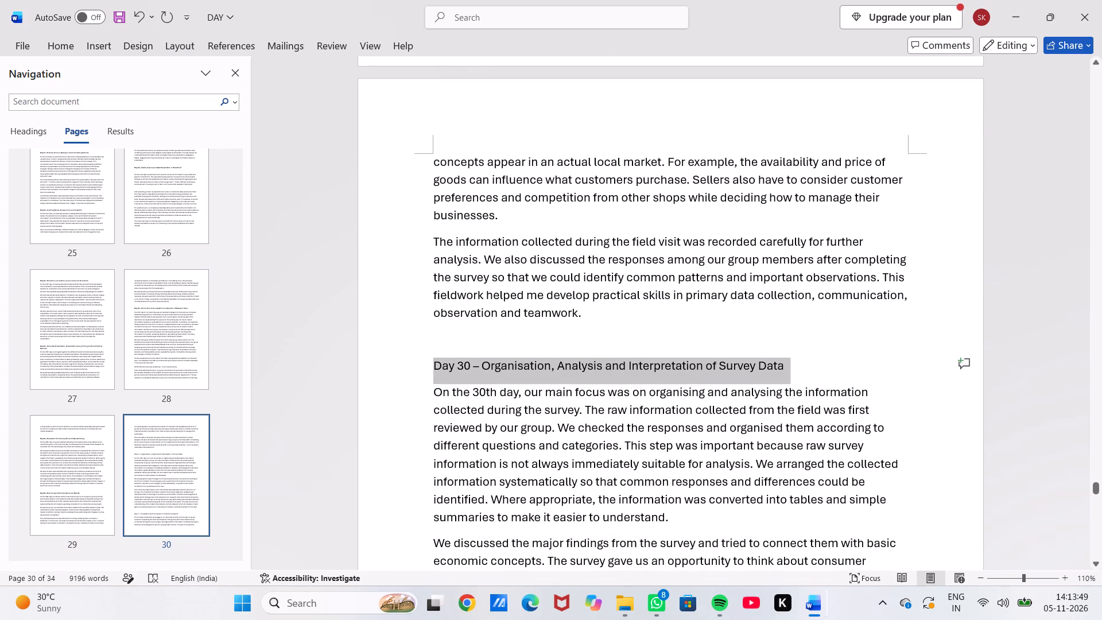
pyautogui.moveTo(801, 362); pyautogui.dragTo(816, 360, button='right')
pyautogui.click(832, 335)
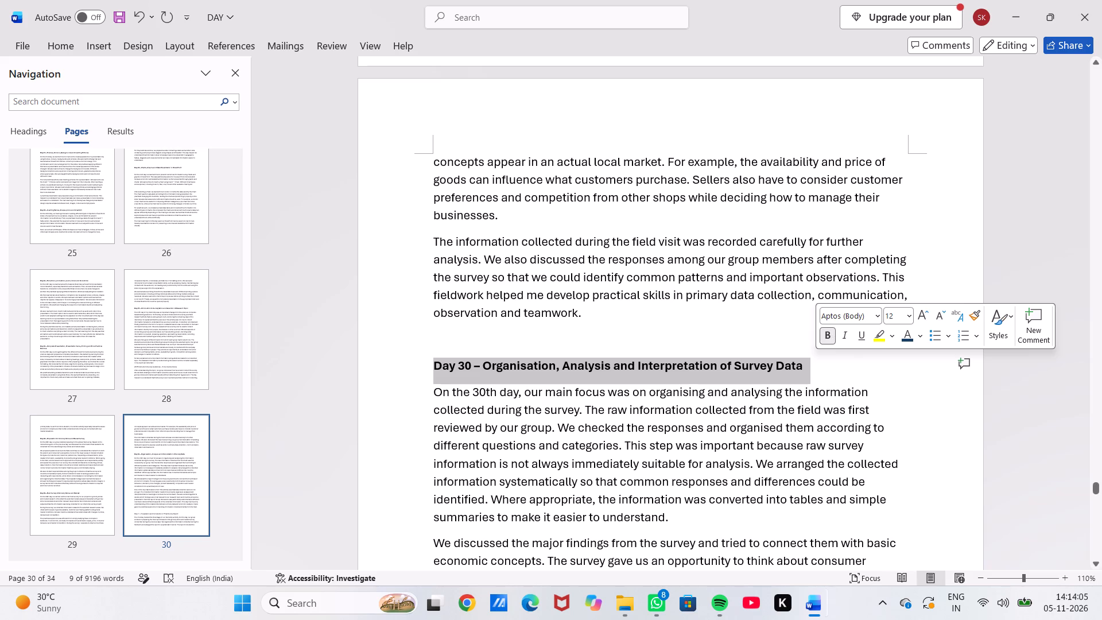
# Make the heading "Day 31 – Preparation and Completion of Final Survey Report" bold.
pyautogui.scroll(-4, 801, 445)
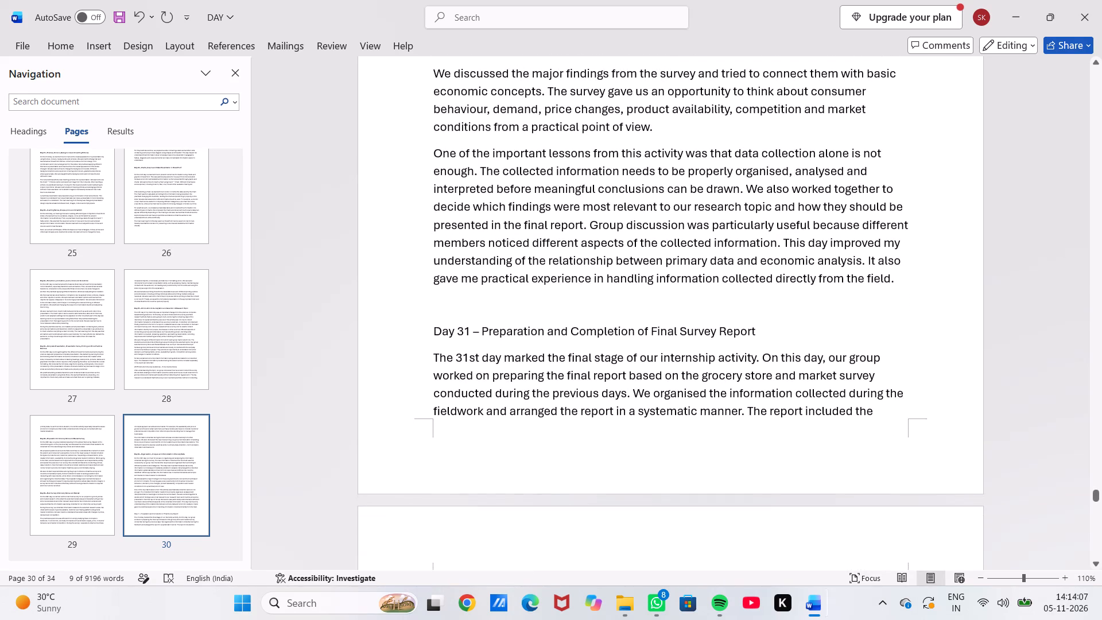
pyautogui.click(434, 329)
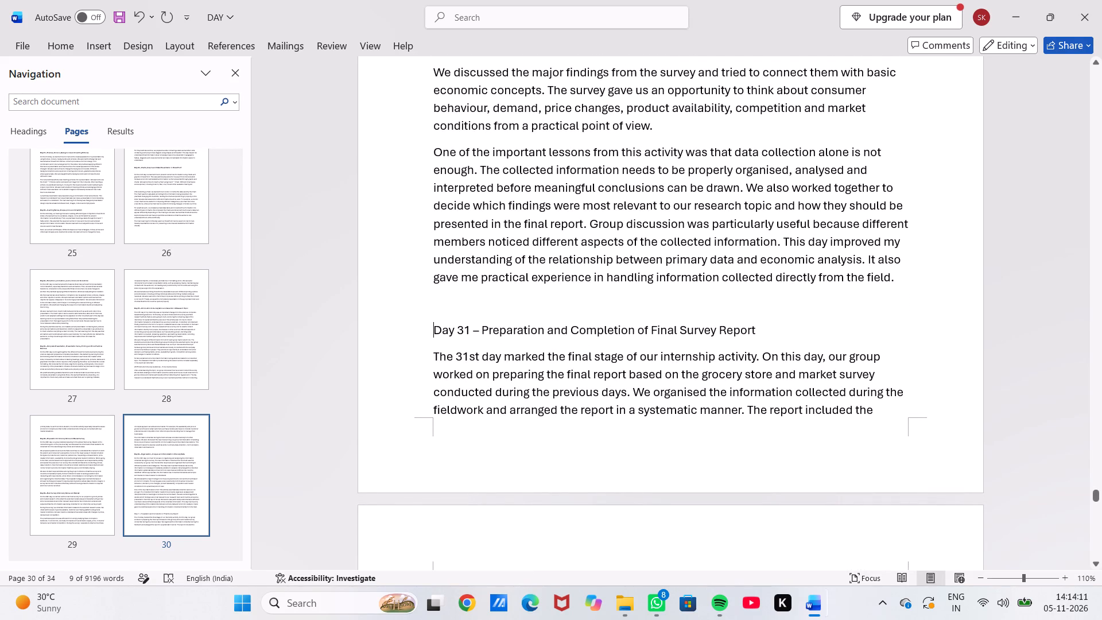
pyautogui.moveTo(434, 329); pyautogui.dragTo(750, 323, button='right')
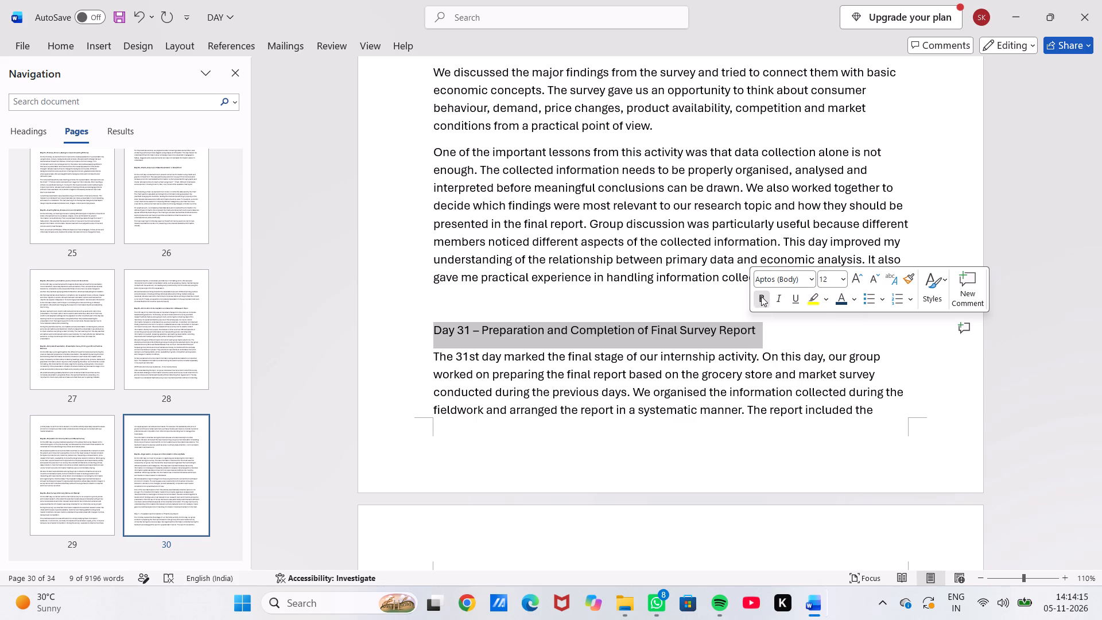
pyautogui.click(761, 296)
# Remove one blank line above the heading "Final Learning from the Survey Activity" and make the heading bold and underlined.
pyautogui.scroll(-1, 730, 370)
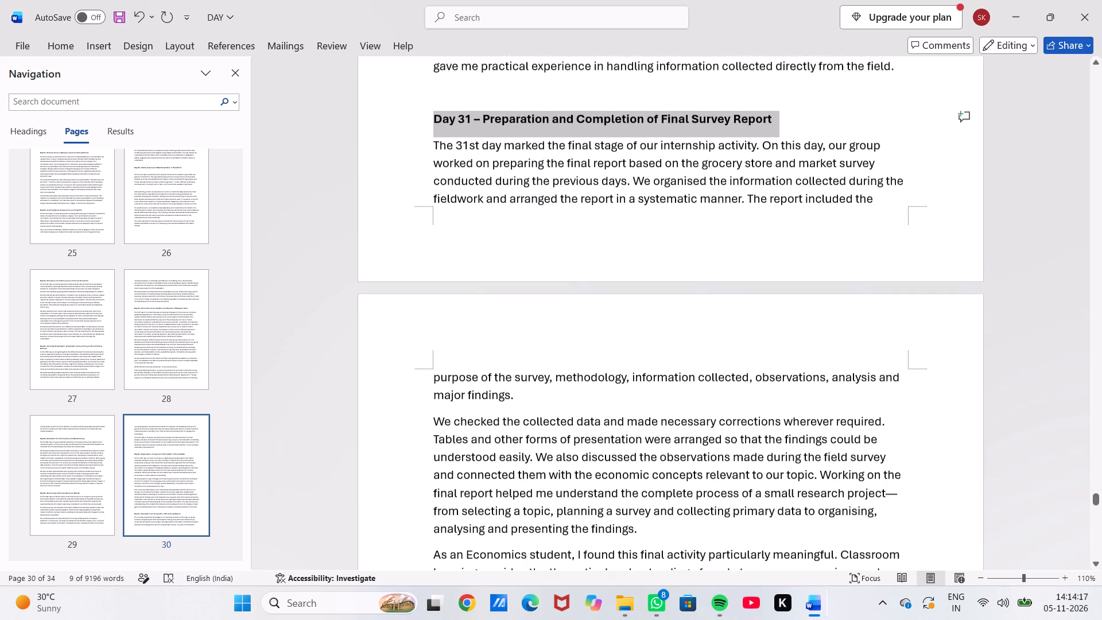
pyautogui.scroll(-3, 730, 370)
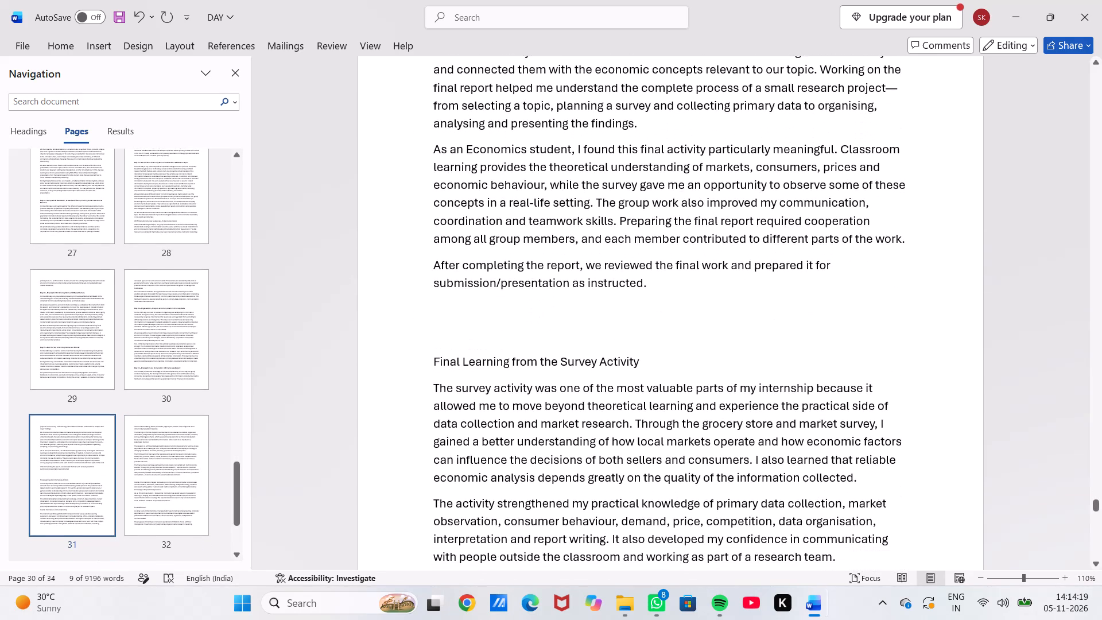
pyautogui.scroll(-1, 730, 370)
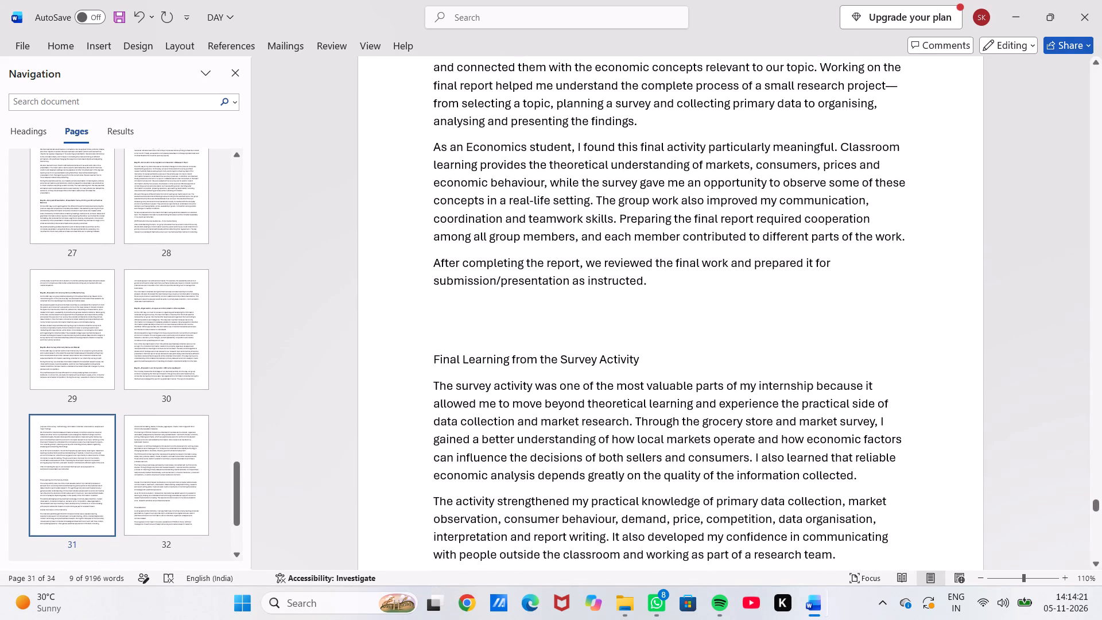
pyautogui.click(429, 356)
pyautogui.press('BackSpace')
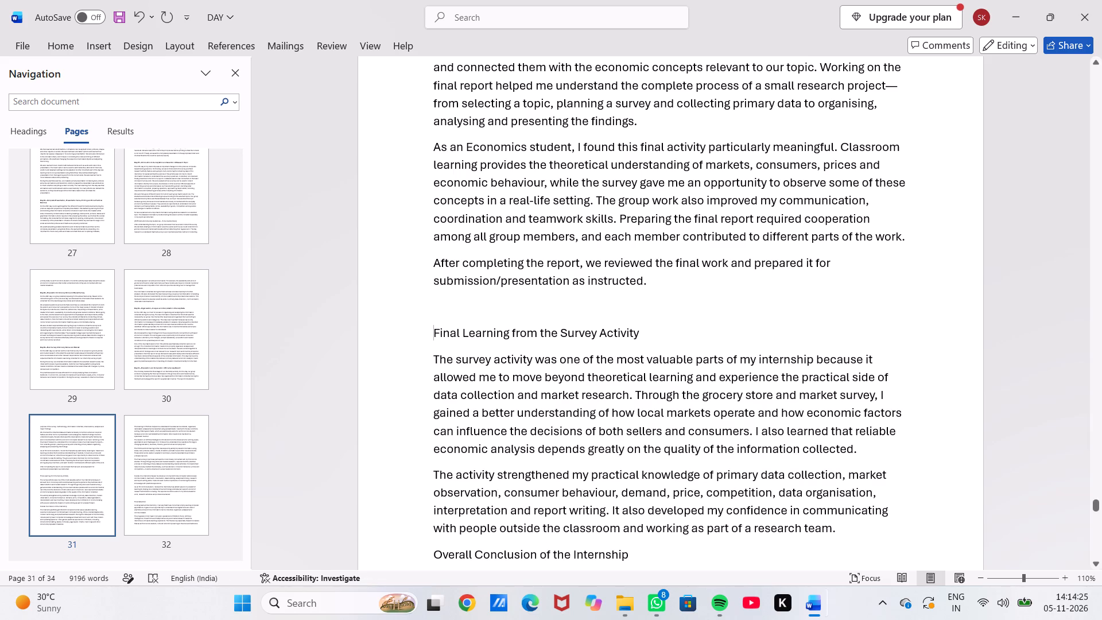
pyautogui.moveTo(429, 335); pyautogui.dragTo(704, 353, button='right')
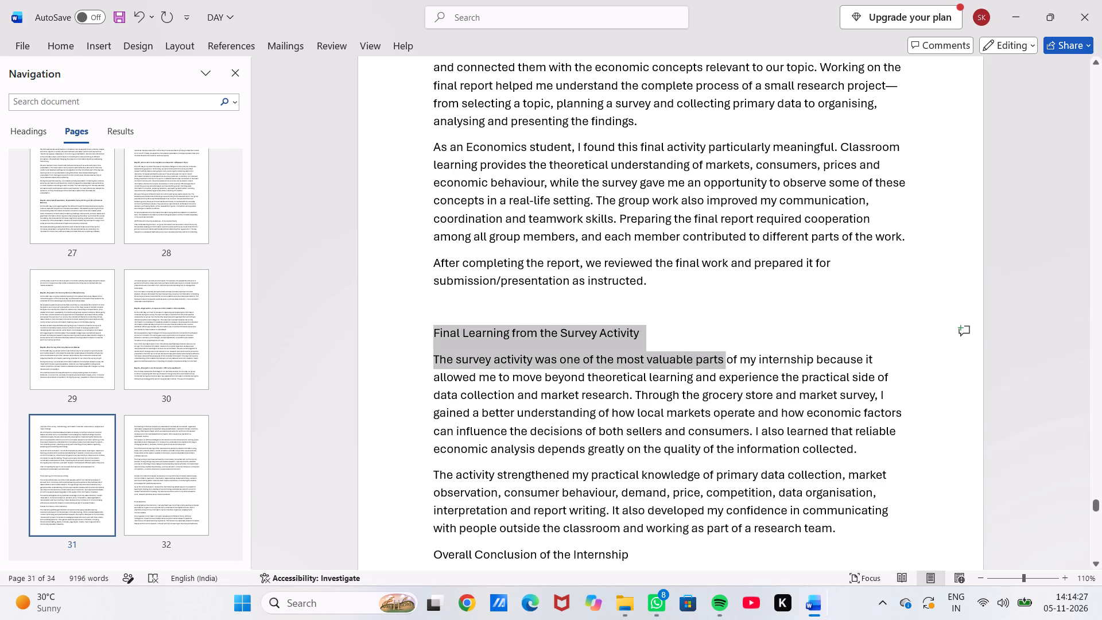
pyautogui.moveTo(704, 353); pyautogui.dragTo(707, 329, button='right')
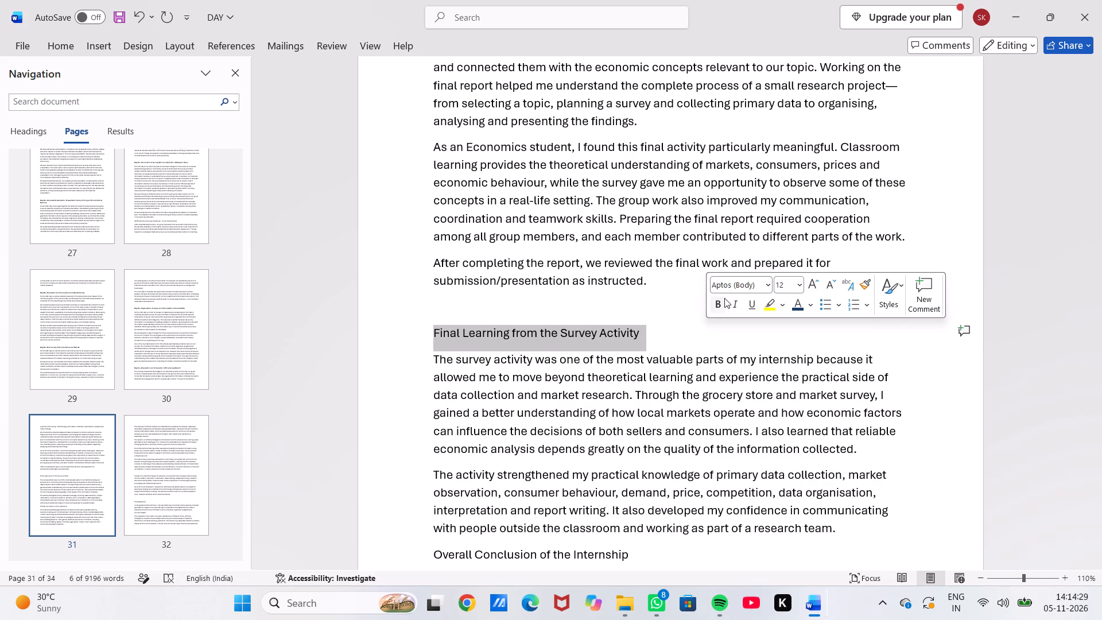
pyautogui.click(721, 299)
pyautogui.click(754, 311)
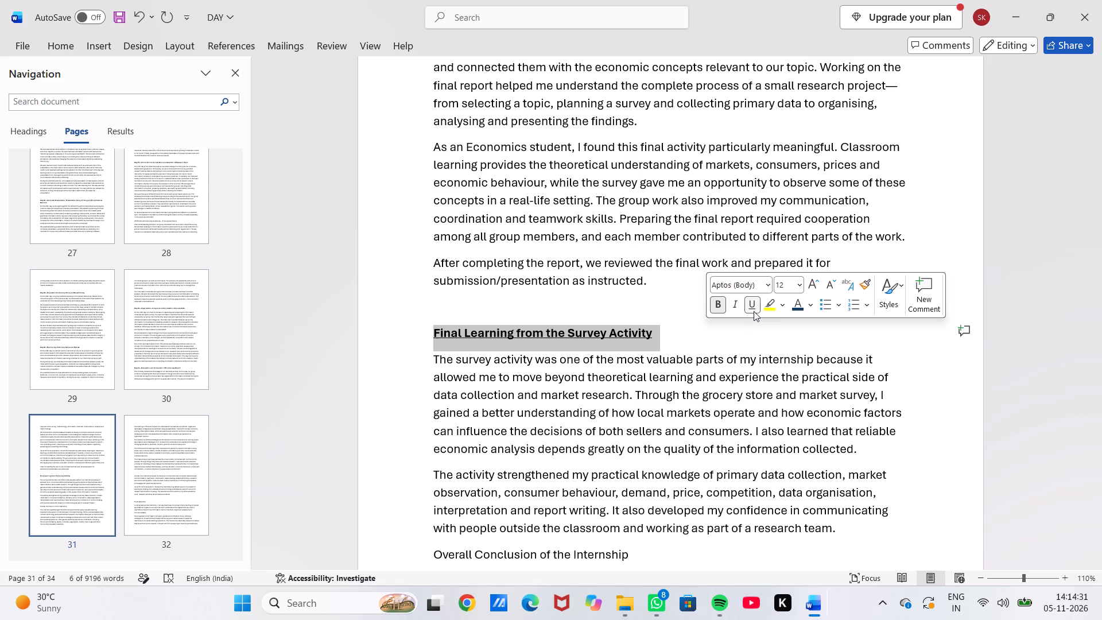
# Review the end of the Day 31 text and the sections on final learning and the overall internship conclusion.
pyautogui.scroll(1, 528, 247)
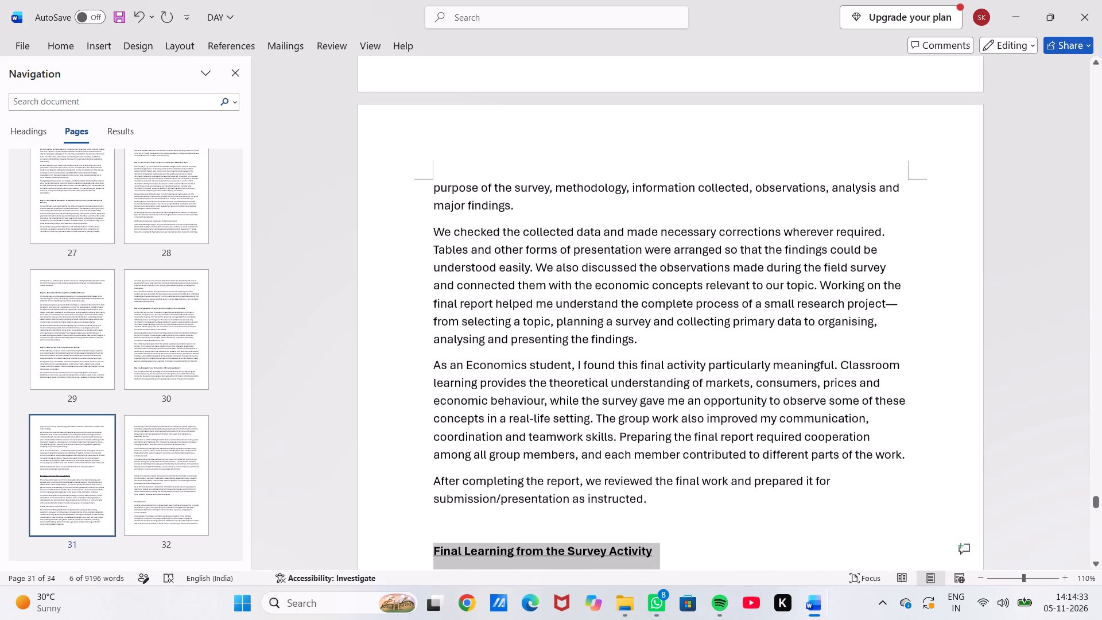
pyautogui.scroll(2, 528, 247)
pyautogui.scroll(-1, 487, 135)
pyautogui.scroll(-1, 436, 0)
pyautogui.scroll(-2, 410, 170)
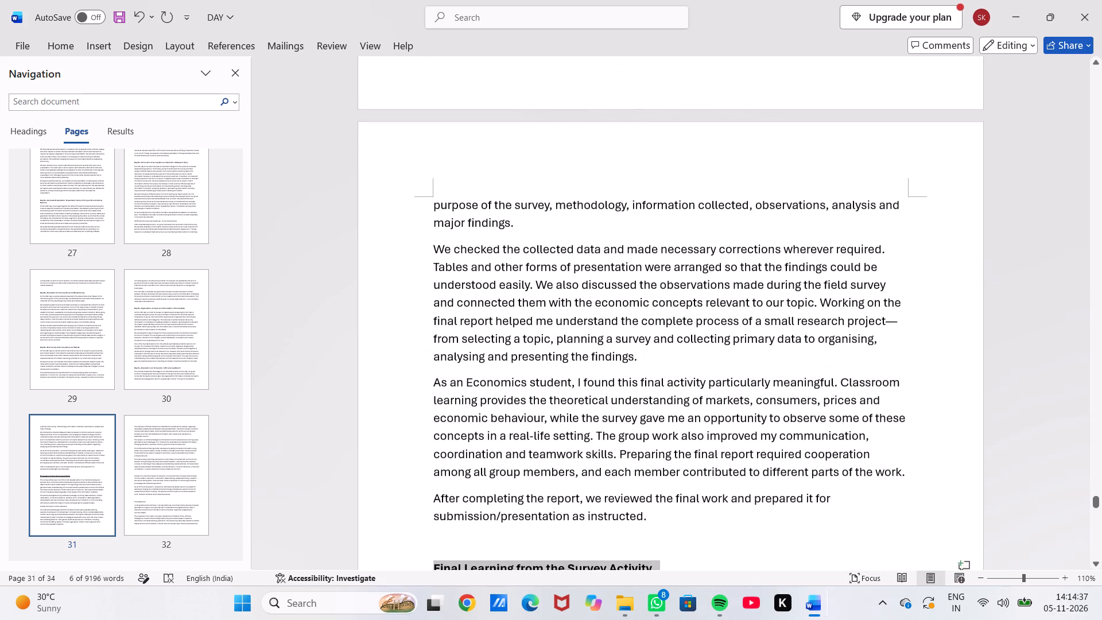
pyautogui.scroll(-3, 410, 170)
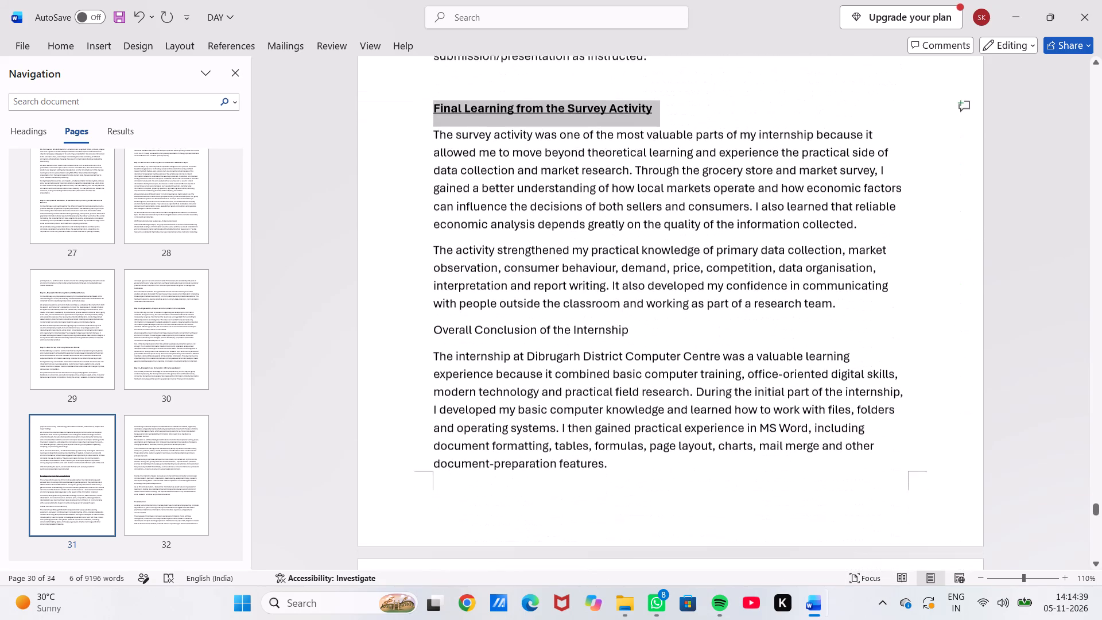
# Make the heading "Final Reflection" near the end of the overall conclusion bold and underlined.
pyautogui.scroll(-2, 410, 170)
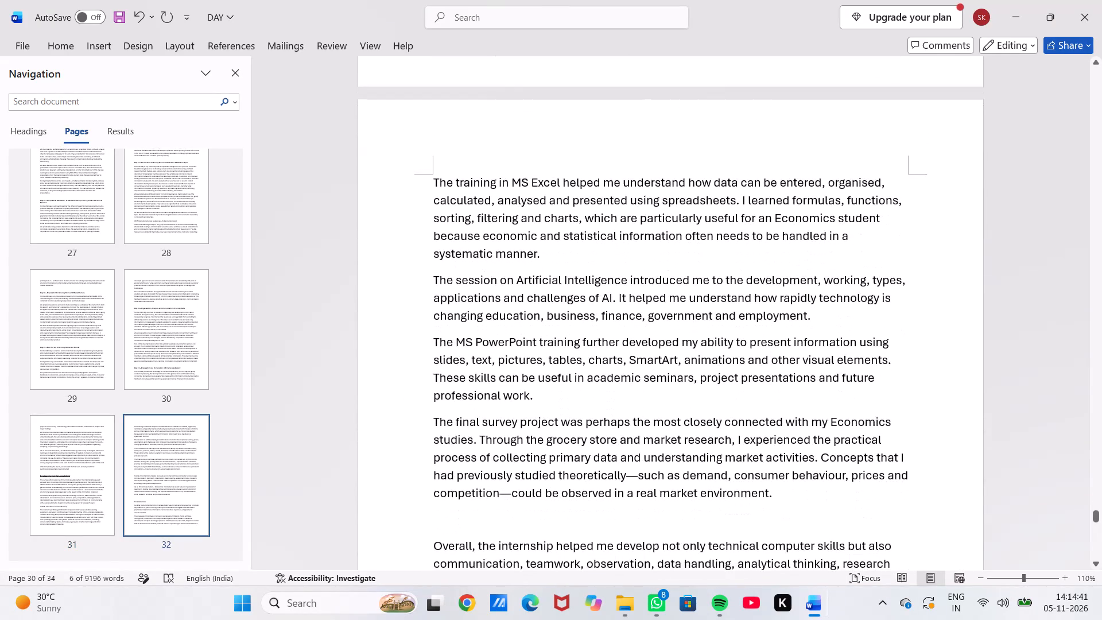
pyautogui.scroll(-3, 410, 170)
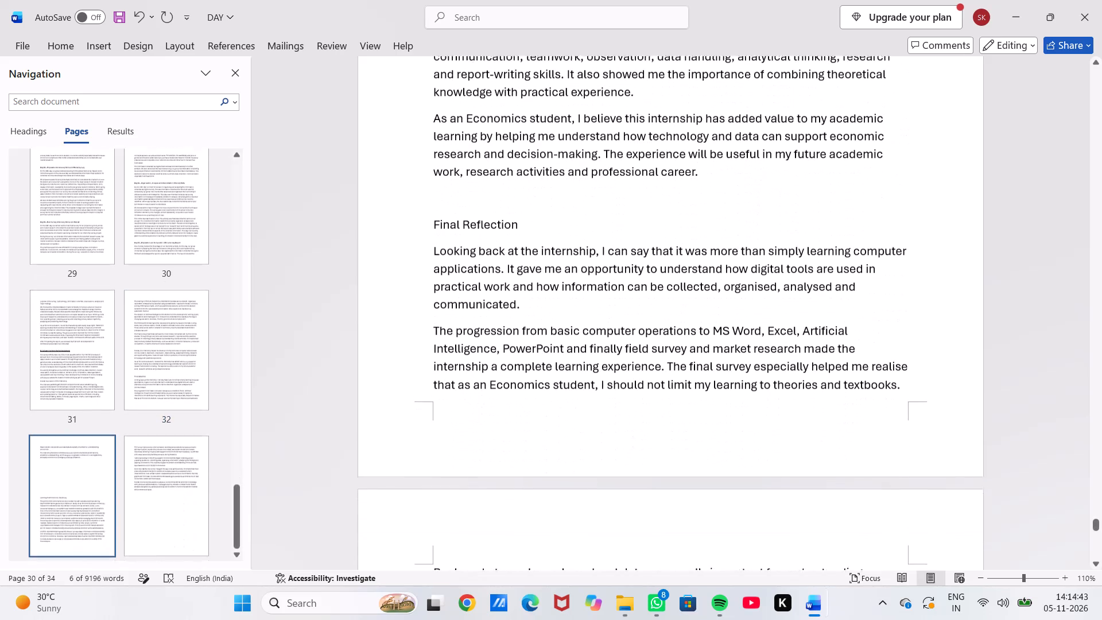
pyautogui.scroll(-1, 410, 170)
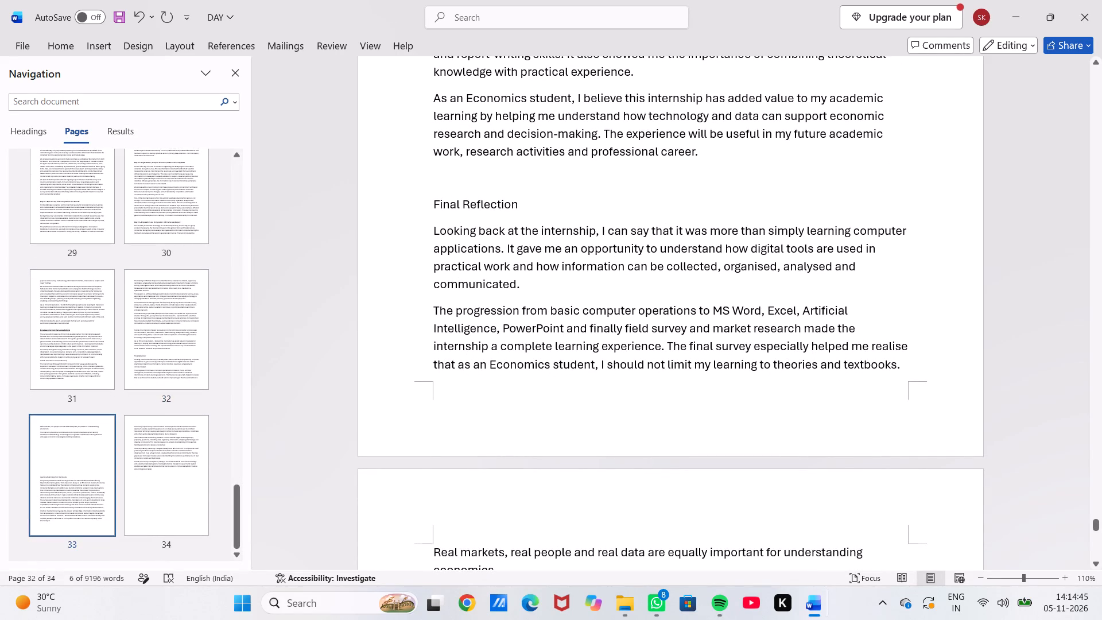
pyautogui.click(433, 202)
pyautogui.moveTo(433, 202); pyautogui.dragTo(511, 202, button='right')
pyautogui.click(552, 183)
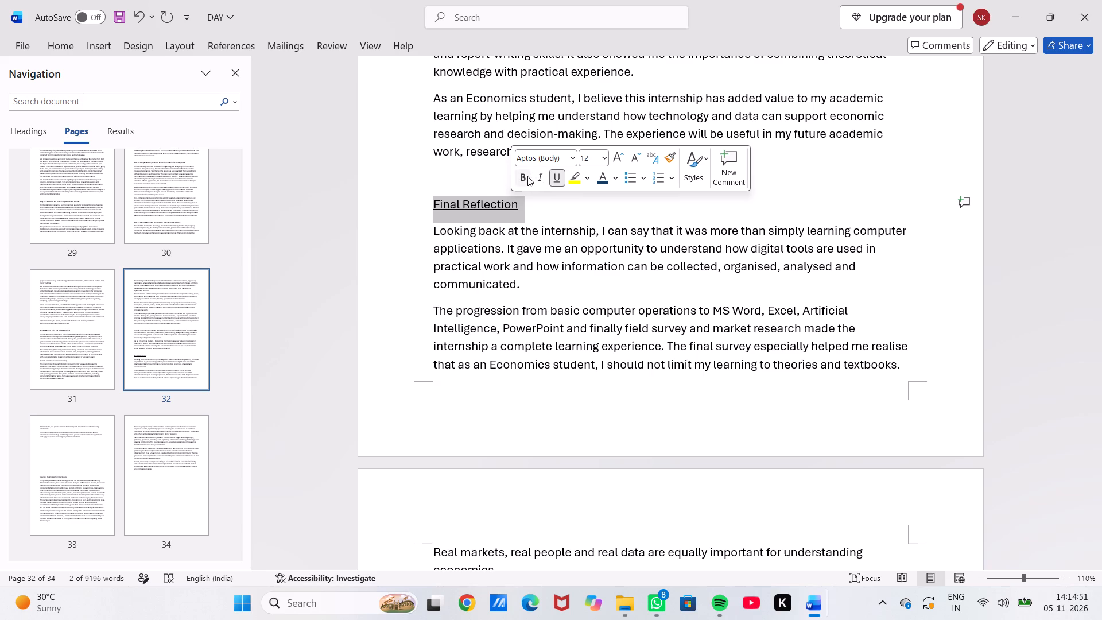
pyautogui.click(527, 176)
# Remove nine blank lines above the heading "Learning Outcomes from the Survey", leaving one blank line before it.
pyautogui.scroll(5, 411, 164)
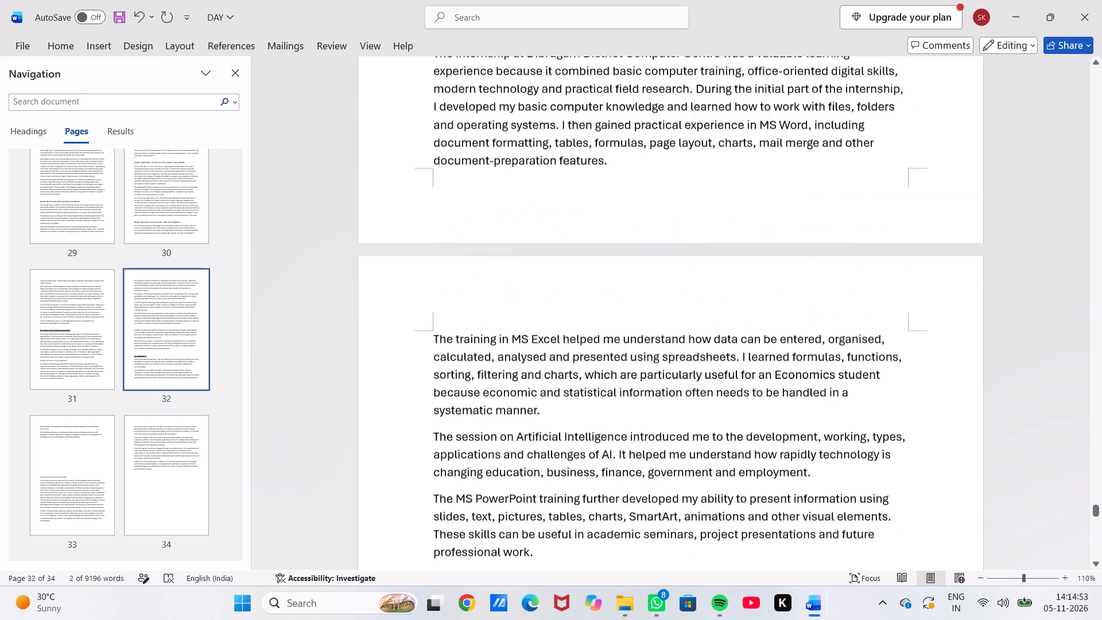
pyautogui.scroll(2, 411, 164)
pyautogui.scroll(-3, 411, 164)
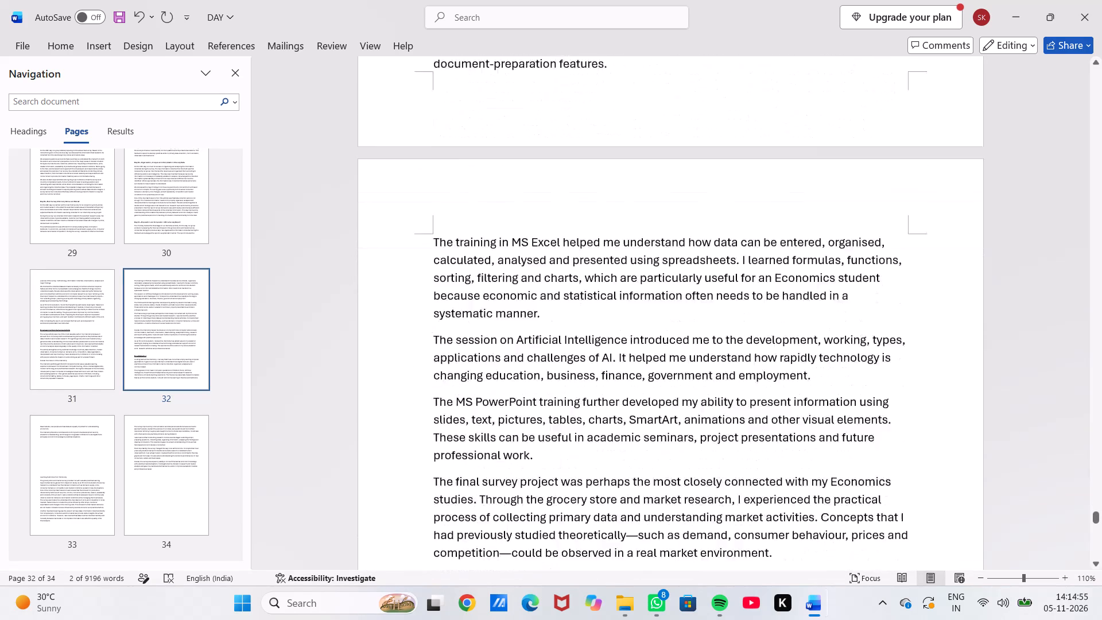
pyautogui.scroll(-5, 411, 164)
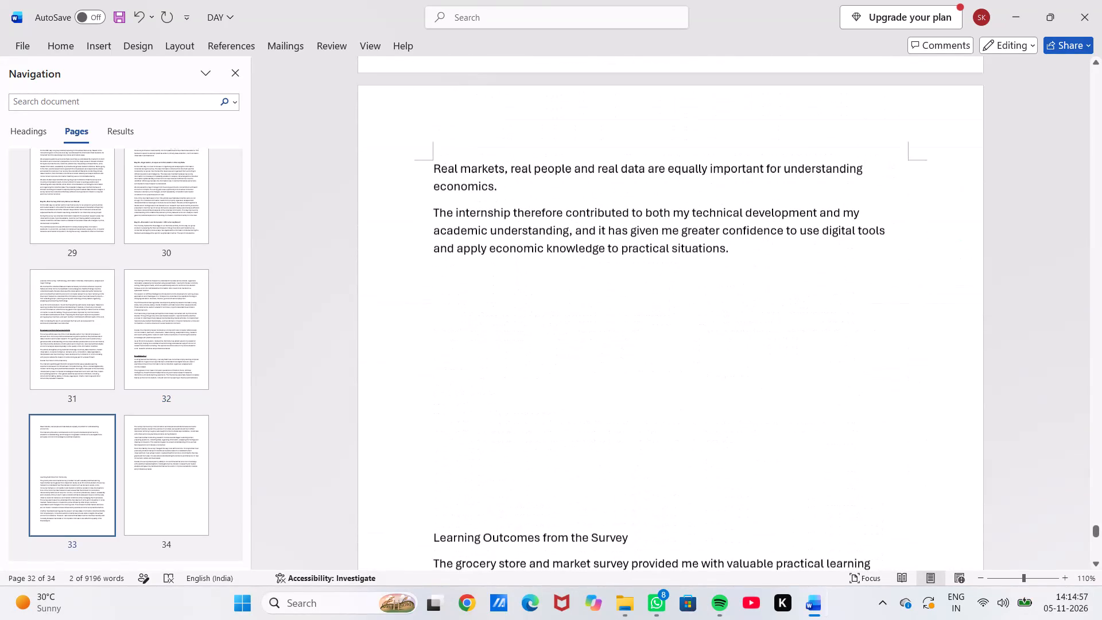
pyautogui.scroll(-2, 411, 164)
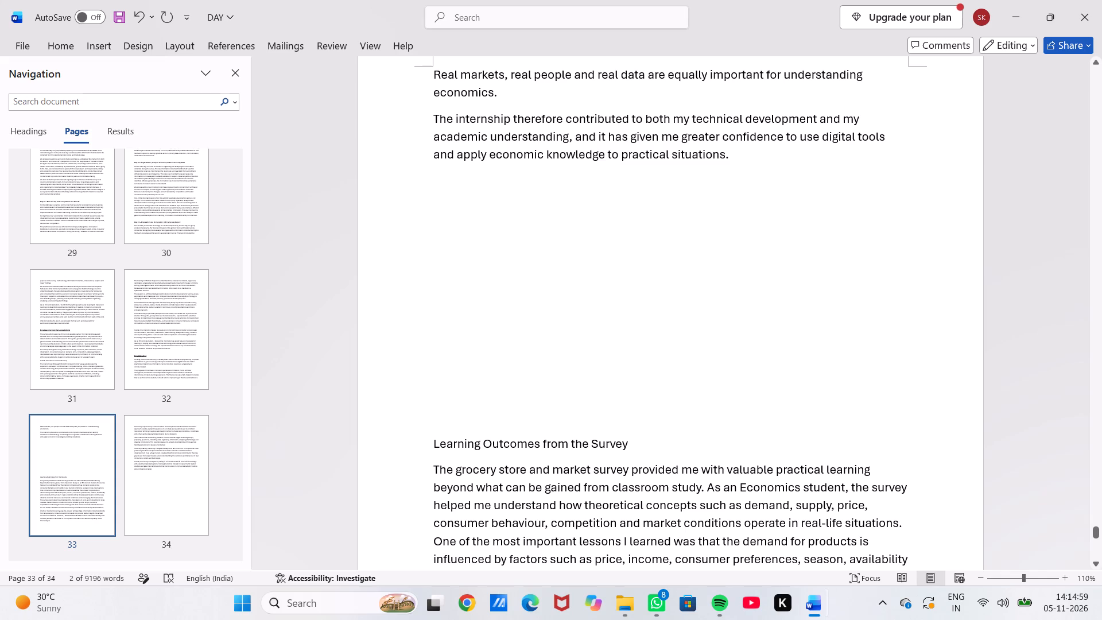
pyautogui.click(431, 447)
pyautogui.press('BackSpace')
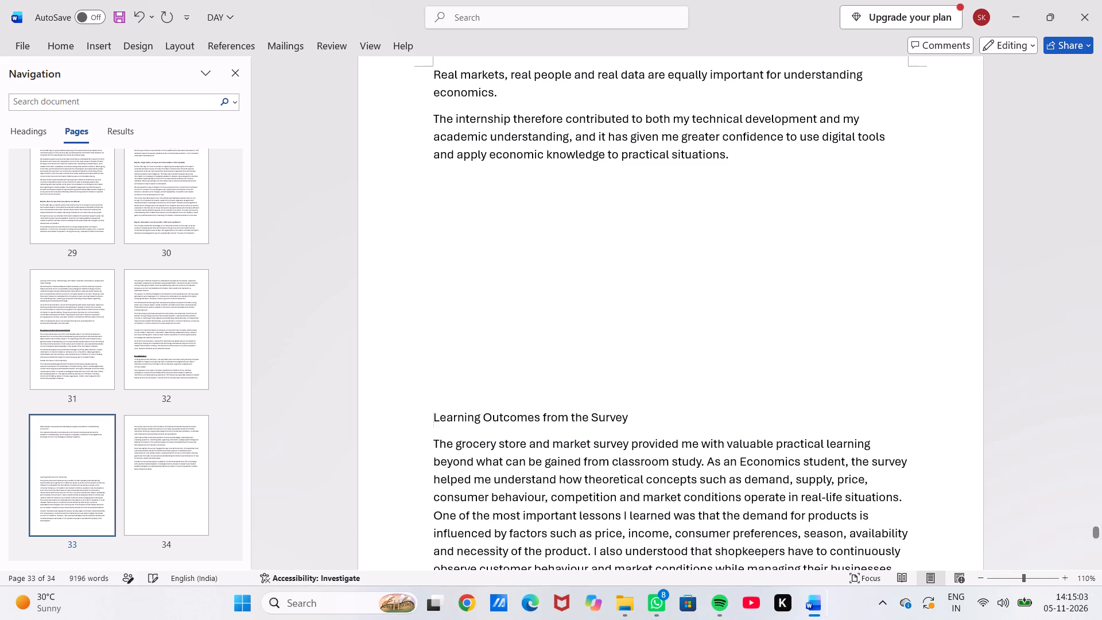
pyautogui.press('BackSpace')
pyautogui.press('BackSpace')
pyautogui.press('BackSpace')
pyautogui.press('BackSpace')
pyautogui.press('BackSpace')
pyautogui.press('BackSpace')
pyautogui.press('BackSpace')
pyautogui.press('BackSpace')
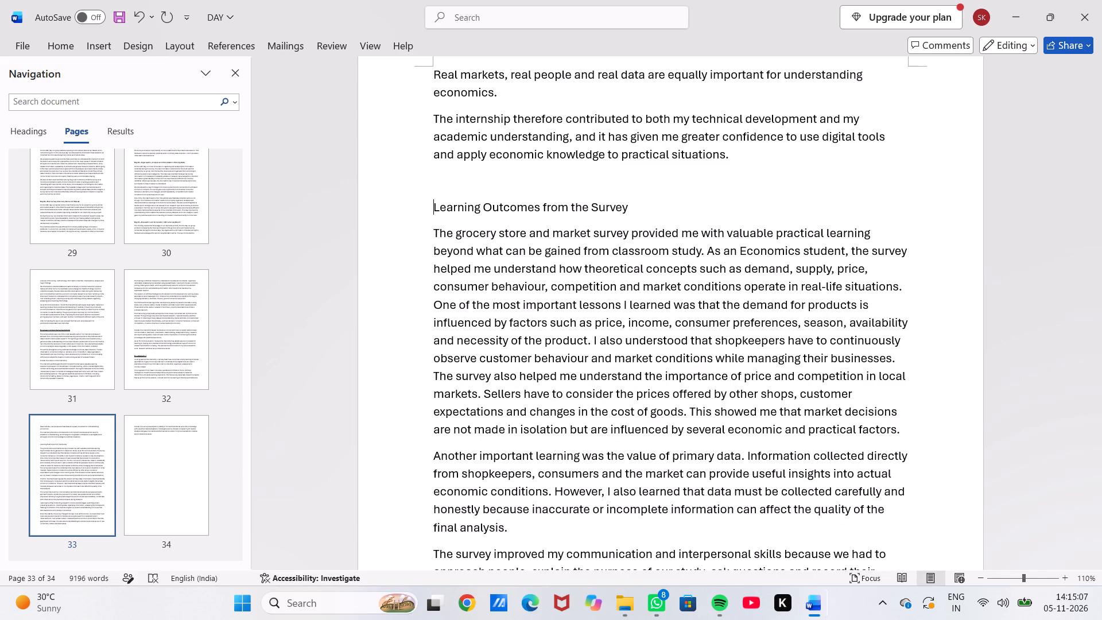
# Make the heading "Learning Outcomes from the Survey" bold and underlined.
pyautogui.moveTo(431, 447); pyautogui.dragTo(528, 435, button='right')
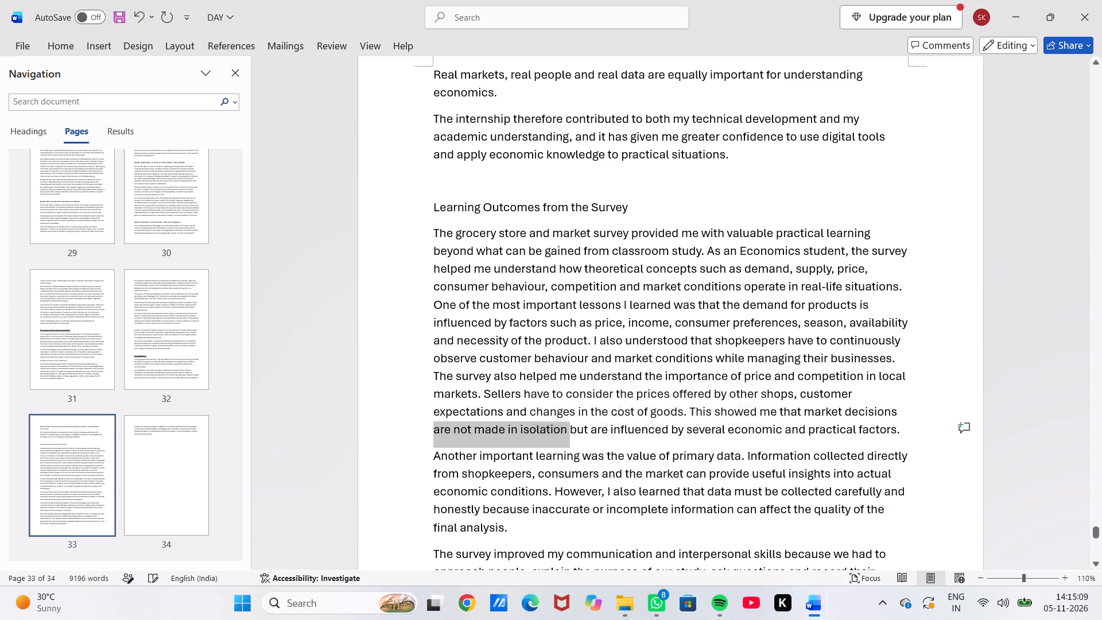
pyautogui.click(434, 206)
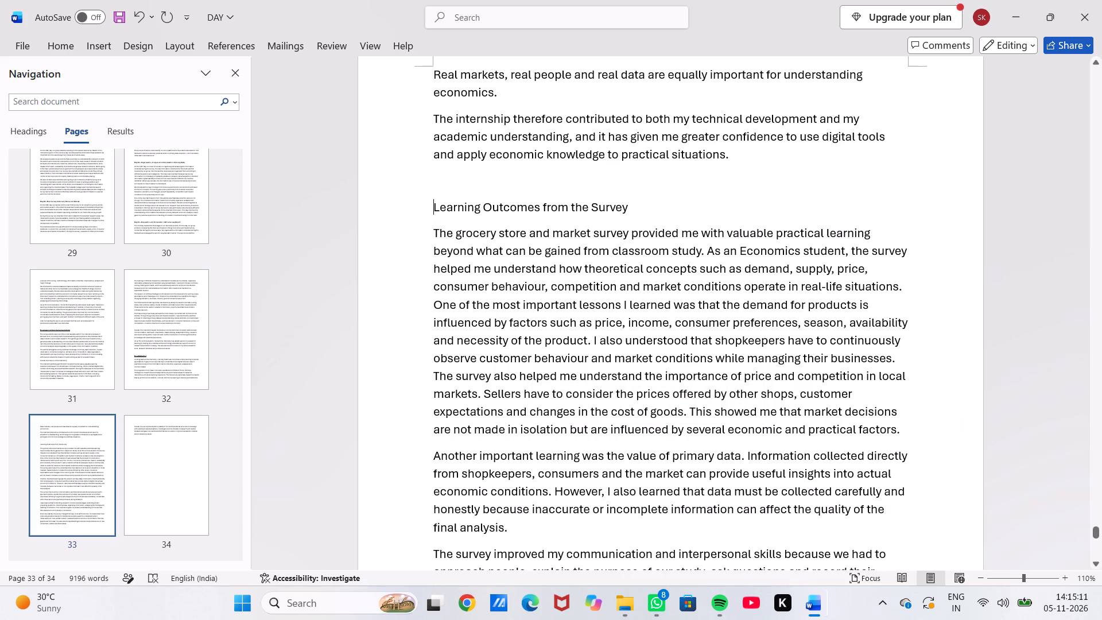
pyautogui.moveTo(426, 206); pyautogui.dragTo(650, 191, button='right')
pyautogui.moveTo(650, 191); pyautogui.dragTo(653, 213, button='right')
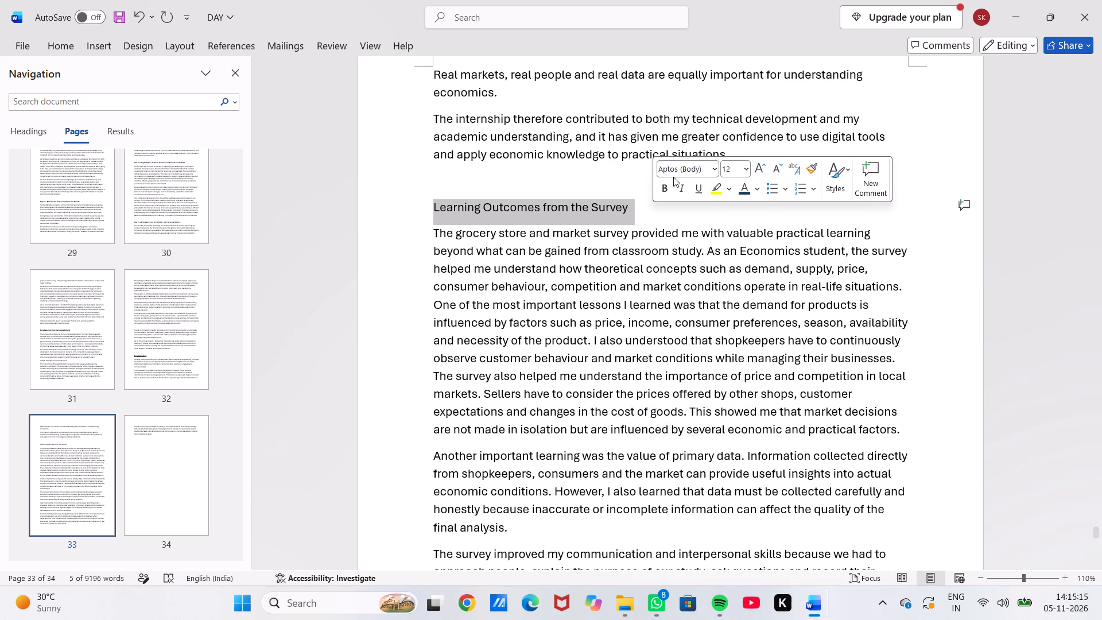
pyautogui.click(668, 180)
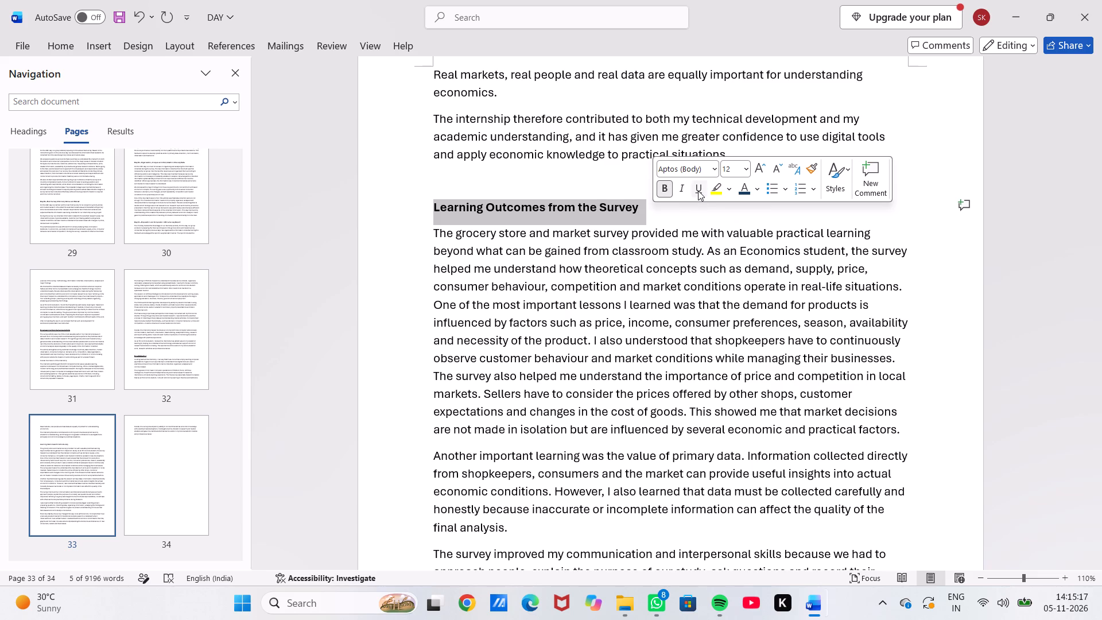
pyautogui.click(698, 191)
# Review the survey learning outcomes through the document's last page, and go back over the final reflection and overall conclusion text.
pyautogui.scroll(-2, 542, 129)
pyautogui.scroll(-2, 532, 231)
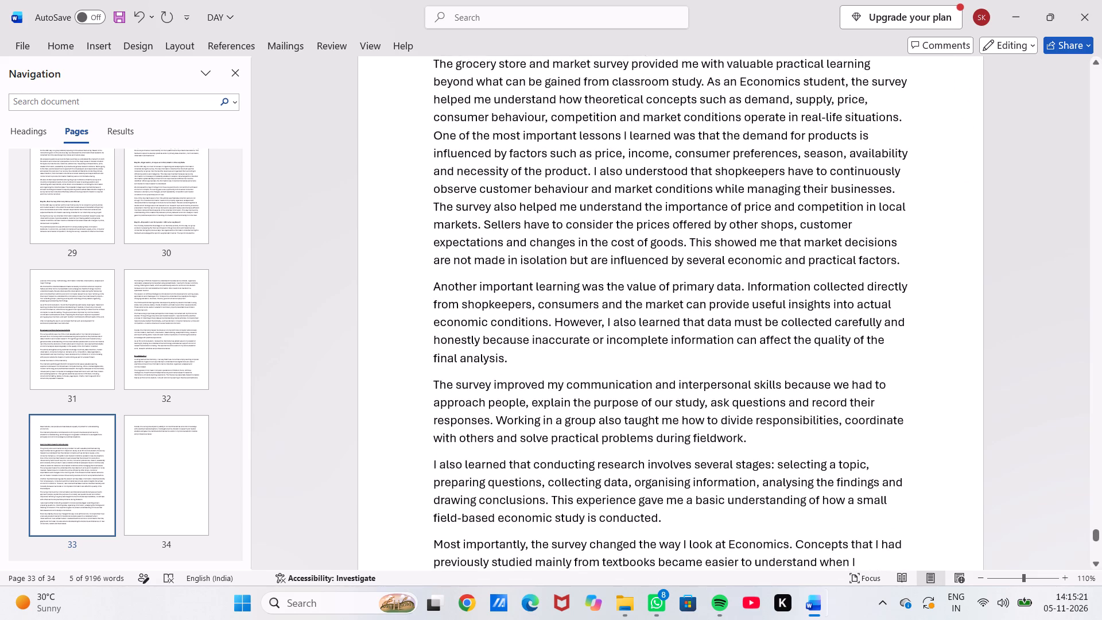
pyautogui.scroll(-3, 532, 231)
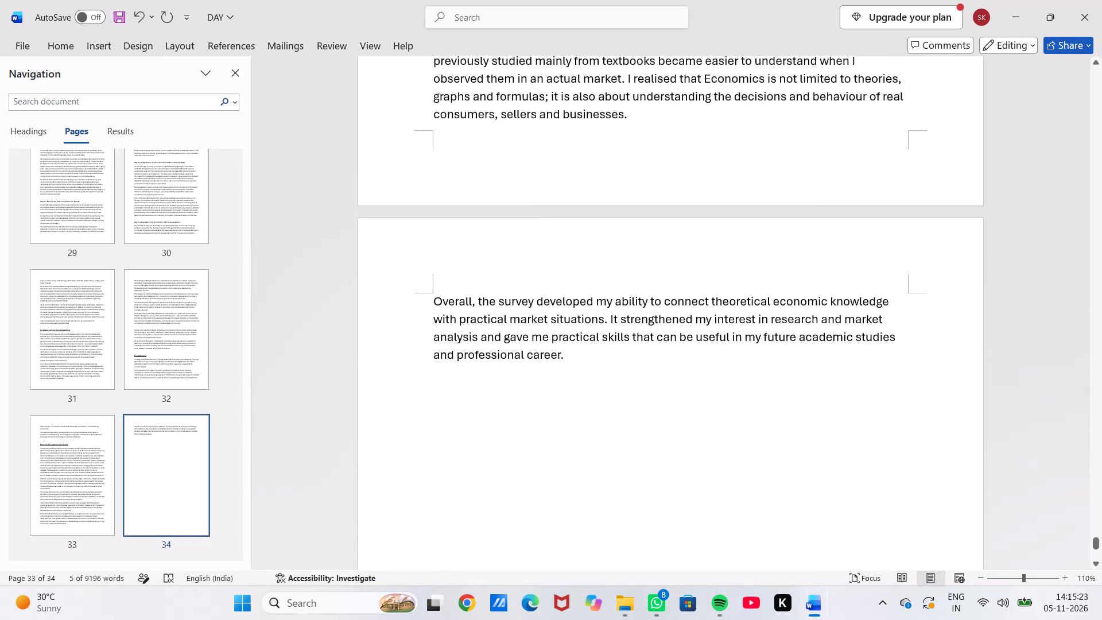
pyautogui.scroll(-4, 532, 231)
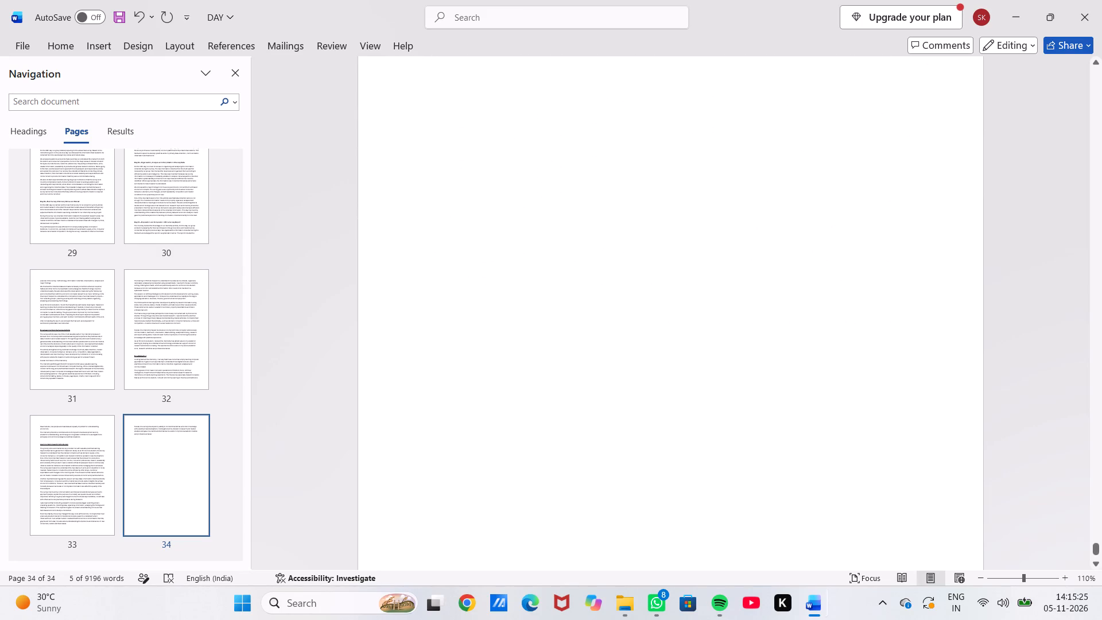
pyautogui.scroll(-4, 532, 231)
pyautogui.scroll(1, 532, 231)
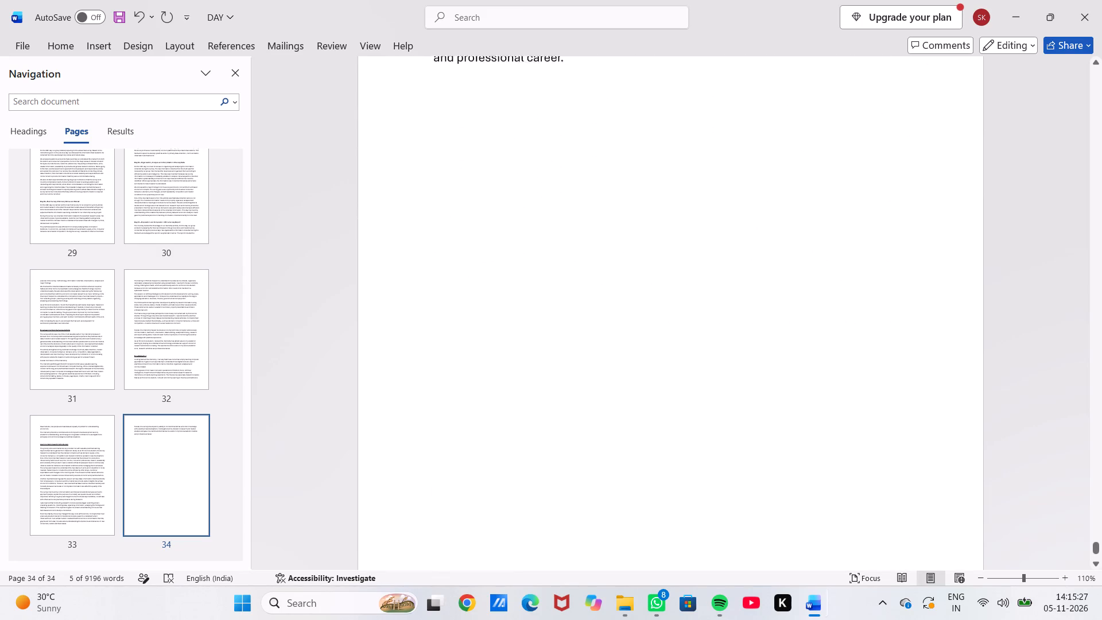
pyautogui.scroll(1, 532, 231)
pyautogui.scroll(1, 538, 299)
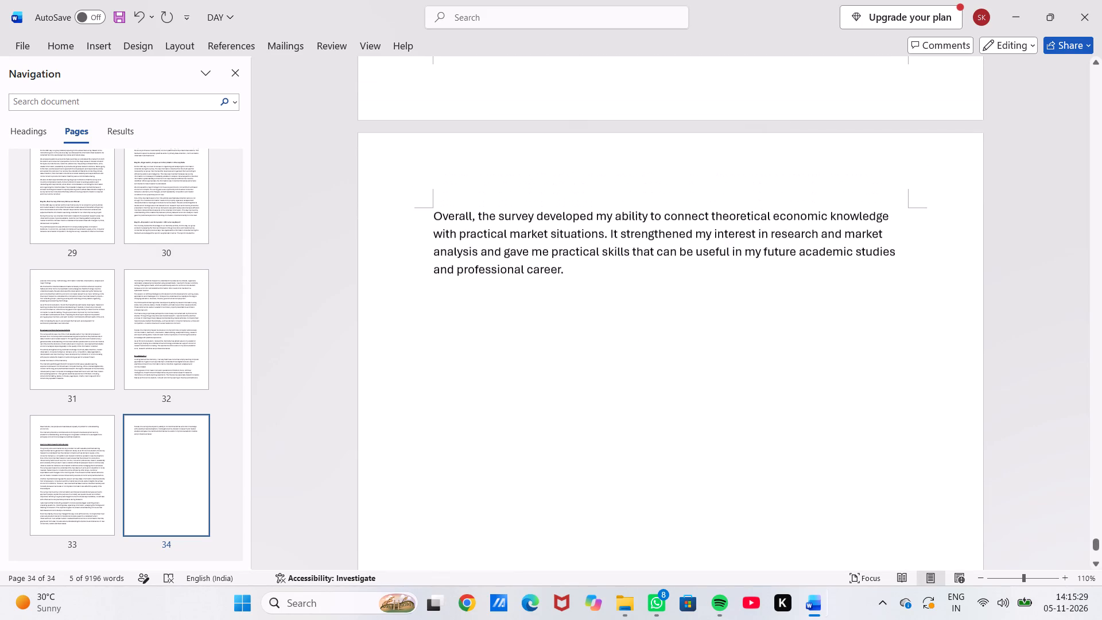
pyautogui.scroll(2, 538, 299)
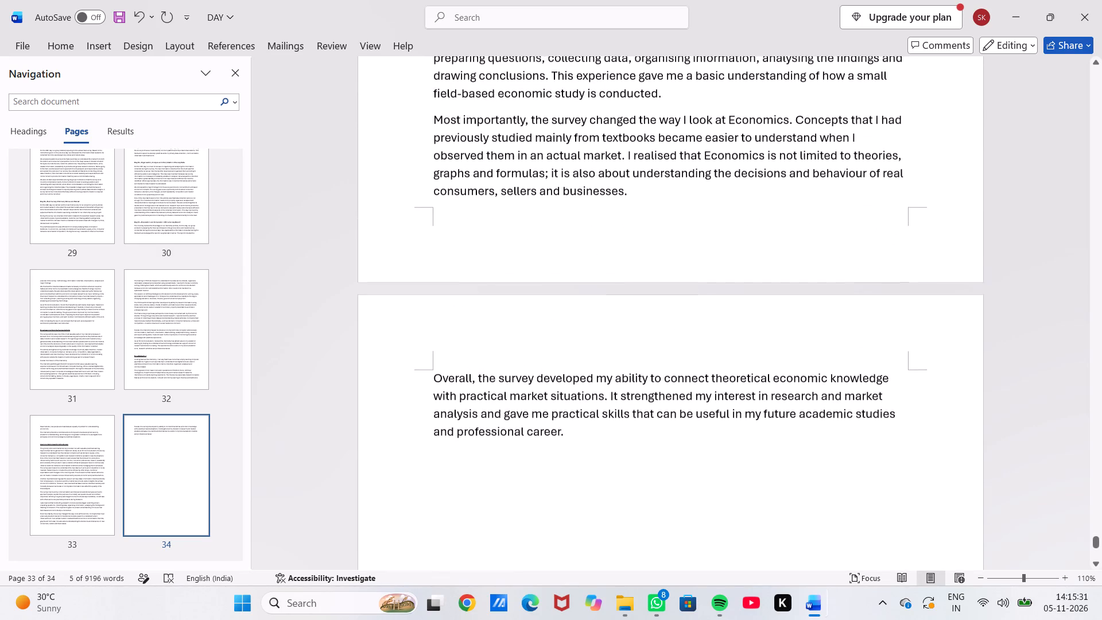
pyautogui.scroll(2, 538, 299)
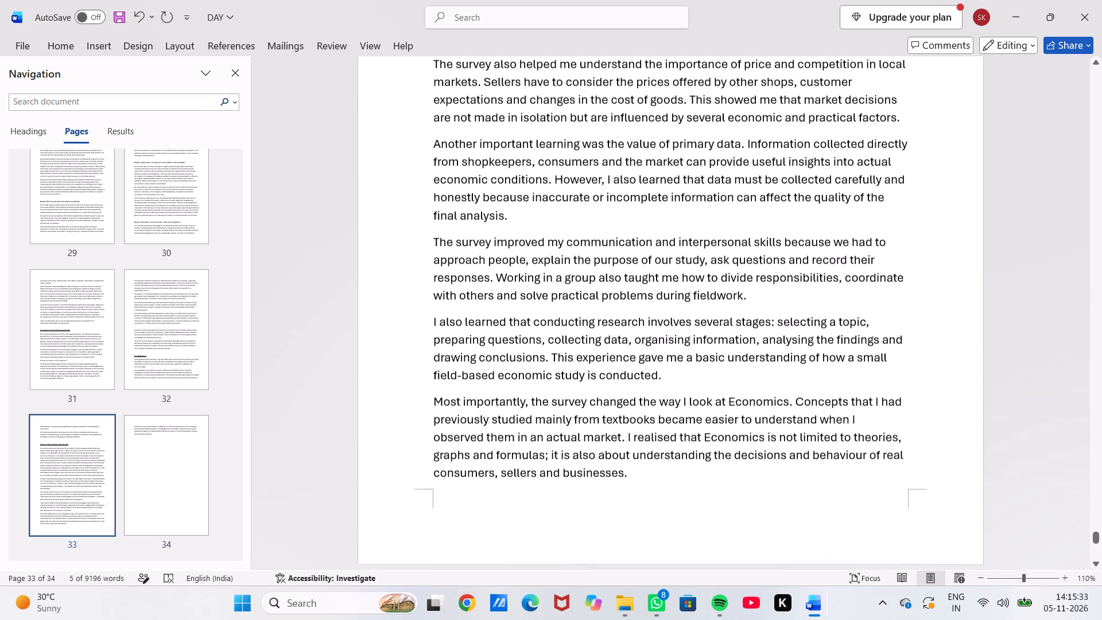
pyautogui.scroll(1, 538, 299)
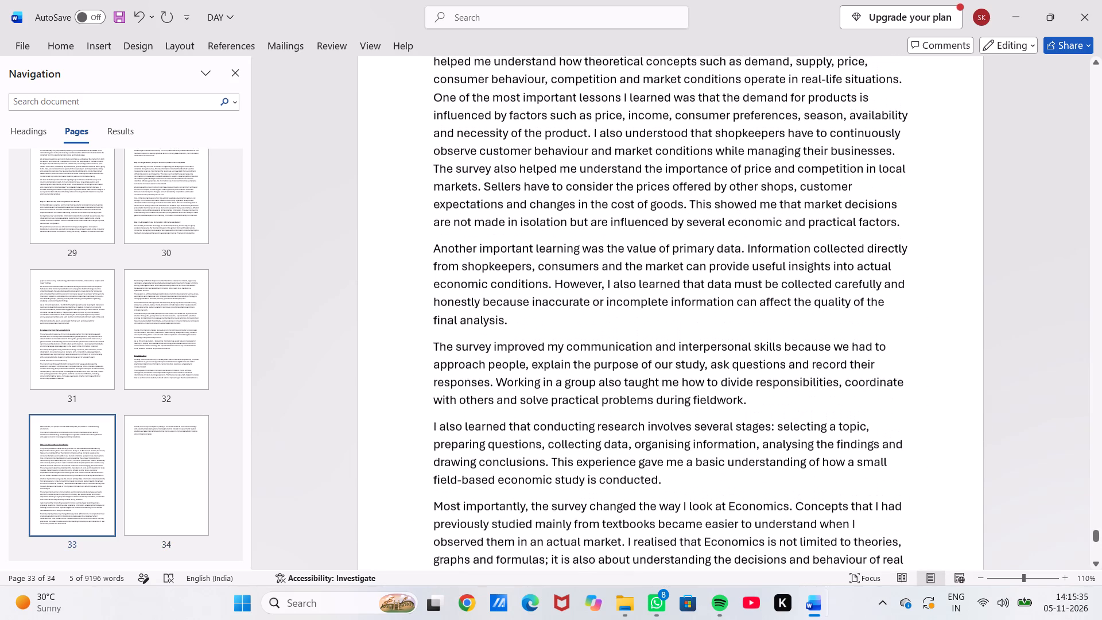
pyautogui.scroll(2, 538, 299)
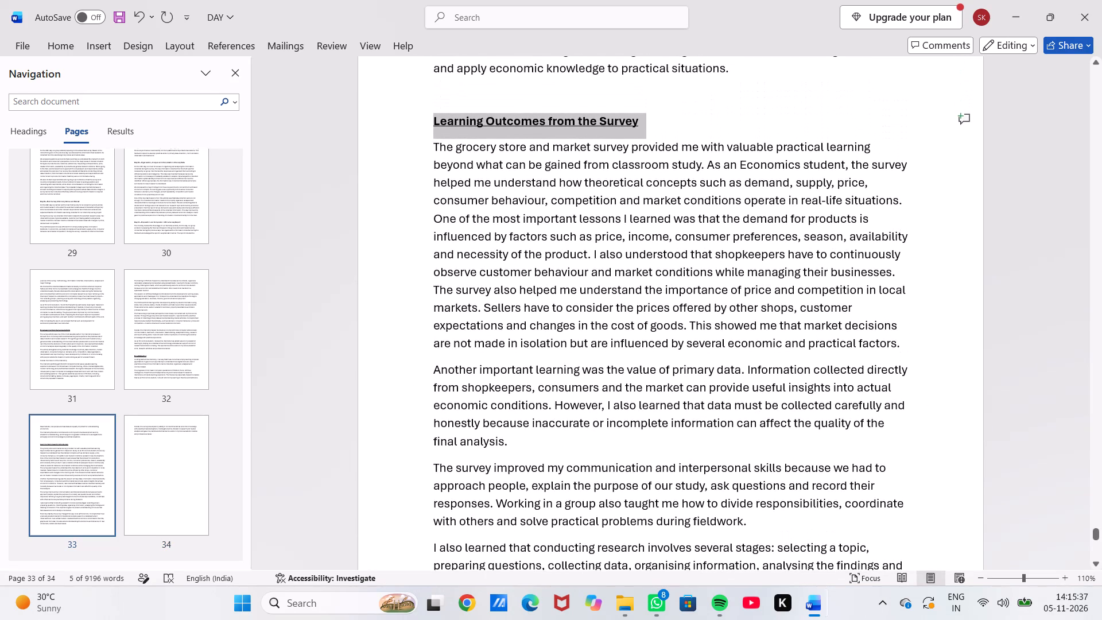
pyautogui.scroll(1, 538, 299)
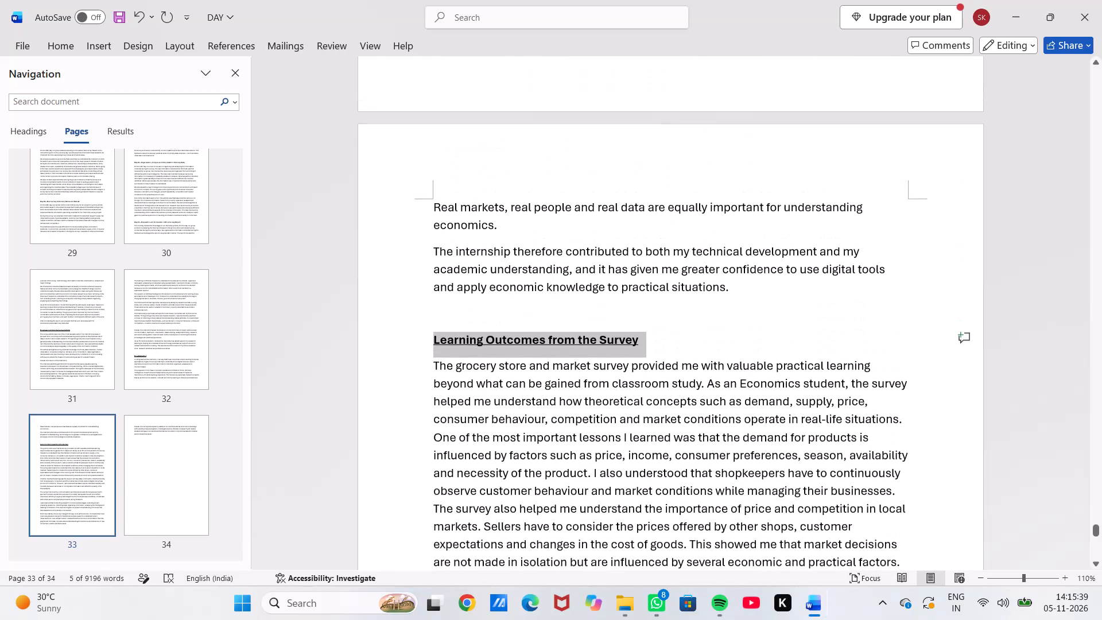
pyautogui.scroll(4, 538, 299)
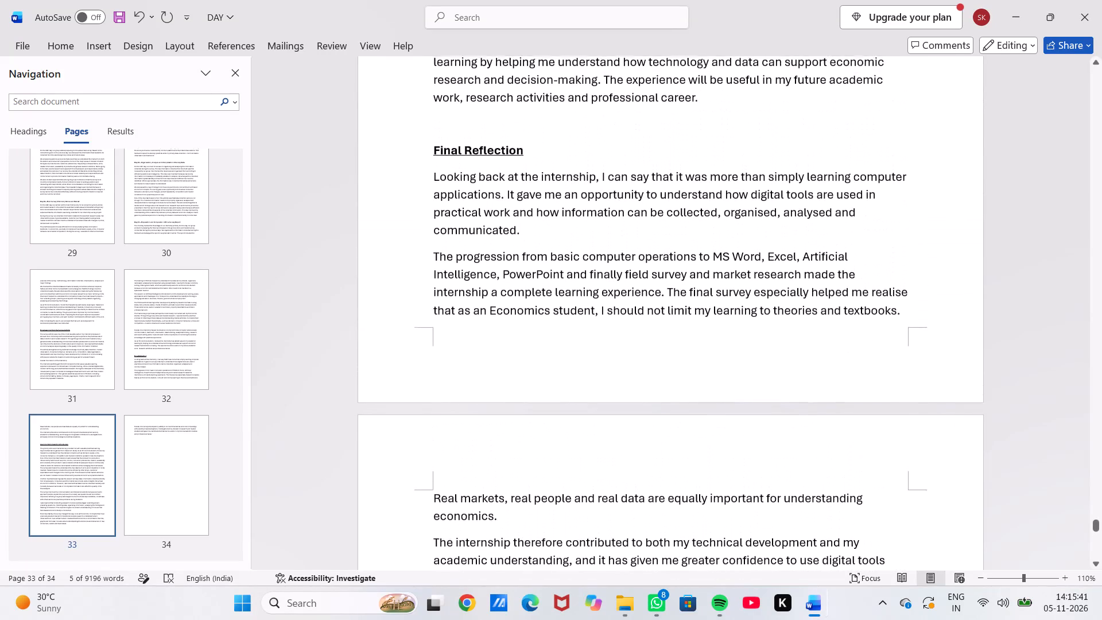
pyautogui.scroll(3, 538, 299)
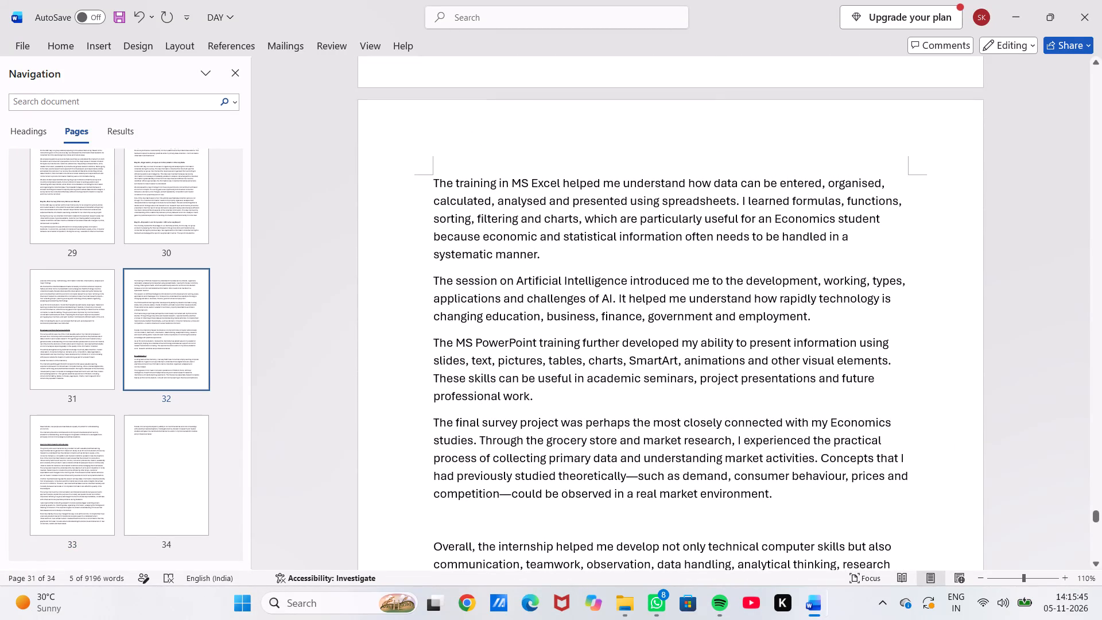
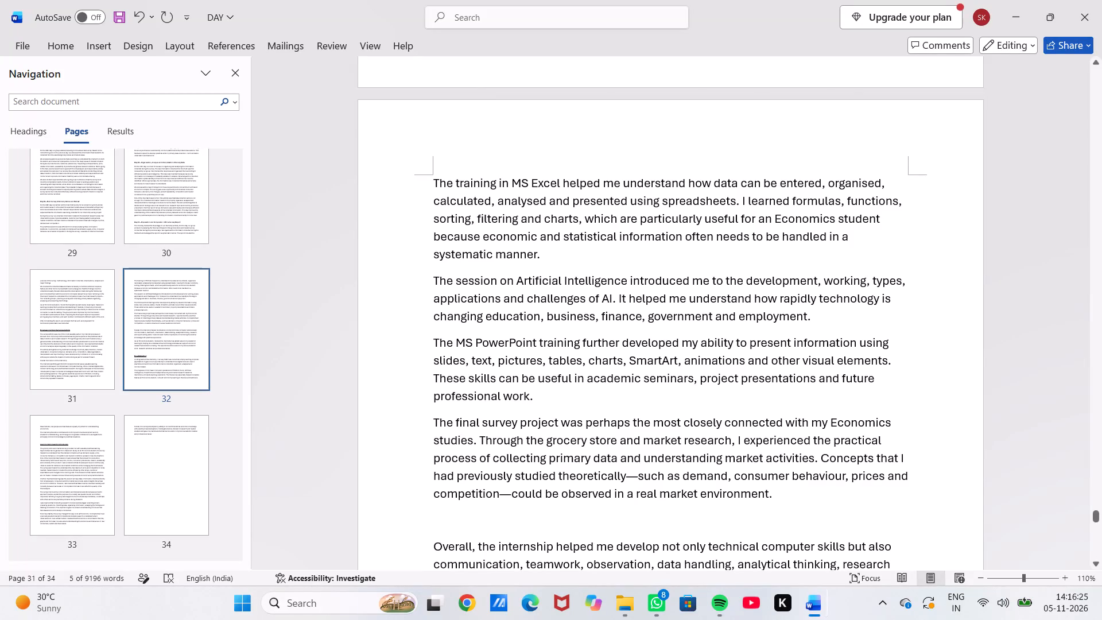
# Review the "Learning Outcomes from the Survey" section through to the closing paragraph on the document's last page.
pyautogui.scroll(-5, 621, 315)
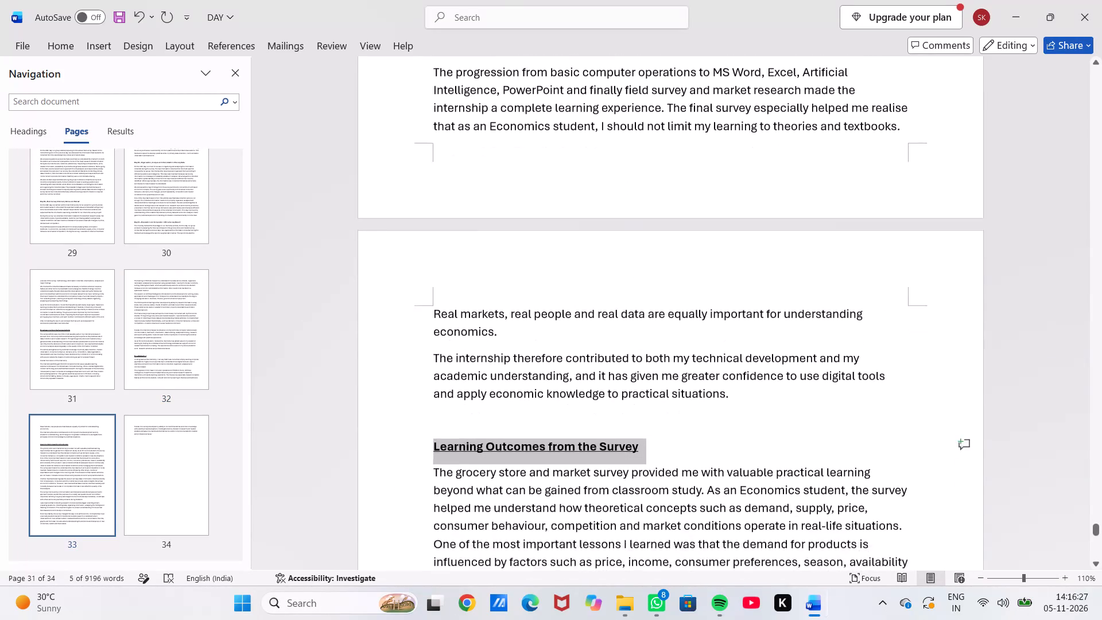
pyautogui.scroll(-5, 621, 315)
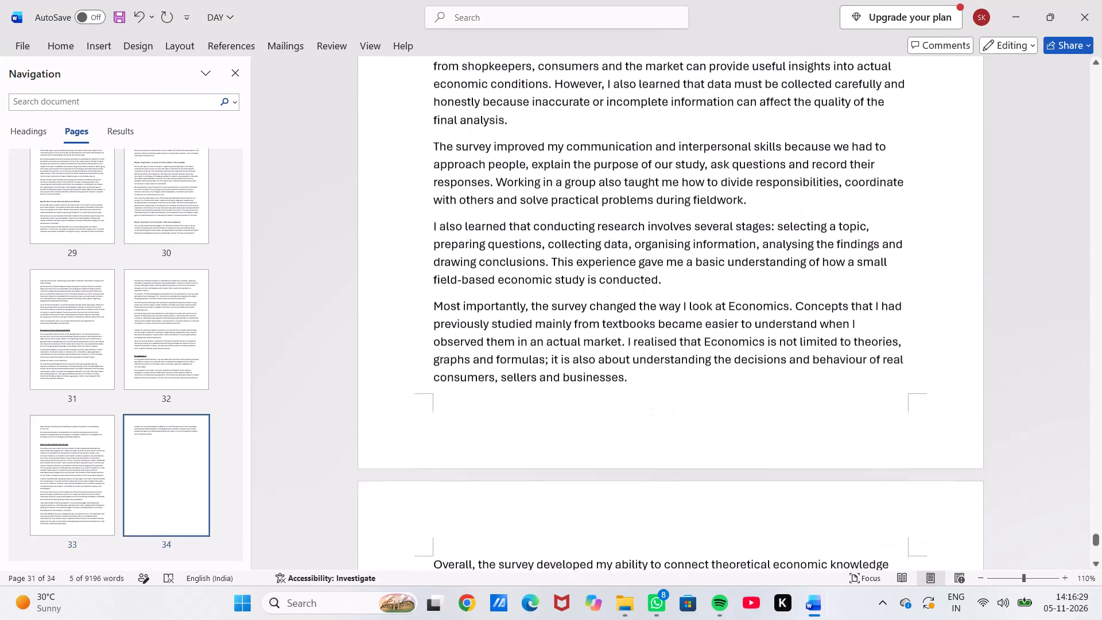
pyautogui.scroll(-5, 621, 315)
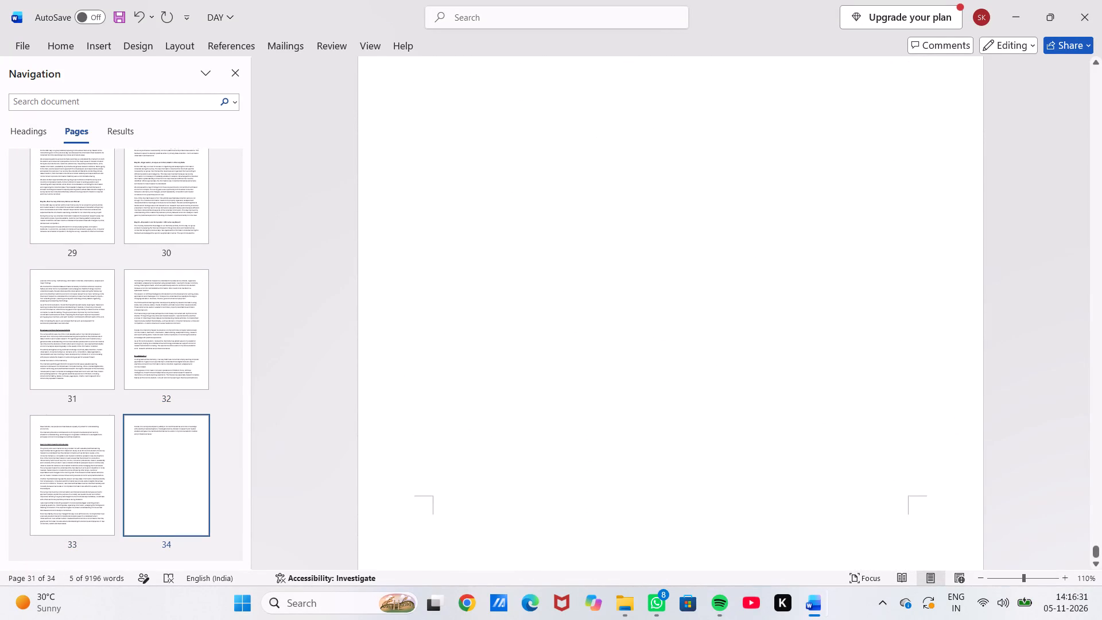
pyautogui.scroll(-3, 621, 315)
pyautogui.scroll(3, 621, 315)
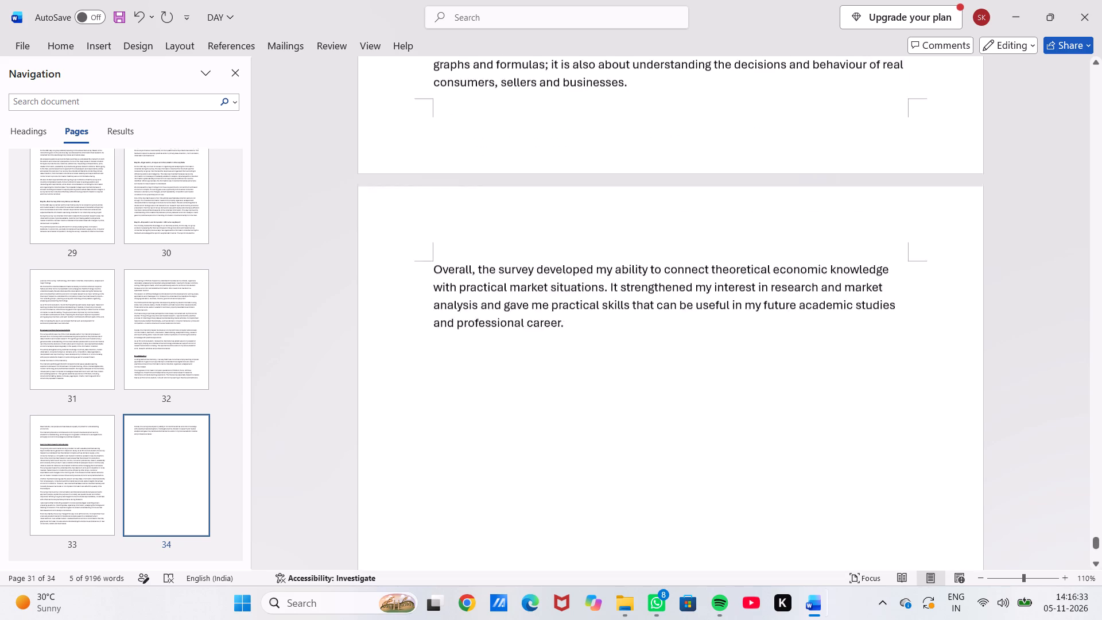
pyautogui.scroll(1, 621, 315)
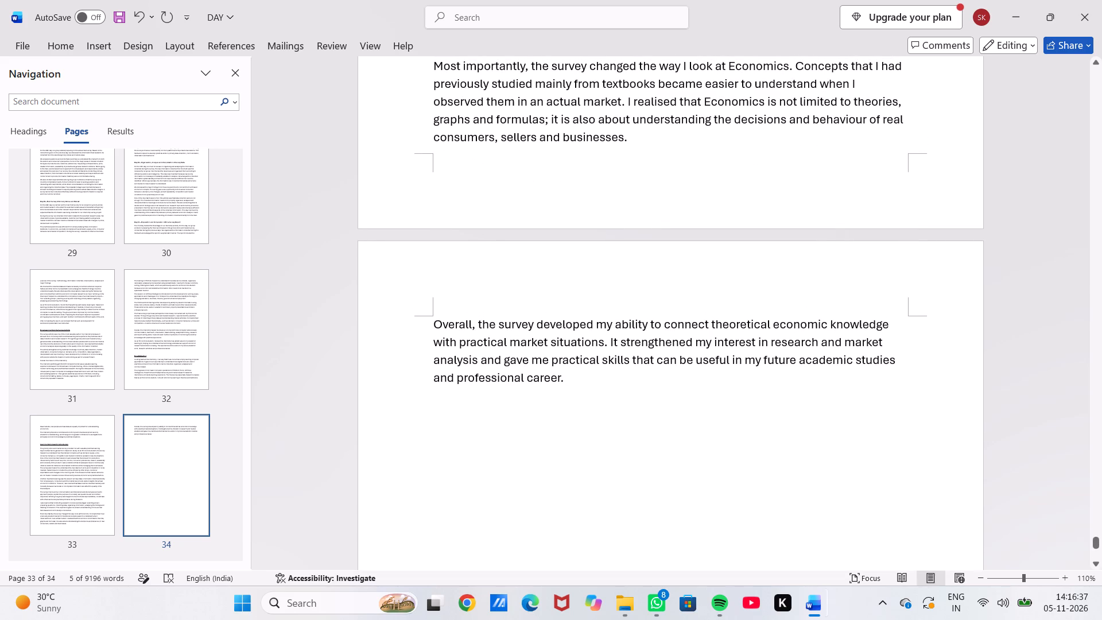
pyautogui.scroll(1, 621, 315)
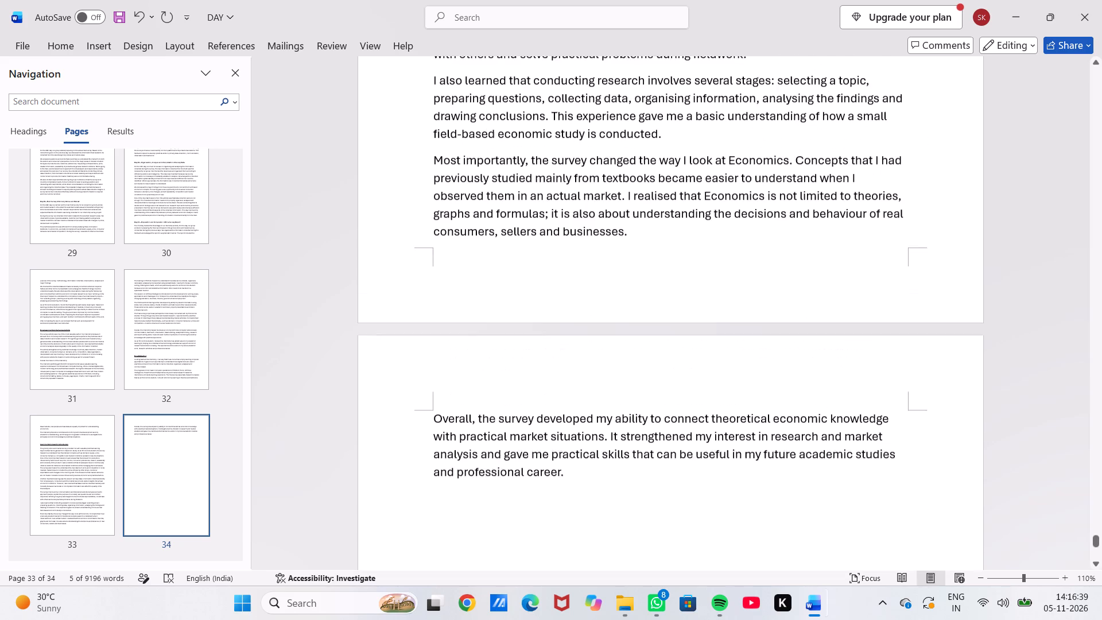
pyautogui.scroll(1, 621, 315)
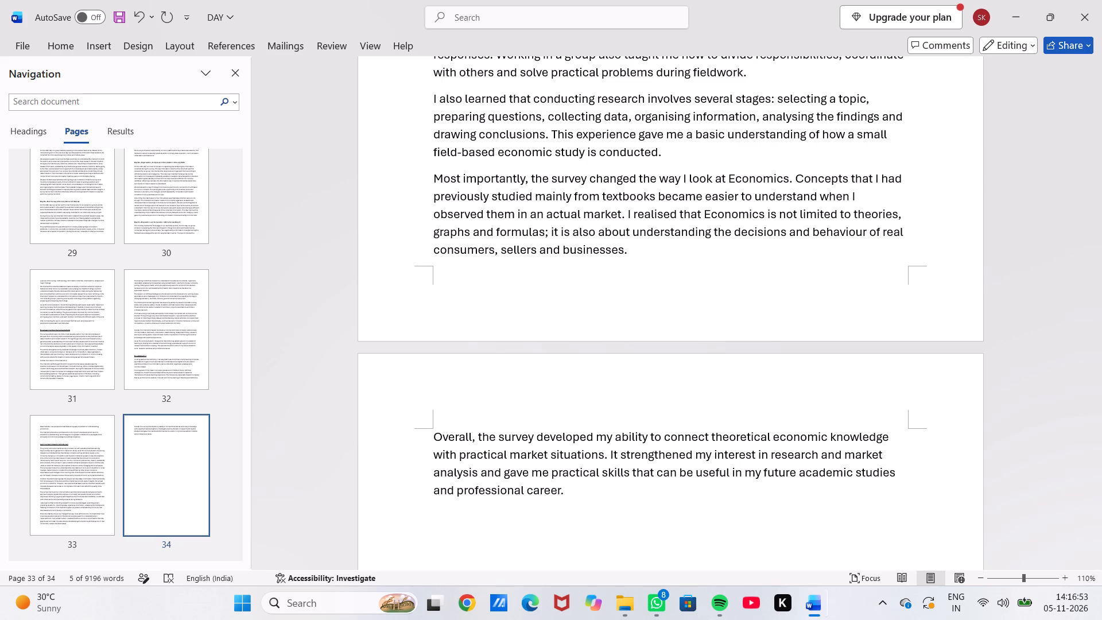
pyautogui.scroll(4, 585, 355)
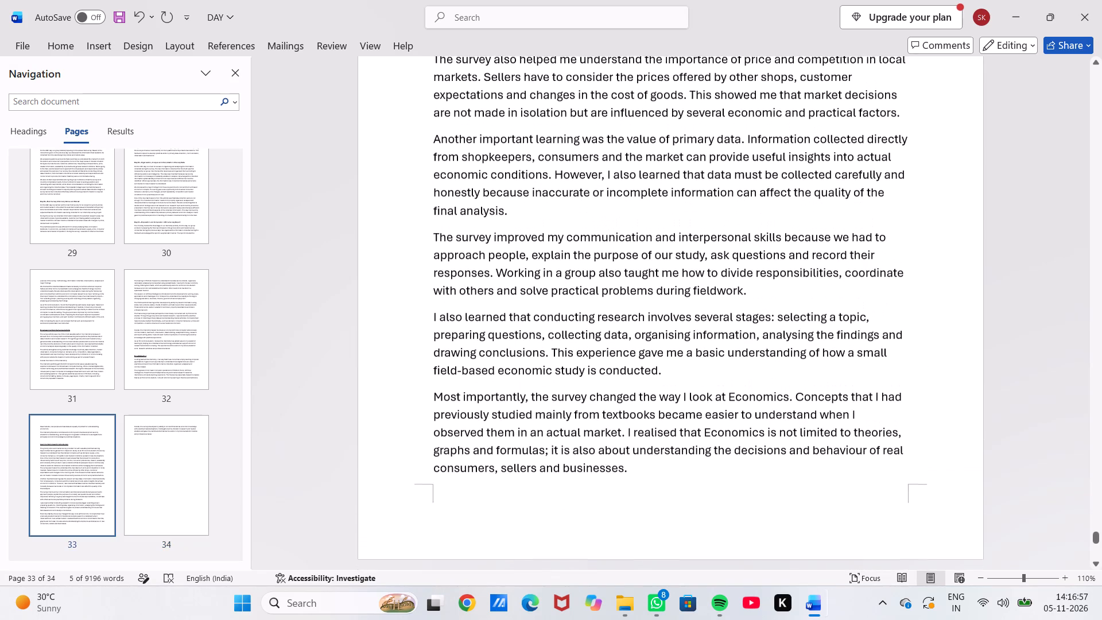
pyautogui.scroll(2, 585, 355)
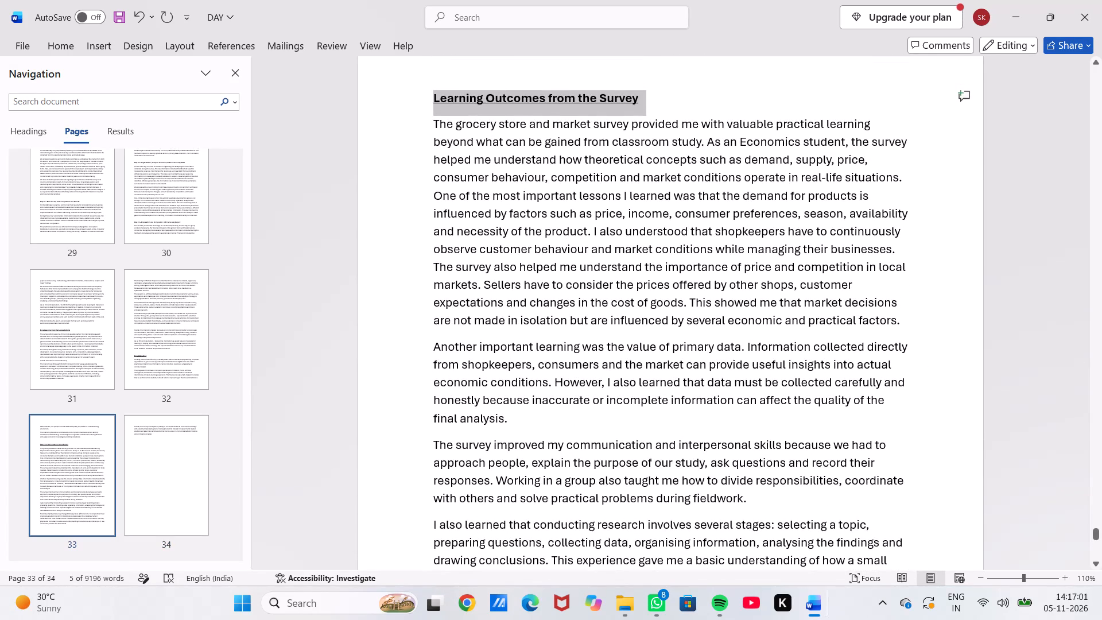
pyautogui.scroll(2, 585, 355)
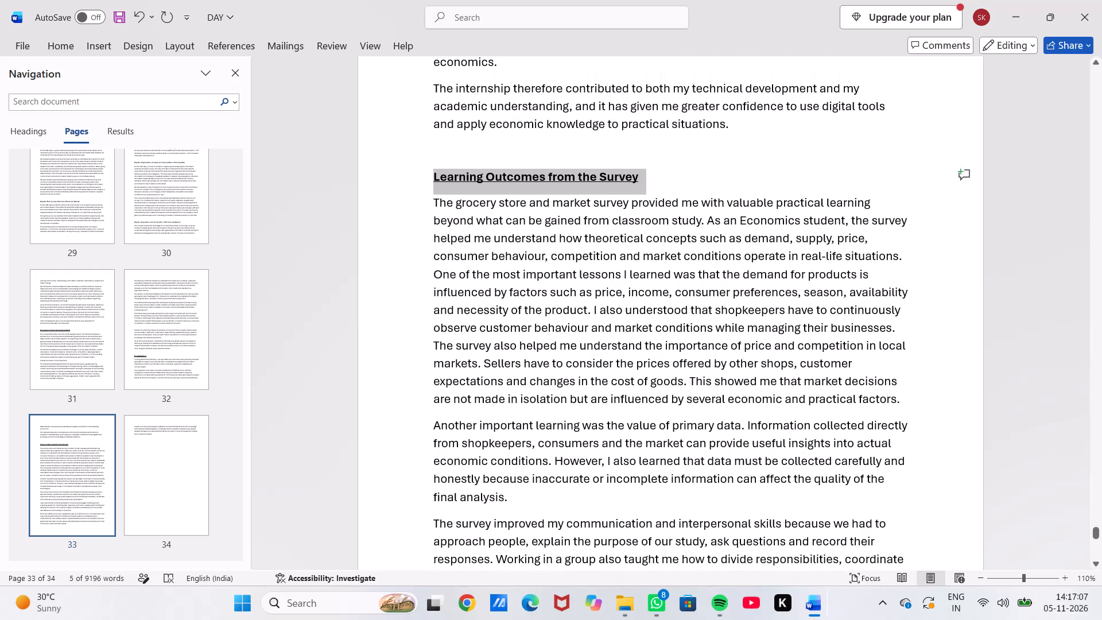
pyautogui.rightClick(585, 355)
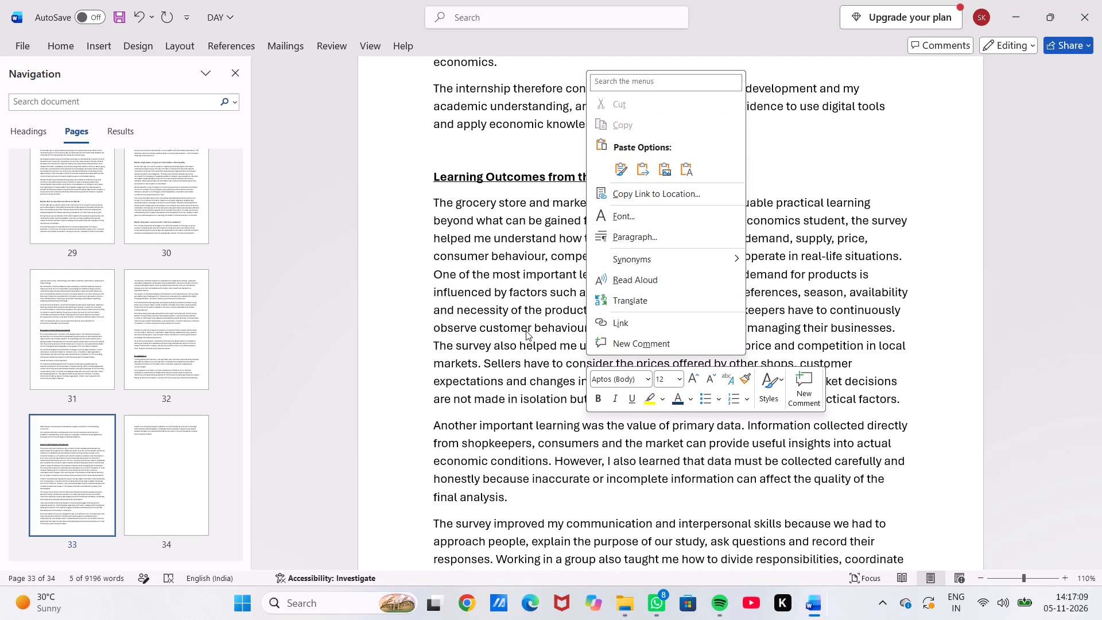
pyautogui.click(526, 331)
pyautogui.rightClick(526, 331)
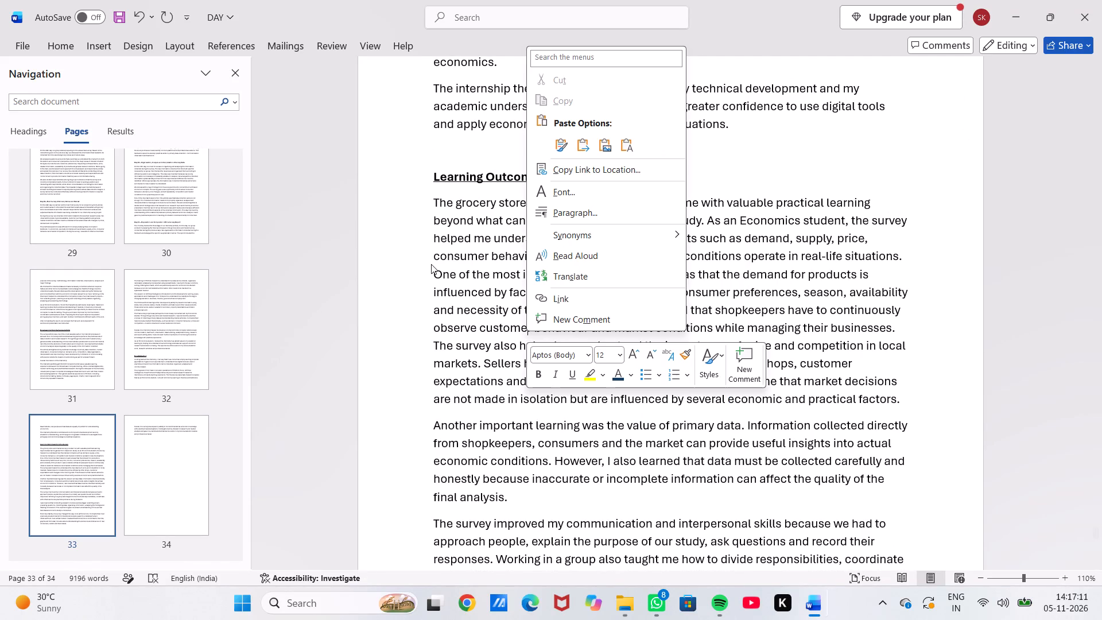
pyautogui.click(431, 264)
# Check the headings and spacing from "Learning Outcomes from the Survey" back to "Final Learning from the Survey Activity".
pyautogui.scroll(1, 431, 264)
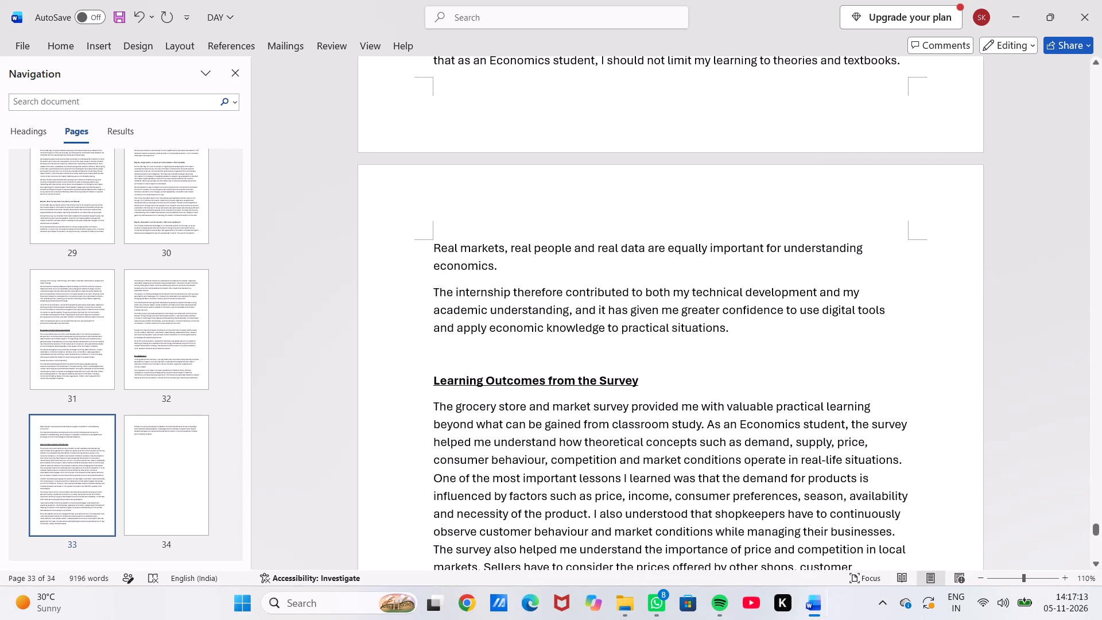
pyautogui.scroll(3, 431, 264)
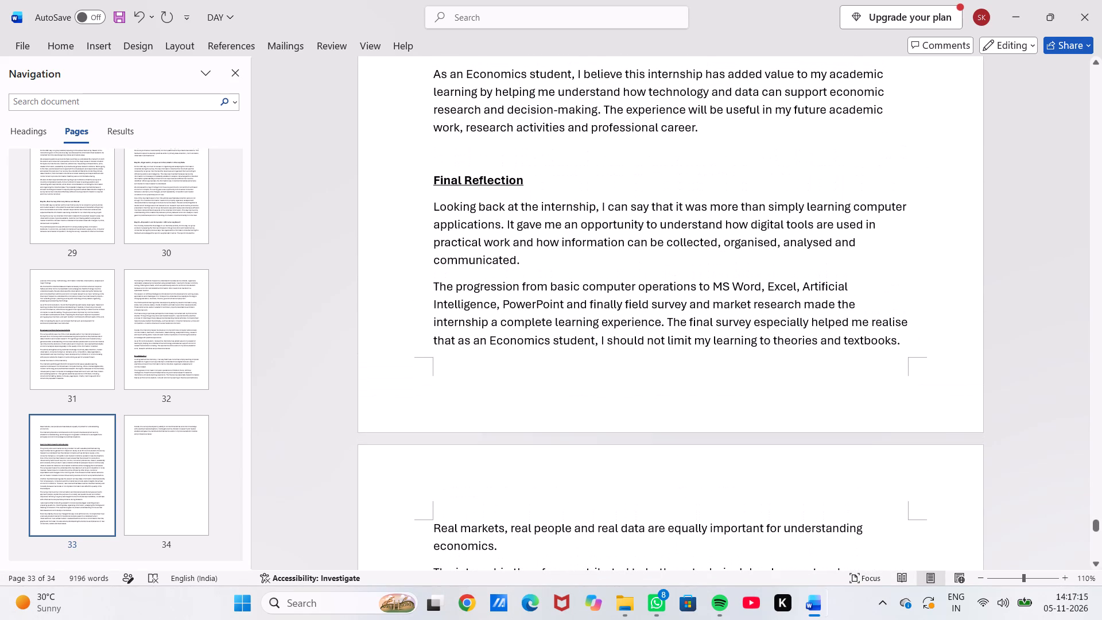
pyautogui.rightClick(431, 264)
pyautogui.click(387, 228)
pyautogui.scroll(2, 492, 277)
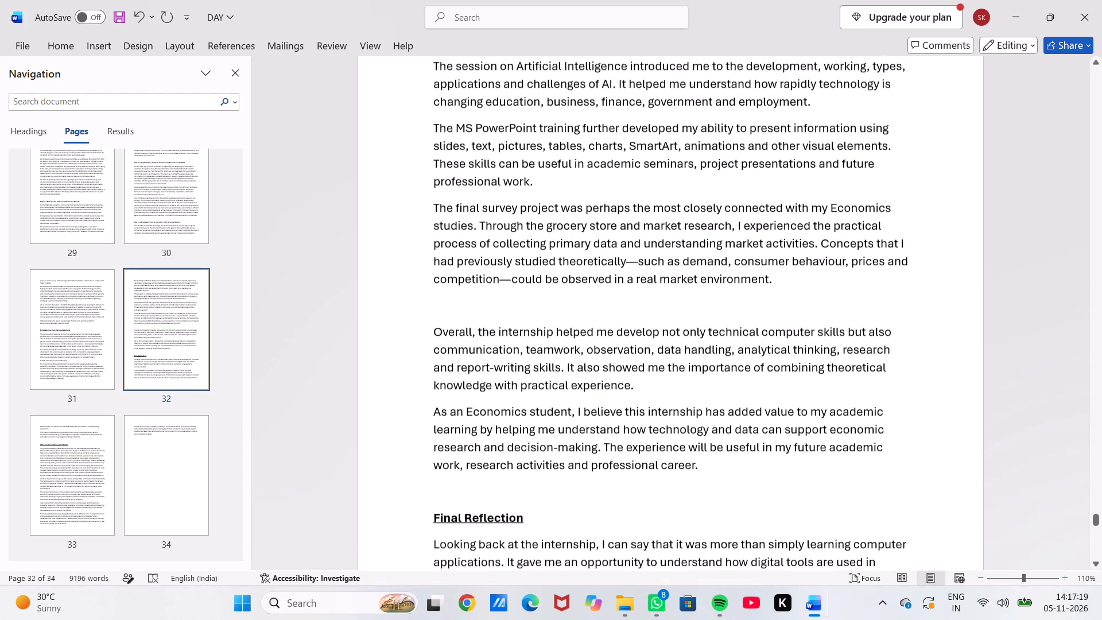
pyautogui.scroll(3, 492, 277)
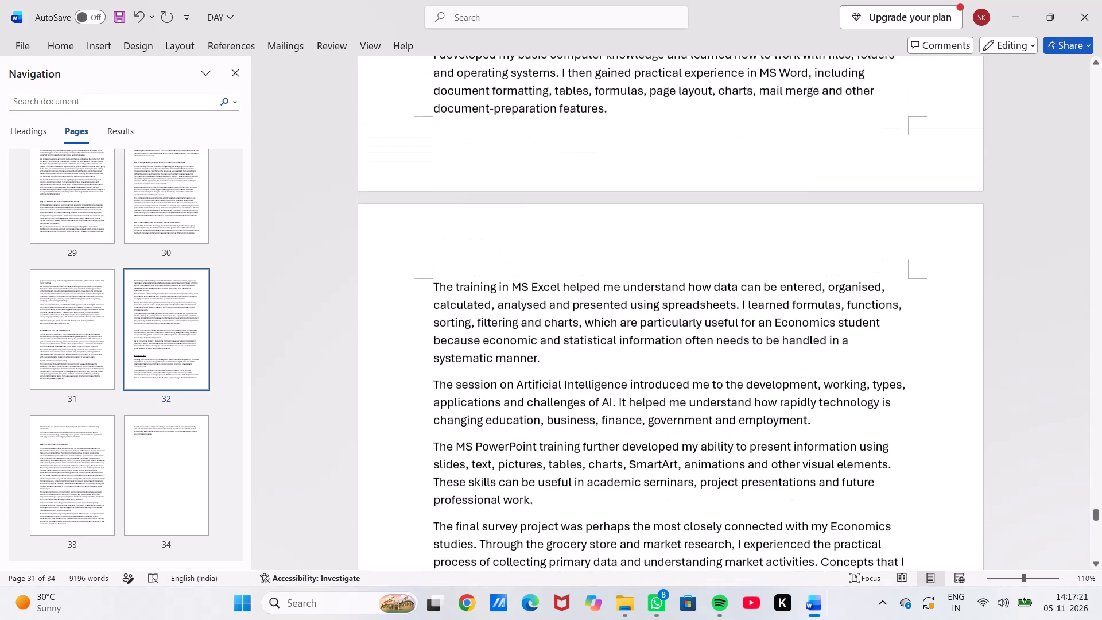
pyautogui.scroll(3, 492, 277)
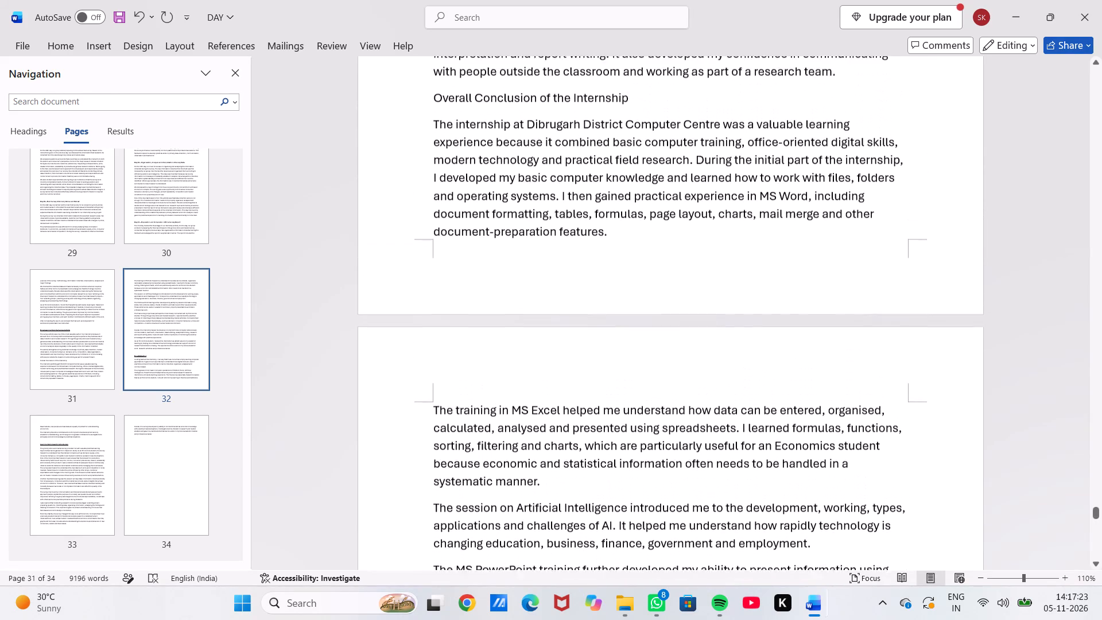
pyautogui.scroll(2, 492, 277)
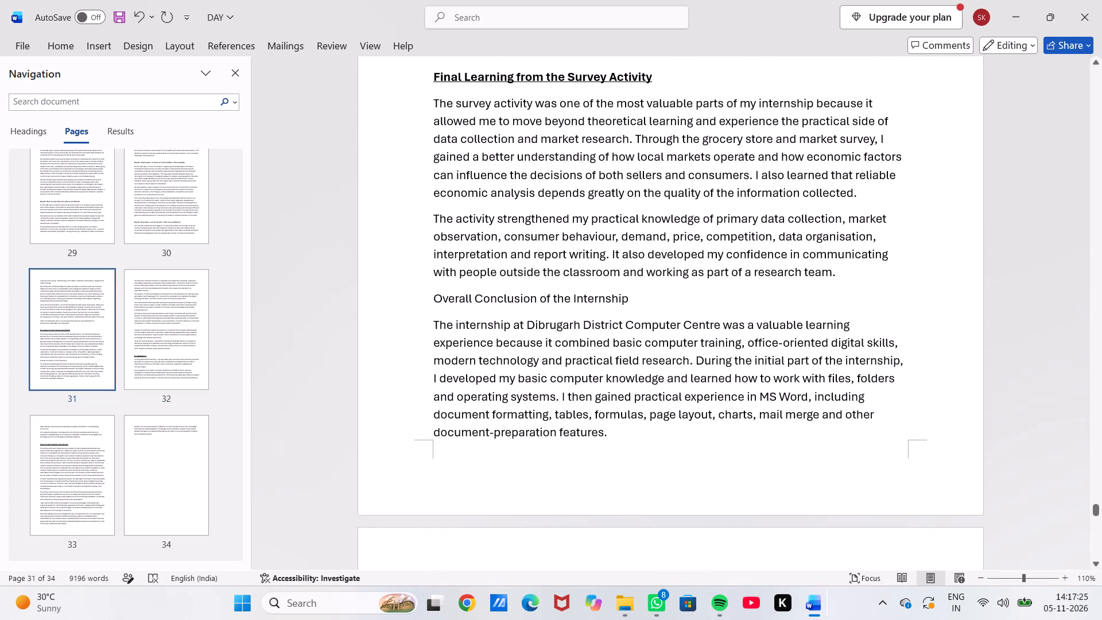
pyautogui.scroll(1, 492, 277)
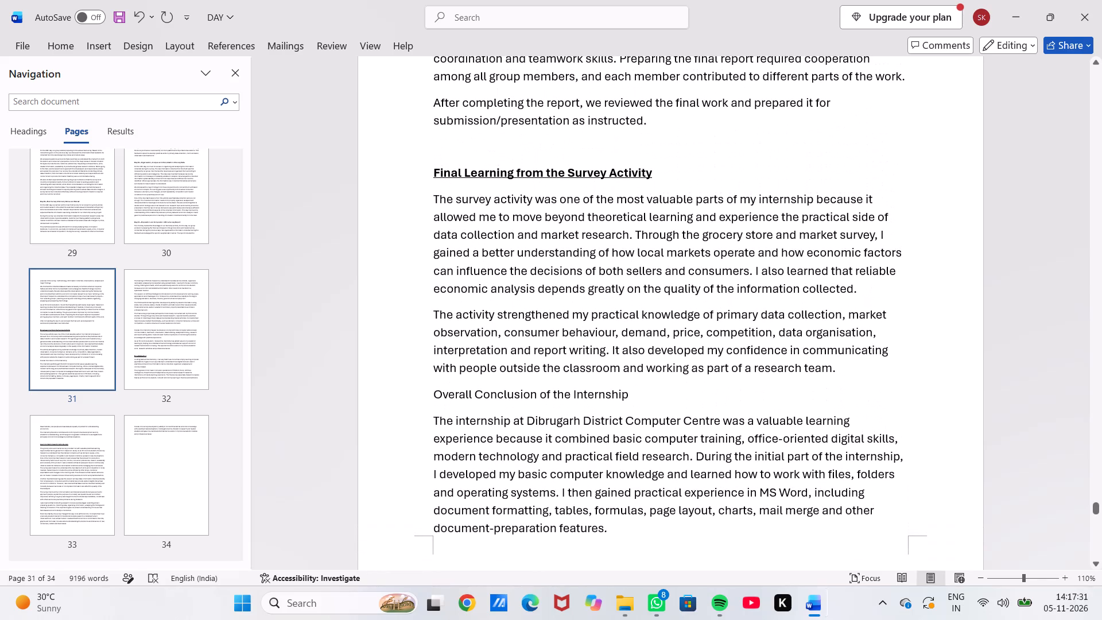
pyautogui.scroll(1, 492, 277)
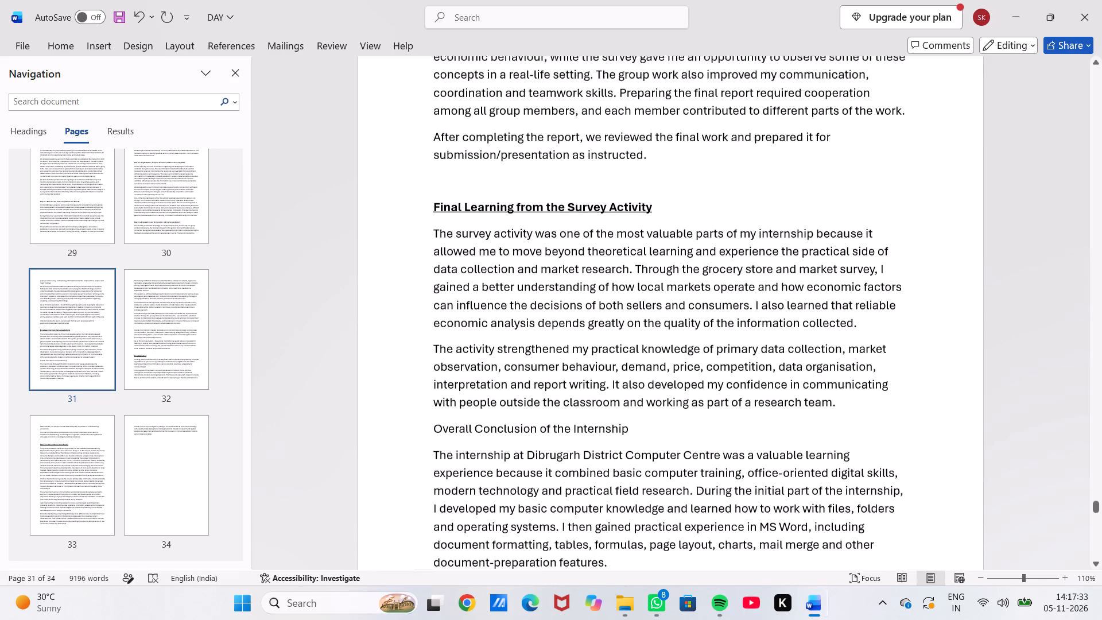
pyautogui.scroll(1, 492, 277)
# Review the text from "Overall Conclusion of the Internship" through "Final Reflection" to the last page.
pyautogui.scroll(-1, 507, 276)
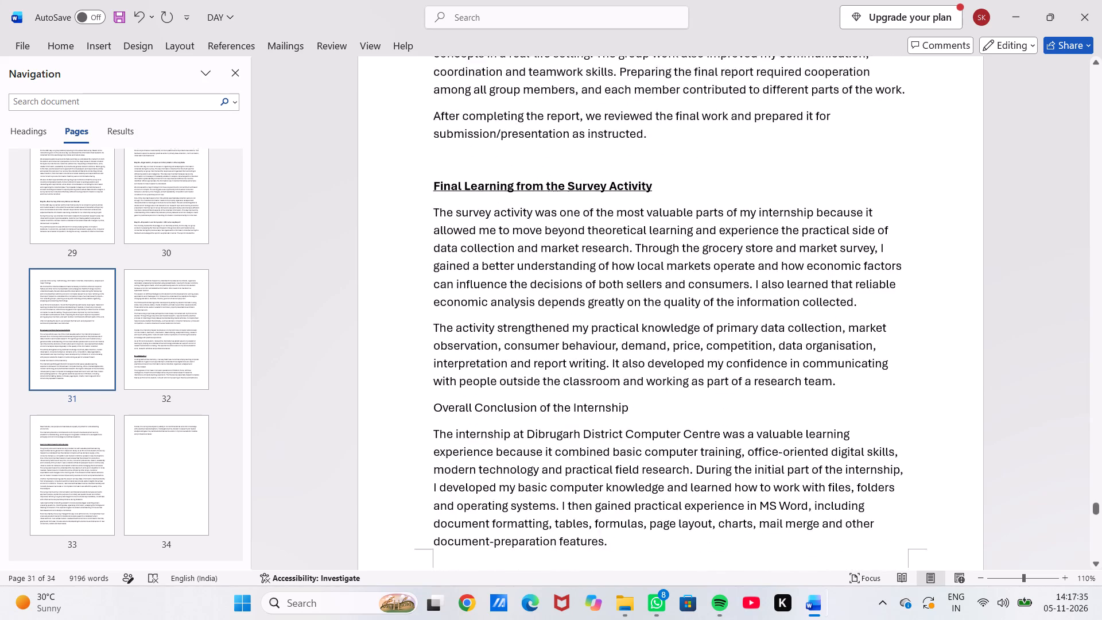
pyautogui.scroll(-3, 507, 276)
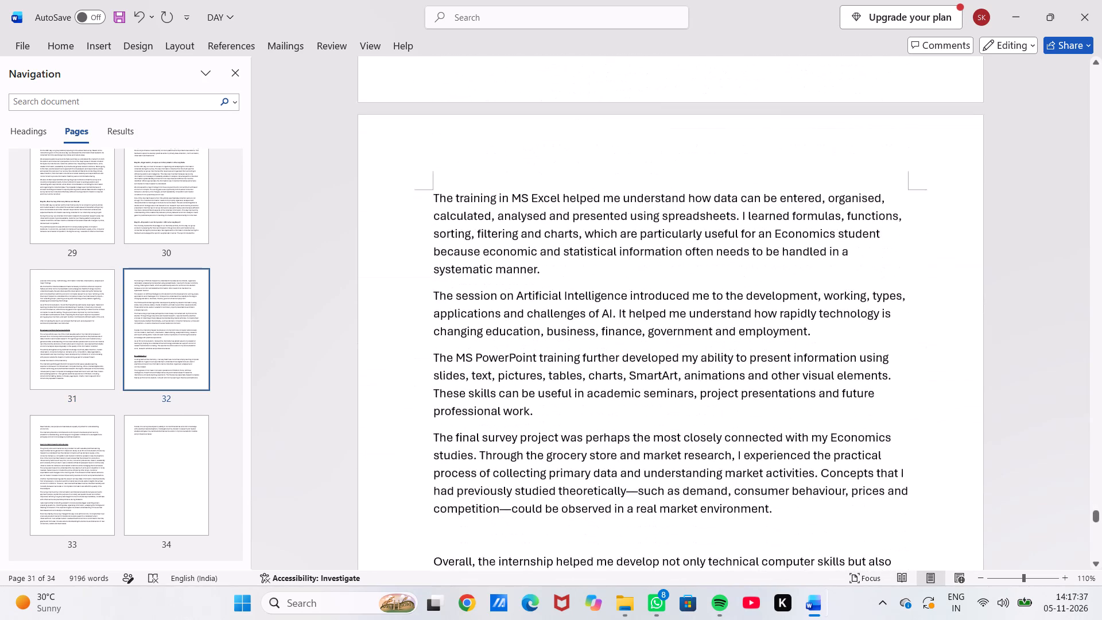
pyautogui.scroll(-3, 507, 276)
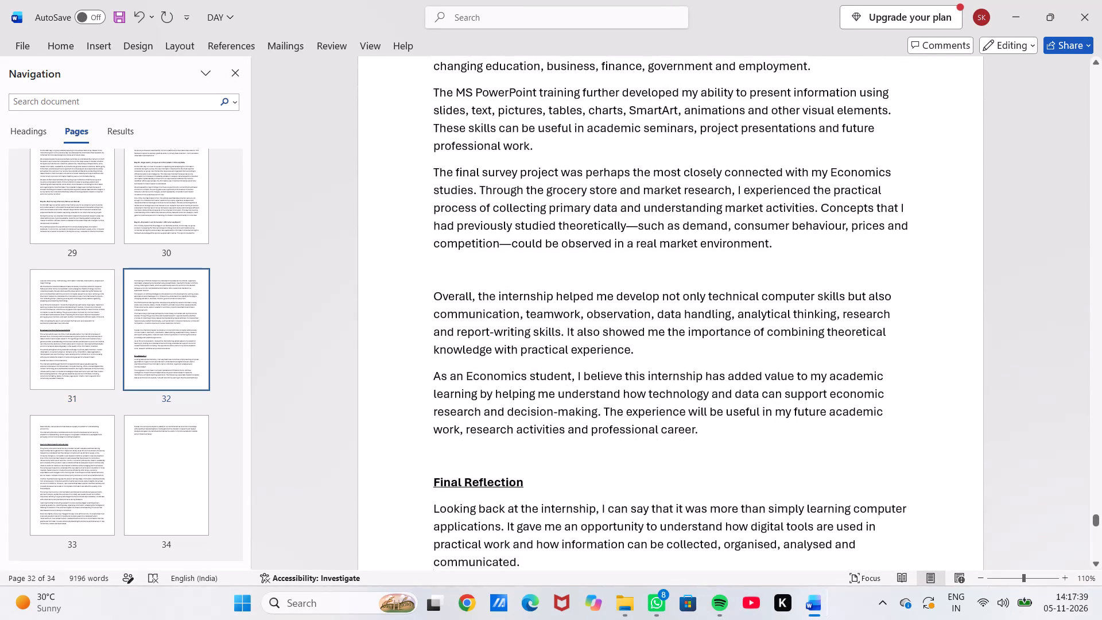
pyautogui.scroll(-1, 507, 276)
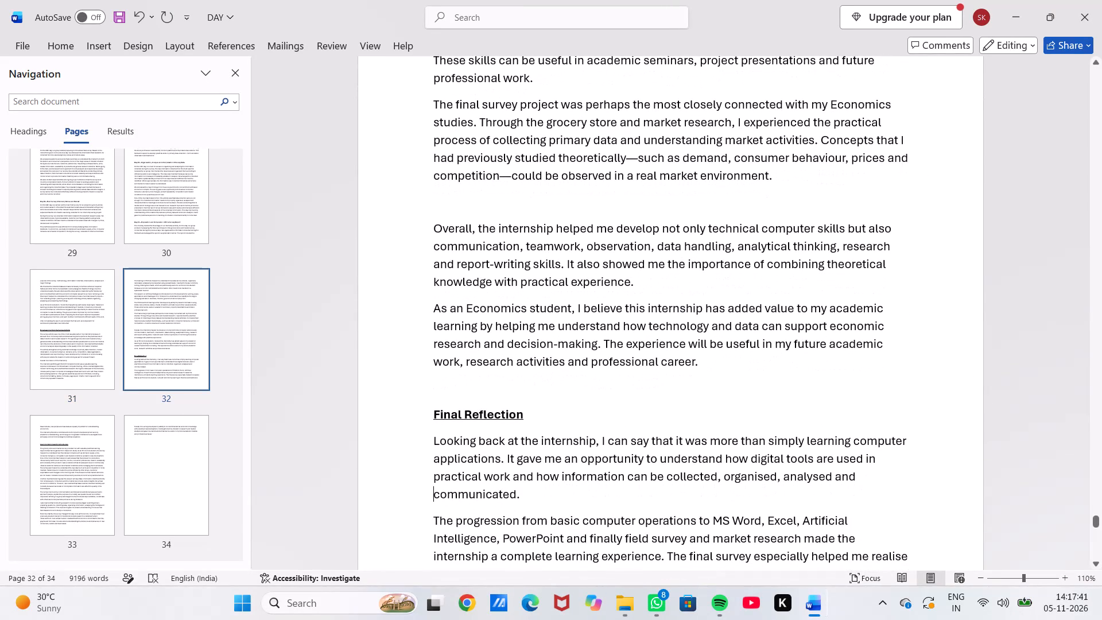
pyautogui.scroll(-2, 507, 276)
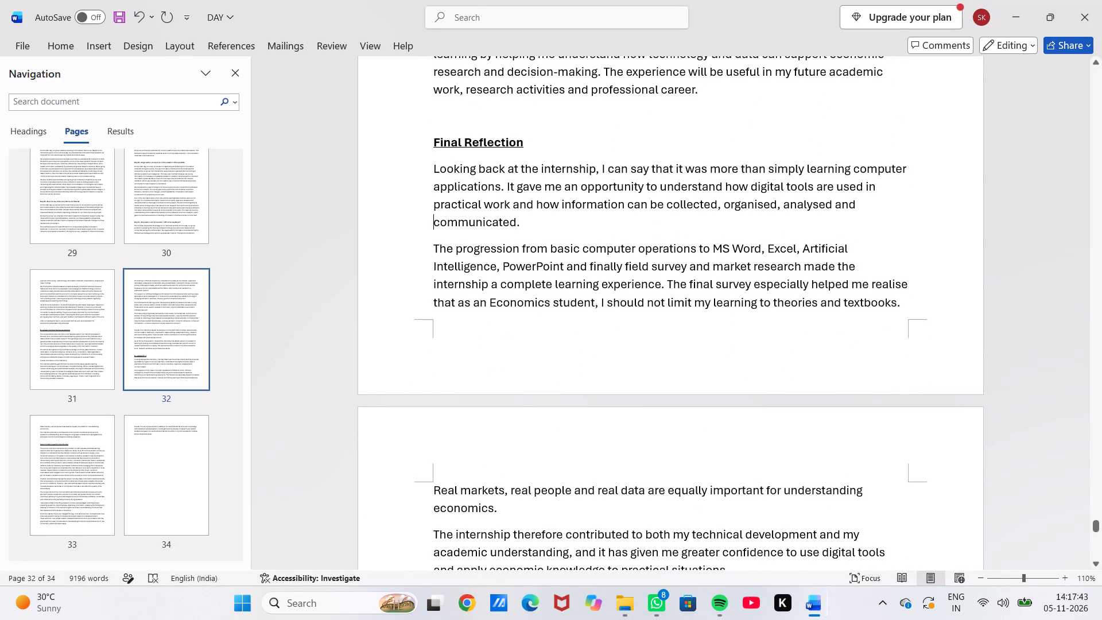
pyautogui.scroll(-3, 507, 276)
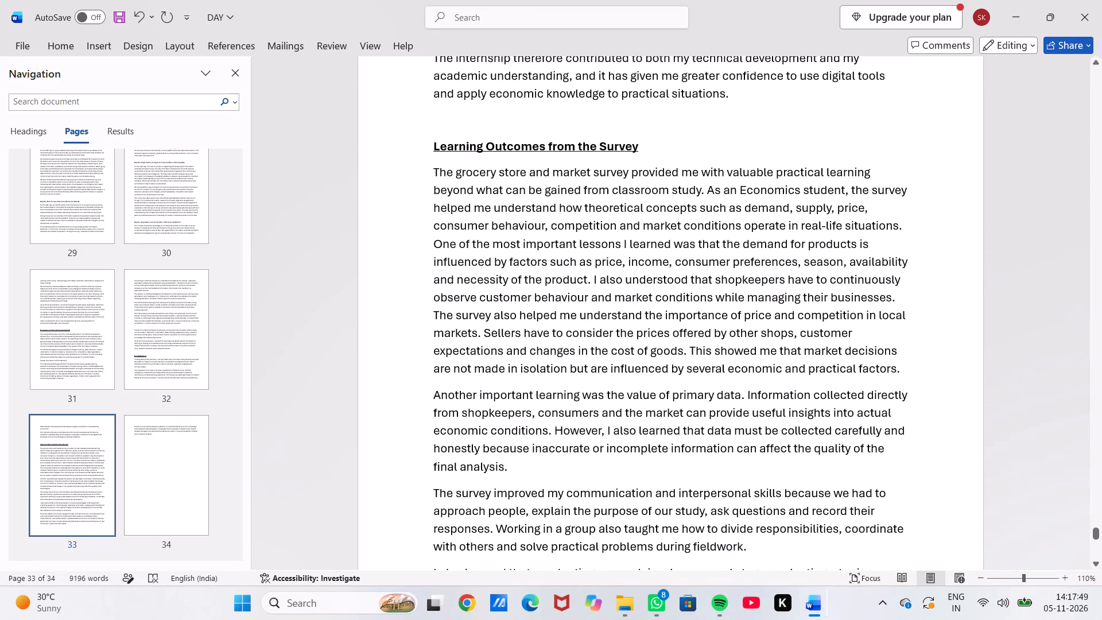
pyautogui.scroll(-4, 577, 240)
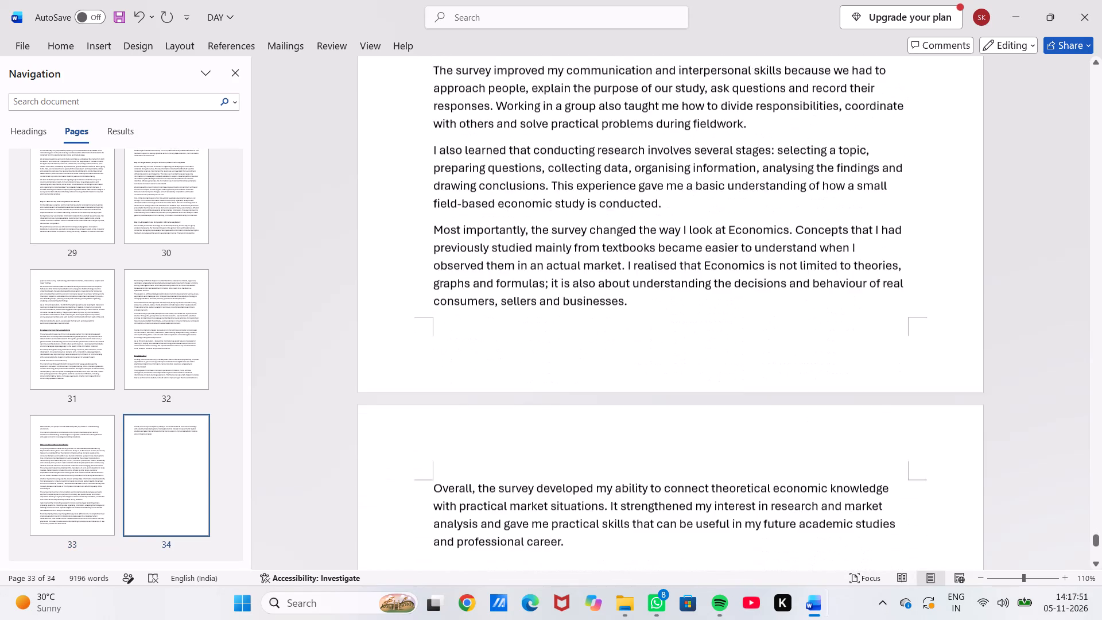
pyautogui.scroll(-1, 577, 240)
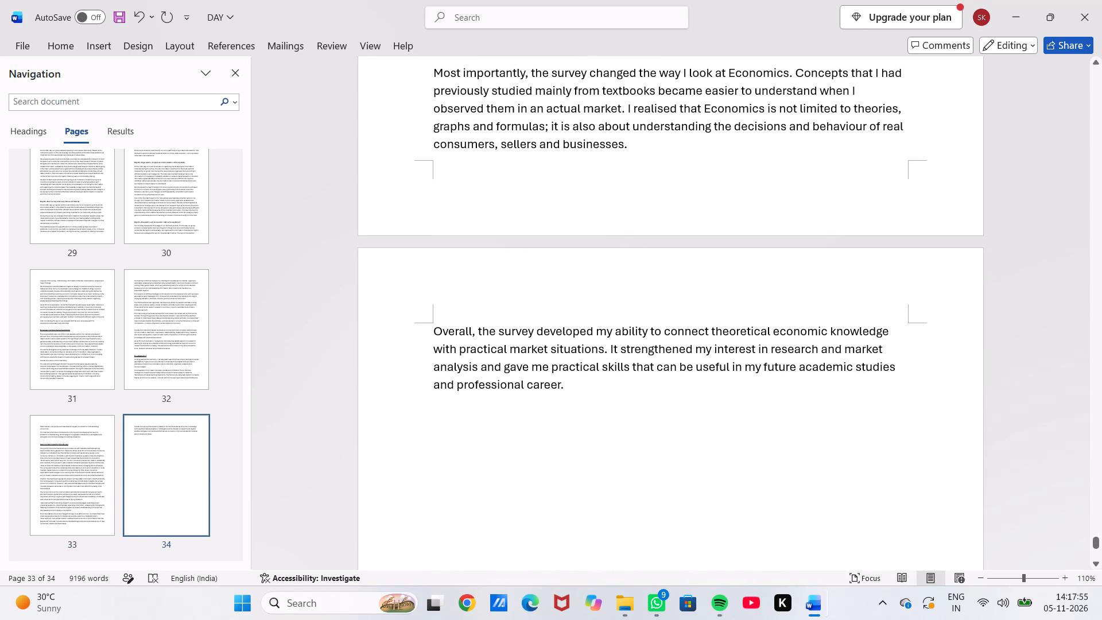
# Go back over the closing pages from the last page to the first paragraph of the overall conclusion.
pyautogui.scroll(2, 577, 240)
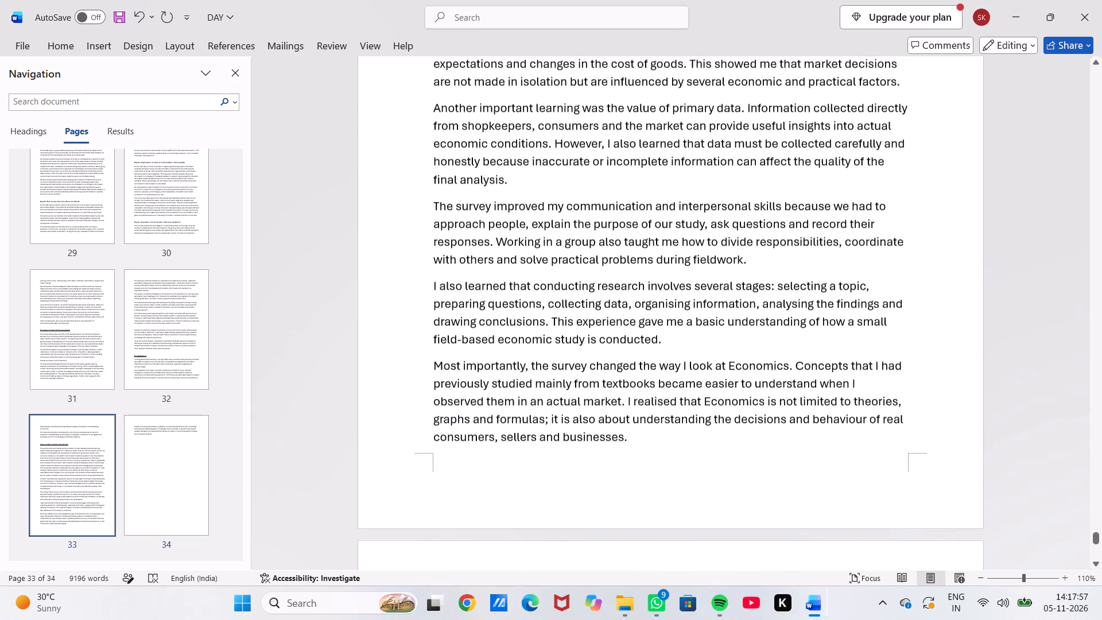
pyautogui.scroll(4, 577, 240)
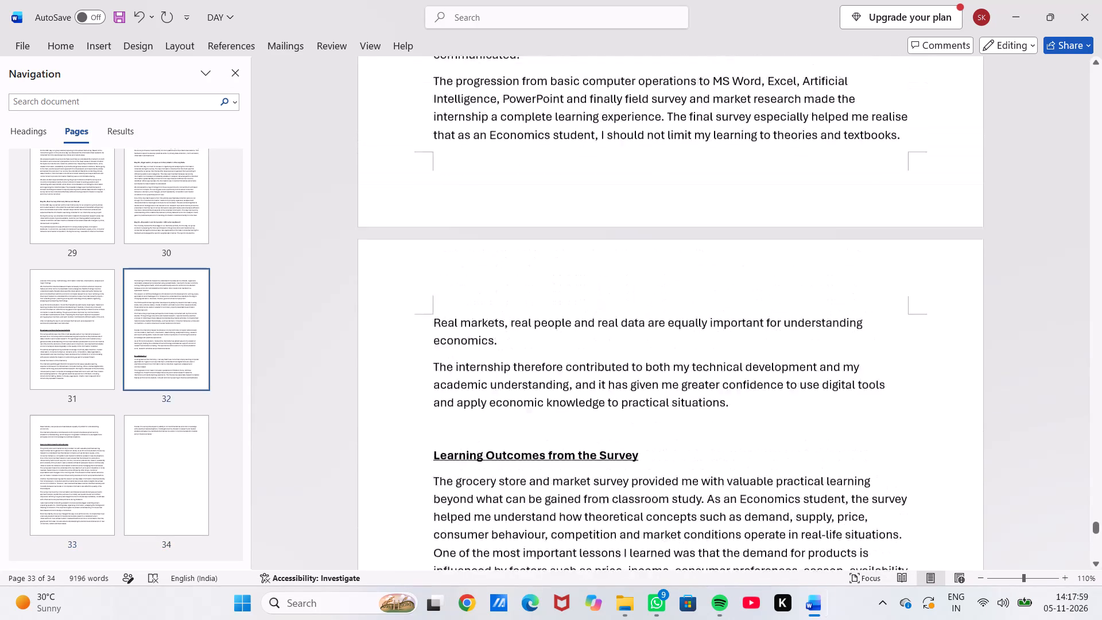
pyautogui.scroll(4, 577, 240)
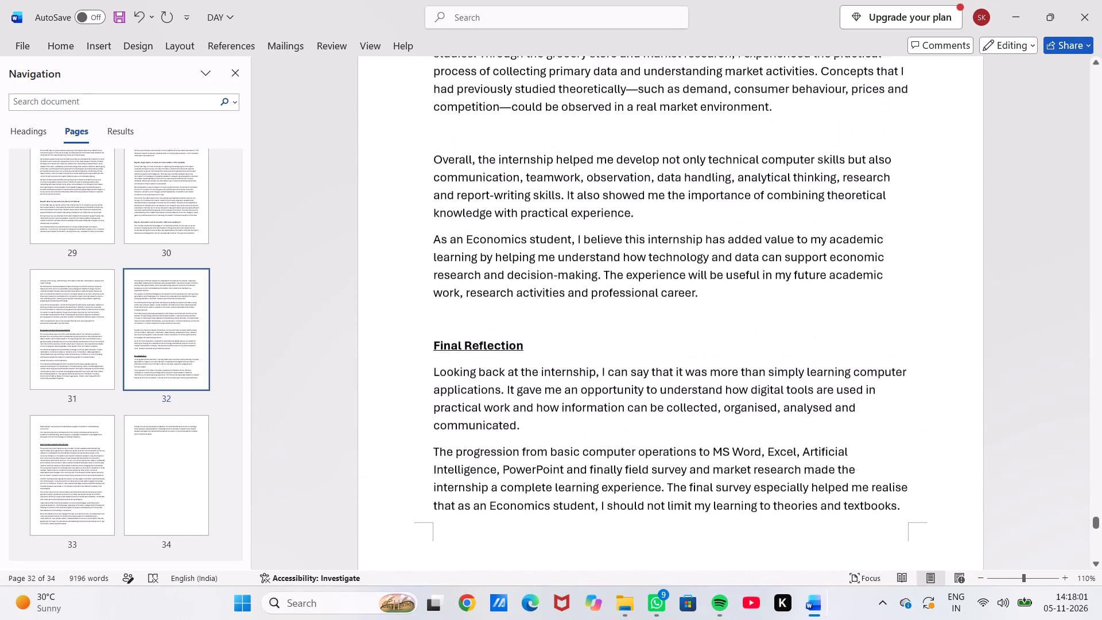
pyautogui.scroll(1, 577, 240)
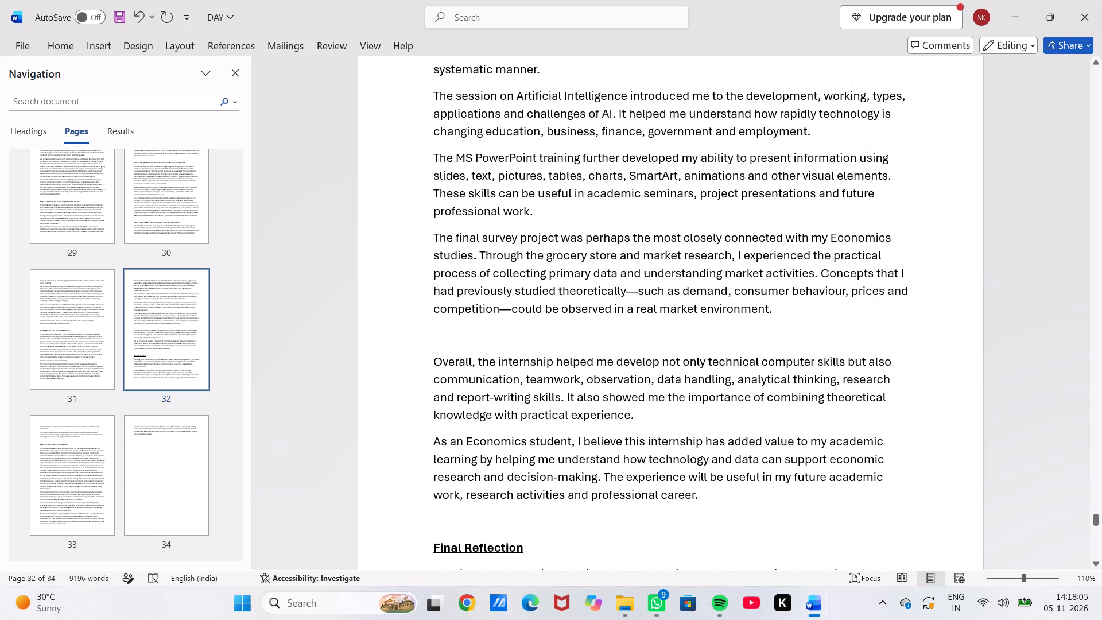
pyautogui.scroll(3, 577, 240)
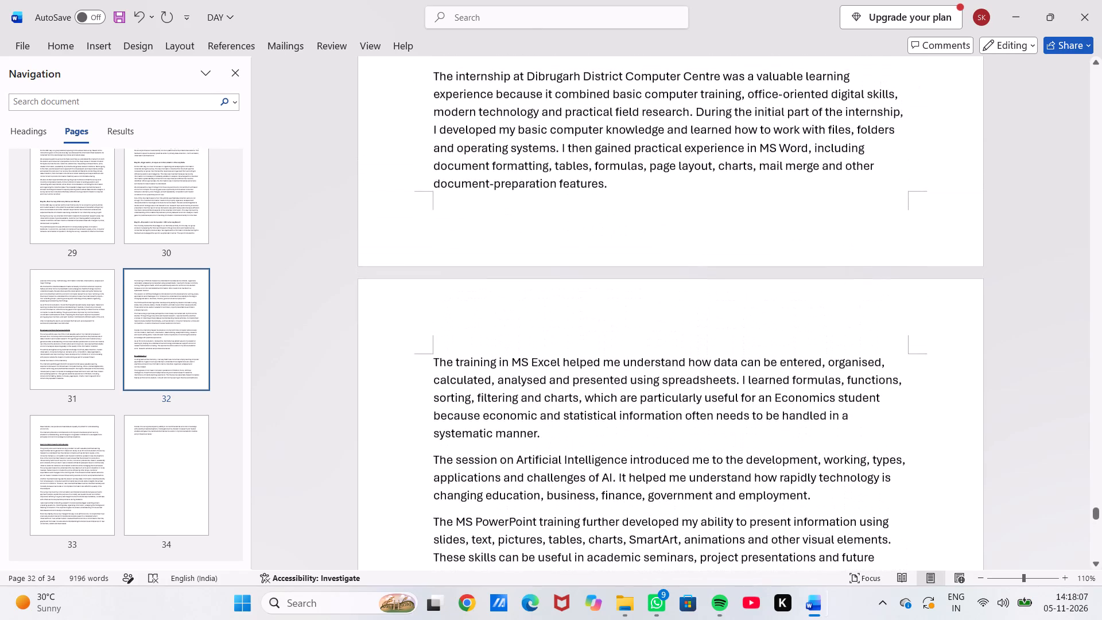
# Look back at the Day 31 heading on page 30 and the first page thumbnails, and return to the document's last page.
pyautogui.scroll(4, 577, 240)
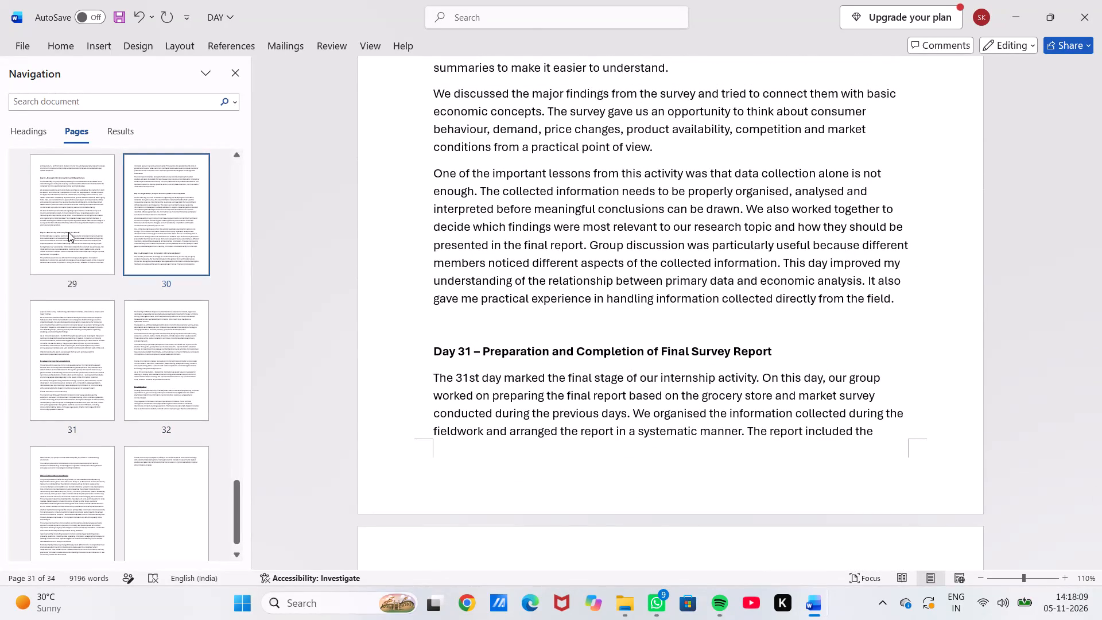
pyautogui.scroll(6, 68, 232)
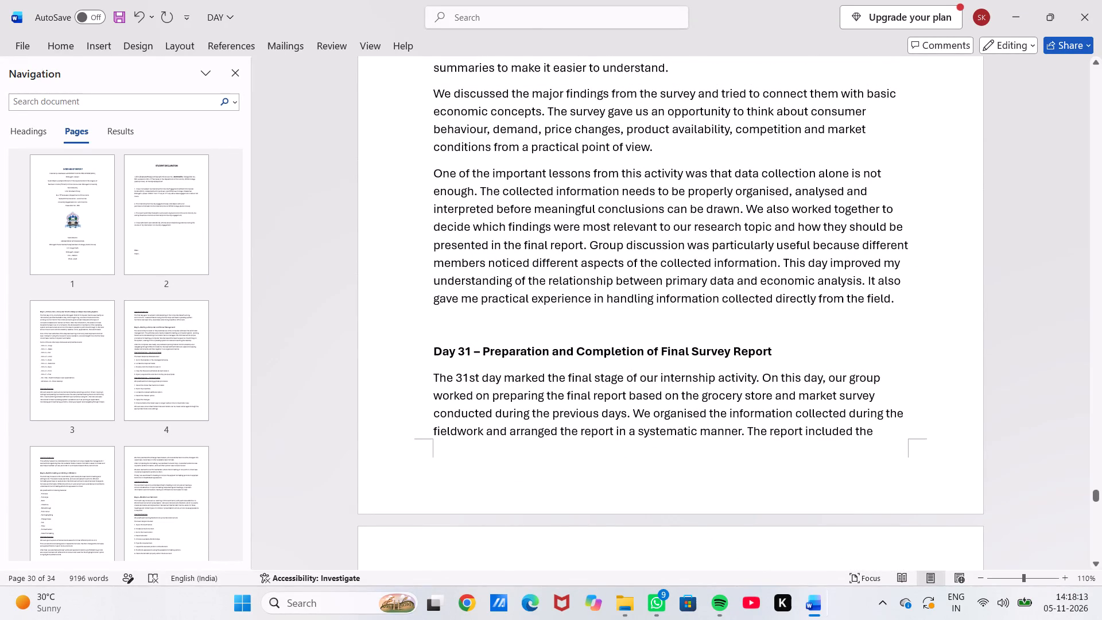
pyautogui.scroll(-11, 679, 261)
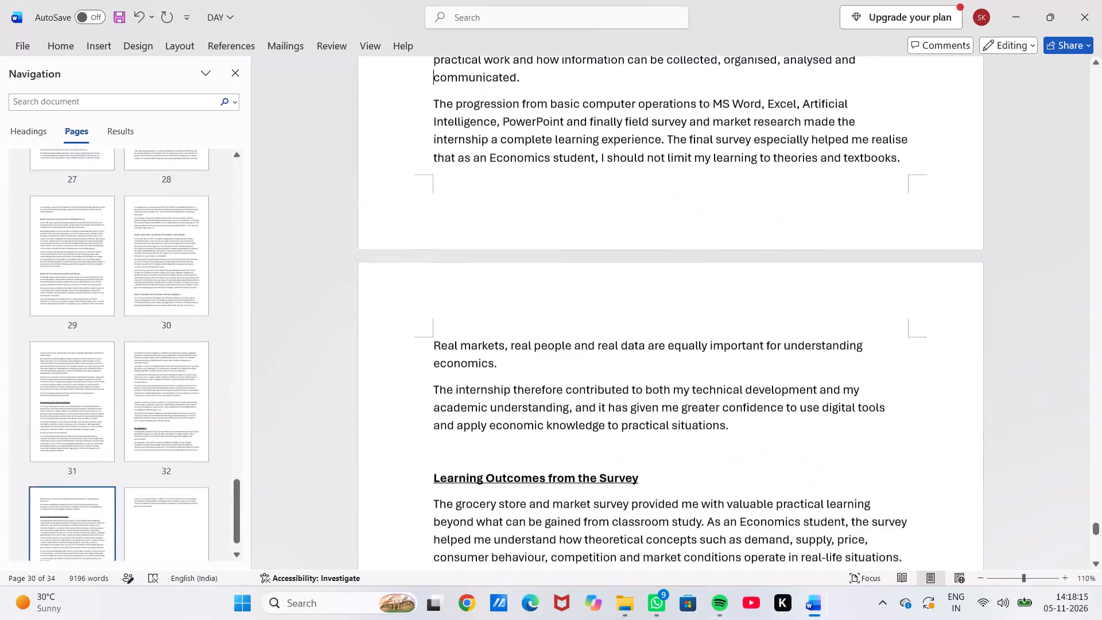
pyautogui.scroll(-10, 679, 261)
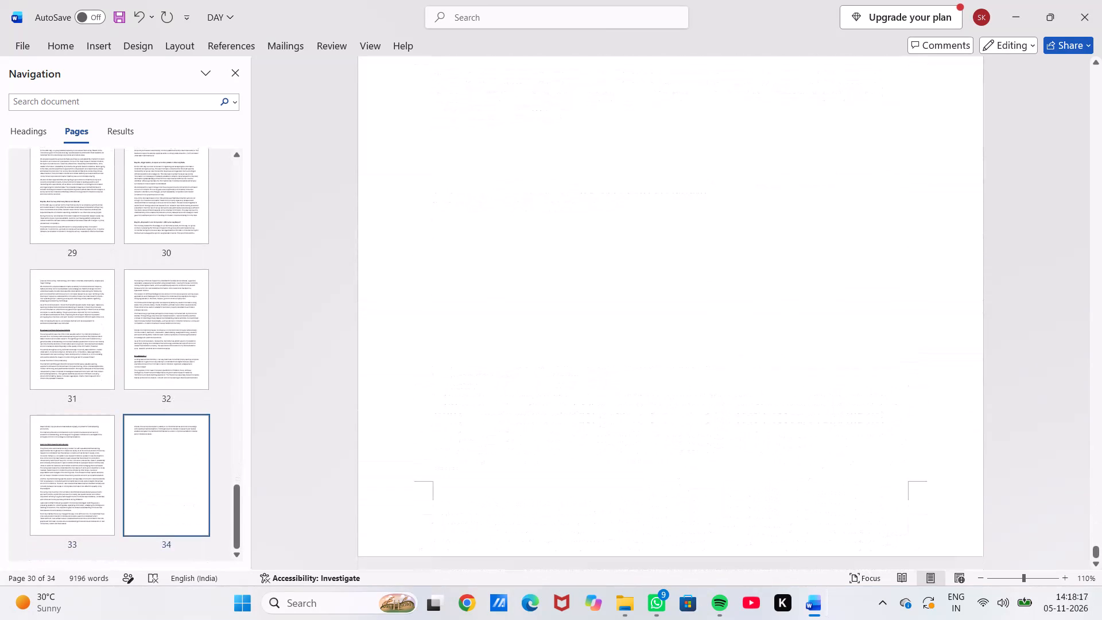
# Review the text from the last page's closing paragraph back through "Learning Outcomes from the Survey" to the top of page 33.
pyautogui.scroll(4, 679, 261)
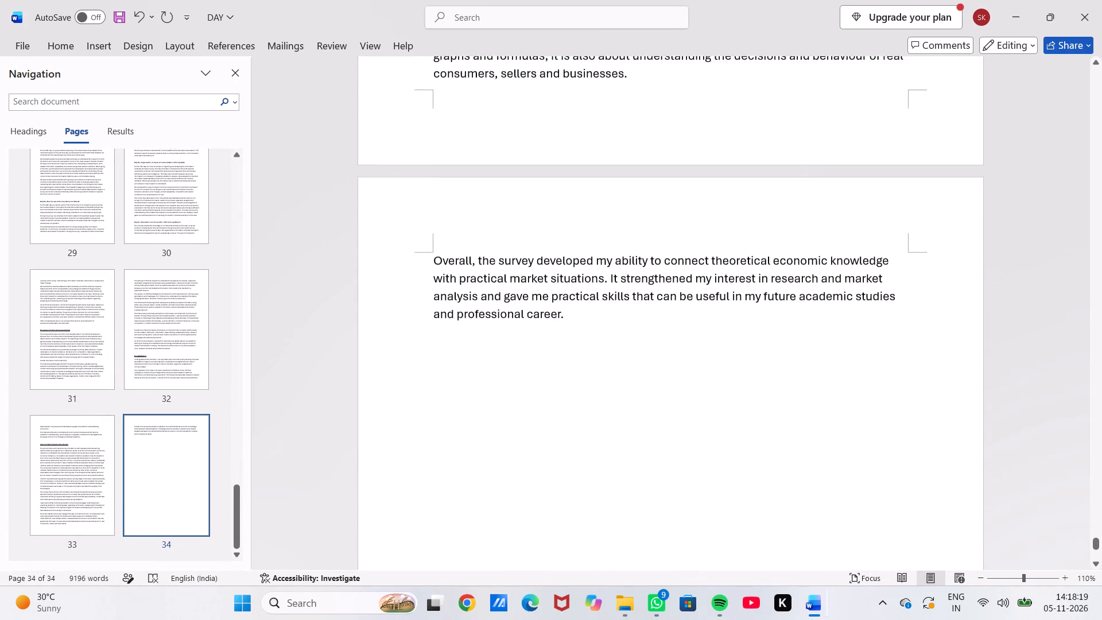
pyautogui.scroll(3, 679, 261)
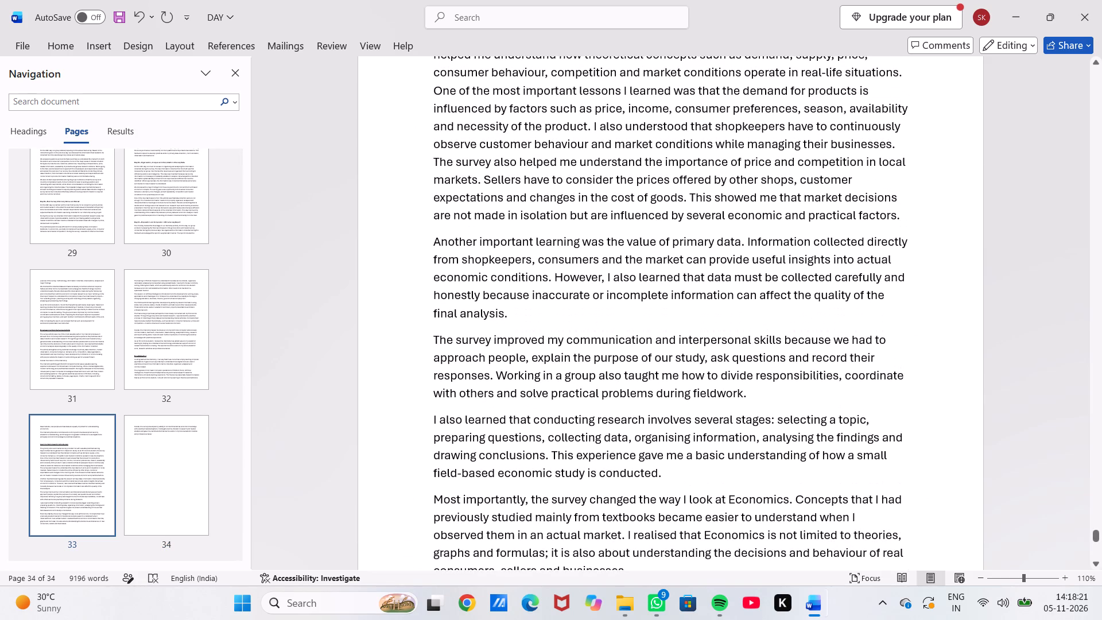
pyautogui.scroll(2, 679, 261)
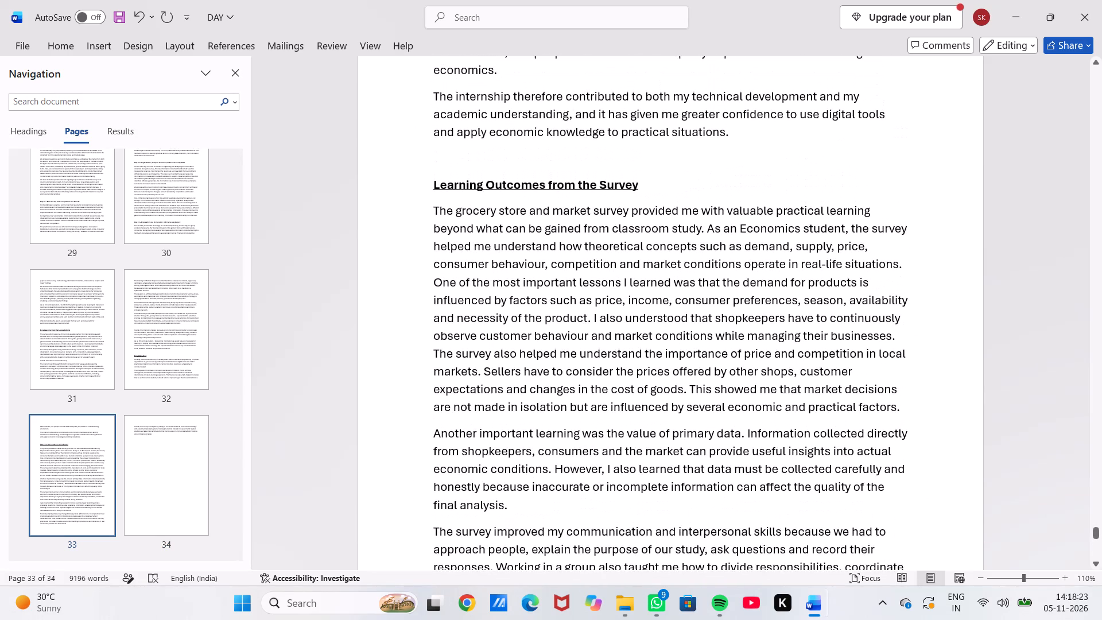
pyautogui.scroll(2, 679, 261)
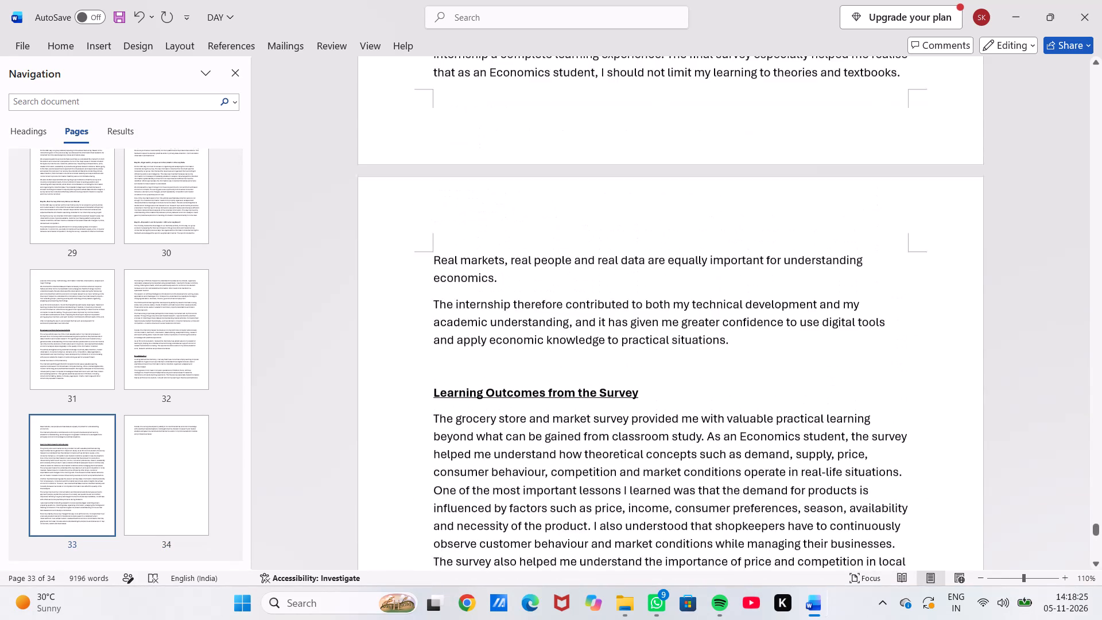
# Check the "Final Reflection" section, the blank end of the last page, and the overall conclusion's closing paragraphs.
pyautogui.scroll(4, 679, 261)
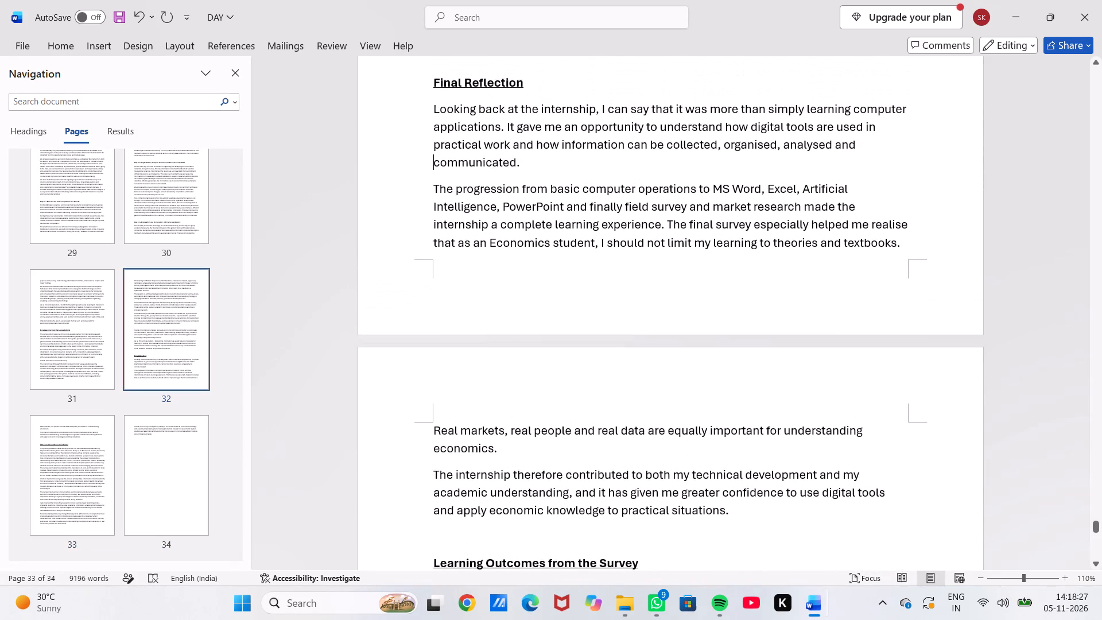
pyautogui.scroll(2, 679, 261)
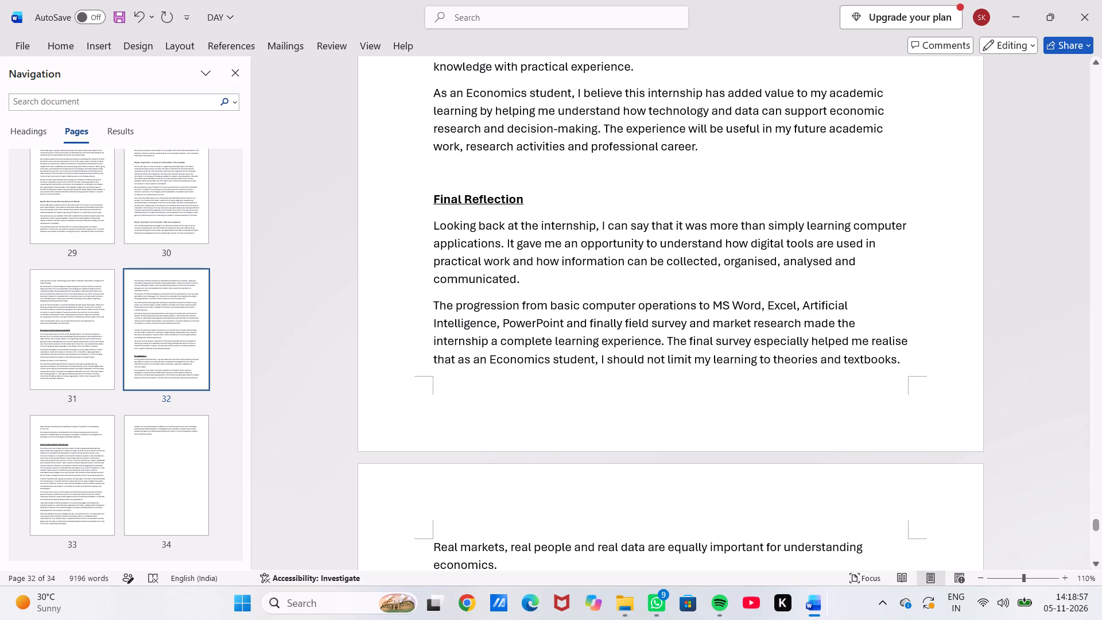
pyautogui.scroll(-9, 694, 148)
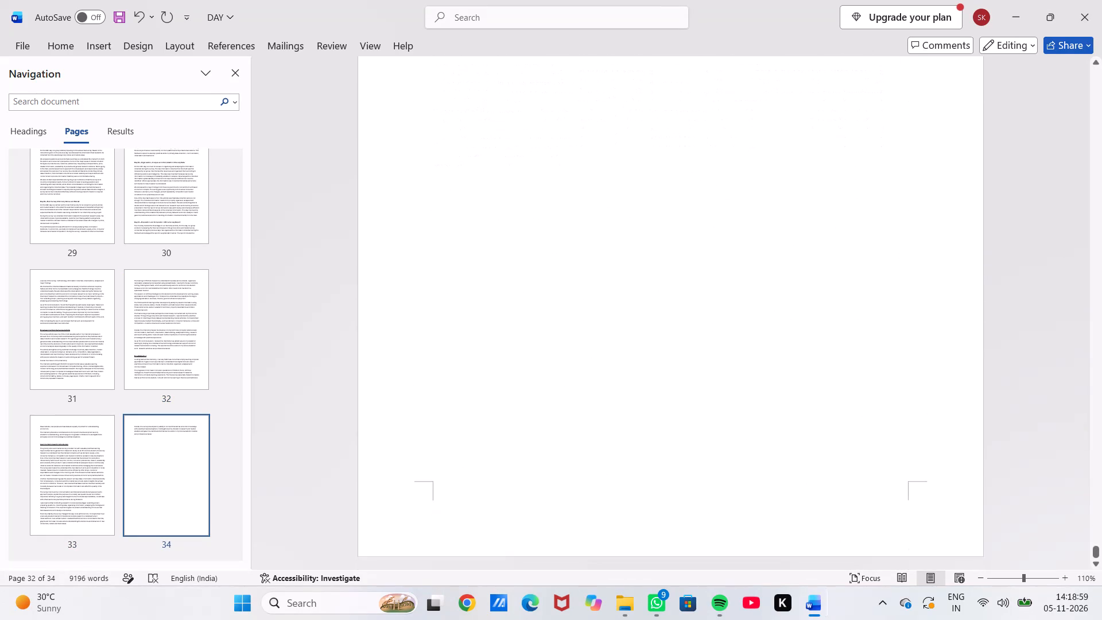
pyautogui.scroll(-1, 694, 148)
pyautogui.scroll(6, 694, 148)
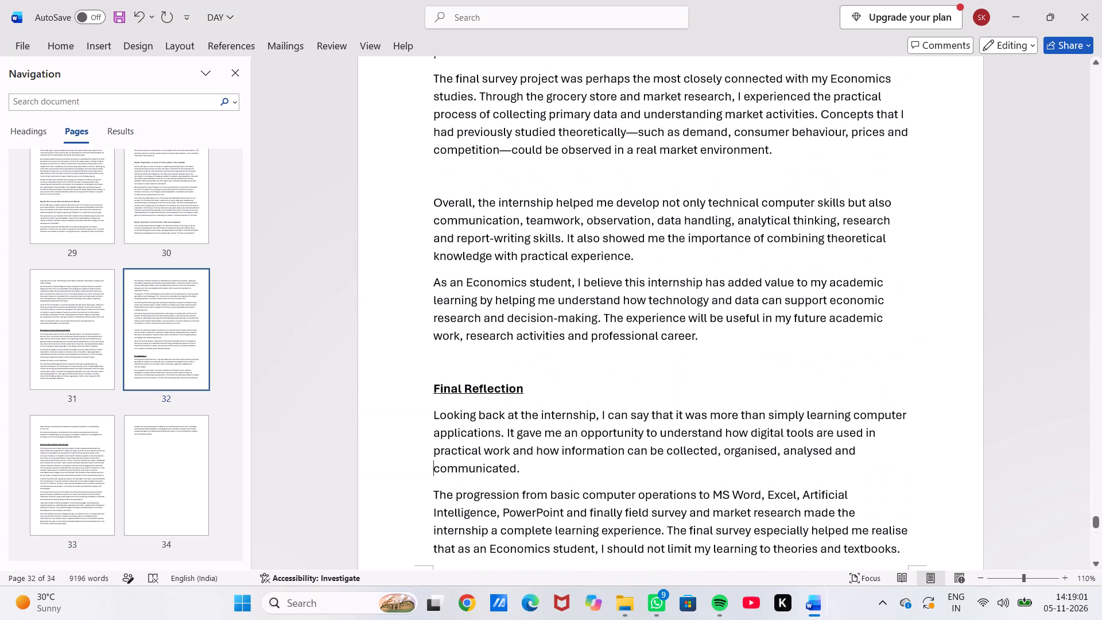